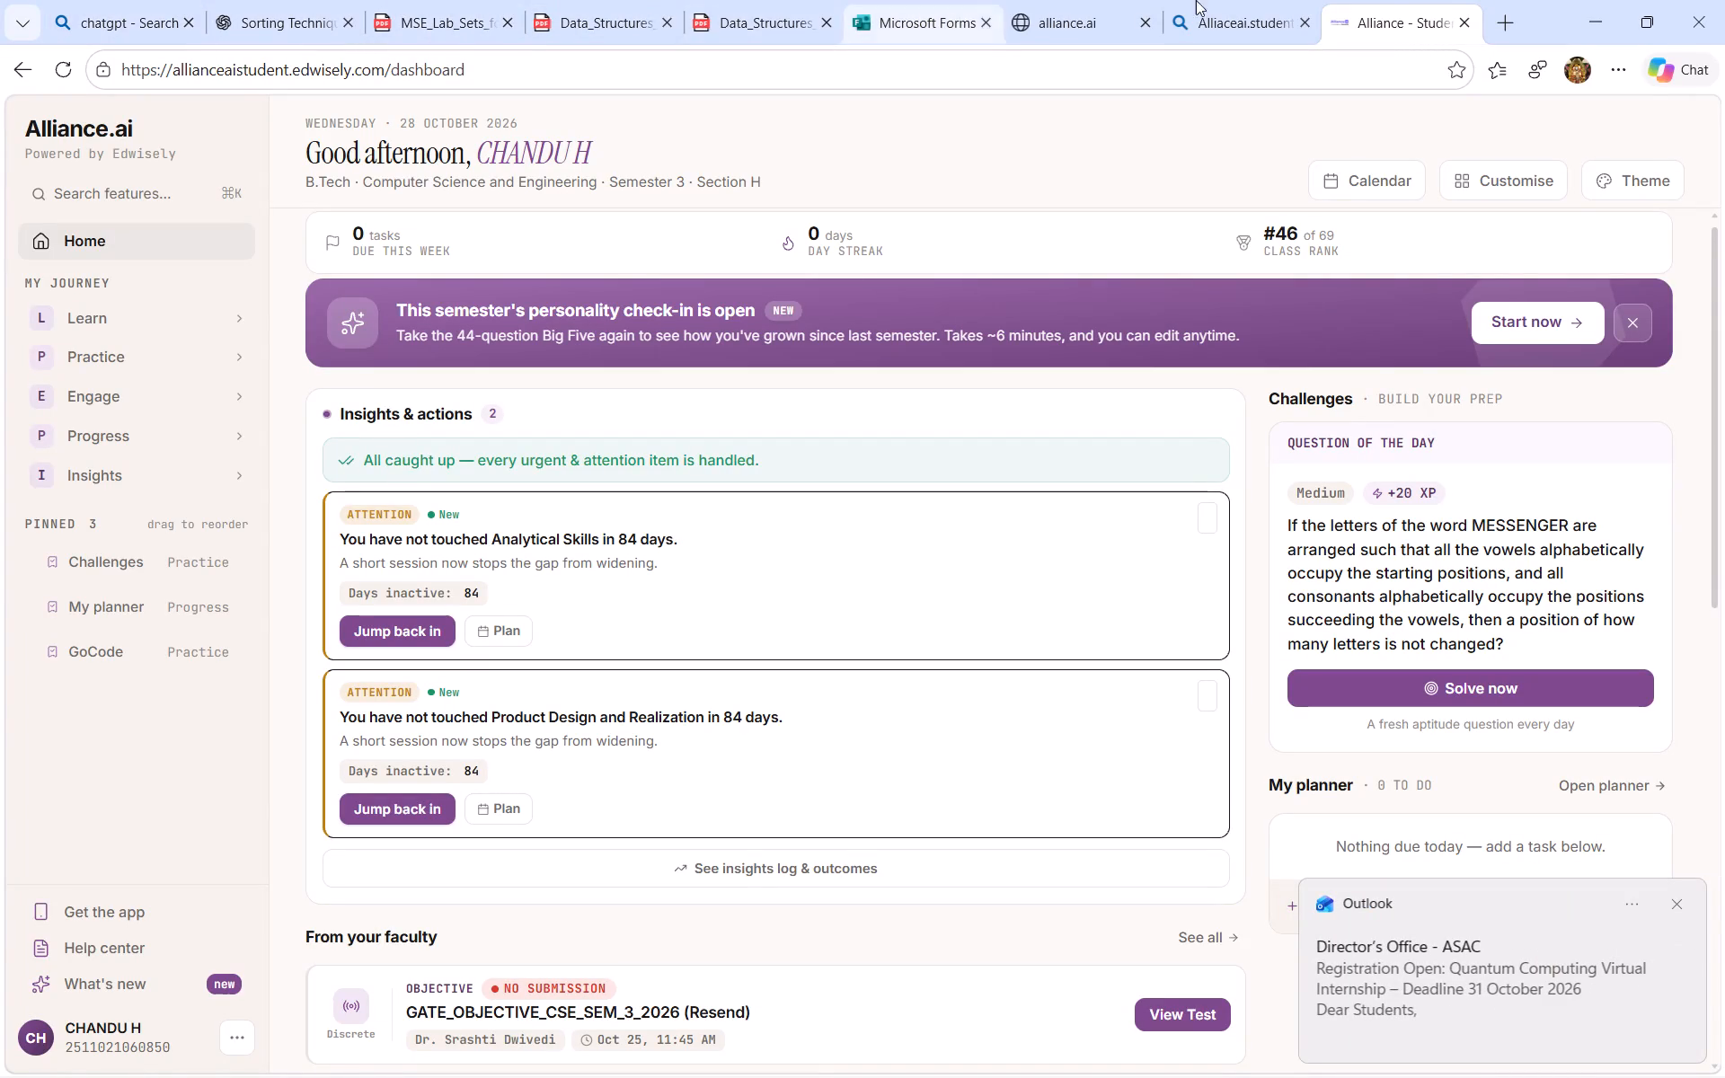
Open a new blank browser tab alongside the student dashboard.
{"action": "left_click", "coordinate": [1485, 10]}
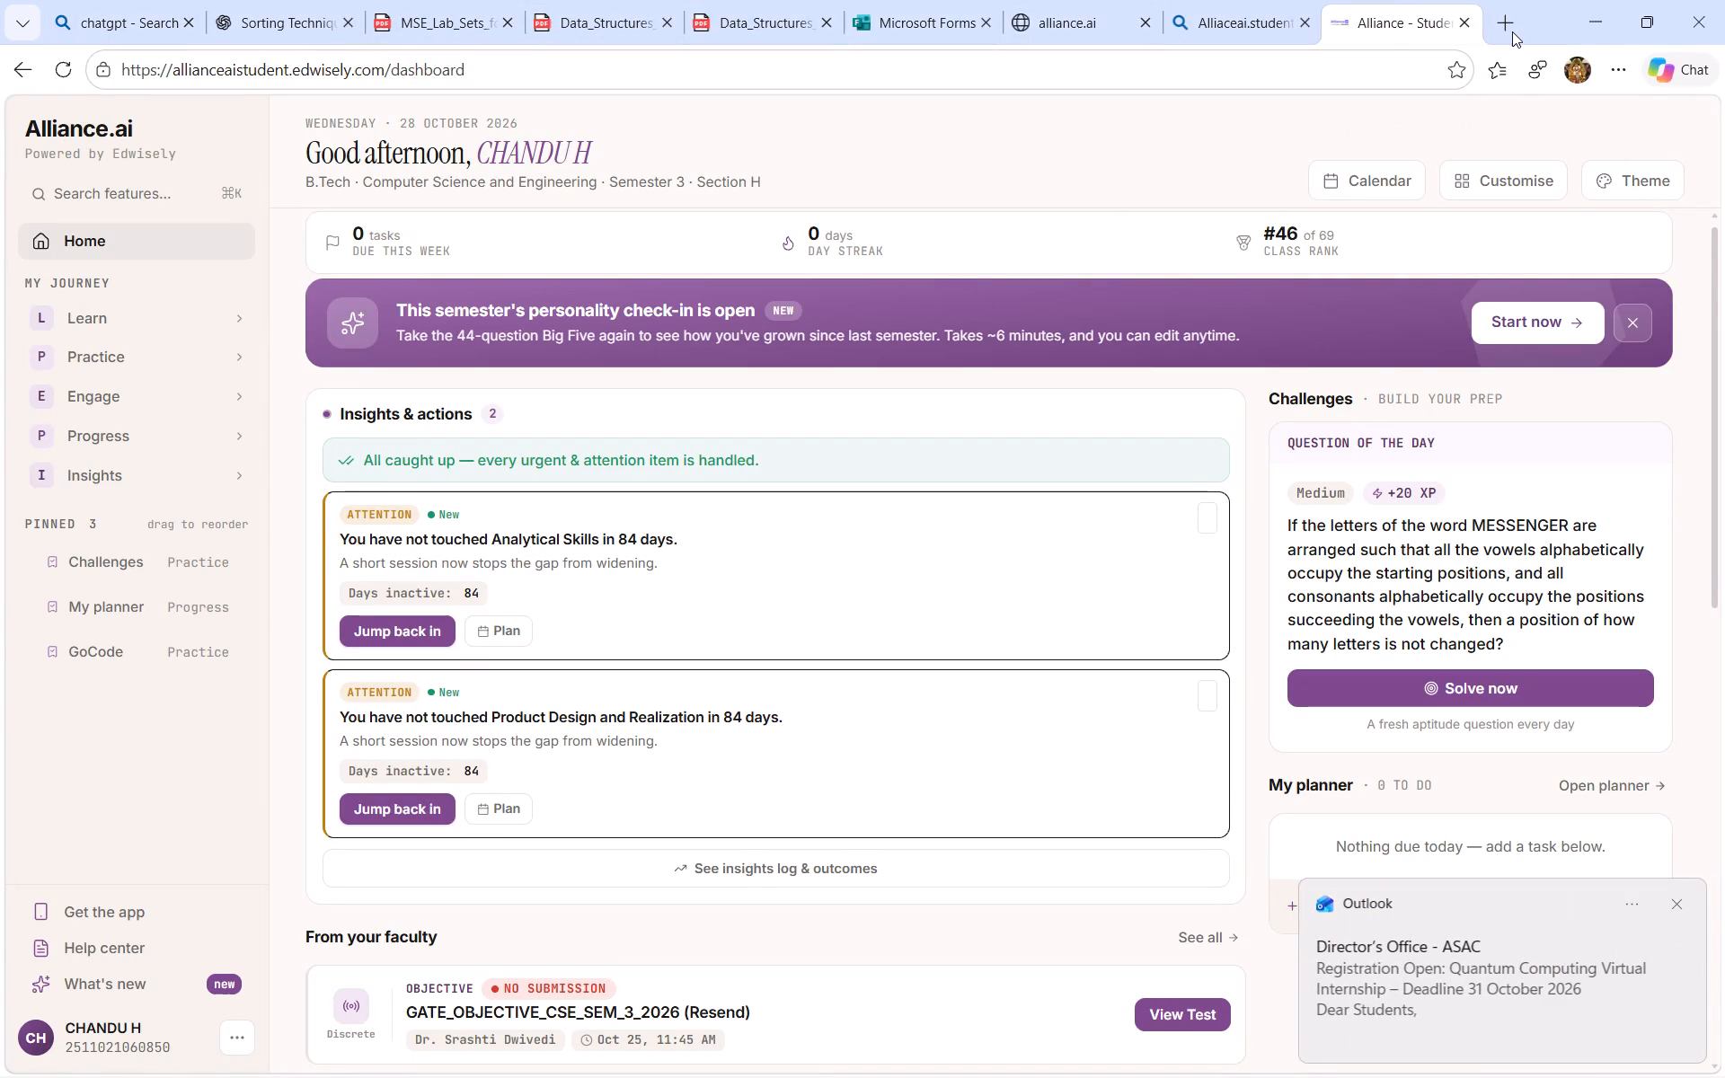
{"action": "left_click", "coordinate": [1509, 30]}
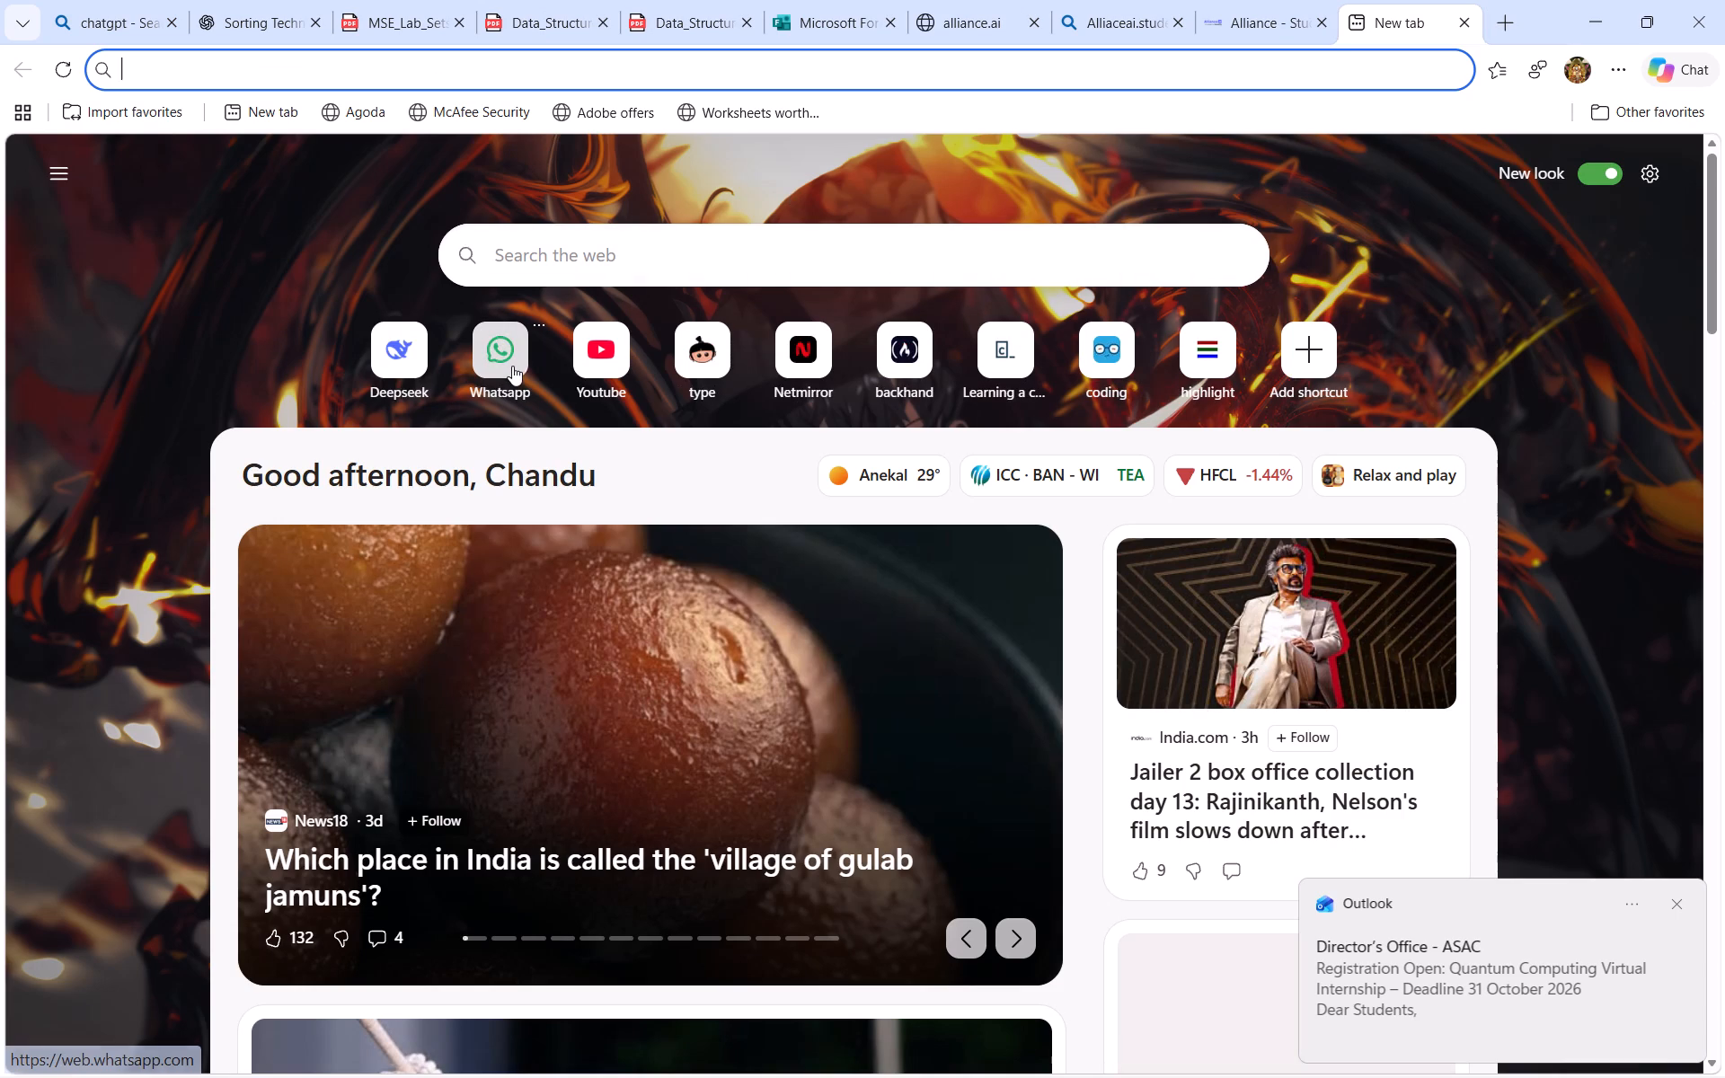
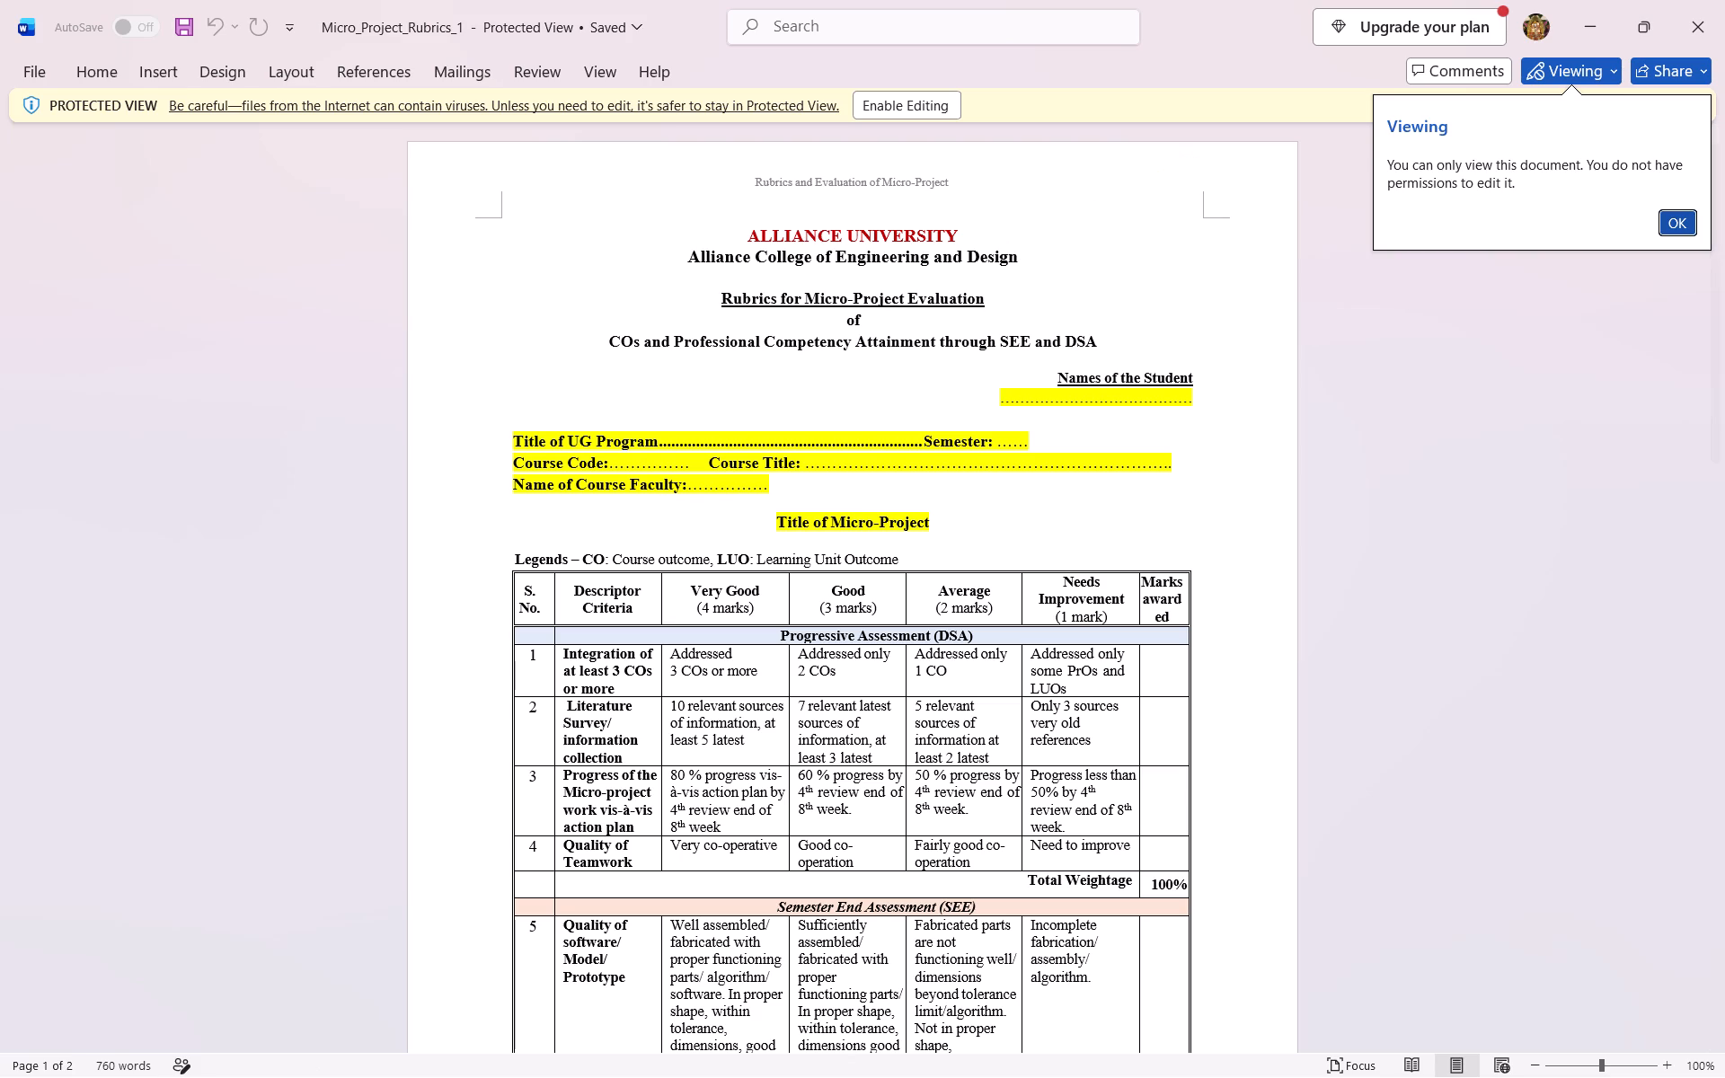
Switch to Word and look through the Micro_Project_Rubrics_1 document, from the assessment rubrics to the final evaluation criteria and faculty signature section.
{"action": "scroll", "coordinate": [1063, 611], "scroll_direction": "down", "scroll_amount": 2}
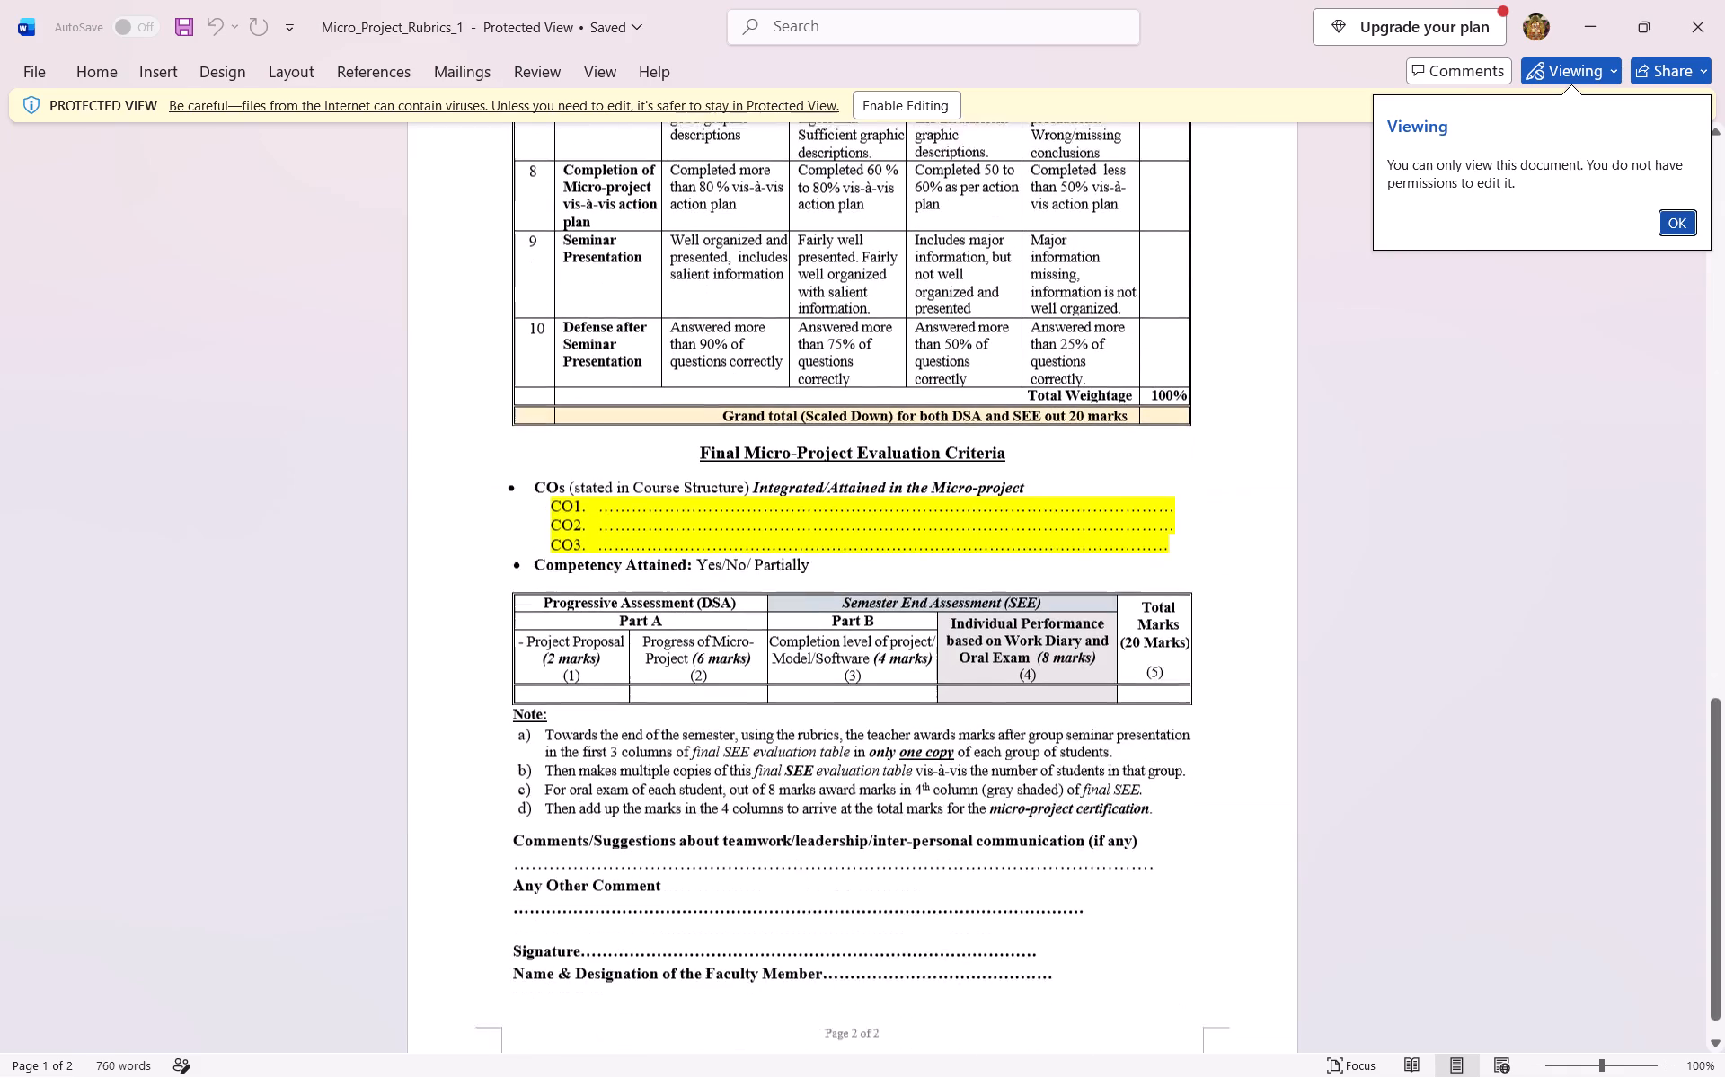
{"action": "scroll", "coordinate": [1063, 611], "scroll_direction": "down", "scroll_amount": 1}
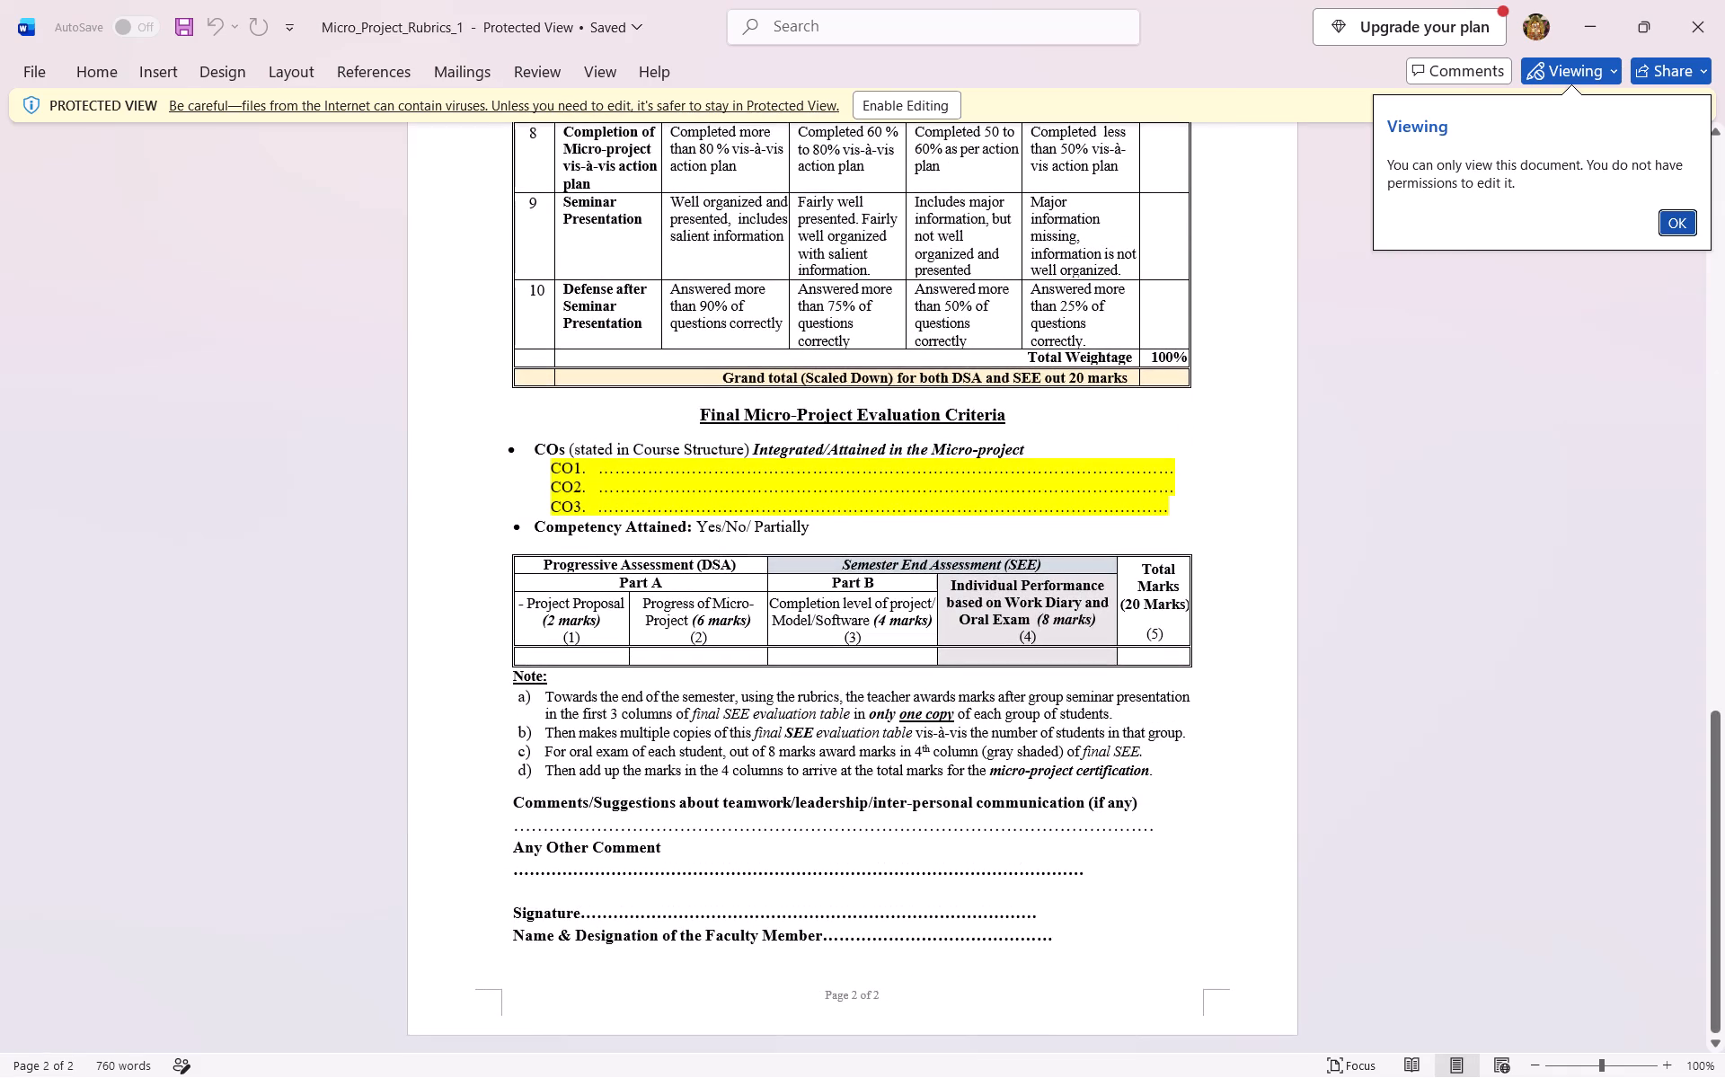
Take the Micro_Project_Rubrics_1 document out of Protected View so that it can be edited.
{"action": "scroll", "coordinate": [1063, 611], "scroll_direction": "down", "scroll_amount": 1}
{"action": "scroll", "coordinate": [1063, 611], "scroll_direction": "up", "scroll_amount": 1}
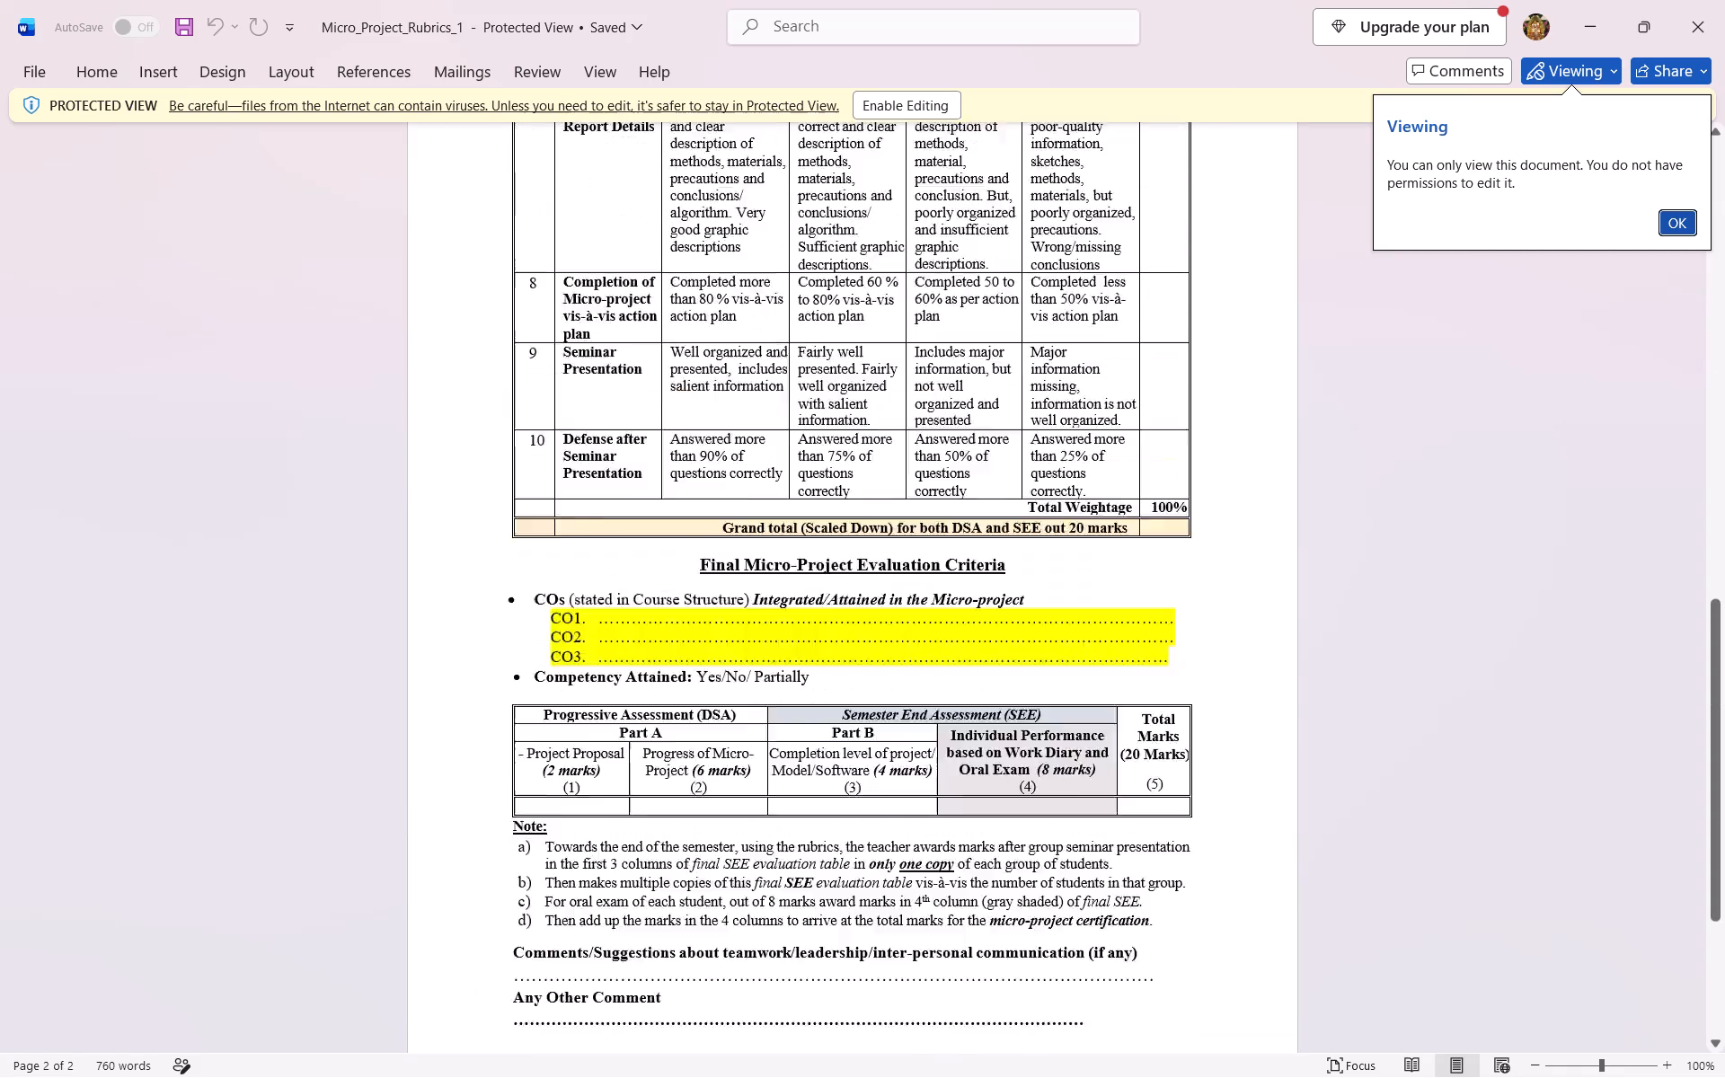
{"action": "scroll", "coordinate": [1063, 611], "scroll_direction": "up", "scroll_amount": 3}
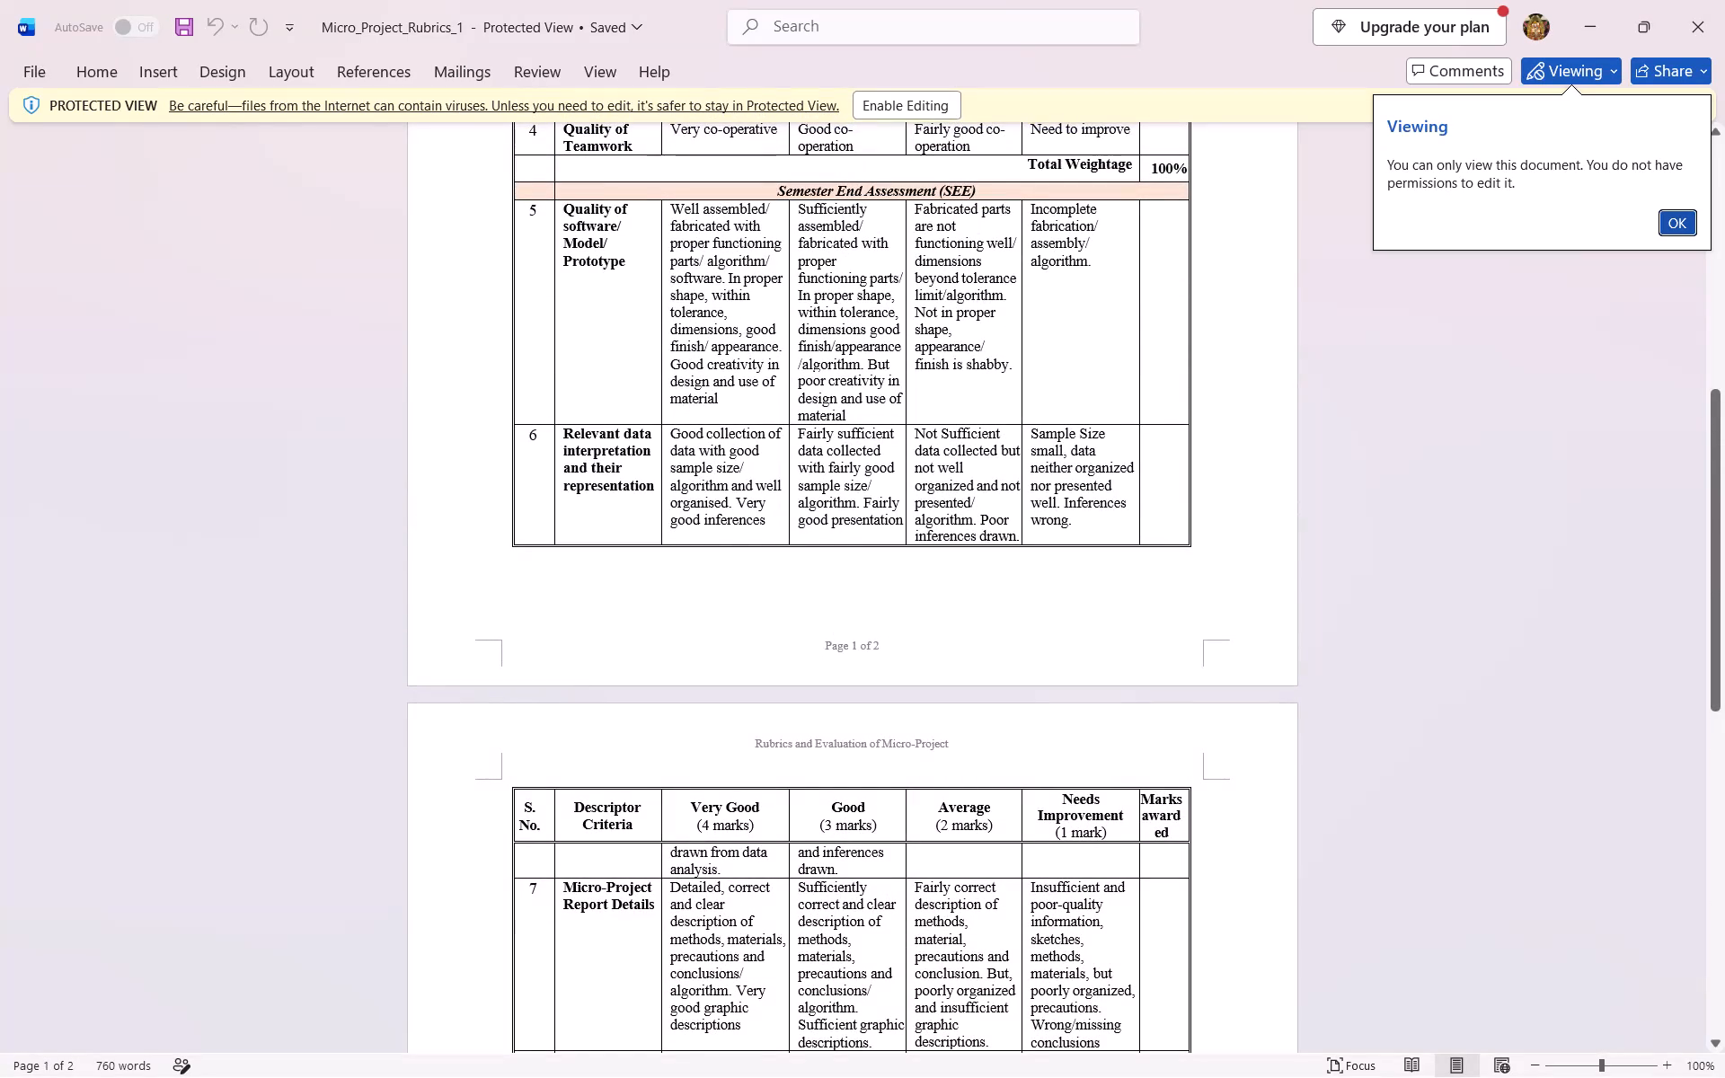
{"action": "left_click", "coordinate": [881, 110]}
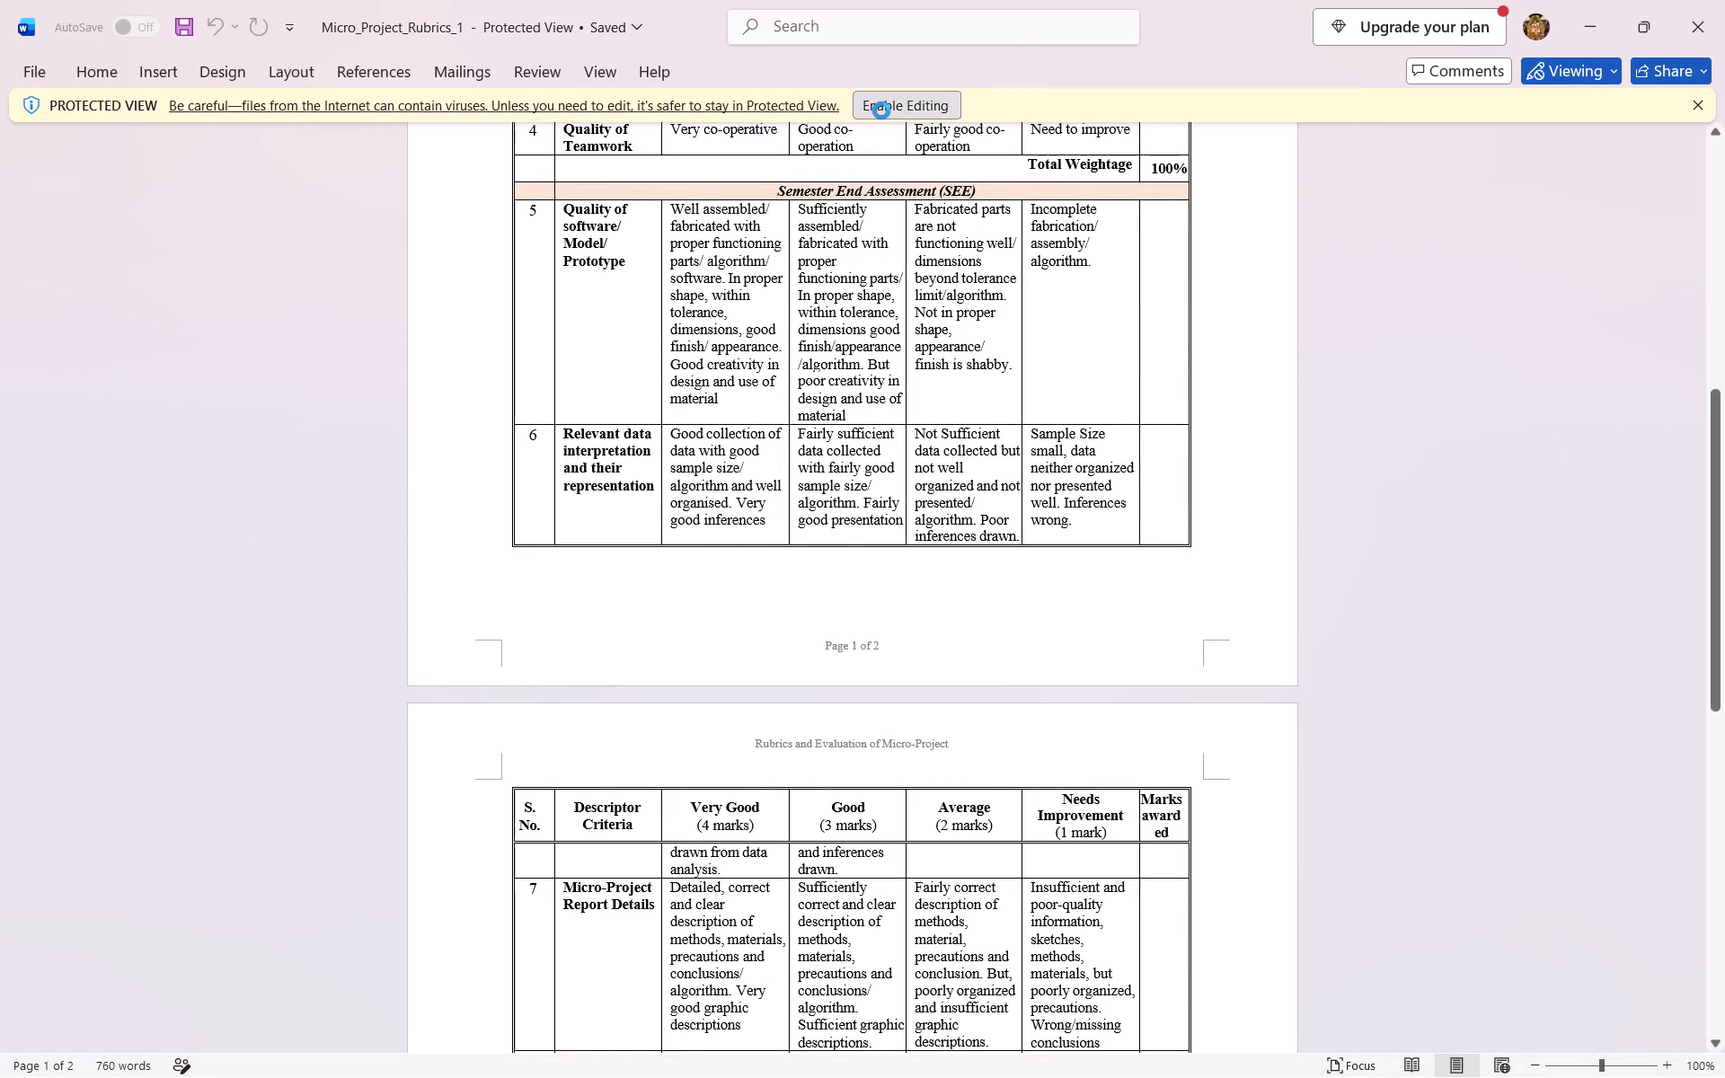
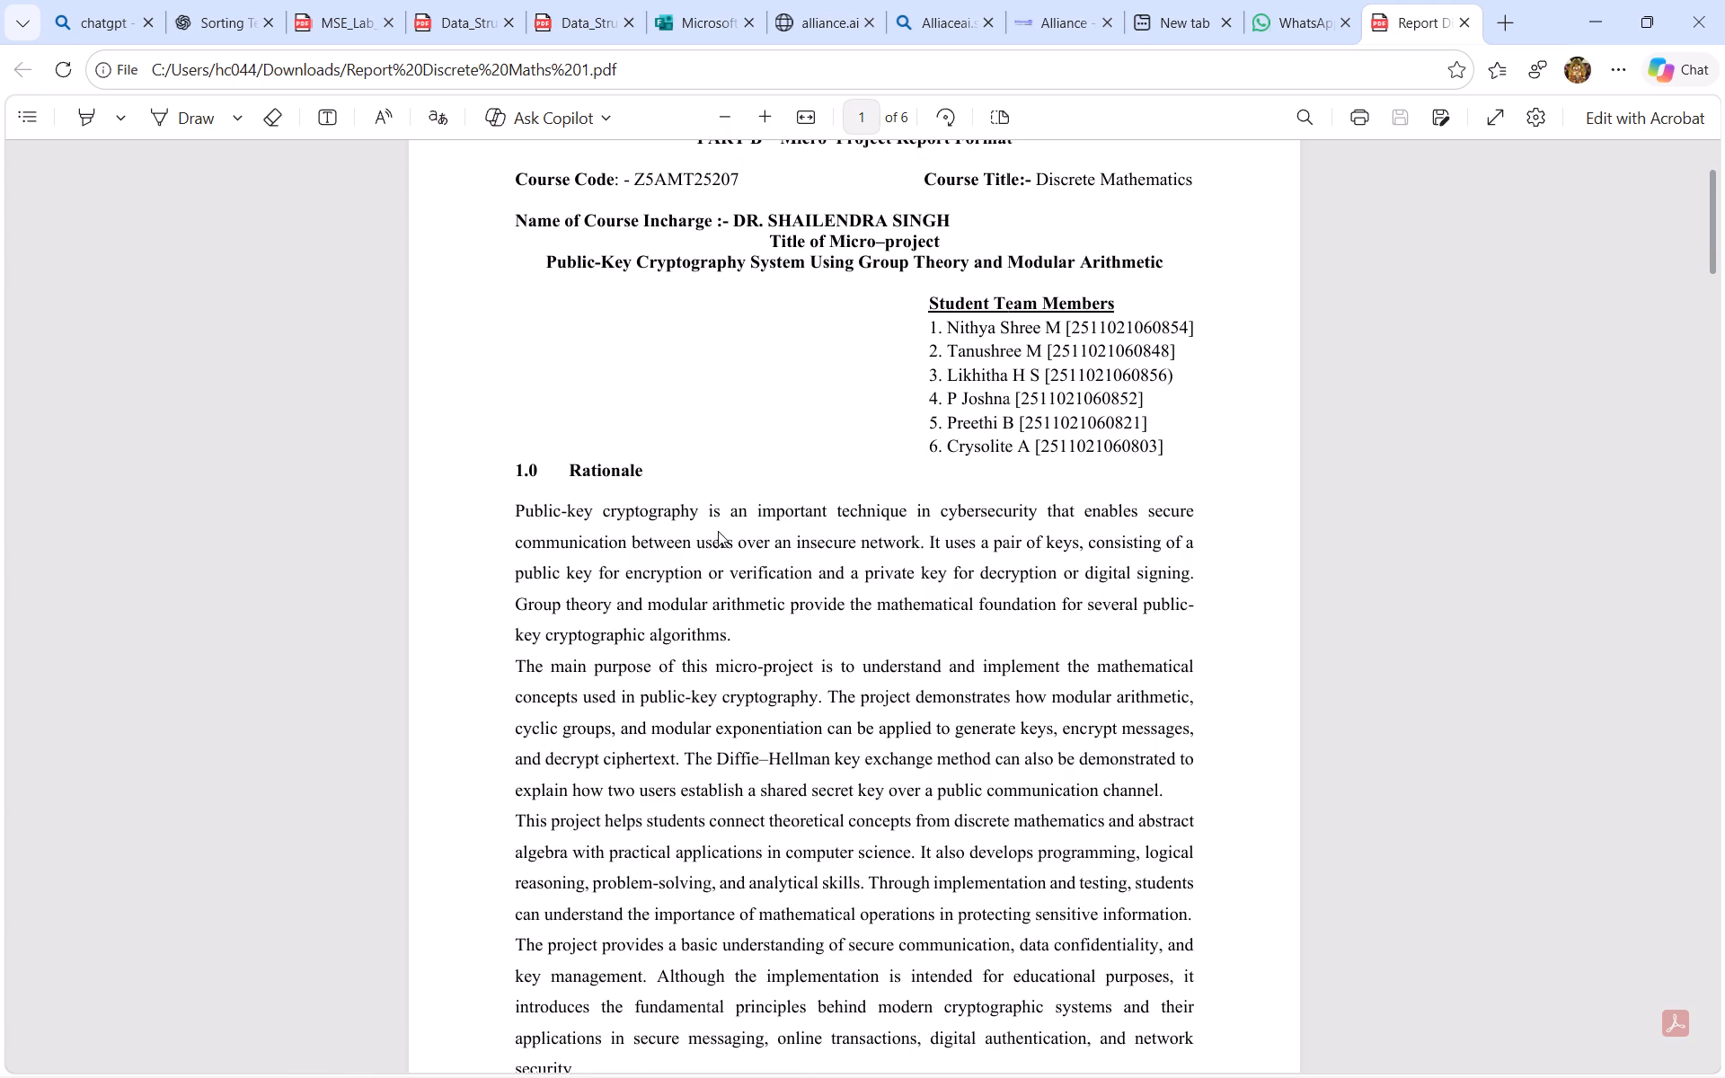
Look through the Discrete Mathematics micro-project report from the rationale to the references.
{"action": "scroll", "coordinate": [718, 531], "scroll_direction": "down", "scroll_amount": 6}
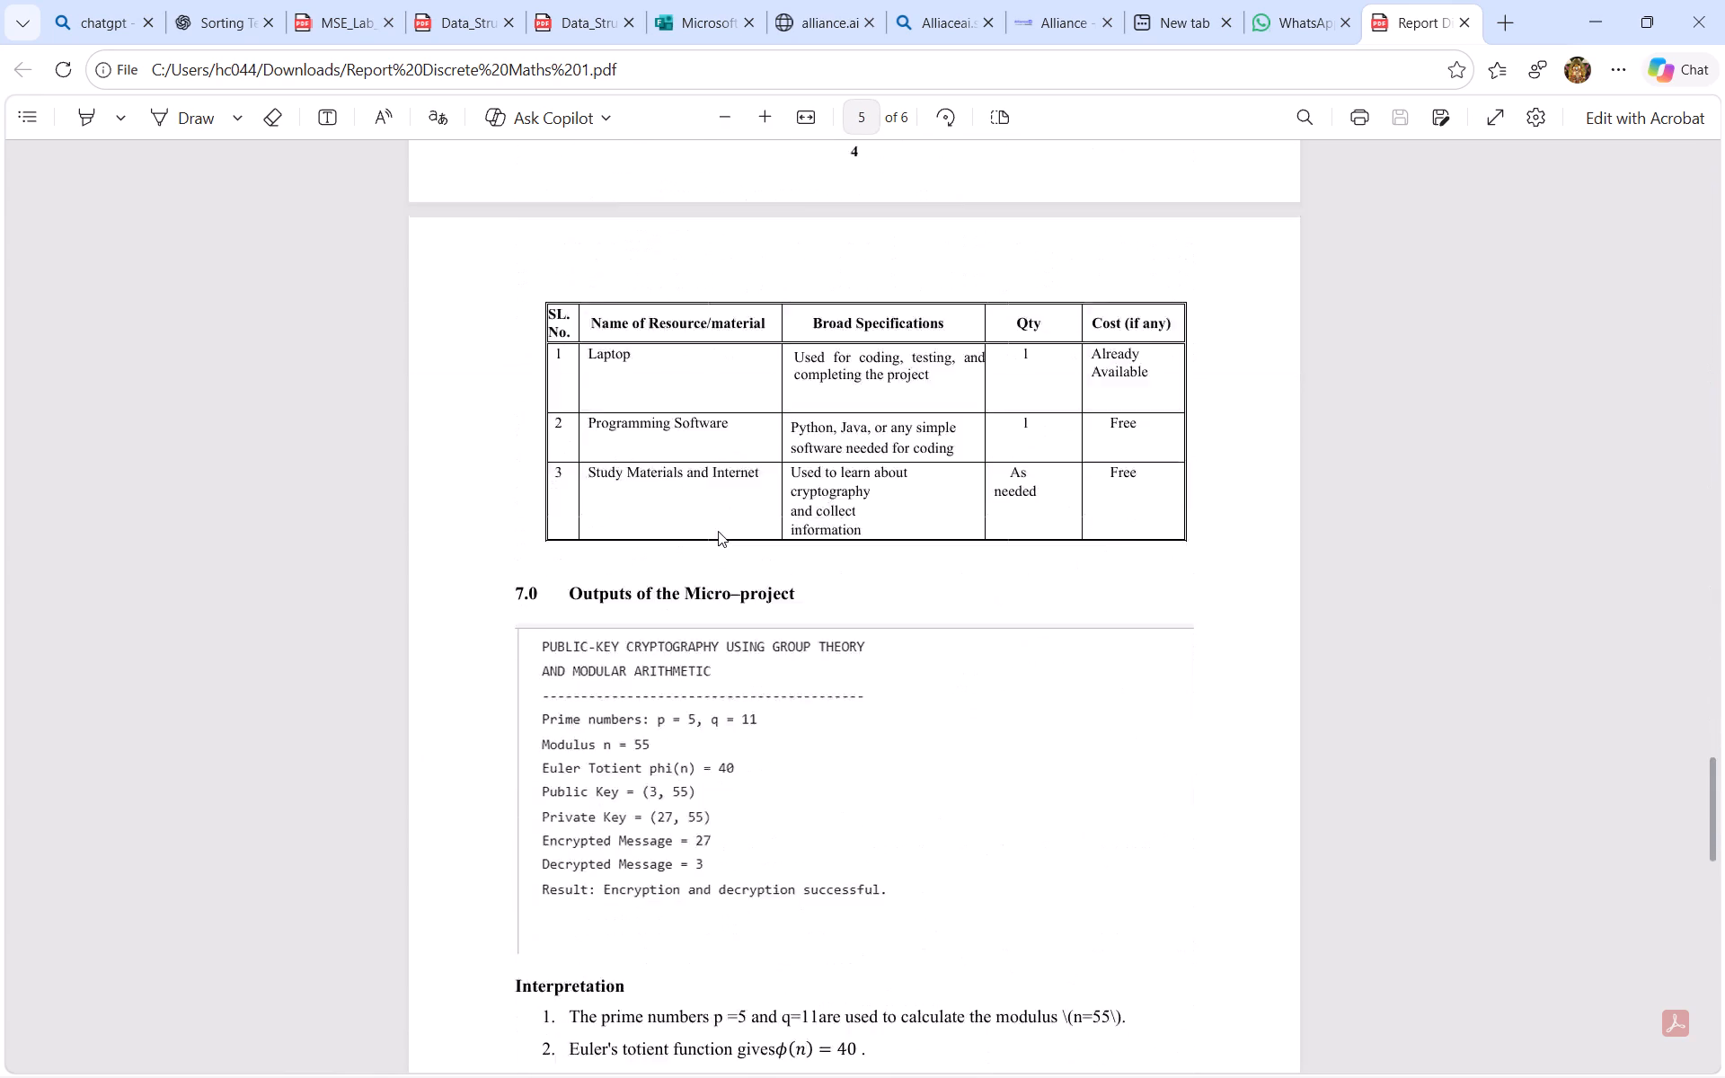
{"action": "scroll", "coordinate": [718, 531], "scroll_direction": "down", "scroll_amount": 6}
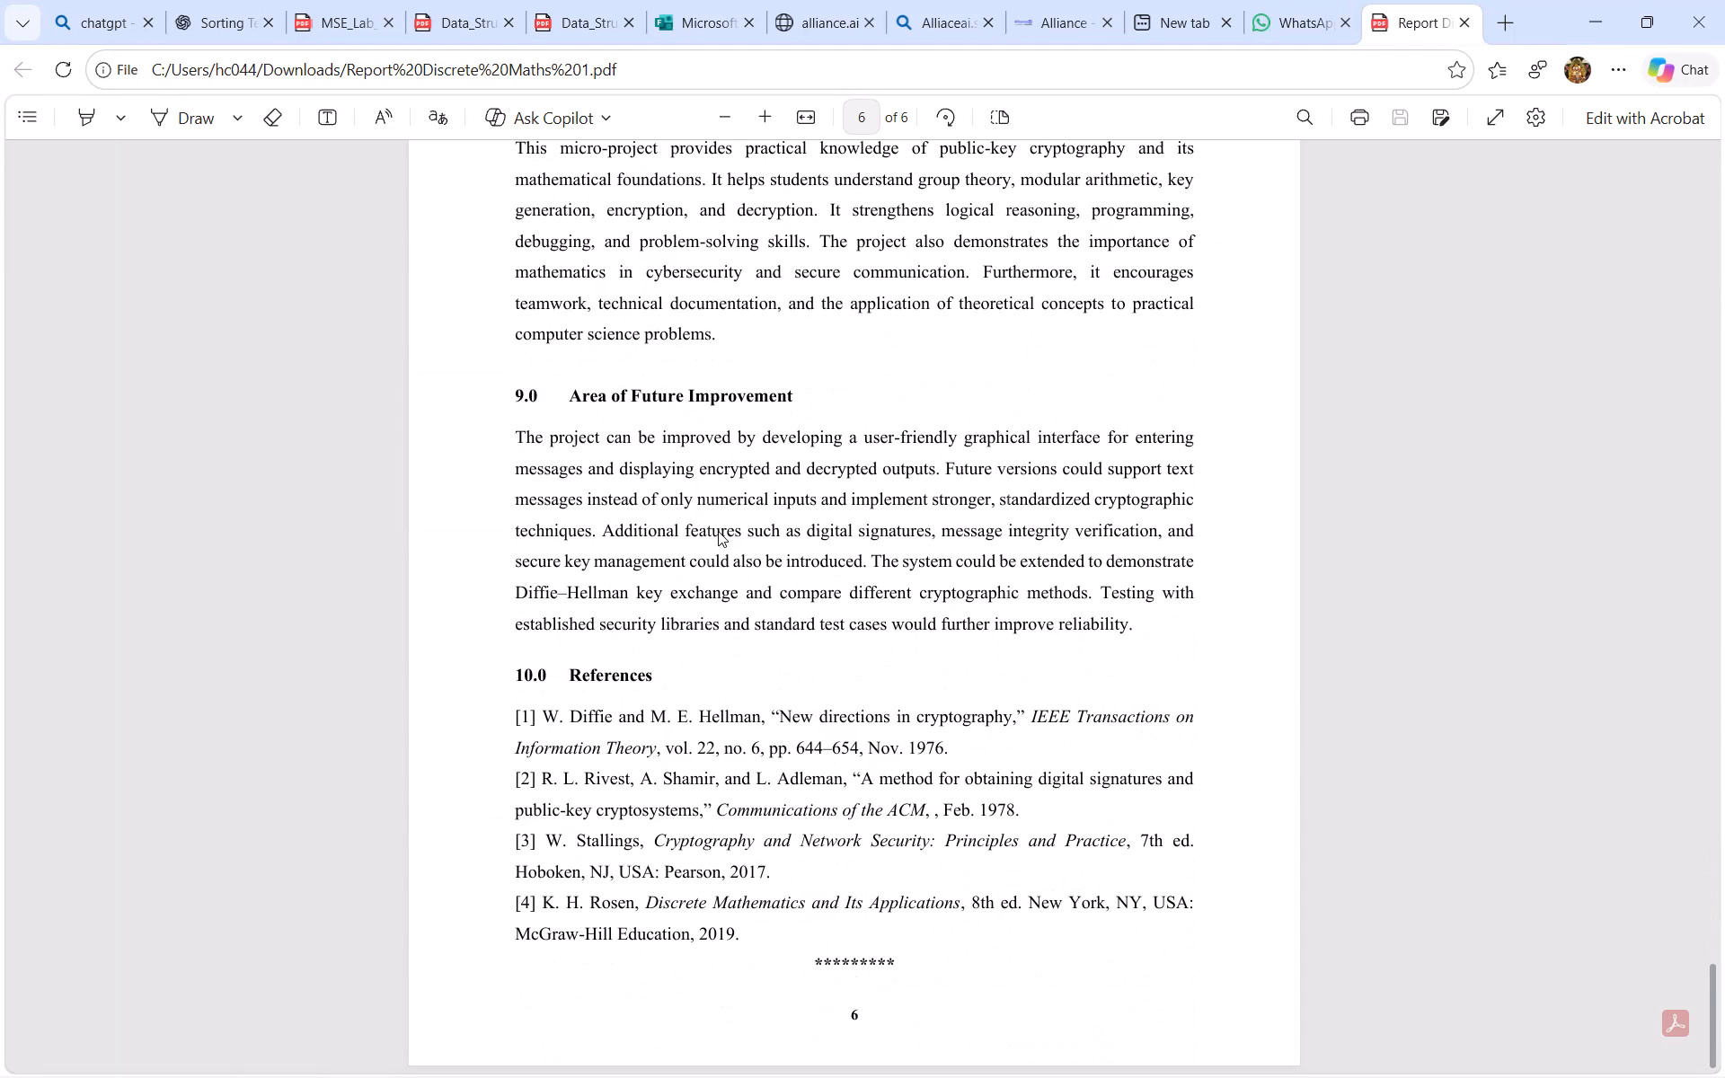
{"action": "scroll", "coordinate": [718, 531], "scroll_direction": "down", "scroll_amount": 1}
{"action": "scroll", "coordinate": [756, 401], "scroll_direction": "down", "scroll_amount": 2}
{"action": "scroll", "coordinate": [824, 633], "scroll_direction": "up", "scroll_amount": 18}
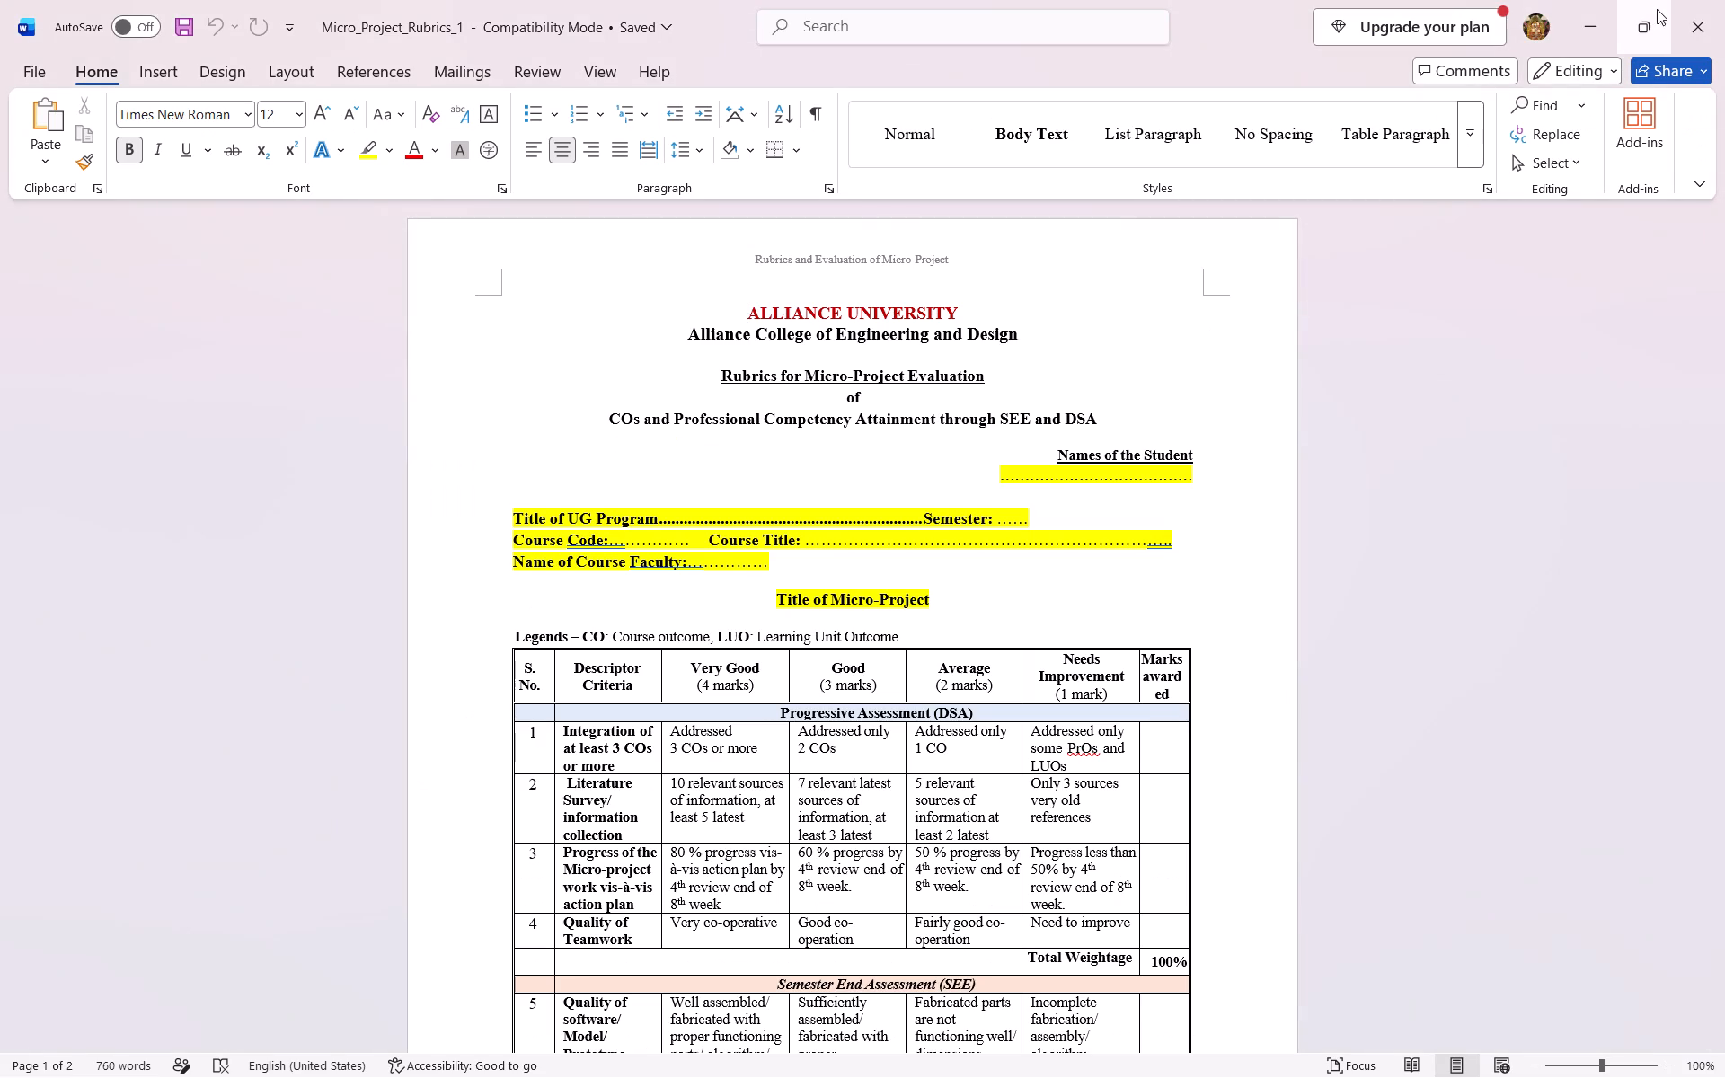
Copy the second team member's name and registration number from the Discrete Mathematics report PDF.
{"action": "left_click", "coordinate": [1562, 61]}
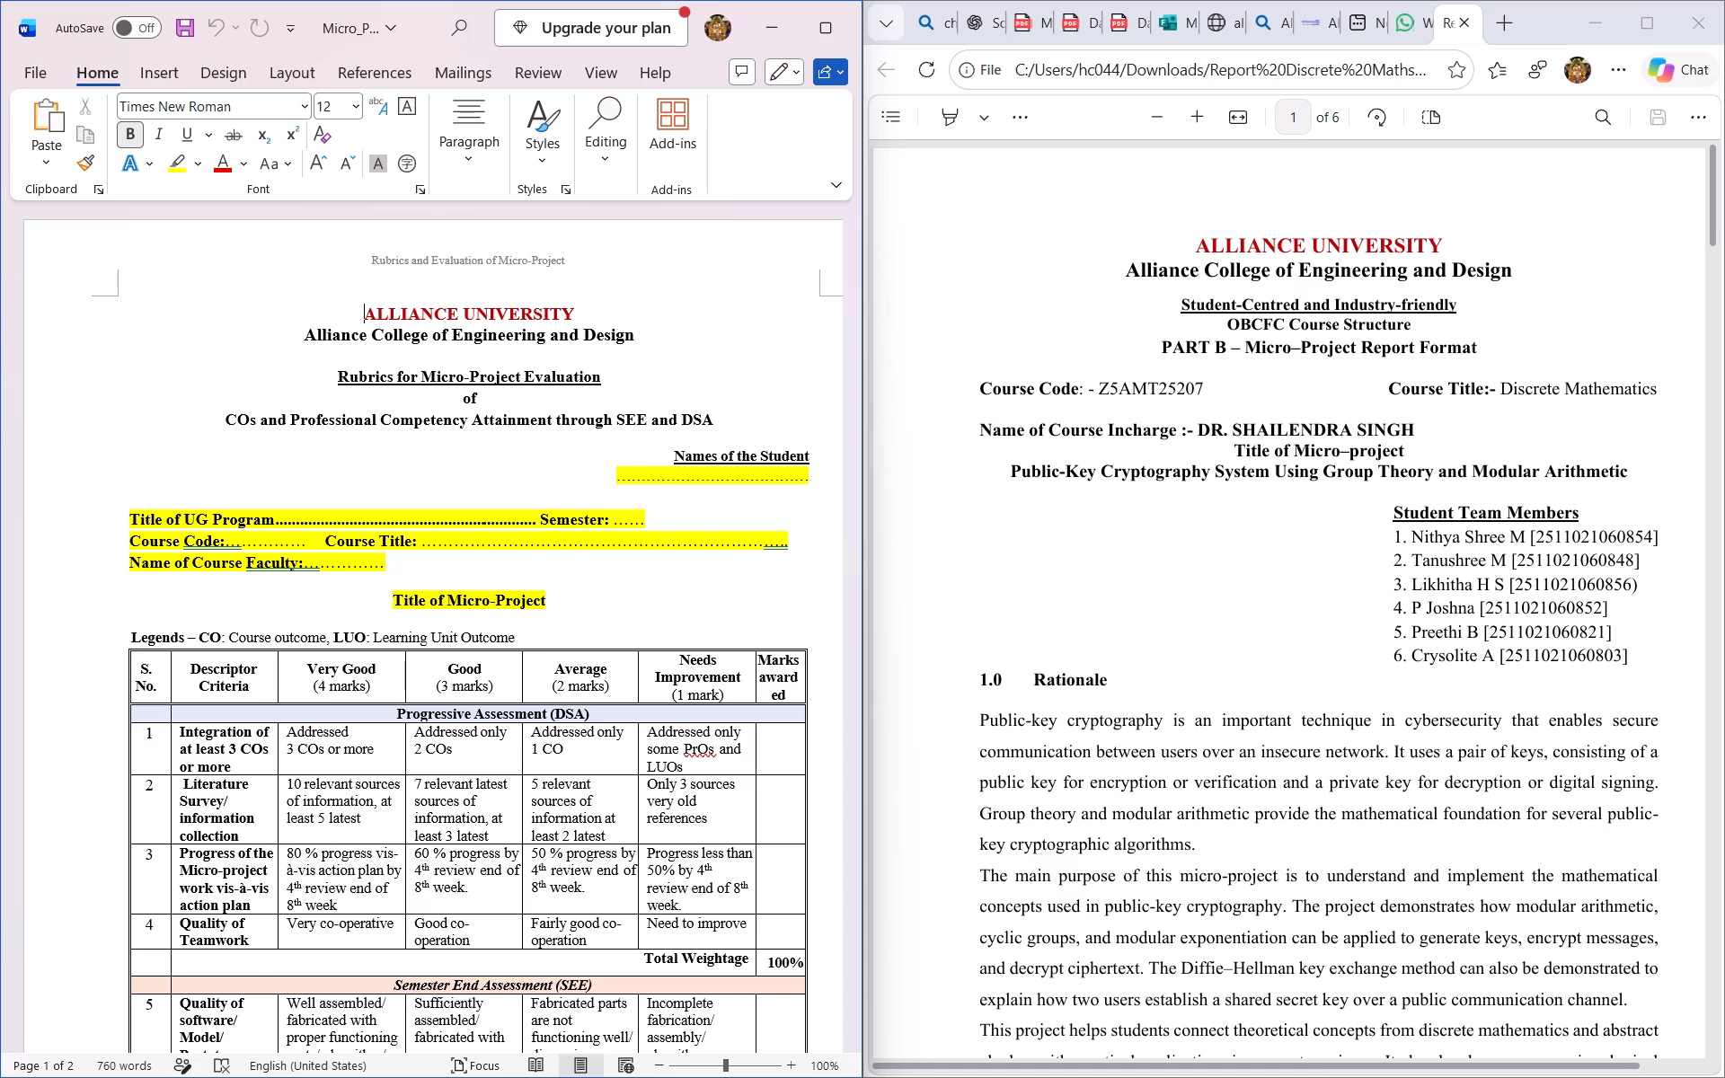
{"action": "left_click_drag", "start_coordinate": [1414, 553], "coordinate": [1645, 560]}
{"action": "key", "text": "ctrl+c"}
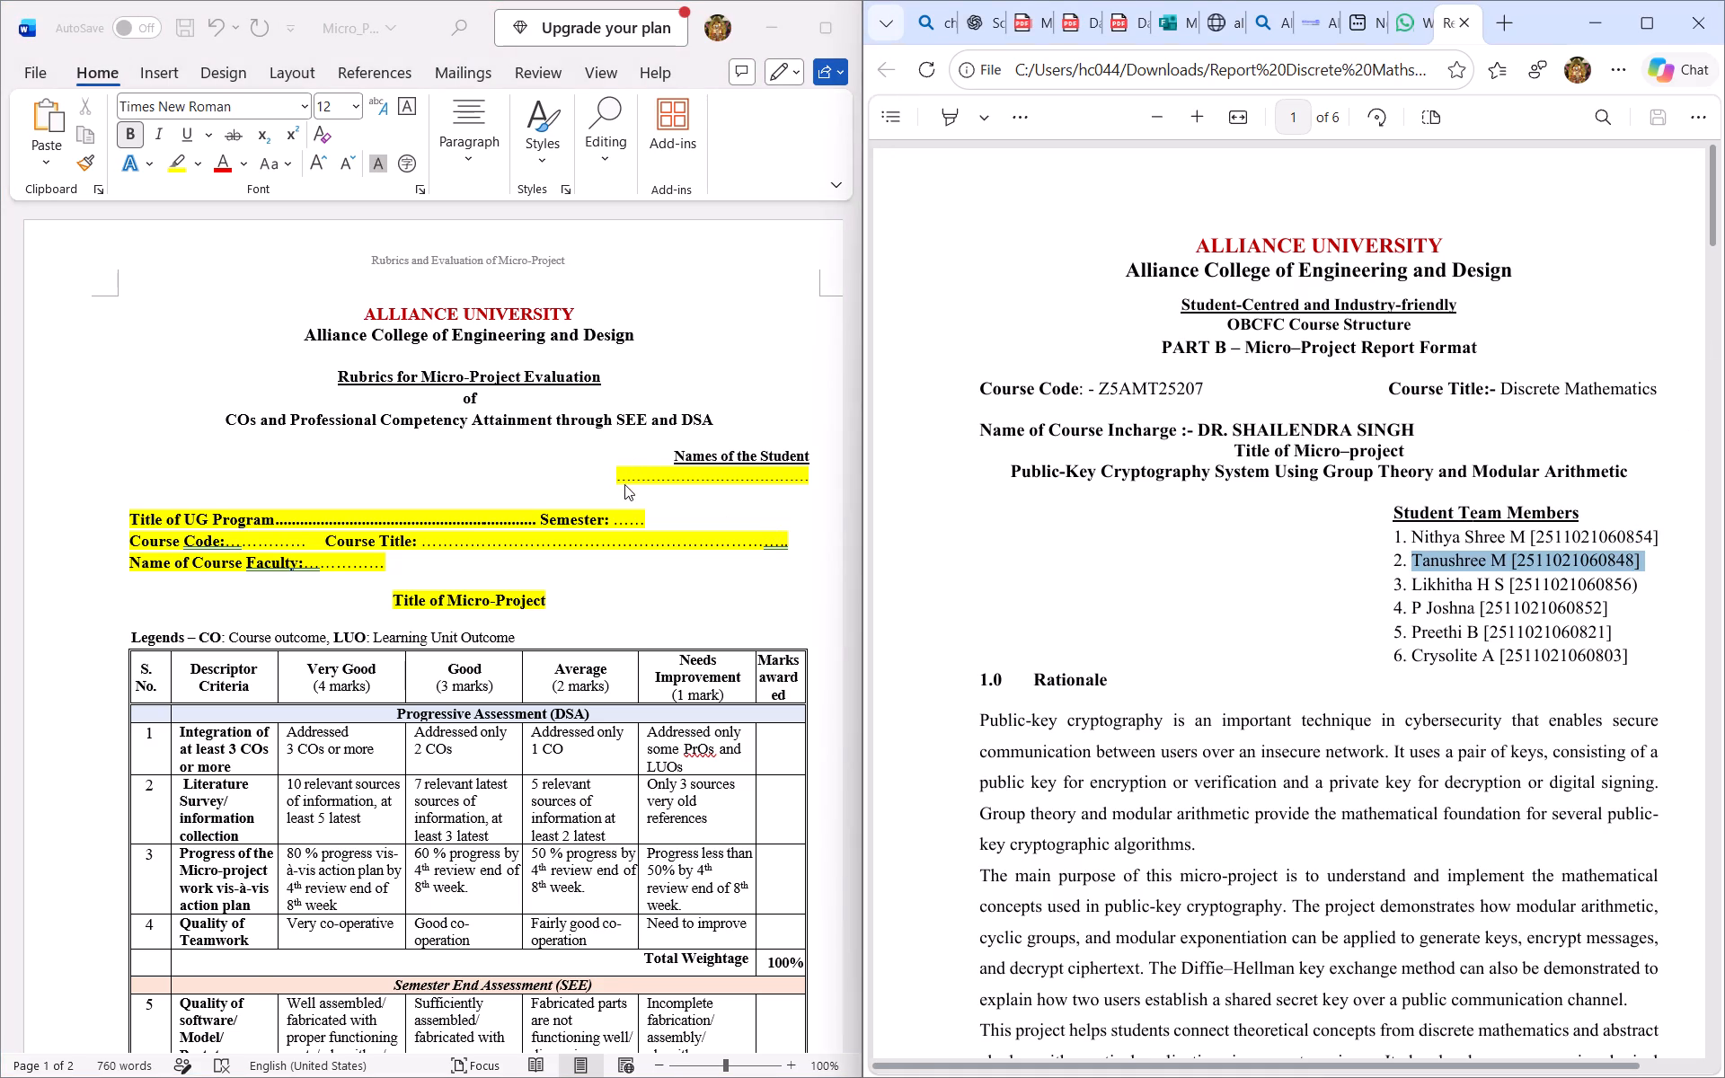
Bring Micro_Project_Rubrics_1 back up full-size by opening it from the Downloads folder.
{"action": "left_click", "coordinate": [826, 22]}
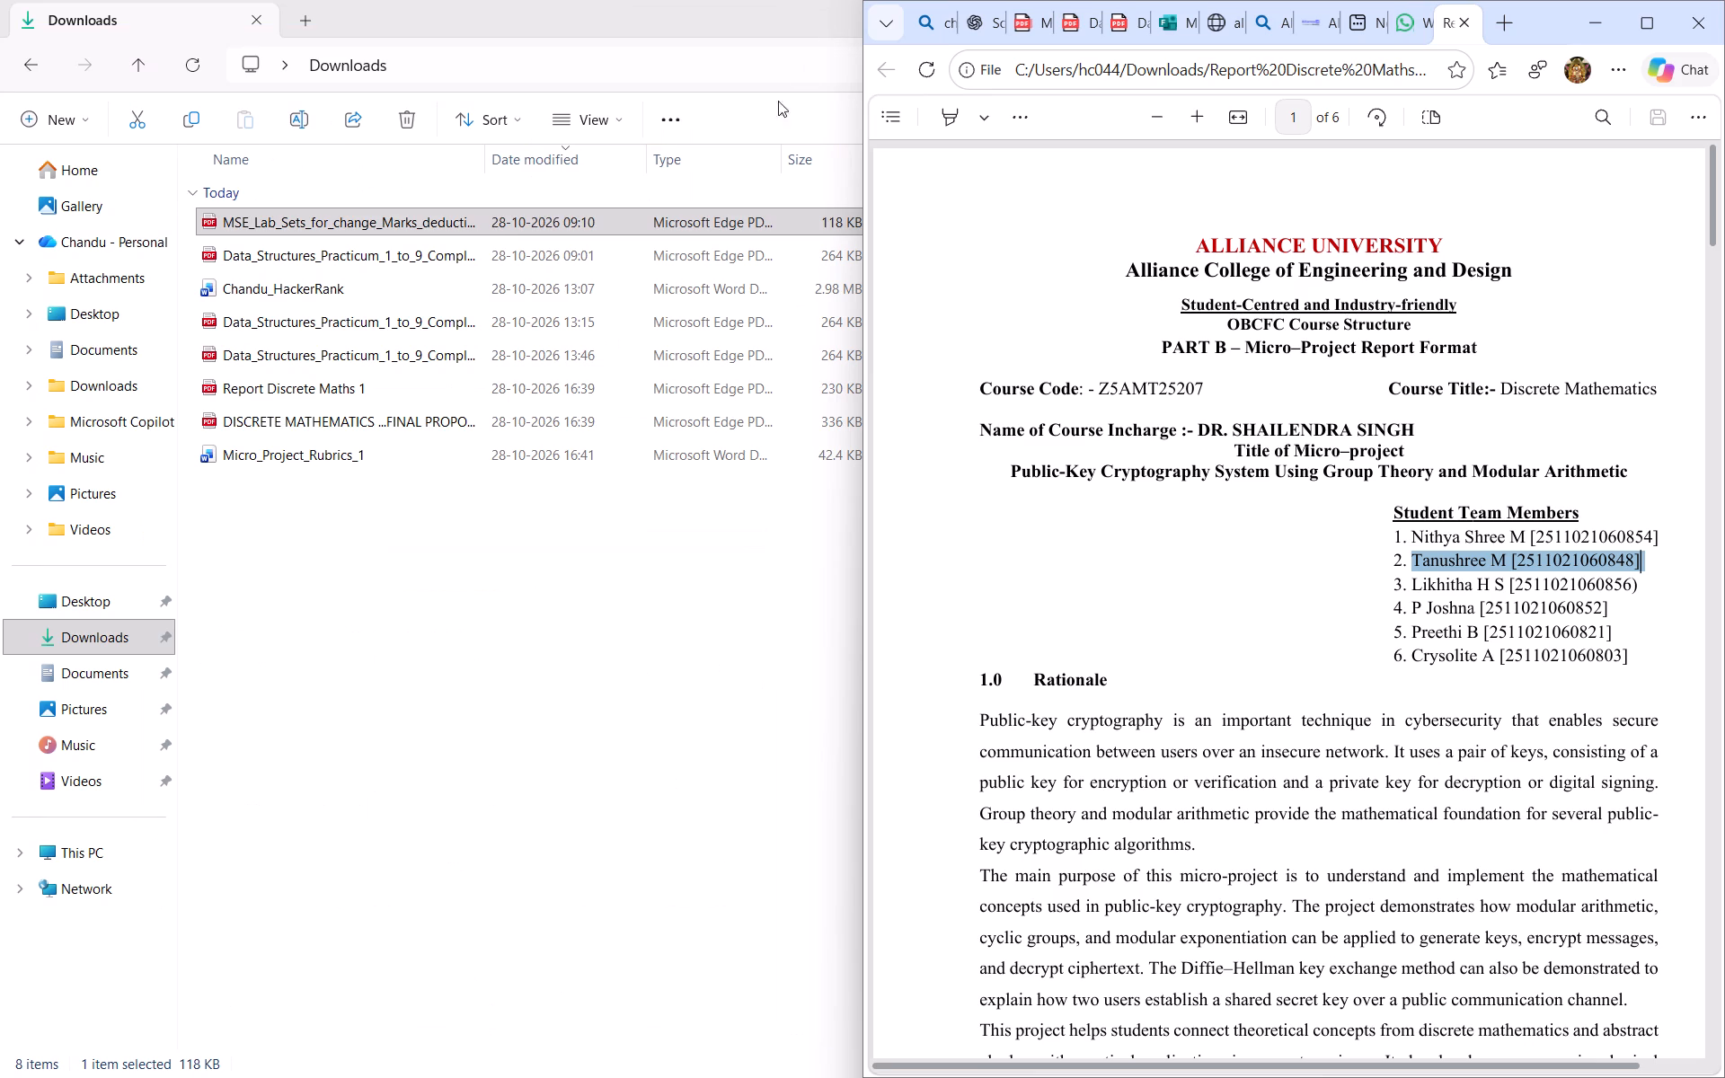
{"action": "double_click", "coordinate": [350, 459]}
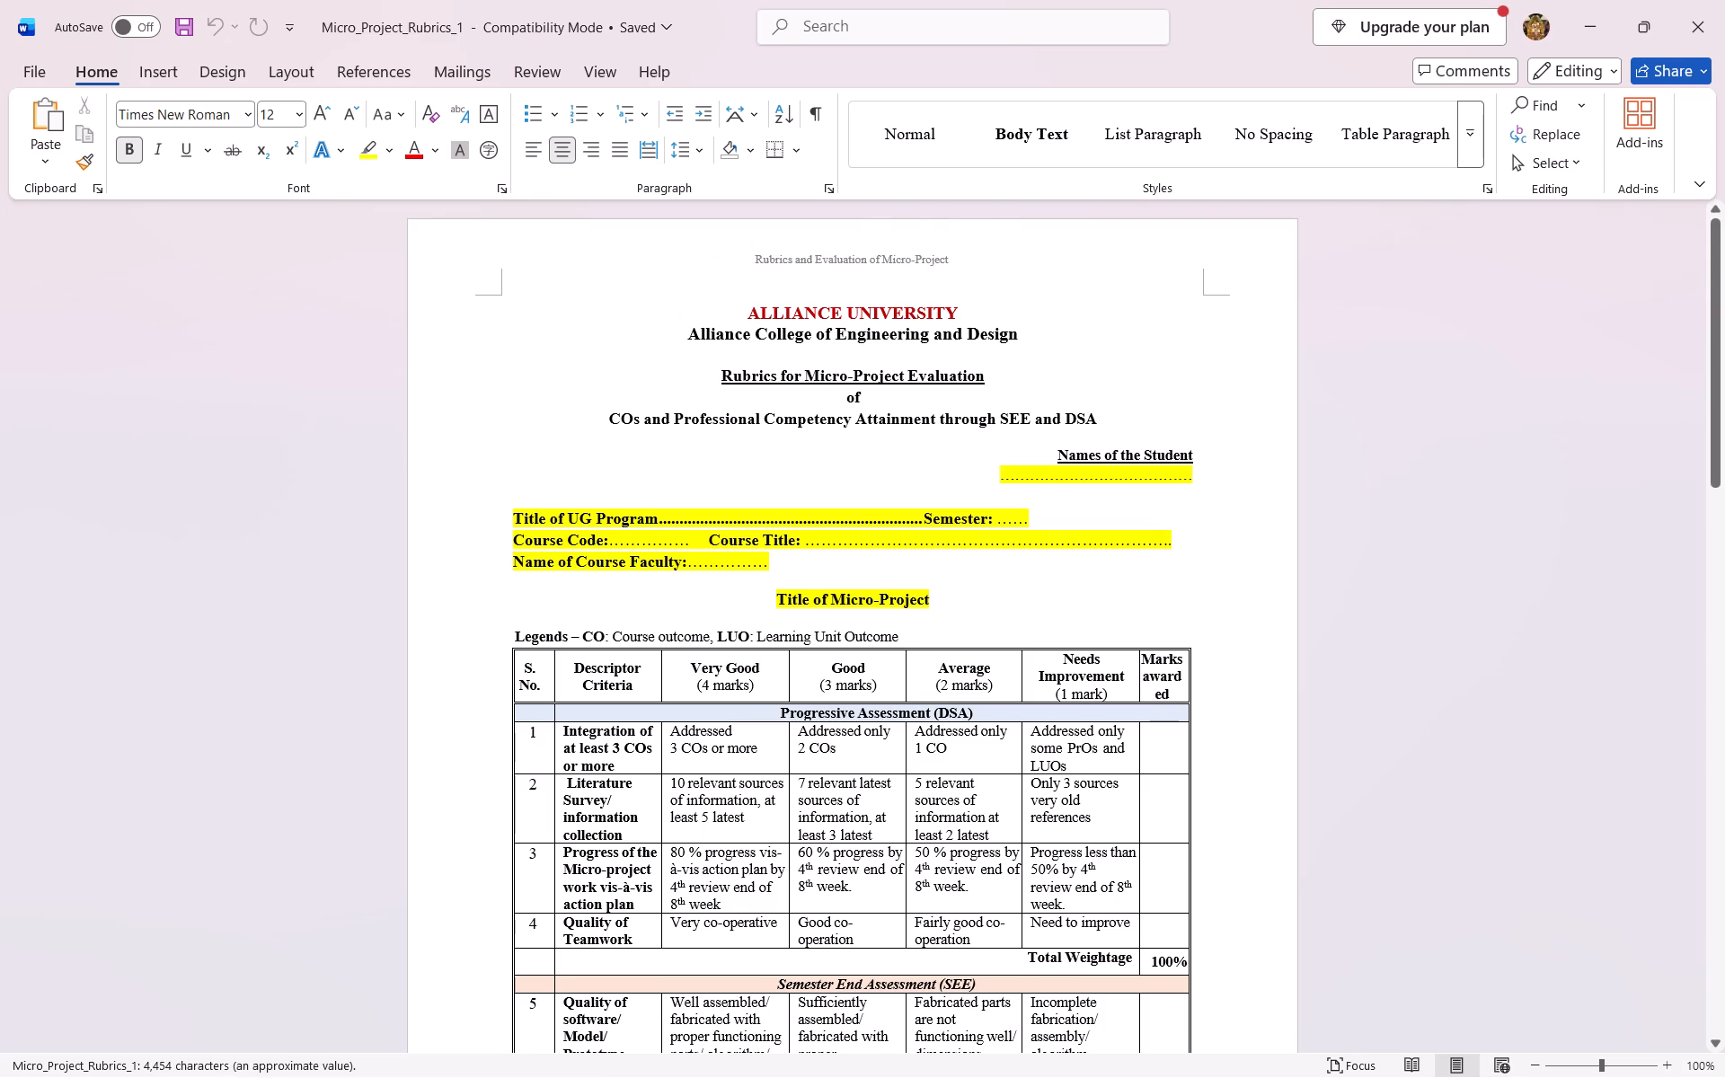
Remove the yellow highlight from the dotted placeholder line under the Names of the Student heading.
{"action": "left_click_drag", "start_coordinate": [1003, 470], "coordinate": [1199, 464]}
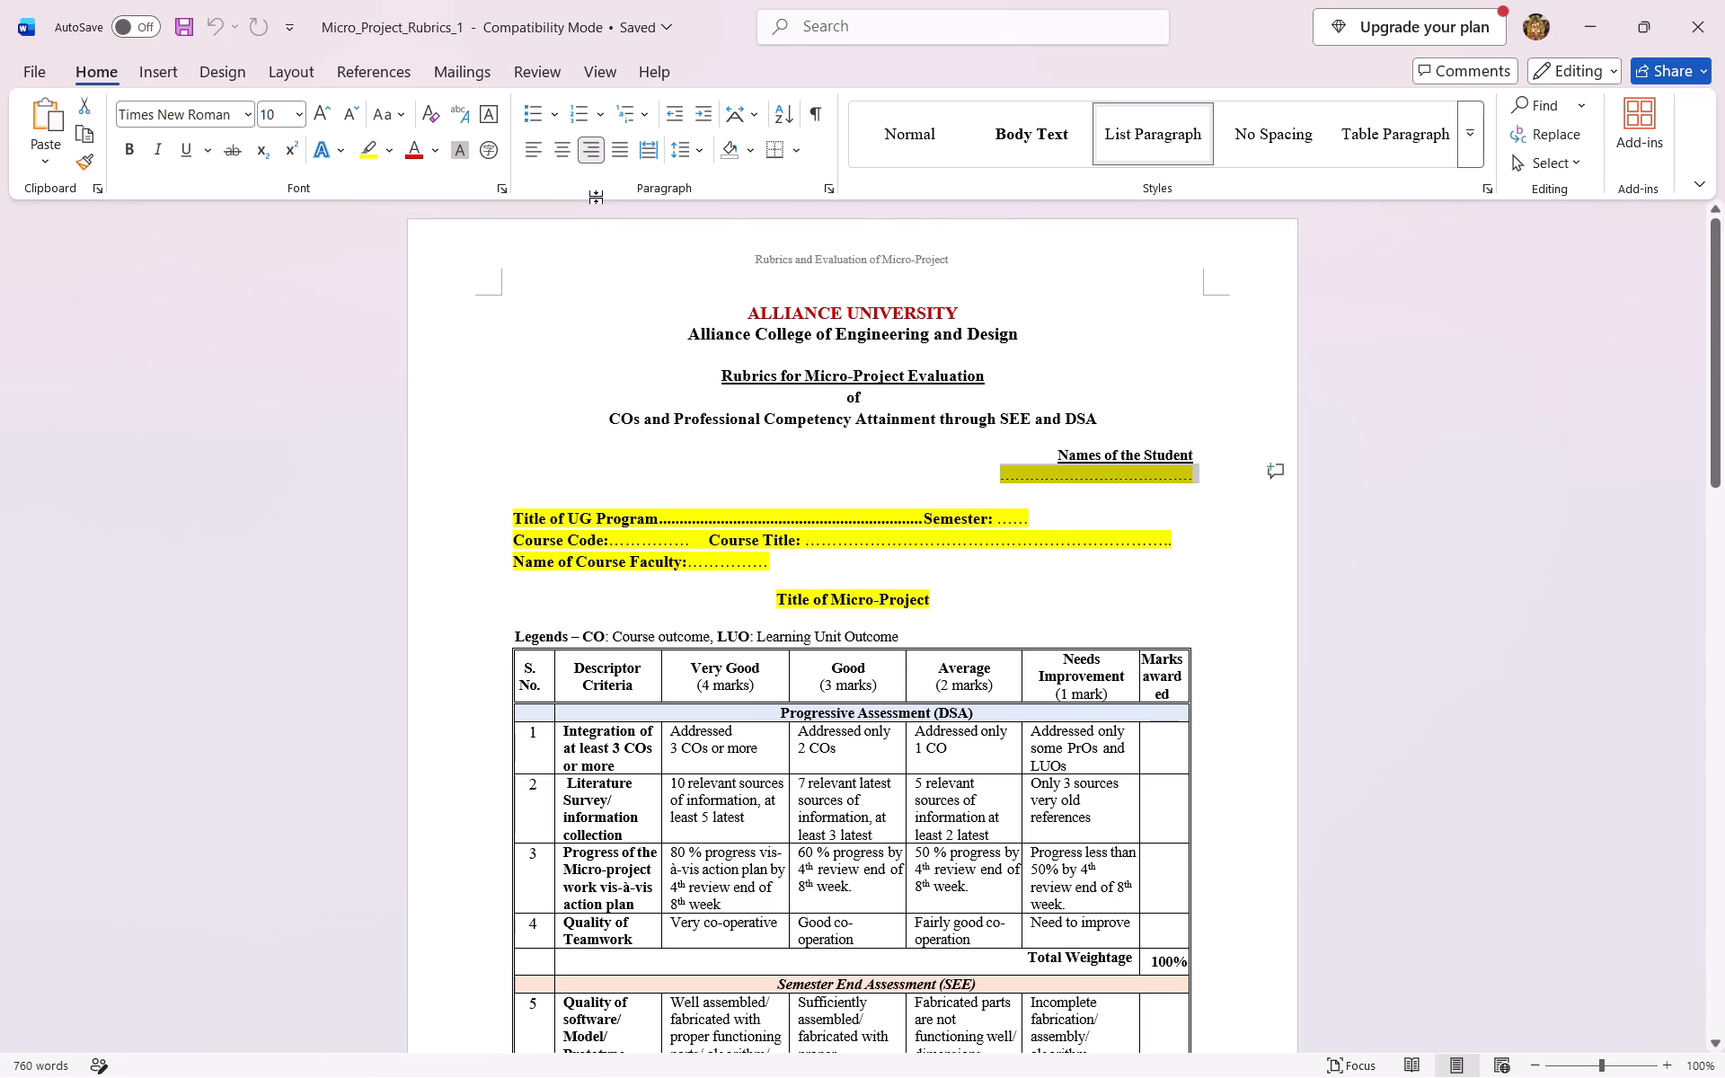
{"action": "left_click", "coordinate": [376, 155]}
{"action": "left_click", "coordinate": [388, 148]}
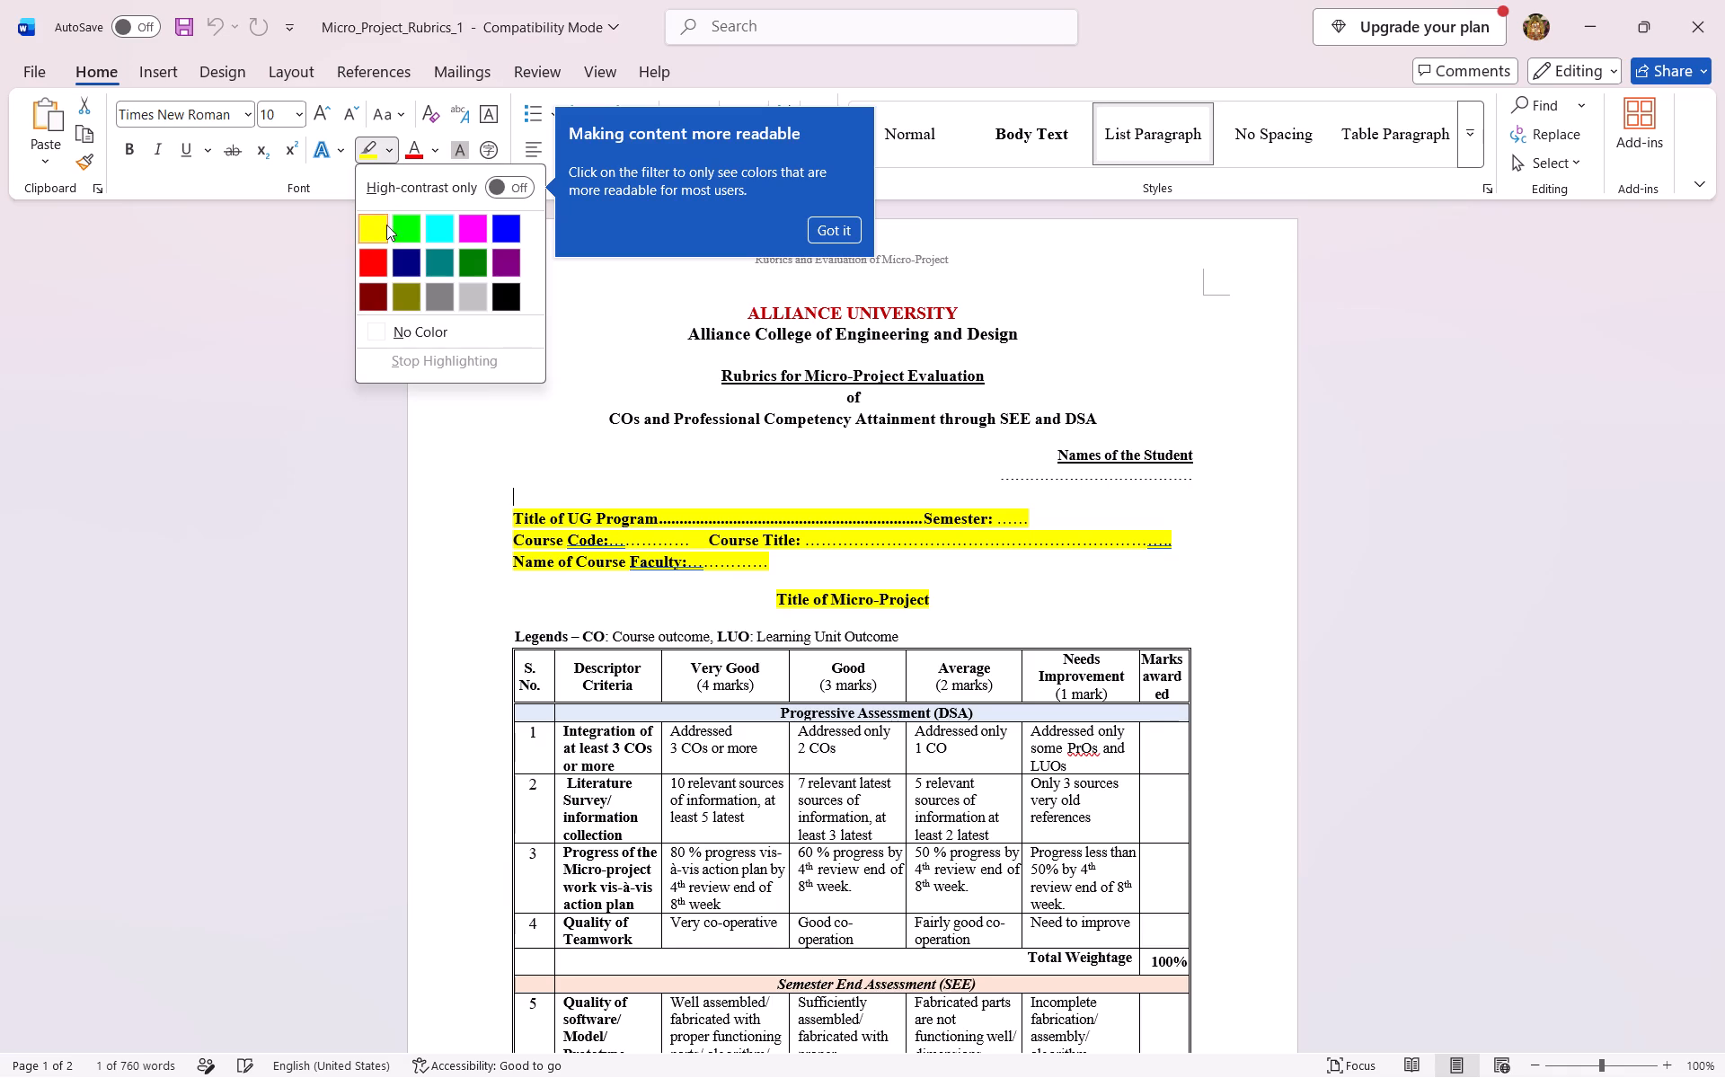
{"action": "left_click", "coordinate": [393, 335]}
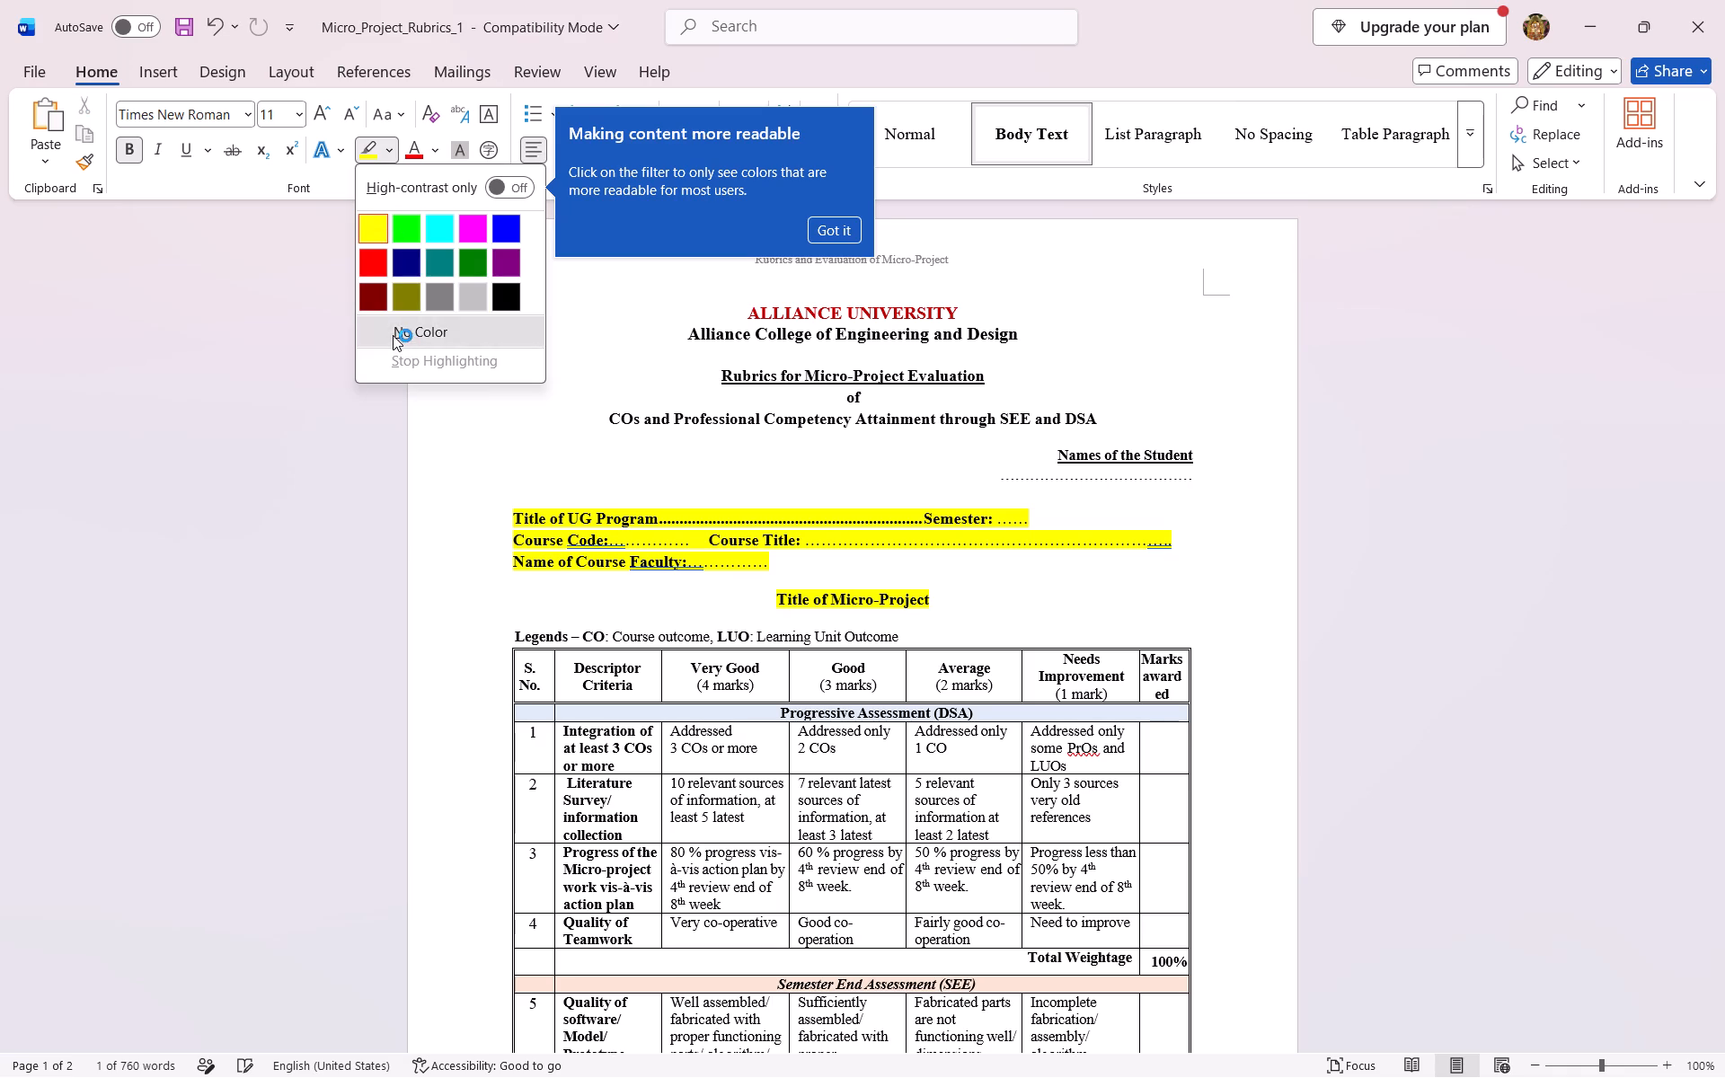
Delete the dotted placeholder under the Names of the Student heading, leaving the line empty.
{"action": "left_click", "coordinate": [1201, 477]}
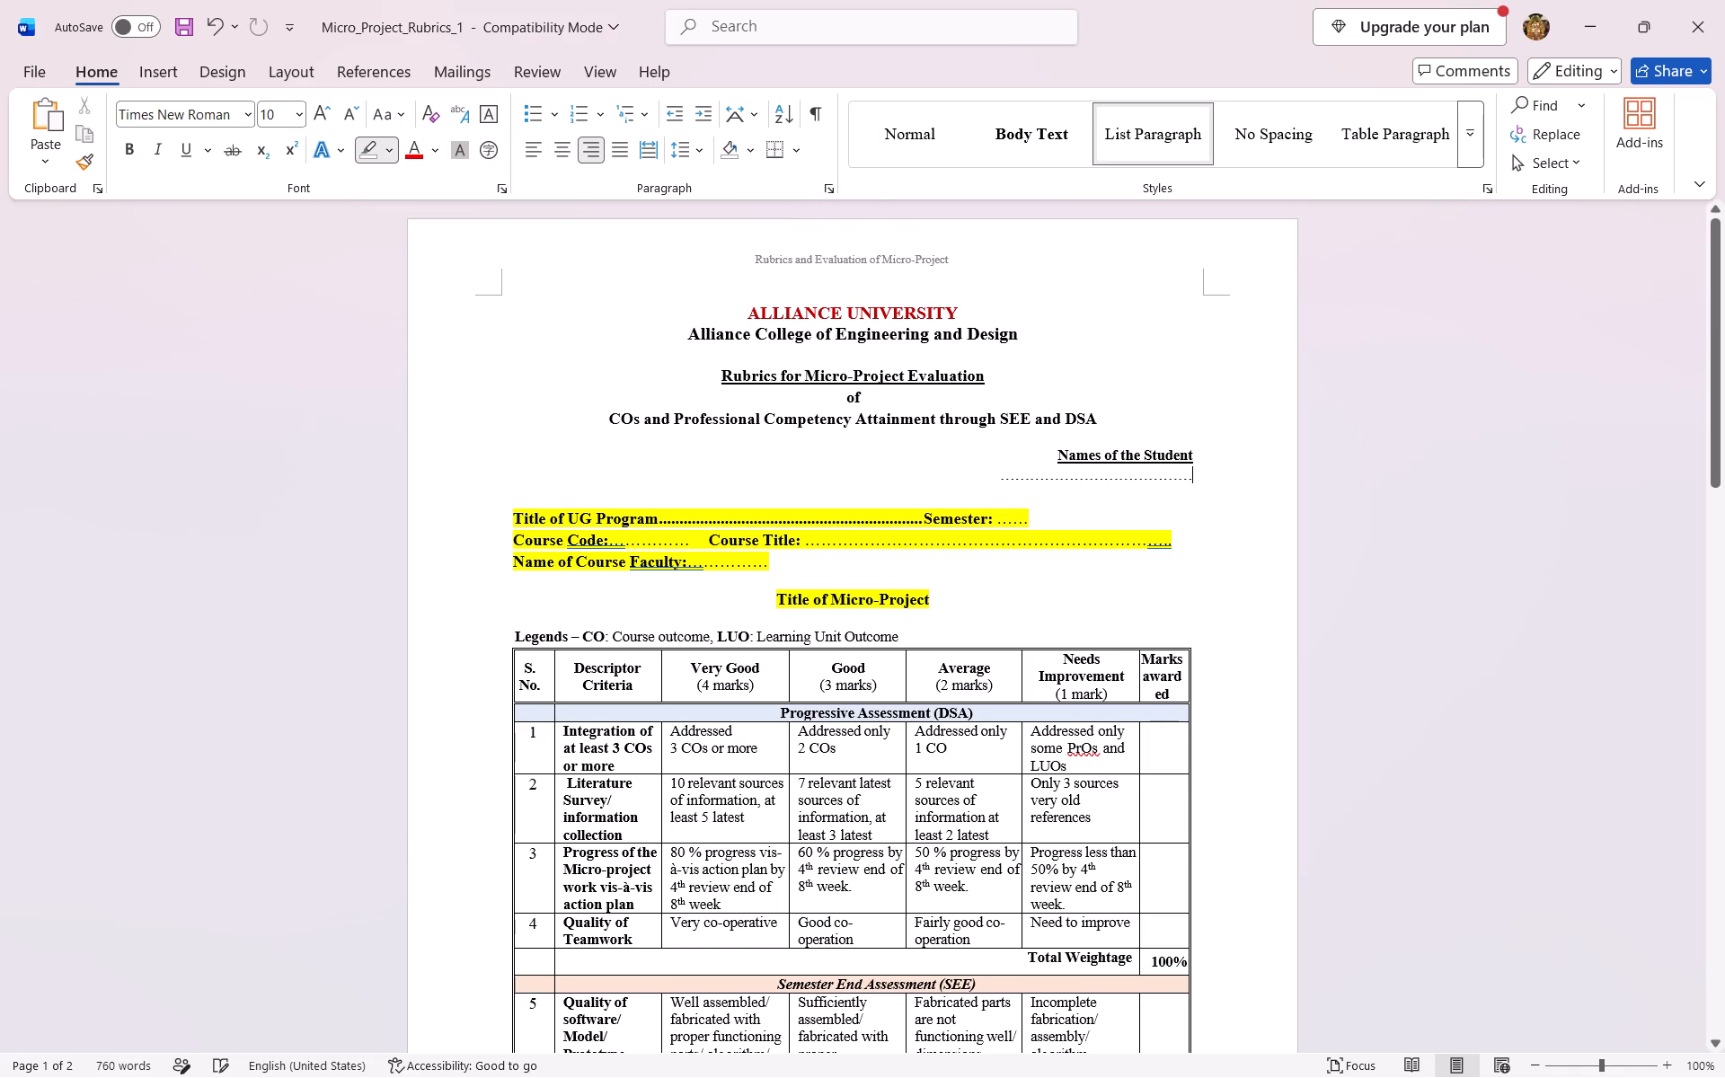
{"action": "key", "text": "BackSpace"}
{"action": "key", "text": "BackSpace"}
{"action": "key", "text": "BackSpace"}
{"action": "key", "text": "BackSpace"}
{"action": "key", "text": "BackSpace"}
{"action": "key", "text": "BackSpace"}
{"action": "key", "text": "BackSpace"}
{"action": "key", "text": "BackSpace"}
{"action": "key", "text": "BackSpace"}
{"action": "key", "text": "BackSpace"}
{"action": "key", "text": "BackSpace"}
{"action": "key", "text": "BackSpace"}
{"action": "key", "text": "BackSpace"}
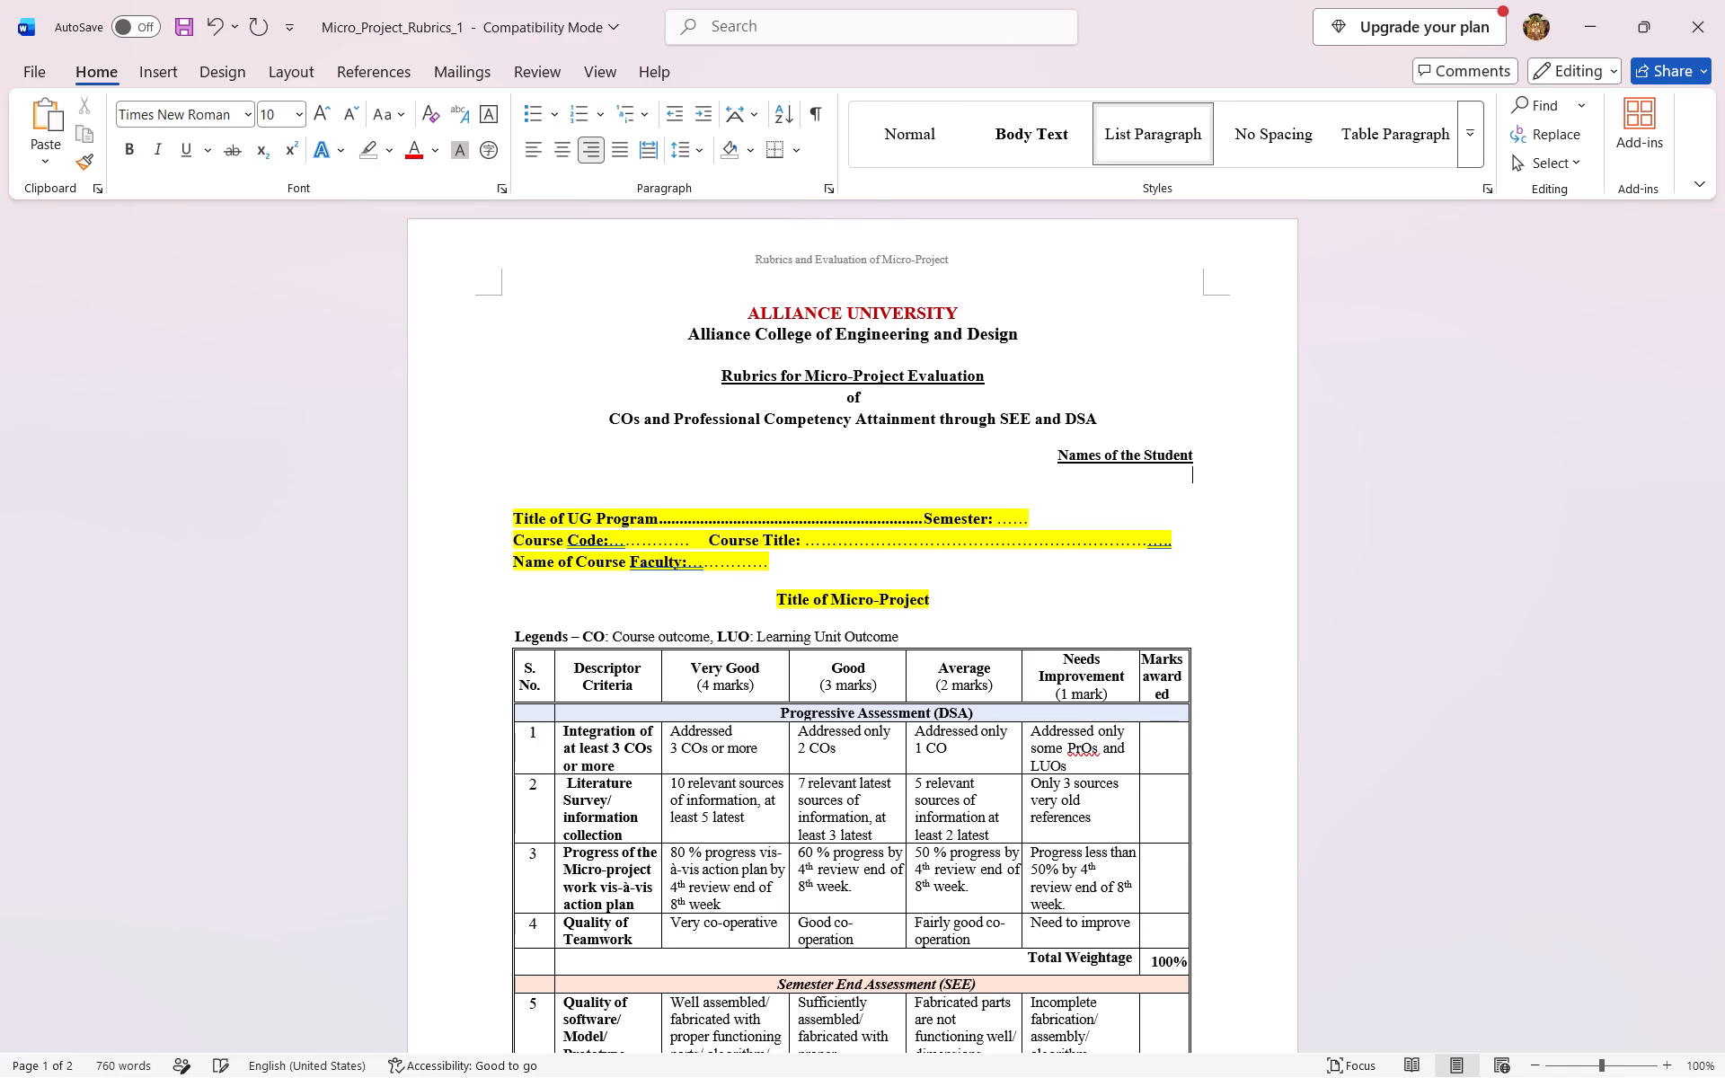
{"action": "key", "text": "BackSpace"}
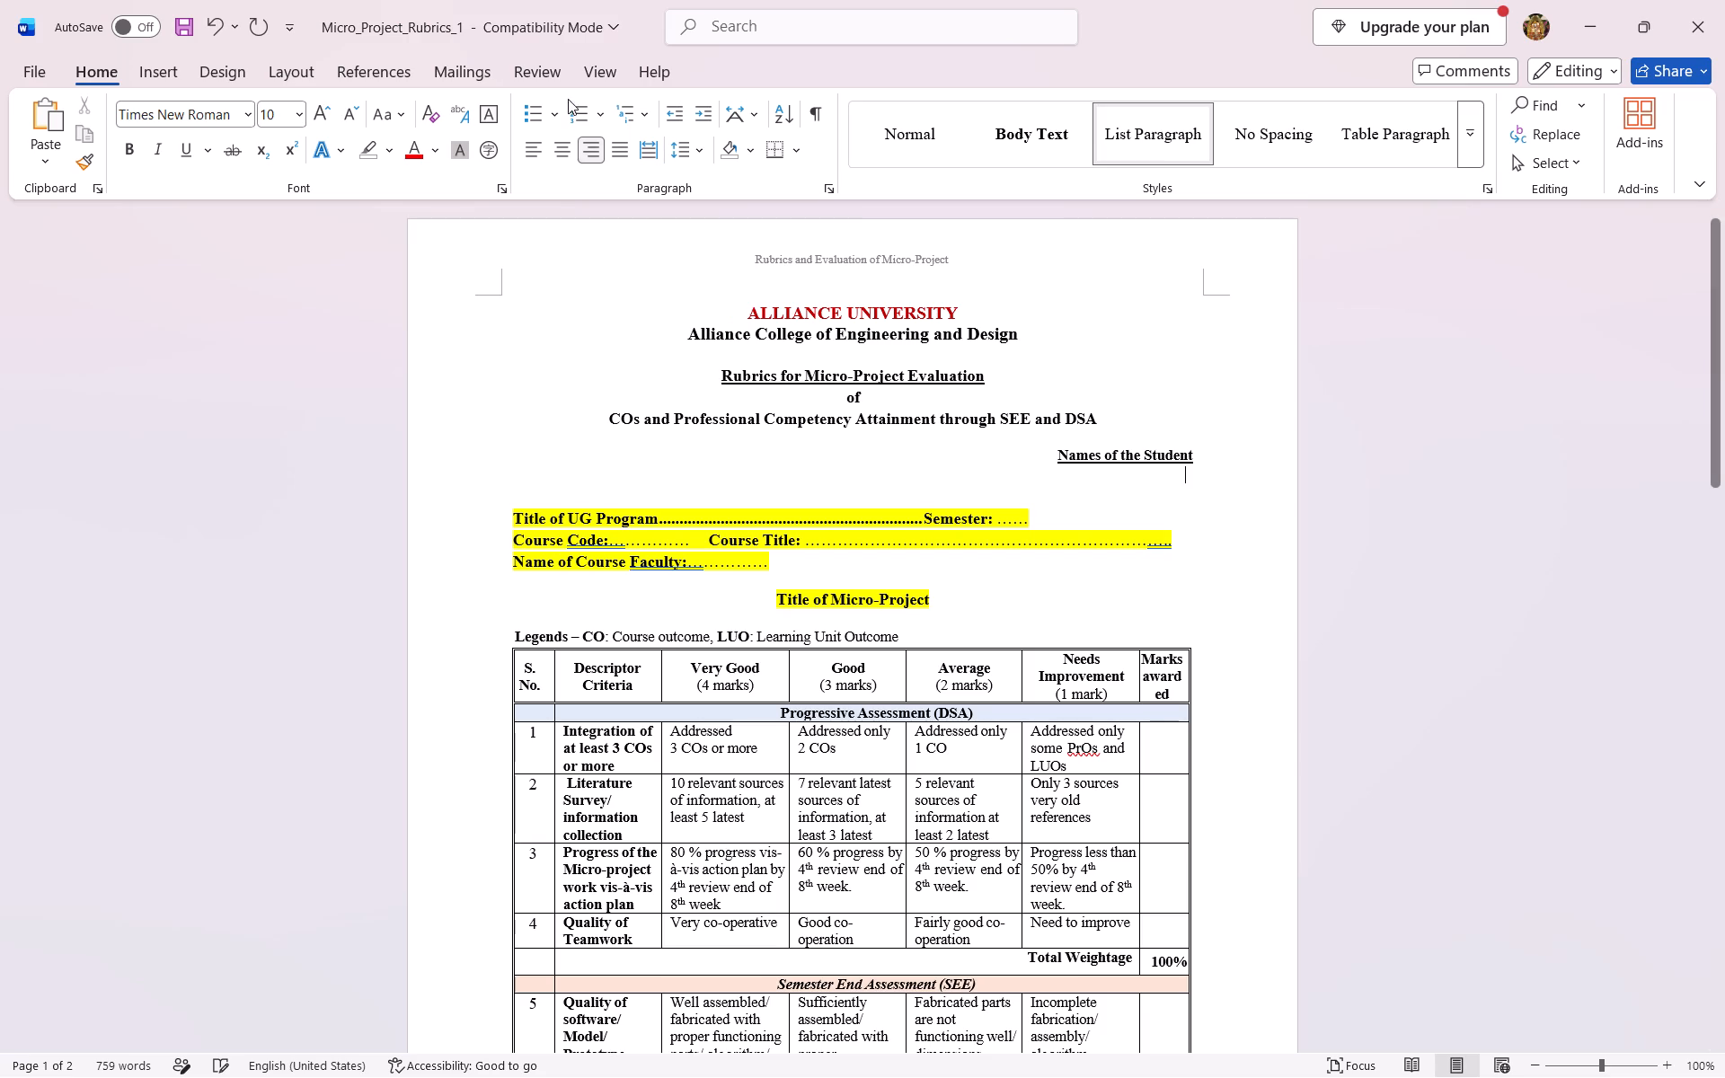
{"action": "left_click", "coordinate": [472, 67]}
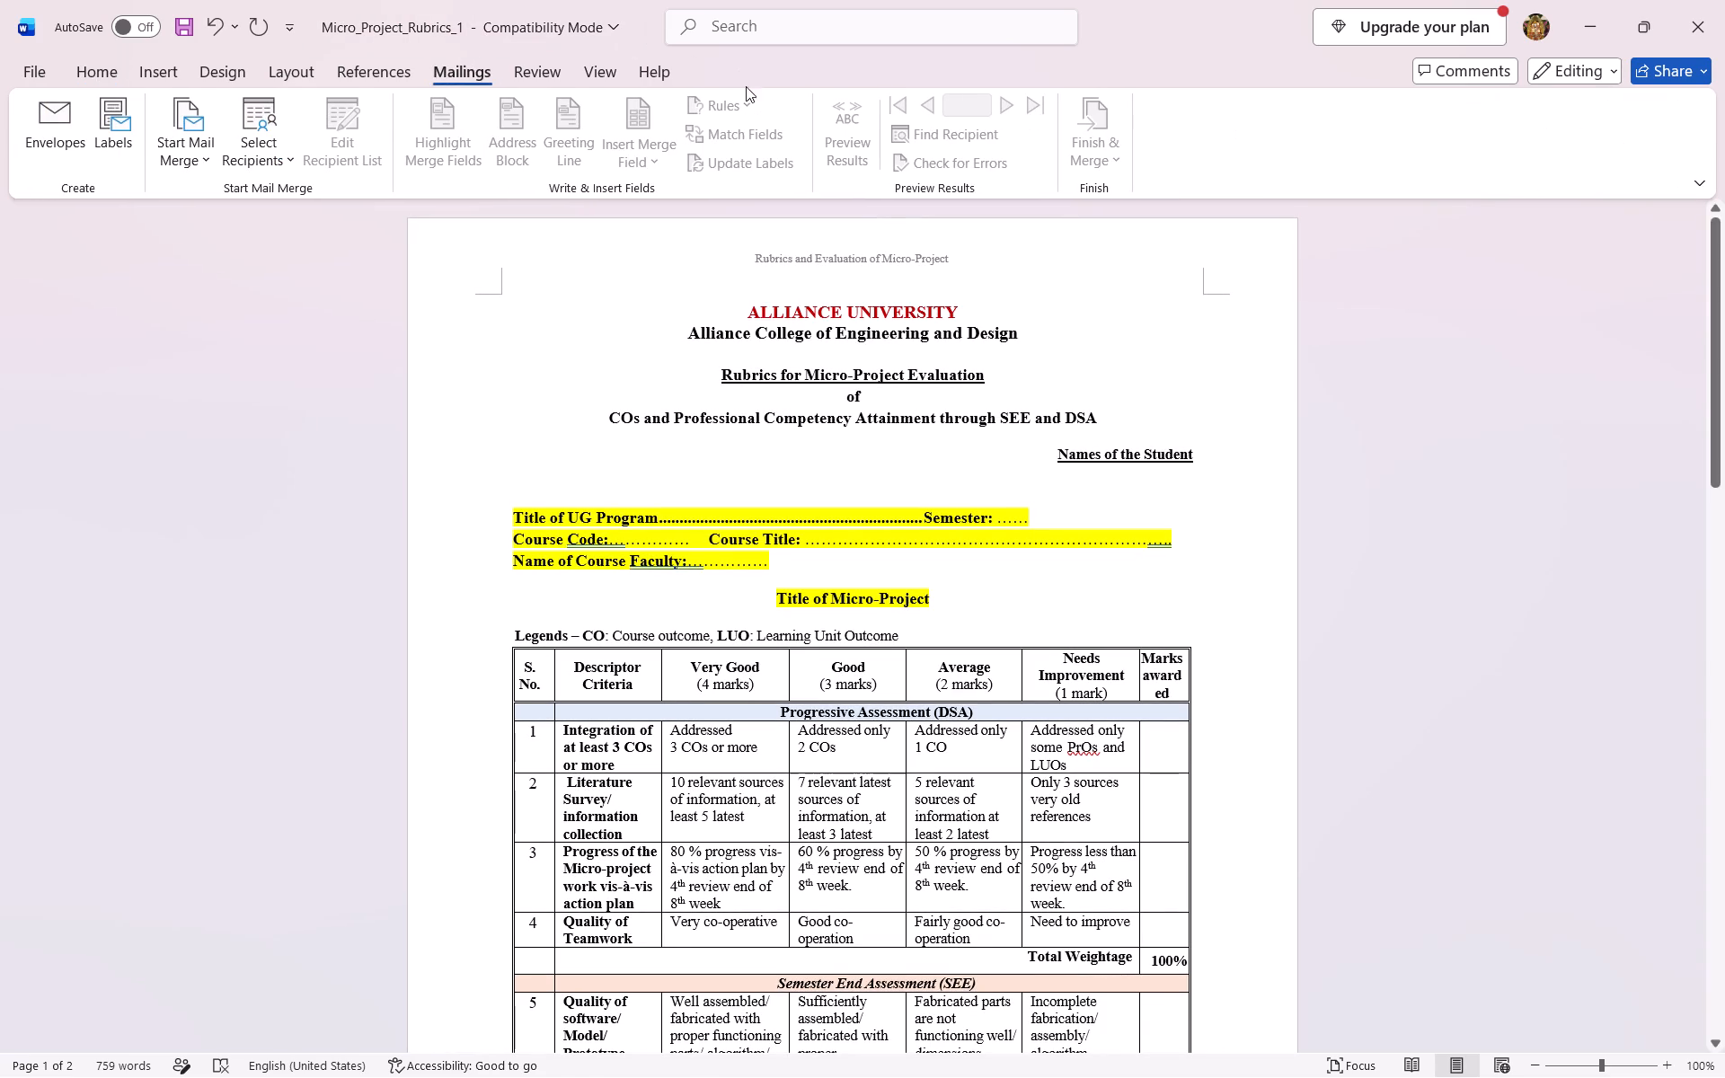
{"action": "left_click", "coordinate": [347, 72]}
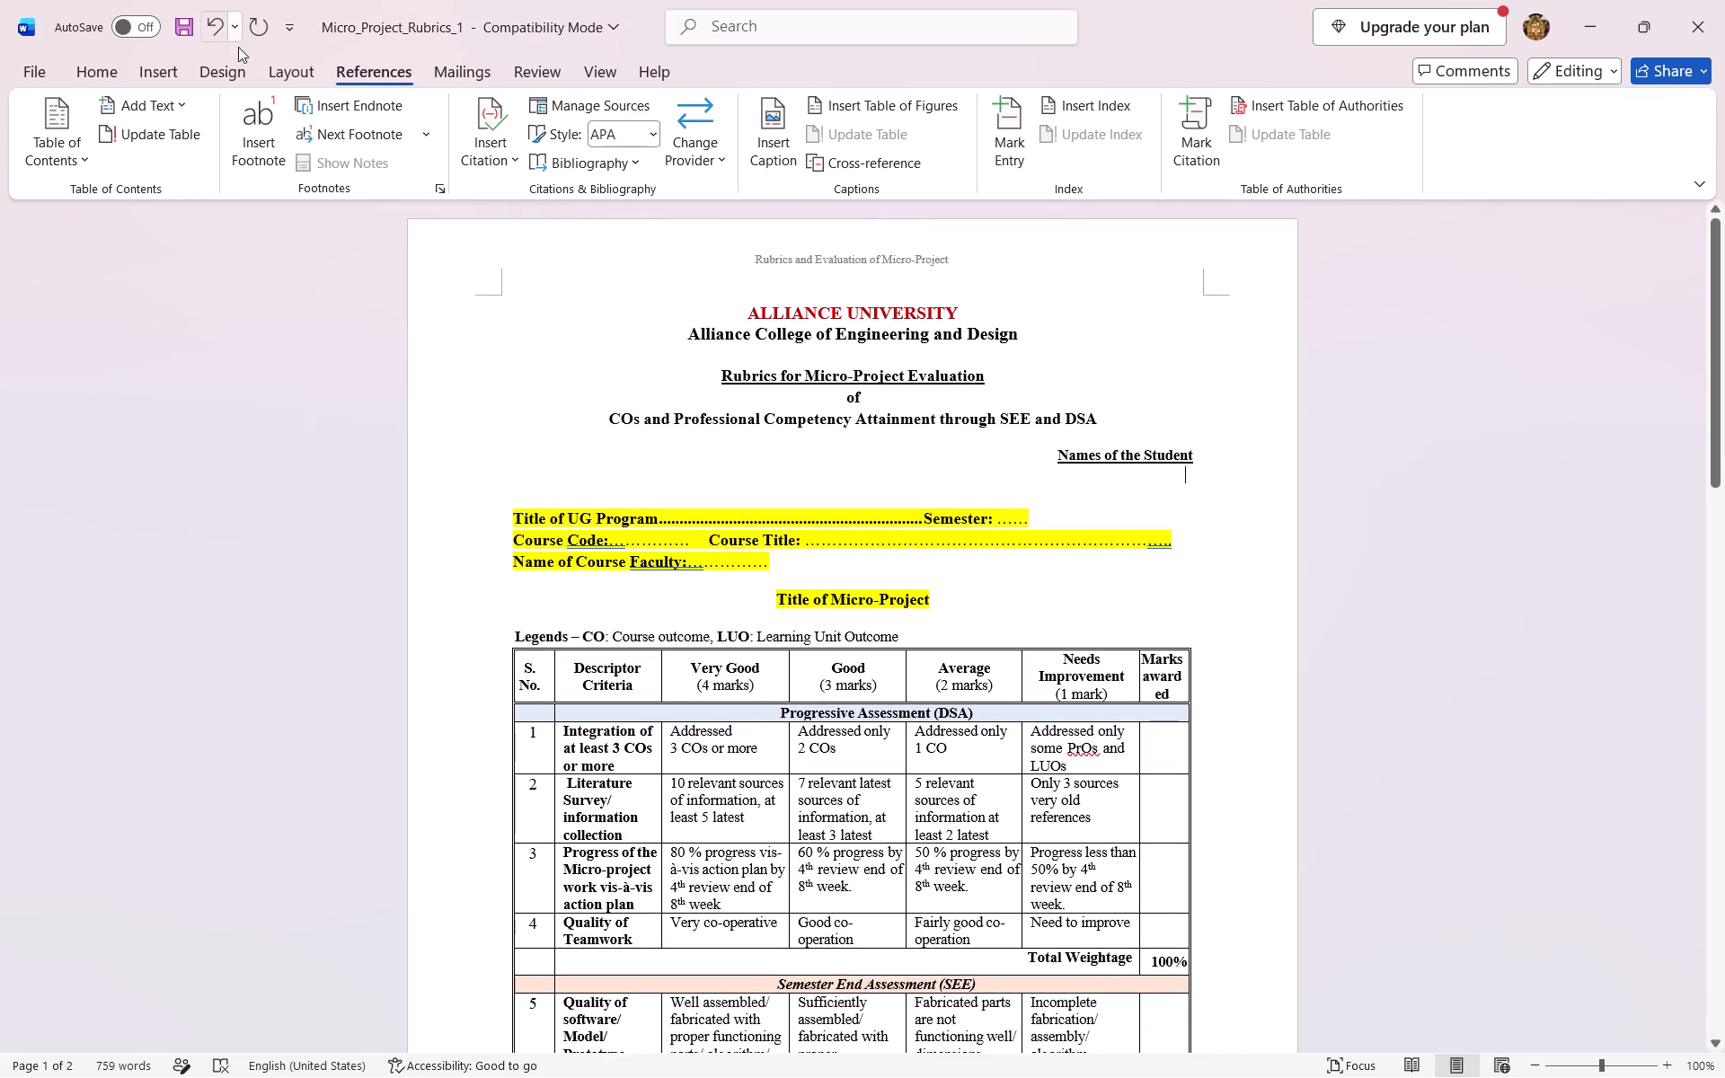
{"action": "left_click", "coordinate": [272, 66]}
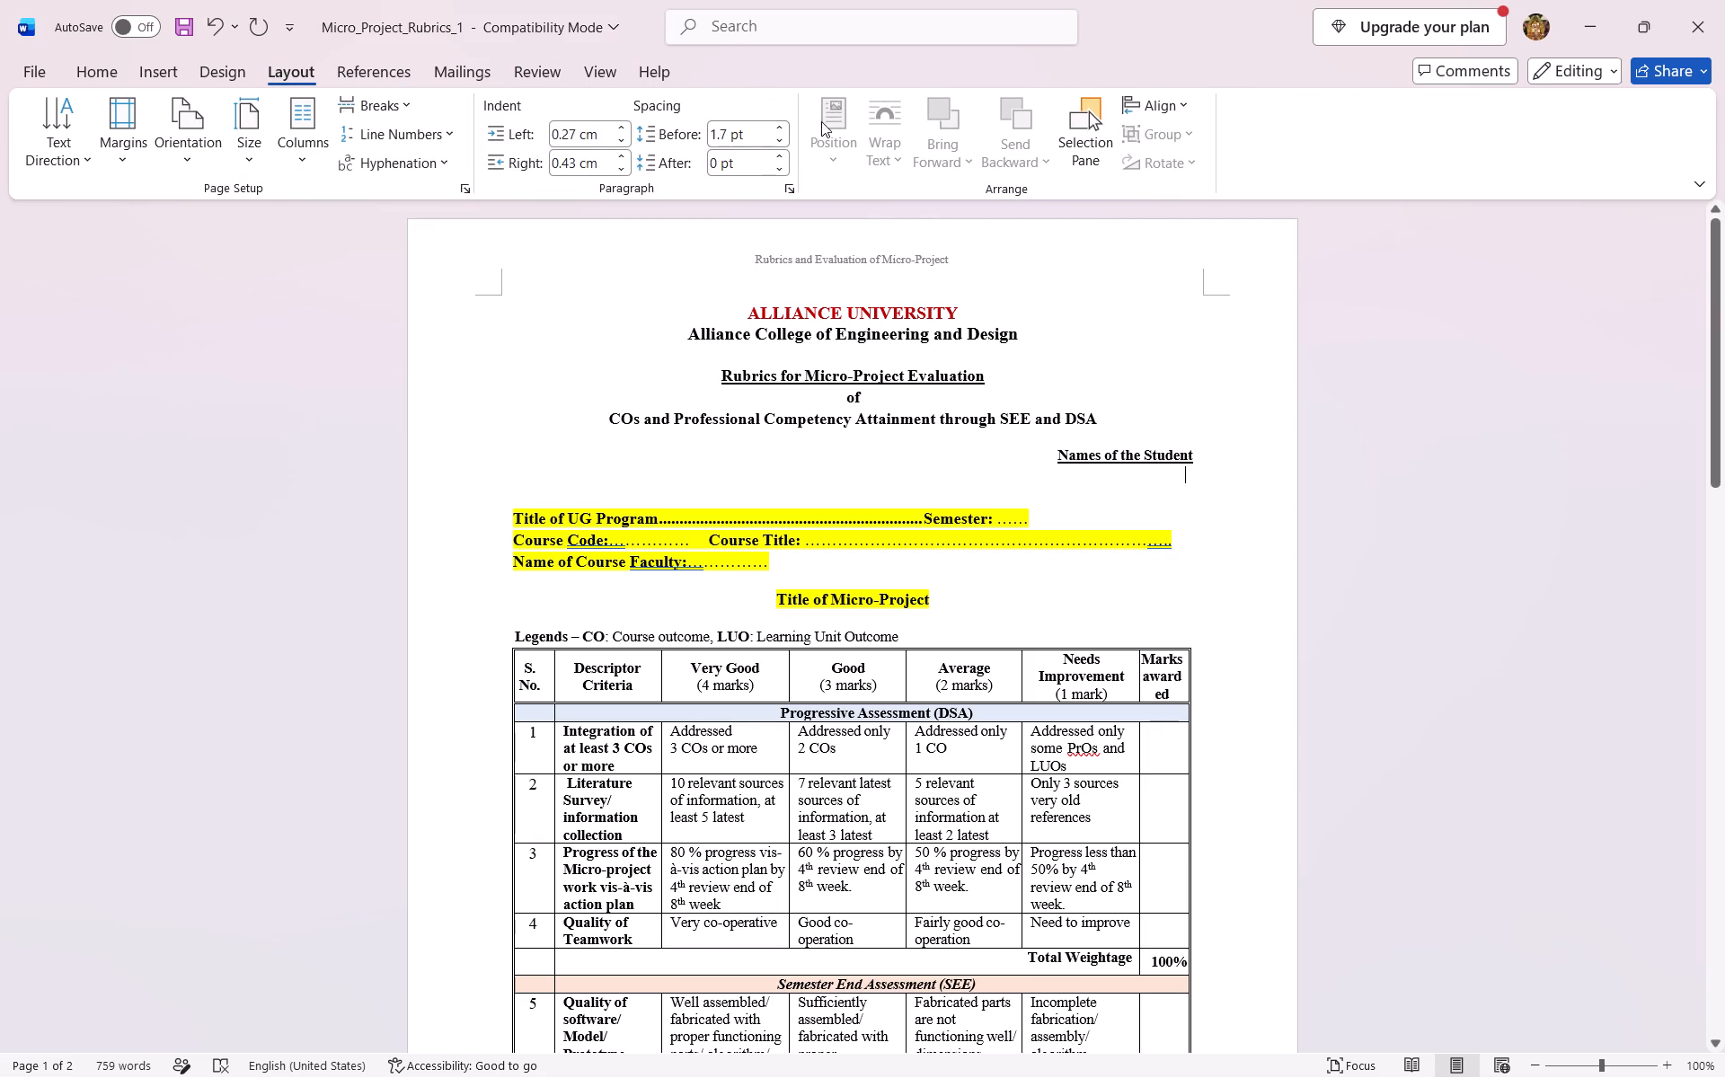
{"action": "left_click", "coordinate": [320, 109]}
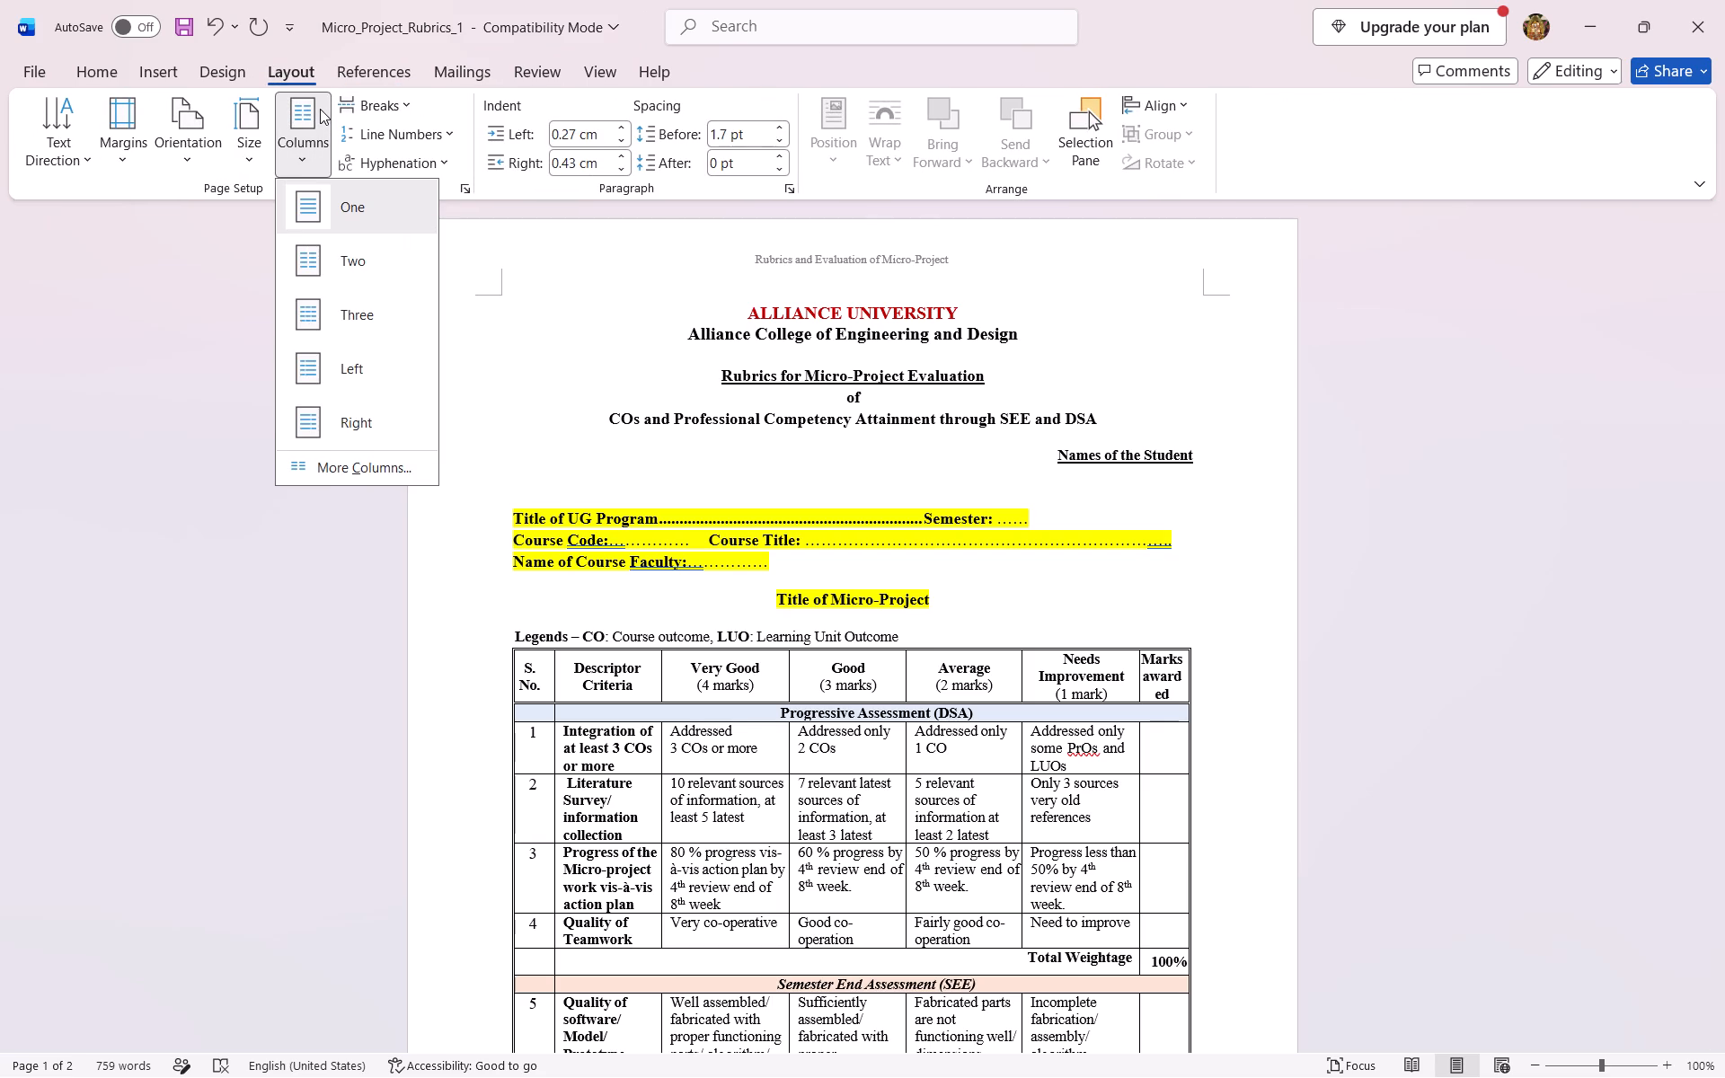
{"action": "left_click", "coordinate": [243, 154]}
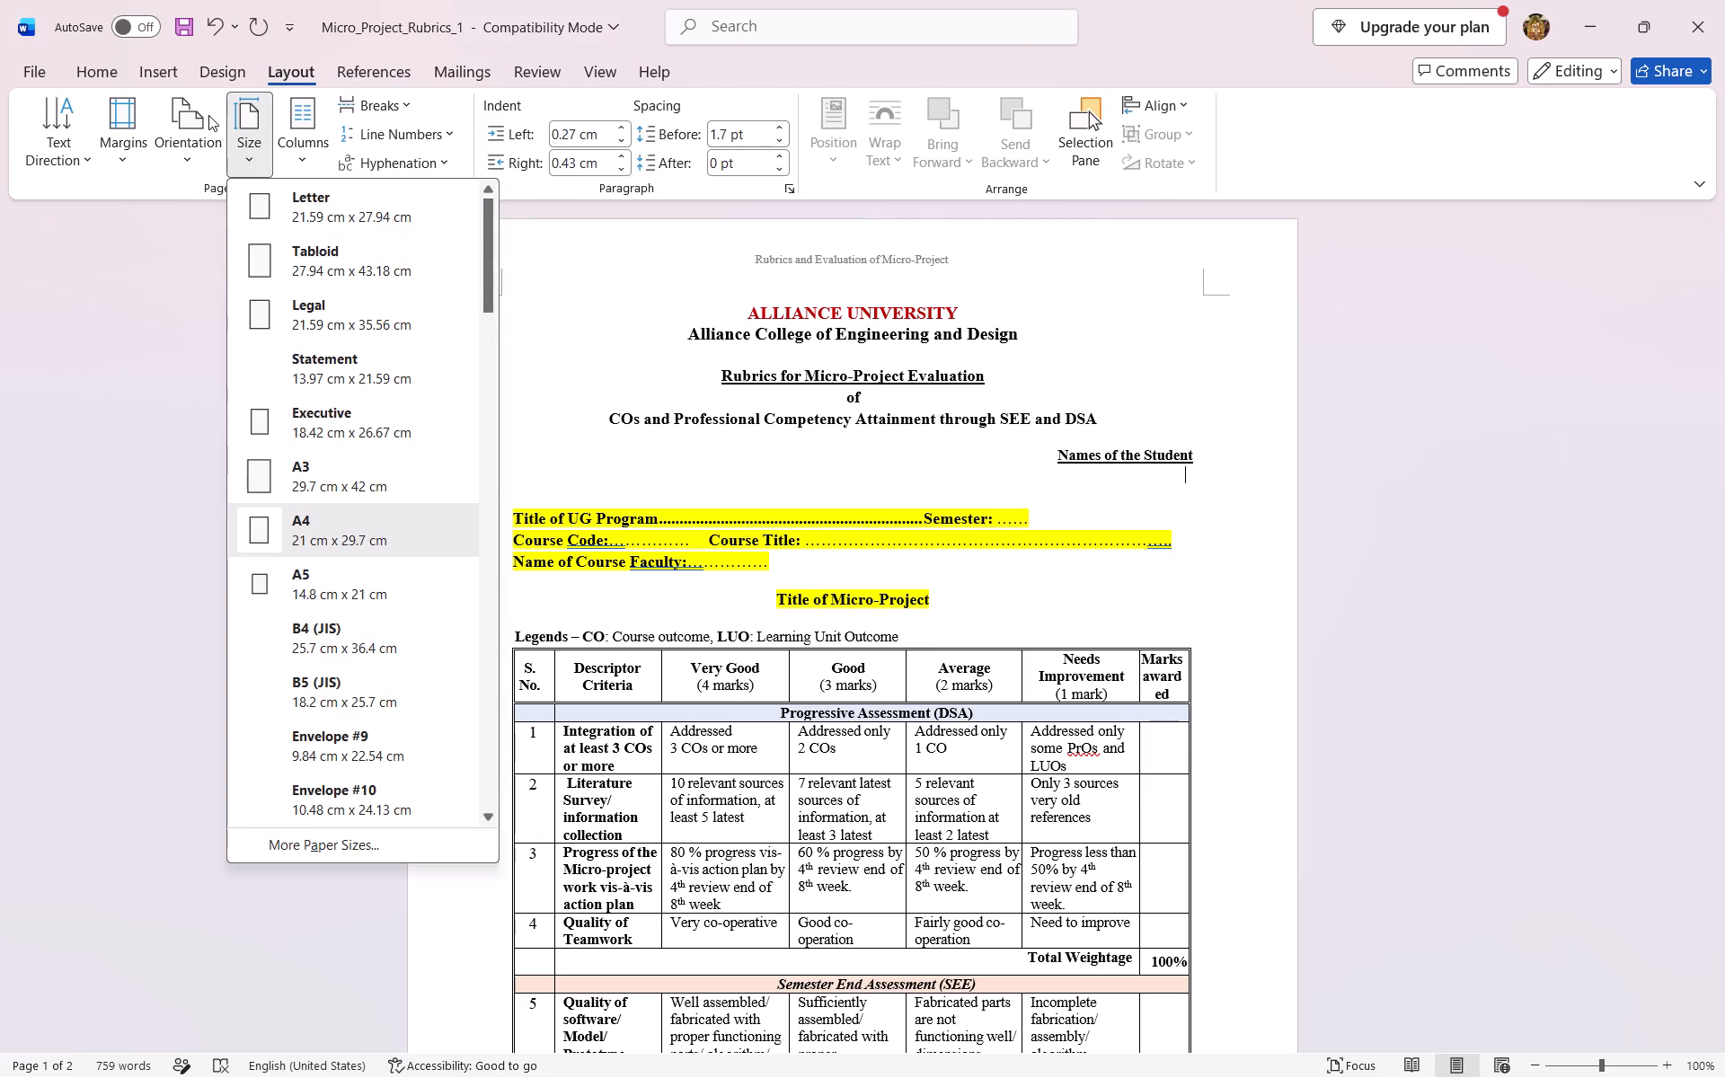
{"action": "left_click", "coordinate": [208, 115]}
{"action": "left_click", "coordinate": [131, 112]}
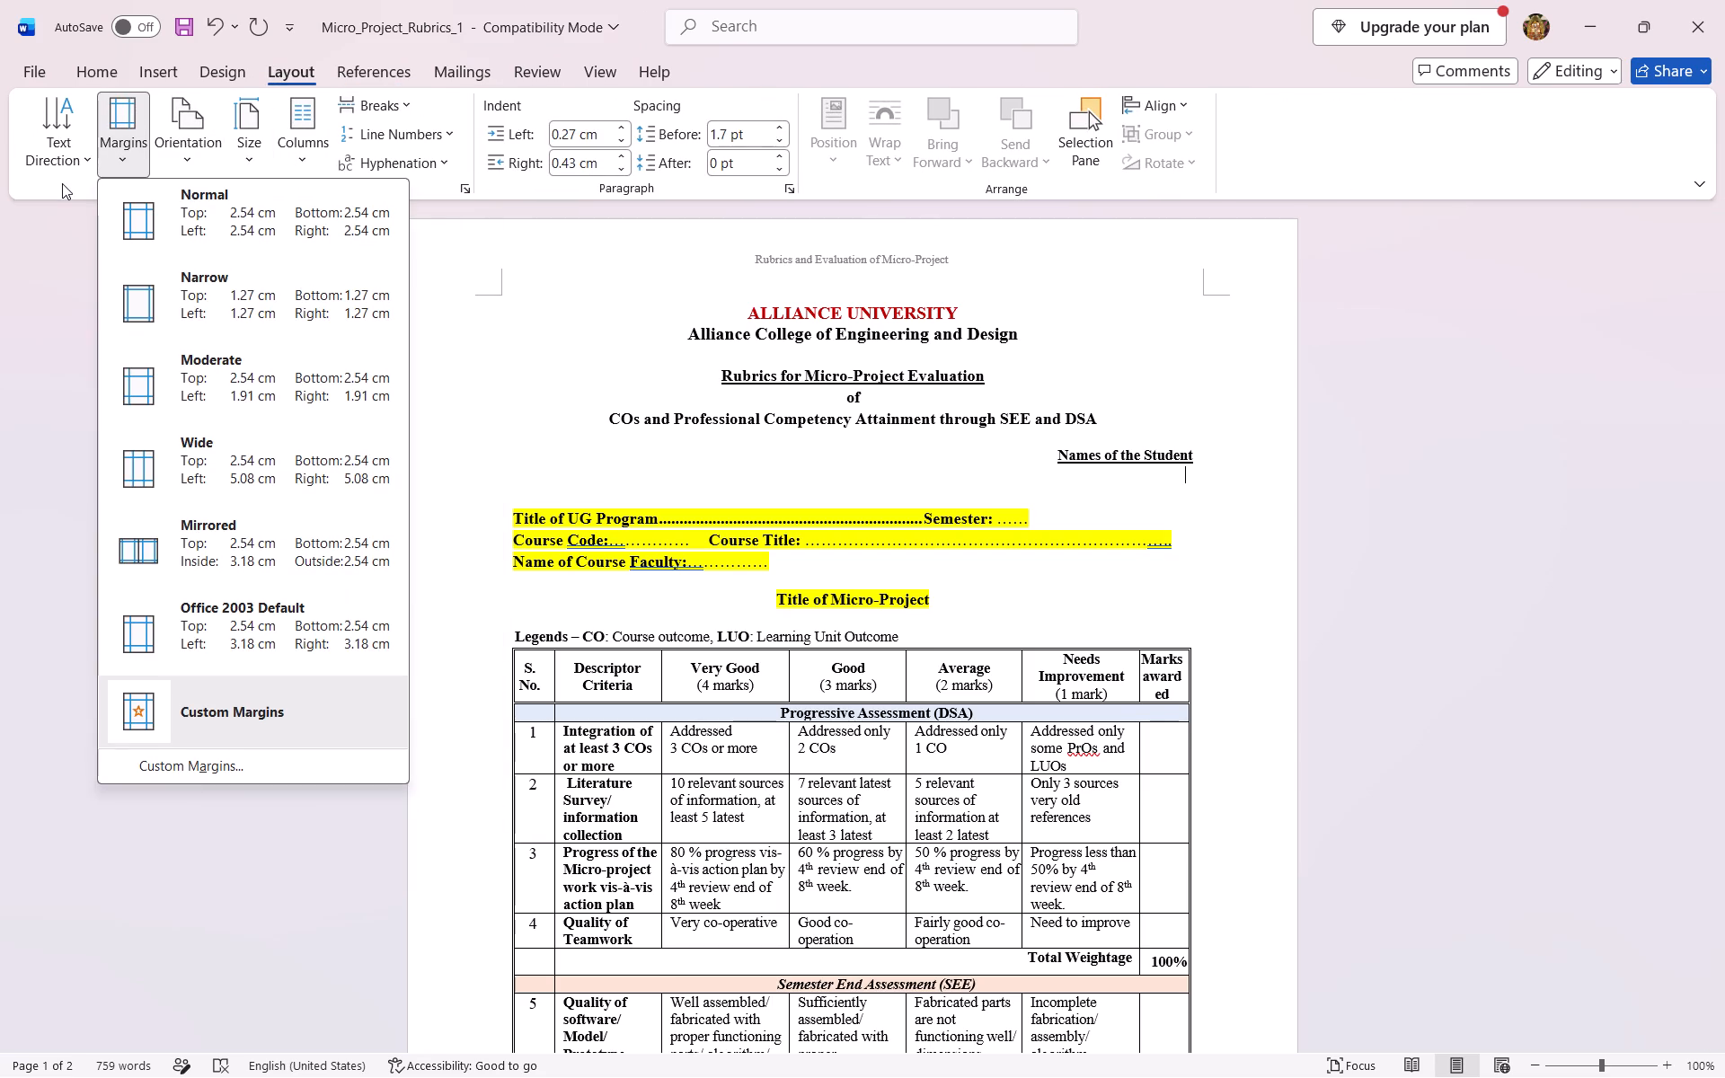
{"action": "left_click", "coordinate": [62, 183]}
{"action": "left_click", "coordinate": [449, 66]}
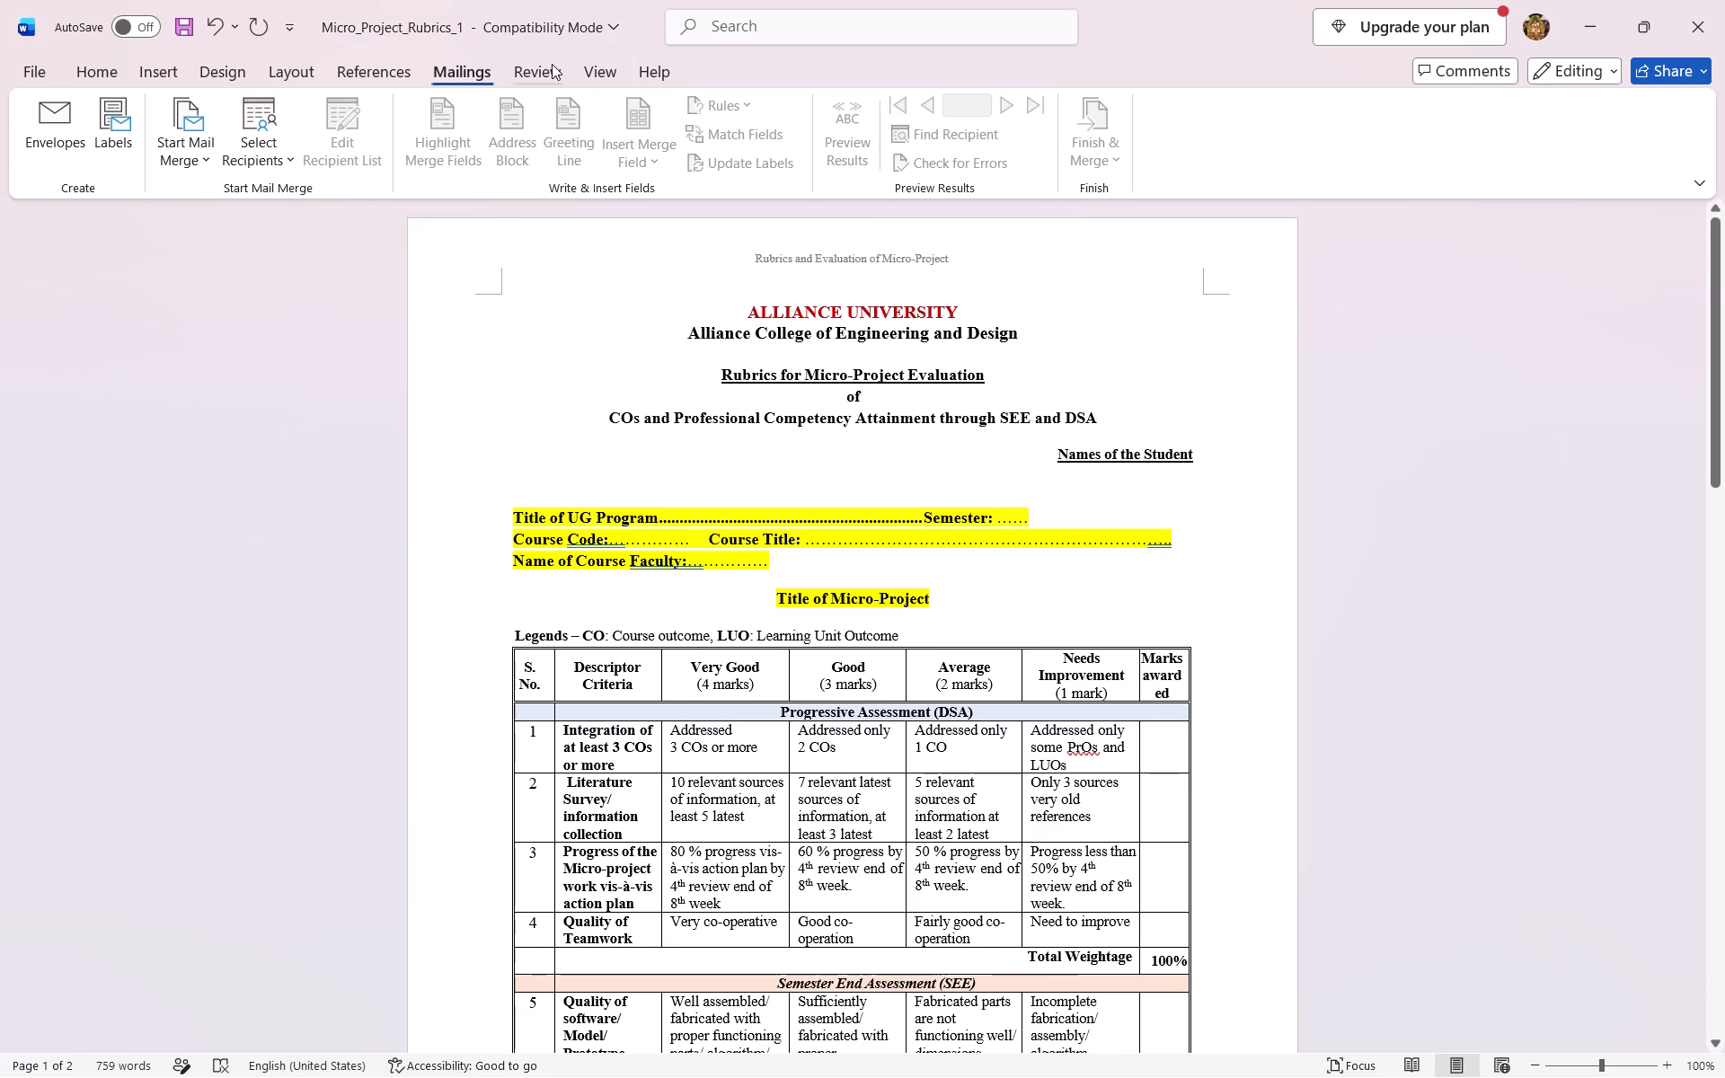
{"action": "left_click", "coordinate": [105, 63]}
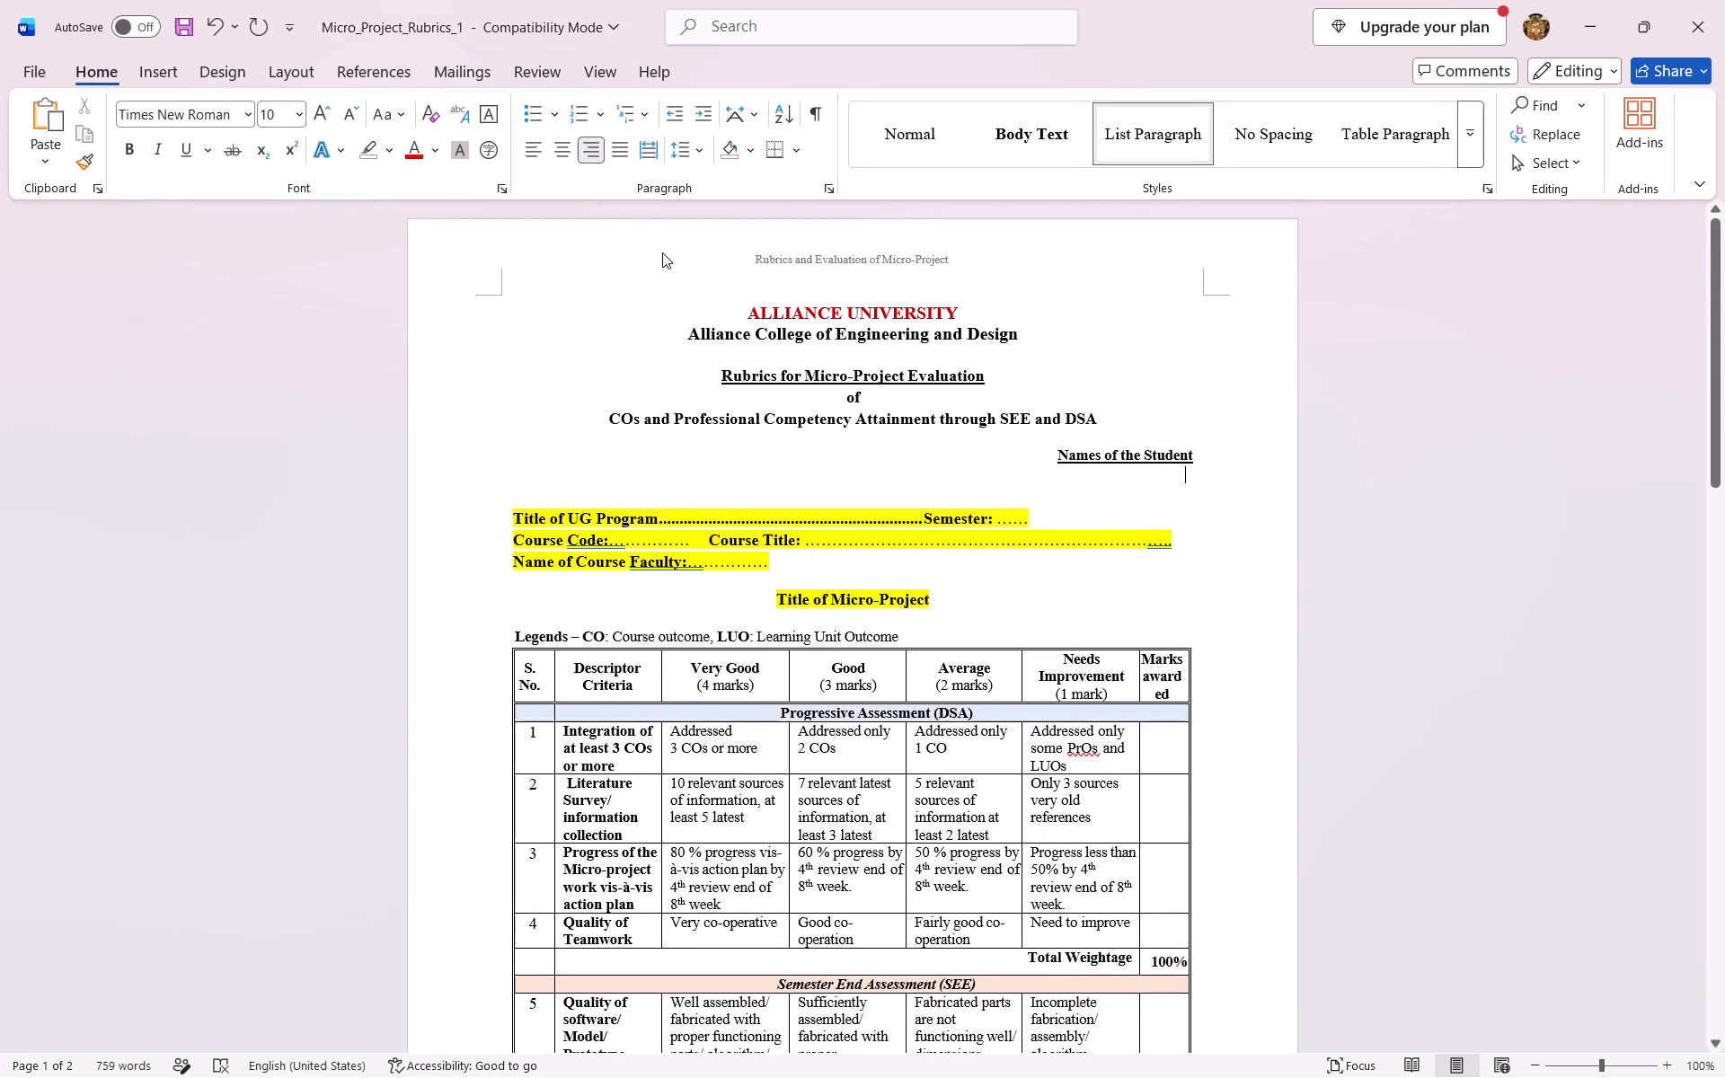
Justify the empty line under Names of the Student and pad it with spaces up to the start of that heading.
{"action": "left_click", "coordinate": [539, 148]}
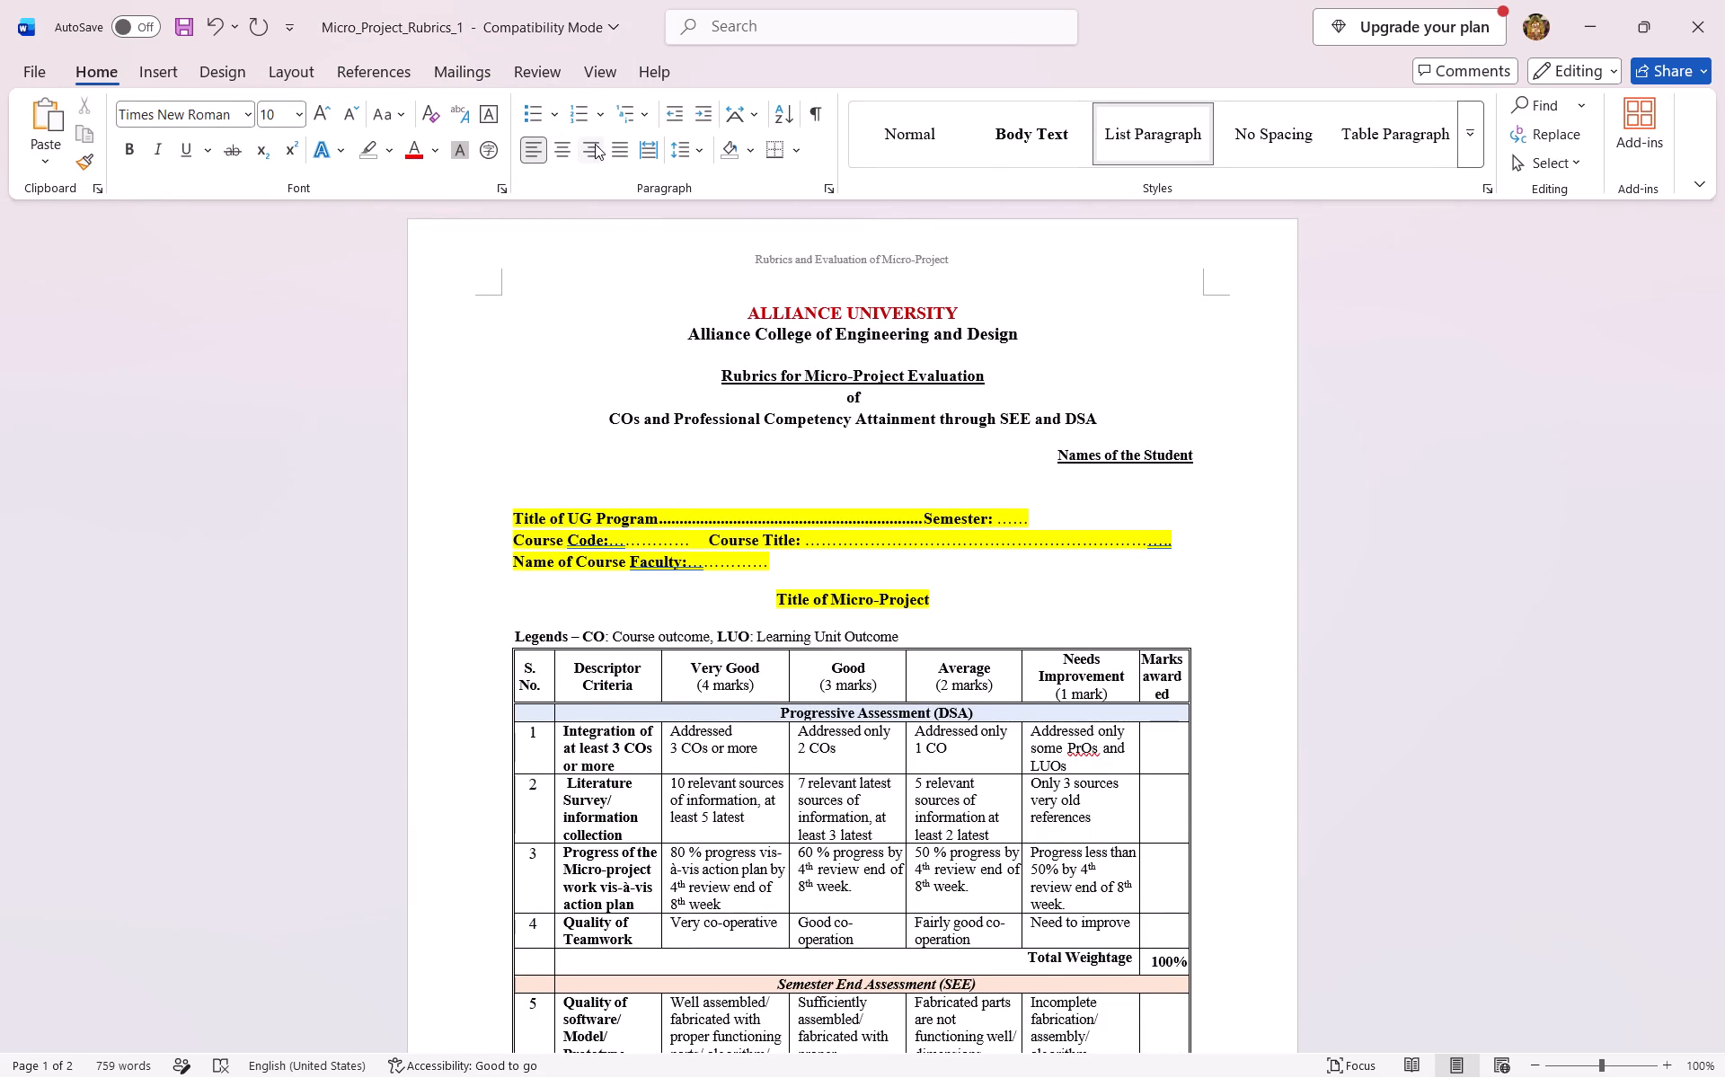
{"action": "left_click", "coordinate": [612, 145]}
{"action": "key", "text": "space"}
{"action": "key", "text": "space"}
{"action": "key", "text": "space"}
{"action": "key", "text": "space"}
{"action": "key", "text": "space"}
{"action": "key", "text": "space"}
{"action": "key", "text": "space"}
{"action": "key", "text": "space"}
{"action": "key", "text": "space"}
{"action": "key", "text": "space"}
{"action": "key", "text": "space"}
{"action": "key", "text": "space"}
{"action": "key", "text": "space"}
{"action": "key", "text": "space"}
{"action": "key", "text": "space"}
{"action": "key", "text": "space"}
{"action": "key", "text": "space"}
{"action": "key", "text": "space"}
{"action": "key", "text": "space"}
{"action": "key", "text": "space"}
{"action": "key", "text": "space"}
{"action": "key", "text": "space"}
{"action": "key", "text": "space"}
{"action": "key", "text": "space"}
Paste the copied student name and registration number and trim the leading spaces so the entry fits on one line.
{"action": "key", "text": "ctrl+v"}
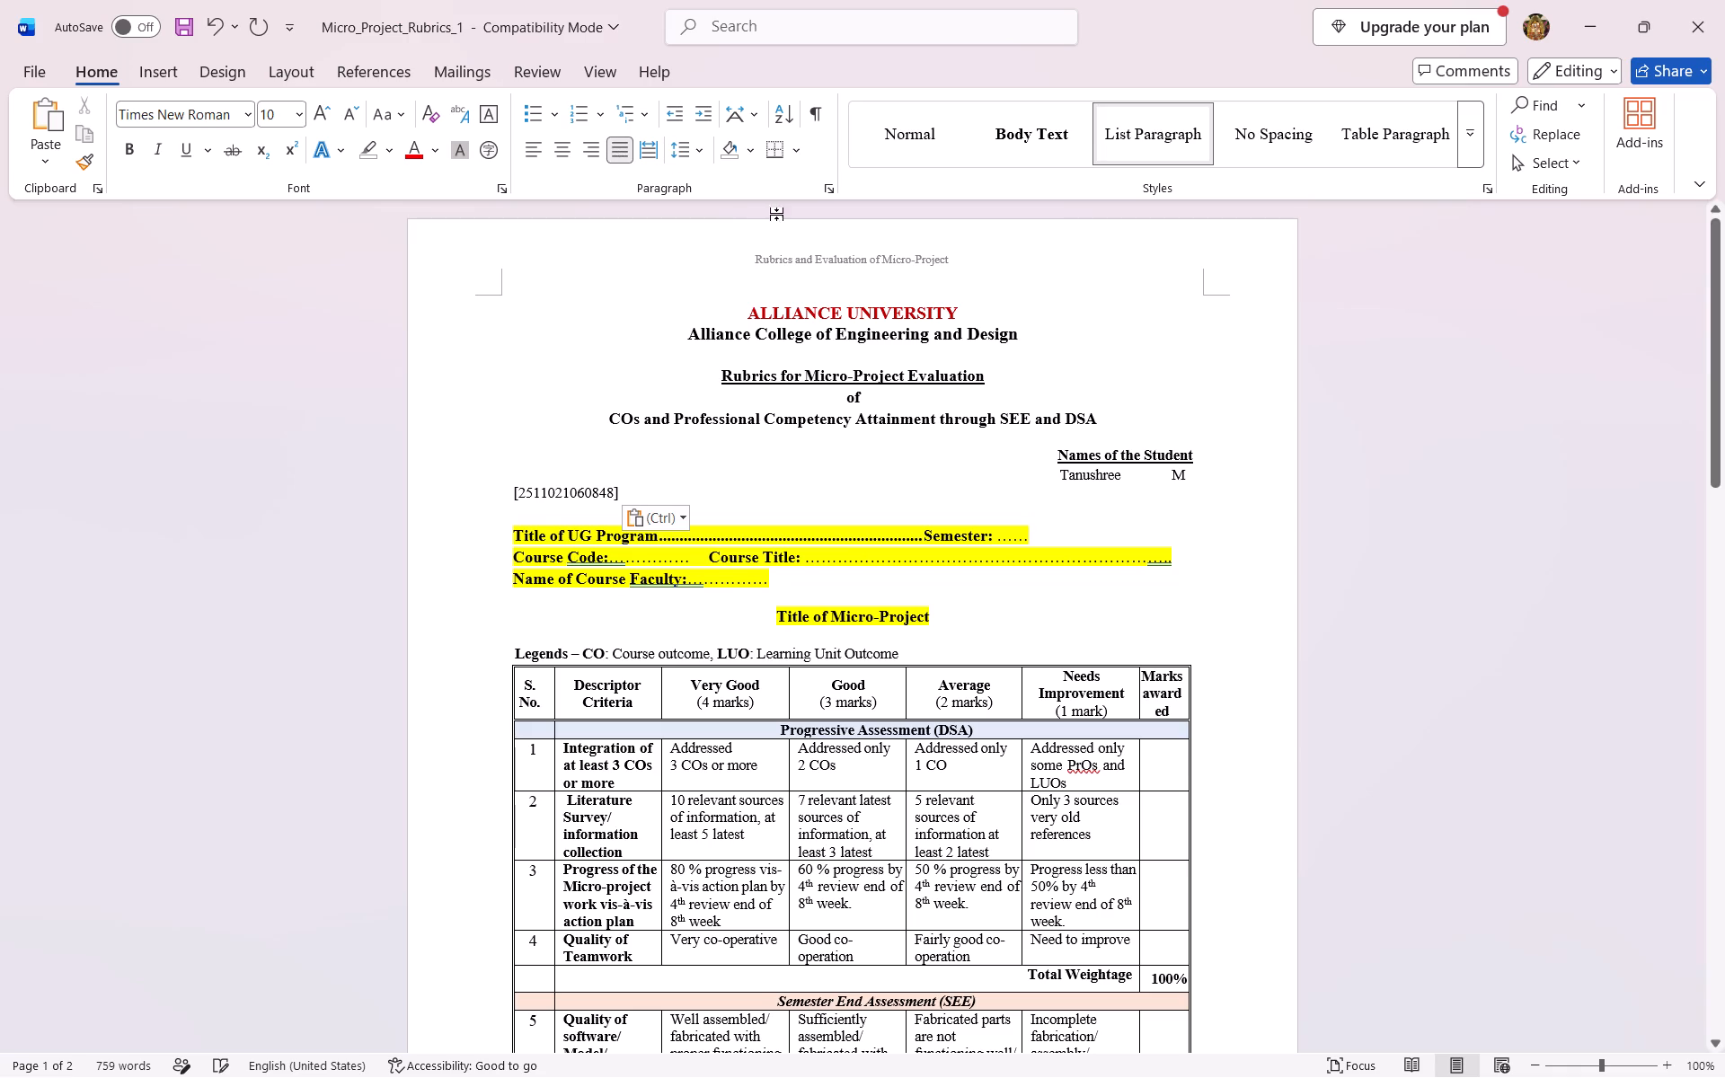
{"action": "left_click", "coordinate": [1058, 482]}
{"action": "key", "text": "BackSpace"}
{"action": "key", "text": "BackSpace"}
{"action": "key", "text": "BackSpace"}
{"action": "key", "text": "BackSpace"}
{"action": "key", "text": "BackSpace"}
{"action": "key", "text": "BackSpace"}
{"action": "key", "text": "BackSpace"}
{"action": "key", "text": "BackSpace"}
{"action": "key", "text": "BackSpace"}
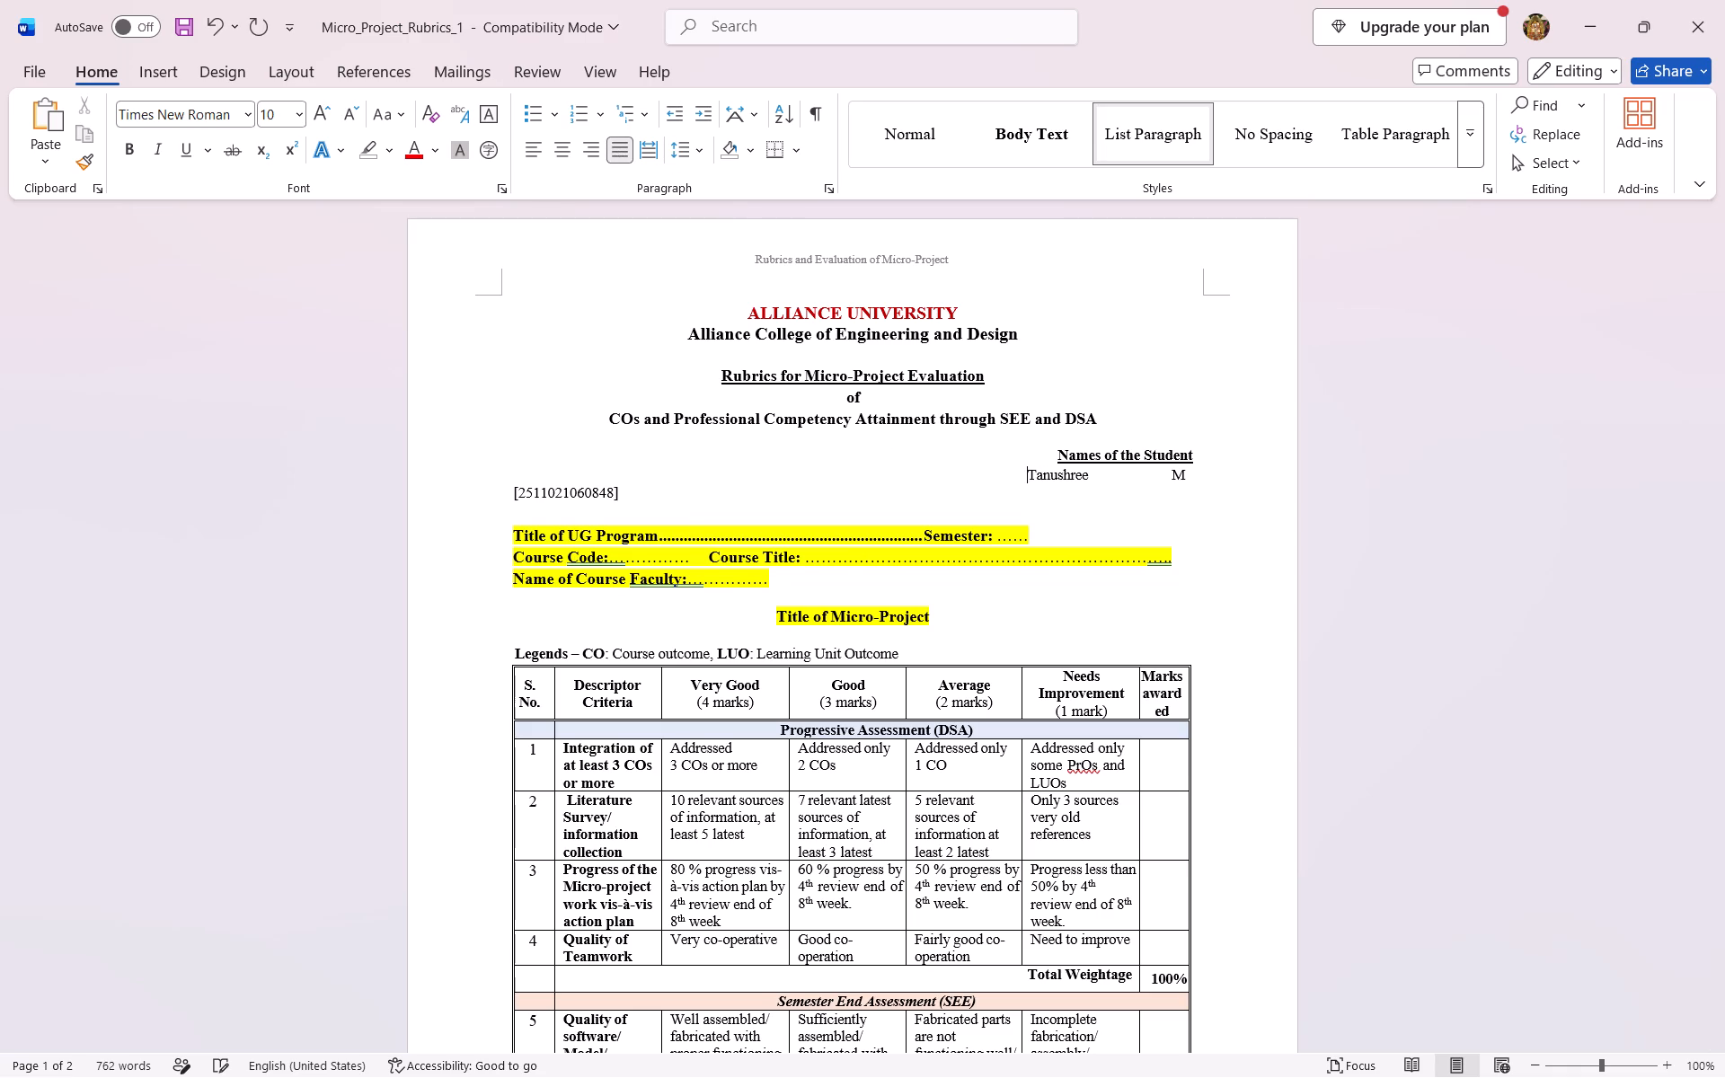
{"action": "key", "text": "BackSpace"}
{"action": "key", "text": "BackSpace"}
{"action": "key", "text": "BackSpace"}
{"action": "key", "text": "BackSpace"}
{"action": "key", "text": "BackSpace"}
{"action": "key", "text": "BackSpace"}
{"action": "key", "text": "BackSpace"}
{"action": "key", "text": "BackSpace"}
{"action": "key", "text": "BackSpace"}
{"action": "key", "text": "BackSpace"}
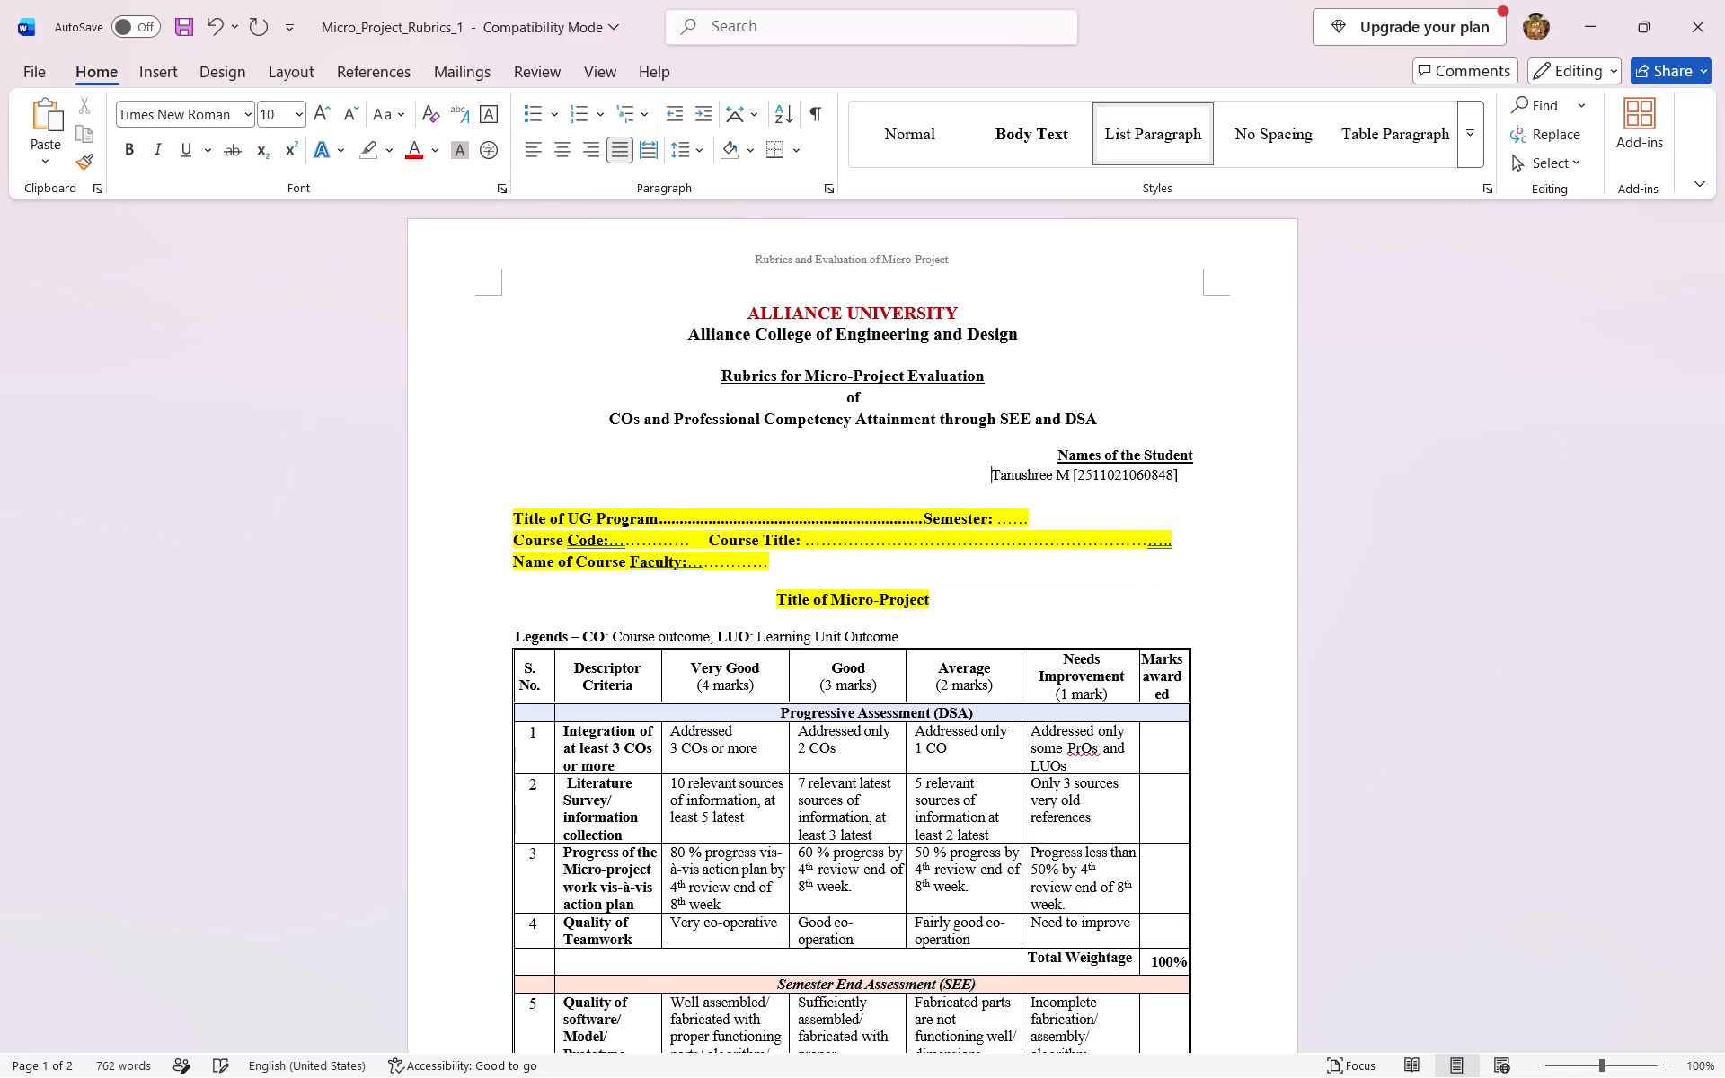
{"action": "key", "text": "space"}
{"action": "key", "text": "space"}
{"action": "key", "text": "space"}
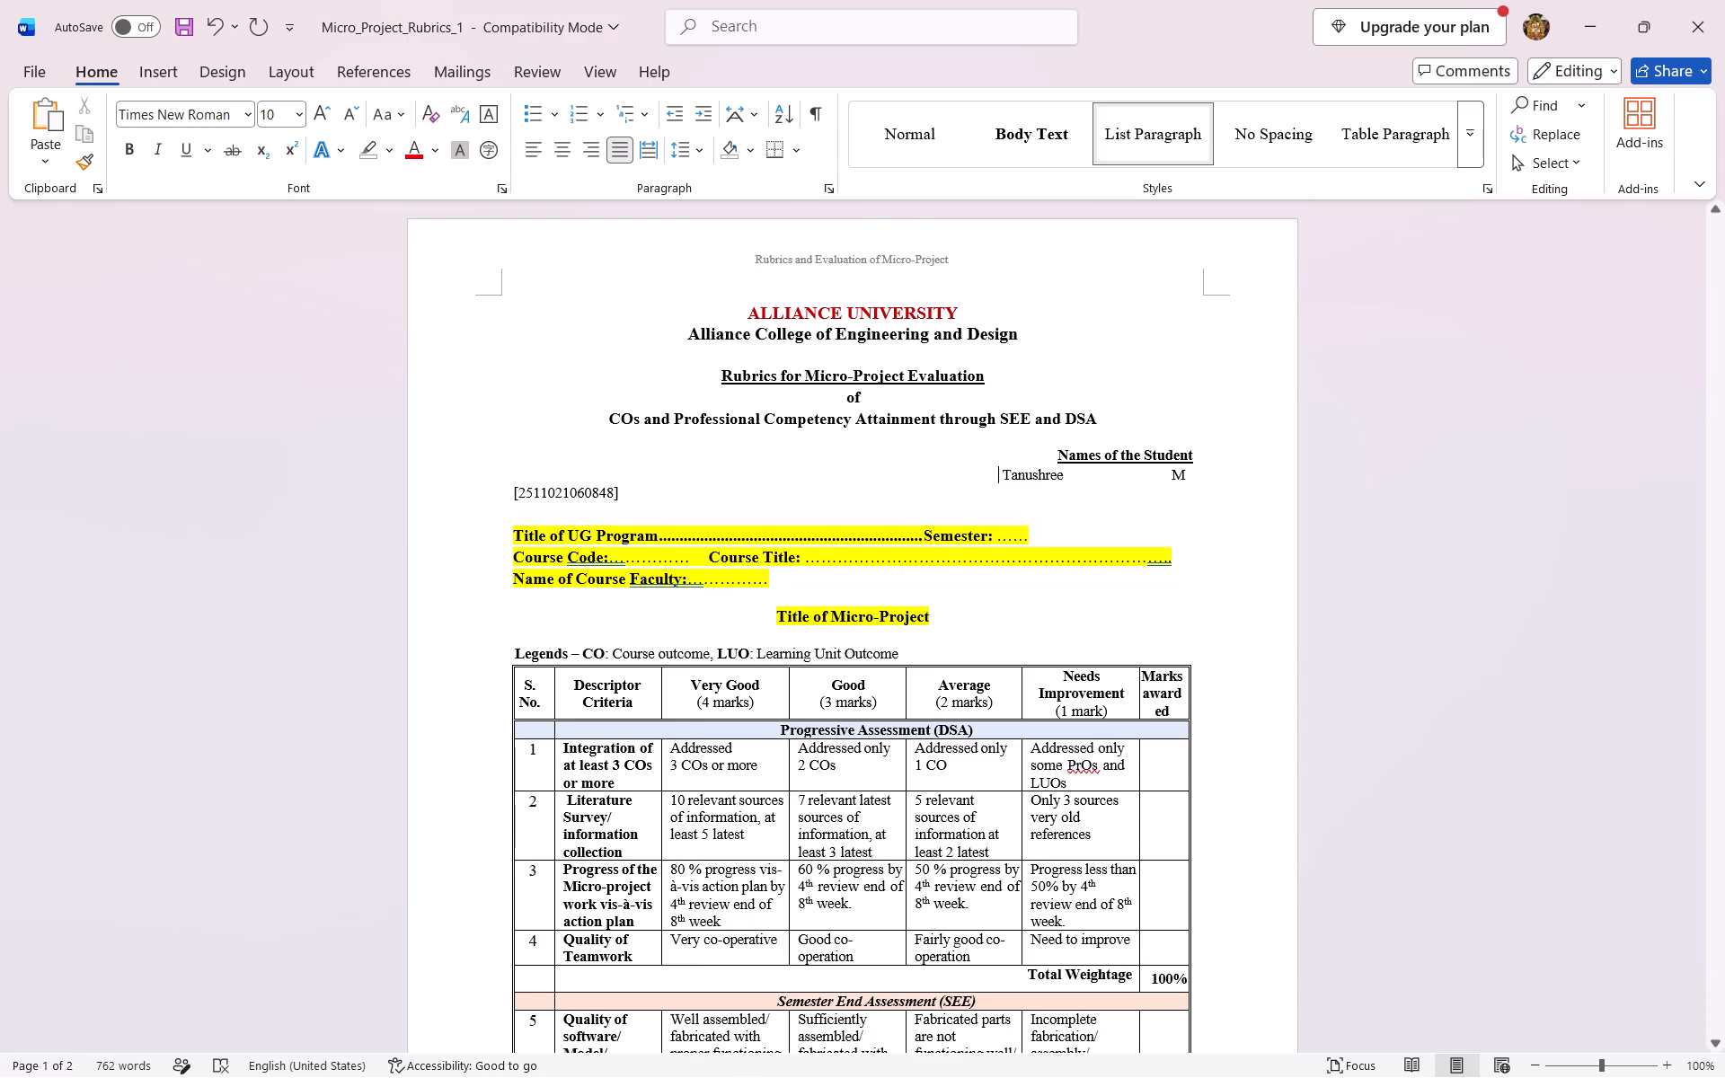
{"action": "key", "text": "BackSpace"}
{"action": "key", "text": "BackSpace"}
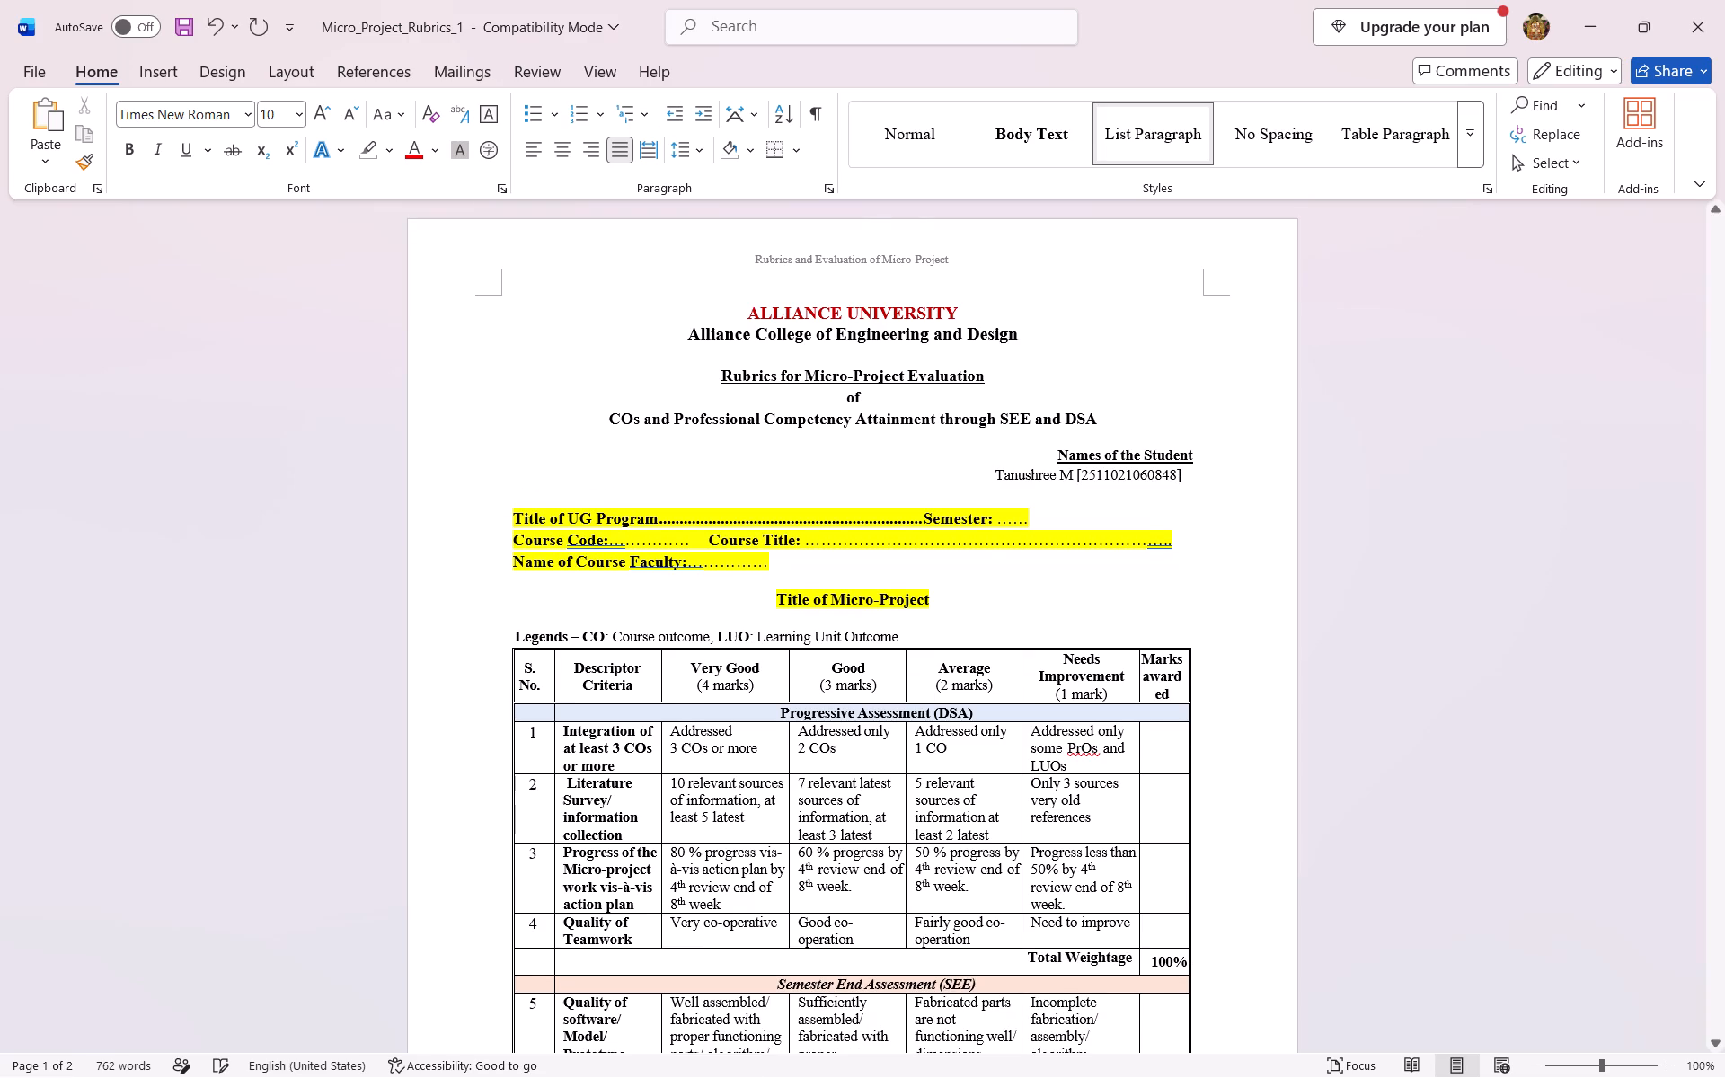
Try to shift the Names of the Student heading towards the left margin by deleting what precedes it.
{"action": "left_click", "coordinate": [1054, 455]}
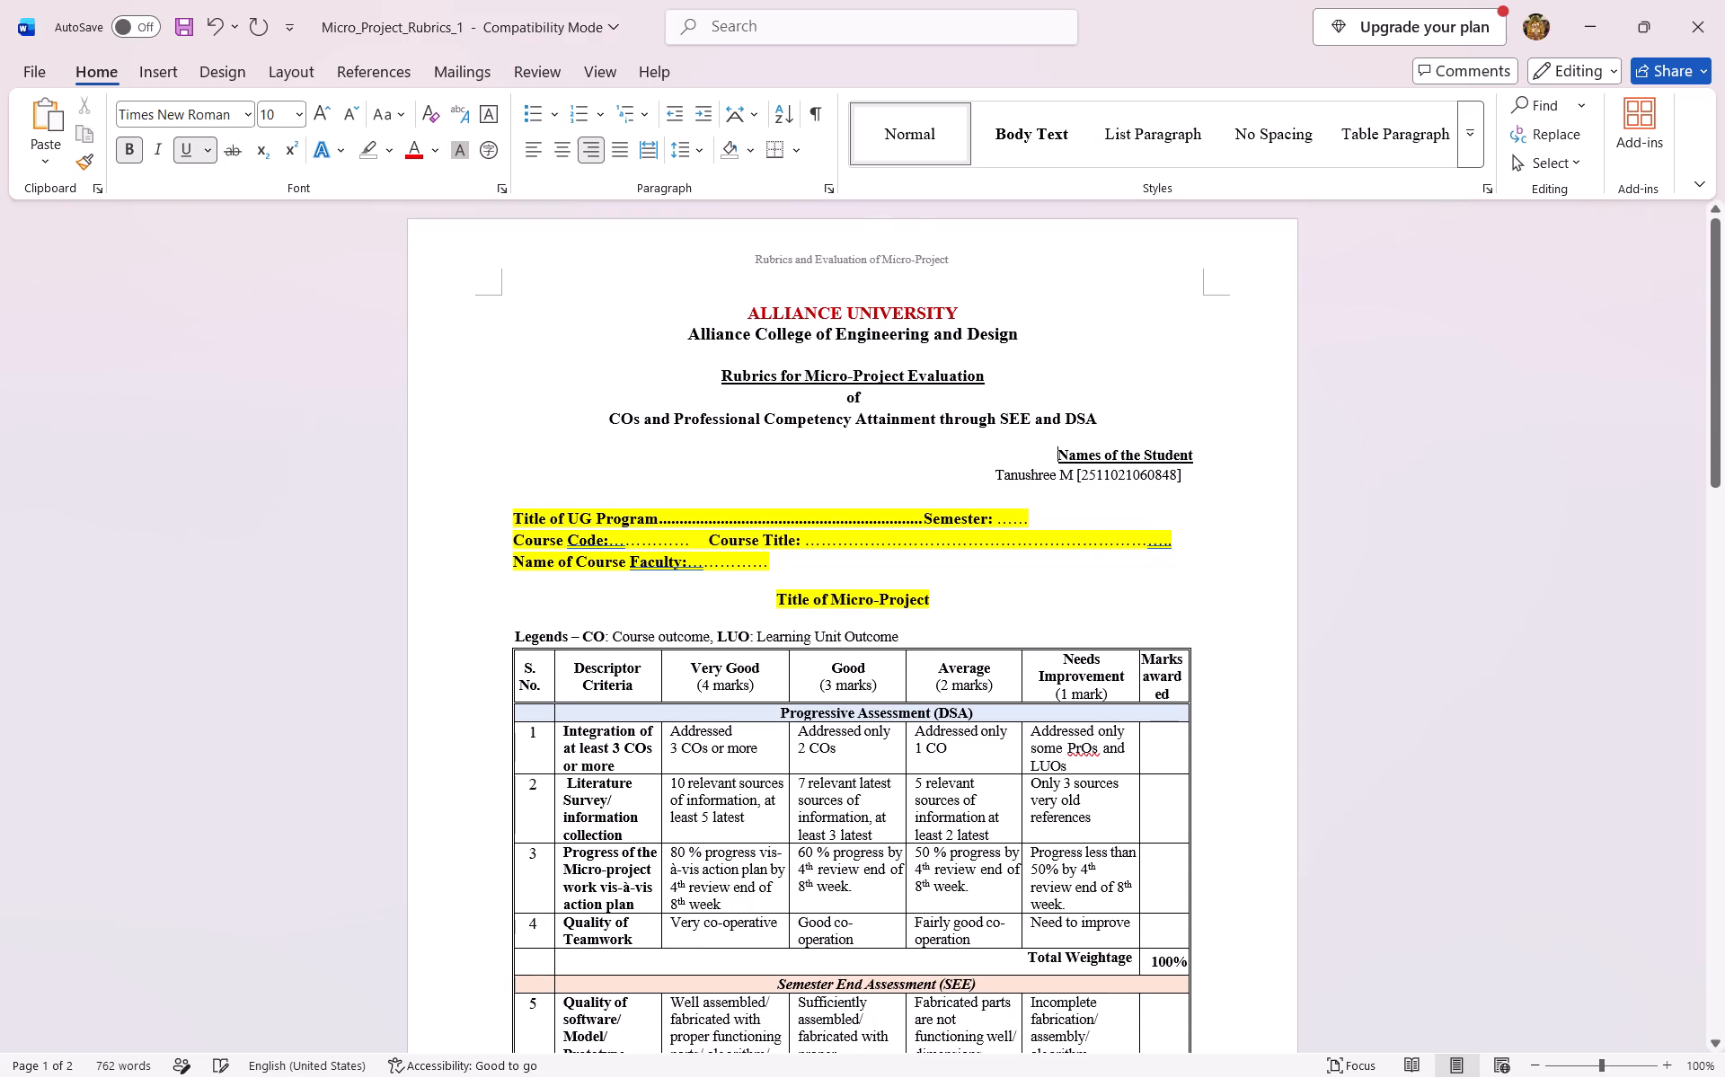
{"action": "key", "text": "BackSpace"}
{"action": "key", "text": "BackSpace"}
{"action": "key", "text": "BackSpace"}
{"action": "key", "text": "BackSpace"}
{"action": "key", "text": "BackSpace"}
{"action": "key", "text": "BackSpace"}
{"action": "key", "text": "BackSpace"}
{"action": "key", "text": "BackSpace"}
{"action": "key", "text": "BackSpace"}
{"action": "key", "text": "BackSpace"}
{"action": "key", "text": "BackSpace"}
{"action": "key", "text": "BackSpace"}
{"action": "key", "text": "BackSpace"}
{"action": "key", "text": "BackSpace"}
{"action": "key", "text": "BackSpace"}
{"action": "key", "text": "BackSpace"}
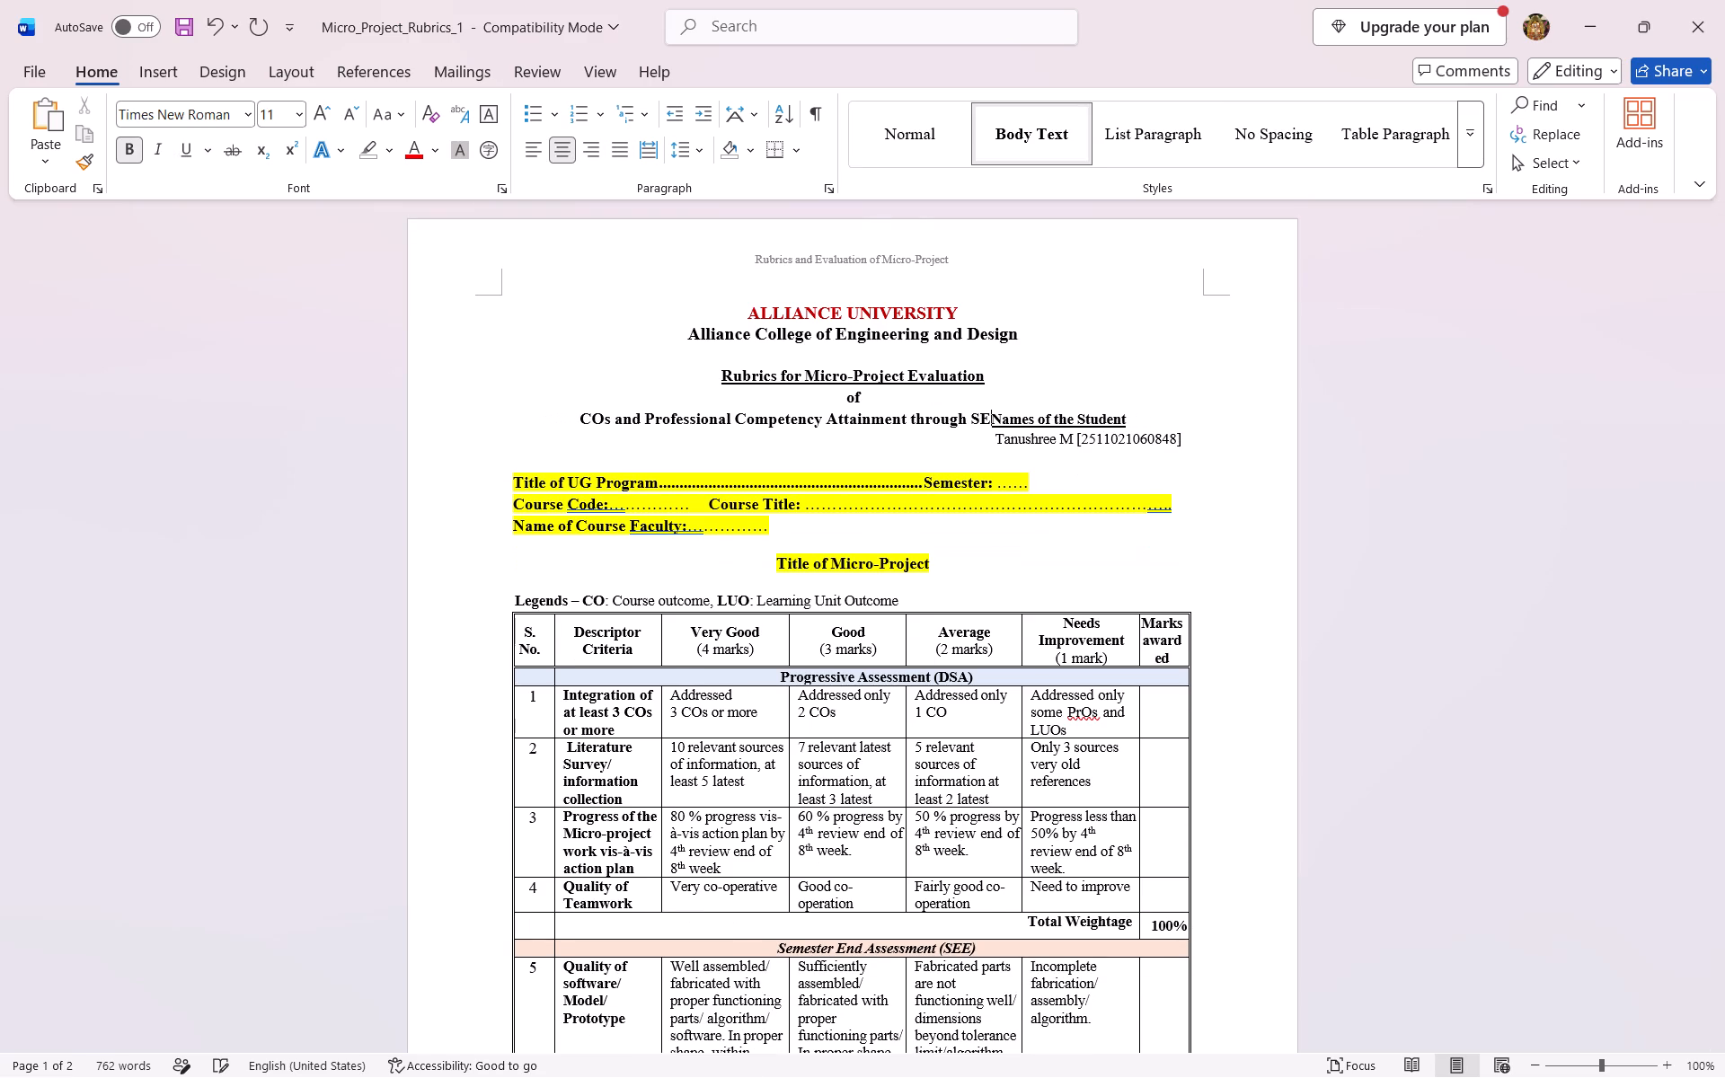
Undo the deletions before the Names of the Student heading until it is back on its own right-aligned line below the title block.
{"action": "key", "text": "ctrl+z"}
{"action": "key", "text": "ctrl+z"}
{"action": "key", "text": "ctrl+z"}
{"action": "key", "text": "ctrl+z"}
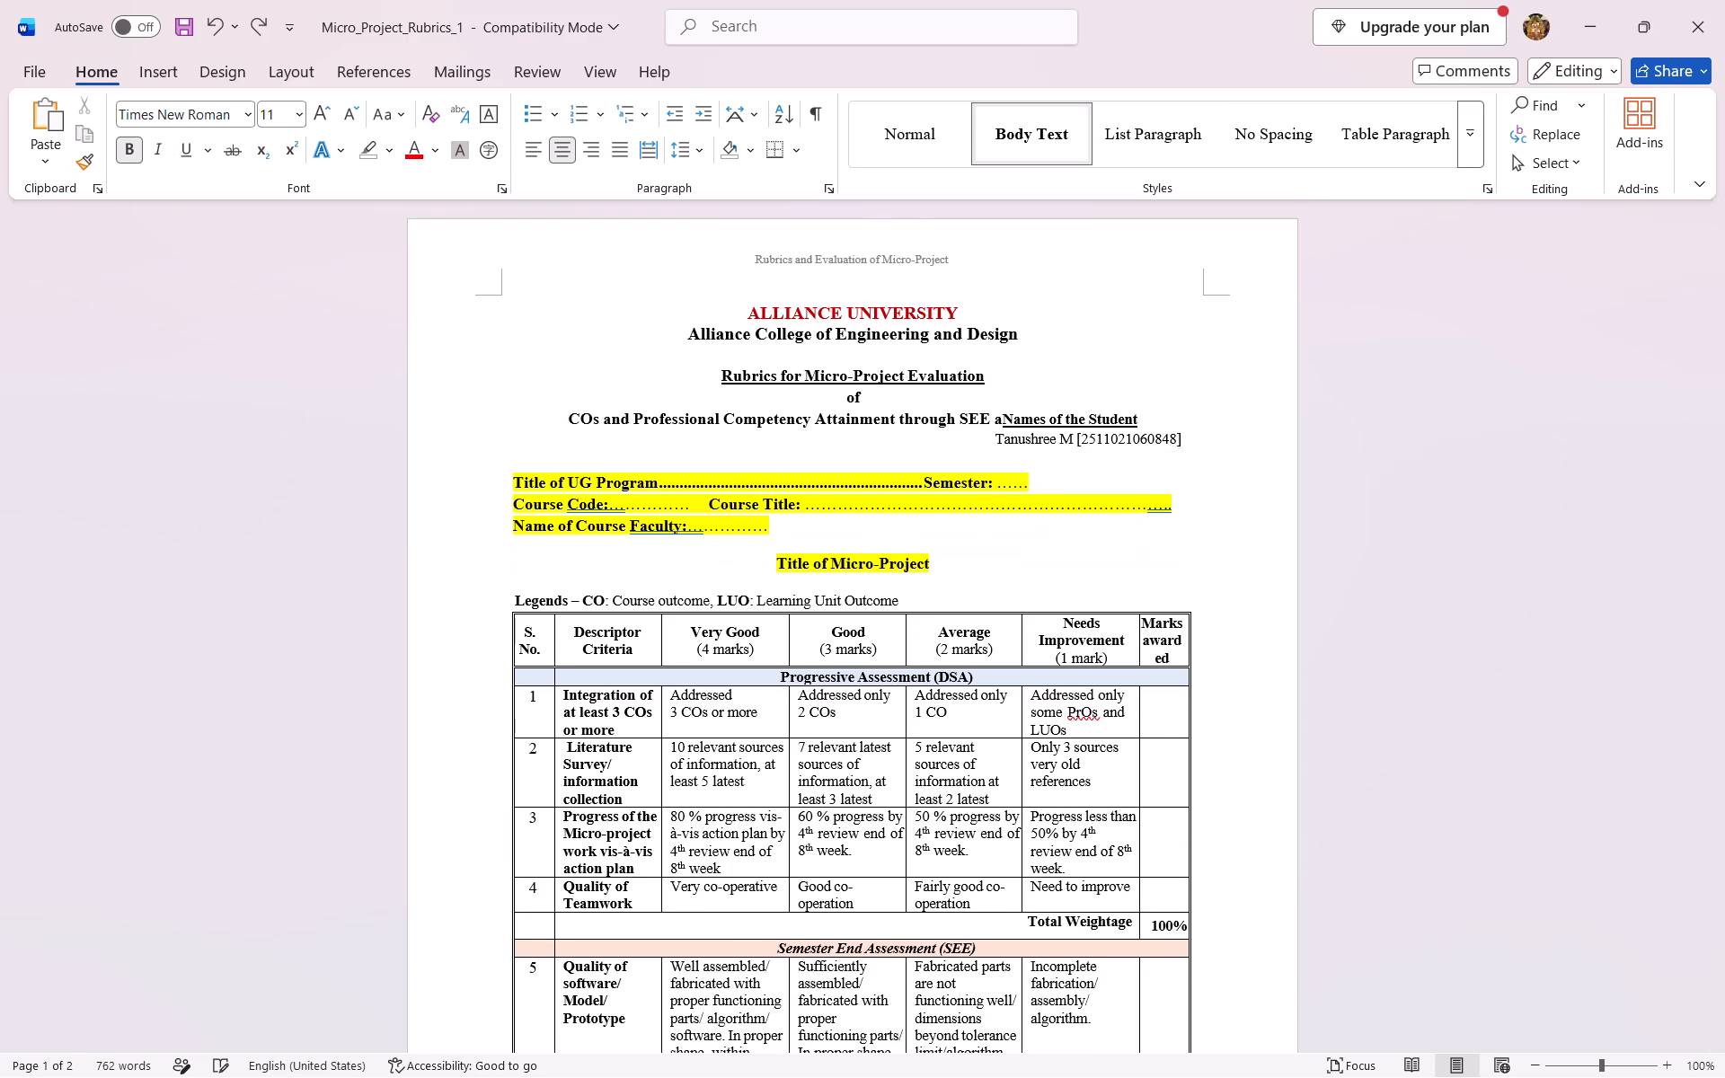
{"action": "key", "text": "ctrl+z"}
{"action": "key", "text": "ctrl+z"}
{"action": "key", "text": "ctrl+z"}
{"action": "key", "text": "ctrl+z"}
{"action": "key", "text": "ctrl+z"}
{"action": "key", "text": "ctrl+z"}
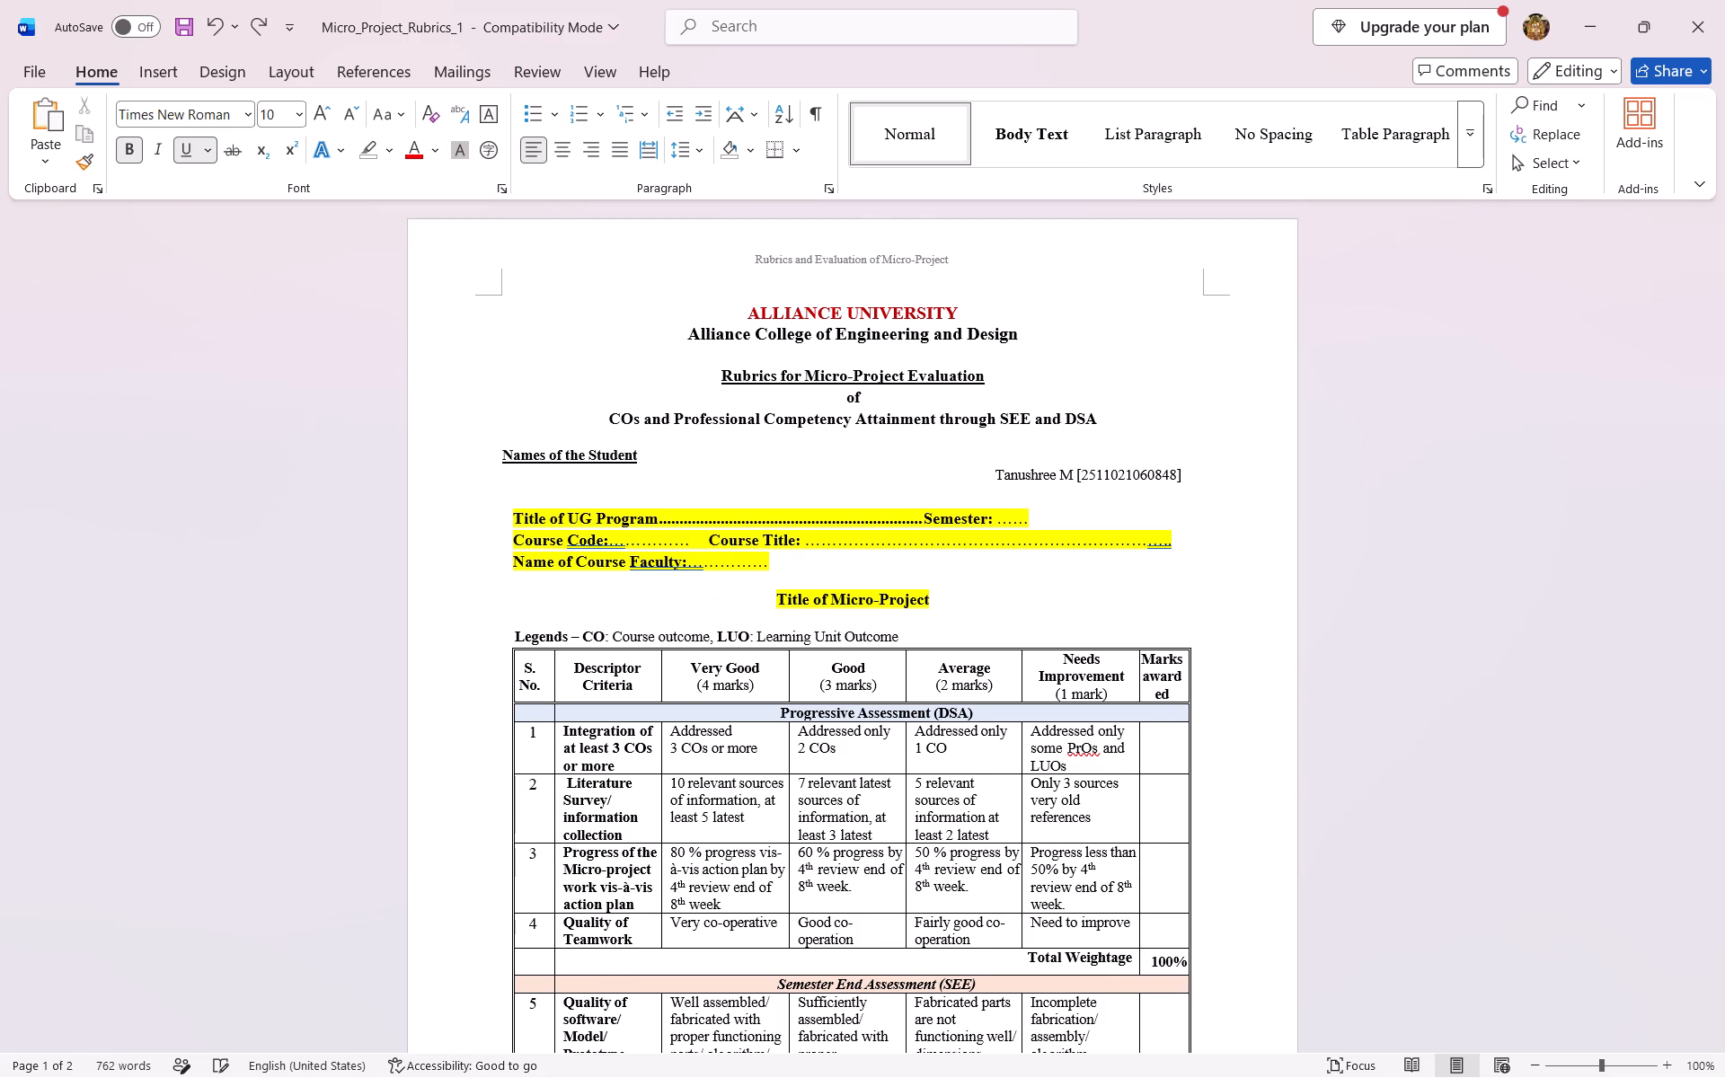
{"action": "key", "text": "ctrl+z"}
{"action": "key", "text": "ctrl+z"}
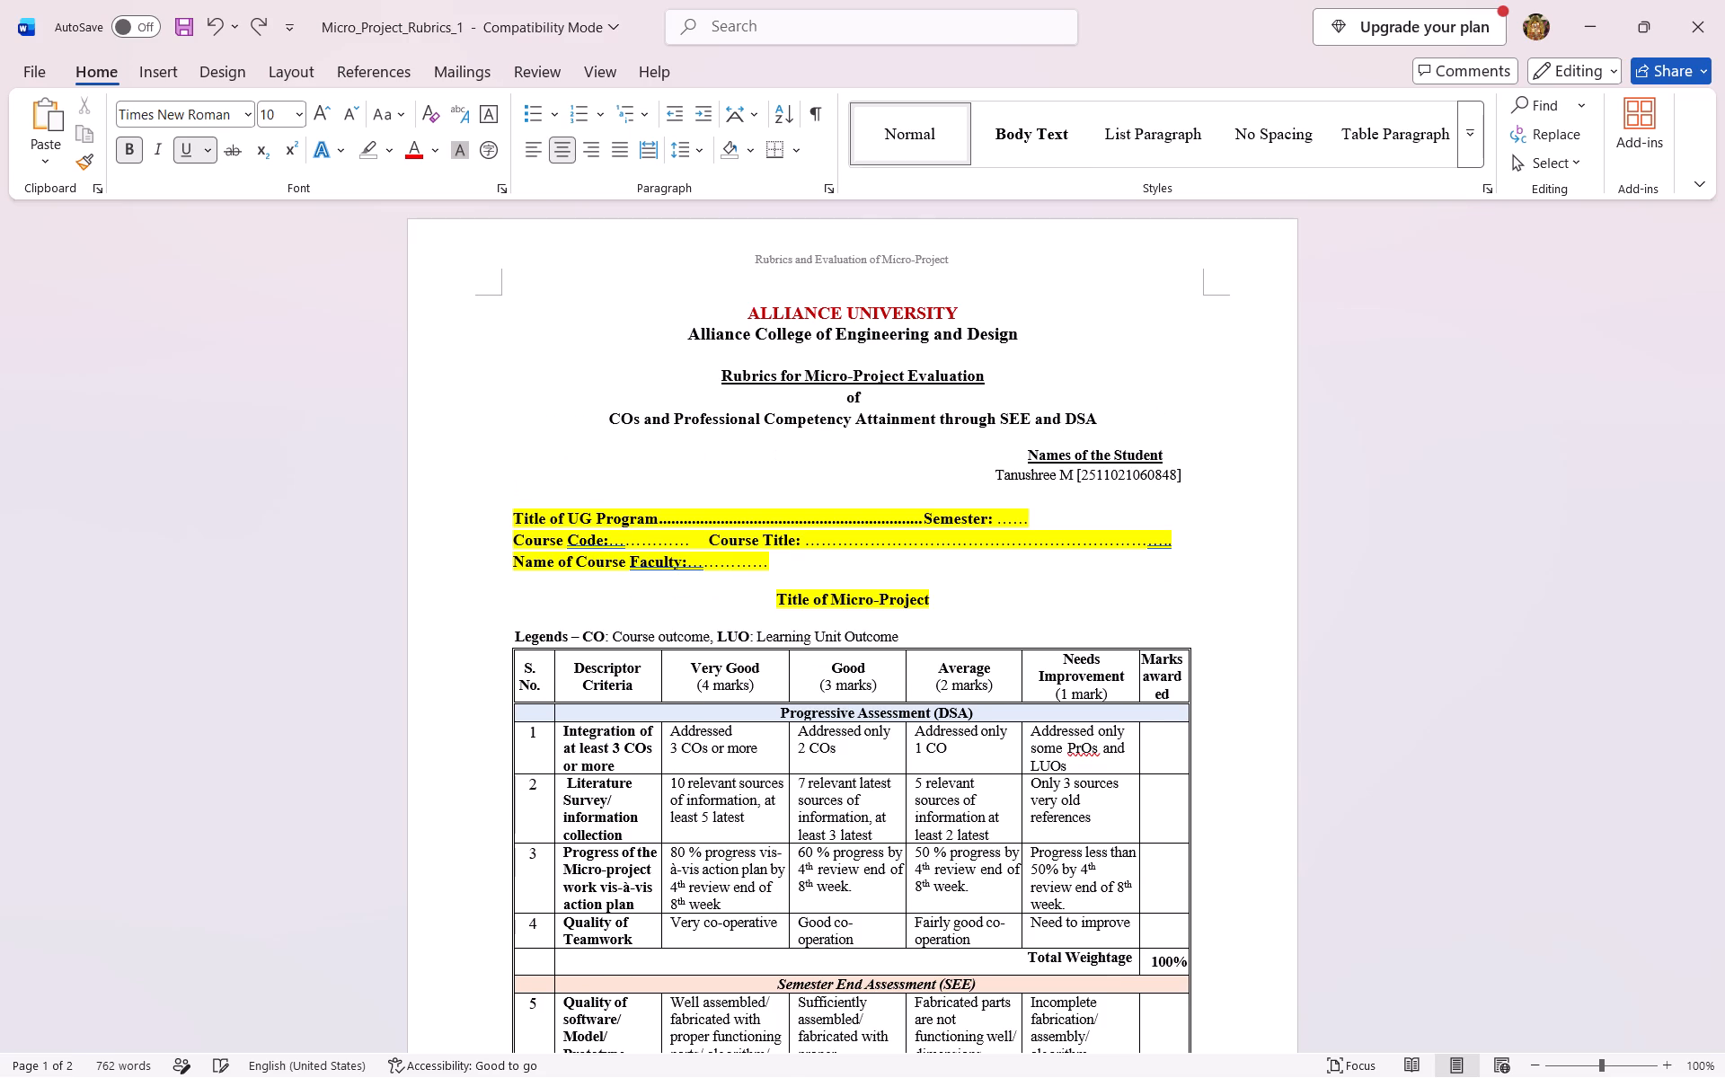
Justify the Names of the Student line and pad it with leading spaces until the heading sits above the student entry.
{"action": "left_click", "coordinate": [625, 145]}
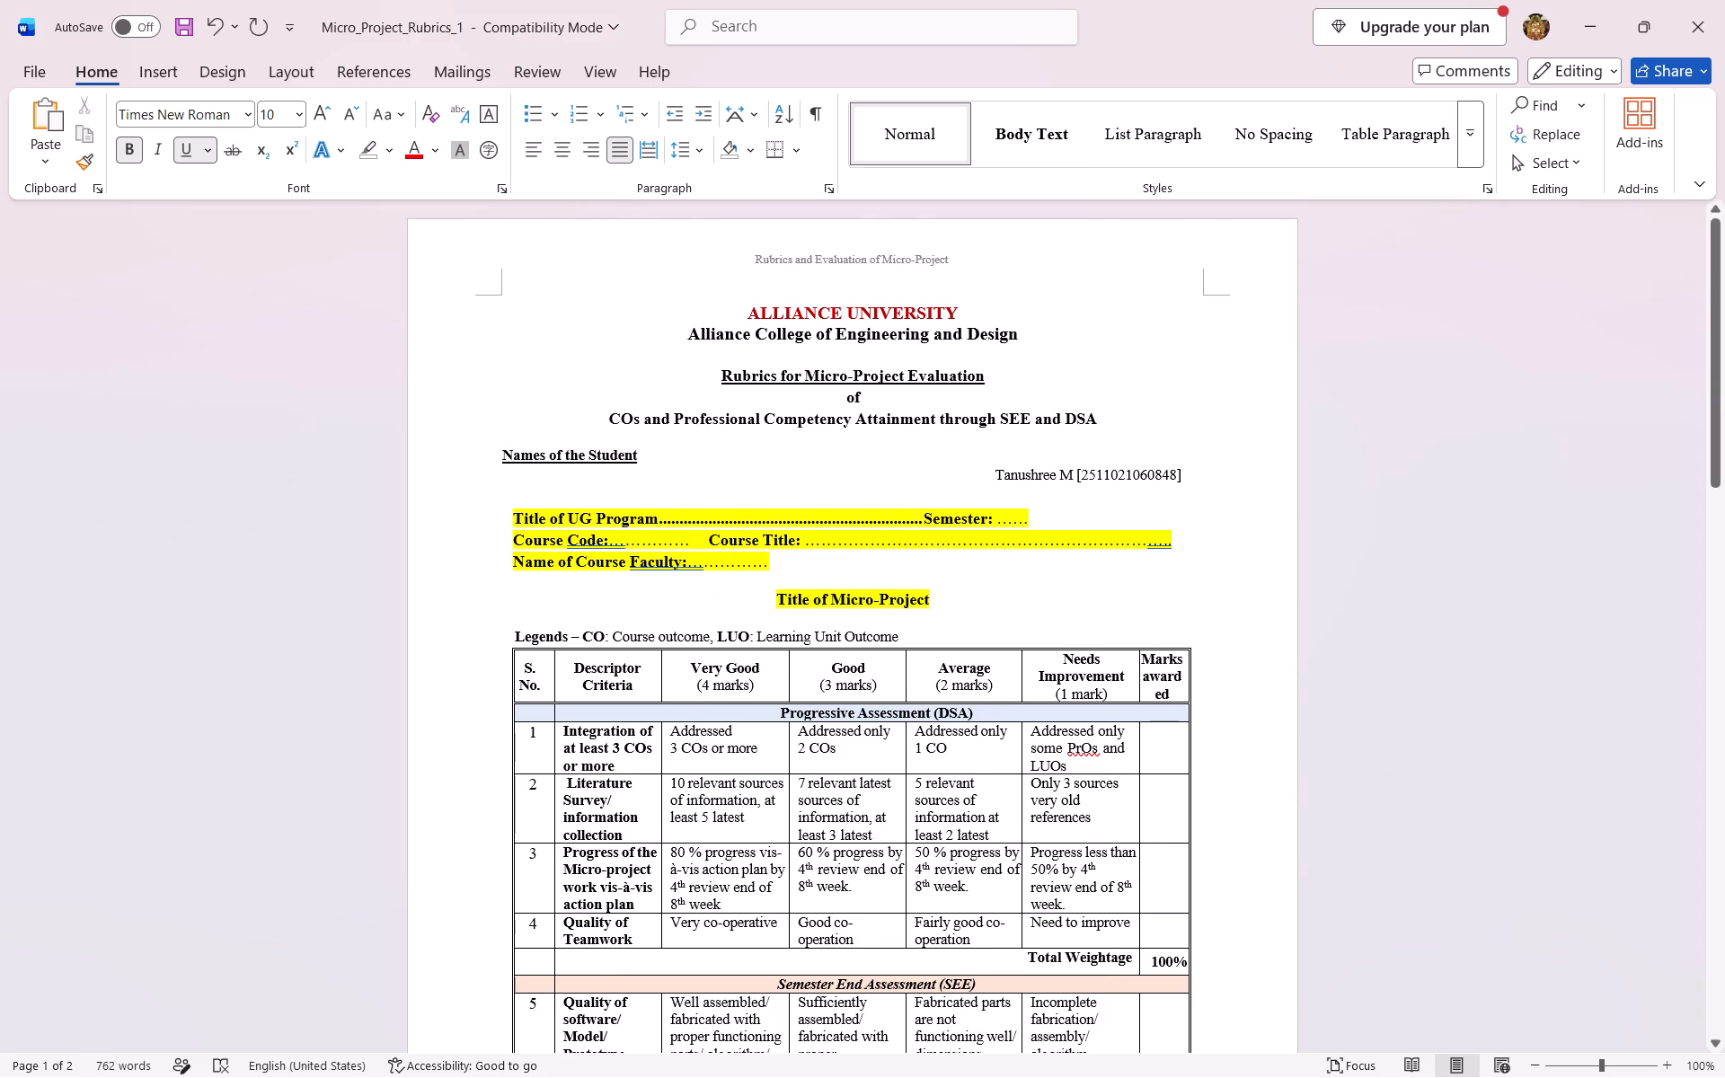
{"action": "key", "text": "space"}
{"action": "key", "text": "space"}
{"action": "key", "text": "space"}
{"action": "key", "text": "space"}
{"action": "key", "text": "space"}
{"action": "key", "text": "space"}
{"action": "key", "text": "space"}
{"action": "key", "text": "space"}
{"action": "key", "text": "space"}
{"action": "key", "text": "space"}
{"action": "key", "text": "space"}
{"action": "key", "text": "space"}
{"action": "key", "text": "space"}
{"action": "key", "text": "space"}
{"action": "key", "text": "space"}
{"action": "key", "text": "space"}
{"action": "key", "text": "space"}
{"action": "key", "text": "space"}
{"action": "key", "text": "space"}
{"action": "key", "text": "space"}
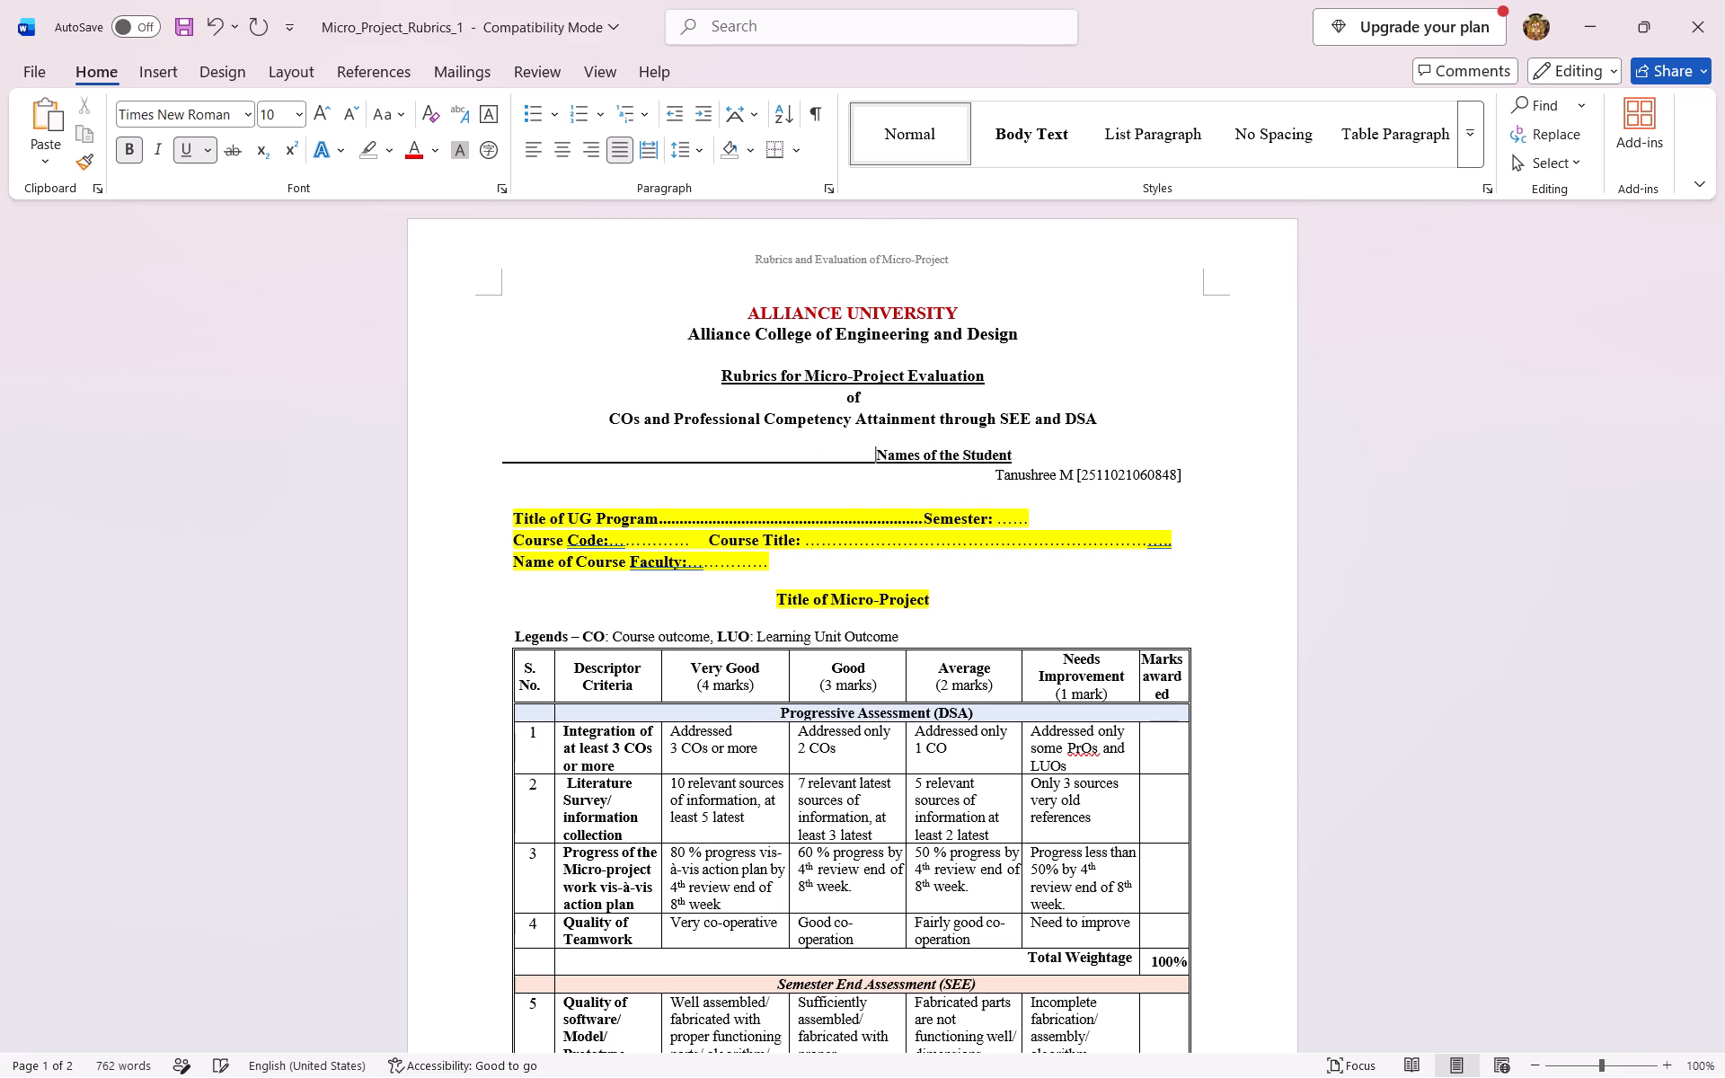
{"action": "key", "text": "space"}
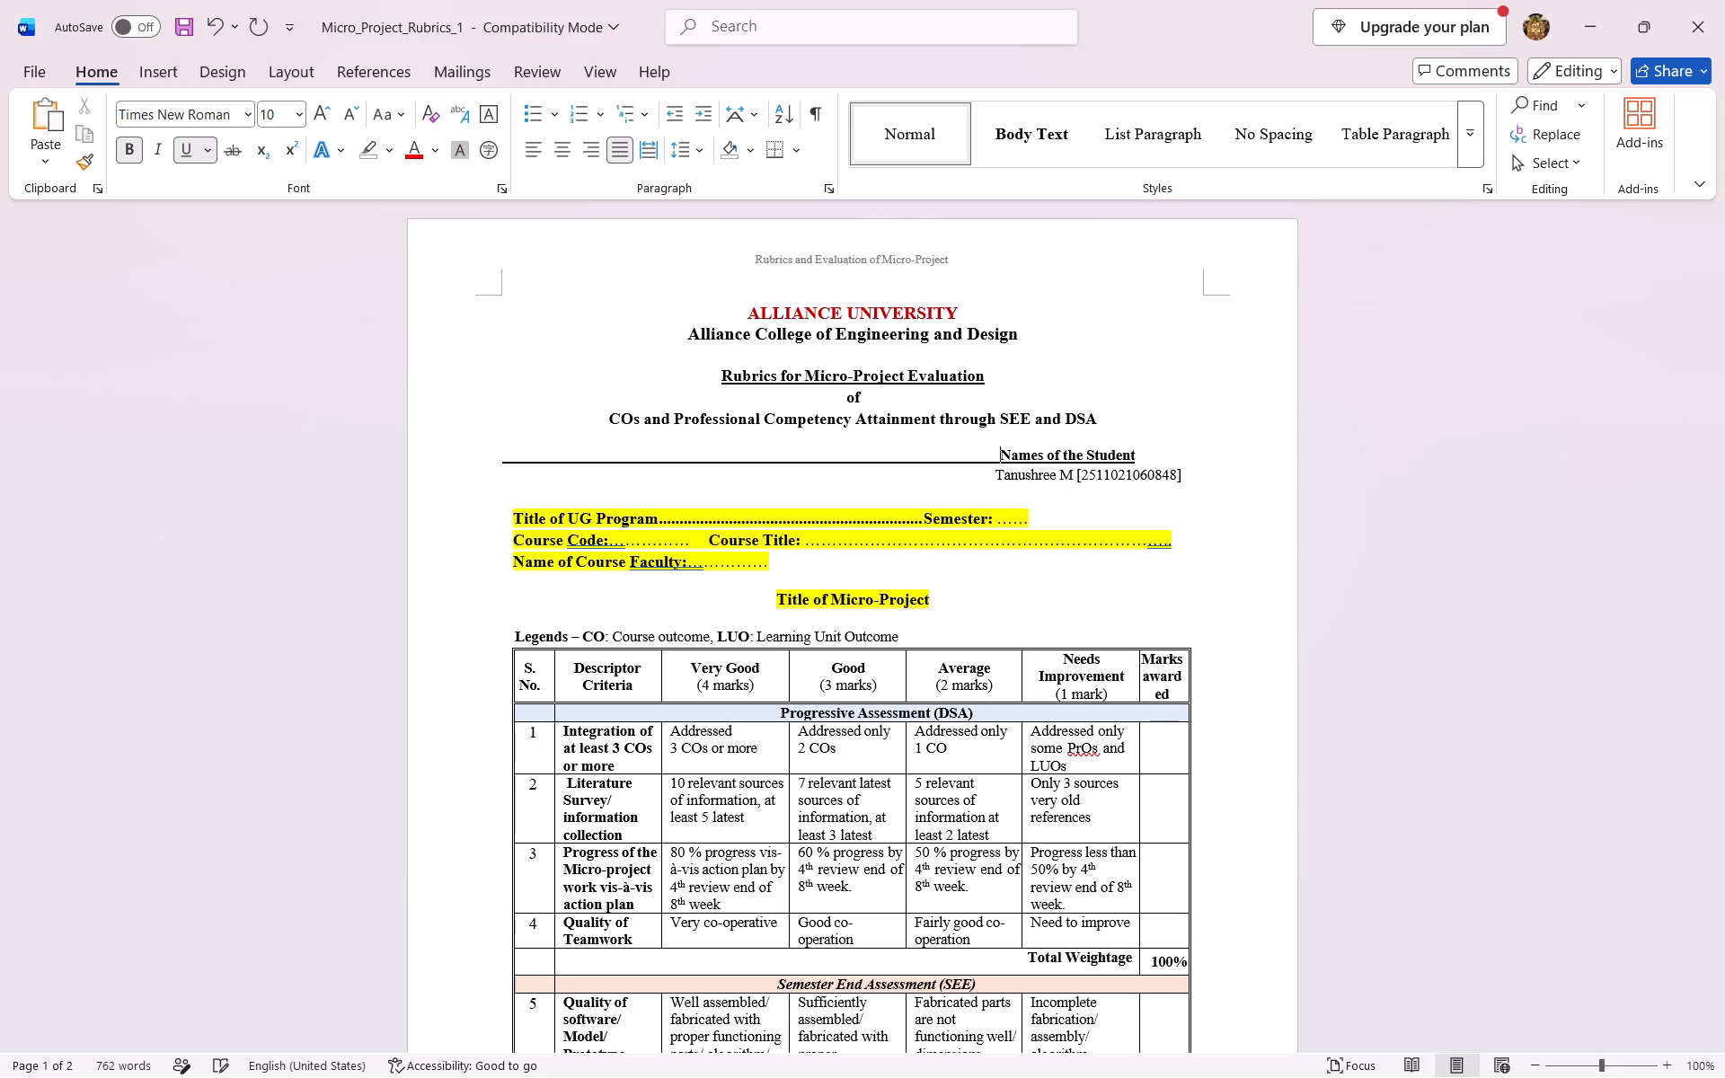
Remove the underline from the blank padding in front of the Names of the Student heading.
{"action": "left_click", "coordinate": [502, 464]}
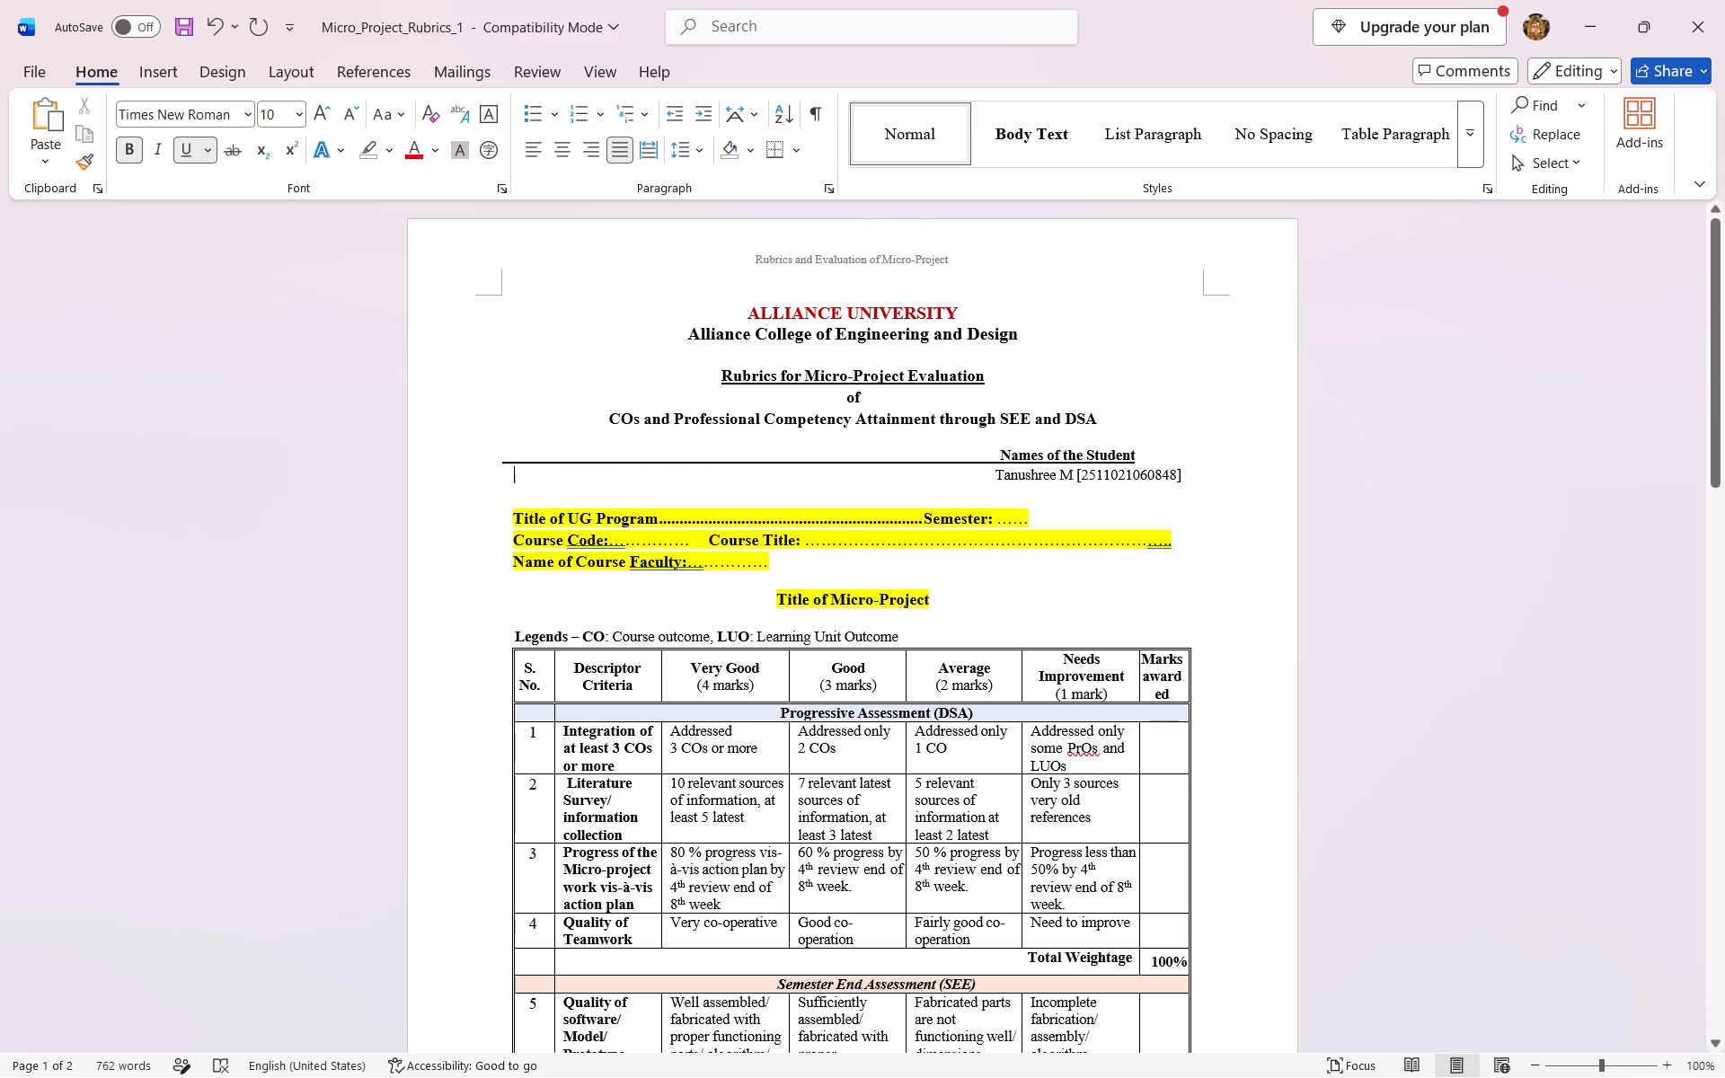
{"action": "left_click_drag", "start_coordinate": [995, 459], "coordinate": [766, 451]}
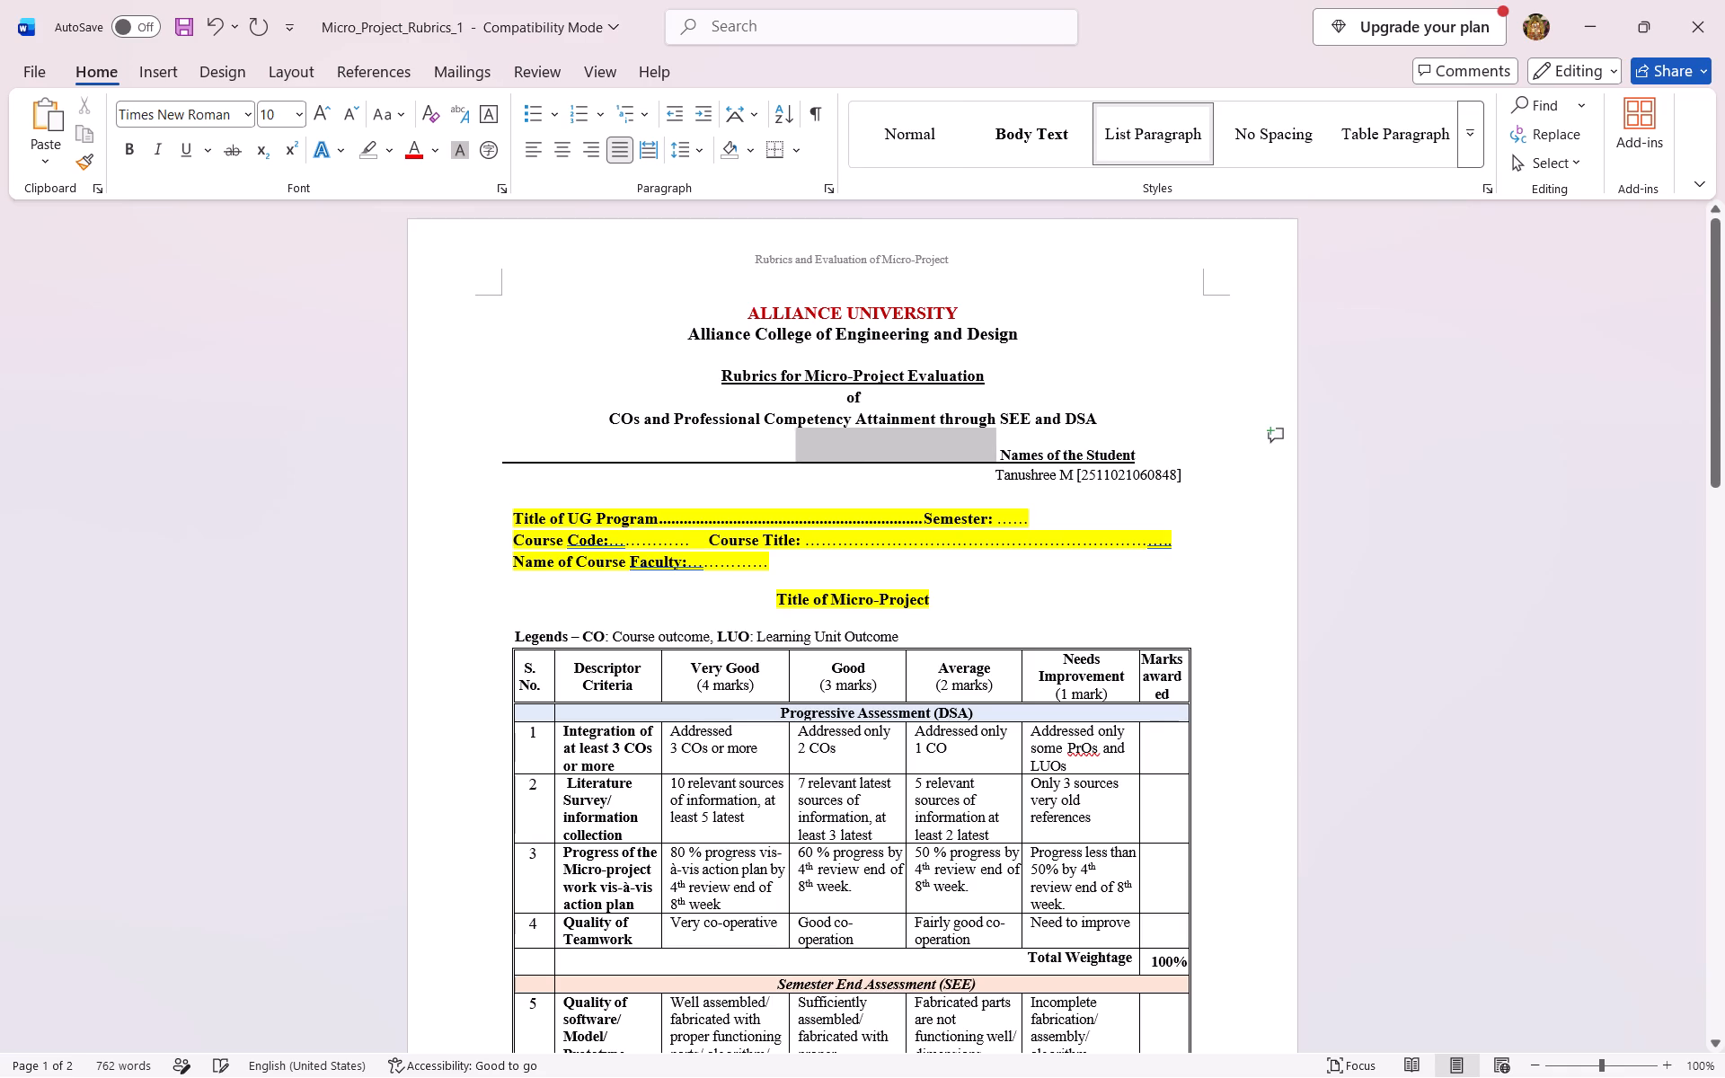
{"action": "left_click_drag", "start_coordinate": [766, 451], "coordinate": [491, 452]}
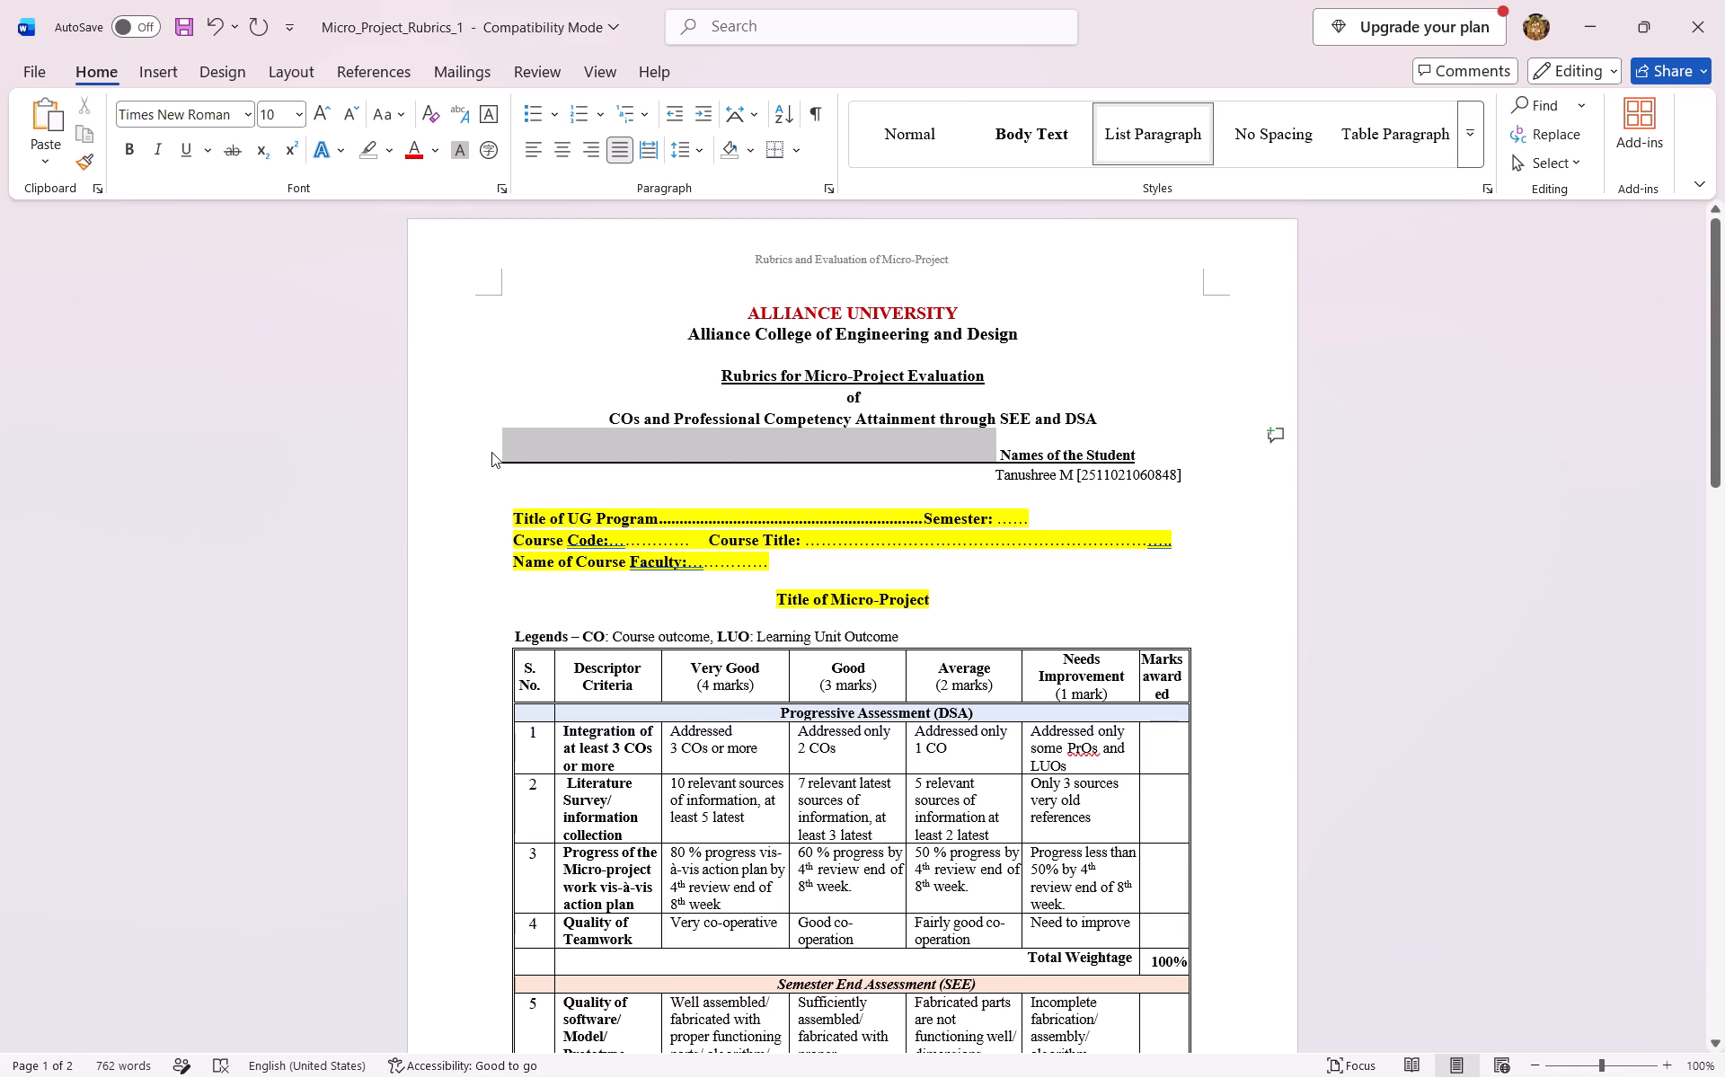
{"action": "key", "text": "ctrl+u"}
{"action": "left_click", "coordinate": [480, 450]}
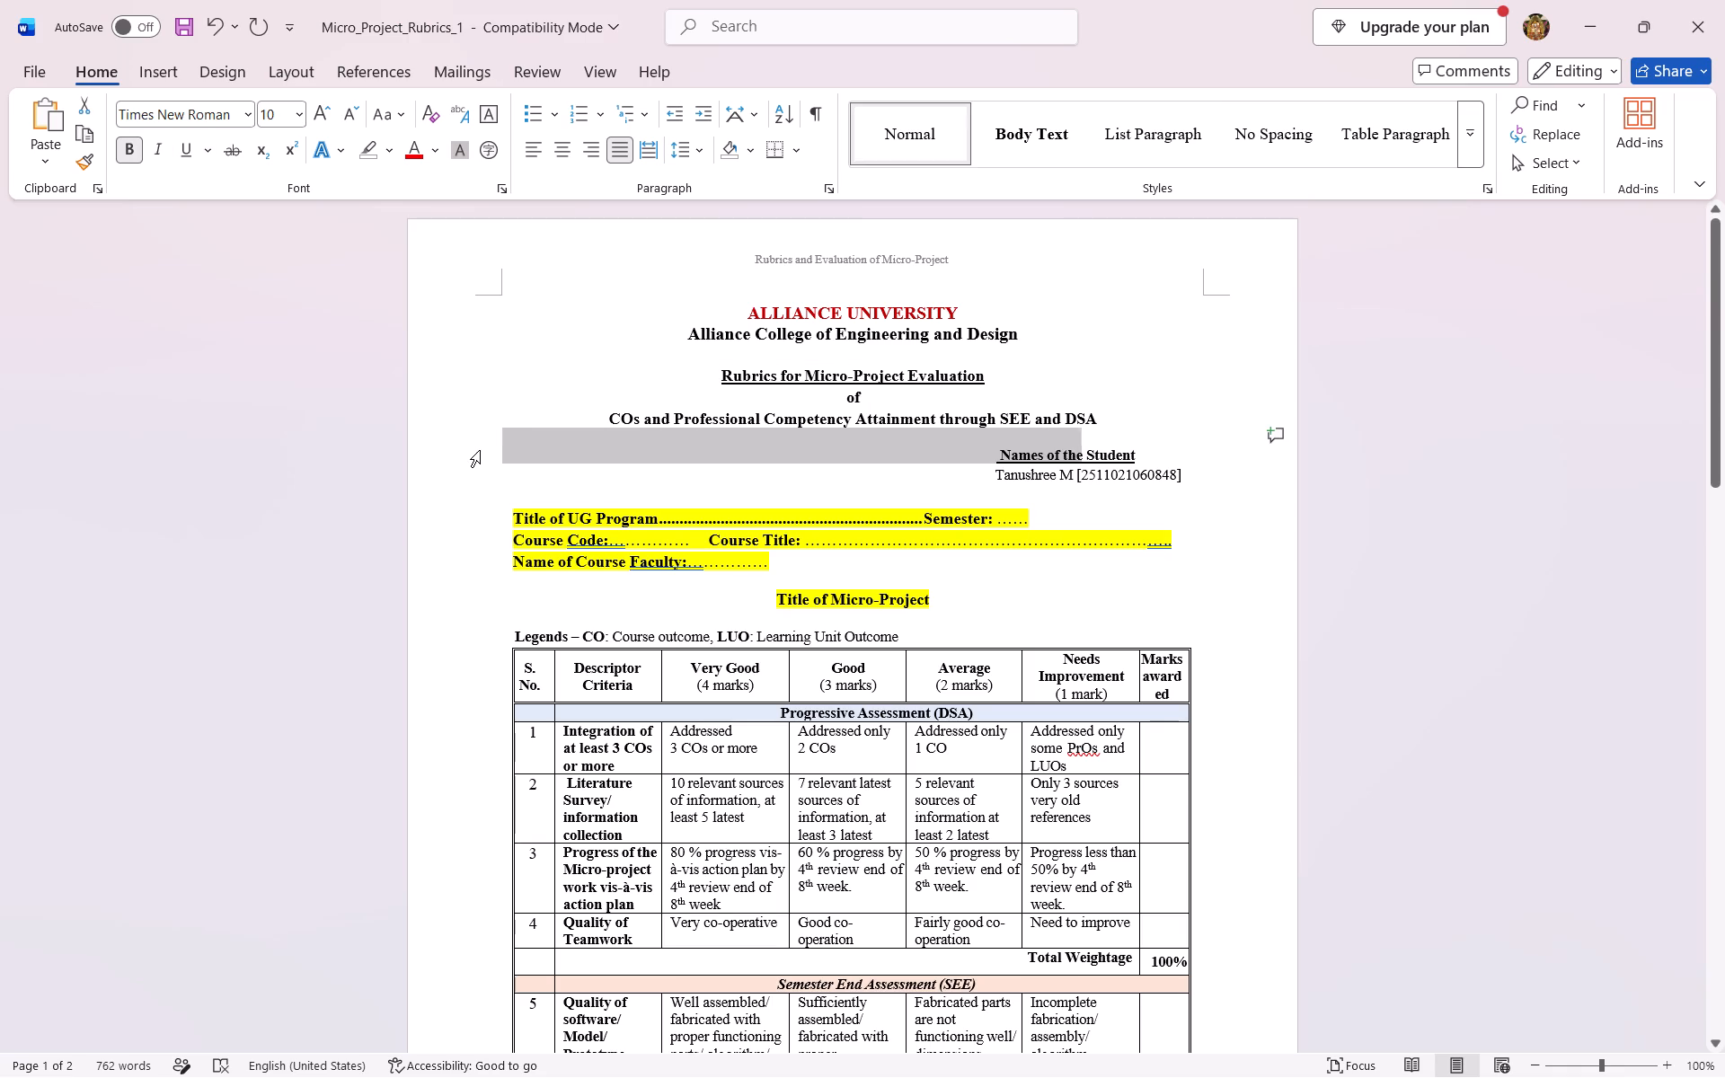
{"action": "left_click", "coordinate": [568, 466]}
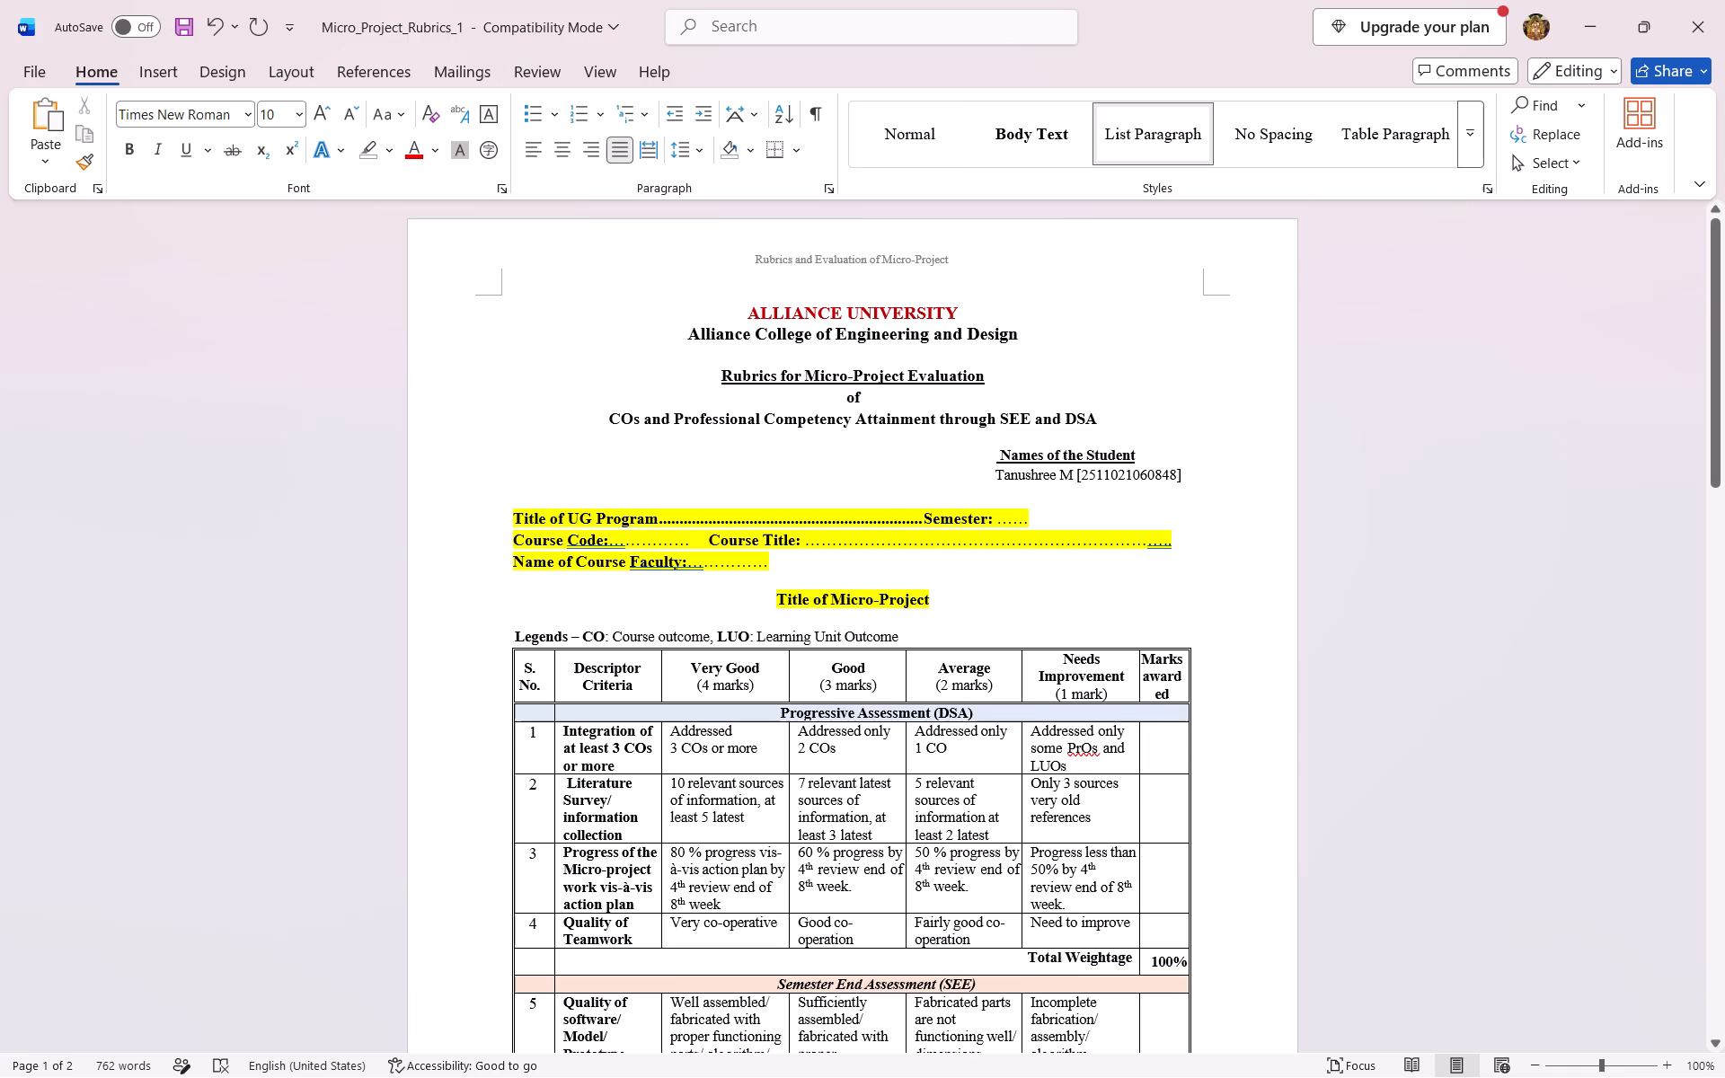
Delete the extra underlined space before Names of the Student so the heading lines up with the student entry below.
{"action": "left_click", "coordinate": [999, 463]}
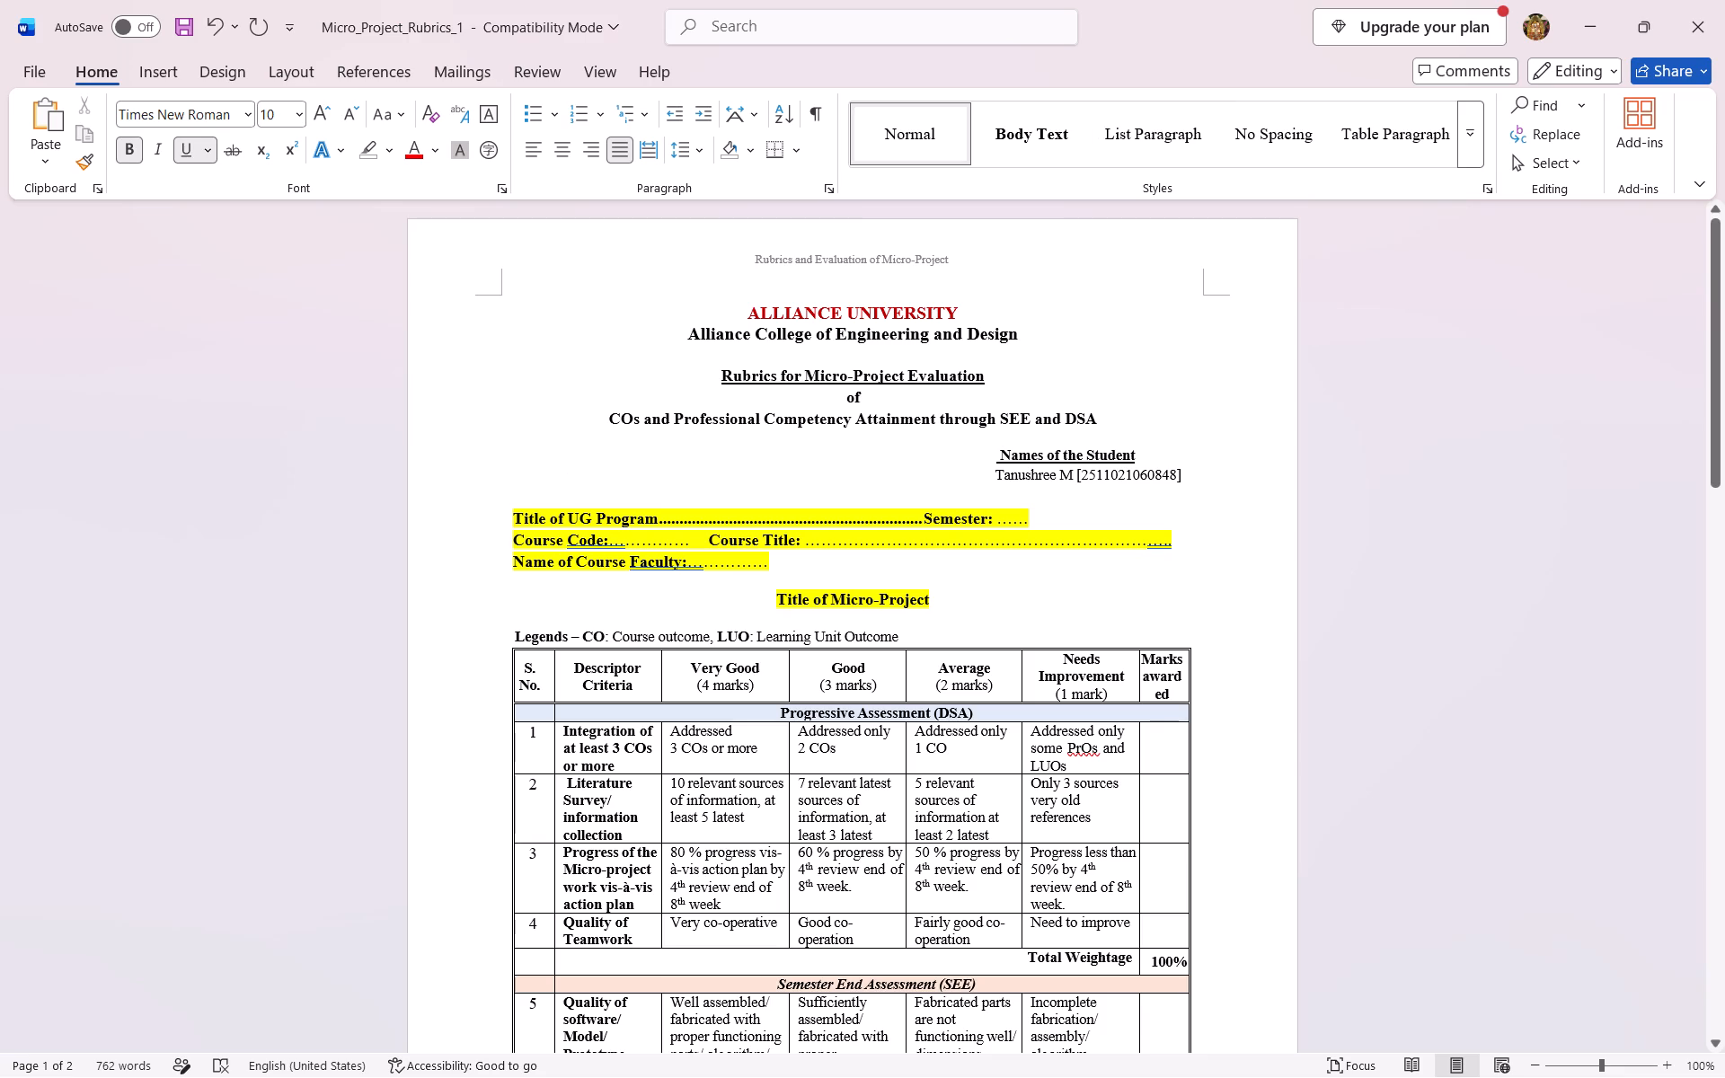
{"action": "key", "text": "BackSpace"}
{"action": "left_click", "coordinate": [999, 463]}
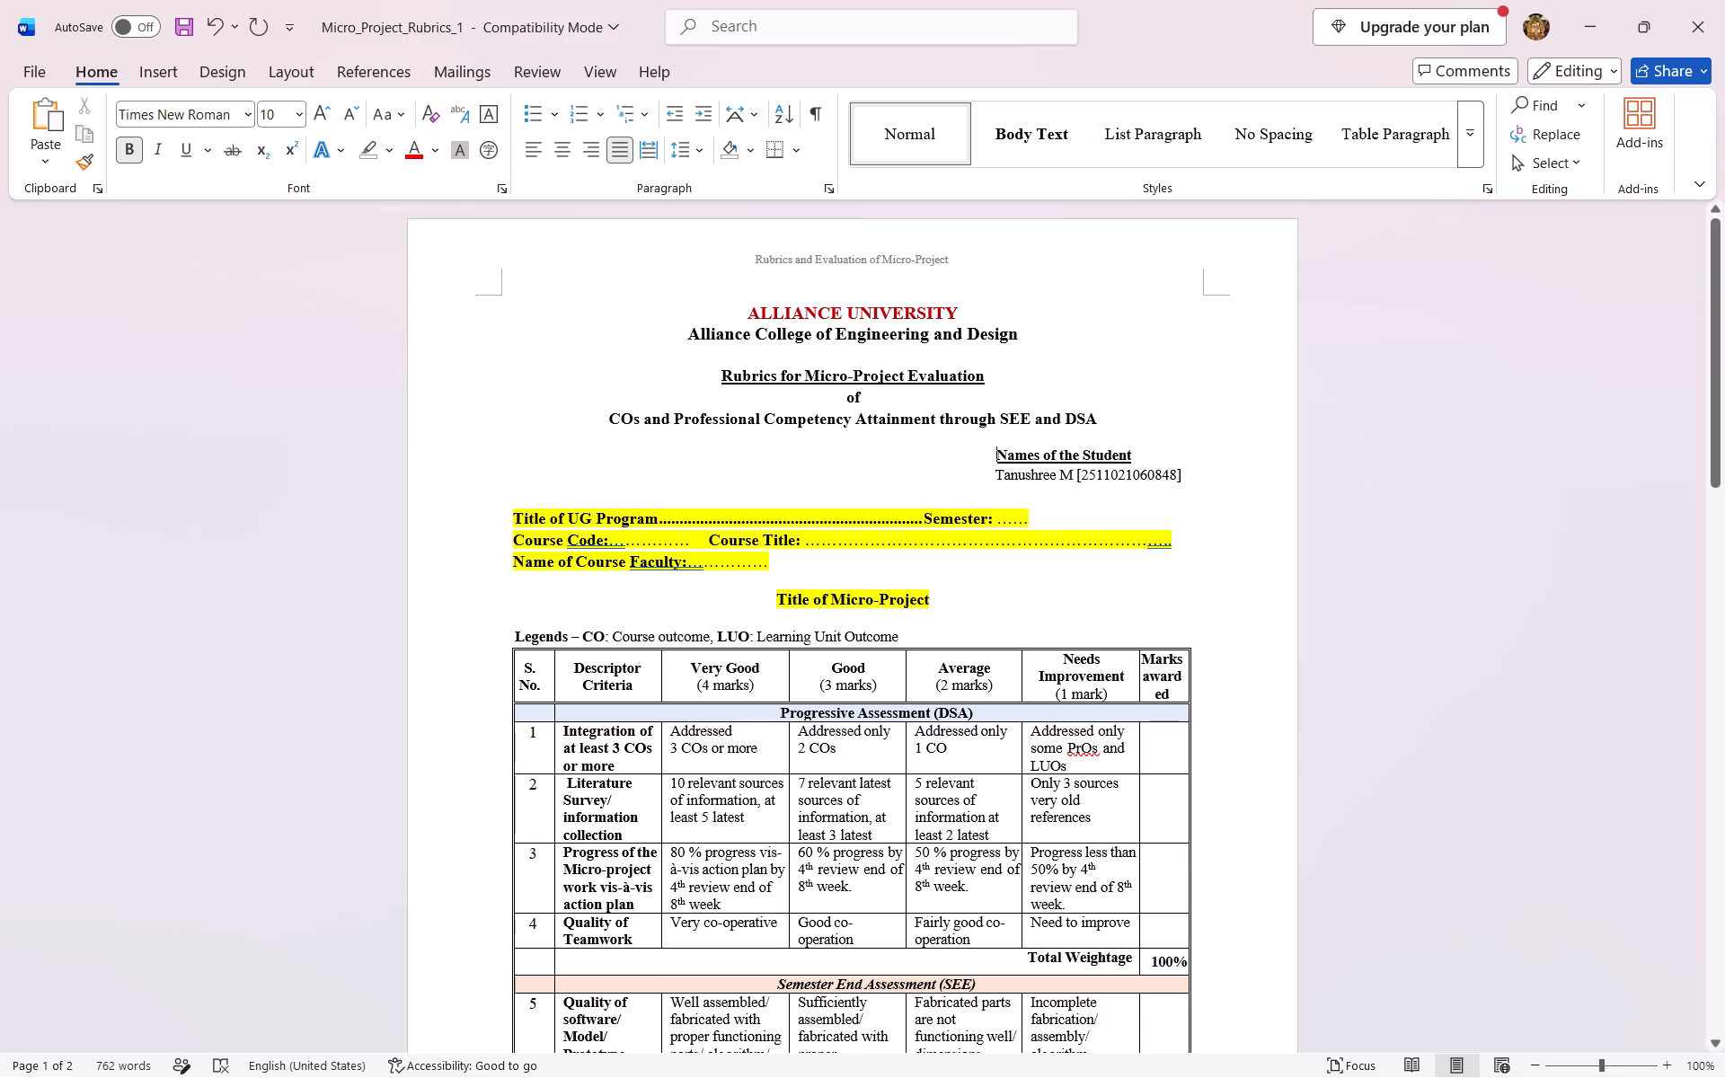
{"action": "left_click", "coordinate": [995, 471]}
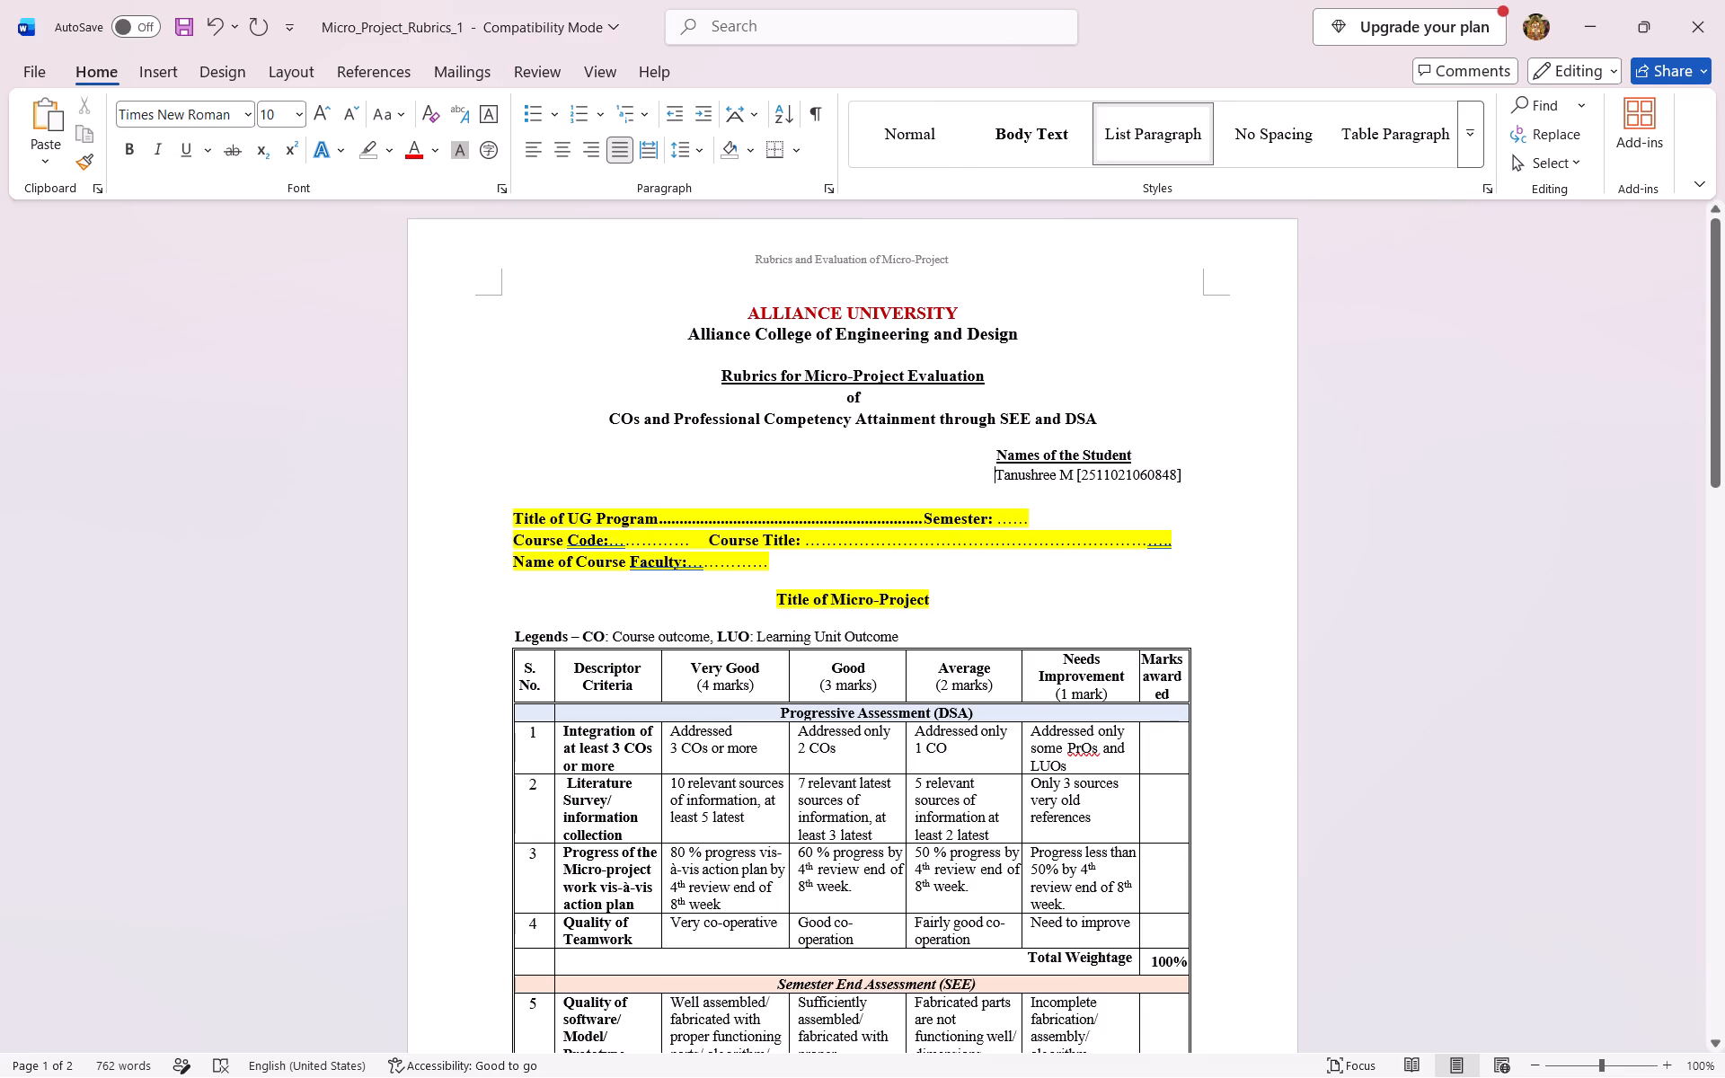
Remove the yellow highlighting from the UG program, course and faculty lines and from the Title of Micro-Project heading.
{"action": "left_click_drag", "start_coordinate": [510, 513], "coordinate": [778, 554]}
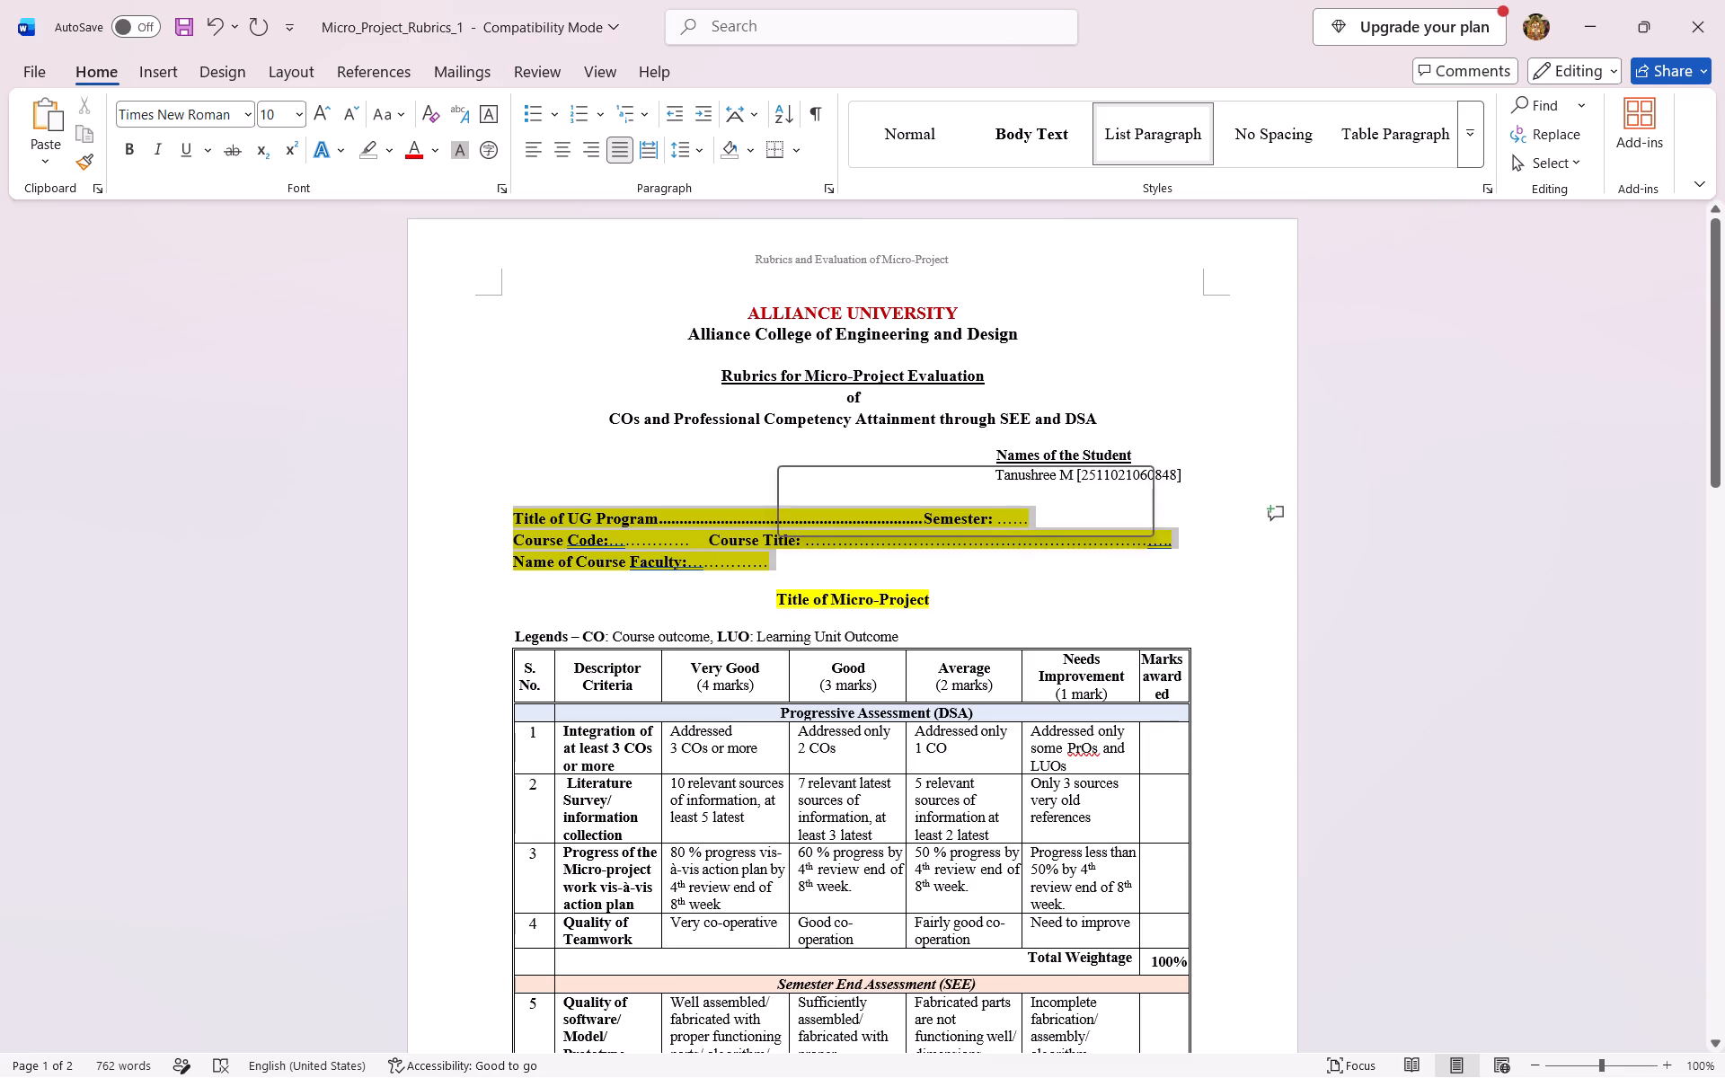
{"action": "left_click", "coordinate": [387, 153]}
{"action": "left_click", "coordinate": [407, 331]}
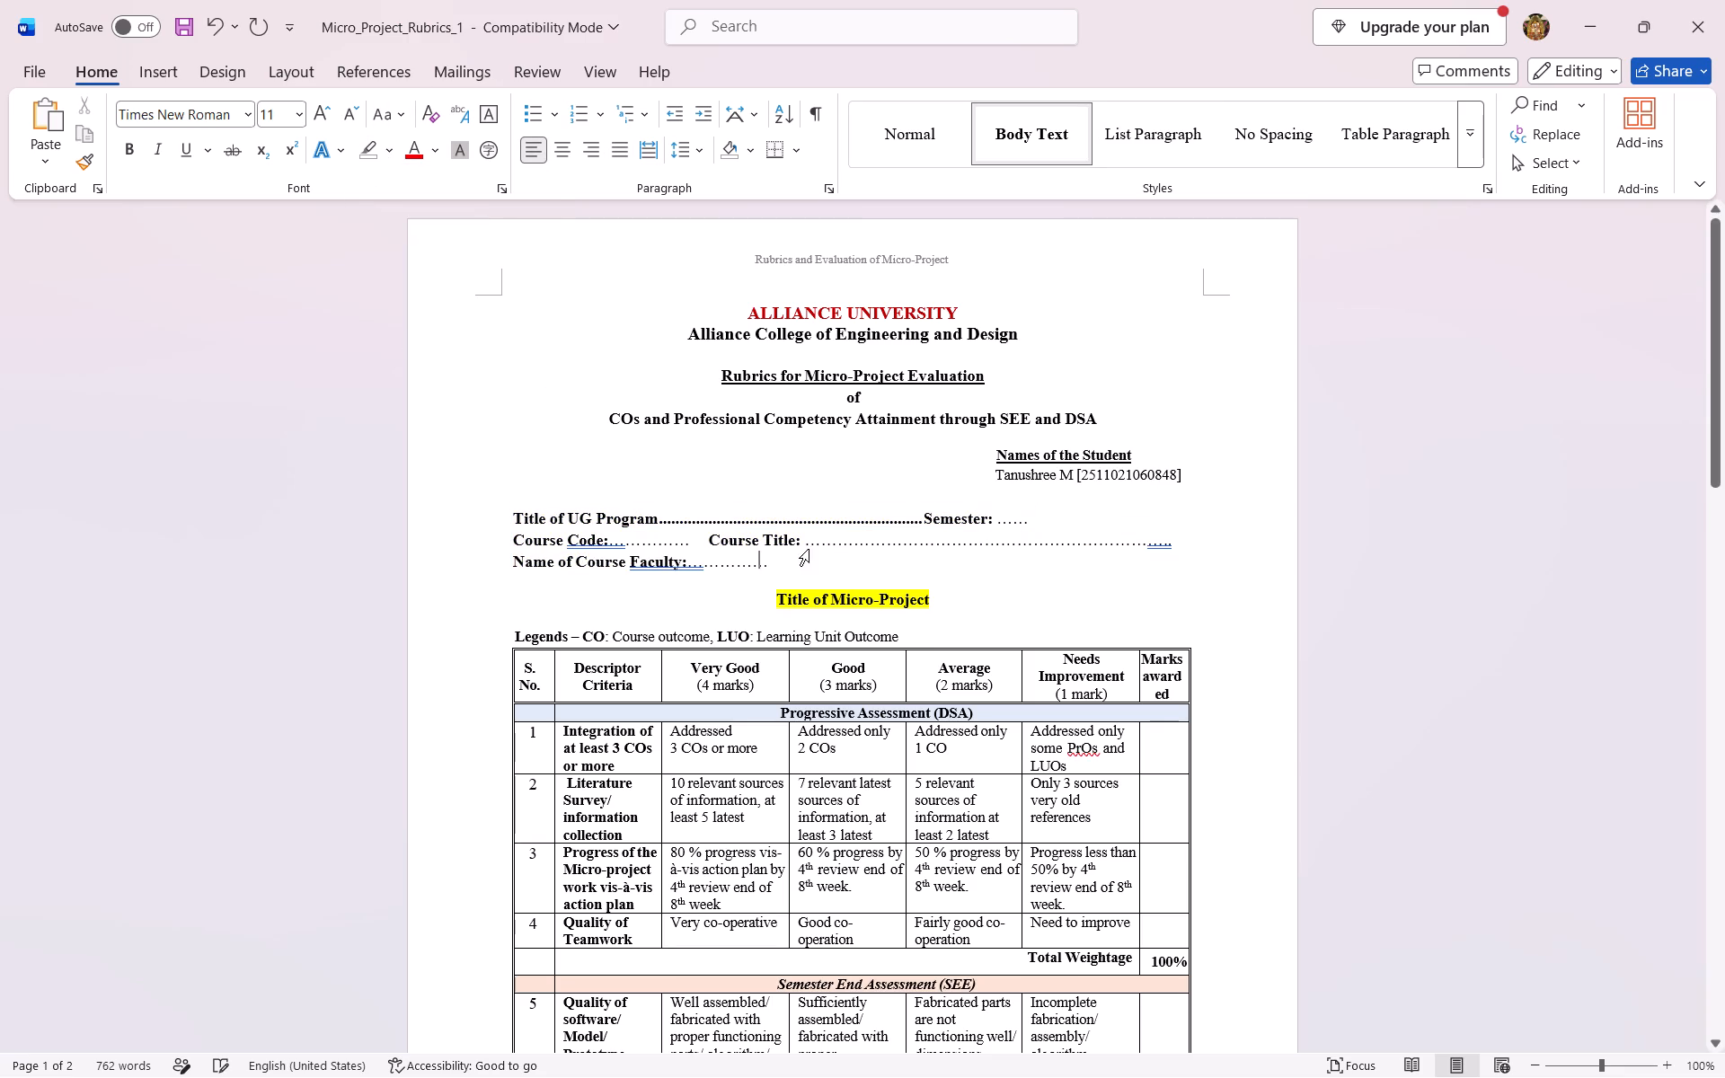
{"action": "left_click_drag", "start_coordinate": [777, 596], "coordinate": [898, 591]}
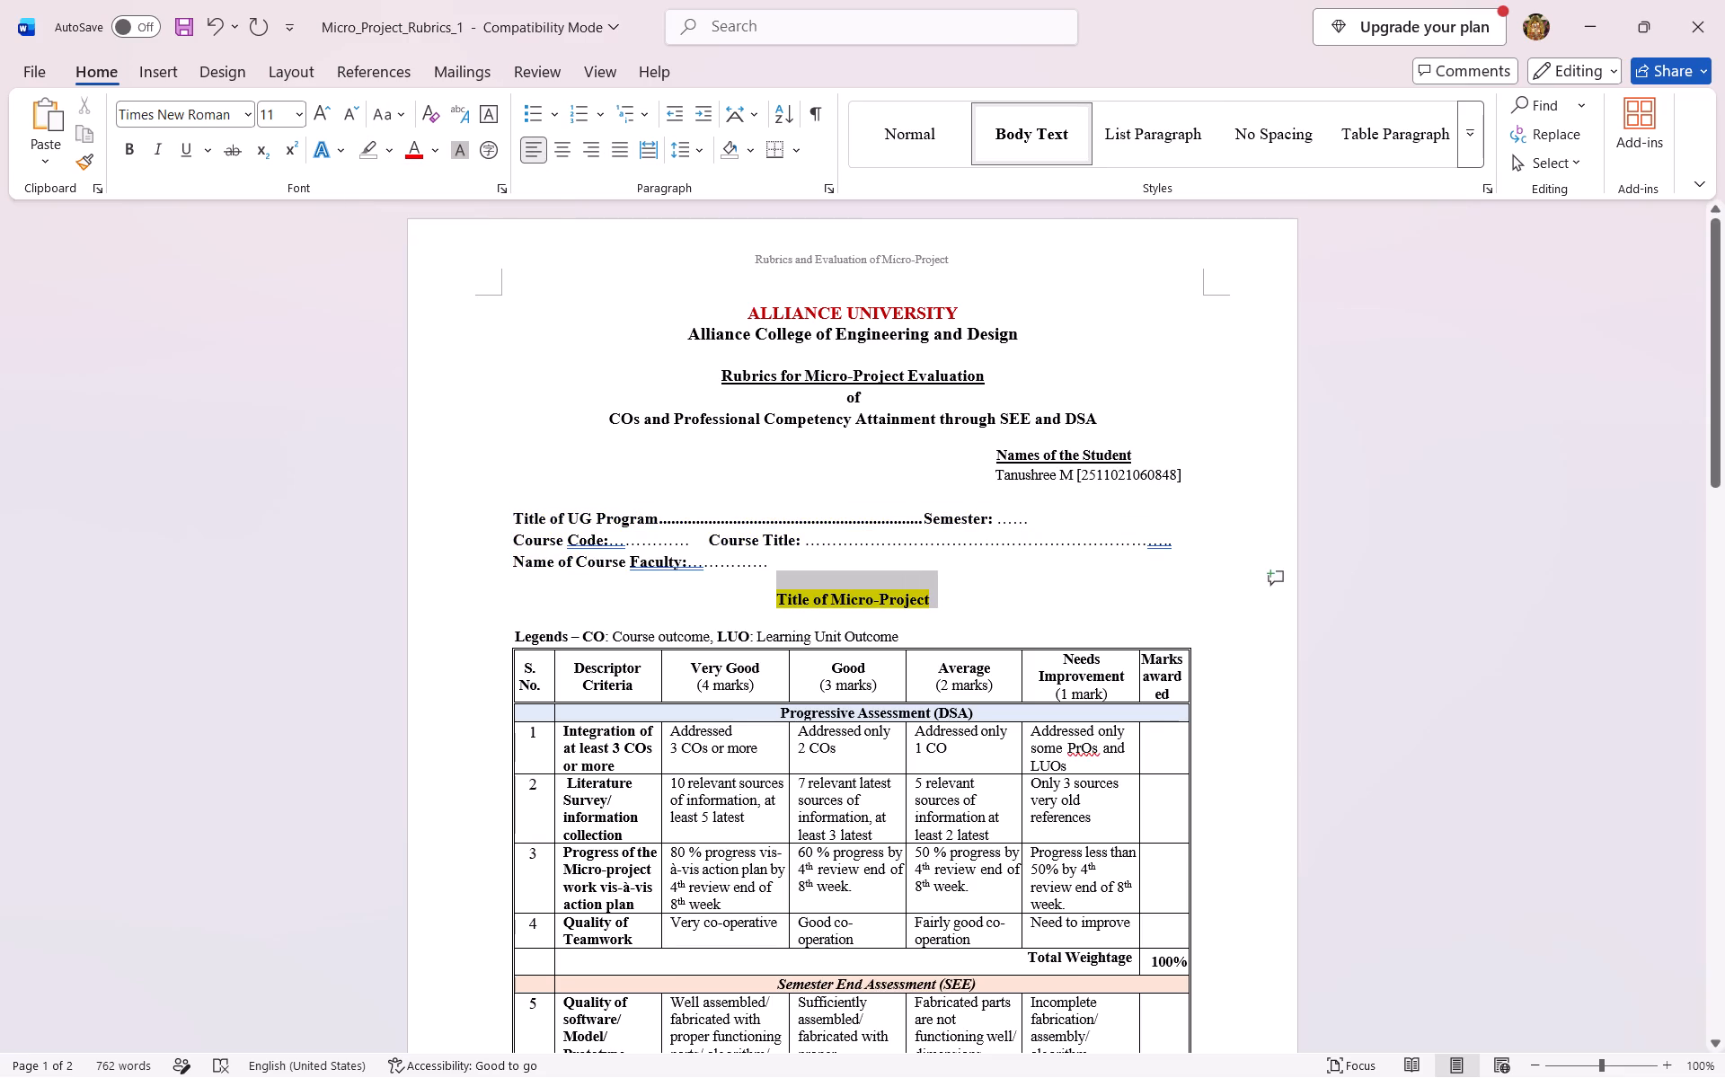
{"action": "left_click_drag", "start_coordinate": [898, 591], "coordinate": [898, 593]}
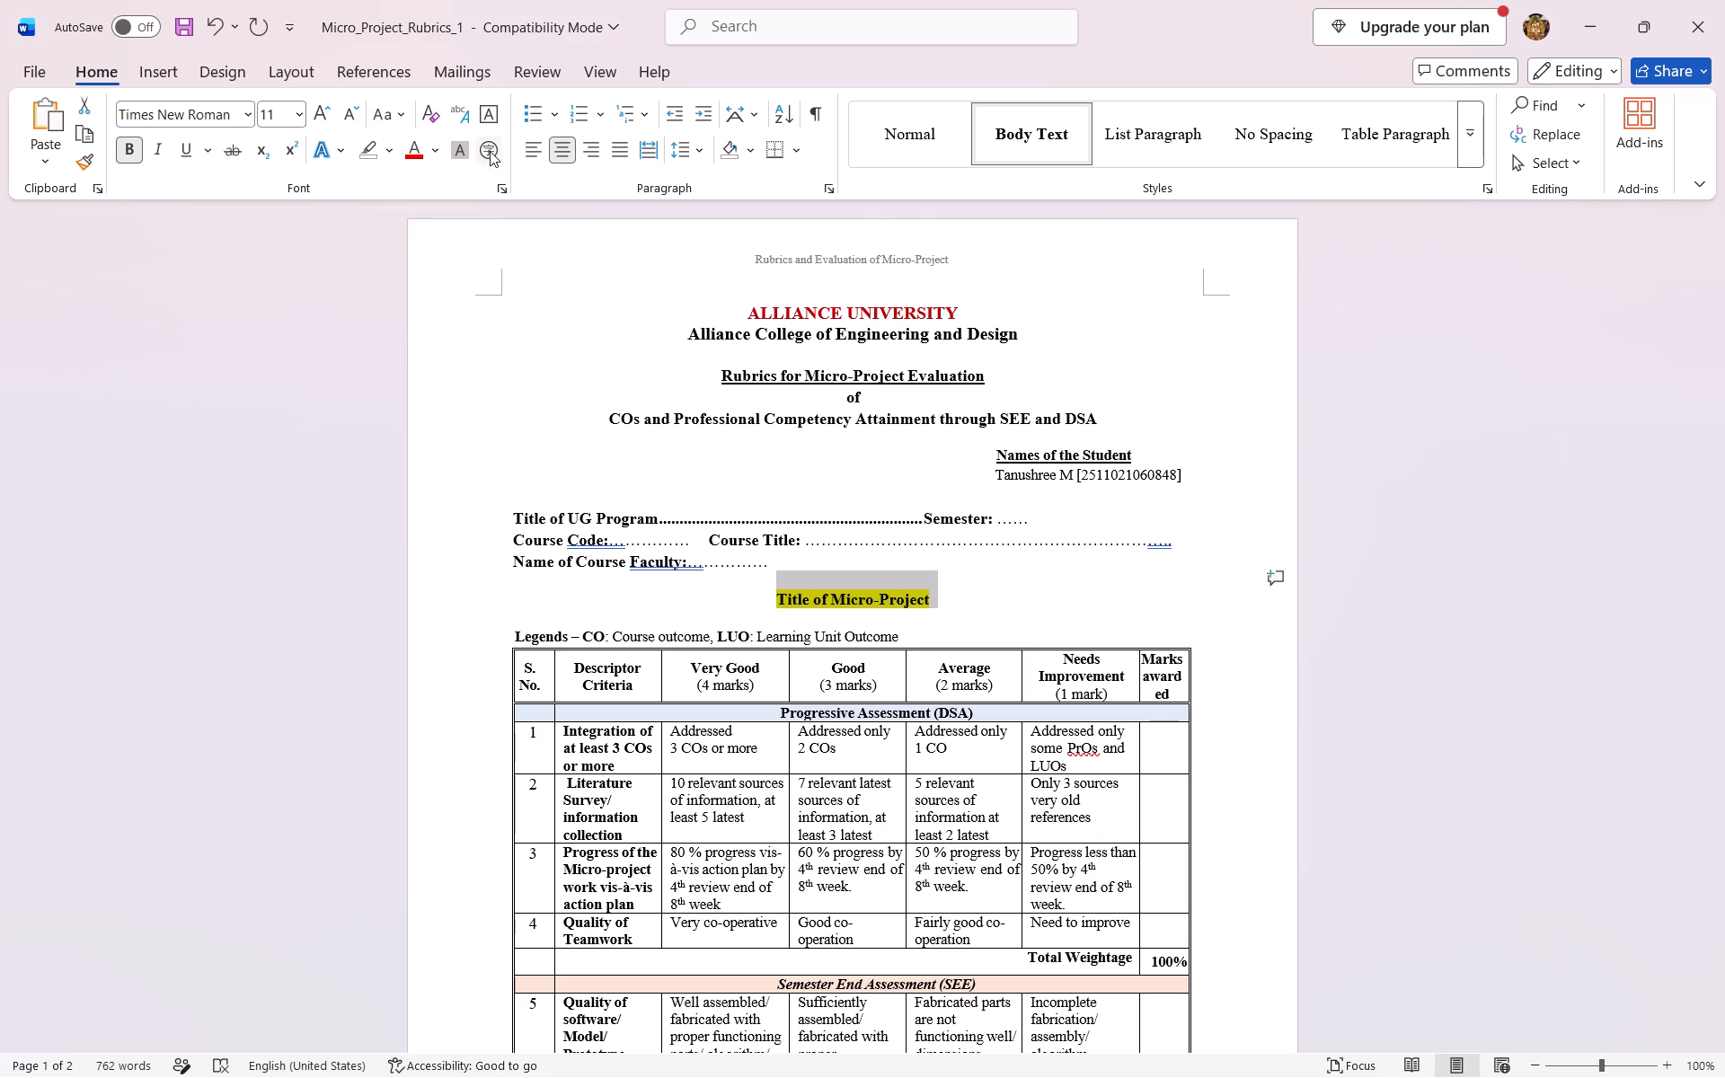
{"action": "left_click", "coordinate": [393, 147]}
{"action": "left_click", "coordinate": [375, 327]}
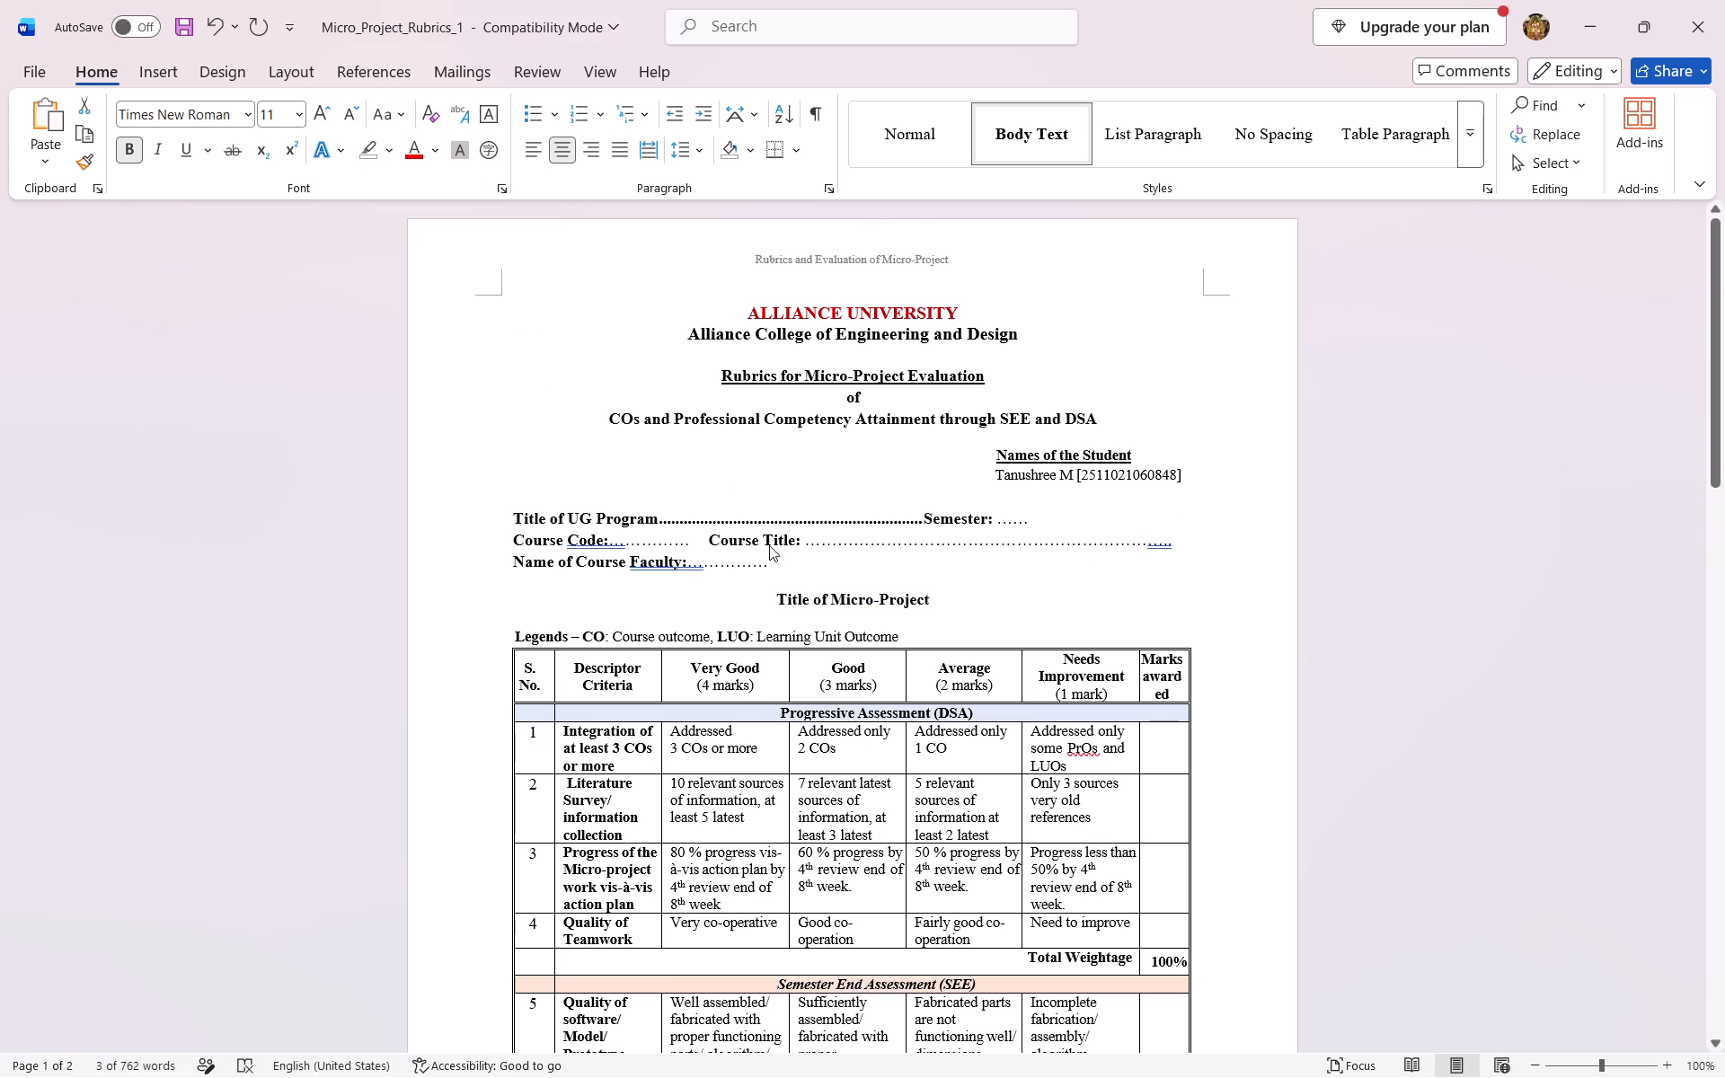
{"action": "left_click", "coordinate": [880, 568]}
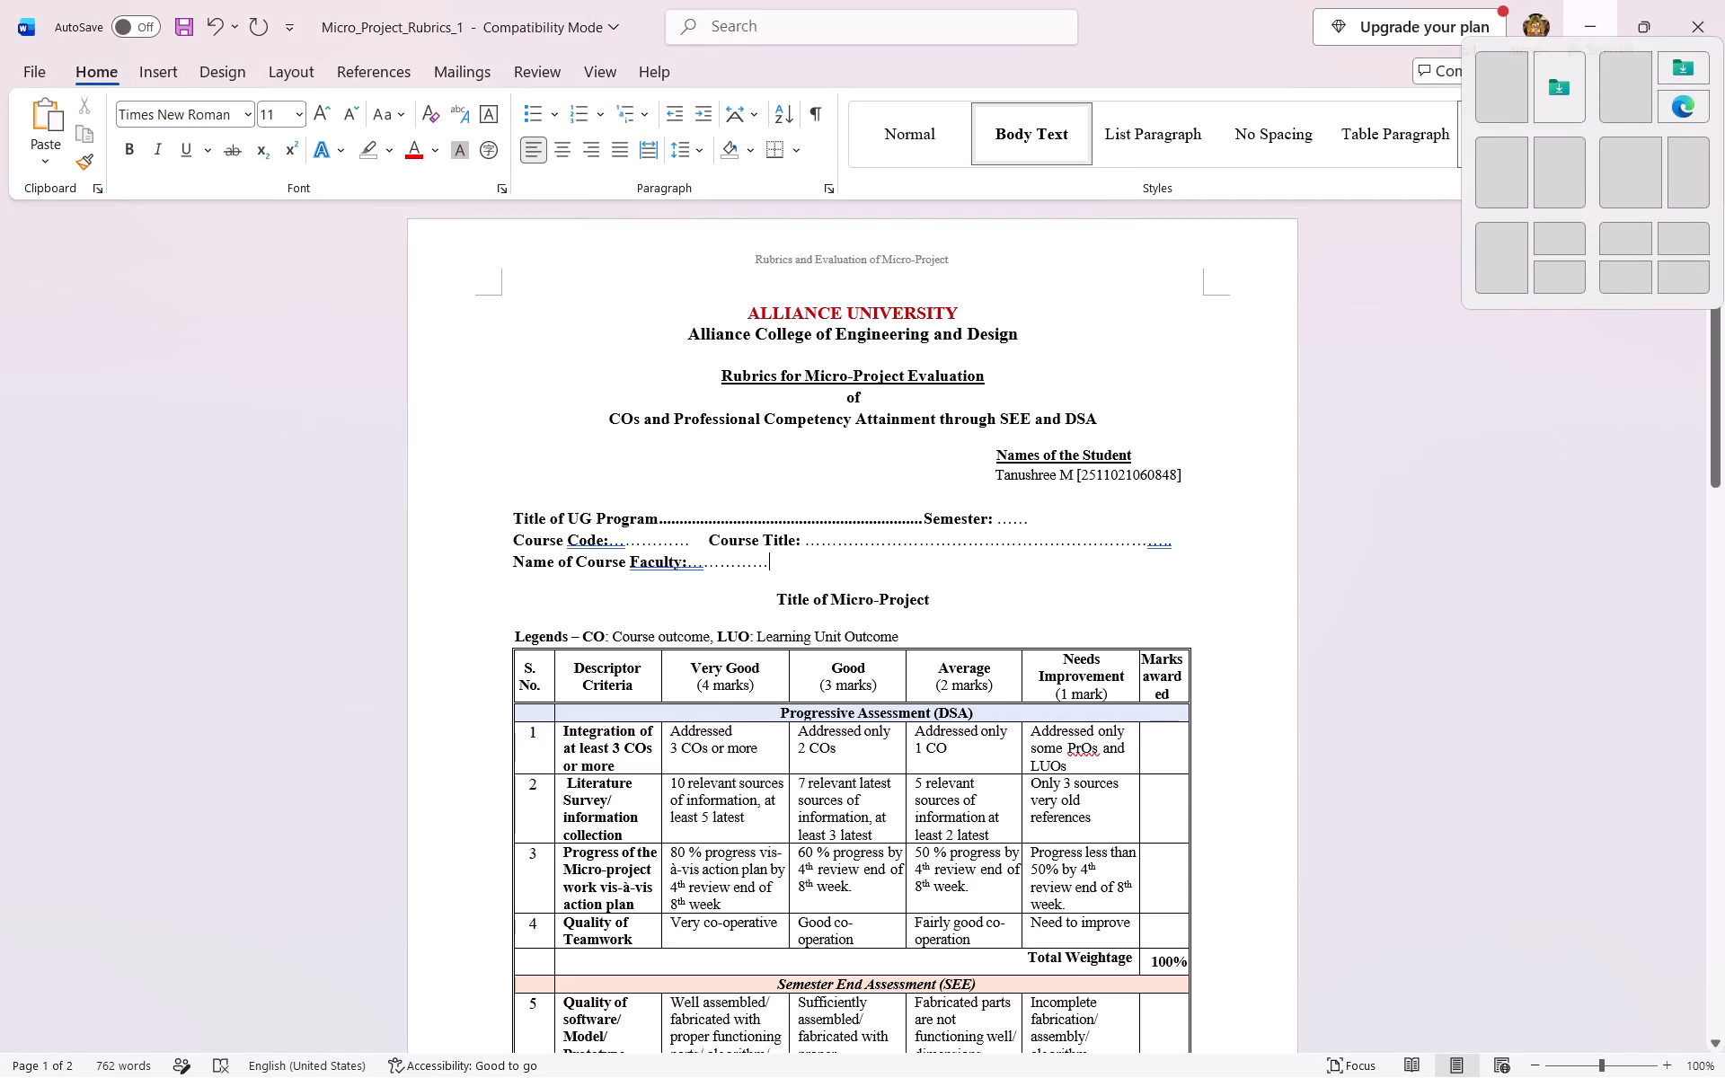
Switch to the Discrete Mathematics report in Edge and arrange it side by side with the rubrics form, showing the report's course details.
{"action": "left_click", "coordinate": [1163, 1047]}
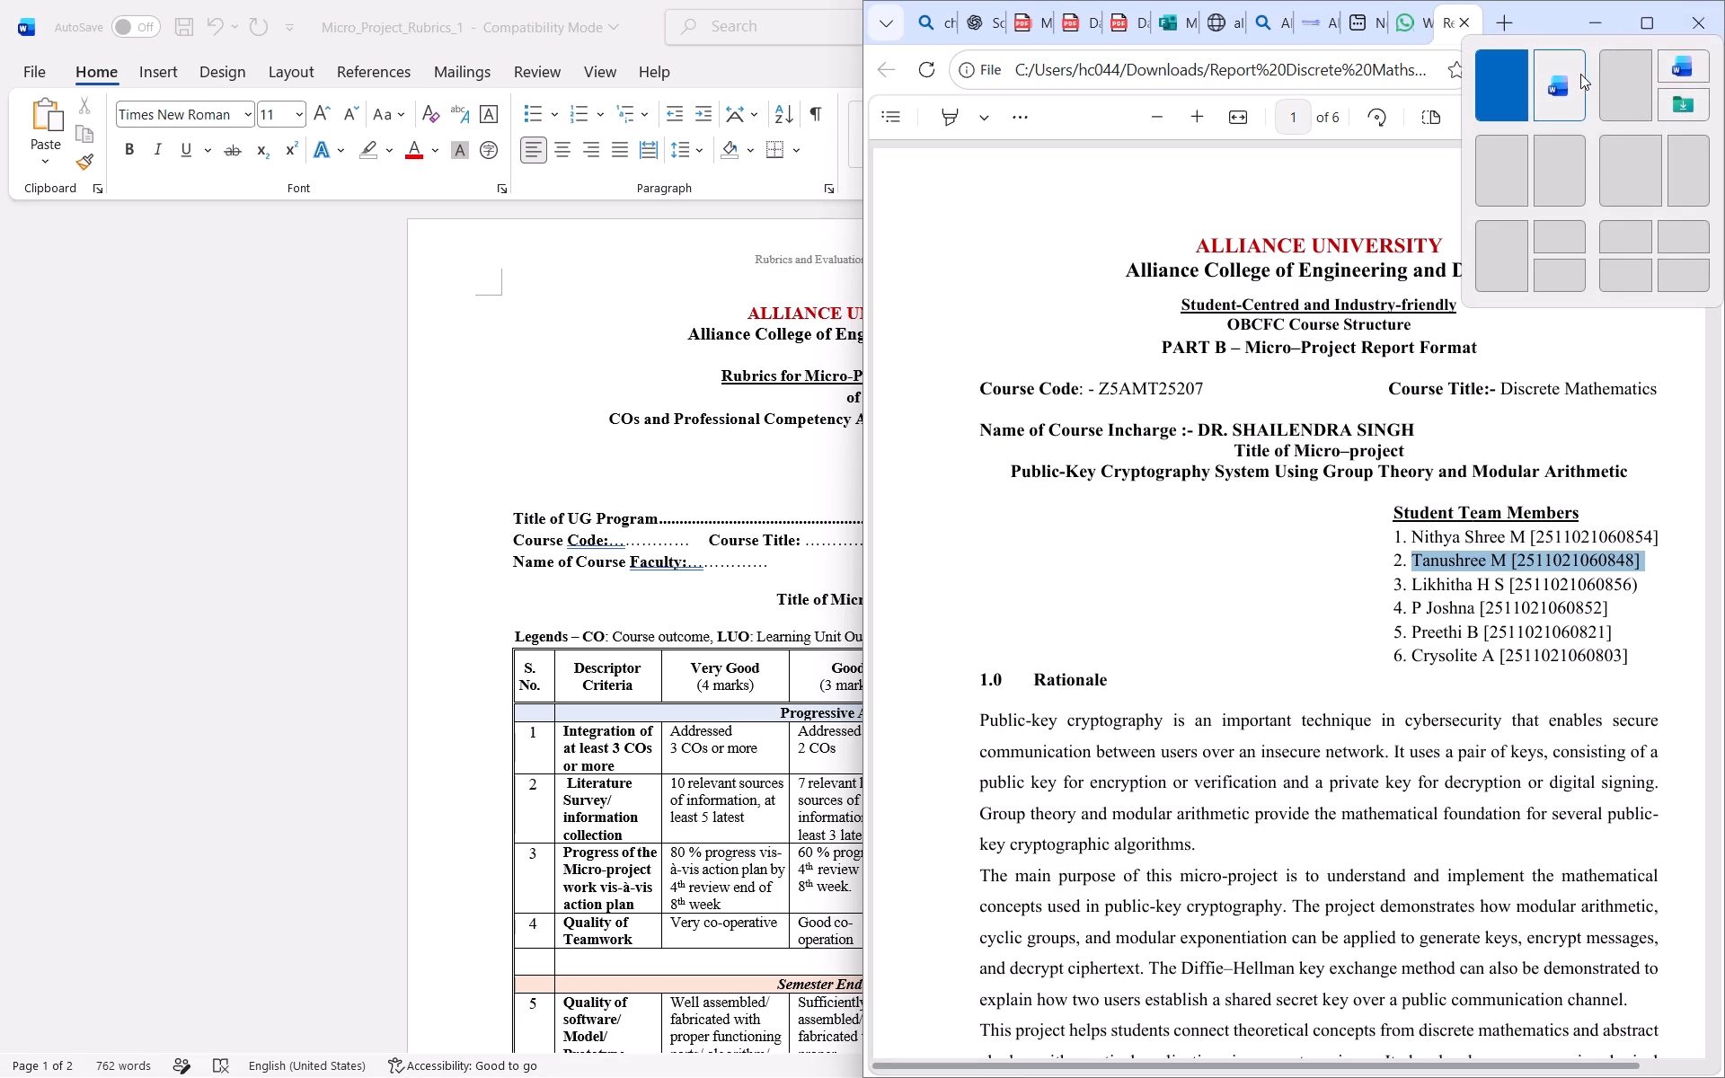
{"action": "left_click", "coordinate": [1573, 75]}
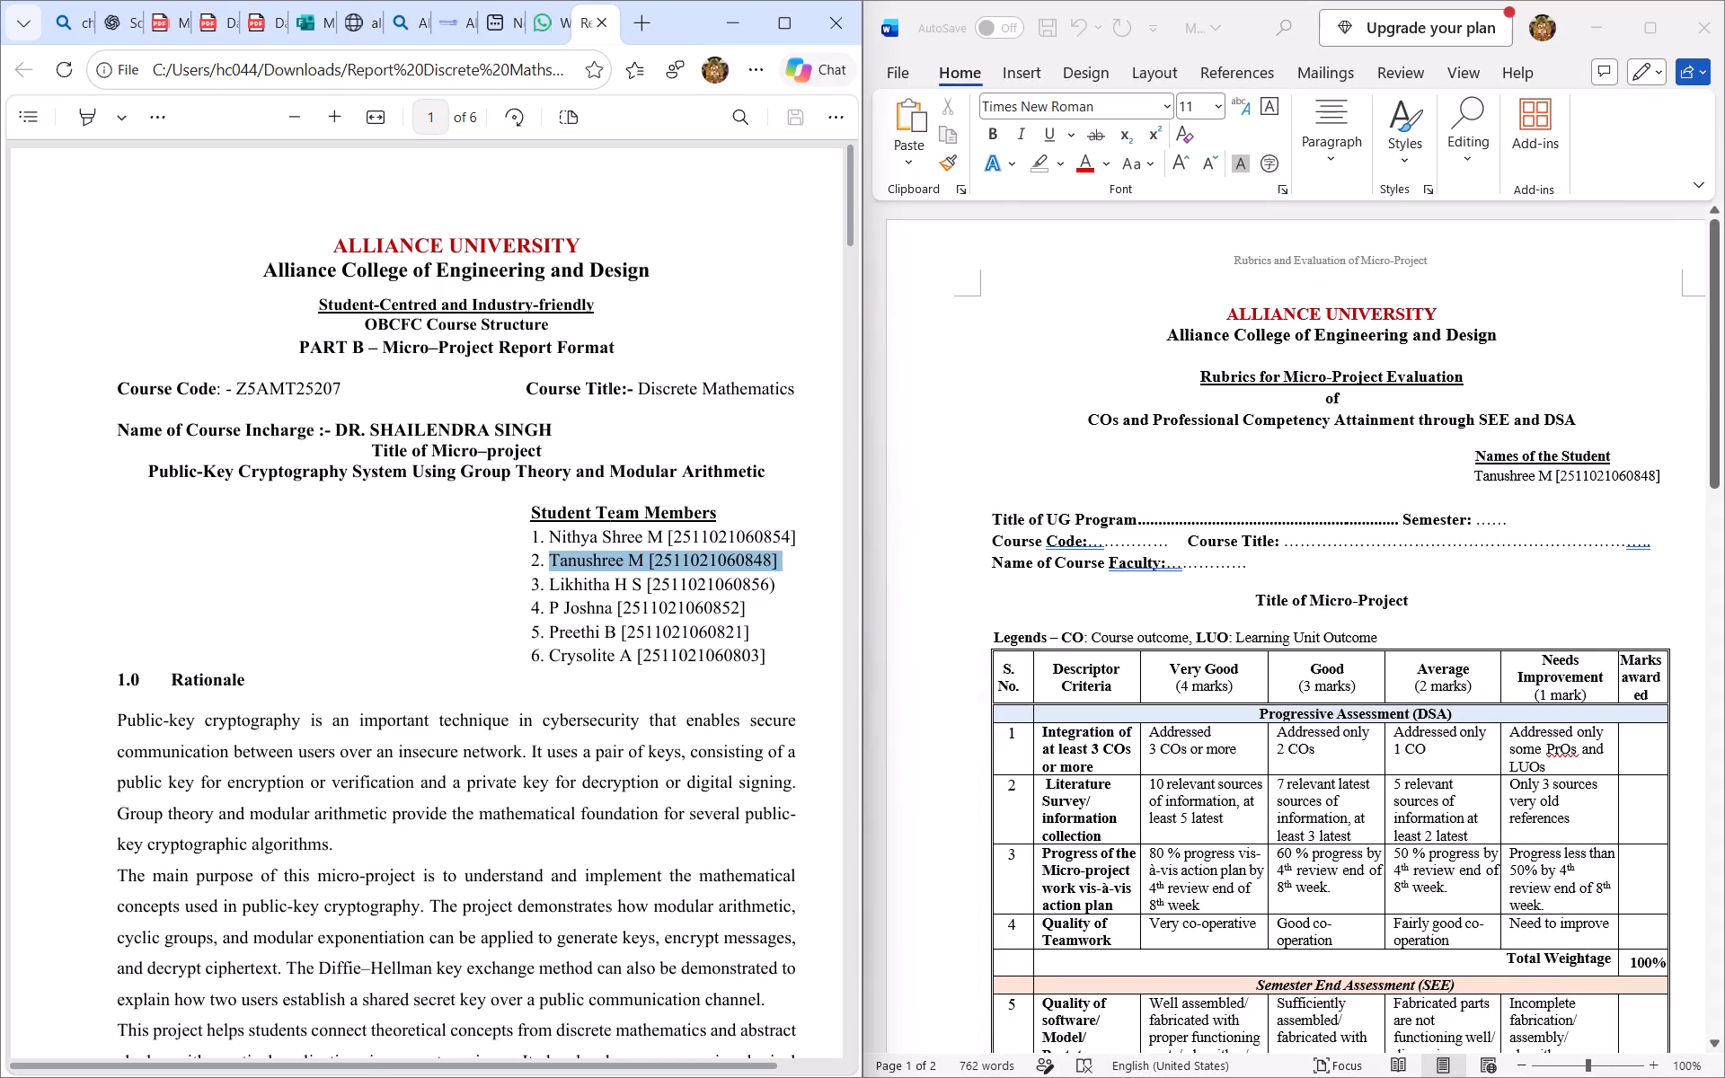
{"action": "scroll", "coordinate": [579, 543], "scroll_direction": "down", "scroll_amount": 1}
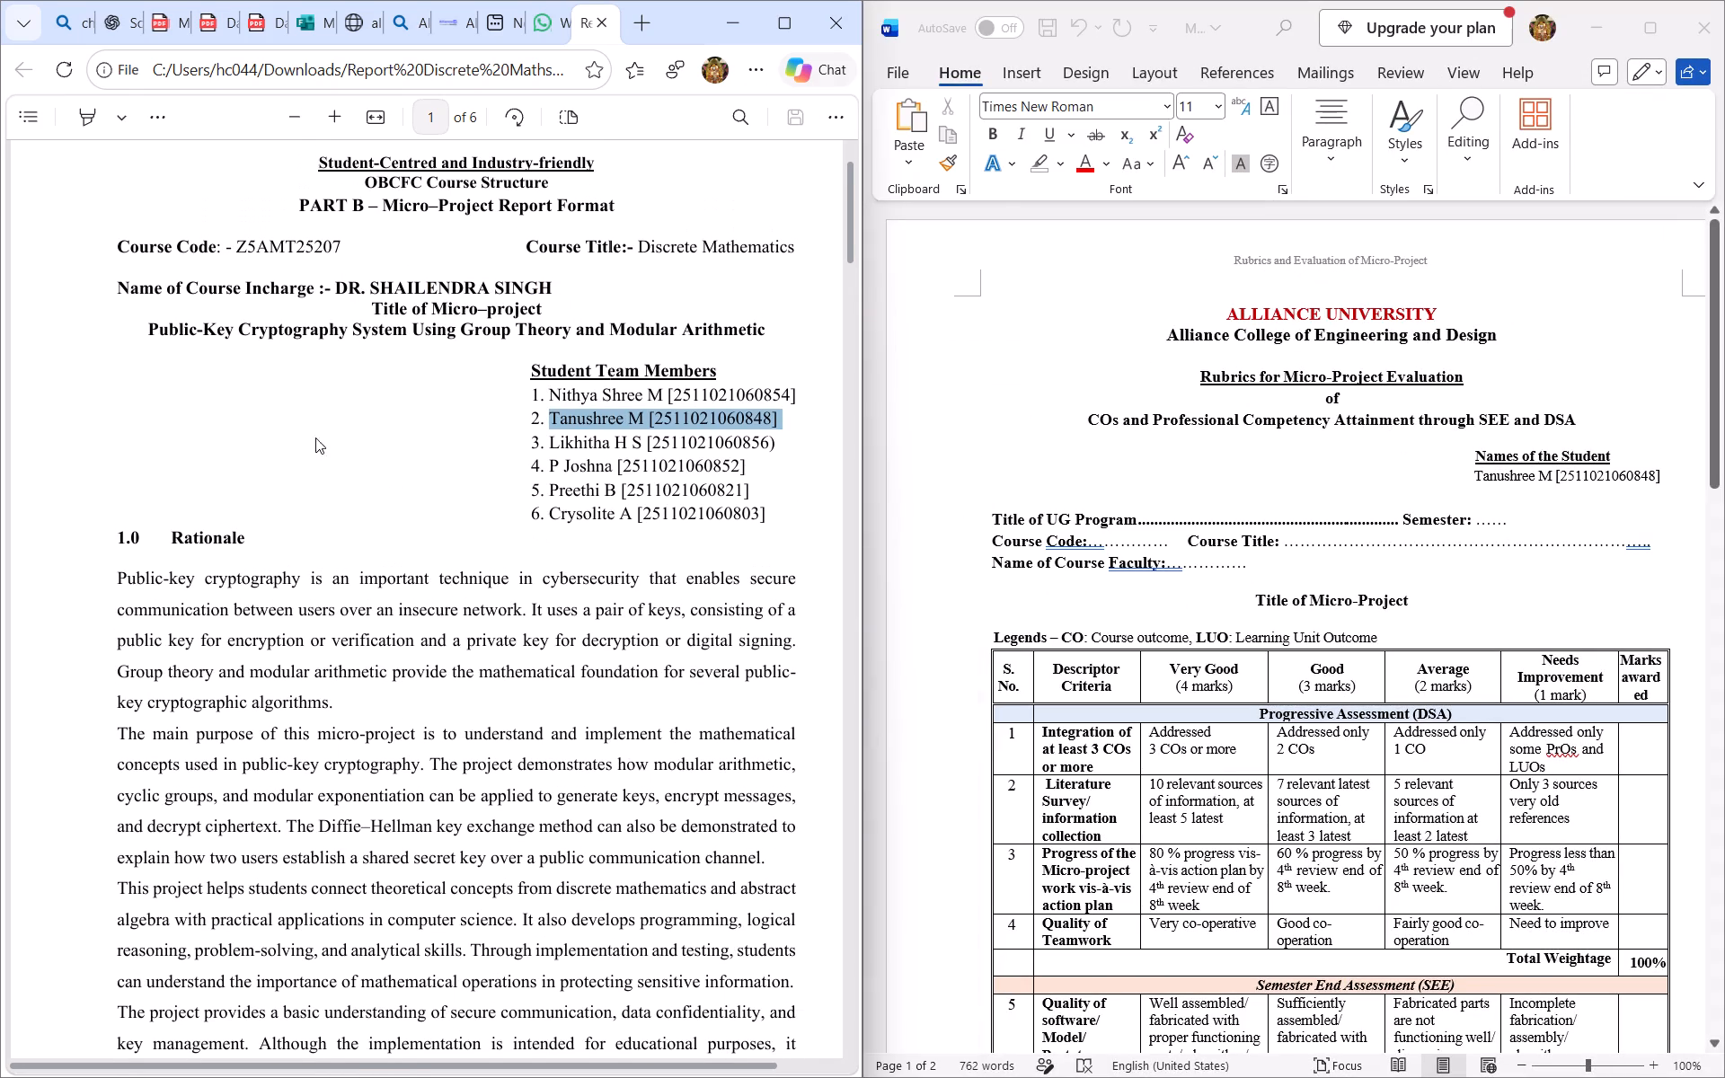
{"action": "scroll", "coordinate": [306, 416], "scroll_direction": "up", "scroll_amount": 1}
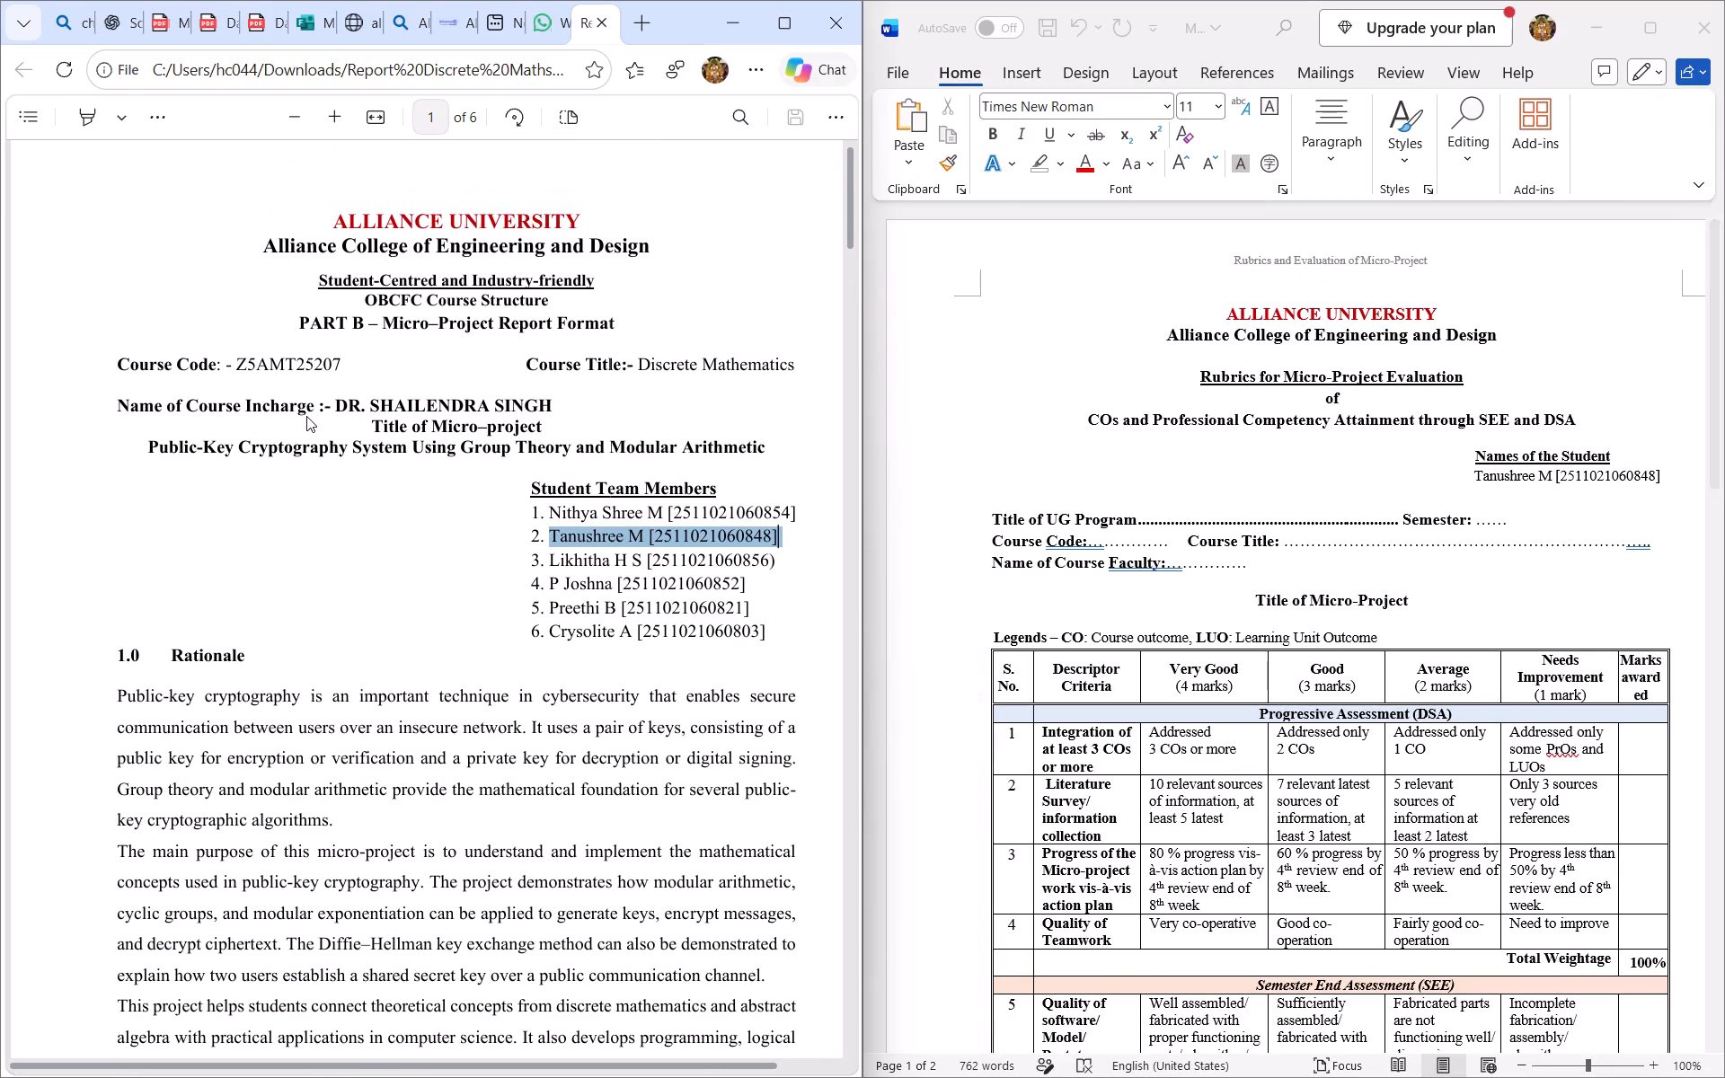
{"action": "scroll", "coordinate": [306, 416], "scroll_direction": "up", "scroll_amount": 1}
Replace the dotted placeholder after Title of UG Program with ":-" and a space, keeping the label intact.
{"action": "left_click", "coordinate": [1395, 523]}
{"action": "left_click", "coordinate": [1399, 522]}
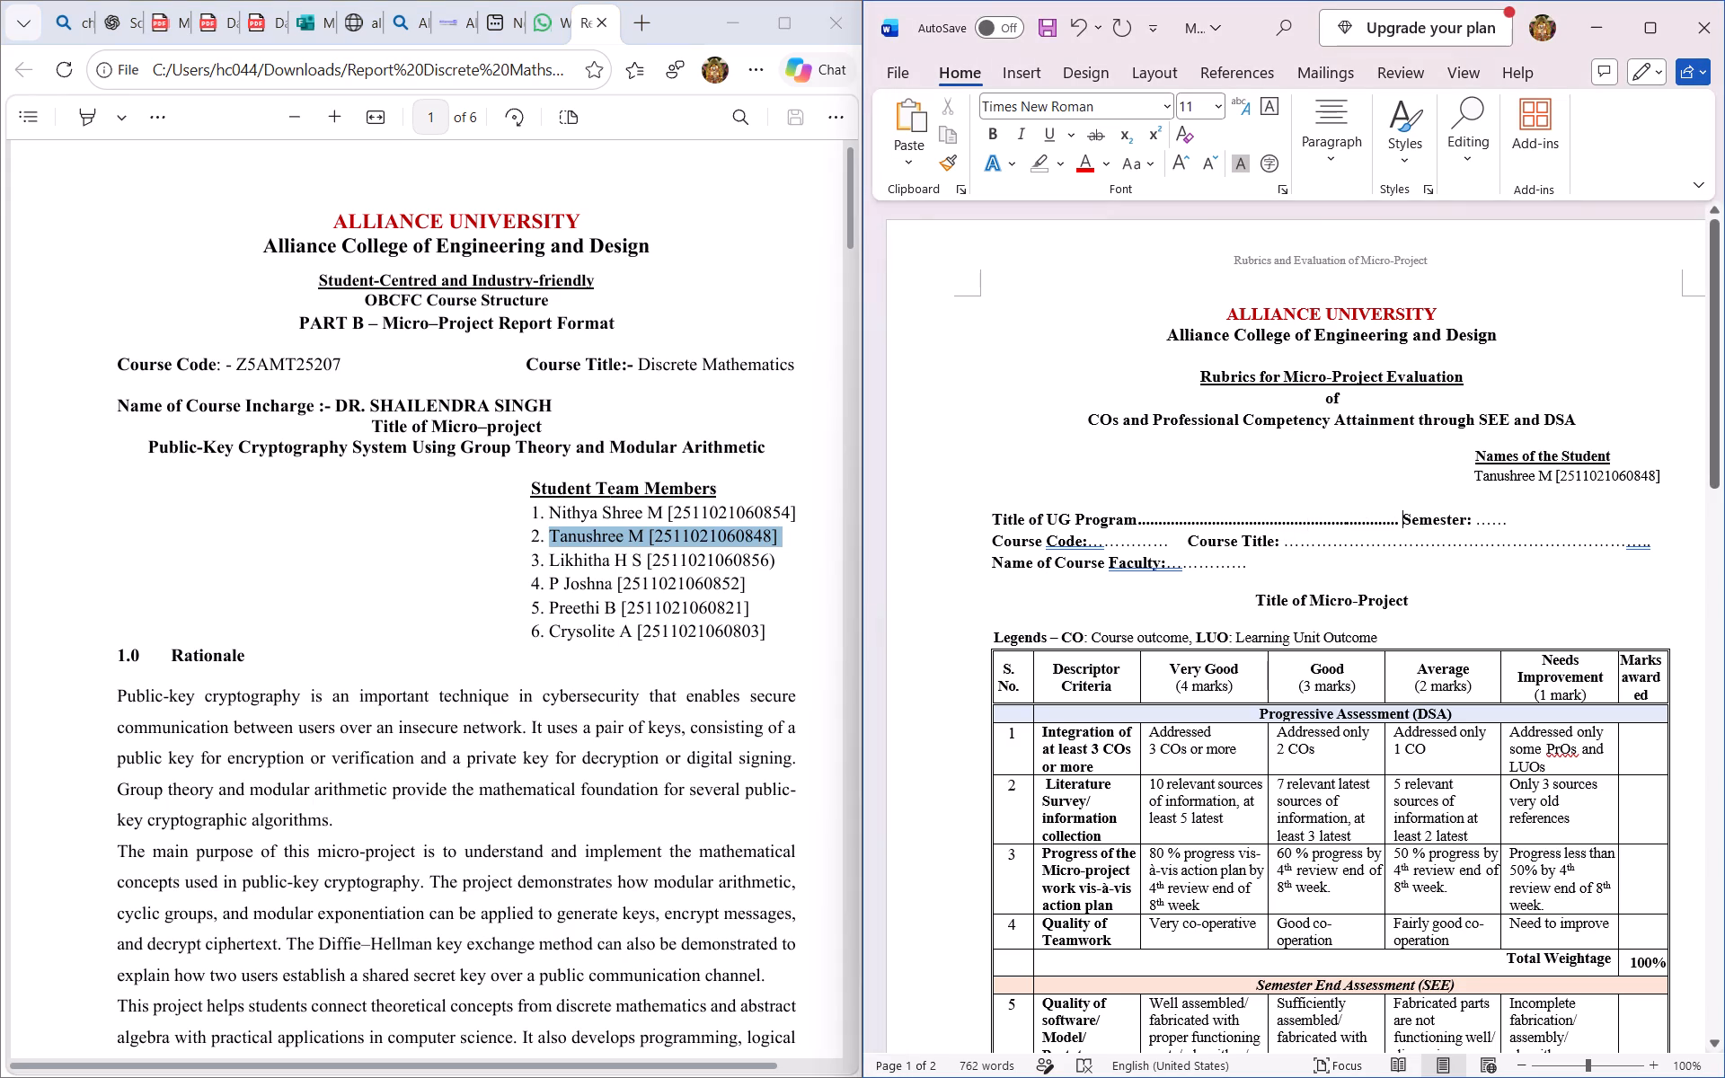
{"action": "key", "text": "BackSpace"}
{"action": "key", "text": "BackSpace"}
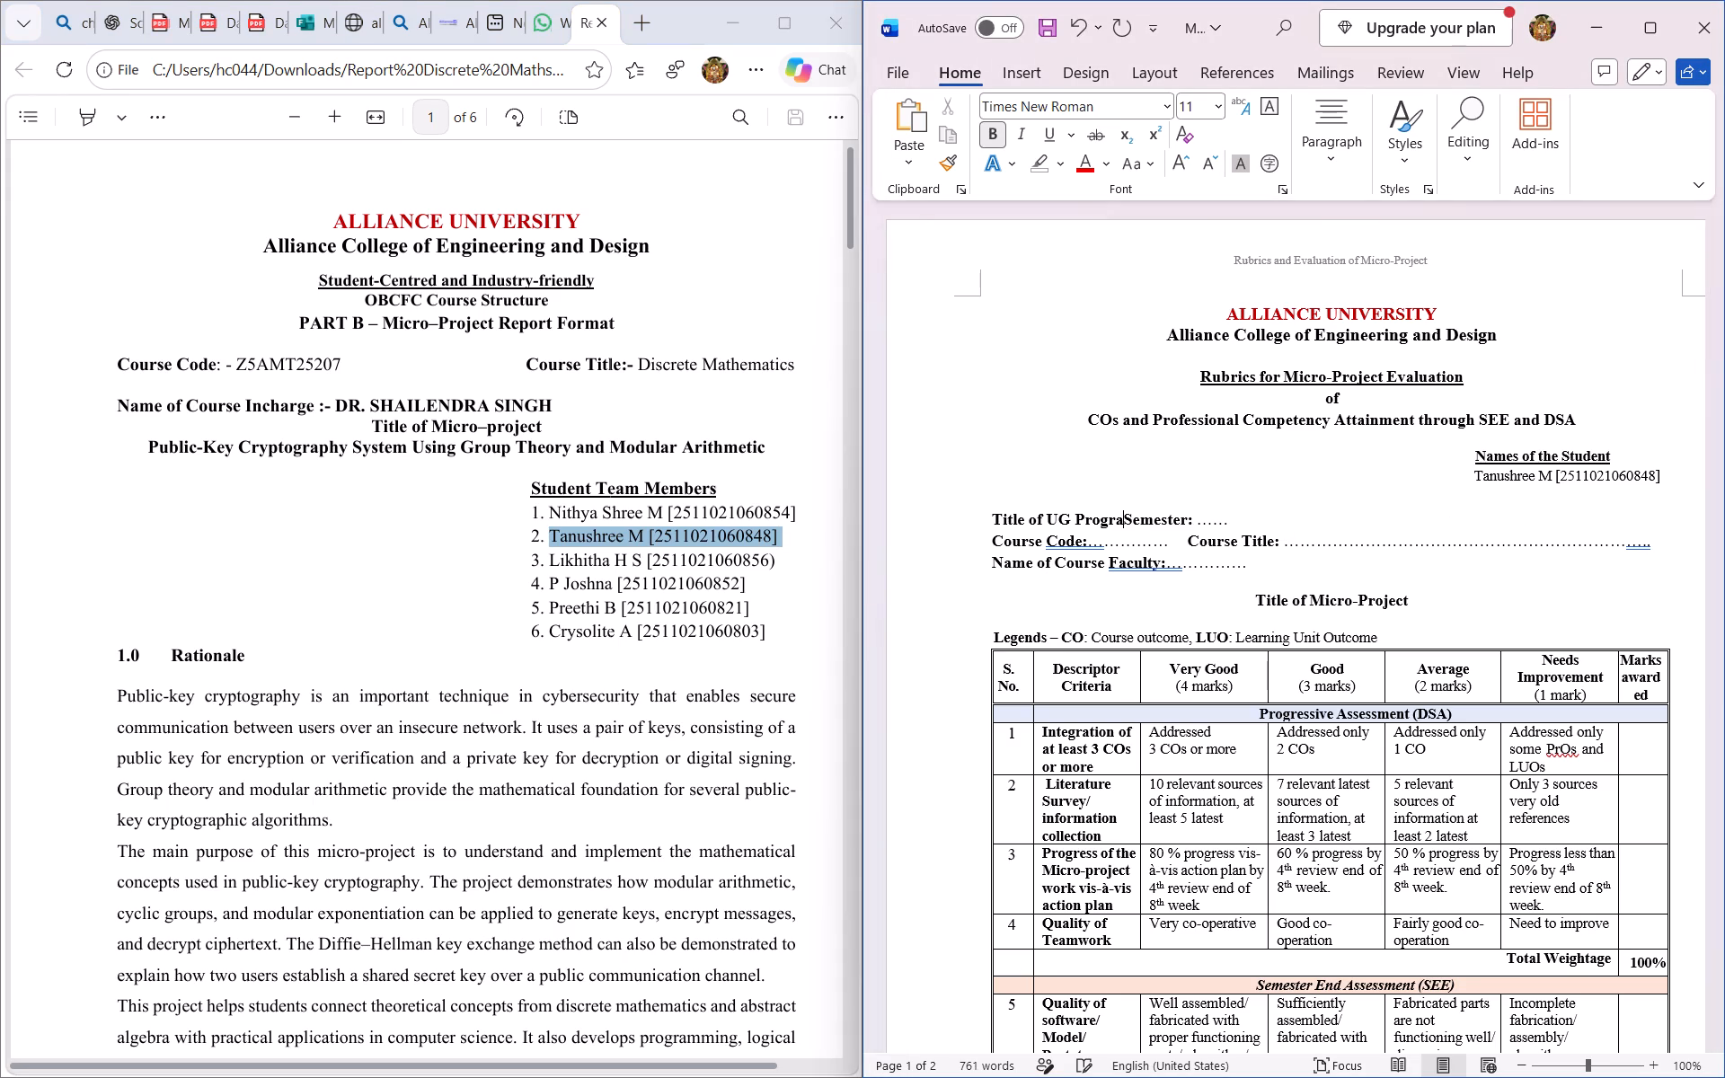
{"action": "key", "text": "ctrl+z"}
{"action": "type", "text": ":-"}
{"action": "key", "text": "space"}
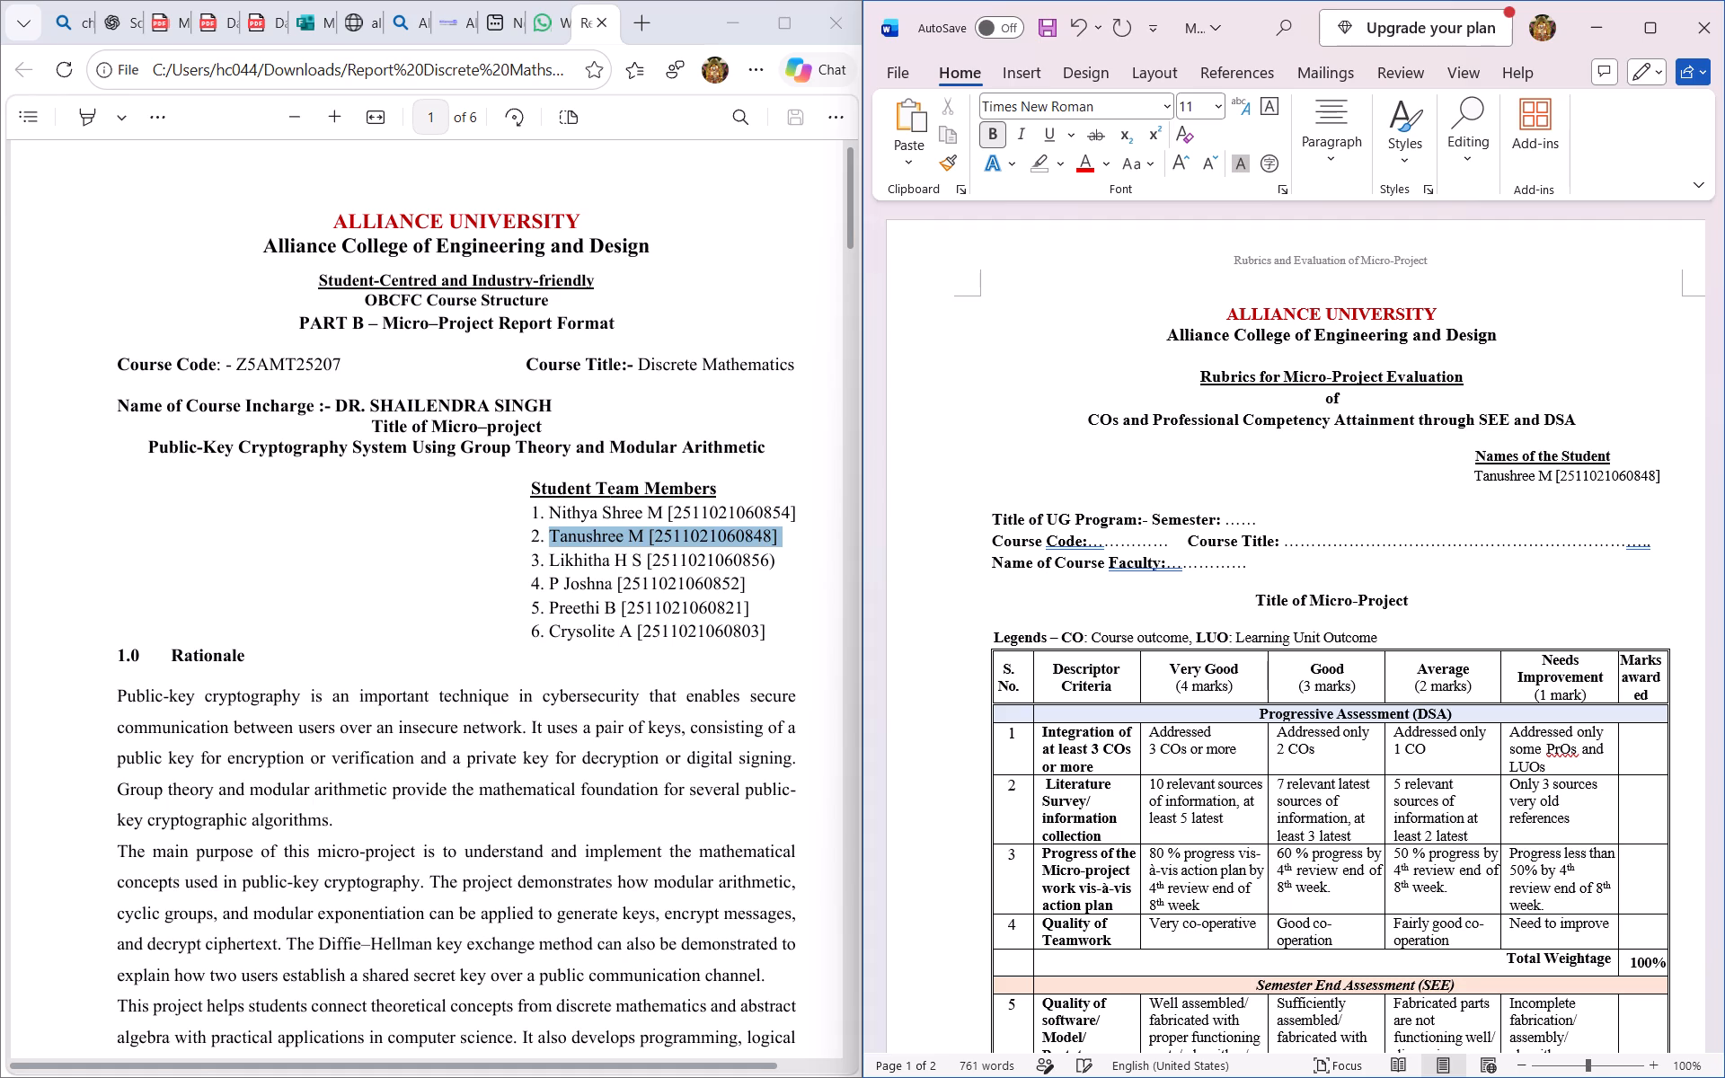
Enter "Btech(Computer Science)" as the Title of UG Program, before the Semester label.
{"action": "type", "text": "bt"}
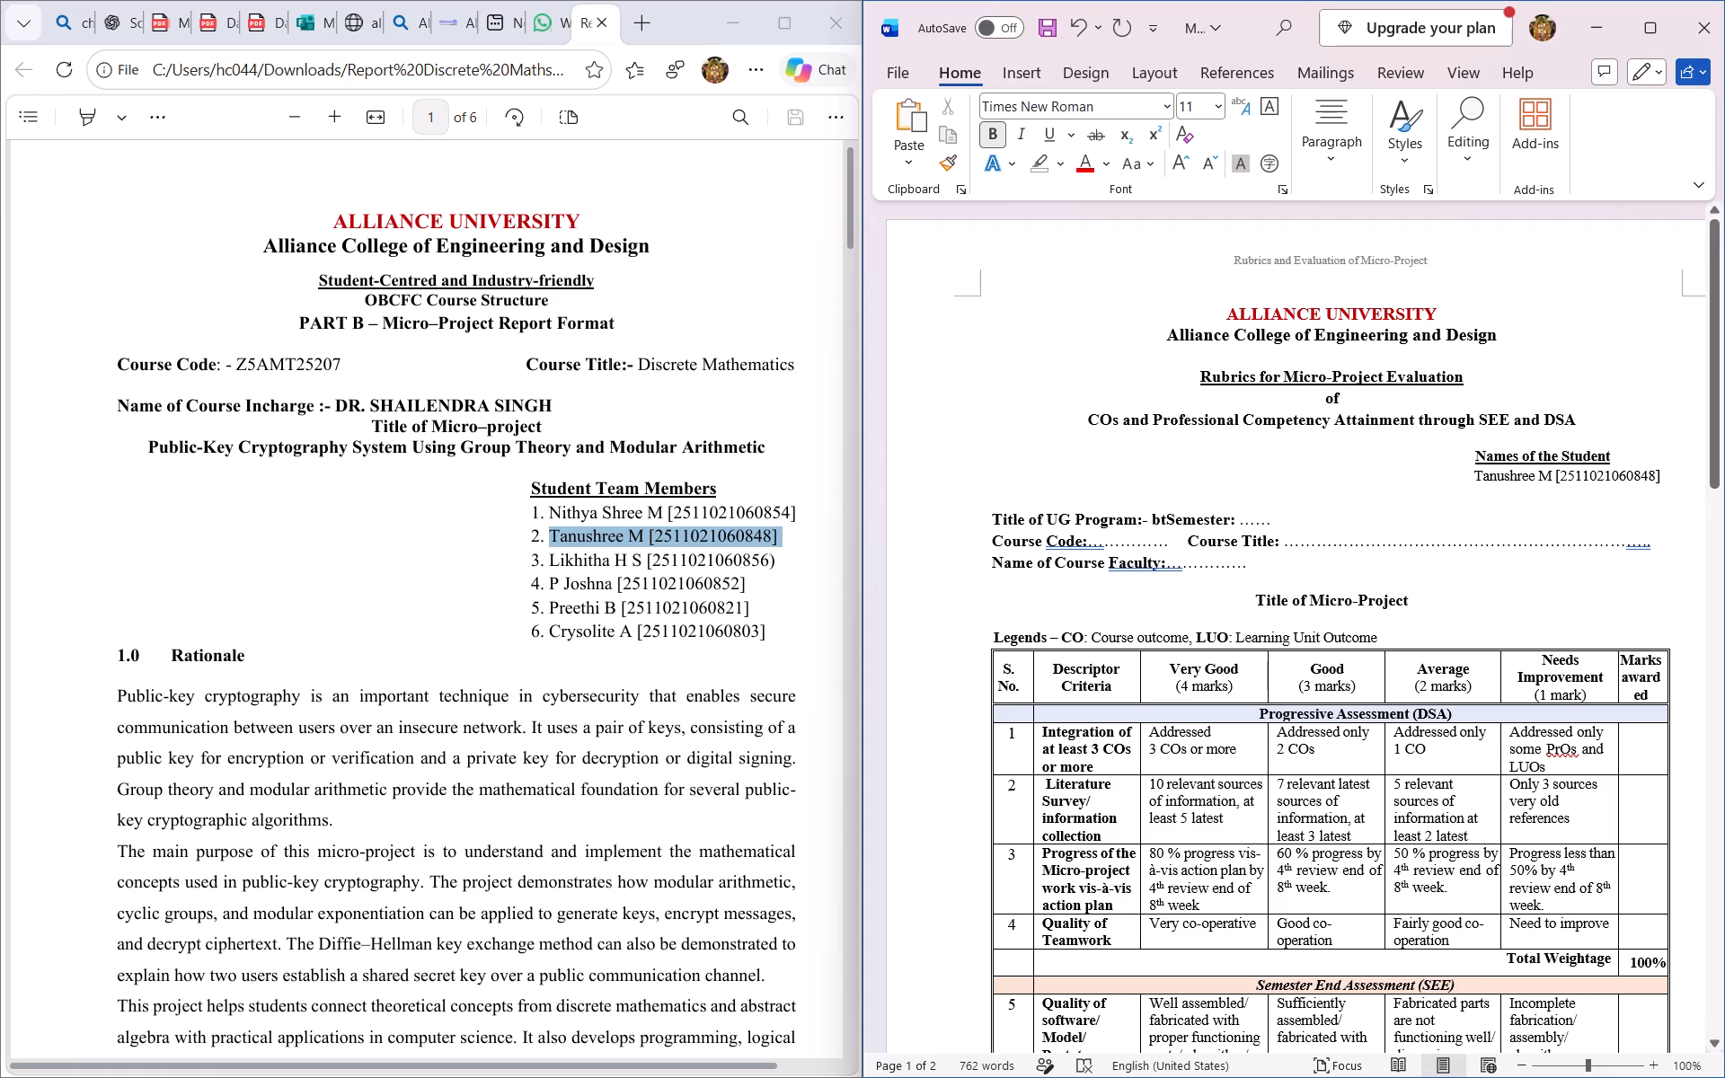
{"action": "key", "text": "BackSpace"}
{"action": "key", "text": "BackSpace"}
{"action": "key", "text": "b"}
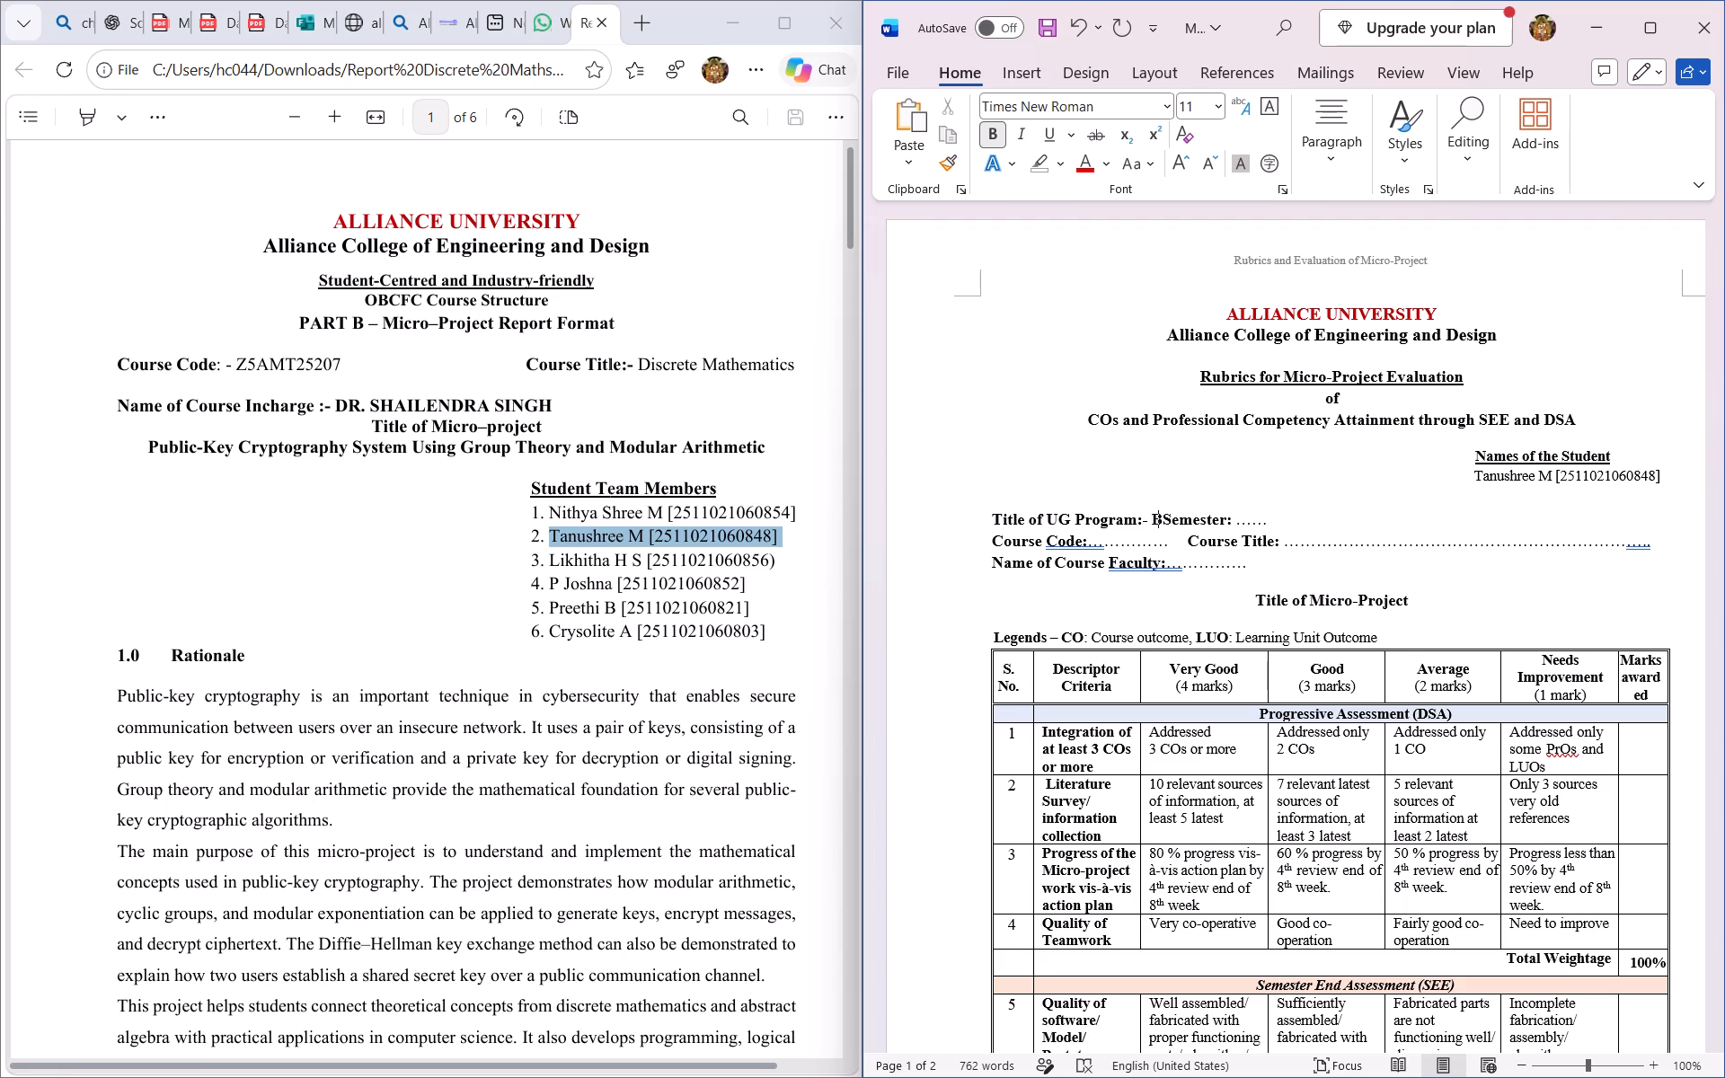
{"action": "type", "text": "tech"}
{"action": "key", "text": "space"}
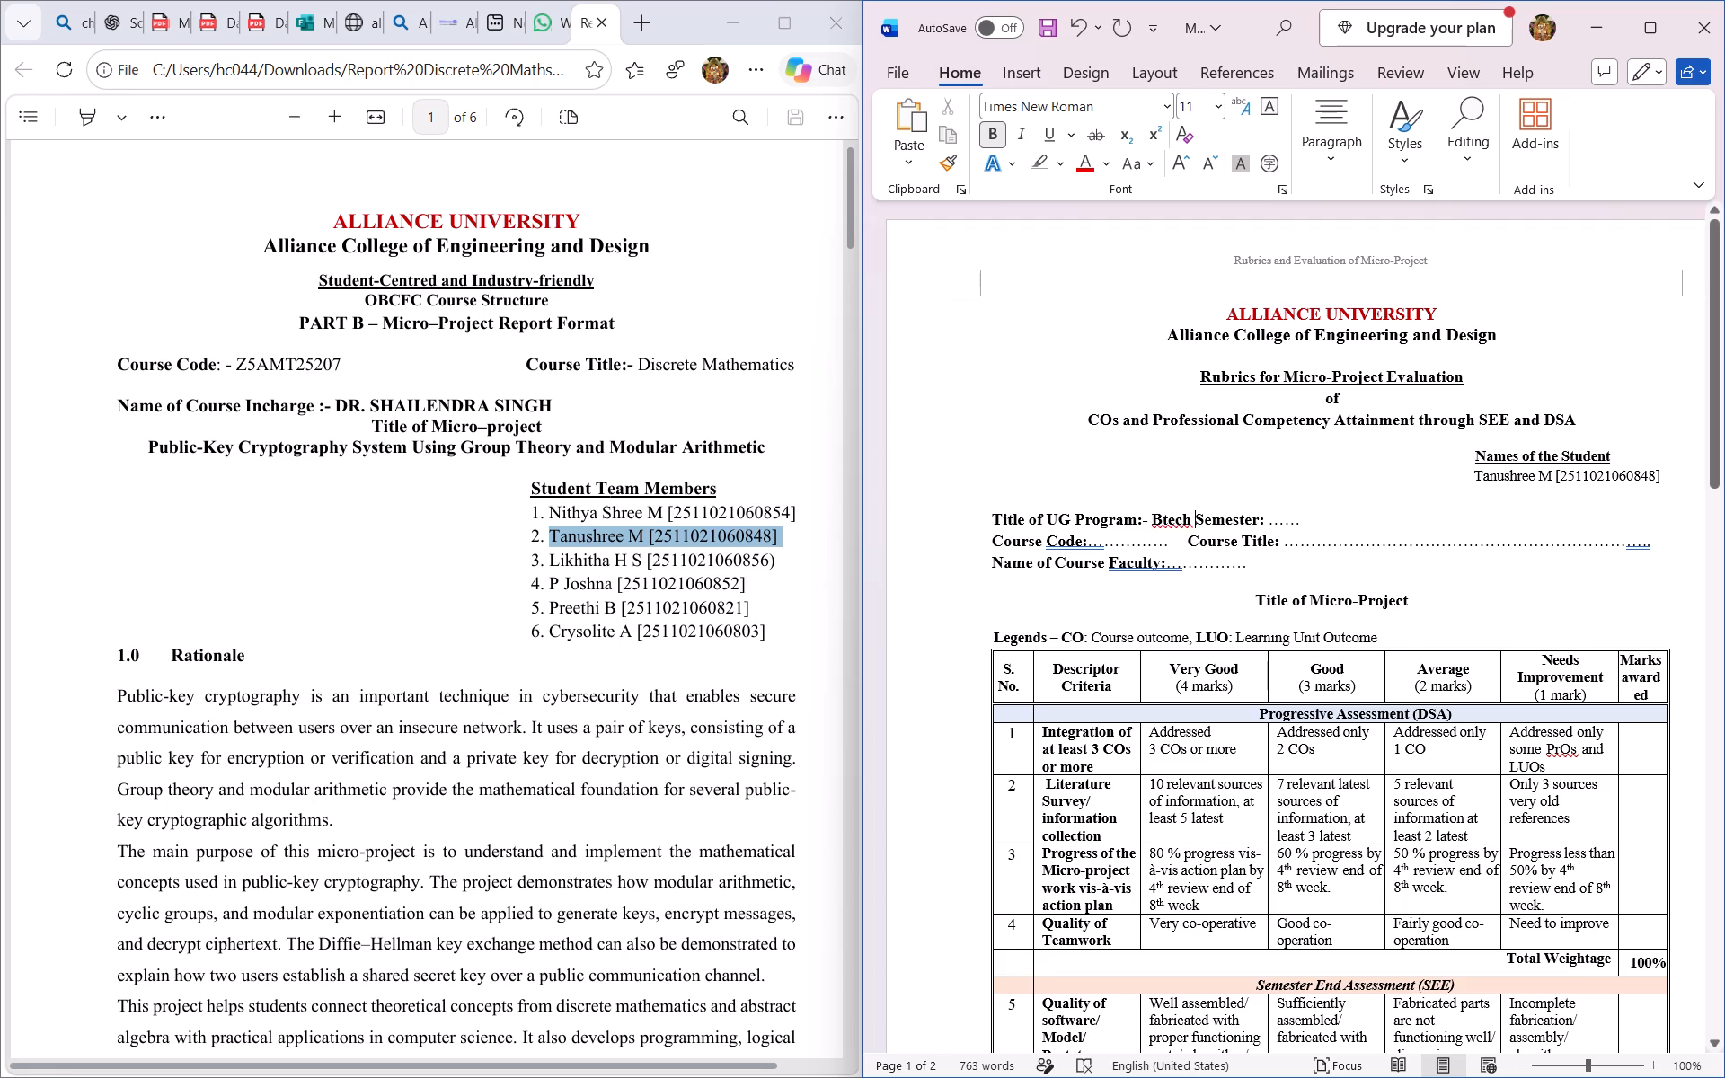
{"action": "key", "text": "BackSpace"}
{"action": "type", "text": "()"}
{"action": "key", "text": "Left"}
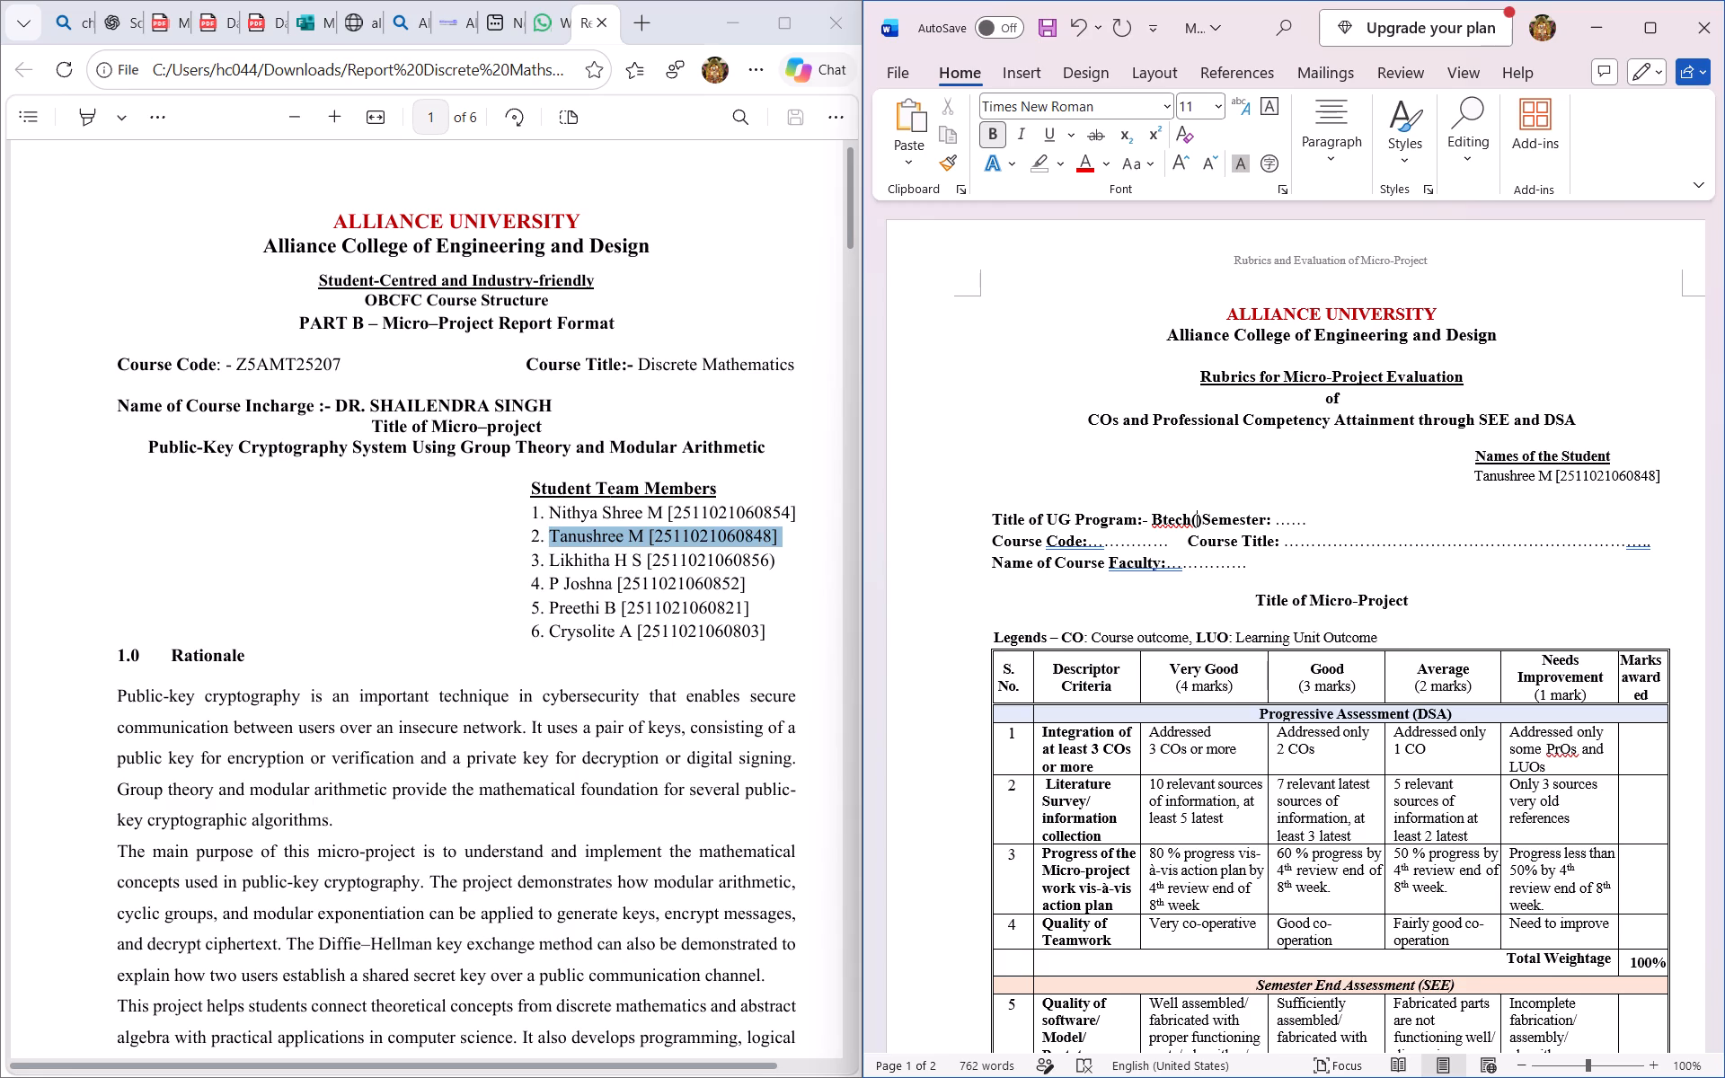
{"action": "type", "text": "Compi"}
{"action": "key", "text": "BackSpace"}
{"action": "type", "text": "uter"}
{"action": "key", "text": "space"}
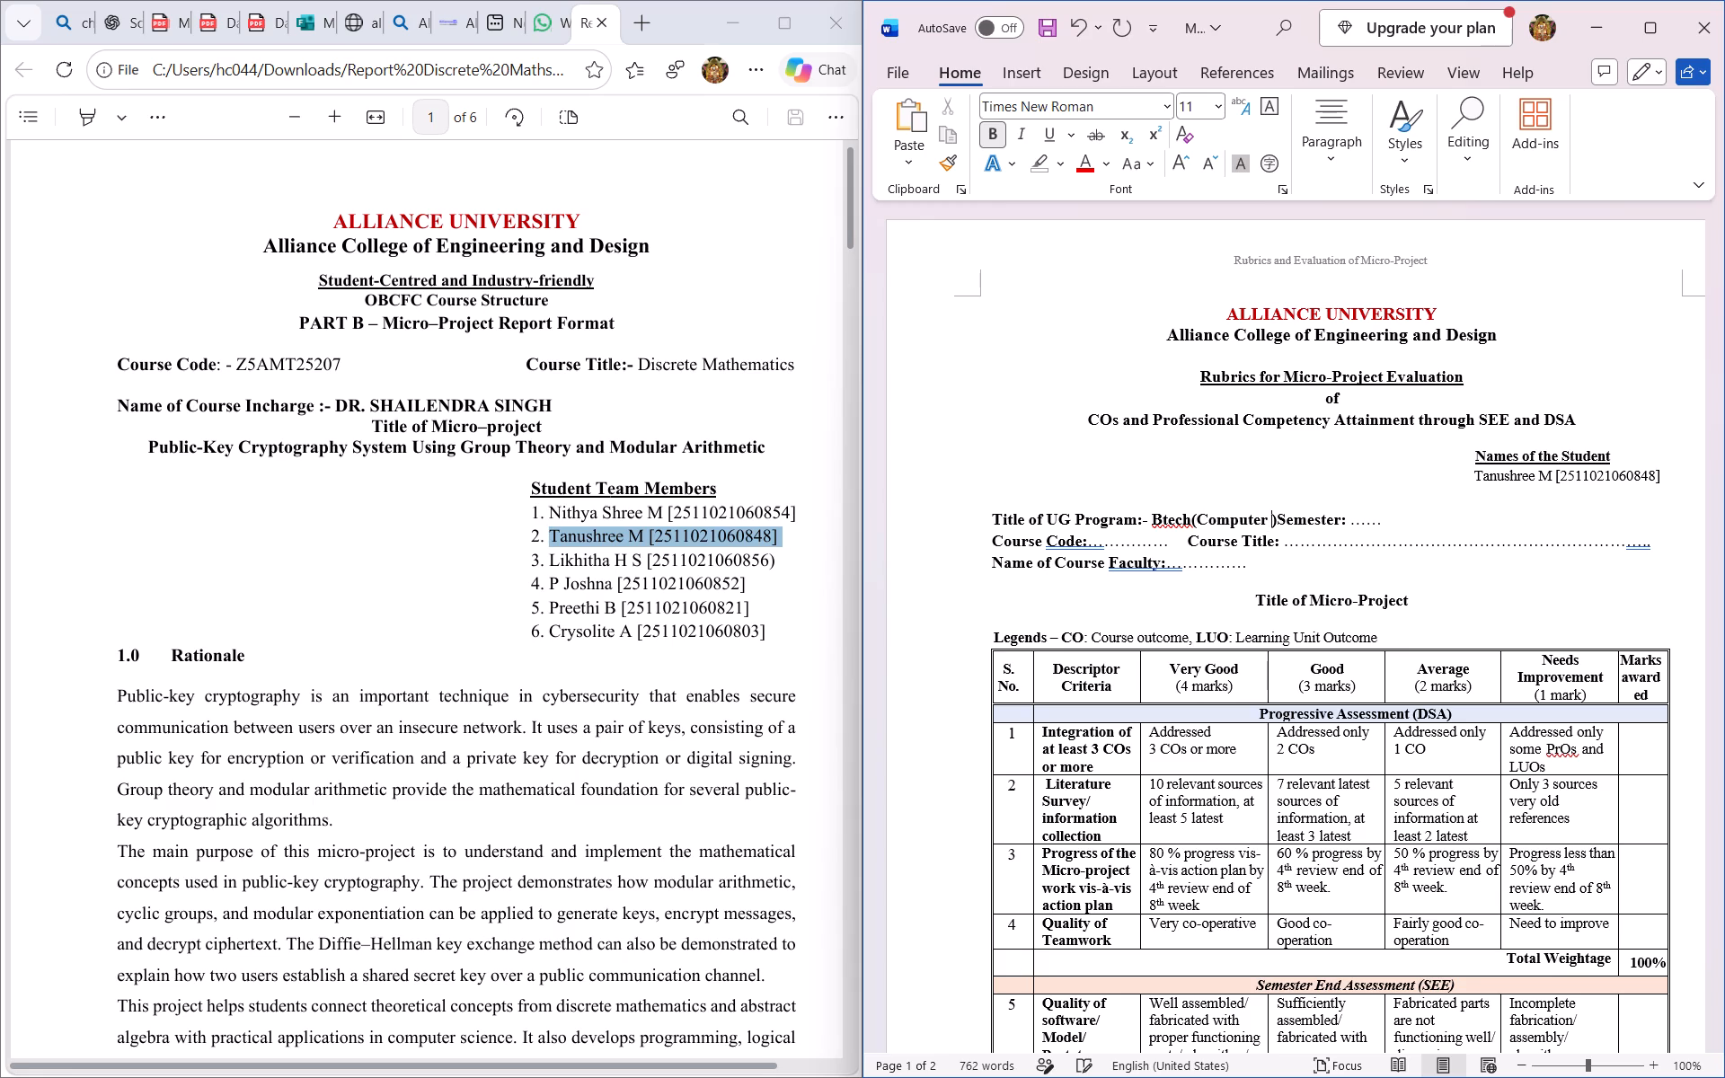
{"action": "type", "text": "Science"}
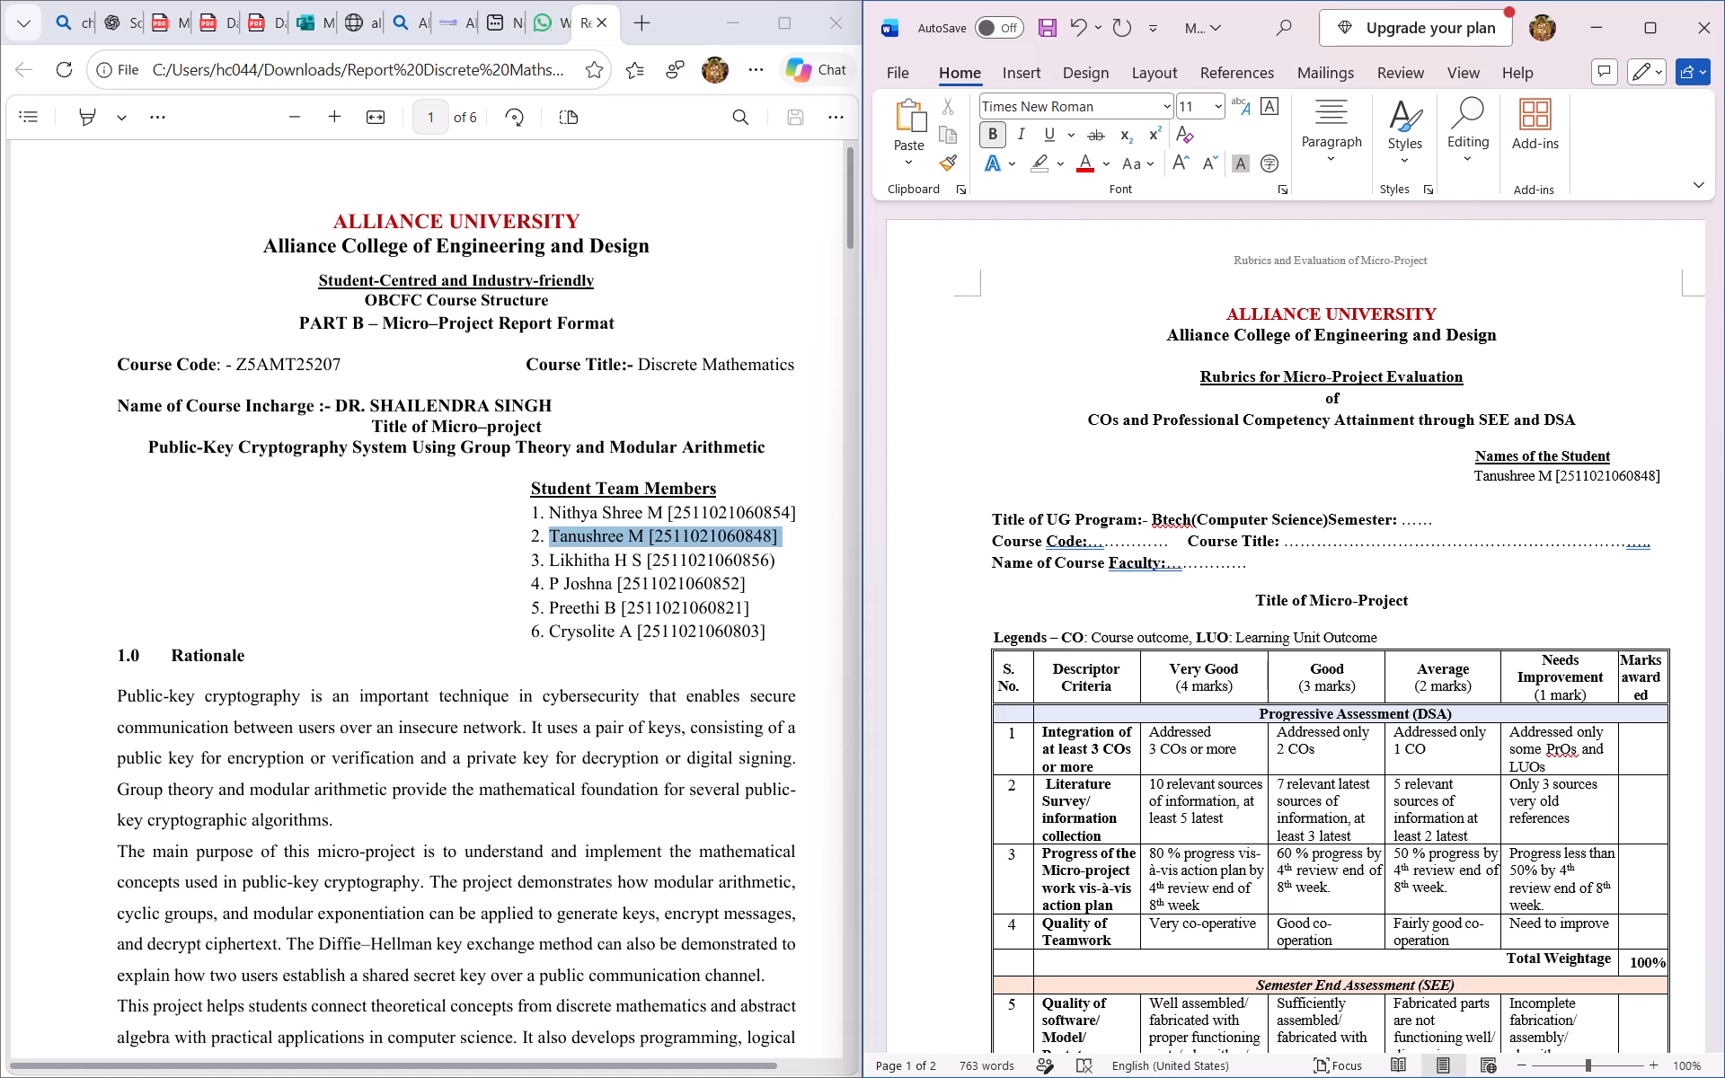
Extend the UG program name inside the brackets so it reads "Computer Science and Engineering".
{"action": "key", "text": "space"}
{"action": "type", "text": "and Eng"}
{"action": "type", "text": "ineer"}
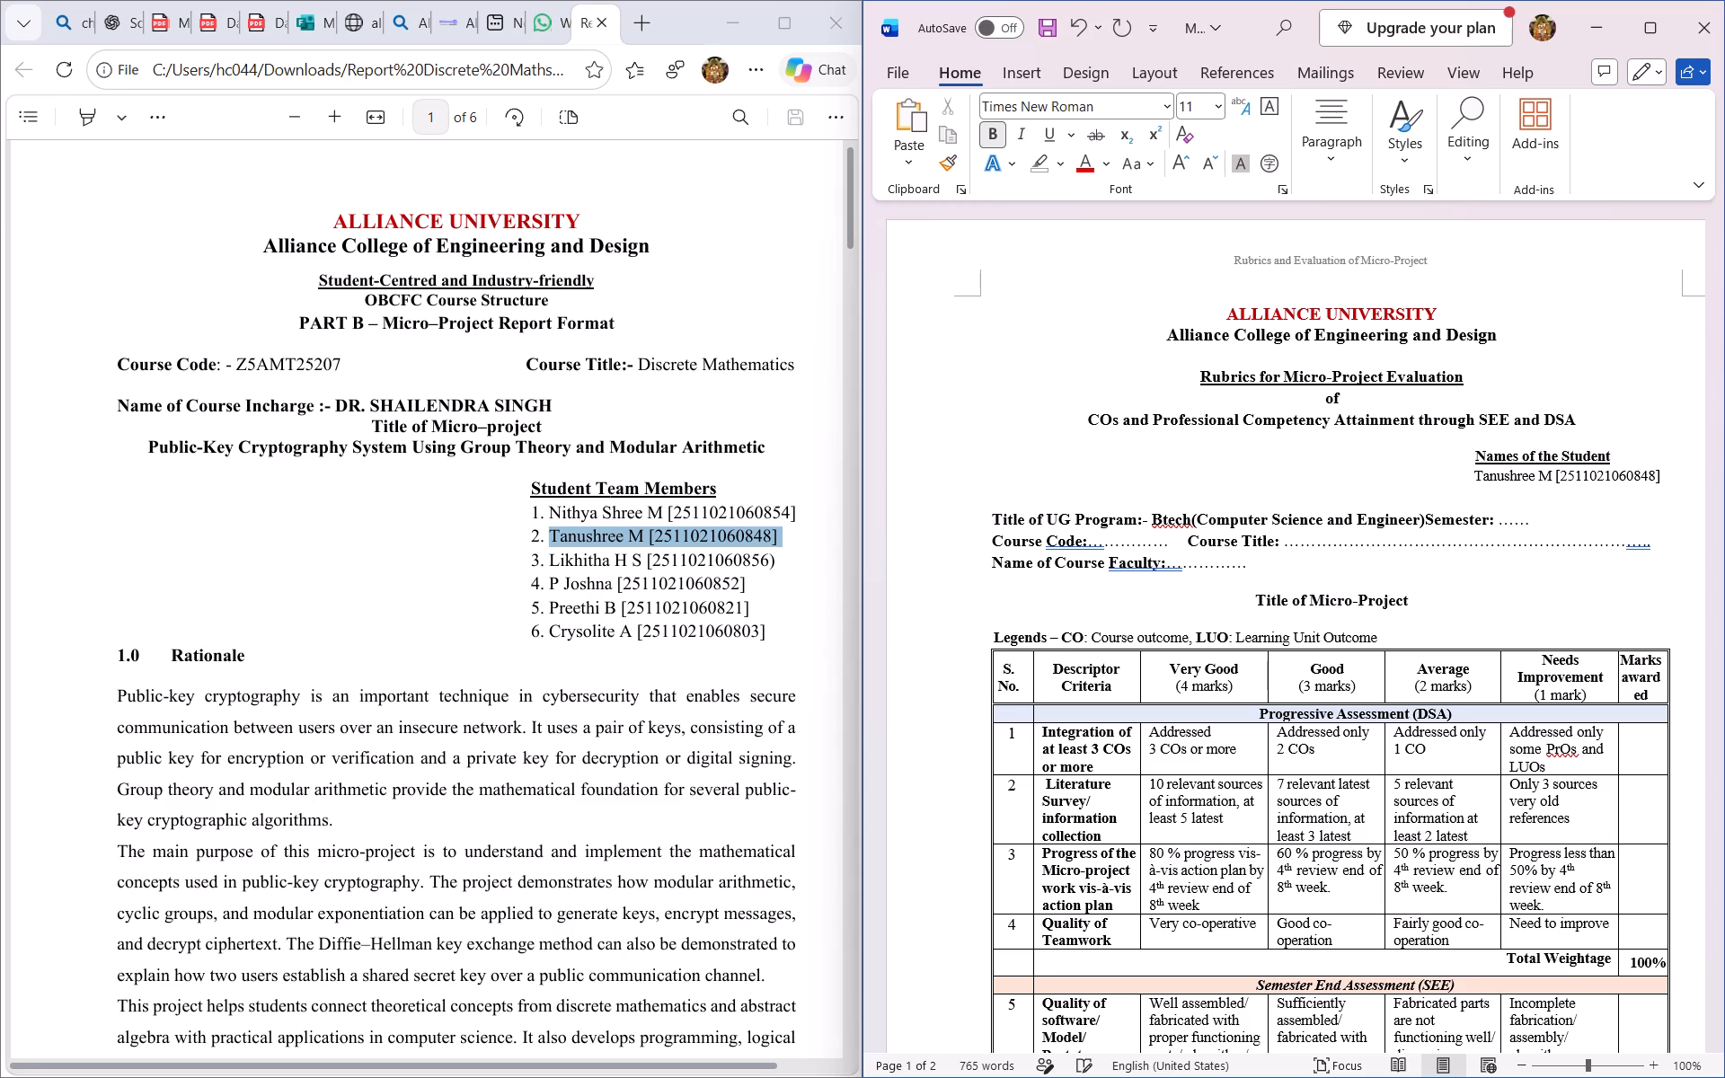
{"action": "type", "text": "ing"}
{"action": "key", "text": "space"}
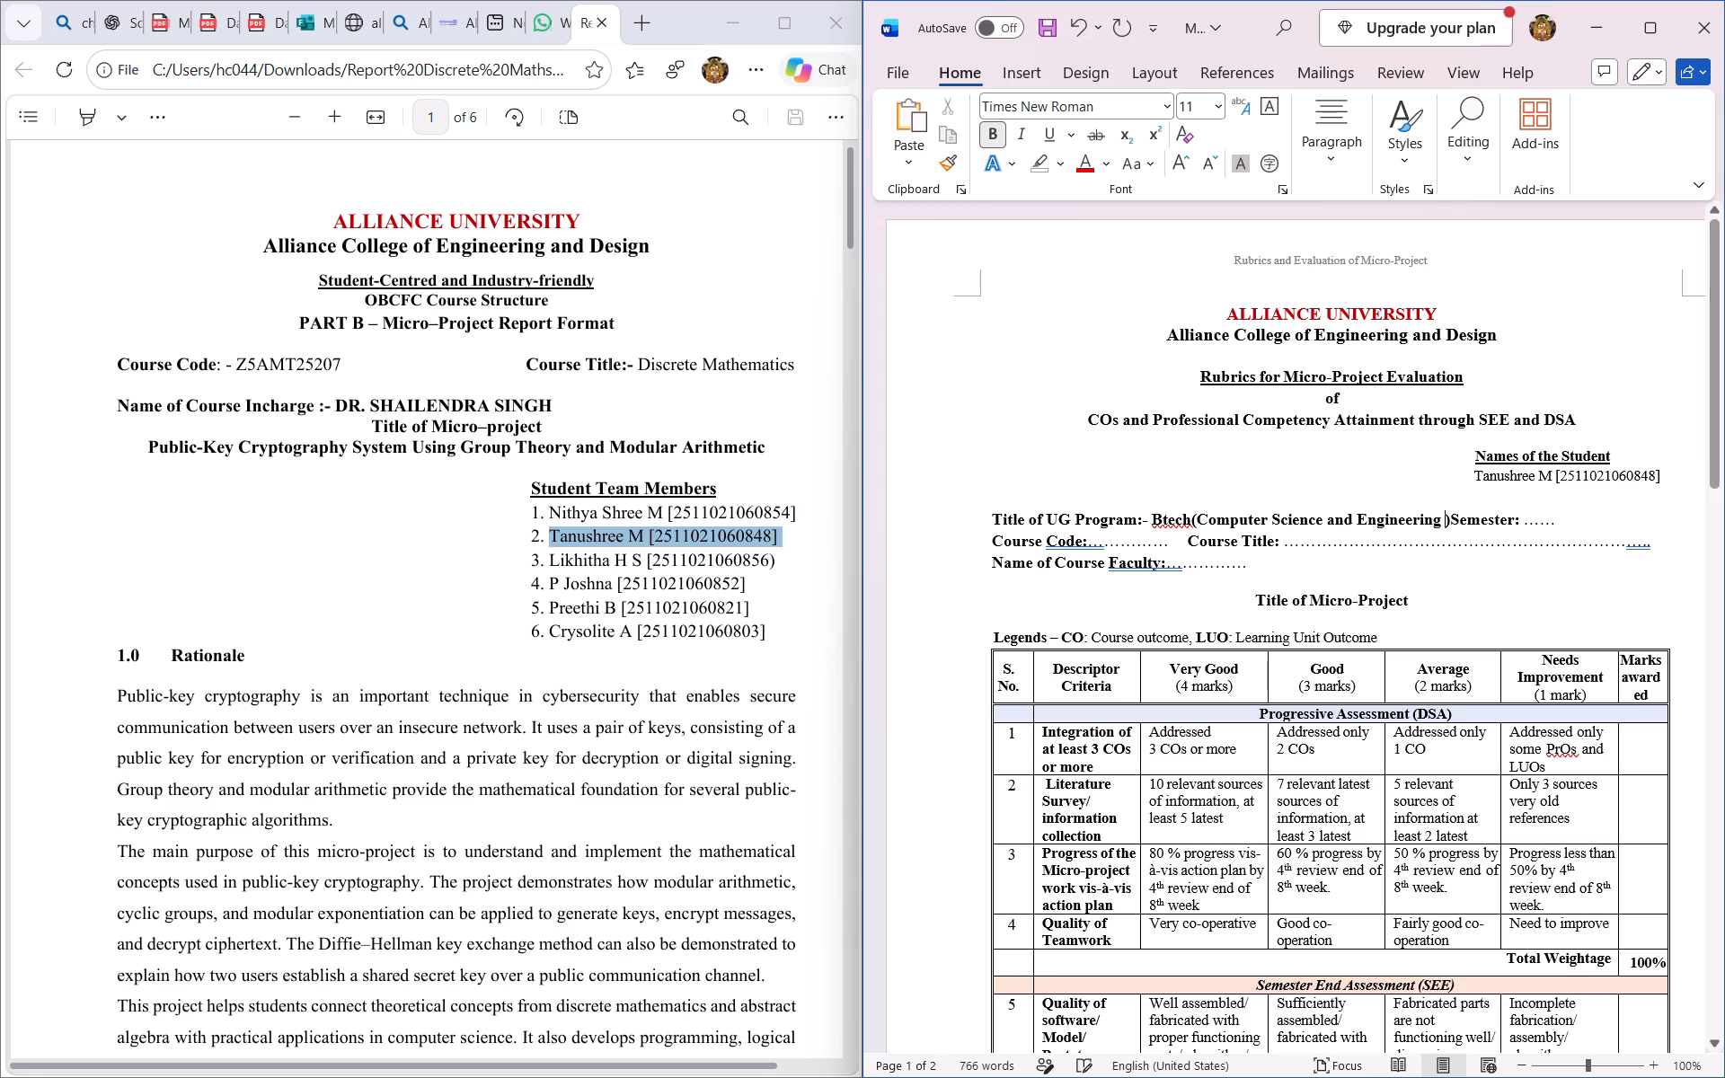
Replace the dotted placeholder after the Semester label with ":-", keeping the label intact.
{"action": "left_click", "coordinate": [1554, 524]}
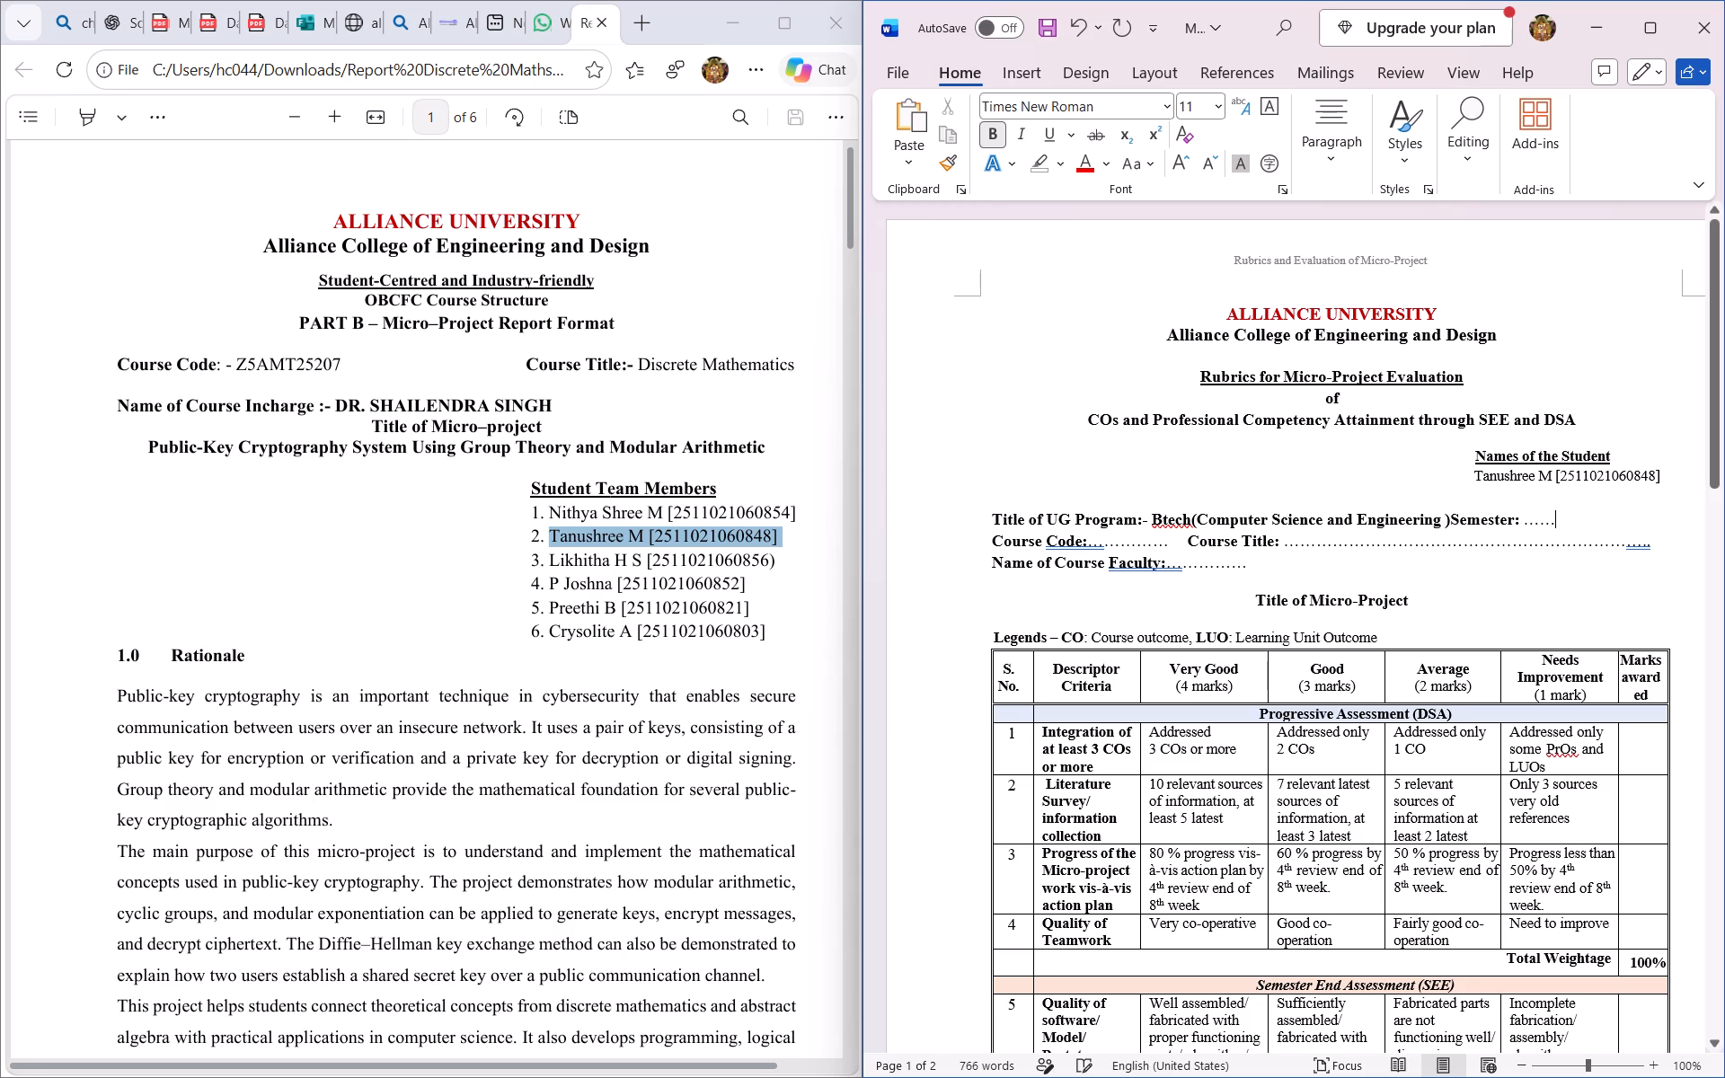
{"action": "key", "text": "BackSpace"}
{"action": "key", "text": "BackSpace"}
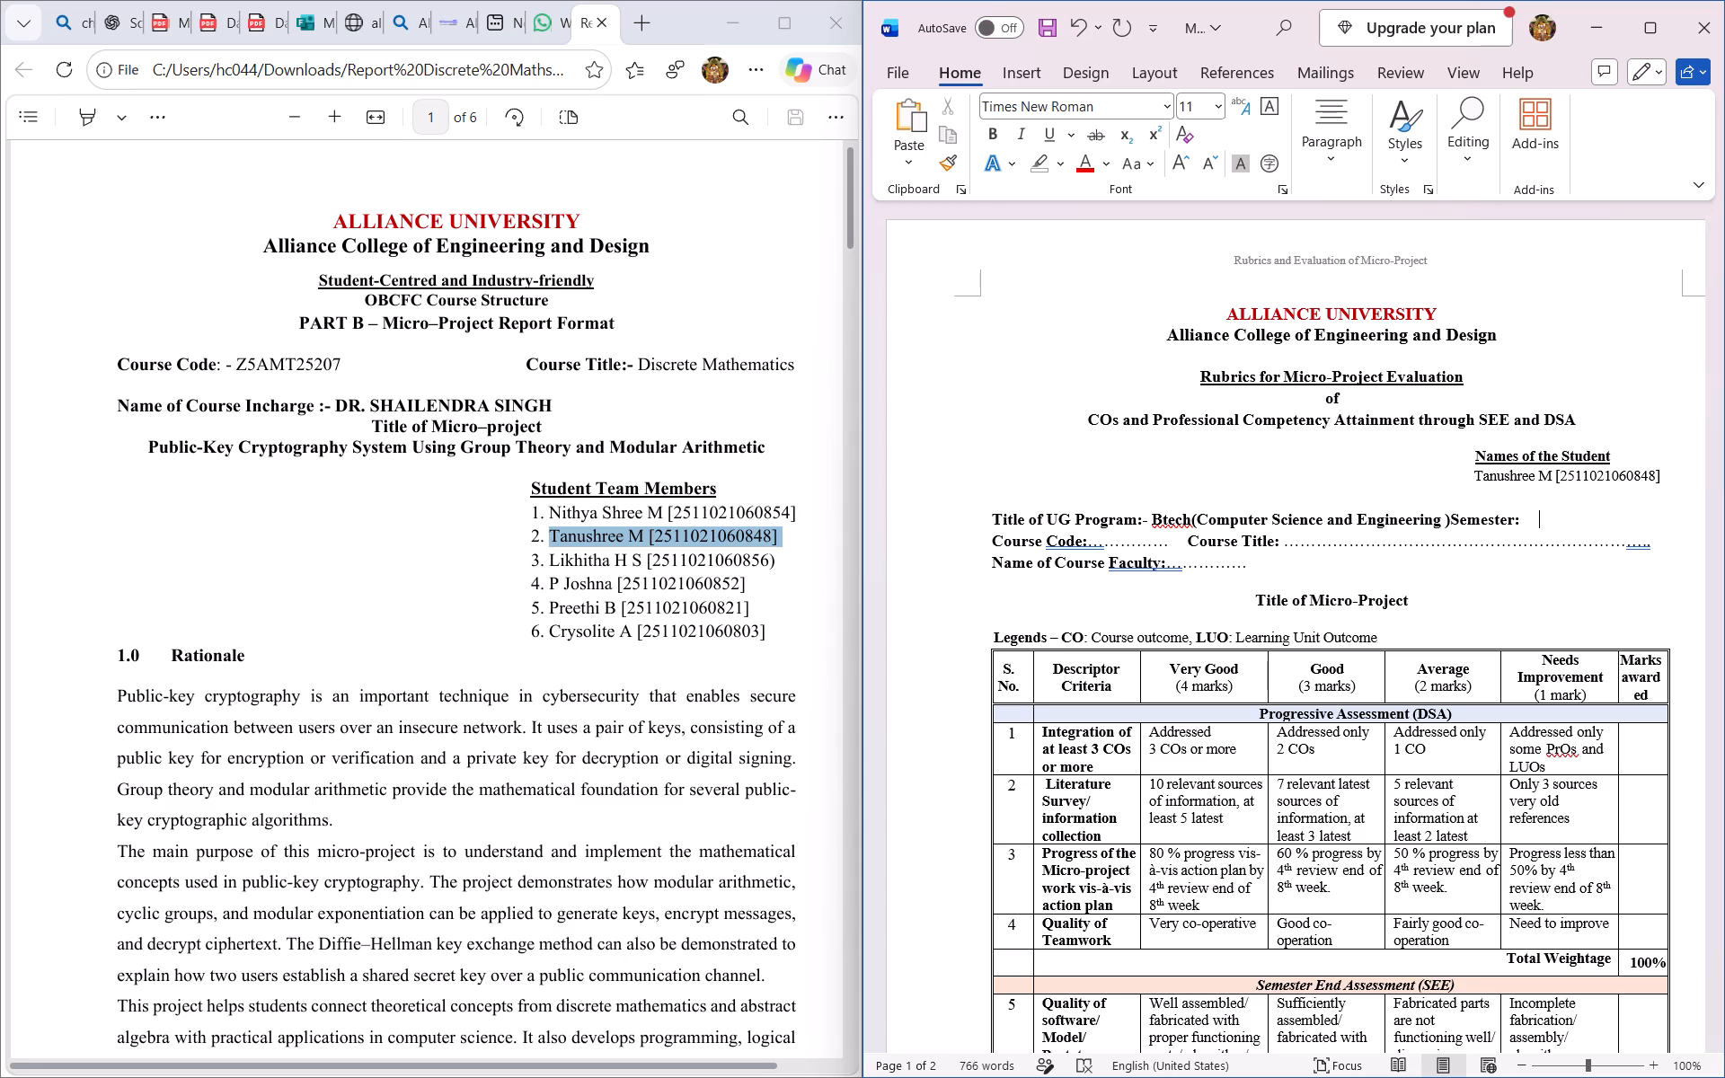
{"action": "key", "text": "BackSpace"}
{"action": "key", "text": "minus"}
Maximize the rubrics form window so the document fills the whole screen.
{"action": "left_click", "coordinate": [1653, 20]}
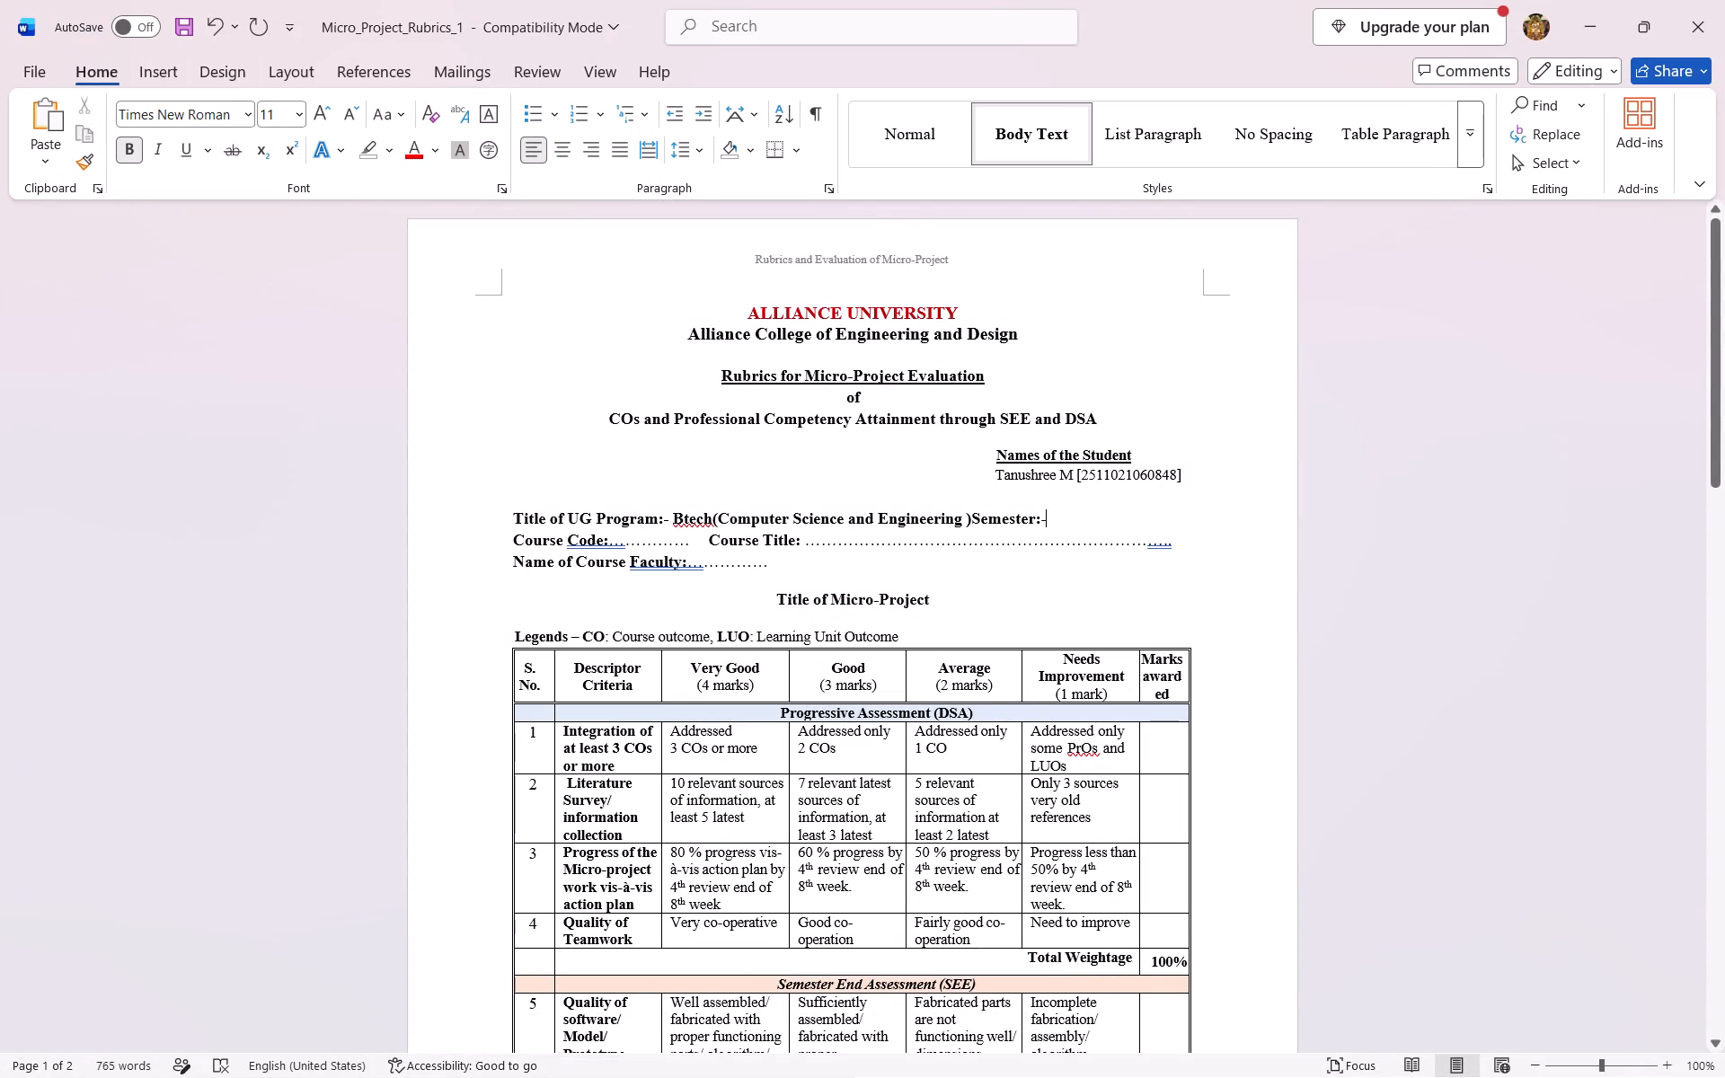
Insert six spaces between the closing bracket of the UG program title and the Semester label.
{"action": "left_click", "coordinate": [969, 514]}
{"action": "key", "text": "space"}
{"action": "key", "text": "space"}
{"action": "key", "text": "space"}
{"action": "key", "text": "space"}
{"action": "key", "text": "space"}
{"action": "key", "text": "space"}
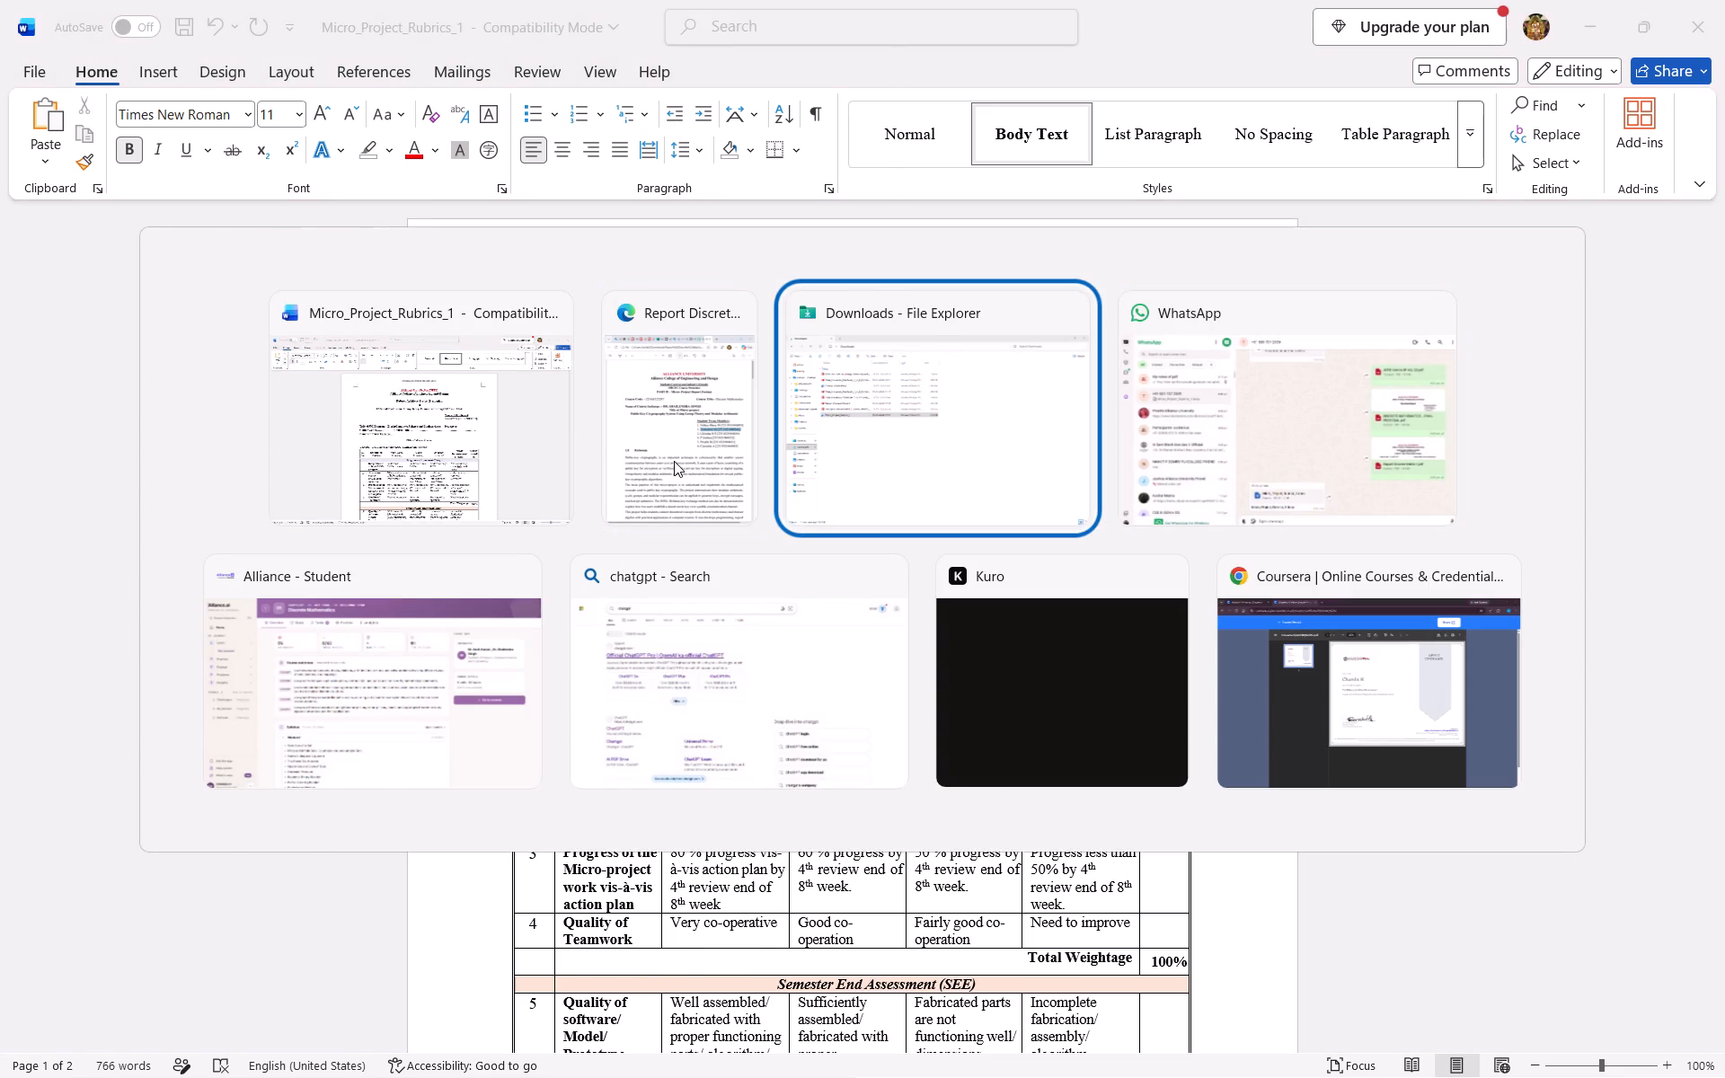
Switch to Edge and start a search for "3 in roman numerals" in a new browser tab.
{"action": "left_click", "coordinate": [635, 28]}
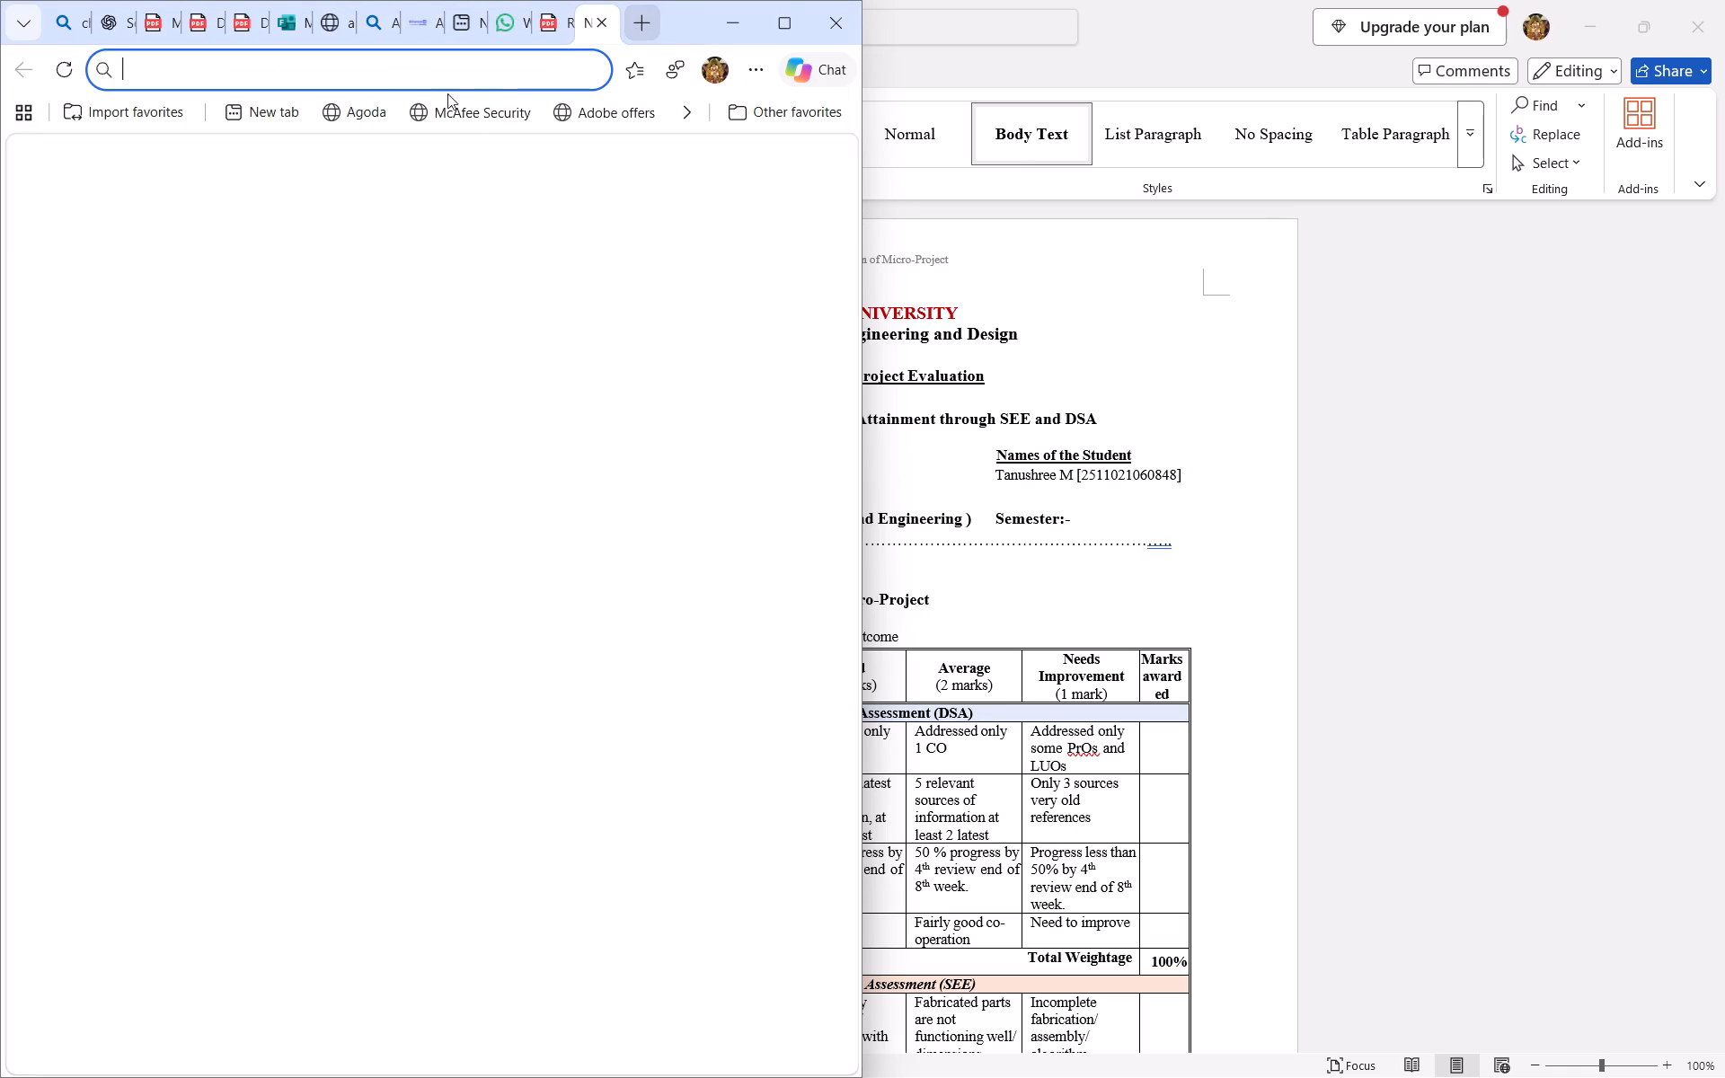
{"action": "left_click", "coordinate": [347, 74]}
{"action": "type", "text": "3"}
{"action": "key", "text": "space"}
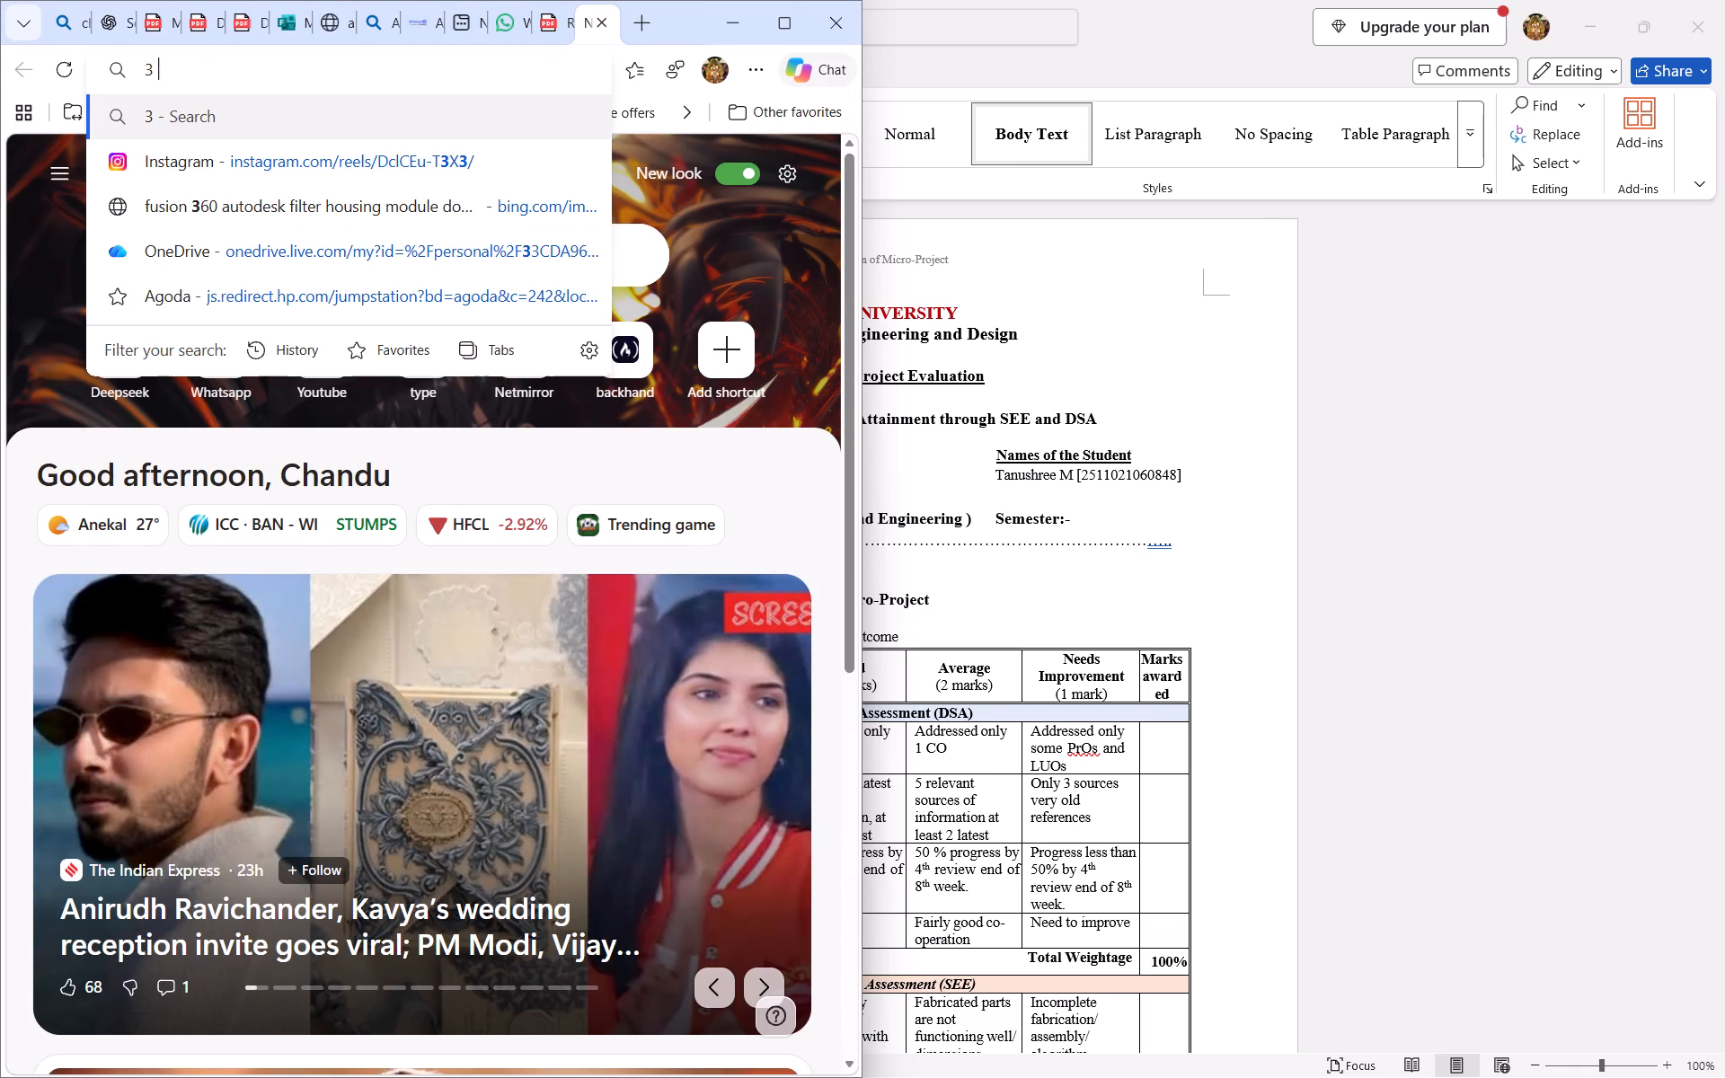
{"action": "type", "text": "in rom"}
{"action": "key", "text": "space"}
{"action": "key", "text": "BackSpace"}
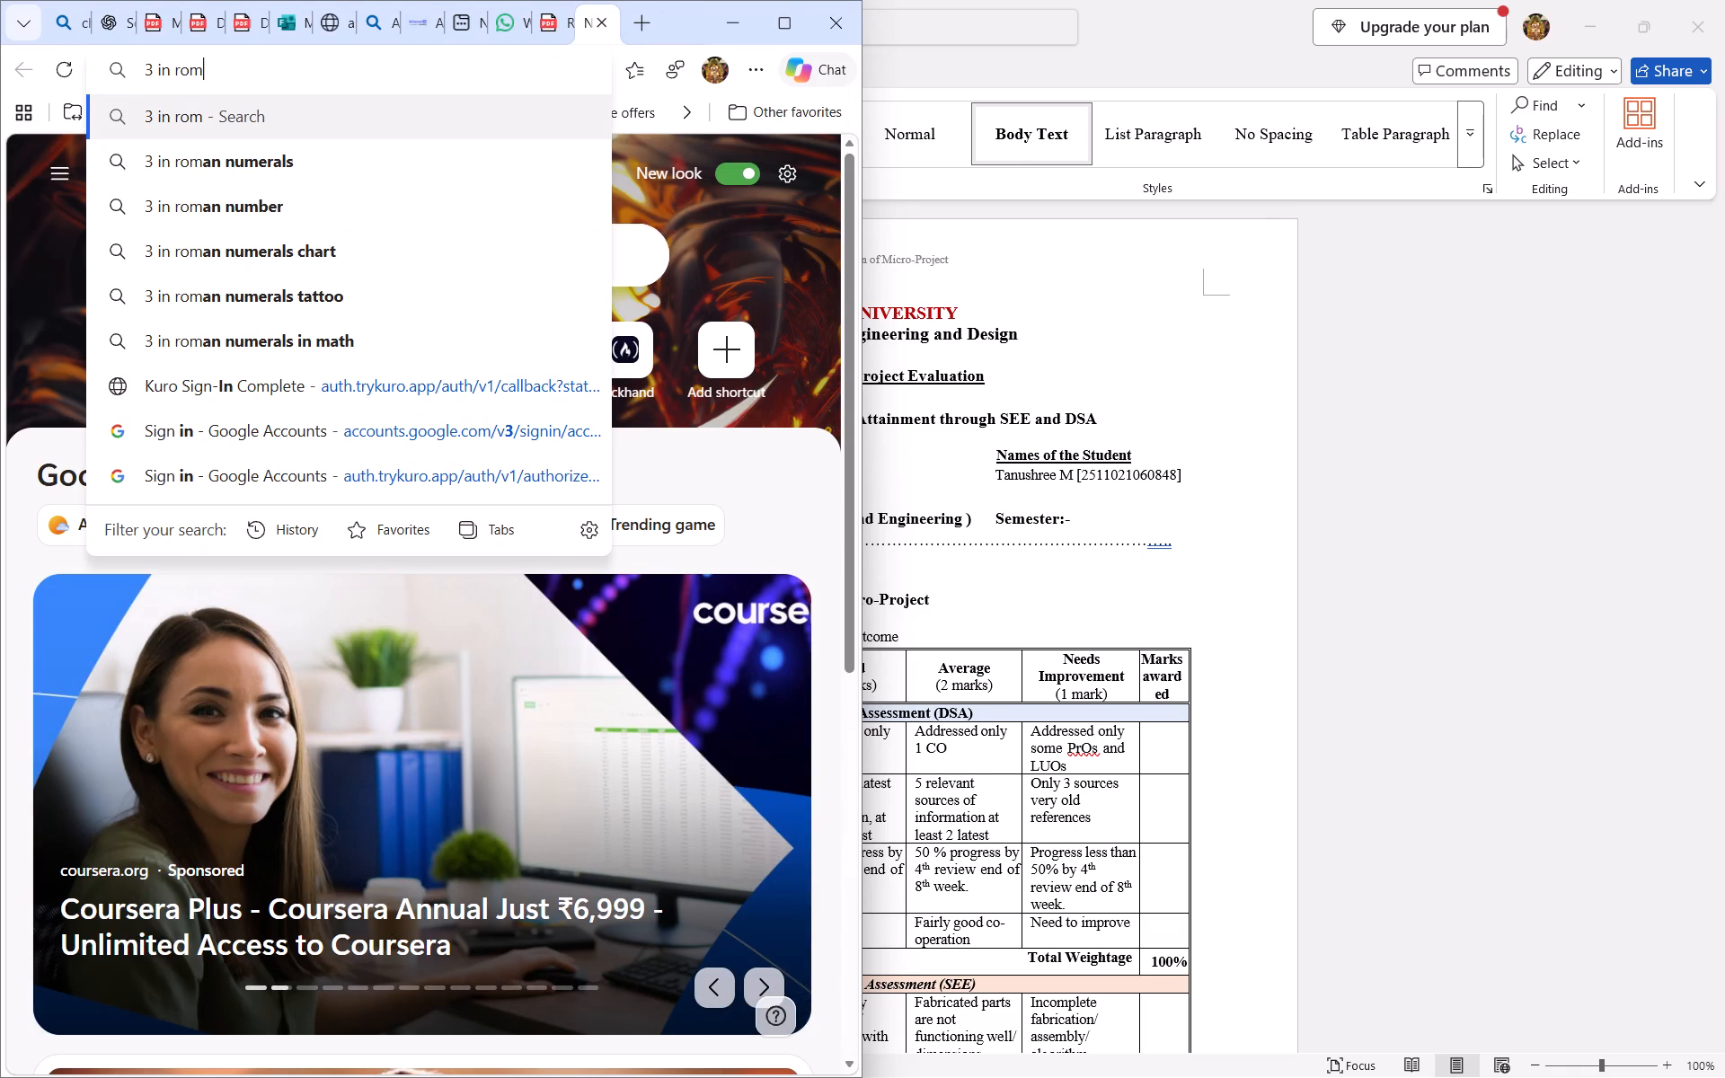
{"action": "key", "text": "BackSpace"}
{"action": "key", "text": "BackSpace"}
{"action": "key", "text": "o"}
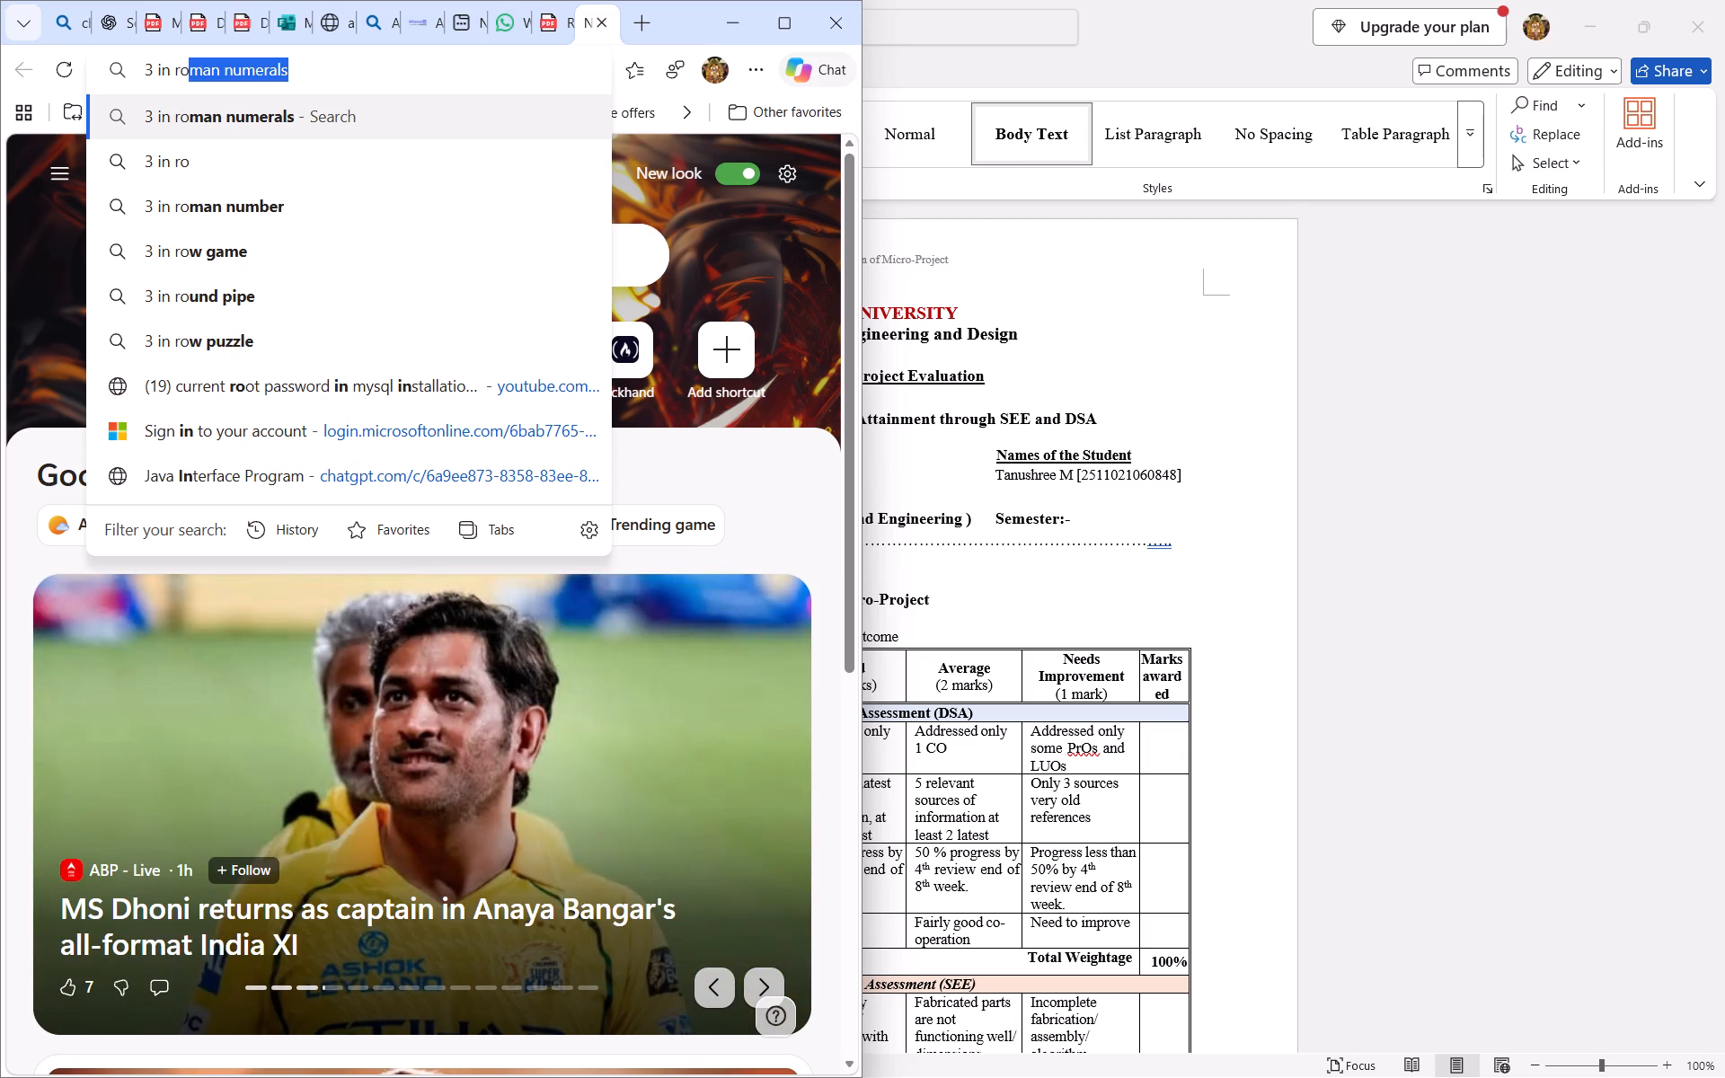
Bring up the open Discrete Mathematics micro-project report PDF in the browser.
{"action": "left_click", "coordinate": [556, 8]}
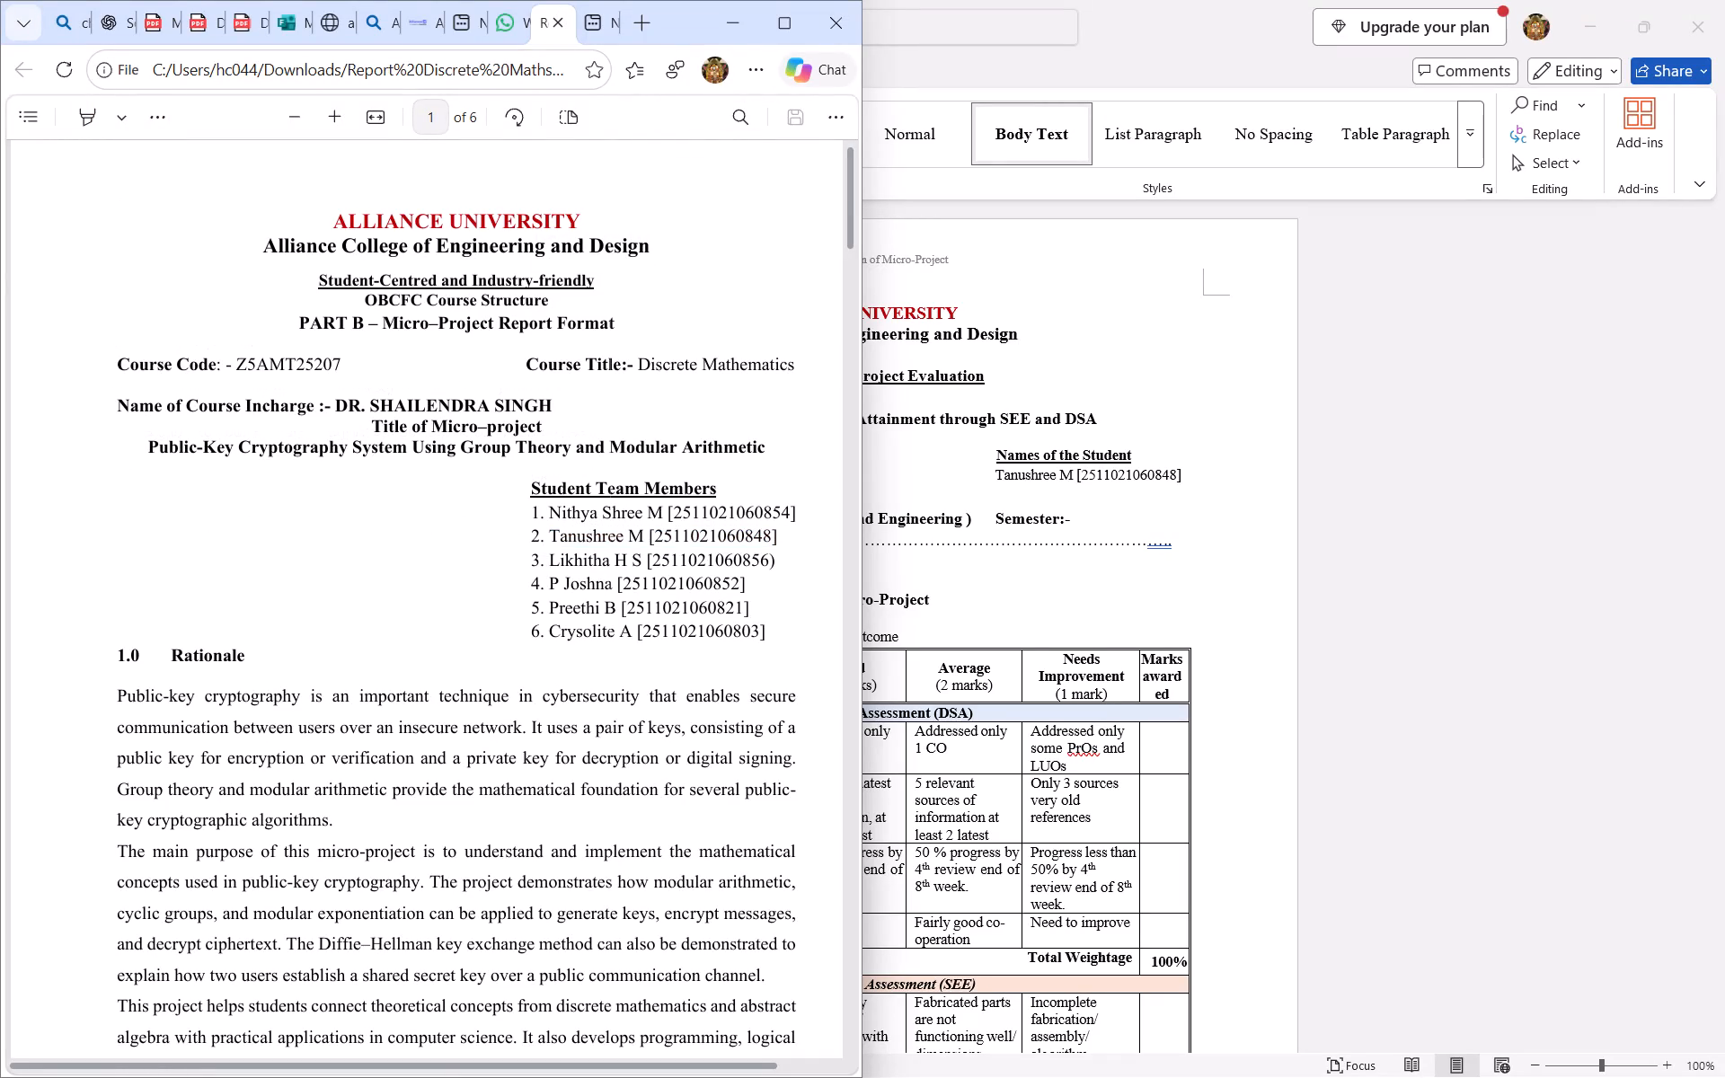
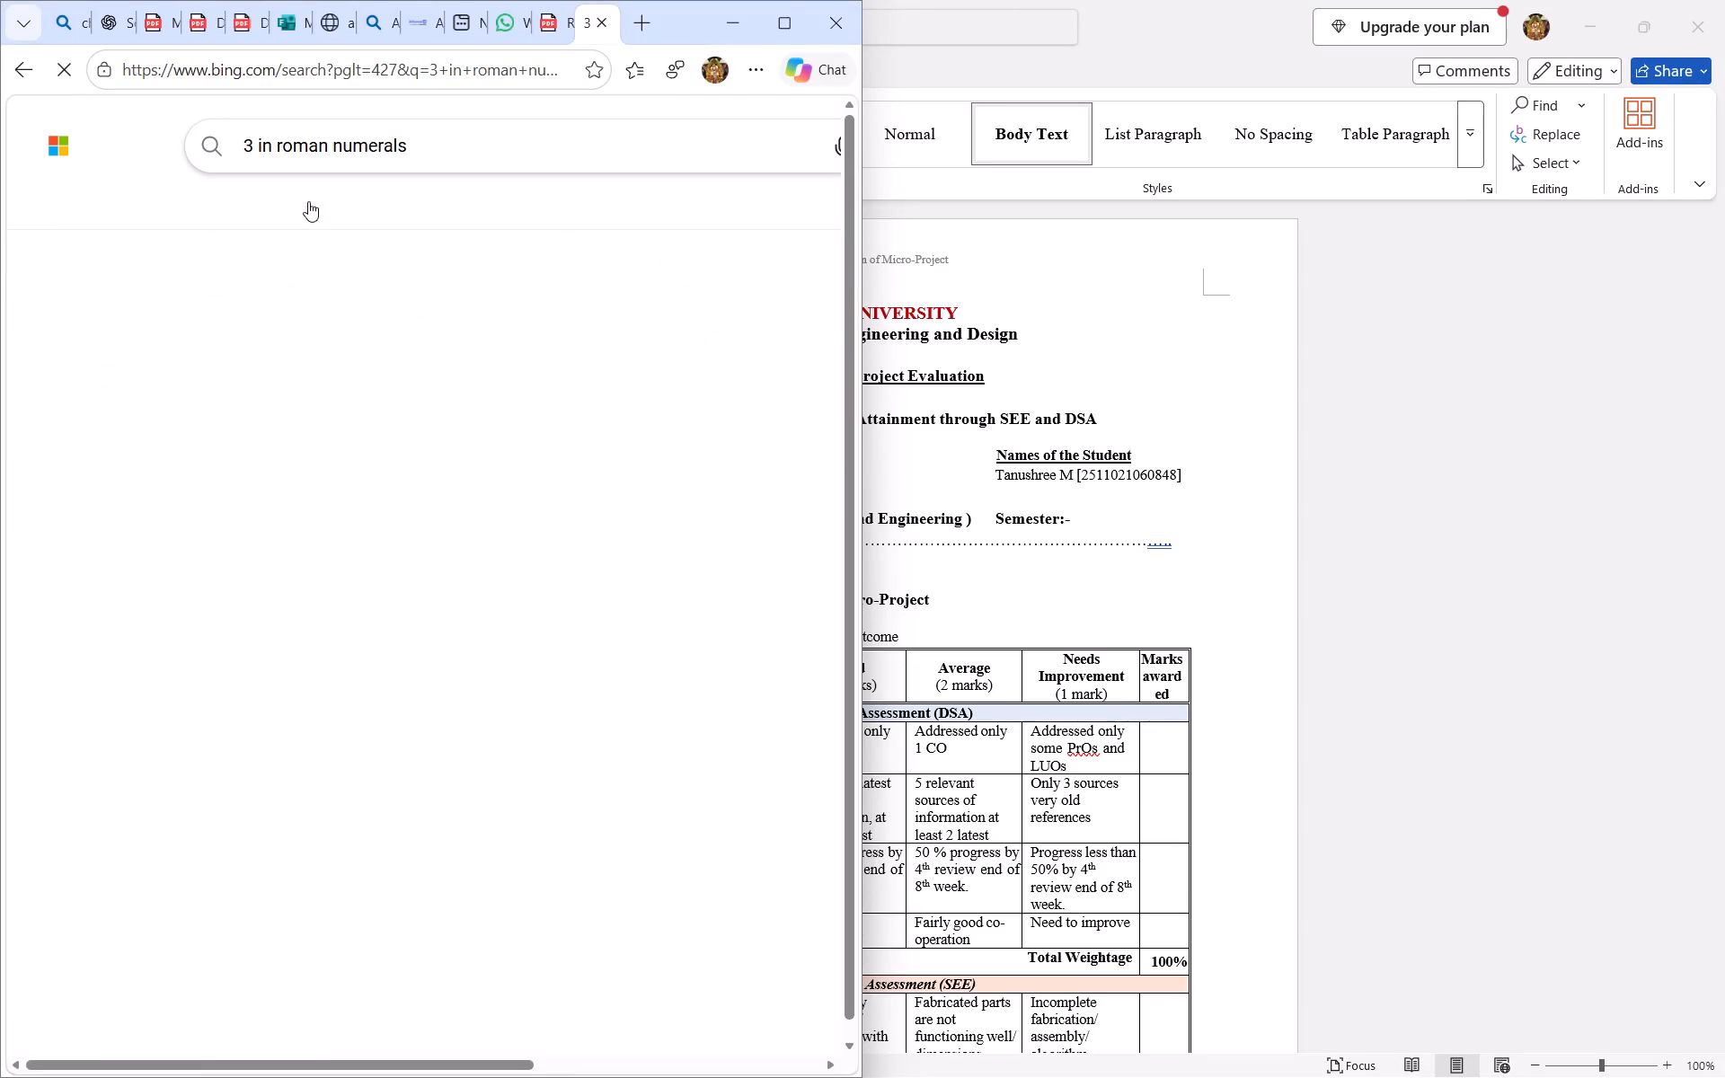
Copy the Roman numeral III from the search result and return to the Word rubrics form, placing the cursor right after "Semester:-".
{"action": "left_click_drag", "start_coordinate": [94, 413], "coordinate": [116, 413]}
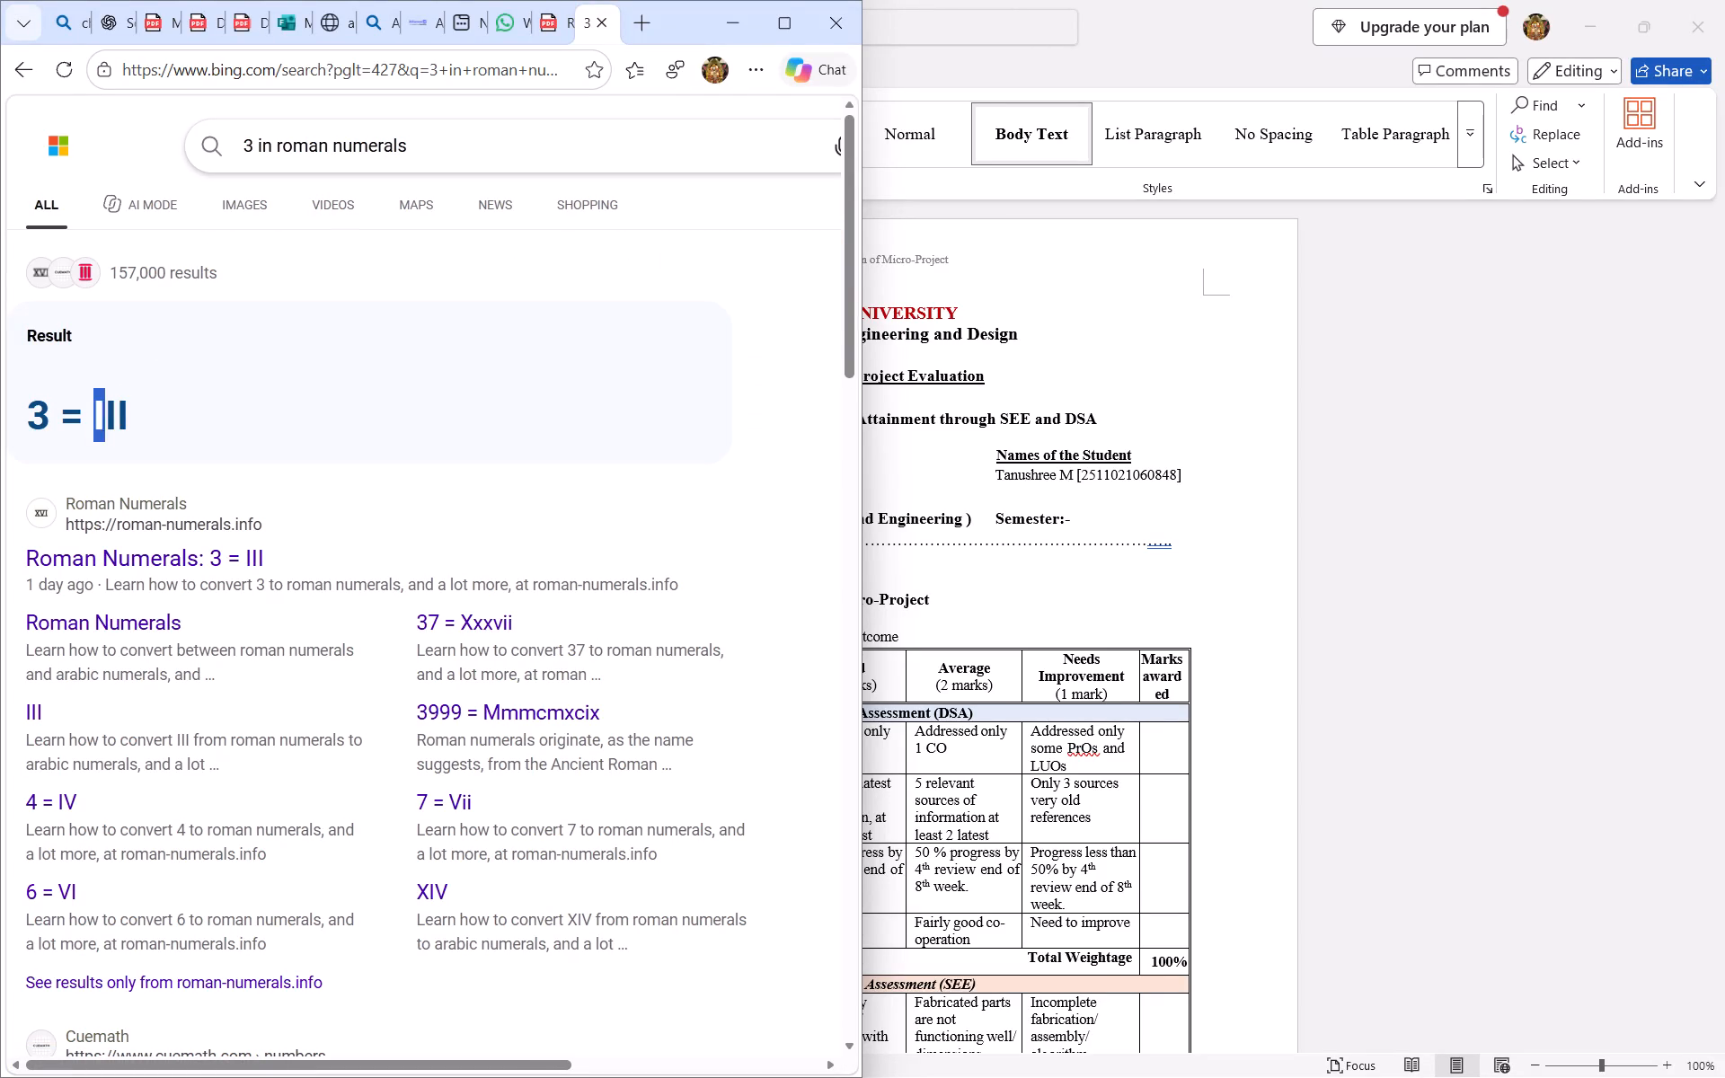
{"action": "left_click_drag", "start_coordinate": [116, 413], "coordinate": [133, 412]}
{"action": "key", "text": "ctrl+c"}
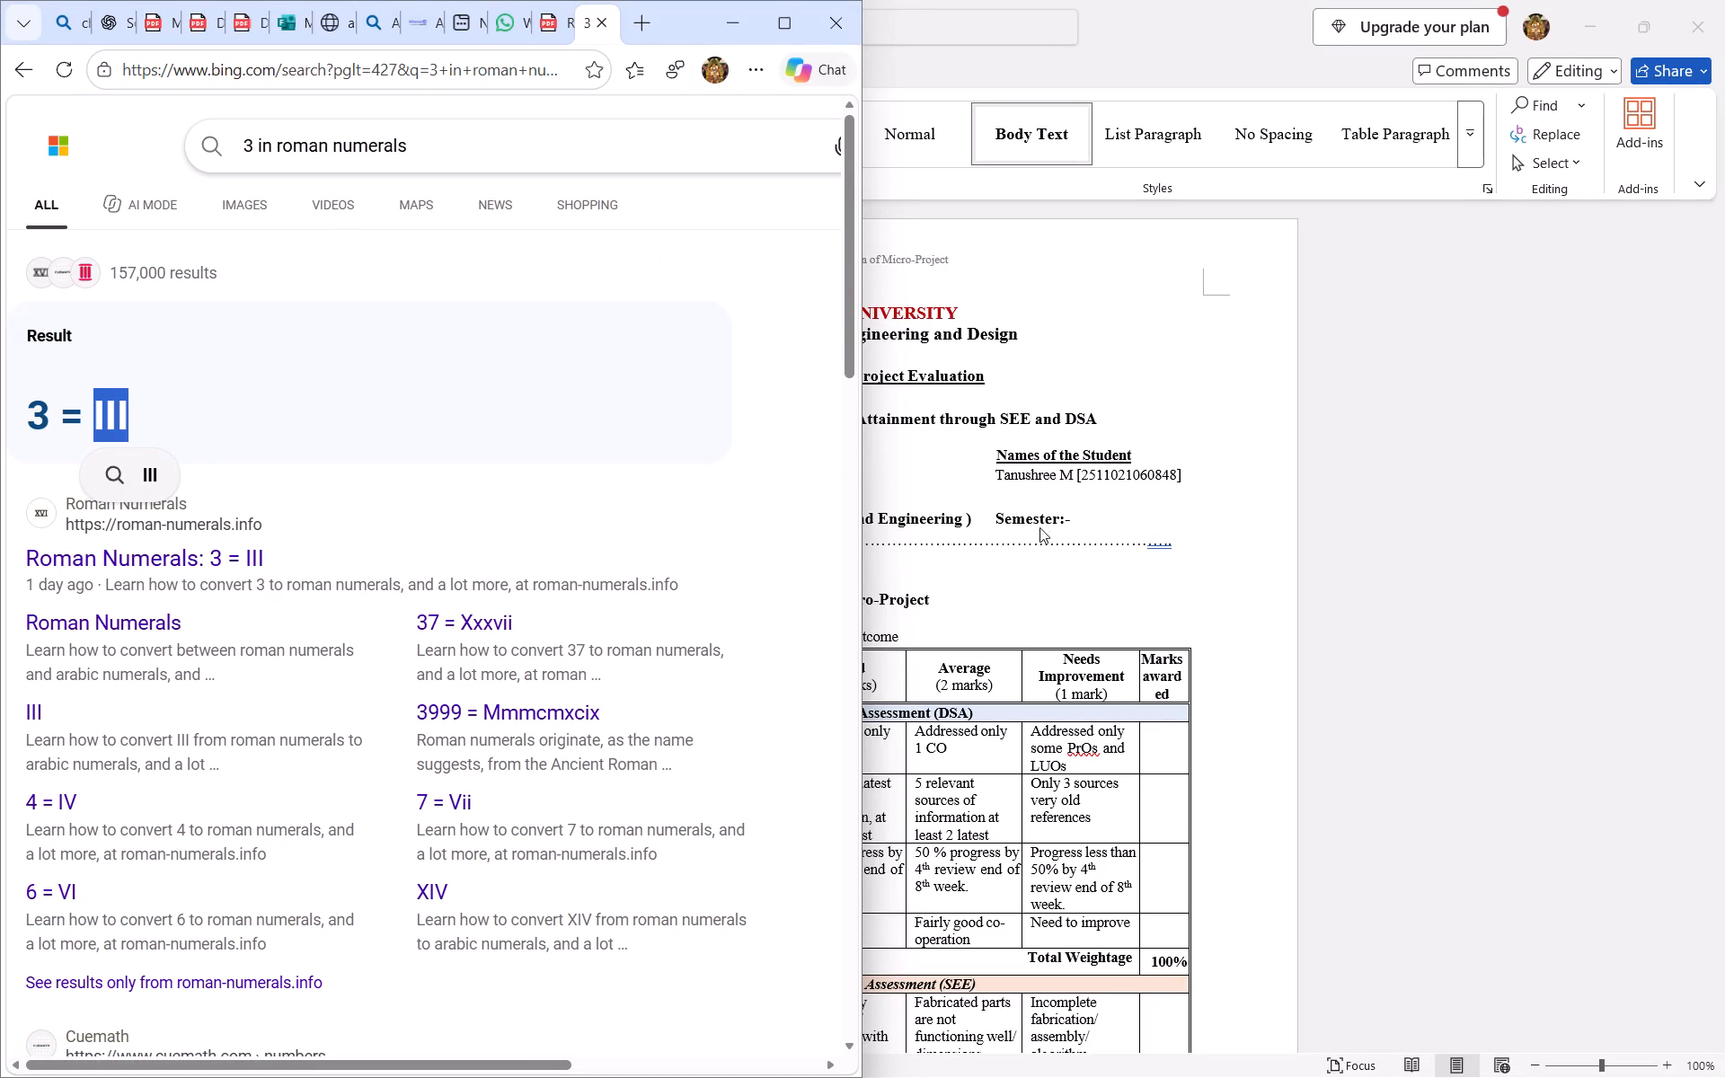
{"action": "left_click", "coordinate": [1071, 522]}
{"action": "left_click", "coordinate": [1079, 517]}
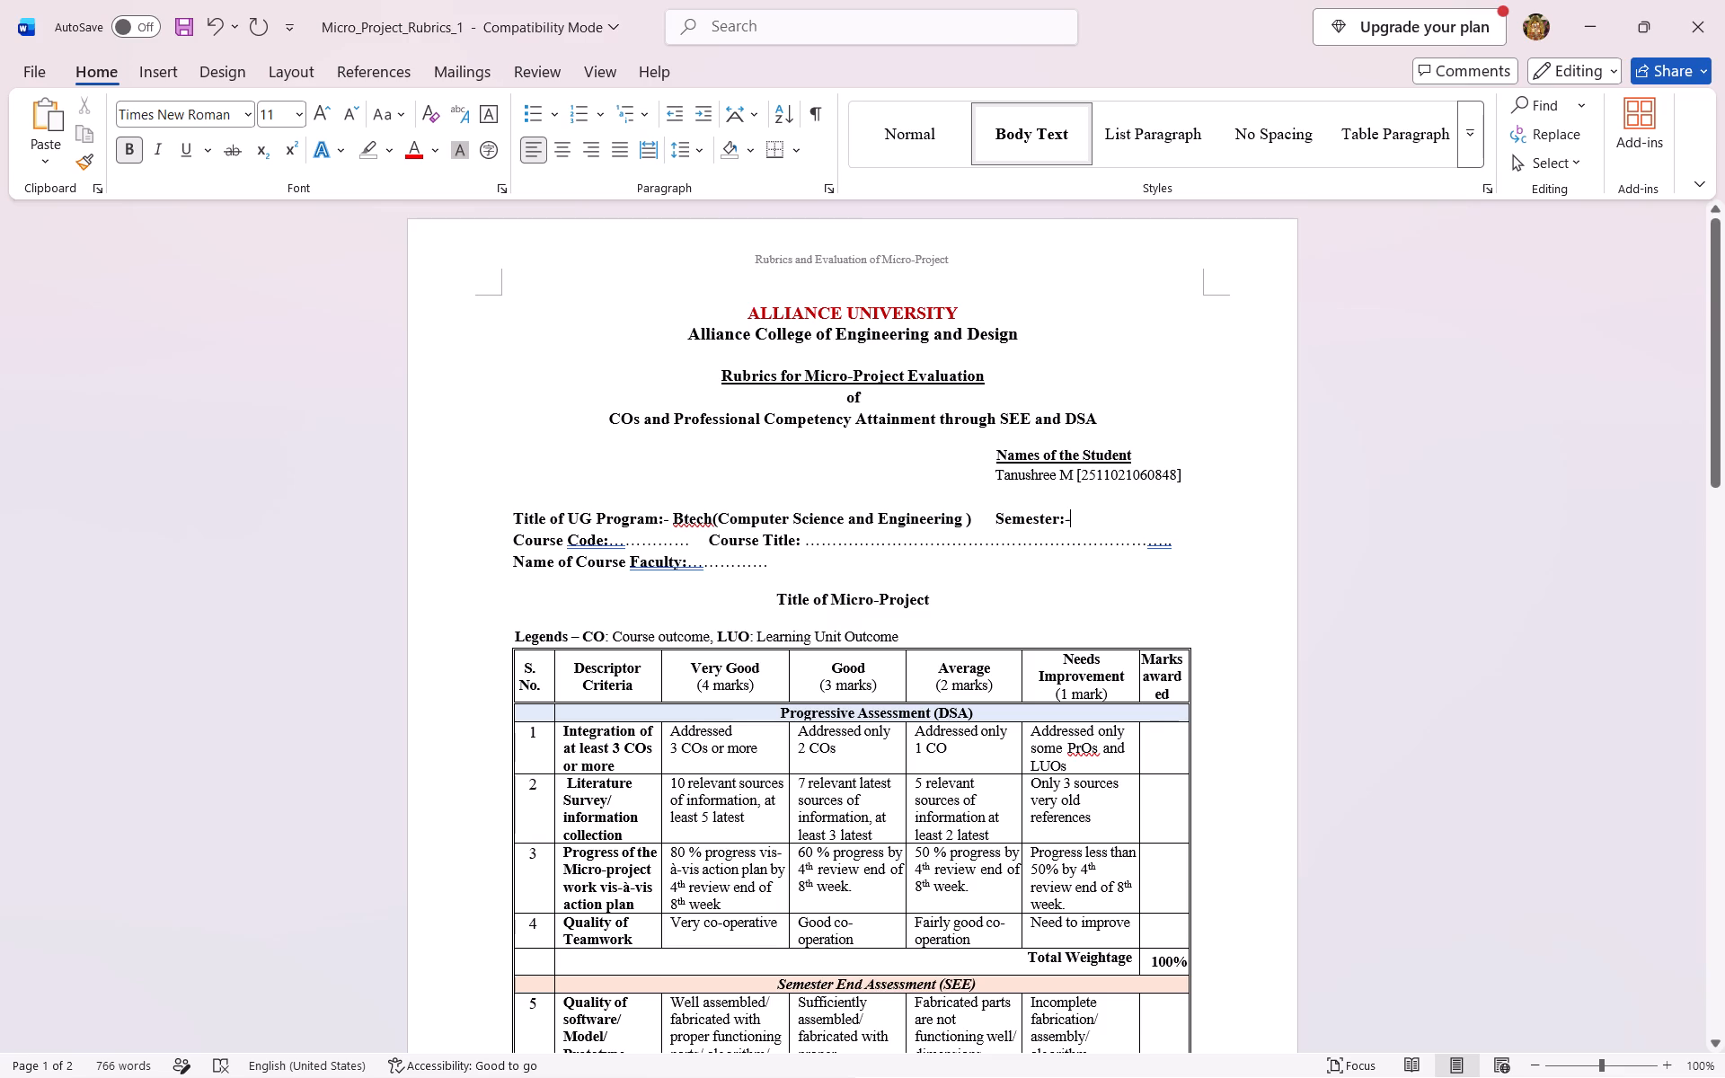
Enter the semester value "III" after the Semester label, separated by a single space.
{"action": "key", "text": "ctrl+v"}
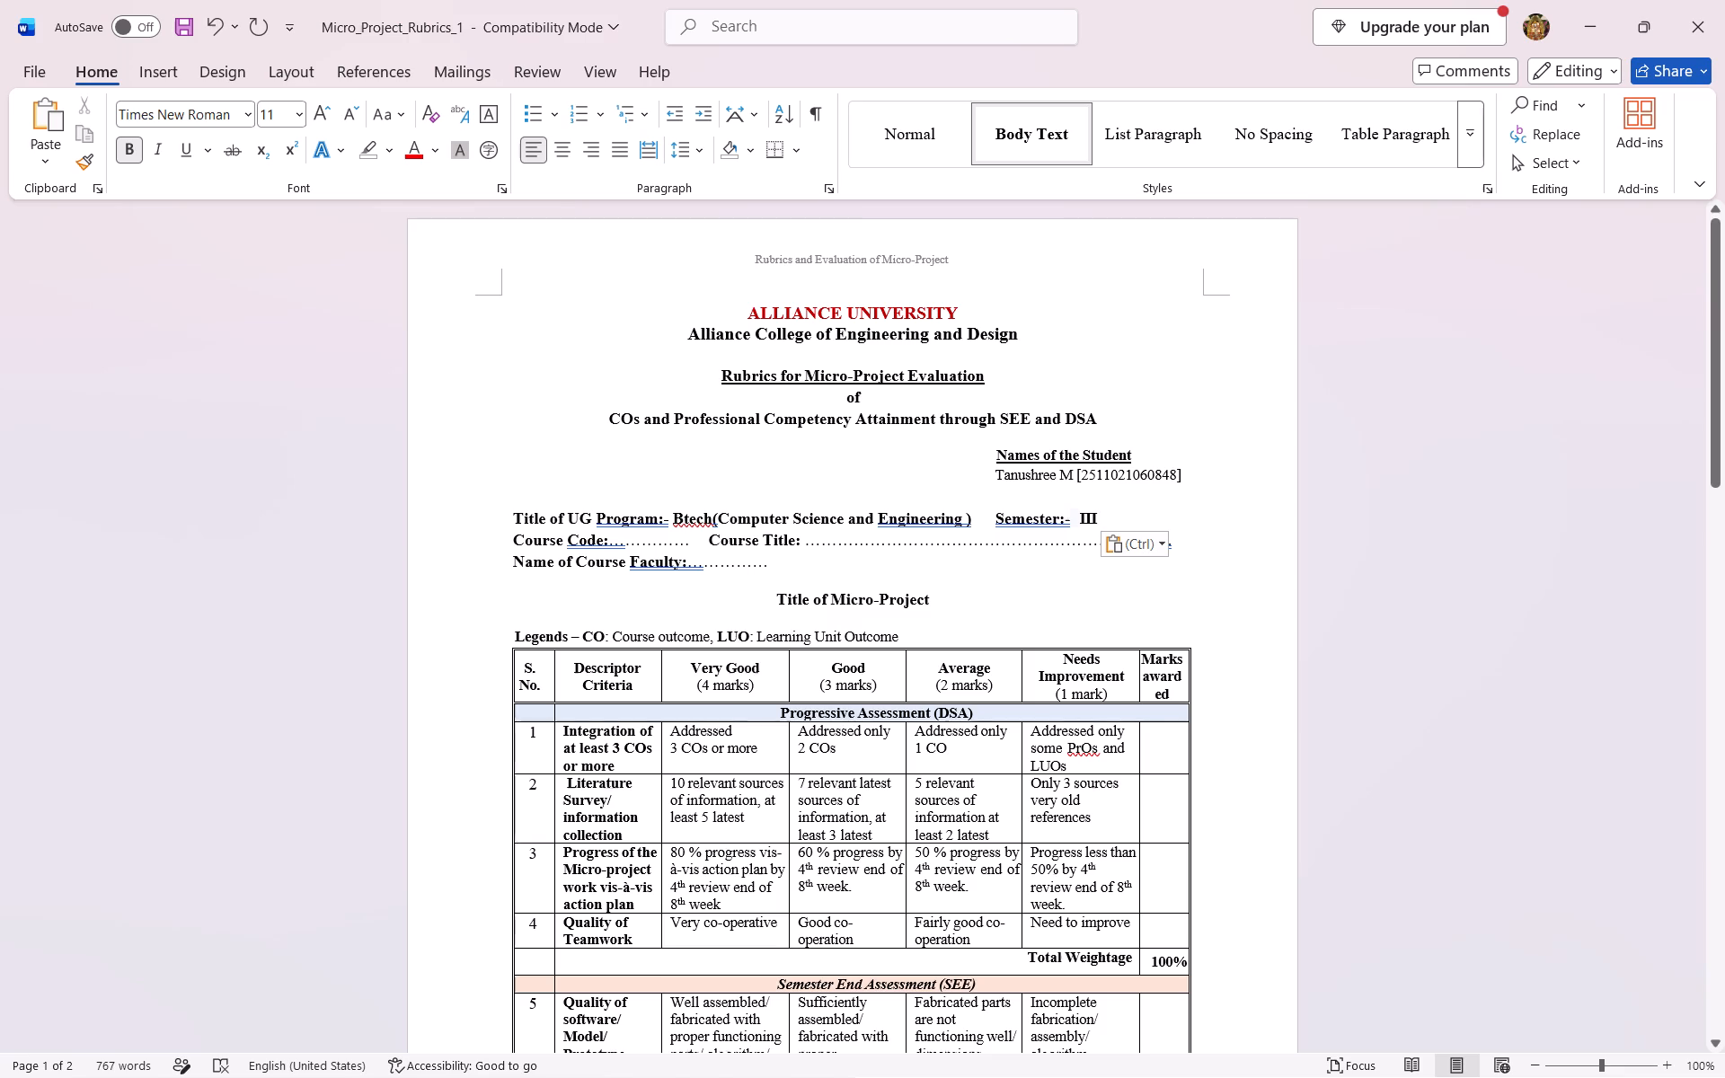
{"action": "left_click", "coordinate": [1083, 523]}
{"action": "key", "text": "Left"}
{"action": "key", "text": "Left"}
{"action": "key", "text": "Right"}
{"action": "key", "text": "BackSpace"}
{"action": "key", "text": "space"}
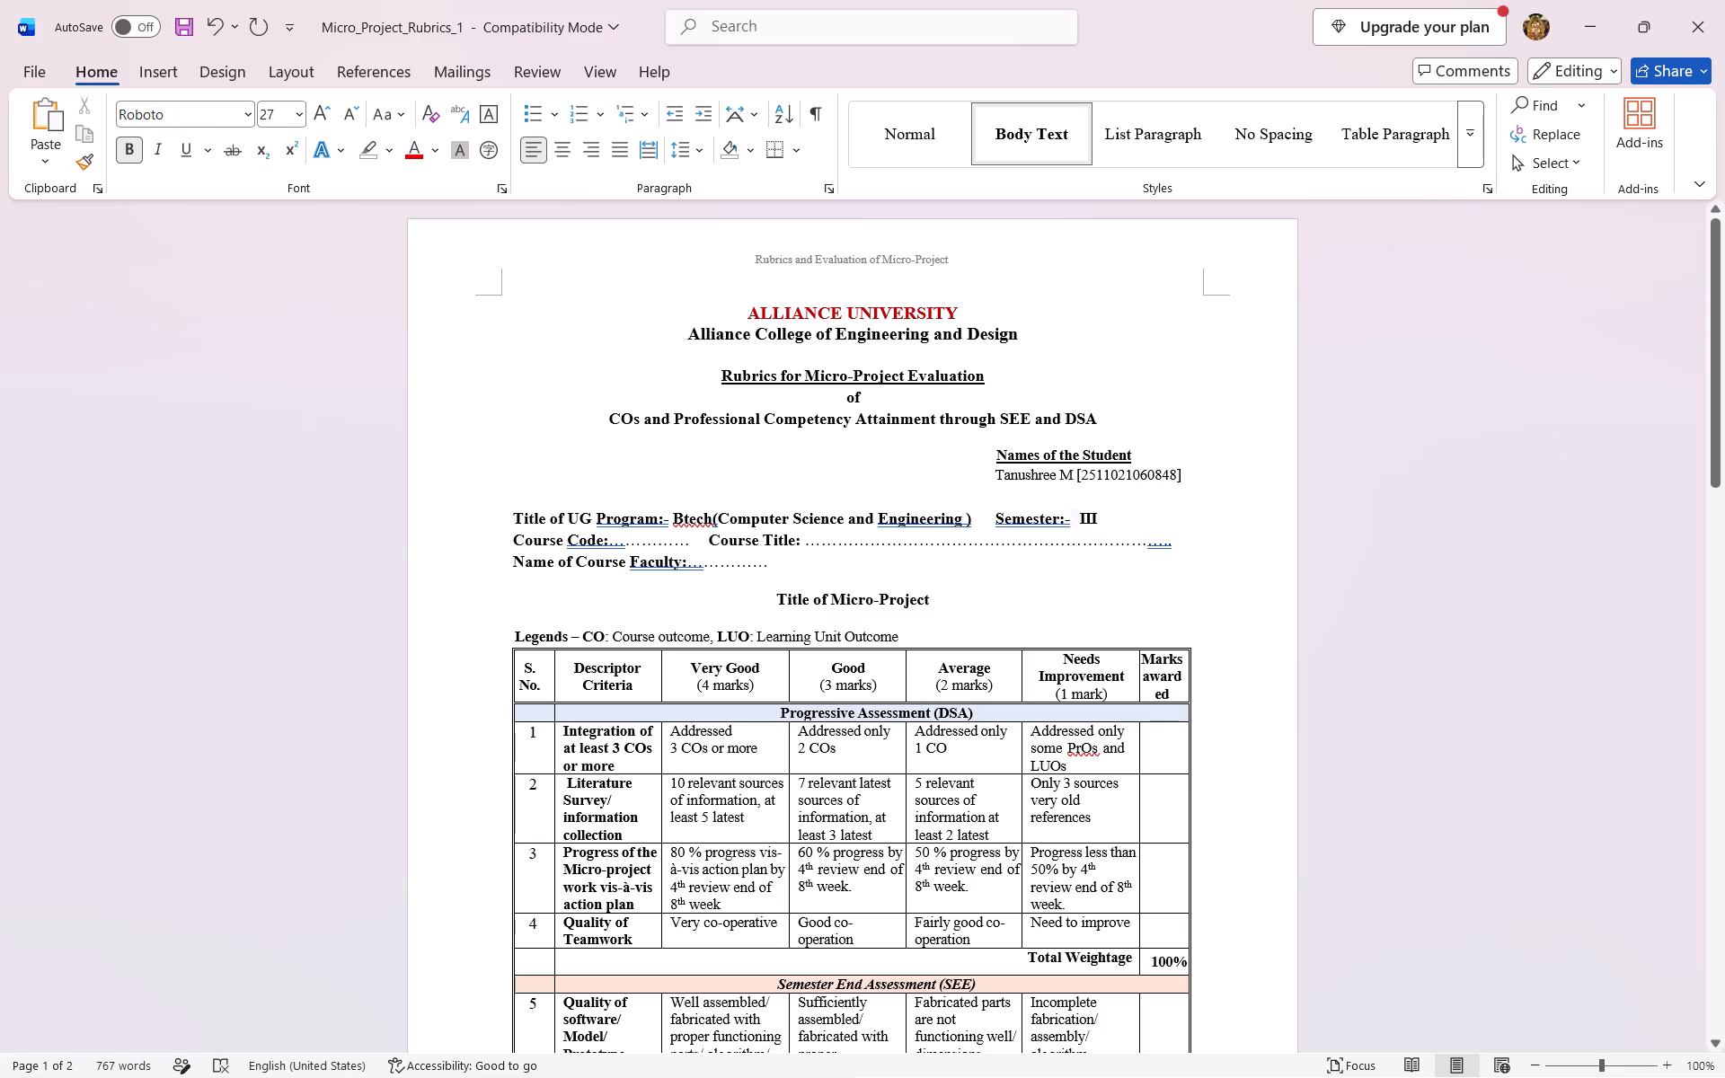
Set the font size to 12 for the lines from Title of UG Program through Name of Course Faculty.
{"action": "left_click_drag", "start_coordinate": [514, 510], "coordinate": [812, 563]}
{"action": "left_click", "coordinate": [958, 495]}
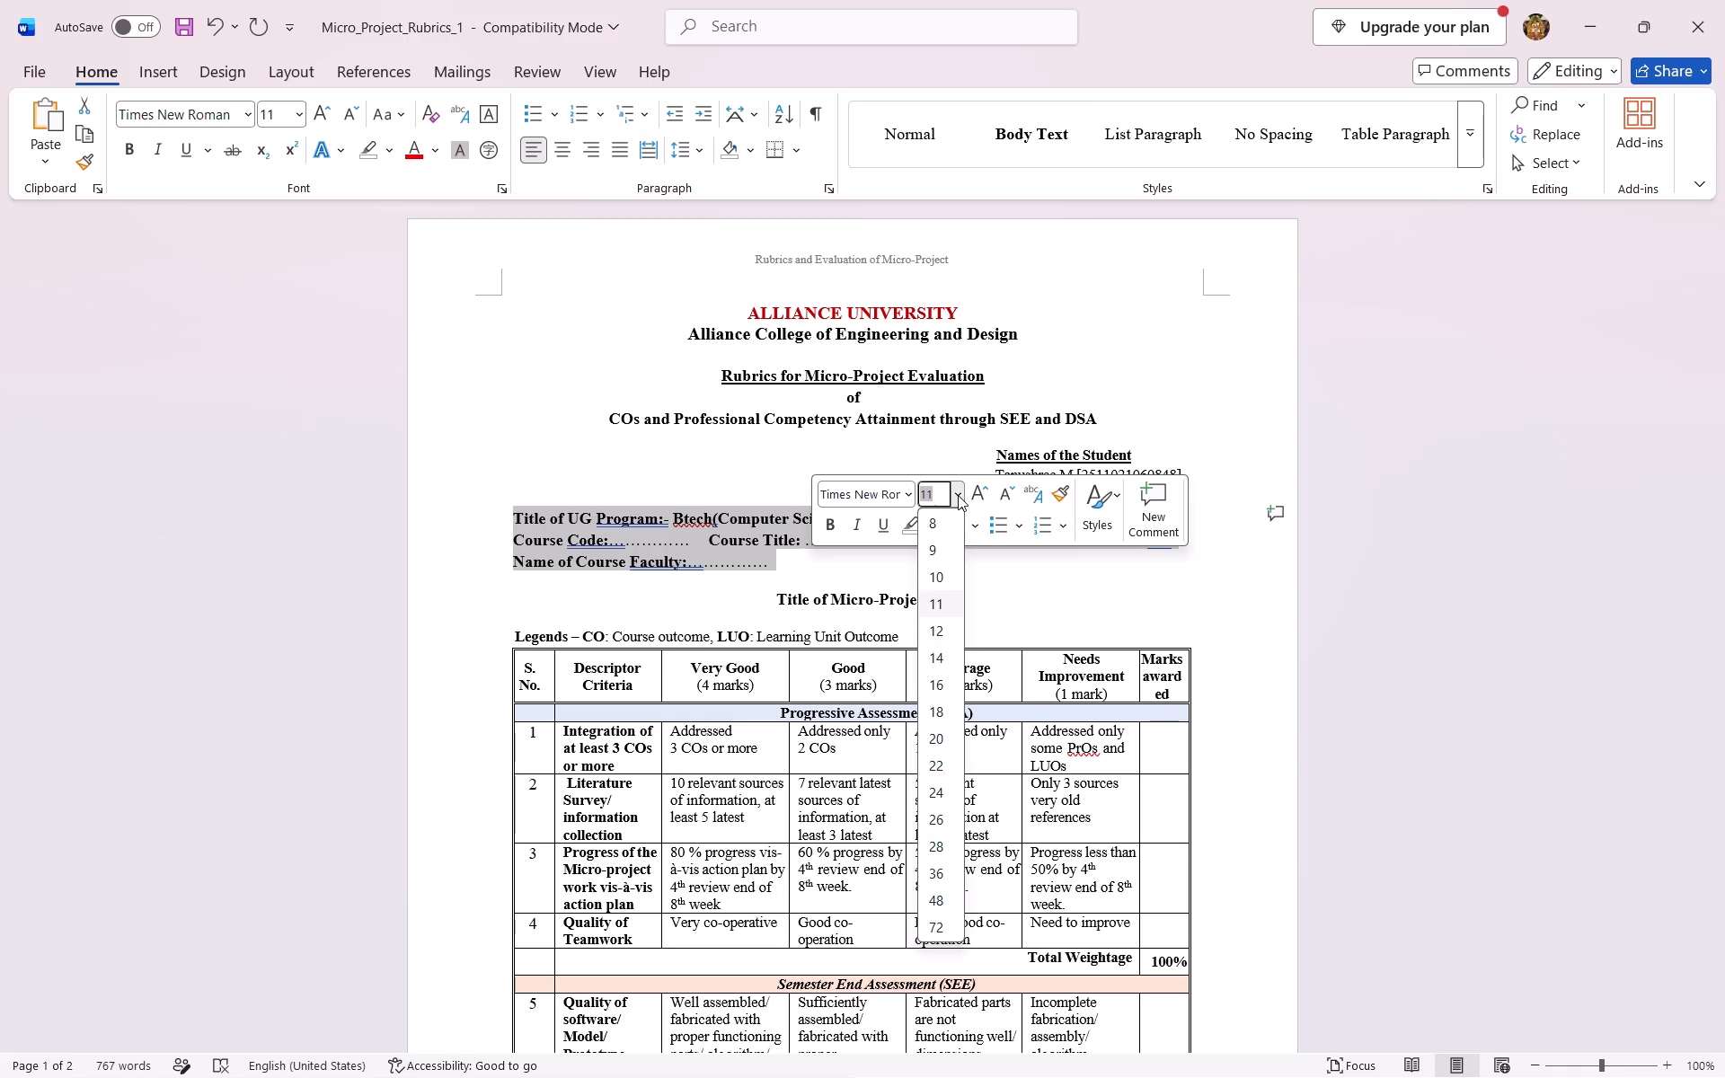
{"action": "left_click", "coordinate": [926, 622]}
{"action": "left_click", "coordinate": [784, 611]}
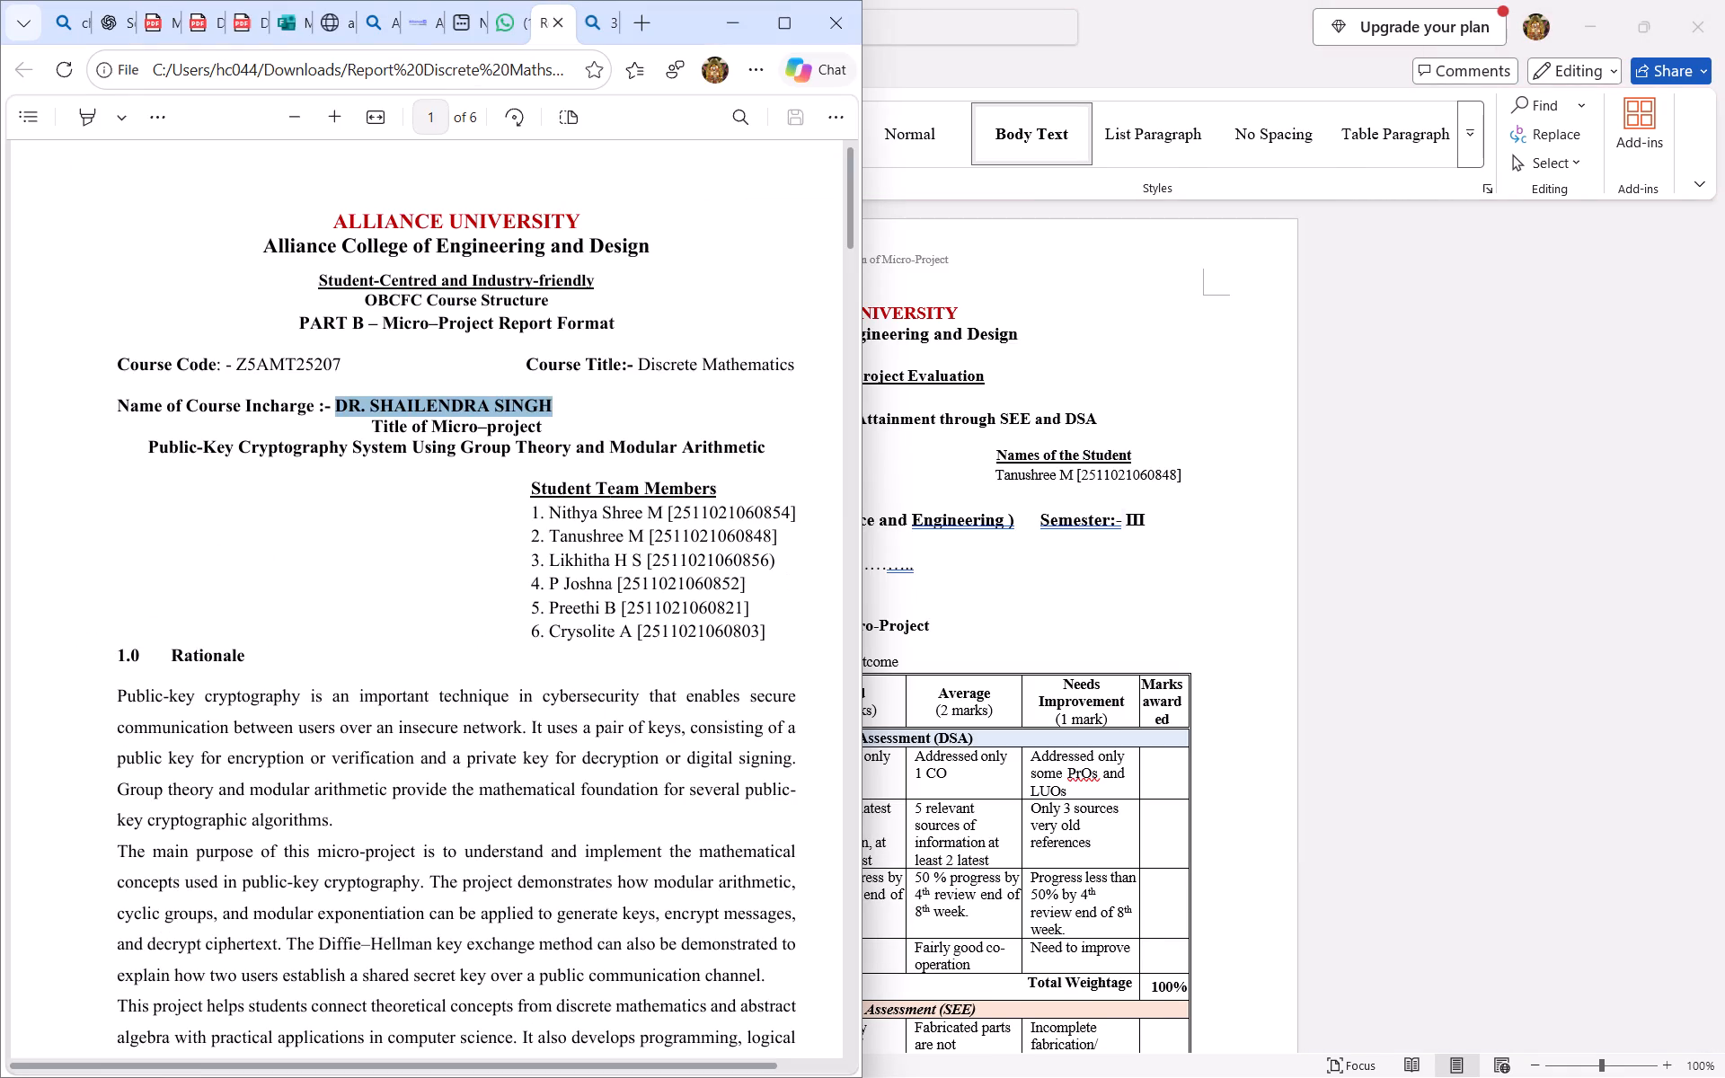
Copy the course code Z5AMT25207 from the report and put it after "Course Code:-" in place of the dotted placeholder.
{"action": "left_click_drag", "start_coordinate": [237, 361], "coordinate": [336, 360]}
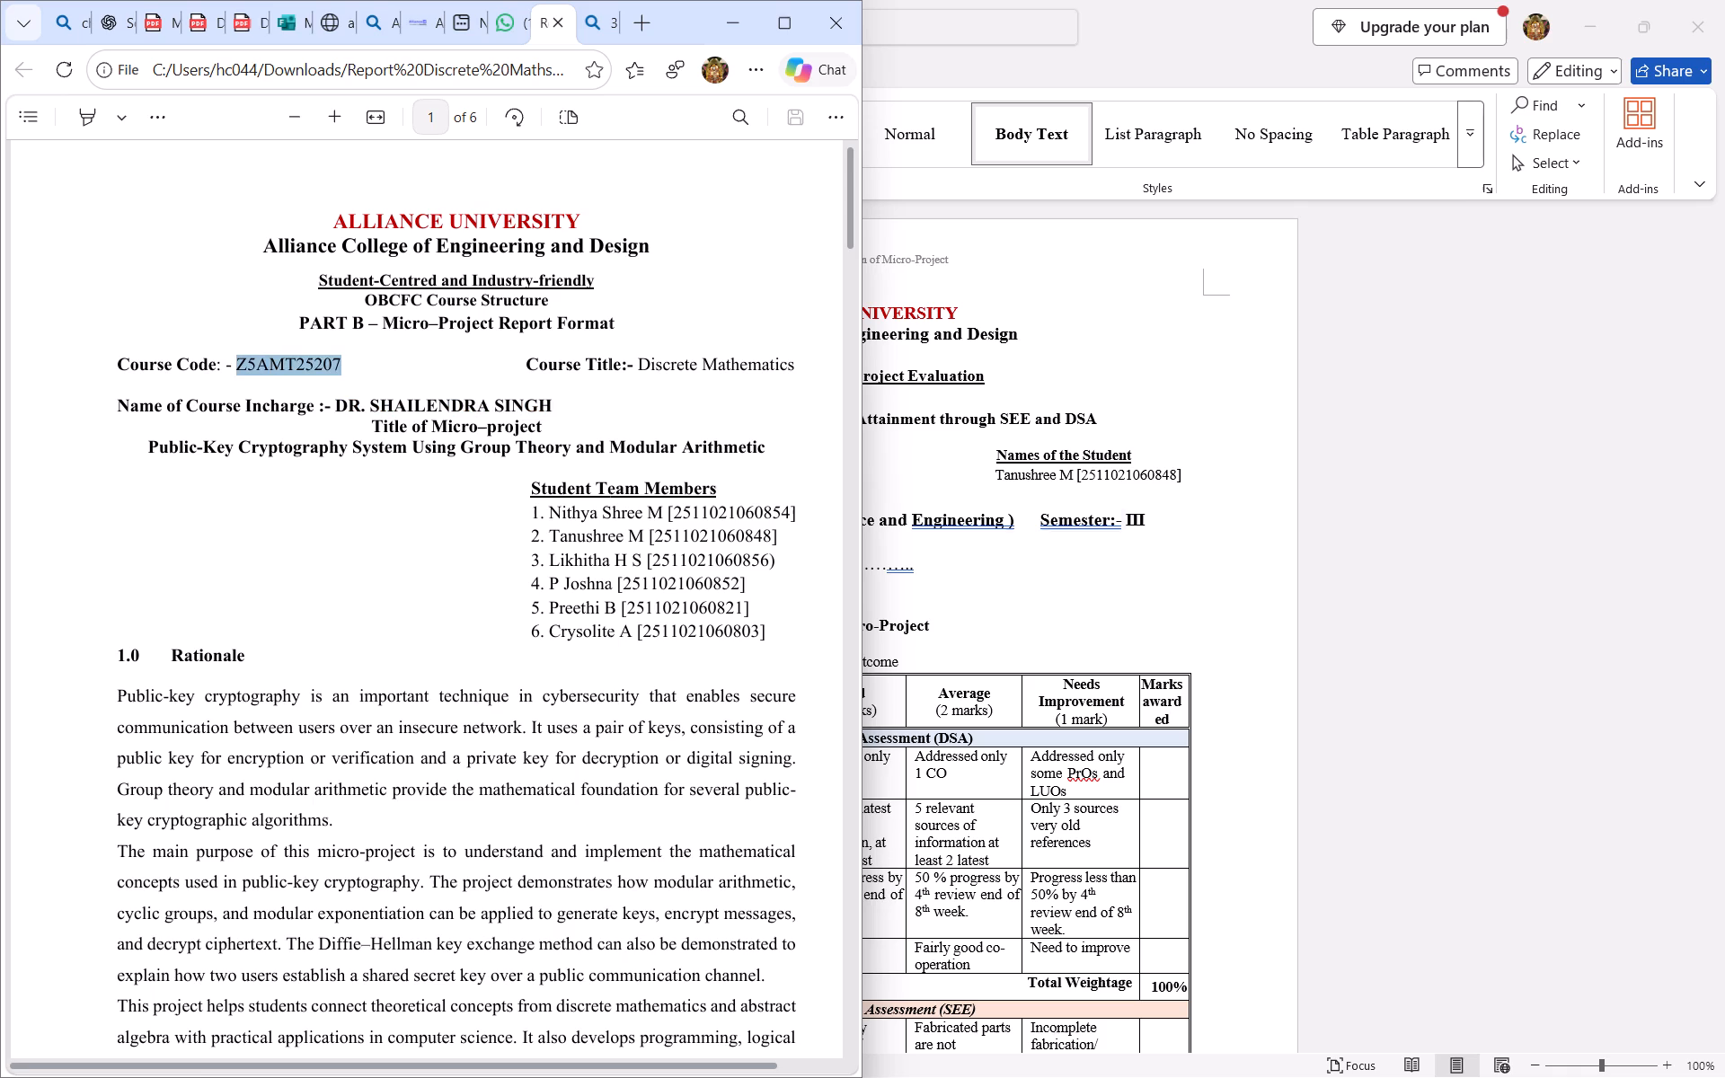
{"action": "left_click_drag", "start_coordinate": [336, 360], "coordinate": [337, 360]}
{"action": "key", "text": "ctrl+c"}
{"action": "left_click", "coordinate": [1004, 438]}
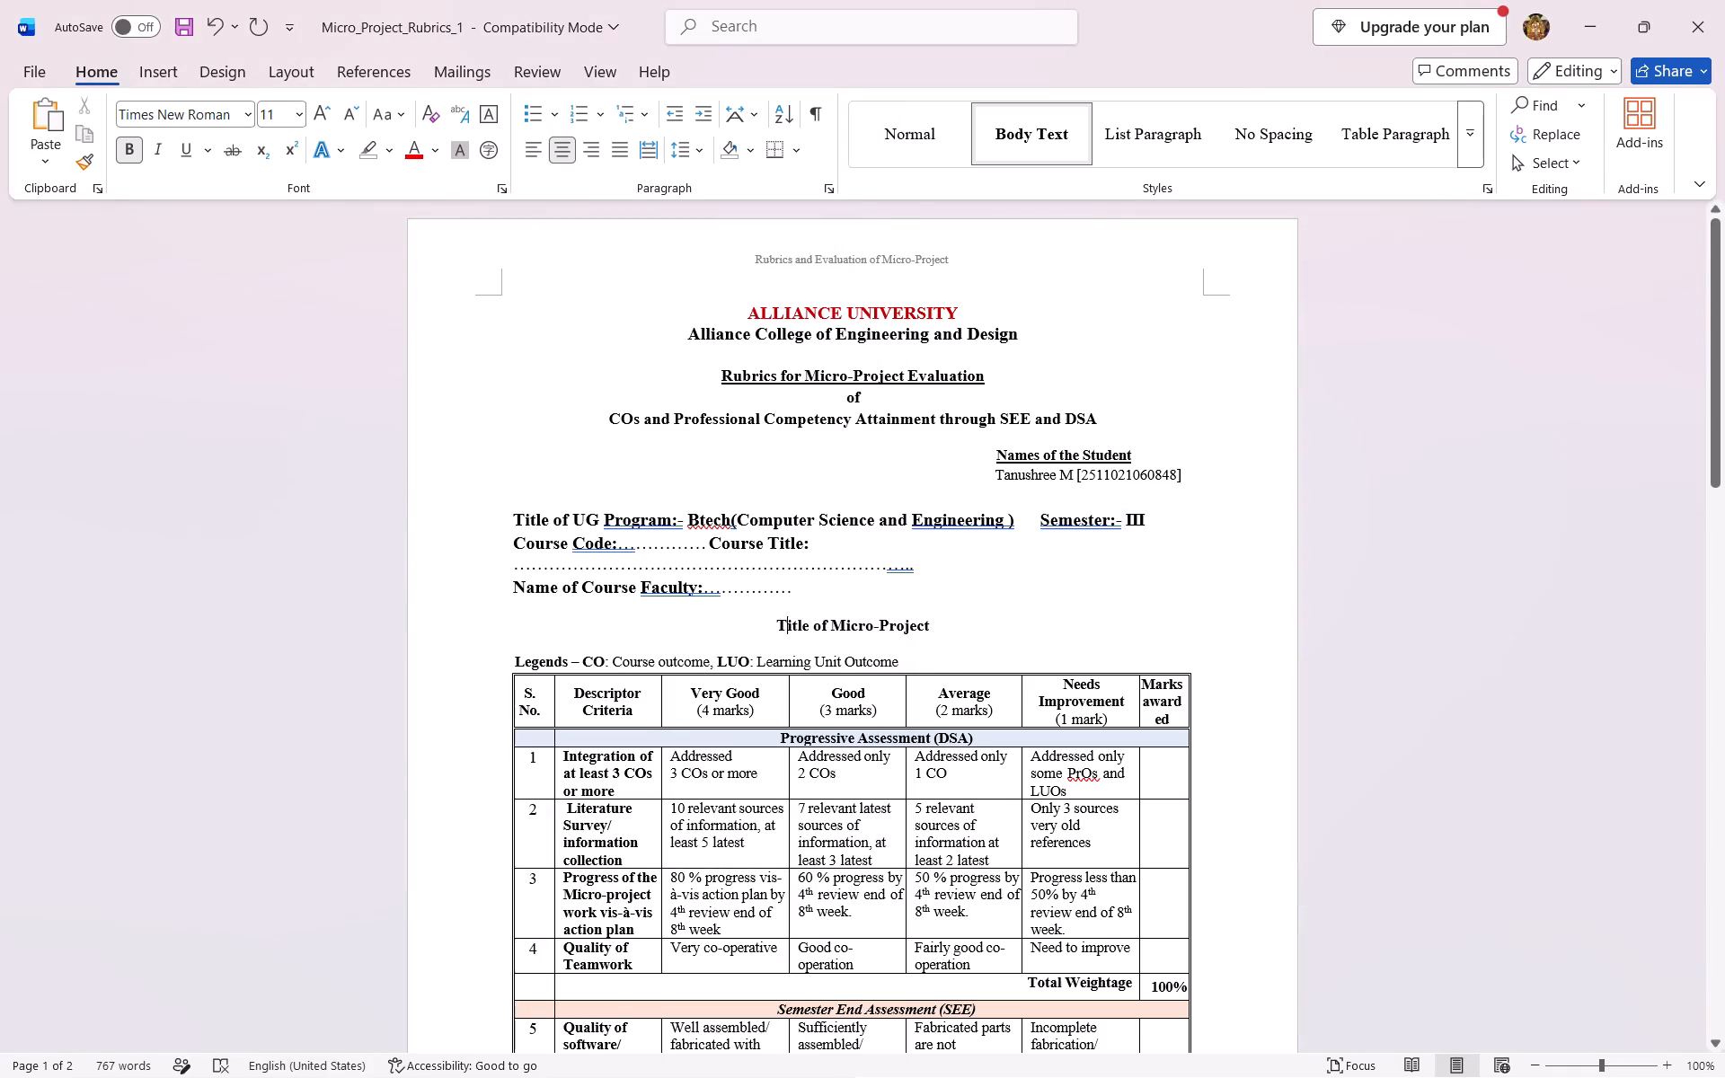
{"action": "left_click", "coordinate": [707, 547]}
{"action": "key", "text": "BackSpace"}
{"action": "key", "text": "BackSpace"}
{"action": "key", "text": "BackSpace"}
{"action": "key", "text": "BackSpace"}
{"action": "key", "text": "BackSpace"}
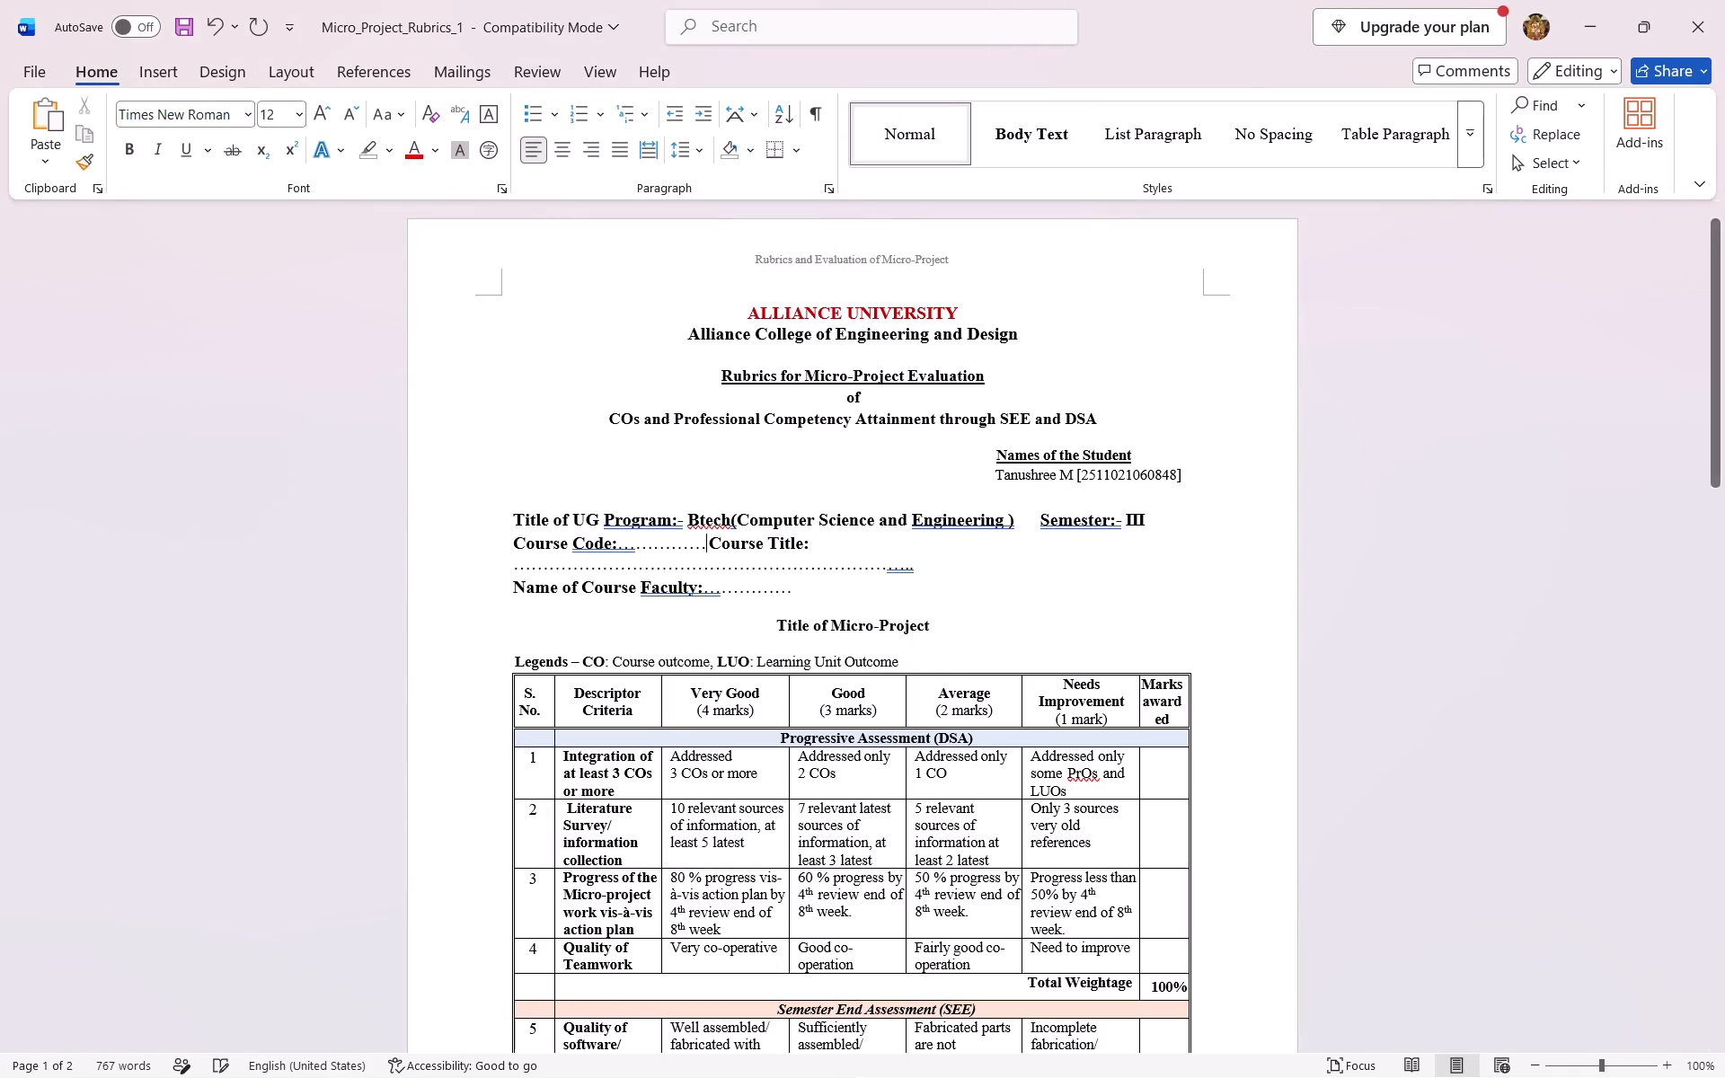
{"action": "key", "text": "BackSpace"}
{"action": "type", "text": ":-"}
{"action": "key", "text": "ctrl+v"}
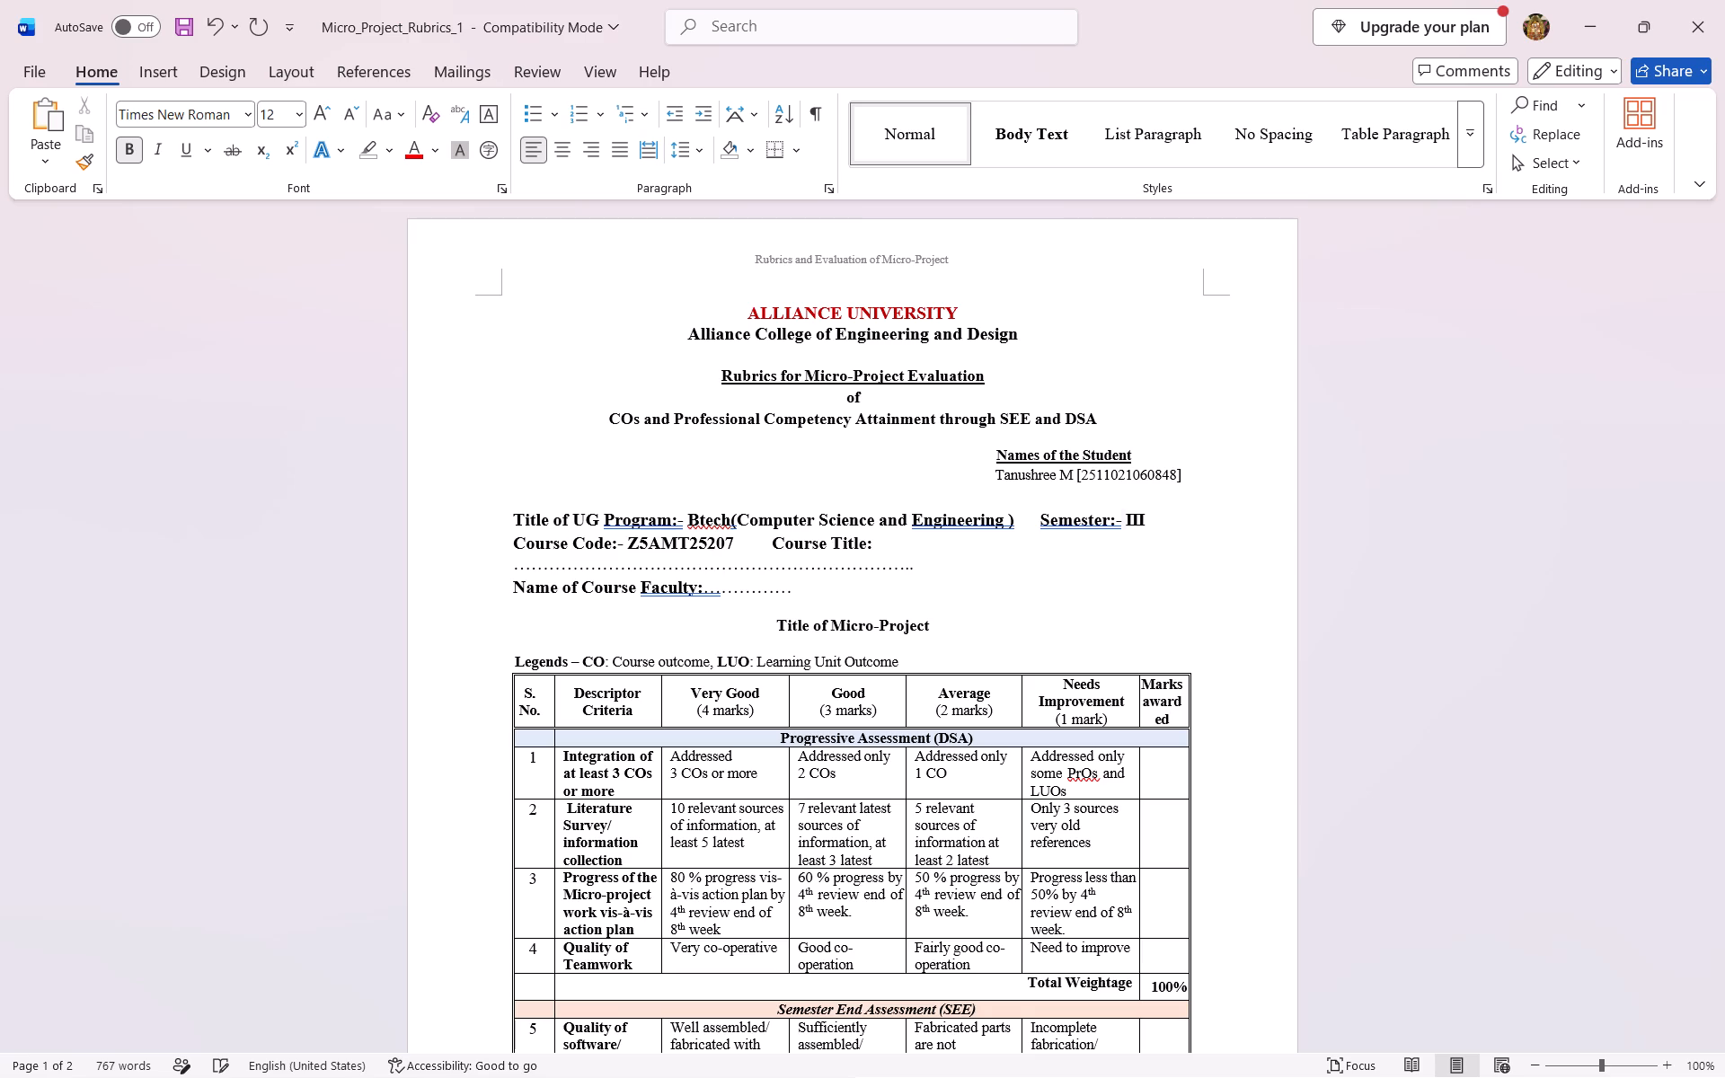
Remove bold from the course code value and from the UG program name, leaving their labels bold.
{"action": "left_click_drag", "start_coordinate": [739, 543], "coordinate": [622, 540]}
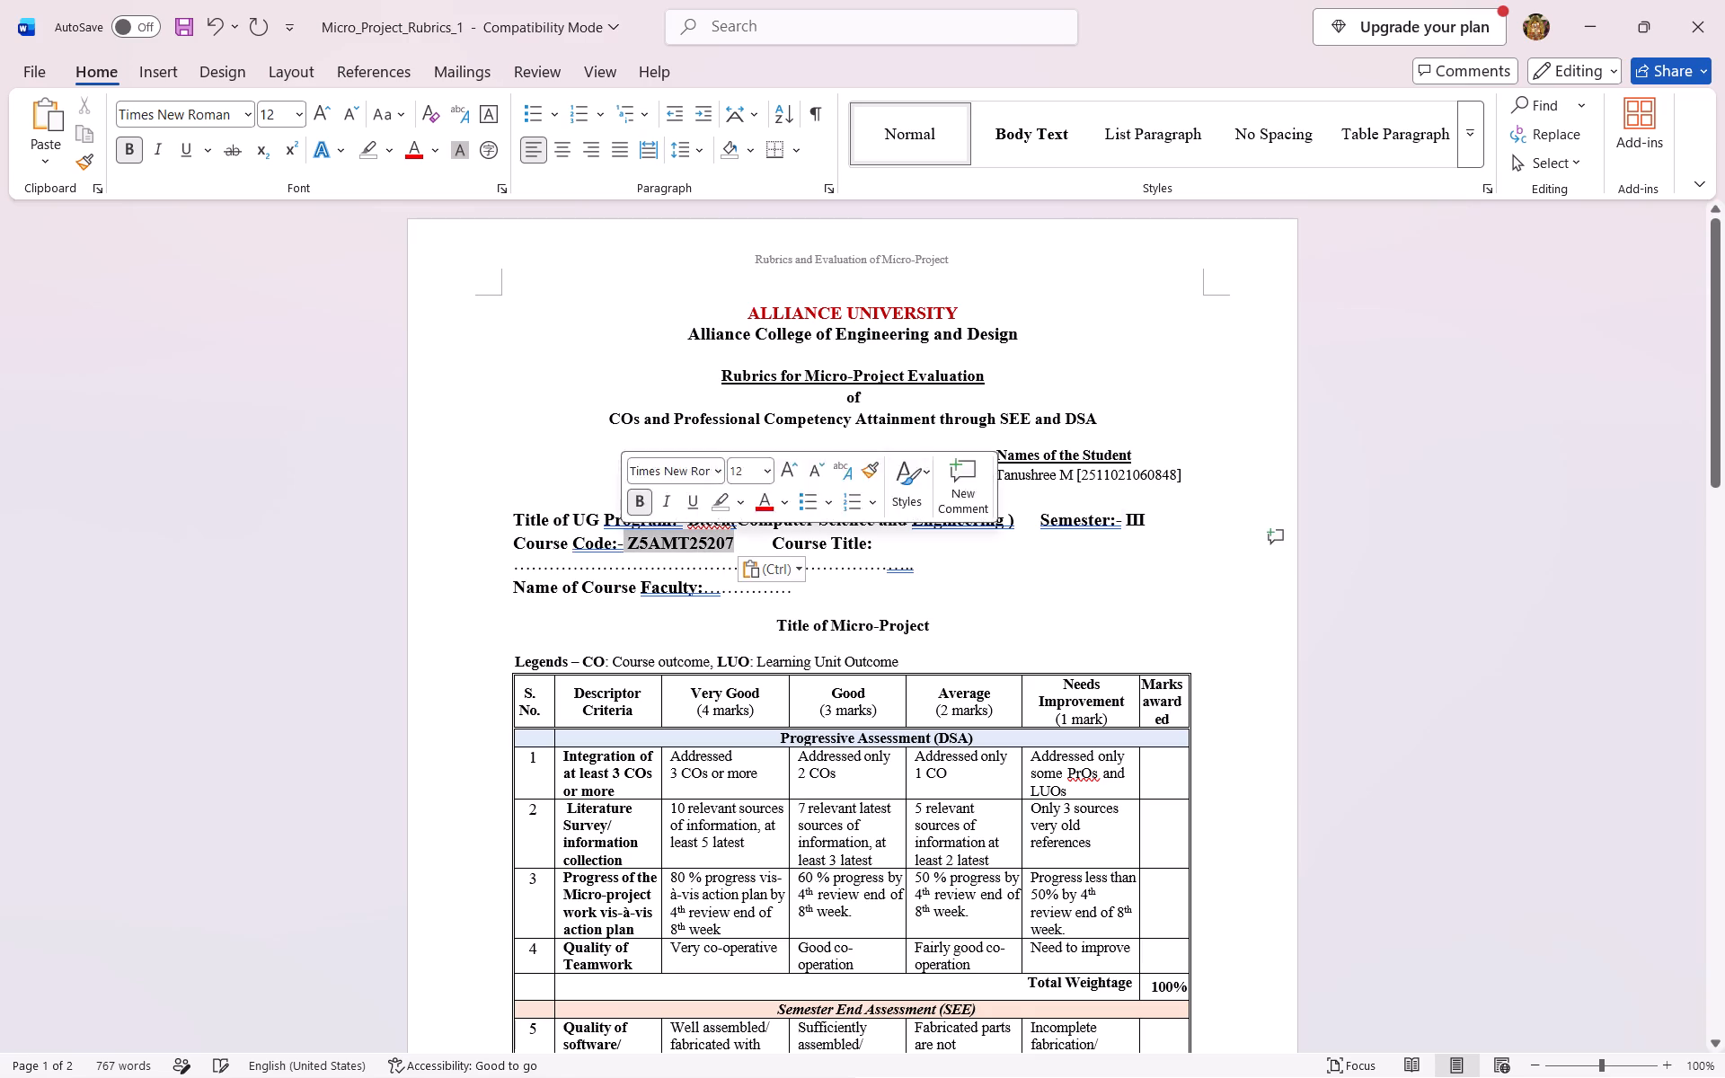
{"action": "key", "text": "ctrl+b"}
{"action": "left_click_drag", "start_coordinate": [1016, 517], "coordinate": [684, 522]}
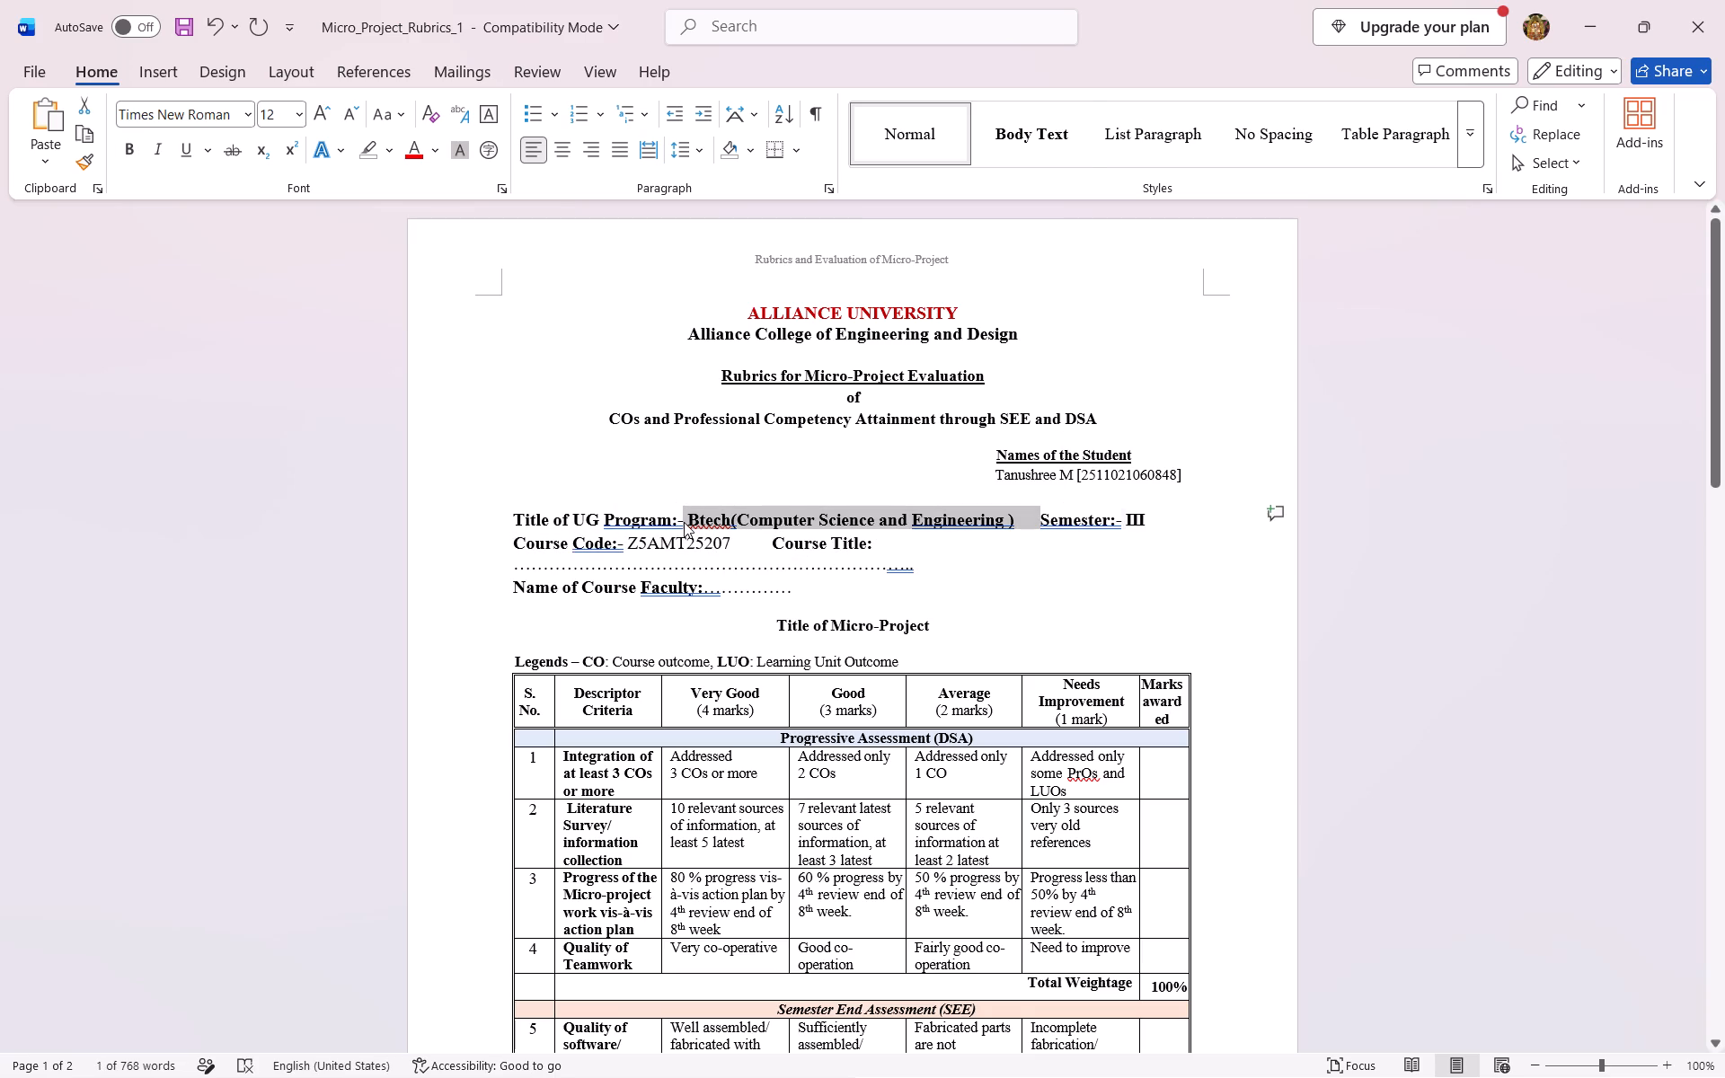
{"action": "key", "text": "ctrl+b"}
{"action": "left_click", "coordinate": [1045, 552]}
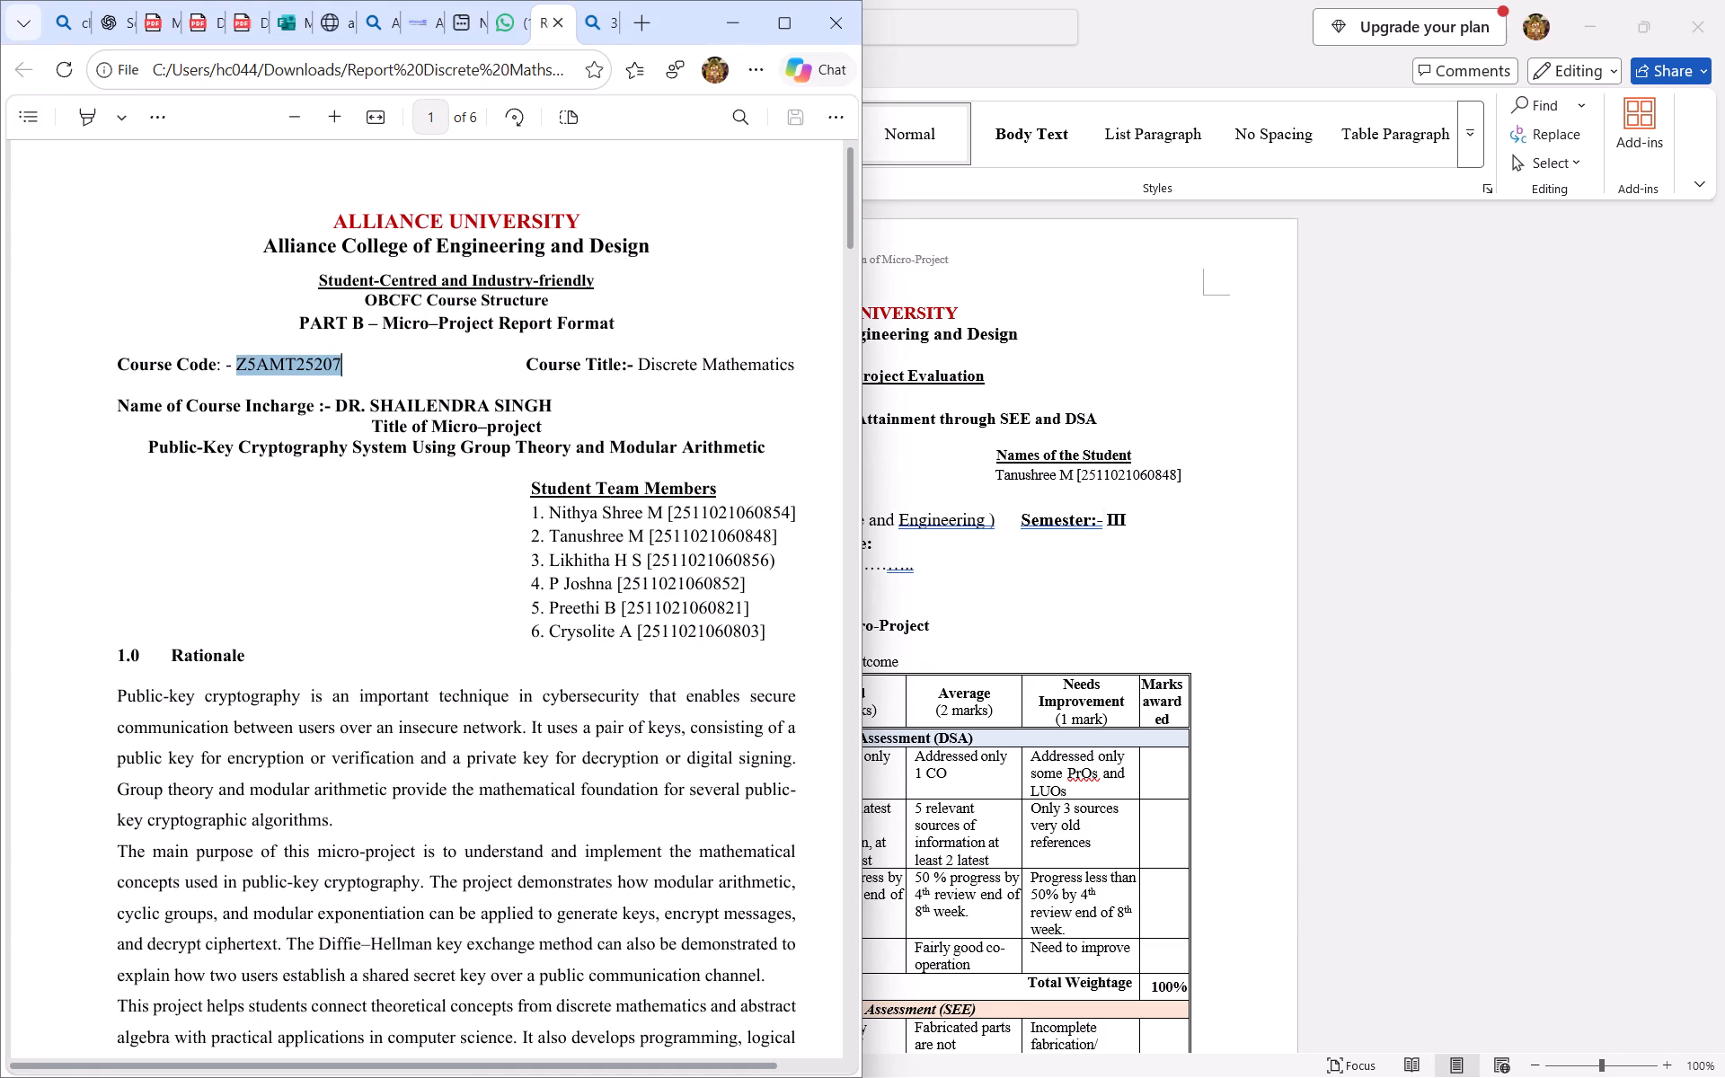
Copy the course title Discrete Mathematics from the report and place it after "Course Title:-" in the rubrics form, adding the hyphen to the label.
{"action": "left_click_drag", "start_coordinate": [633, 359], "coordinate": [765, 357]}
{"action": "left_click", "coordinate": [765, 357]}
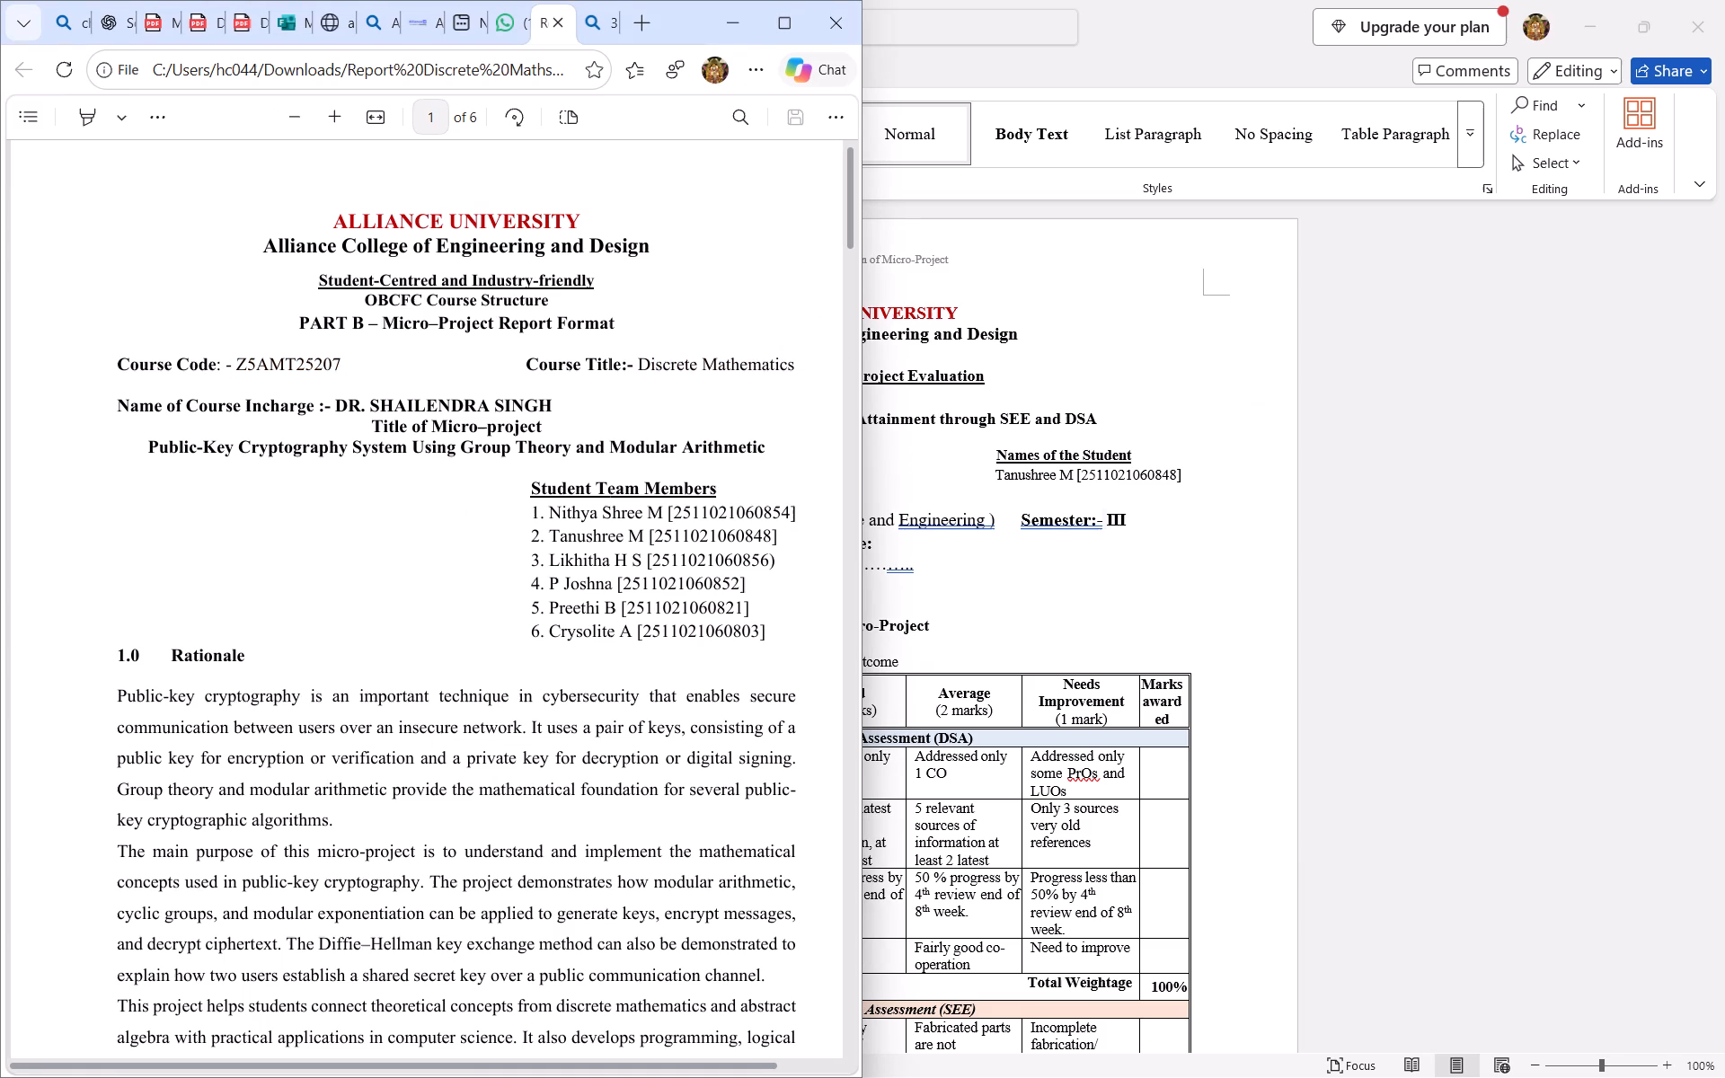
{"action": "left_click_drag", "start_coordinate": [639, 358], "coordinate": [783, 353]}
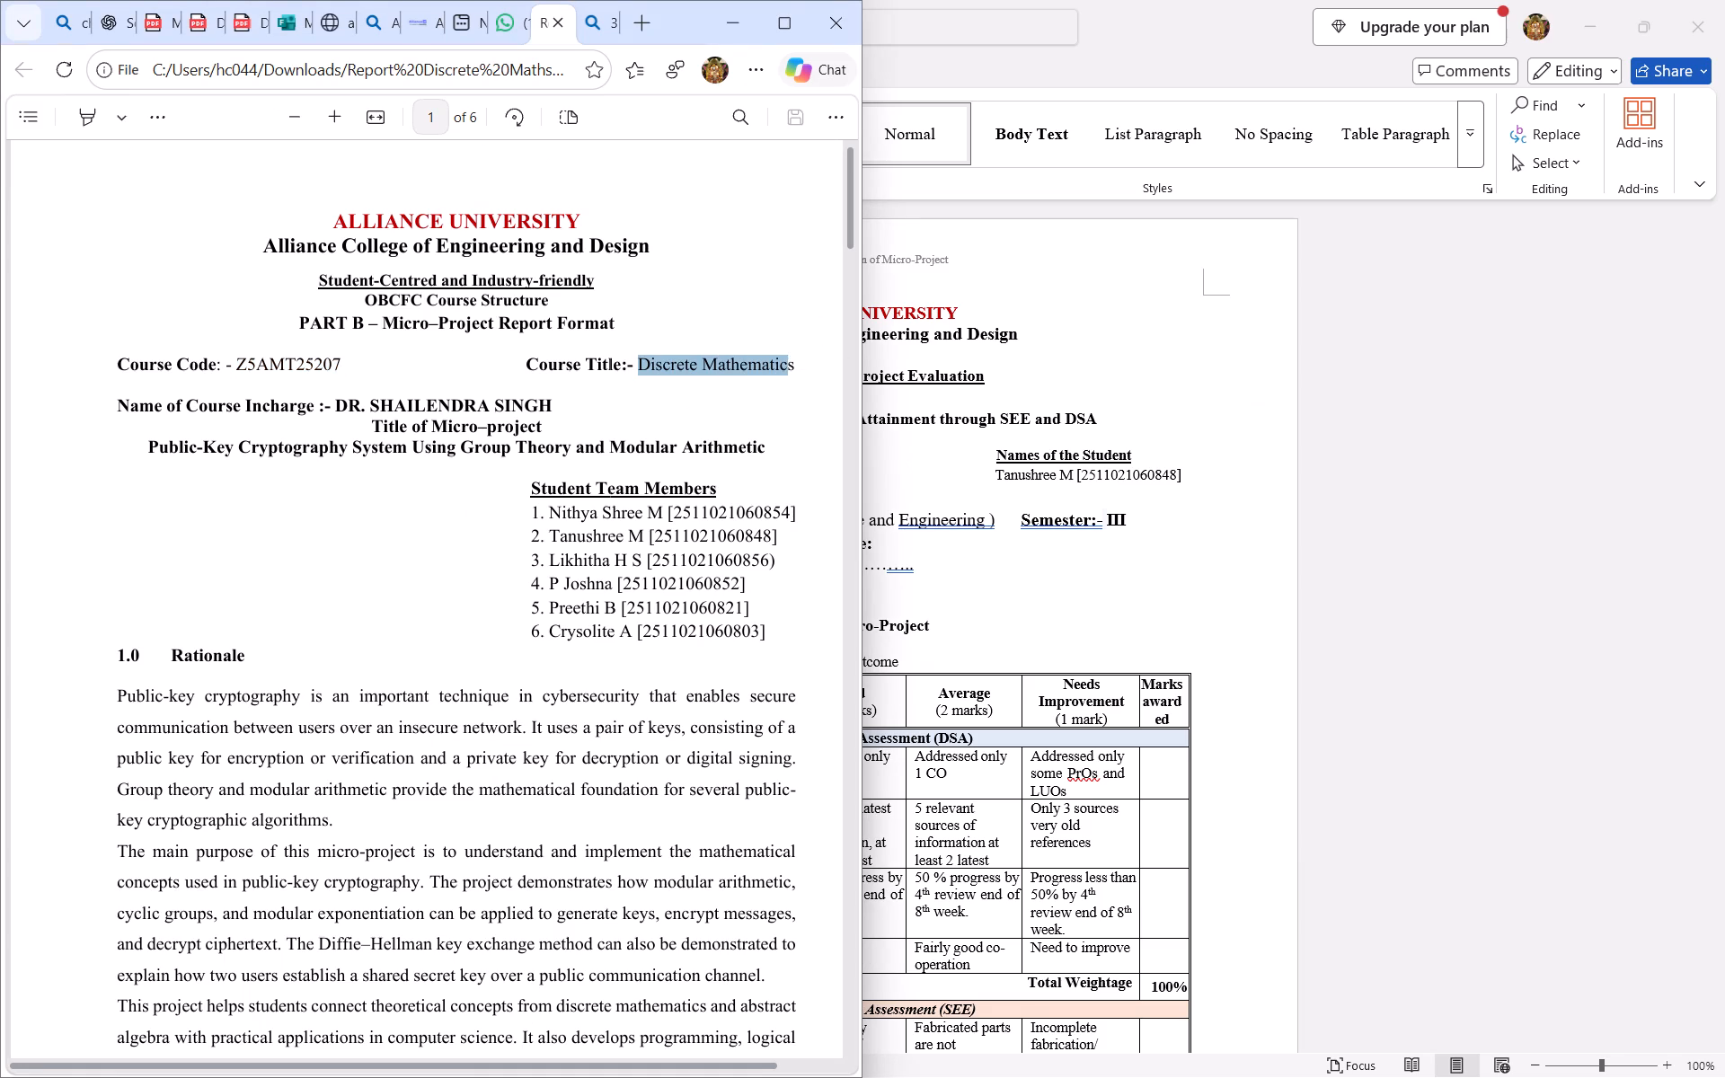
{"action": "left_click_drag", "start_coordinate": [783, 353], "coordinate": [801, 353]}
{"action": "key", "text": "ctrl+c"}
{"action": "left_click", "coordinate": [1120, 519]}
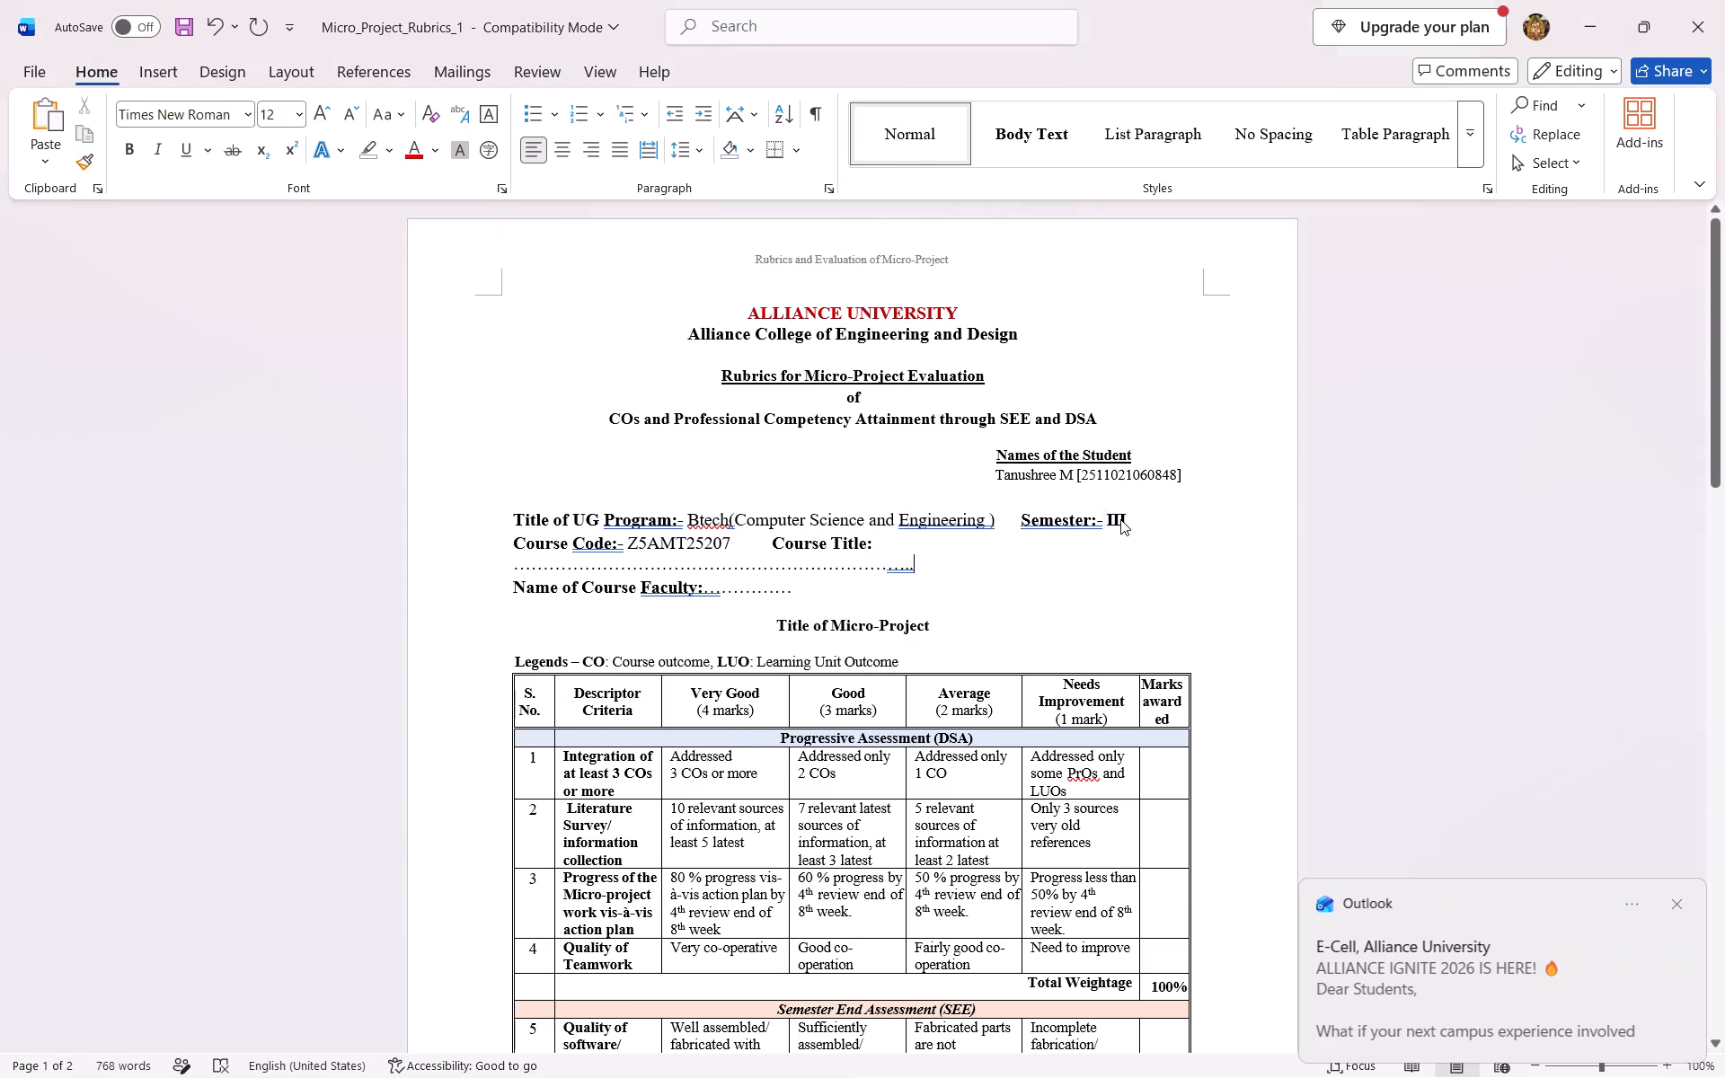
{"action": "left_click", "coordinate": [881, 543]}
{"action": "key", "text": "BackSpace"}
{"action": "left_click", "coordinate": [881, 543]}
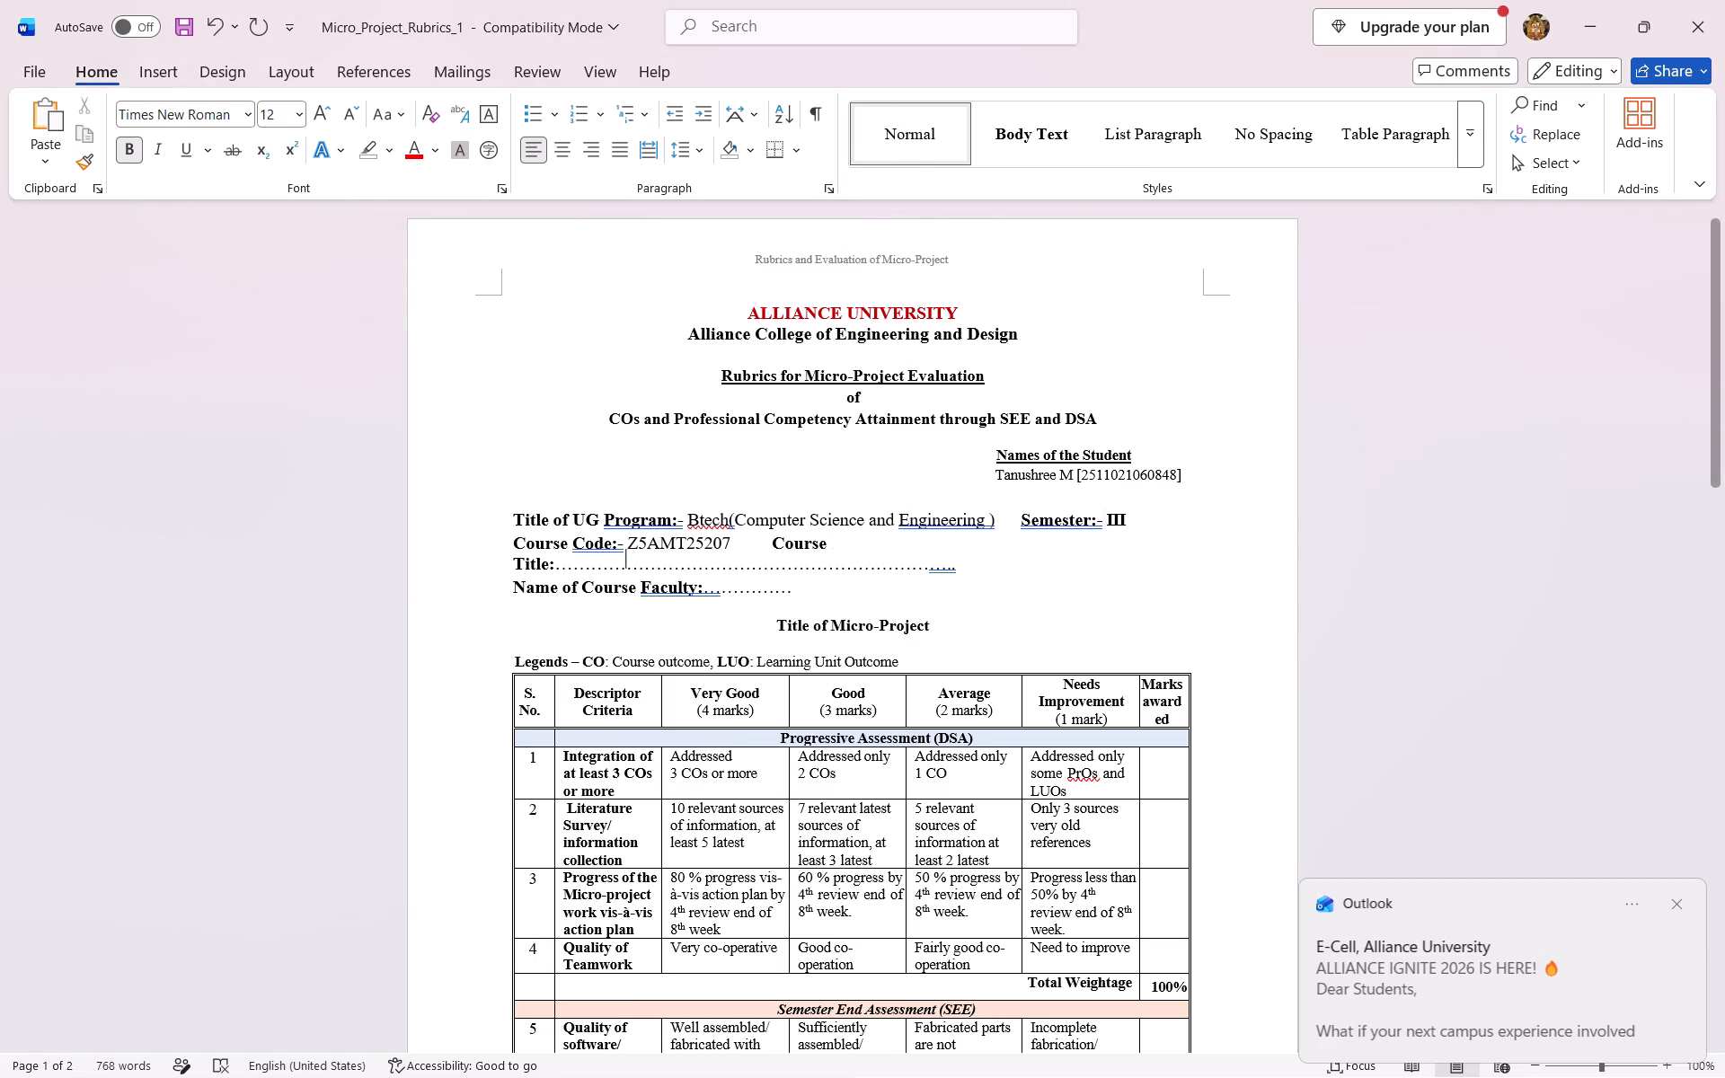
{"action": "key", "text": "ctrl+z"}
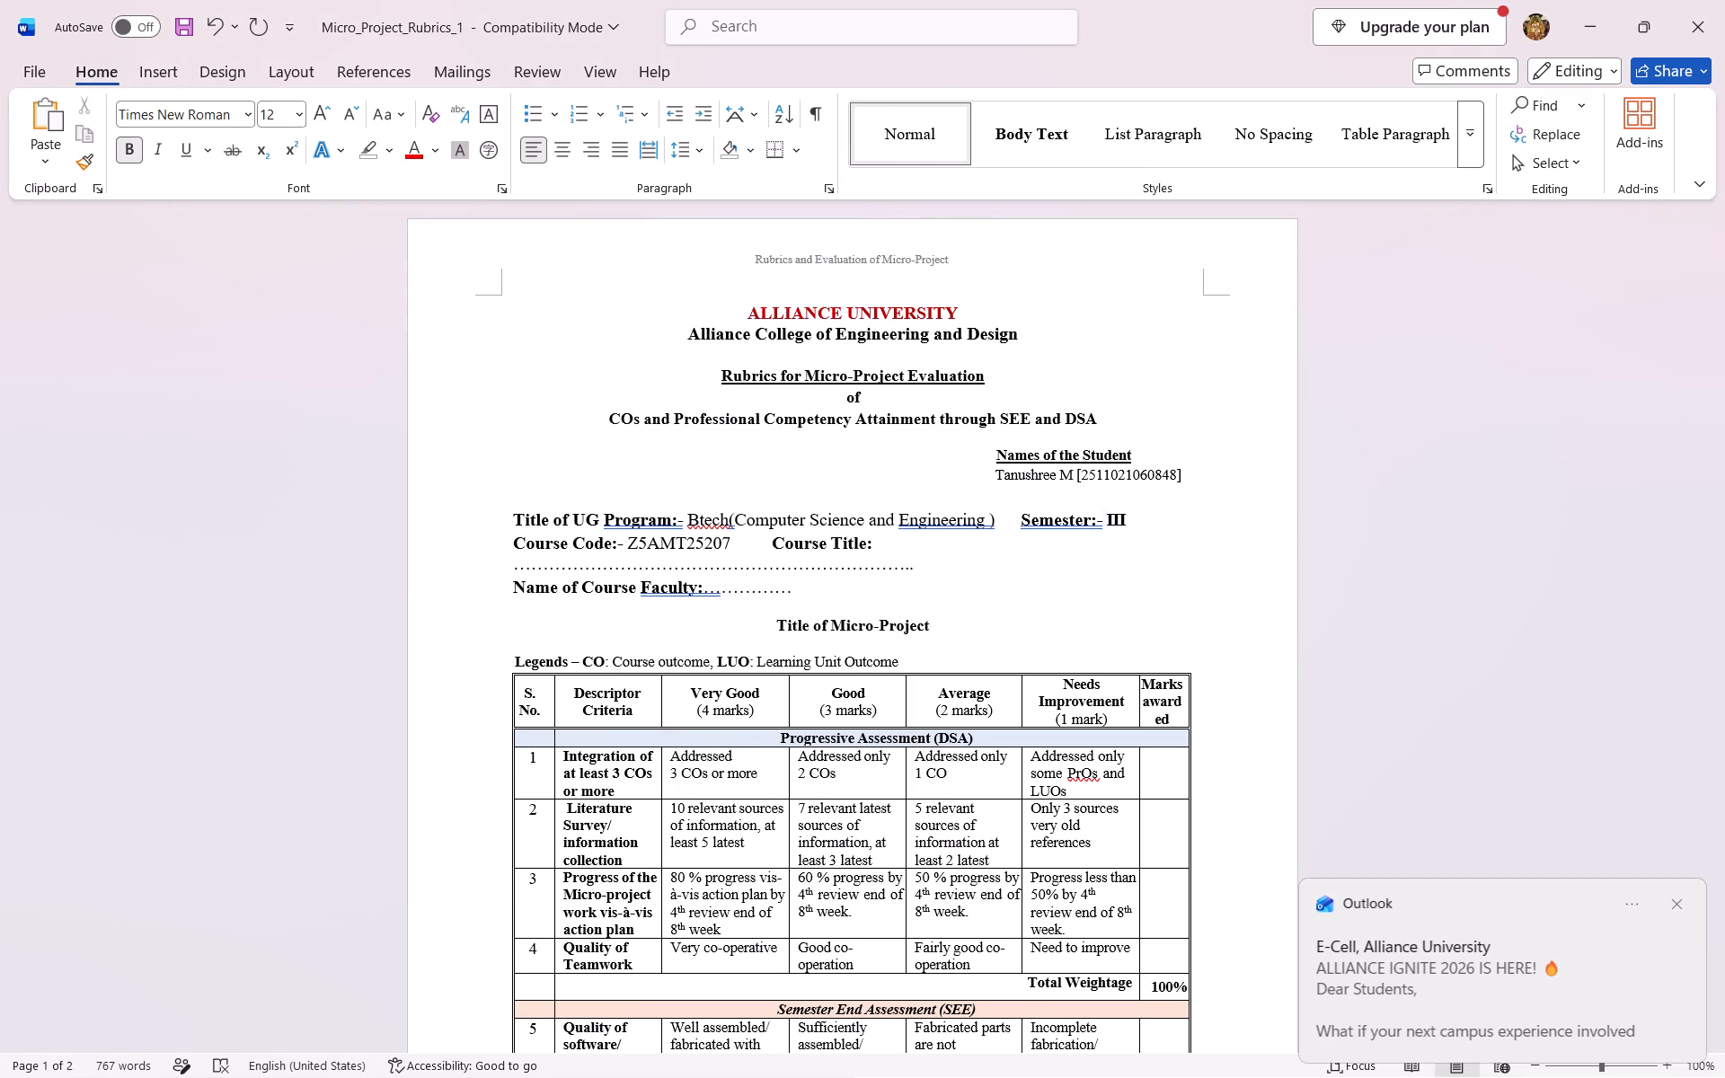
{"action": "key", "text": "Left"}
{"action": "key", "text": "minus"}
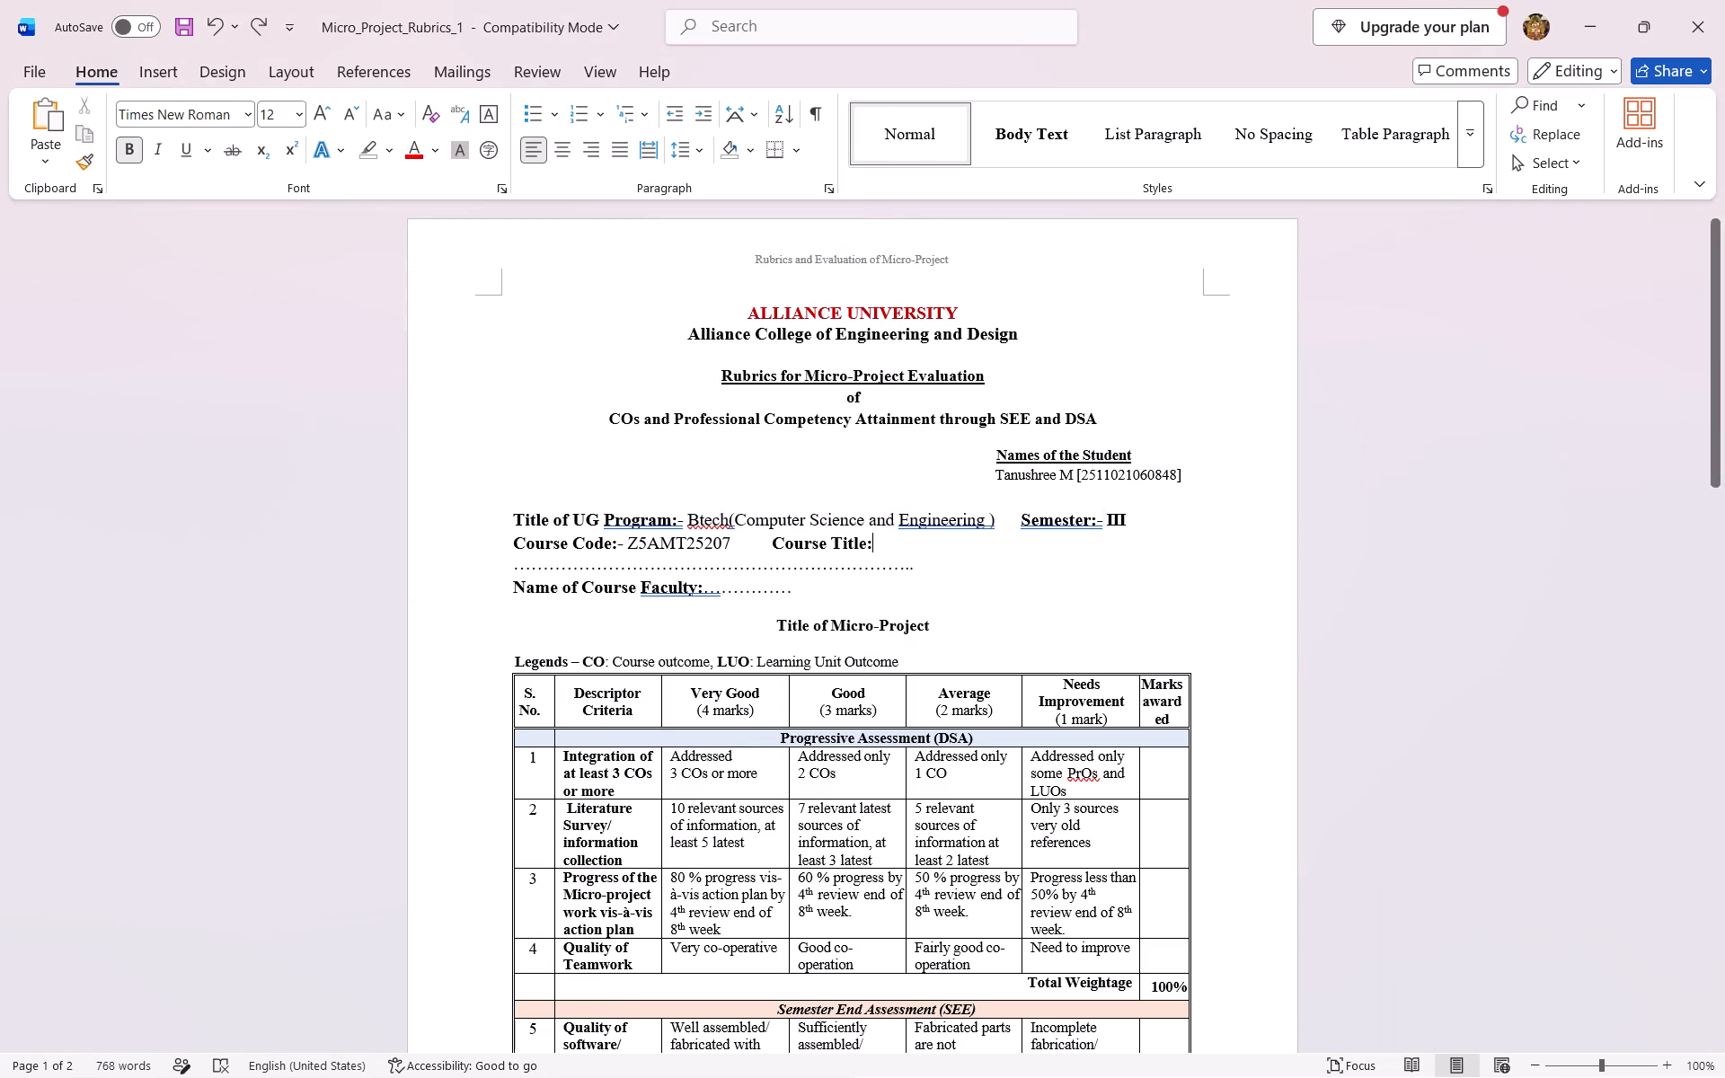
{"action": "key", "text": "ctrl+v"}
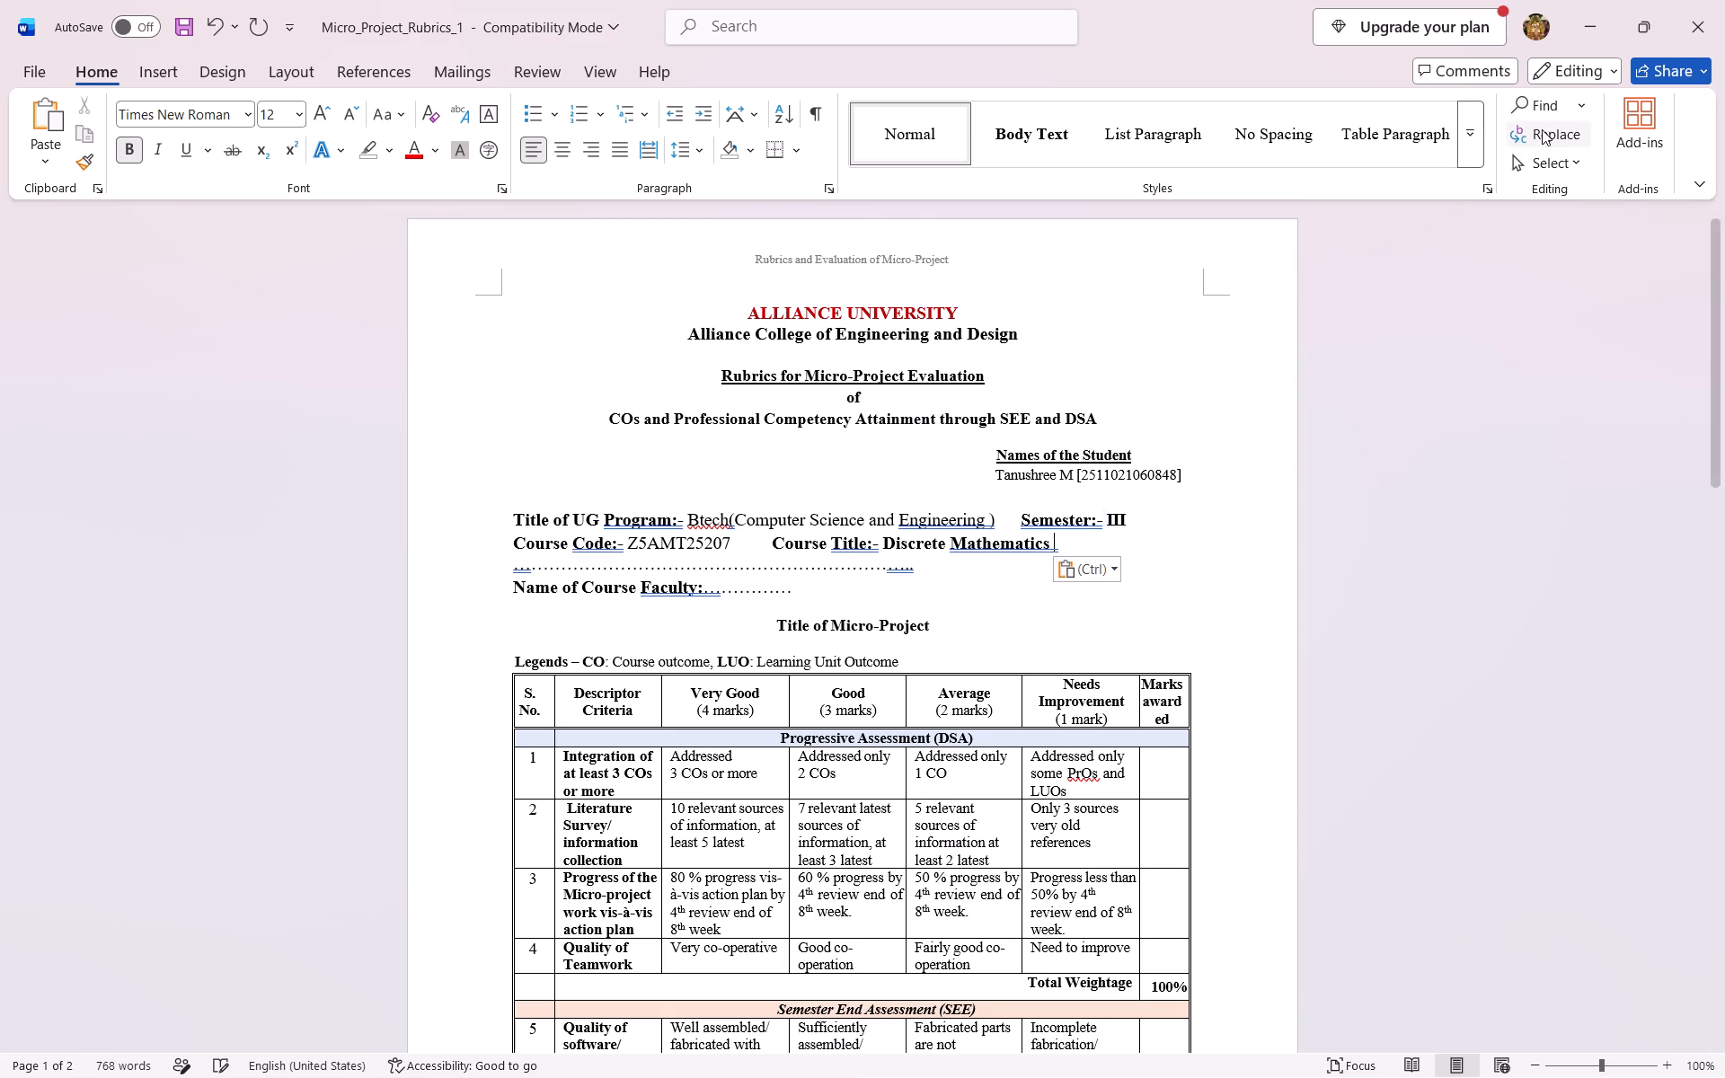
Shrink the Word window from full screen and remove bold from the course title value Discrete Mathematics.
{"action": "left_click", "coordinate": [1634, 20]}
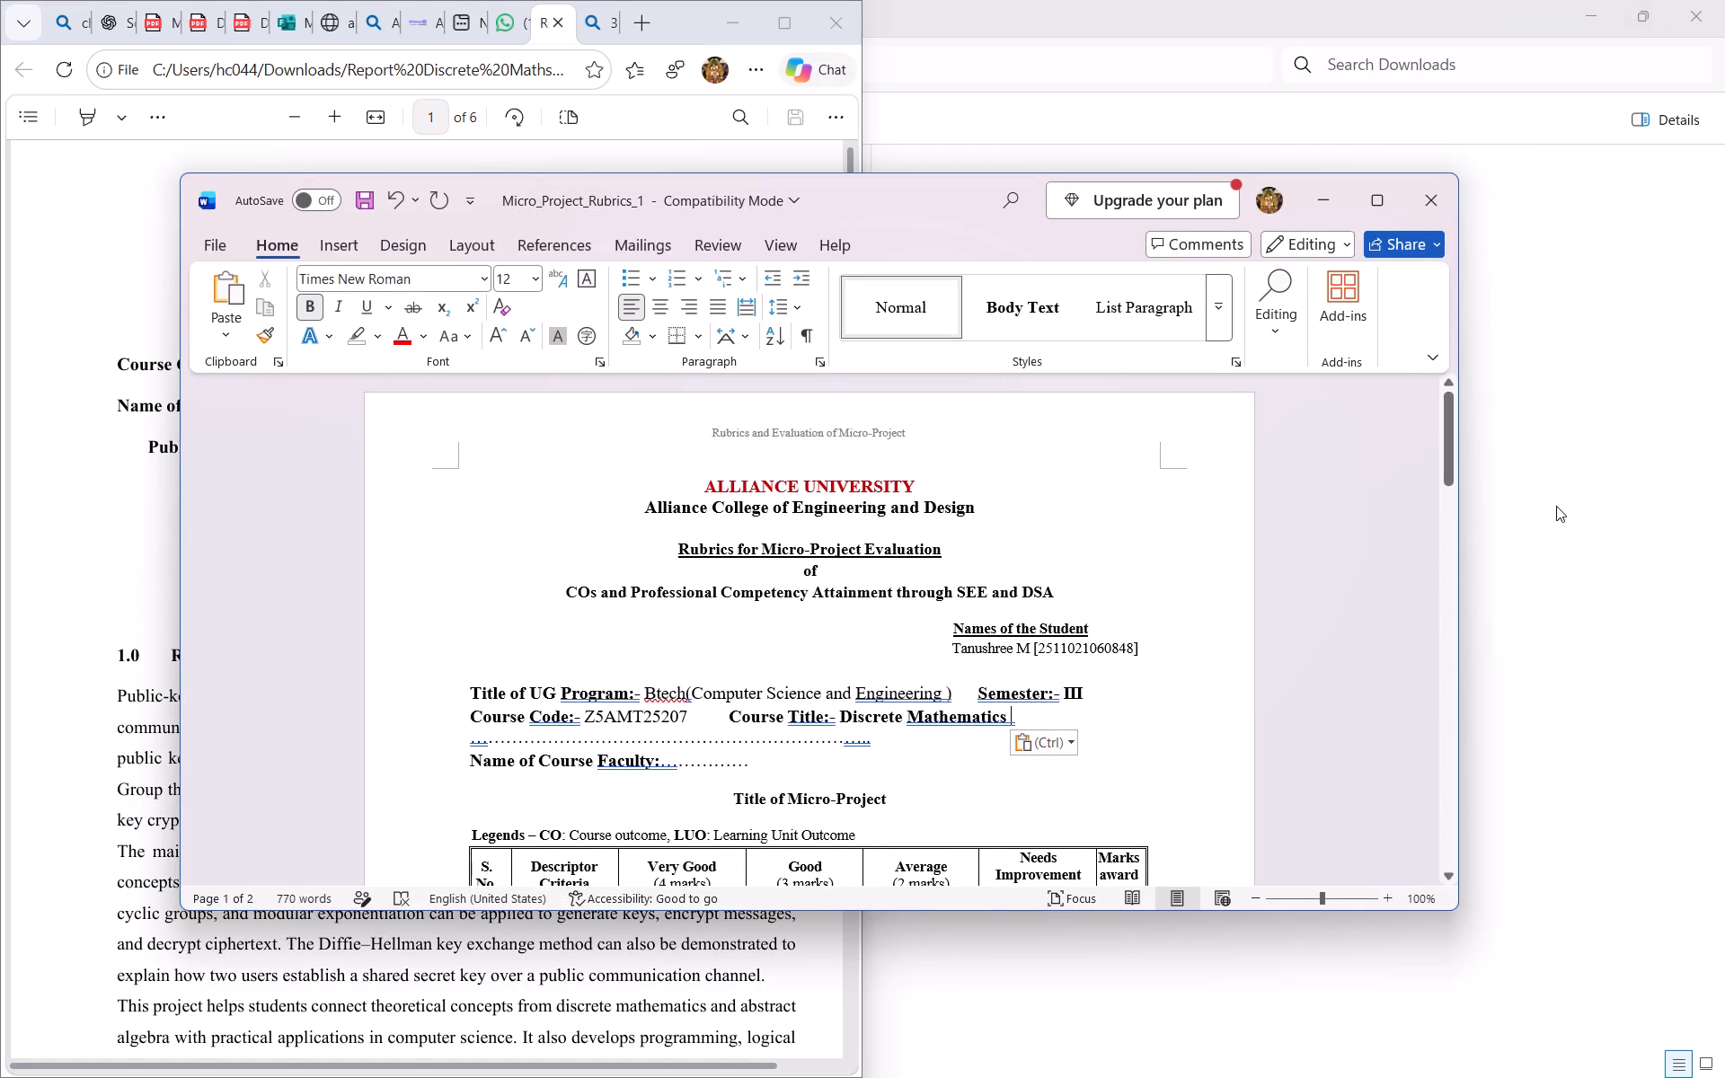
{"action": "left_click_drag", "start_coordinate": [838, 717], "coordinate": [1007, 703]}
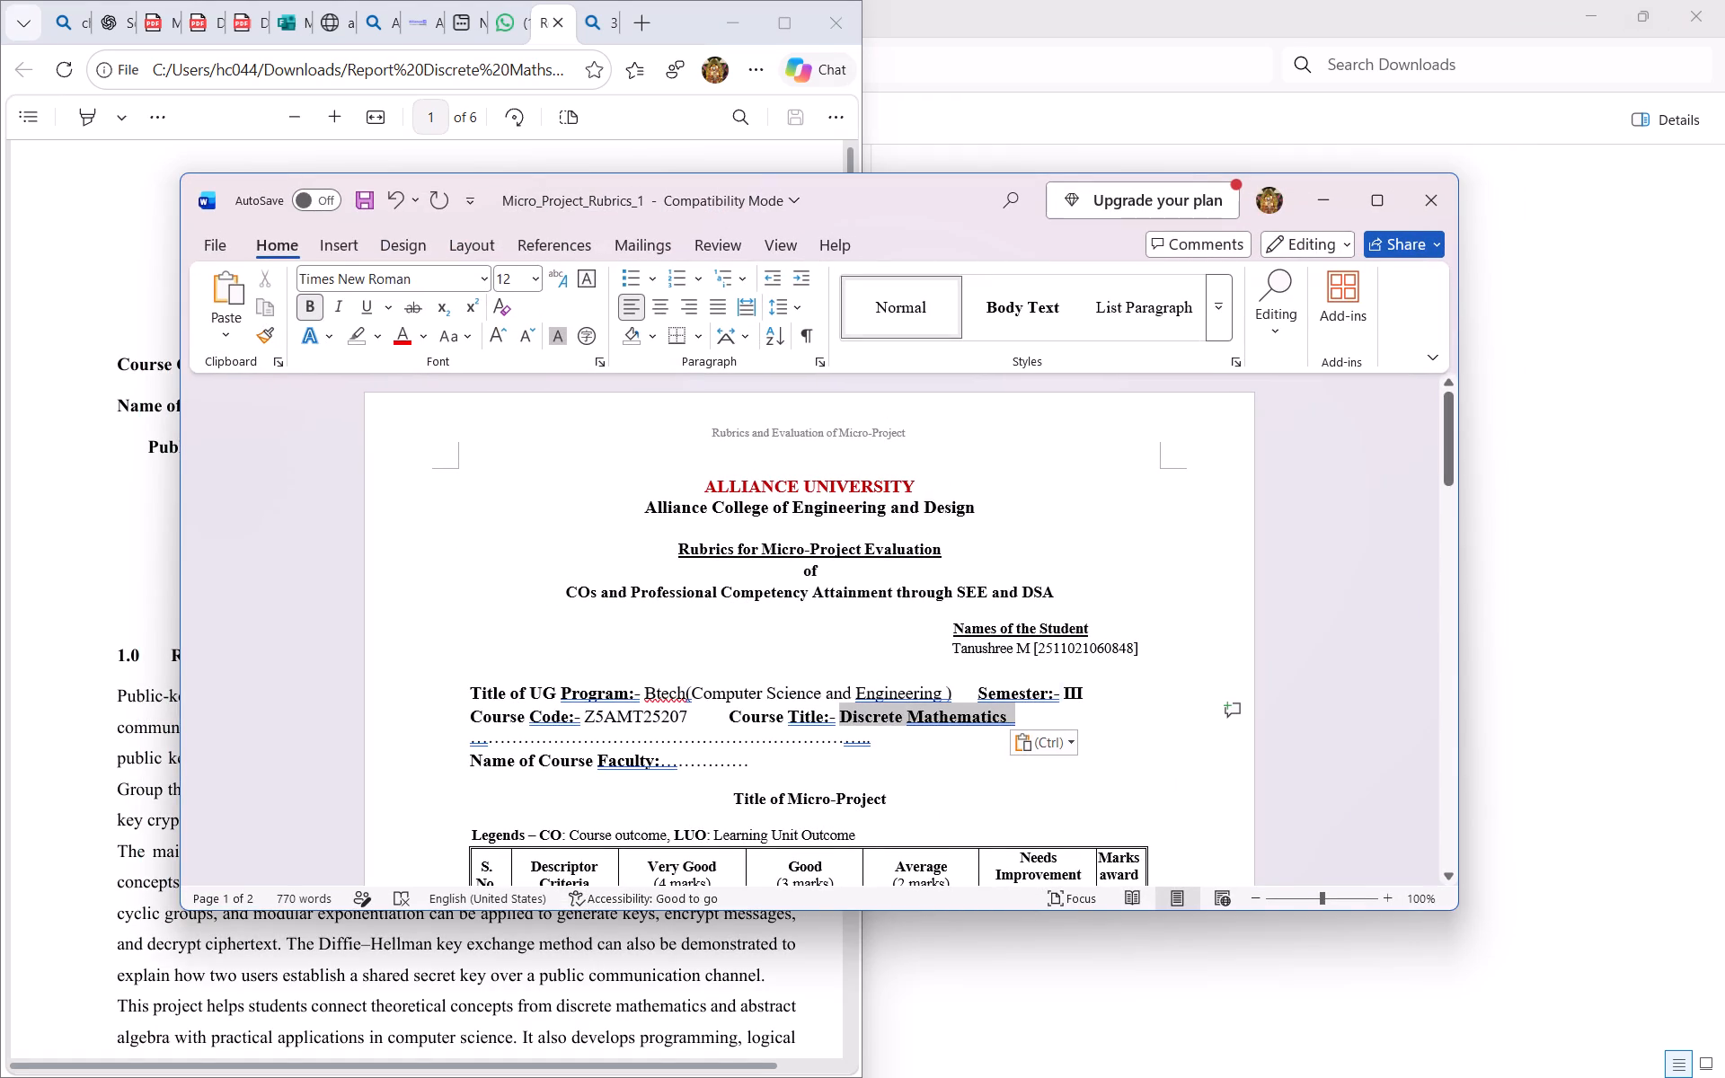
{"action": "left_click_drag", "start_coordinate": [1007, 703], "coordinate": [1007, 704]}
{"action": "key", "text": "ctrl+b"}
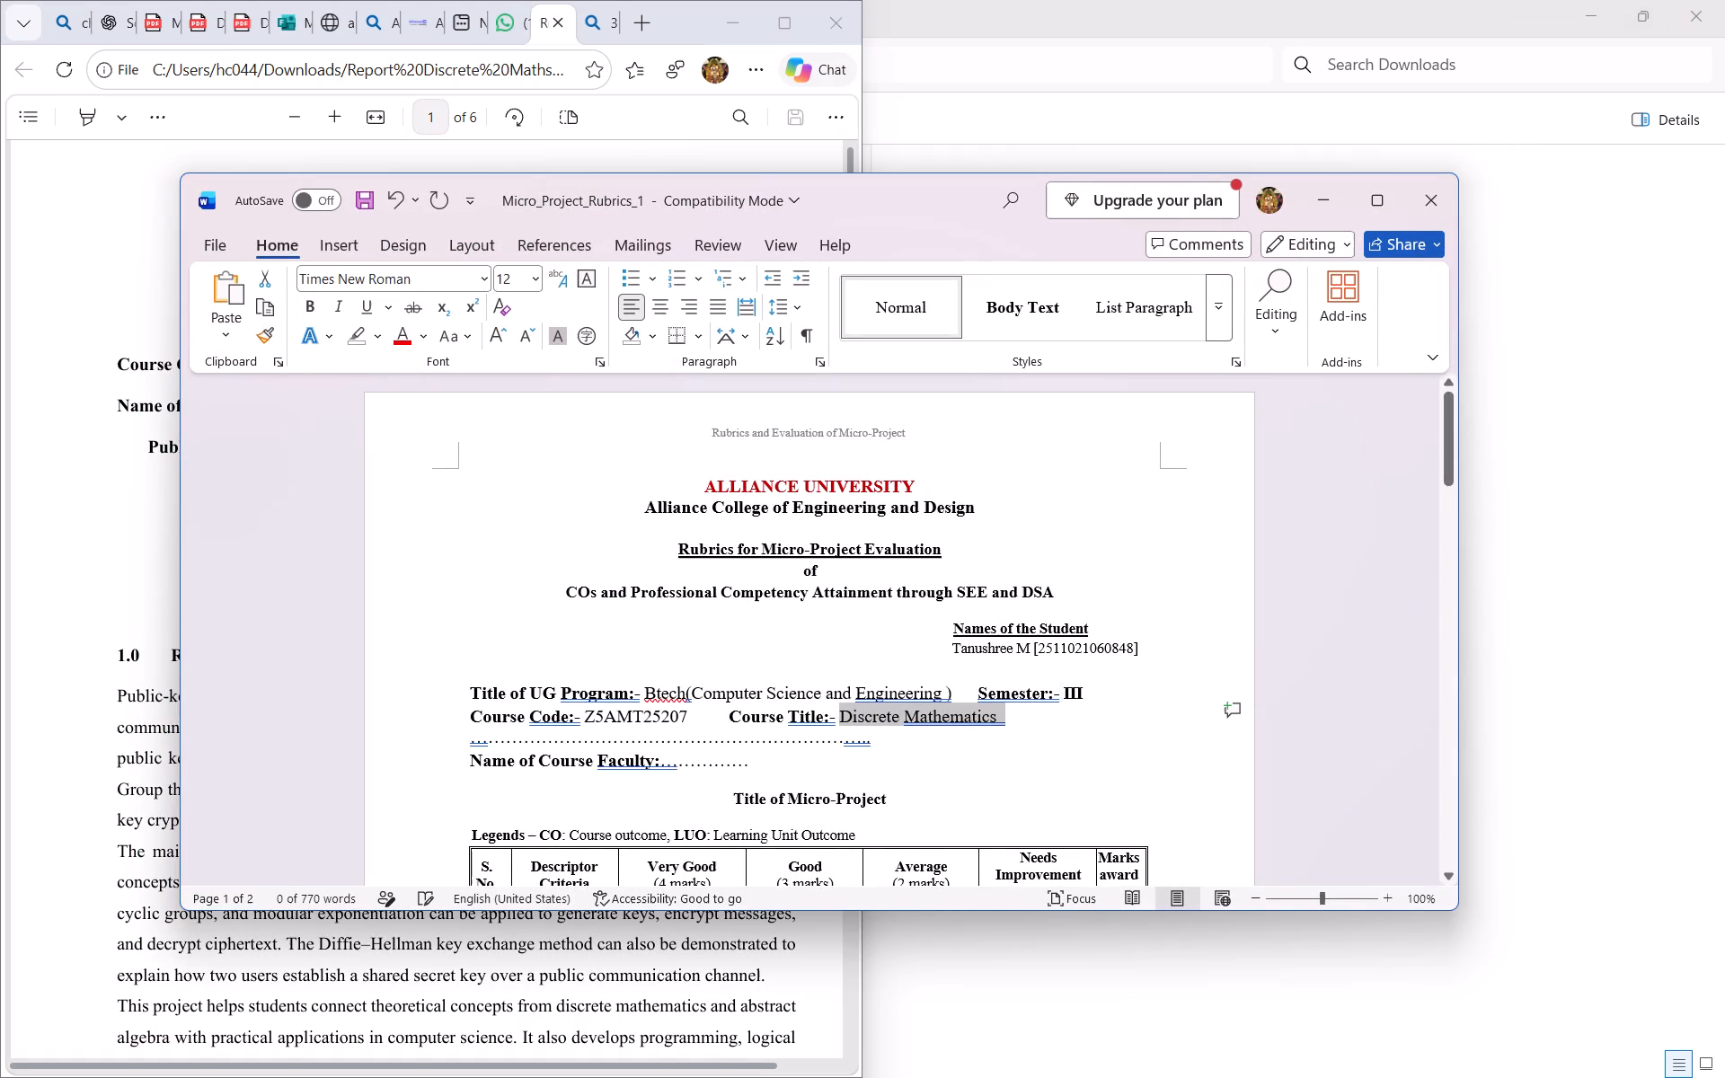
Delete the leftover dotted placeholder line between the Course Title and Name of Course Faculty lines.
{"action": "left_click", "coordinate": [944, 746]}
{"action": "left_click_drag", "start_coordinate": [882, 734], "coordinate": [693, 722]}
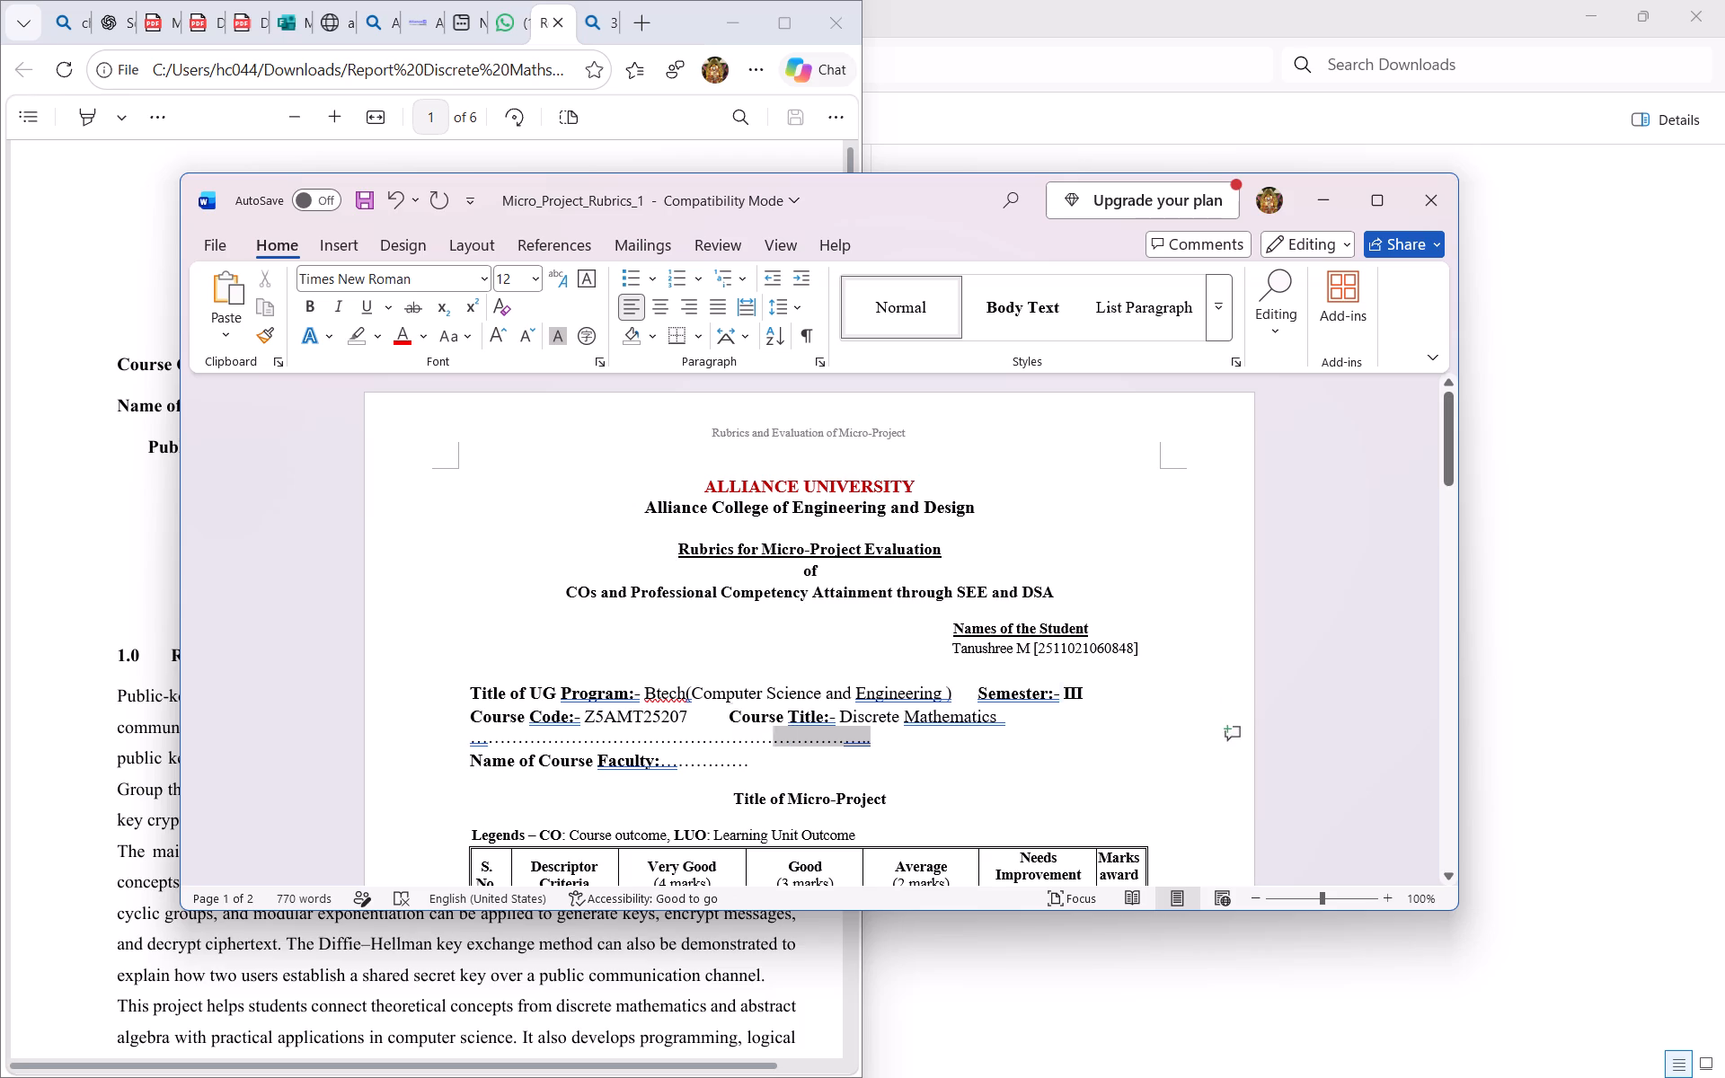
{"action": "left_click_drag", "start_coordinate": [693, 722], "coordinate": [475, 742]}
{"action": "key", "text": "BackSpace"}
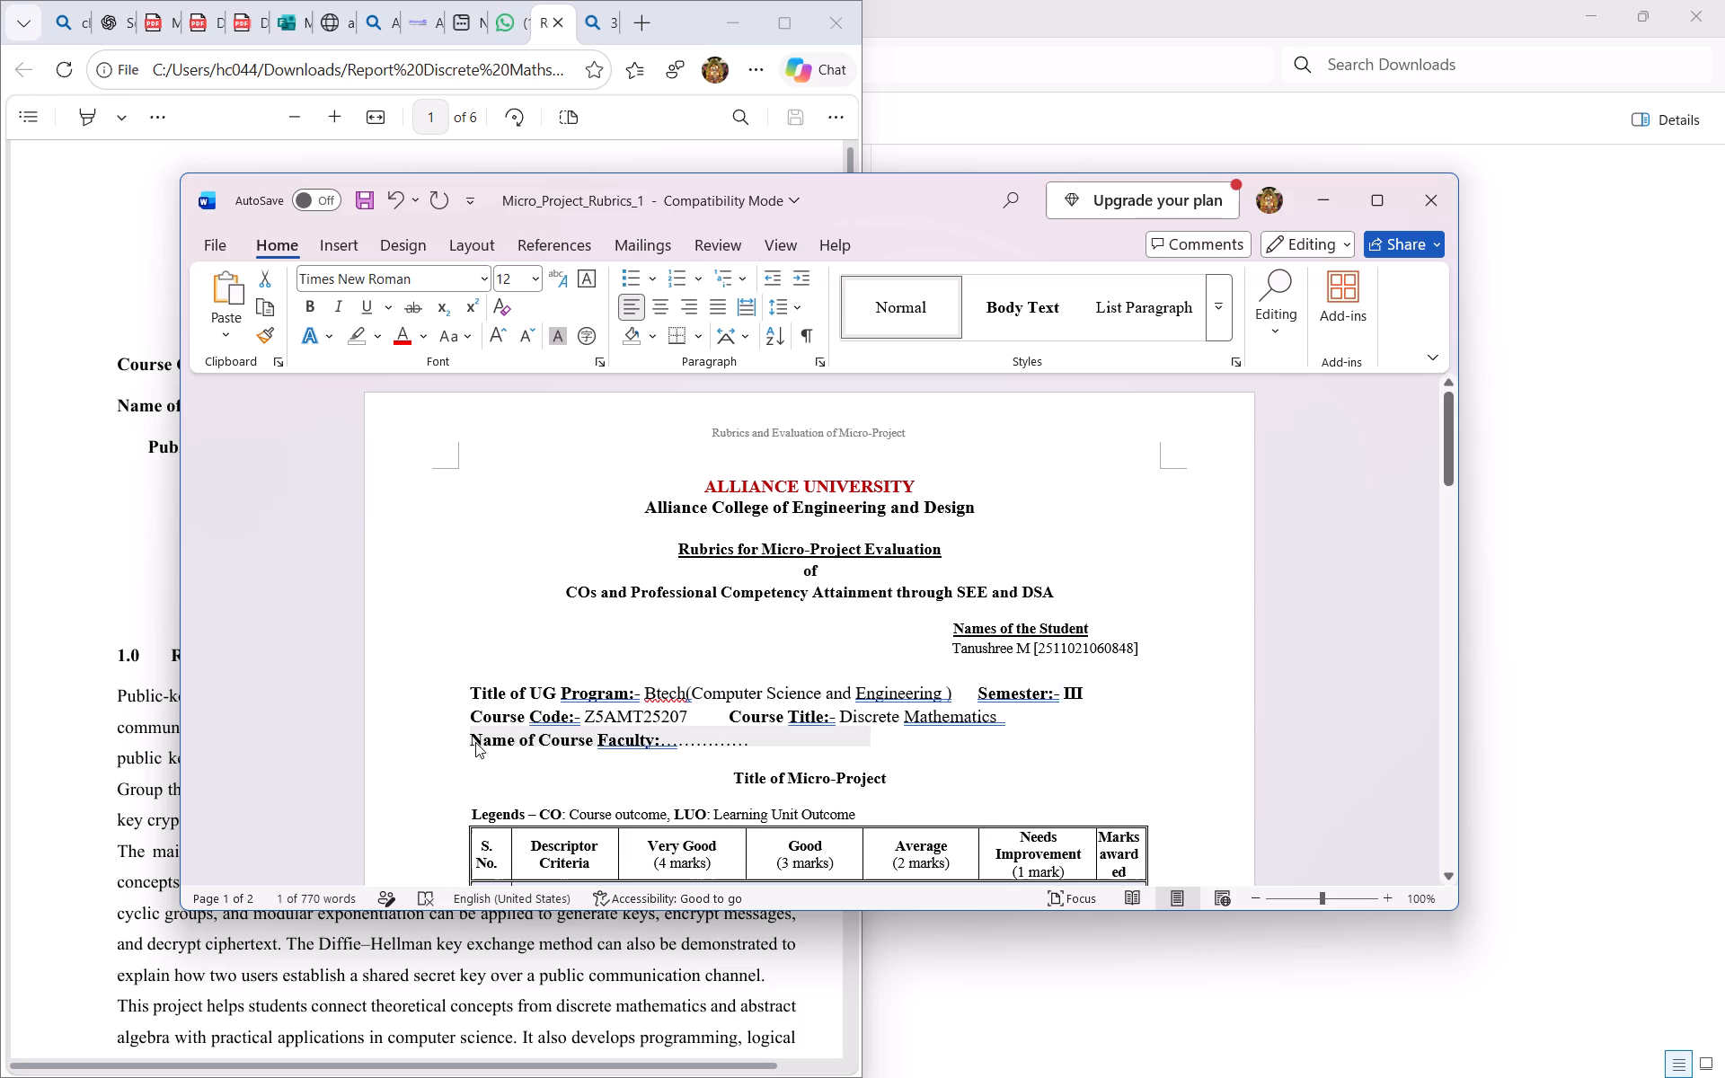
Add spaces before the Course Title label so the course title ends near the page's right margin on one line.
{"action": "double_click", "coordinate": [1361, 204]}
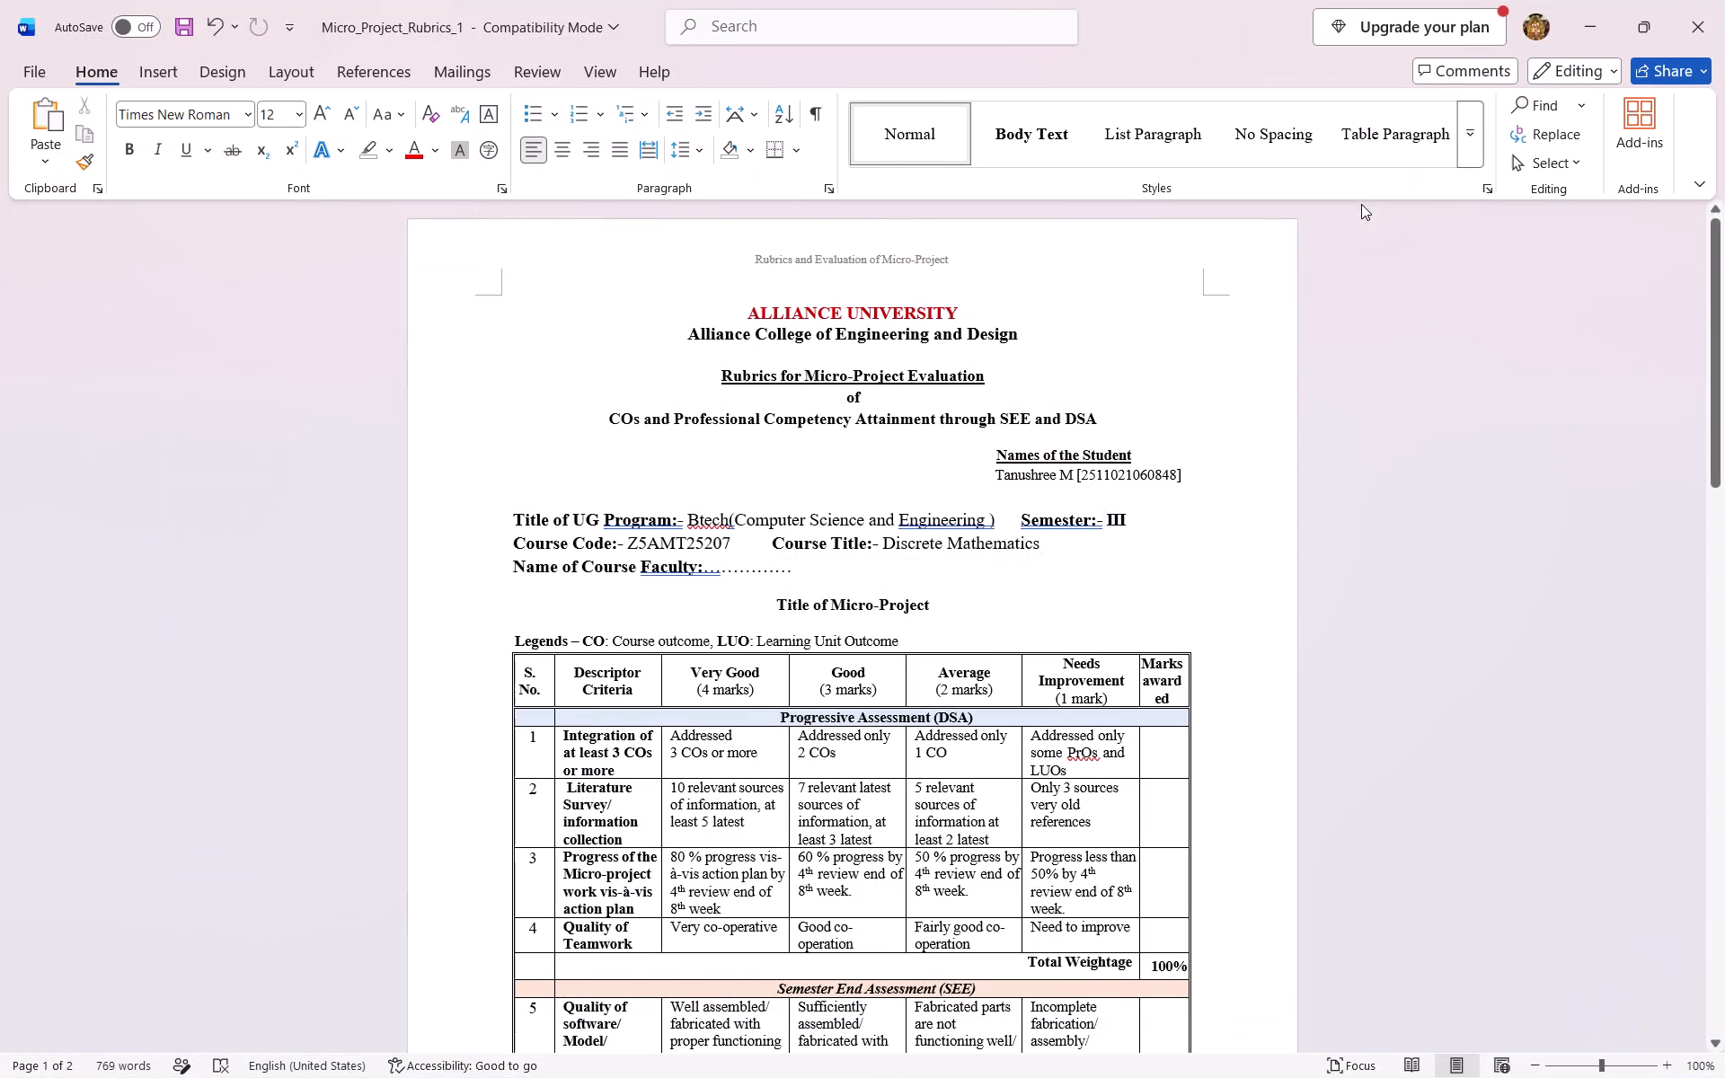
{"action": "left_click", "coordinate": [765, 542]}
{"action": "key", "text": "space"}
{"action": "key", "text": "space"}
{"action": "key", "text": "space"}
{"action": "key", "text": "space"}
{"action": "key", "text": "space"}
{"action": "key", "text": "space"}
{"action": "key", "text": "space"}
{"action": "key", "text": "space"}
{"action": "key", "text": "space"}
{"action": "key", "text": "space"}
{"action": "key", "text": "space"}
{"action": "key", "text": "space"}
{"action": "key", "text": "space"}
{"action": "key", "text": "space"}
{"action": "key", "text": "space"}
{"action": "key", "text": "space"}
{"action": "key", "text": "space"}
{"action": "key", "text": "space"}
{"action": "key", "text": "space"}
{"action": "key", "text": "space"}
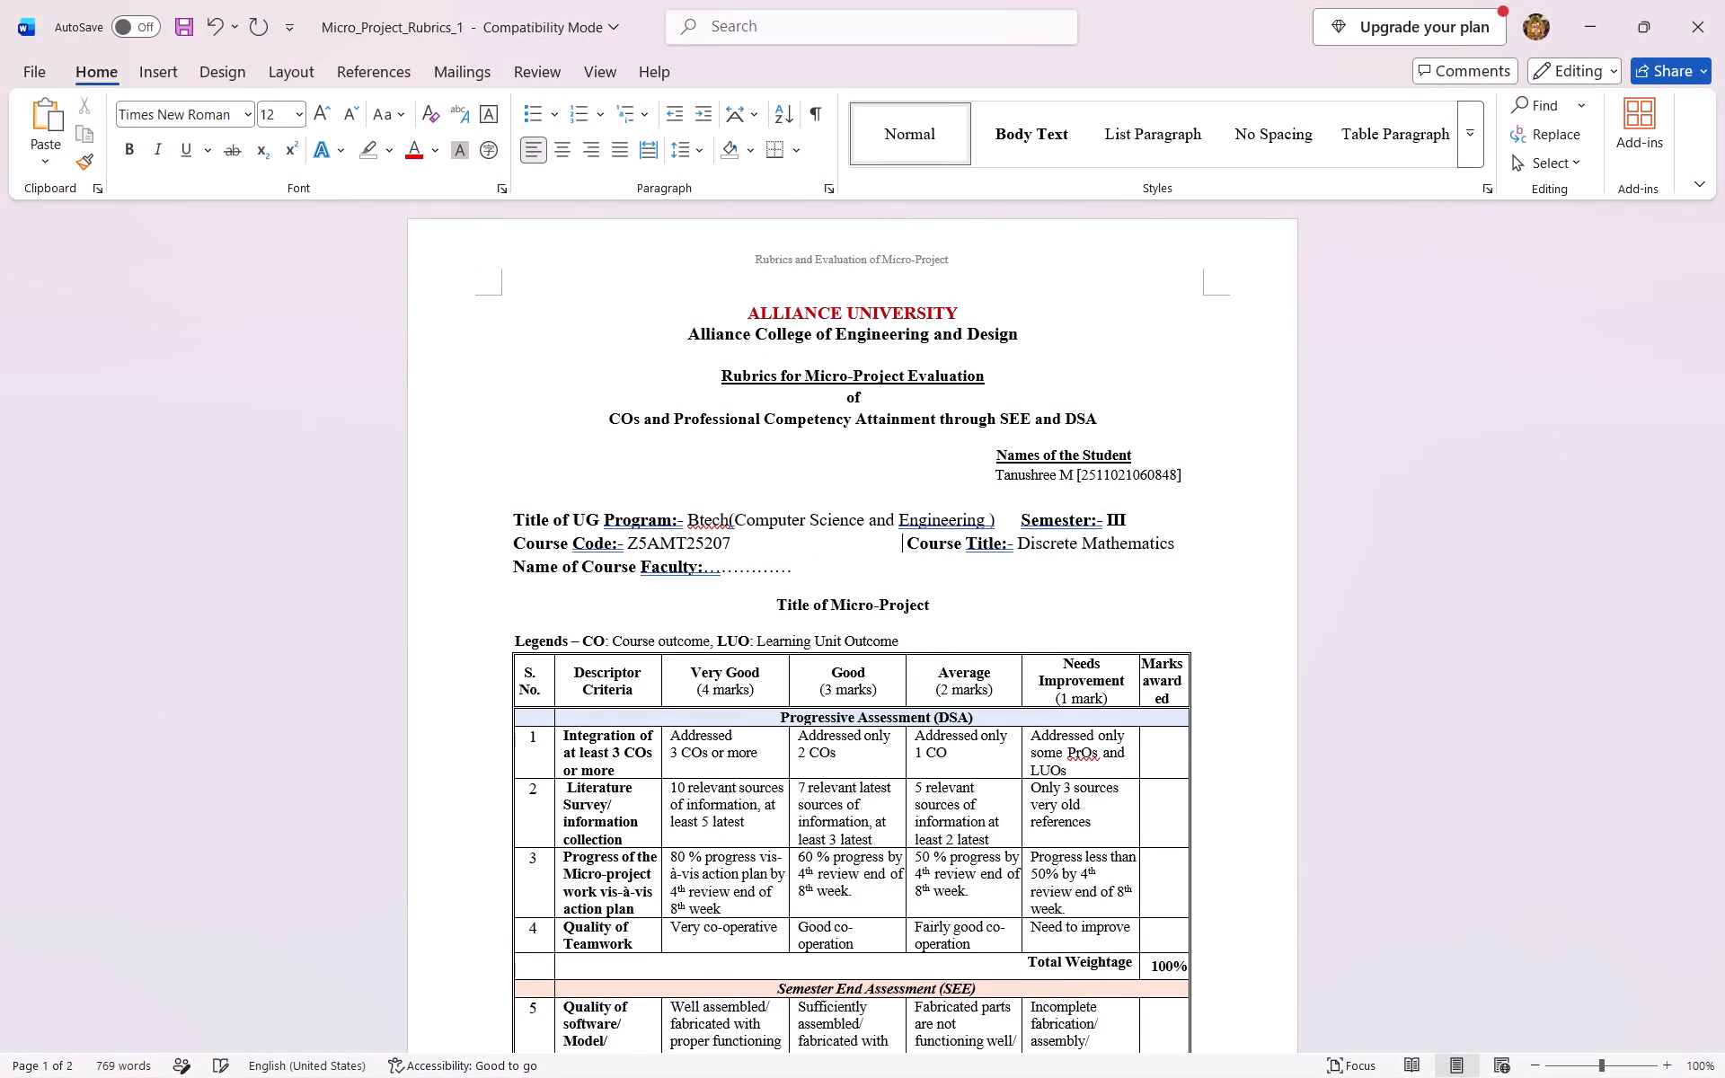
{"action": "key", "text": "BackSpace"}
{"action": "key", "text": "BackSpace"}
{"action": "key", "text": "BackSpace"}
{"action": "key", "text": "BackSpace"}
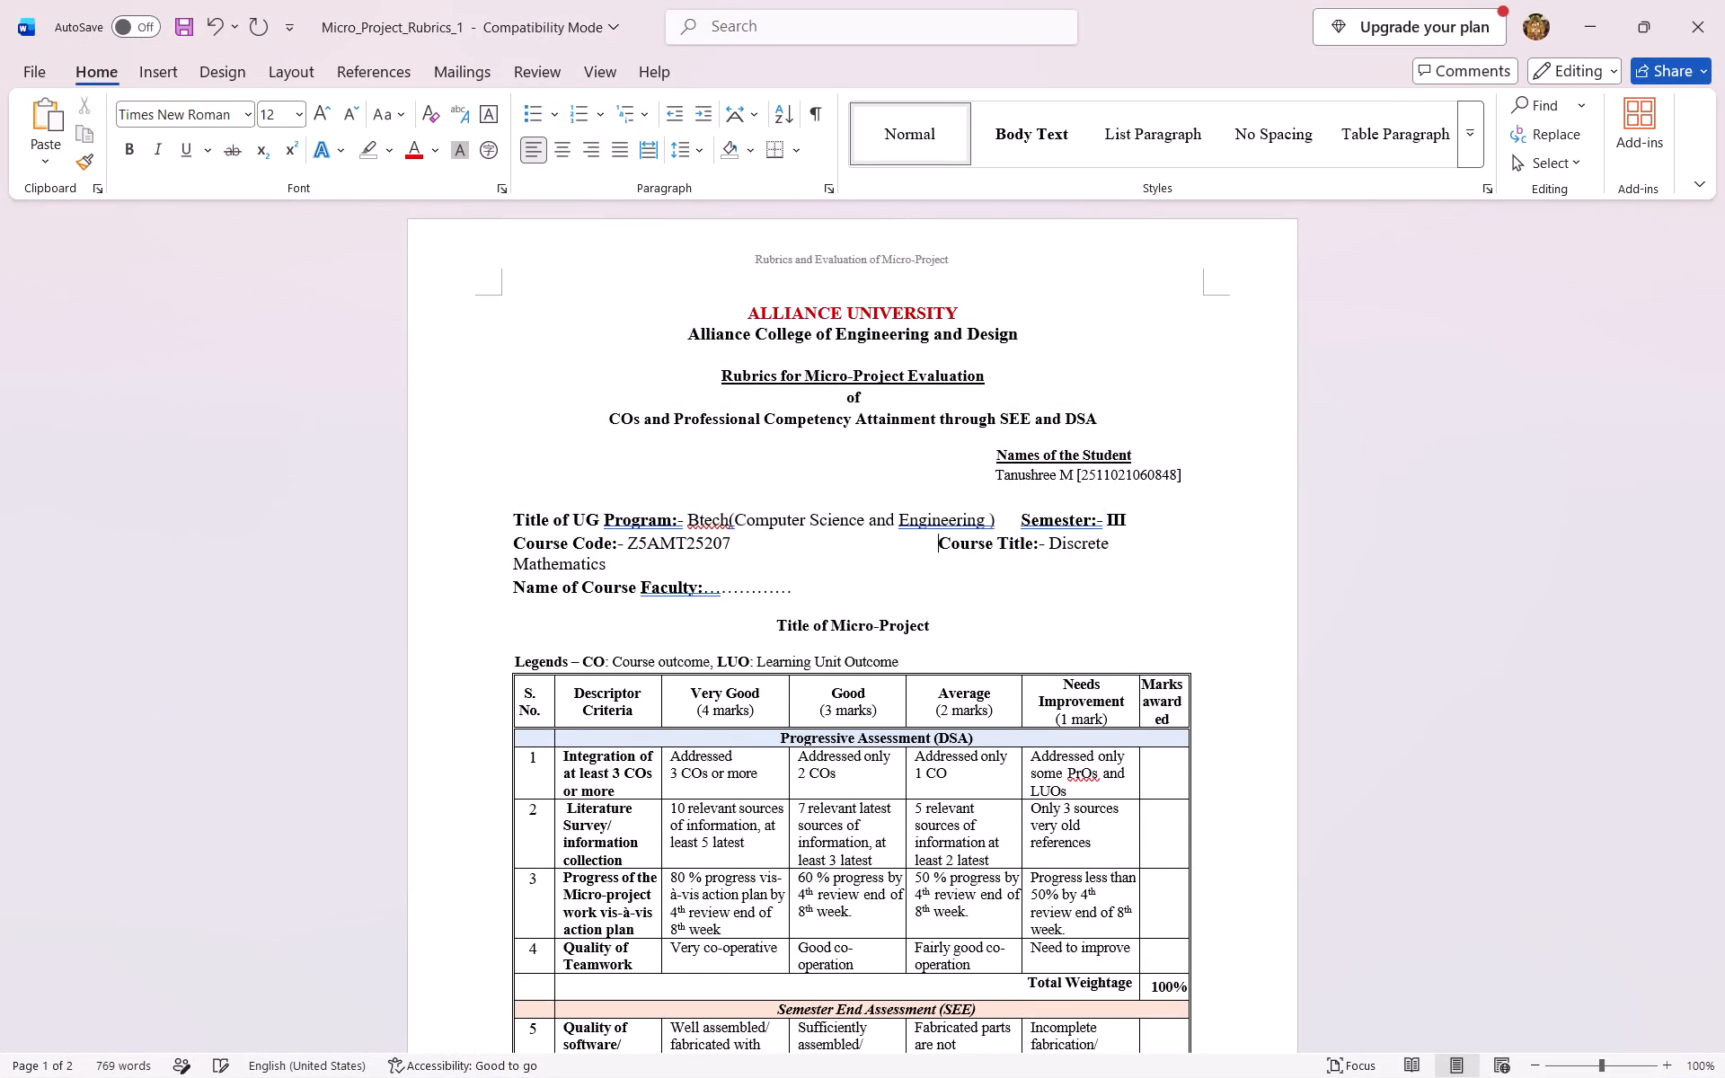
{"action": "key", "text": "BackSpace"}
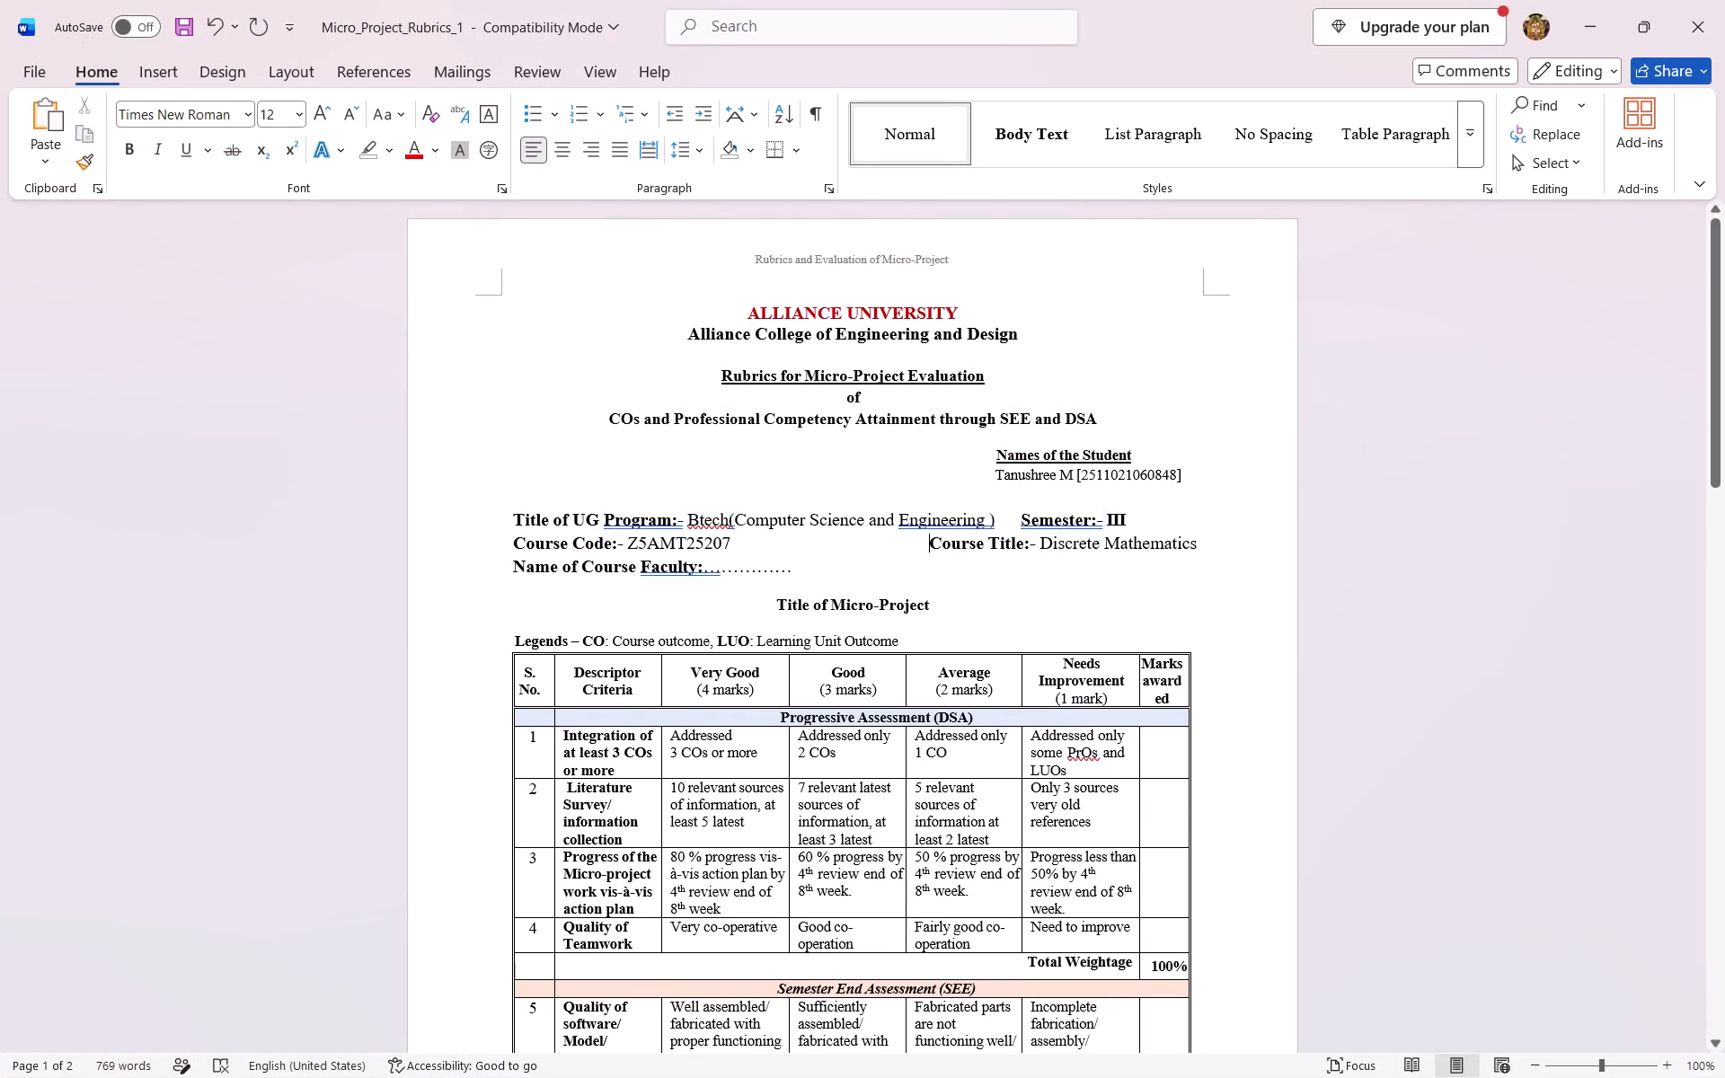
Rewrite "Btech" in the UG program name as "B Tech", with a space before the opening bracket.
{"action": "left_click", "coordinate": [708, 522]}
{"action": "key", "text": "BackSpace"}
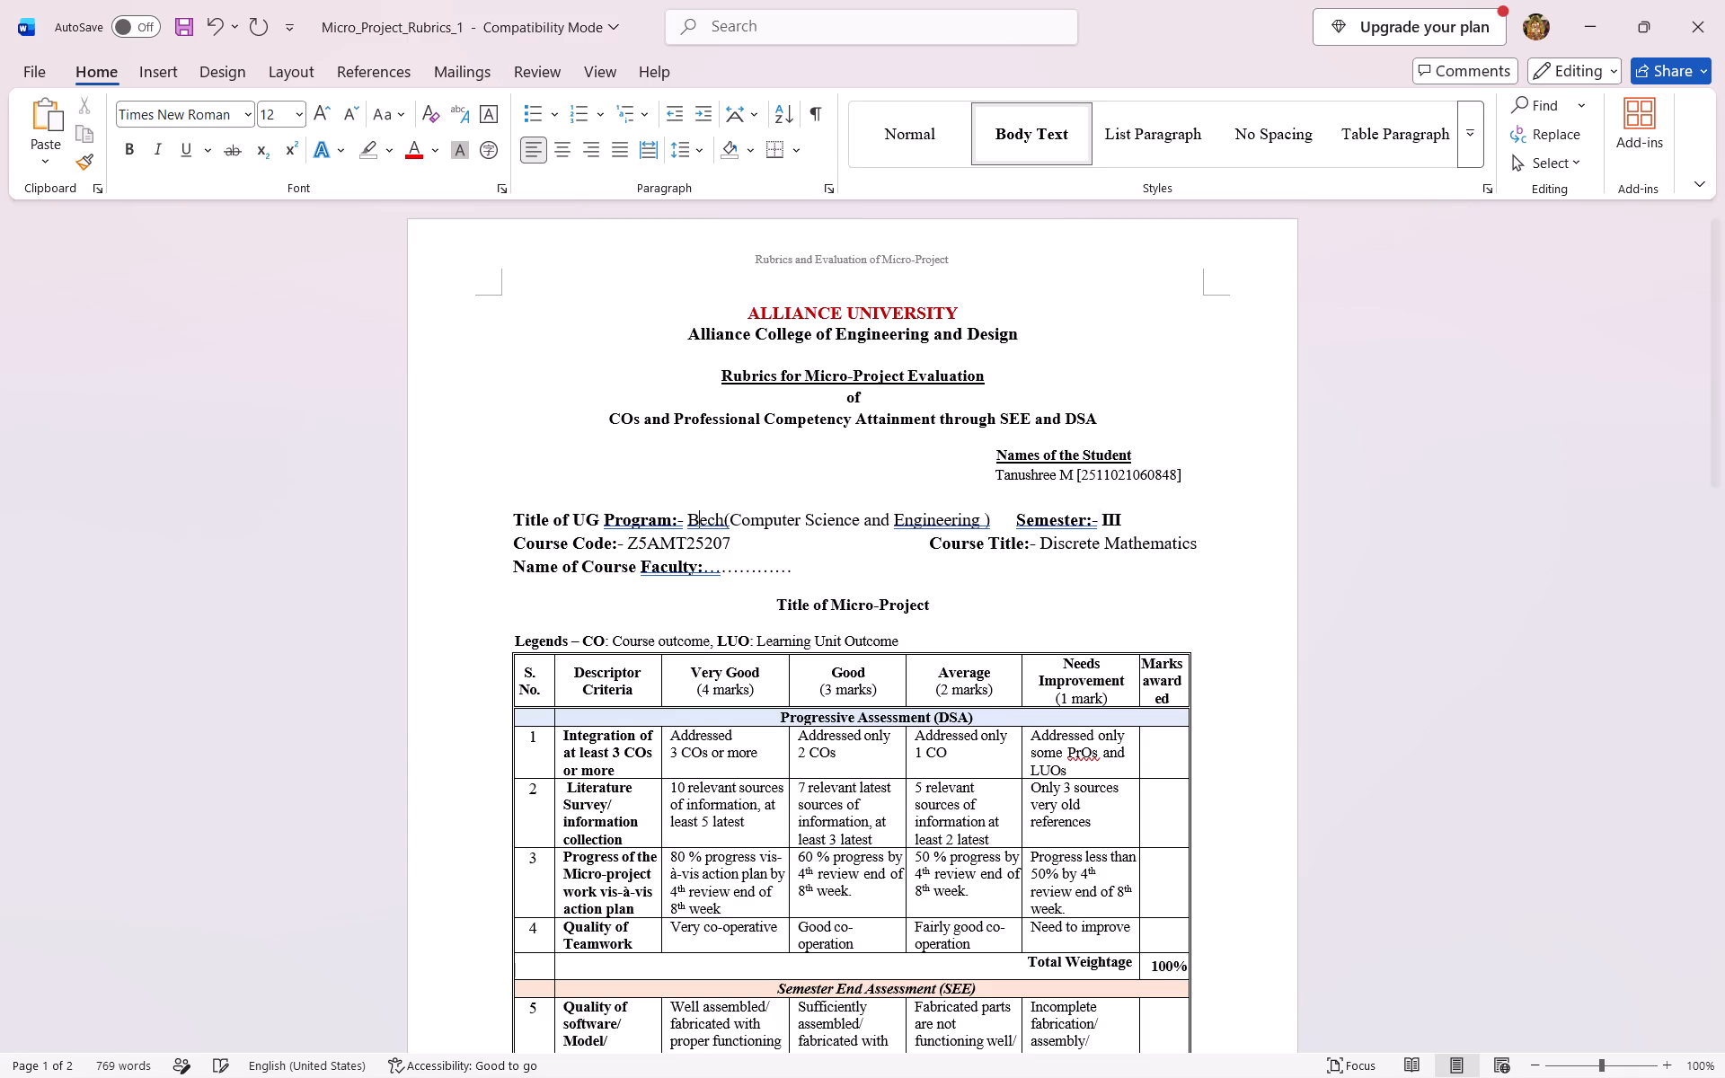
{"action": "key", "text": "shift+t"}
{"action": "key", "text": "Left"}
{"action": "key", "text": "space"}
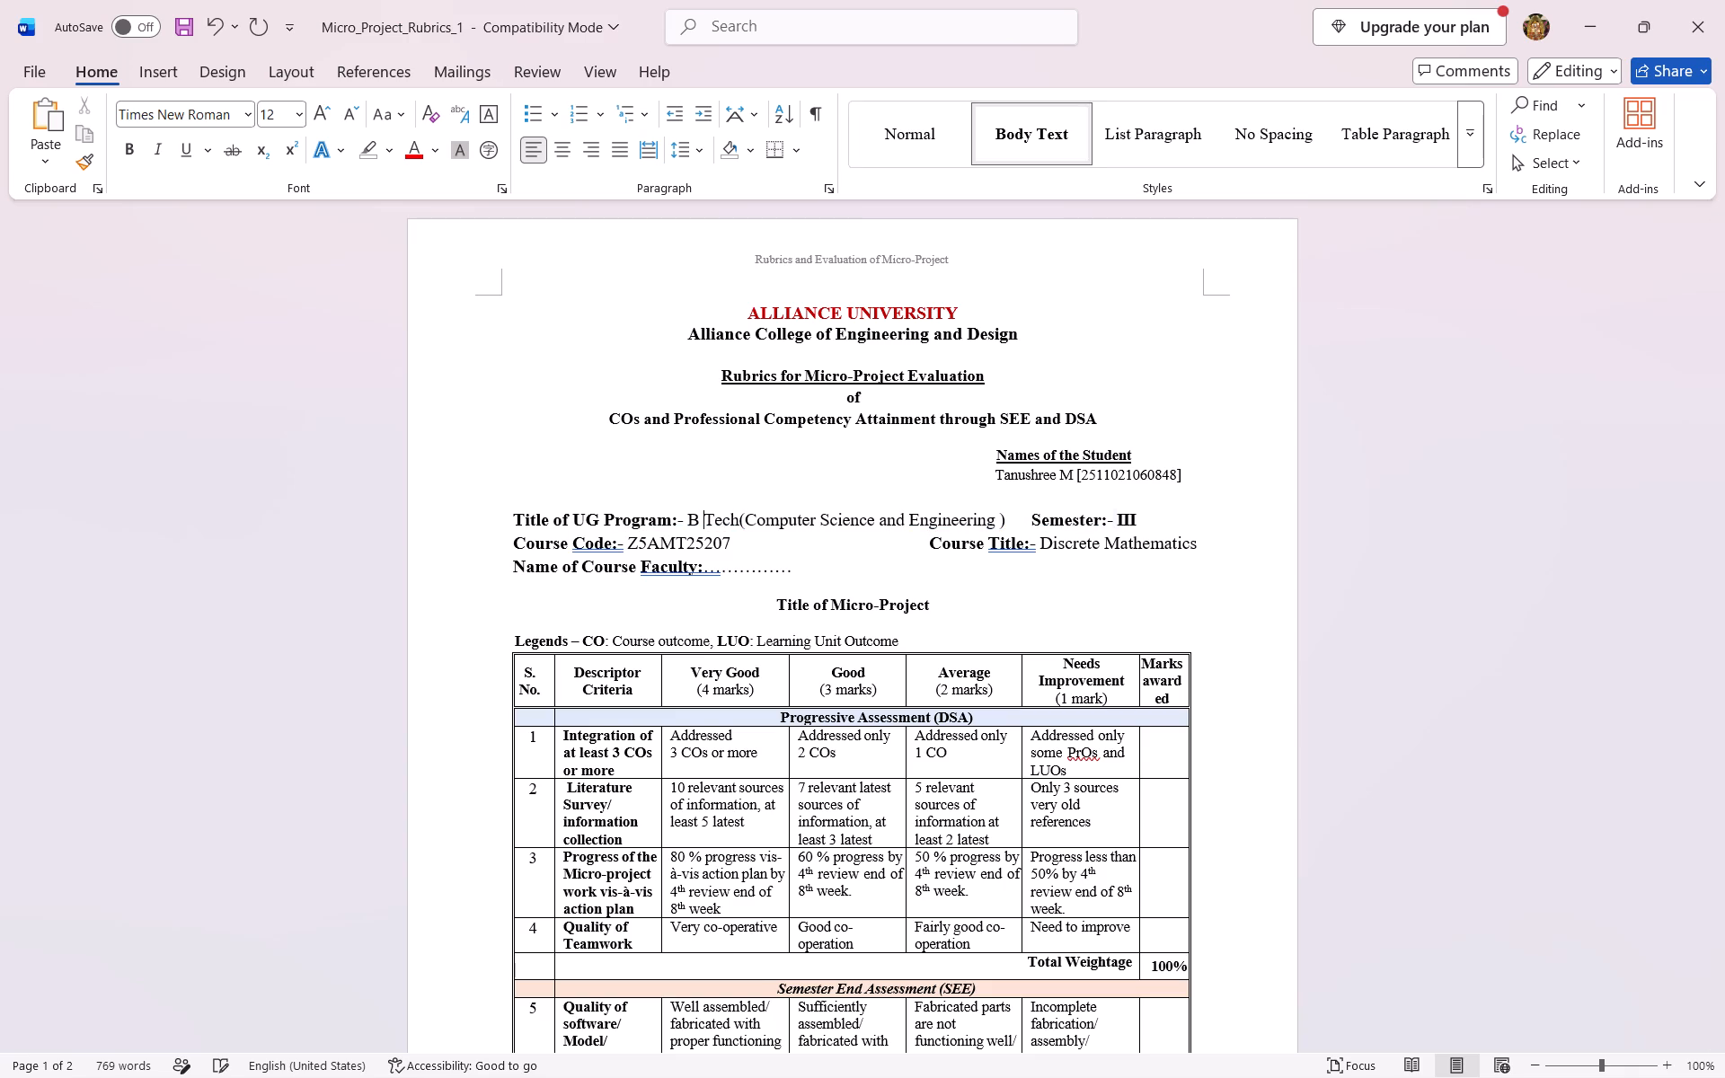
{"action": "left_click", "coordinate": [739, 517]}
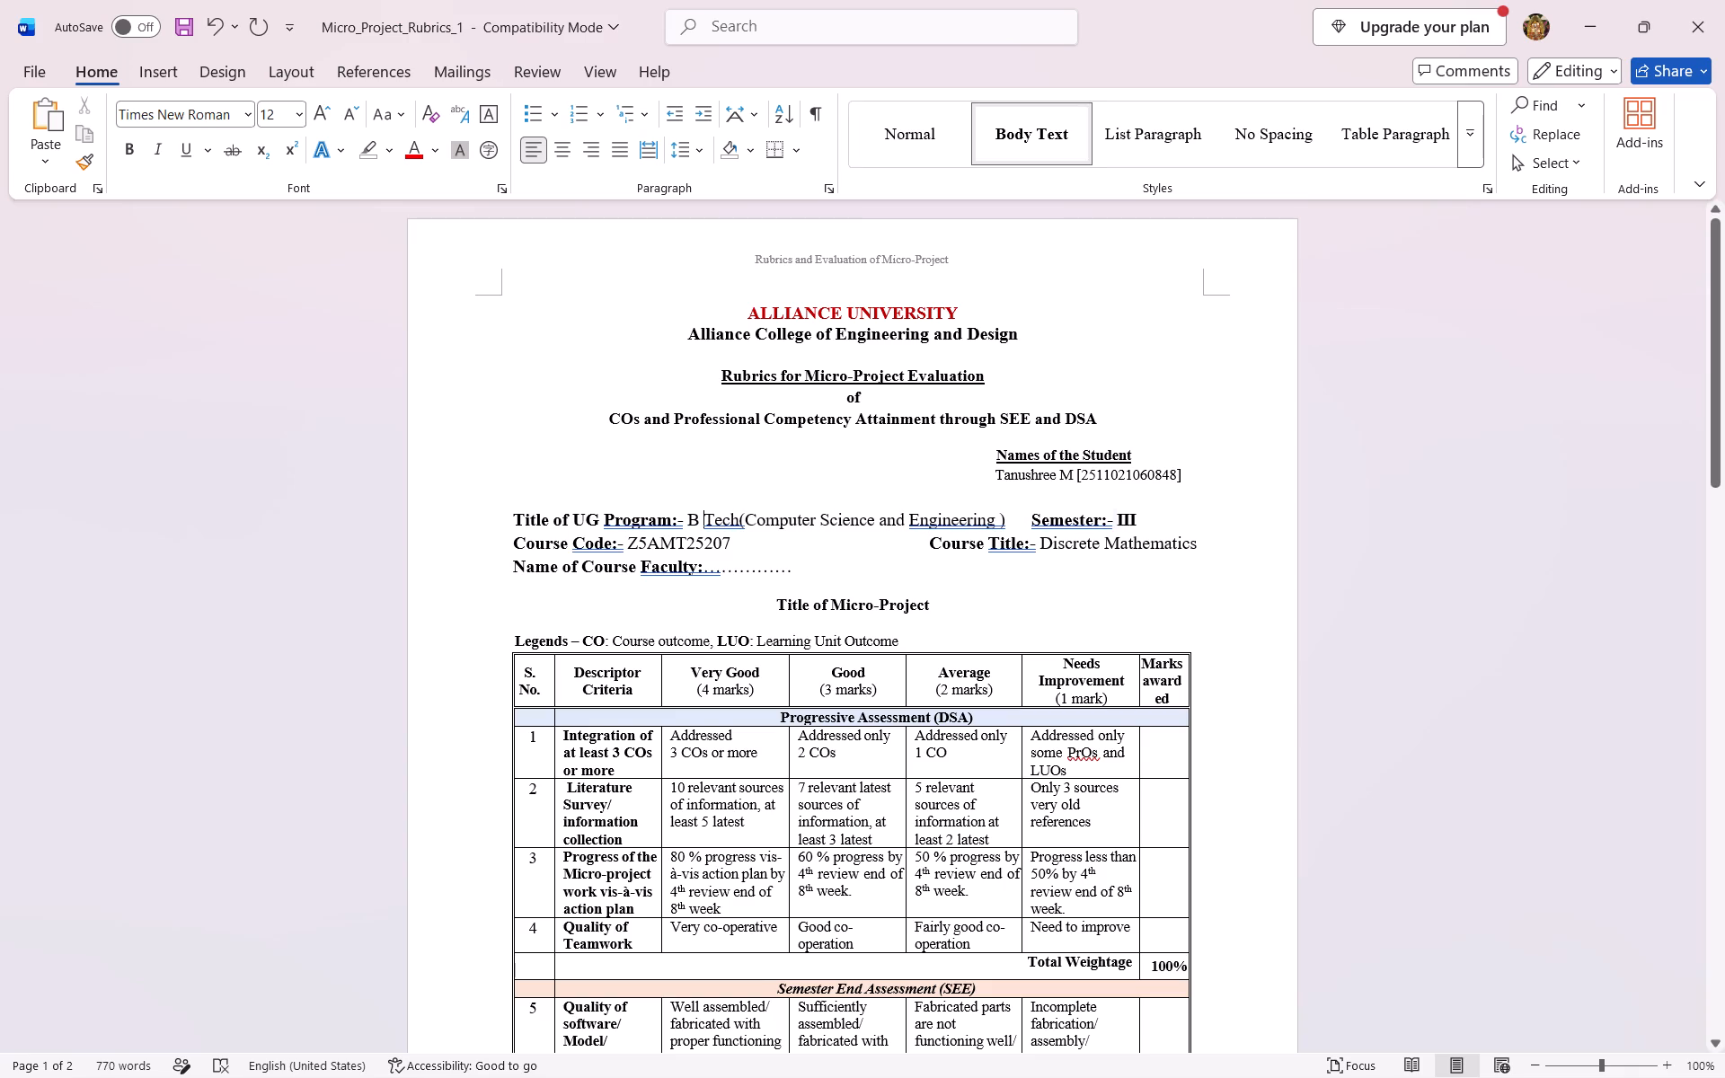
{"action": "key", "text": "space"}
{"action": "key", "text": "BackSpace"}
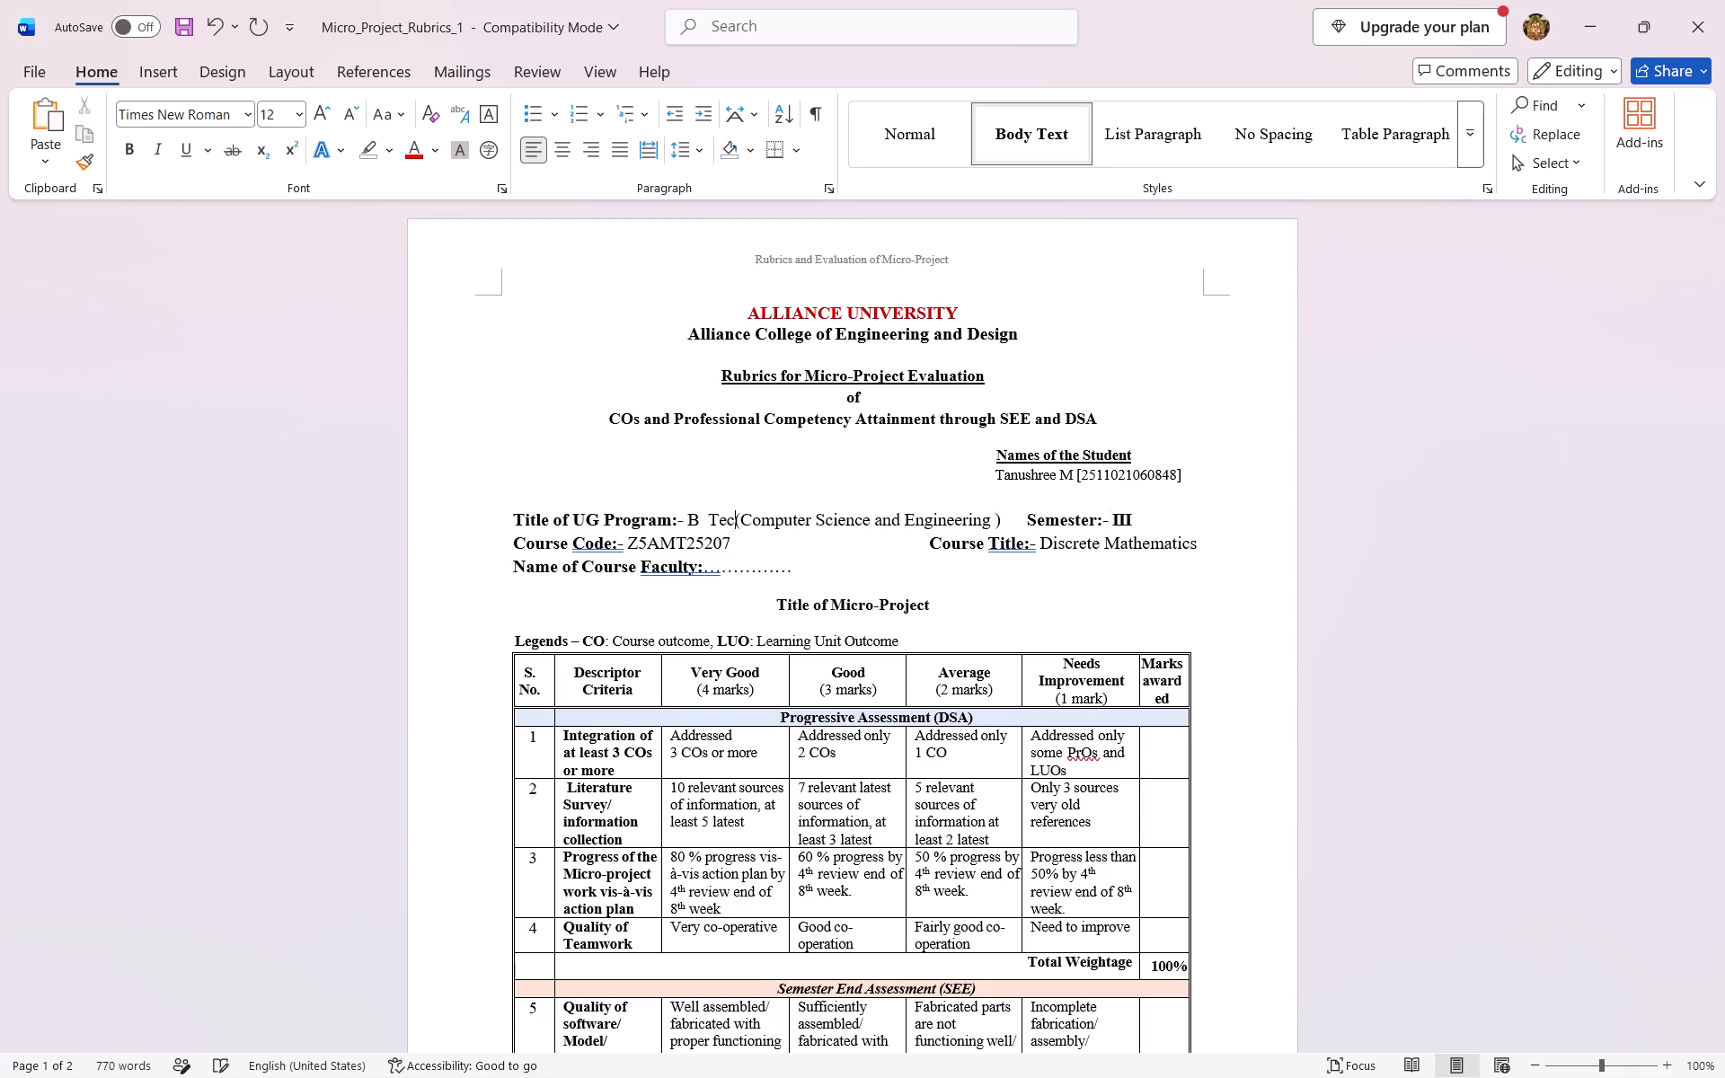
{"action": "type", "text": "h"}
{"action": "key", "text": "space"}
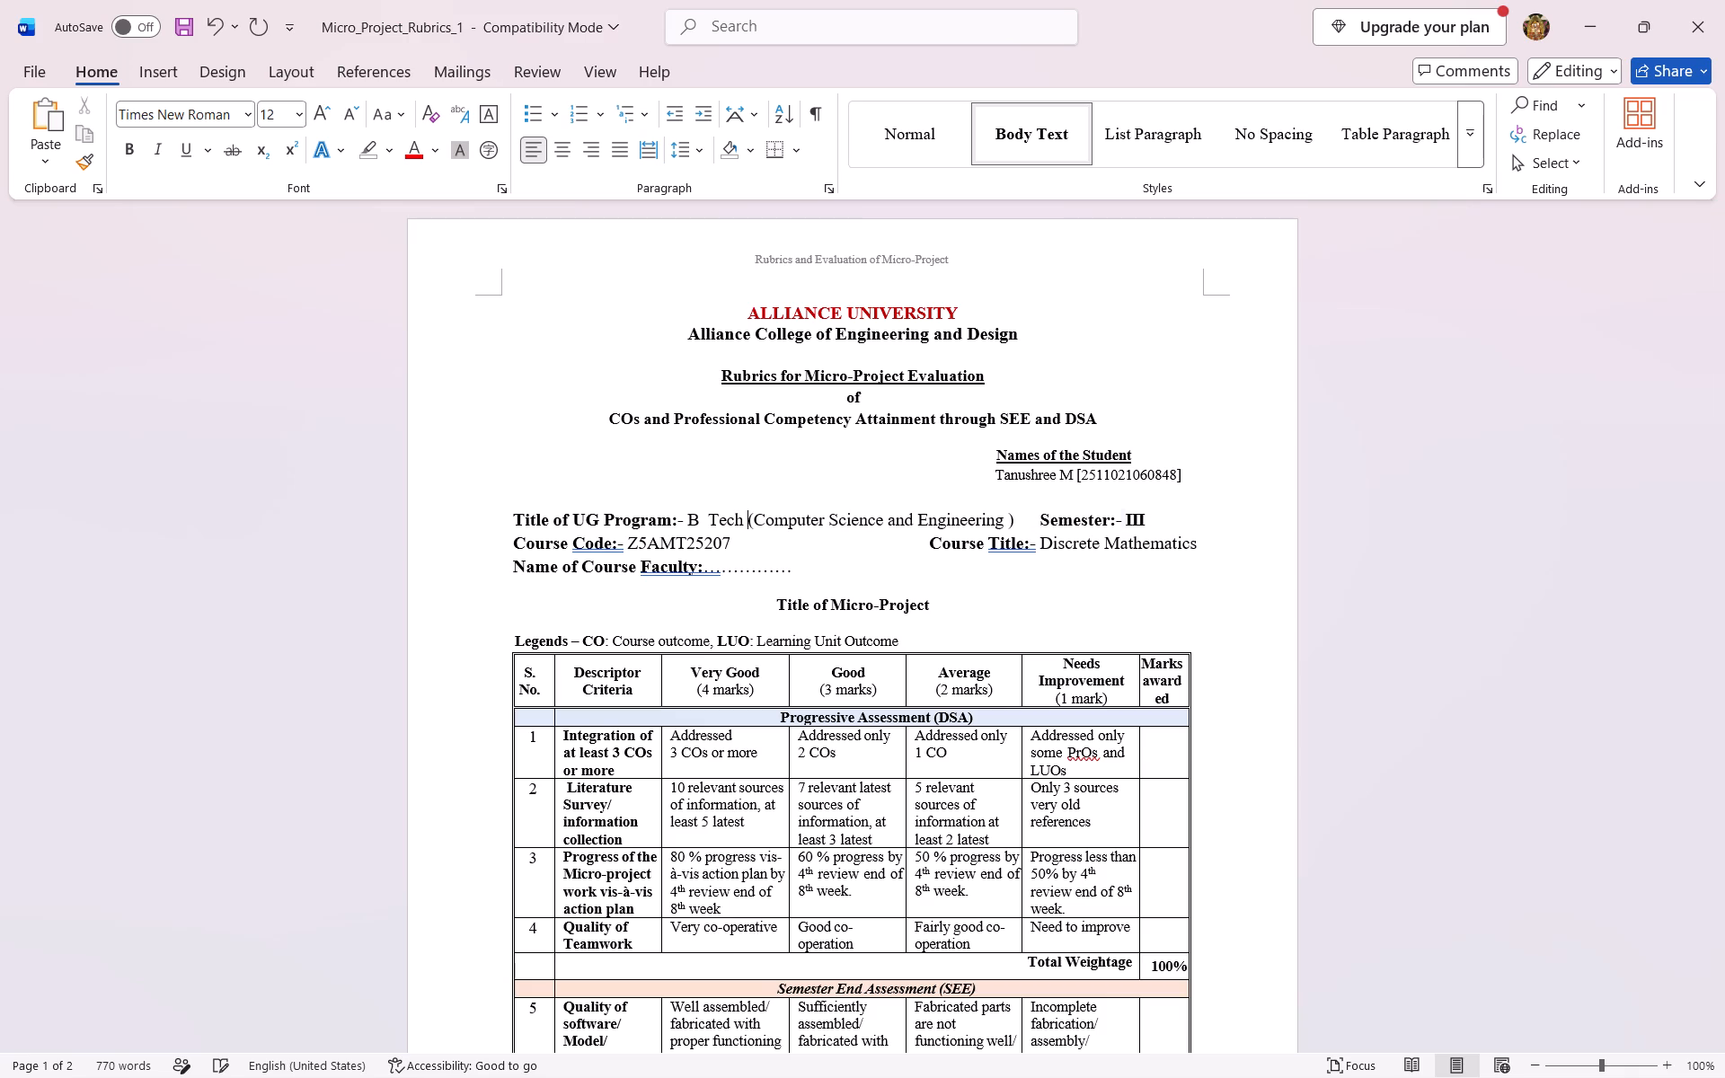
{"action": "key", "text": "Left"}
{"action": "key", "text": "Left"}
{"action": "key", "text": "Left"}
{"action": "key", "text": "Left"}
{"action": "key", "text": "Left"}
{"action": "key", "text": "BackSpace"}
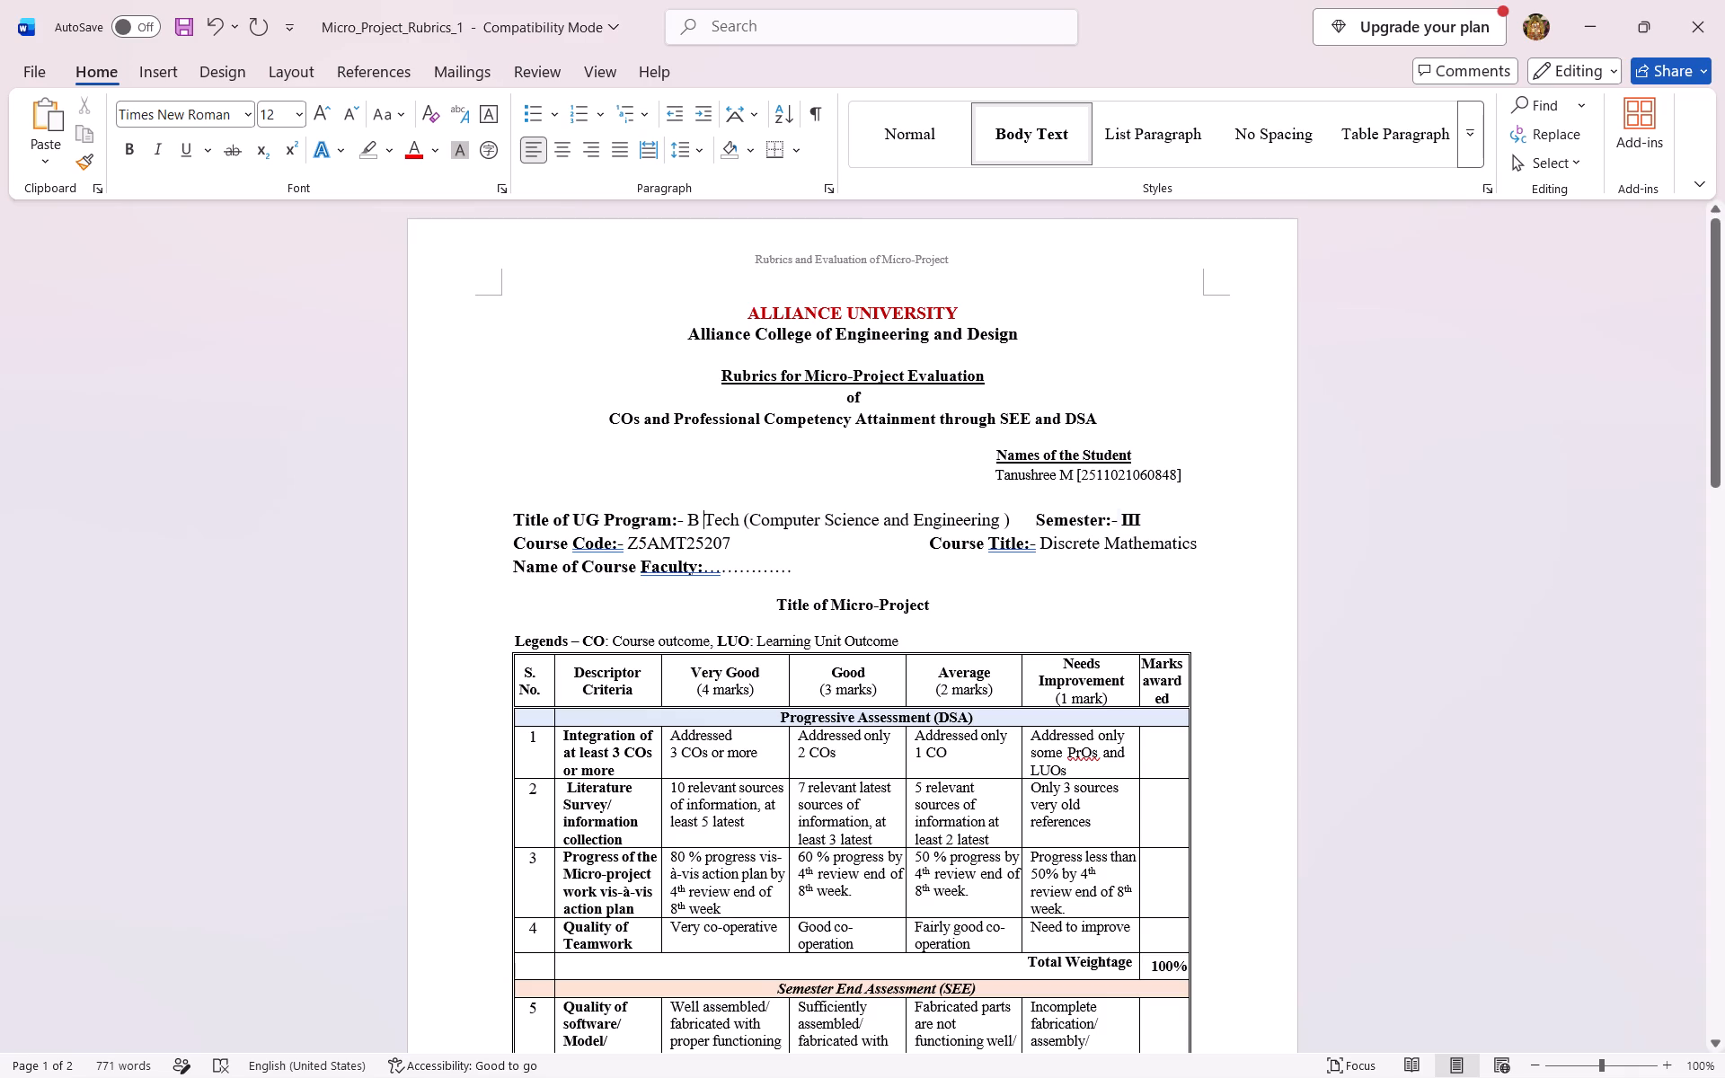
Remove bold from the semester value "III".
{"action": "left_click_drag", "start_coordinate": [1121, 519], "coordinate": [1142, 519]}
{"action": "key", "text": "ctrl+b"}
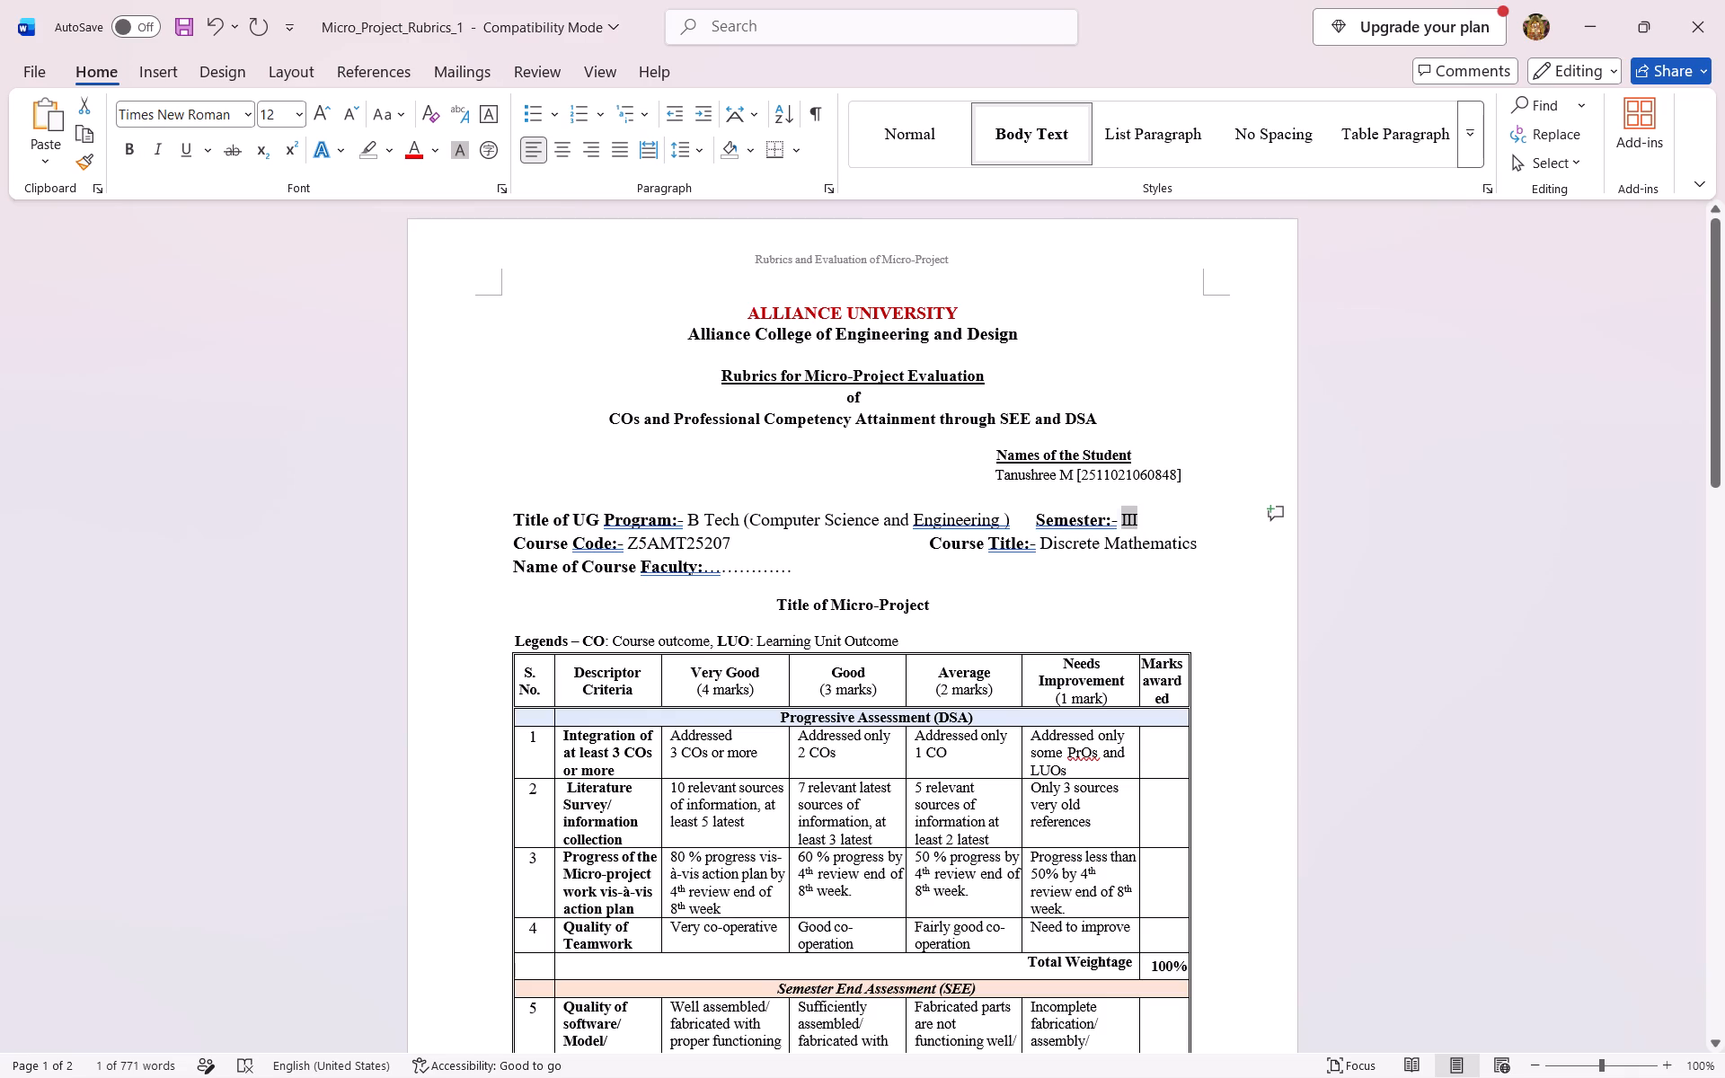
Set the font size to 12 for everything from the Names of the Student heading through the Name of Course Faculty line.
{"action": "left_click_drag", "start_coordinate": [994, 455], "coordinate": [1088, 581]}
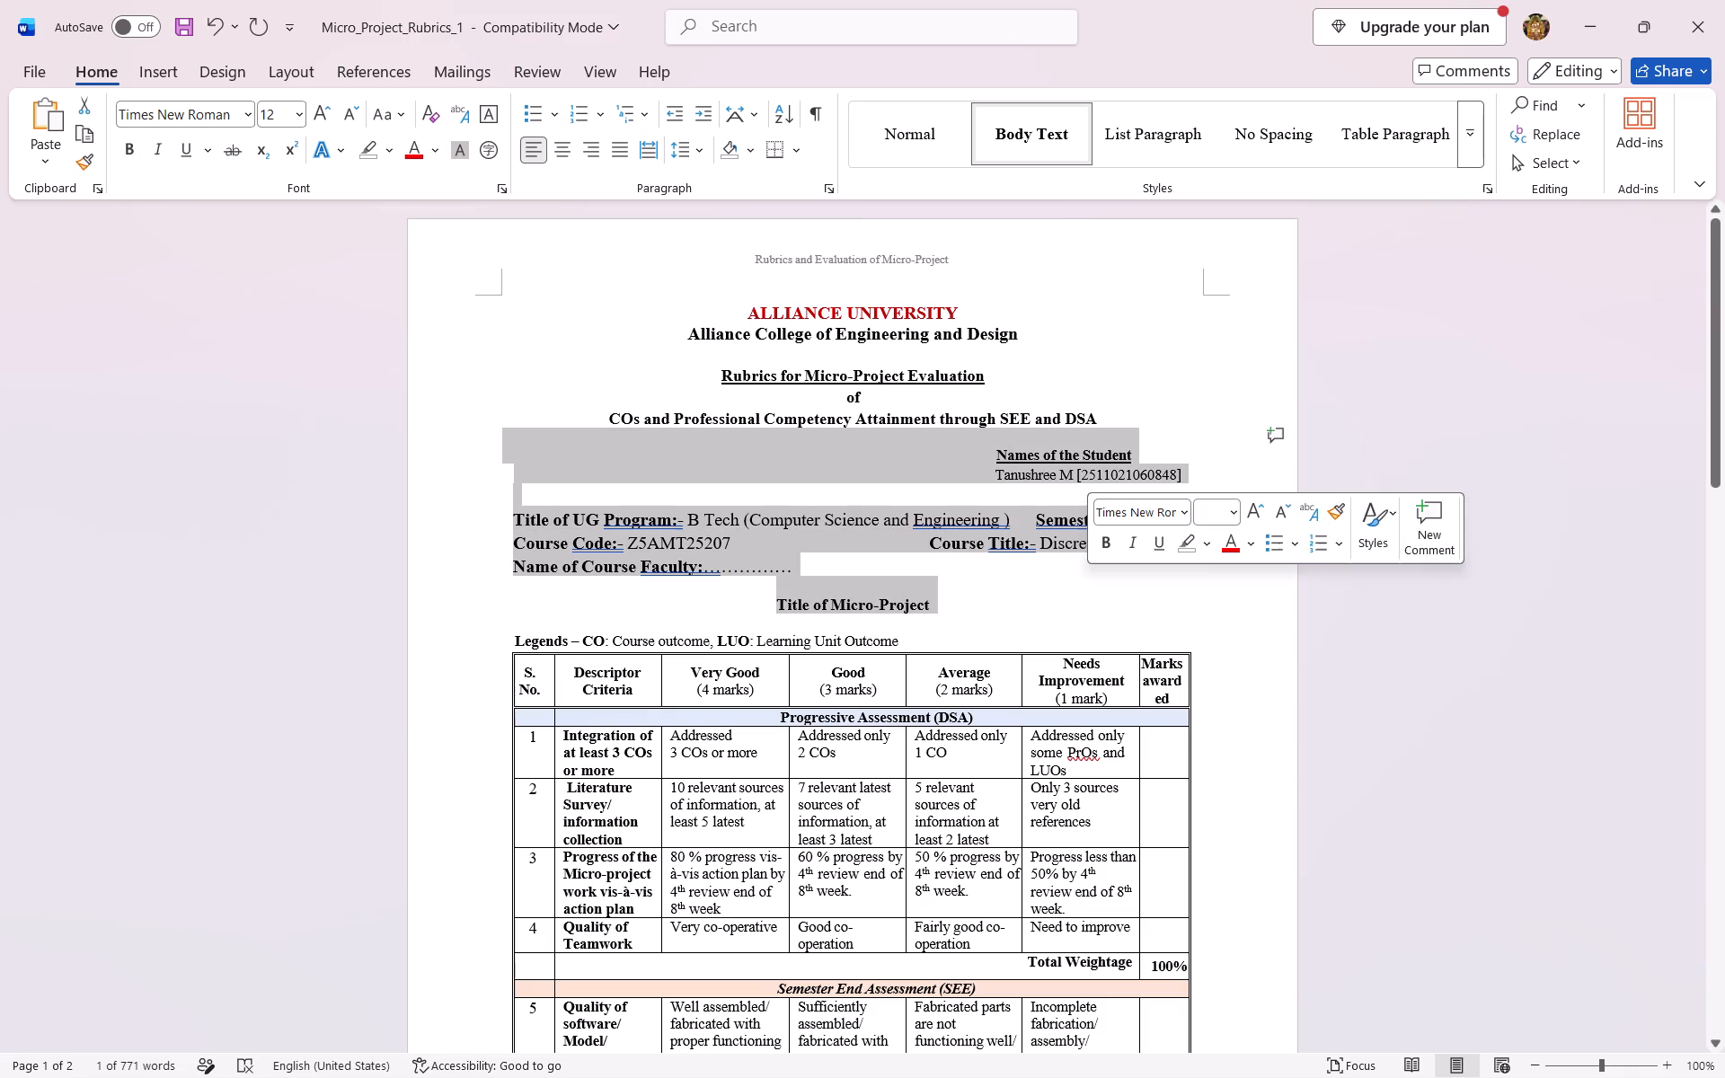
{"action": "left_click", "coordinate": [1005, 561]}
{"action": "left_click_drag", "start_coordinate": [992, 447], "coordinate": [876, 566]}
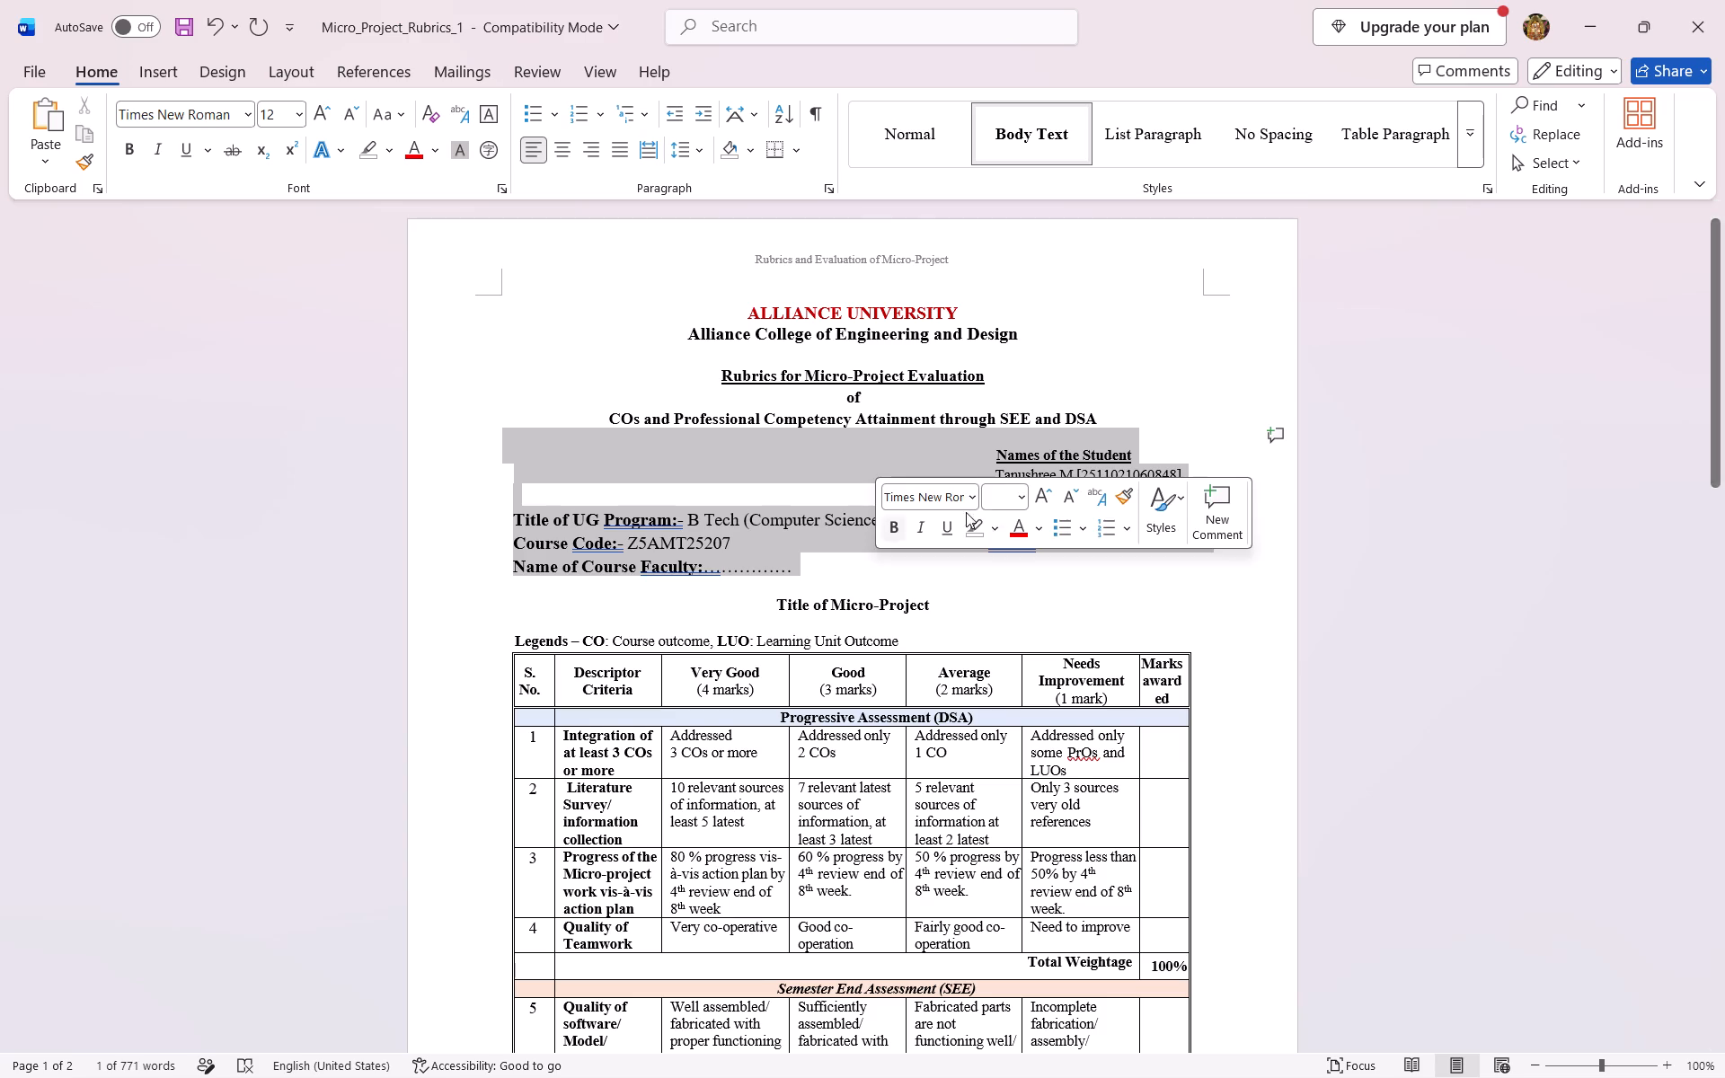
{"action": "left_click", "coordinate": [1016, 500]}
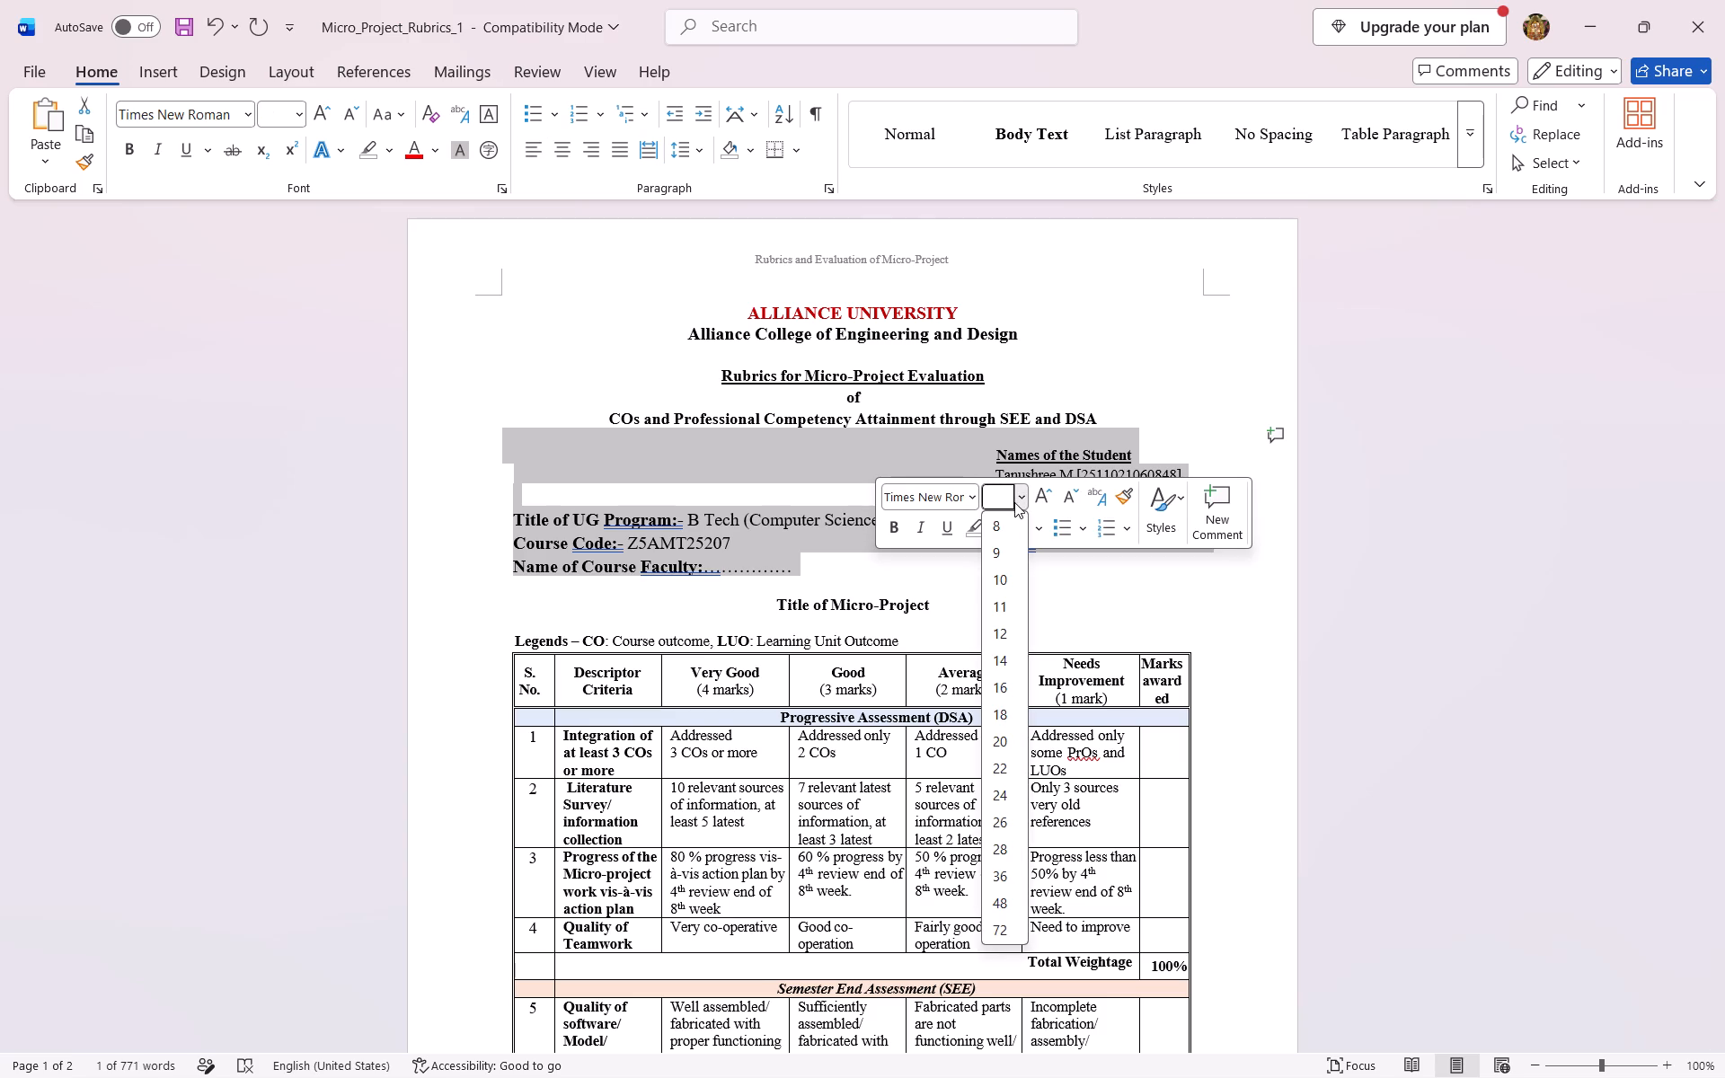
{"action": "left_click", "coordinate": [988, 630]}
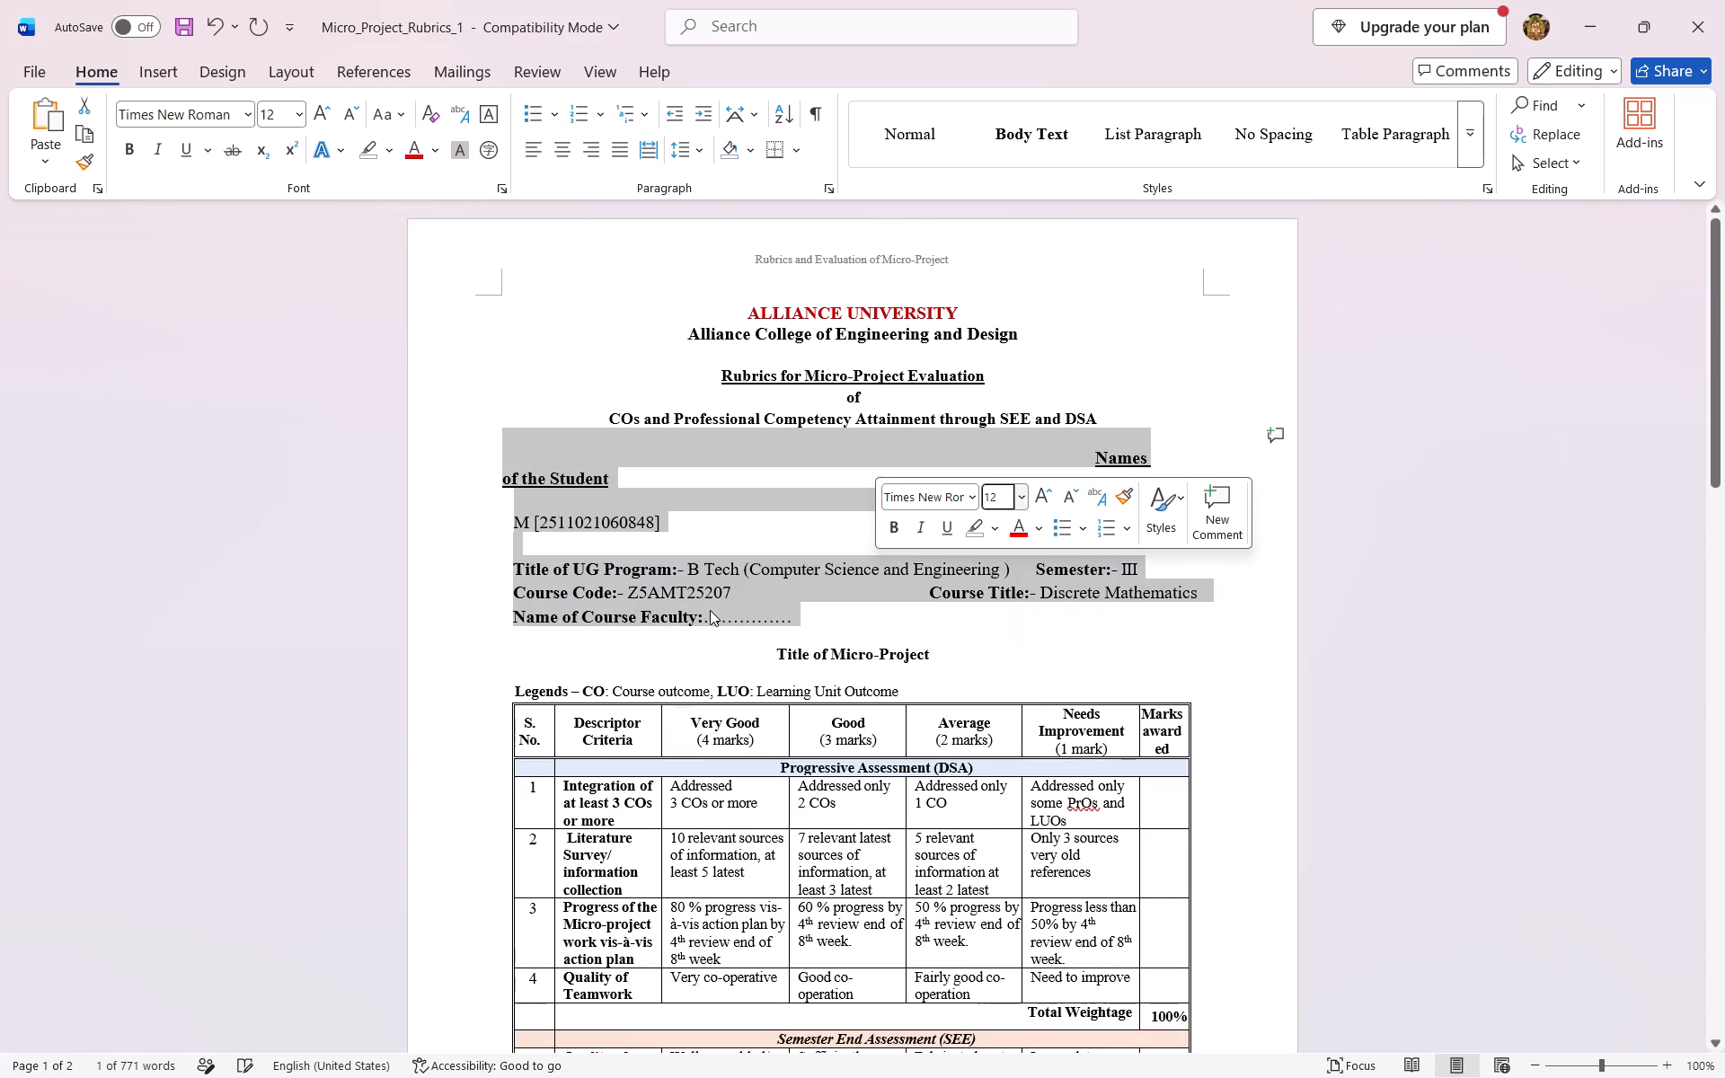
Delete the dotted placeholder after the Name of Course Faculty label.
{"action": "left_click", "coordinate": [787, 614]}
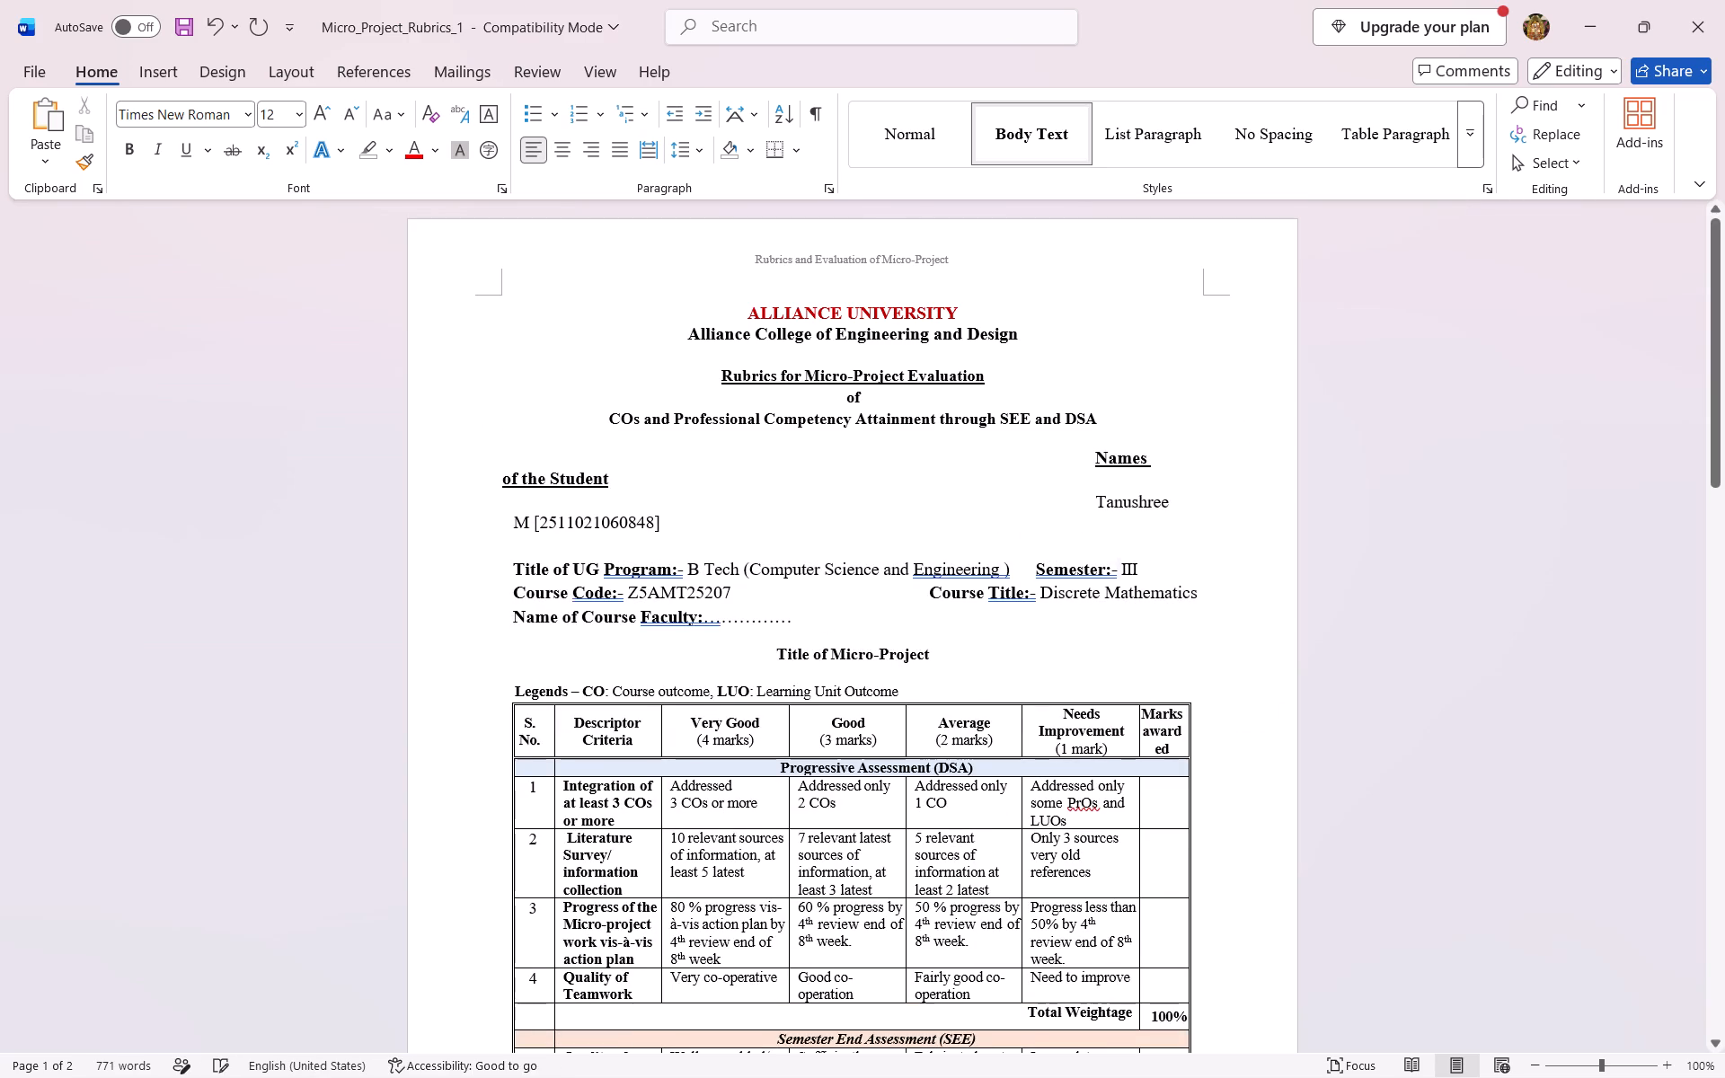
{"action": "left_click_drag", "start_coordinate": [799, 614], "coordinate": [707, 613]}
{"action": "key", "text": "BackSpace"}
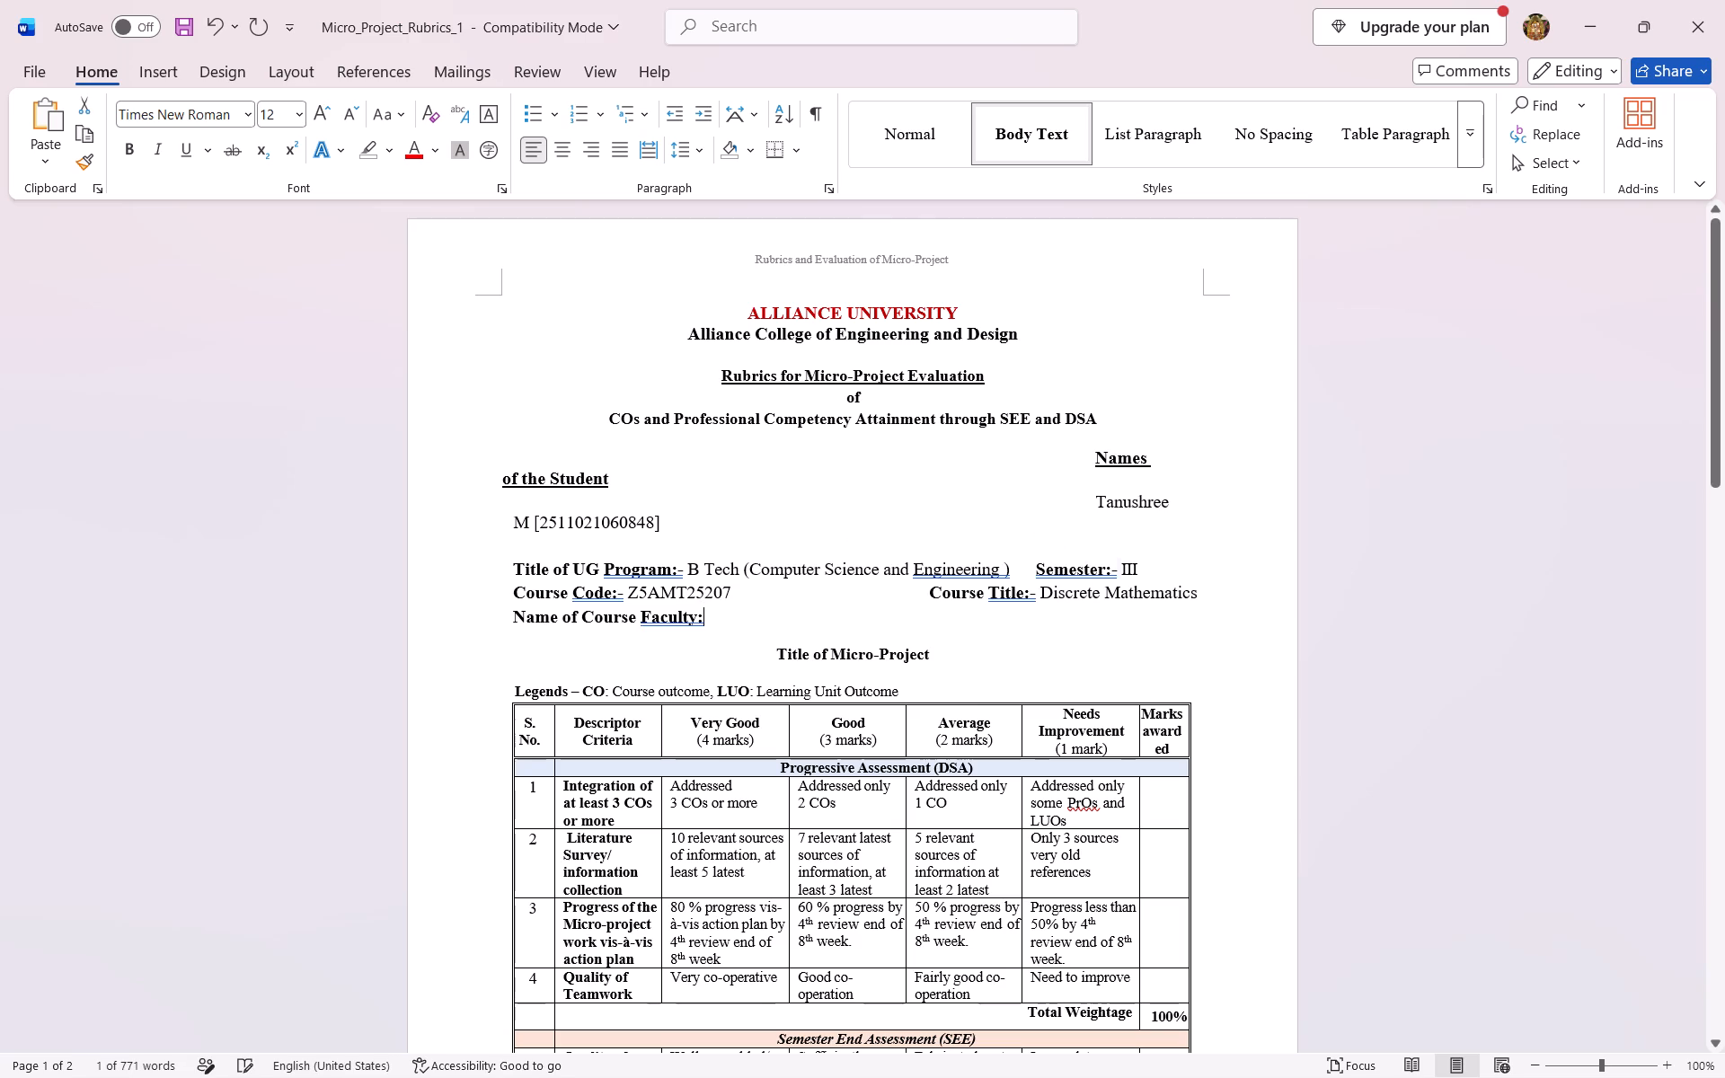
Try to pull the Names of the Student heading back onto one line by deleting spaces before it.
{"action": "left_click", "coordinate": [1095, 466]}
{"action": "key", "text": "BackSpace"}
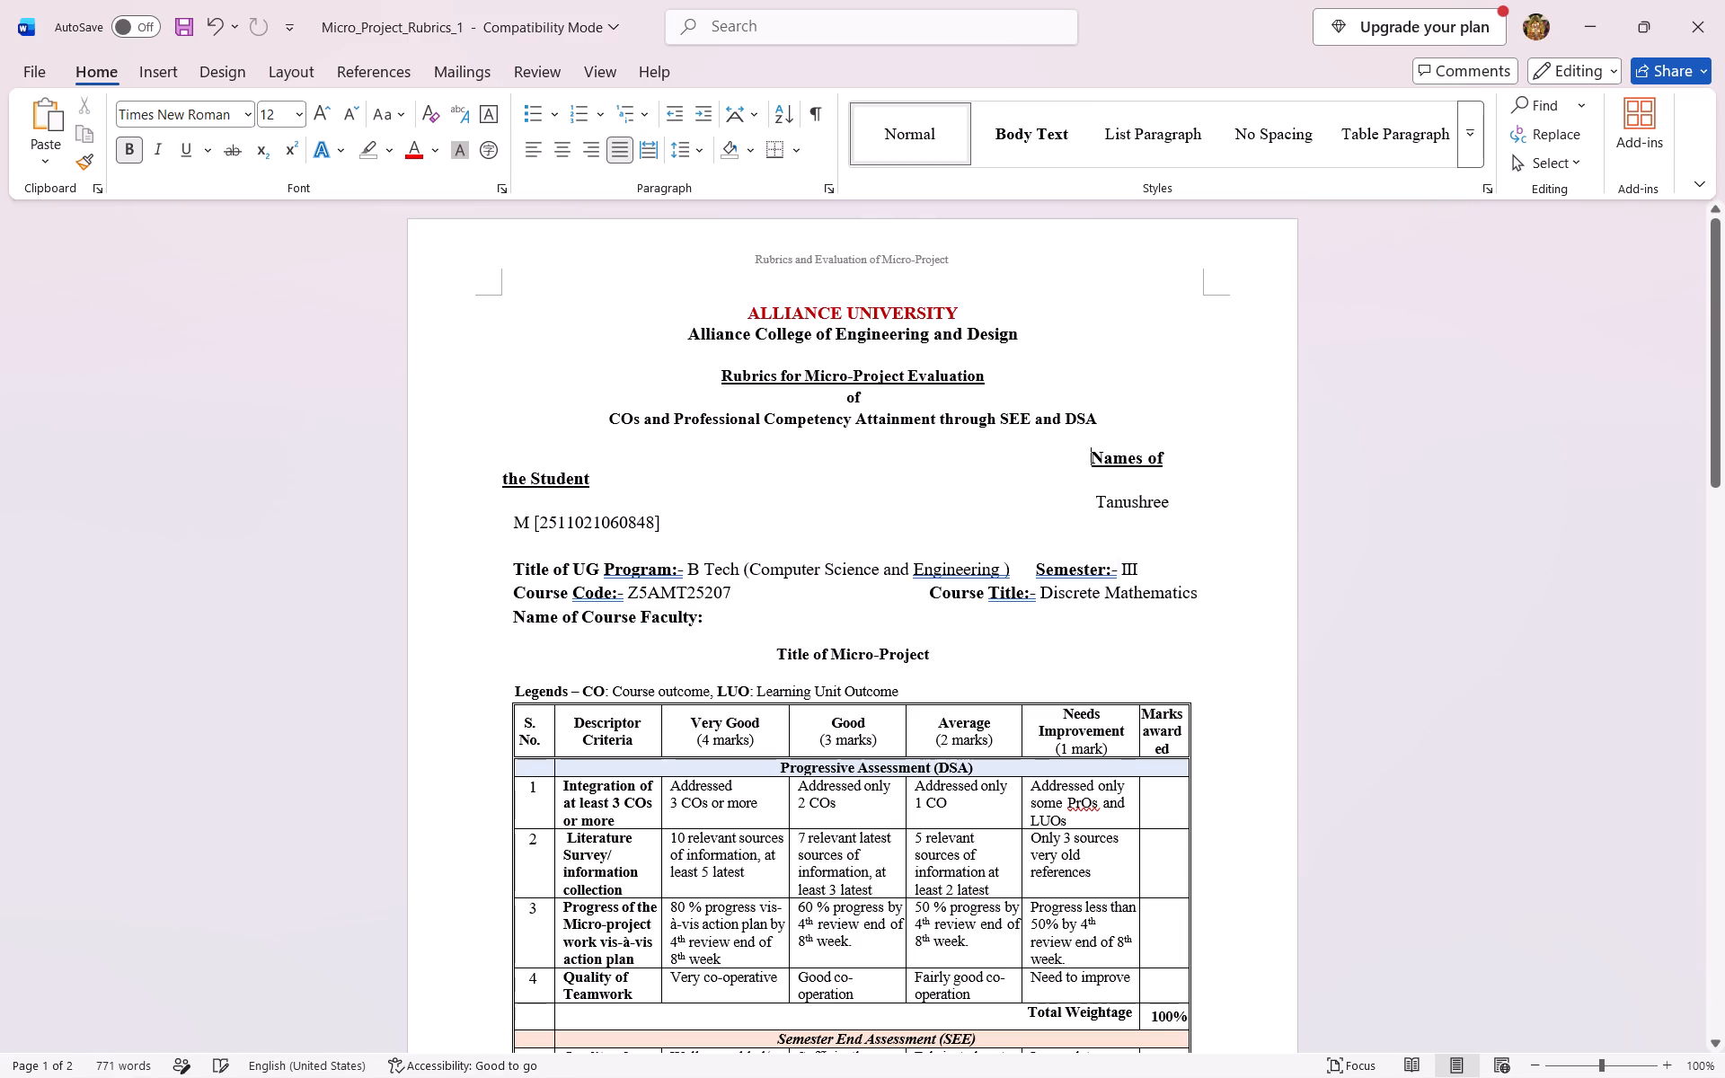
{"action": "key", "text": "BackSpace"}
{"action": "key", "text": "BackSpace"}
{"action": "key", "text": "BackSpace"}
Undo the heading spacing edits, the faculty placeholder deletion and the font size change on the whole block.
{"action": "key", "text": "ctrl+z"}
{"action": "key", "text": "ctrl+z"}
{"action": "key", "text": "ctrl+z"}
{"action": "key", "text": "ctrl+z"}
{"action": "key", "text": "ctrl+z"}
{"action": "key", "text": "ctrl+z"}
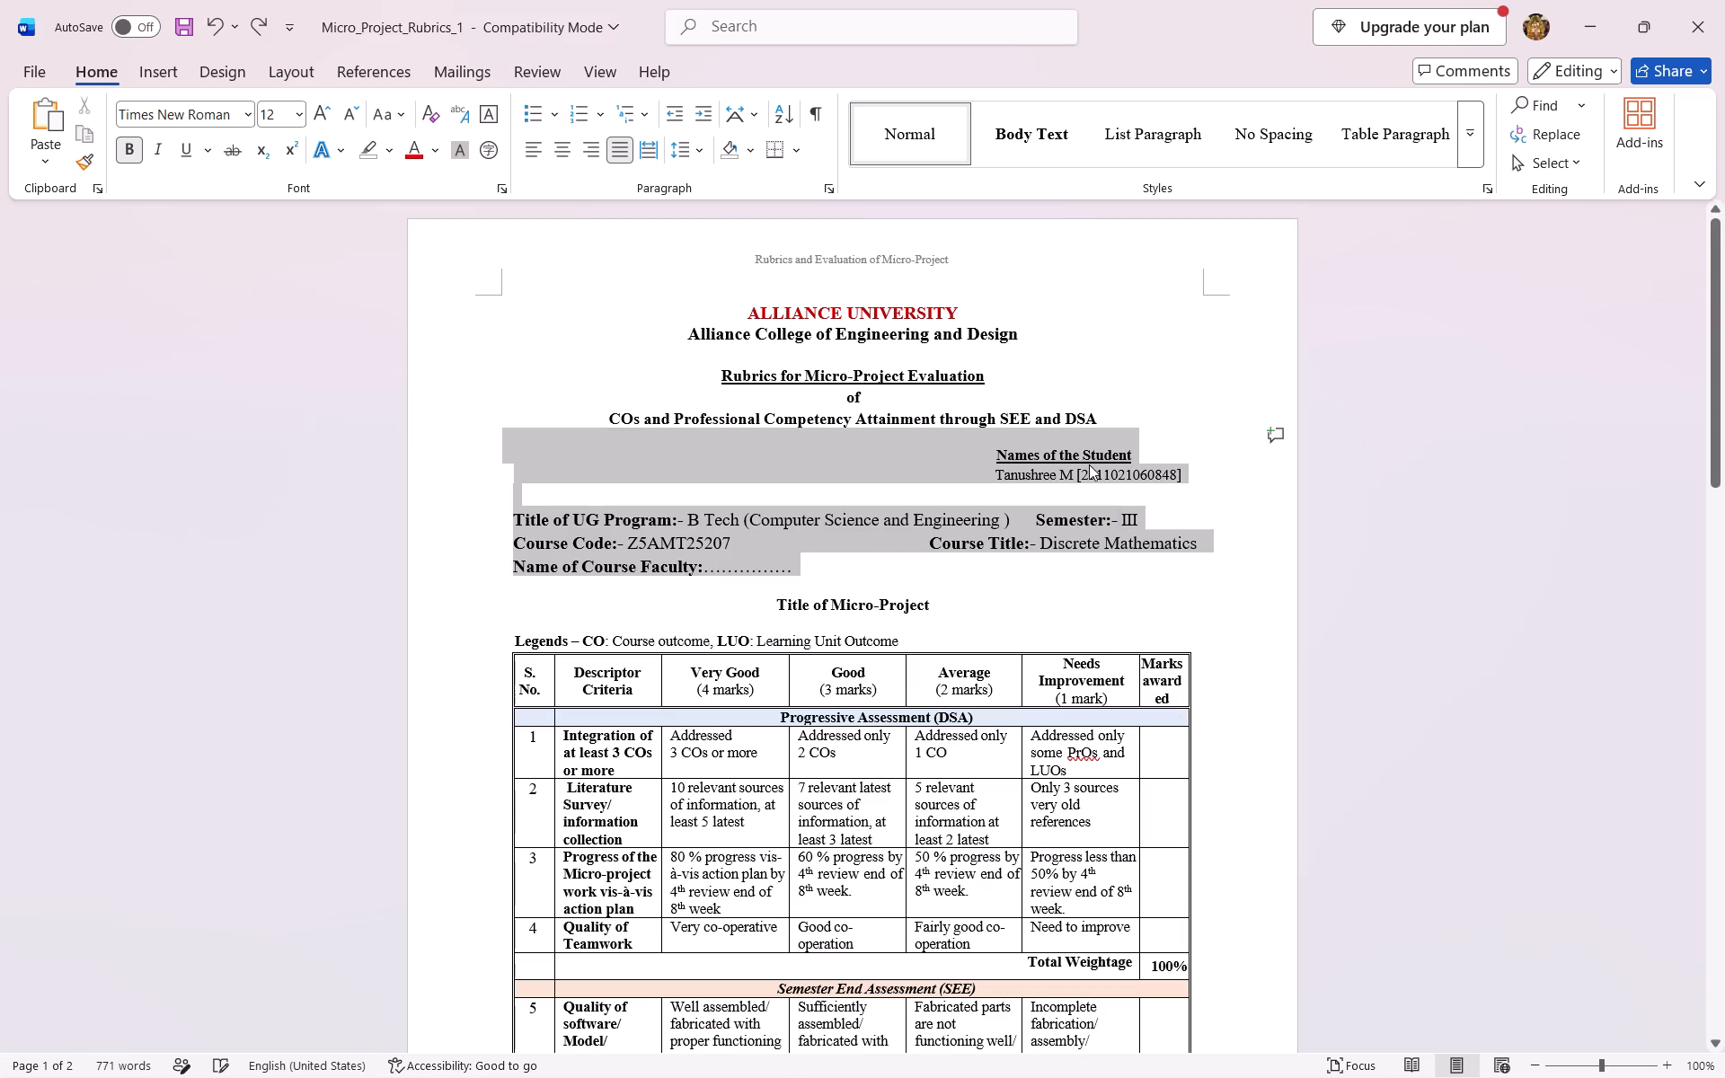
Shift the Names of the Student heading leftward by deleting nine of the spaces before it.
{"action": "left_click", "coordinate": [993, 466]}
{"action": "left_click", "coordinate": [993, 452]}
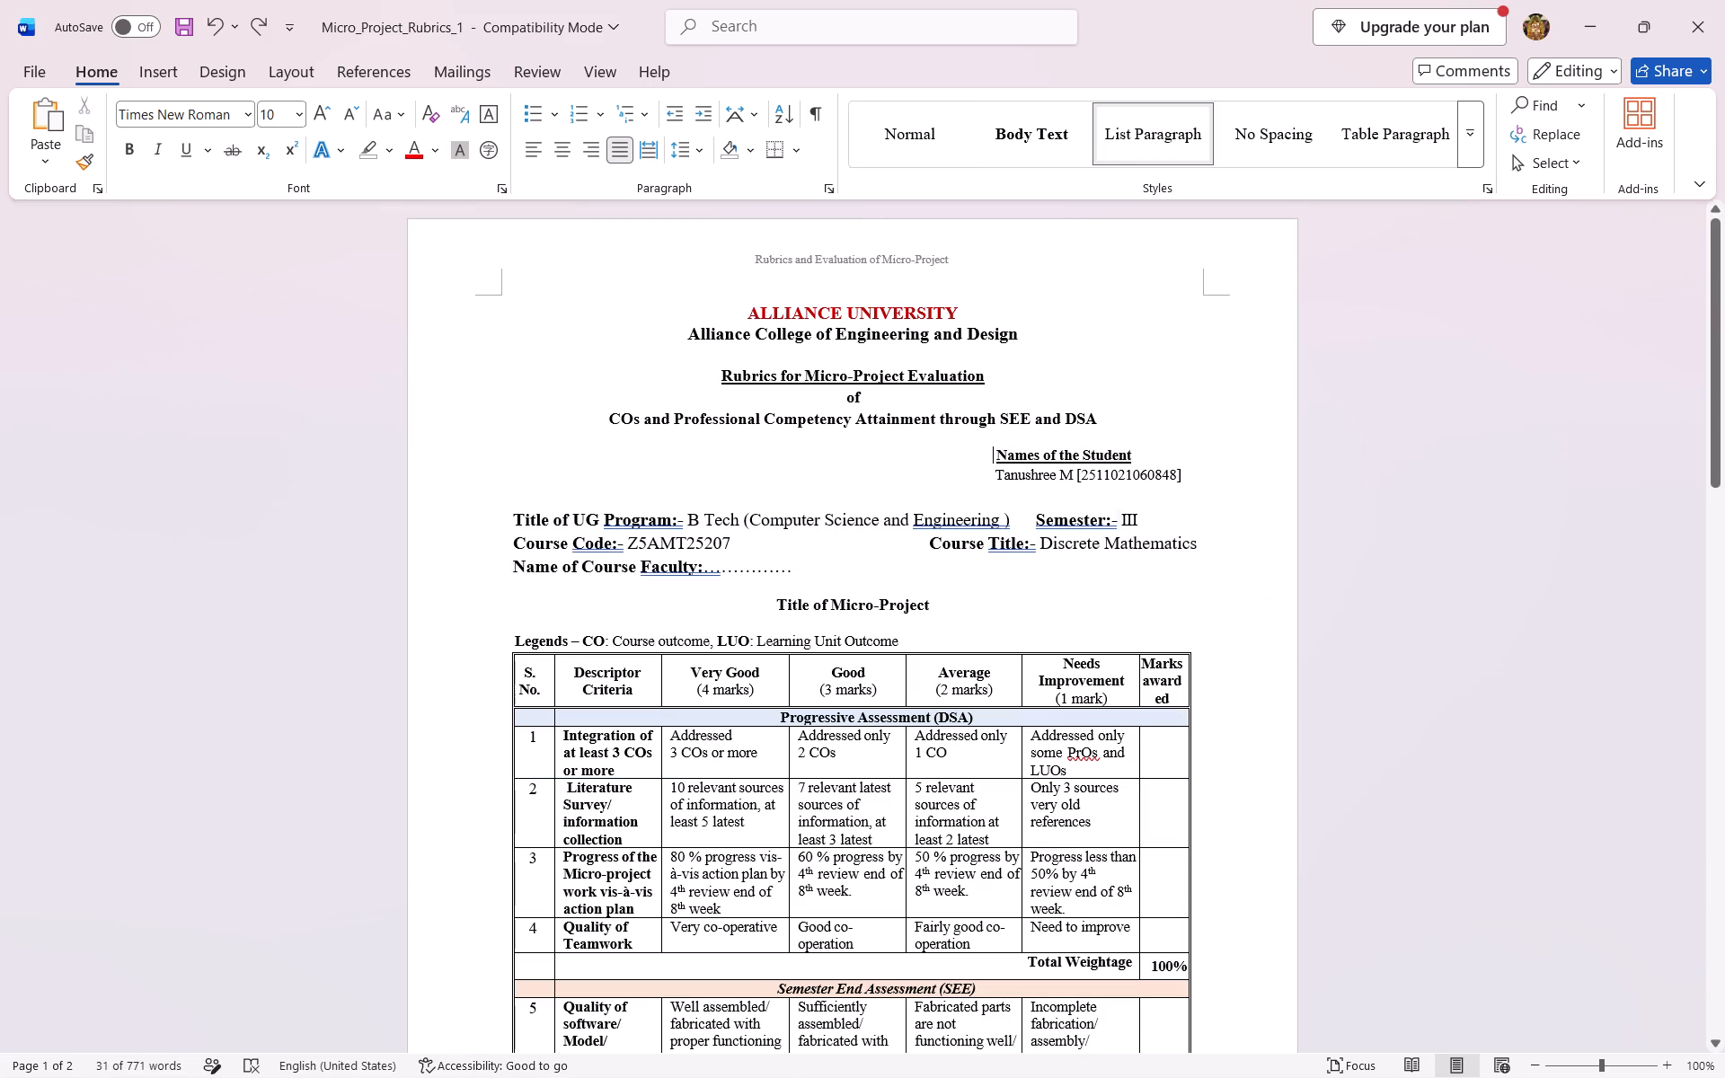
{"action": "key", "text": "BackSpace"}
{"action": "key", "text": "BackSpace"}
{"action": "key", "text": "BackSpace"}
{"action": "key", "text": "BackSpace"}
{"action": "key", "text": "BackSpace"}
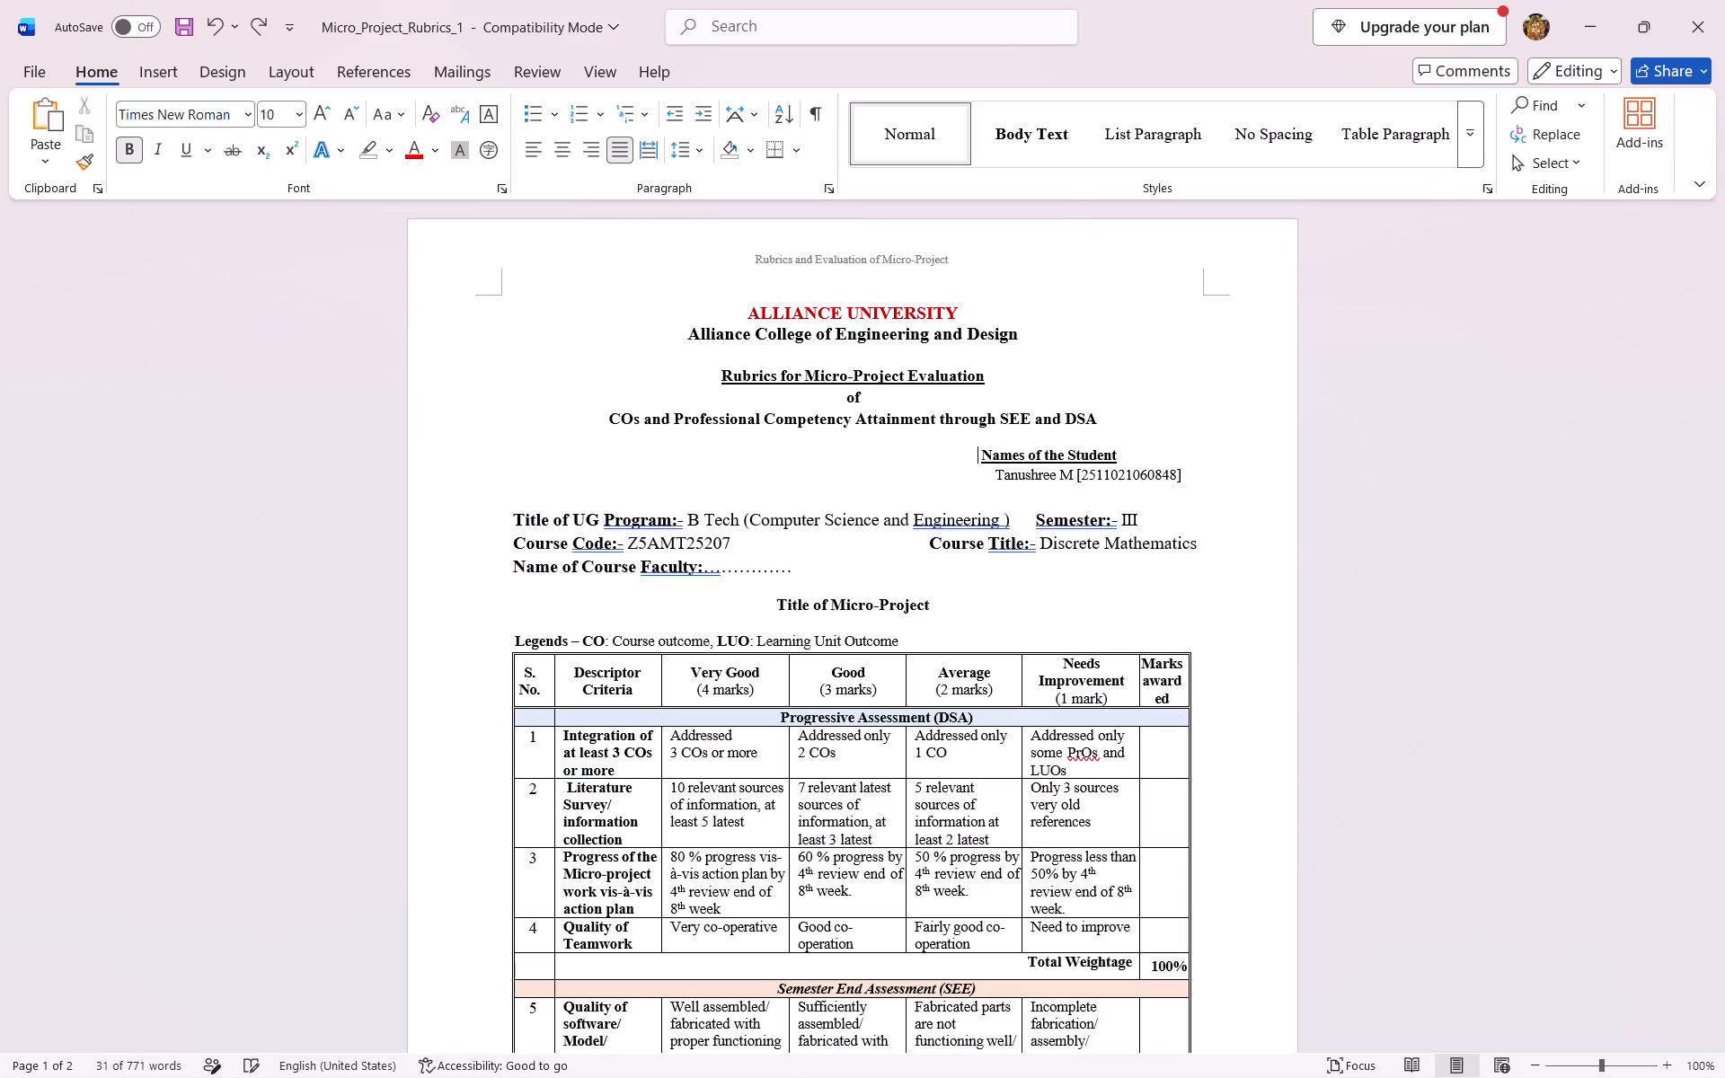
{"action": "key", "text": "BackSpace"}
{"action": "key", "text": "BackSpace"}
{"action": "key", "text": "BackSpace"}
{"action": "key", "text": "BackSpace"}
Delete nine spaces before the student name line so it lines up under the Names of the Student heading.
{"action": "key", "text": "Down"}
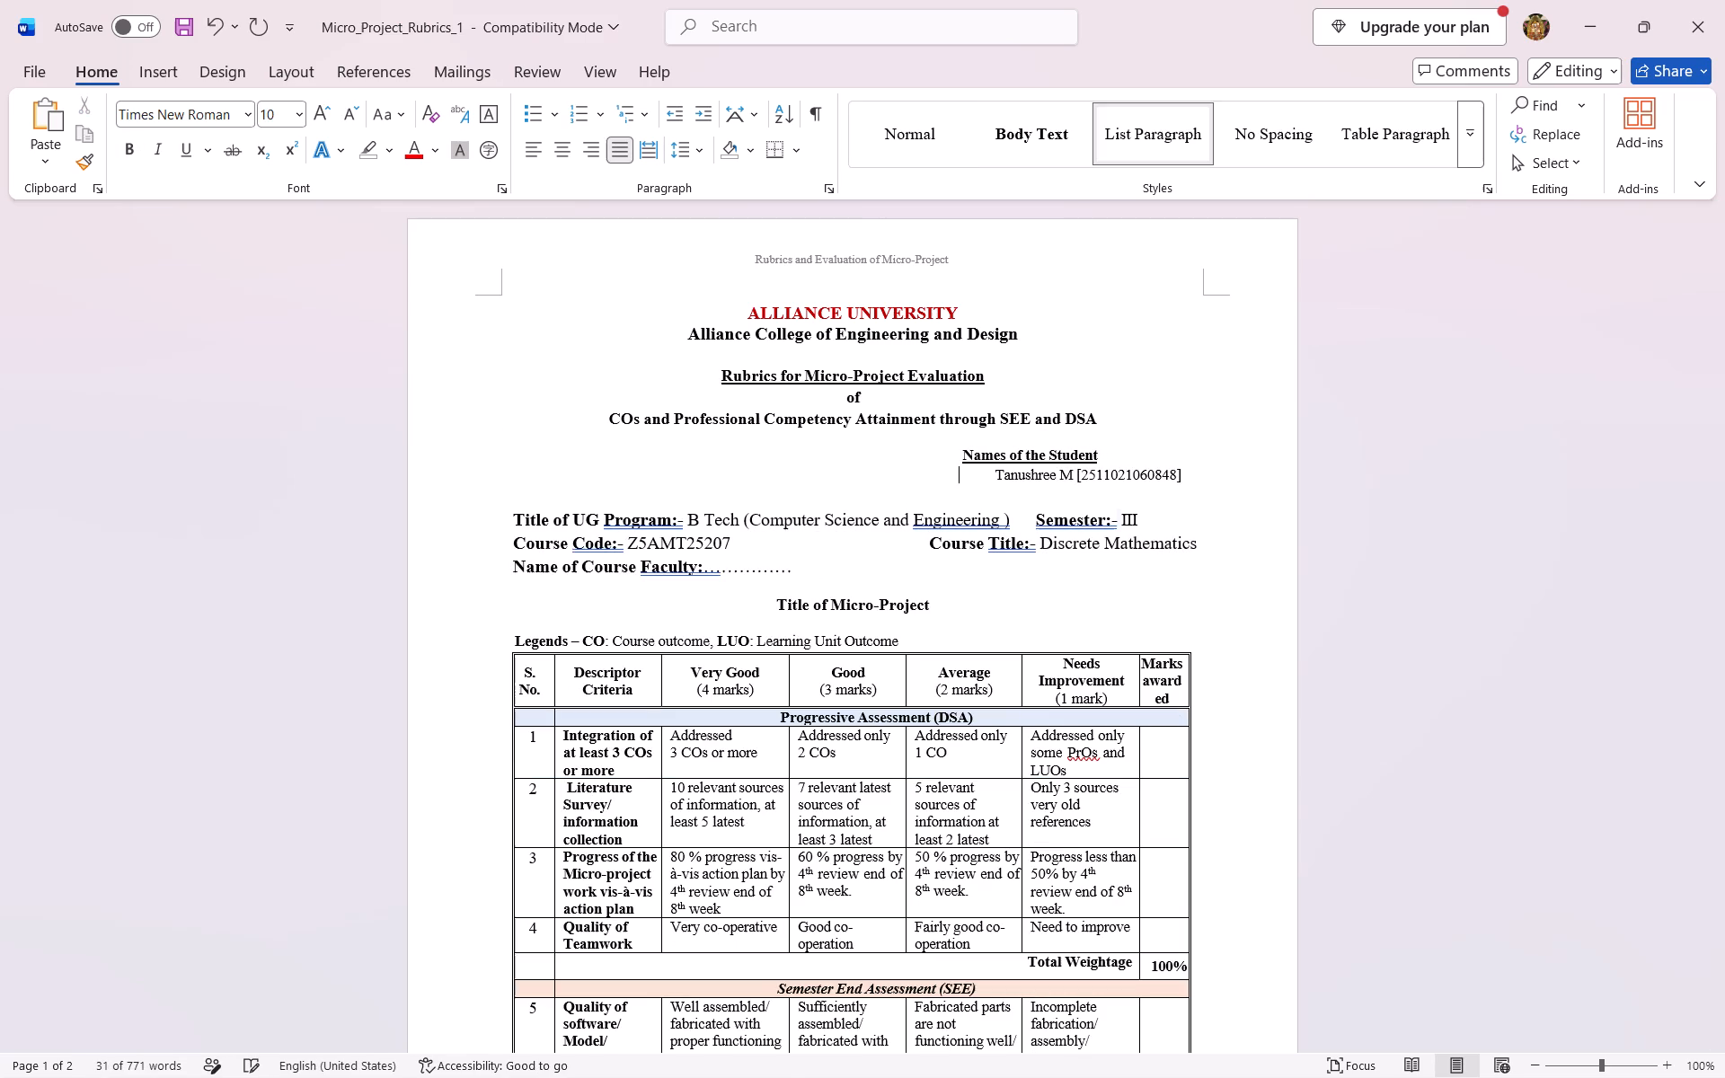
{"action": "key", "text": "BackSpace"}
{"action": "key", "text": "BackSpace"}
{"action": "key", "text": "BackSpace"}
{"action": "key", "text": "BackSpace"}
{"action": "key", "text": "BackSpace"}
{"action": "key", "text": "BackSpace"}
{"action": "key", "text": "BackSpace"}
{"action": "key", "text": "BackSpace"}
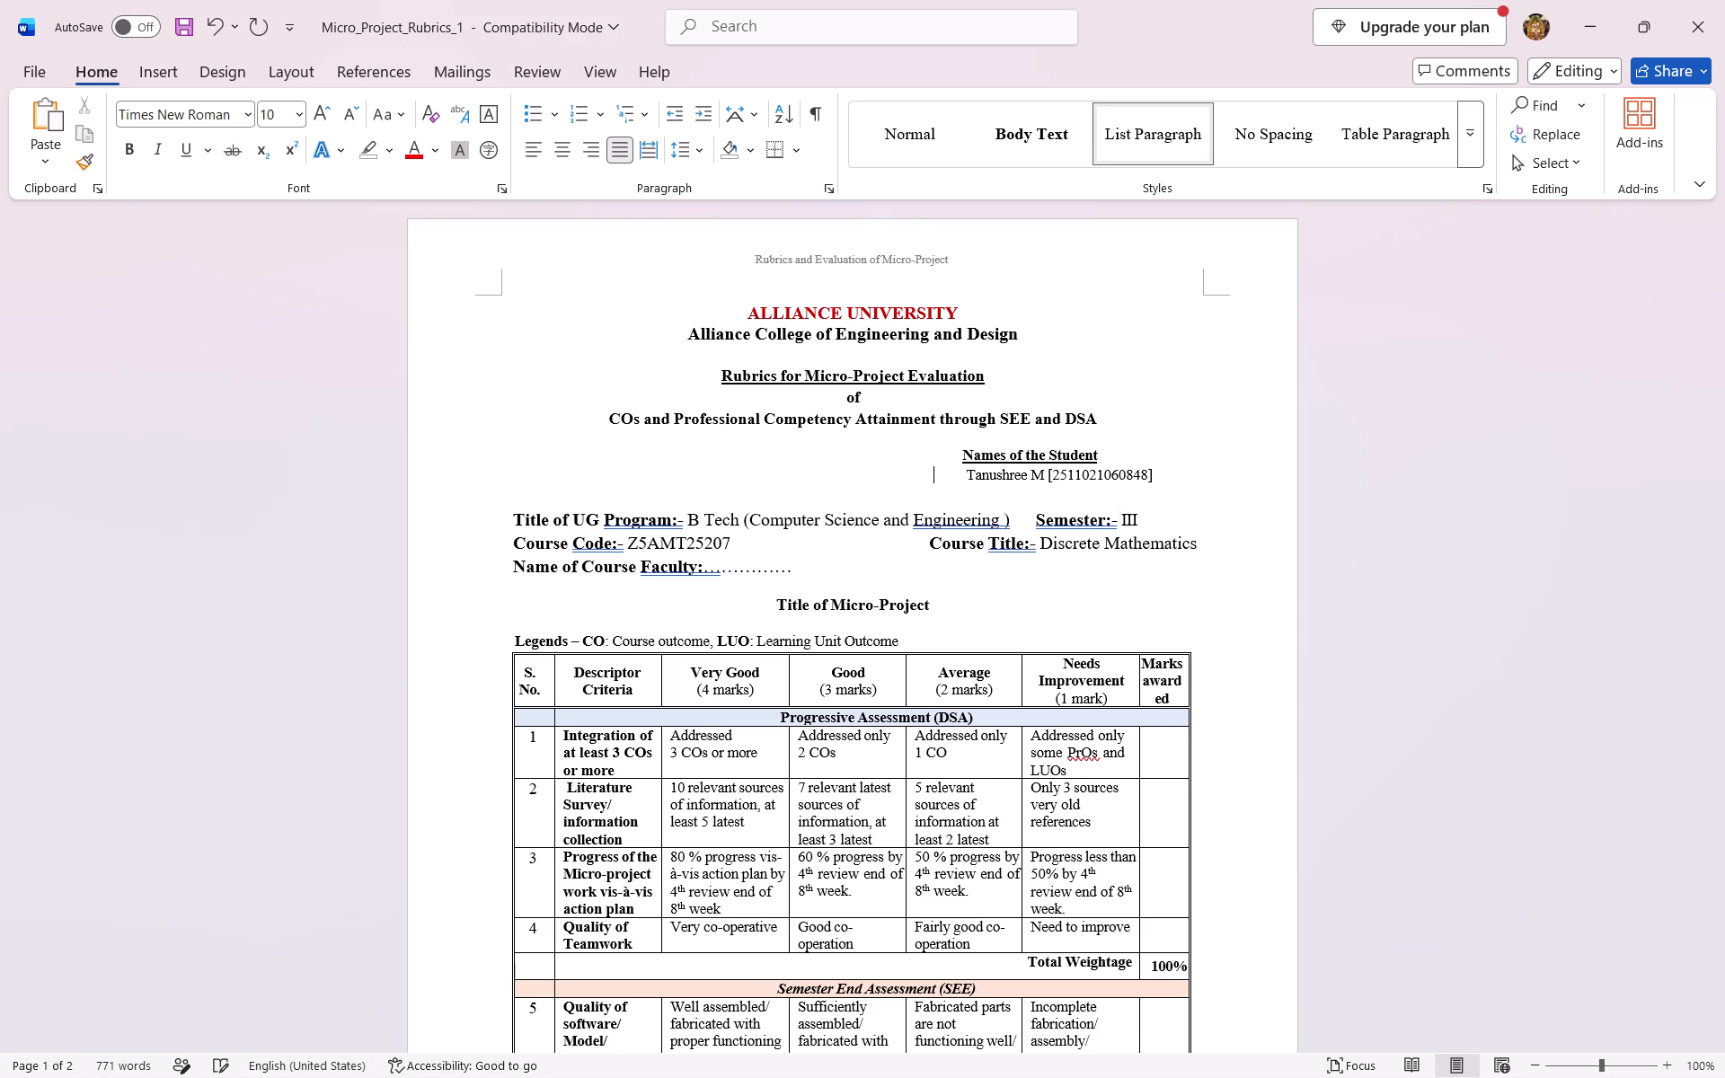
{"action": "key", "text": "BackSpace"}
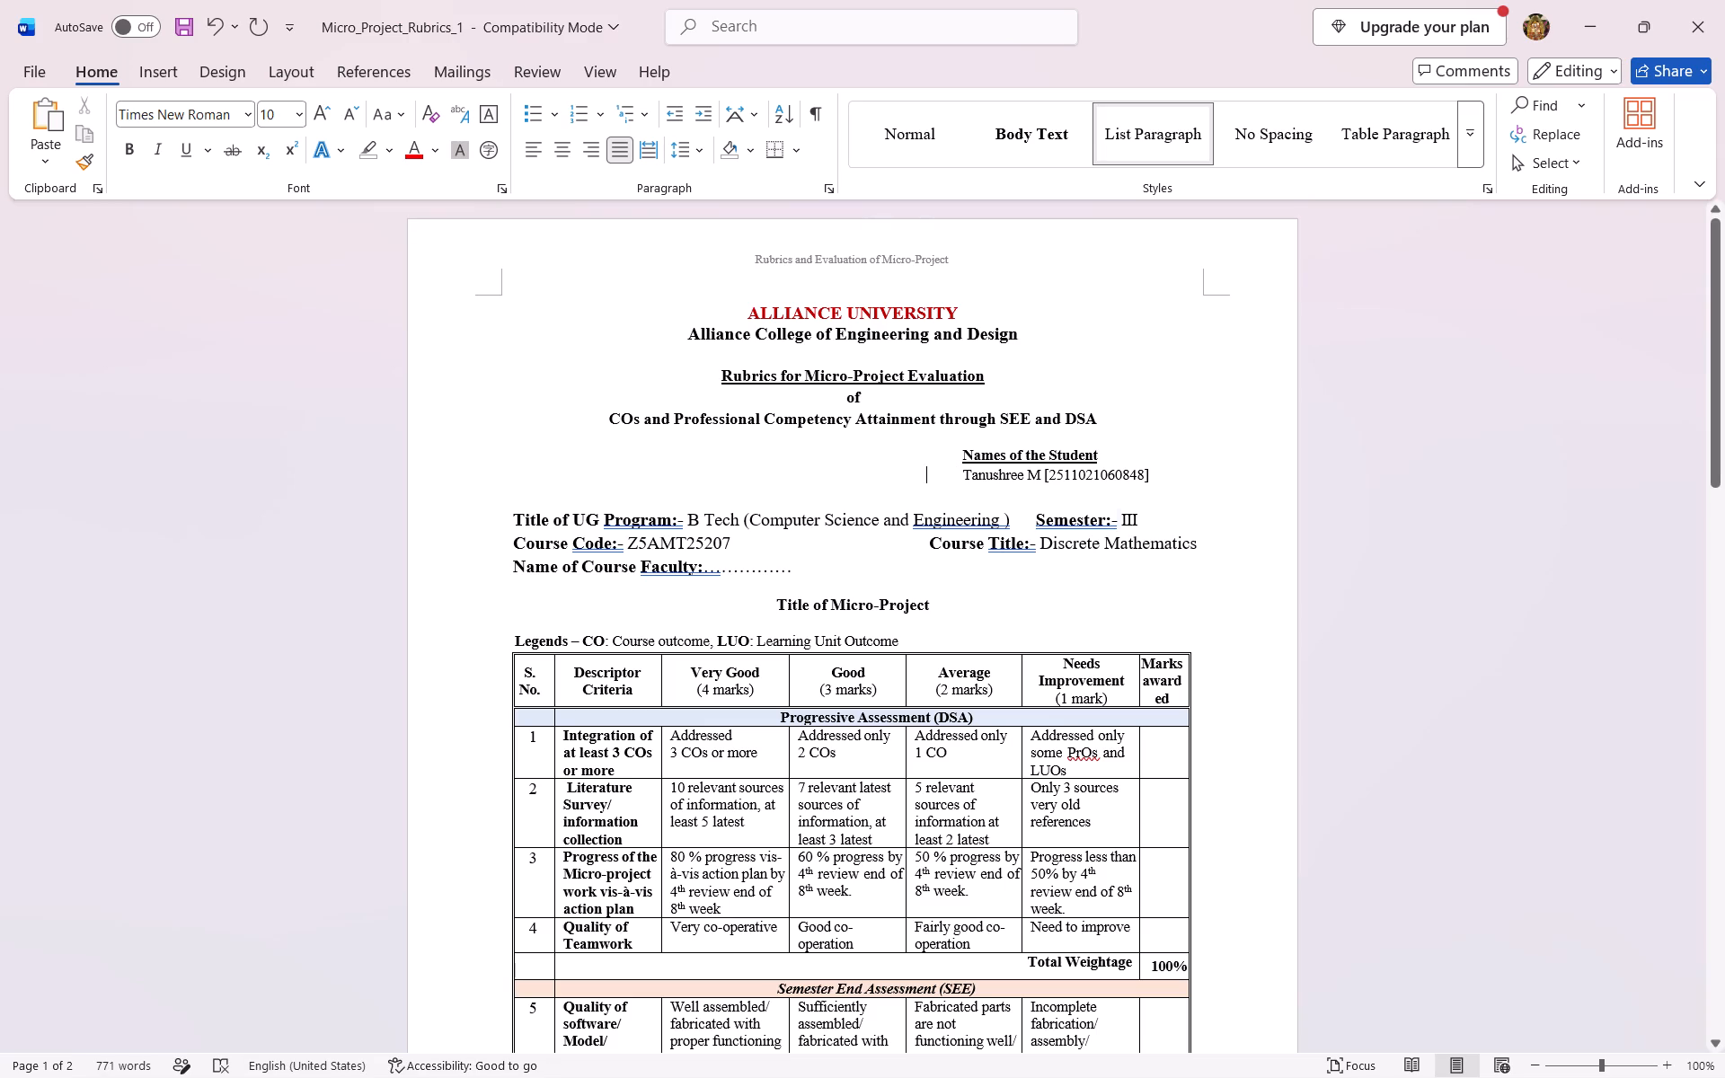
Set the font size to 12 for everything from the Names of the Student heading through the Name of Course Faculty line.
{"action": "left_click_drag", "start_coordinate": [961, 451], "coordinate": [946, 574]}
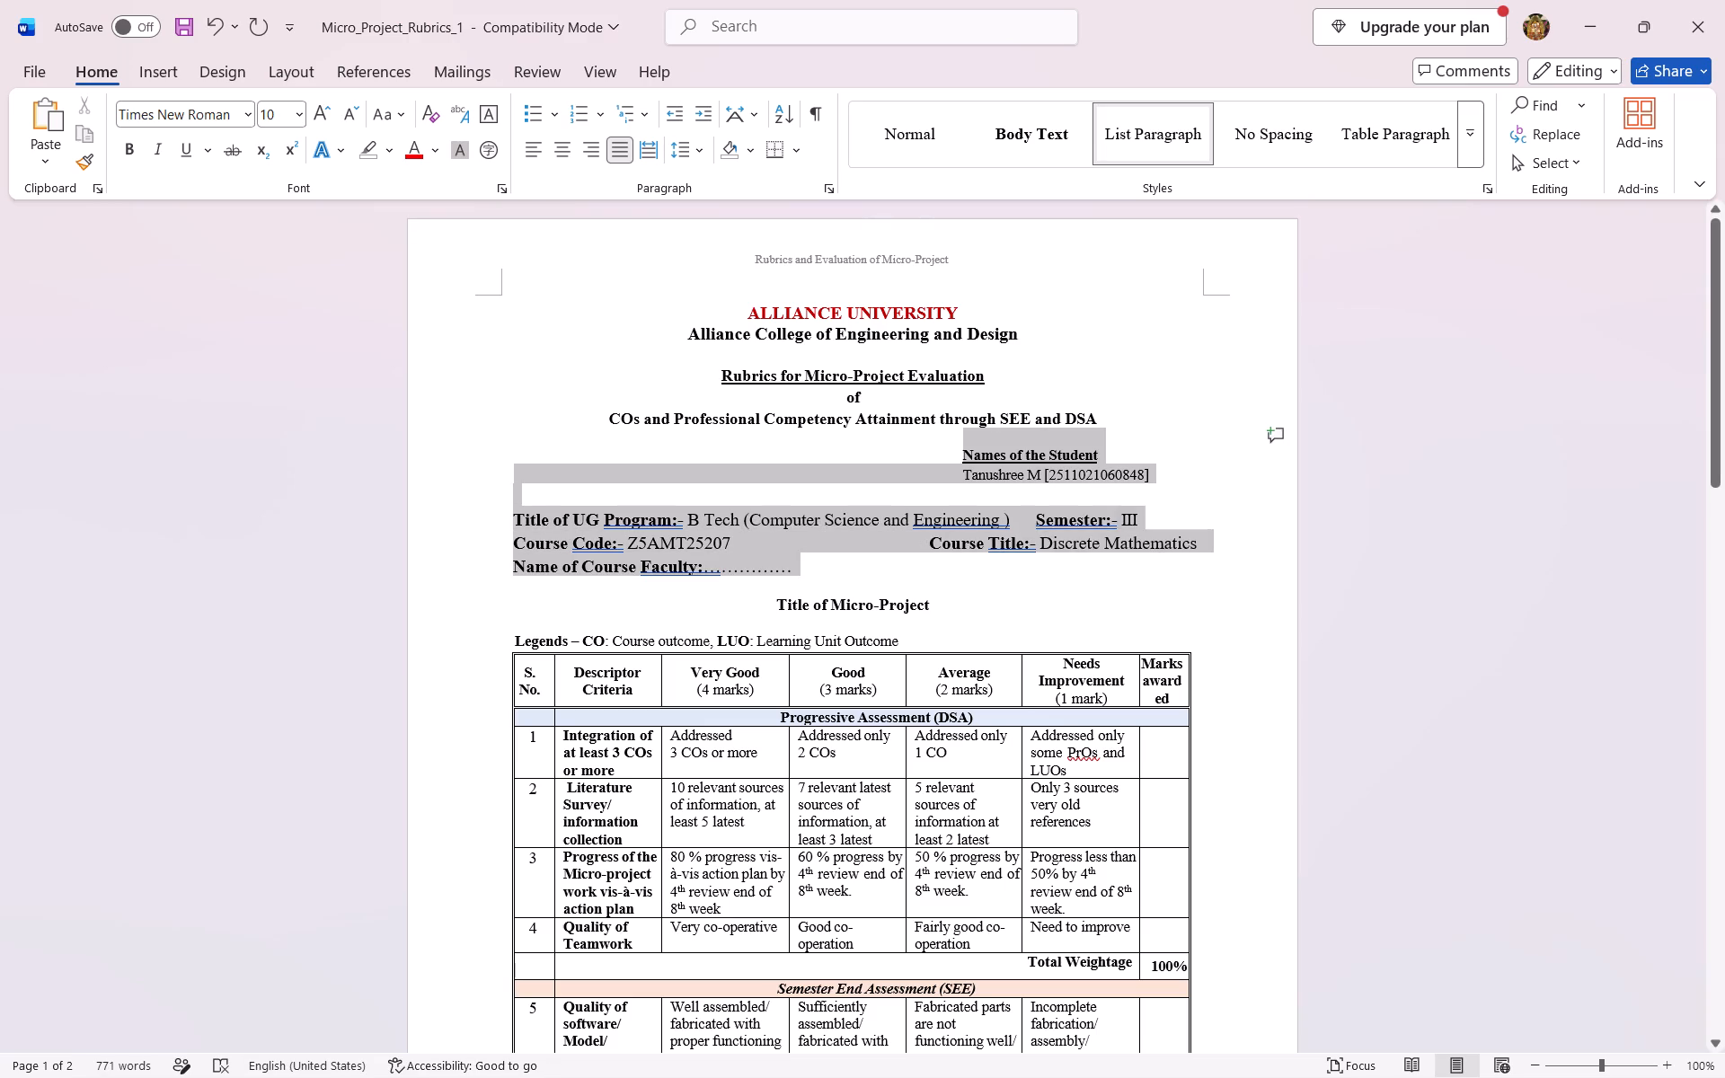
{"action": "left_click_drag", "start_coordinate": [946, 574], "coordinate": [945, 574]}
{"action": "left_click", "coordinate": [1090, 515]}
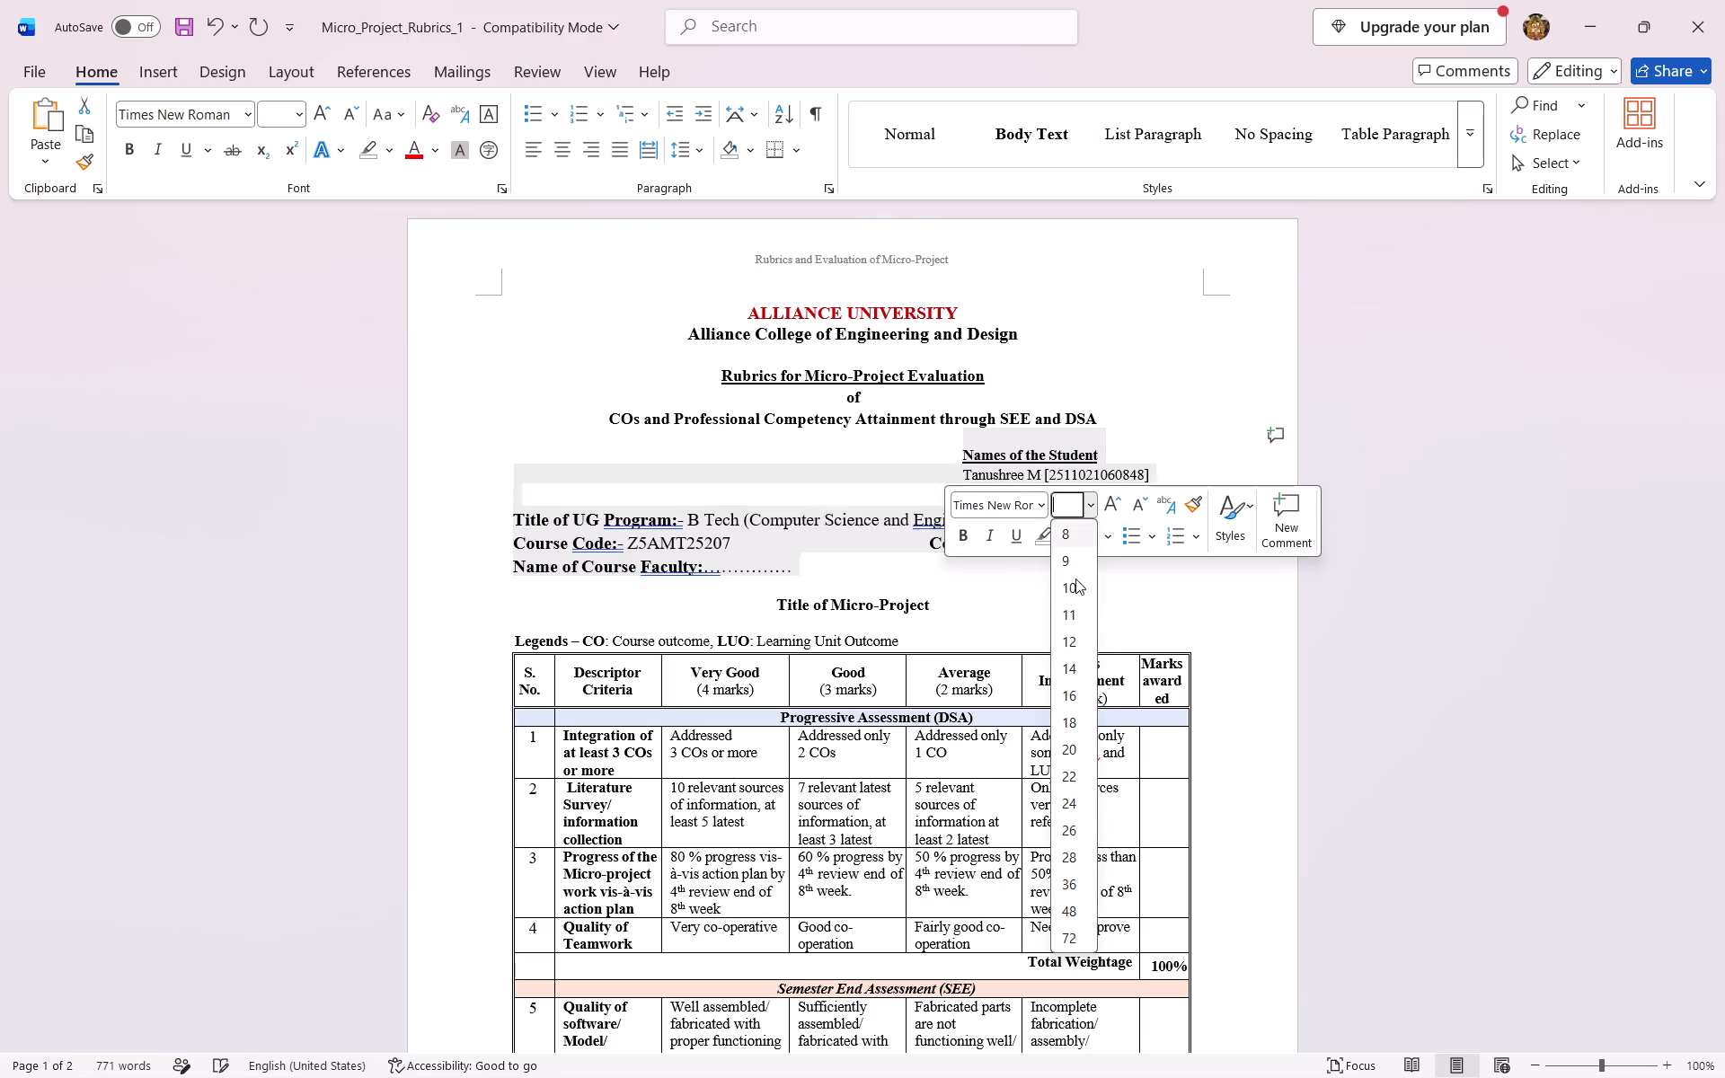
{"action": "left_click", "coordinate": [1063, 644]}
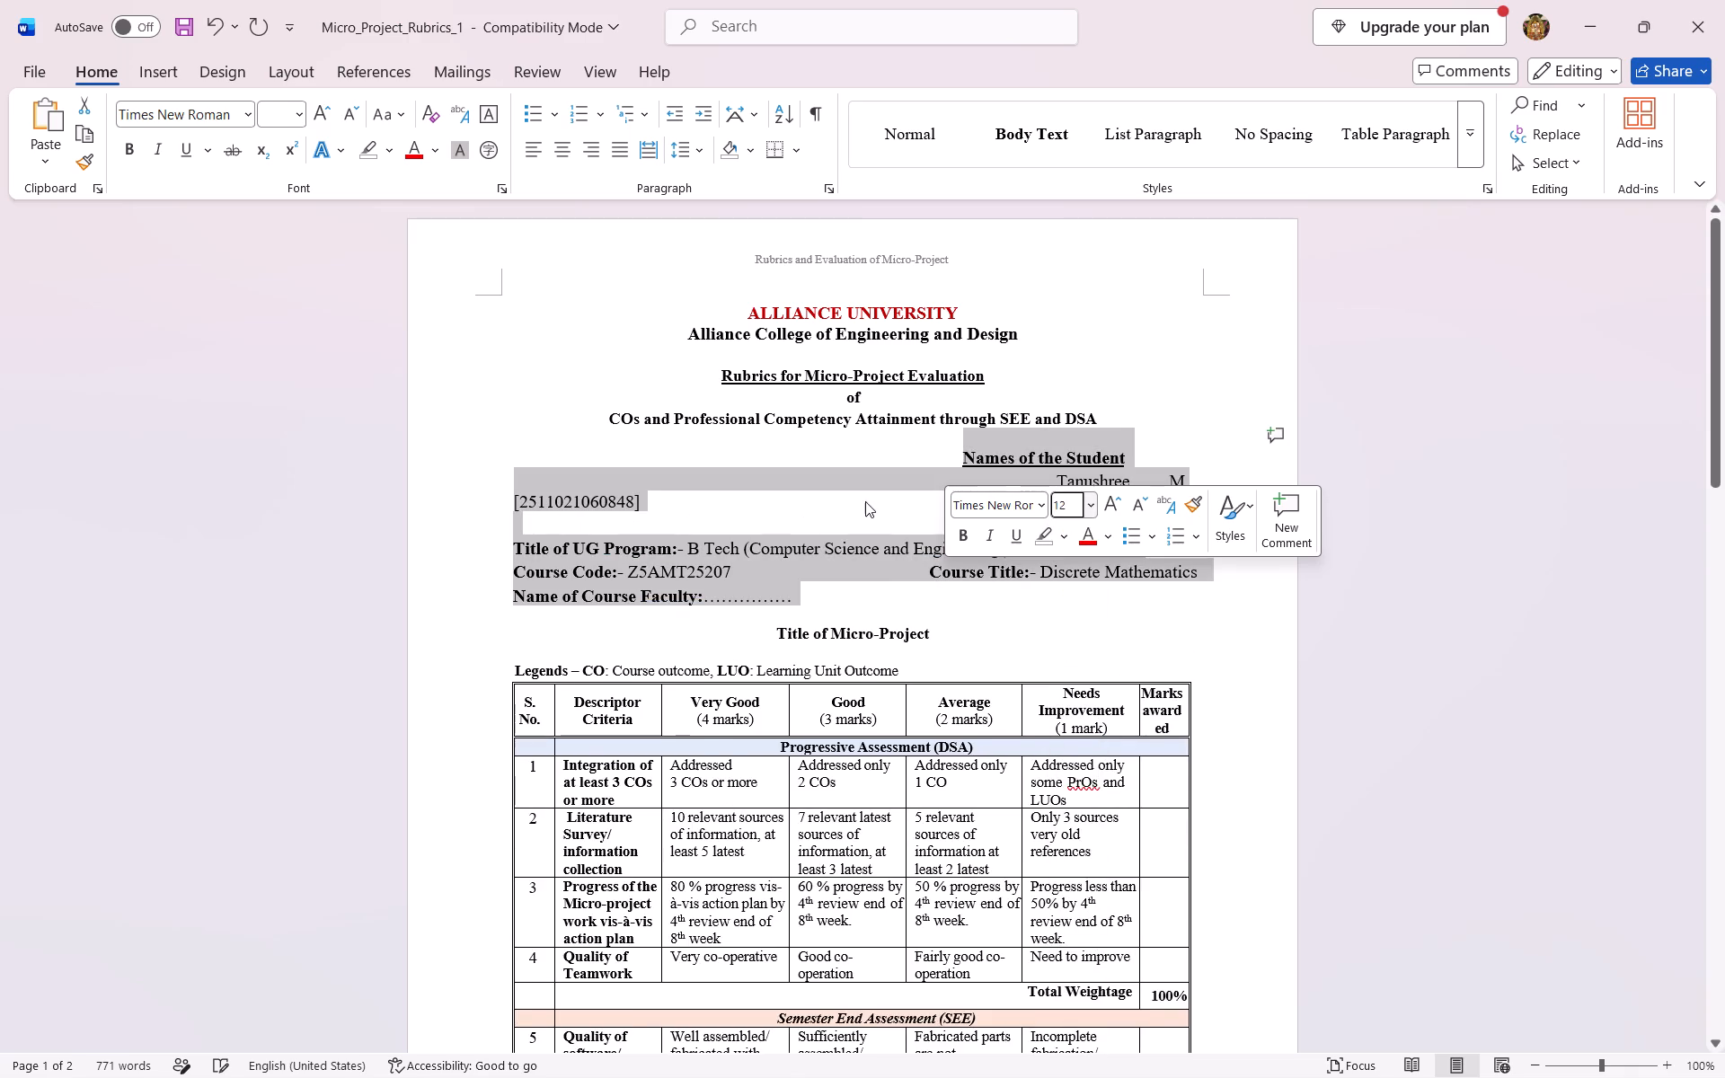
{"action": "left_click", "coordinate": [864, 499]}
Redo the spacing before the student's name so the name and register number fit on one line beneath the Names of the Student heading.
{"action": "double_click", "coordinate": [1050, 476]}
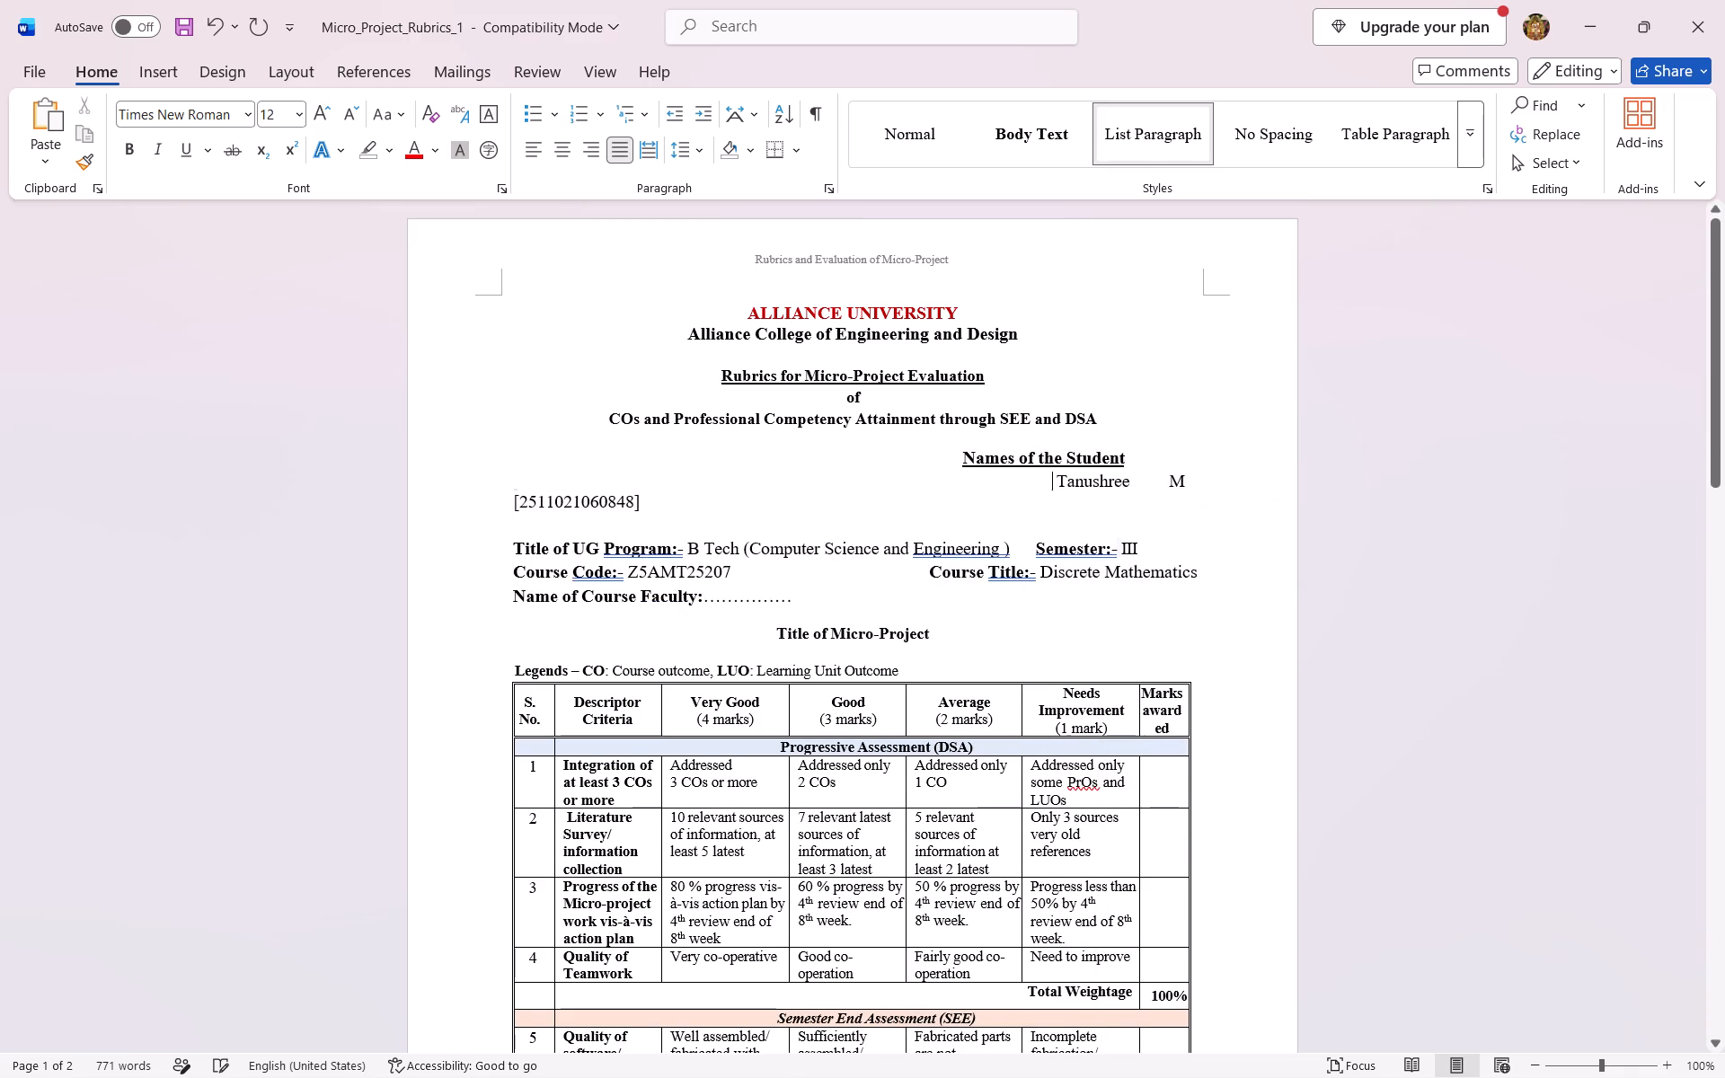
{"action": "key", "text": "BackSpace"}
{"action": "key", "text": "BackSpace"}
{"action": "key", "text": "space"}
{"action": "key", "text": "space"}
{"action": "key", "text": "space"}
{"action": "key", "text": "space"}
{"action": "key", "text": "space"}
{"action": "key", "text": "space"}
{"action": "key", "text": "space"}
{"action": "key", "text": "space"}
{"action": "key", "text": "space"}
{"action": "key", "text": "space"}
{"action": "key", "text": "space"}
{"action": "key", "text": "space"}
{"action": "key", "text": "space"}
{"action": "key", "text": "space"}
{"action": "key", "text": "space"}
{"action": "key", "text": "space"}
{"action": "key", "text": "space"}
{"action": "key", "text": "space"}
{"action": "key", "text": "space"}
{"action": "key", "text": "space"}
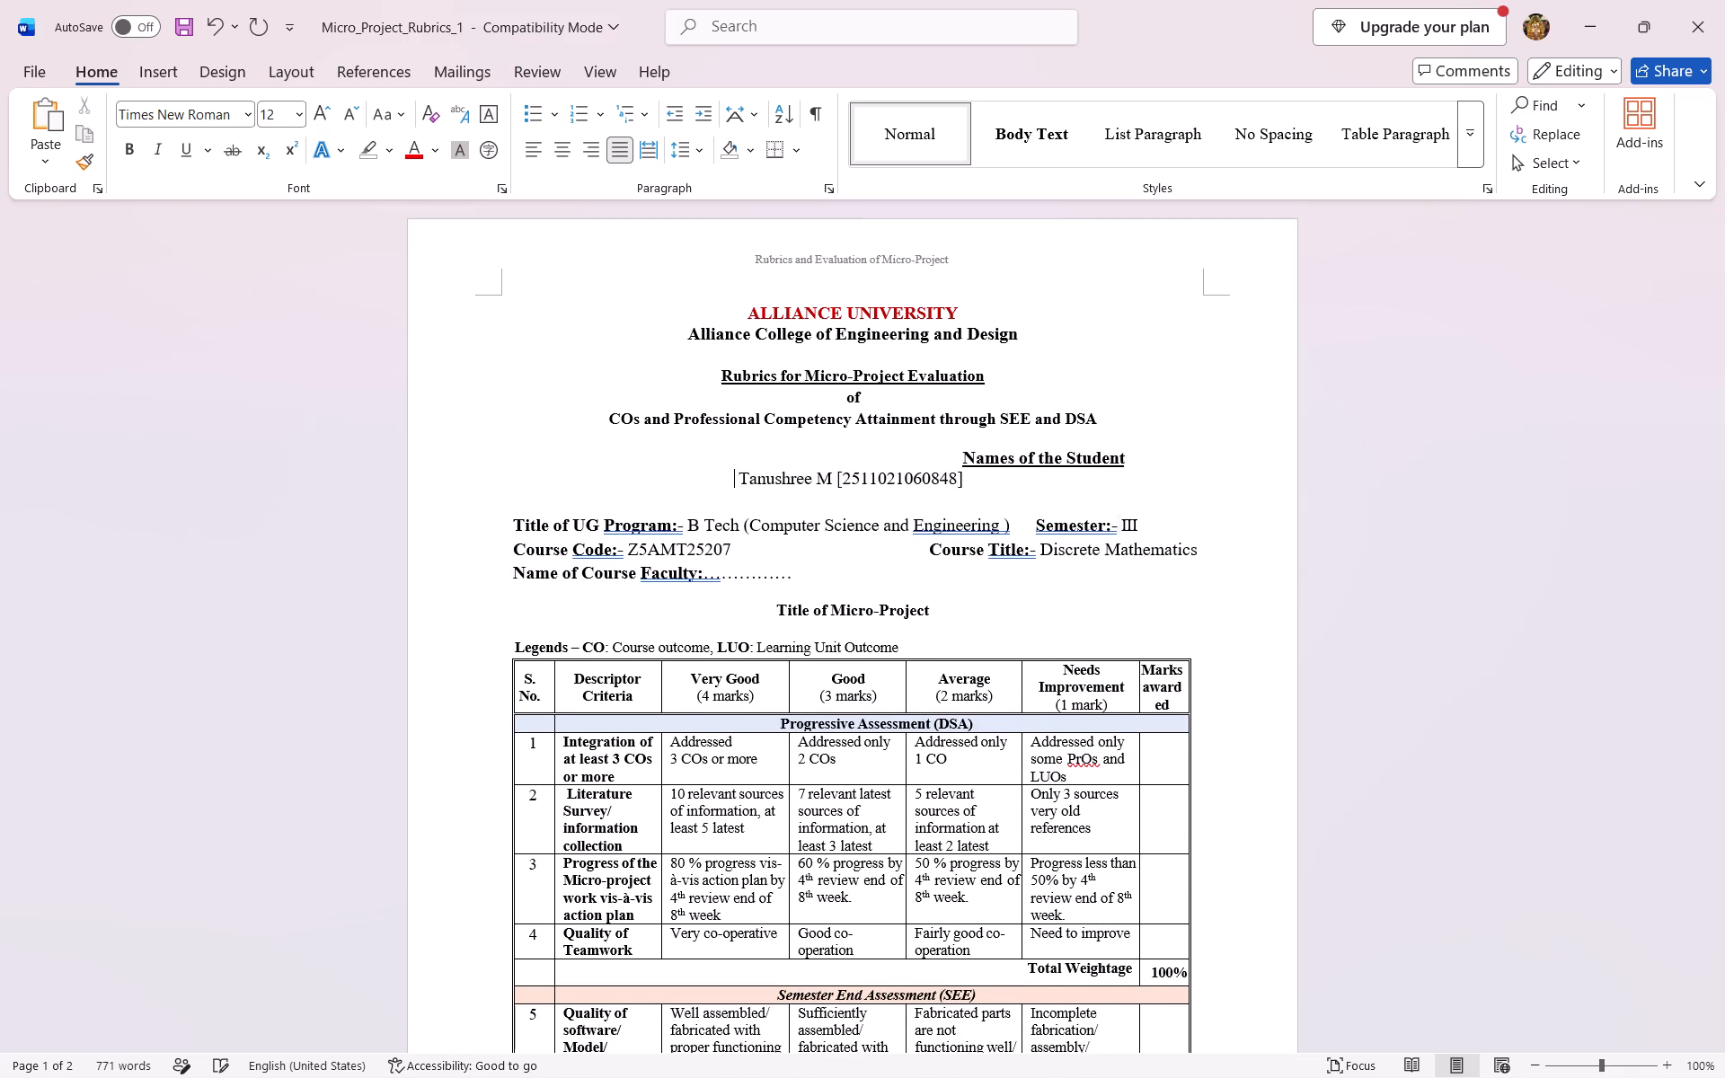
{"action": "key", "text": "space"}
{"action": "key", "text": "space"}
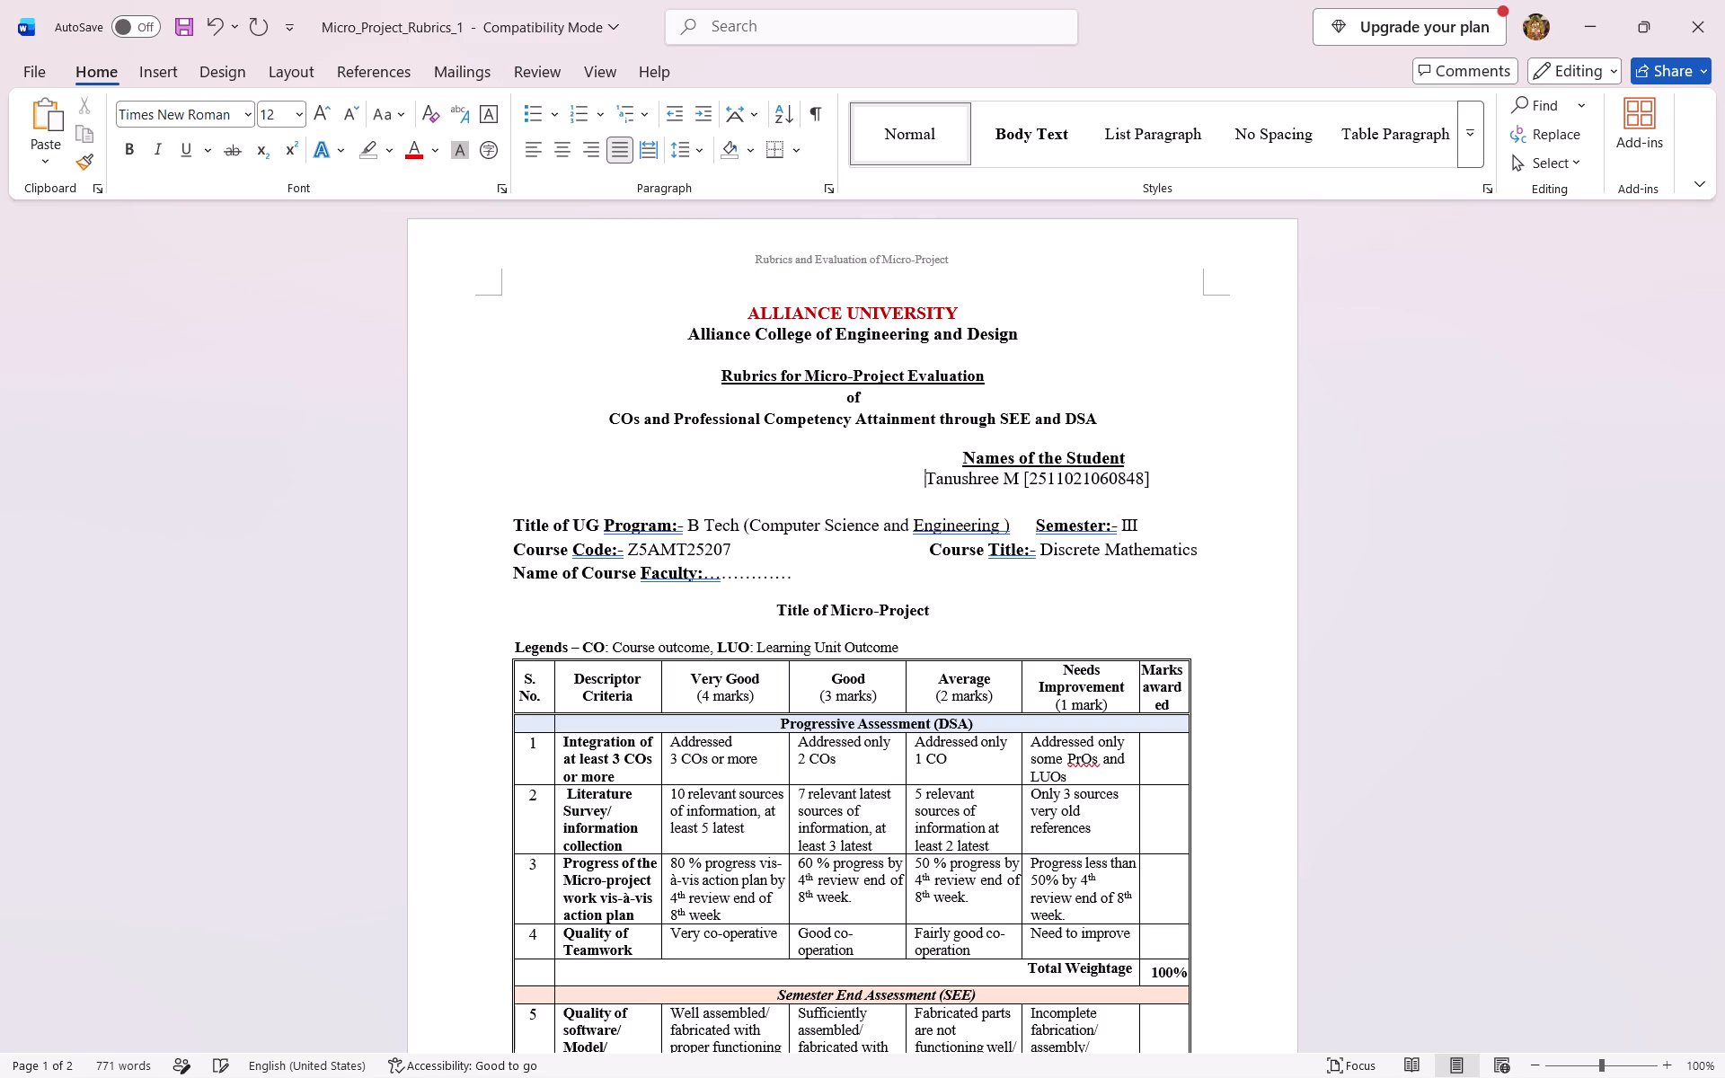
{"action": "key", "text": "space"}
{"action": "key", "text": "space"}
{"action": "key", "text": "space"}
{"action": "key", "text": "space"}
{"action": "key", "text": "space"}
{"action": "key", "text": "space"}
{"action": "key", "text": "space"}
{"action": "key", "text": "space"}
{"action": "key", "text": "space"}
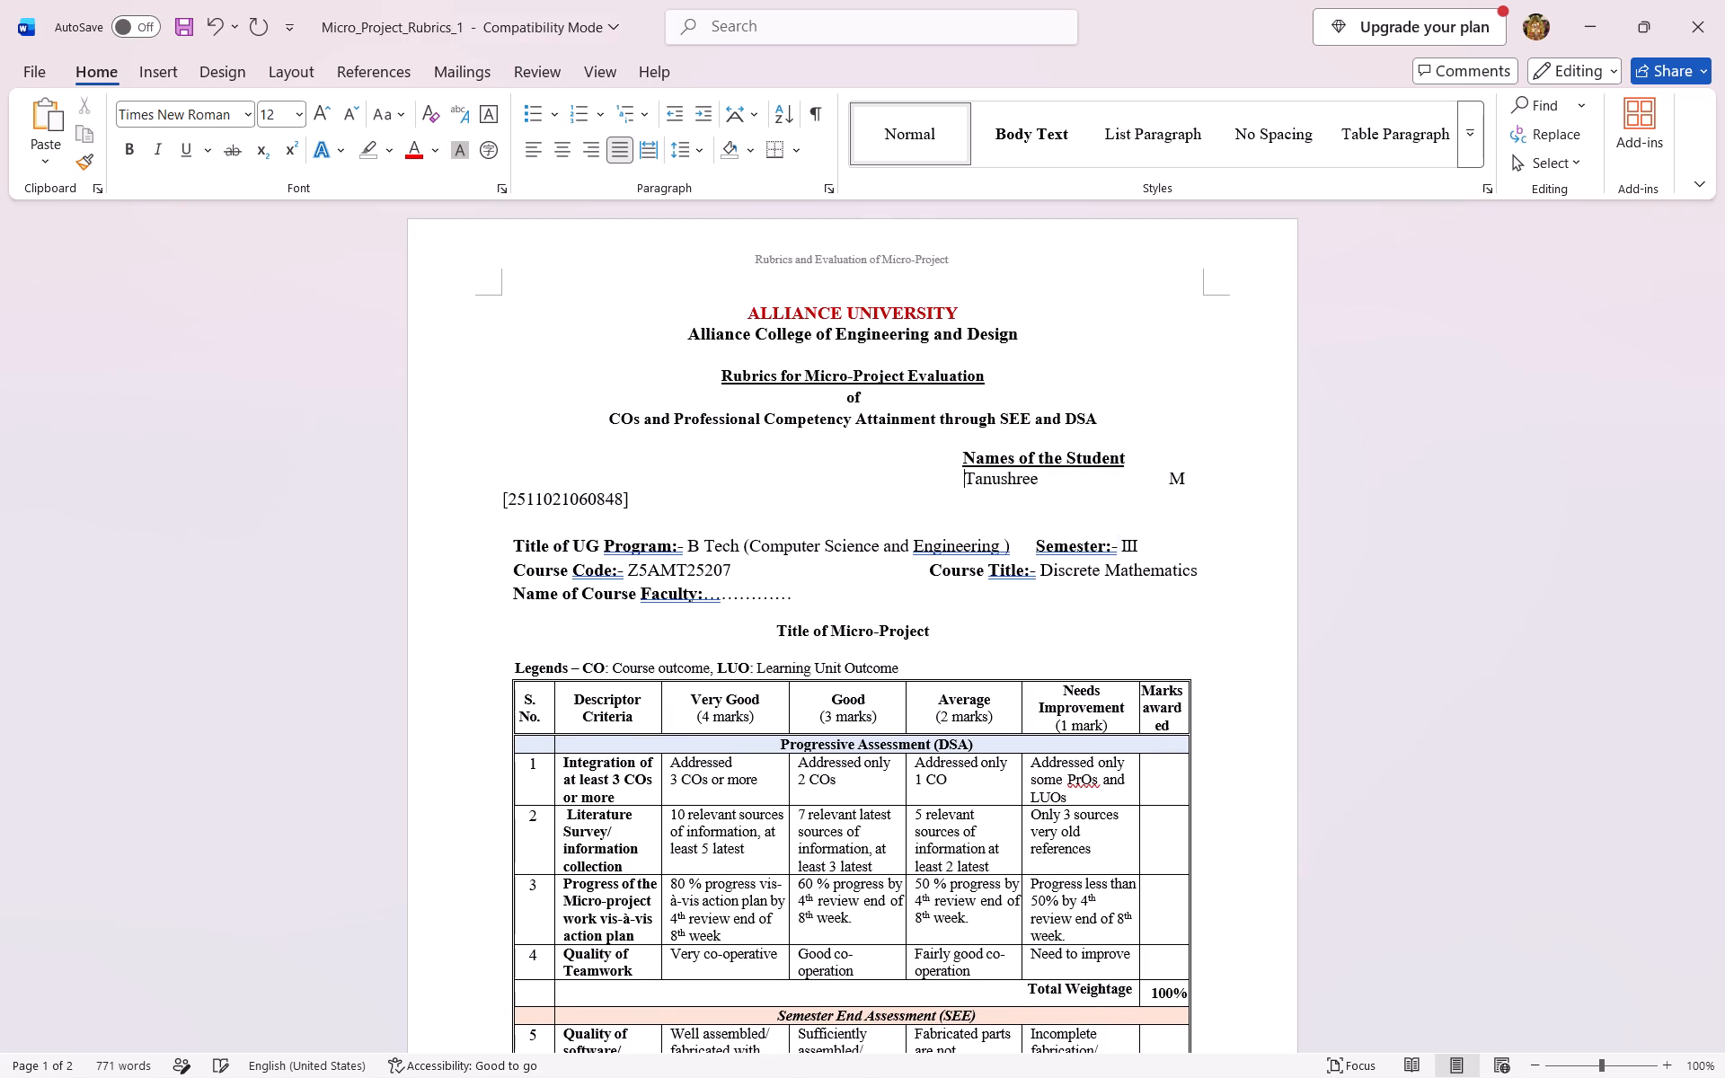
{"action": "key", "text": "BackSpace"}
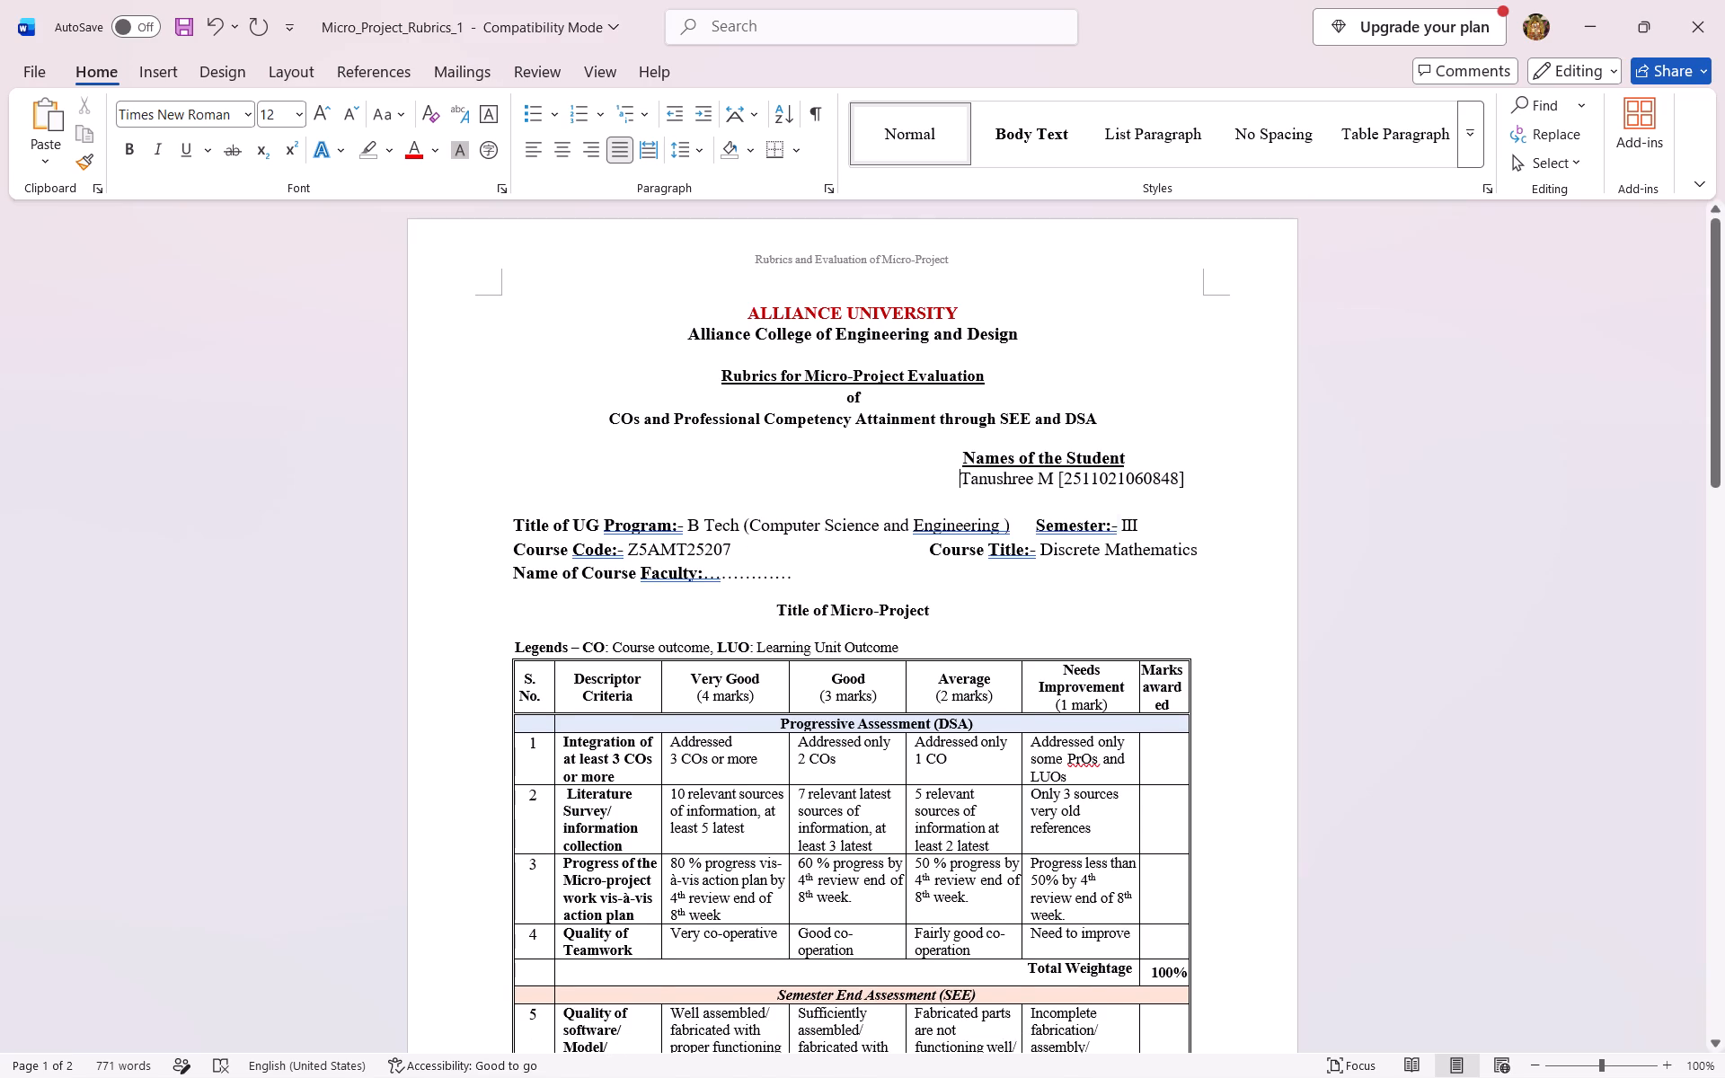
Delete one space before the Names of the Student heading to align it with the student name line.
{"action": "left_click", "coordinate": [966, 457]}
{"action": "key", "text": "BackSpace"}
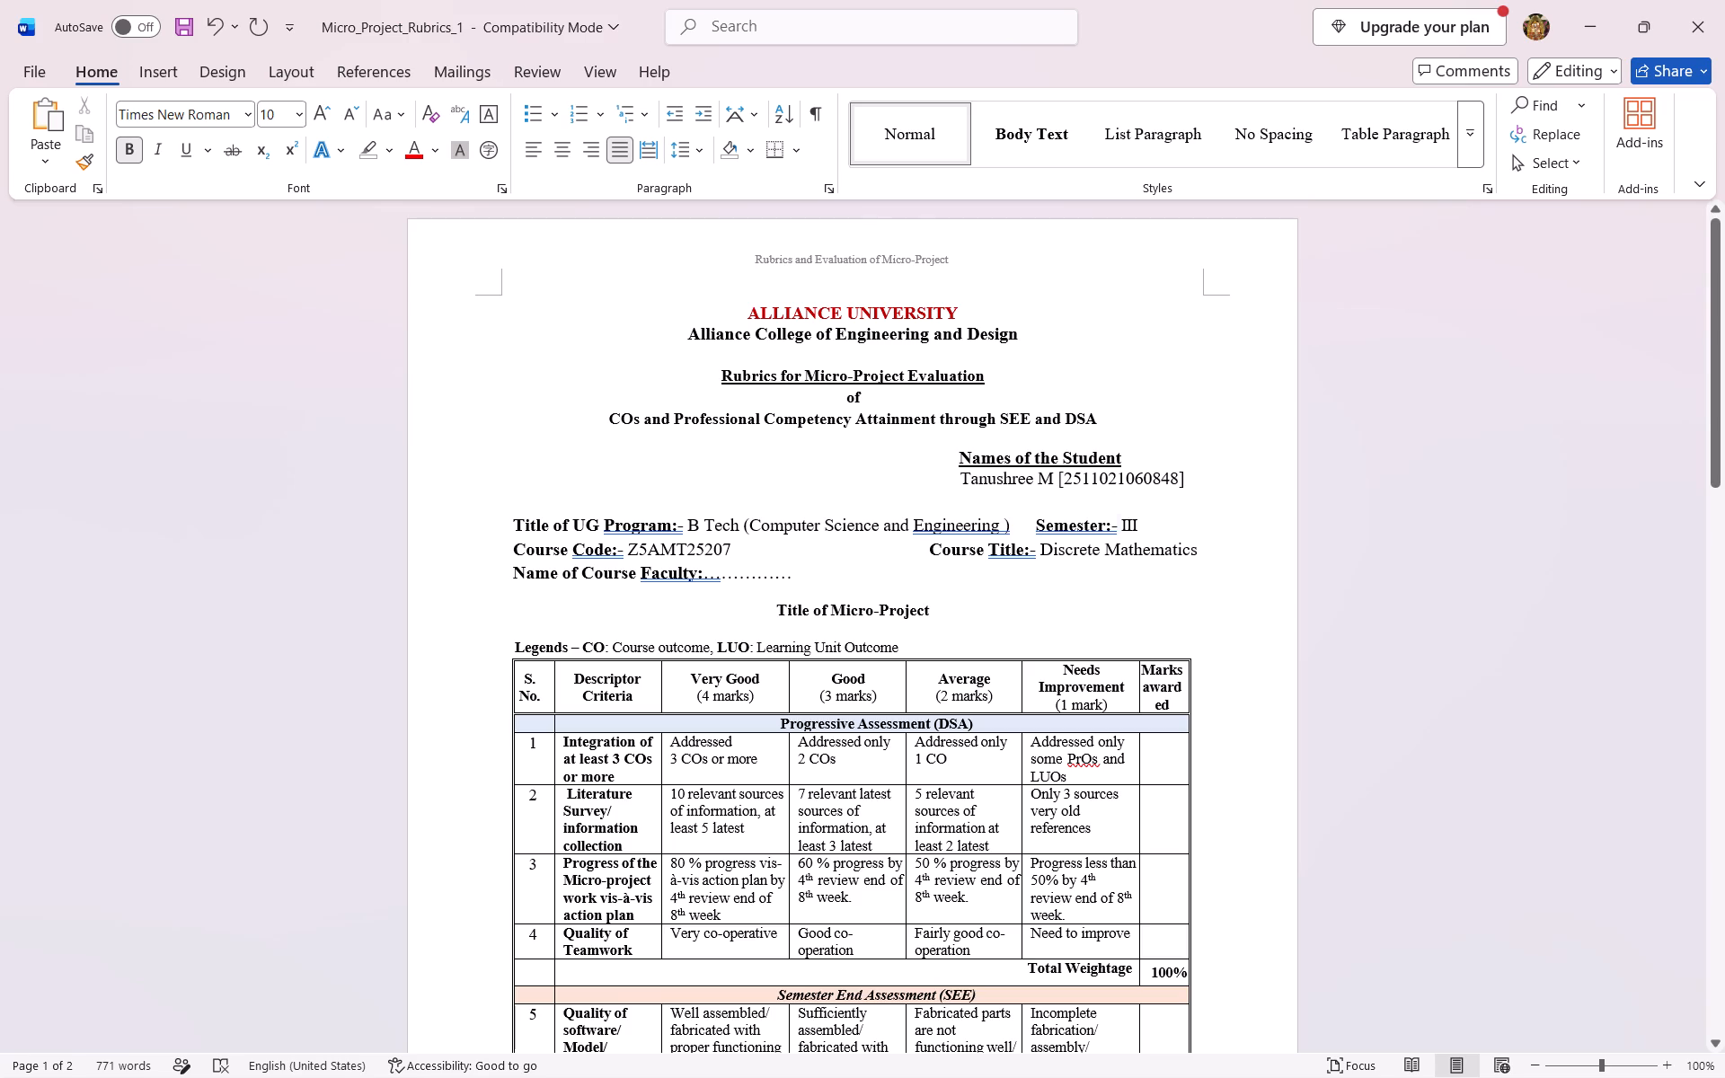
Replace the dotted placeholder after Name of Course Faculty with a hyphen and the course incharge's name copied from the Discrete Mathematics report PDF.
{"action": "left_click_drag", "start_coordinate": [797, 578], "coordinate": [721, 577]}
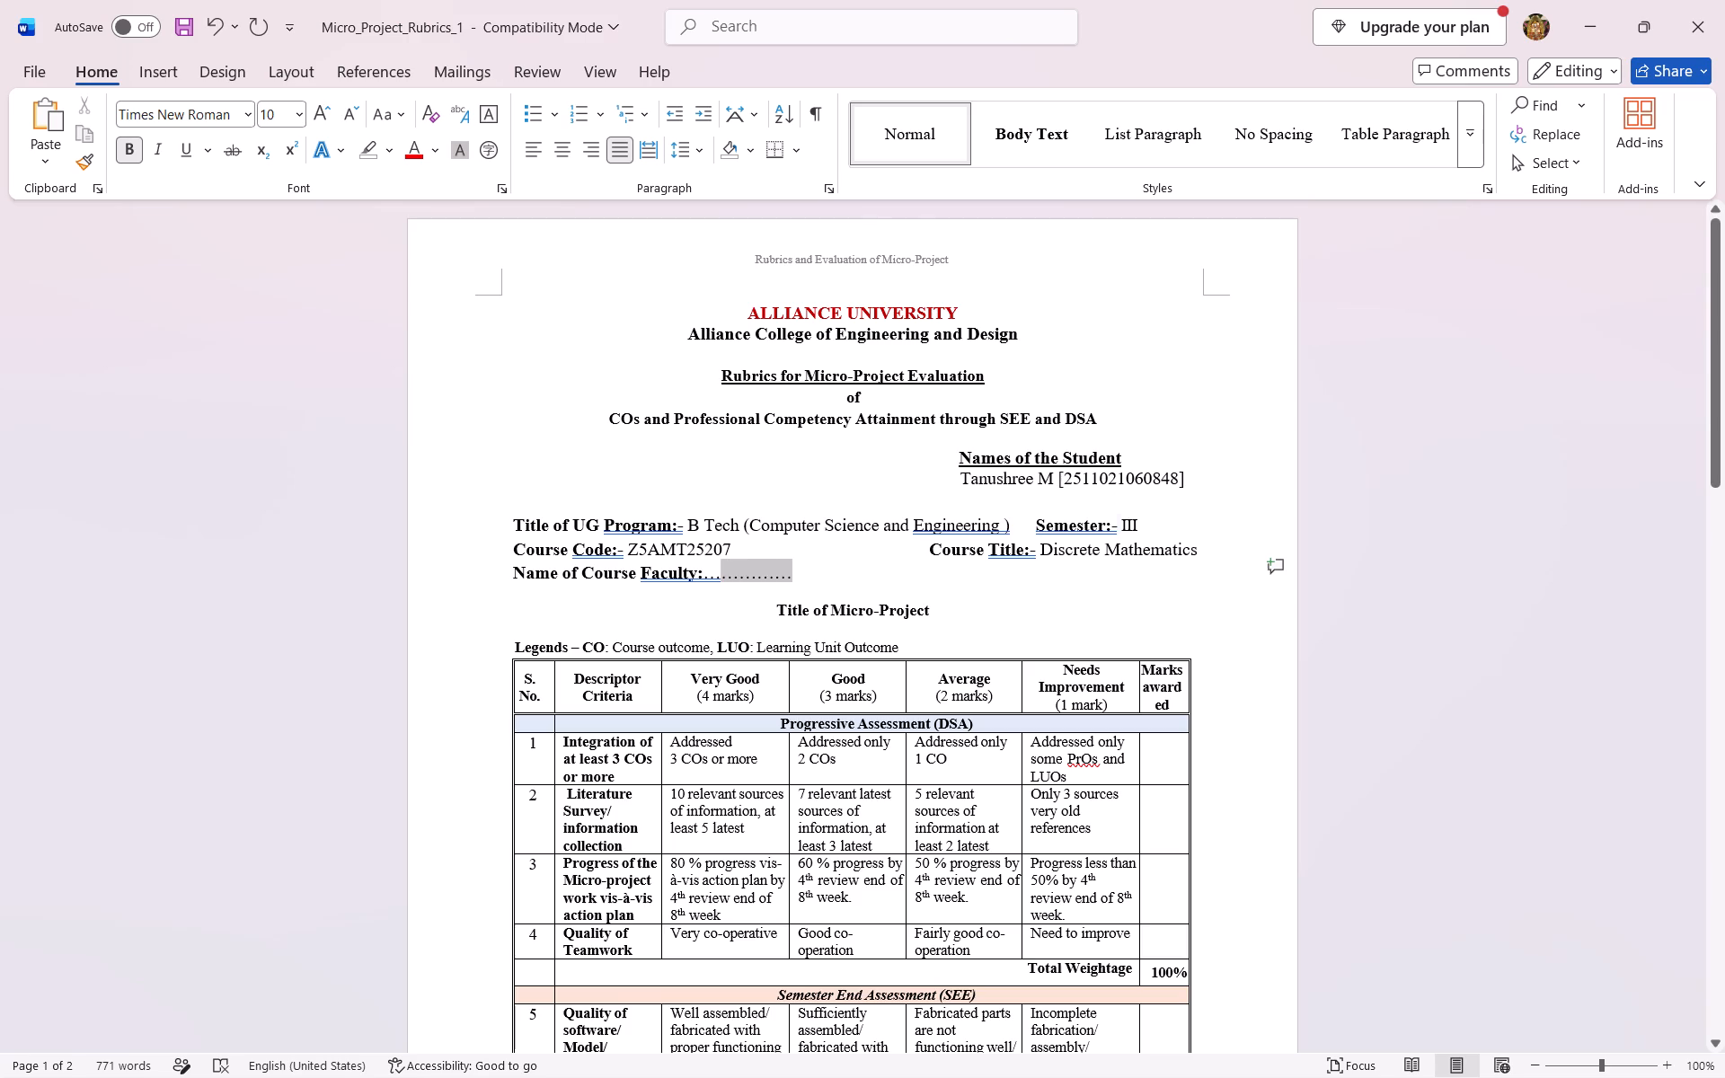
{"action": "left_click_drag", "start_coordinate": [721, 577], "coordinate": [710, 571]}
{"action": "key", "text": "BackSpace"}
{"action": "key", "text": "minus"}
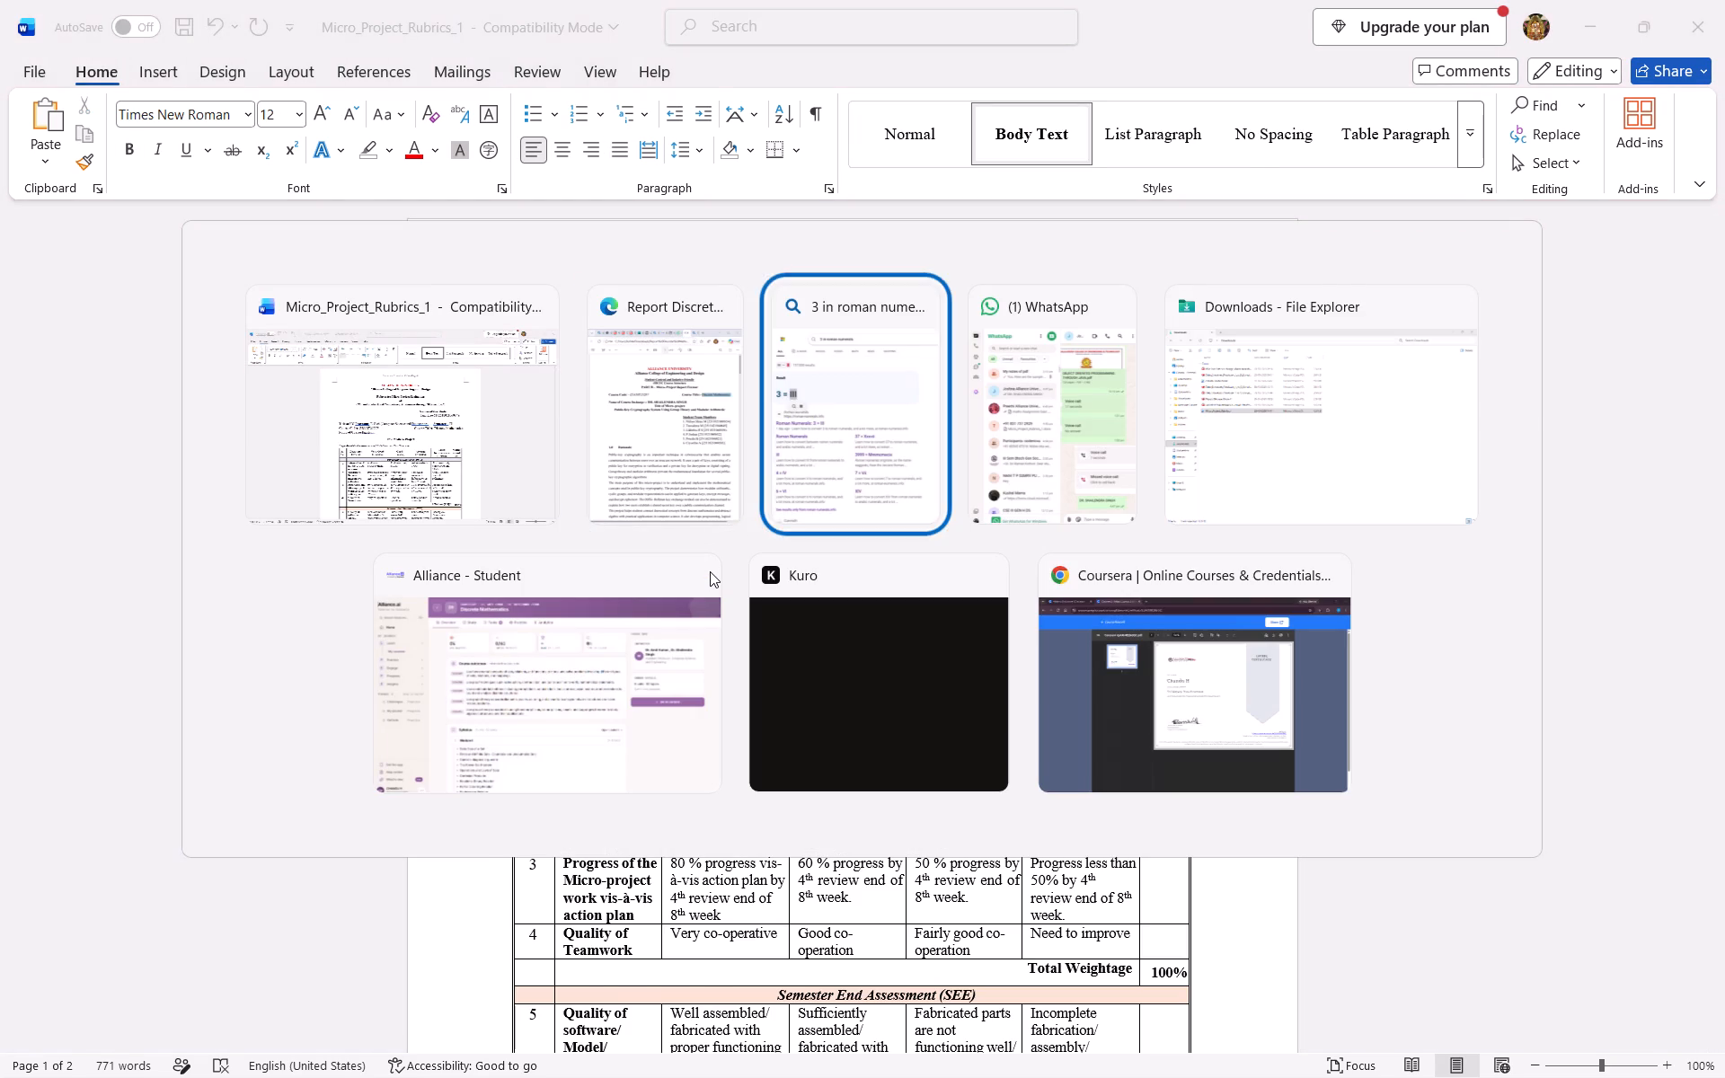
{"action": "scroll", "coordinate": [619, 702], "scroll_direction": "down", "scroll_amount": 1}
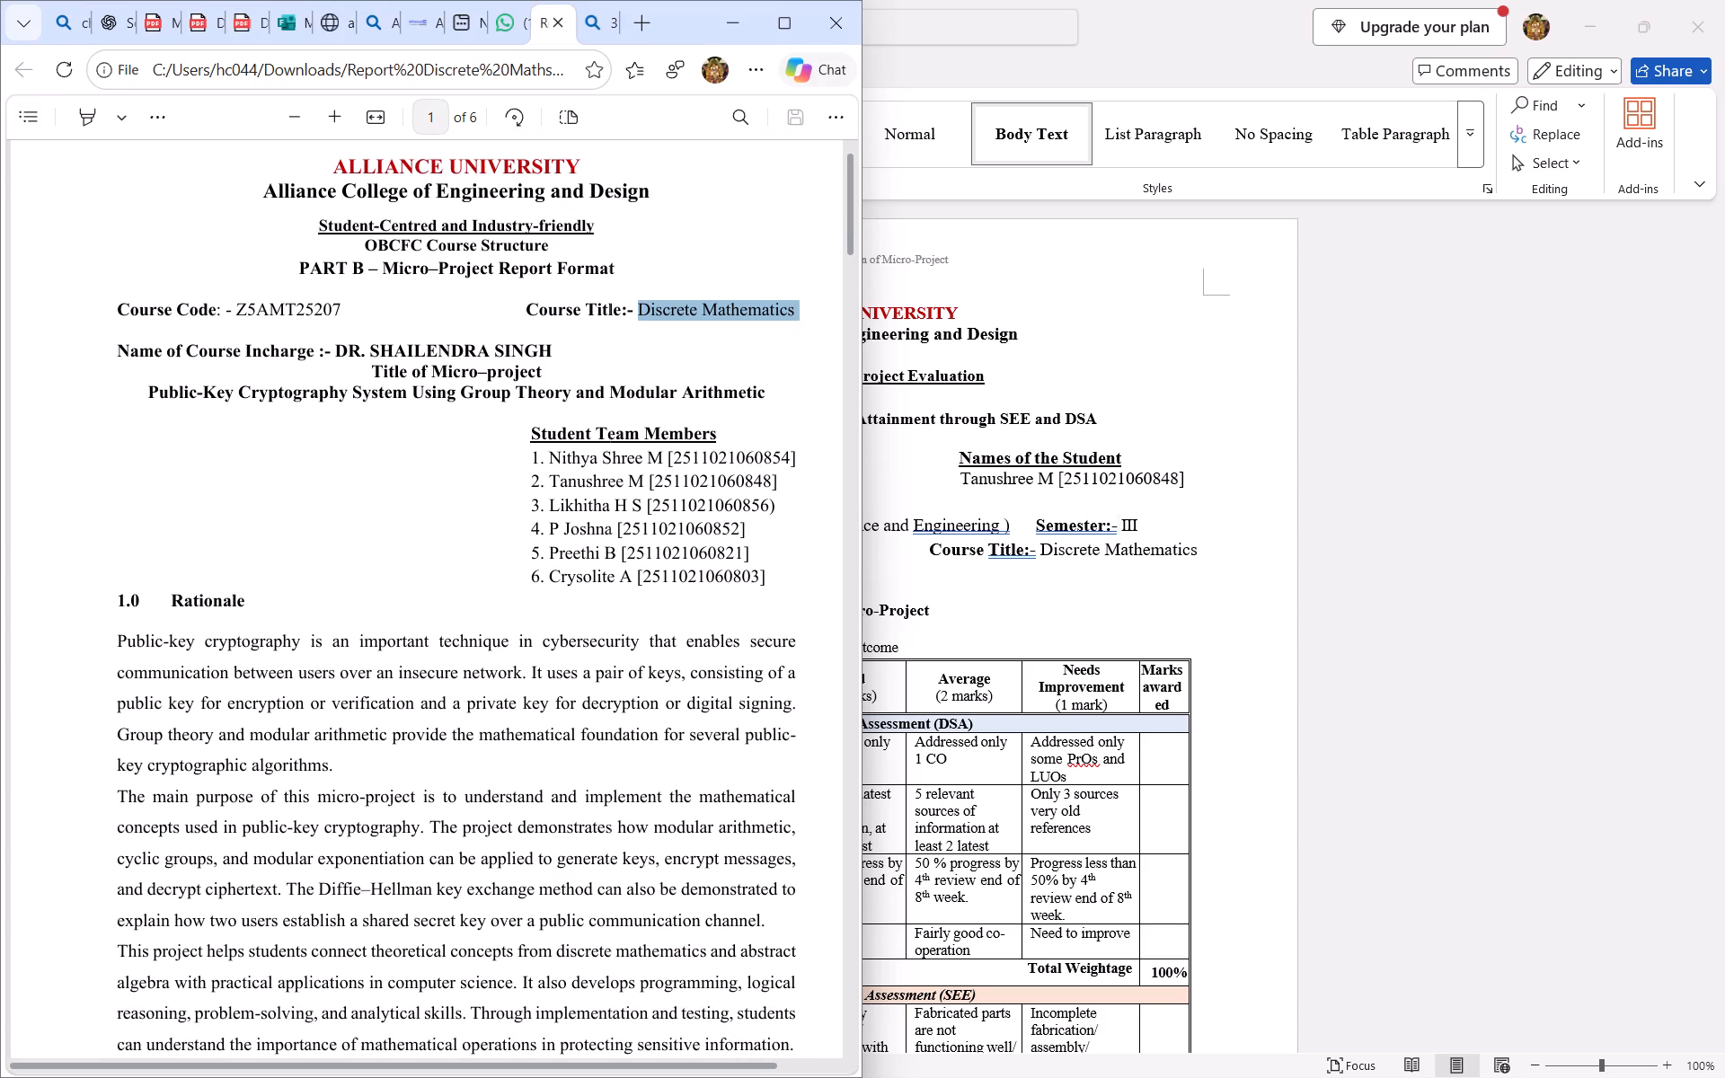
{"action": "left_click", "coordinate": [1082, 686]}
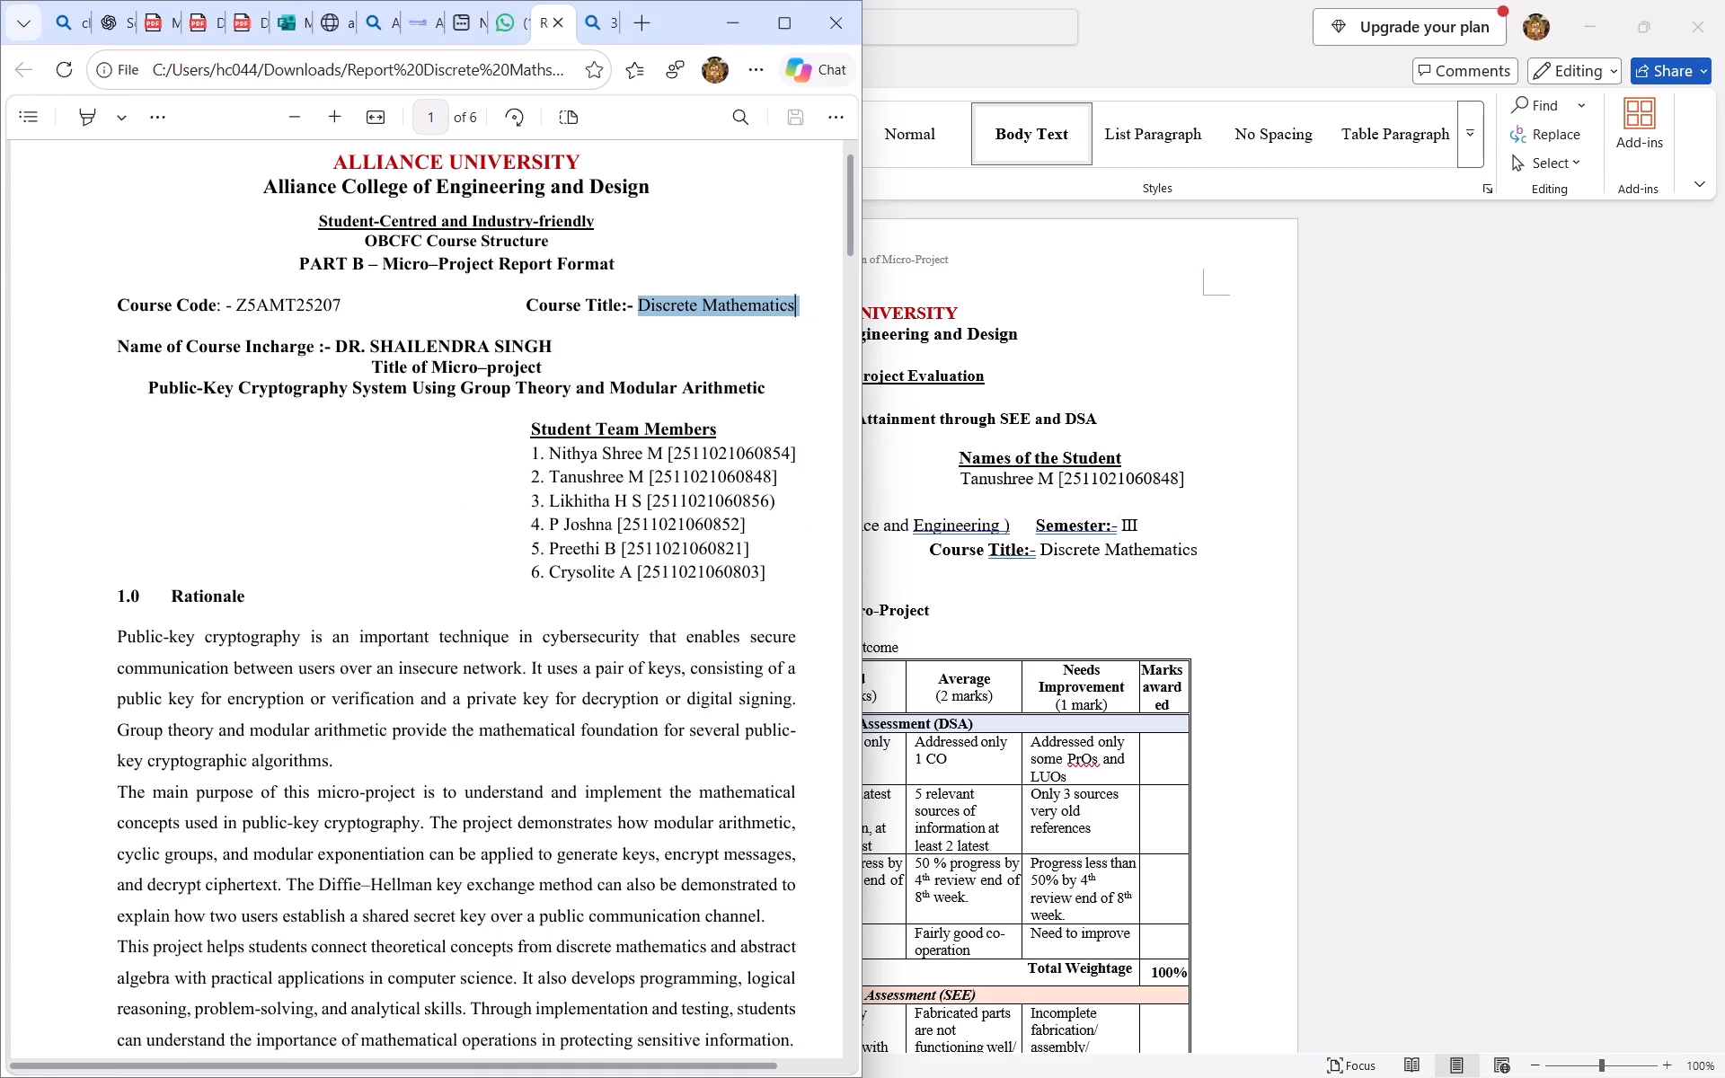
{"action": "left_click", "coordinate": [580, 343]}
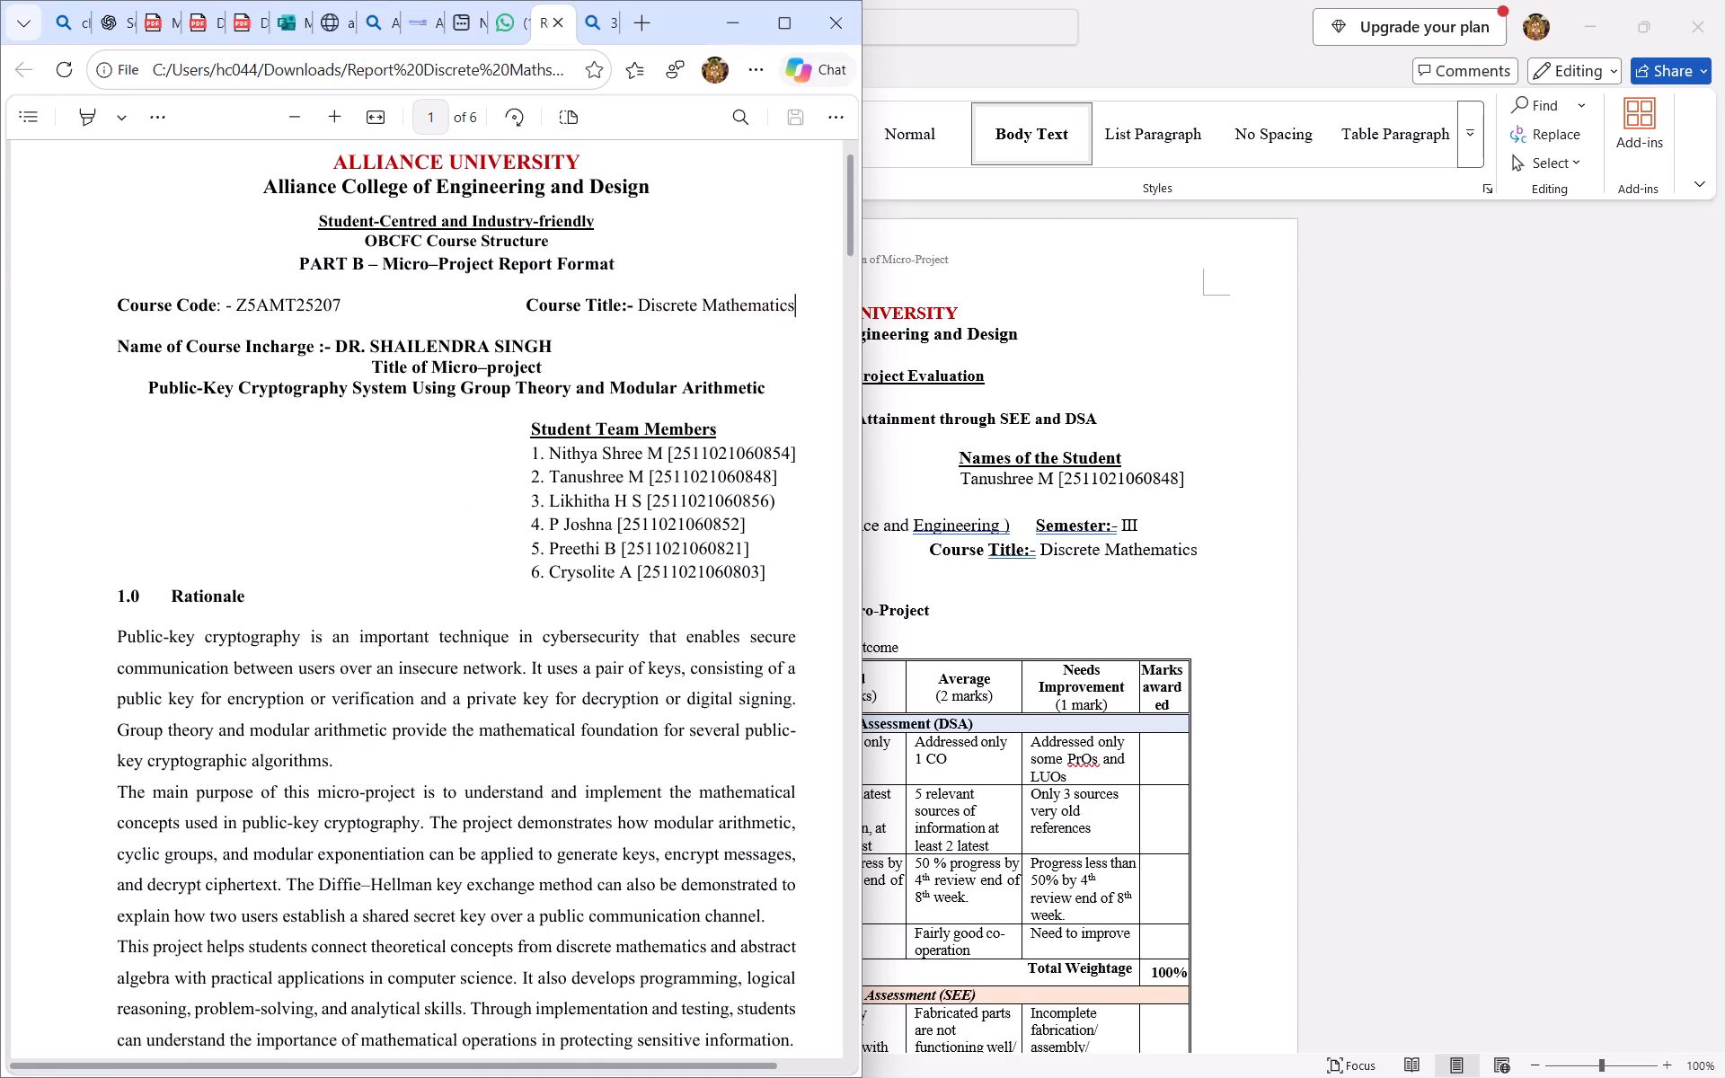
{"action": "left_click_drag", "start_coordinate": [339, 342], "coordinate": [551, 338]}
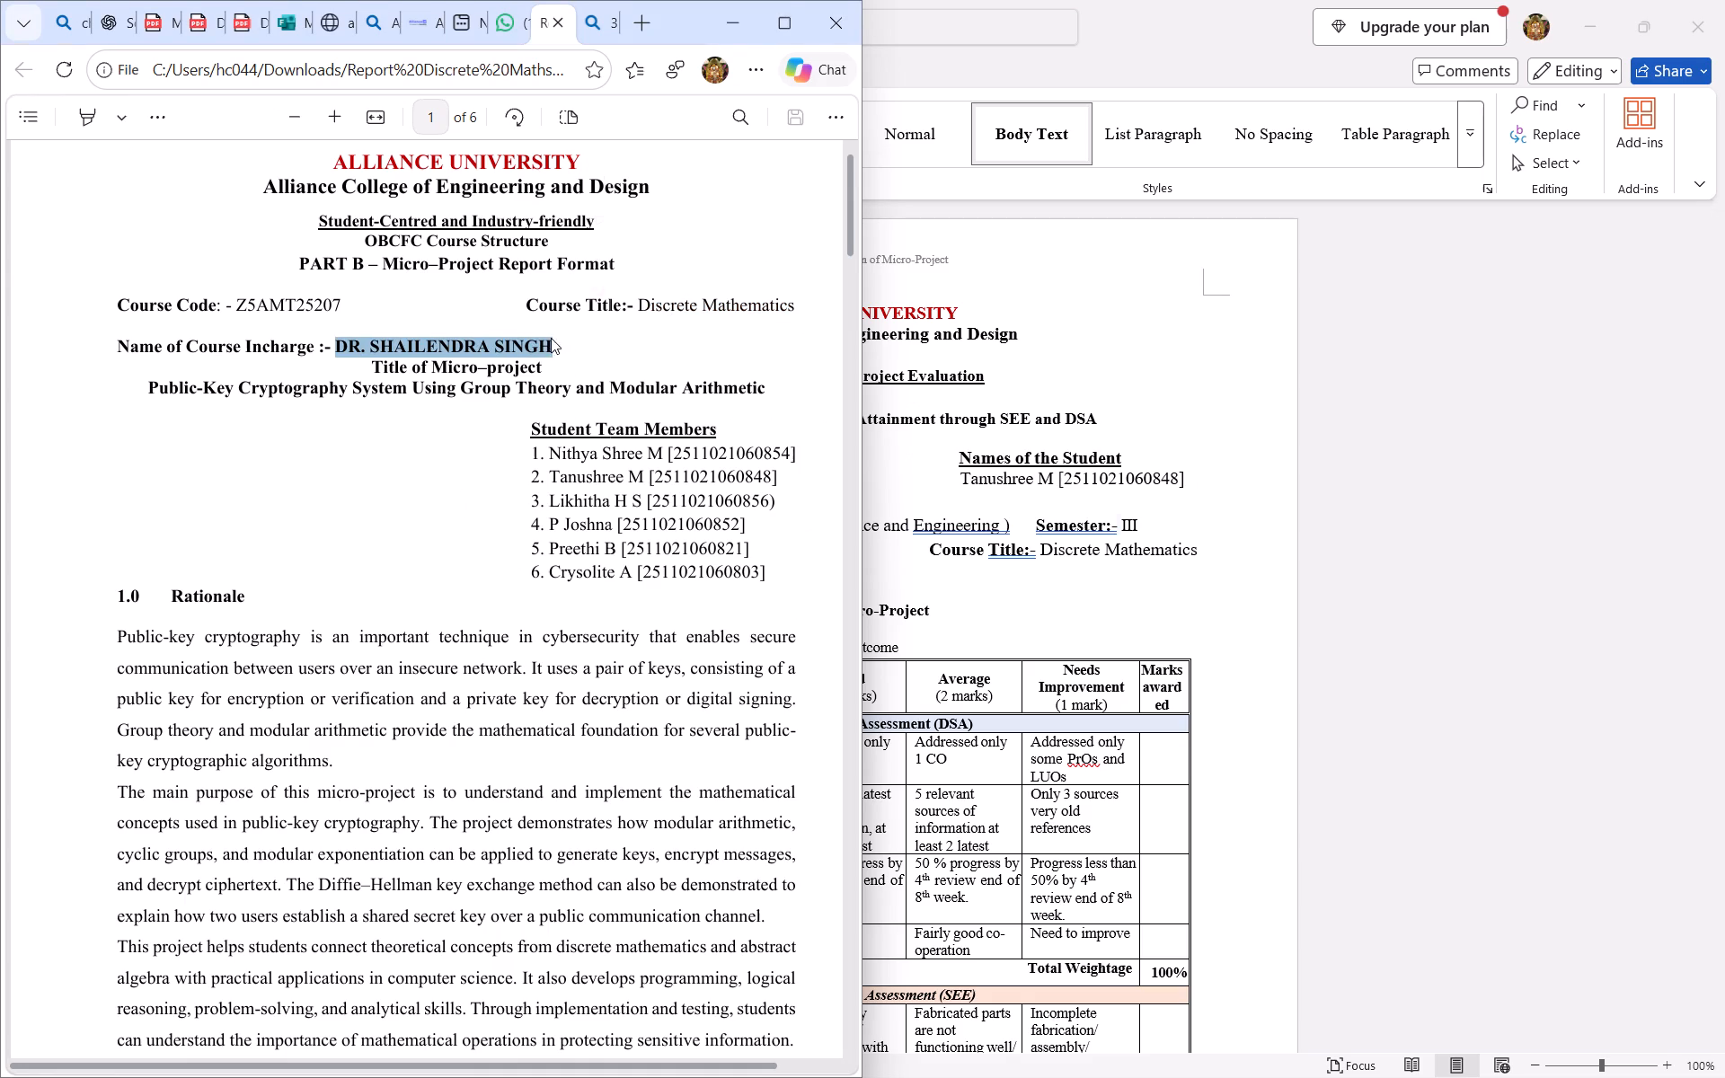
{"action": "key", "text": "ctrl+c"}
{"action": "left_click", "coordinate": [943, 598]}
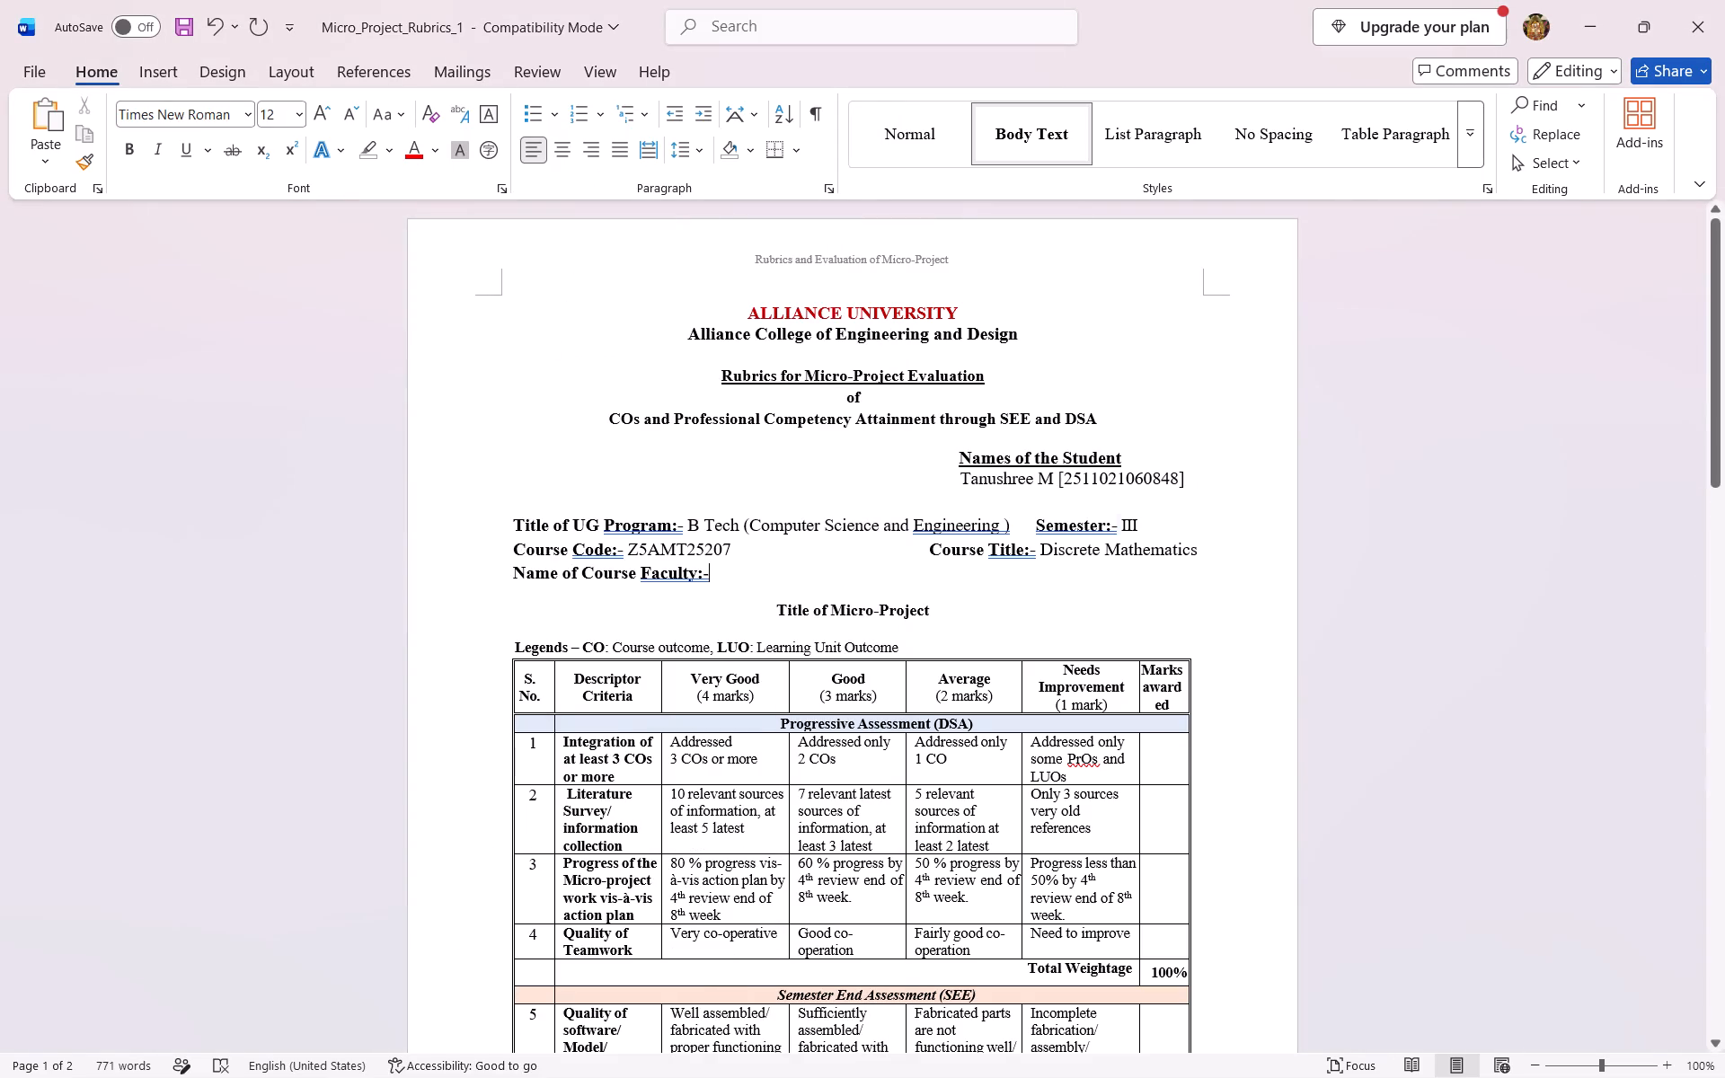
{"action": "key", "text": "ctrl+v"}
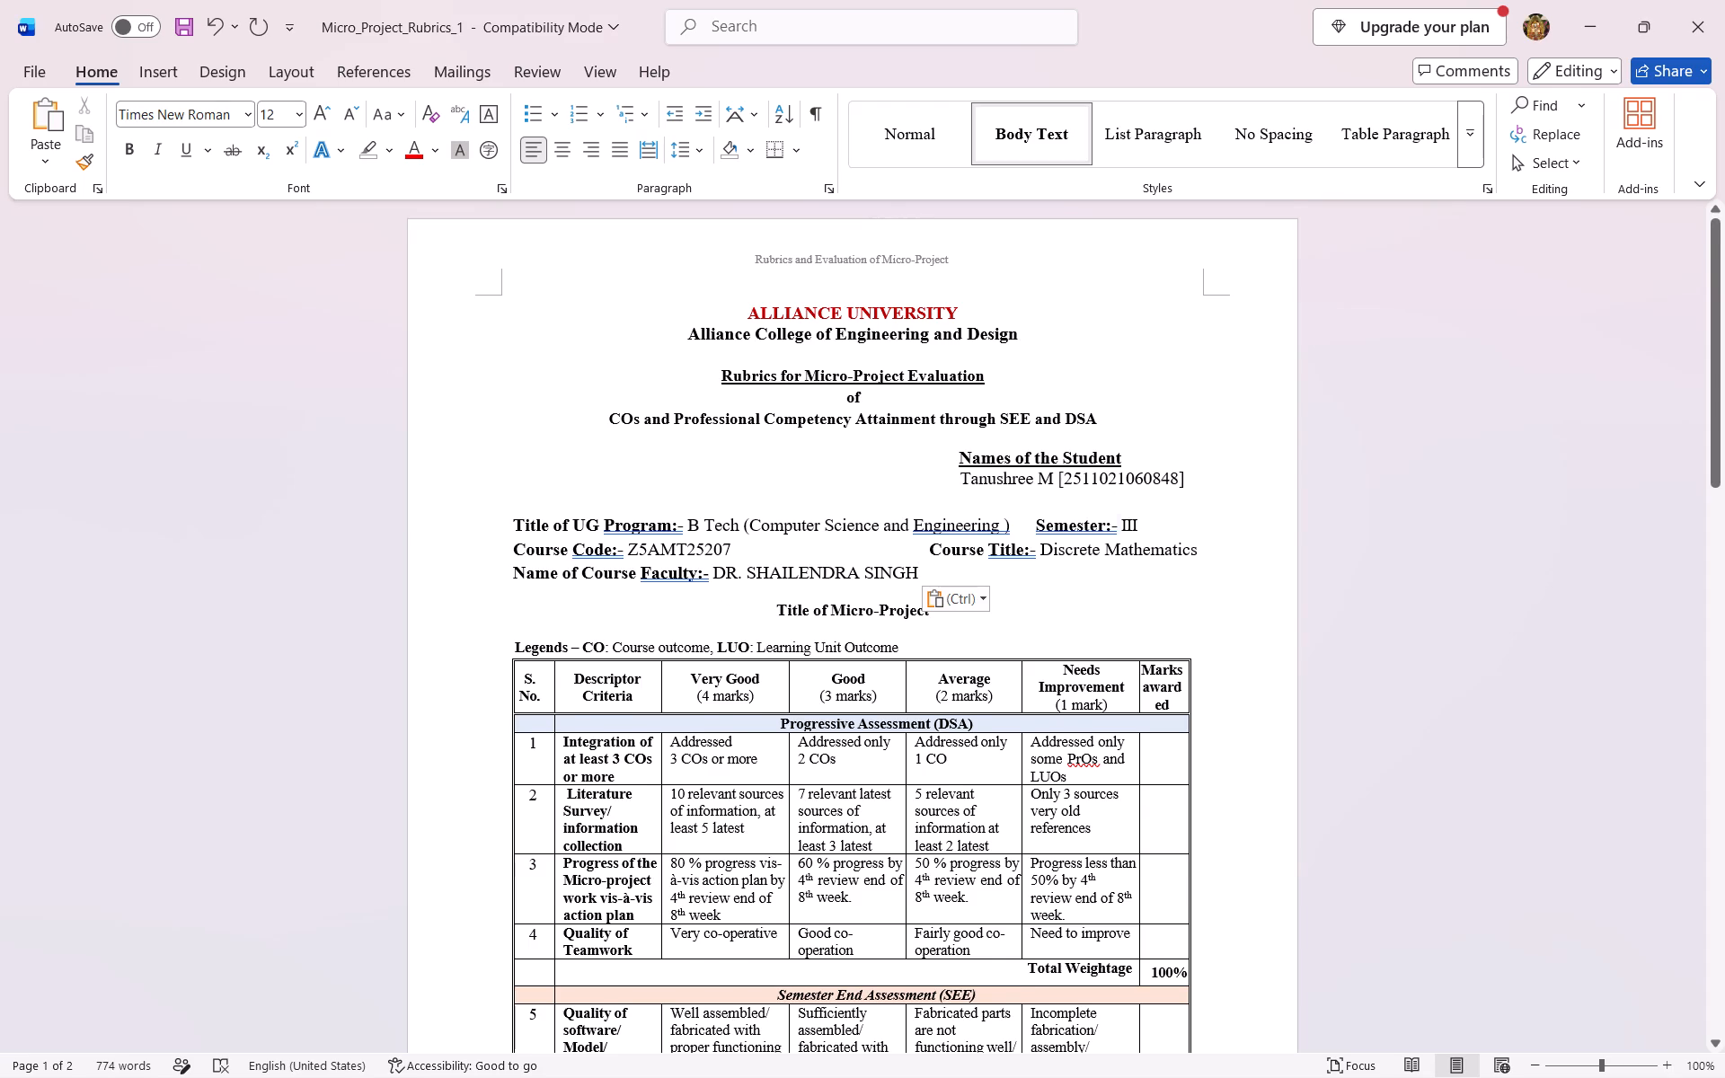
Set the font size to 12 for the lines from Rubrics for Micro-Project Evaluation through COs and Professional Competency Attainment through SEE and DSA.
{"action": "scroll", "coordinate": [859, 608], "scroll_direction": "down", "scroll_amount": 1}
{"action": "left_click", "coordinate": [842, 453]}
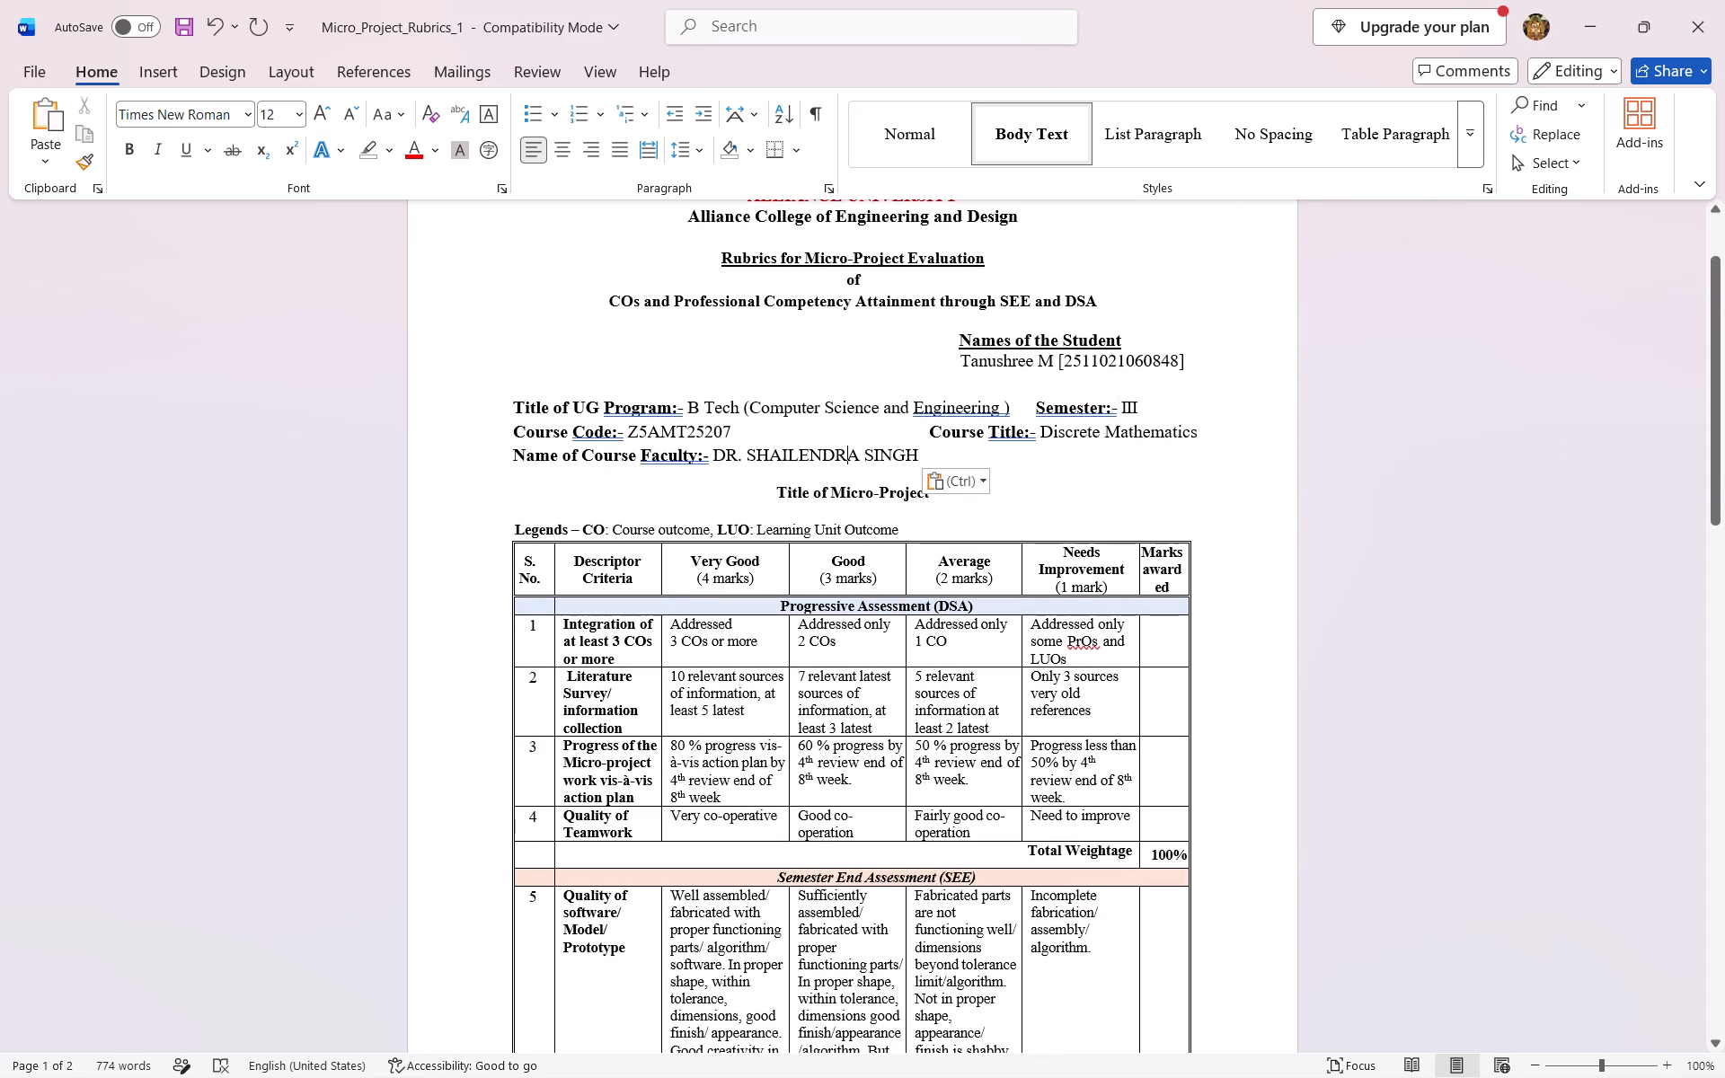
{"action": "scroll", "coordinate": [810, 248], "scroll_direction": "up", "scroll_amount": 1}
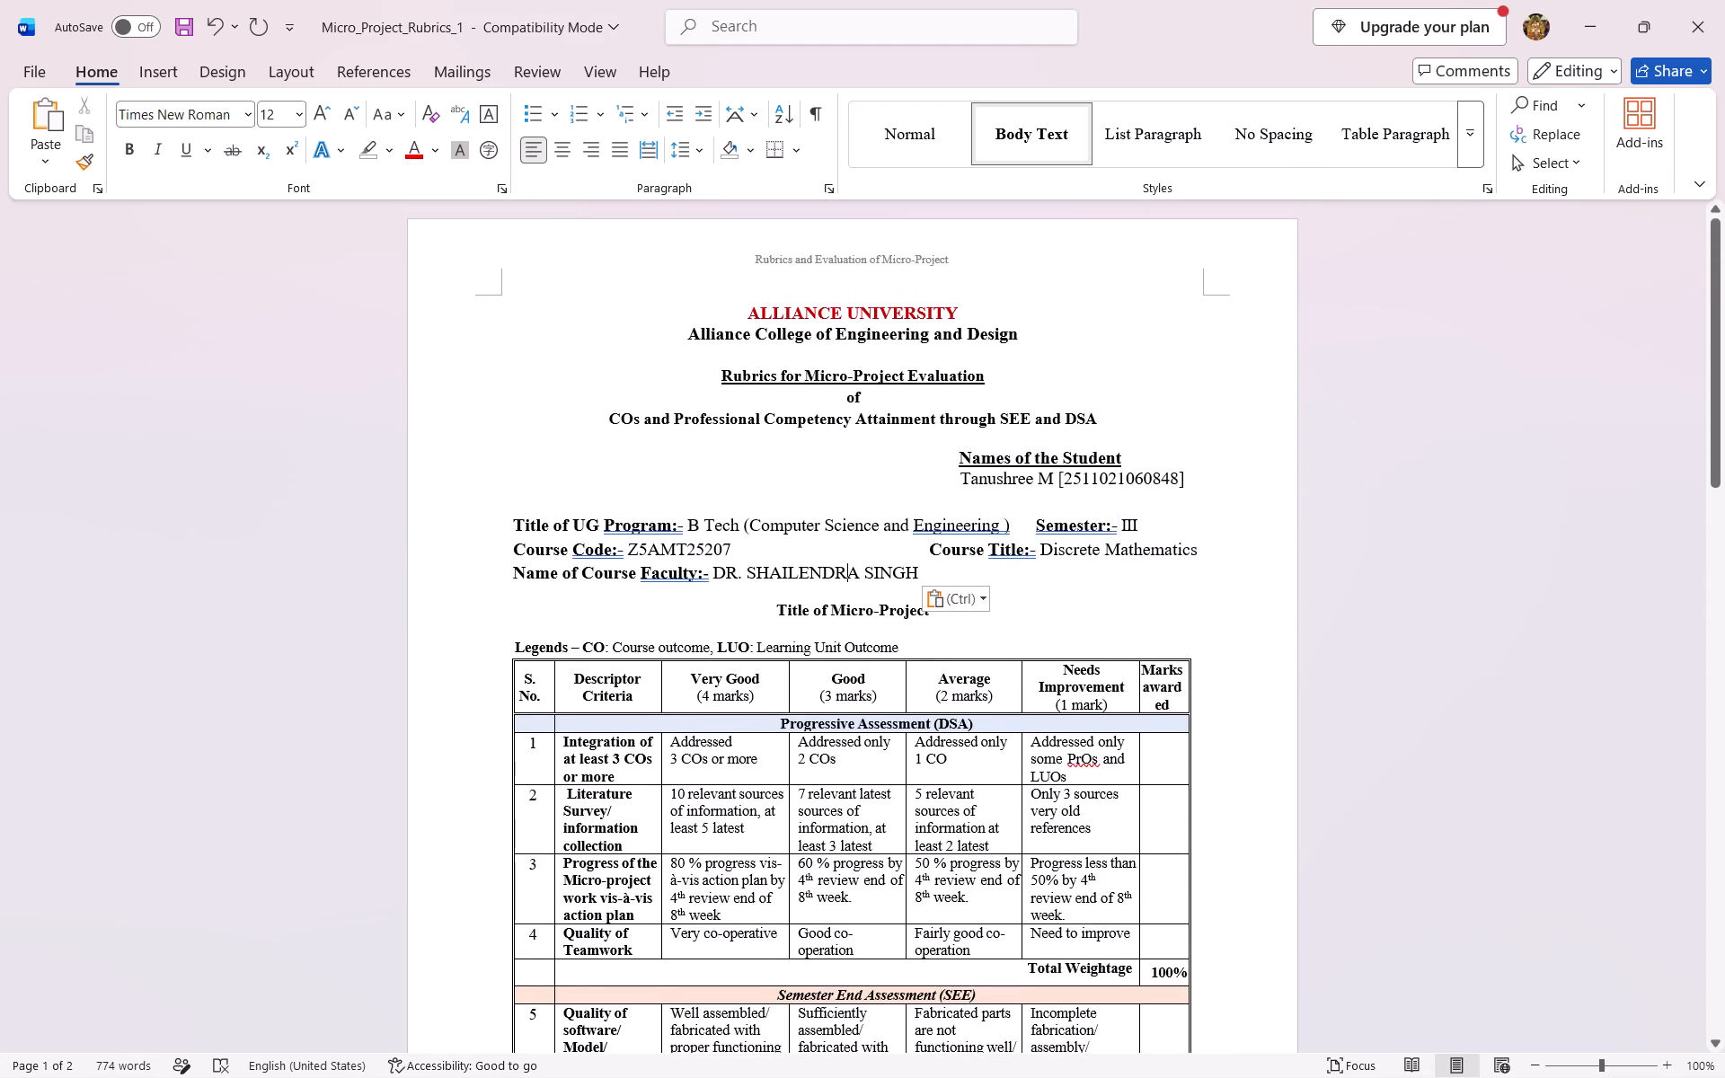
{"action": "left_click_drag", "start_coordinate": [1108, 412], "coordinate": [725, 368]}
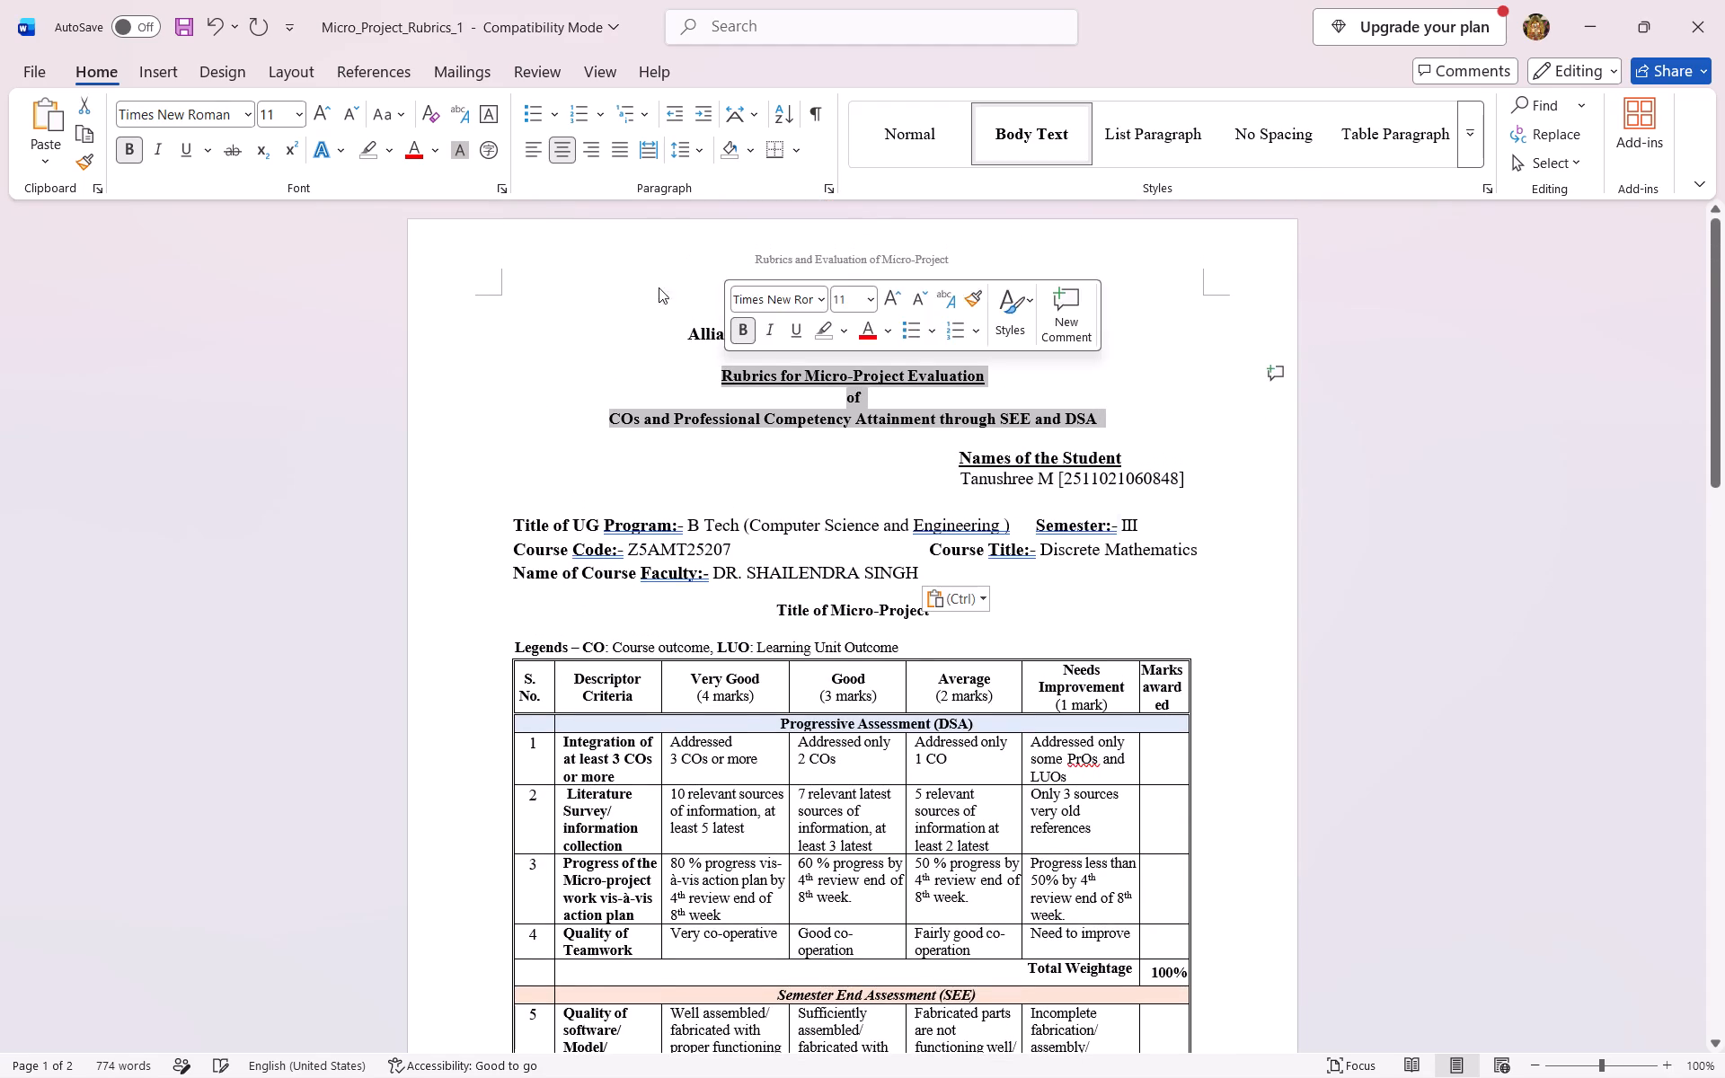
{"action": "left_click", "coordinate": [302, 112]}
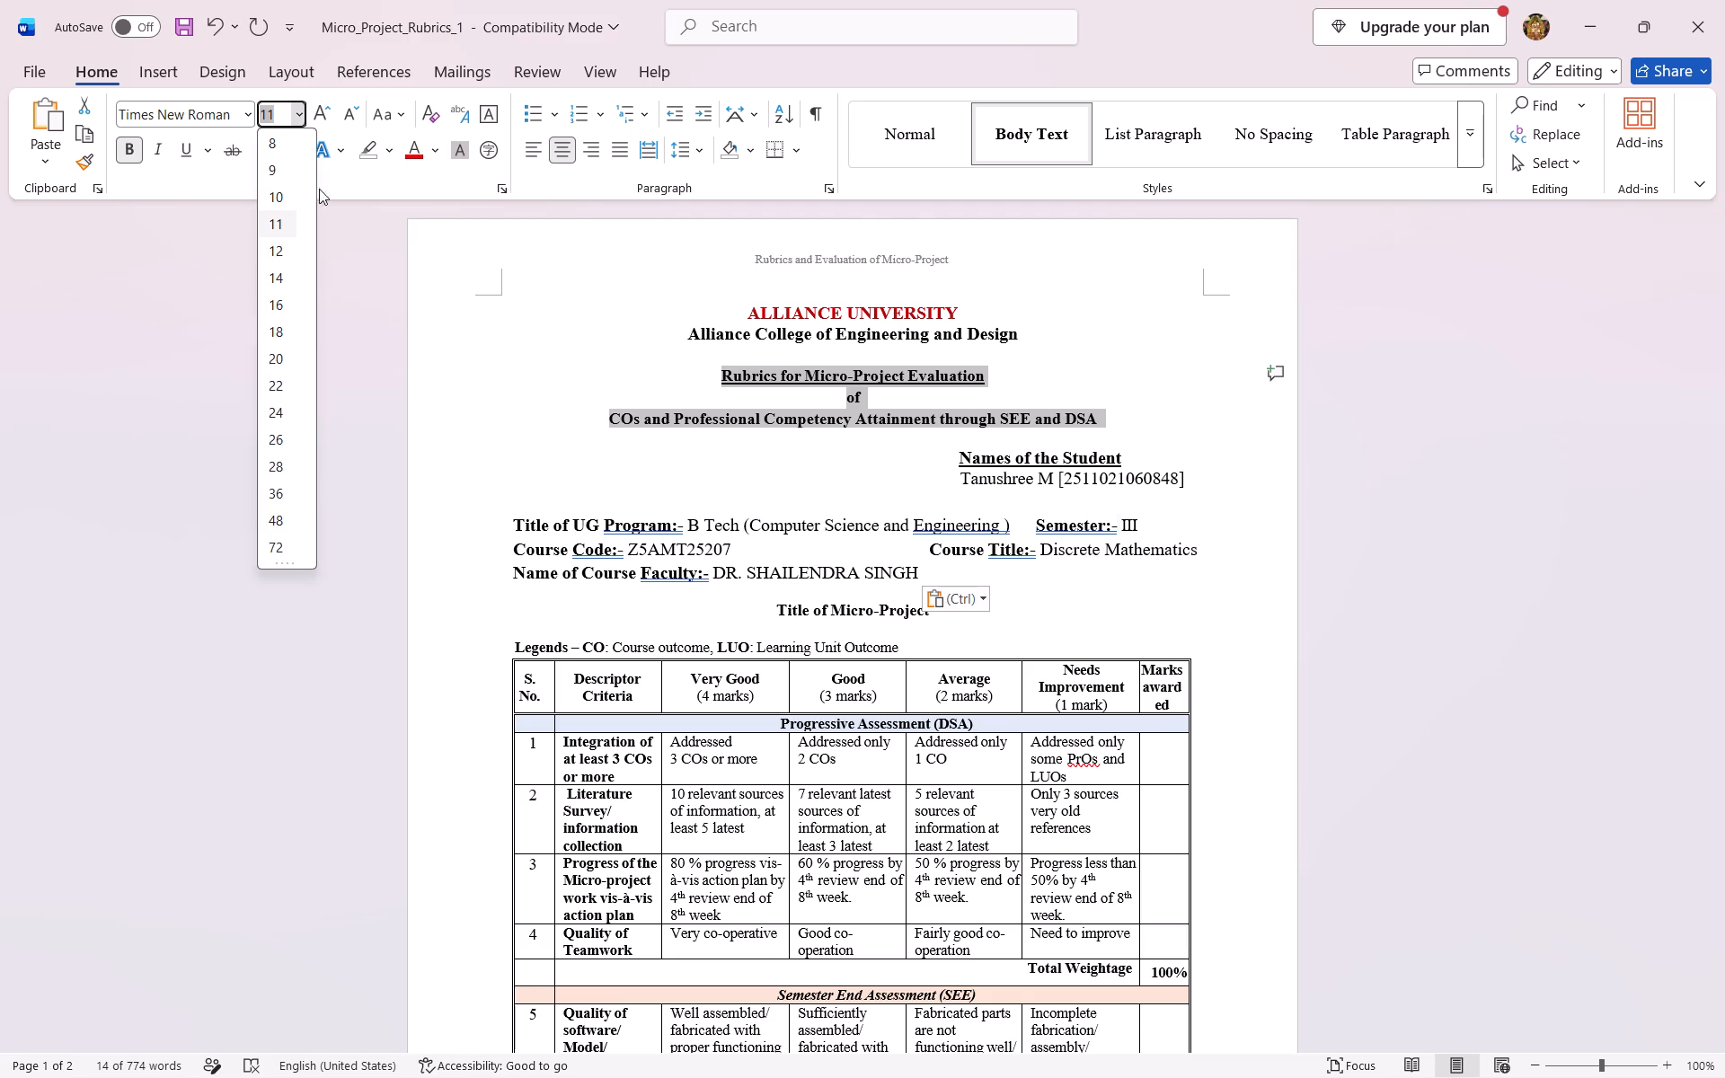
{"action": "left_click", "coordinate": [277, 249]}
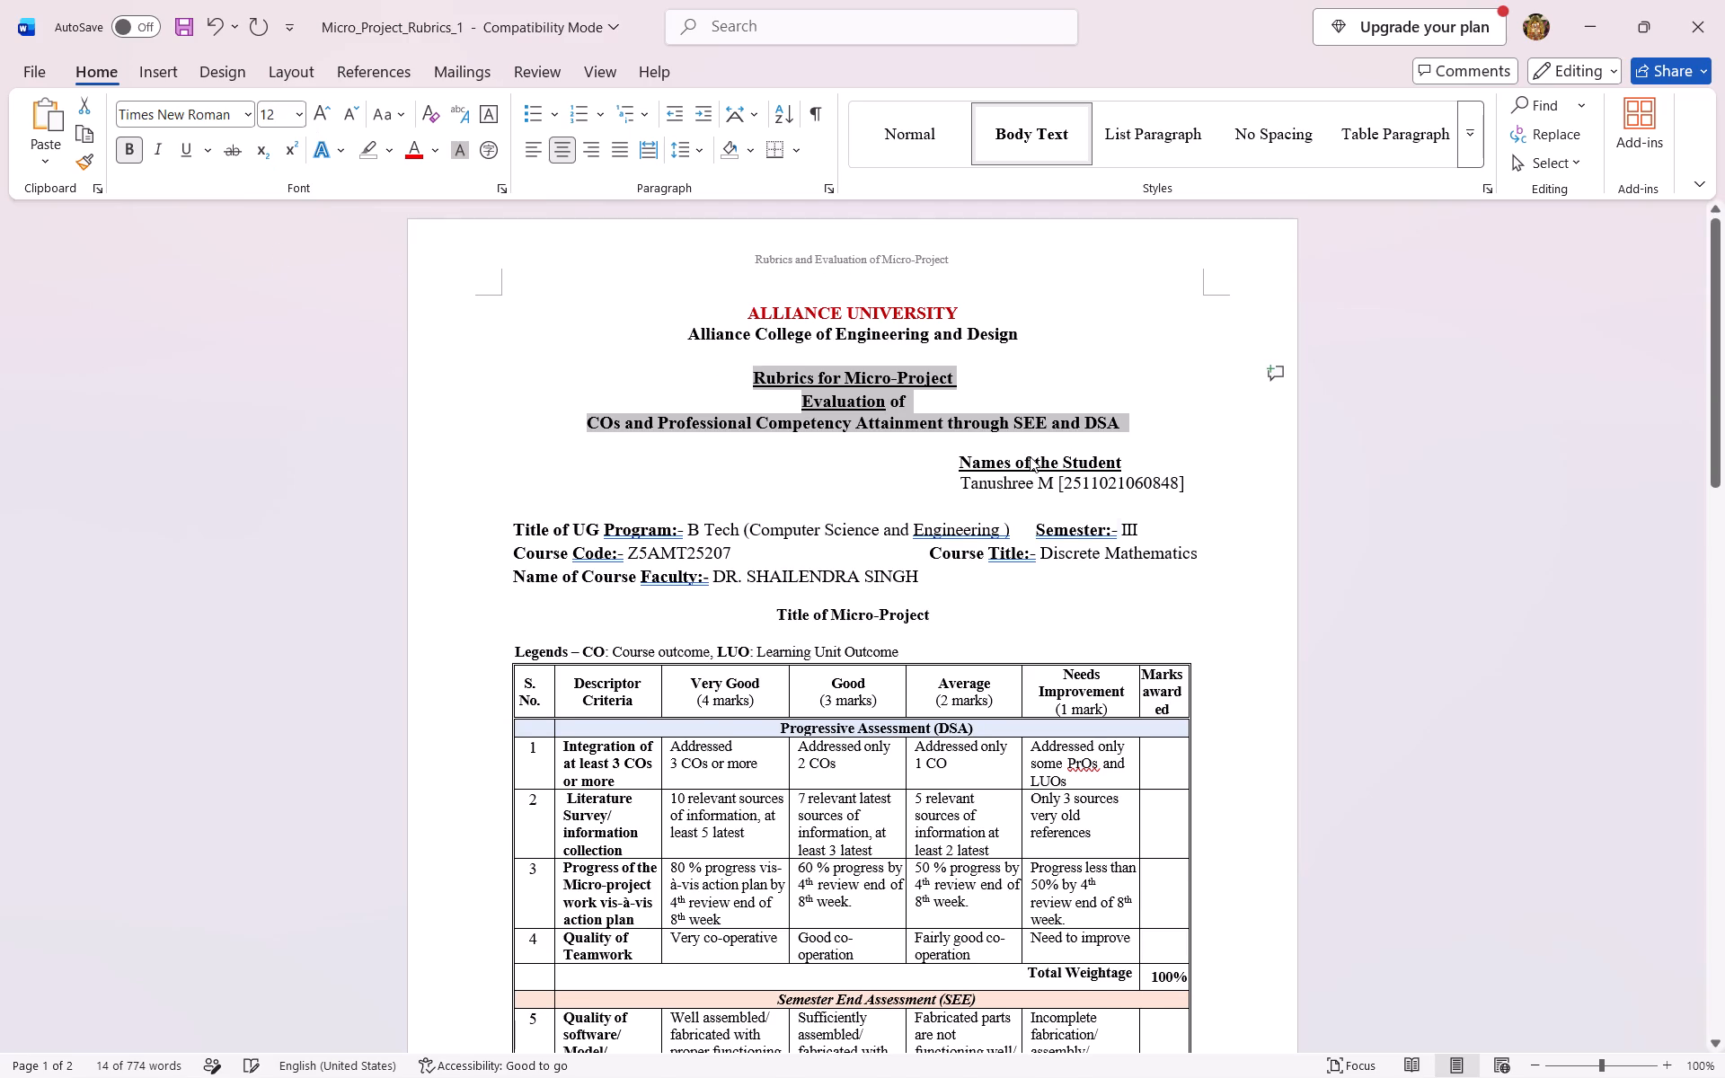
{"action": "left_click", "coordinate": [921, 478]}
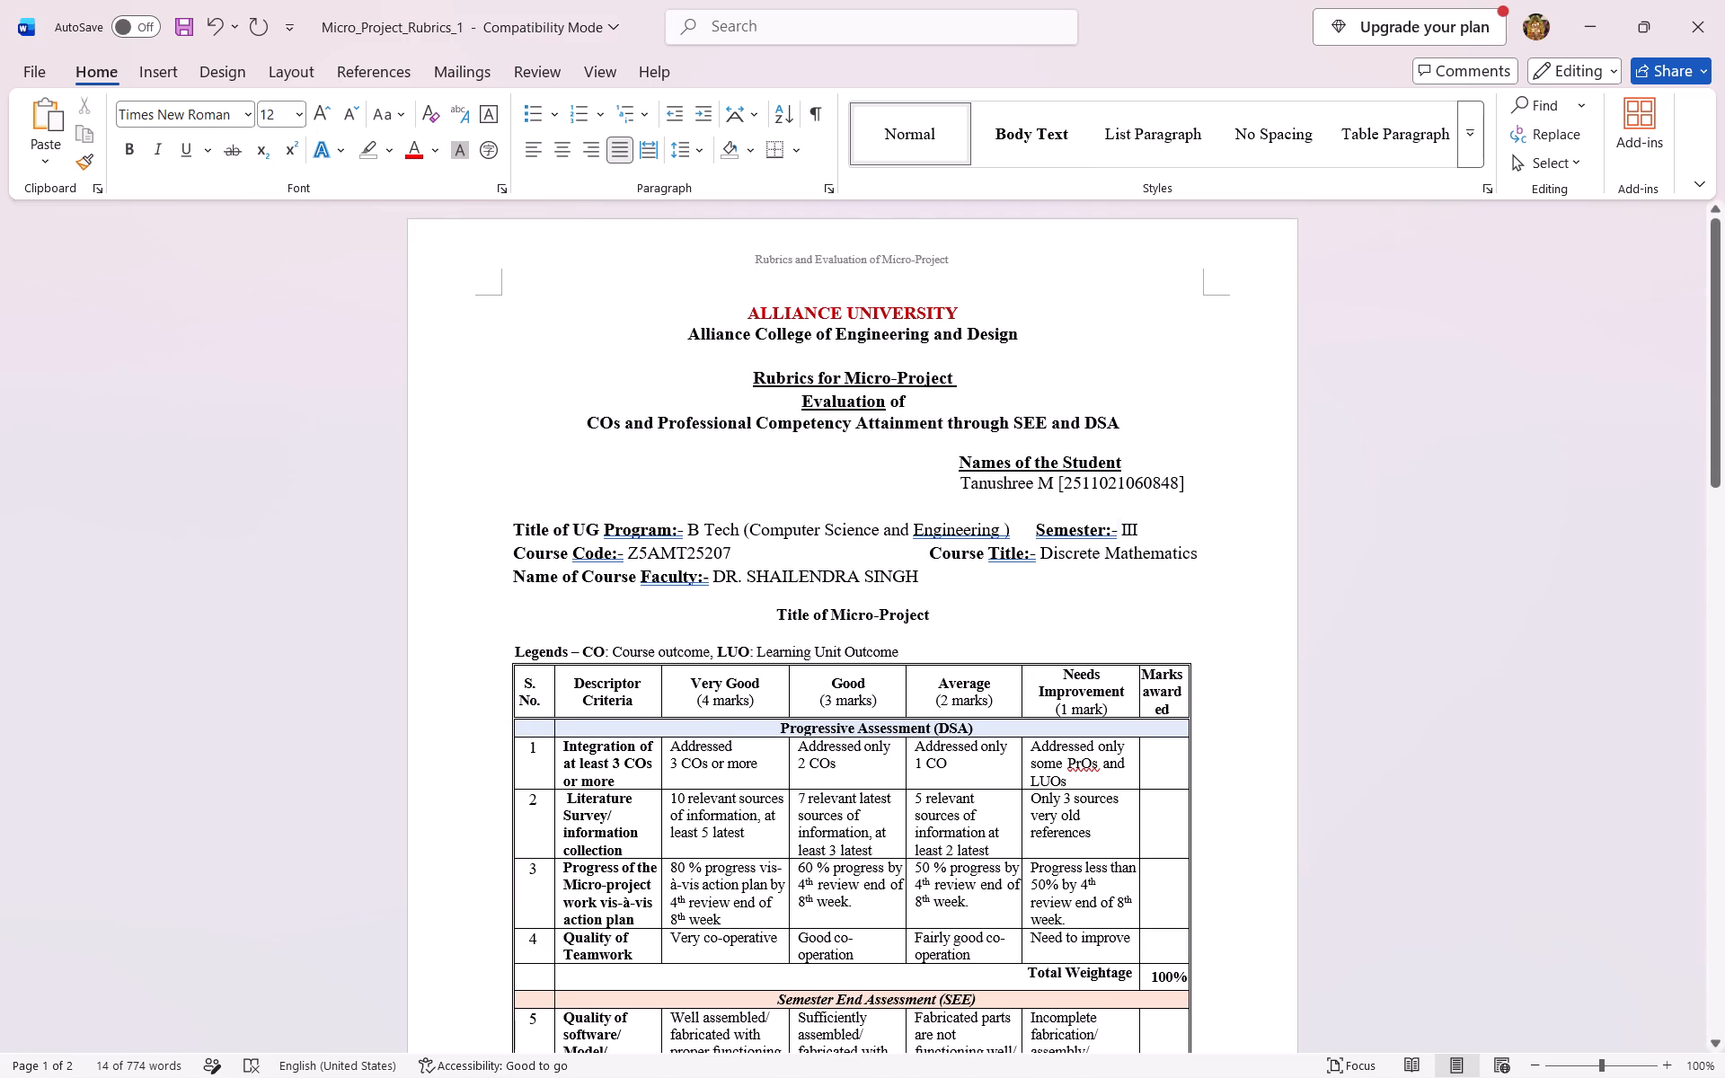
Below the Title of Micro-Project heading, add a line with "Public-Key Cryptography System Using Group Theory and Modular Arithmetic" copied from the report PDF.
{"action": "scroll", "coordinate": [921, 478], "scroll_direction": "down", "scroll_amount": 1}
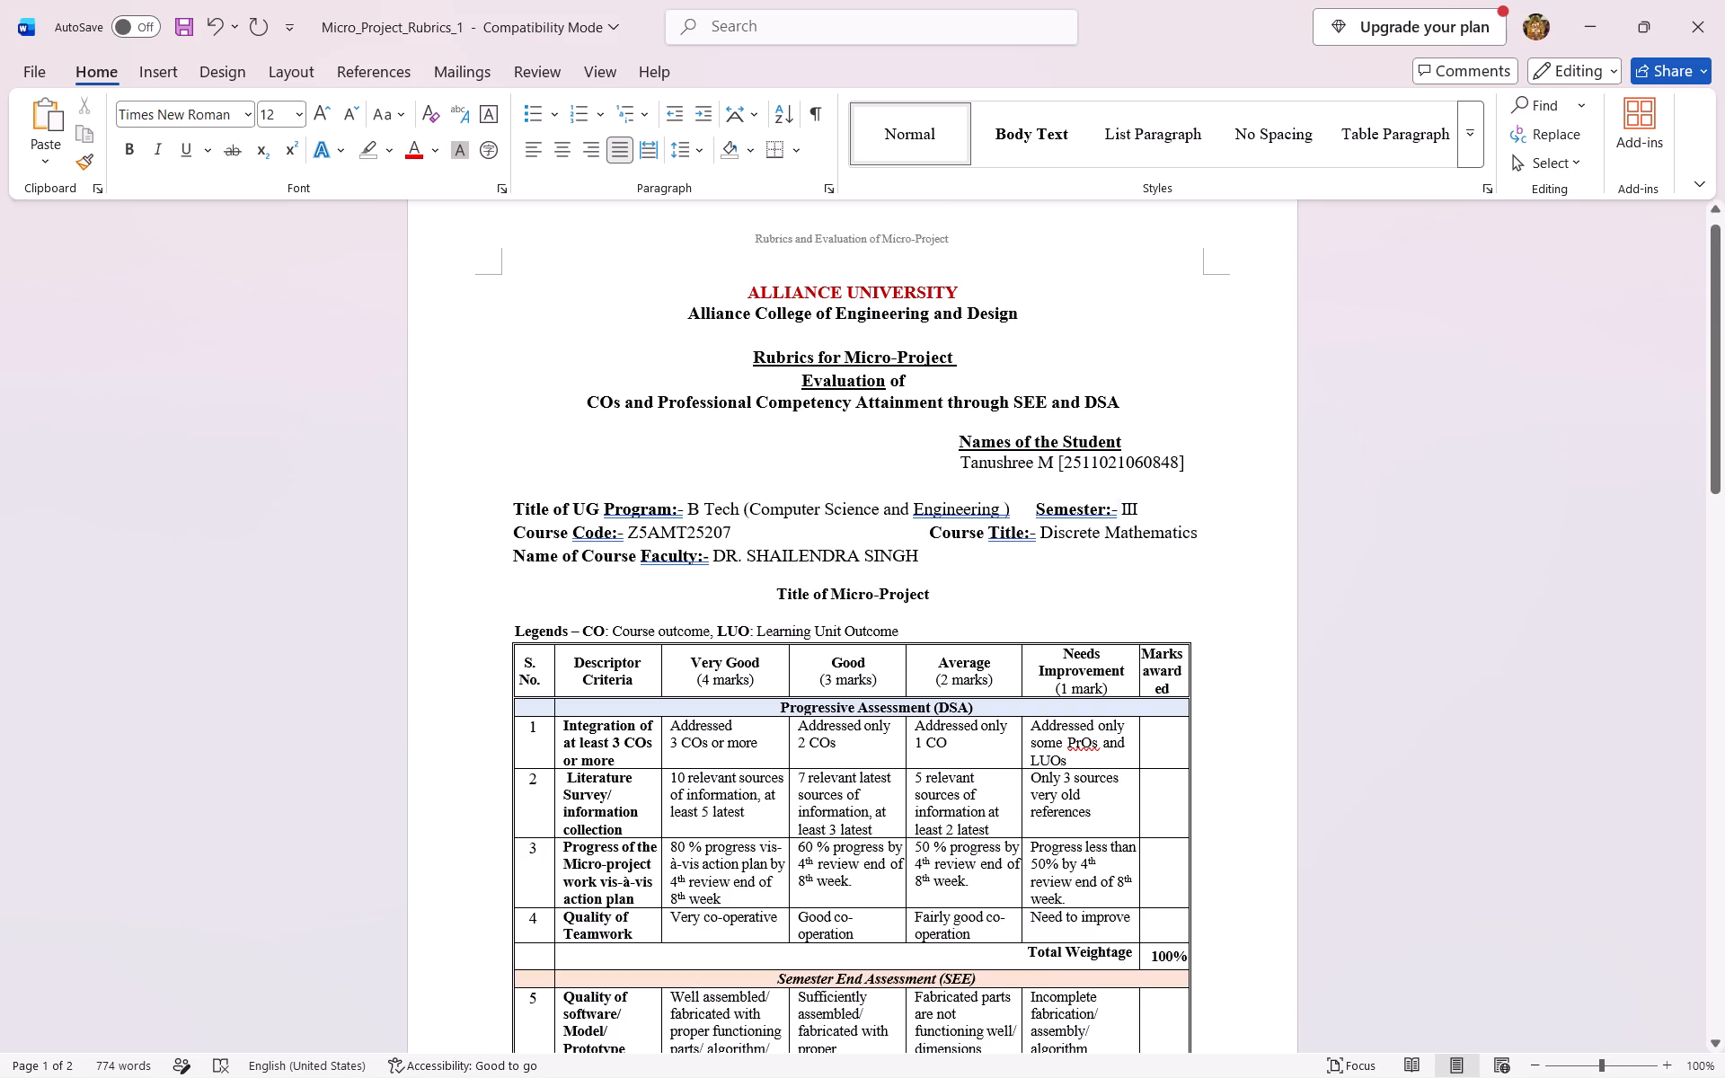
{"action": "scroll", "coordinate": [964, 571], "scroll_direction": "down", "scroll_amount": 1}
{"action": "left_click_drag", "start_coordinate": [927, 510], "coordinate": [780, 507]}
{"action": "left_click_drag", "start_coordinate": [983, 528], "coordinate": [974, 526]}
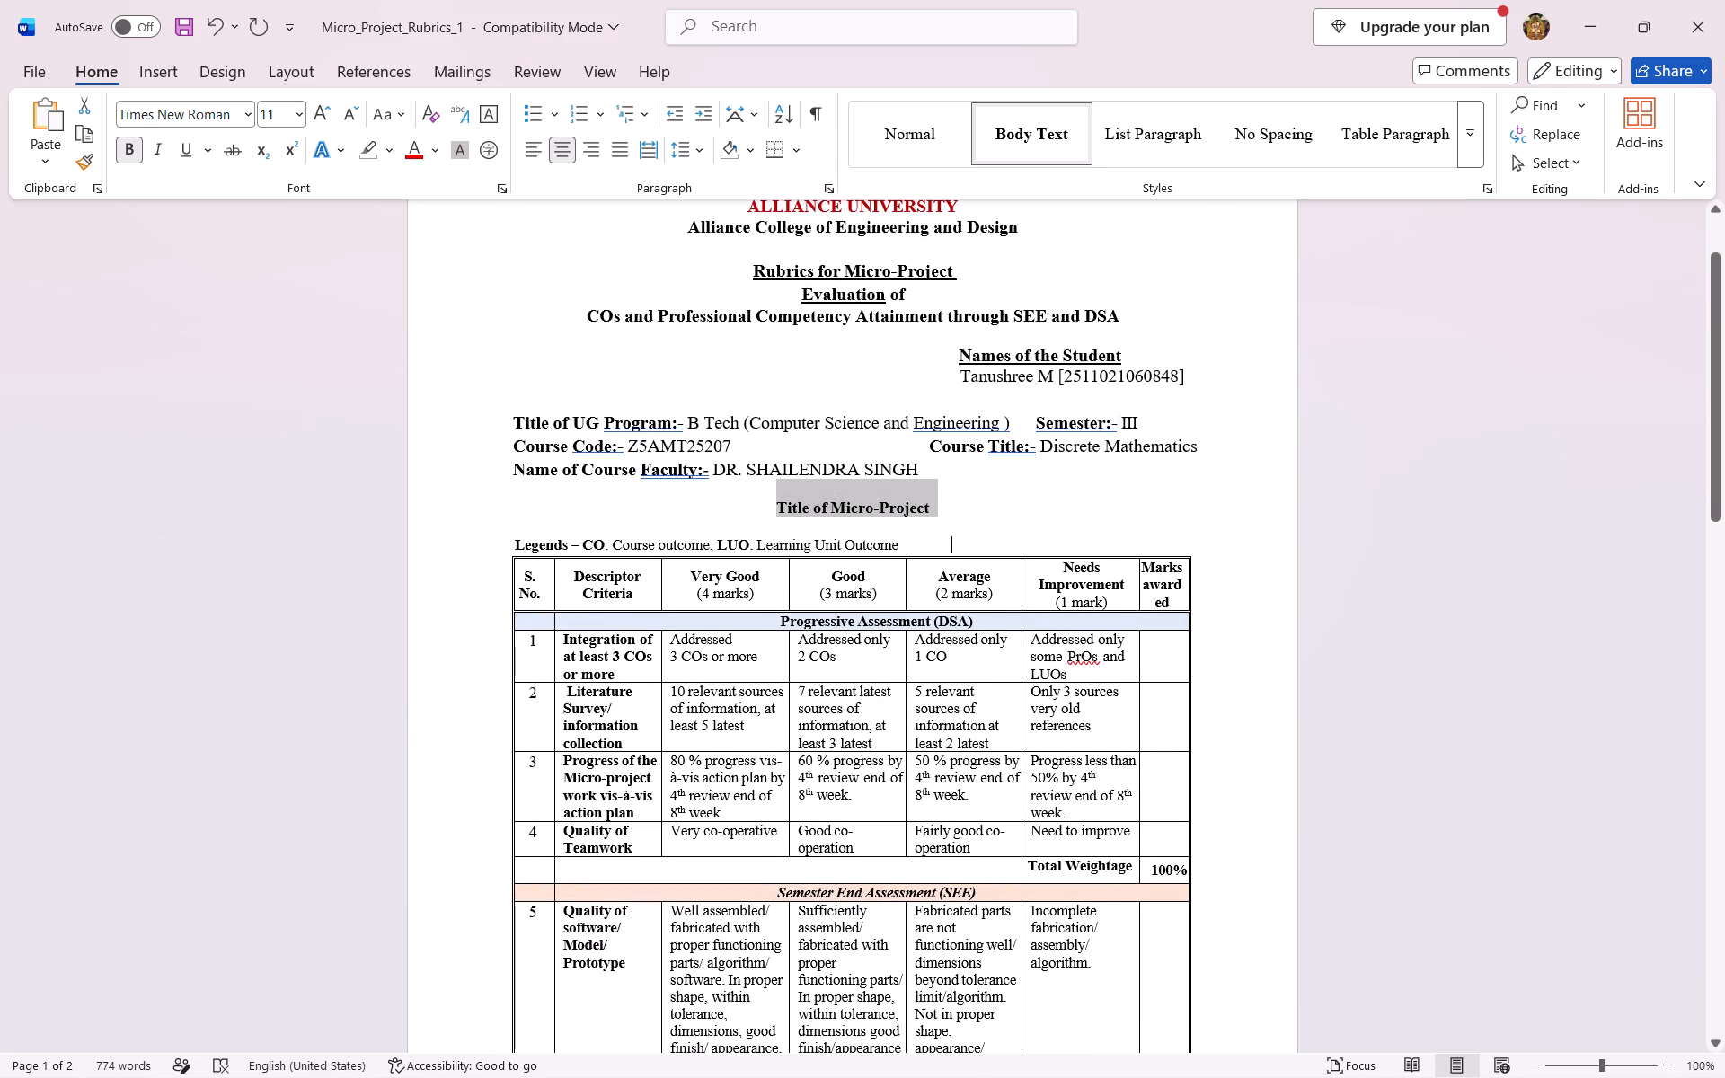
{"action": "left_click_drag", "start_coordinate": [974, 526], "coordinate": [930, 504]}
{"action": "left_click", "coordinate": [930, 504]}
{"action": "key", "text": "Return"}
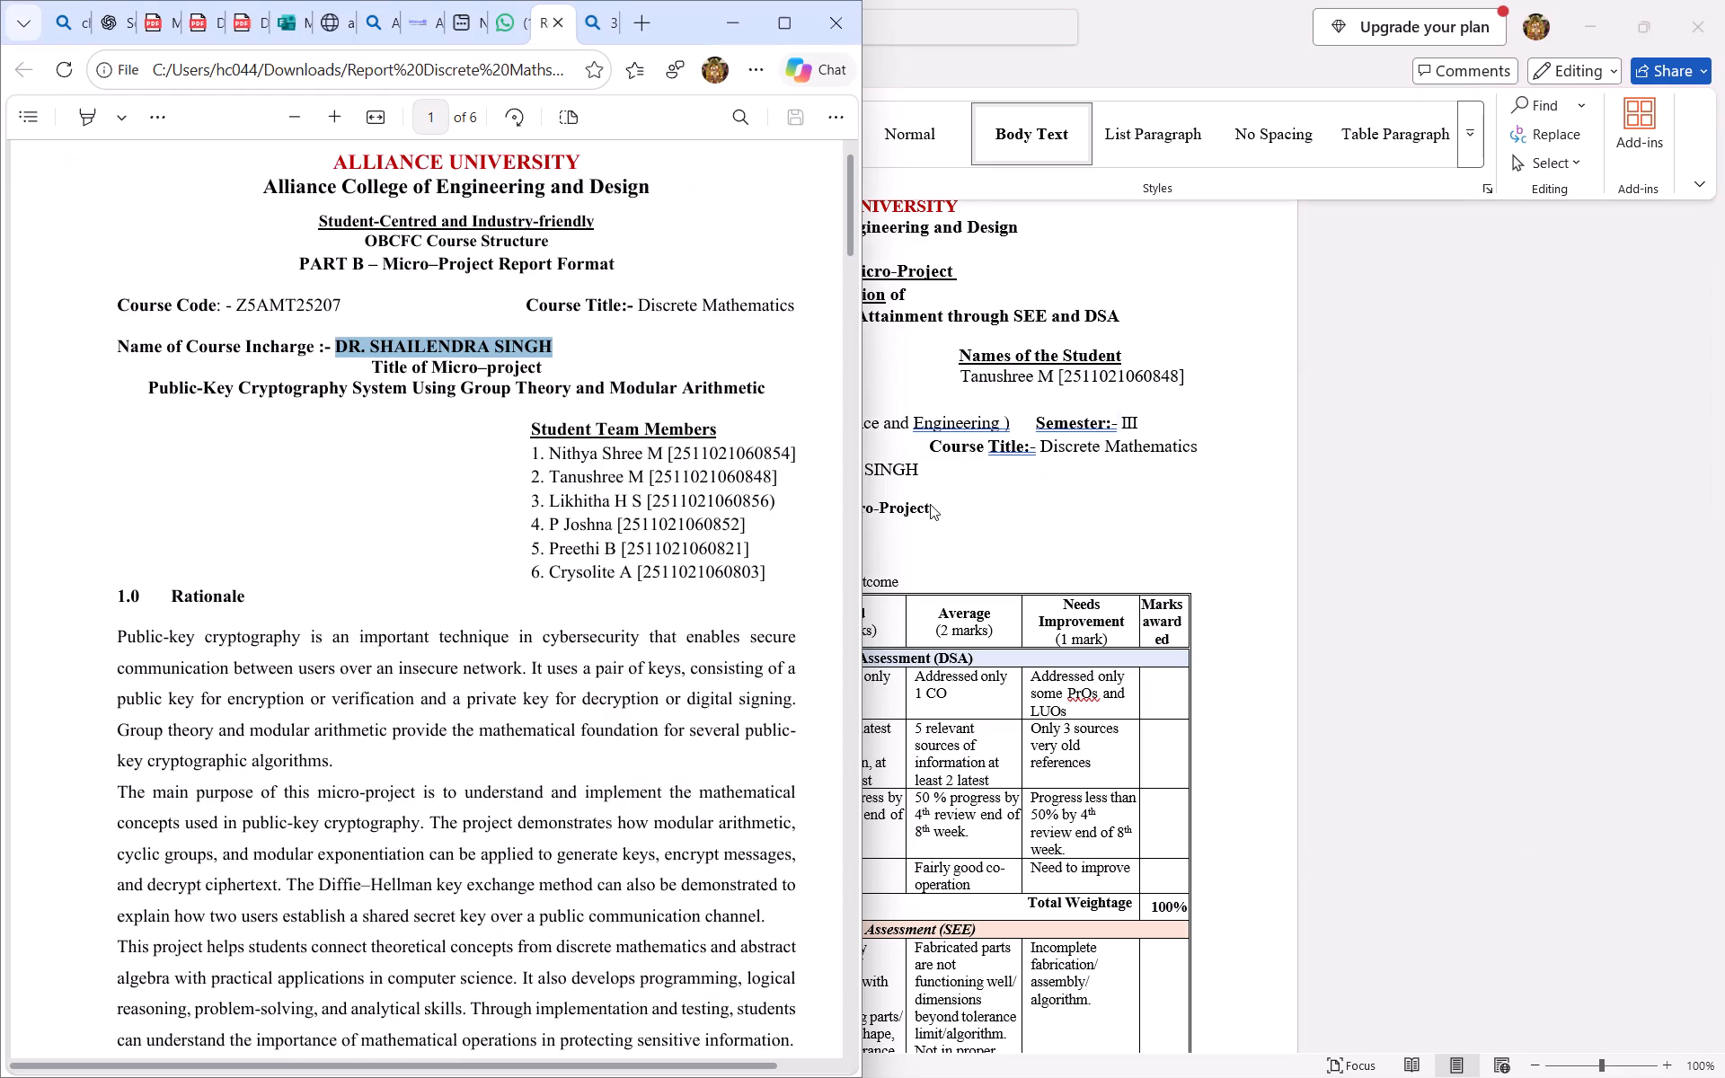
{"action": "left_click", "coordinate": [204, 398]}
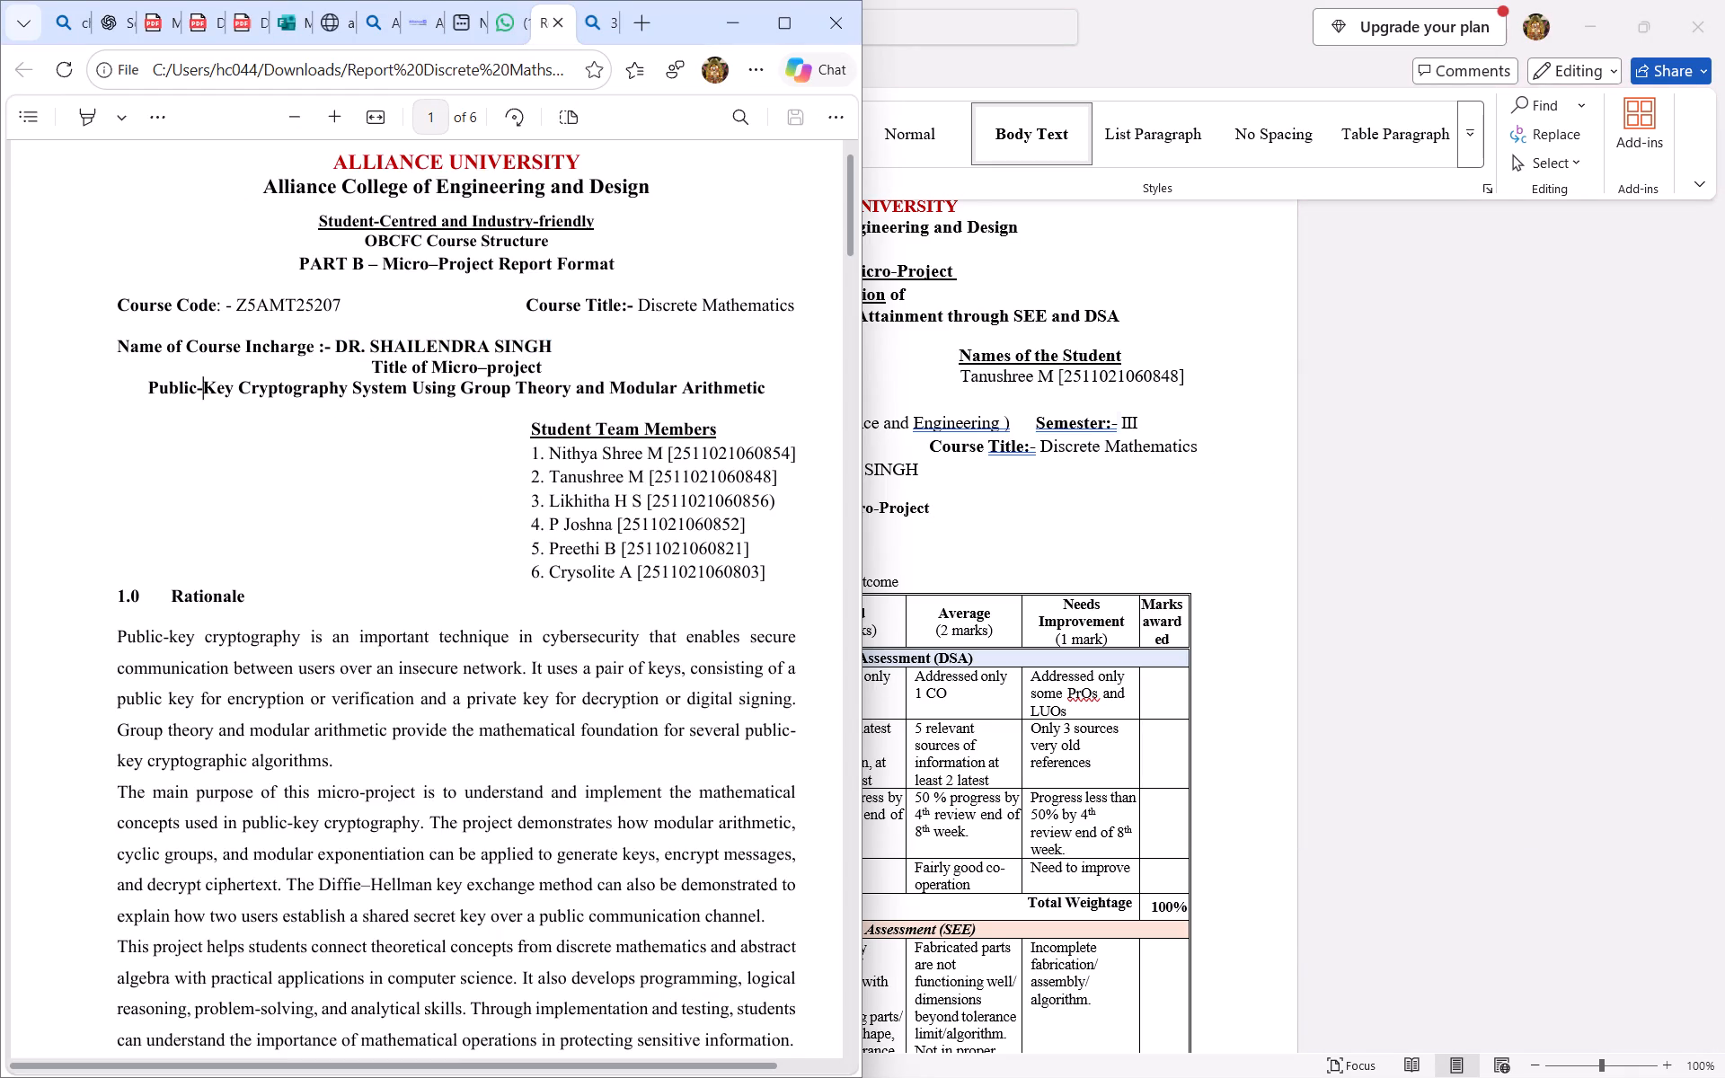
{"action": "left_click_drag", "start_coordinate": [143, 383], "coordinate": [752, 383]}
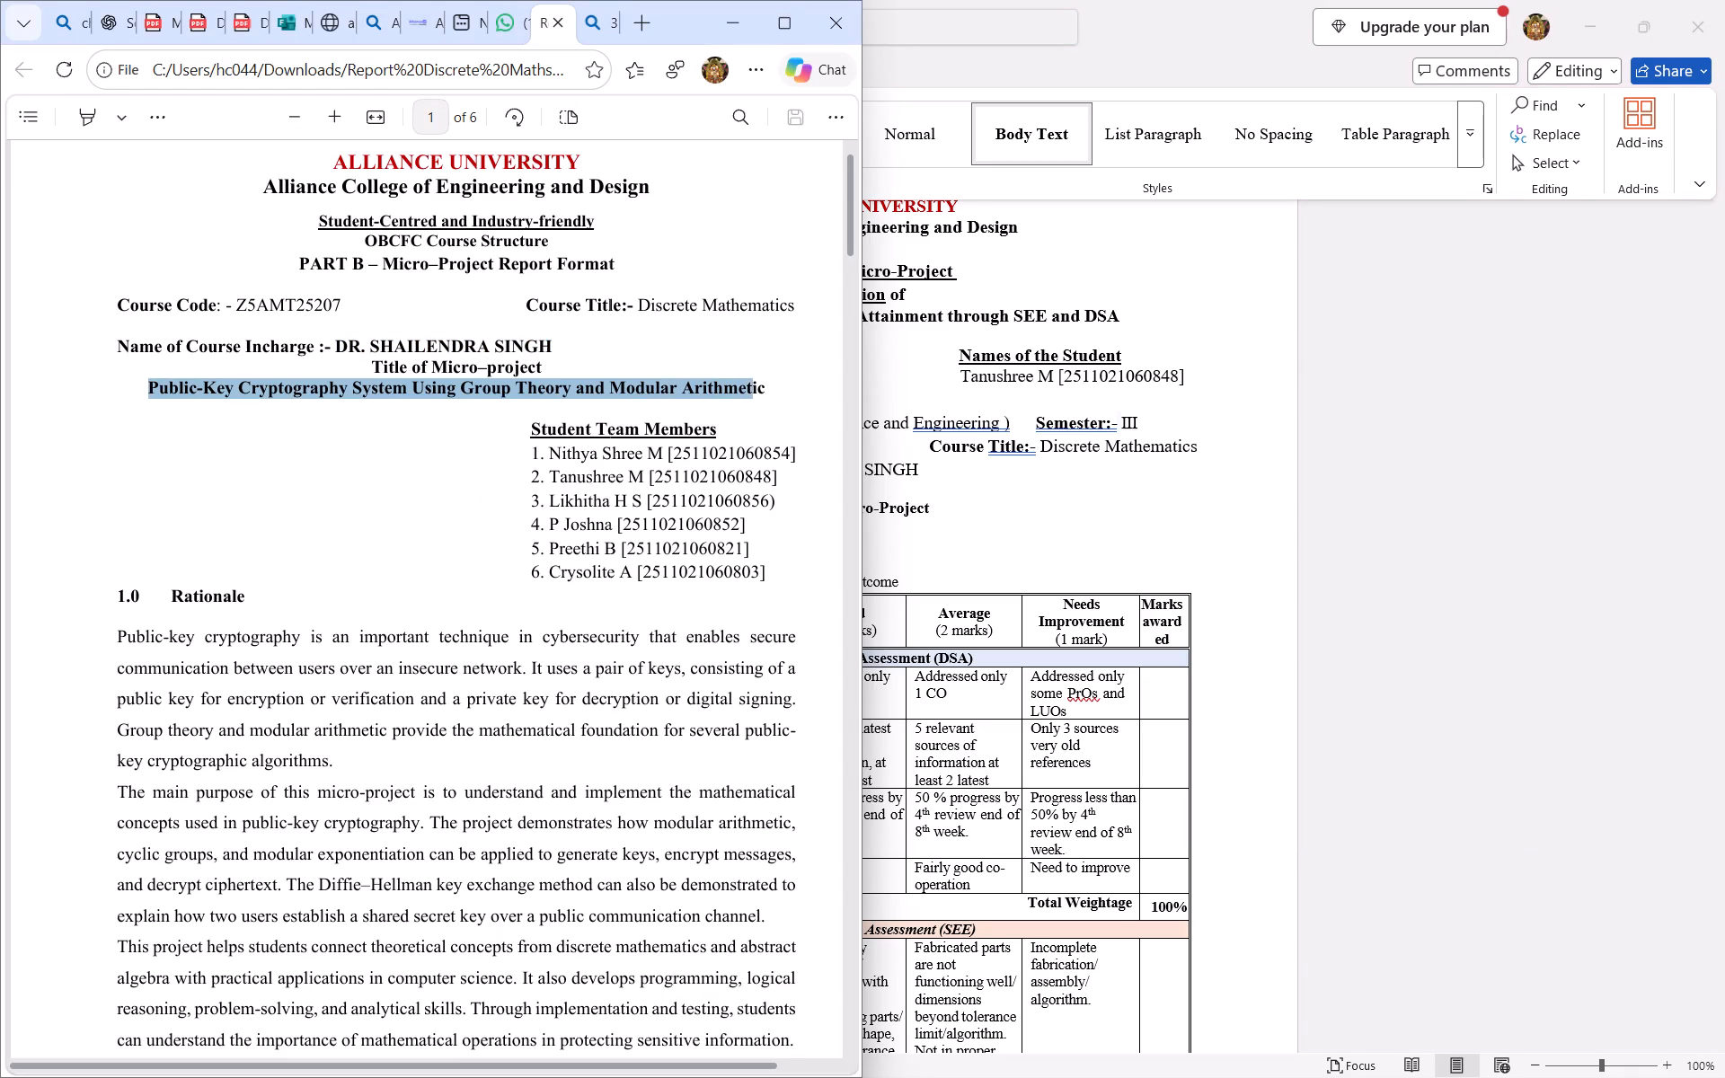
{"action": "left_click_drag", "start_coordinate": [752, 383], "coordinate": [765, 384]}
{"action": "key", "text": "ctrl+c"}
{"action": "left_click", "coordinate": [1077, 528]}
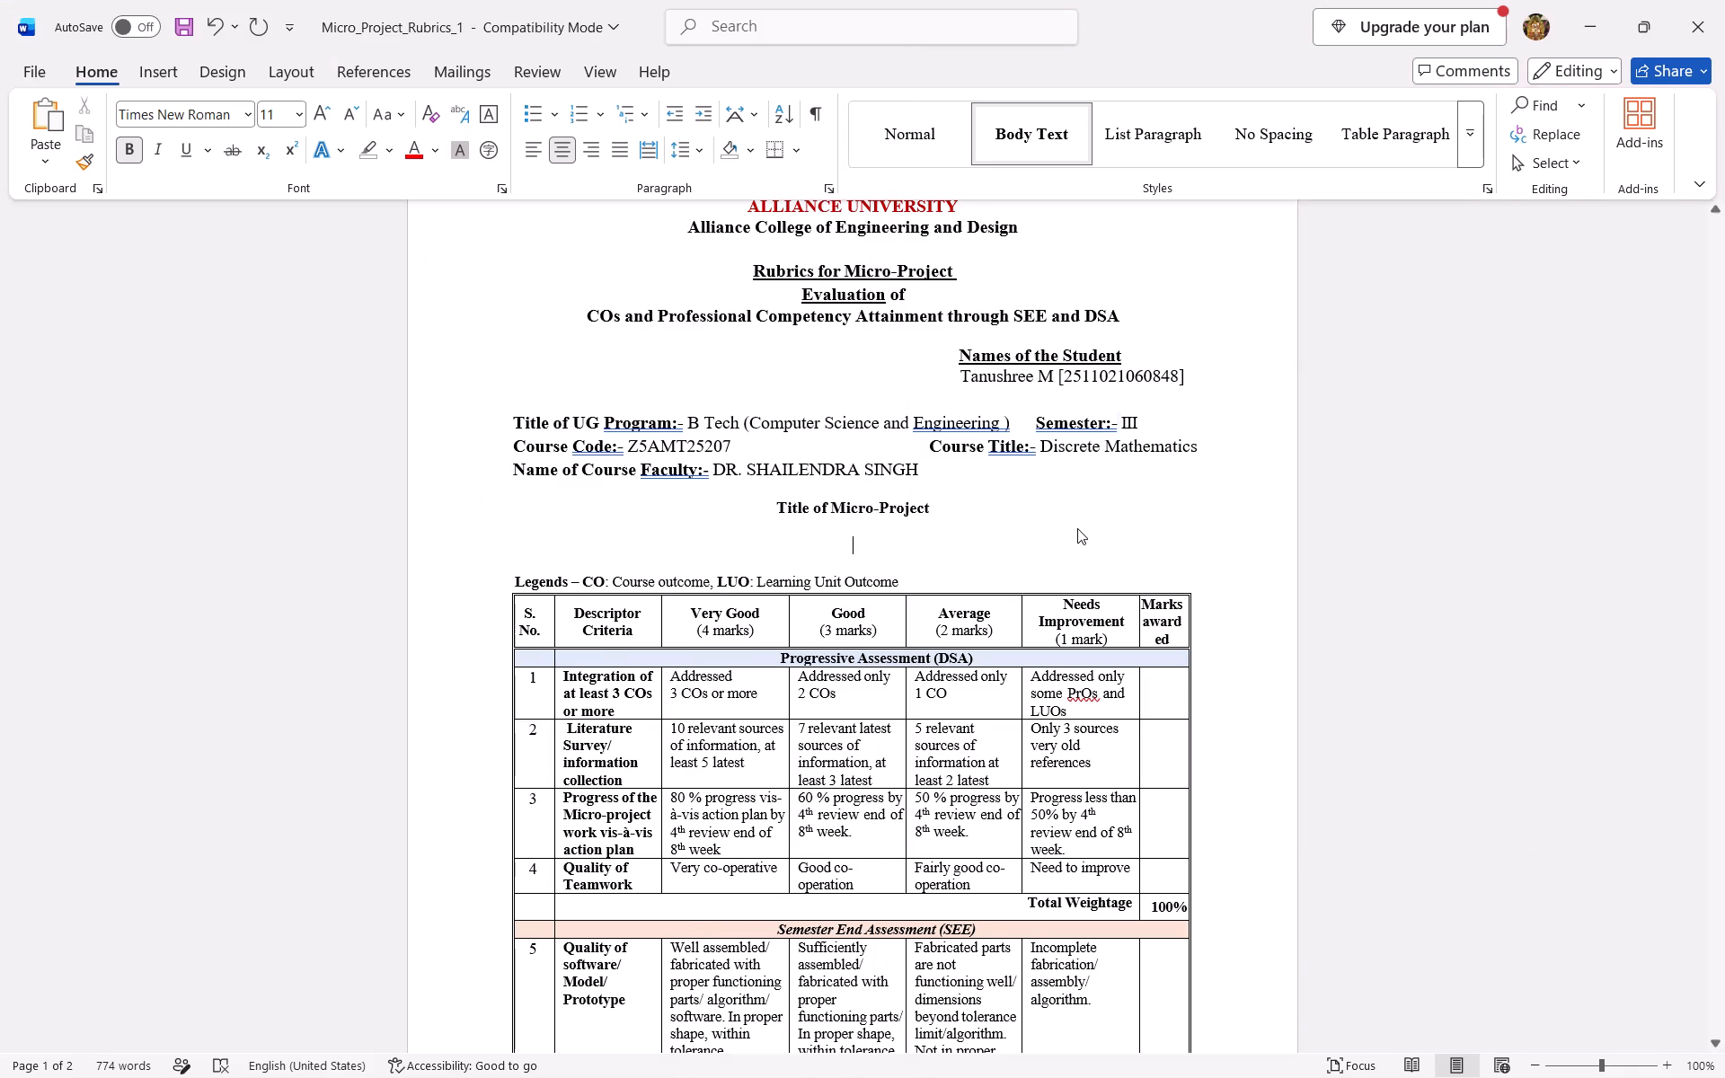
{"action": "key", "text": "ctrl+v"}
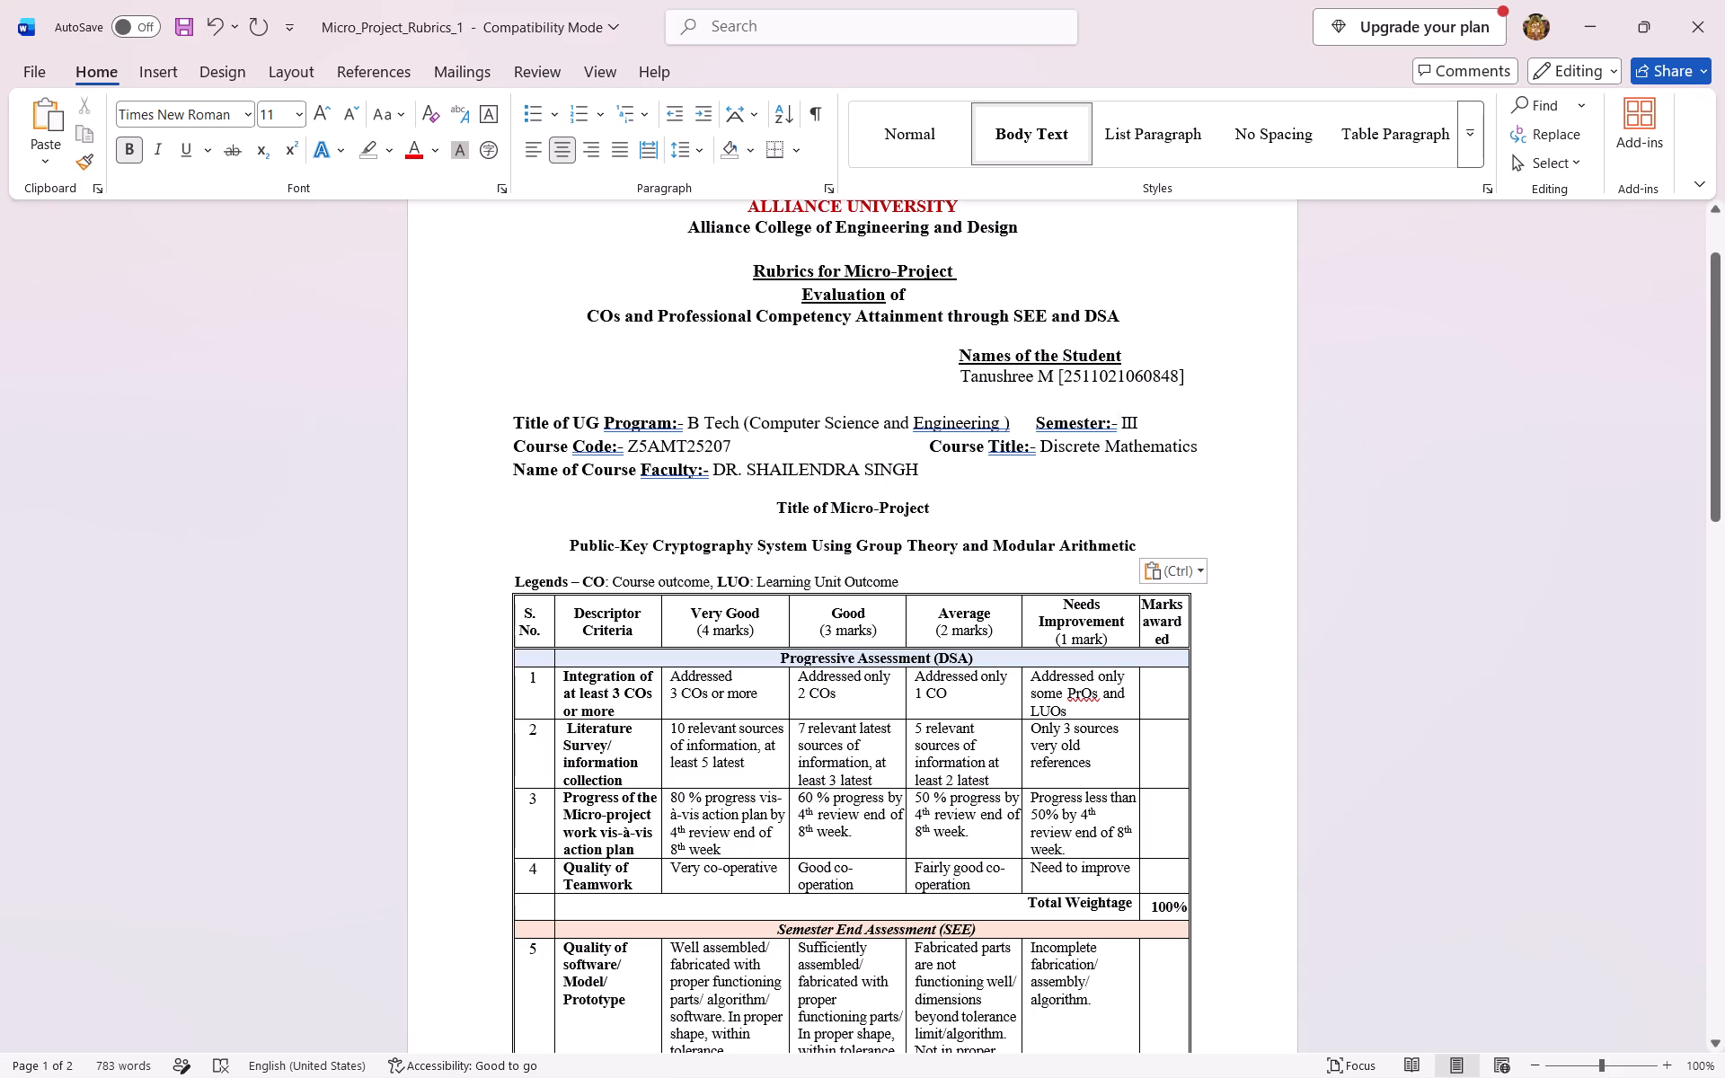
Set the font size of the Public-Key Cryptography project title line to 12.
{"action": "left_click_drag", "start_coordinate": [1147, 539], "coordinate": [584, 536]}
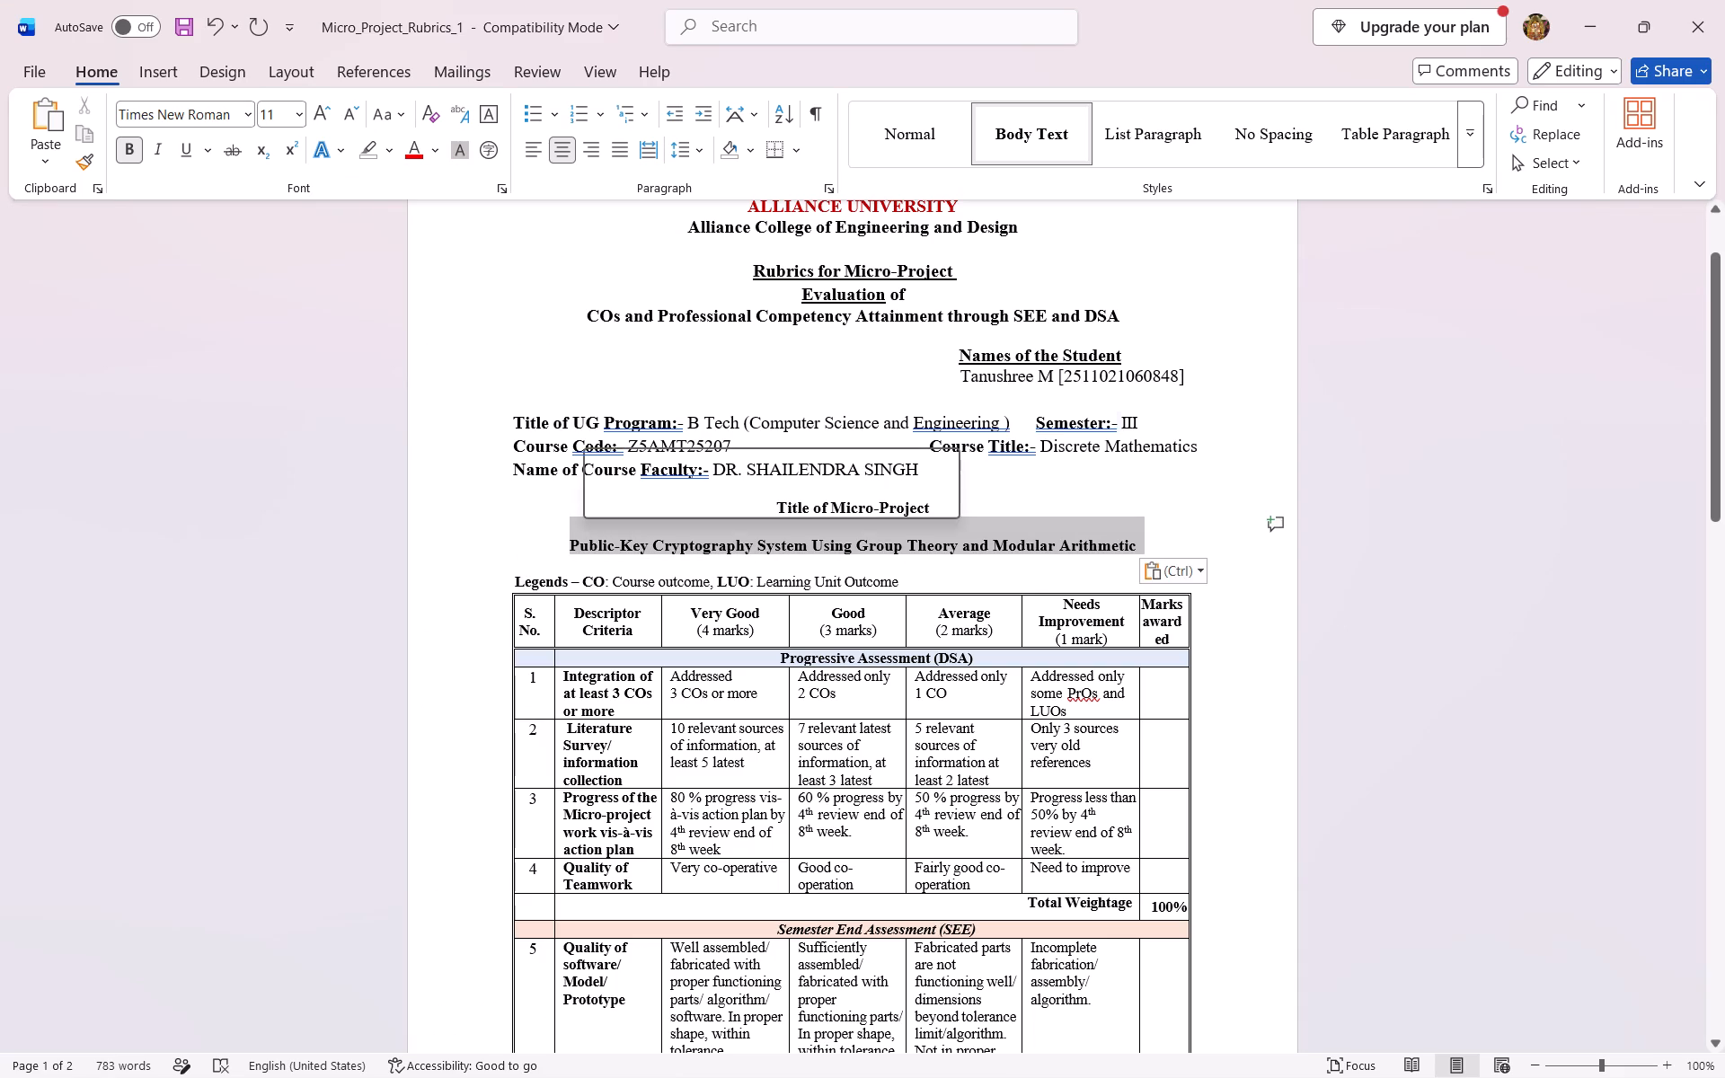
{"action": "left_click", "coordinate": [296, 110]}
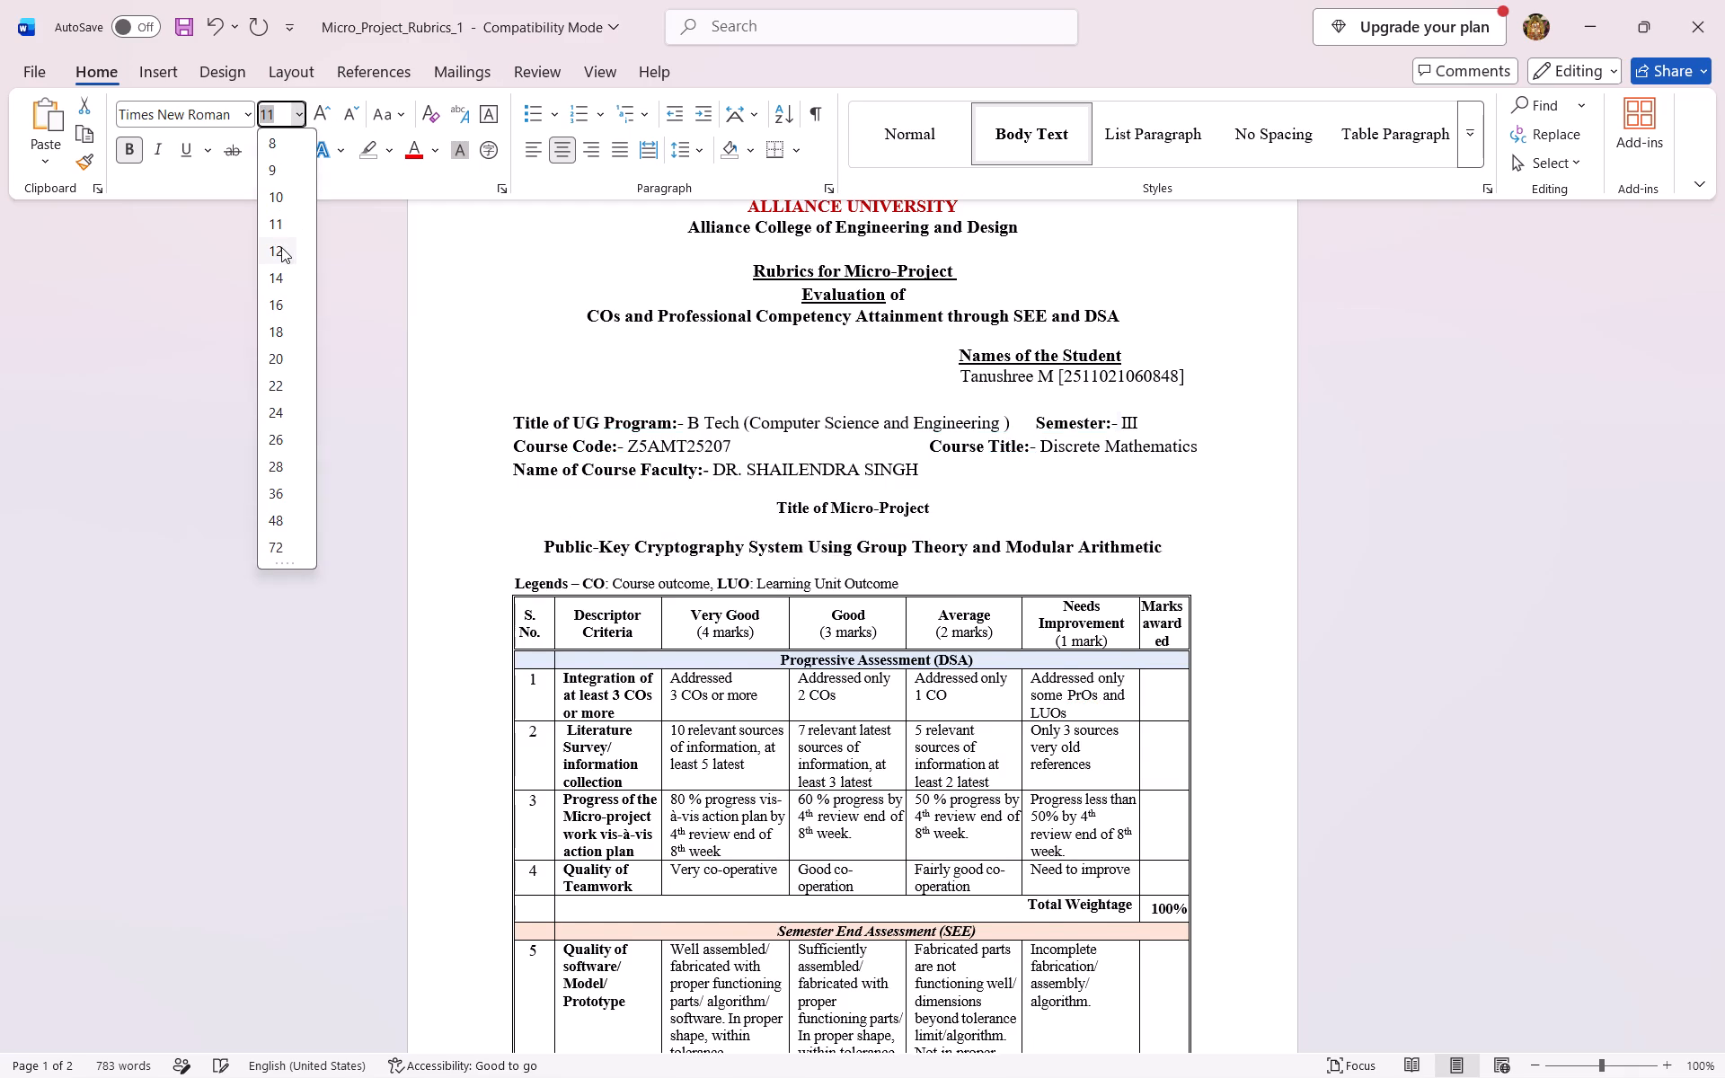
{"action": "left_click", "coordinate": [281, 247]}
{"action": "left_click", "coordinate": [624, 610]}
Remove the yellow highlight from the CO1 to CO3 placeholder lines under Final Micro-Project Evaluation Criteria.
{"action": "scroll", "coordinate": [624, 610], "scroll_direction": "down", "scroll_amount": 3}
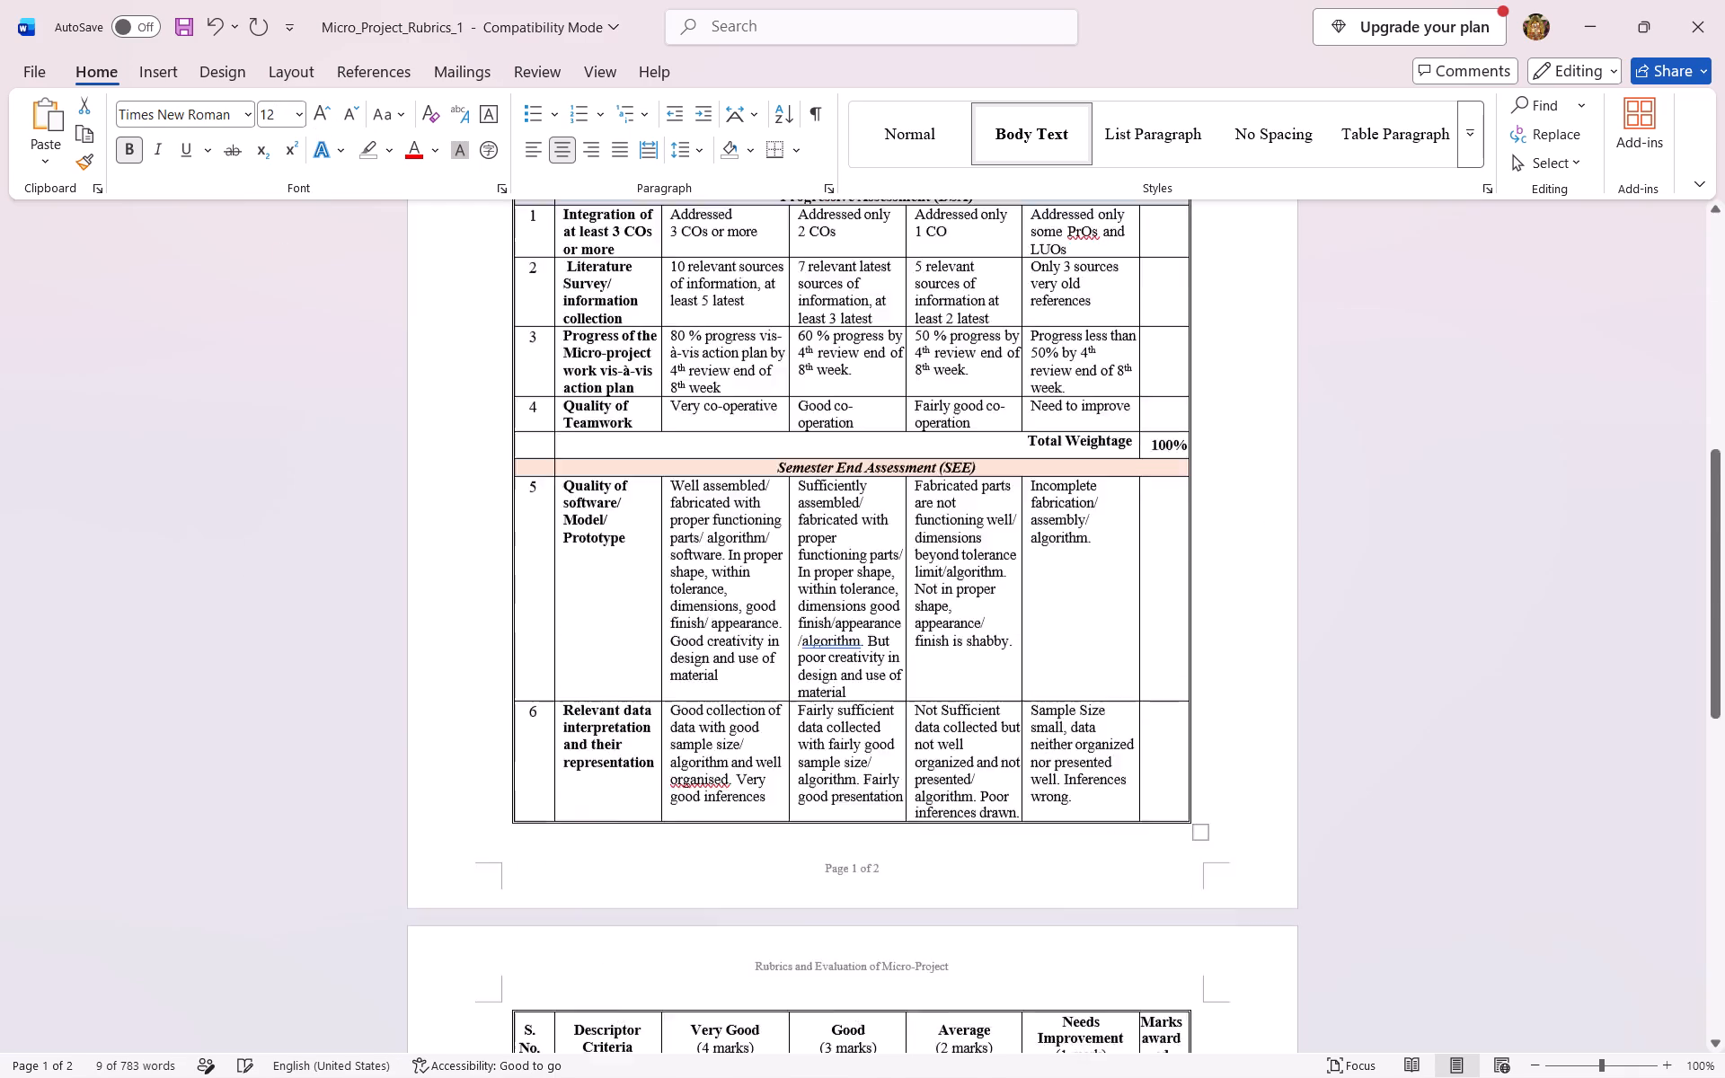
{"action": "scroll", "coordinate": [624, 610], "scroll_direction": "down", "scroll_amount": 7}
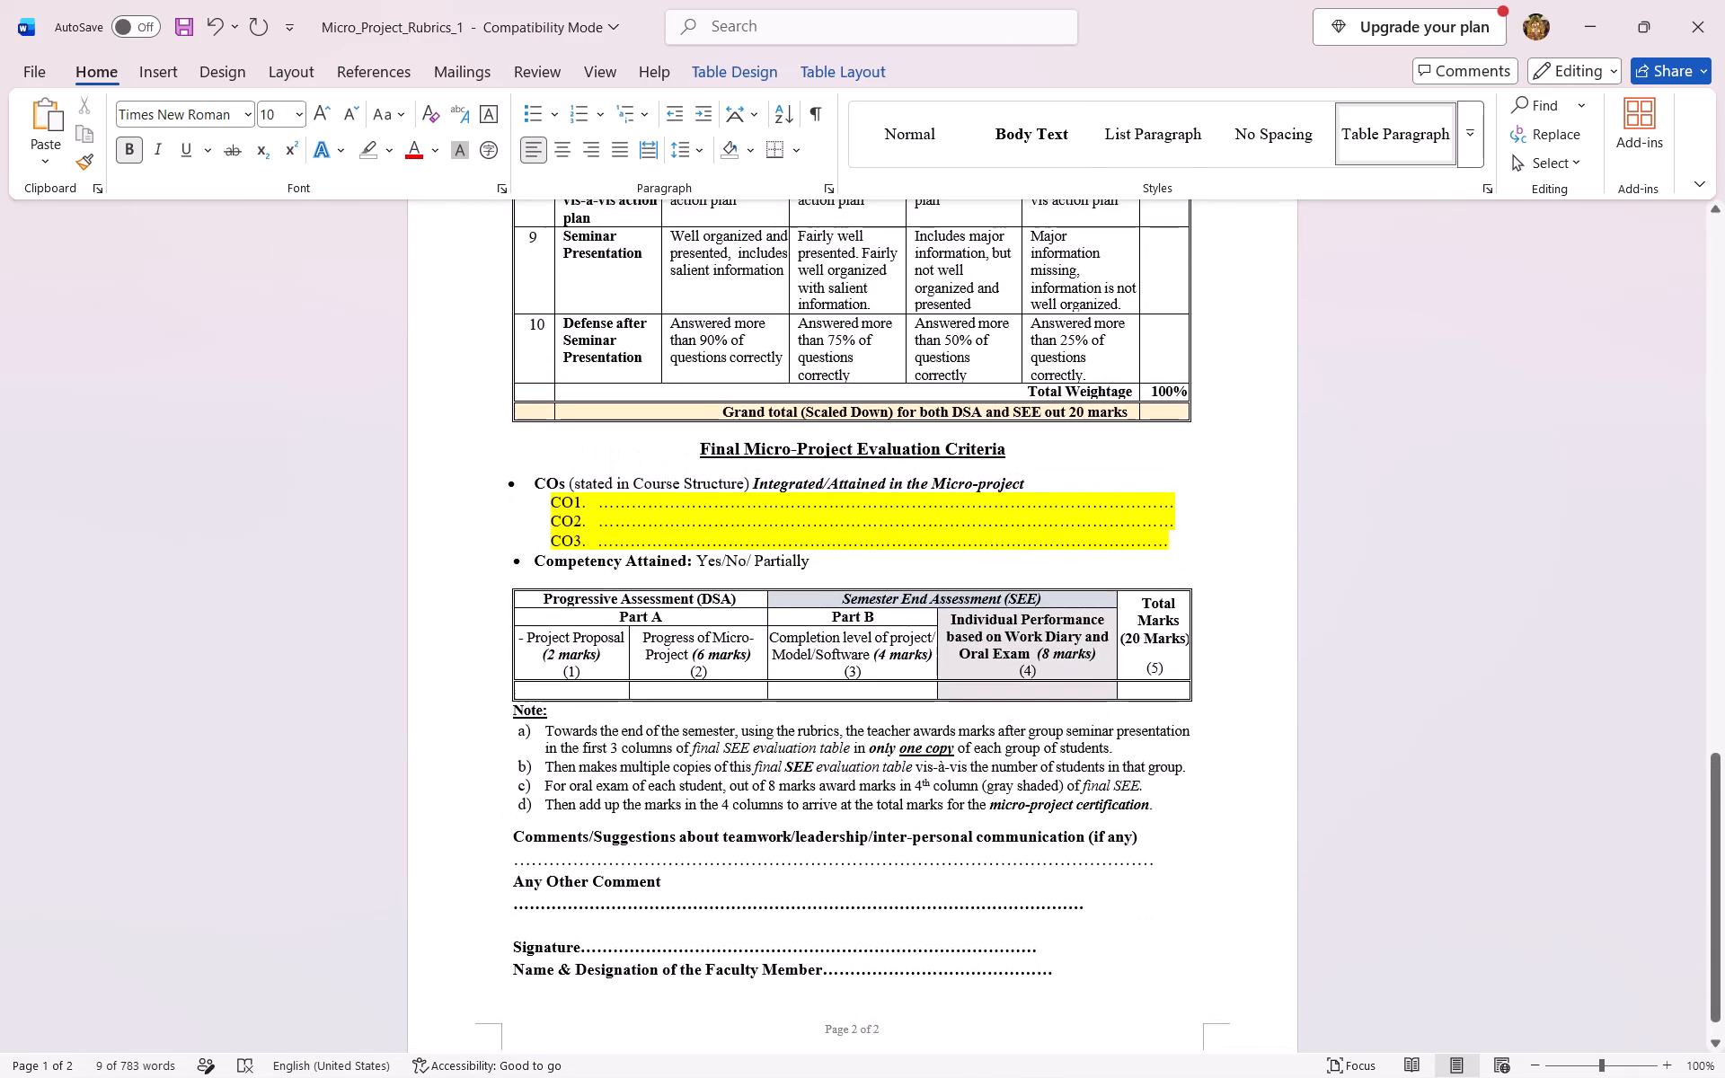
{"action": "left_click_drag", "start_coordinate": [550, 496], "coordinate": [1147, 535]}
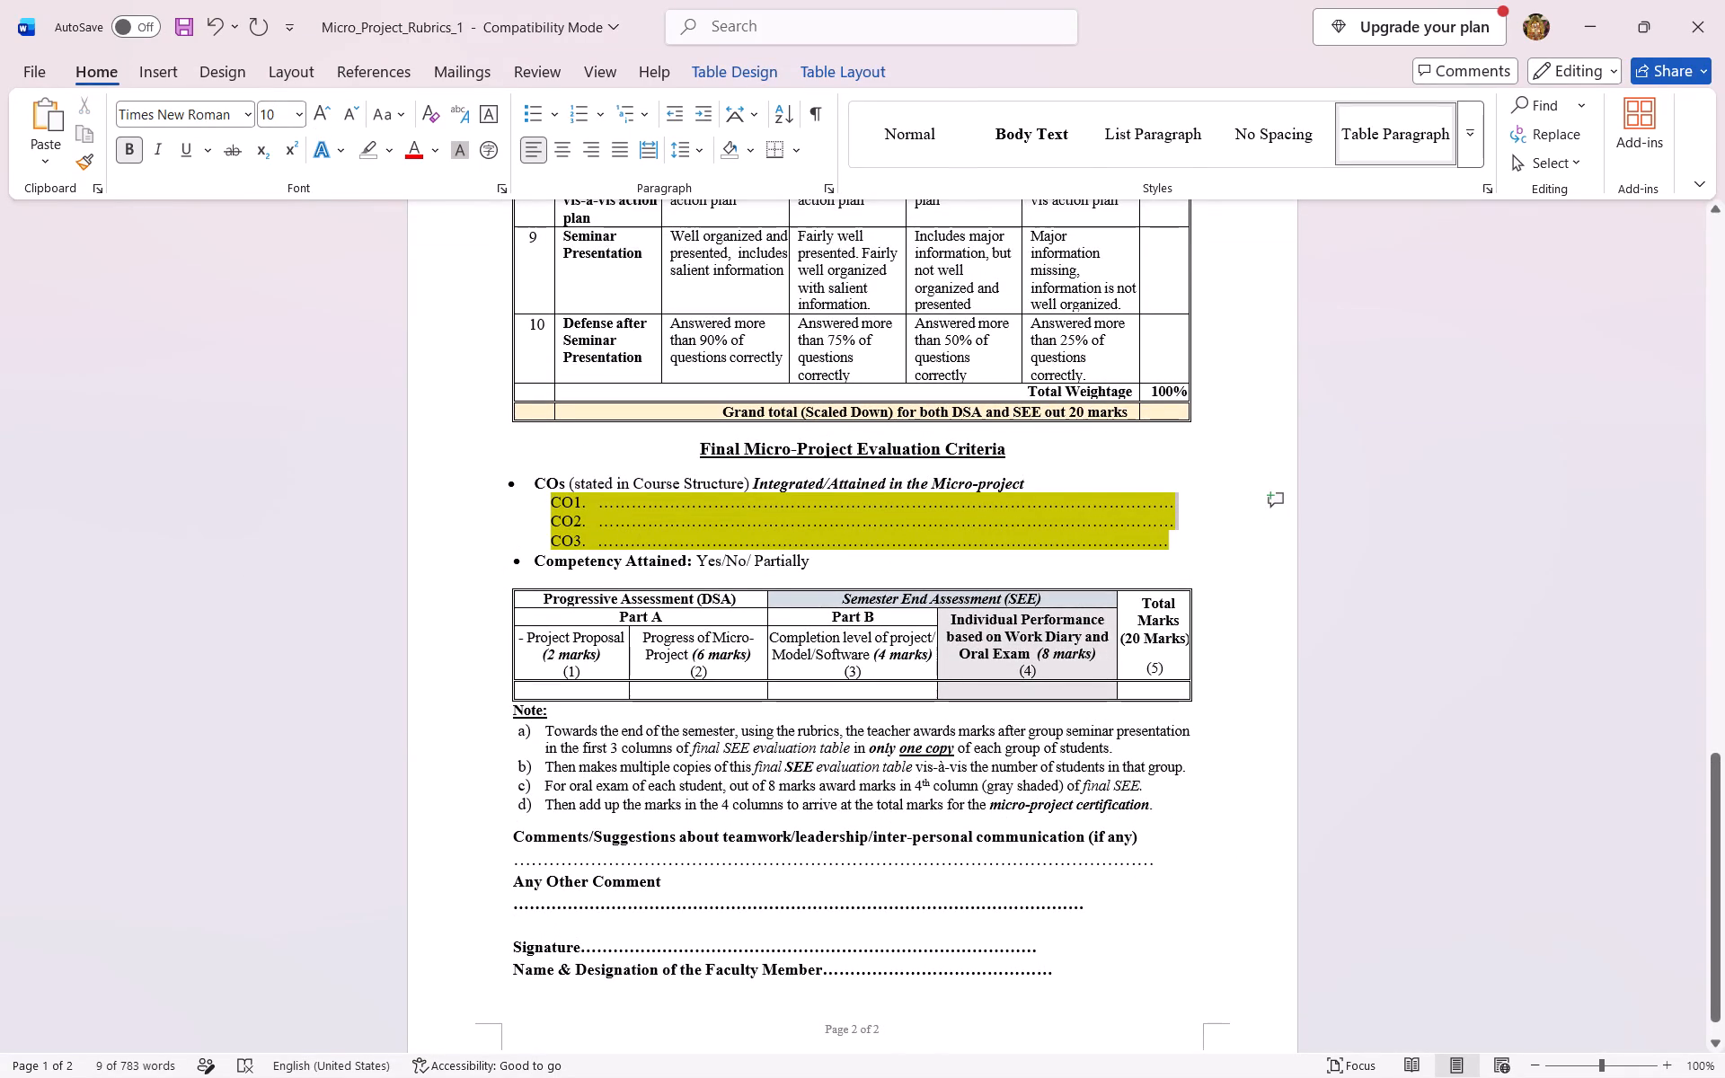
{"action": "left_click_drag", "start_coordinate": [1147, 535], "coordinate": [1206, 536]}
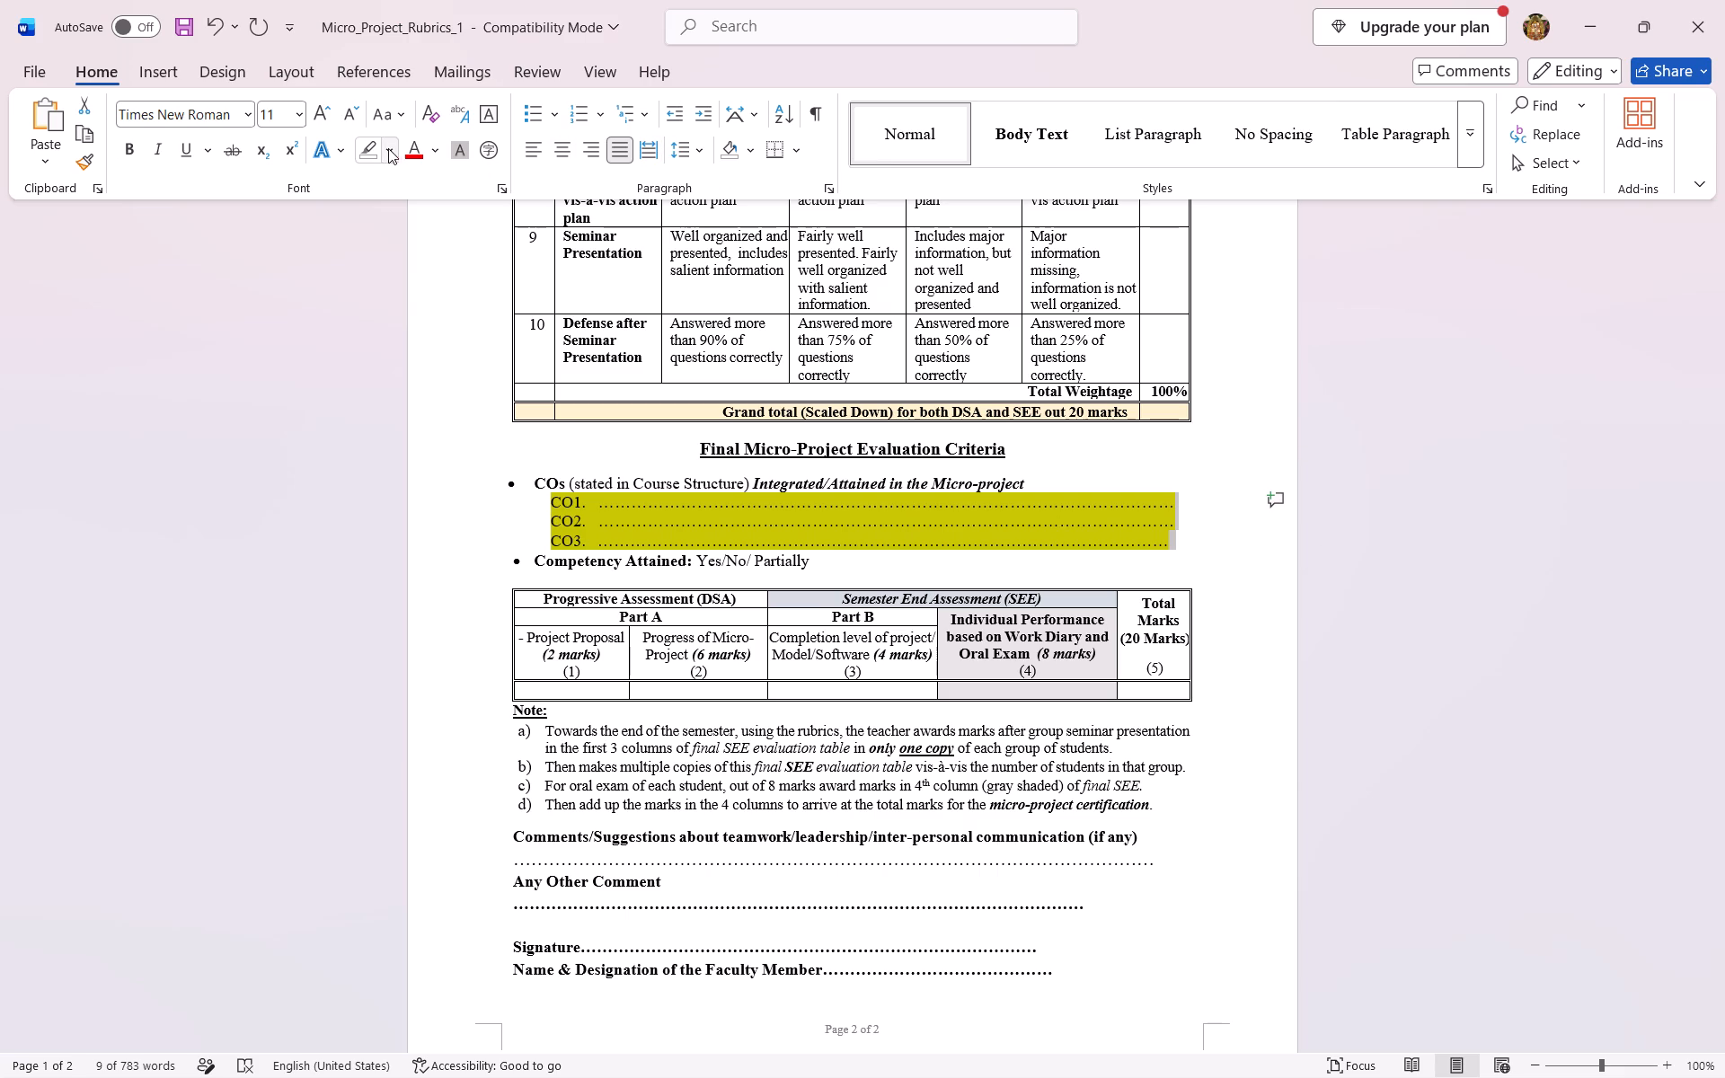
{"action": "left_click", "coordinate": [385, 147]}
{"action": "left_click", "coordinate": [396, 331]}
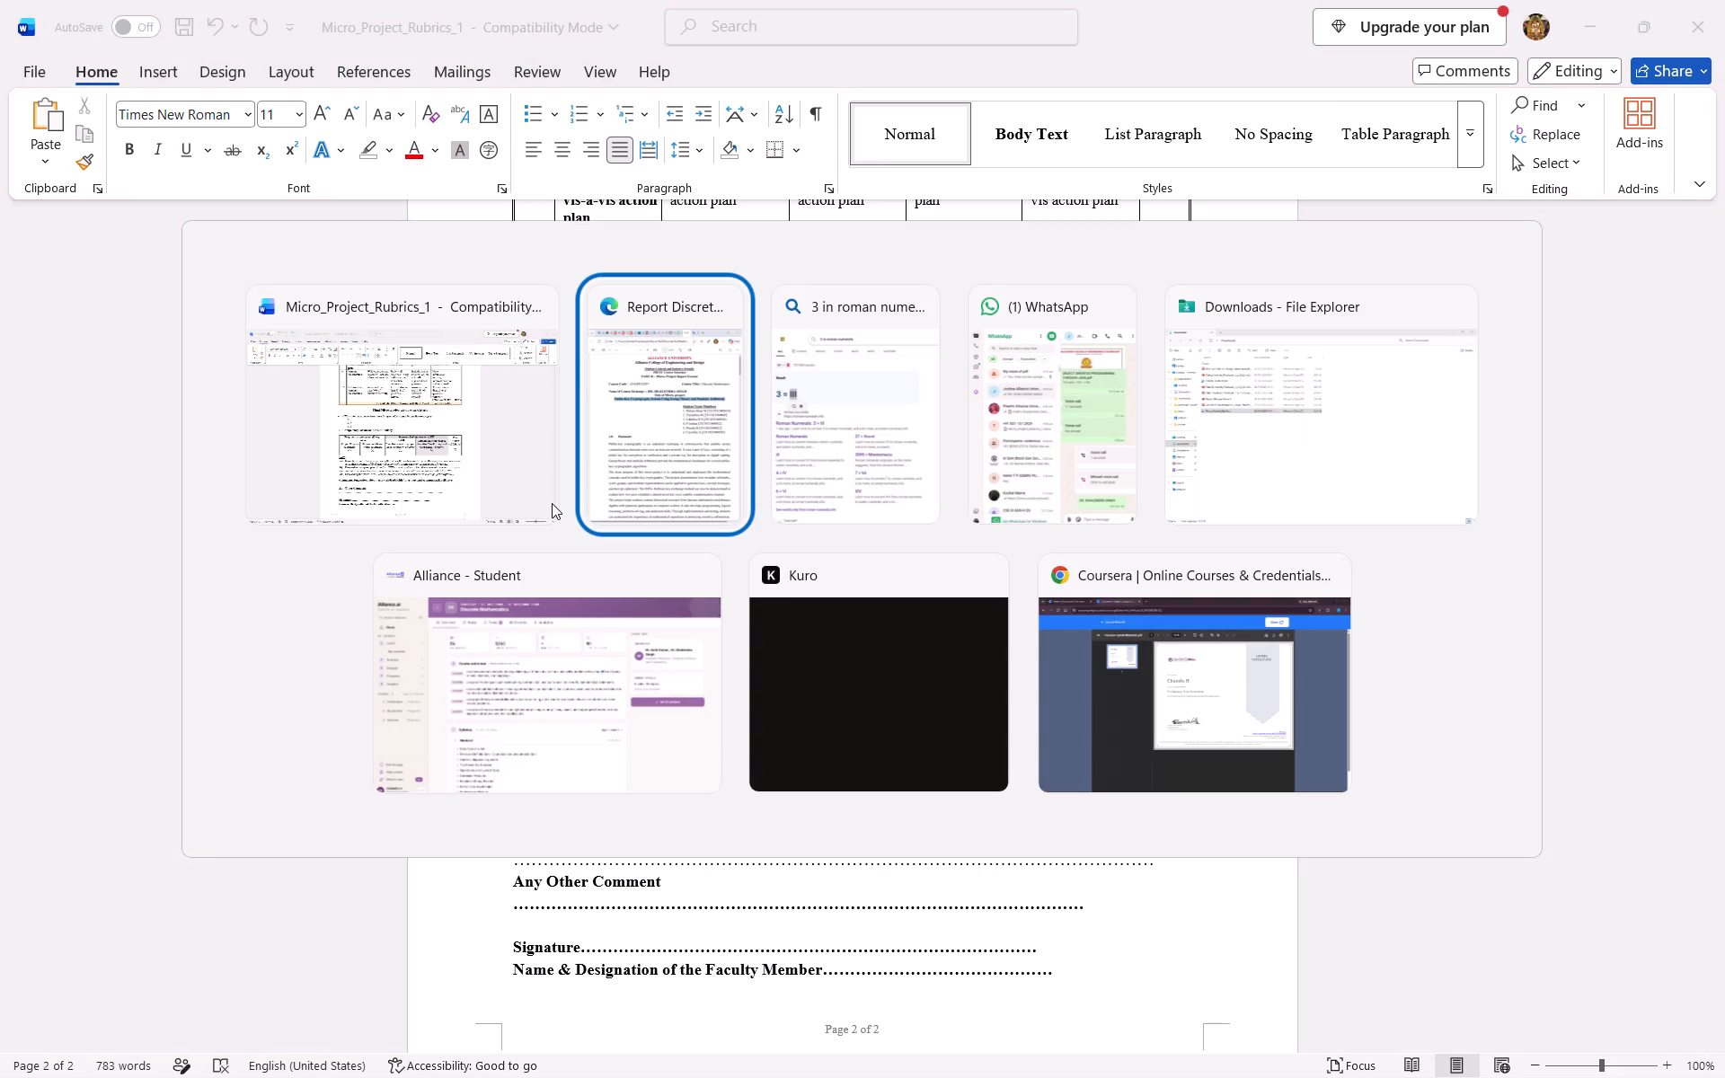
Replace the CO1 to CO3 dotted placeholders with the CO-1, CO-4 and CO-5 outcomes copied from Course Outcomes Addressed in the report PDF.
{"action": "scroll", "coordinate": [552, 503], "scroll_direction": "down", "scroll_amount": 2}
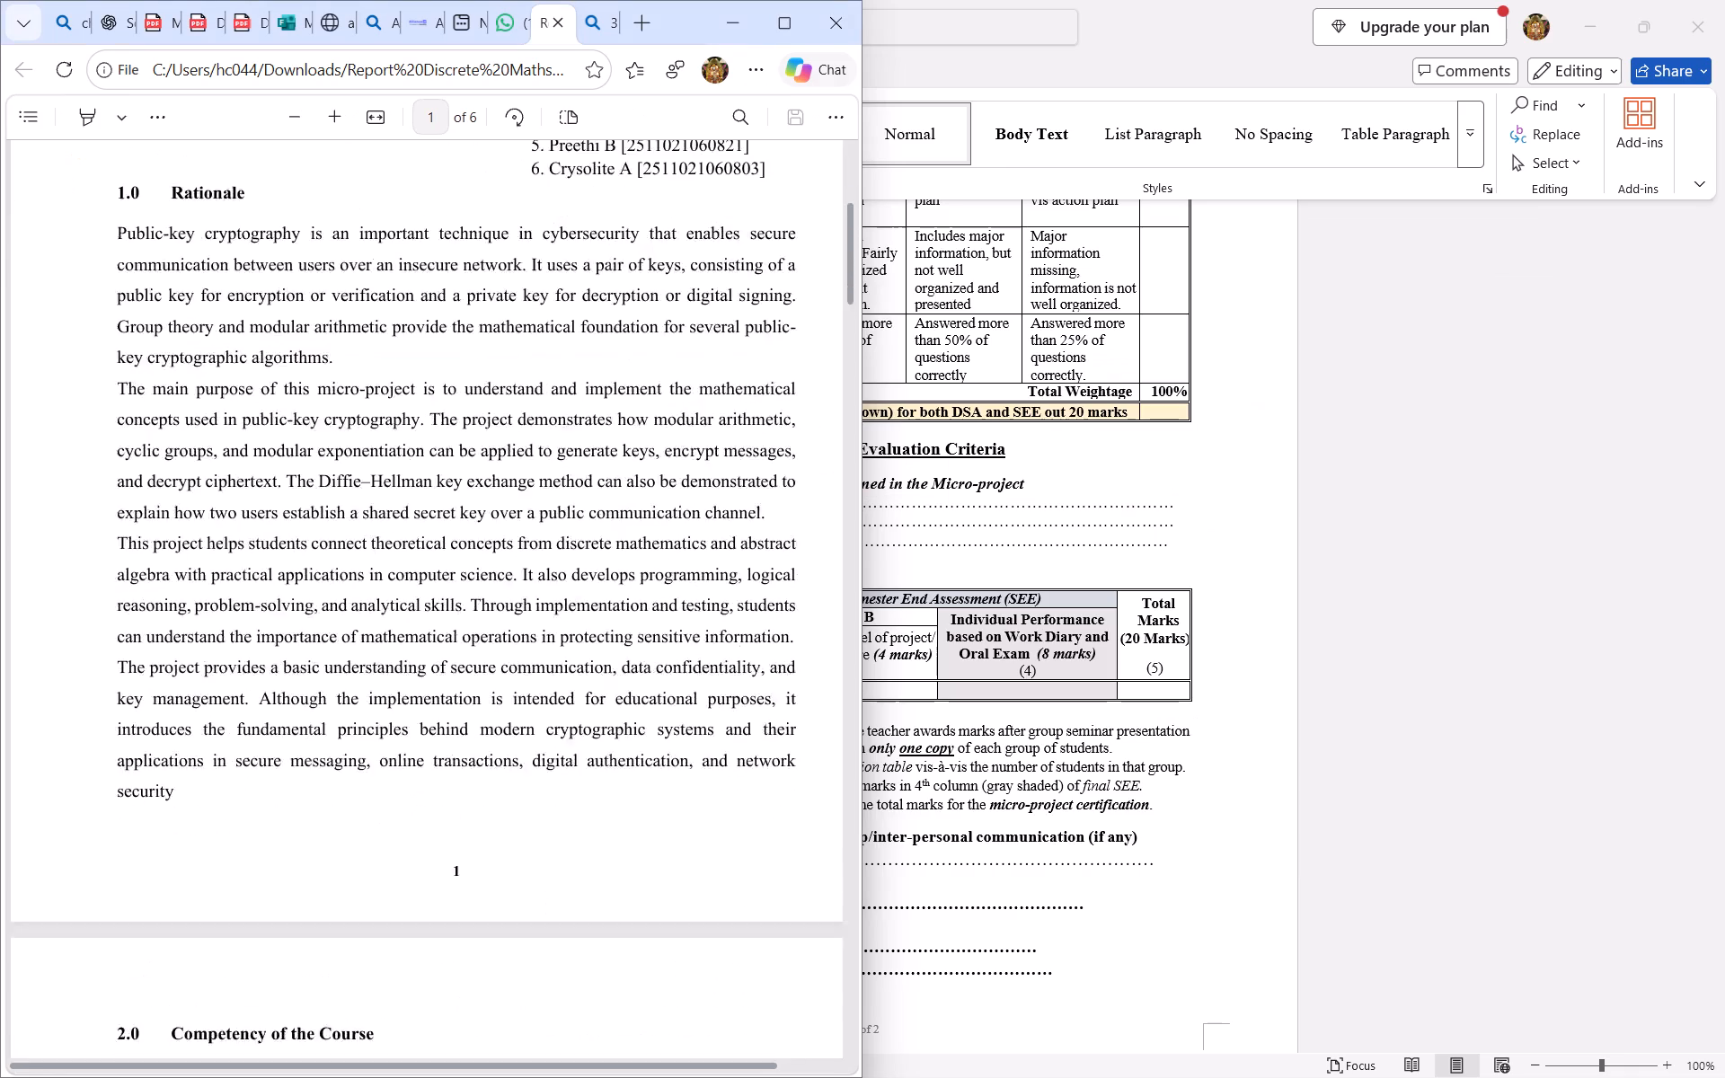
{"action": "scroll", "coordinate": [552, 503], "scroll_direction": "down", "scroll_amount": 6}
{"action": "scroll", "coordinate": [552, 503], "scroll_direction": "up", "scroll_amount": 2}
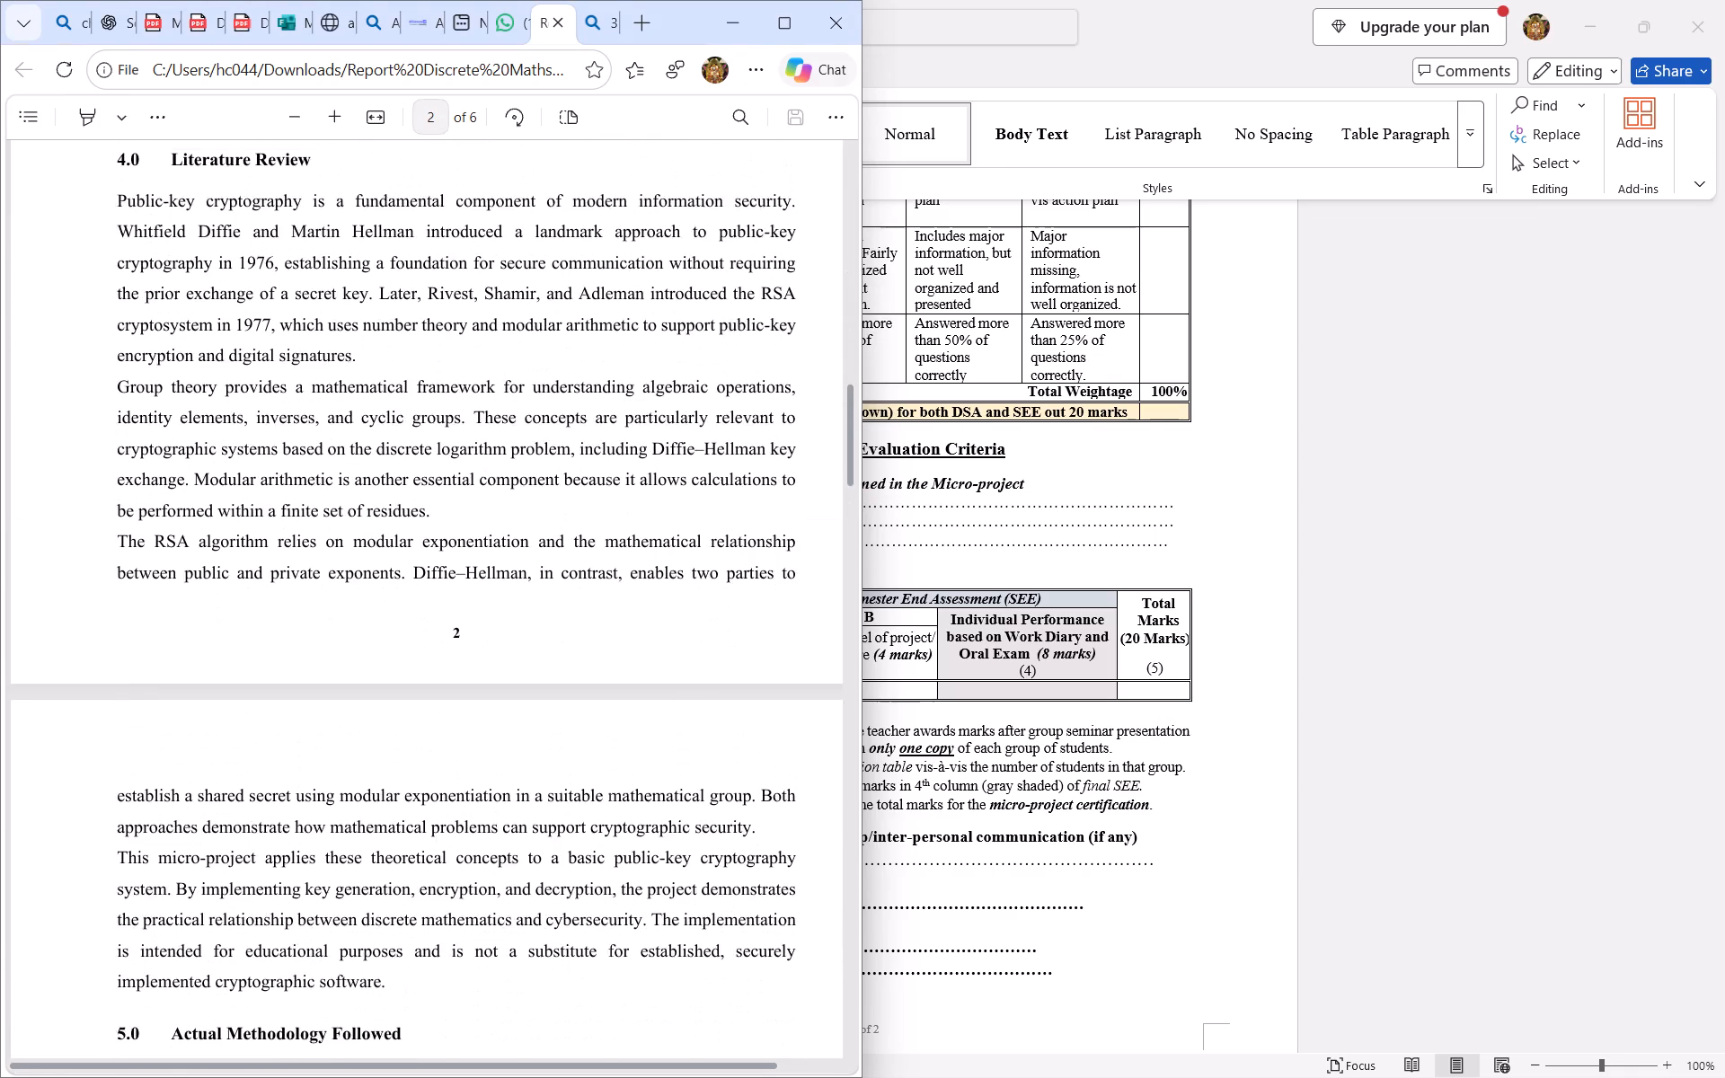
{"action": "scroll", "coordinate": [552, 503], "scroll_direction": "up", "scroll_amount": 2}
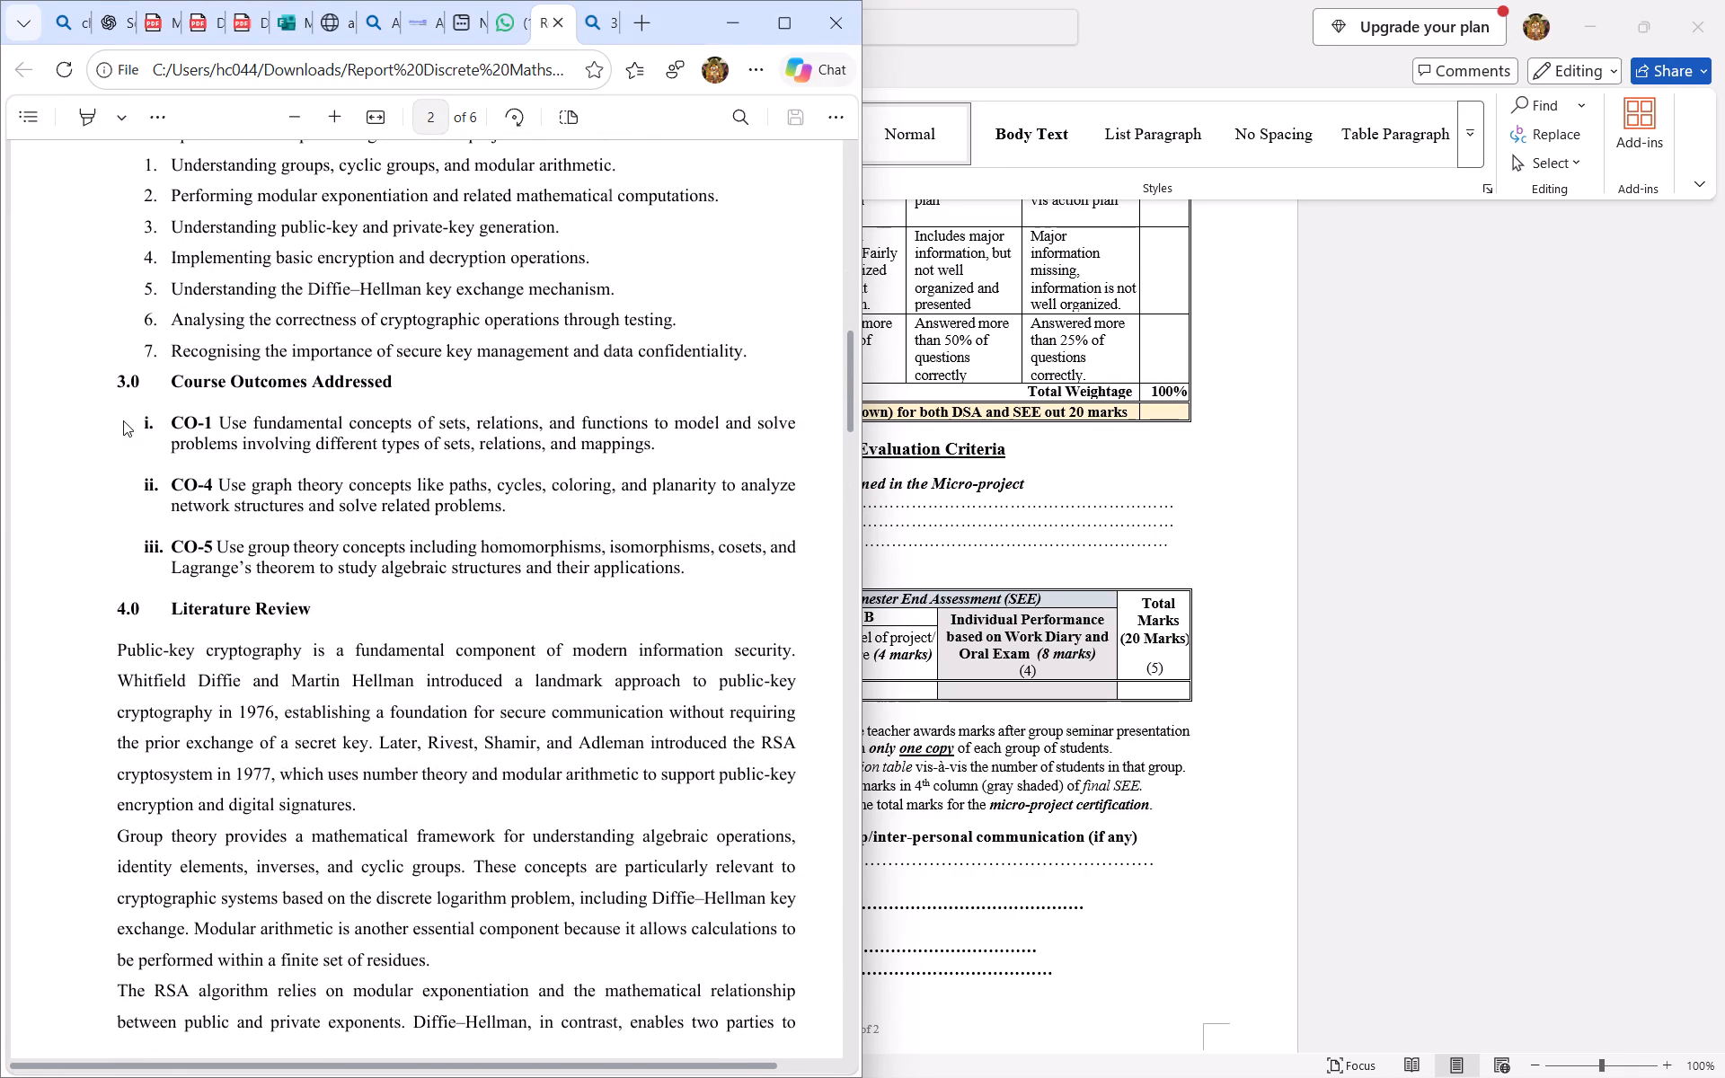
{"action": "left_click_drag", "start_coordinate": [142, 414], "coordinate": [580, 558]}
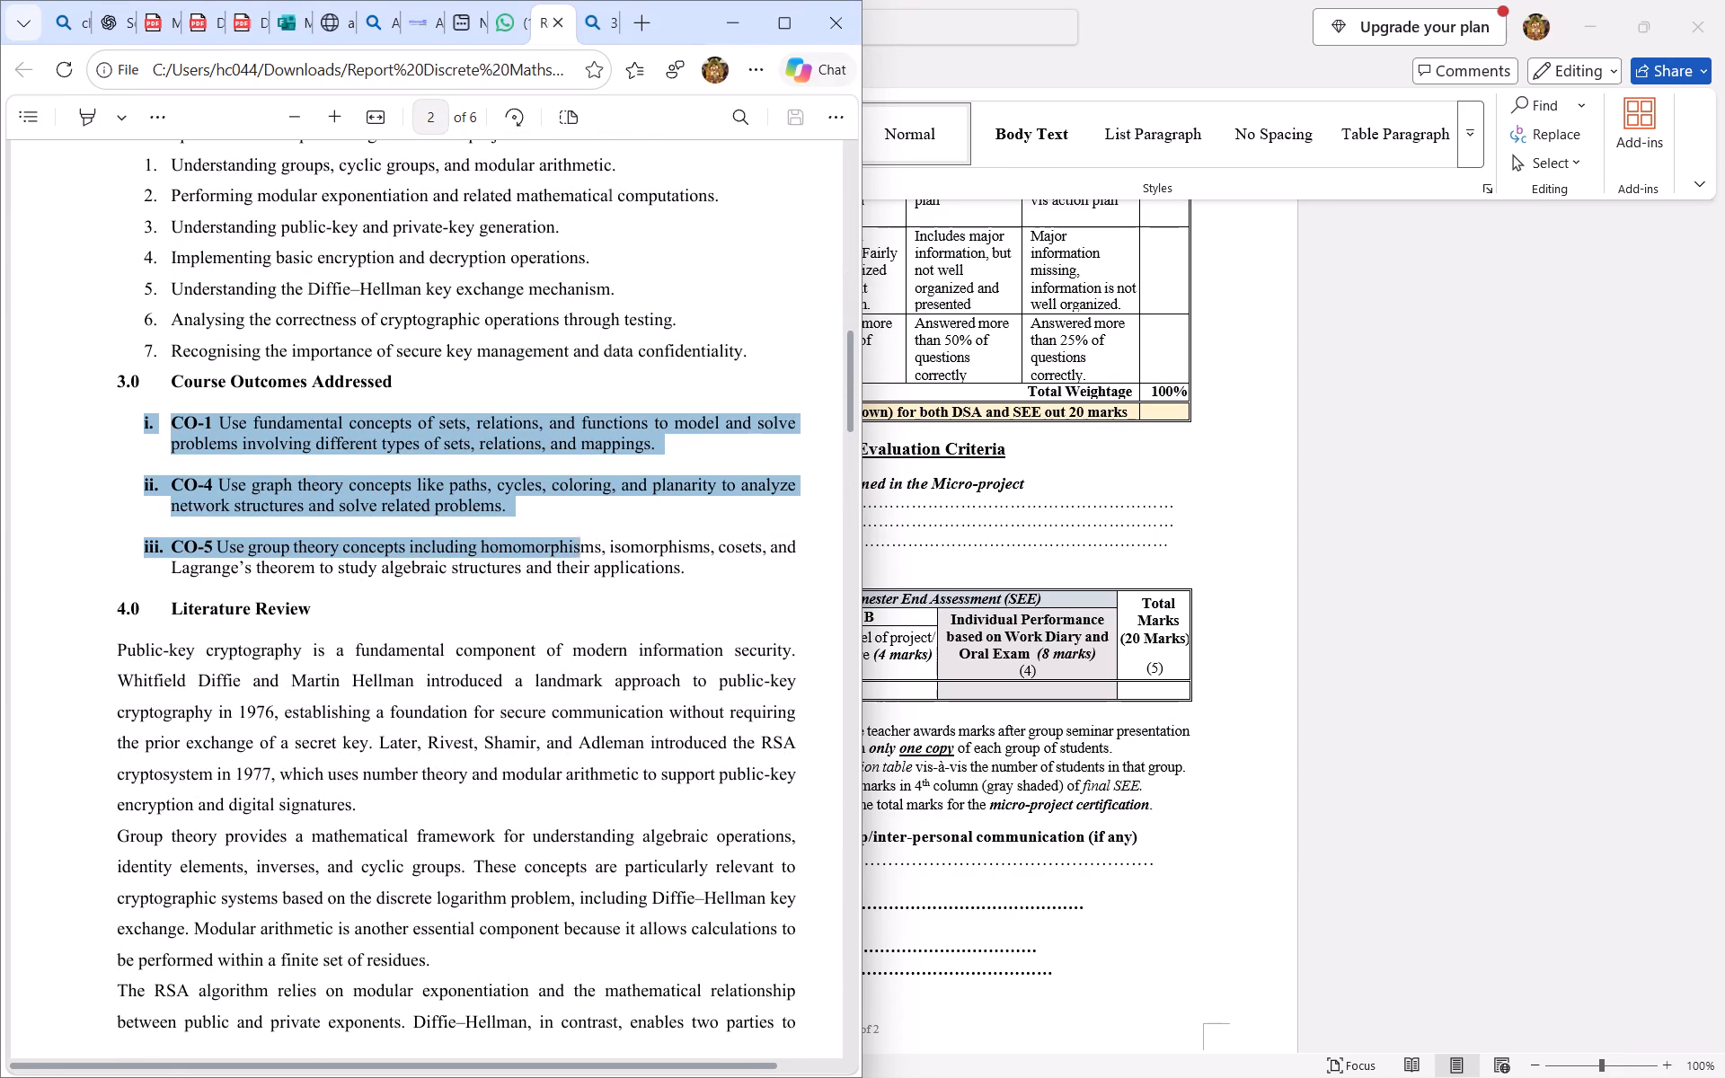
{"action": "left_click_drag", "start_coordinate": [580, 558], "coordinate": [686, 569]}
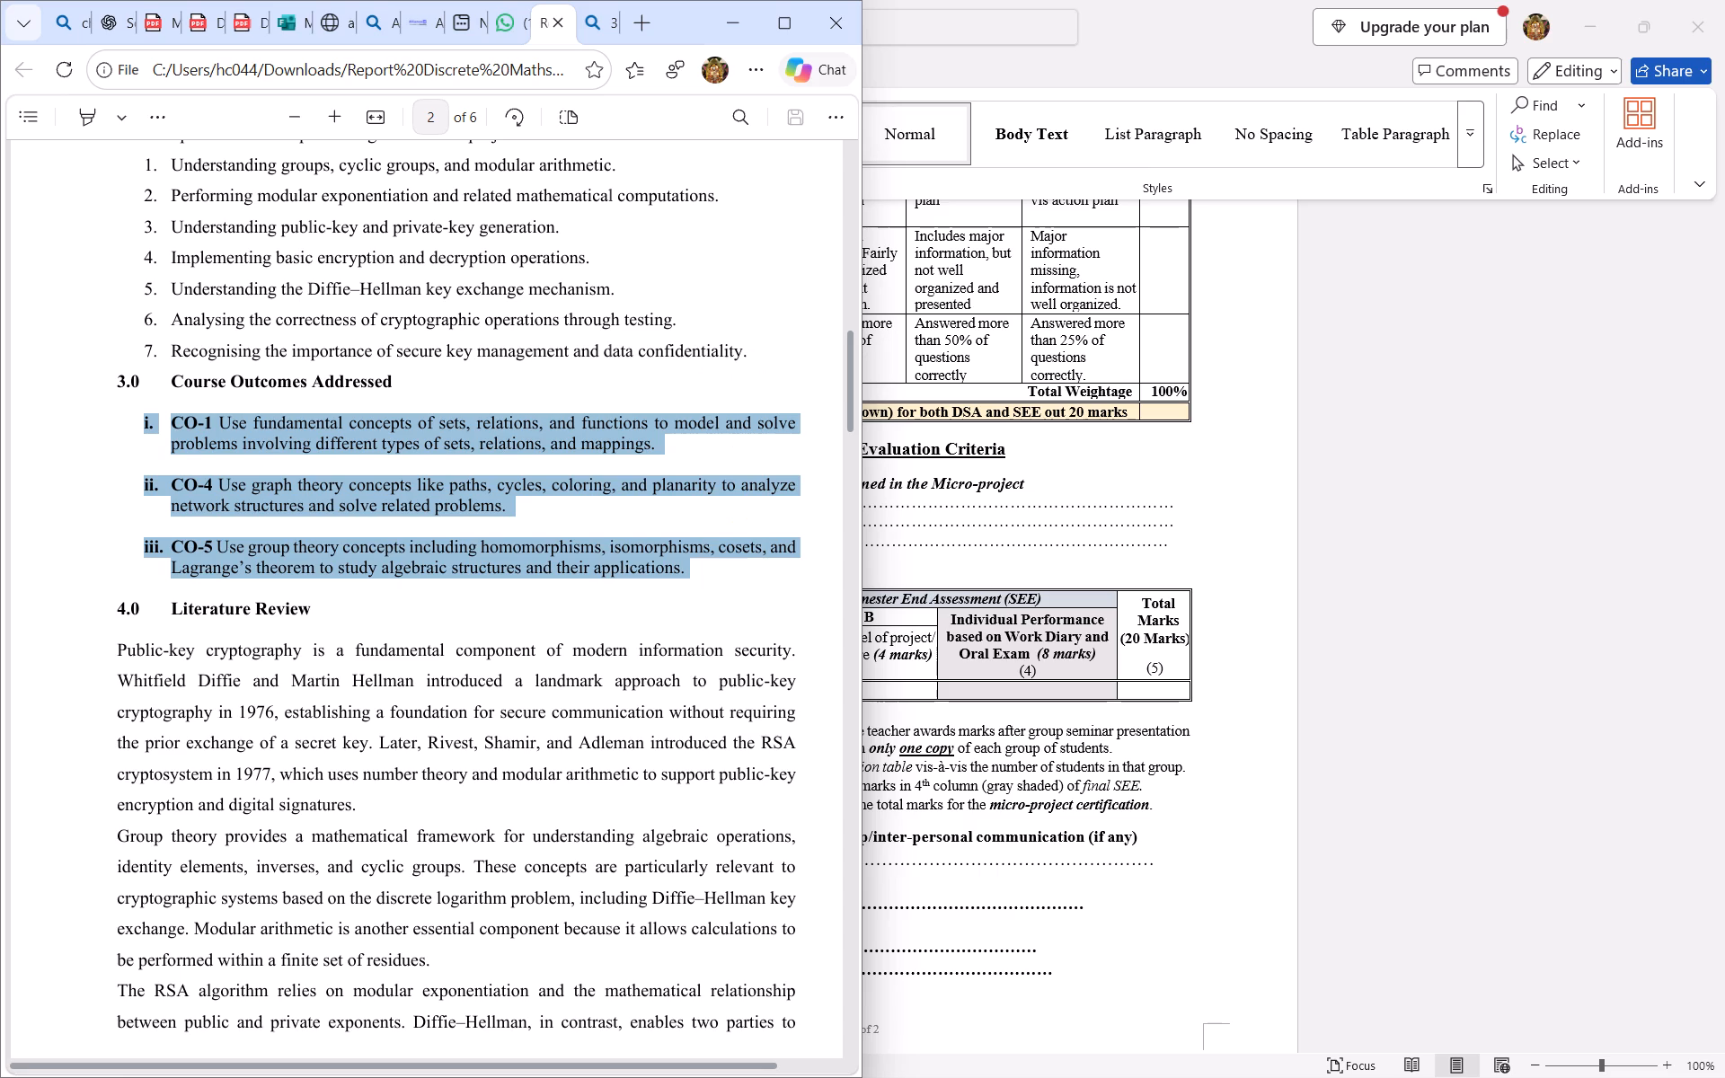
{"action": "key", "text": "ctrl+c"}
{"action": "left_click", "coordinate": [951, 552]}
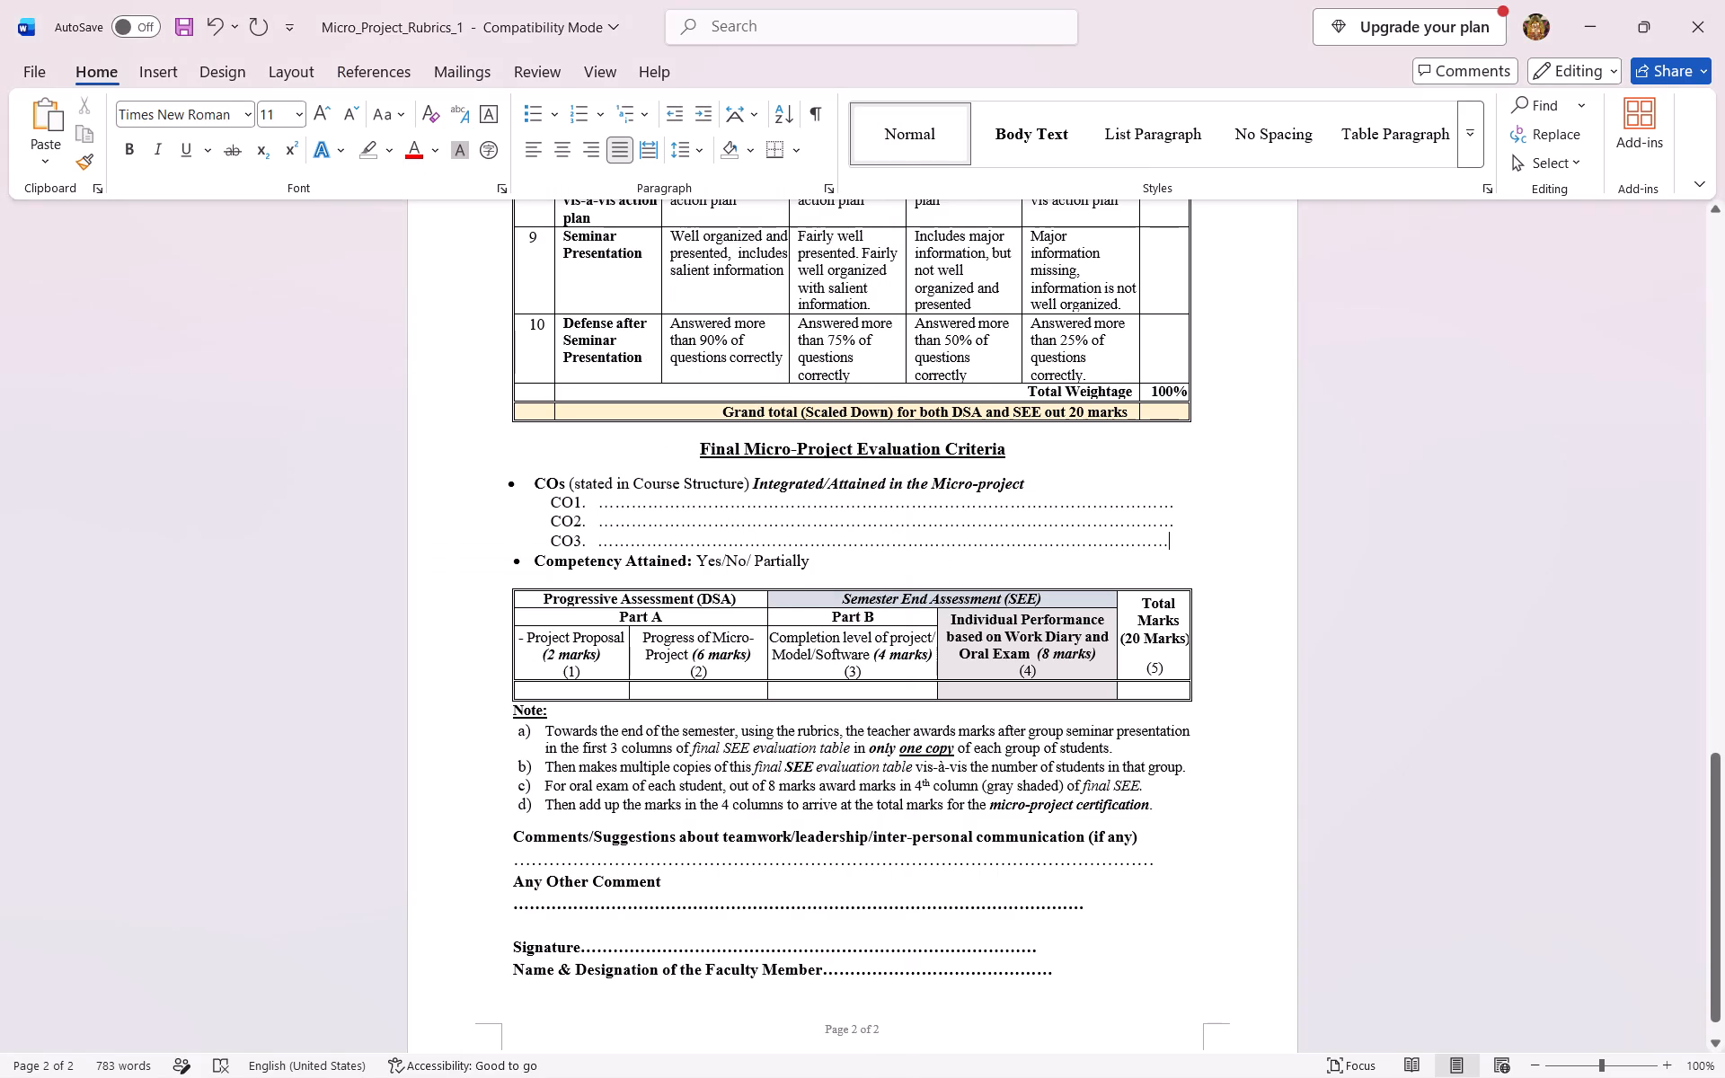
{"action": "left_click_drag", "start_coordinate": [547, 504], "coordinate": [1074, 537]}
{"action": "key", "text": "ctrl+v"}
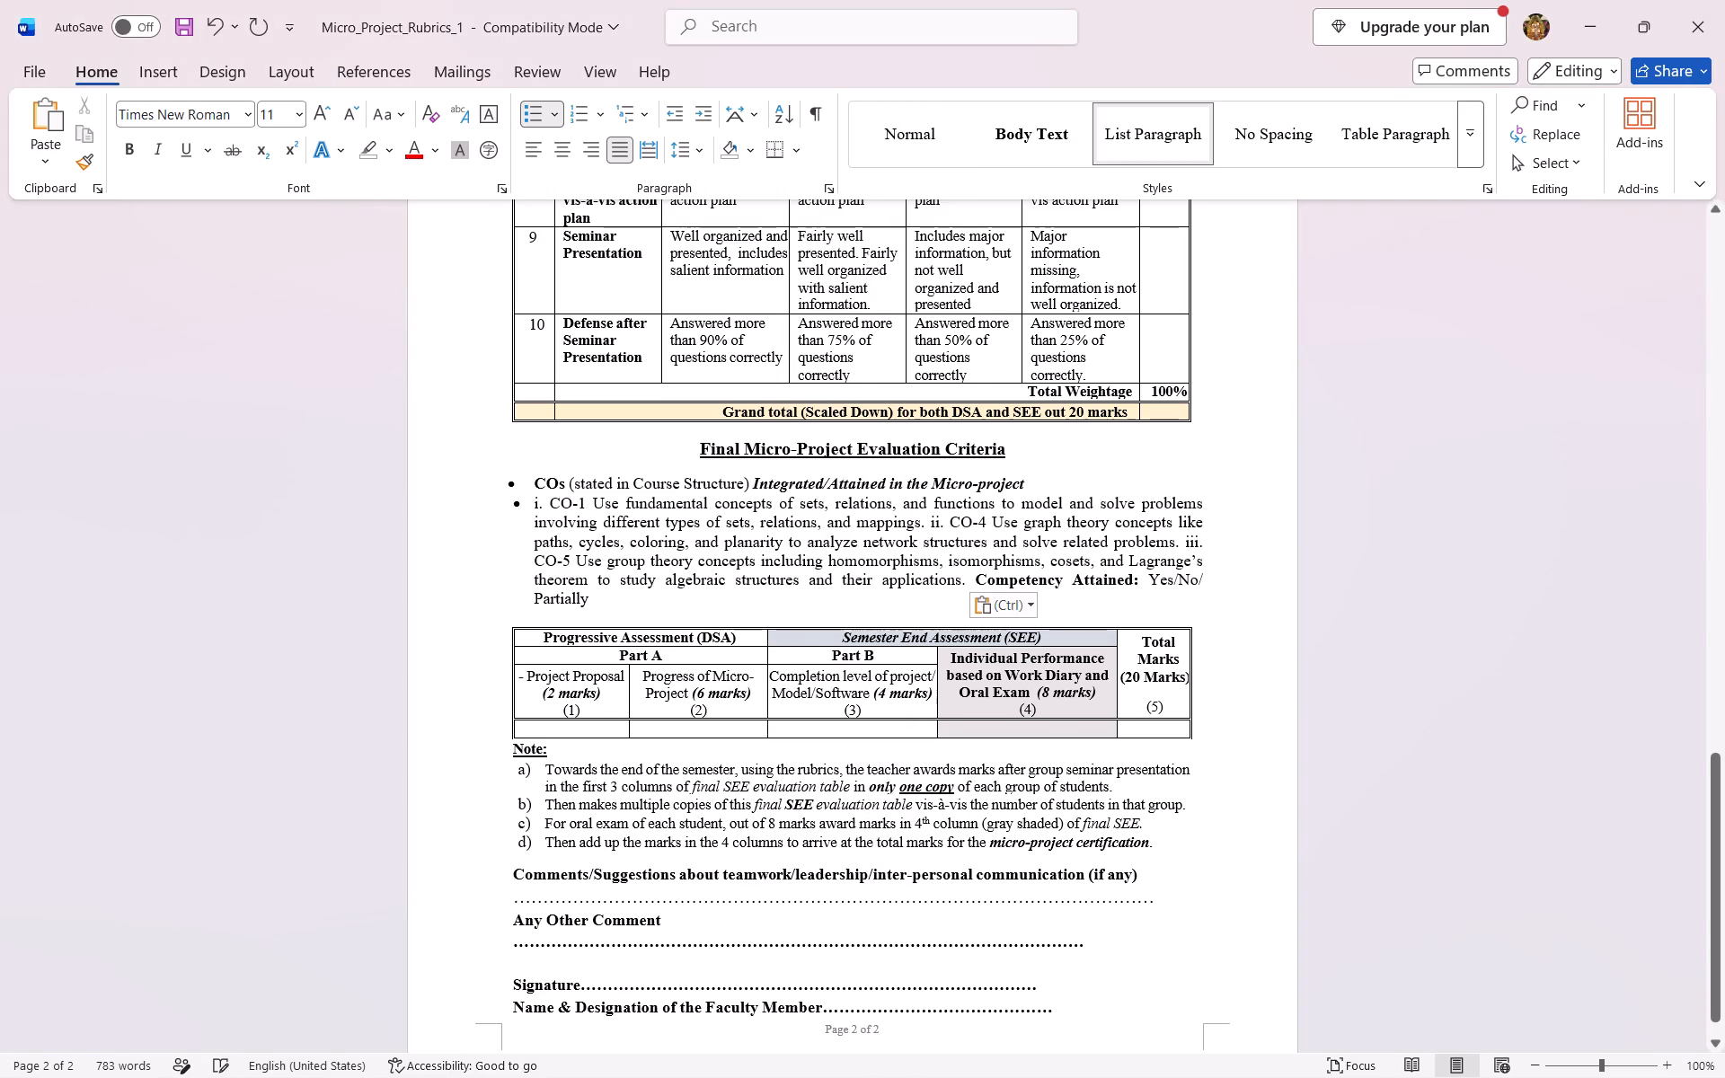
Start the CO-4 outcome on its own line and delete the "ii." numeral left at the end of the CO-1 text.
{"action": "left_click", "coordinate": [925, 523]}
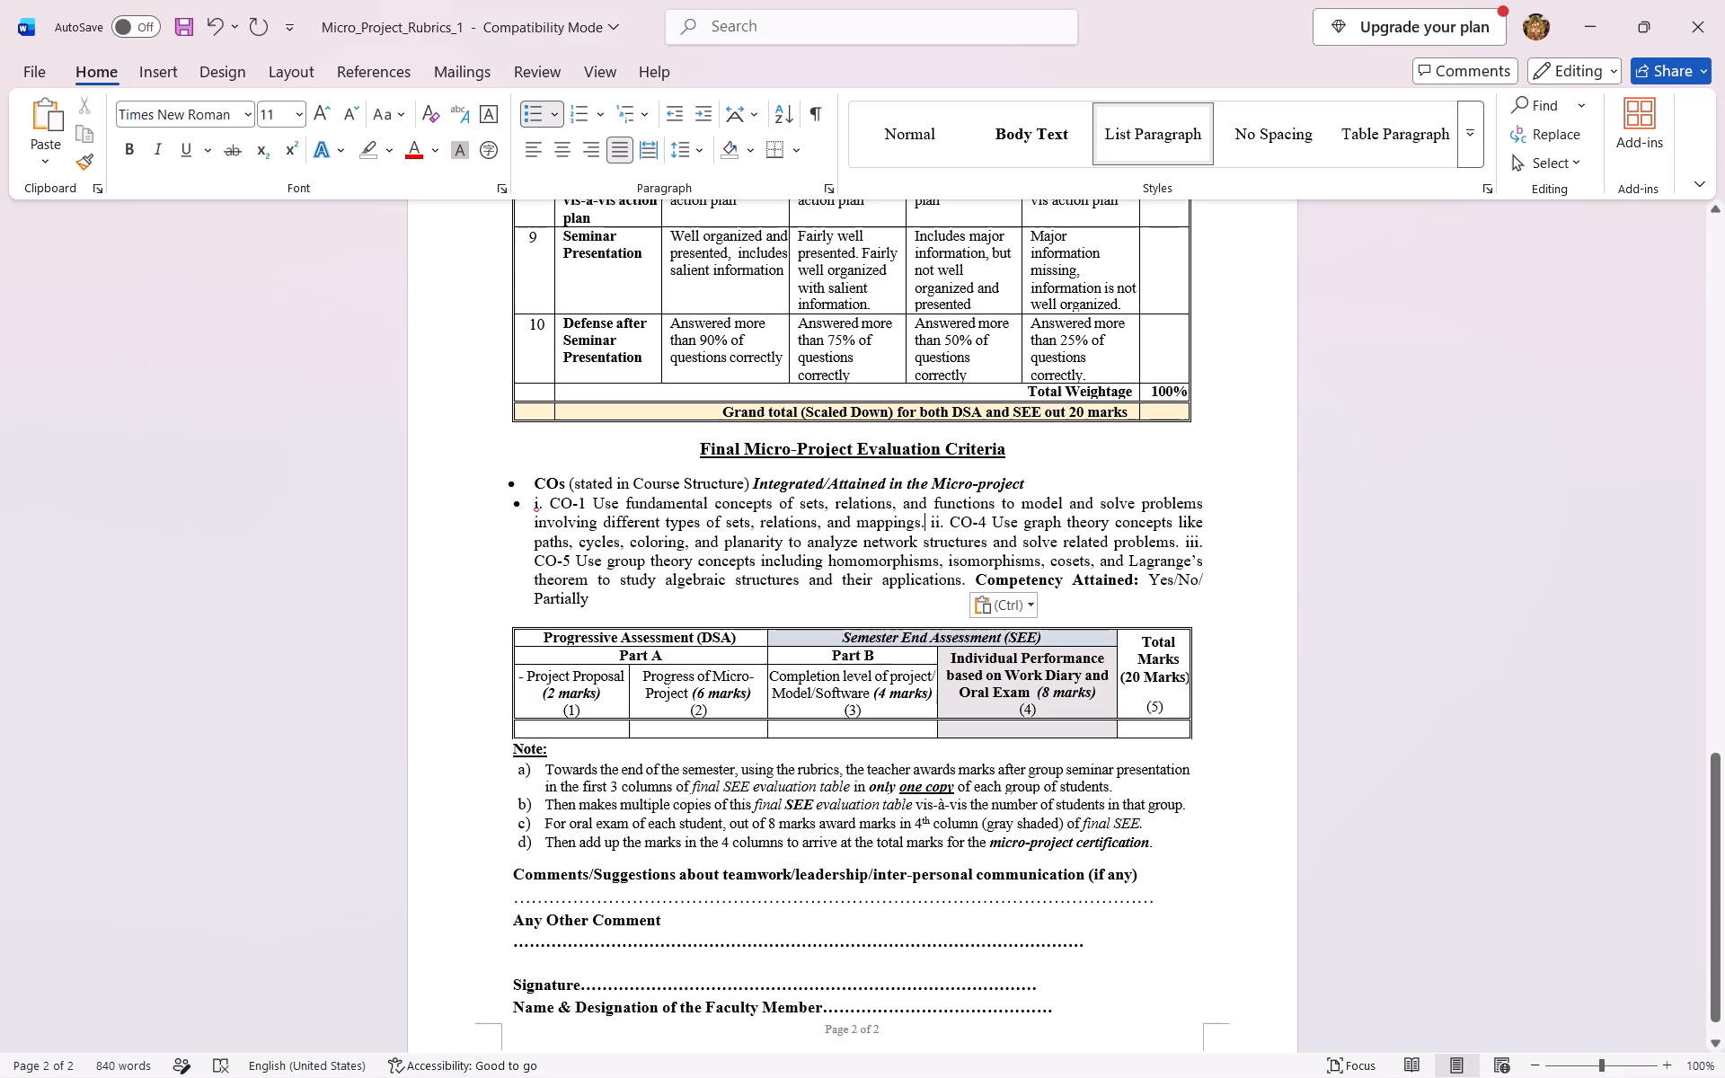
{"action": "left_click", "coordinate": [944, 520]}
{"action": "key", "text": "Return"}
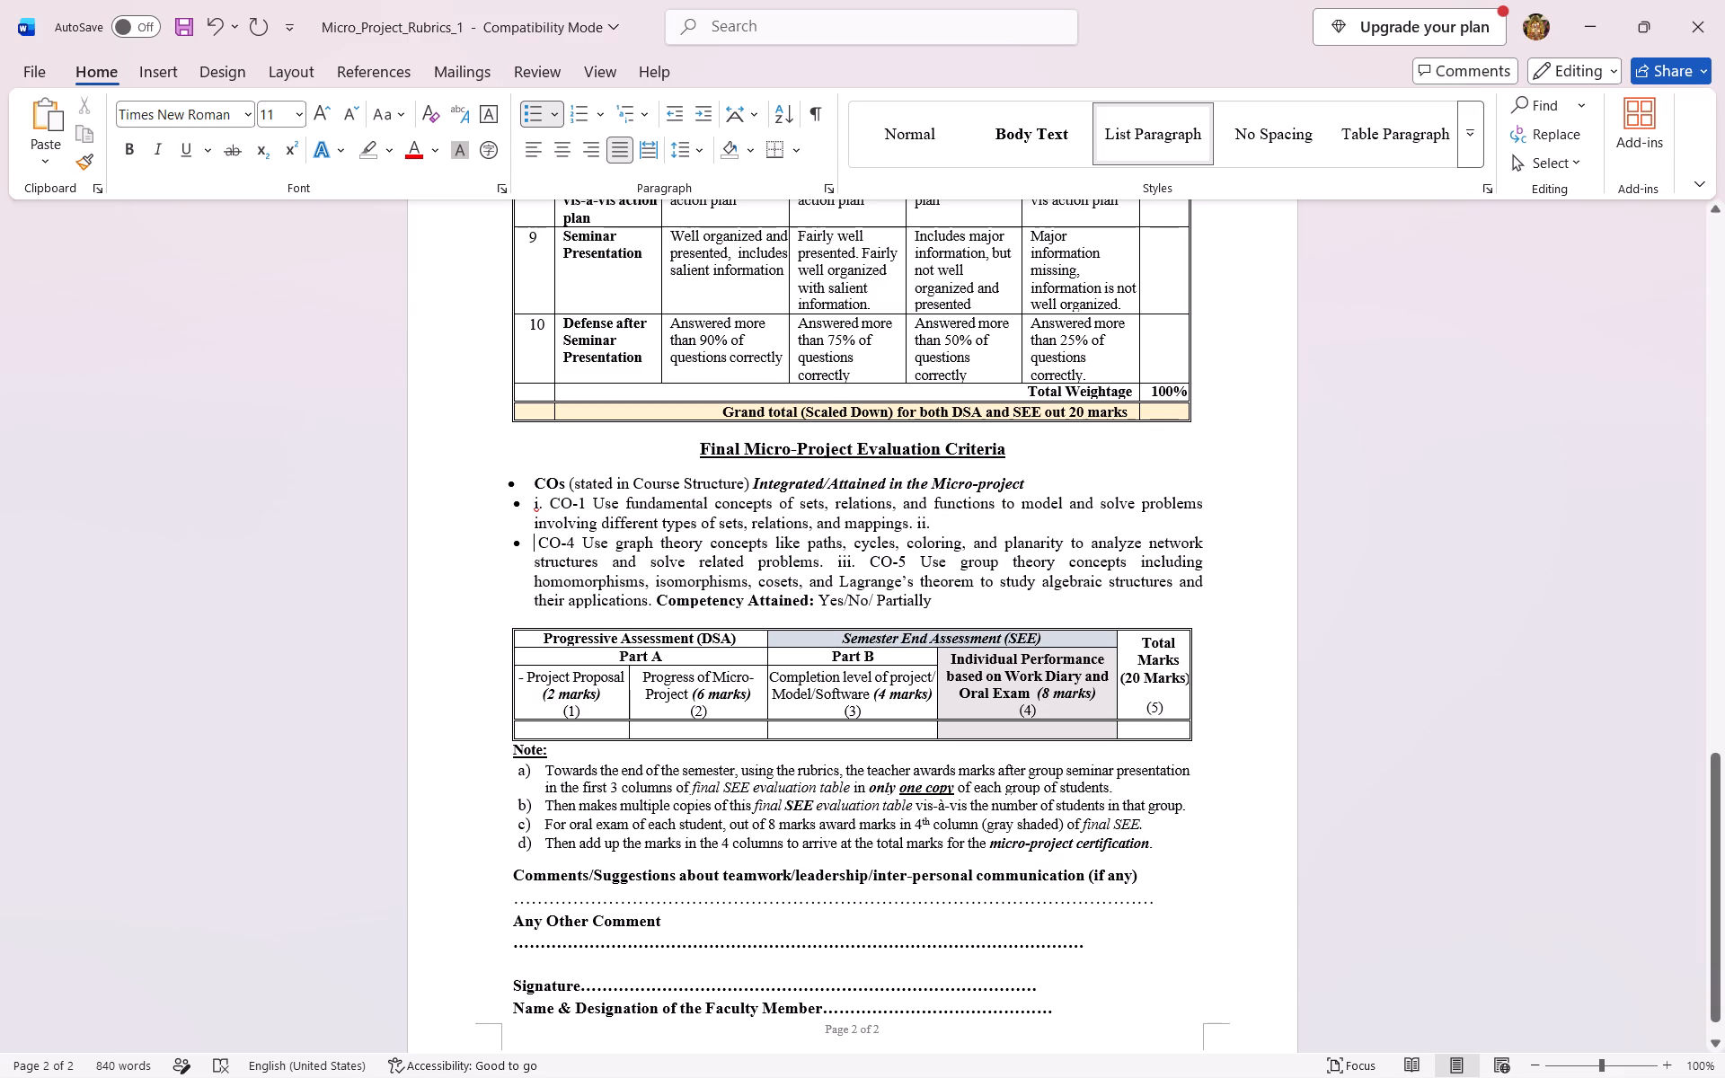
{"action": "key", "text": "Return"}
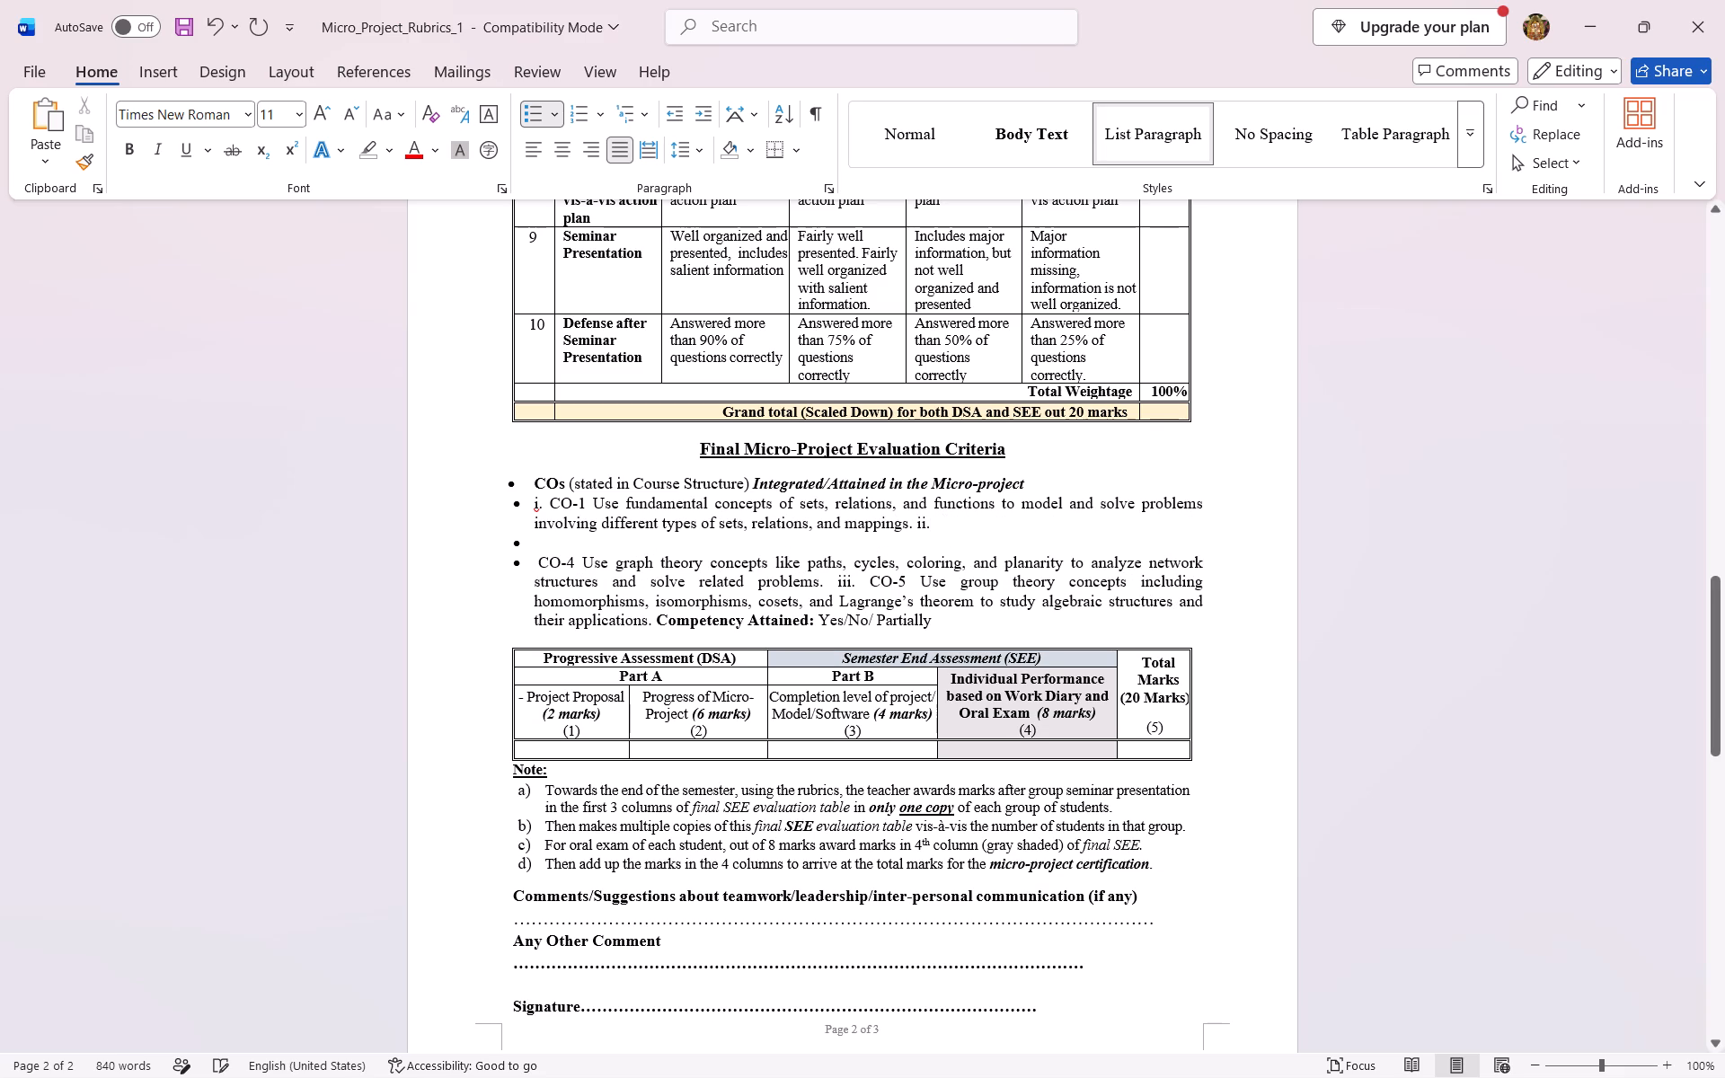
{"action": "key", "text": "Up"}
{"action": "key", "text": "BackSpace"}
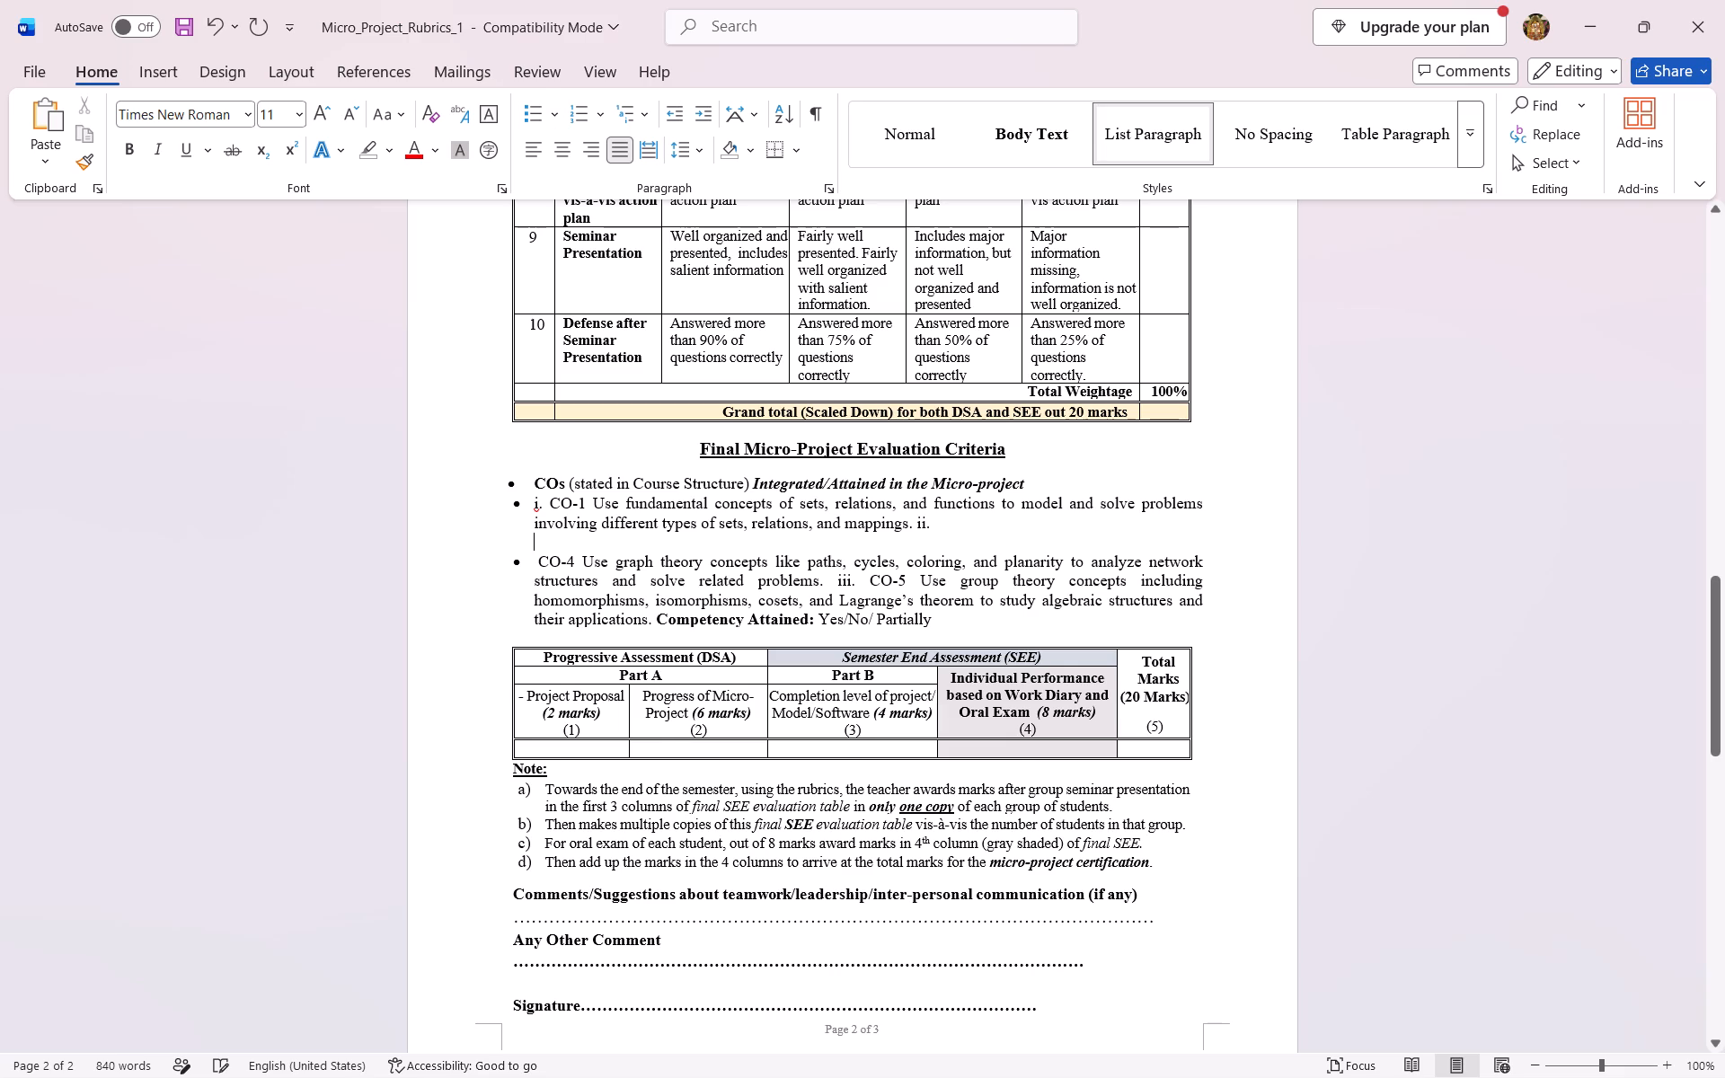
{"action": "key", "text": "BackSpace"}
{"action": "left_click", "coordinate": [938, 520]}
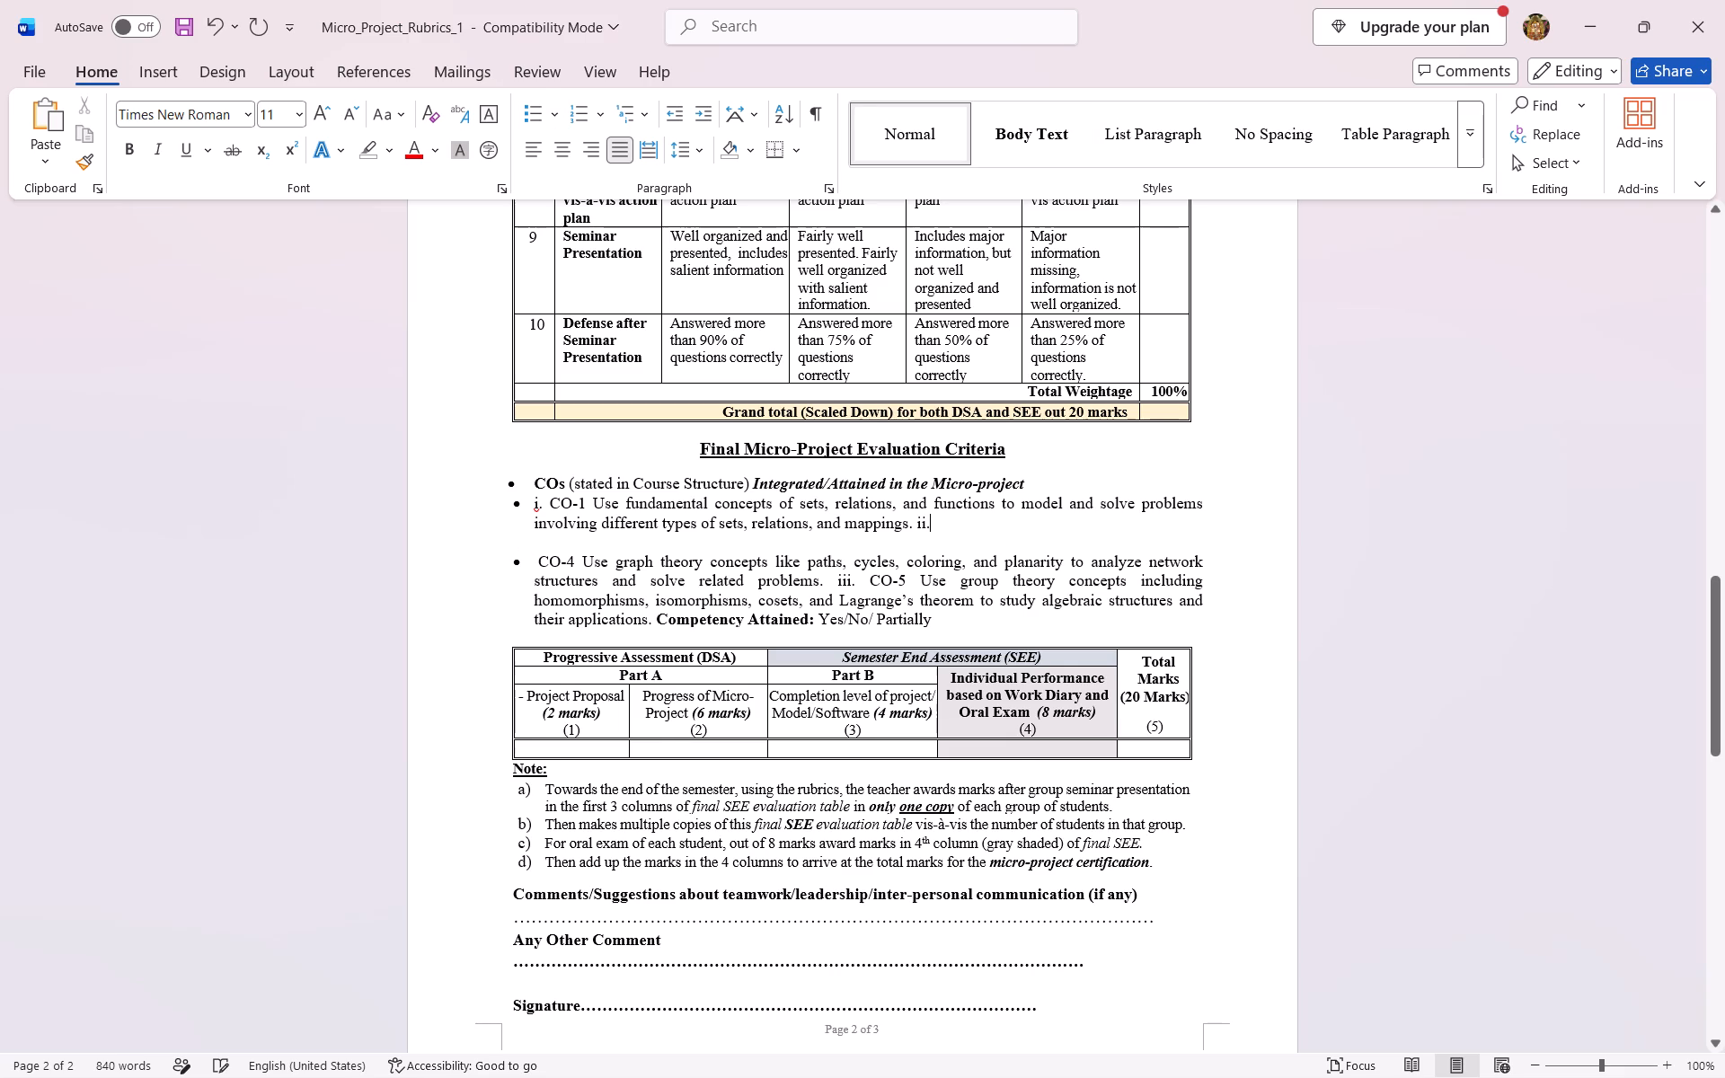
{"action": "key", "text": "BackSpace"}
{"action": "key", "text": "BackSpace"}
{"action": "key", "text": "BackSpace"}
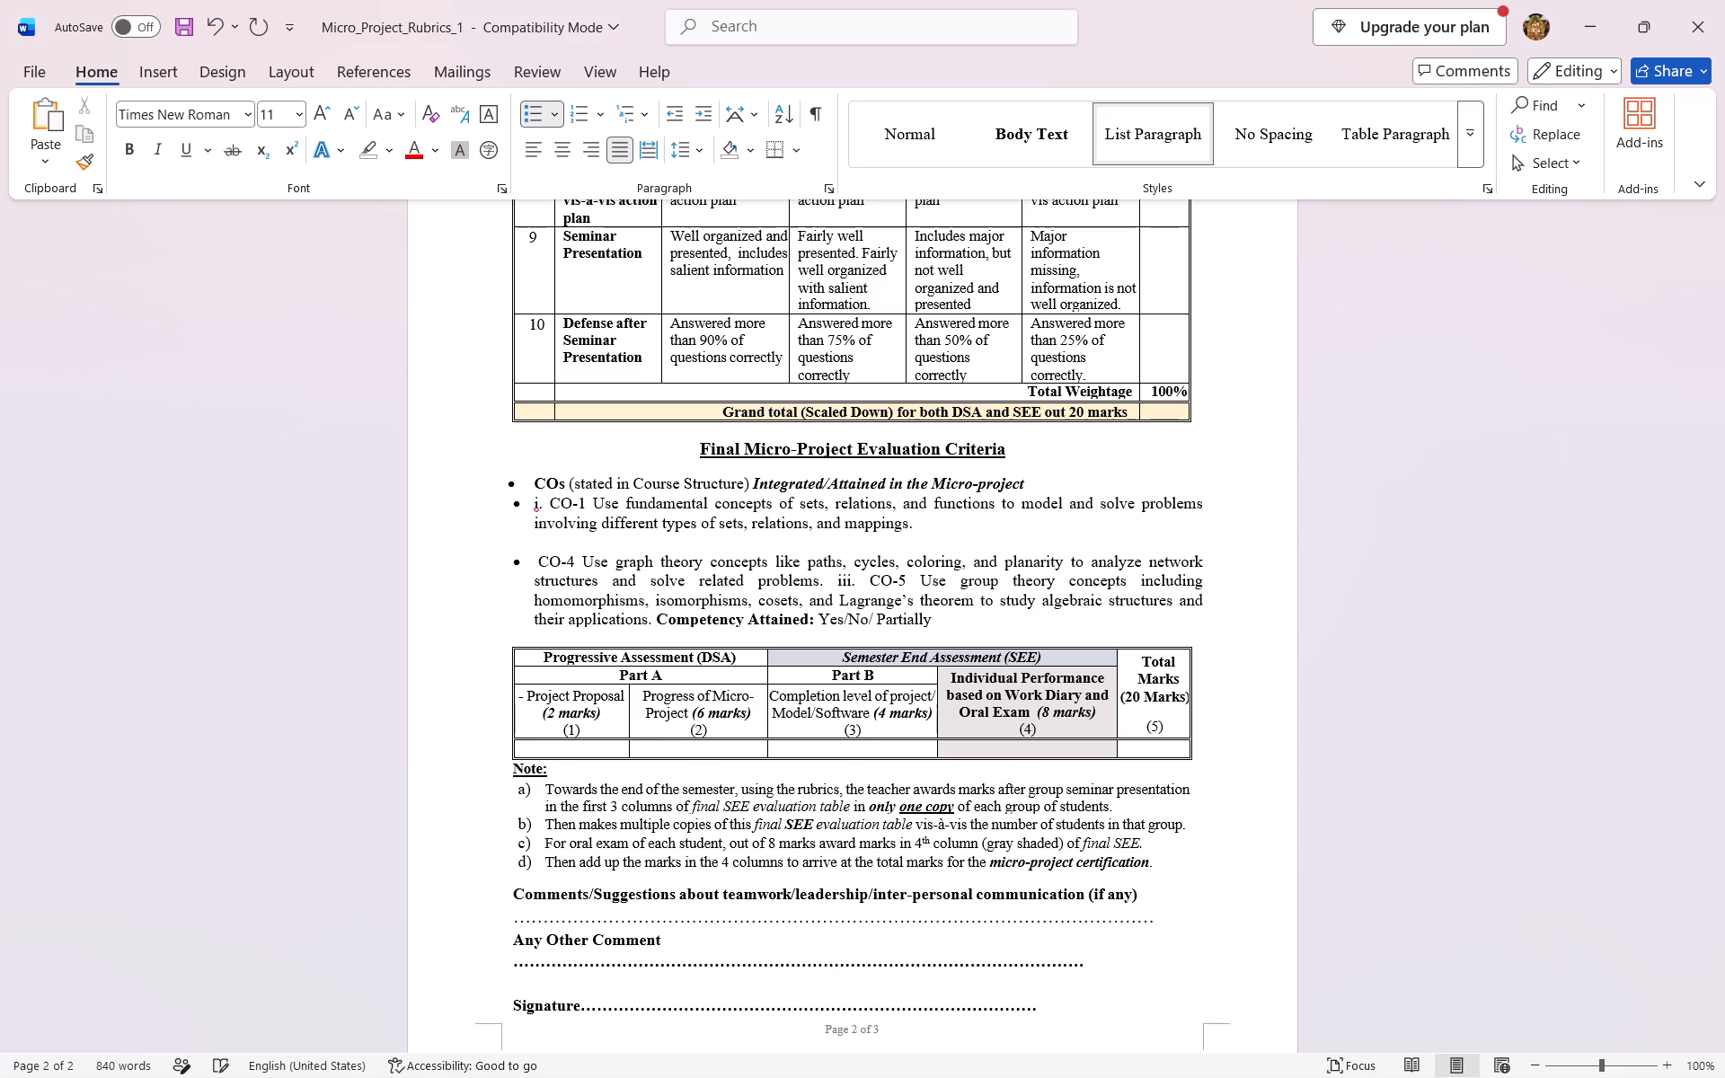
{"action": "key", "text": "Down"}
{"action": "key", "text": "BackSpace"}
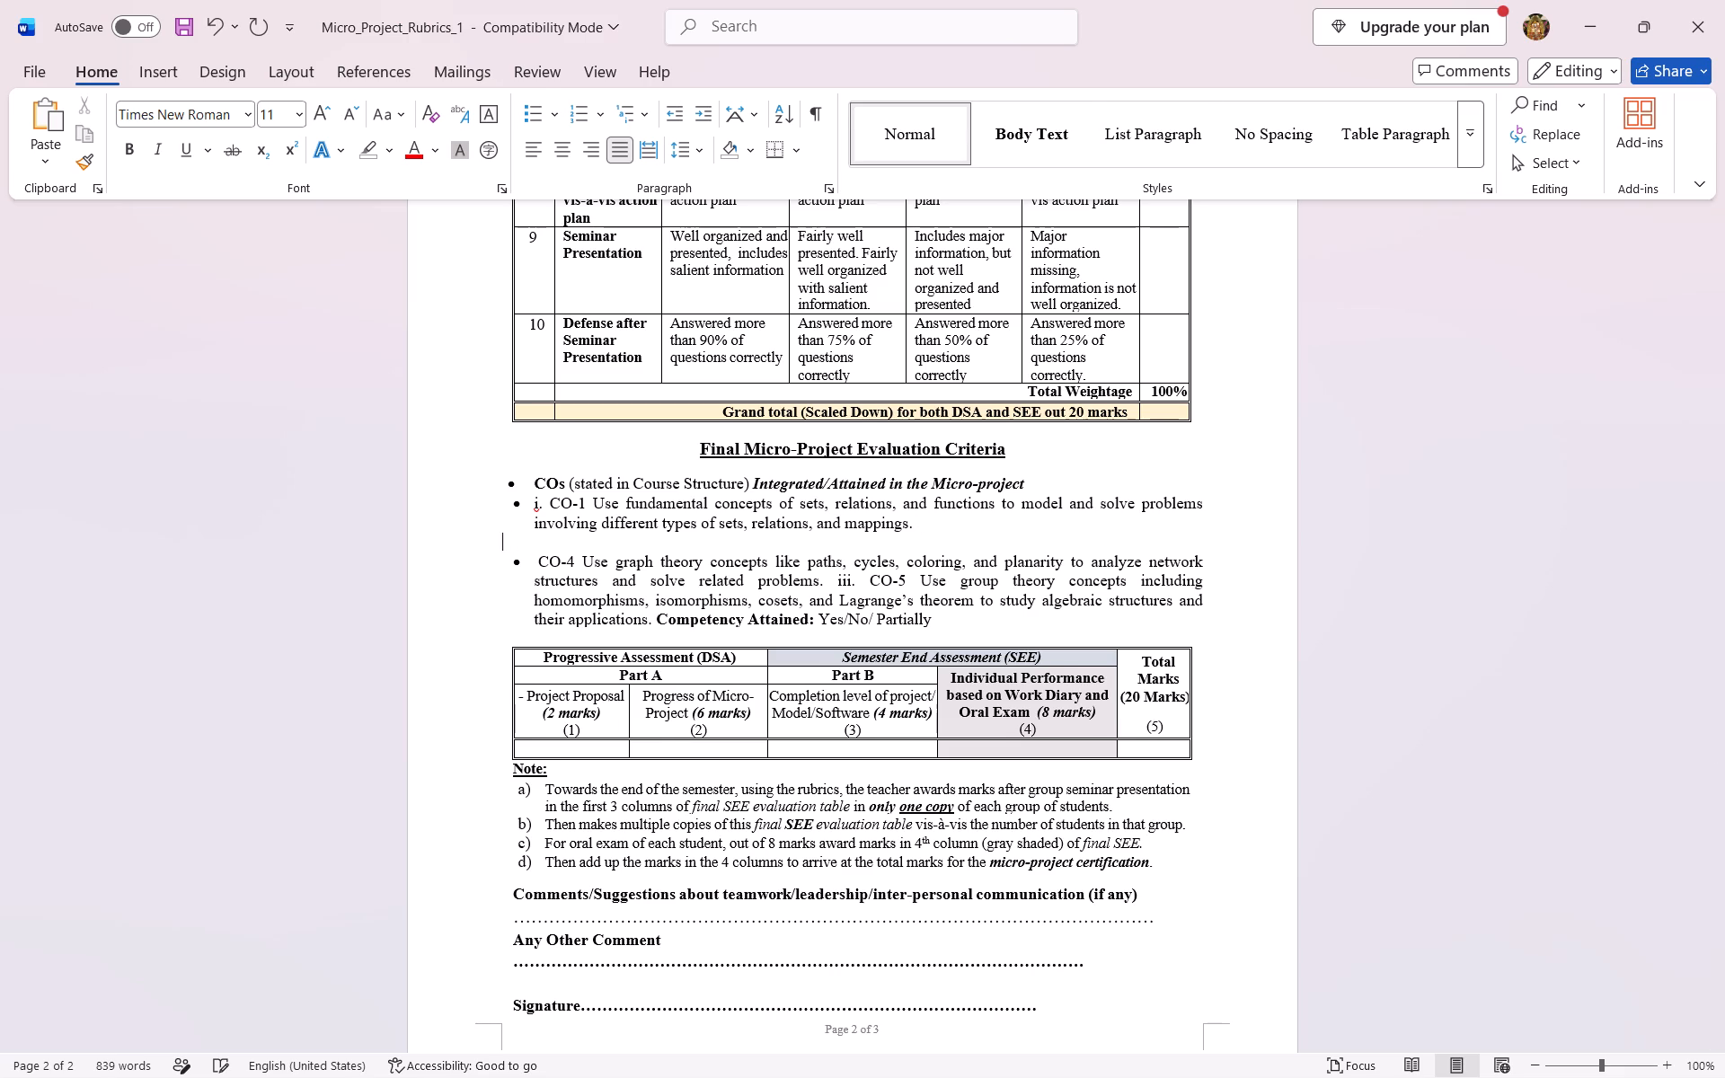
{"action": "key", "text": "BackSpace"}
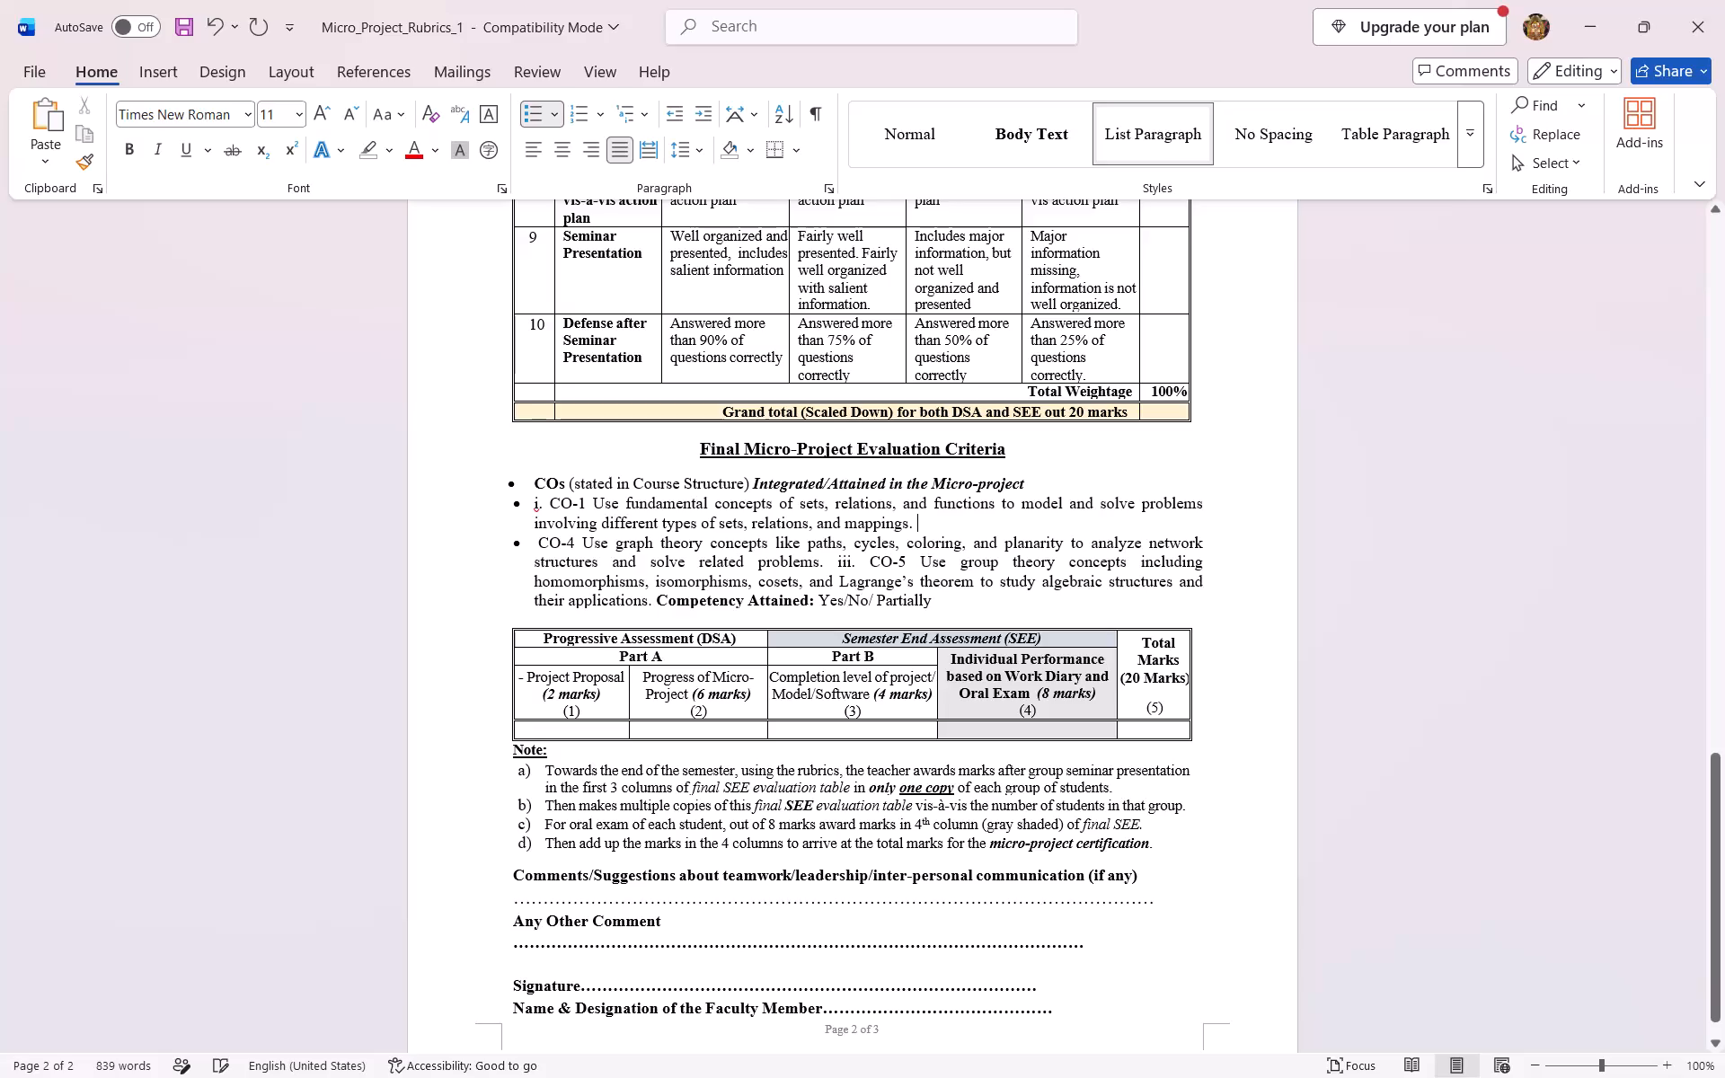
Delete the "i." numeral before CO-1 and remove the bullets from the CO-1 and CO-4 paragraphs.
{"action": "left_click", "coordinate": [544, 505]}
{"action": "key", "text": "BackSpace"}
{"action": "key", "text": "BackSpace"}
{"action": "key", "text": "BackSpace"}
{"action": "key", "text": "BackSpace"}
{"action": "key", "text": "BackSpace"}
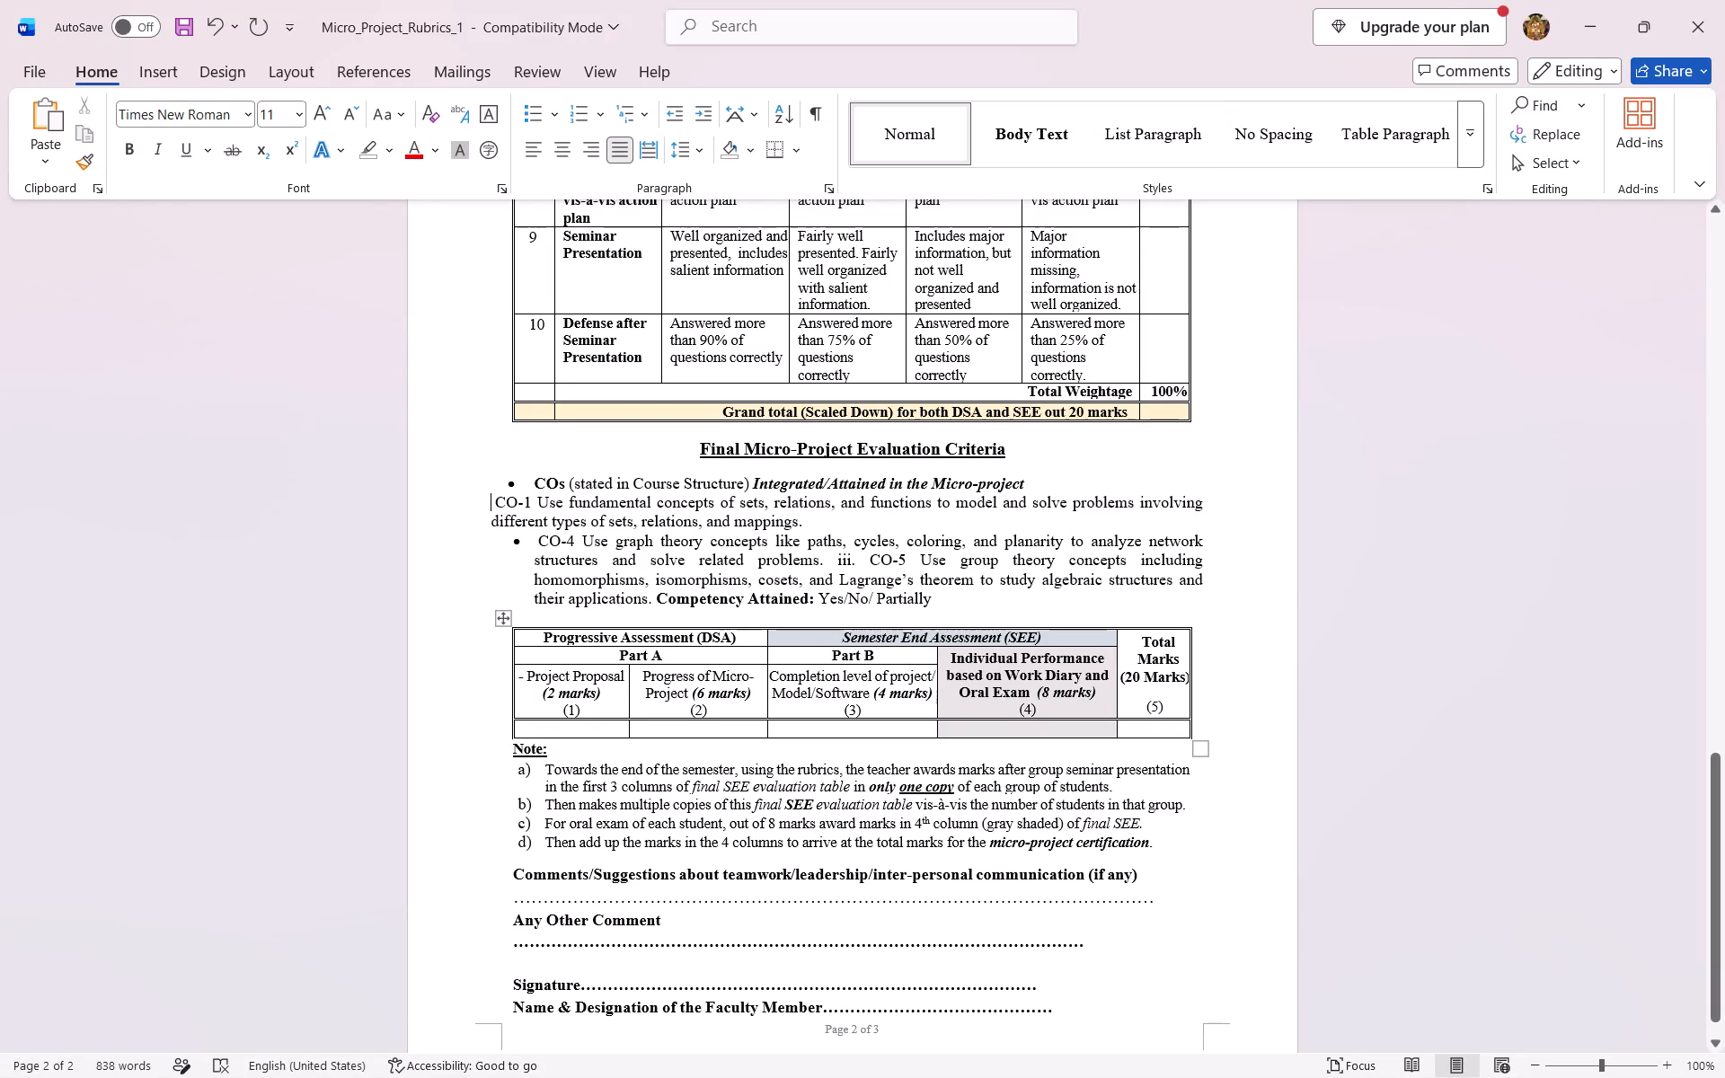
{"action": "left_click", "coordinate": [535, 541]}
{"action": "key", "text": "BackSpace"}
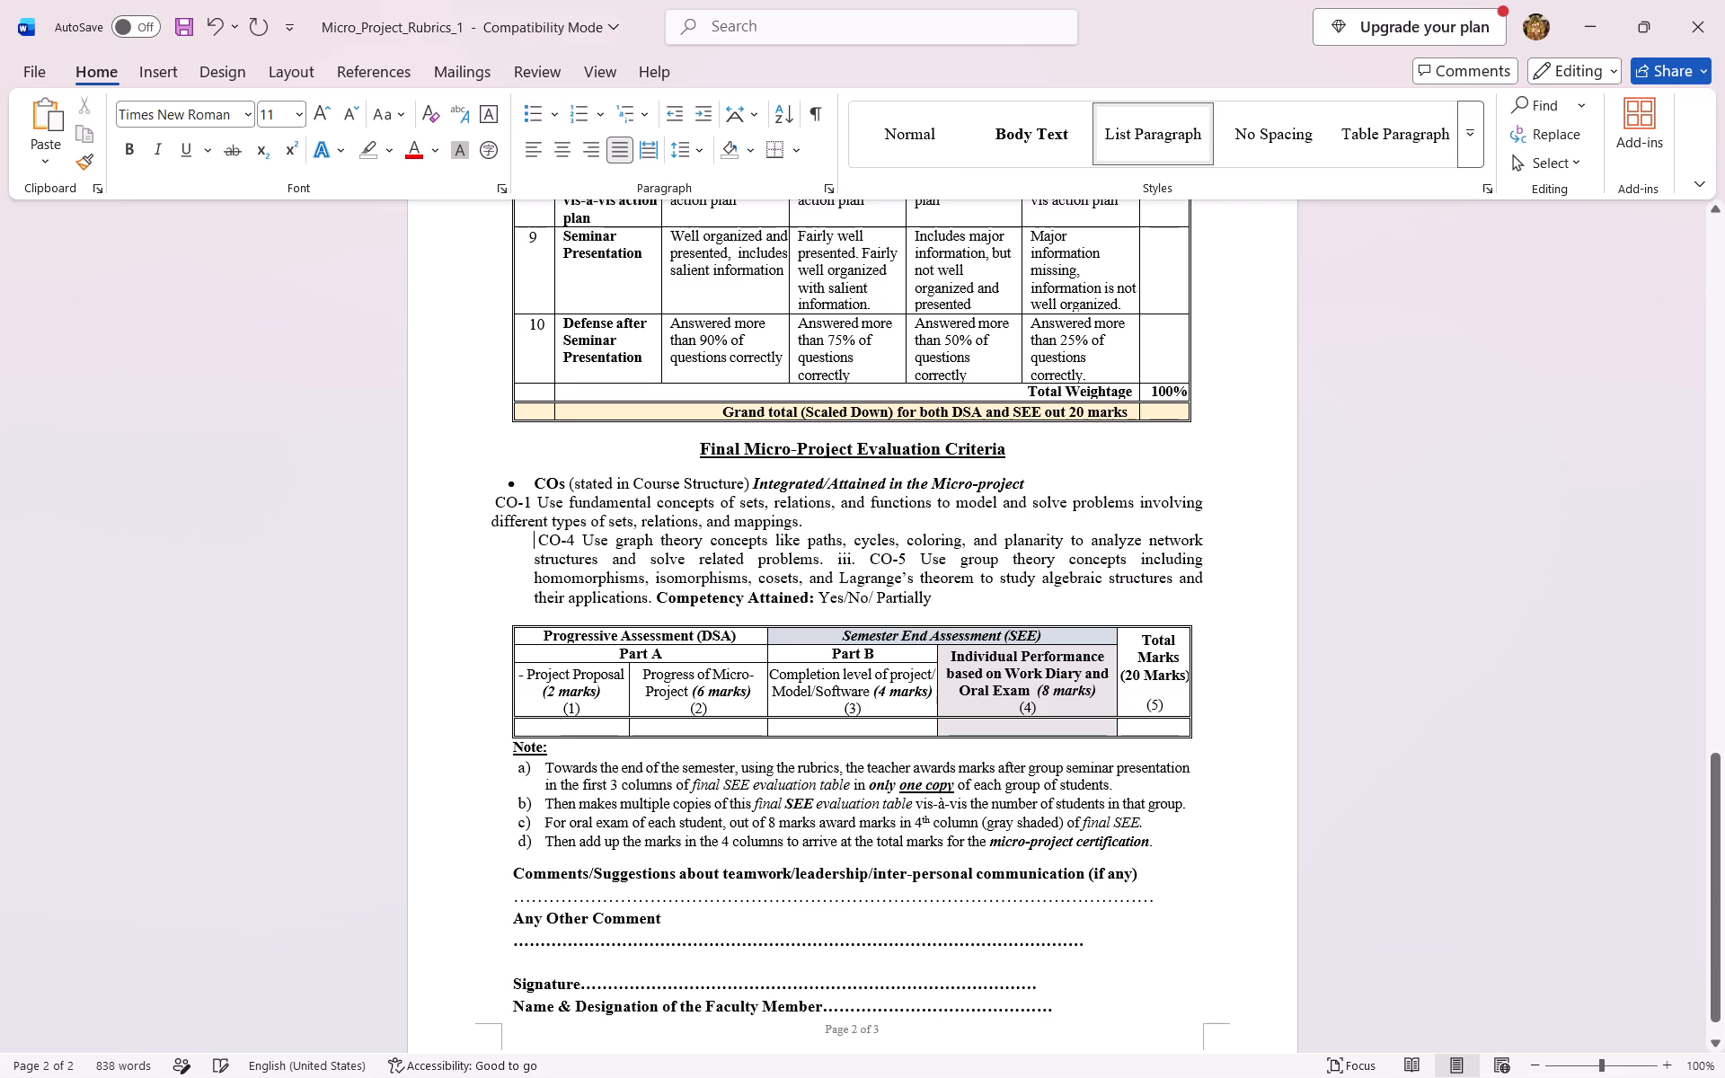
Delete the "iii." numeral before CO-5 and start the CO-5 outcome on its own line.
{"action": "left_click", "coordinate": [871, 562]}
{"action": "key", "text": "BackSpace"}
{"action": "key", "text": "BackSpace"}
{"action": "key", "text": "BackSpace"}
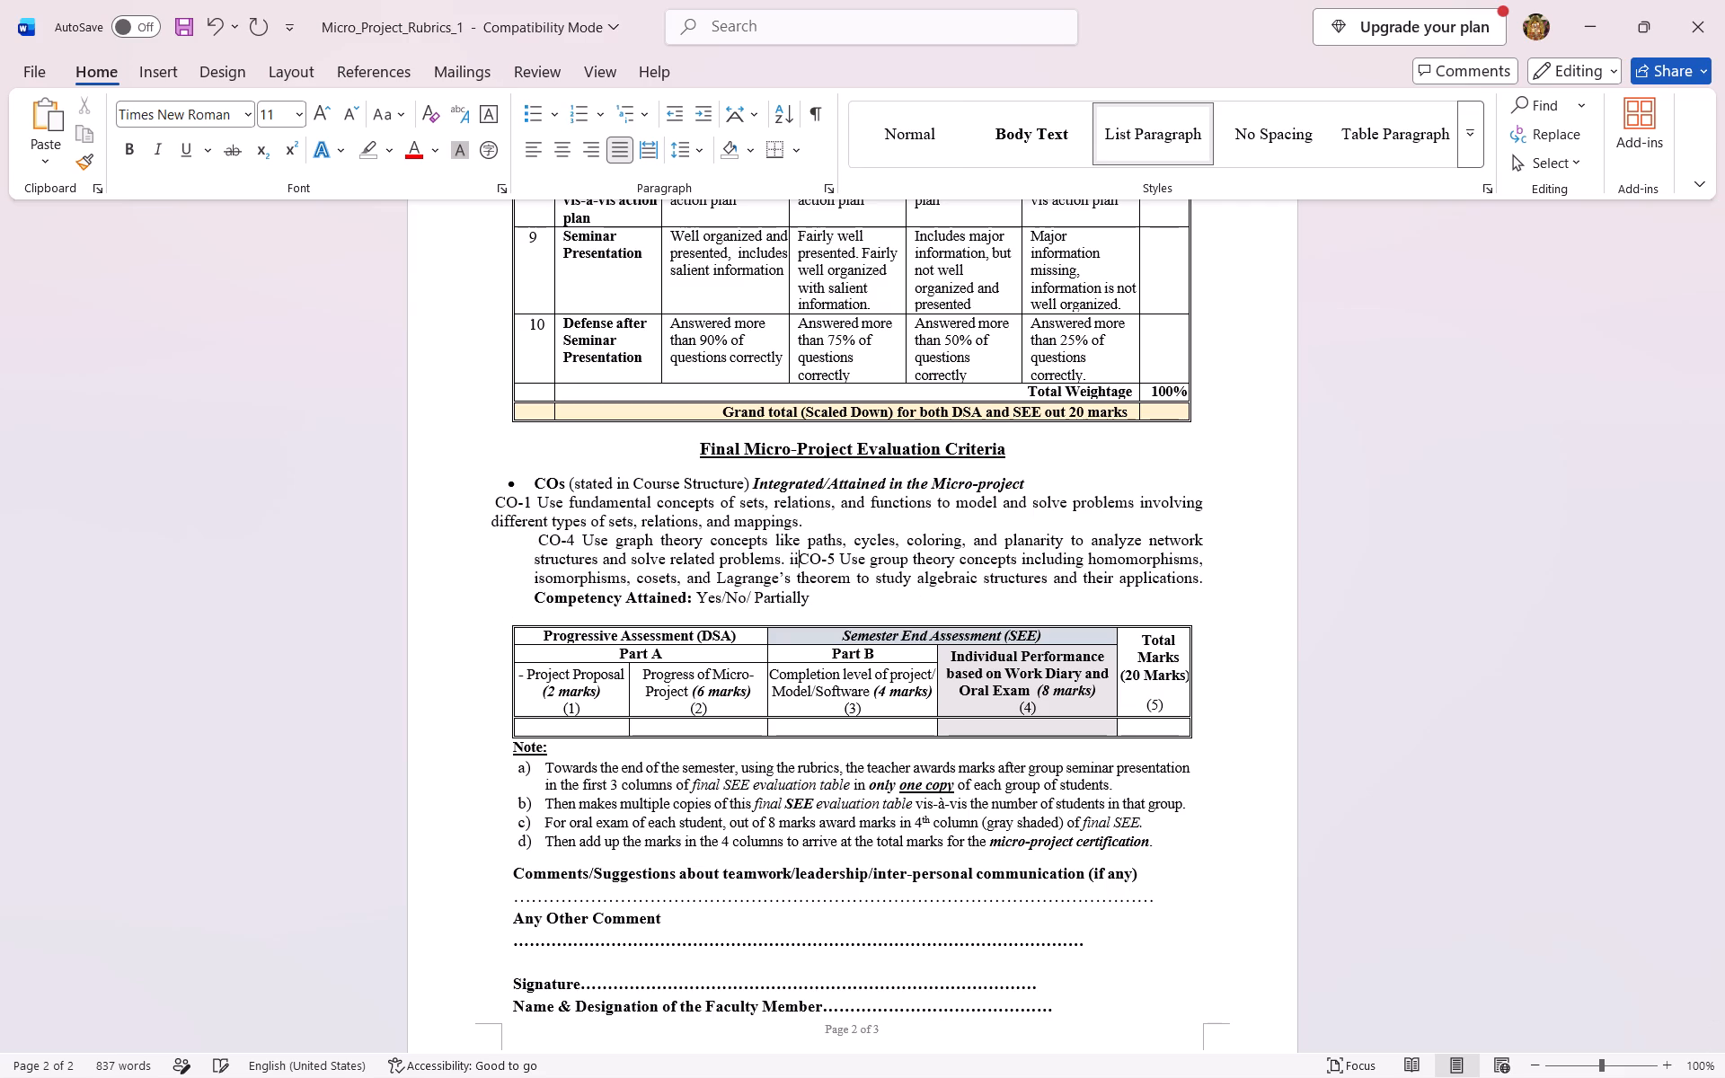
{"action": "key", "text": "BackSpace"}
{"action": "key", "text": "BackSpace"}
{"action": "key", "text": "Return"}
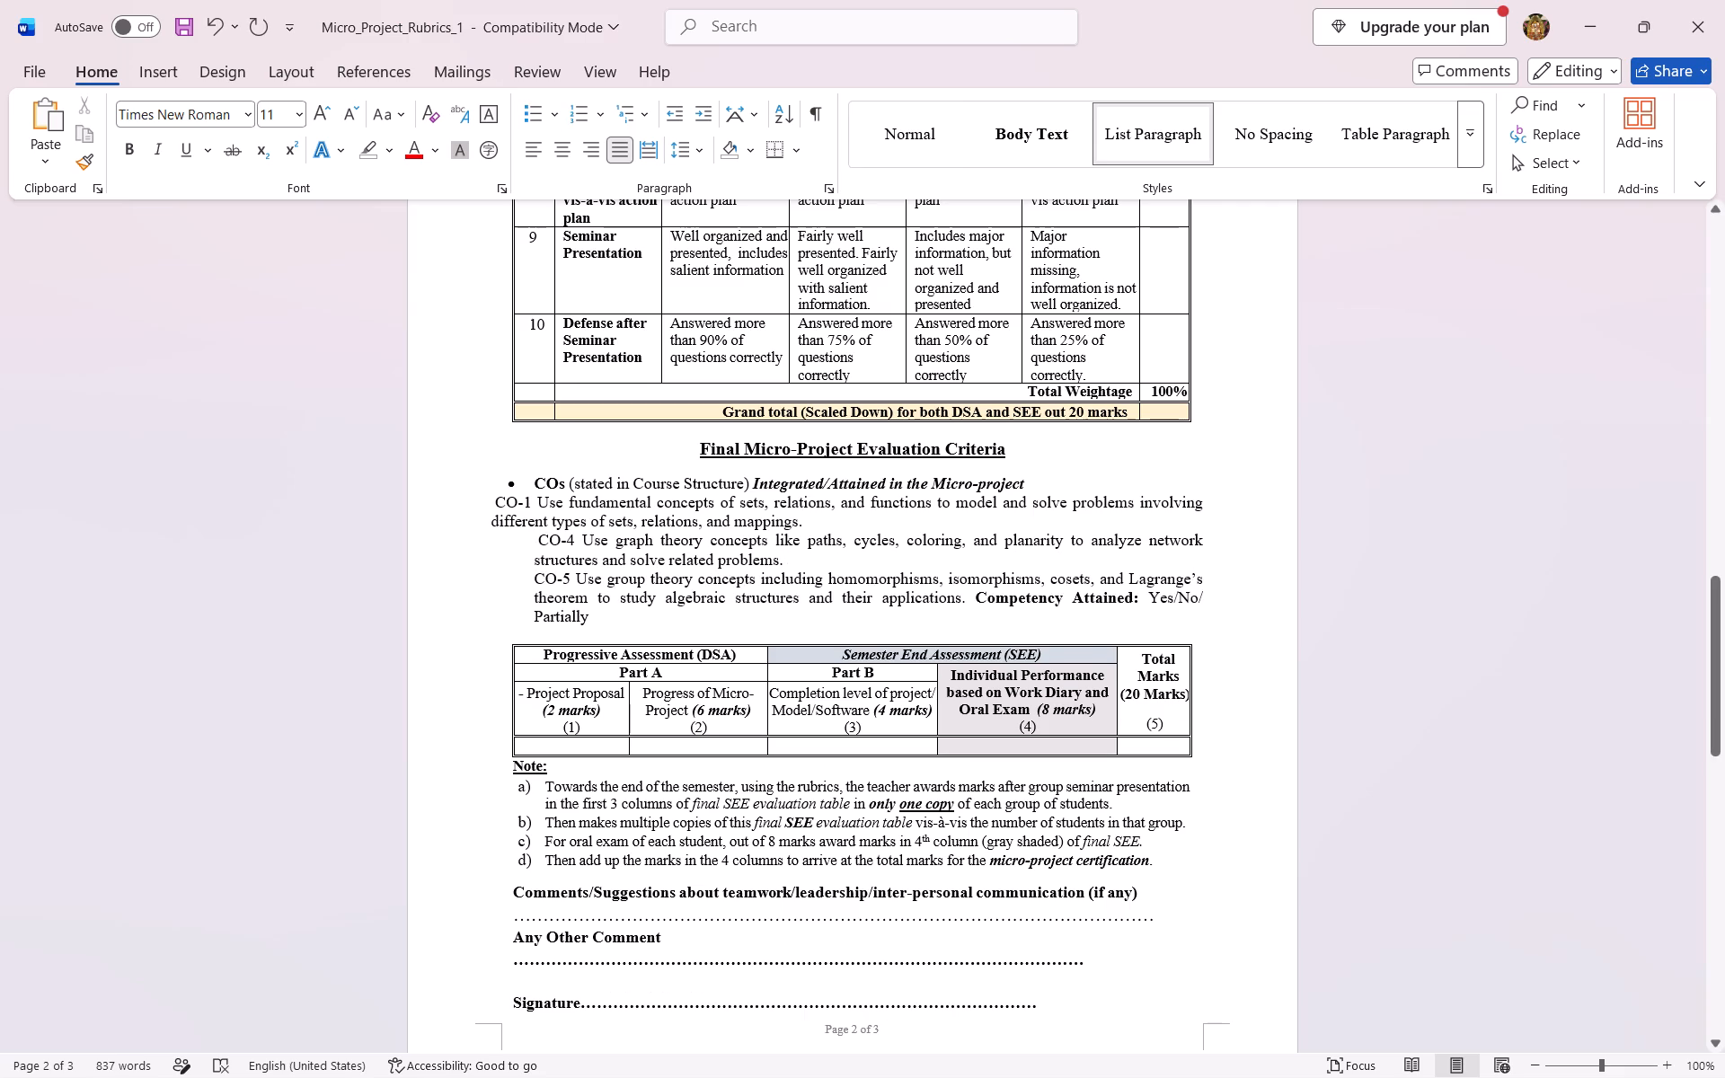
Change the CO-1, CO-4 and CO-5 paragraphs, including the Competency Attained text, from justified to left alignment.
{"action": "left_click_drag", "start_coordinate": [487, 495], "coordinate": [795, 610]}
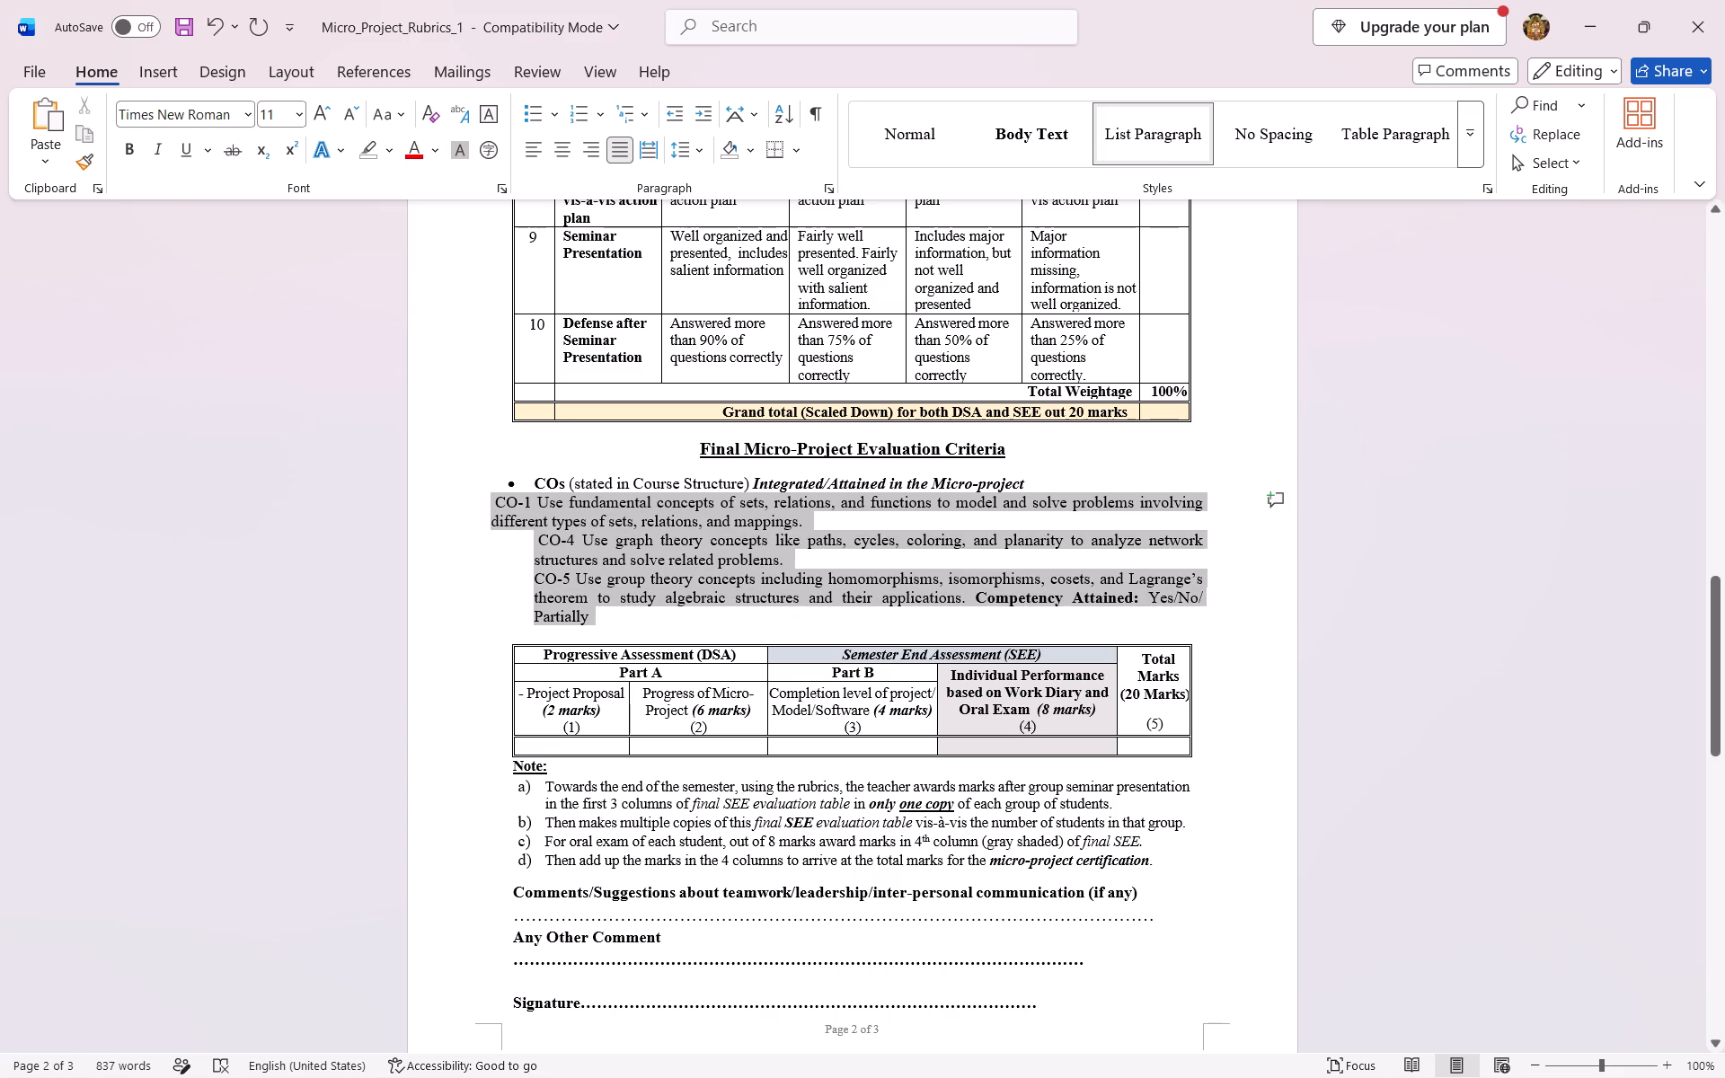
{"action": "left_click_drag", "start_coordinate": [795, 610], "coordinate": [626, 620]}
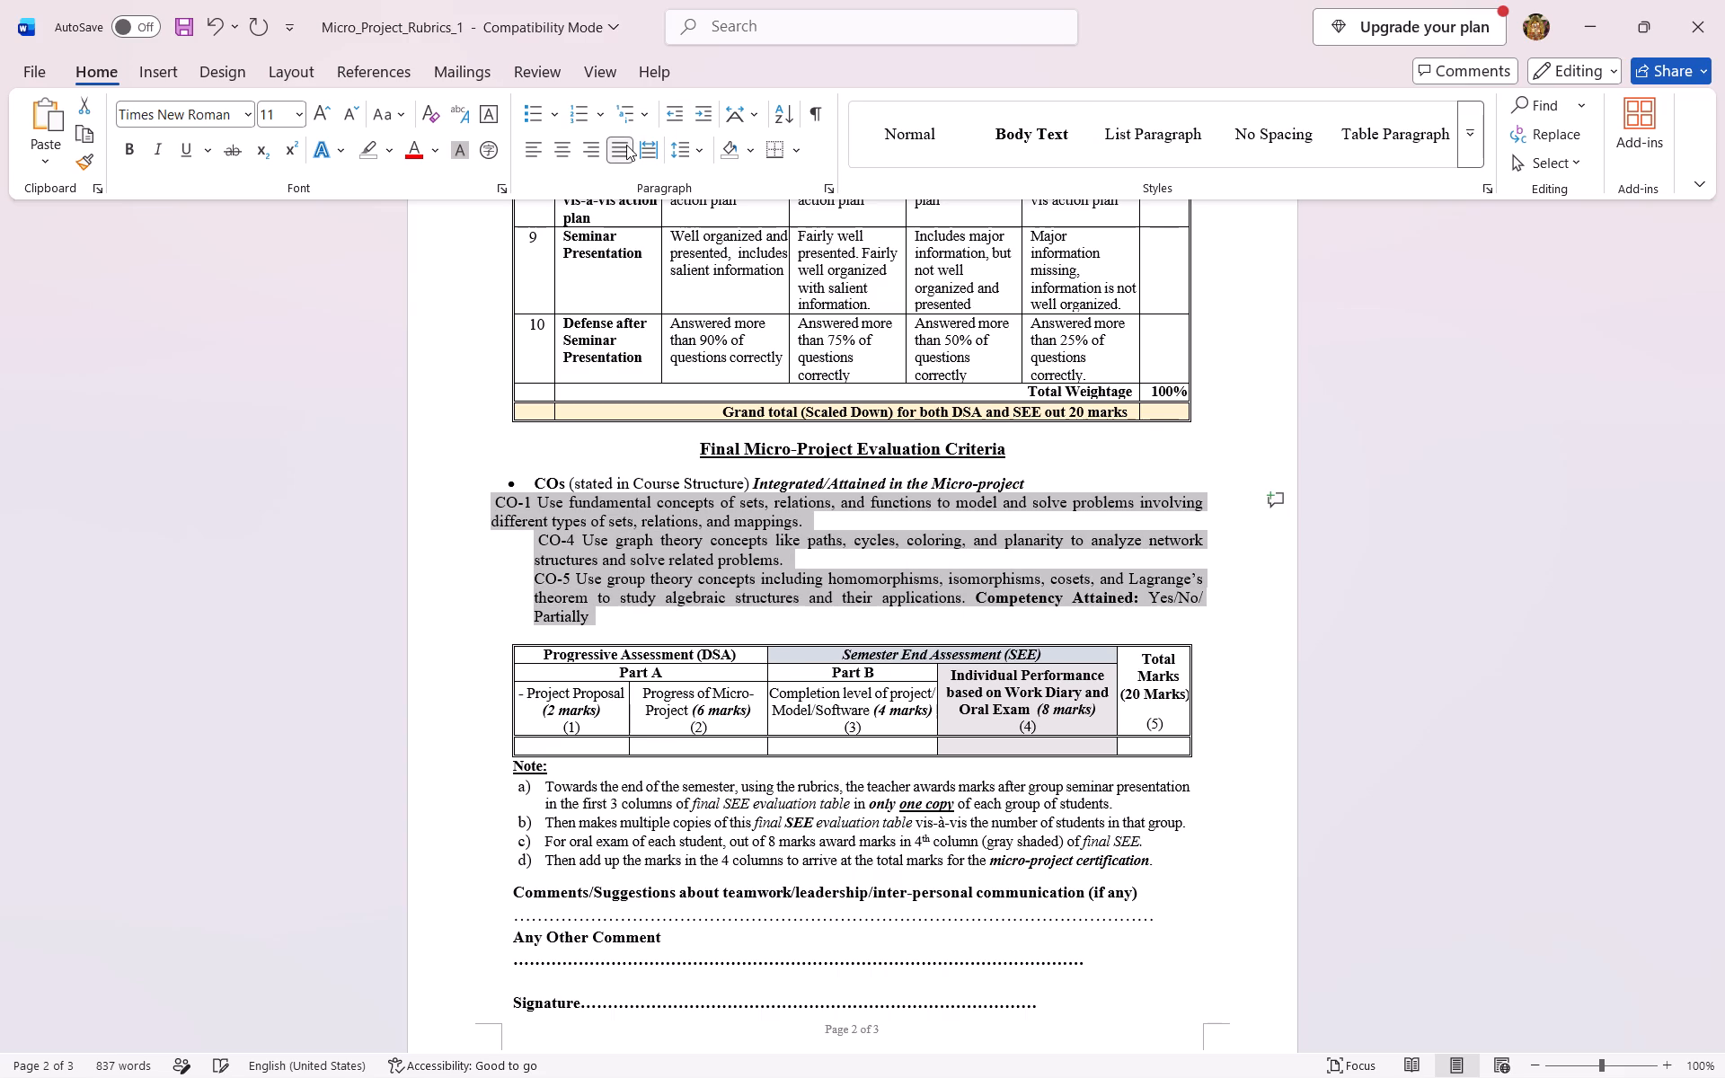
{"action": "left_click", "coordinate": [626, 145]}
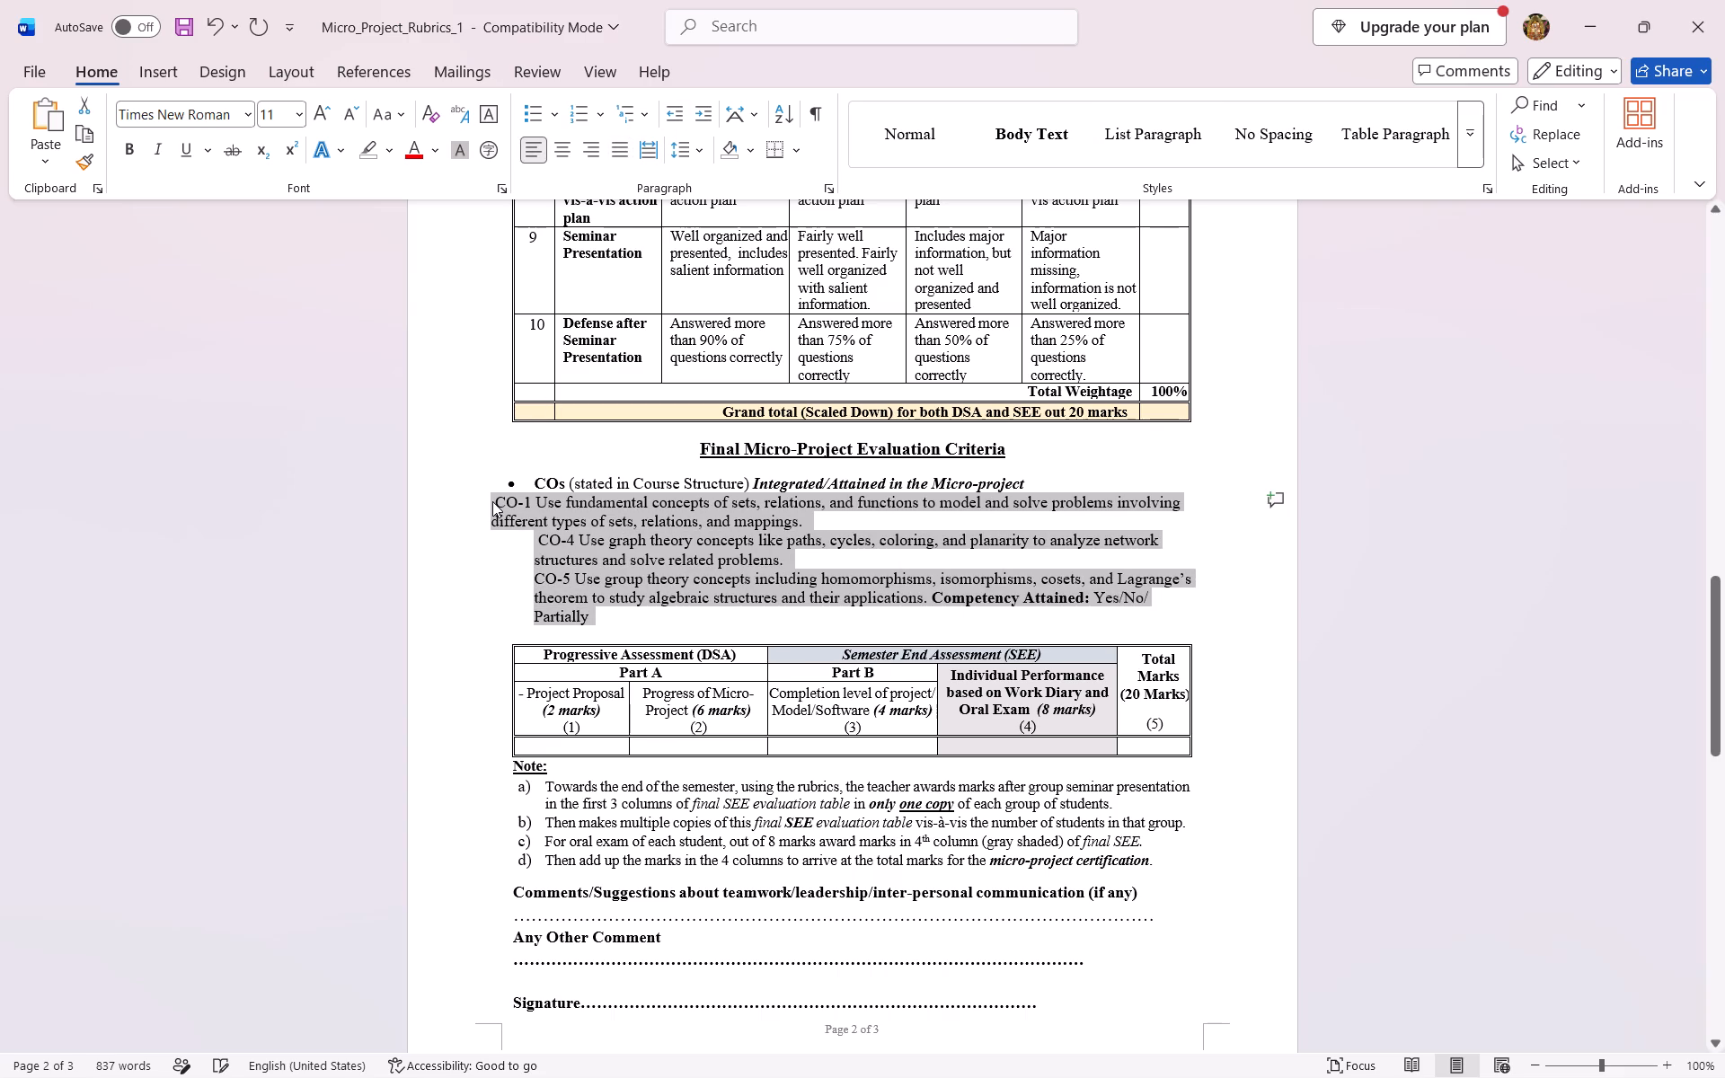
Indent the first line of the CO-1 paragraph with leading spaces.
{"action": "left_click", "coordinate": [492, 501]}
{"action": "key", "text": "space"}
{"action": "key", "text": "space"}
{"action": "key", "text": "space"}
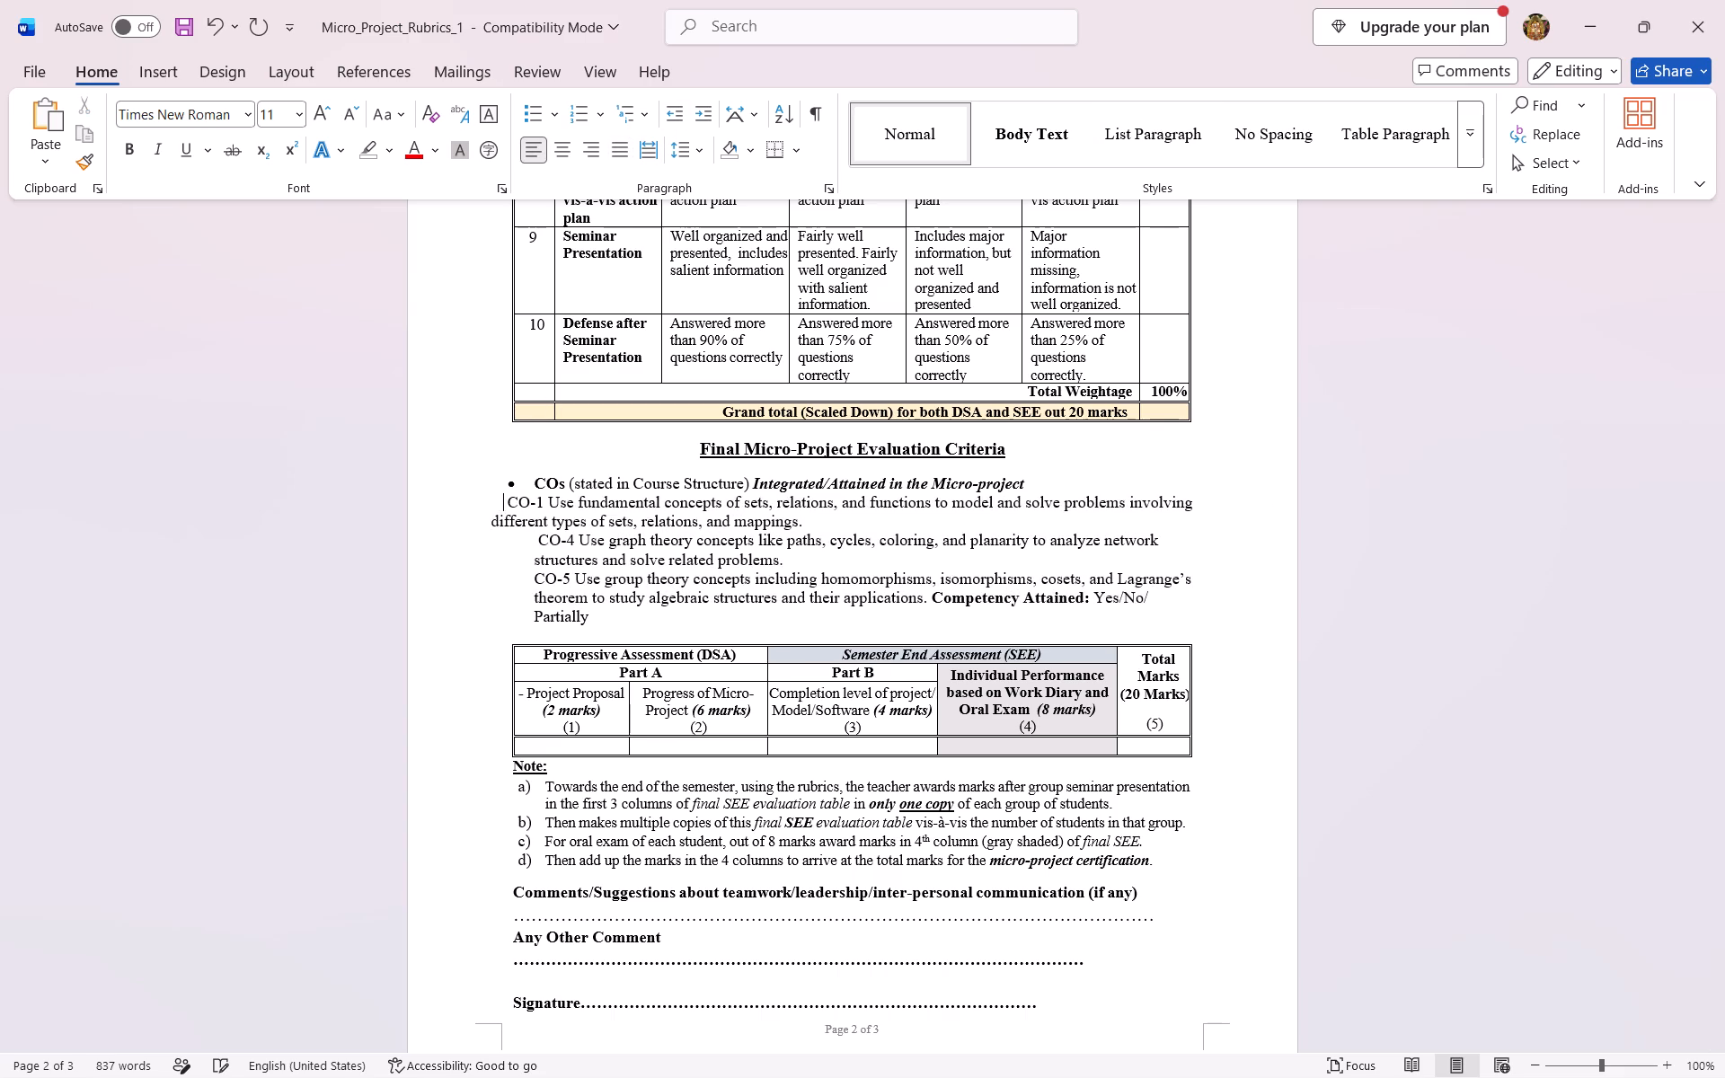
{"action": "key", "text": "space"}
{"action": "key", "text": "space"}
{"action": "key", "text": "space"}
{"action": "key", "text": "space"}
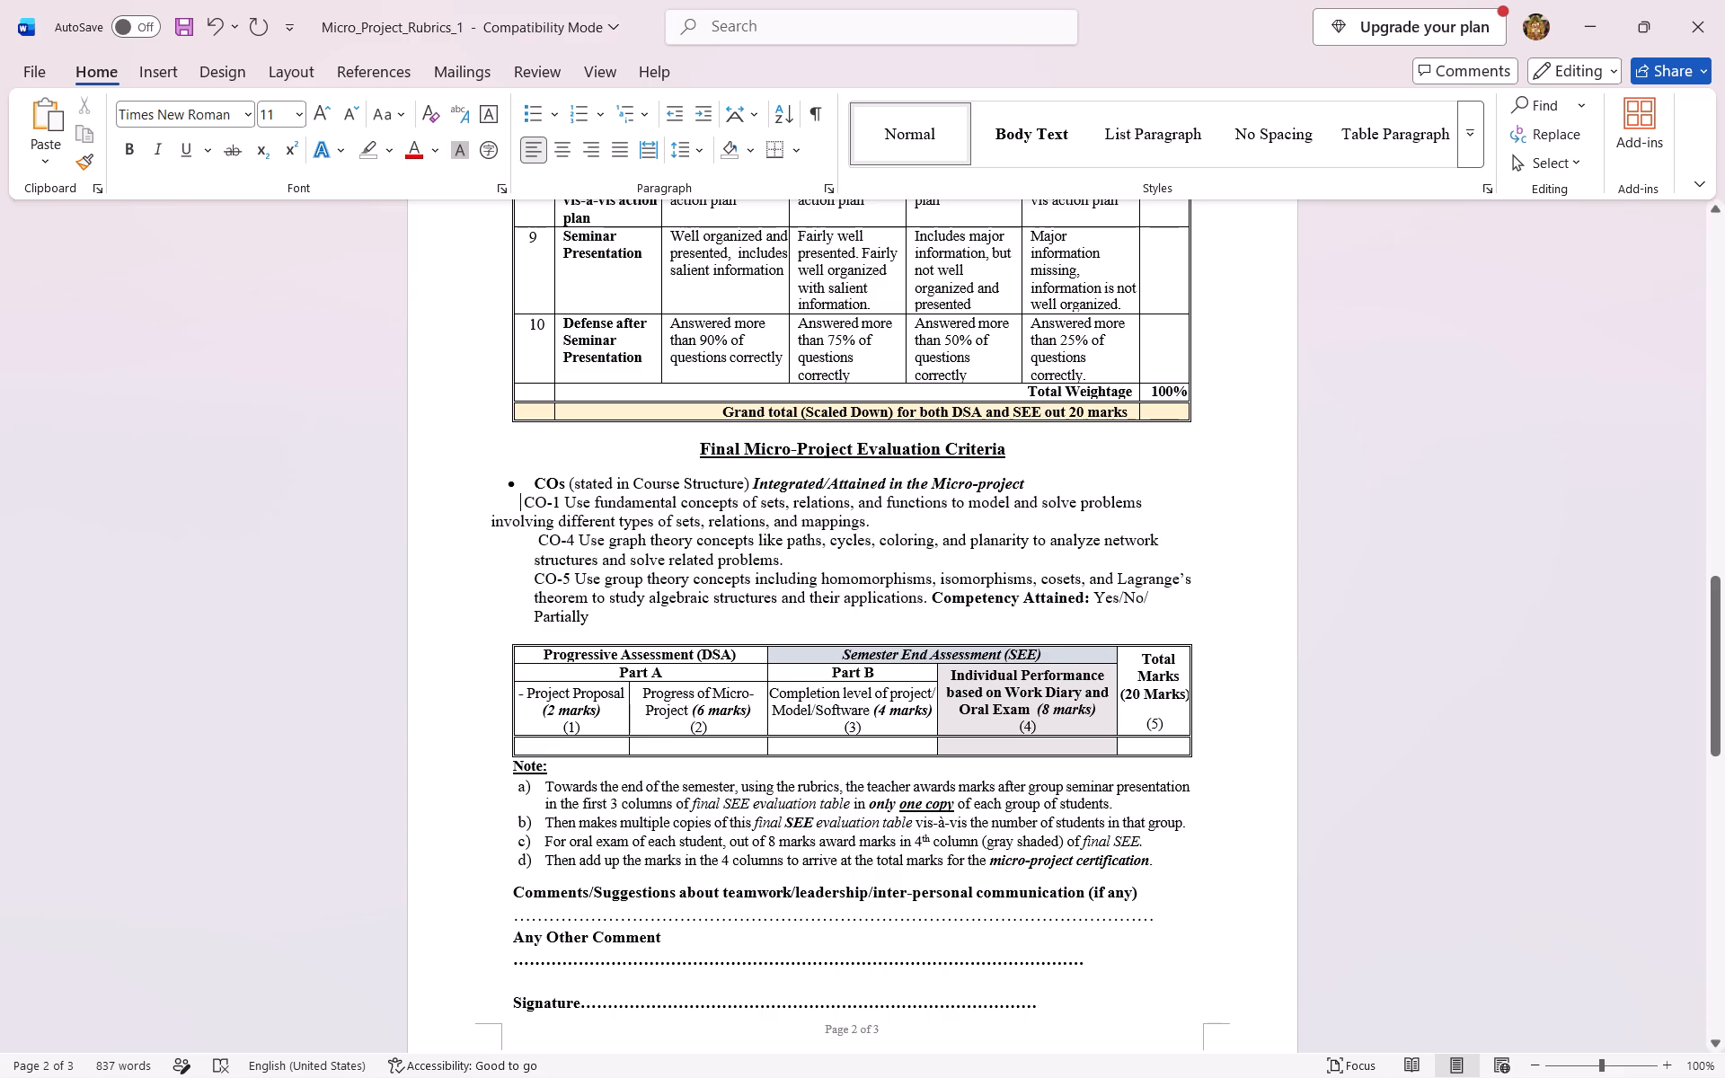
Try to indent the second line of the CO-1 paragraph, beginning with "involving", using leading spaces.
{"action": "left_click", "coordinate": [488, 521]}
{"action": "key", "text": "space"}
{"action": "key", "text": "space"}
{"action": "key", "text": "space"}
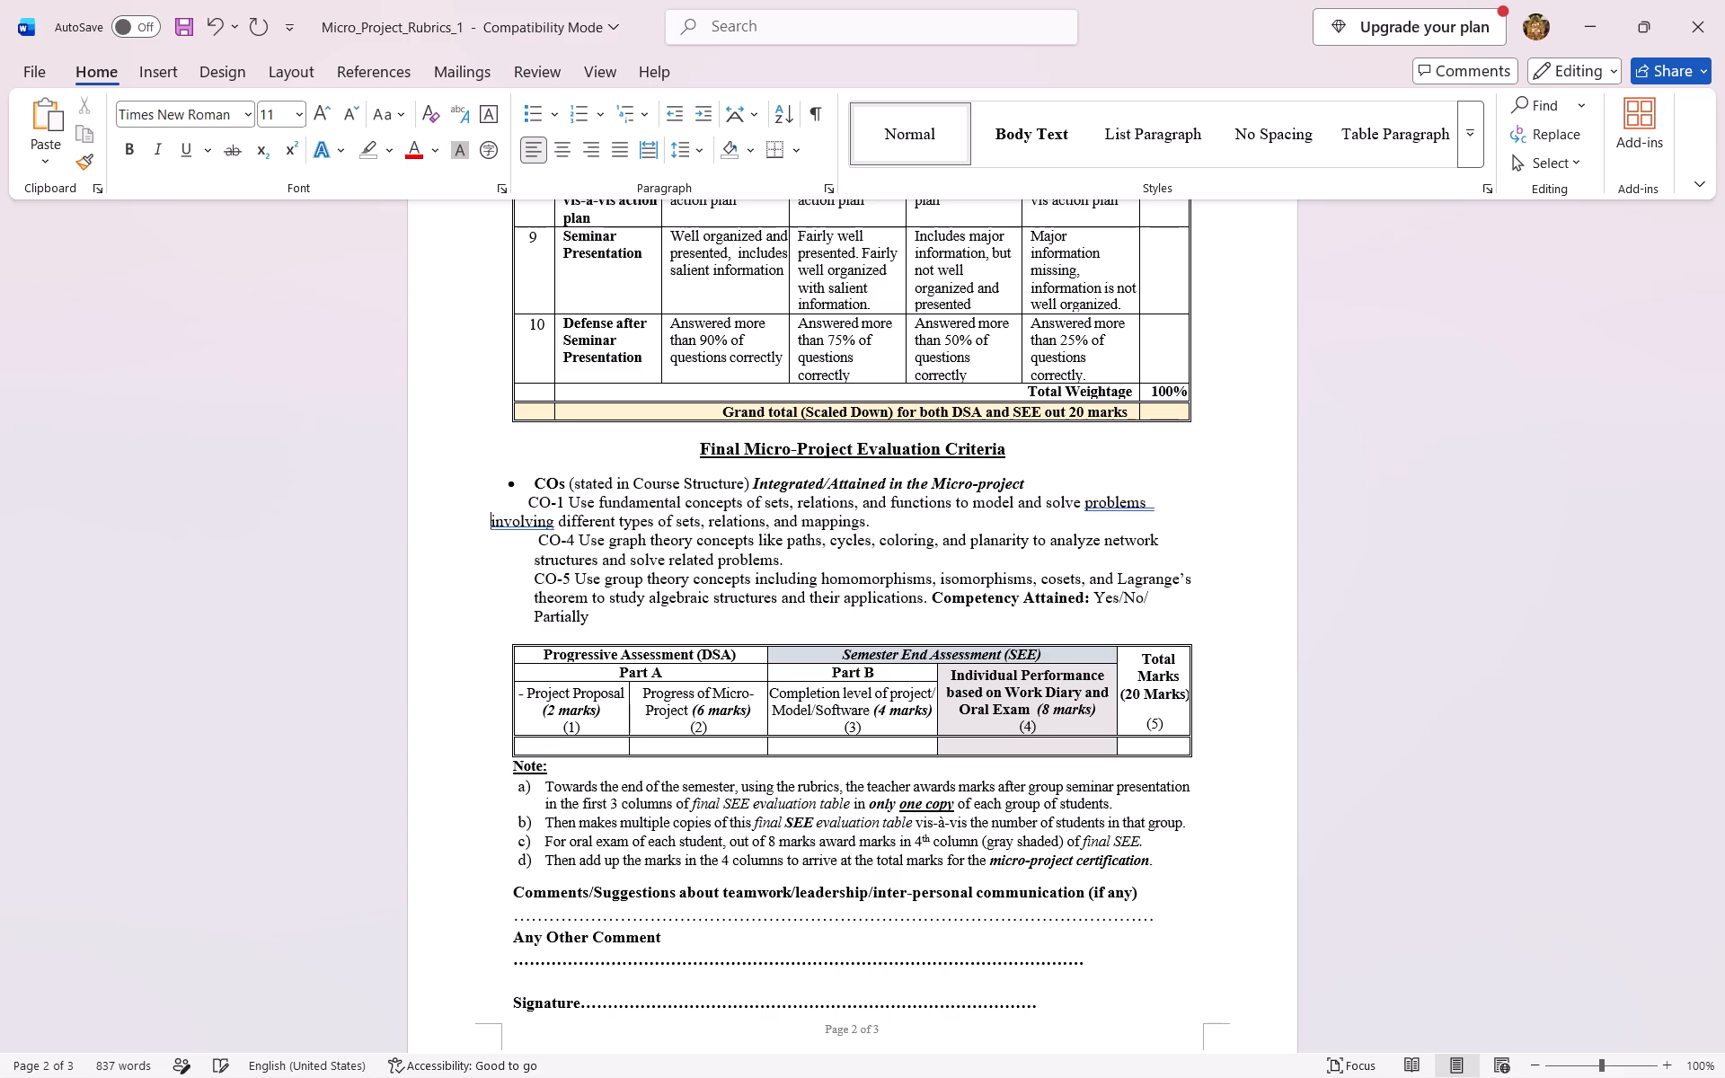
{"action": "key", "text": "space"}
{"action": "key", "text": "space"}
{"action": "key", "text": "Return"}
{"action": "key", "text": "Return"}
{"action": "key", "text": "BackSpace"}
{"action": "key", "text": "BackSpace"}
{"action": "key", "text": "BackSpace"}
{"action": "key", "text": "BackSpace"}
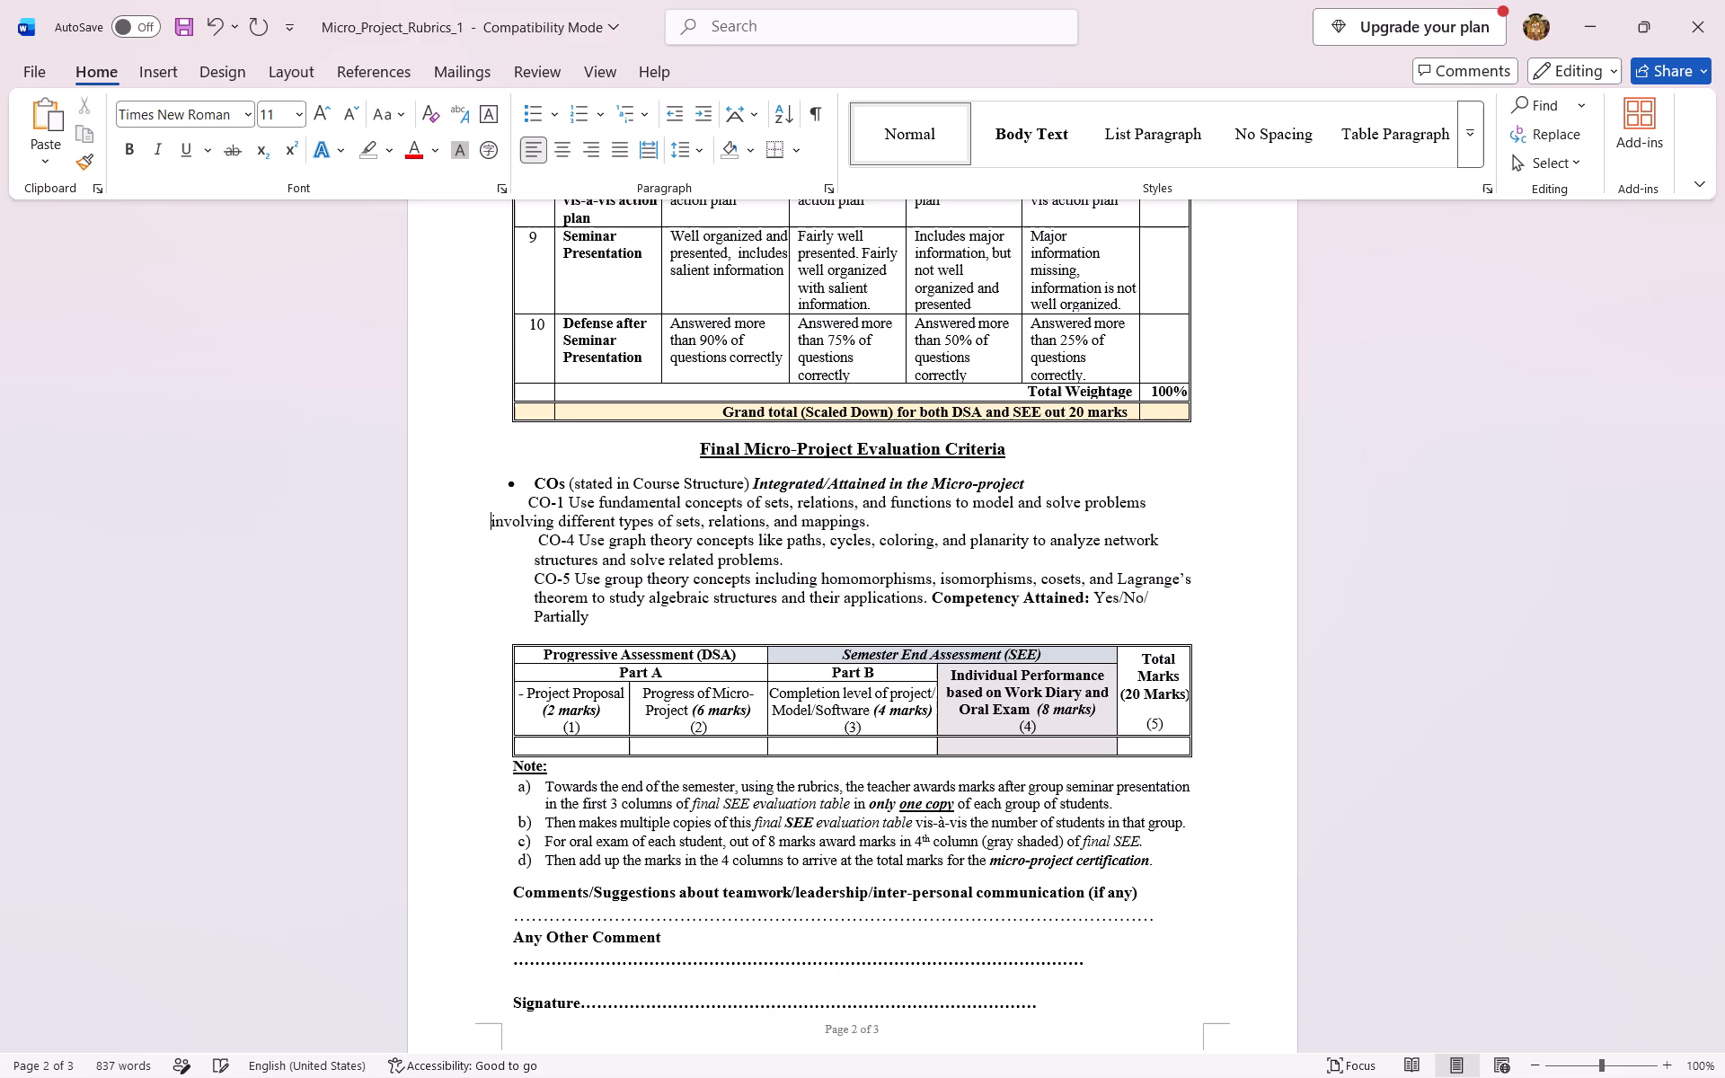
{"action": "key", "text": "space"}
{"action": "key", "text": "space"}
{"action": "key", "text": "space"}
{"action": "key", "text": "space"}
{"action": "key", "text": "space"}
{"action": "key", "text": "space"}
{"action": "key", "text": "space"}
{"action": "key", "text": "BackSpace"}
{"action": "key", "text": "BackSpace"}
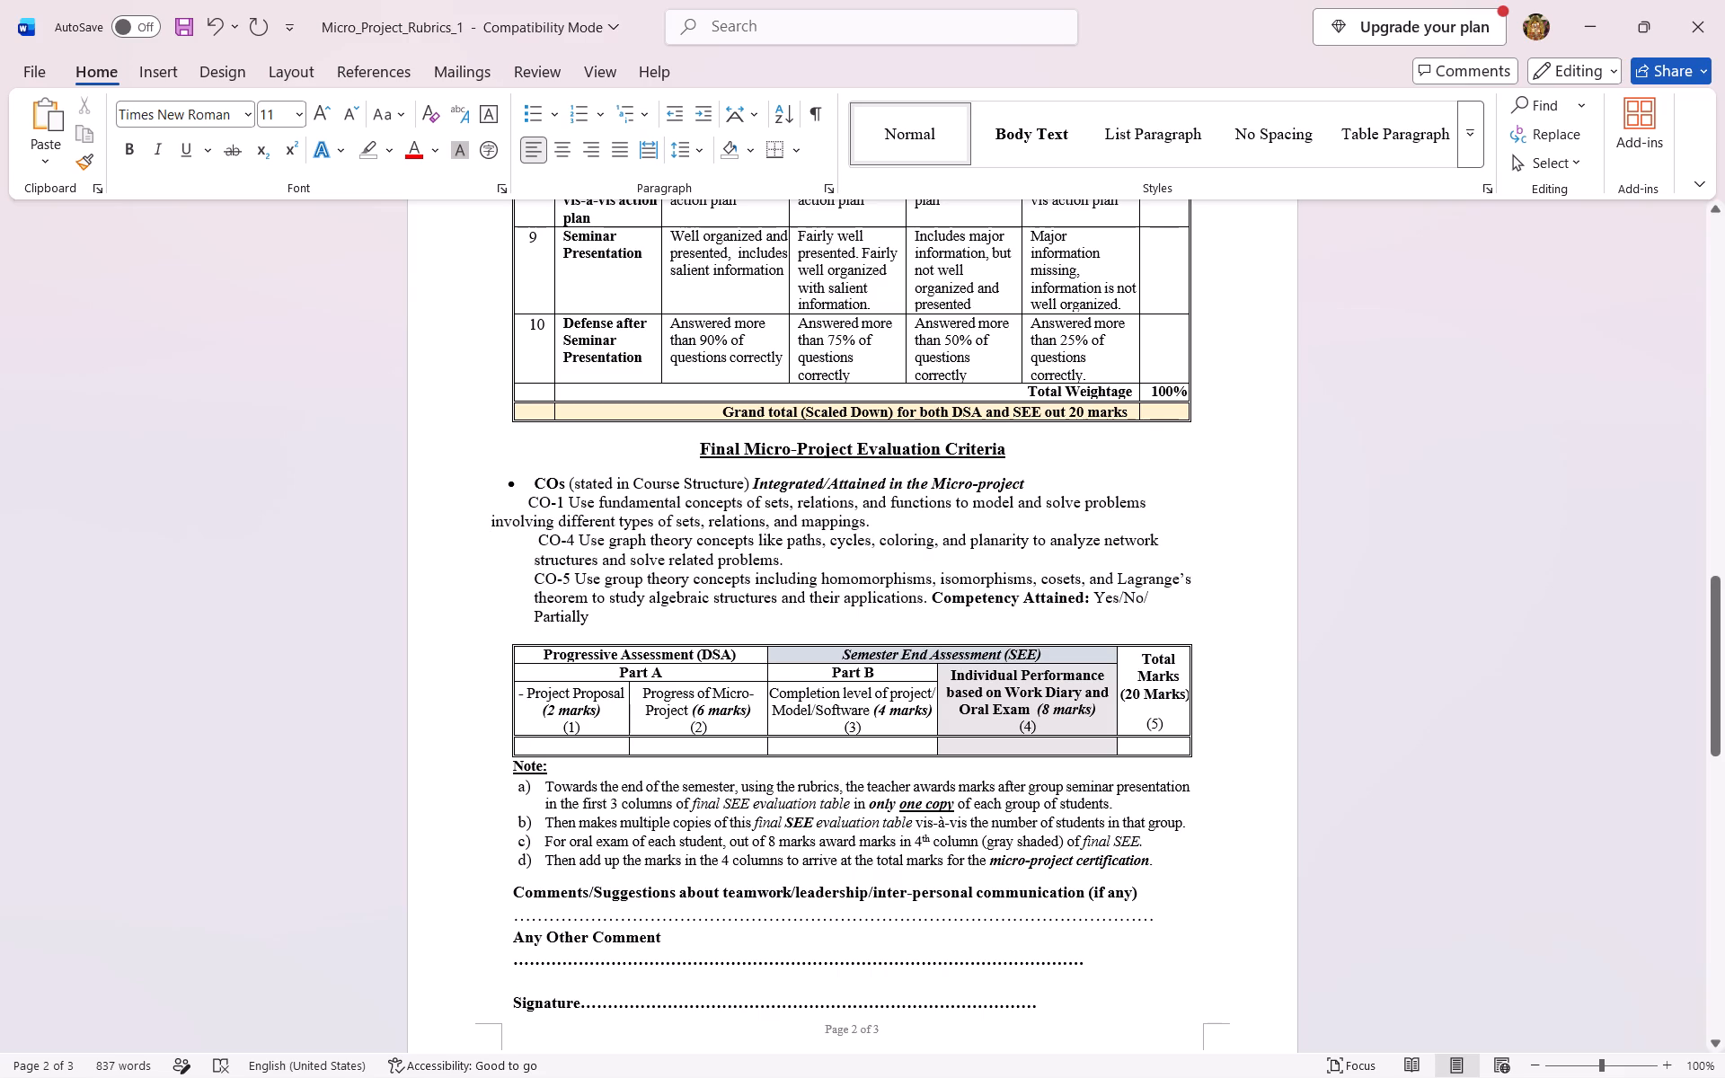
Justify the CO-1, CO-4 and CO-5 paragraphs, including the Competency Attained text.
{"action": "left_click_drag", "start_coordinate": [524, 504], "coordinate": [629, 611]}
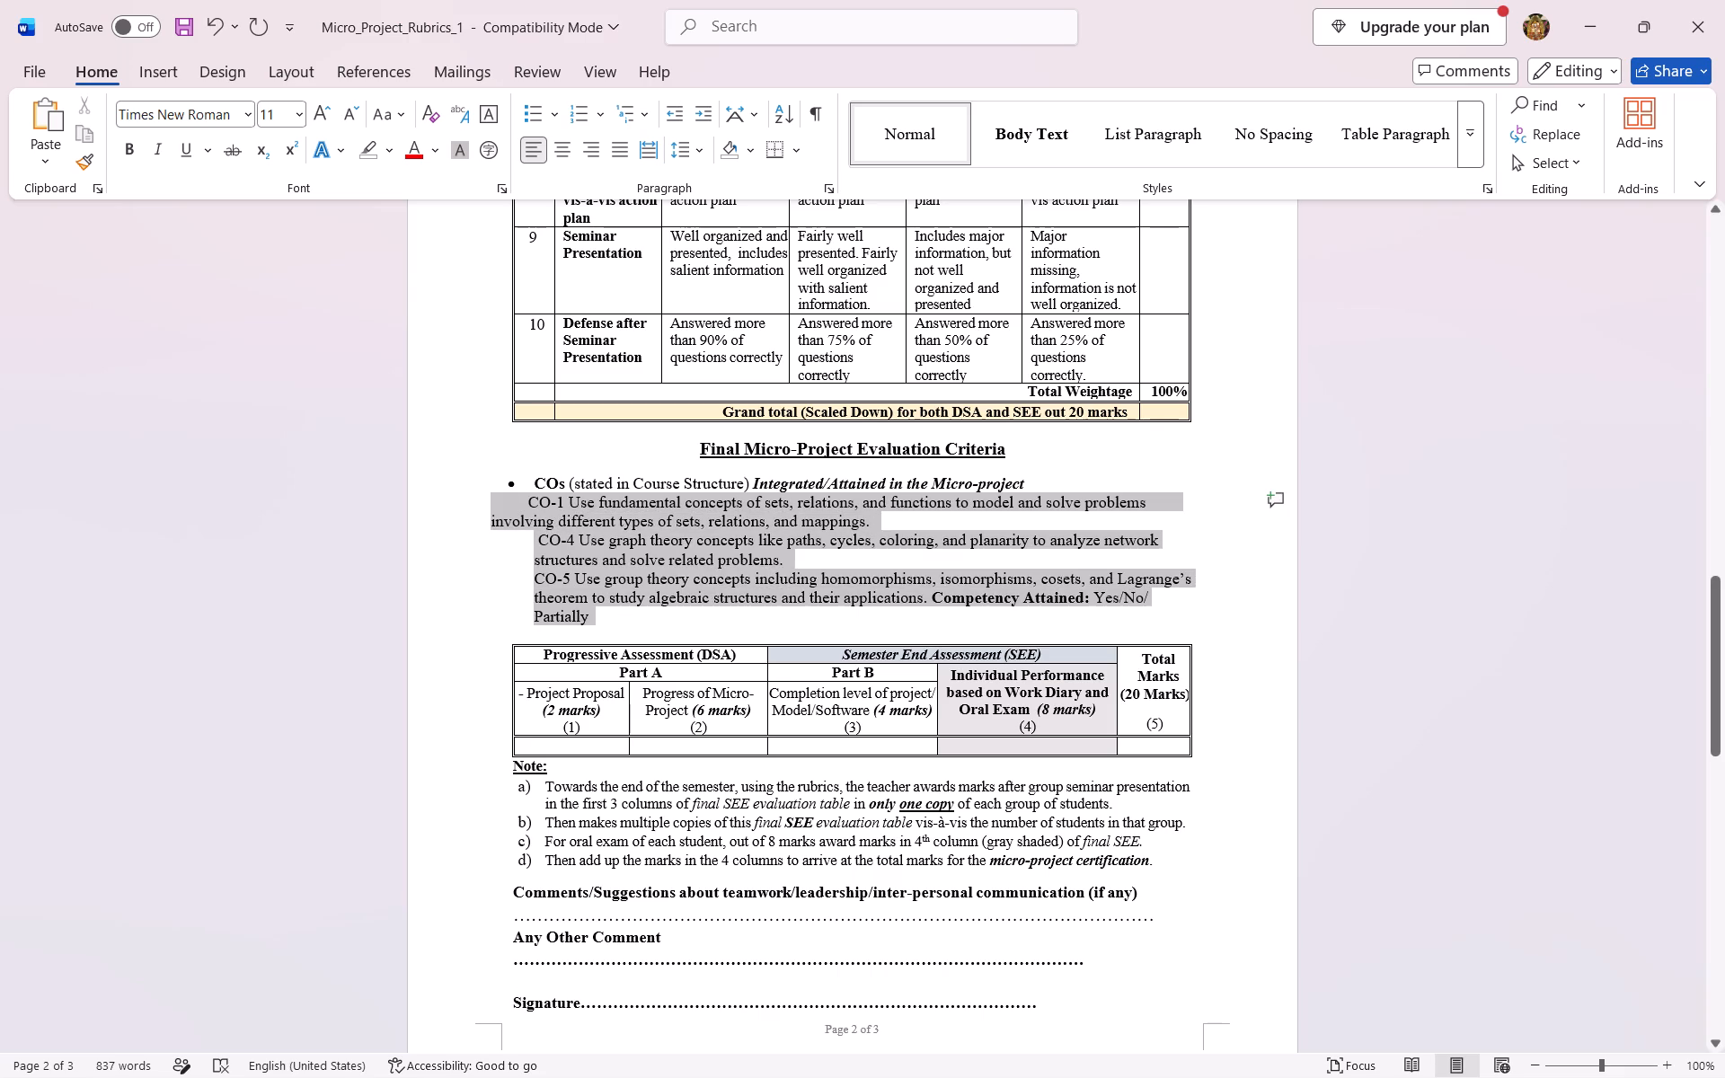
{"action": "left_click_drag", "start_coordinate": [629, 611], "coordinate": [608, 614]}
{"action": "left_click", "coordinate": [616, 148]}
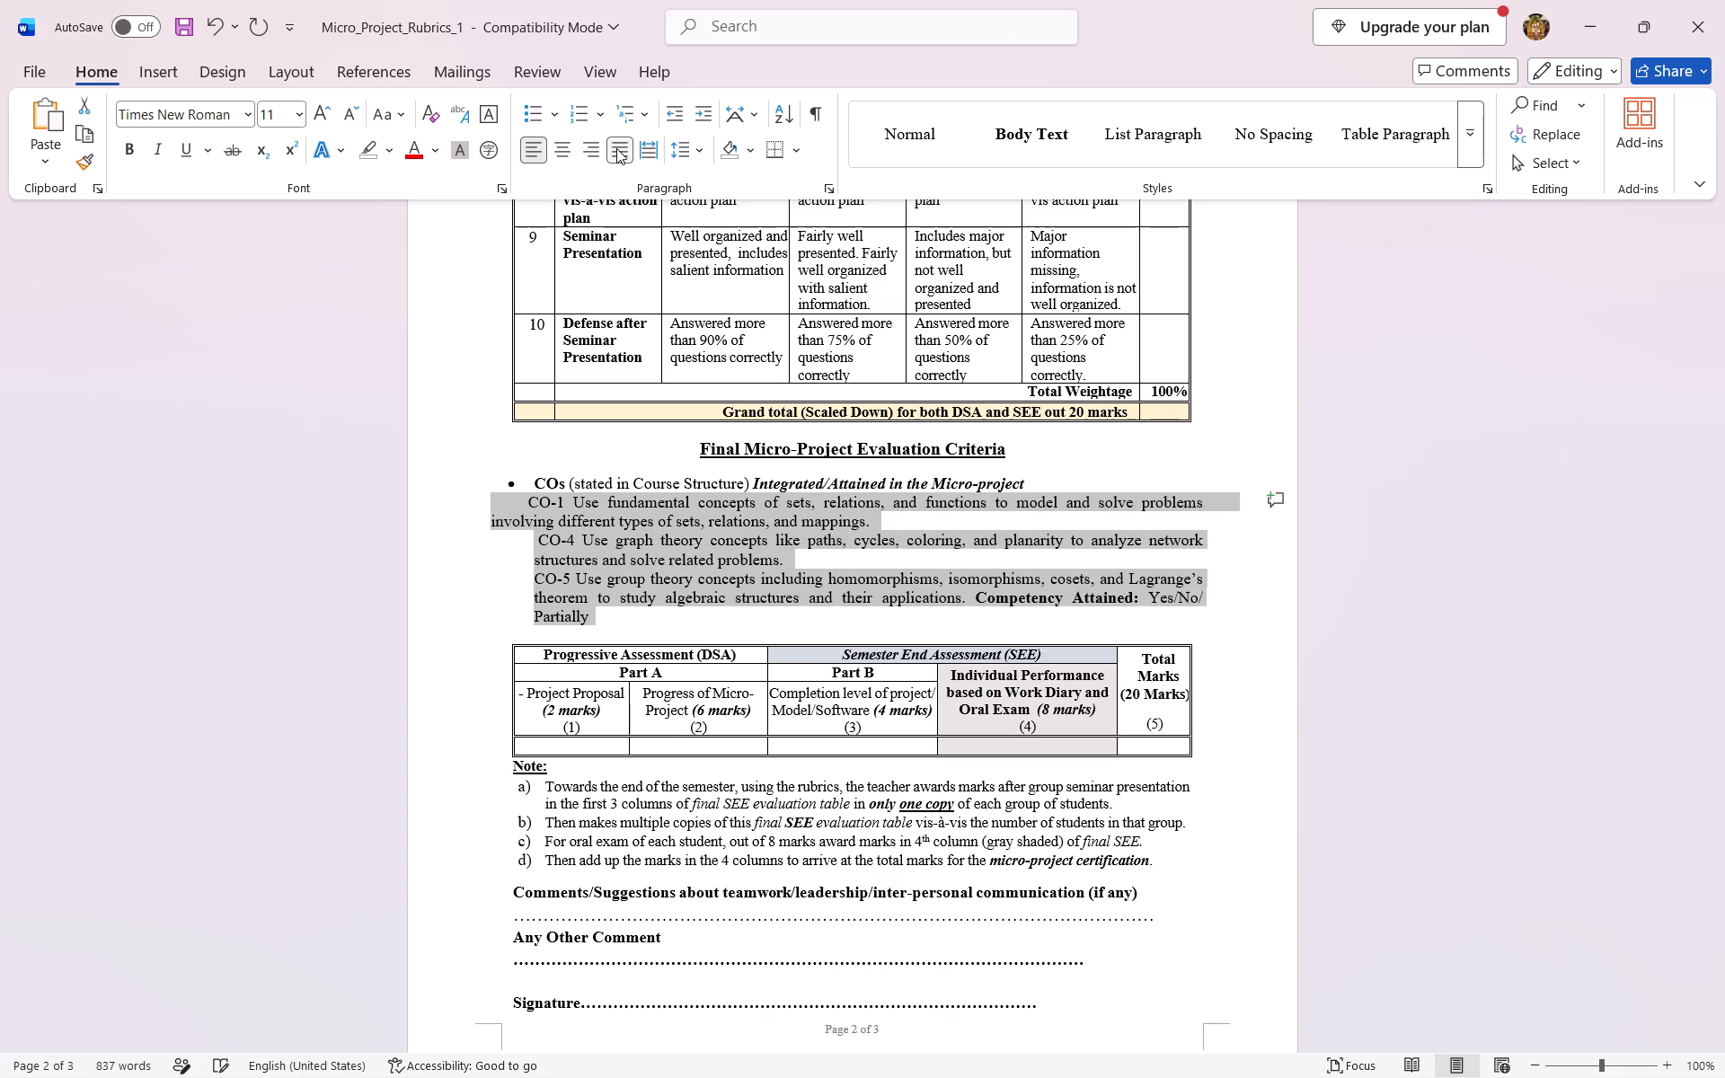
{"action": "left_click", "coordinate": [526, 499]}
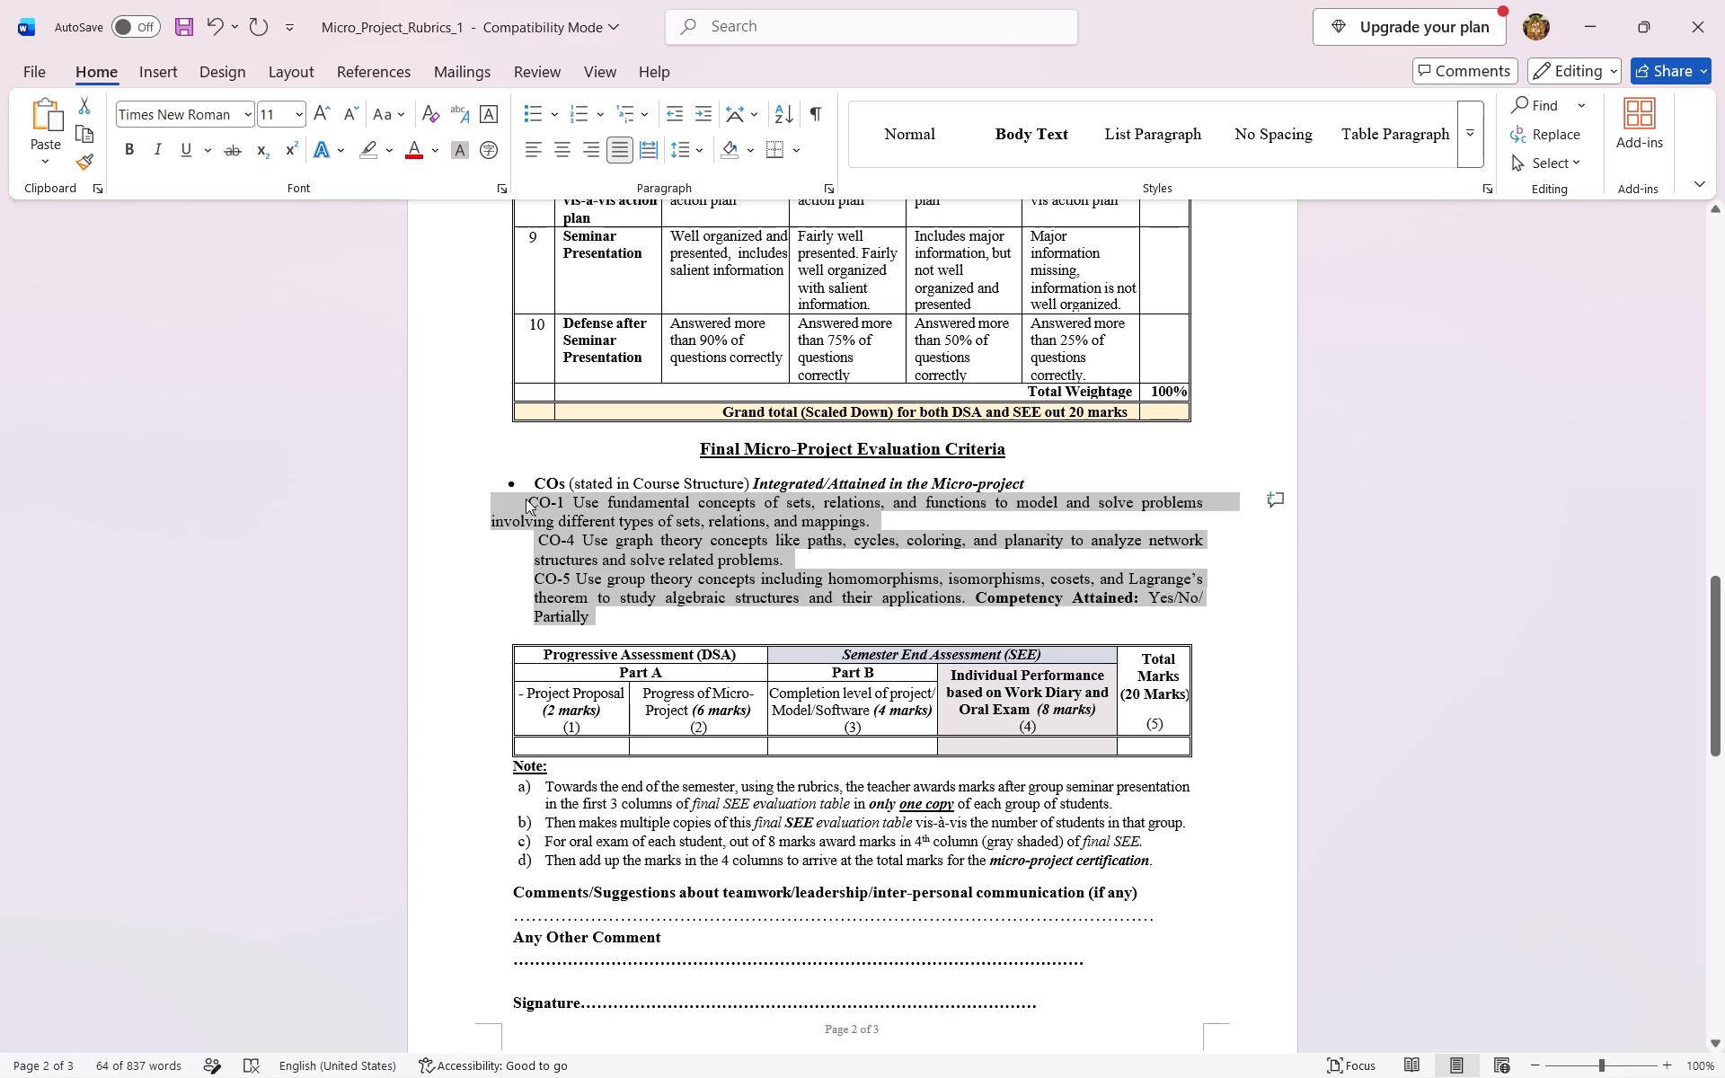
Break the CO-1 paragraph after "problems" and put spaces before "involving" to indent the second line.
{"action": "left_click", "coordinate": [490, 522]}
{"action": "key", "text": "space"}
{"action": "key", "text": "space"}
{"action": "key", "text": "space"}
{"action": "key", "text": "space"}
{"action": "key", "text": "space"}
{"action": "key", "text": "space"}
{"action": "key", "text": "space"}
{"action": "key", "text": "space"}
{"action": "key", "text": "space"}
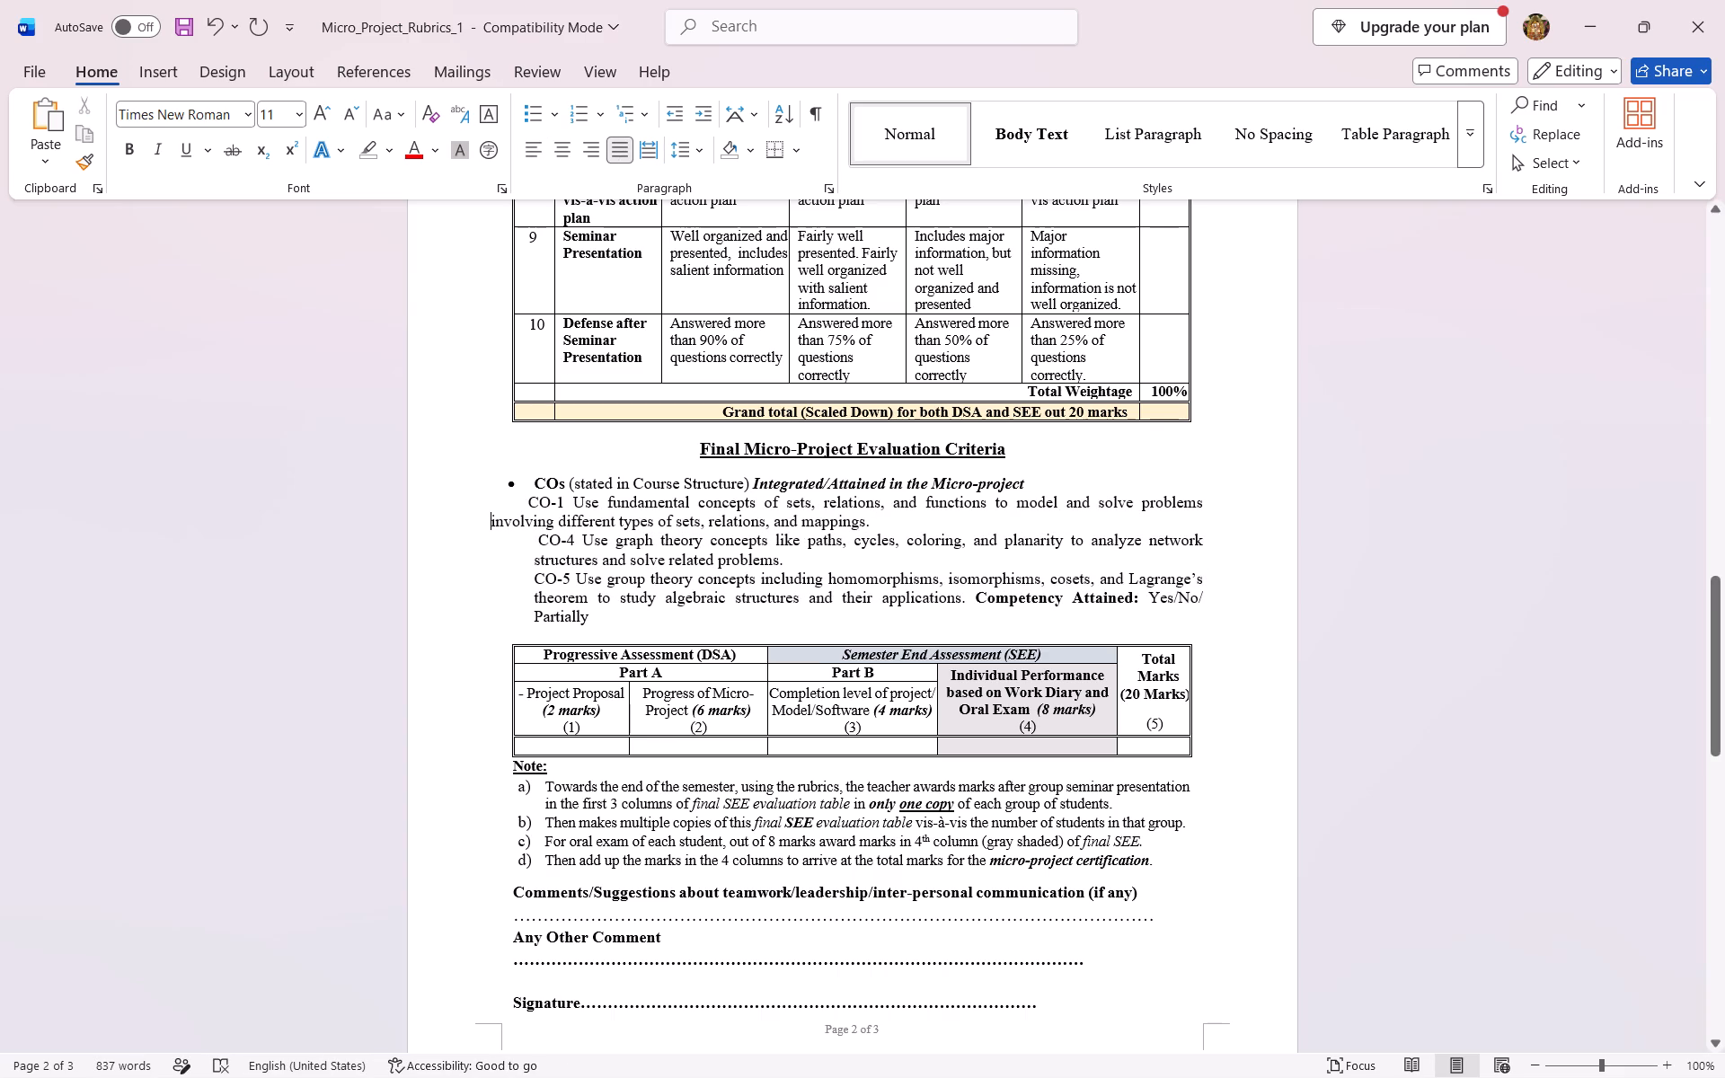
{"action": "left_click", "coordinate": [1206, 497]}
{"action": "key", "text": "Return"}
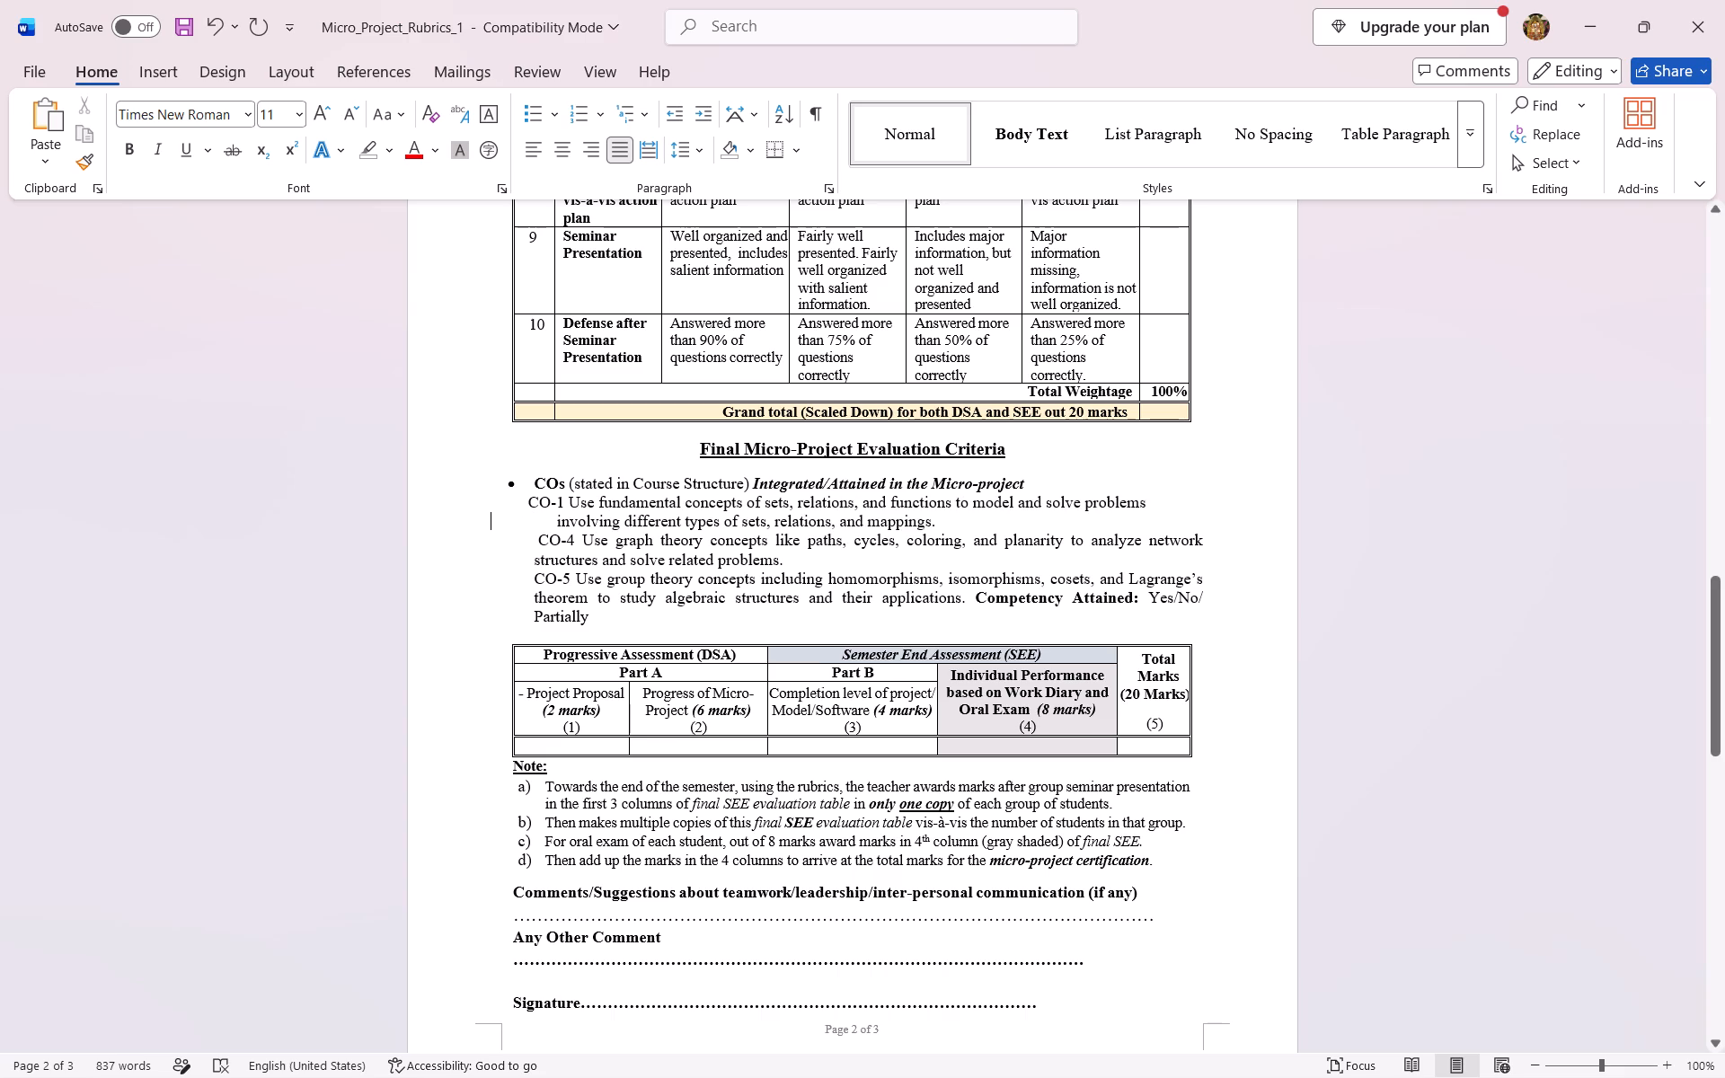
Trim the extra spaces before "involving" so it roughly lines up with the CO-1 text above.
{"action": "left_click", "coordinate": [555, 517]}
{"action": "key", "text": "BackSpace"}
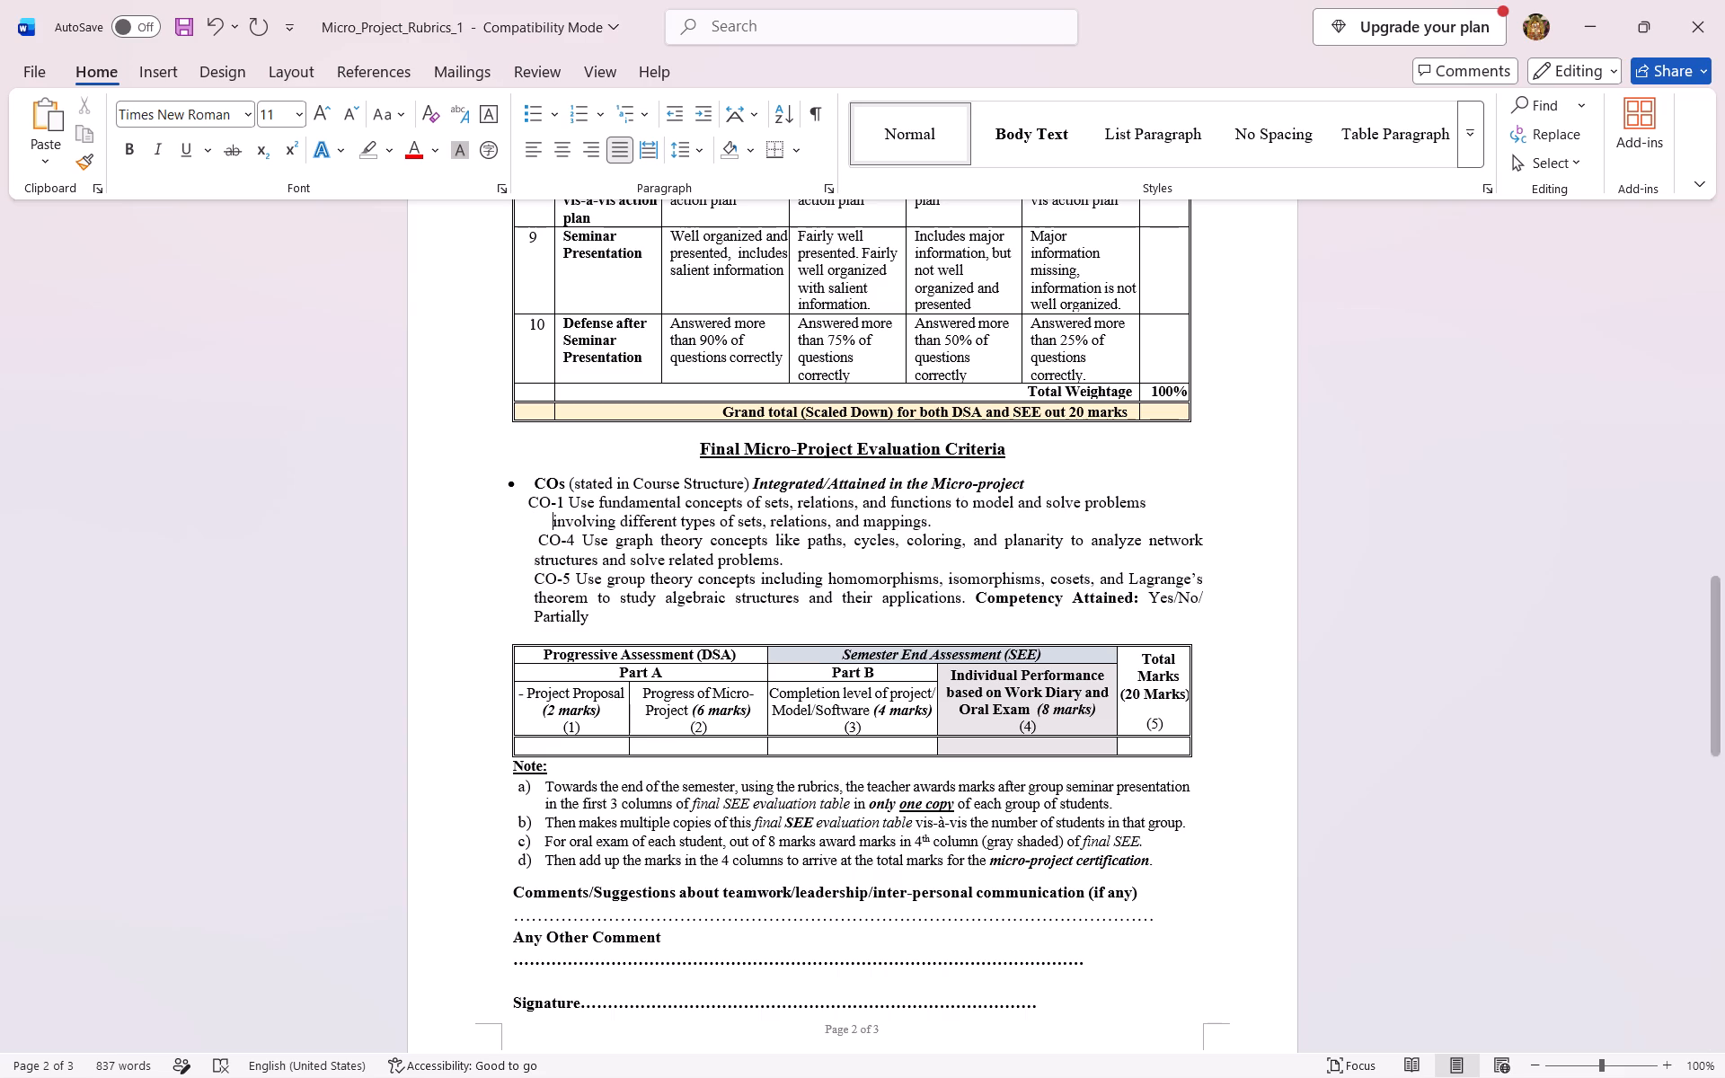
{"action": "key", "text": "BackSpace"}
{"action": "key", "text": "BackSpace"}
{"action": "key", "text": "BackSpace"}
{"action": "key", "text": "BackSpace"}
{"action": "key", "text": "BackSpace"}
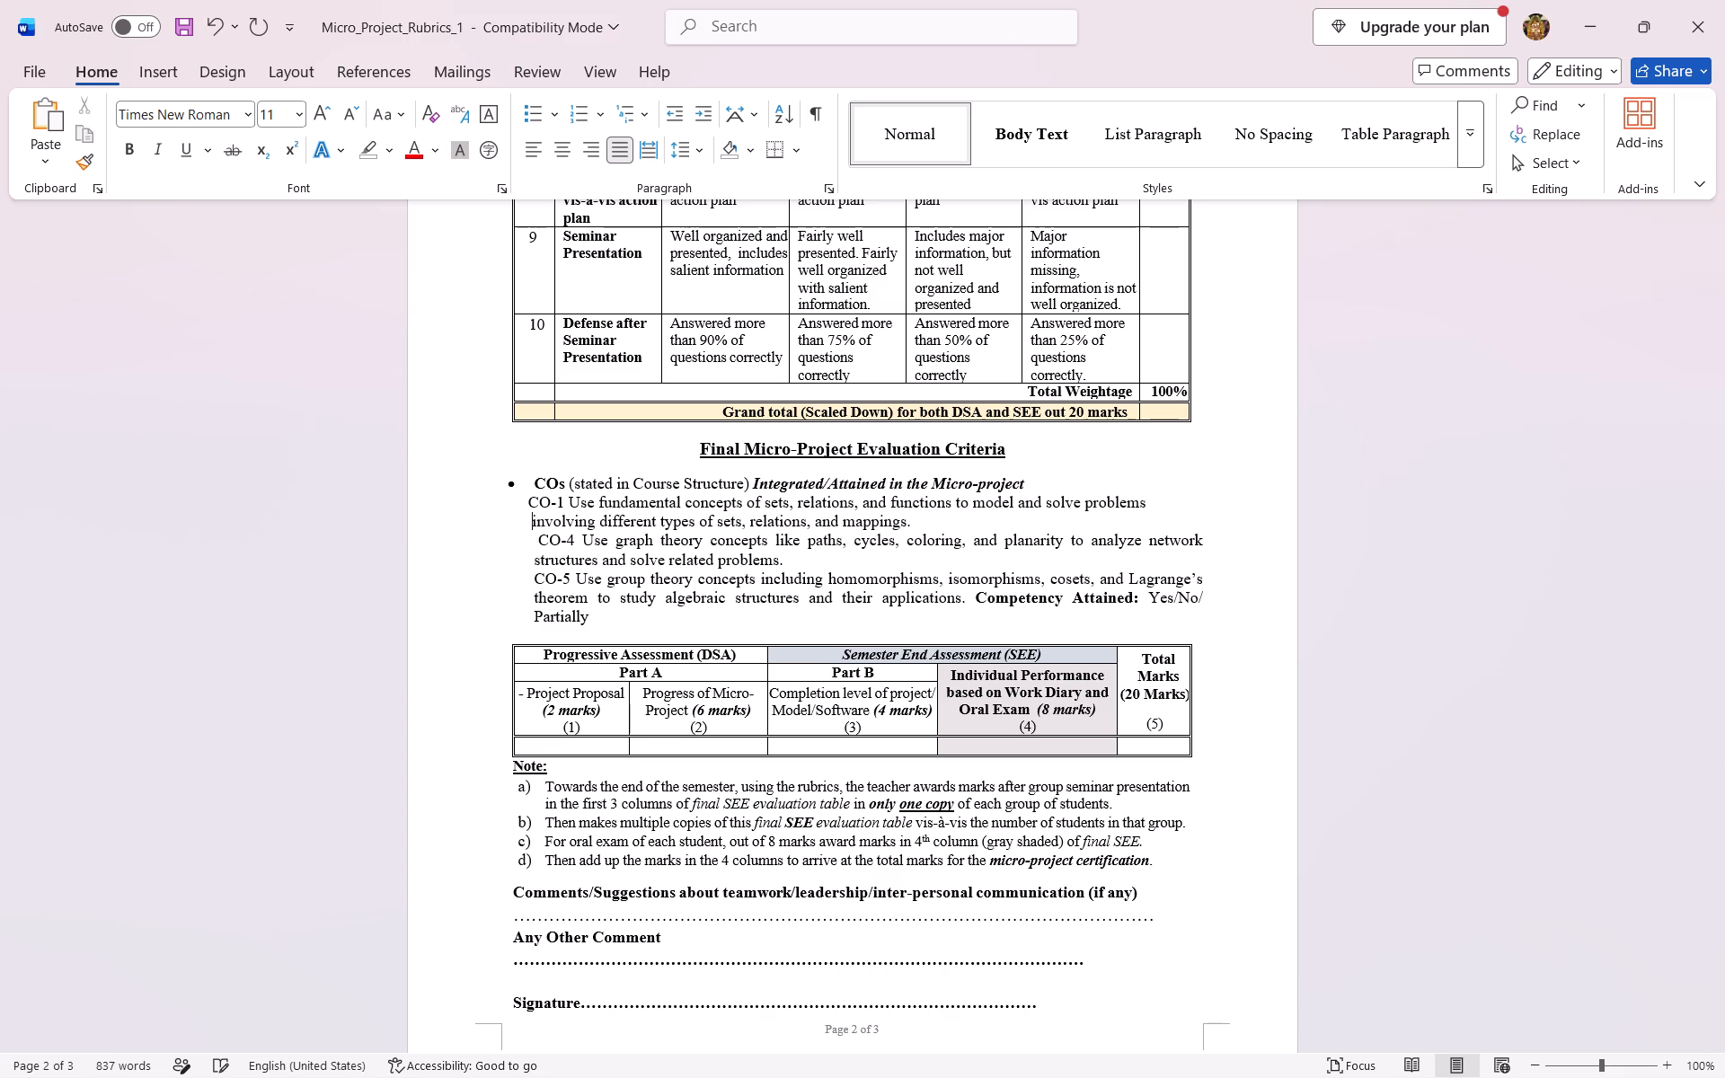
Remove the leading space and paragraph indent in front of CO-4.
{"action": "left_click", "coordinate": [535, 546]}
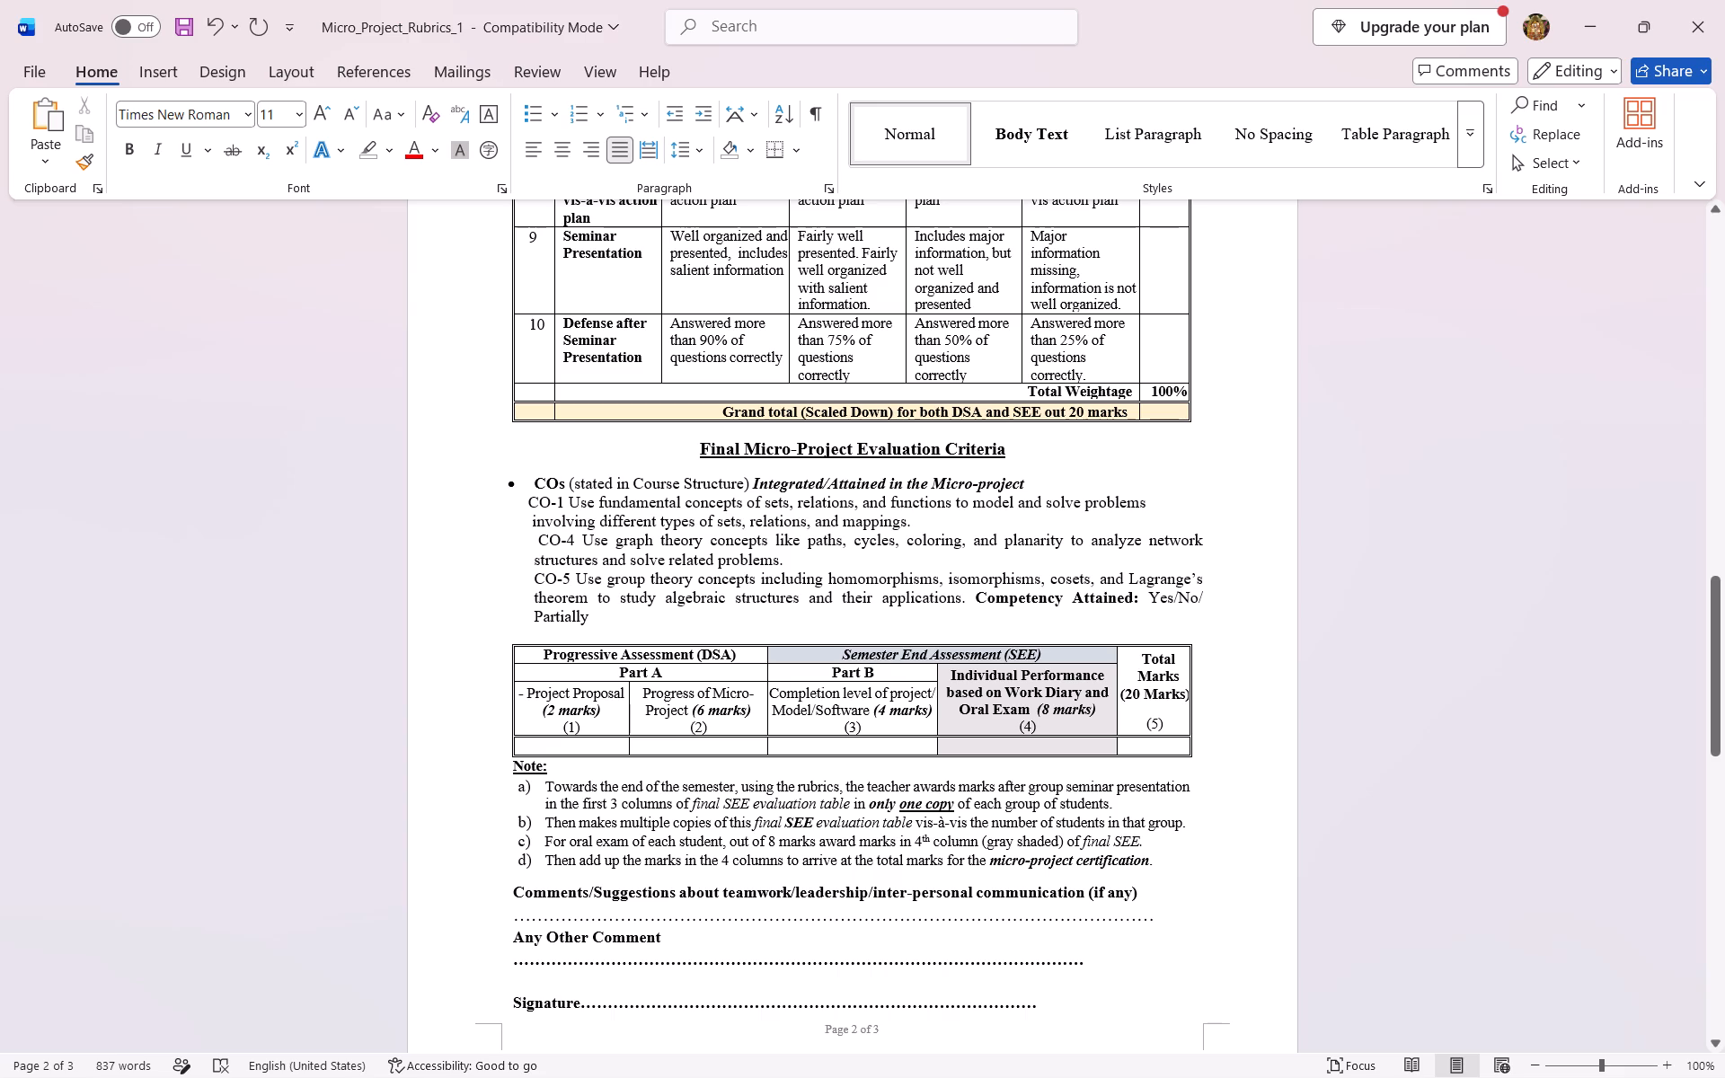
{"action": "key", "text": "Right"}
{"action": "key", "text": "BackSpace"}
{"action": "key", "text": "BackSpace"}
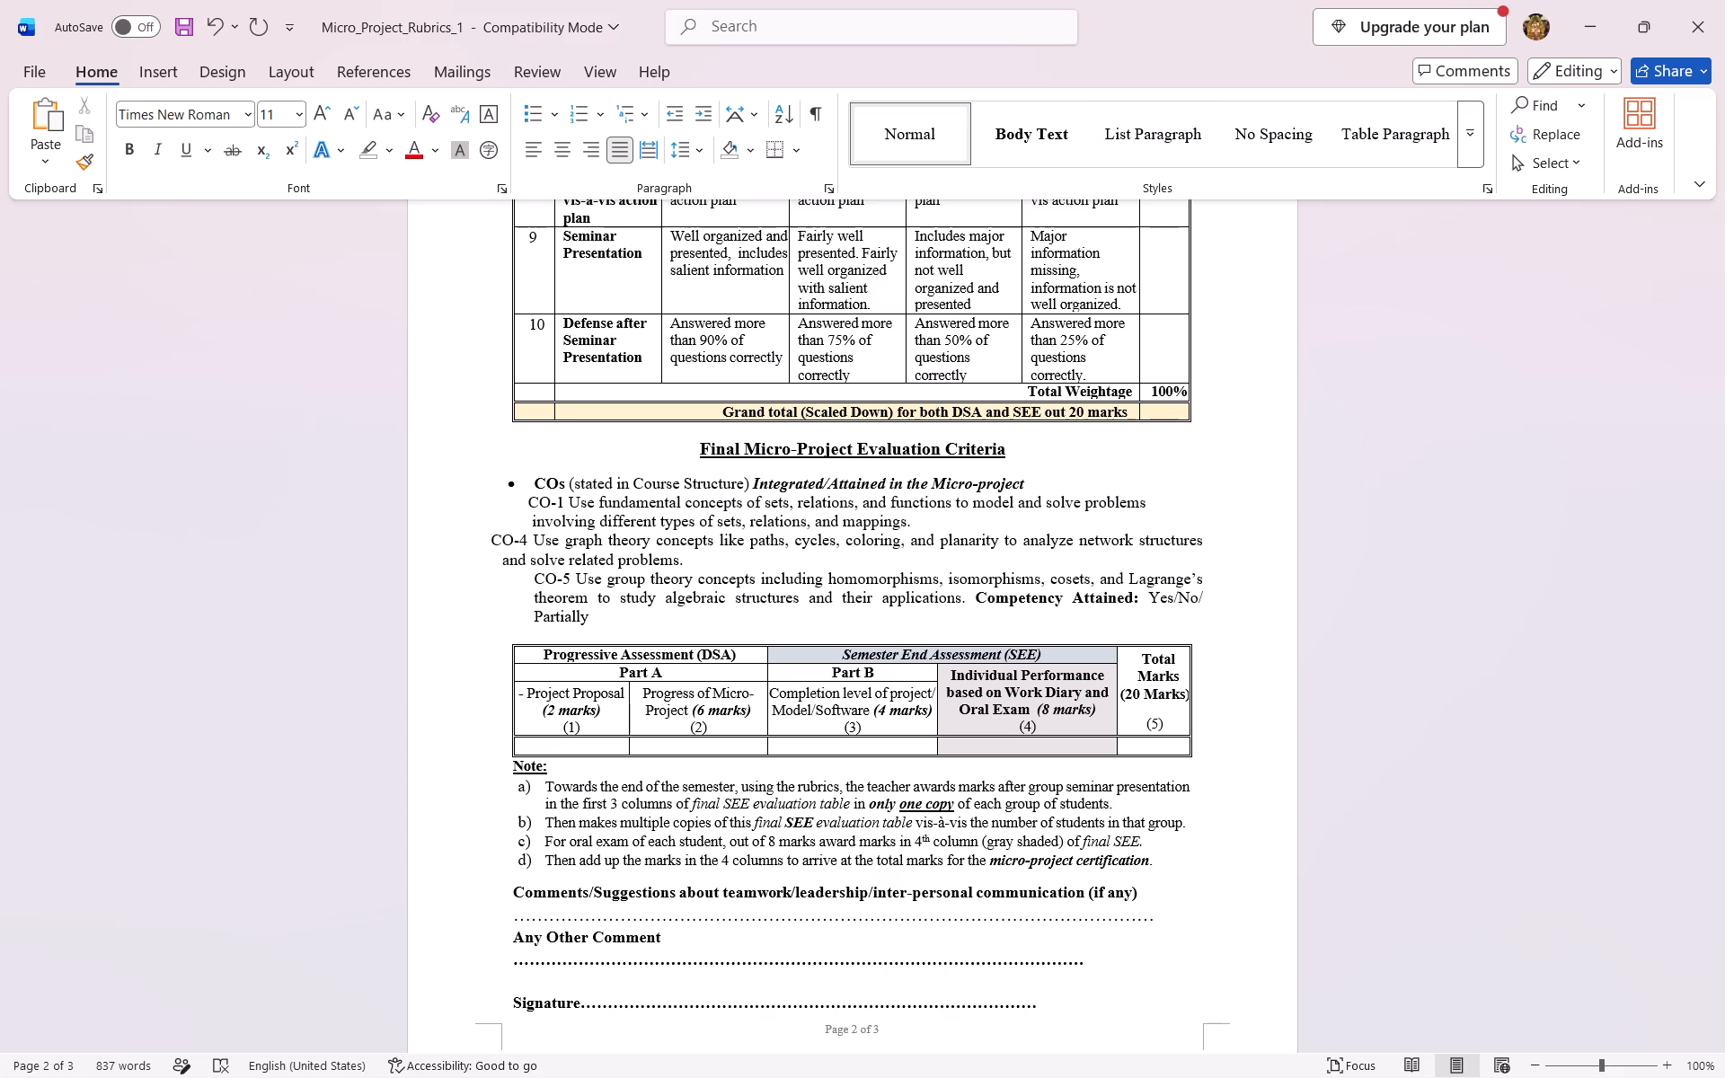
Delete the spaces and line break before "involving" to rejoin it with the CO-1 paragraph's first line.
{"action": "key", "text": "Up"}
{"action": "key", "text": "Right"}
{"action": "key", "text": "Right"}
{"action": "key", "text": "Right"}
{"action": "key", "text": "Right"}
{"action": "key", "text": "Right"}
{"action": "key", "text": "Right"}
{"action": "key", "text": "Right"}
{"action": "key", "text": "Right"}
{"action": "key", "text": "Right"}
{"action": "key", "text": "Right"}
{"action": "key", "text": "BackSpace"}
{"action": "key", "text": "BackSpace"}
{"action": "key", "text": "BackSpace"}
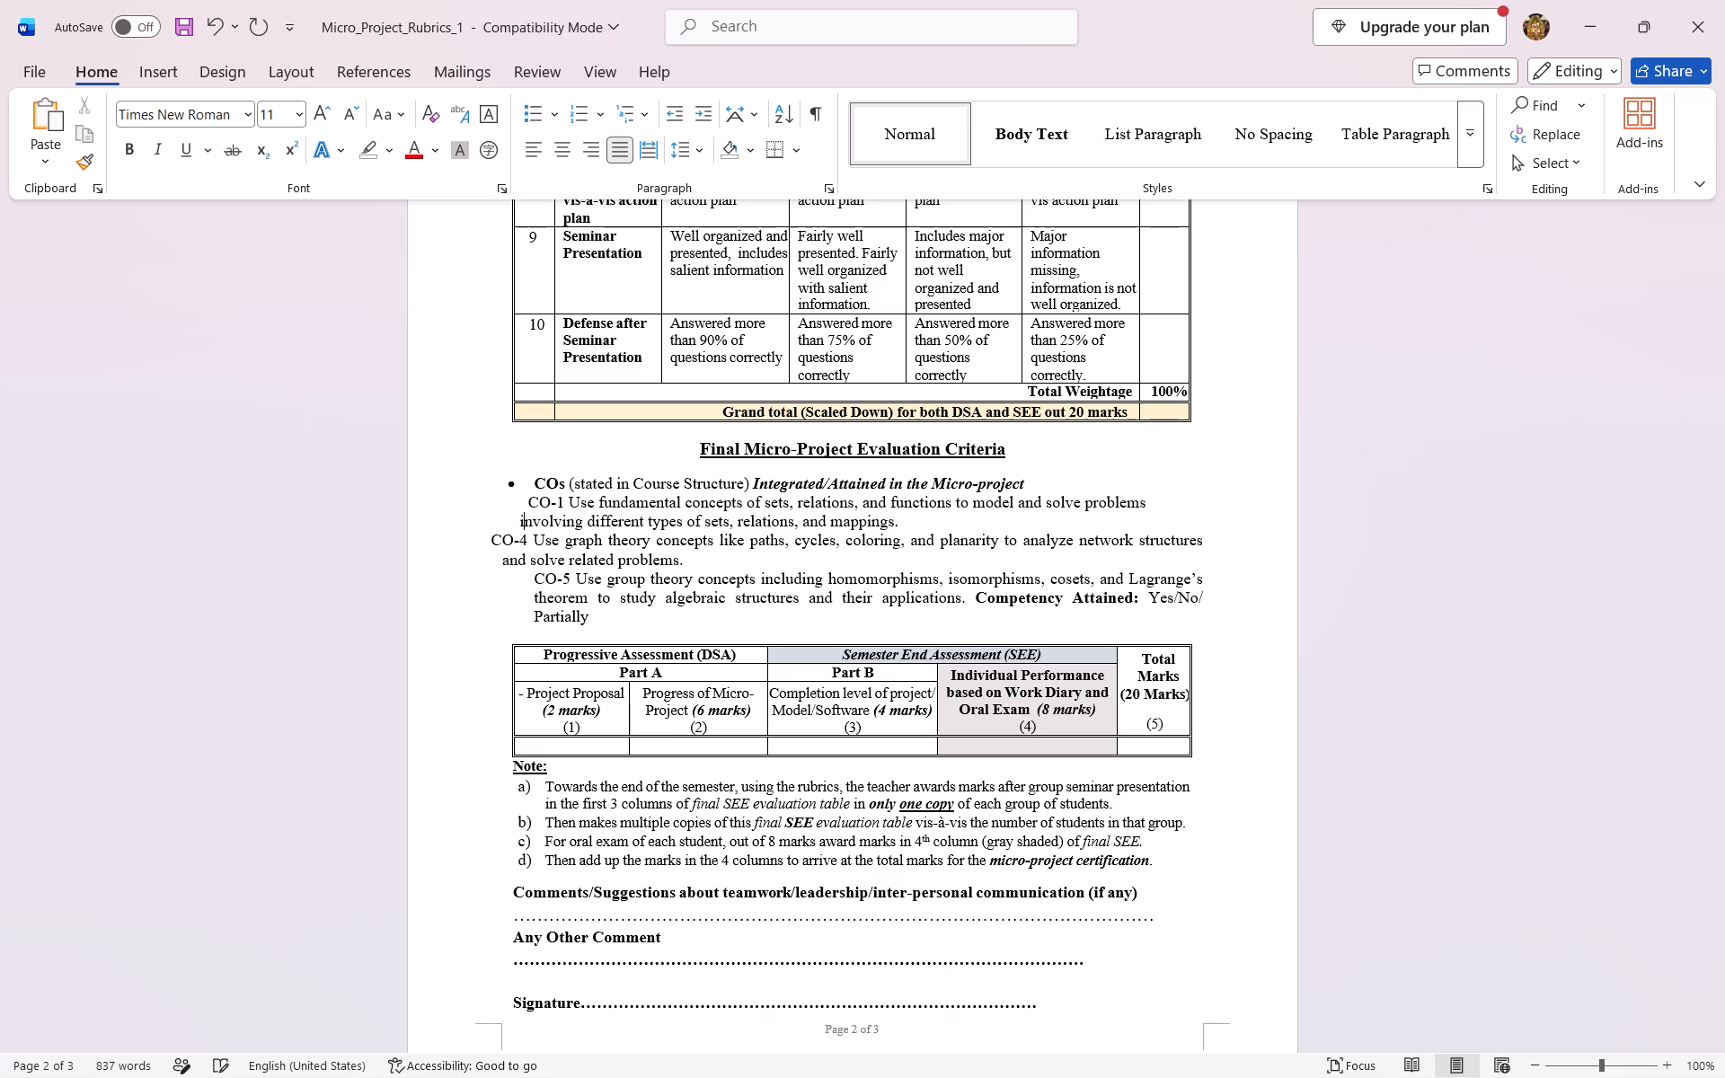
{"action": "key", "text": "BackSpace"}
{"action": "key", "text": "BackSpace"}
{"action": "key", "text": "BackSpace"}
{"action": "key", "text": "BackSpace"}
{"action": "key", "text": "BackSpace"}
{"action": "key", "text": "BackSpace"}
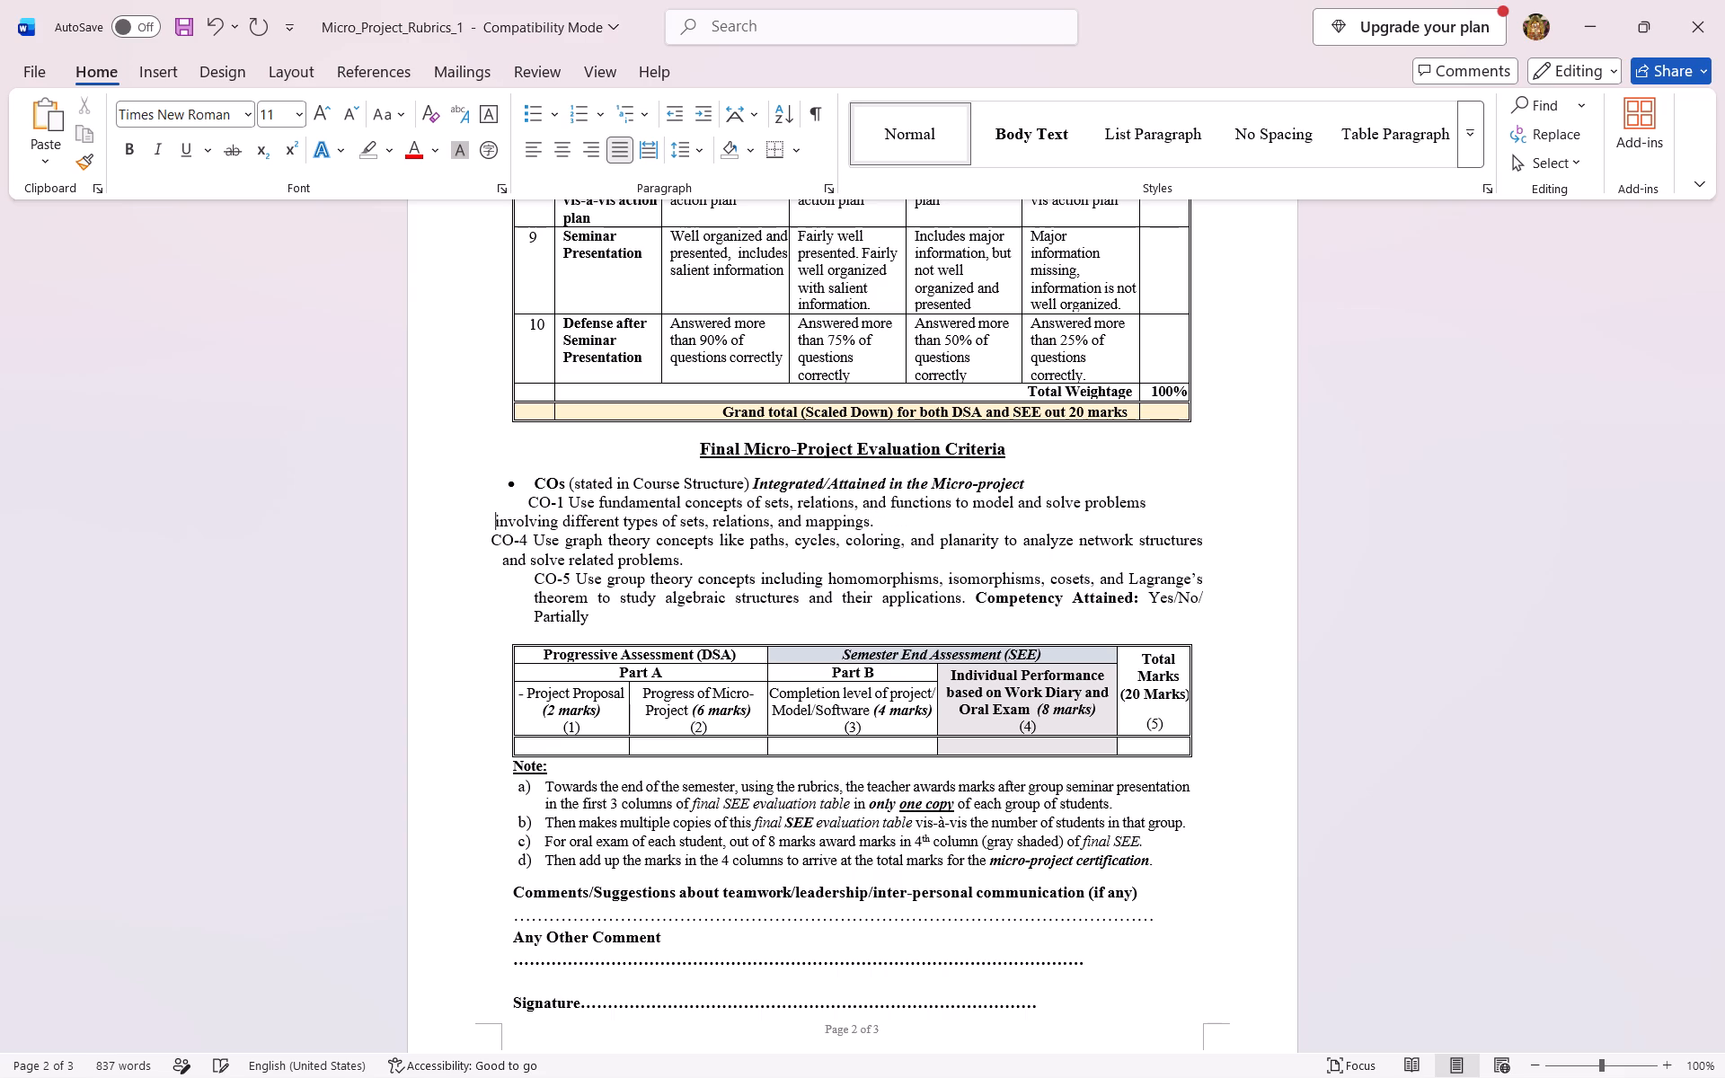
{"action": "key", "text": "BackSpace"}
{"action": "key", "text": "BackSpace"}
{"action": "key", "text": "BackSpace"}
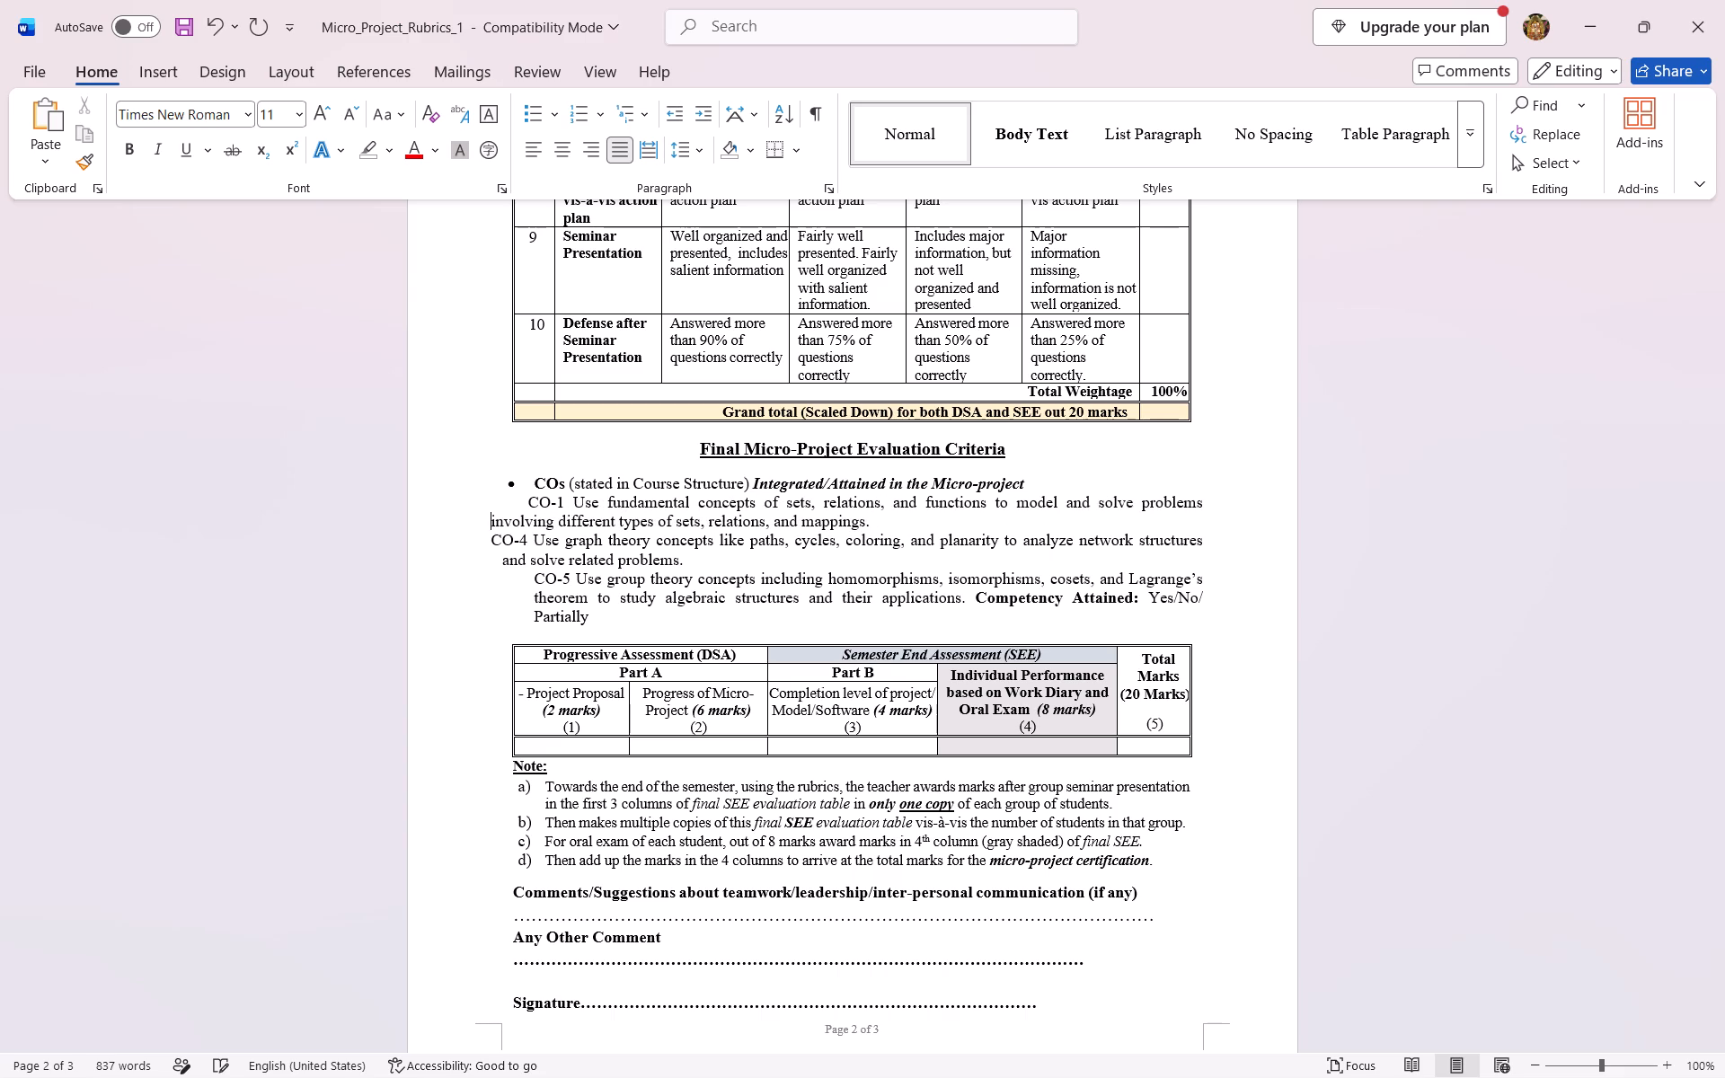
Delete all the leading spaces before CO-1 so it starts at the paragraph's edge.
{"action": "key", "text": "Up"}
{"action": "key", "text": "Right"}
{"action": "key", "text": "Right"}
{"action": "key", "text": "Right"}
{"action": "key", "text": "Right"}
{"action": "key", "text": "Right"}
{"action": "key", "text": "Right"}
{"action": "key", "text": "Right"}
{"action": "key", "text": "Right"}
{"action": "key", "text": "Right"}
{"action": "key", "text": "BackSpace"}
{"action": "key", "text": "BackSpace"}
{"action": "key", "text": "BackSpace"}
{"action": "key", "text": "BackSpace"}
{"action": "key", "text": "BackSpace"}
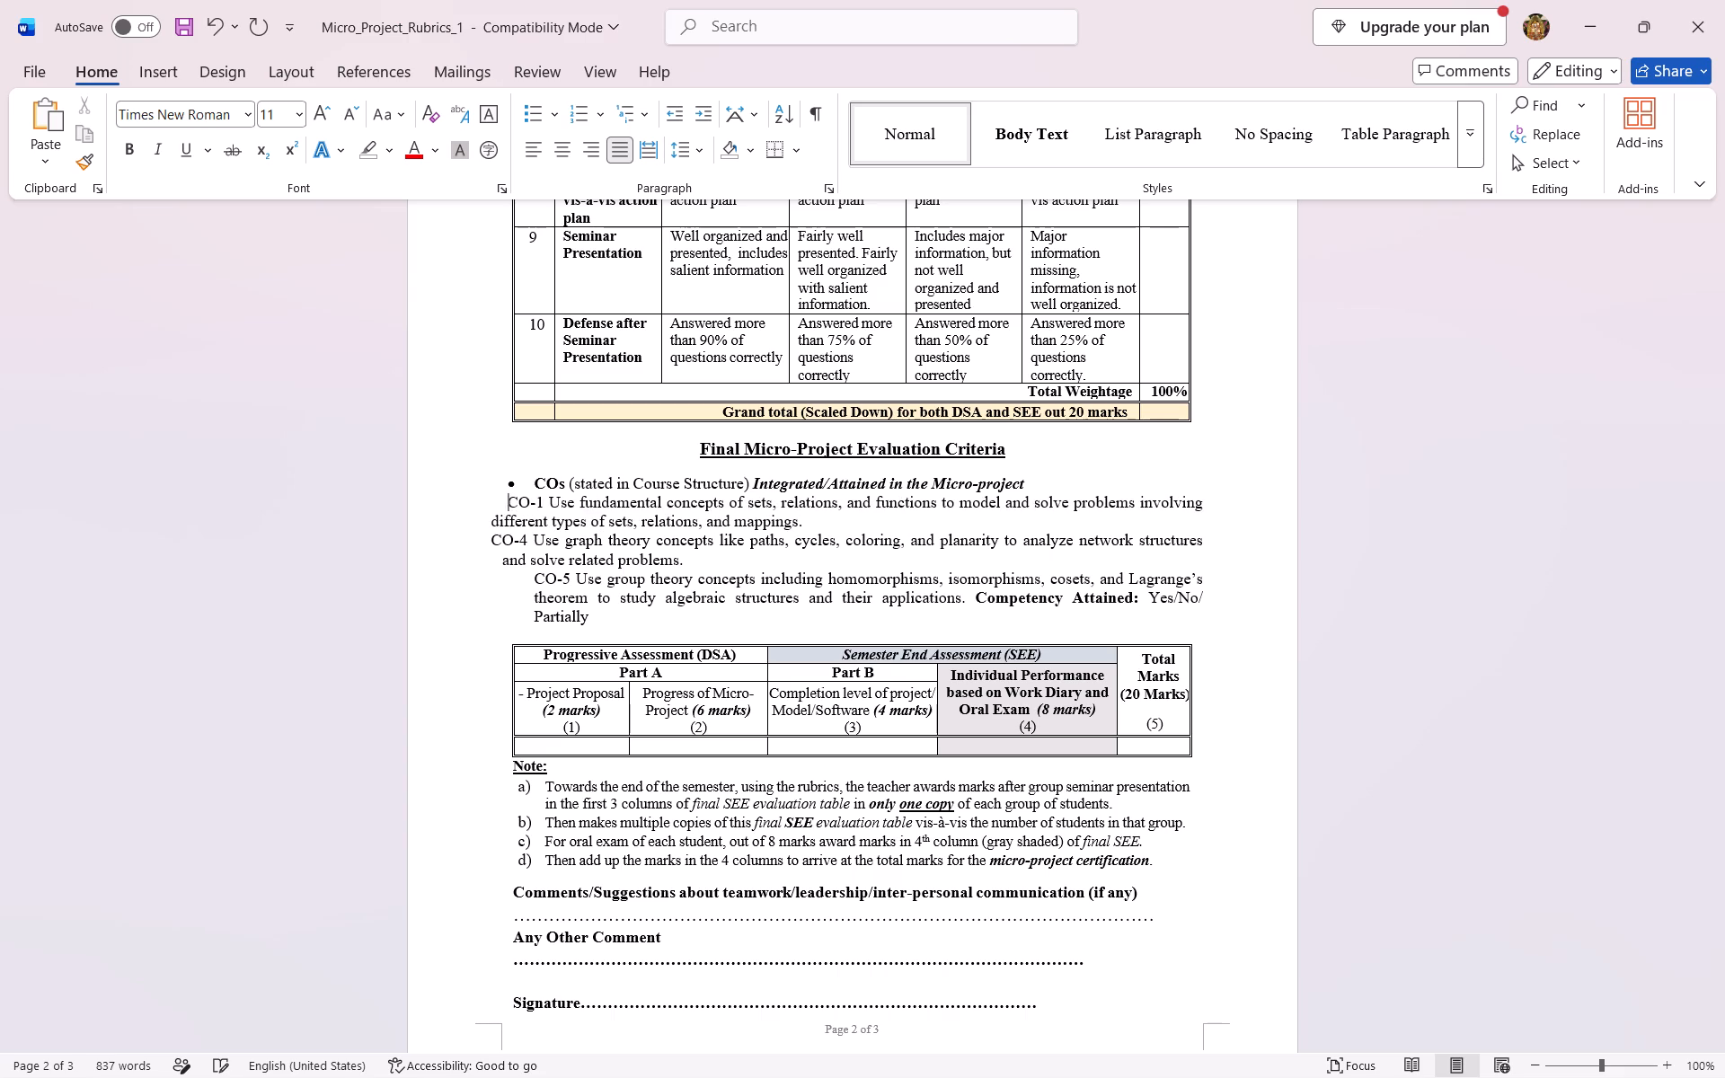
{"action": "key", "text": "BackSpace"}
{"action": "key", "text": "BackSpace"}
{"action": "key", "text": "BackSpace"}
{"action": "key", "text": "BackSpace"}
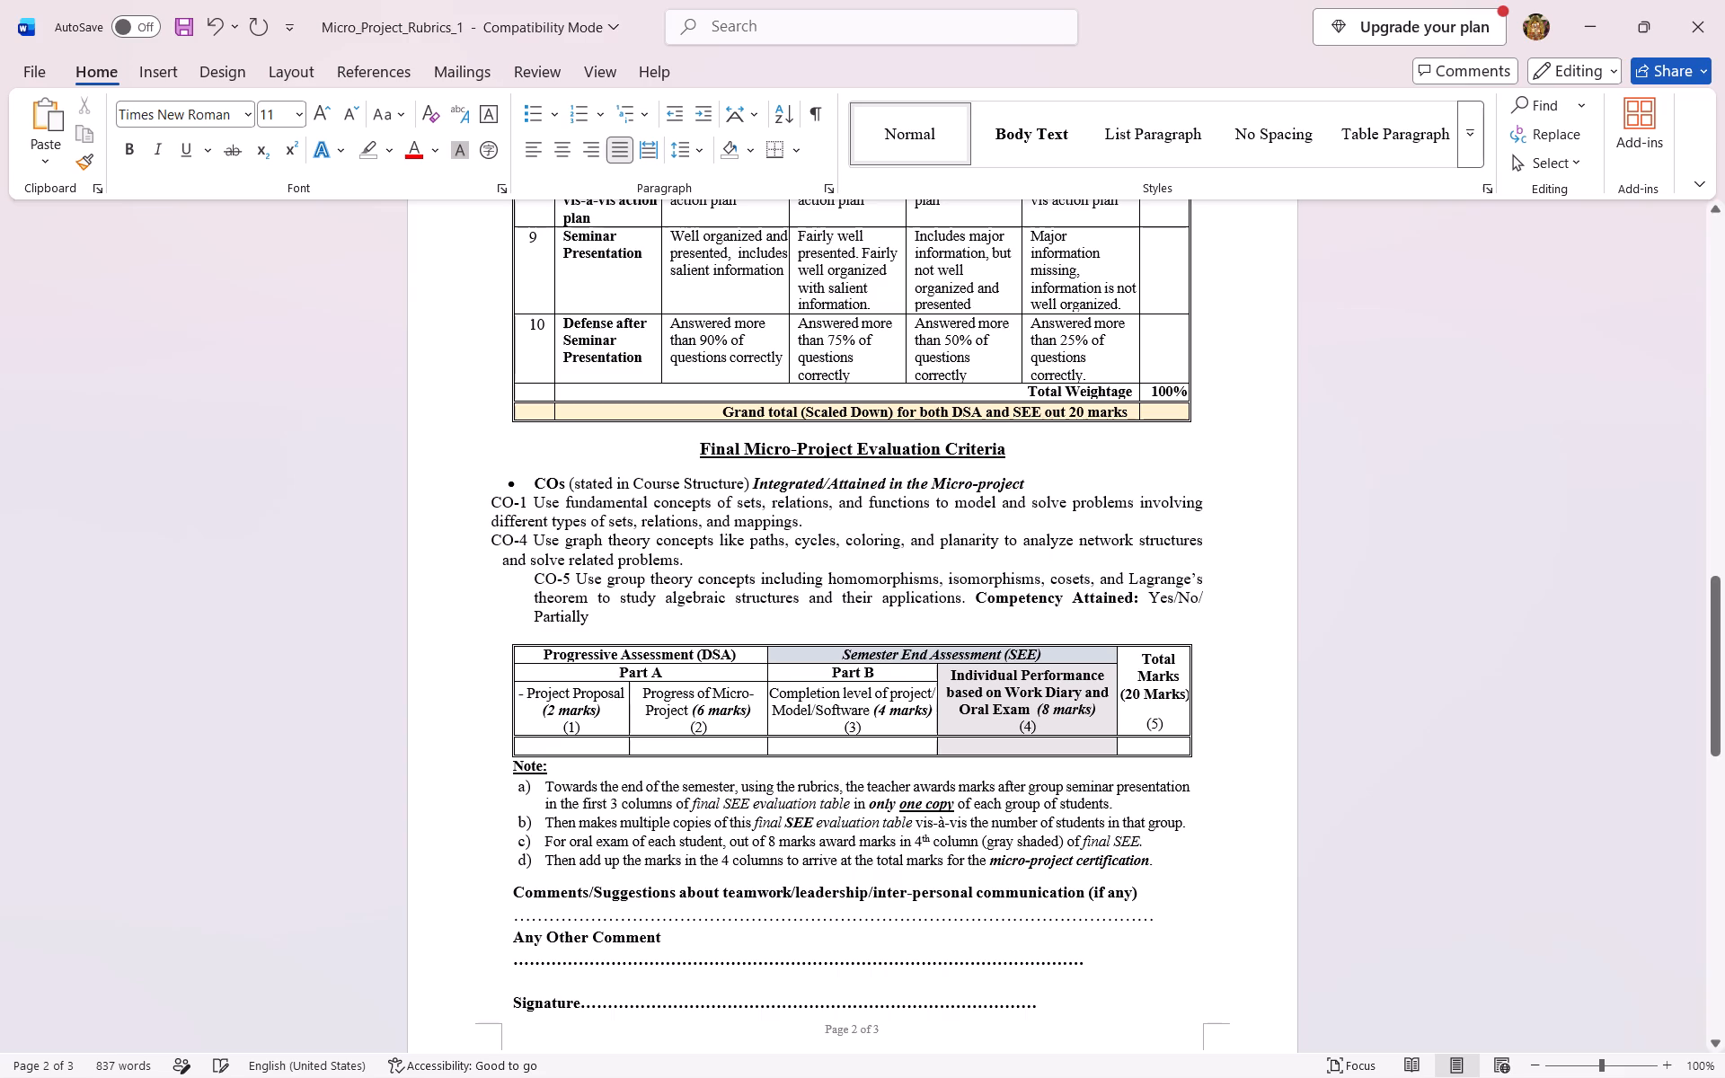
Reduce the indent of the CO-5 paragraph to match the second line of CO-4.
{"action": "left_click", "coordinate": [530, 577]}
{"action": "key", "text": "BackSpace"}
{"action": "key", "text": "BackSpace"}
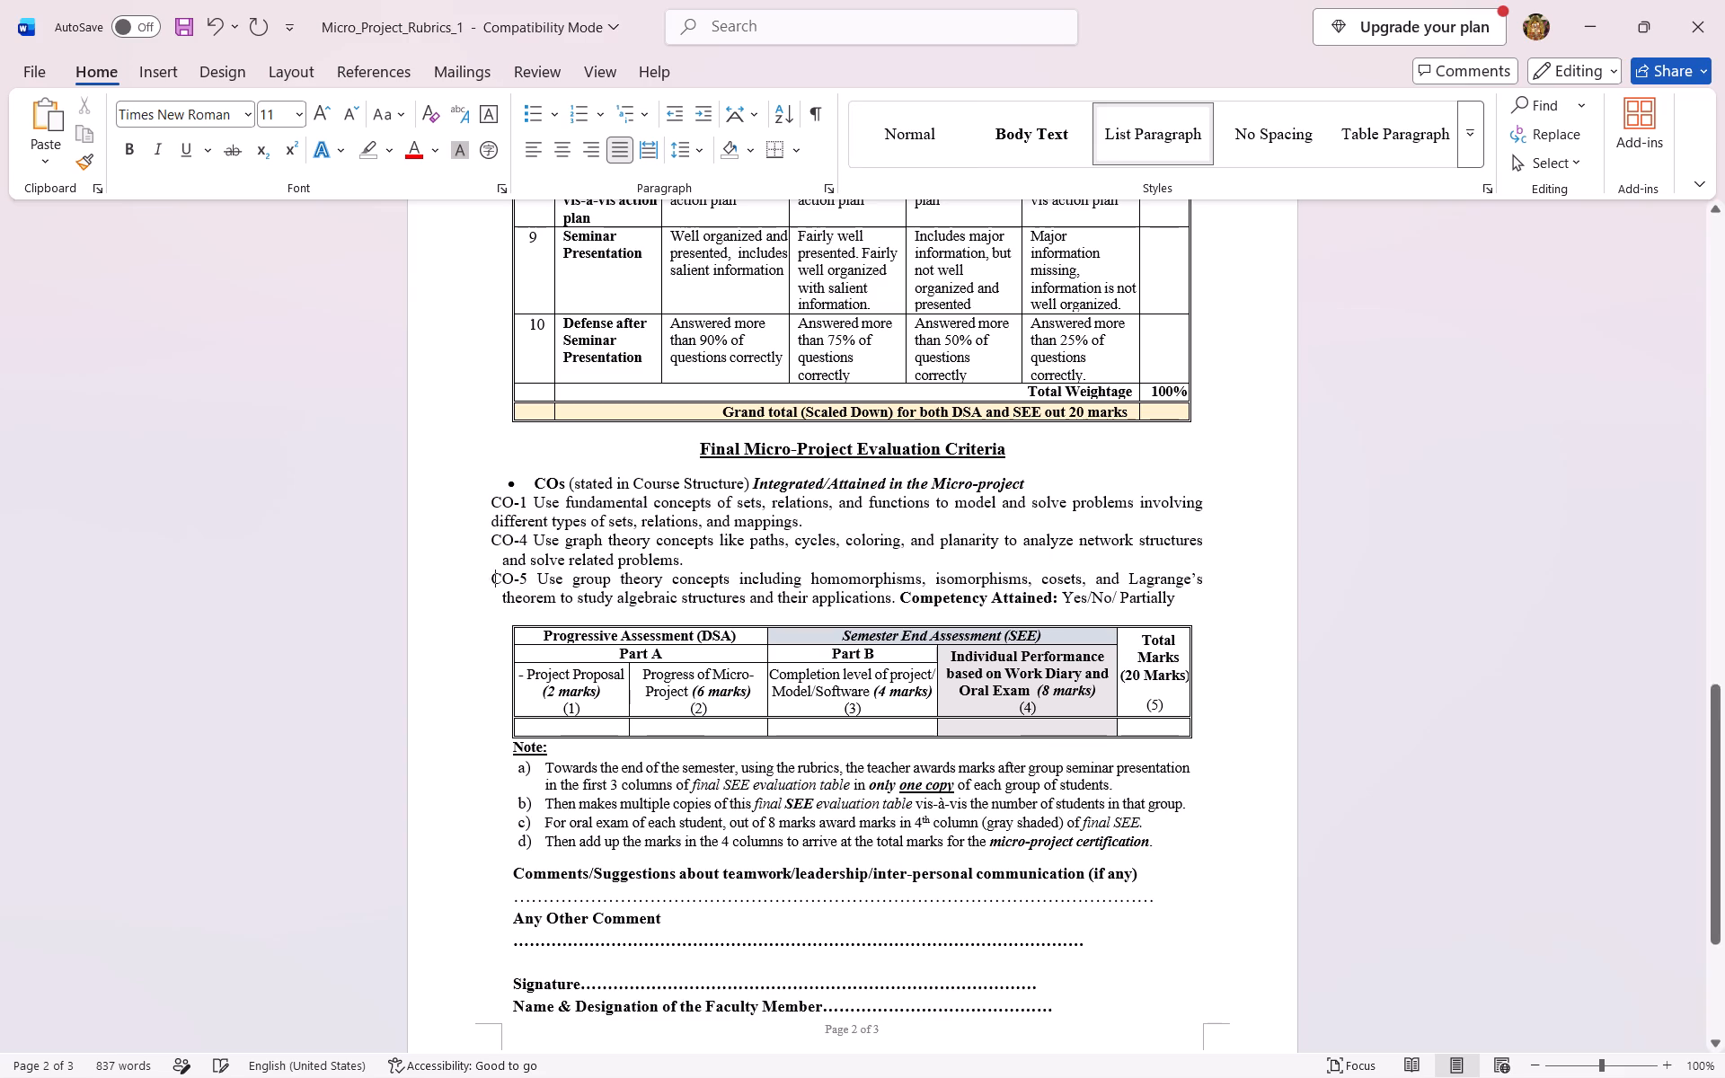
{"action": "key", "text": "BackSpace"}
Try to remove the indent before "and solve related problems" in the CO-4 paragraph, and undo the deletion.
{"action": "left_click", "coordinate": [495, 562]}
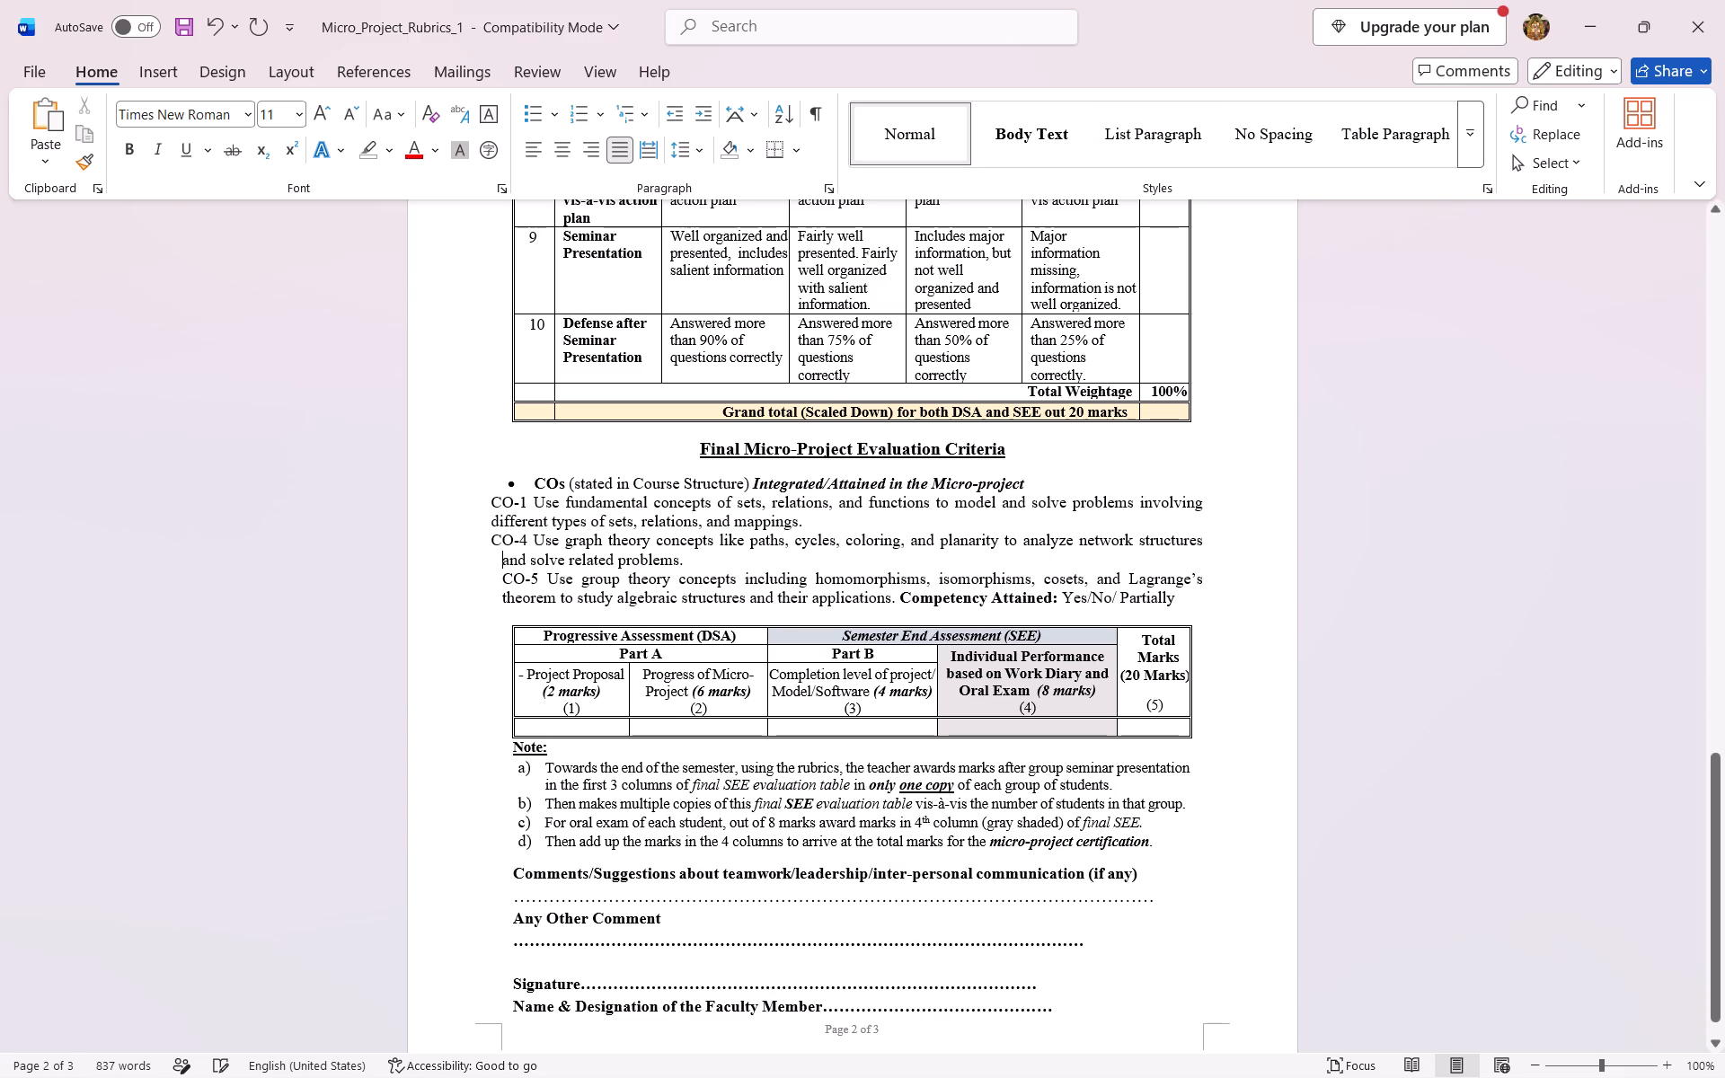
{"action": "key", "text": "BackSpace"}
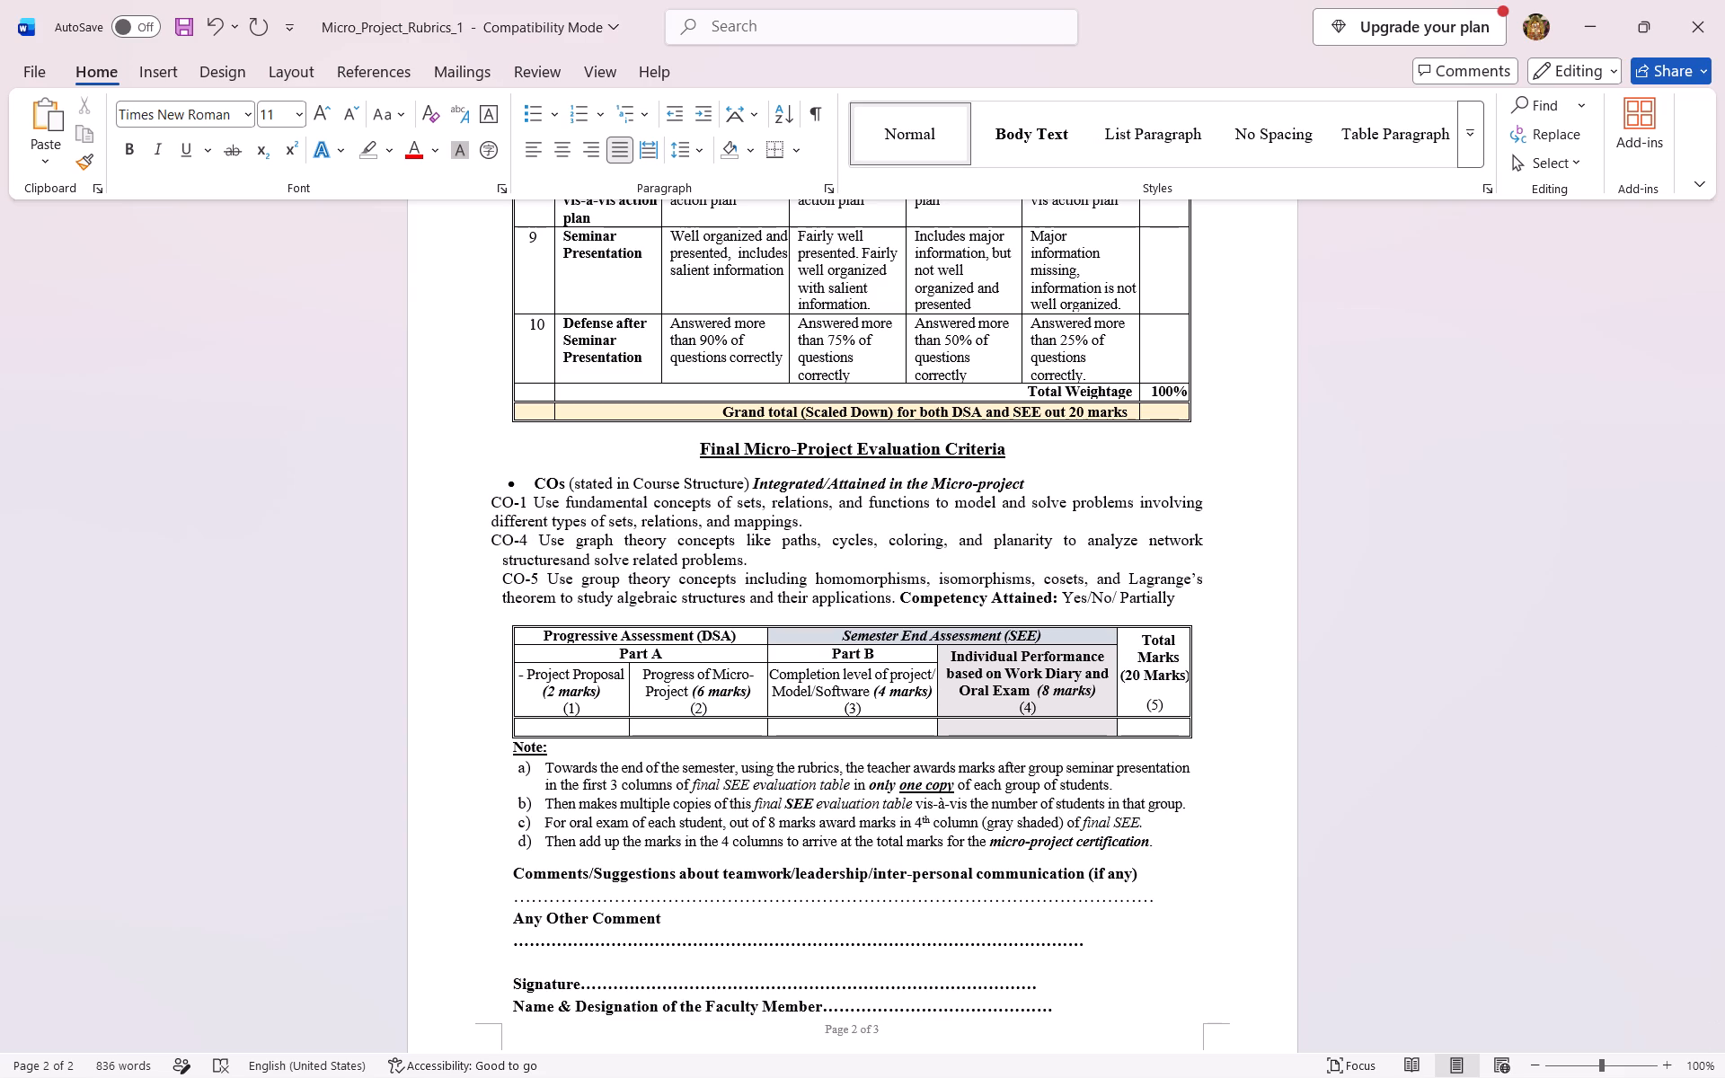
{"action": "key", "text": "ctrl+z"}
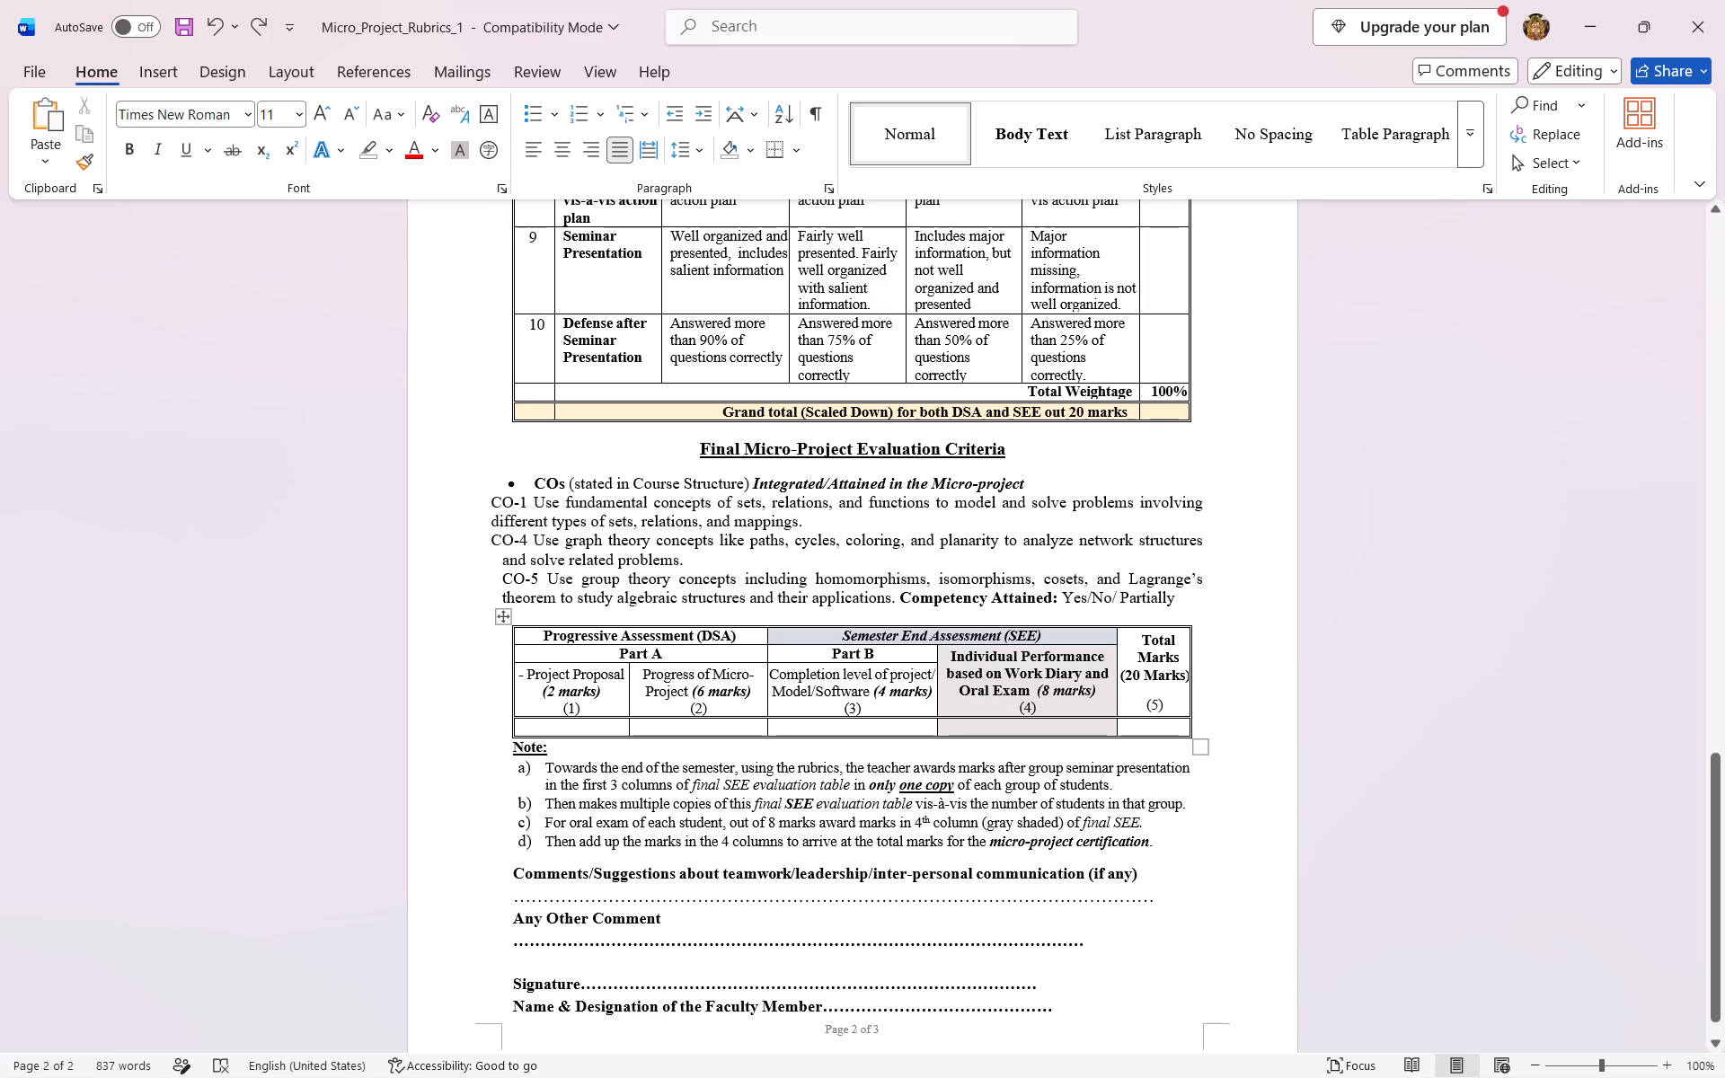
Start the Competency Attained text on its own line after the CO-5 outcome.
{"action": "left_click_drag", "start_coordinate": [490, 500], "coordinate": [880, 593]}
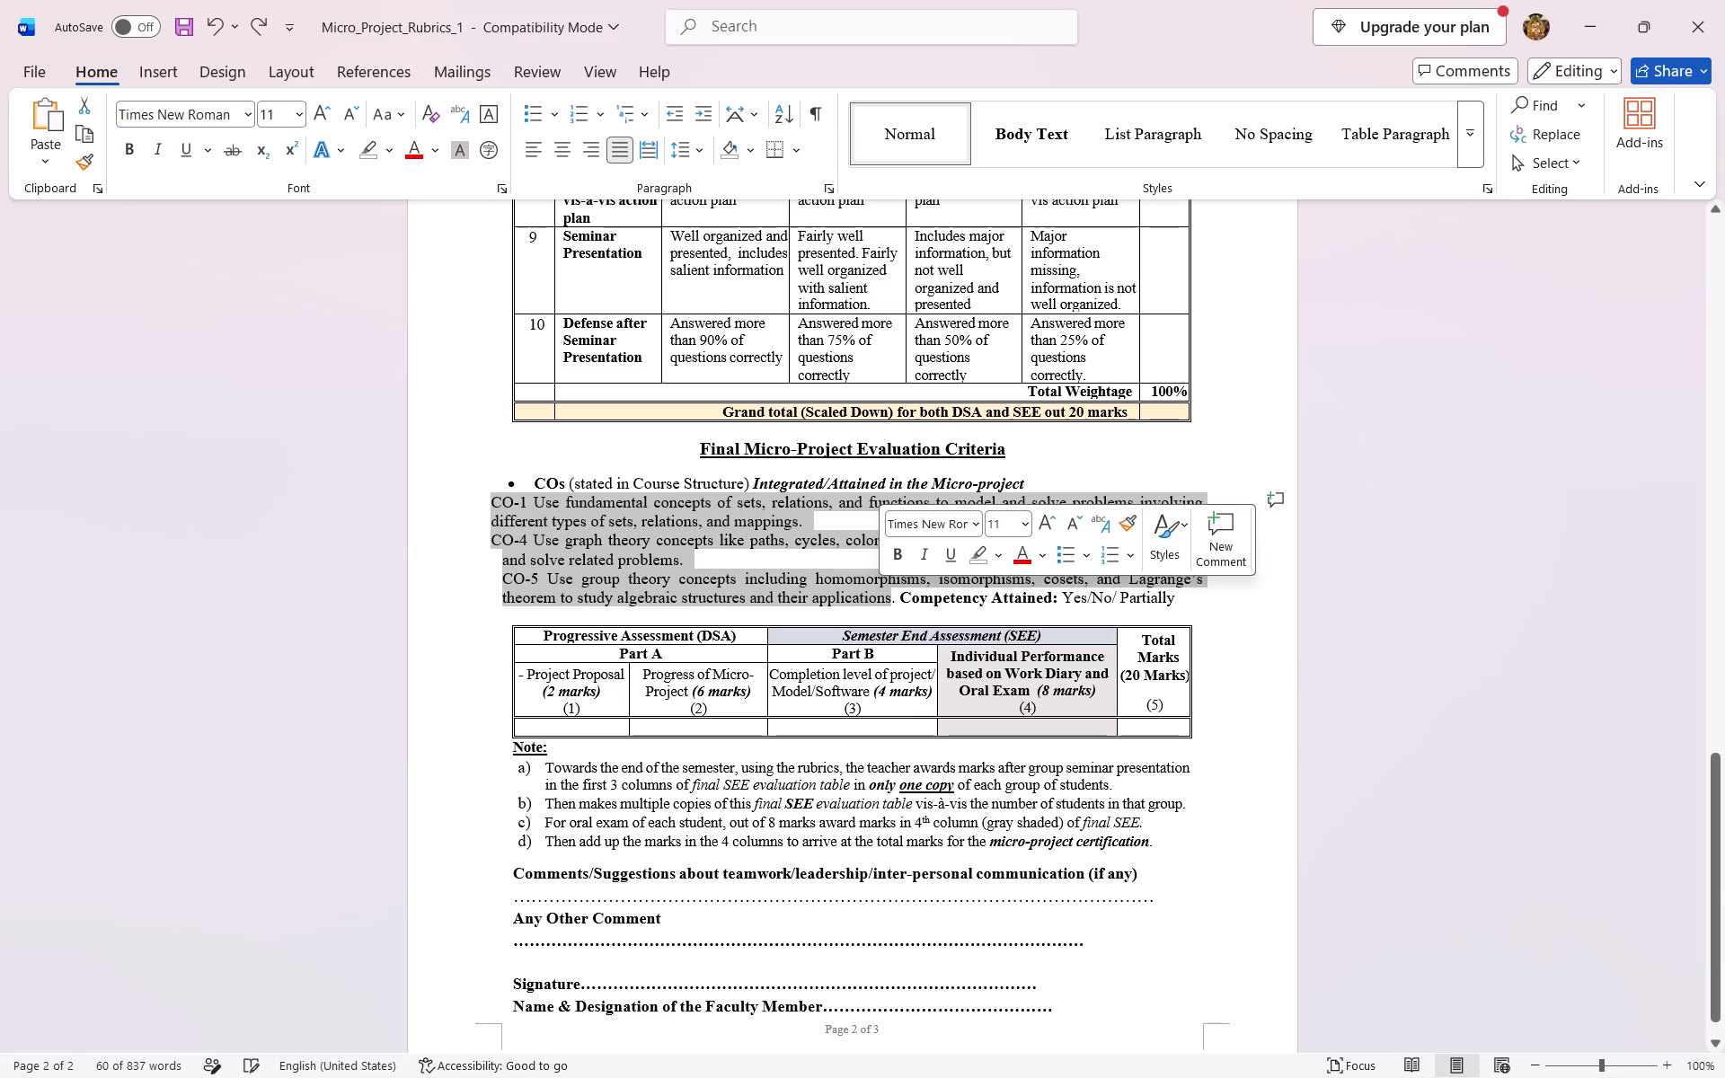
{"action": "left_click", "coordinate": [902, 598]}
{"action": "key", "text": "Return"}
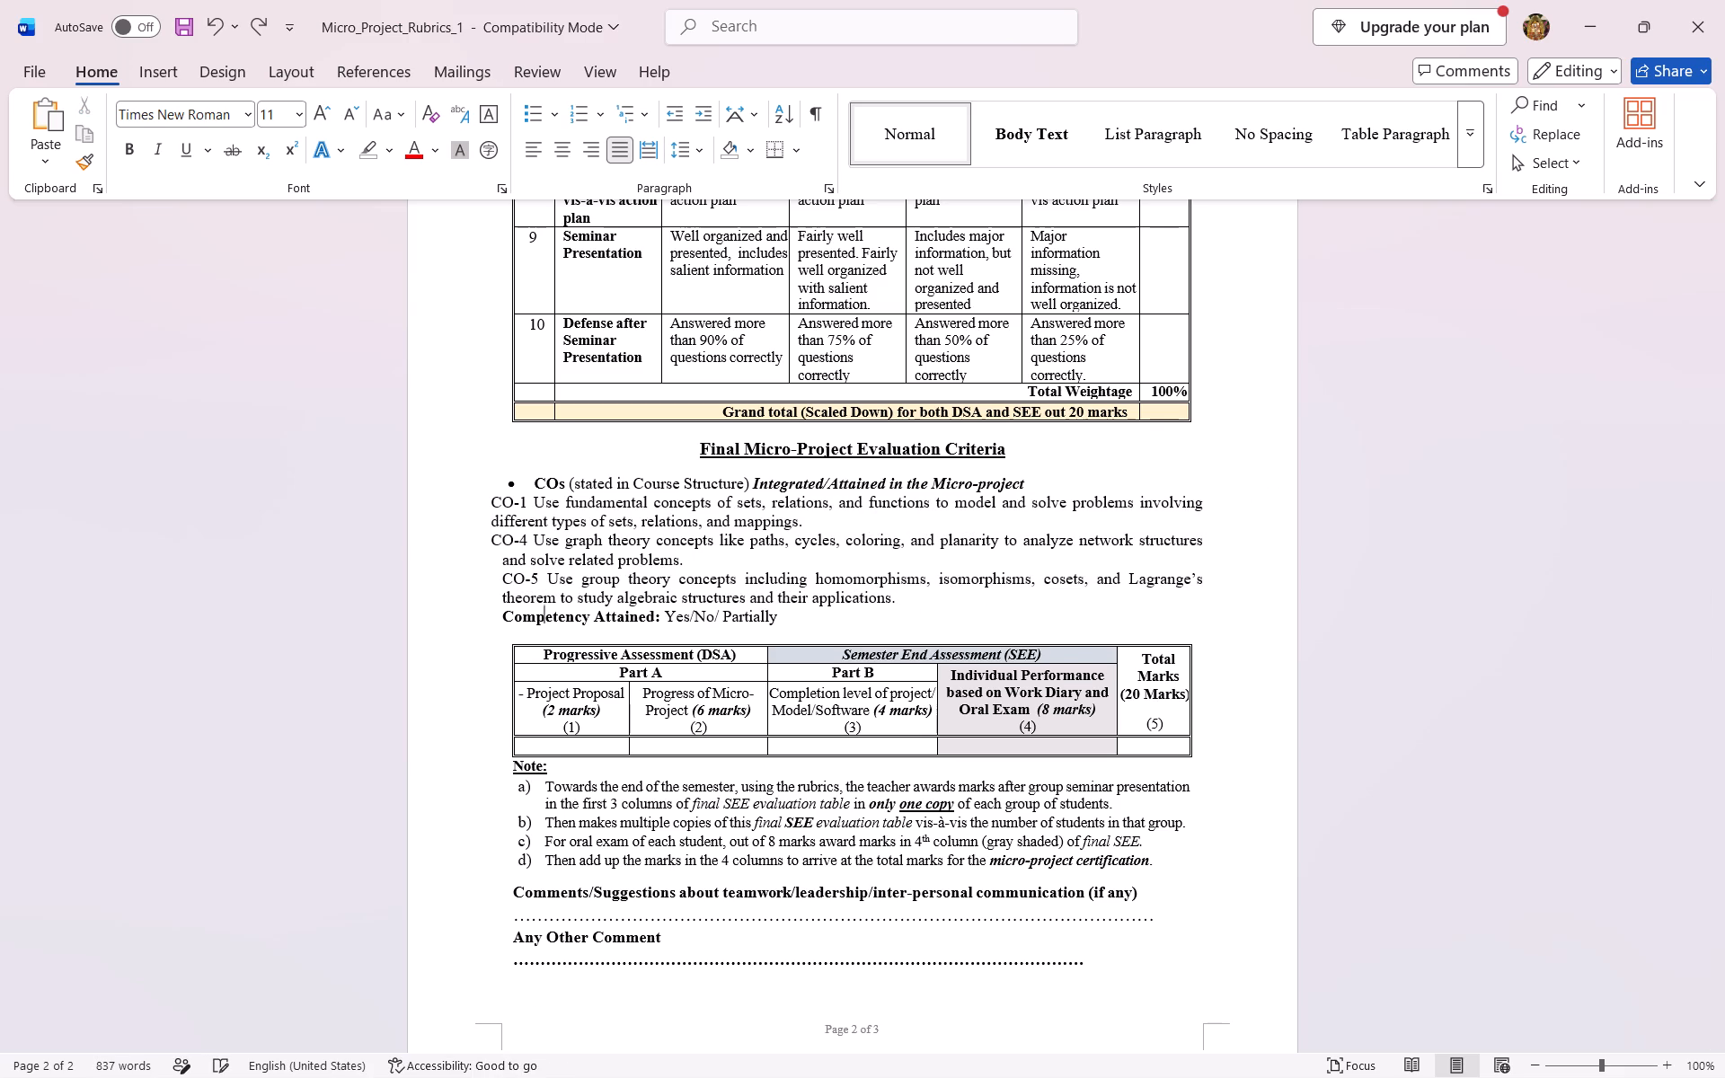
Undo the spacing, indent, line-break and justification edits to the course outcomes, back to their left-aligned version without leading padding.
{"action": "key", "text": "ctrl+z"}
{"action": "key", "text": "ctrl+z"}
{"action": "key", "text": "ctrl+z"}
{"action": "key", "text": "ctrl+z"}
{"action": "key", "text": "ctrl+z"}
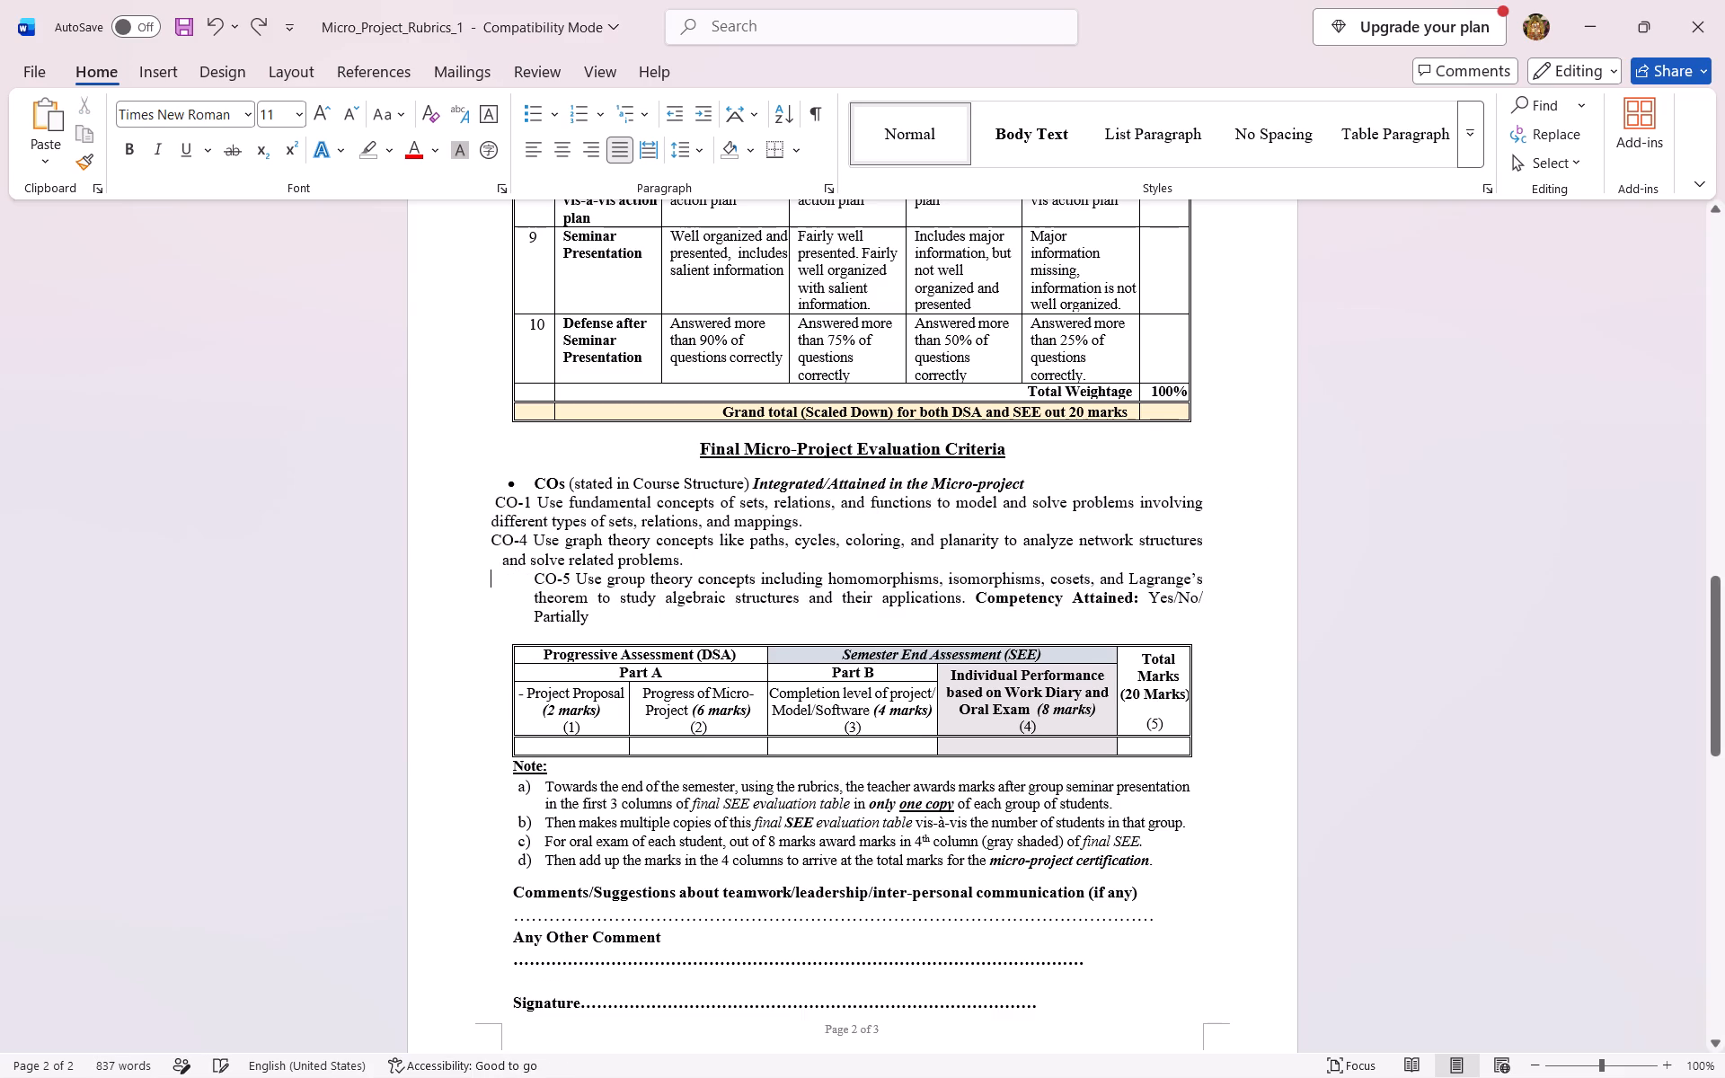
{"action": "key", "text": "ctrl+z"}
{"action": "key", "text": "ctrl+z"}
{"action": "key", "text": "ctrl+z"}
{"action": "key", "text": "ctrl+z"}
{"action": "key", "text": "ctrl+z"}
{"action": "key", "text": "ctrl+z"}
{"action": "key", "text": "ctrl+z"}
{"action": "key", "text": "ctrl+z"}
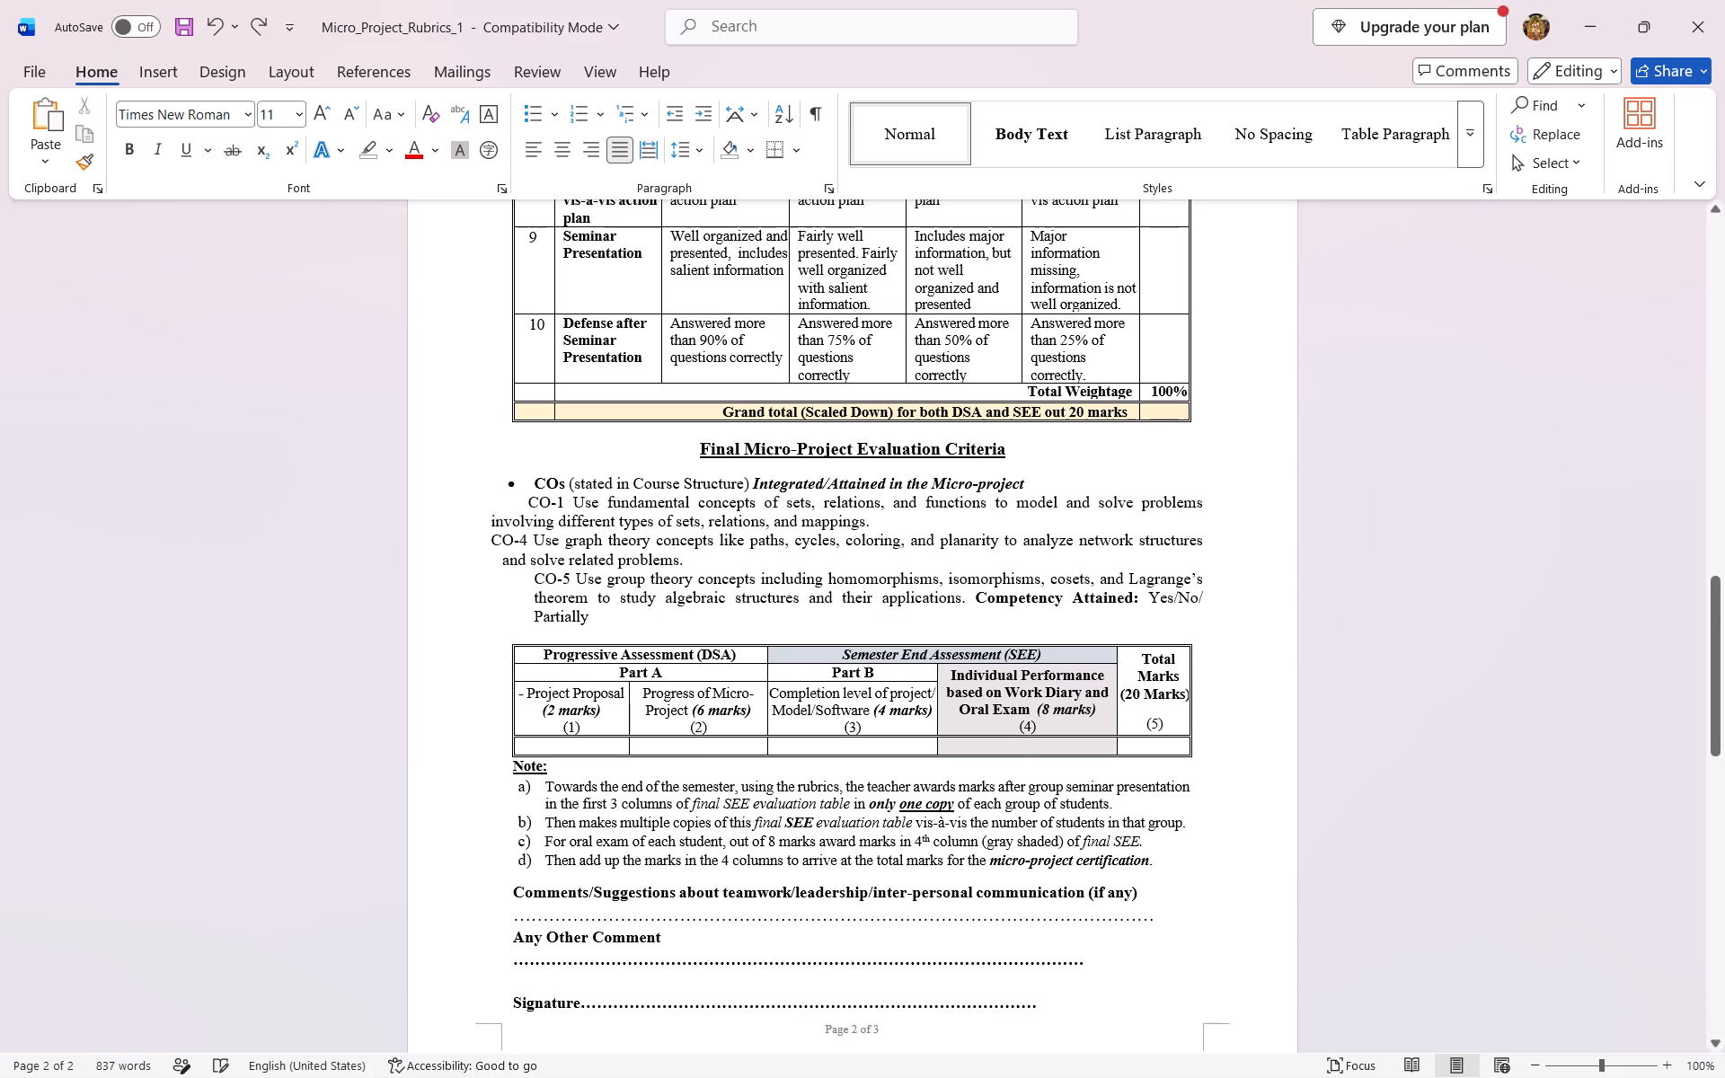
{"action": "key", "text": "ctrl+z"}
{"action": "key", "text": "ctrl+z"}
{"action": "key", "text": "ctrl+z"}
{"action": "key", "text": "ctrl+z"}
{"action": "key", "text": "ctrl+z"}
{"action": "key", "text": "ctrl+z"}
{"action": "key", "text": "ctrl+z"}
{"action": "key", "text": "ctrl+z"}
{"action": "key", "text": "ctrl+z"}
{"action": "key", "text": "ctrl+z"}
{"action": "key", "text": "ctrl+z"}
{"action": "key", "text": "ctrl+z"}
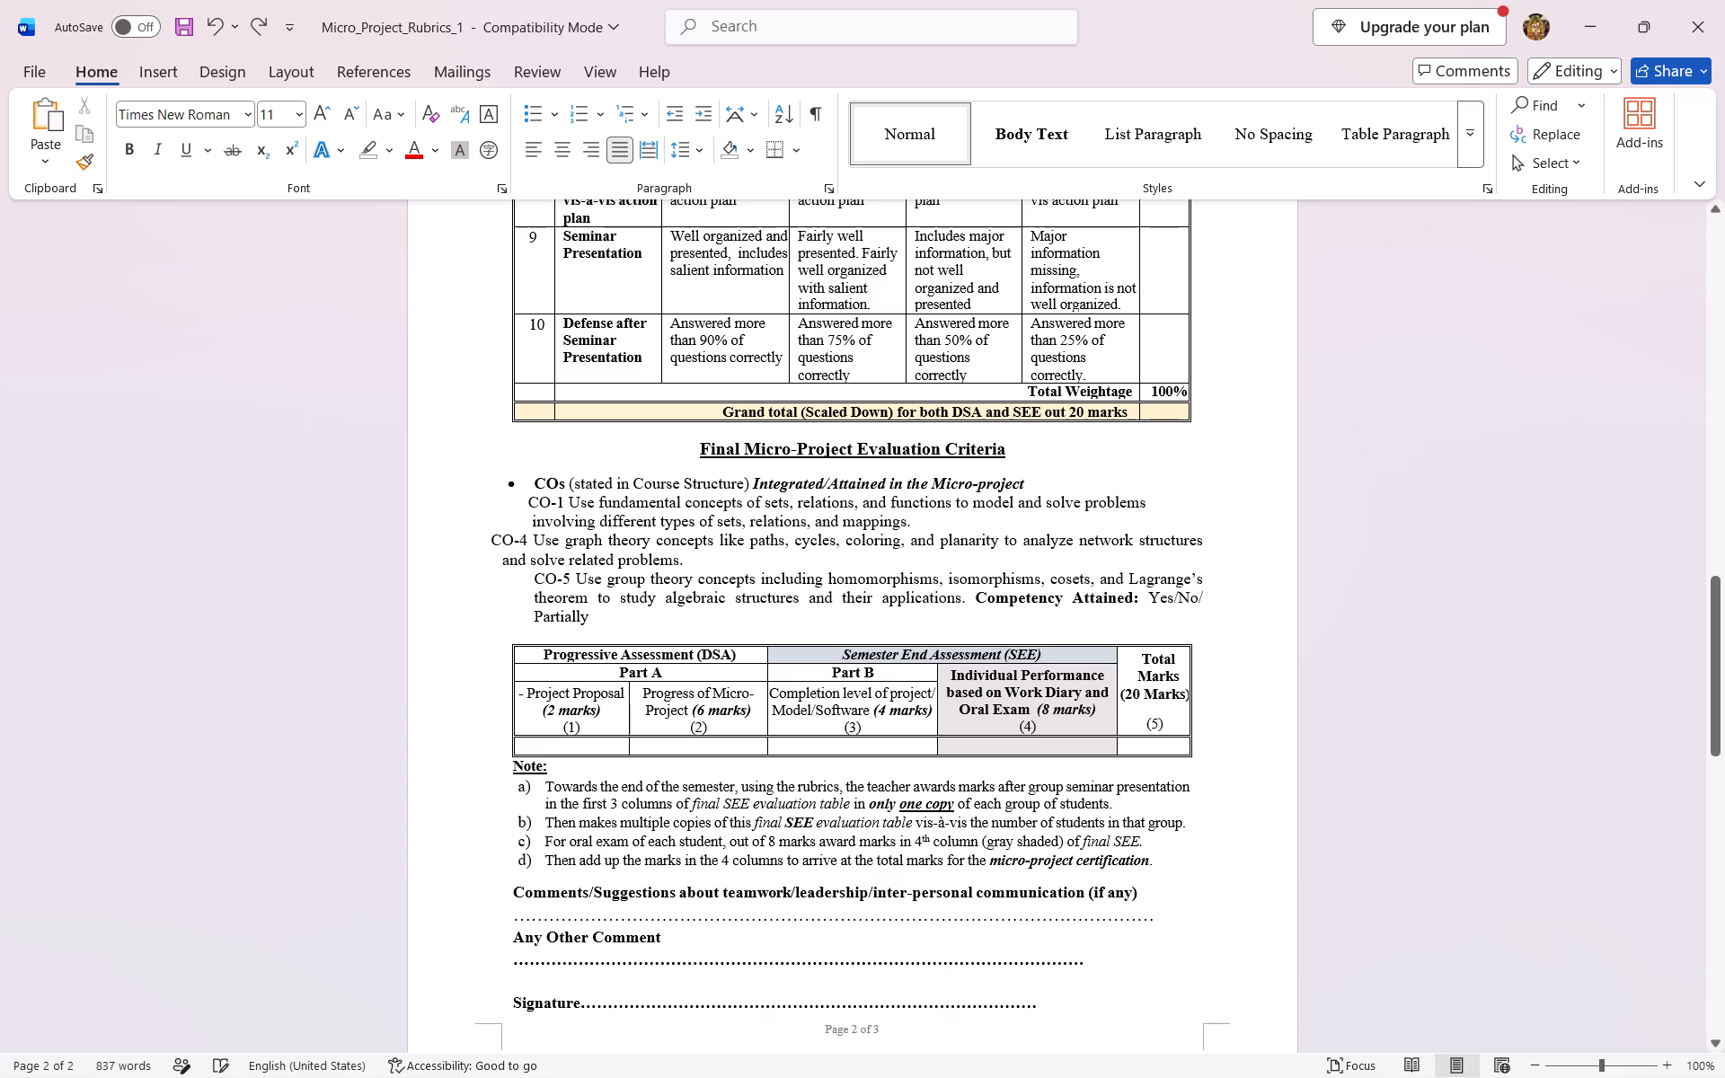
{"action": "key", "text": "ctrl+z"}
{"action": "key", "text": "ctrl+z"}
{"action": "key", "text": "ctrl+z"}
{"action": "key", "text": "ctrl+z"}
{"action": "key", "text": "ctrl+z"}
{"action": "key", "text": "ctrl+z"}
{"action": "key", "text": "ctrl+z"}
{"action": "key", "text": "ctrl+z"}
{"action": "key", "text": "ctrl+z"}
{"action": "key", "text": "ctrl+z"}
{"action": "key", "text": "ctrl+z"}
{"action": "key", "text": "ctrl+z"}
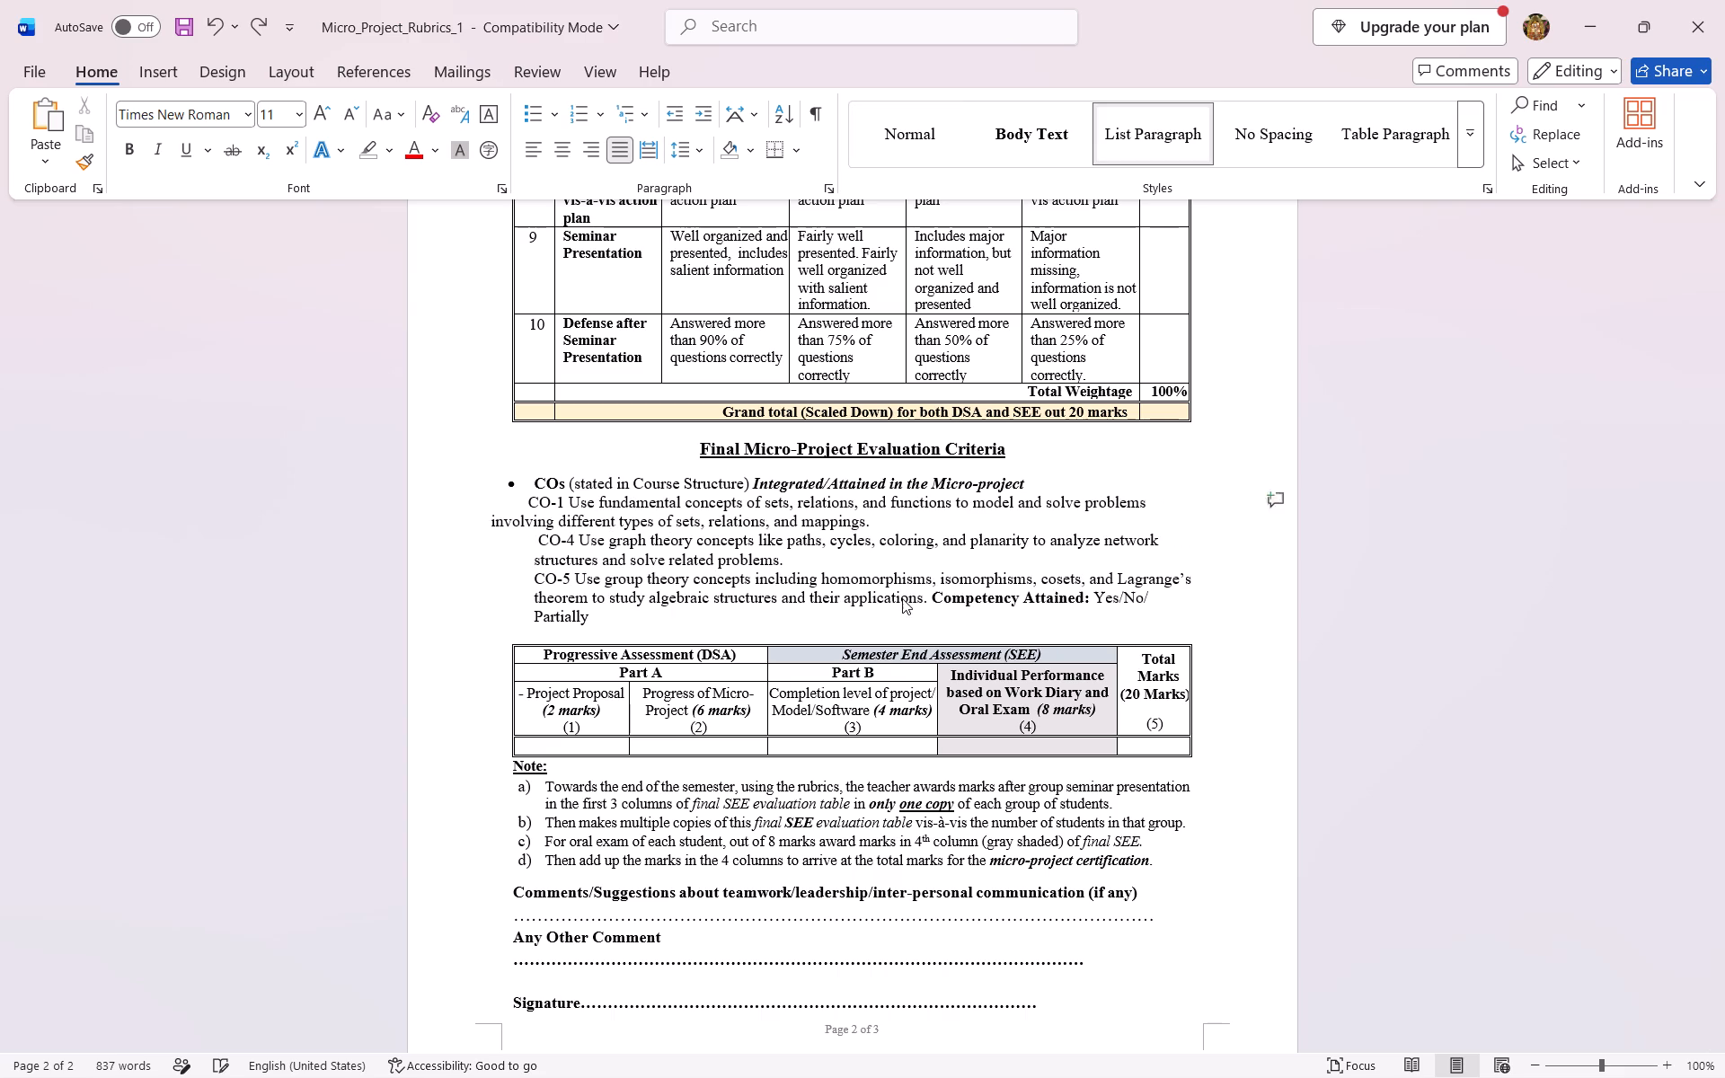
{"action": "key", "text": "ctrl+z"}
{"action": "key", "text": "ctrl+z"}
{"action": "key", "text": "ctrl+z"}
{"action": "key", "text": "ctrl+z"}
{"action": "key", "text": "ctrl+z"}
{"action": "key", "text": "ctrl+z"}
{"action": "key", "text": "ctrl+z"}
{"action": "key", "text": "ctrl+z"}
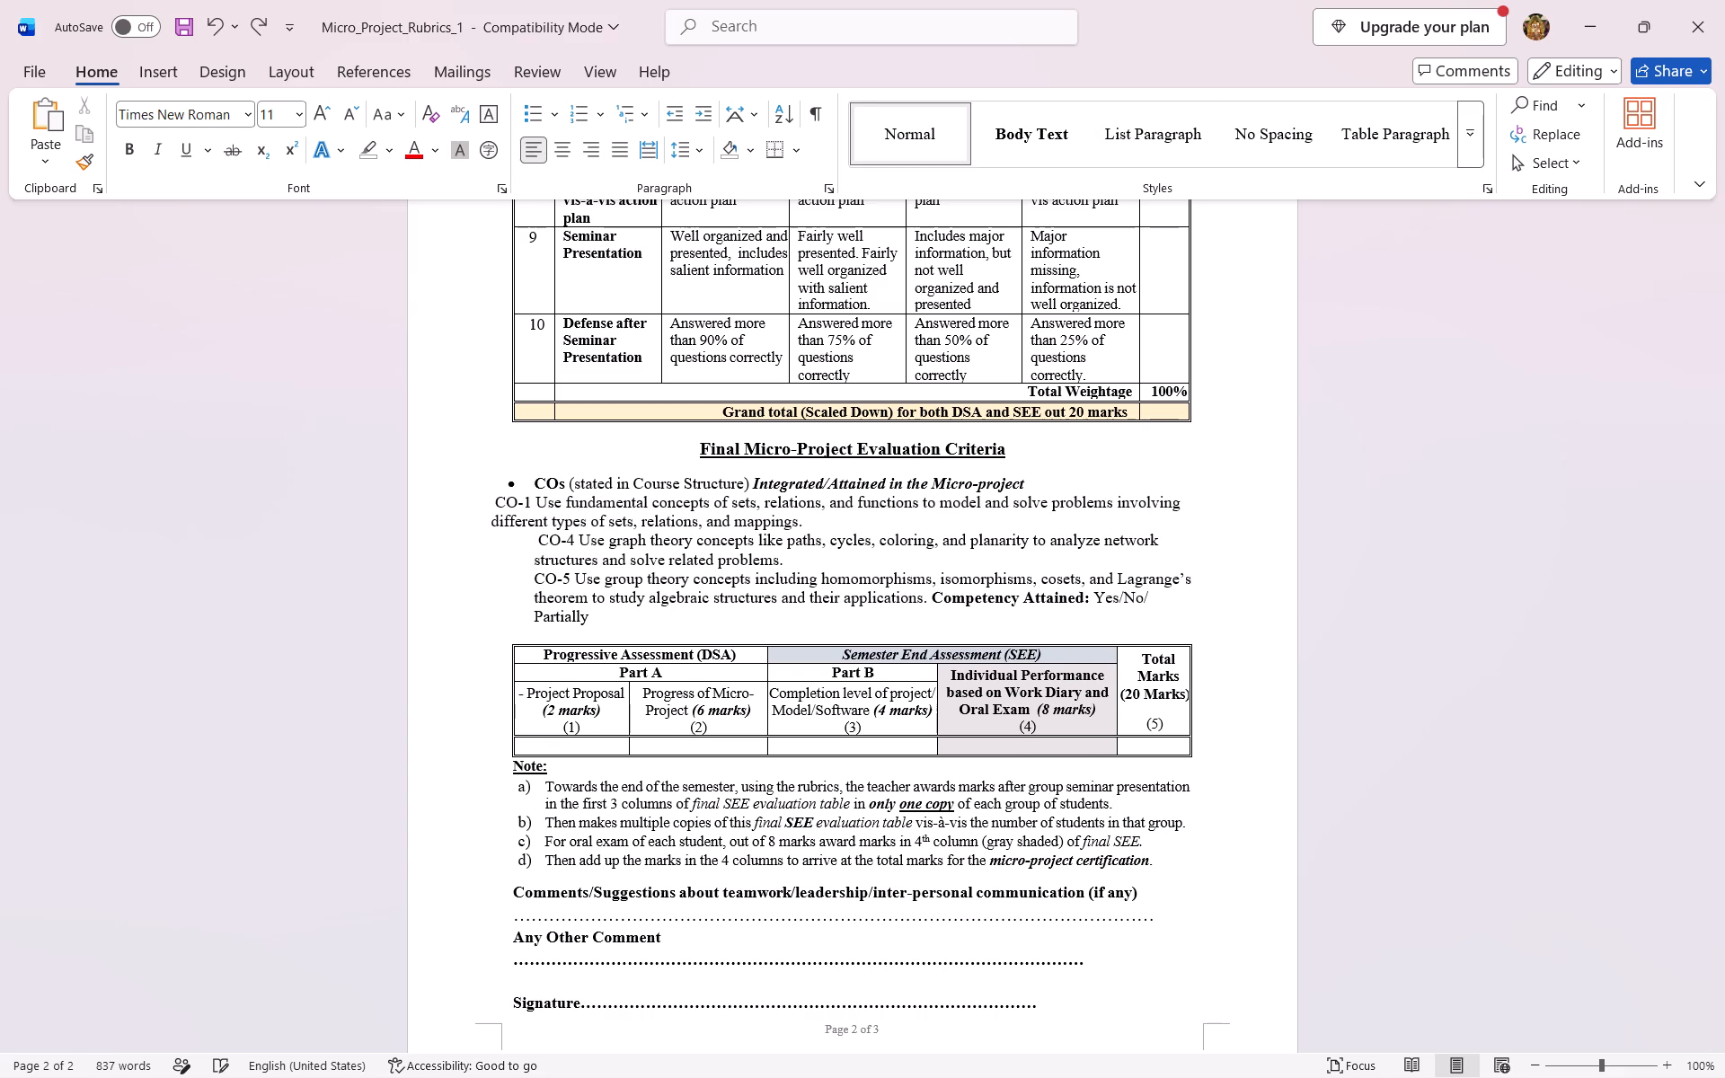
Undo the remaining course outcome edits back to the original highlighted CO1, CO2 and CO3 placeholder lines.
{"action": "key", "text": "ctrl+z"}
{"action": "key", "text": "ctrl+z"}
{"action": "key", "text": "ctrl+z"}
{"action": "key", "text": "ctrl+z"}
{"action": "key", "text": "ctrl+z"}
{"action": "key", "text": "ctrl+z"}
{"action": "key", "text": "ctrl+z"}
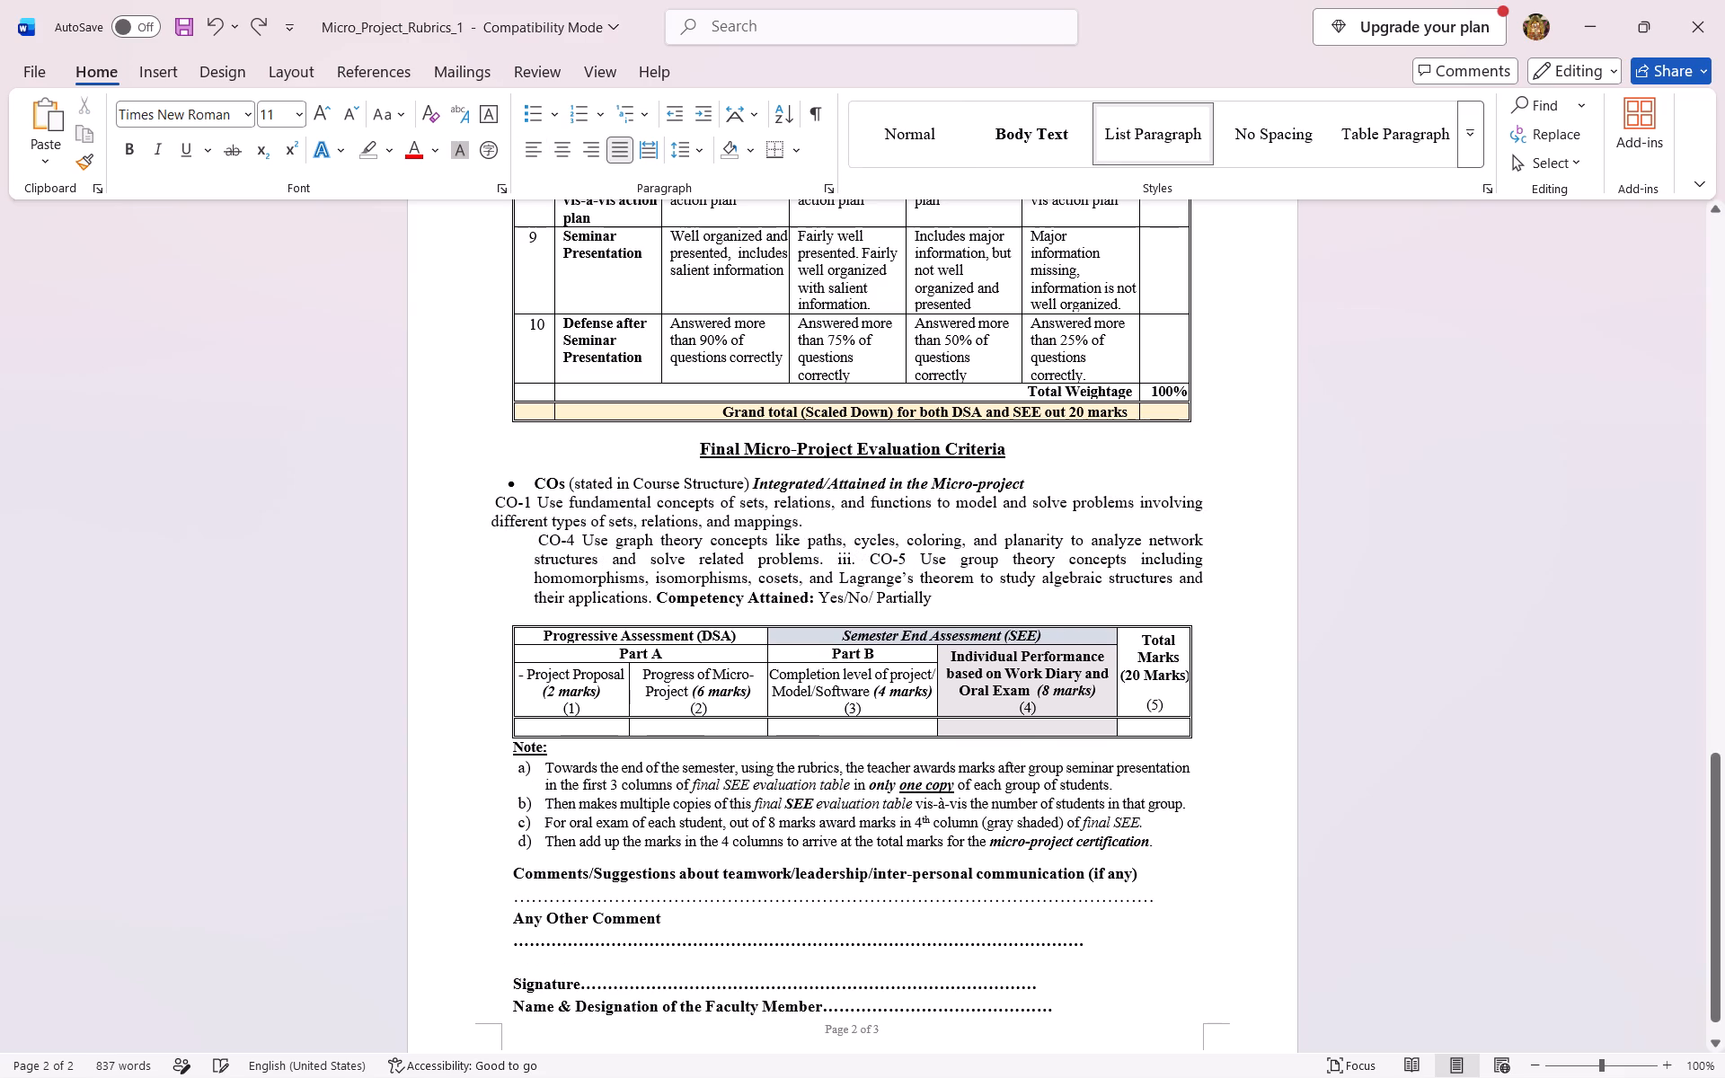
{"action": "key", "text": "ctrl+z"}
{"action": "key", "text": "ctrl+z"}
{"action": "key", "text": "ctrl+z"}
{"action": "key", "text": "ctrl+z"}
{"action": "key", "text": "ctrl+z"}
{"action": "key", "text": "ctrl+z"}
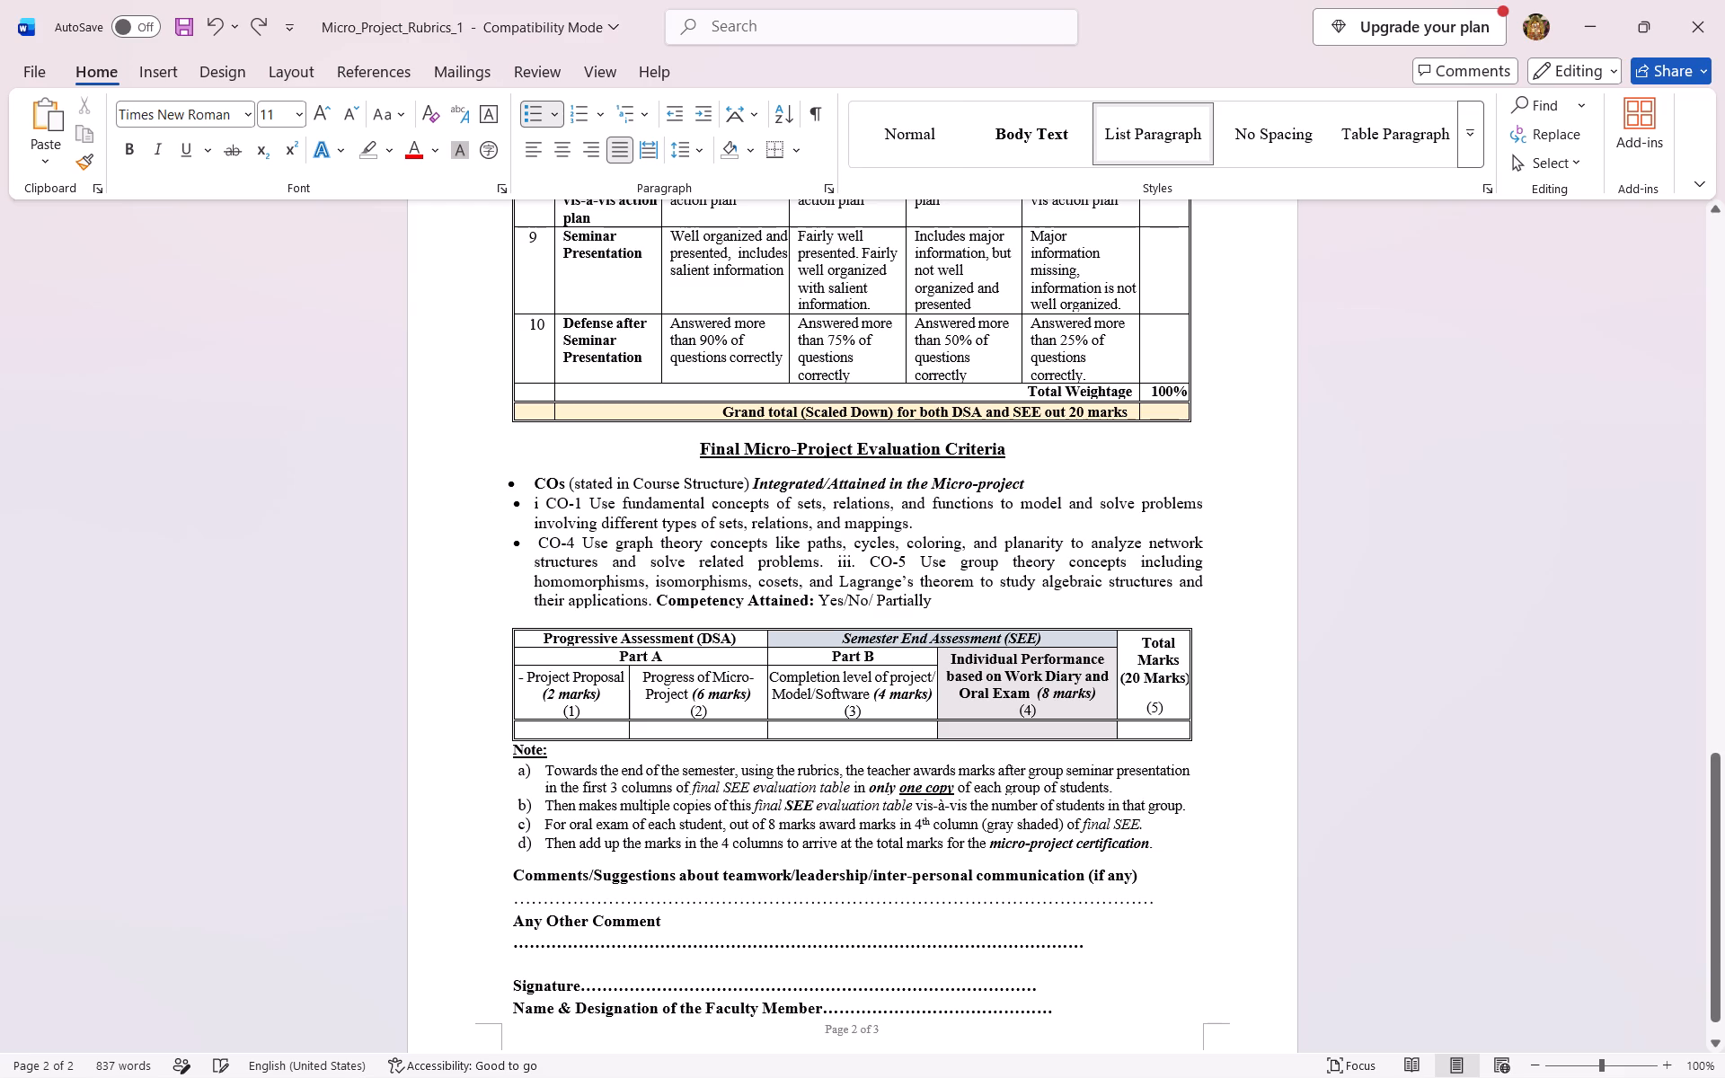
{"action": "key", "text": "ctrl+z"}
{"action": "key", "text": "ctrl+z"}
{"action": "key", "text": "ctrl+z"}
{"action": "key", "text": "ctrl+z"}
{"action": "key", "text": "ctrl+z"}
{"action": "key", "text": "ctrl+z"}
{"action": "key", "text": "ctrl+z"}
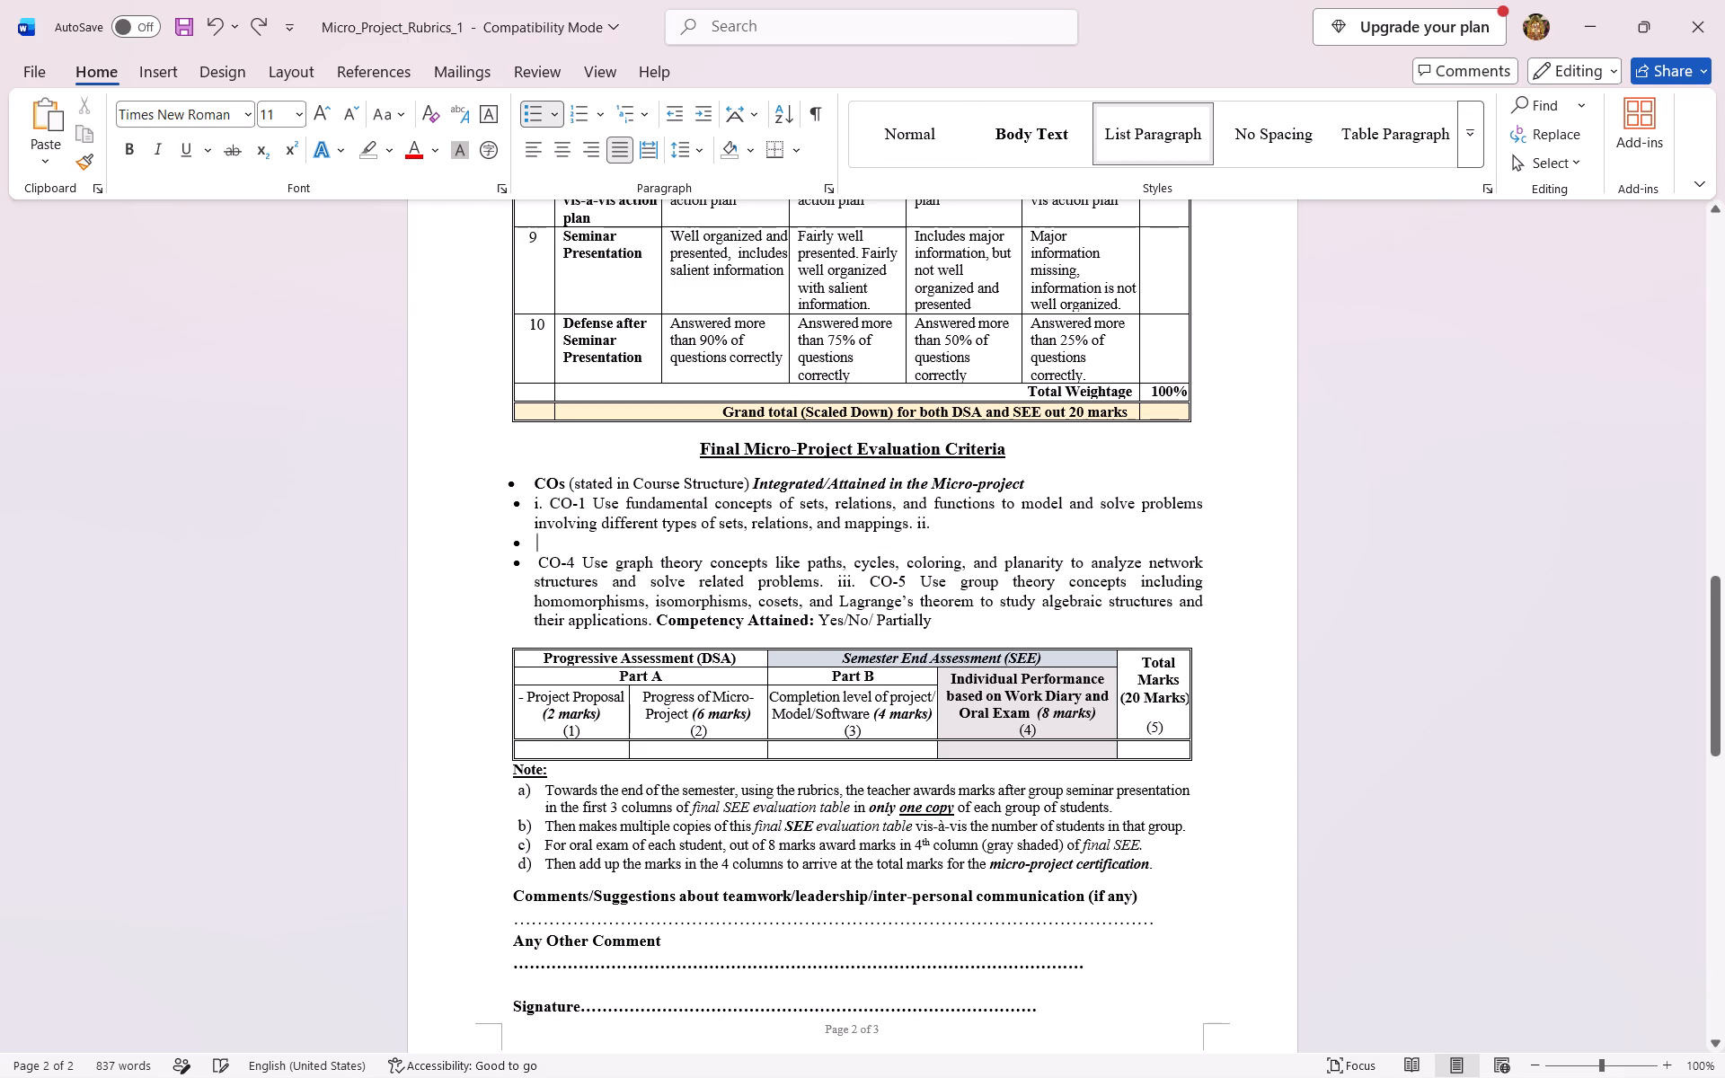
{"action": "key", "text": "ctrl+z"}
{"action": "key", "text": "ctrl+z"}
{"action": "key", "text": "ctrl+z"}
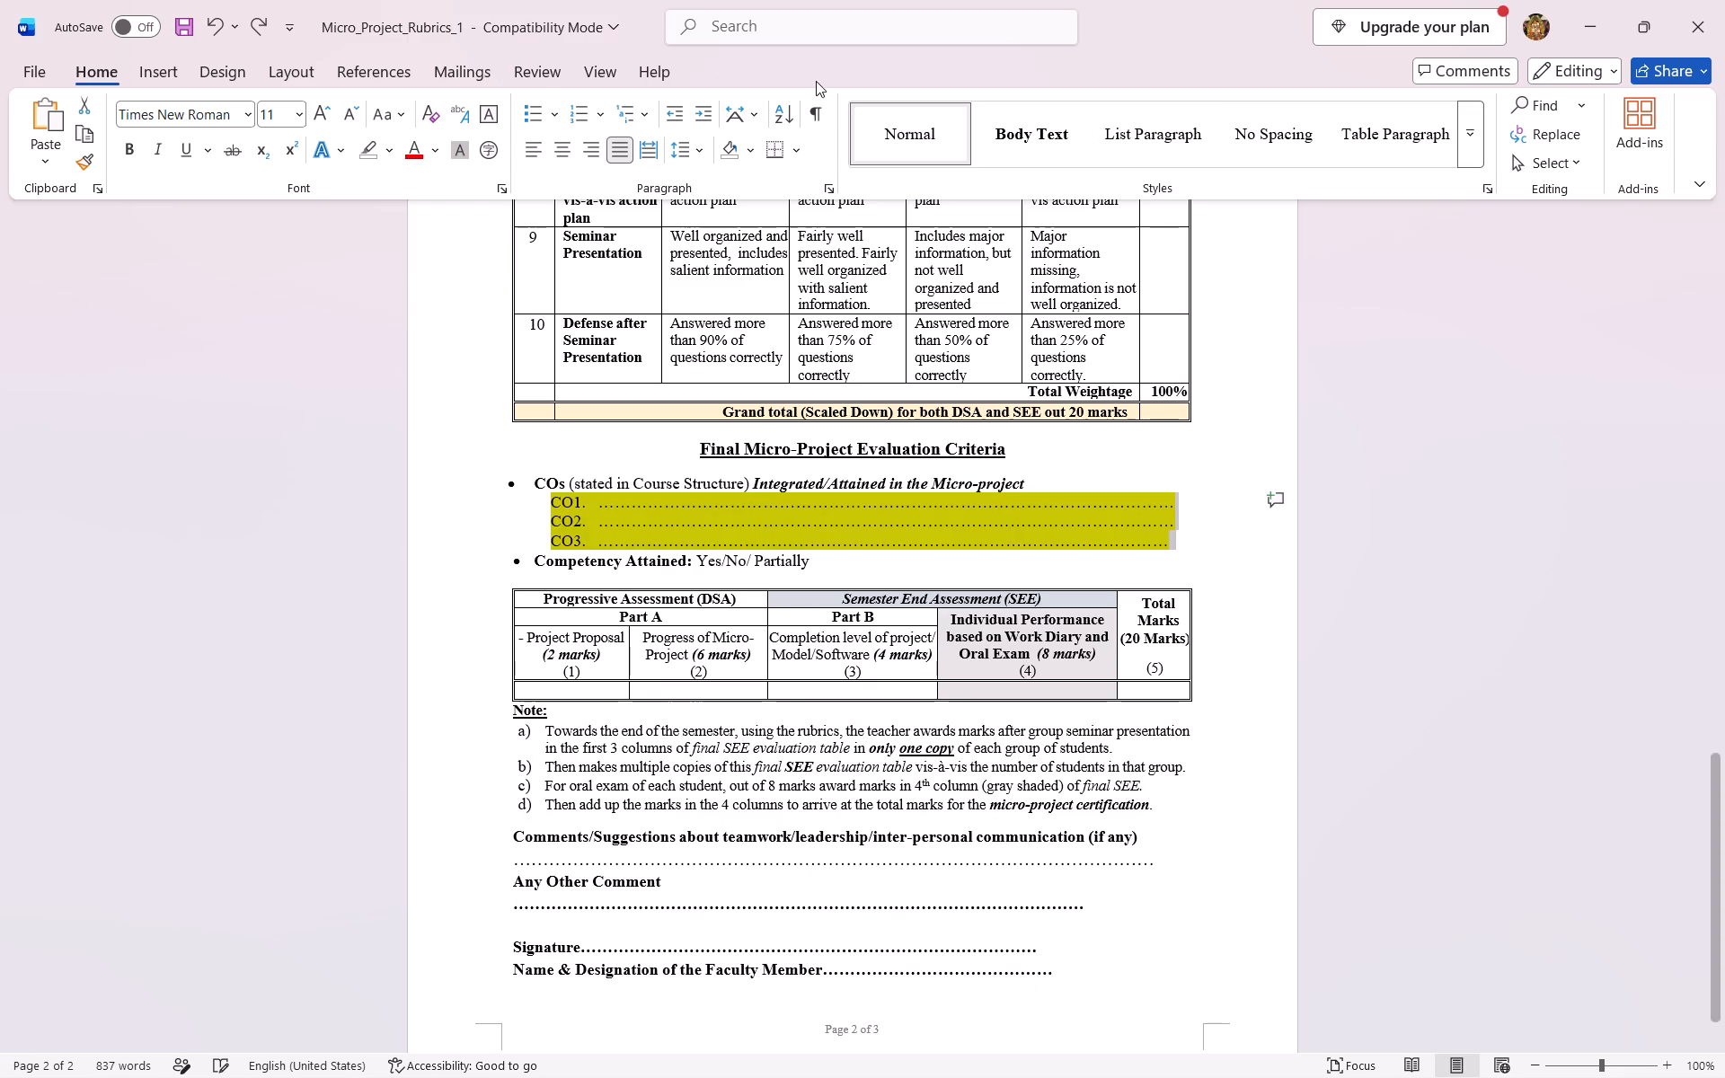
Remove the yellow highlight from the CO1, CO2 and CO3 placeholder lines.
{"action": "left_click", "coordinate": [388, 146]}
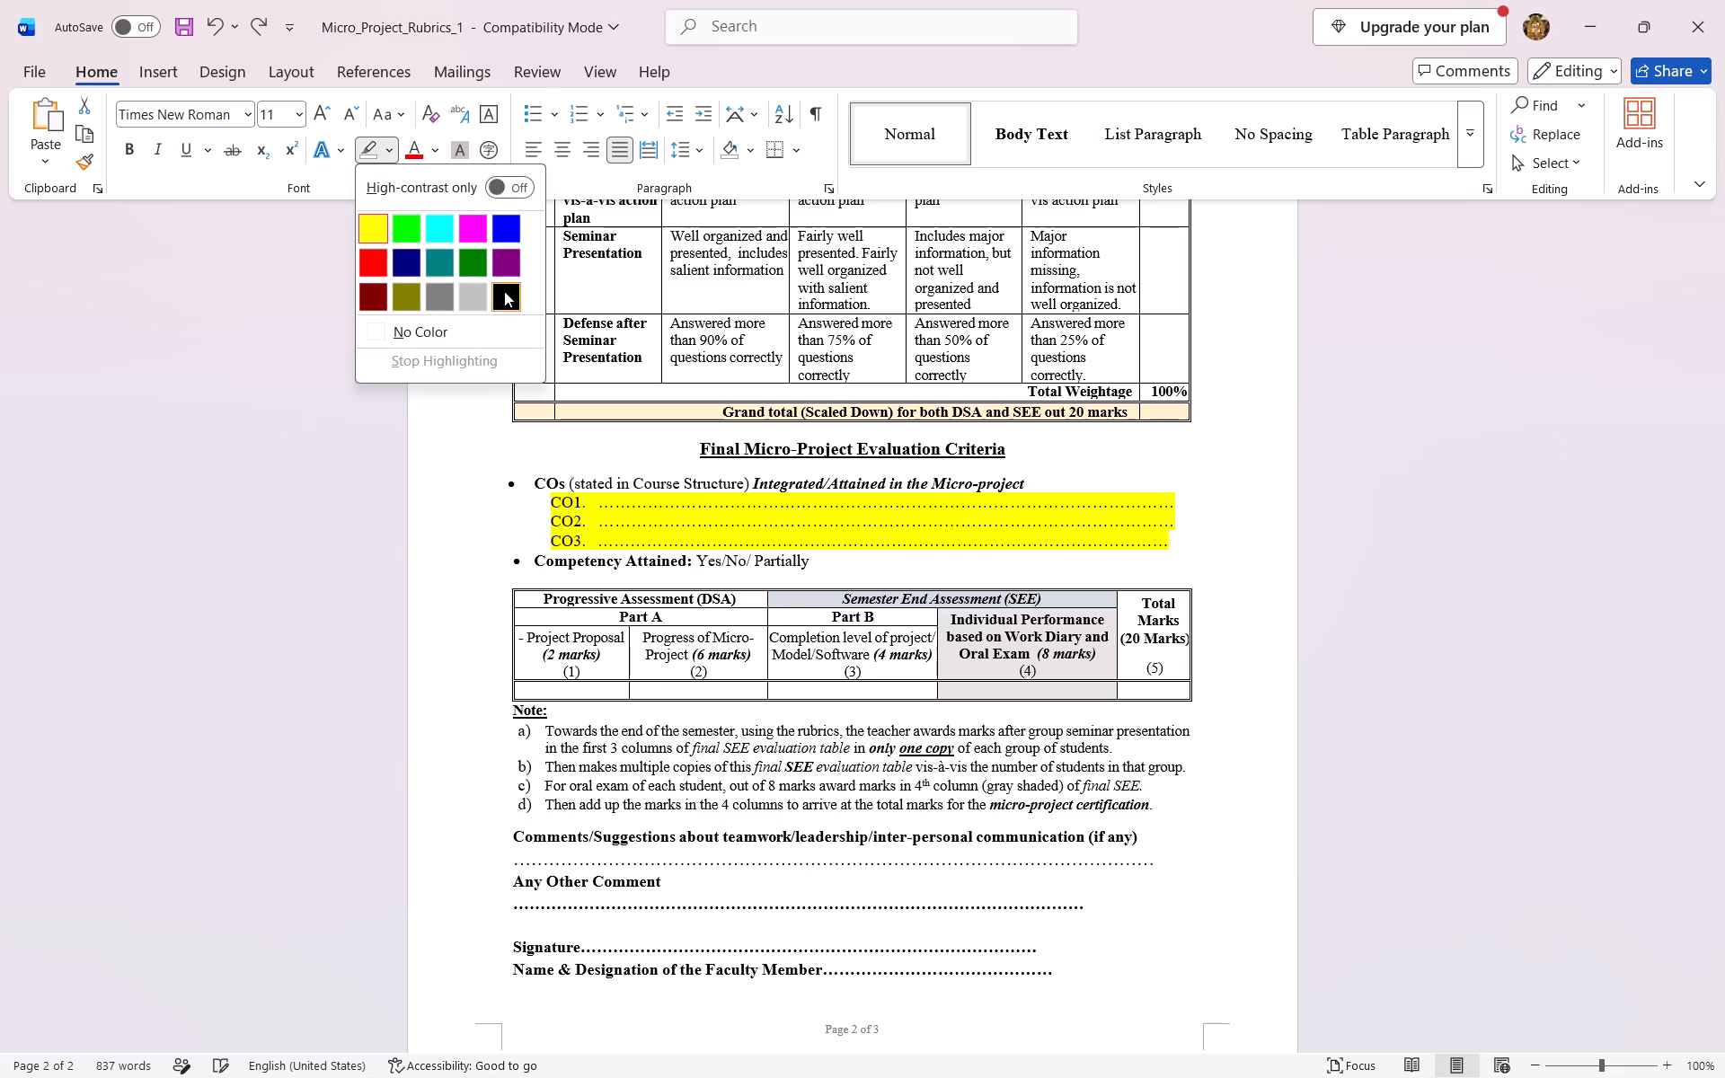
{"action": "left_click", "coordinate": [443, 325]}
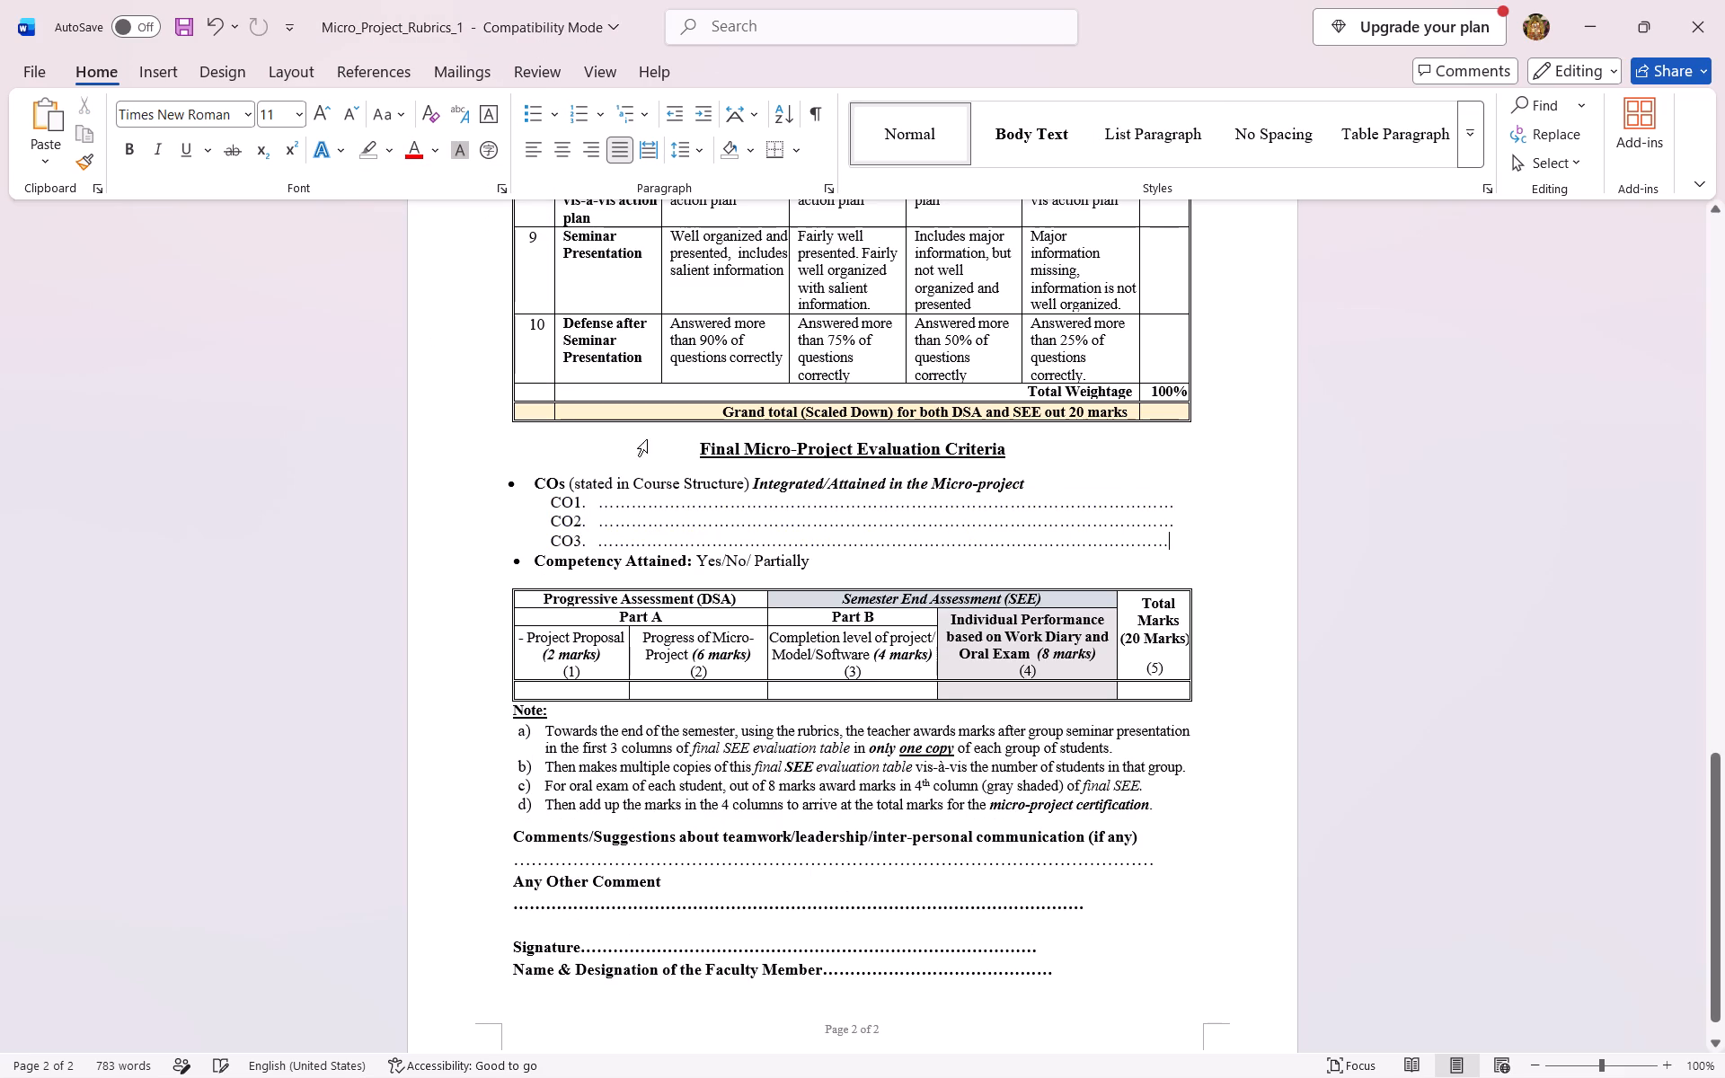
Delete the three dotted CO1, CO2 and CO3 placeholder lines under the COs bullet.
{"action": "left_click_drag", "start_coordinate": [552, 496], "coordinate": [1005, 517]}
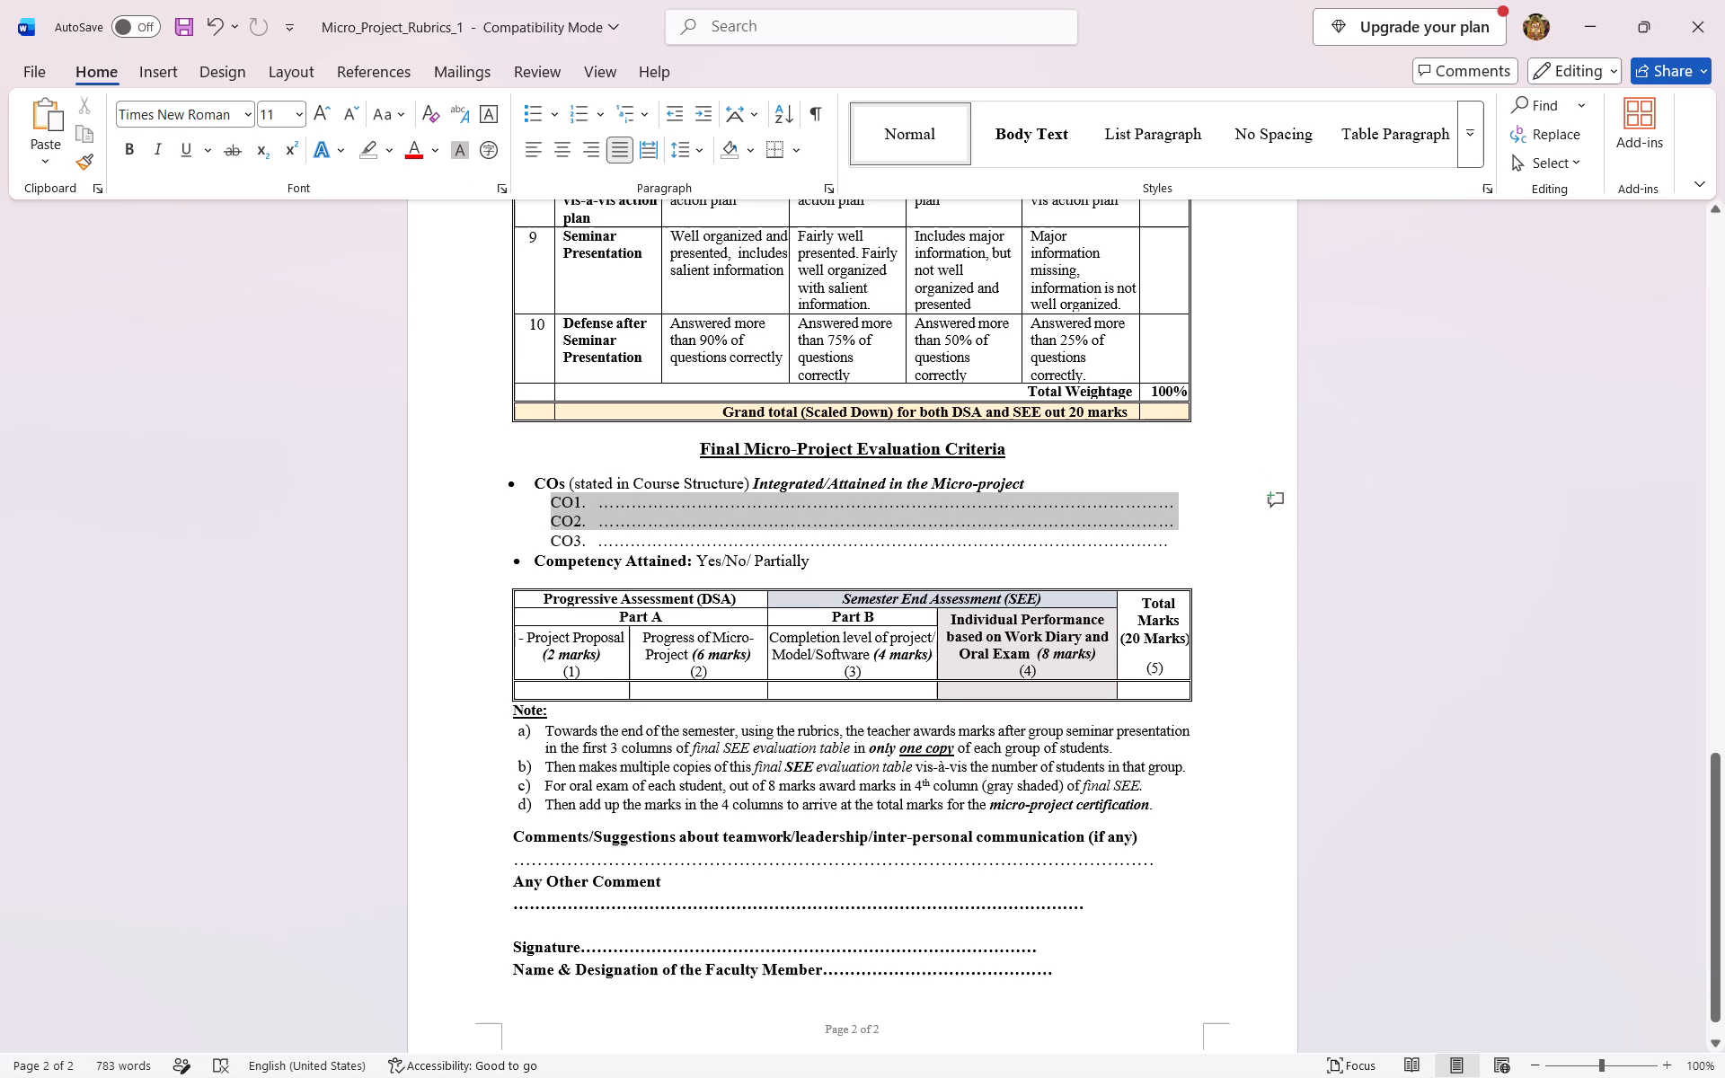
{"action": "left_click_drag", "start_coordinate": [1005, 517], "coordinate": [1120, 536]}
{"action": "key", "text": "BackSpace"}
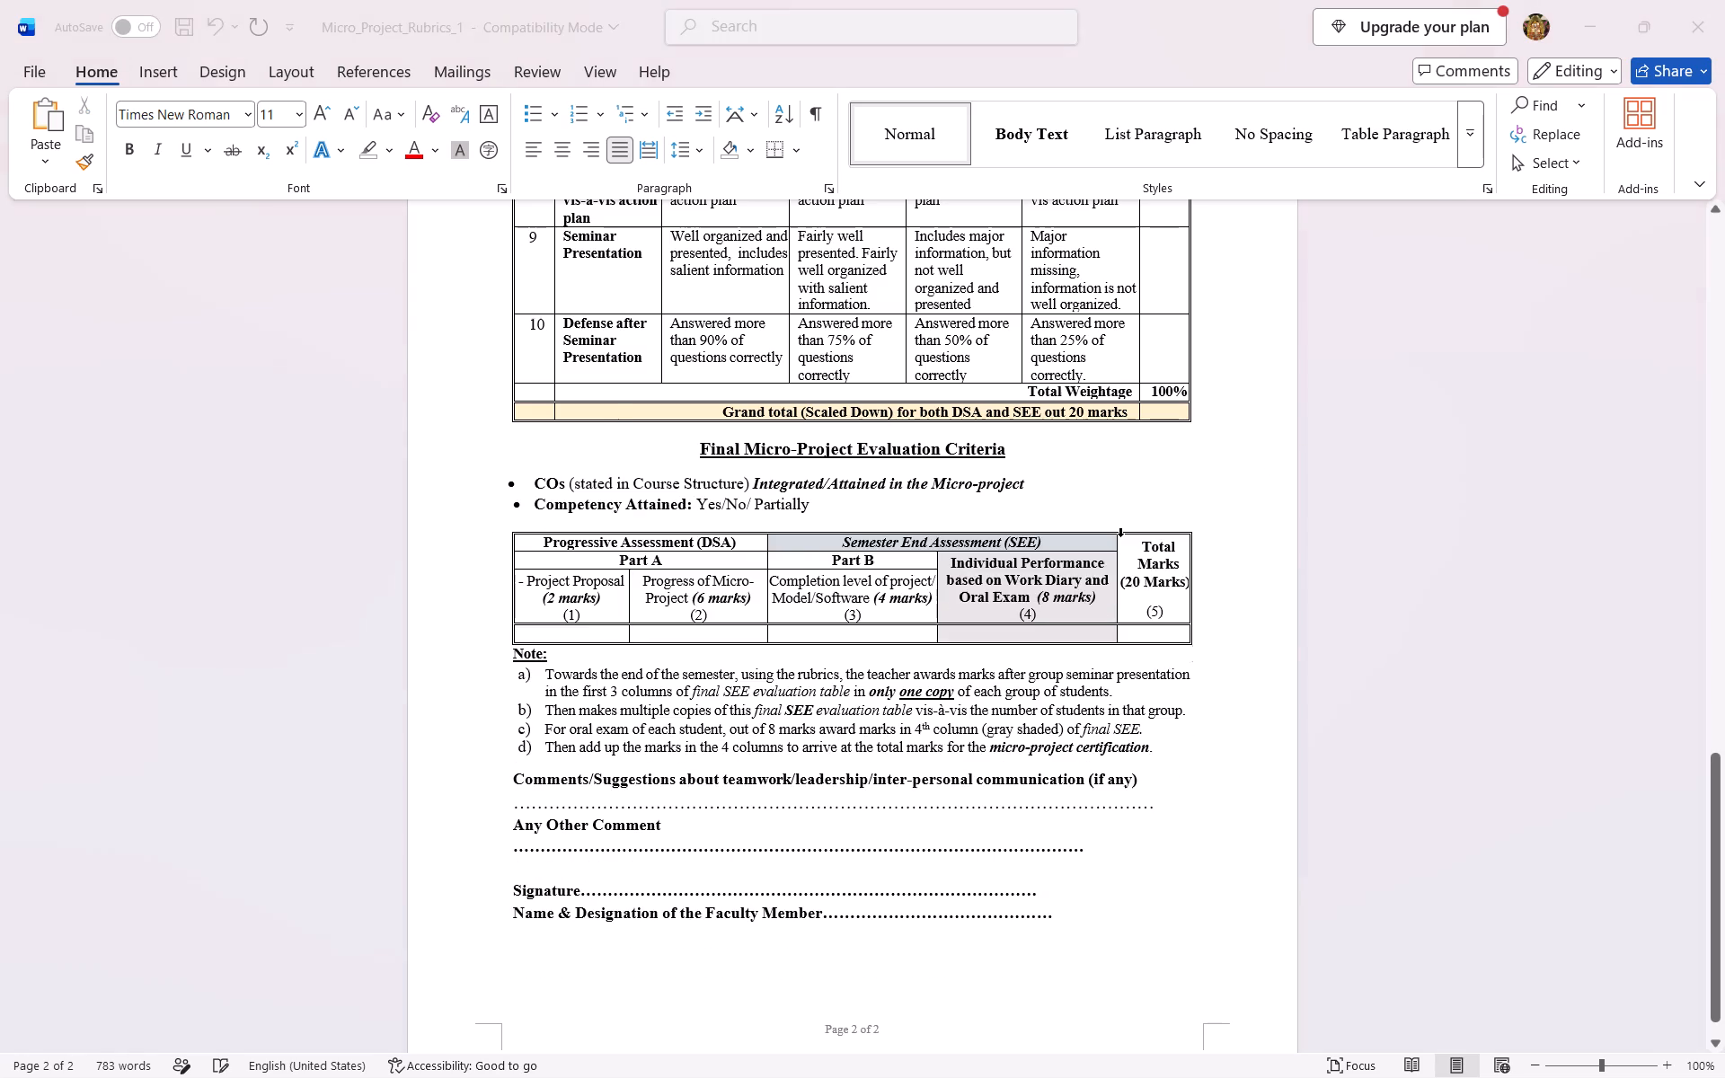
Switch to the report PDF in Edge and copy the CO-1 outcome, without its numeral, from section 3.0 Course Outcomes Addressed.
{"action": "left_click", "coordinate": [848, 504]}
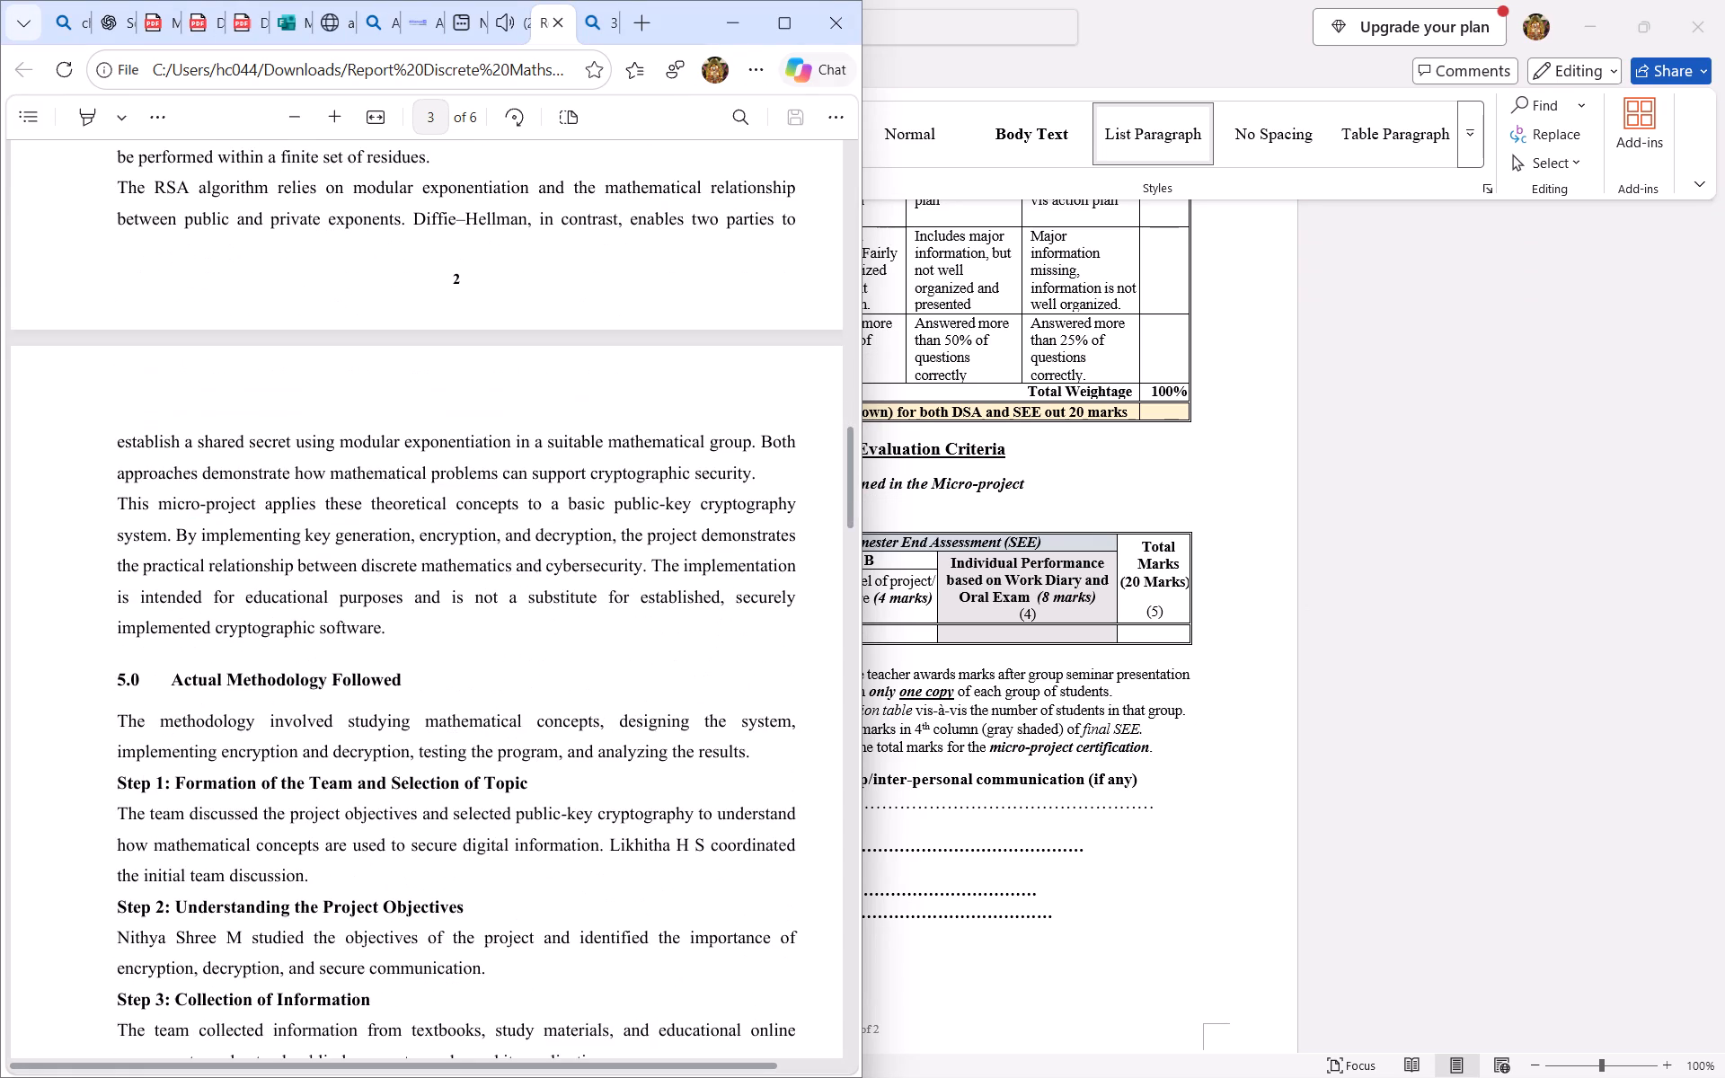
{"action": "scroll", "coordinate": [715, 540], "scroll_direction": "up", "scroll_amount": 4}
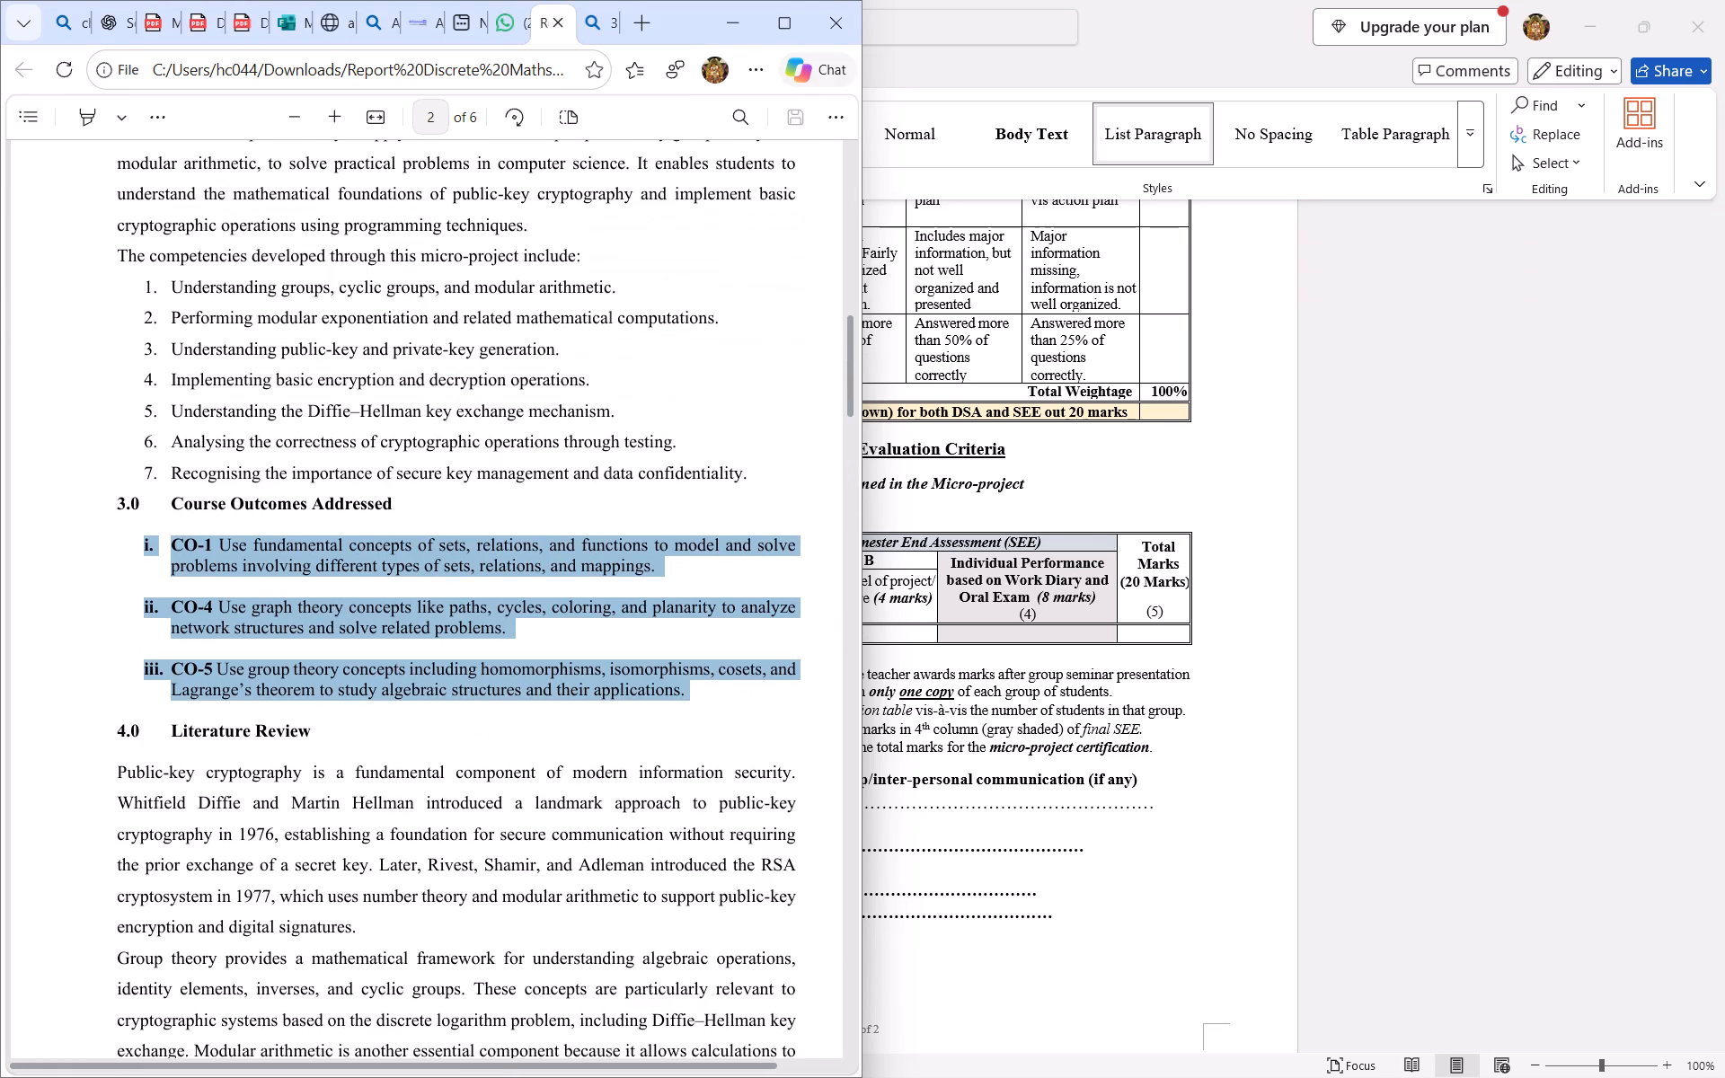
{"action": "left_click", "coordinate": [209, 531]}
{"action": "left_click_drag", "start_coordinate": [168, 543], "coordinate": [658, 572]}
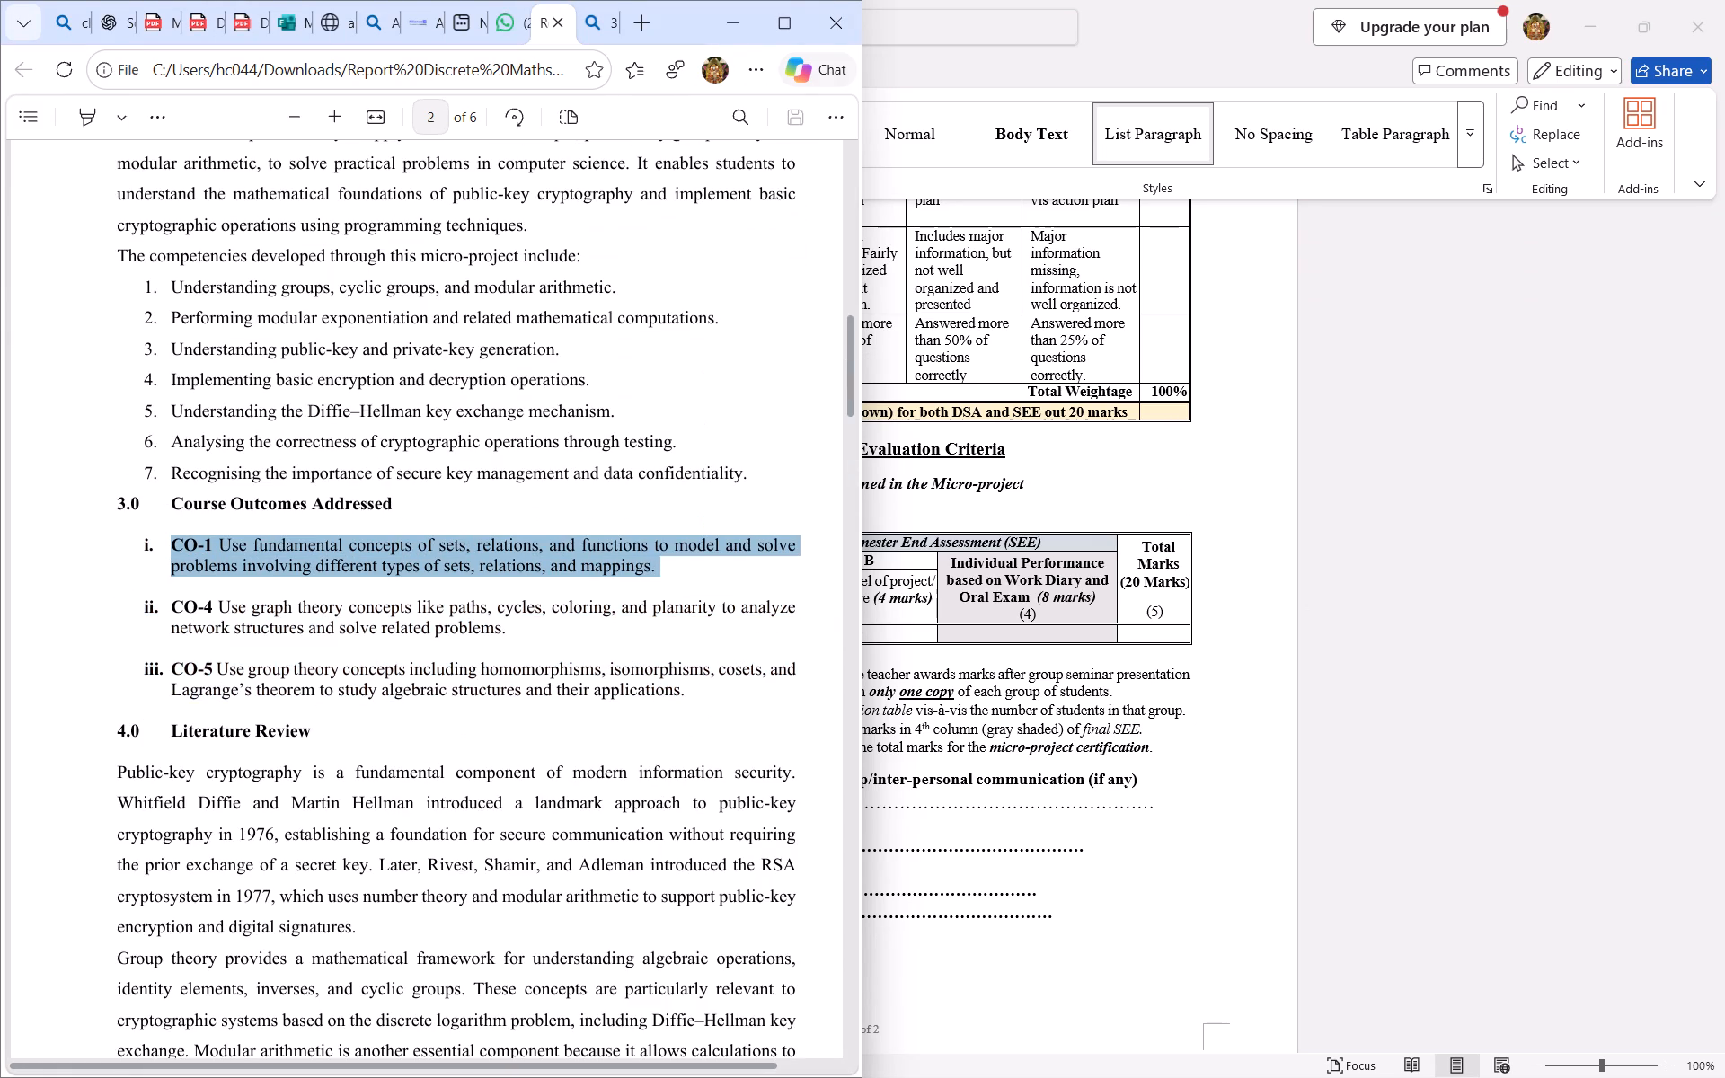
{"action": "key", "text": "ctrl+c"}
Back in the Word rubric, paste the CO-1 outcome on a new unbulleted line between the COs and Competency Attained bullets.
{"action": "left_click", "coordinate": [1054, 466]}
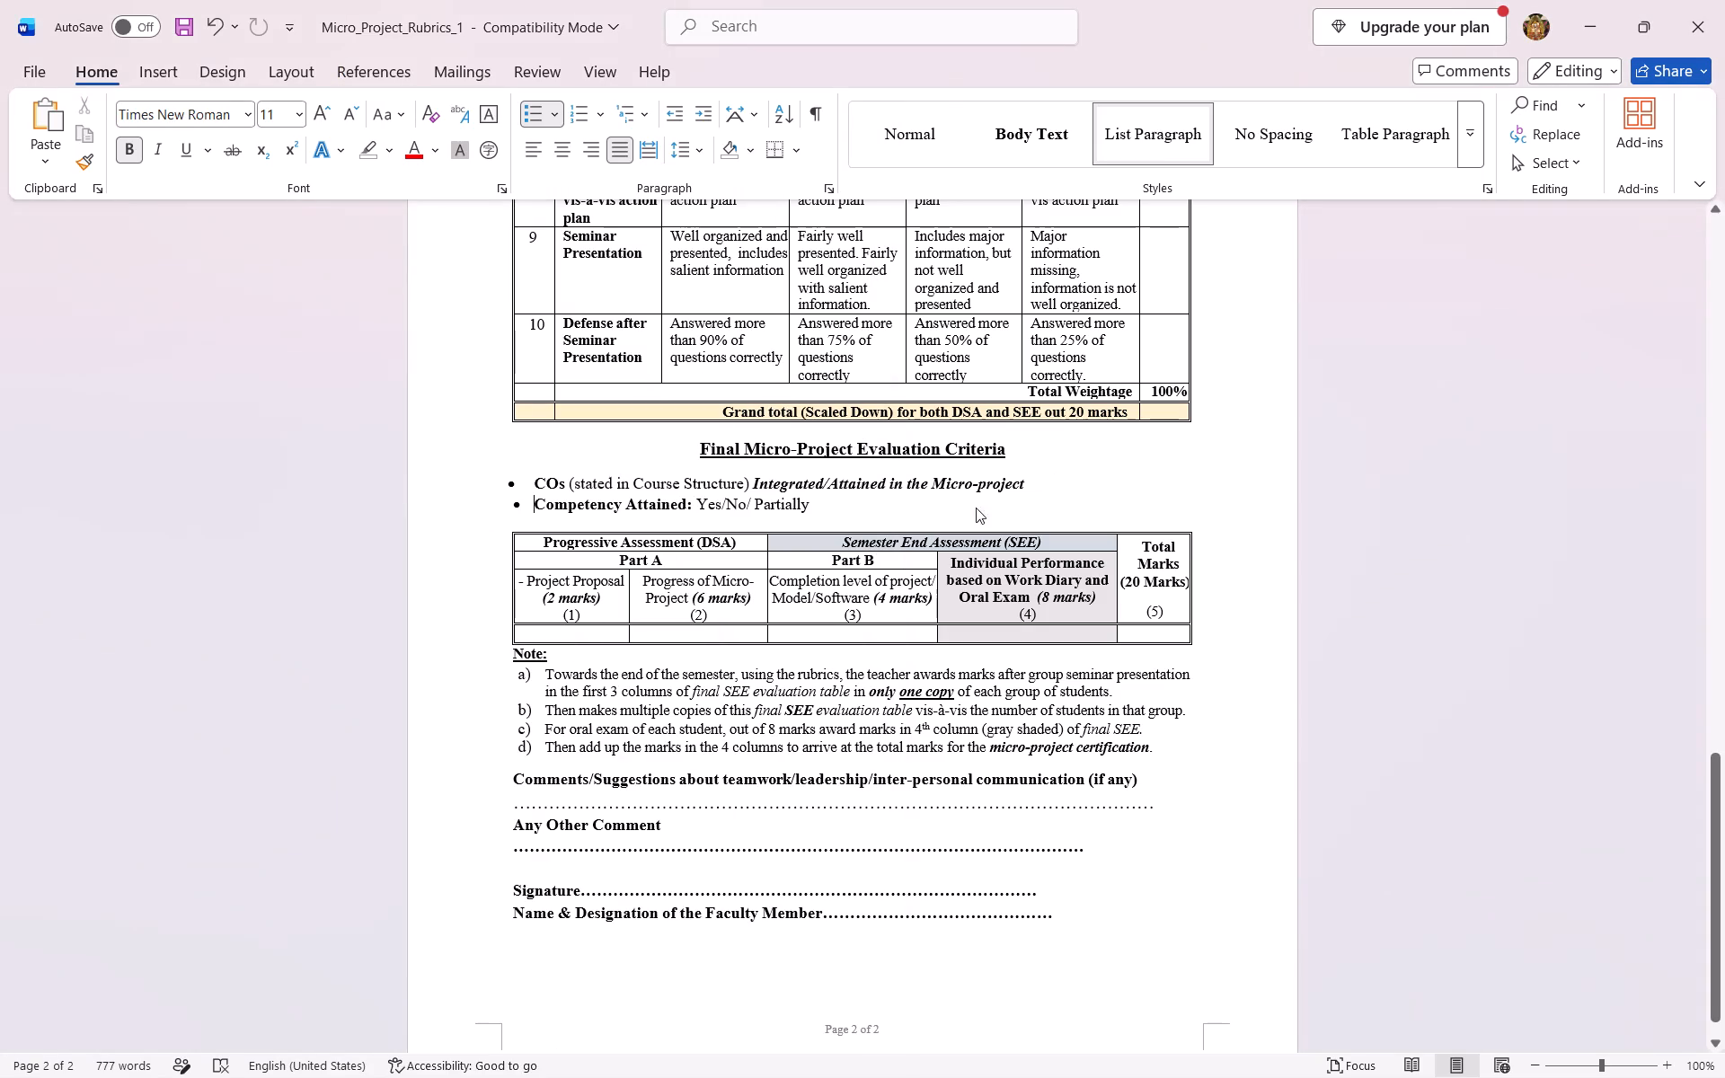
{"action": "left_click", "coordinate": [1035, 490]}
{"action": "key", "text": "Return"}
{"action": "key", "text": "BackSpace"}
{"action": "key", "text": "BackSpace"}
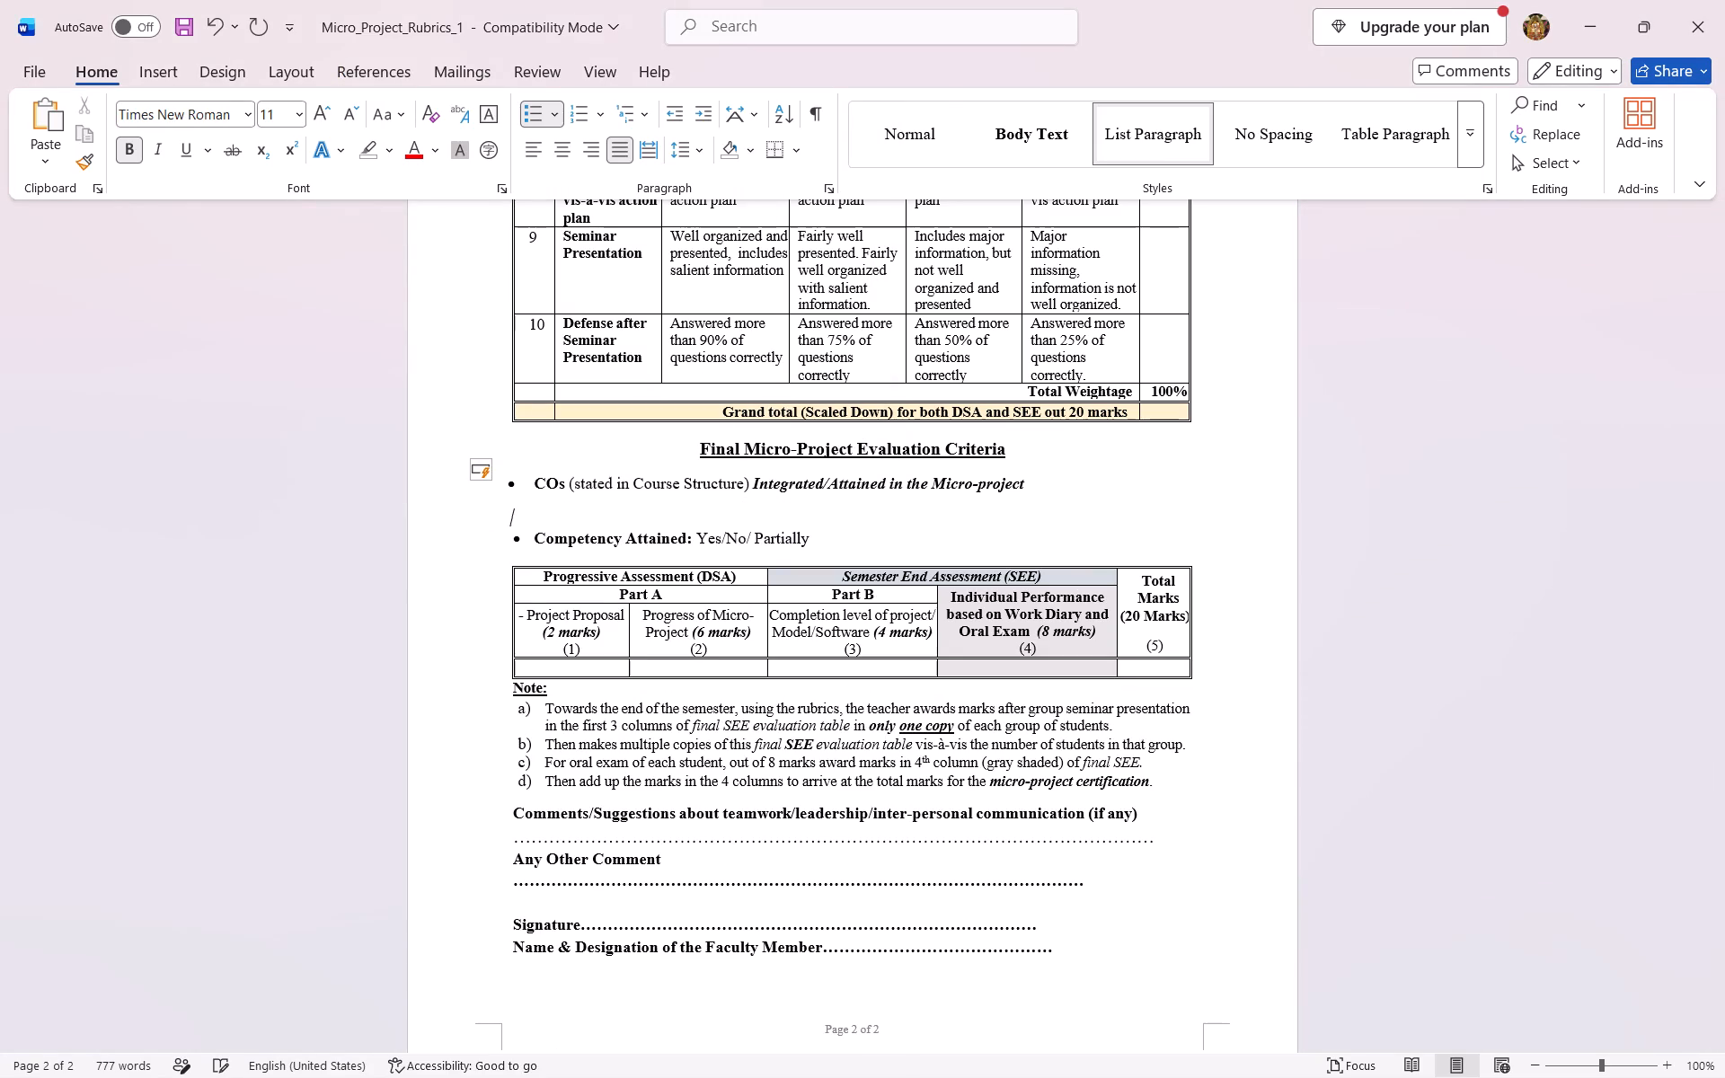
{"action": "key", "text": "BackSpace"}
{"action": "key", "text": "BackSpace"}
{"action": "key", "text": "Return"}
{"action": "key", "text": "BackSpace"}
{"action": "key", "text": "BackSpace"}
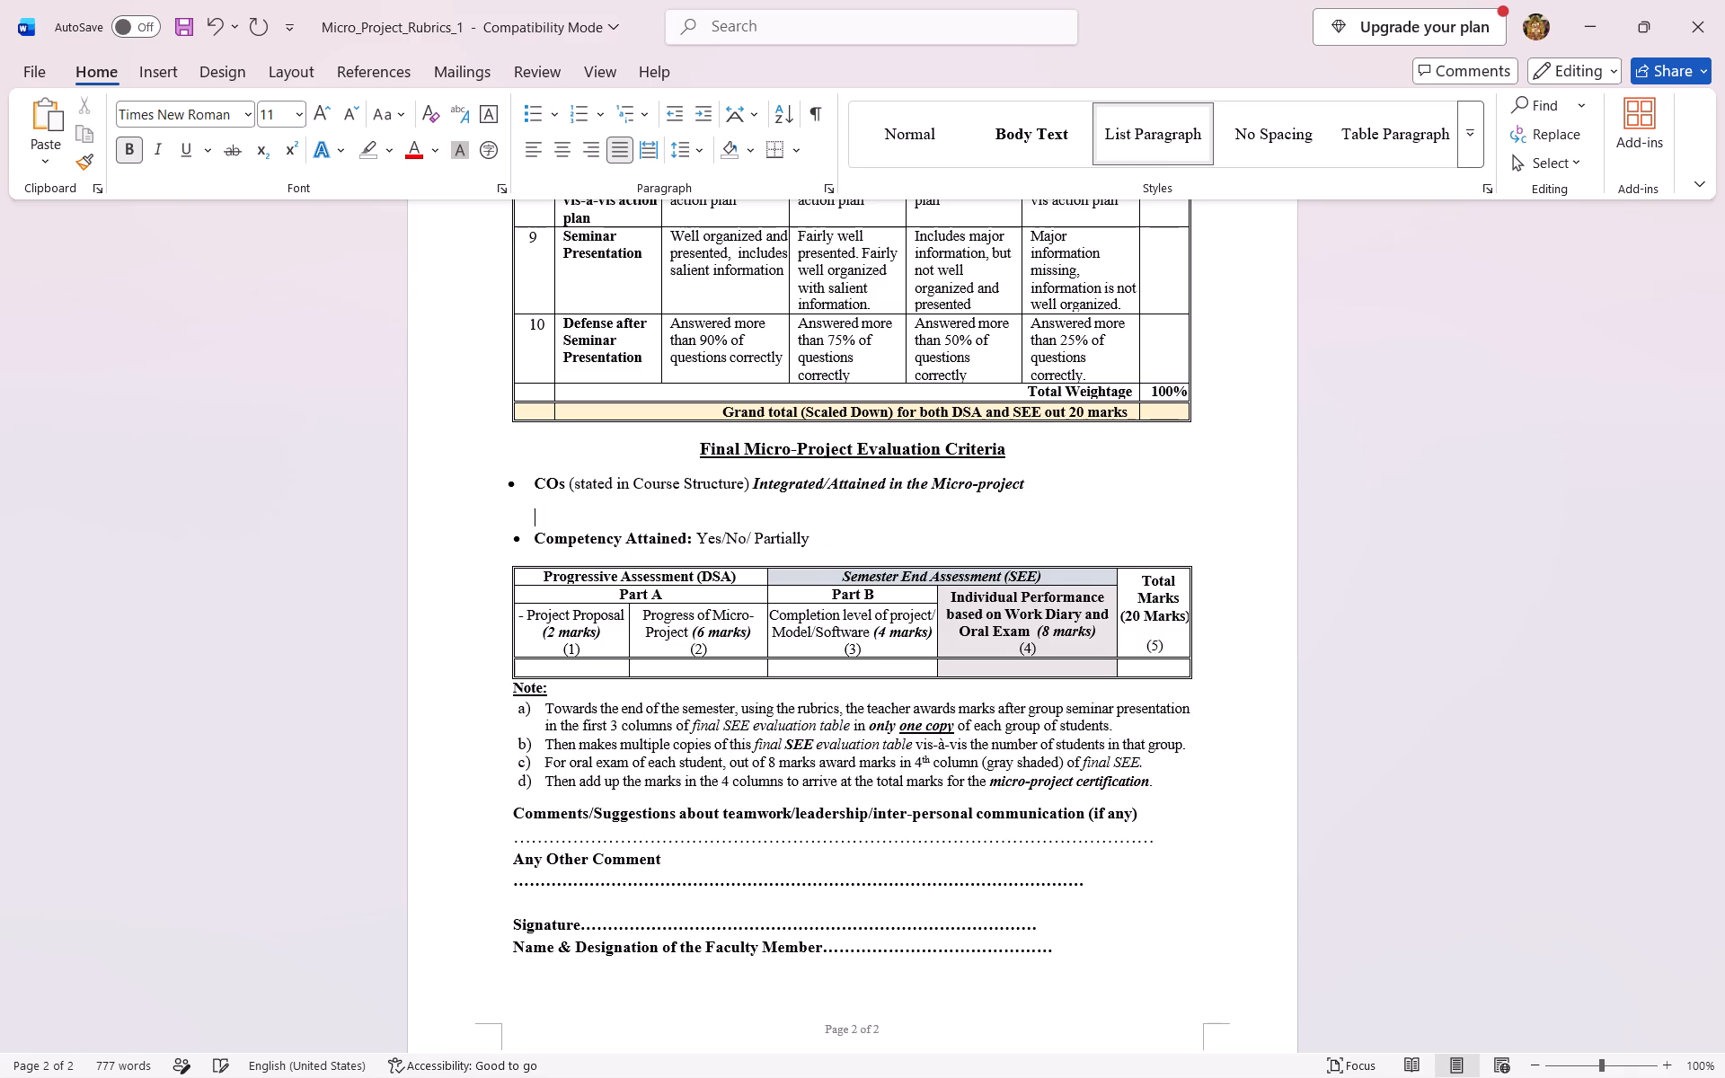
{"action": "key", "text": "ctrl+v"}
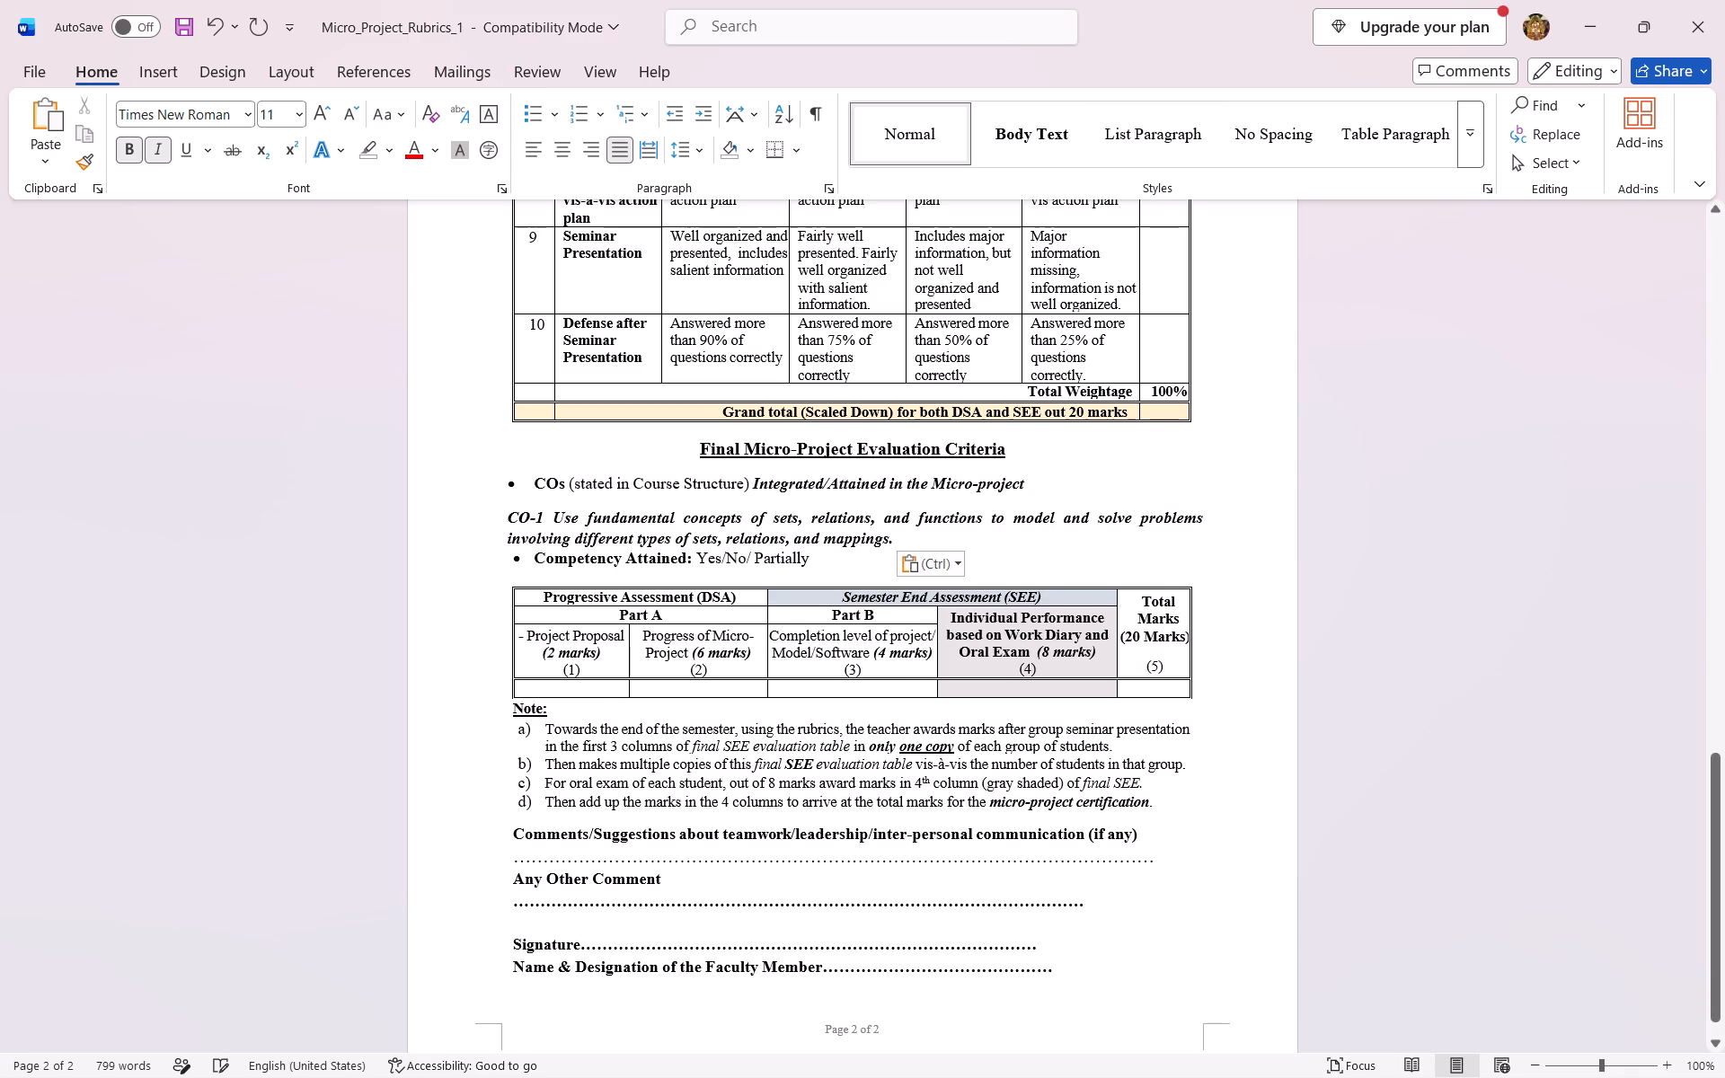
Remove bold from the CO-1 outcome's description.
{"action": "left_click_drag", "start_coordinate": [550, 511], "coordinate": [896, 535]}
{"action": "left_click", "coordinate": [920, 493]}
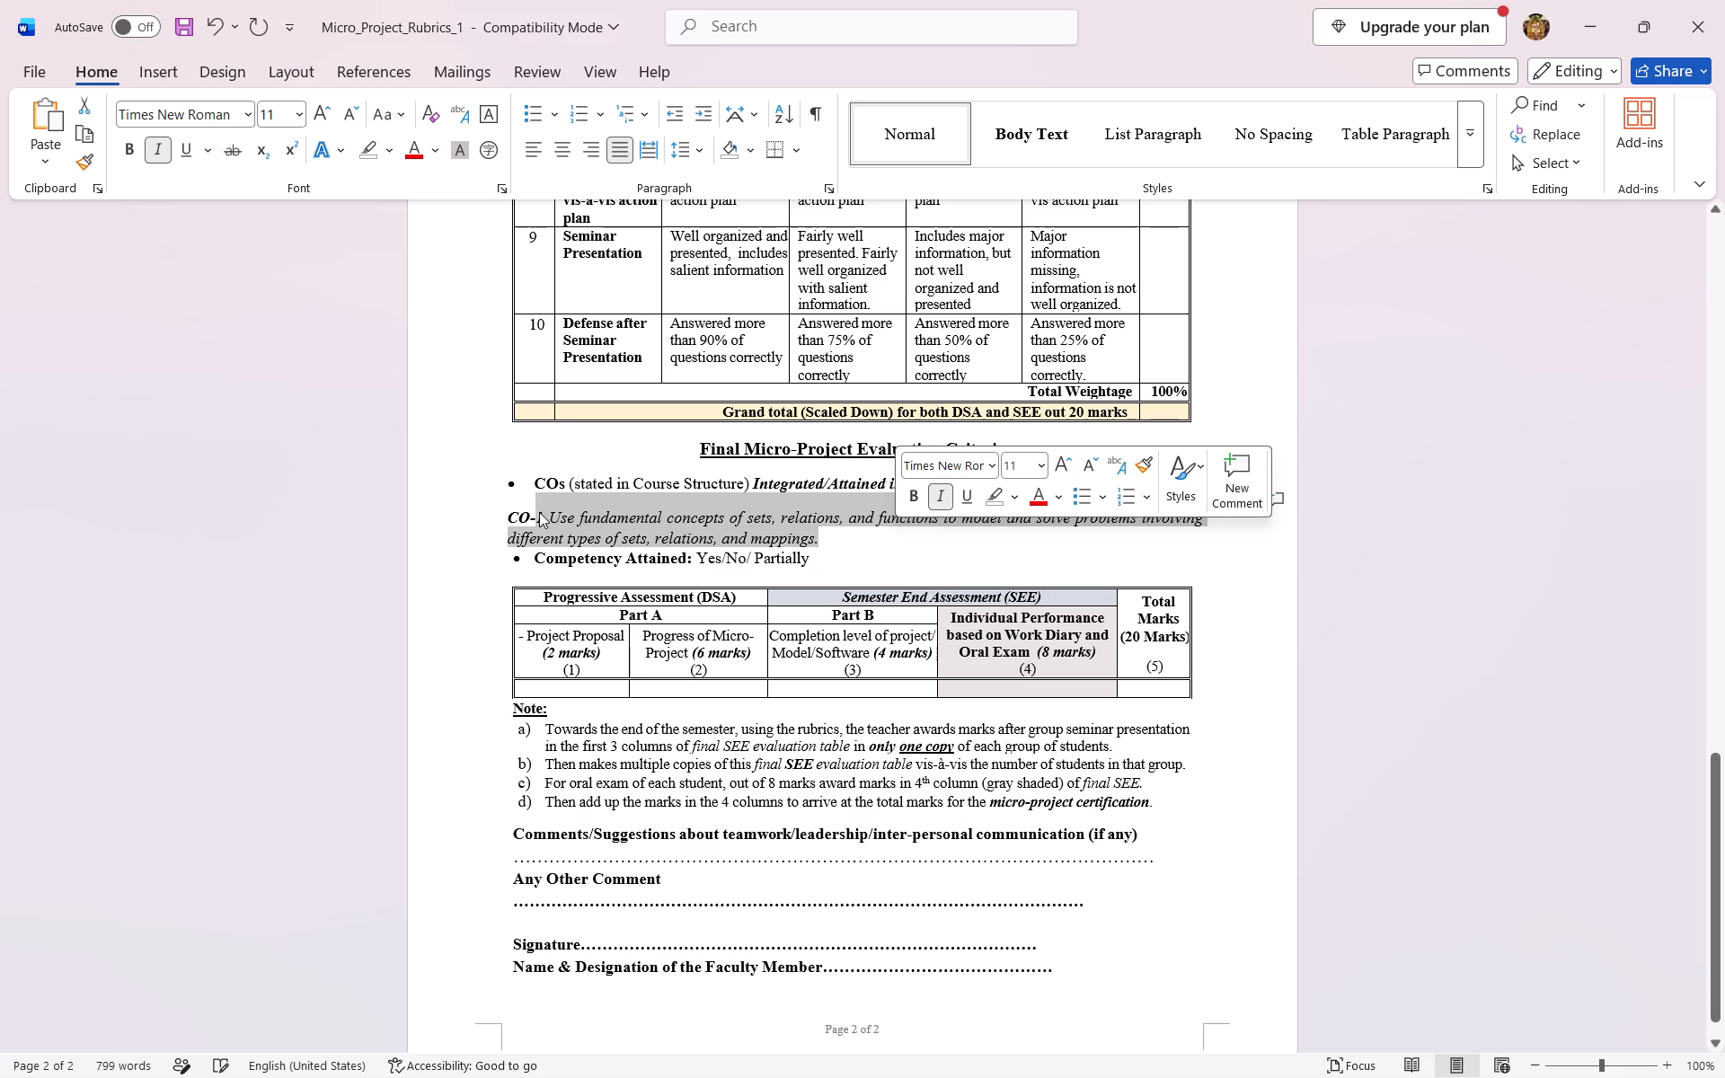
Make the complete CO-1 label uniformly bold, leaving its description in regular weight.
{"action": "left_click", "coordinate": [538, 508]}
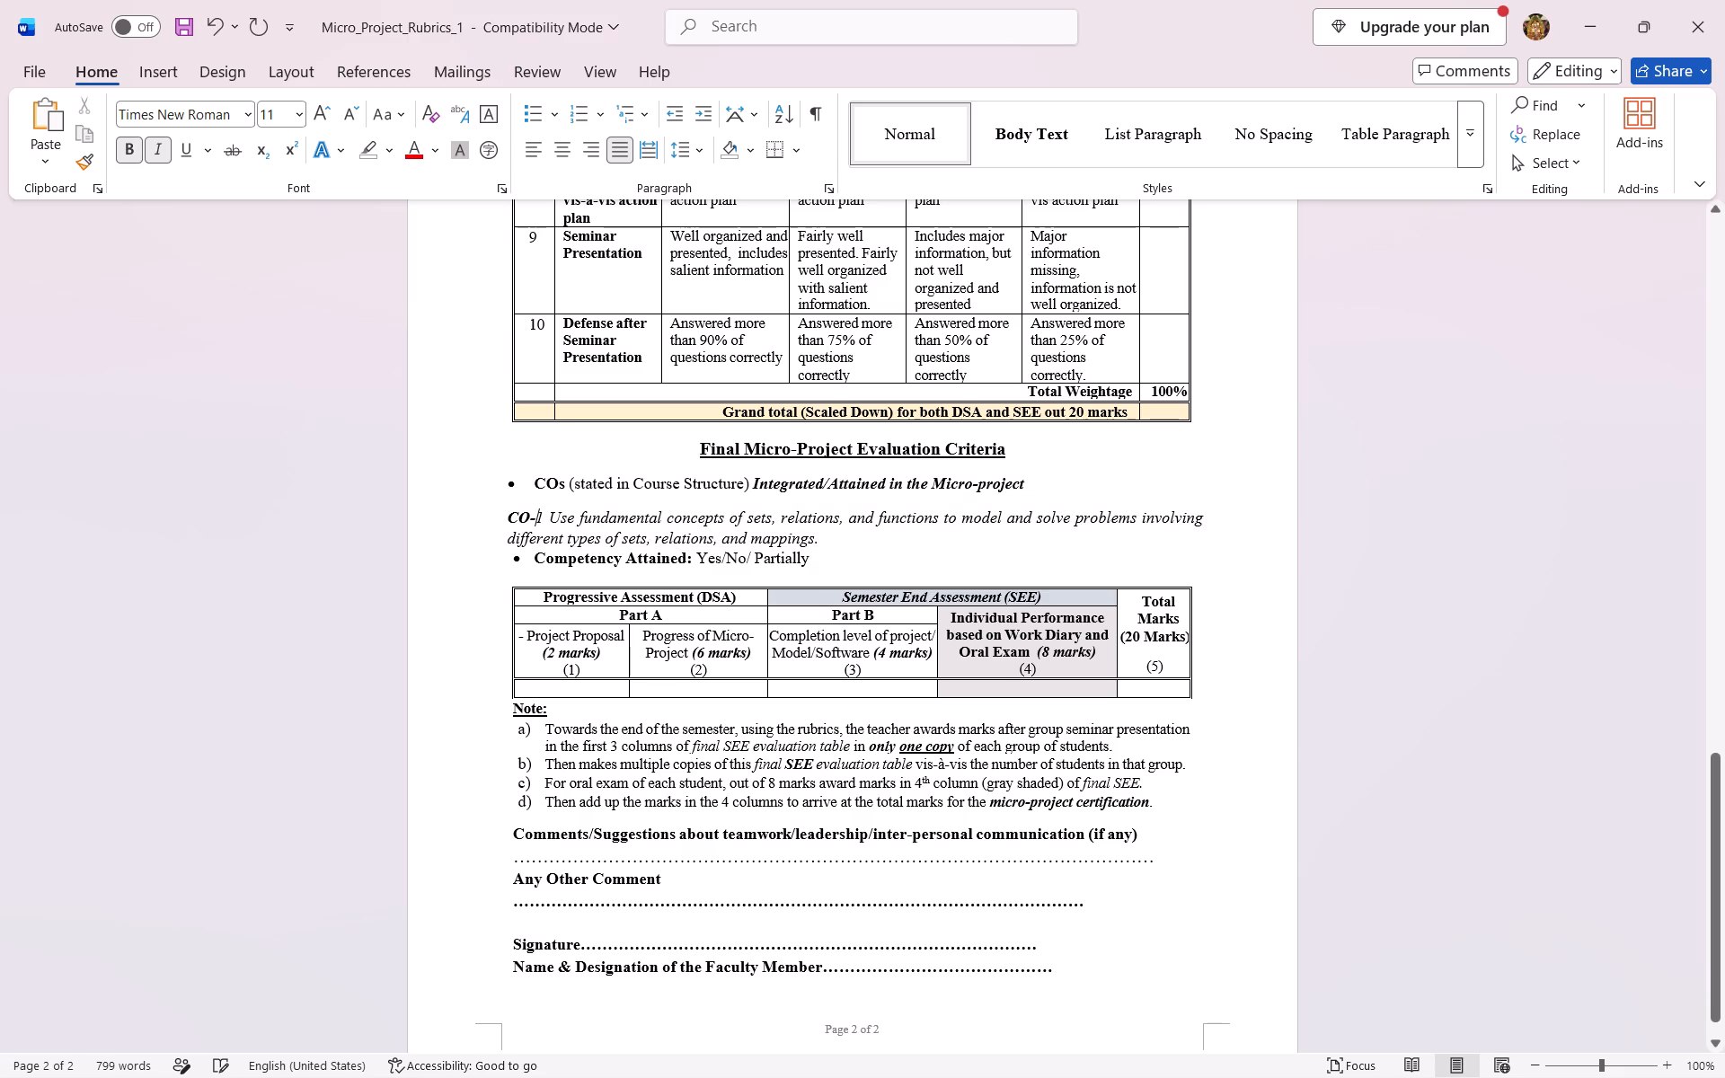
{"action": "left_click_drag", "start_coordinate": [545, 517], "coordinate": [510, 514]}
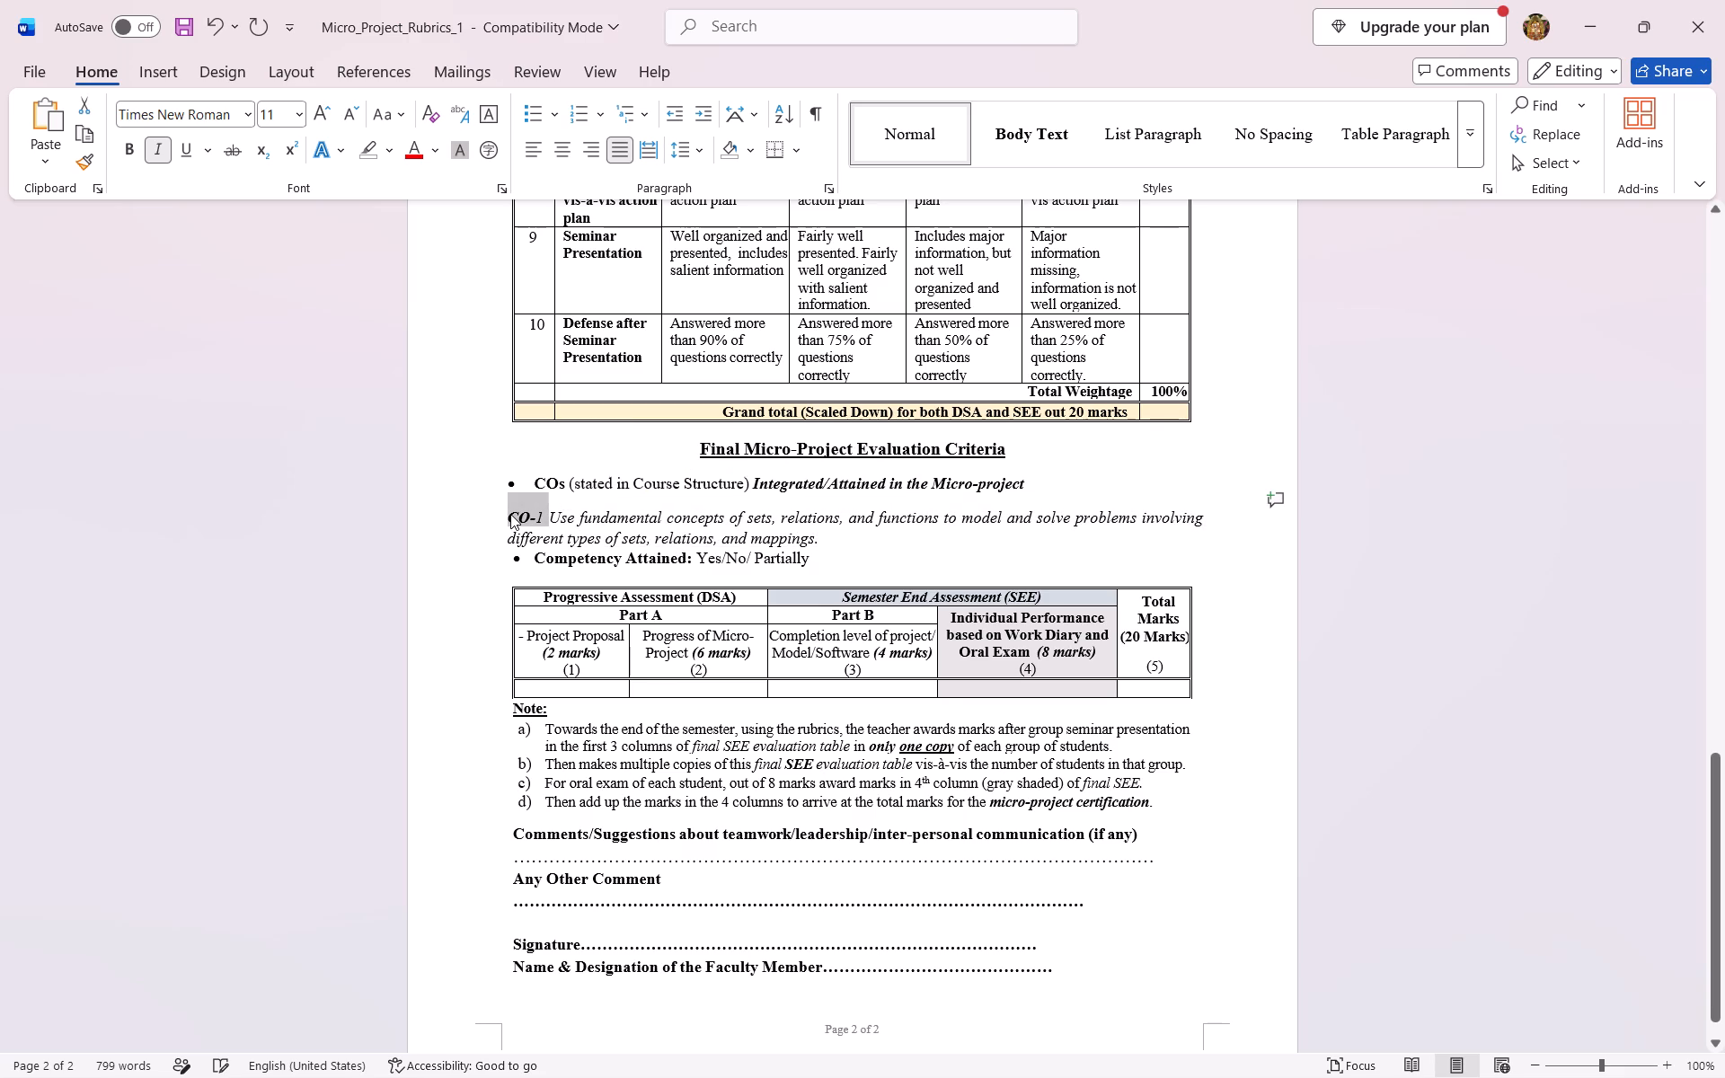
{"action": "left_click", "coordinate": [539, 511]}
{"action": "left_click_drag", "start_coordinate": [545, 513], "coordinate": [531, 514]}
{"action": "key", "text": "ctrl+b"}
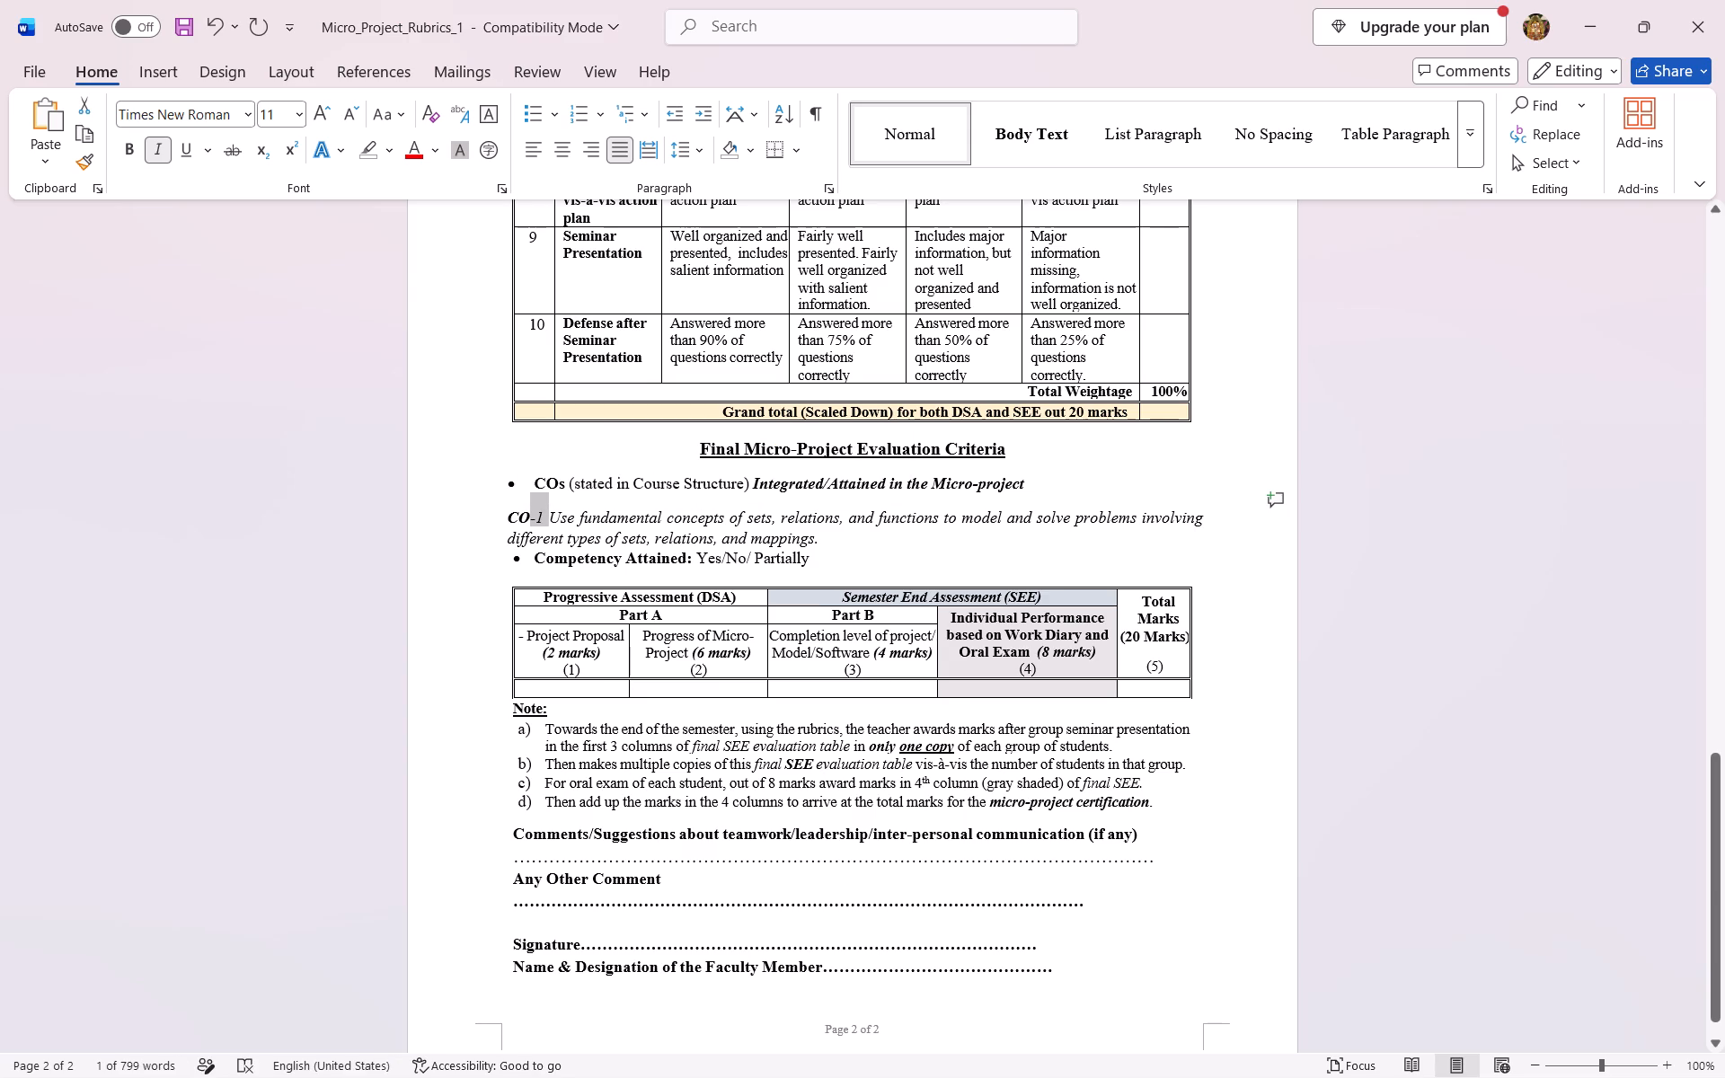
{"action": "left_click", "coordinate": [537, 532]}
{"action": "left_click_drag", "start_coordinate": [544, 517], "coordinate": [524, 516]}
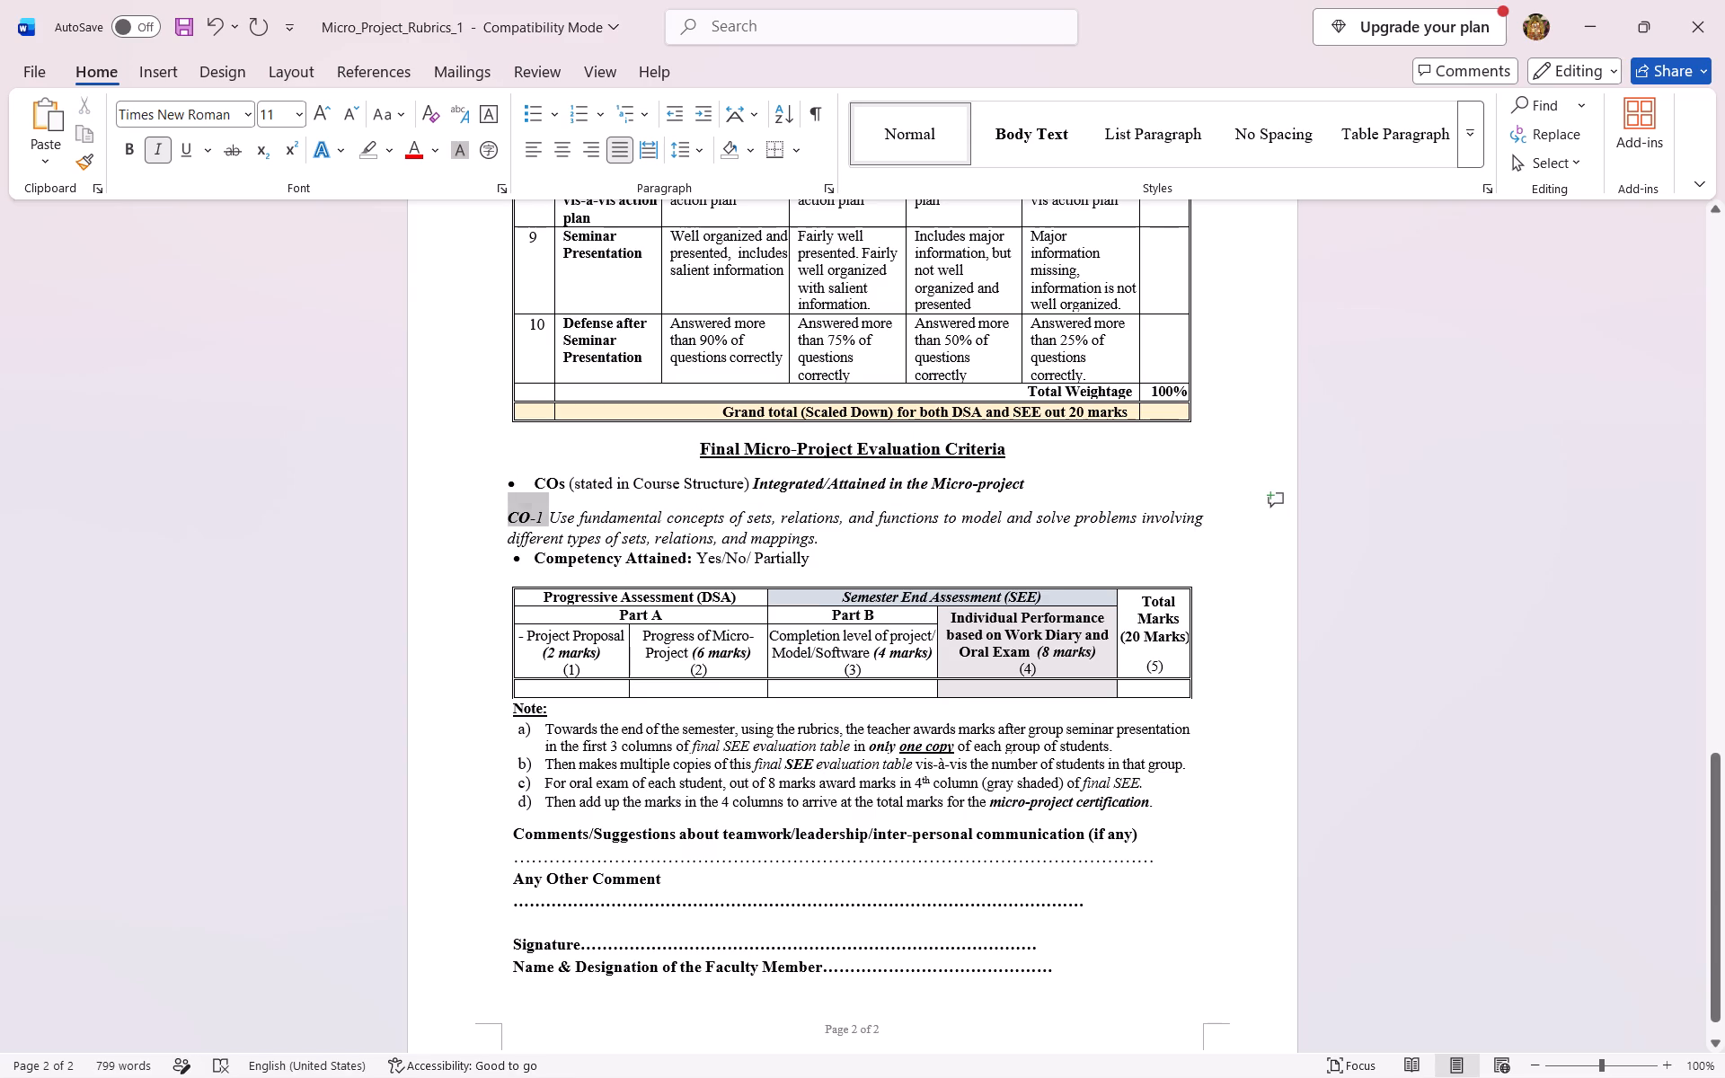
{"action": "key", "text": "ctrl+b"}
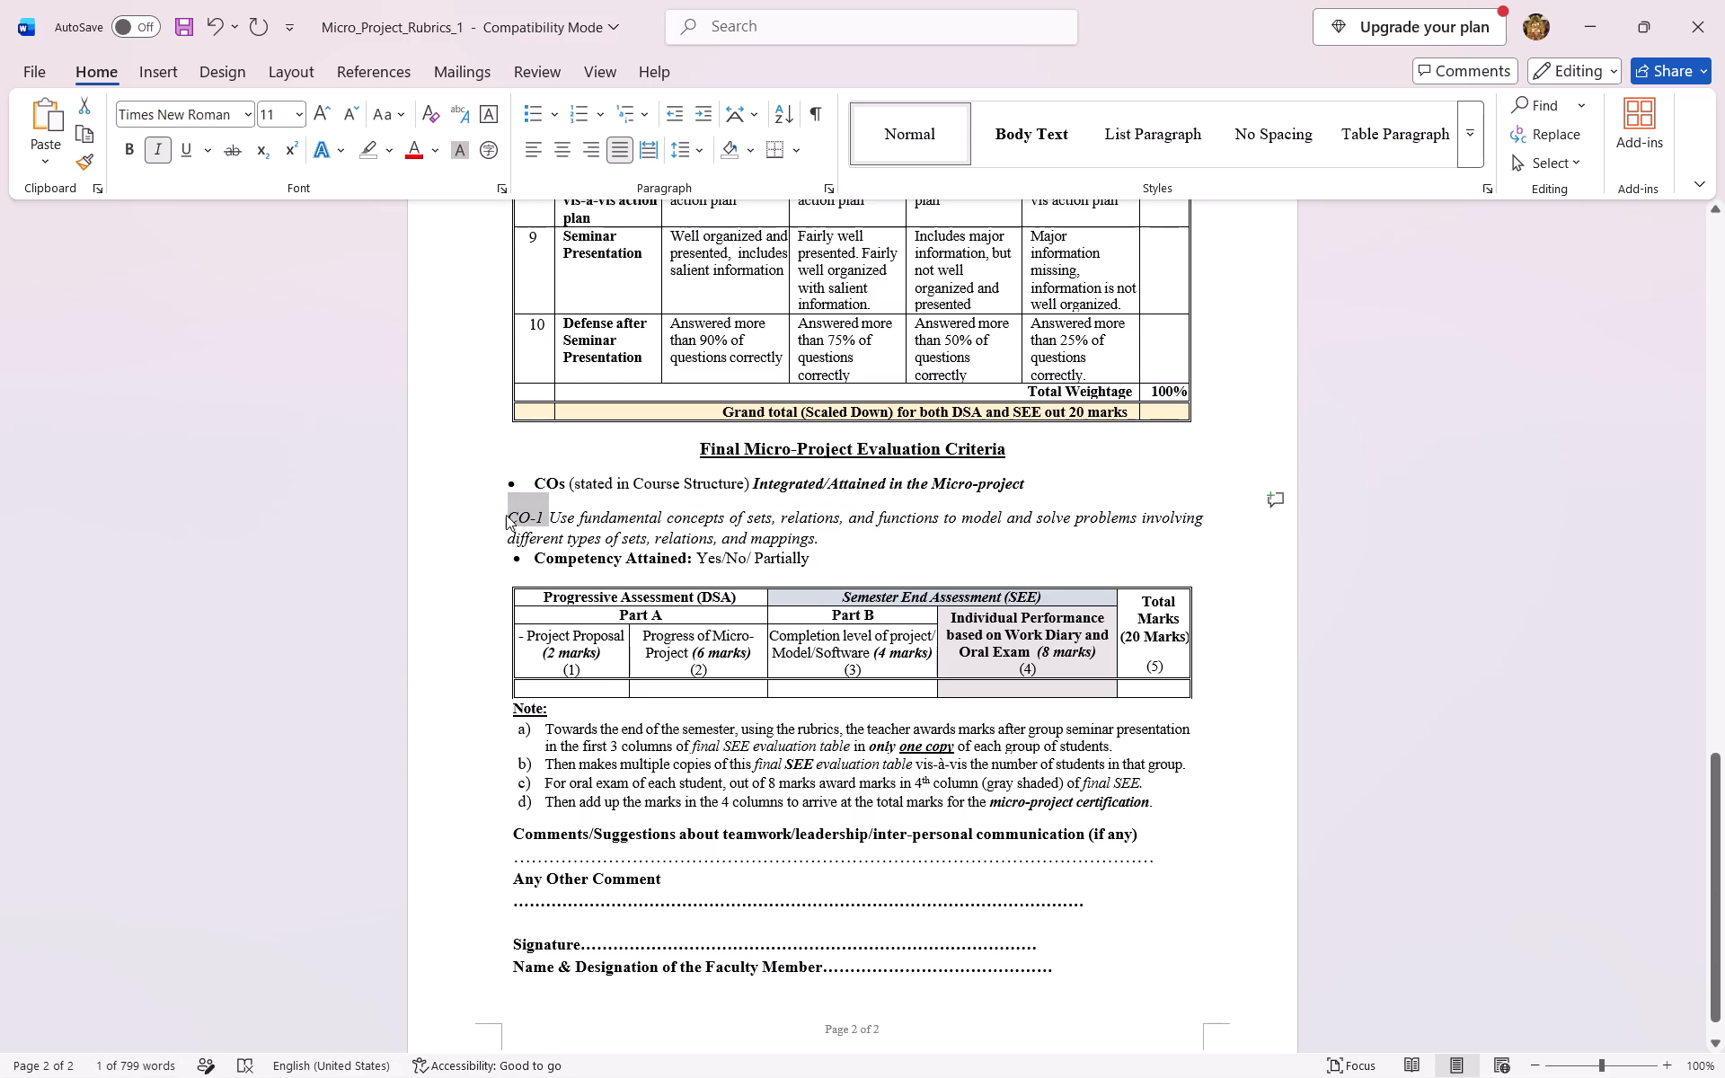
{"action": "left_click", "coordinate": [484, 509]}
{"action": "left_click", "coordinate": [578, 521]}
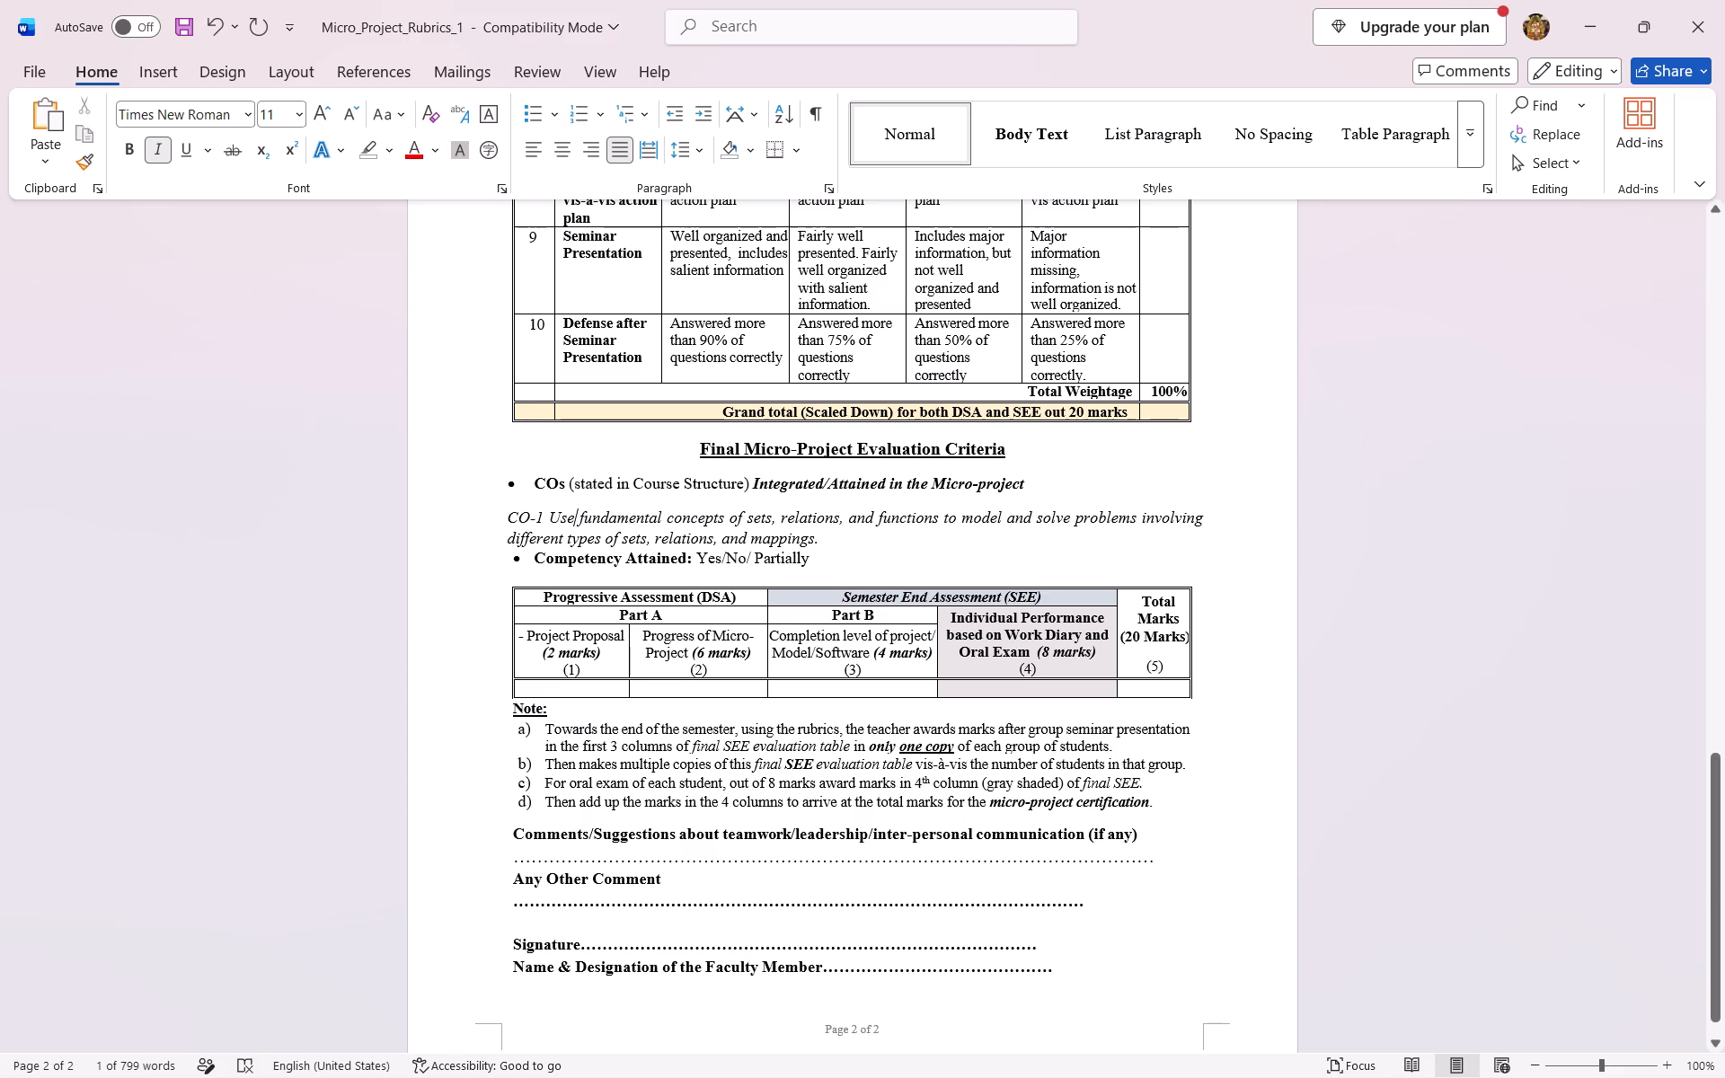
{"action": "left_click_drag", "start_coordinate": [508, 514], "coordinate": [544, 517]}
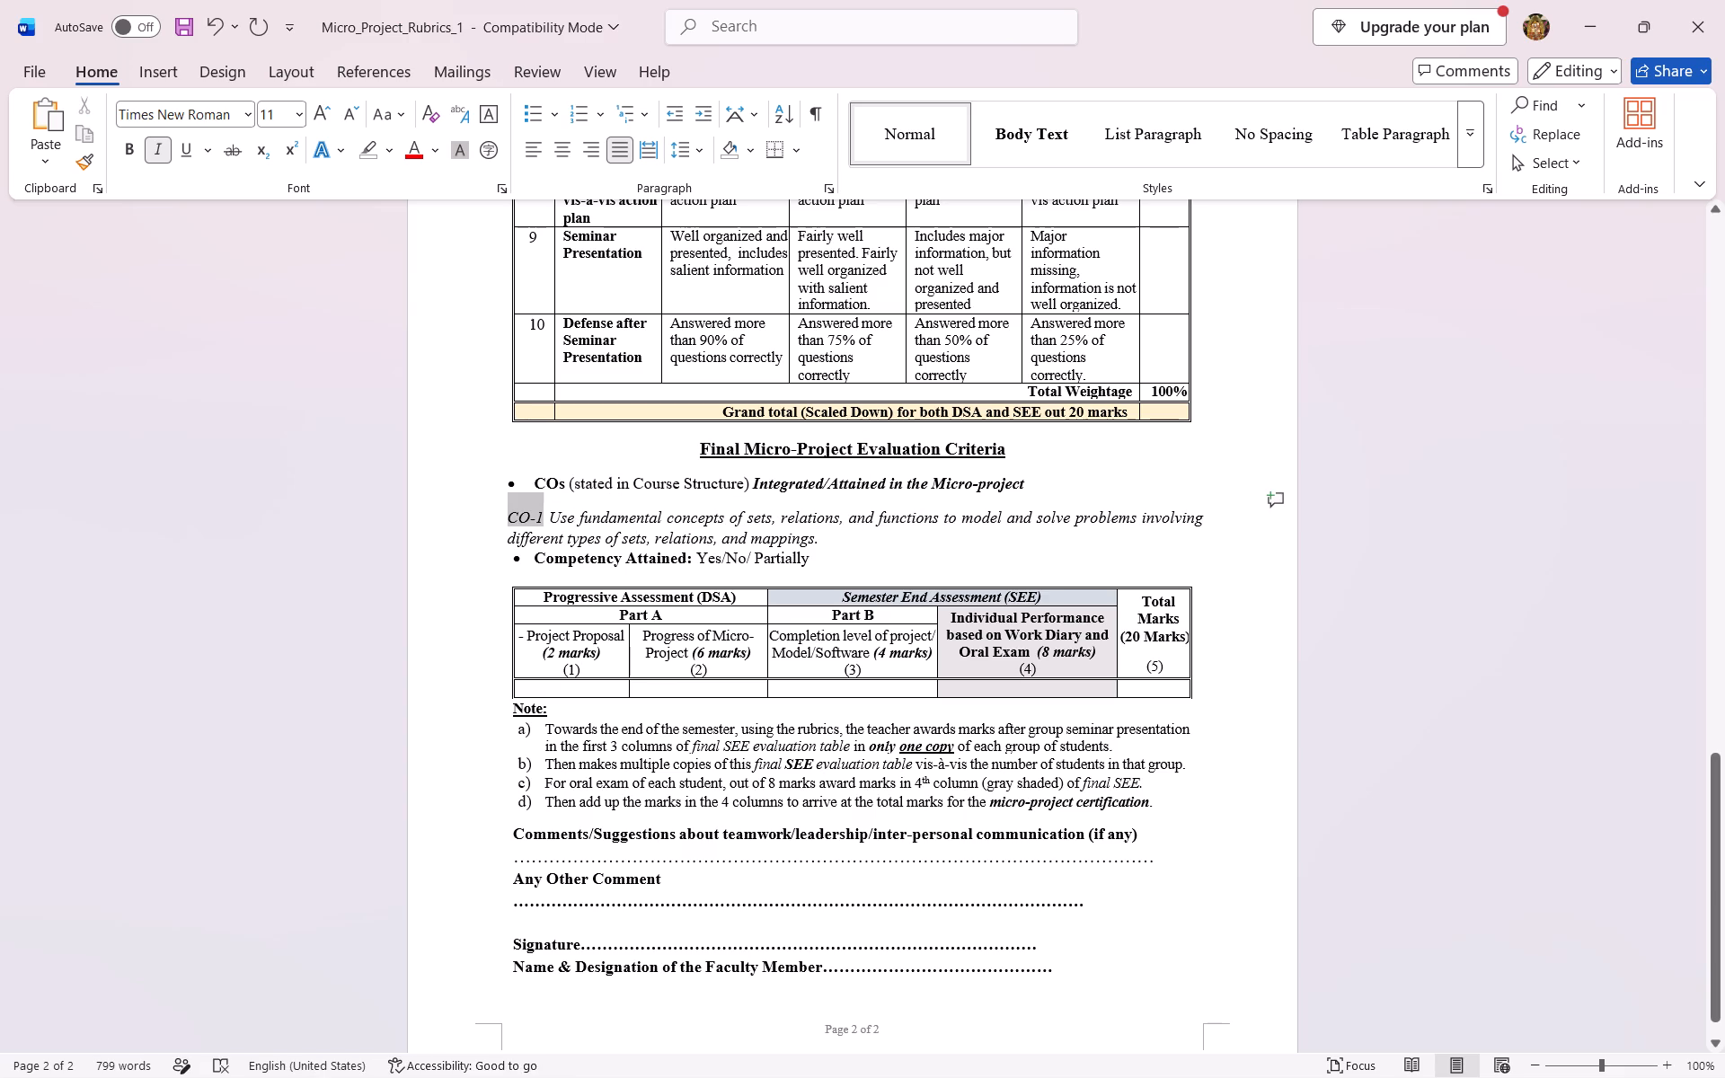
{"action": "key", "text": "ctrl+b"}
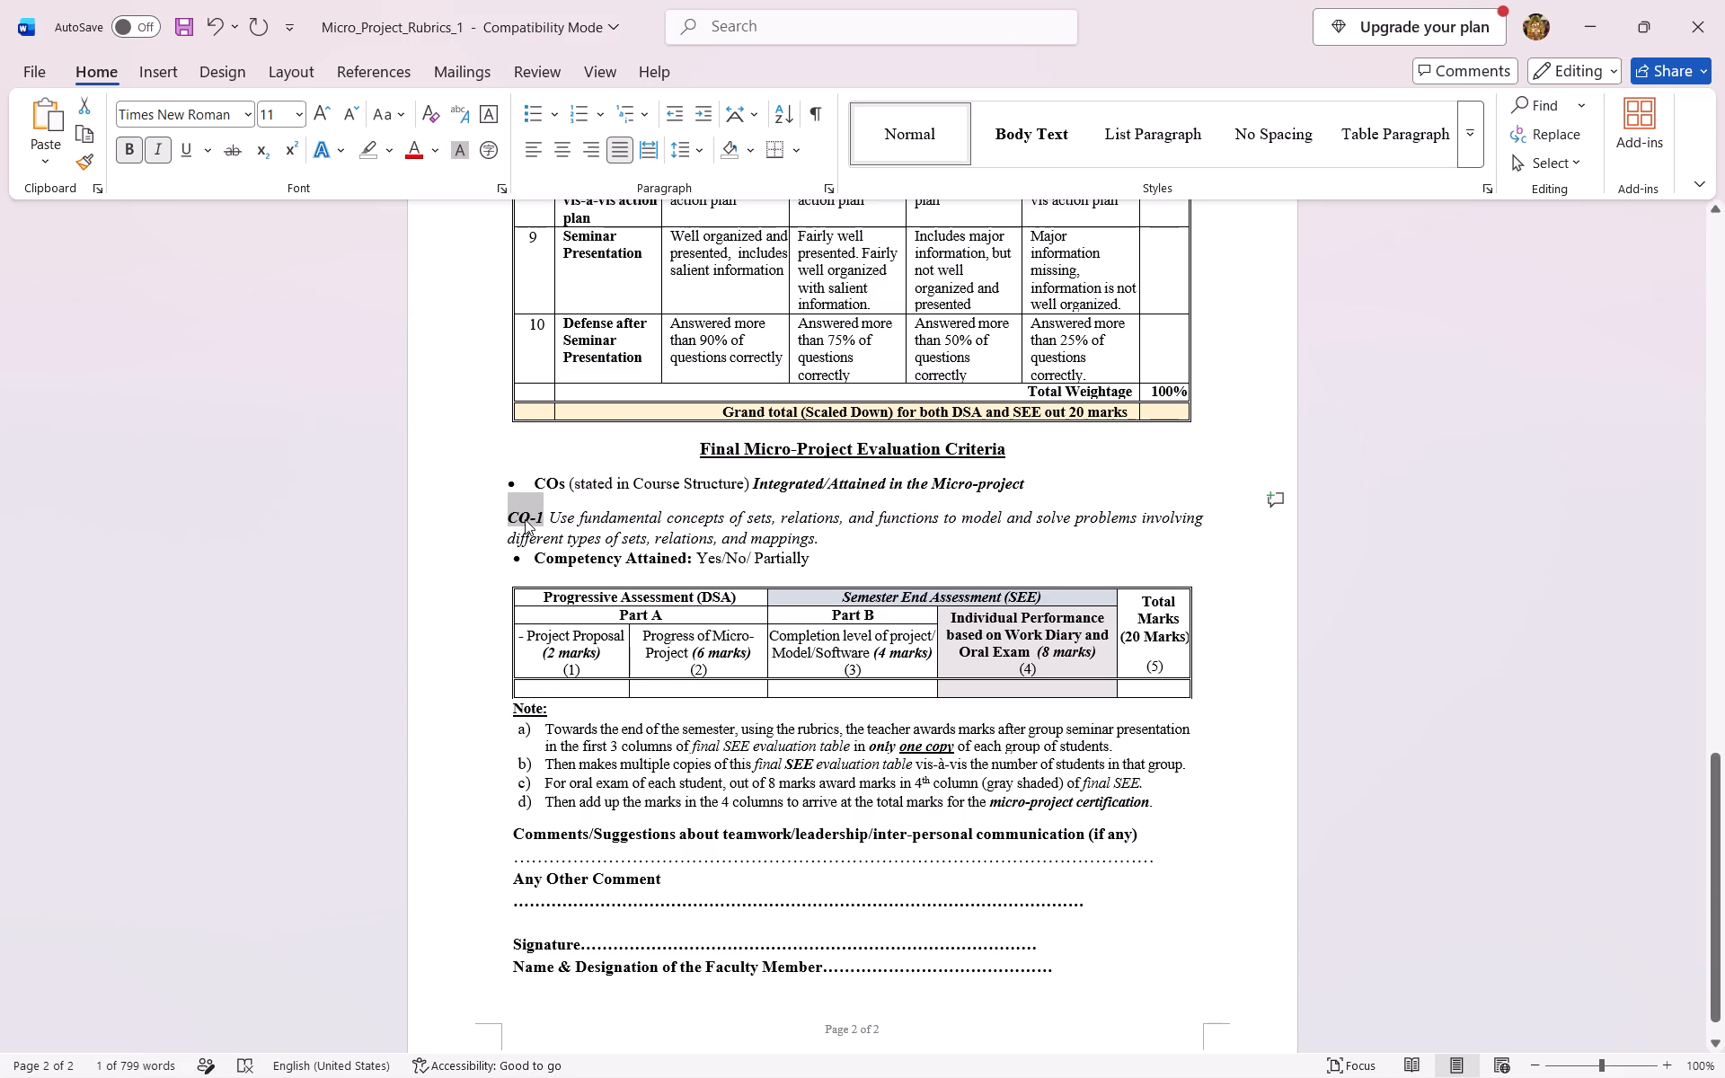
{"action": "left_click", "coordinate": [585, 511]}
Copy the CO-4 outcome from the report PDF in Edge and paste it on a new line below CO-1 in the Word rubric.
{"action": "left_click", "coordinate": [820, 533]}
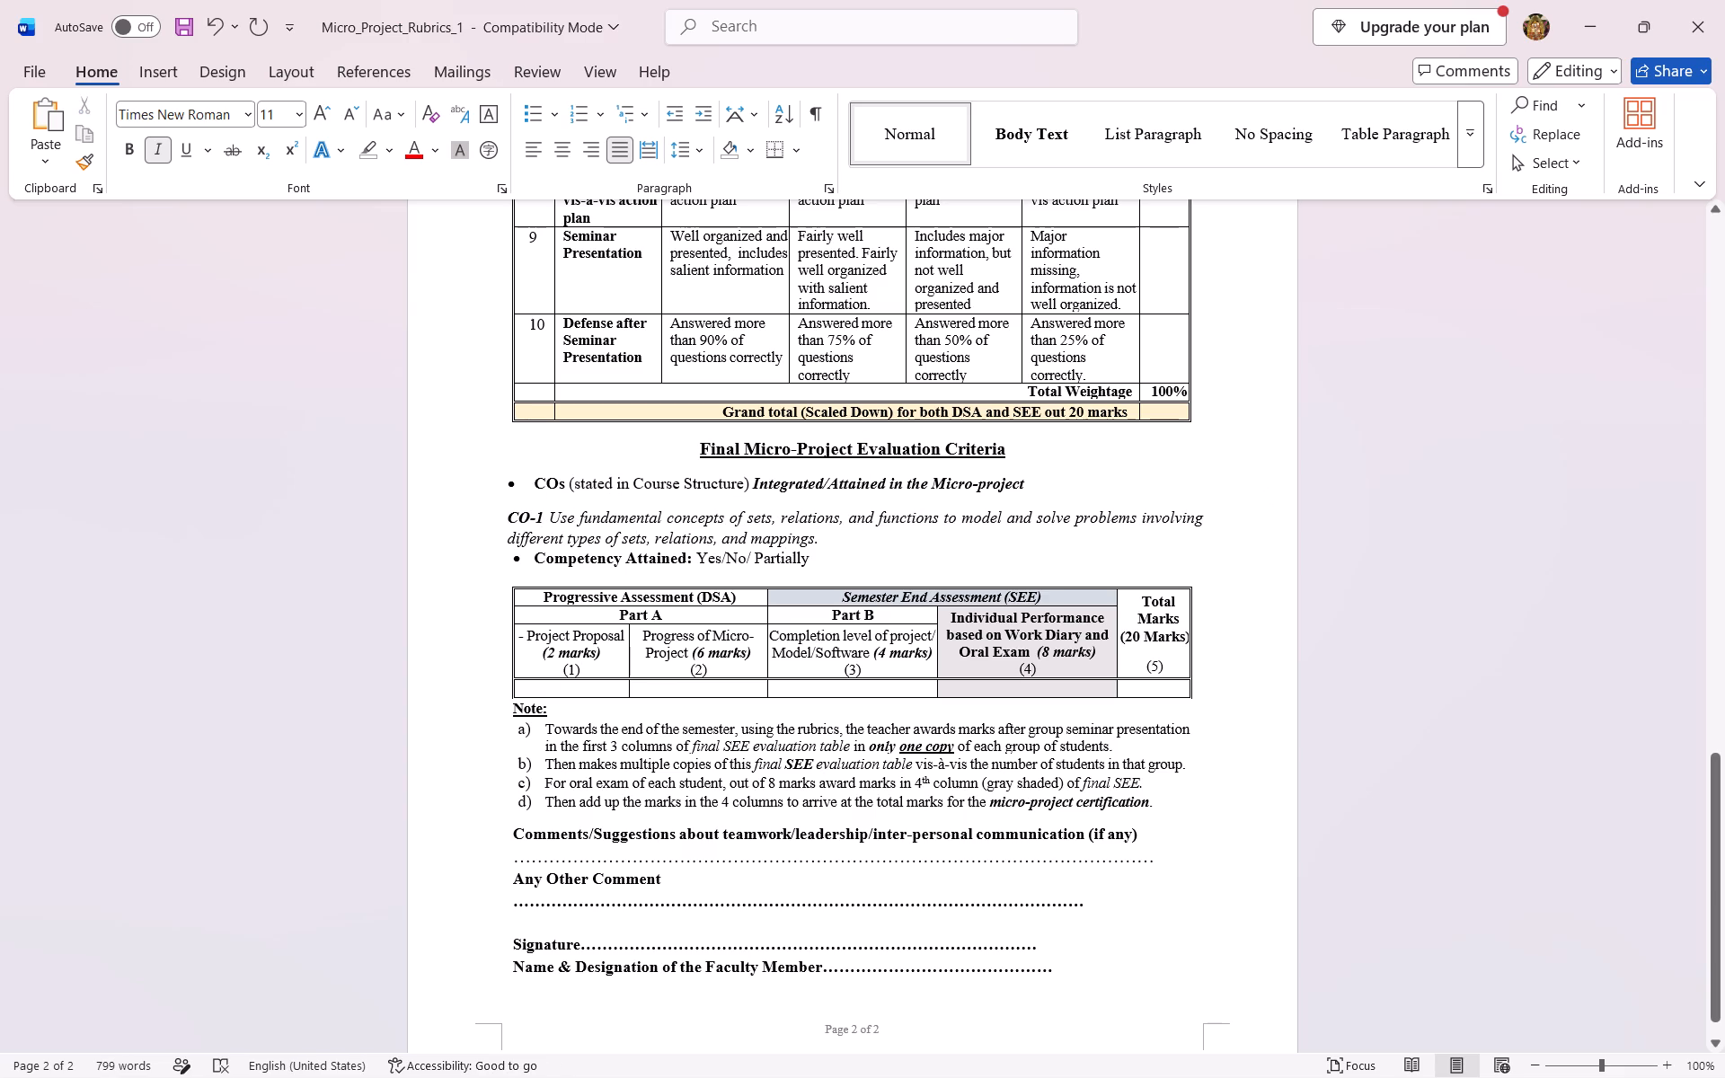
{"action": "key", "text": "Return"}
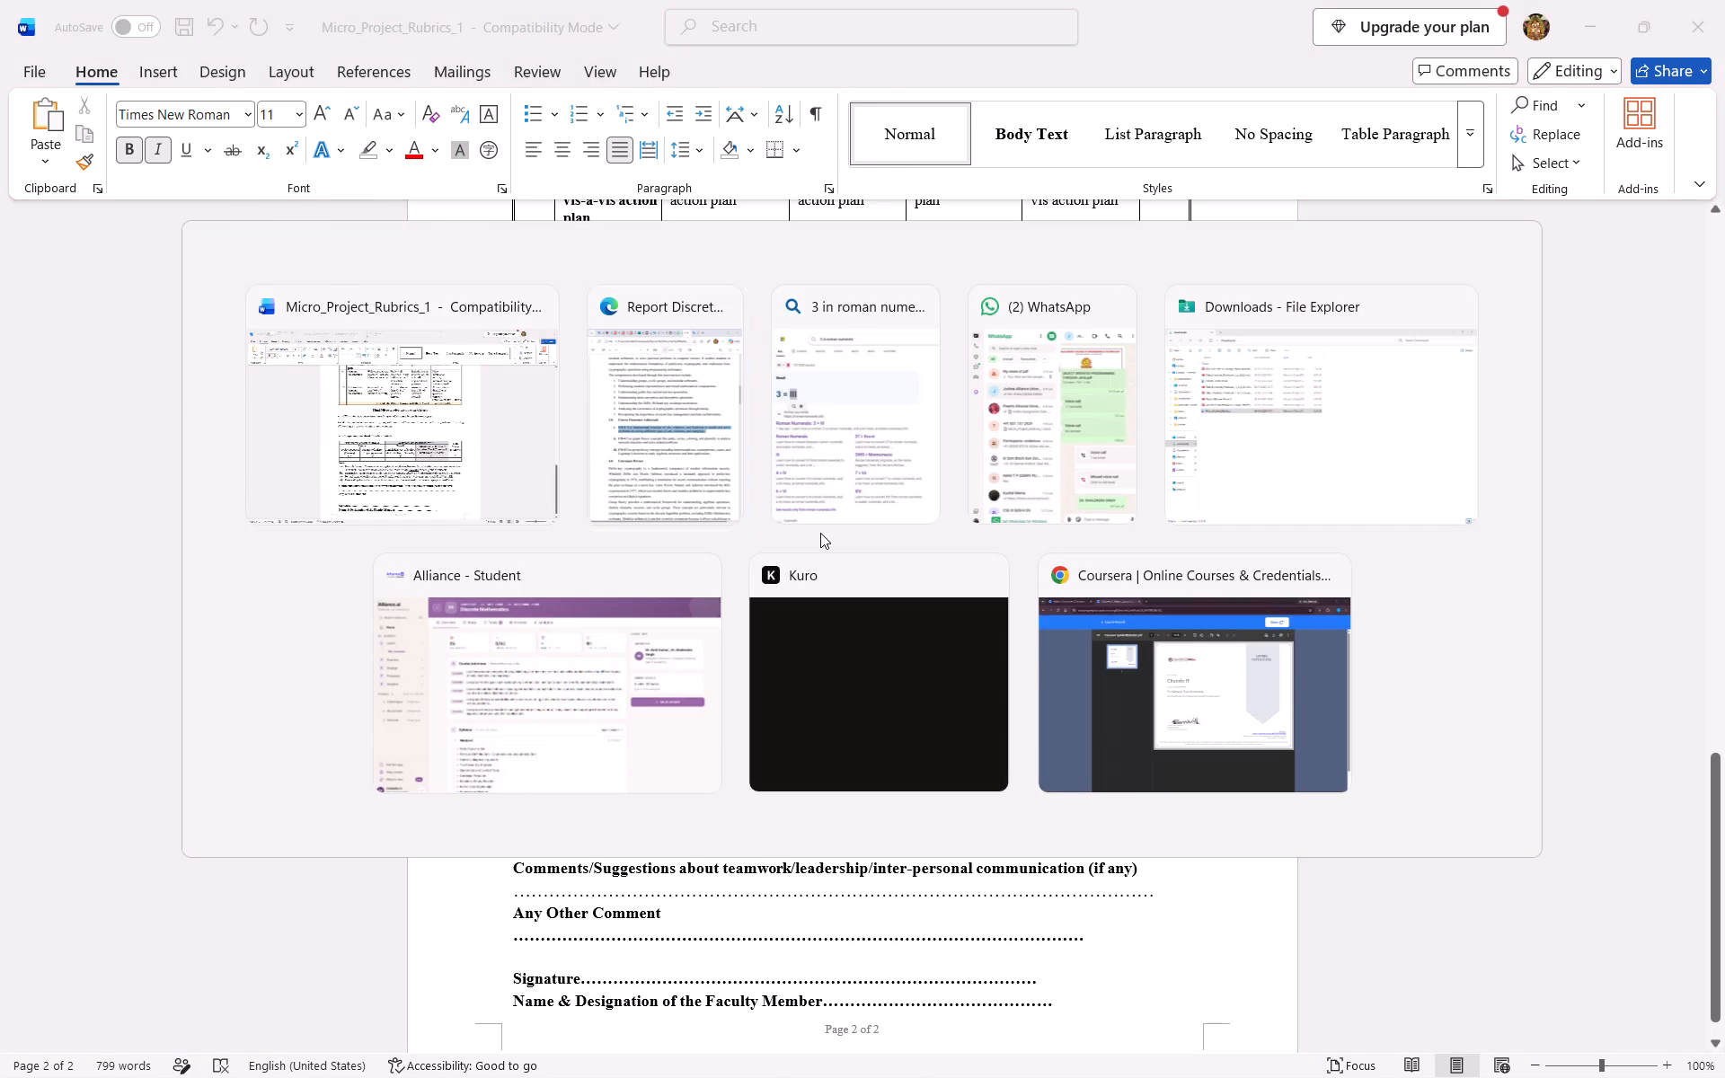
{"action": "left_click_drag", "start_coordinate": [141, 606], "coordinate": [385, 596]}
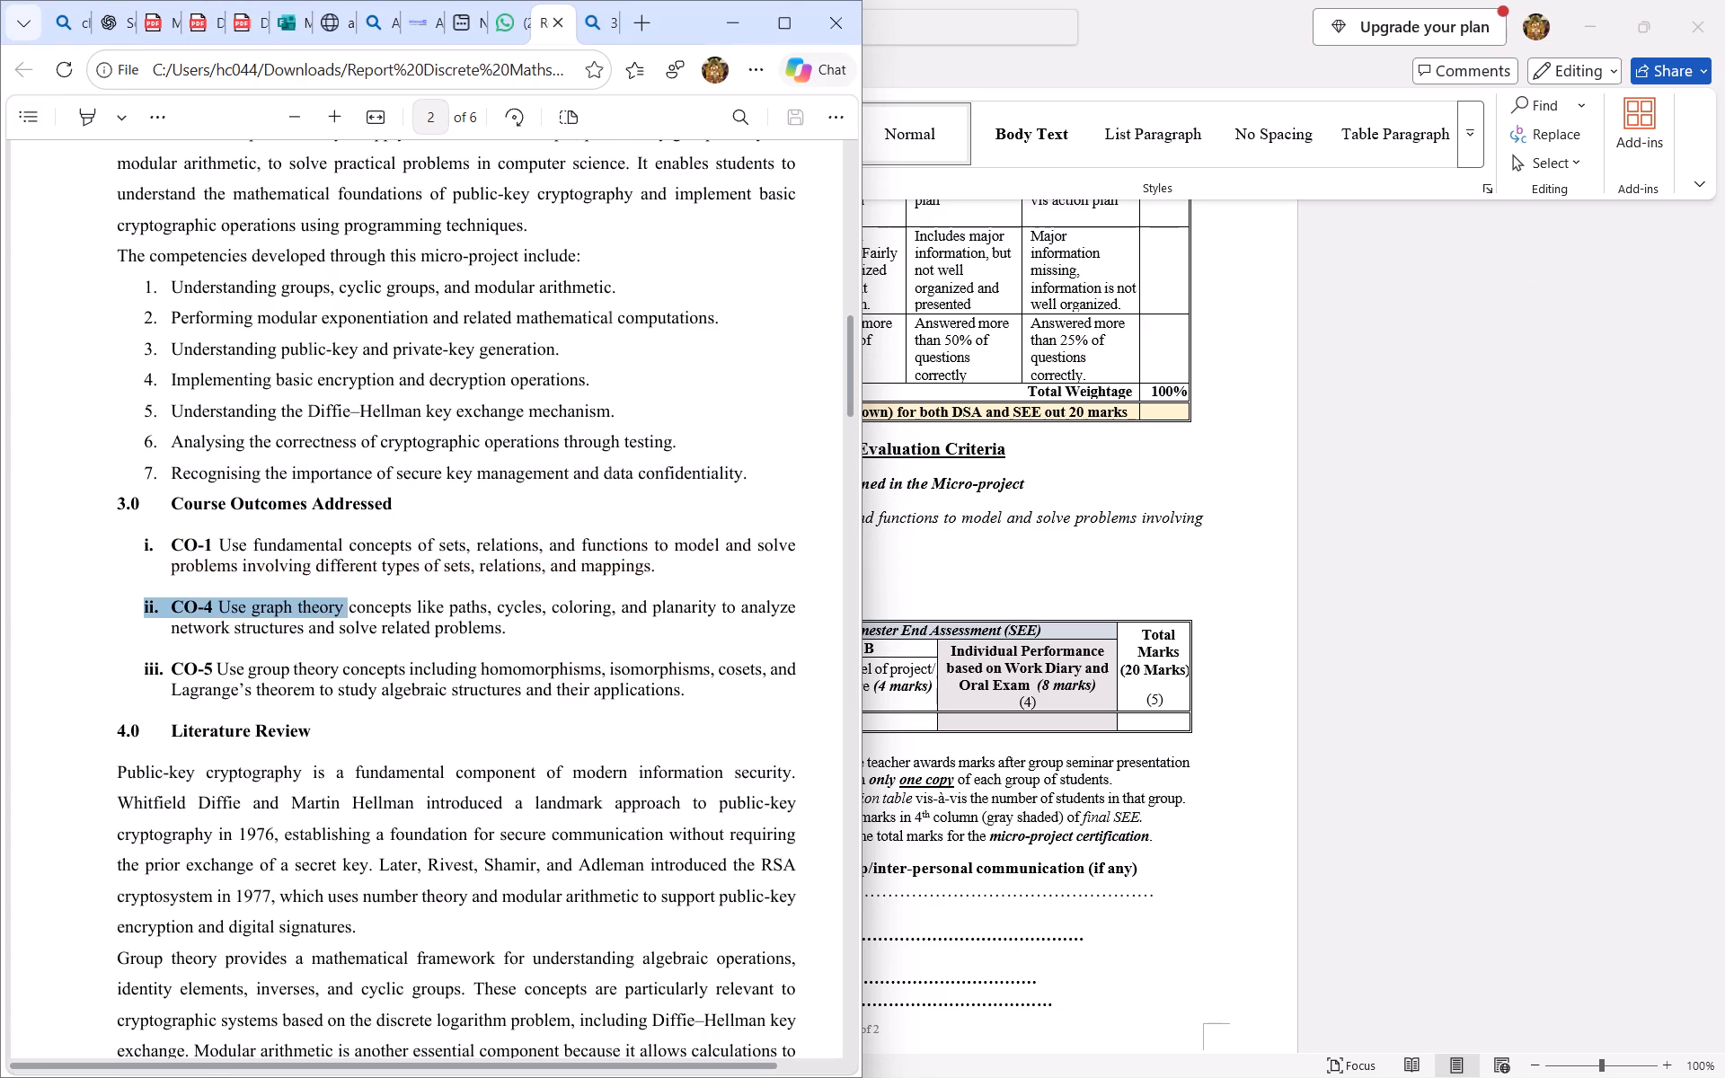
{"action": "left_click_drag", "start_coordinate": [385, 596], "coordinate": [514, 630]}
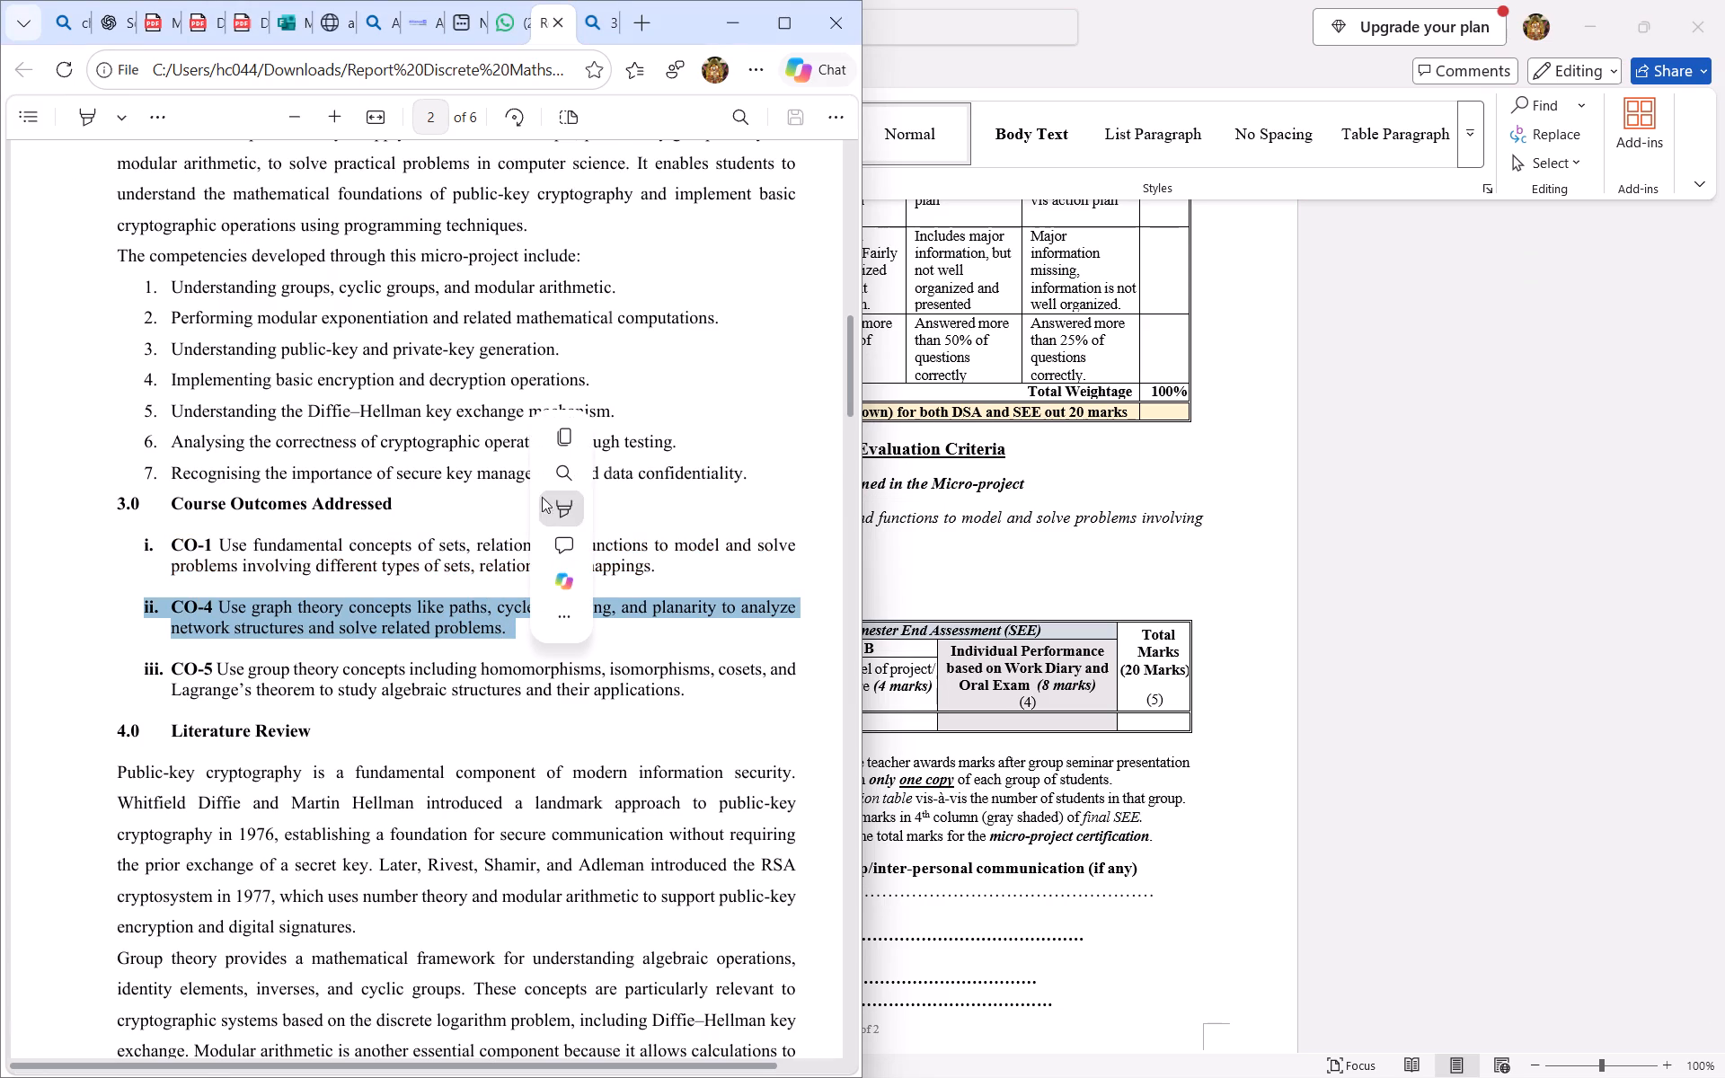
{"action": "left_click", "coordinate": [557, 443]}
{"action": "left_click", "coordinate": [907, 556]}
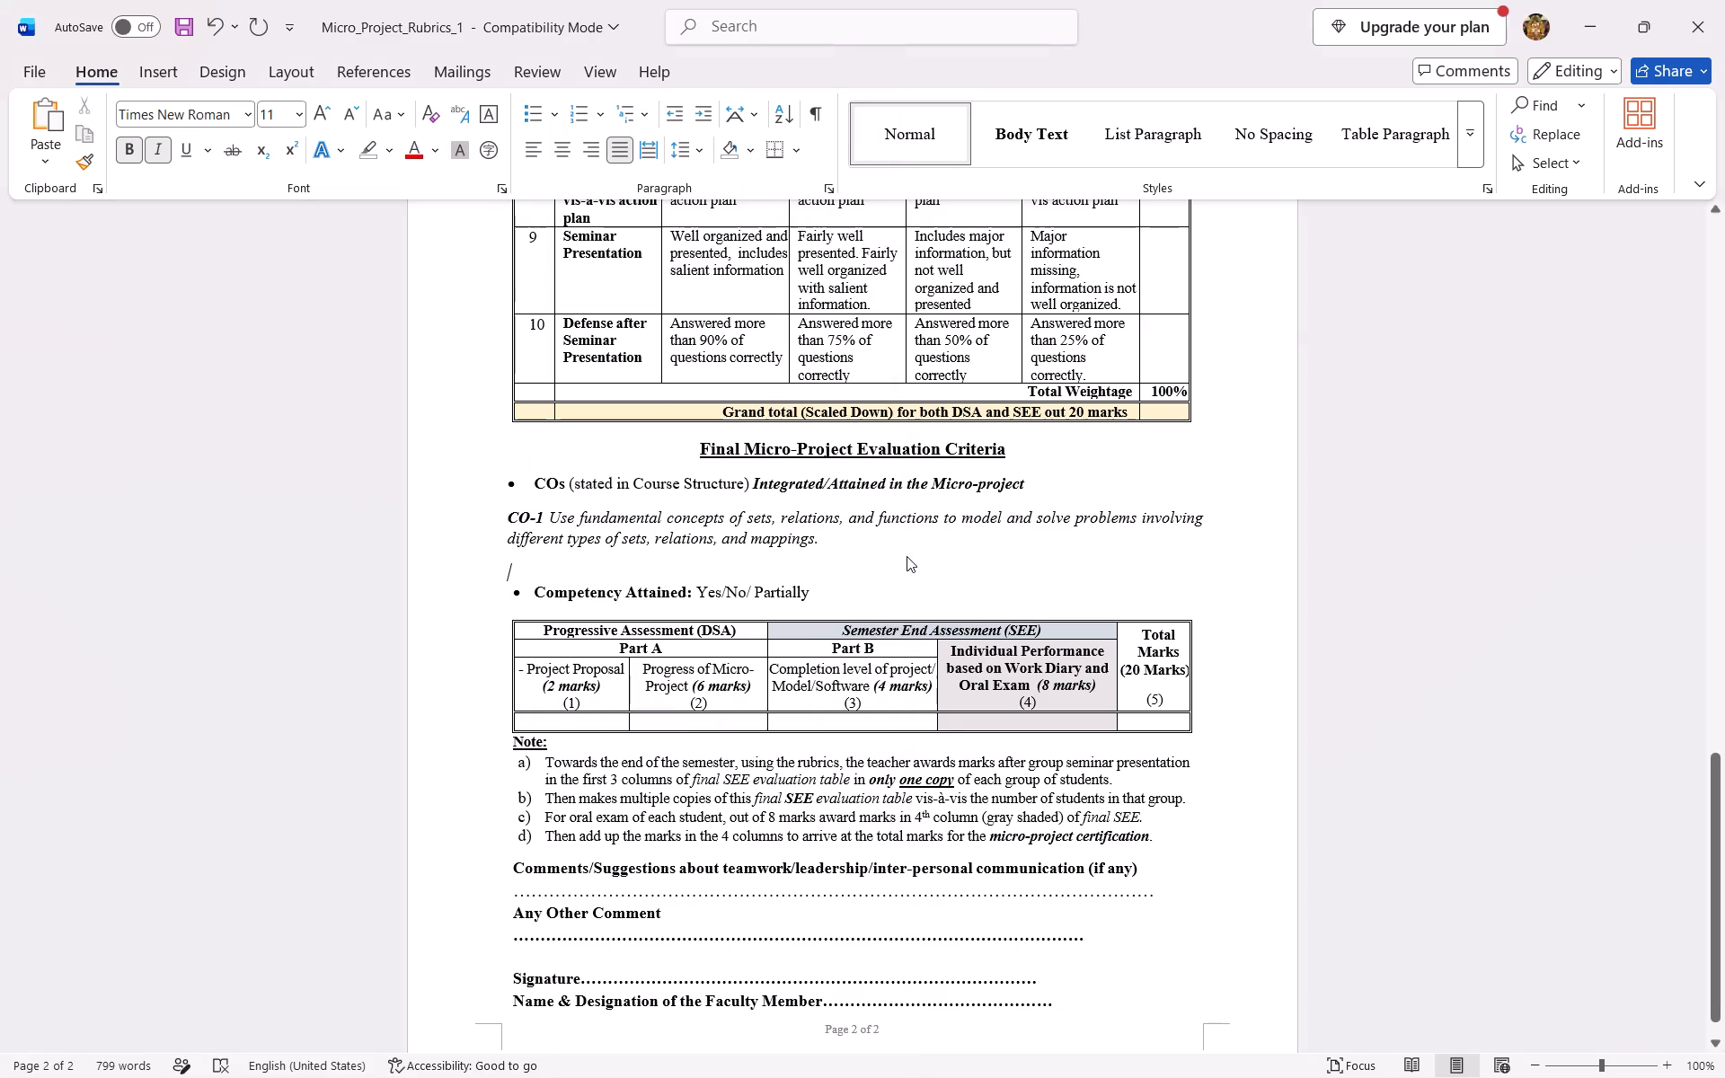
{"action": "key", "text": "ctrl+v"}
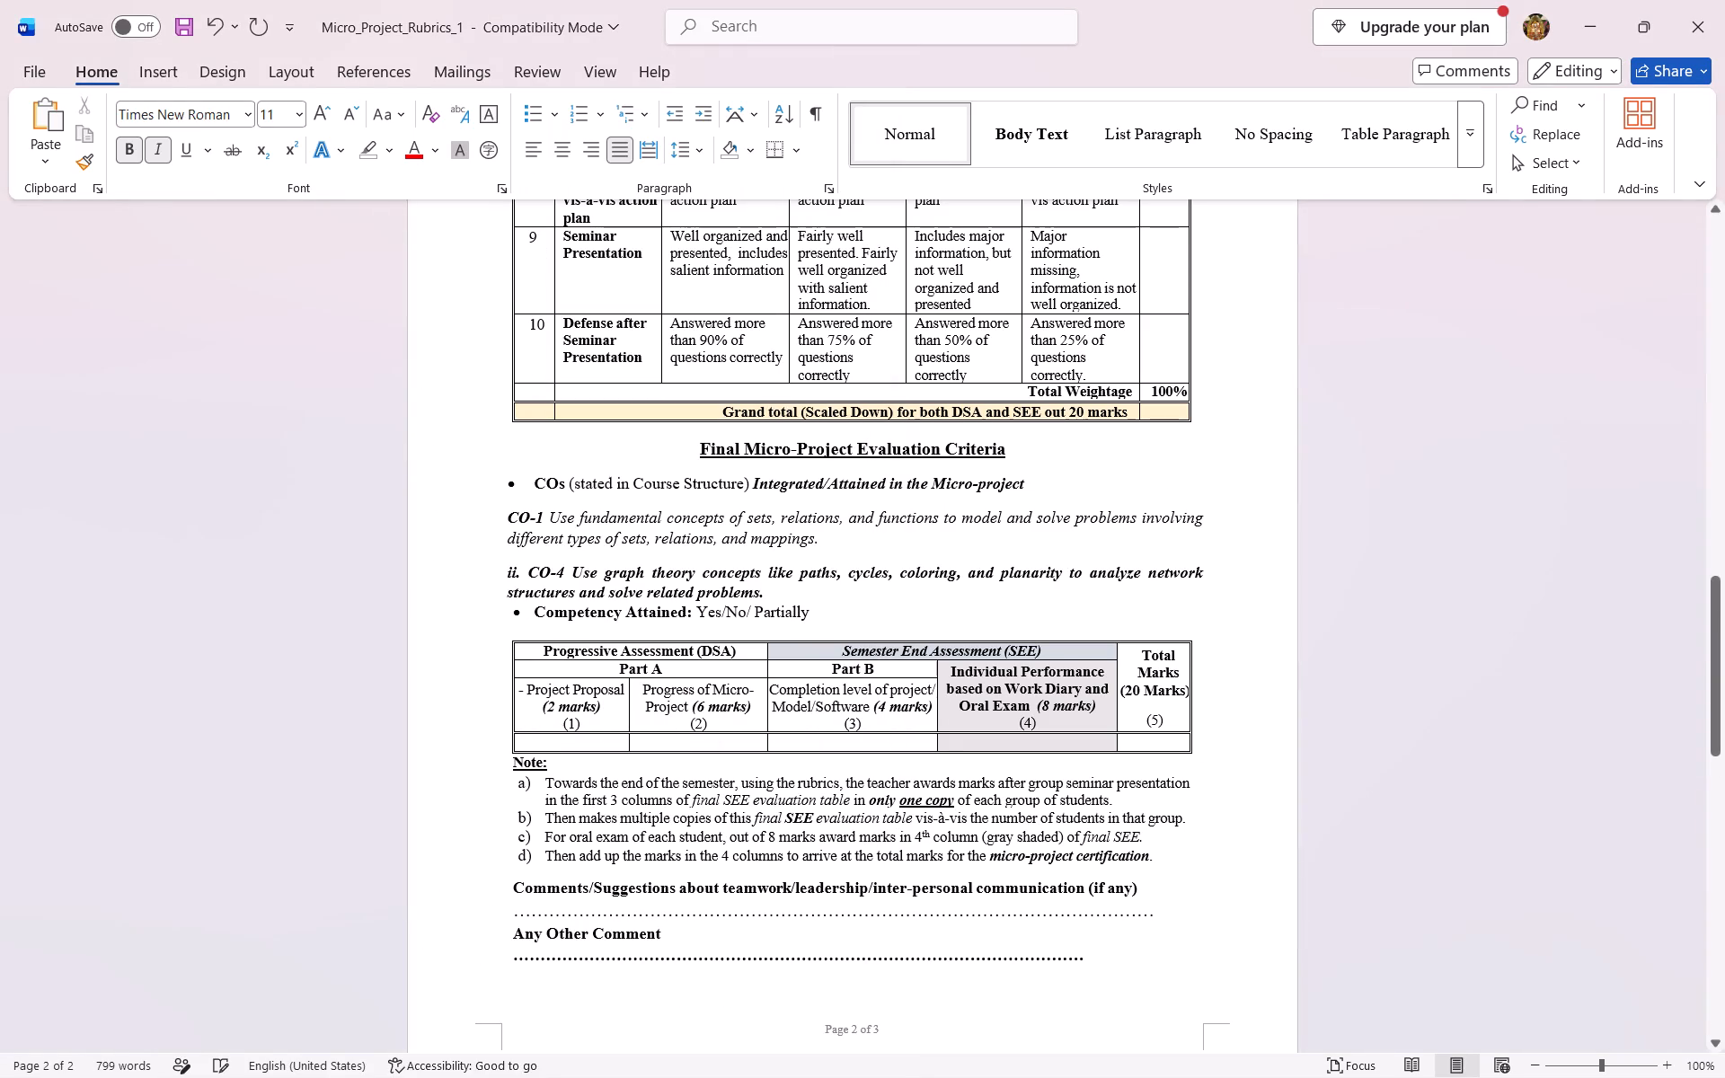
Delete the "ii." numeral in front of the CO-4 outcome.
{"action": "left_click", "coordinate": [528, 572]}
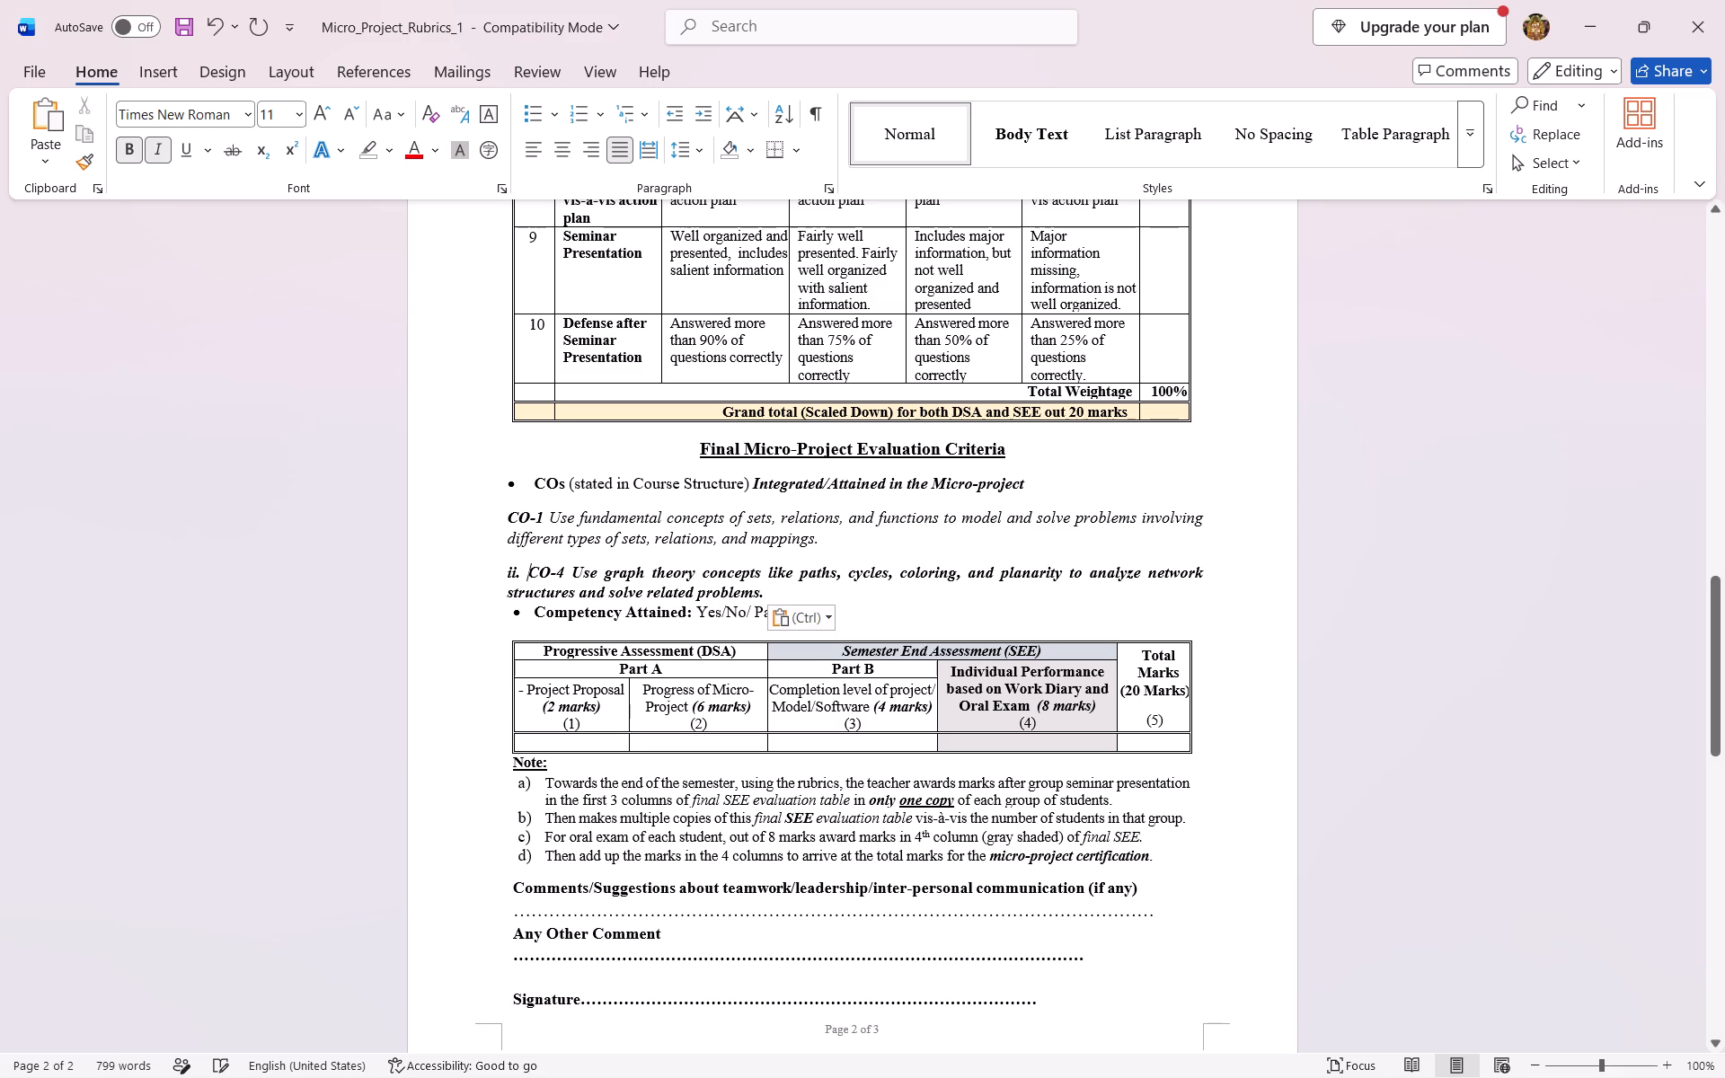
{"action": "key", "text": "BackSpace"}
{"action": "key", "text": "BackSpace"}
{"action": "key", "text": "BackSpace"}
{"action": "key", "text": "BackSpace"}
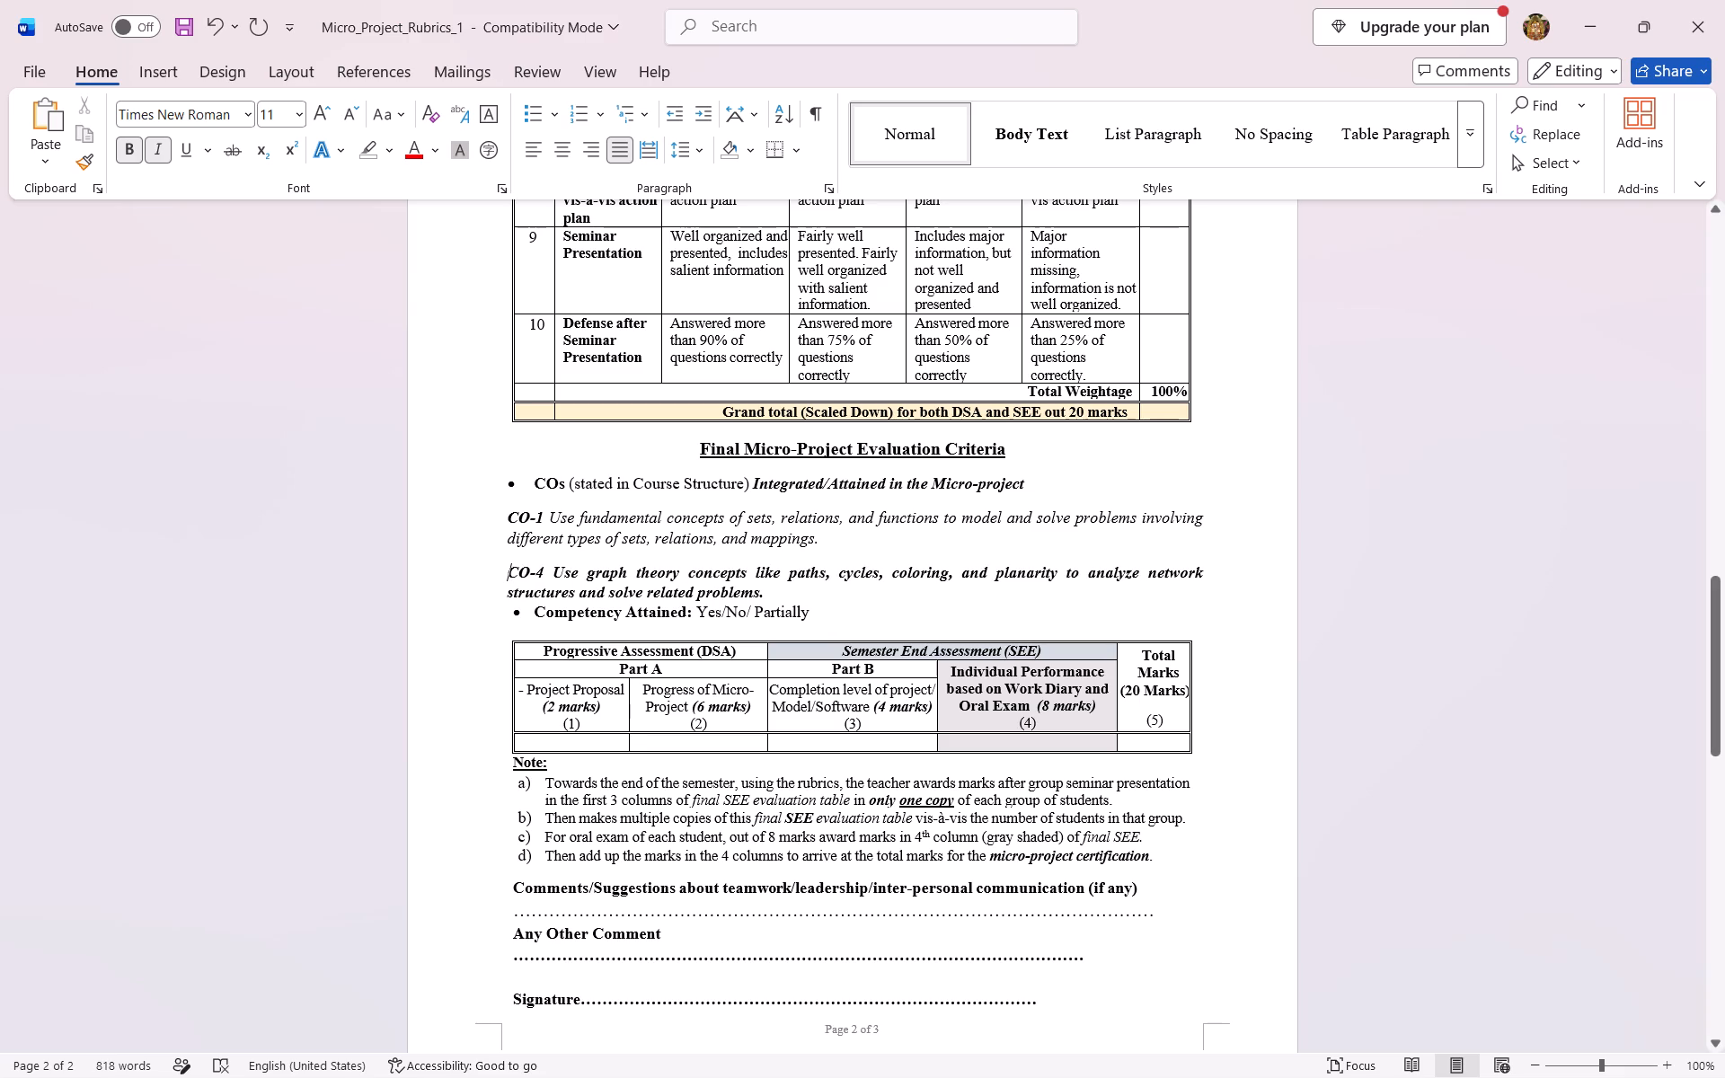
Remove bold from the CO-4 outcome's description, keeping only the CO-4 label bold.
{"action": "left_click_drag", "start_coordinate": [510, 567], "coordinate": [751, 591]}
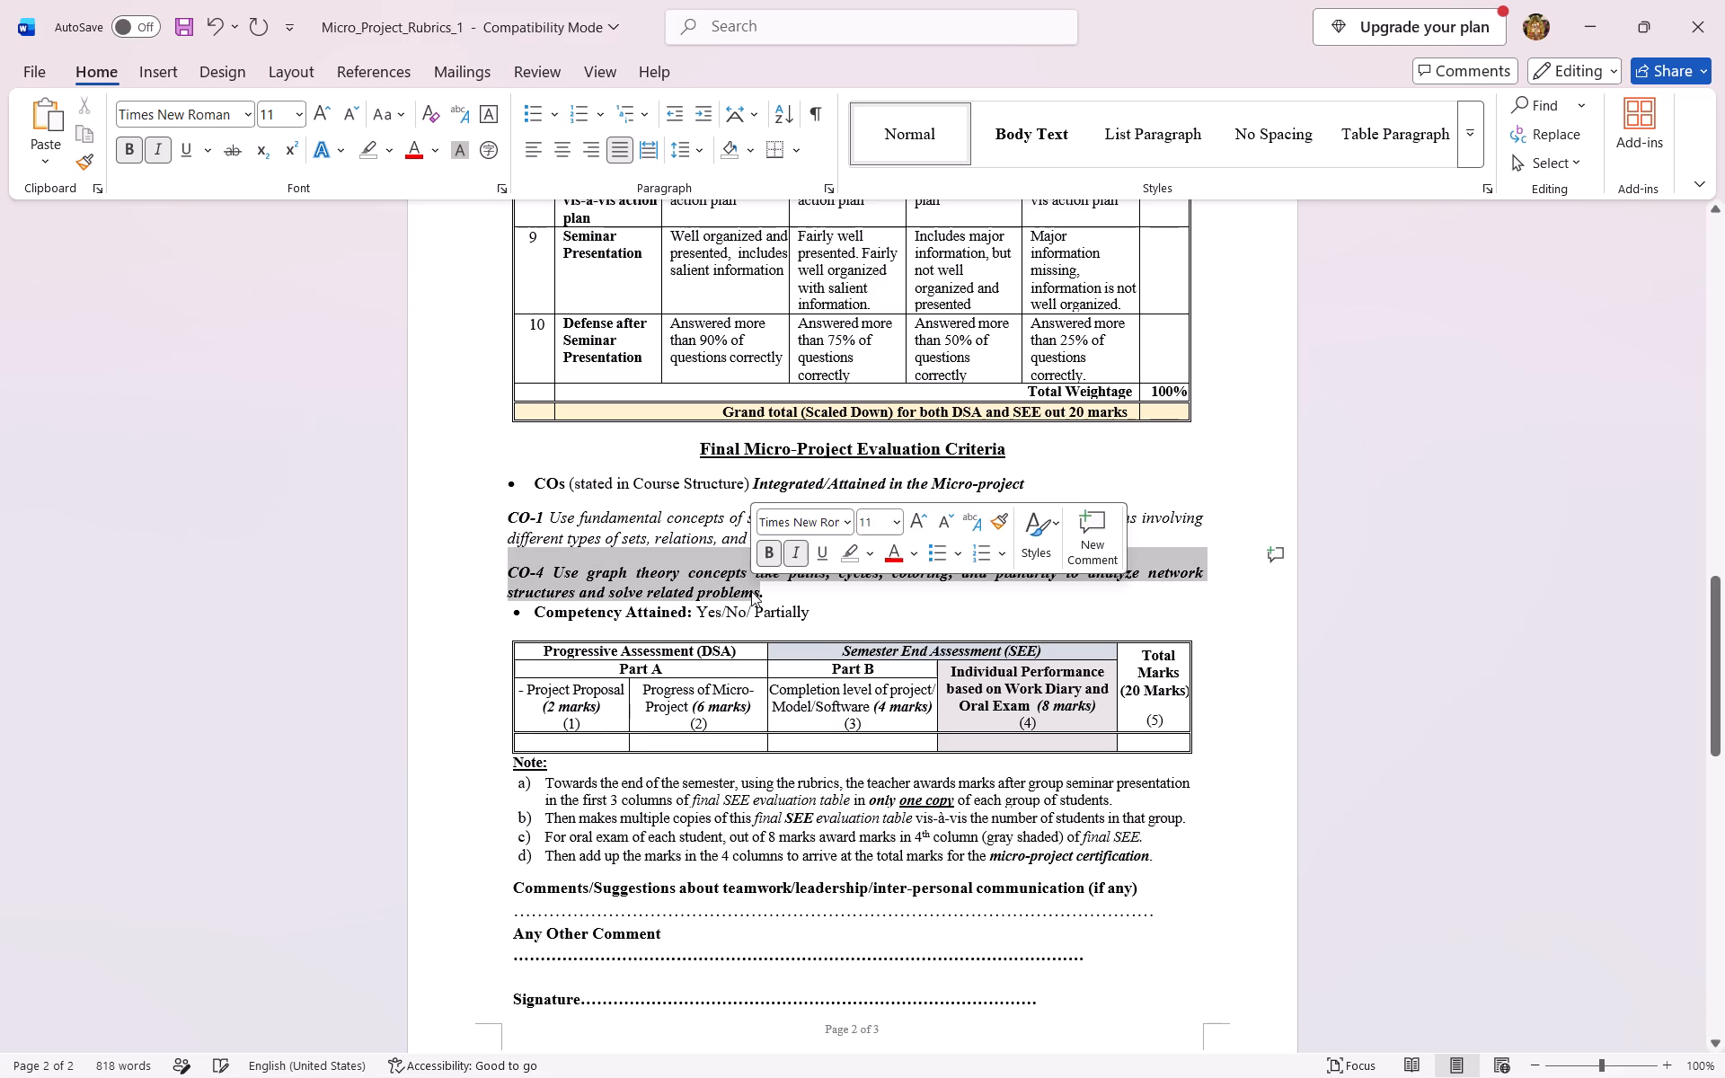
{"action": "key", "text": "ctrl+b"}
{"action": "left_click", "coordinate": [532, 566]}
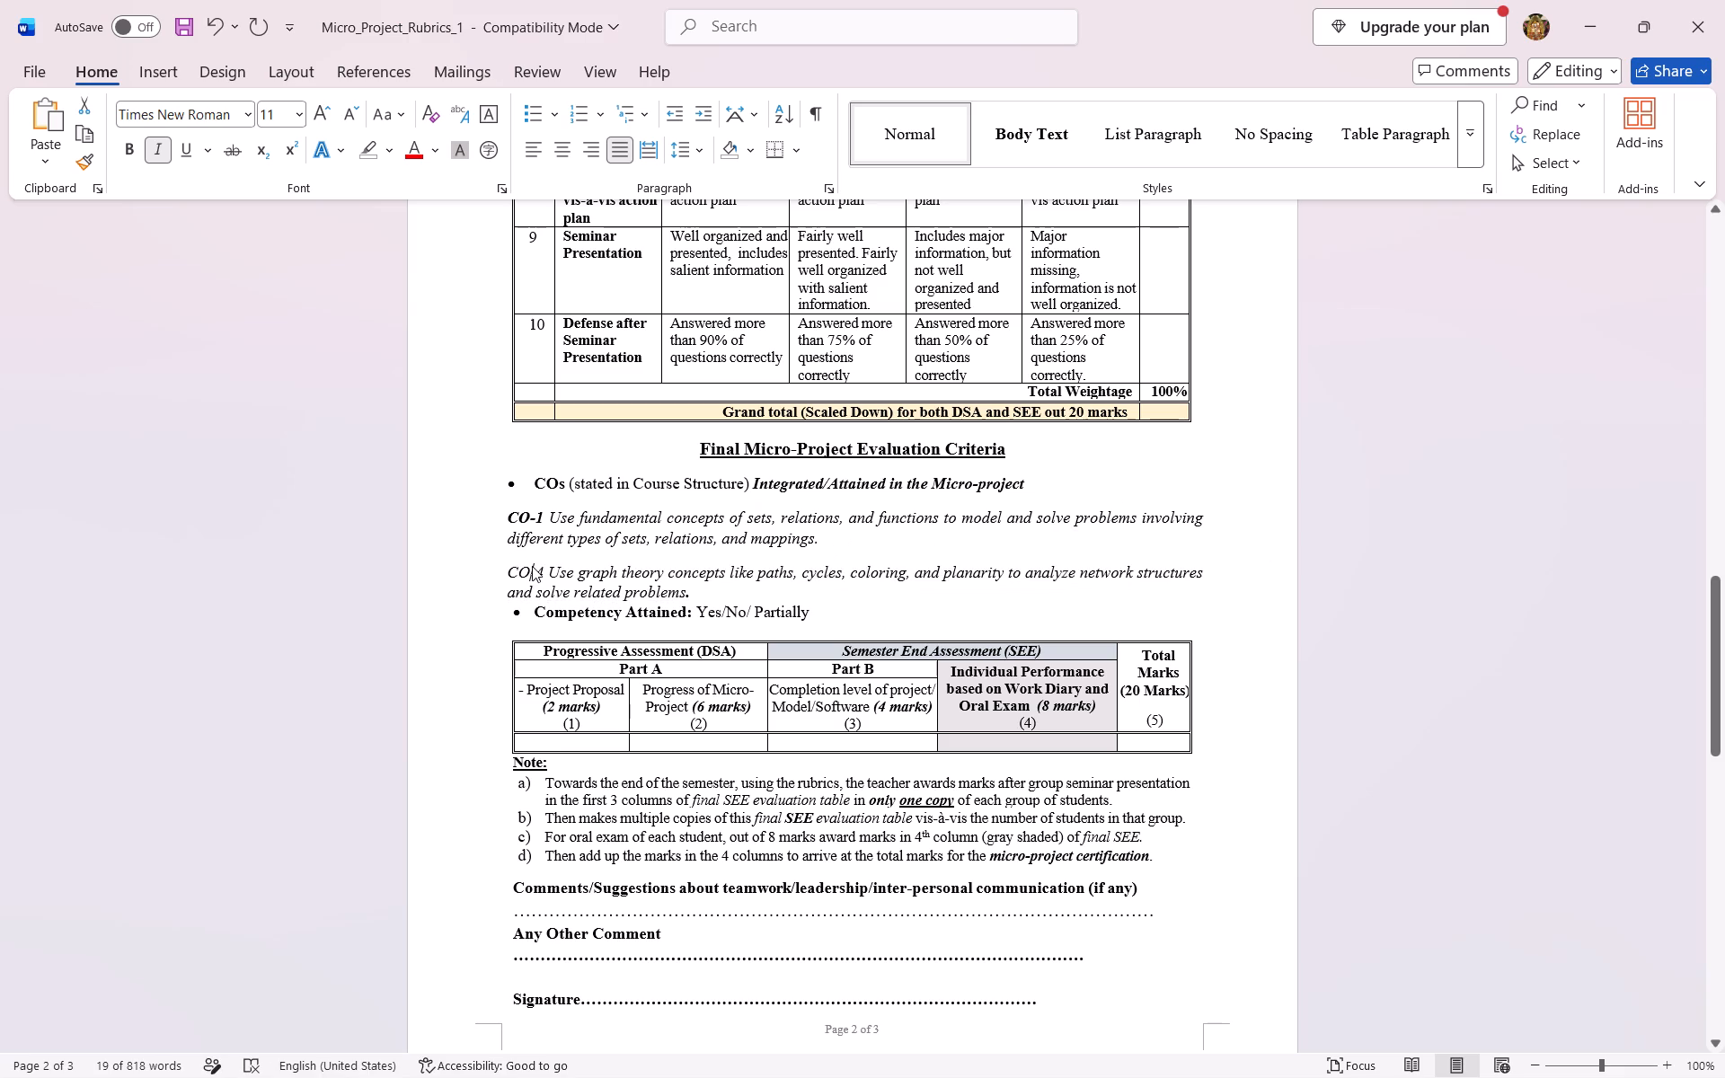
{"action": "left_click_drag", "start_coordinate": [545, 567], "coordinate": [509, 570]}
{"action": "key", "text": "ctrl+b"}
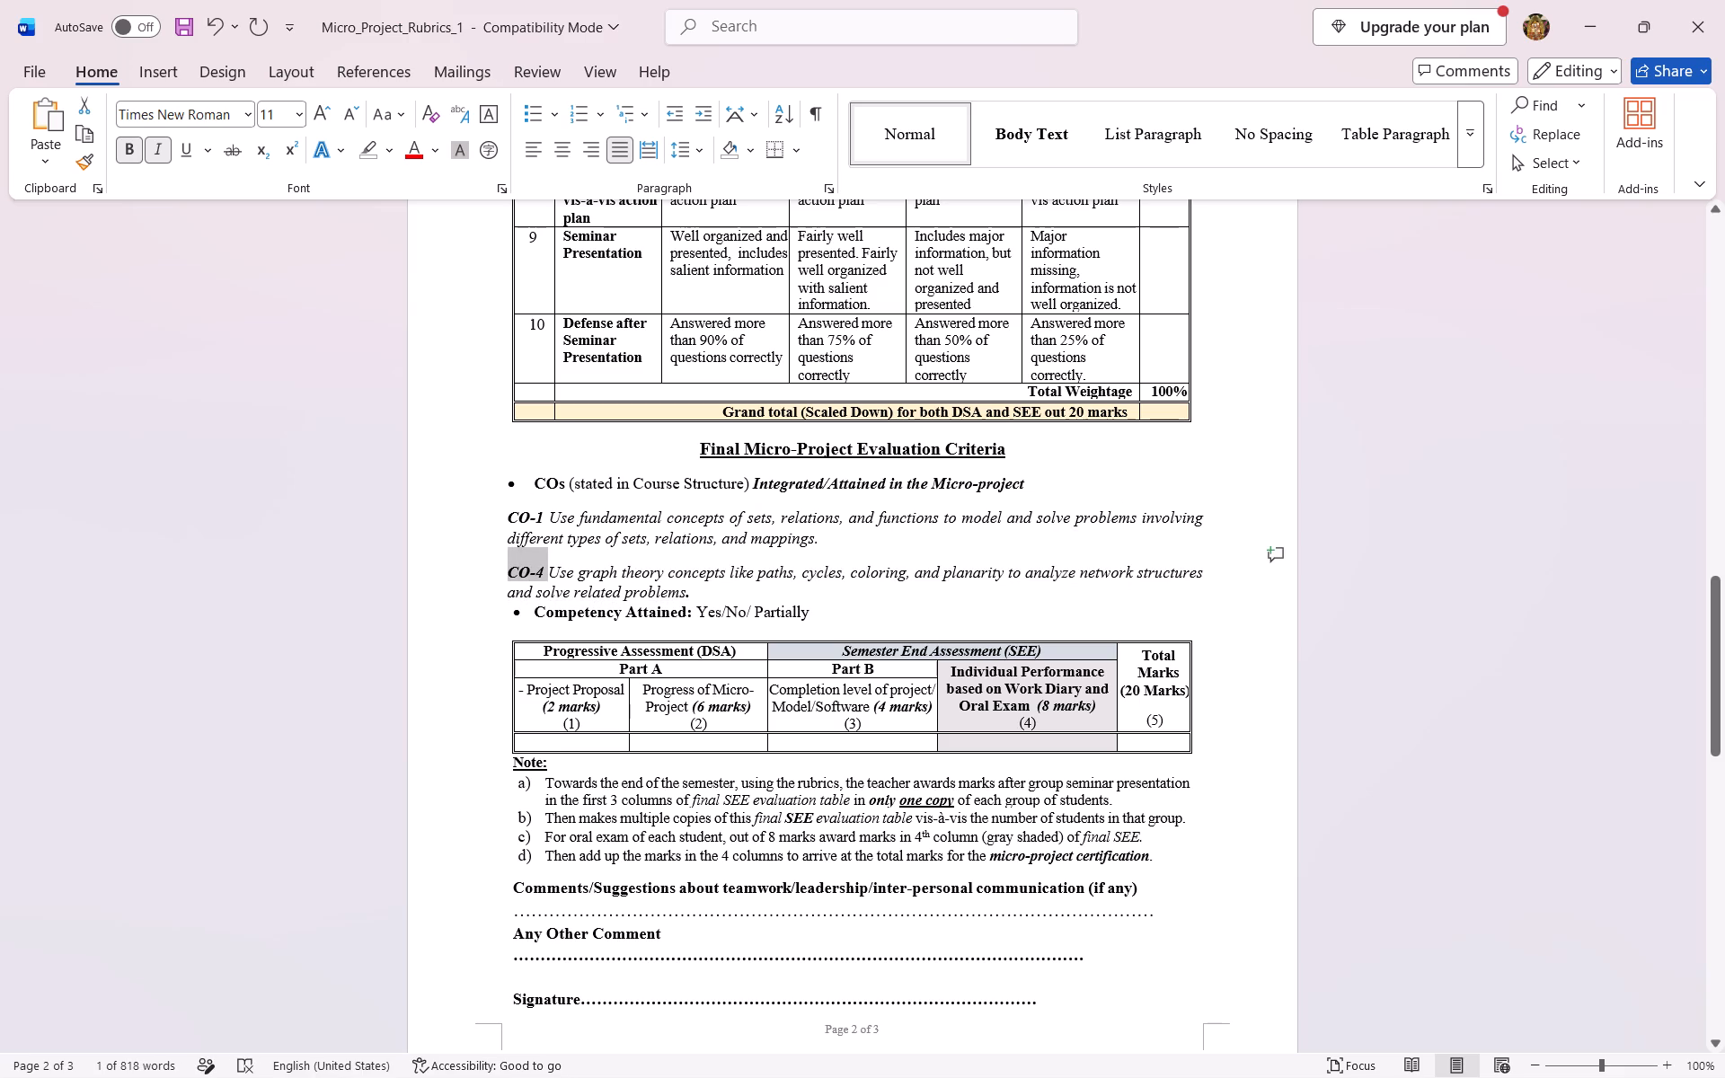
Copy the CO-5 outcome from the report PDF in Edge and paste it on a new line below CO-4 in the Word rubric.
{"action": "left_click", "coordinate": [703, 596]}
{"action": "key", "text": "Return"}
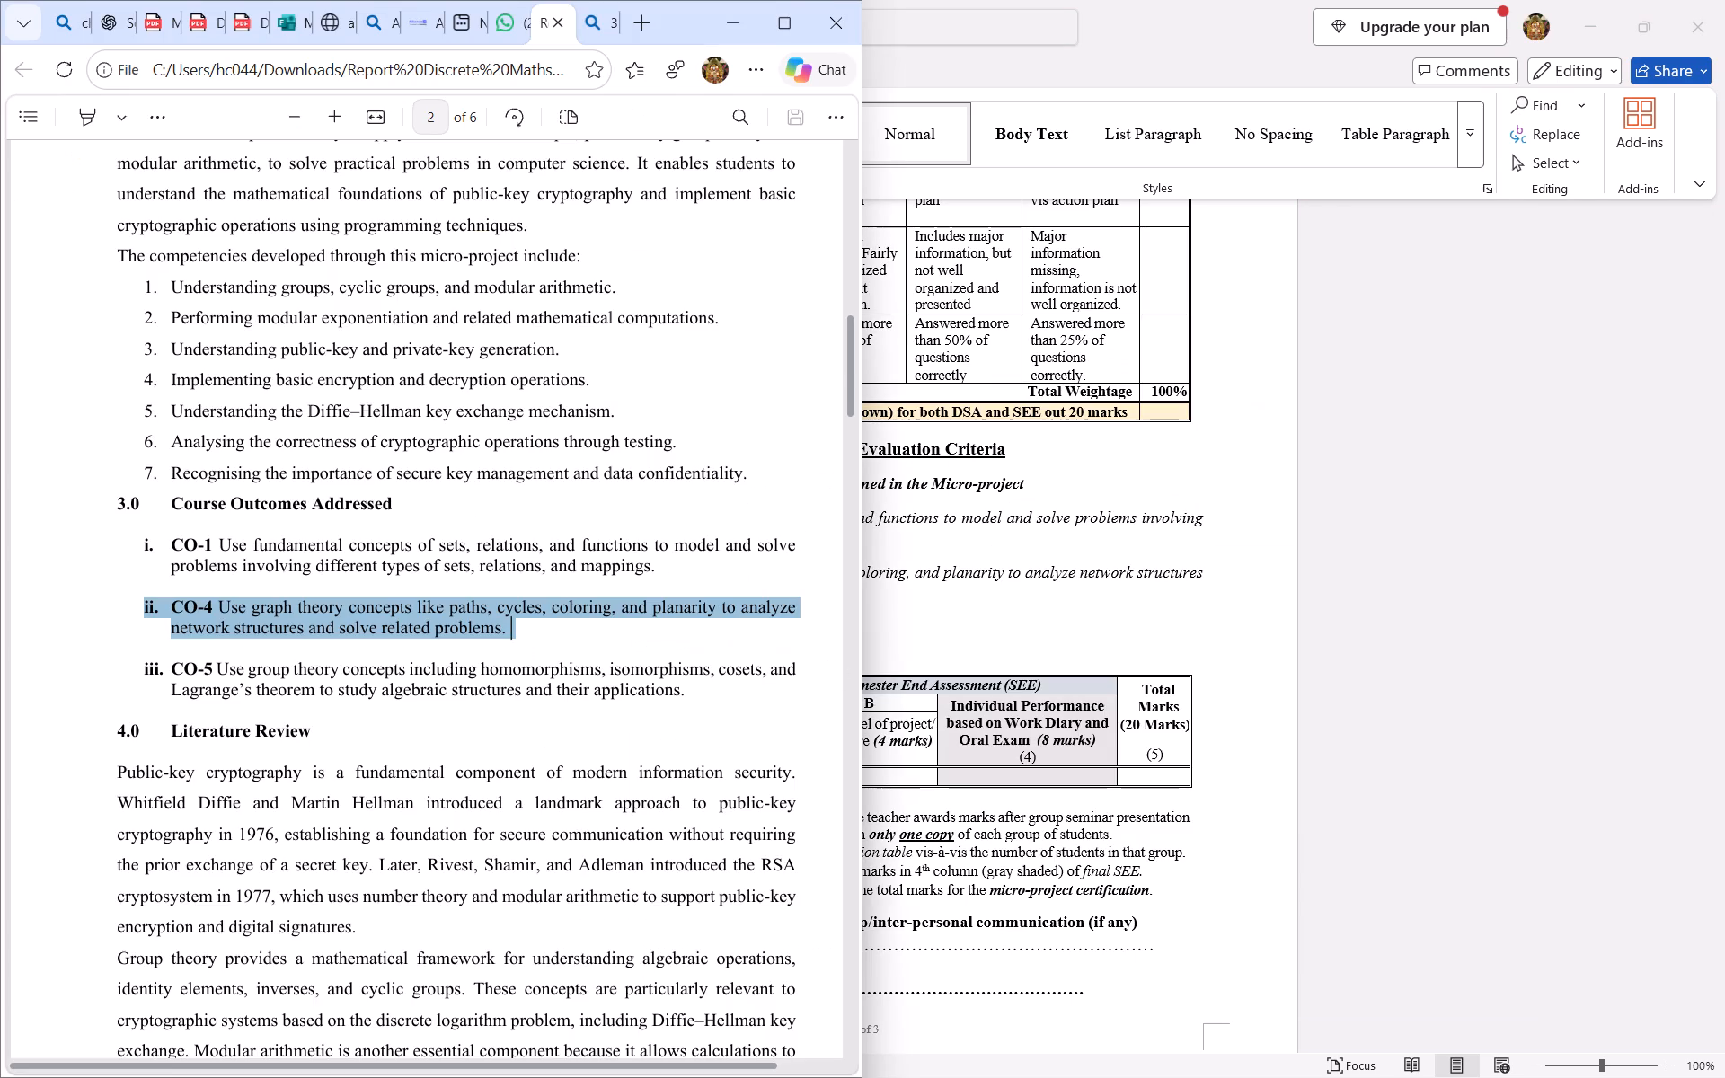
{"action": "left_click_drag", "start_coordinate": [170, 667], "coordinate": [677, 686]}
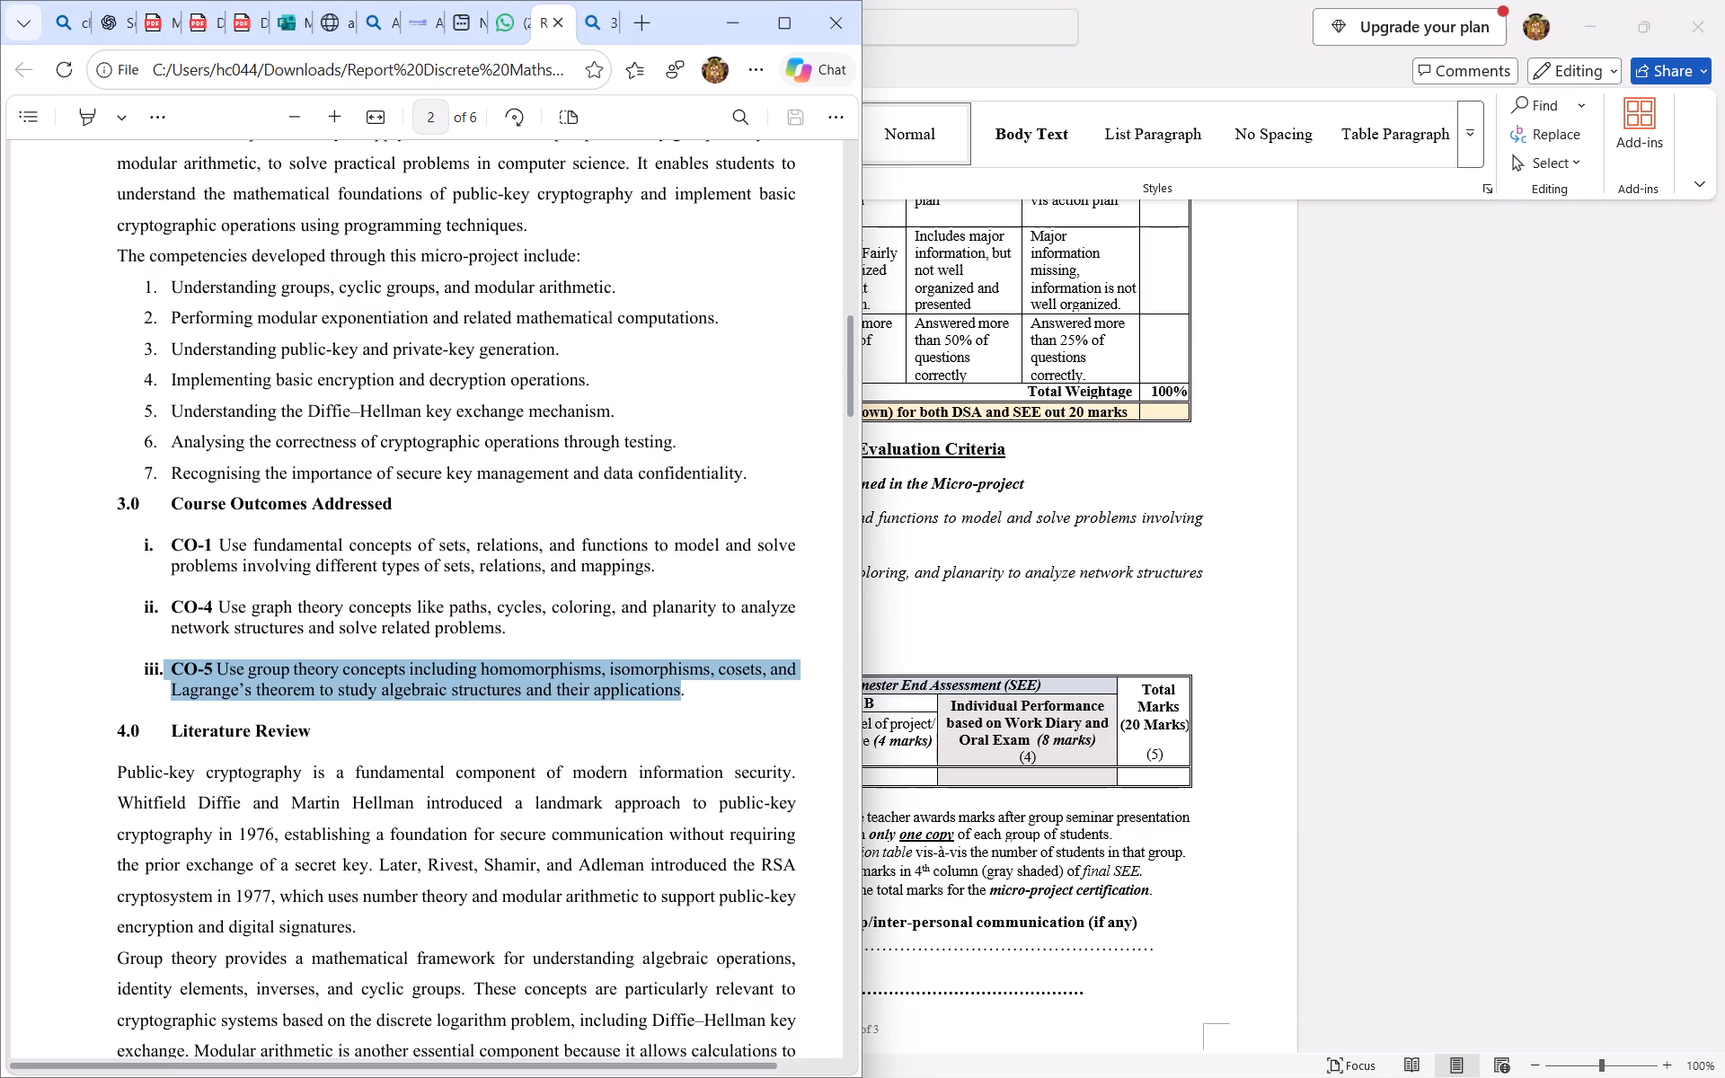
{"action": "left_click_drag", "start_coordinate": [677, 686], "coordinate": [677, 686]}
{"action": "key", "text": "ctrl+c"}
{"action": "left_click", "coordinate": [1140, 625]}
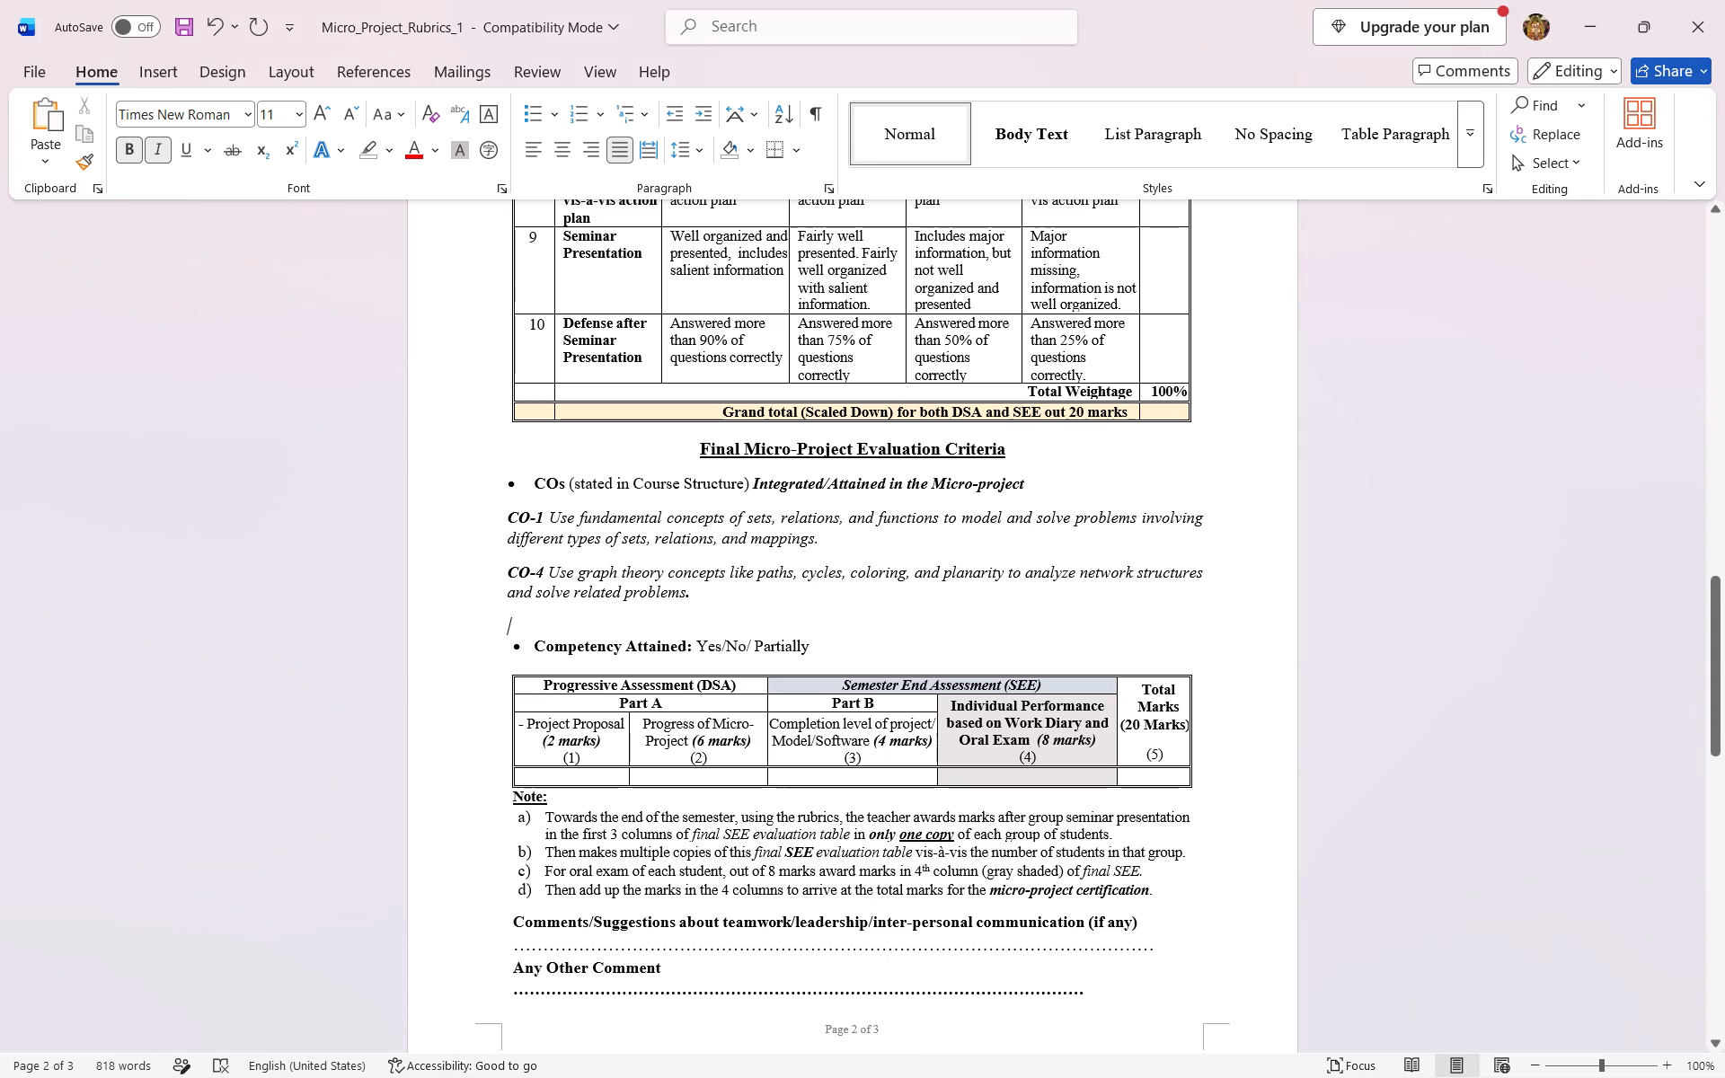
{"action": "key", "text": "ctrl+v"}
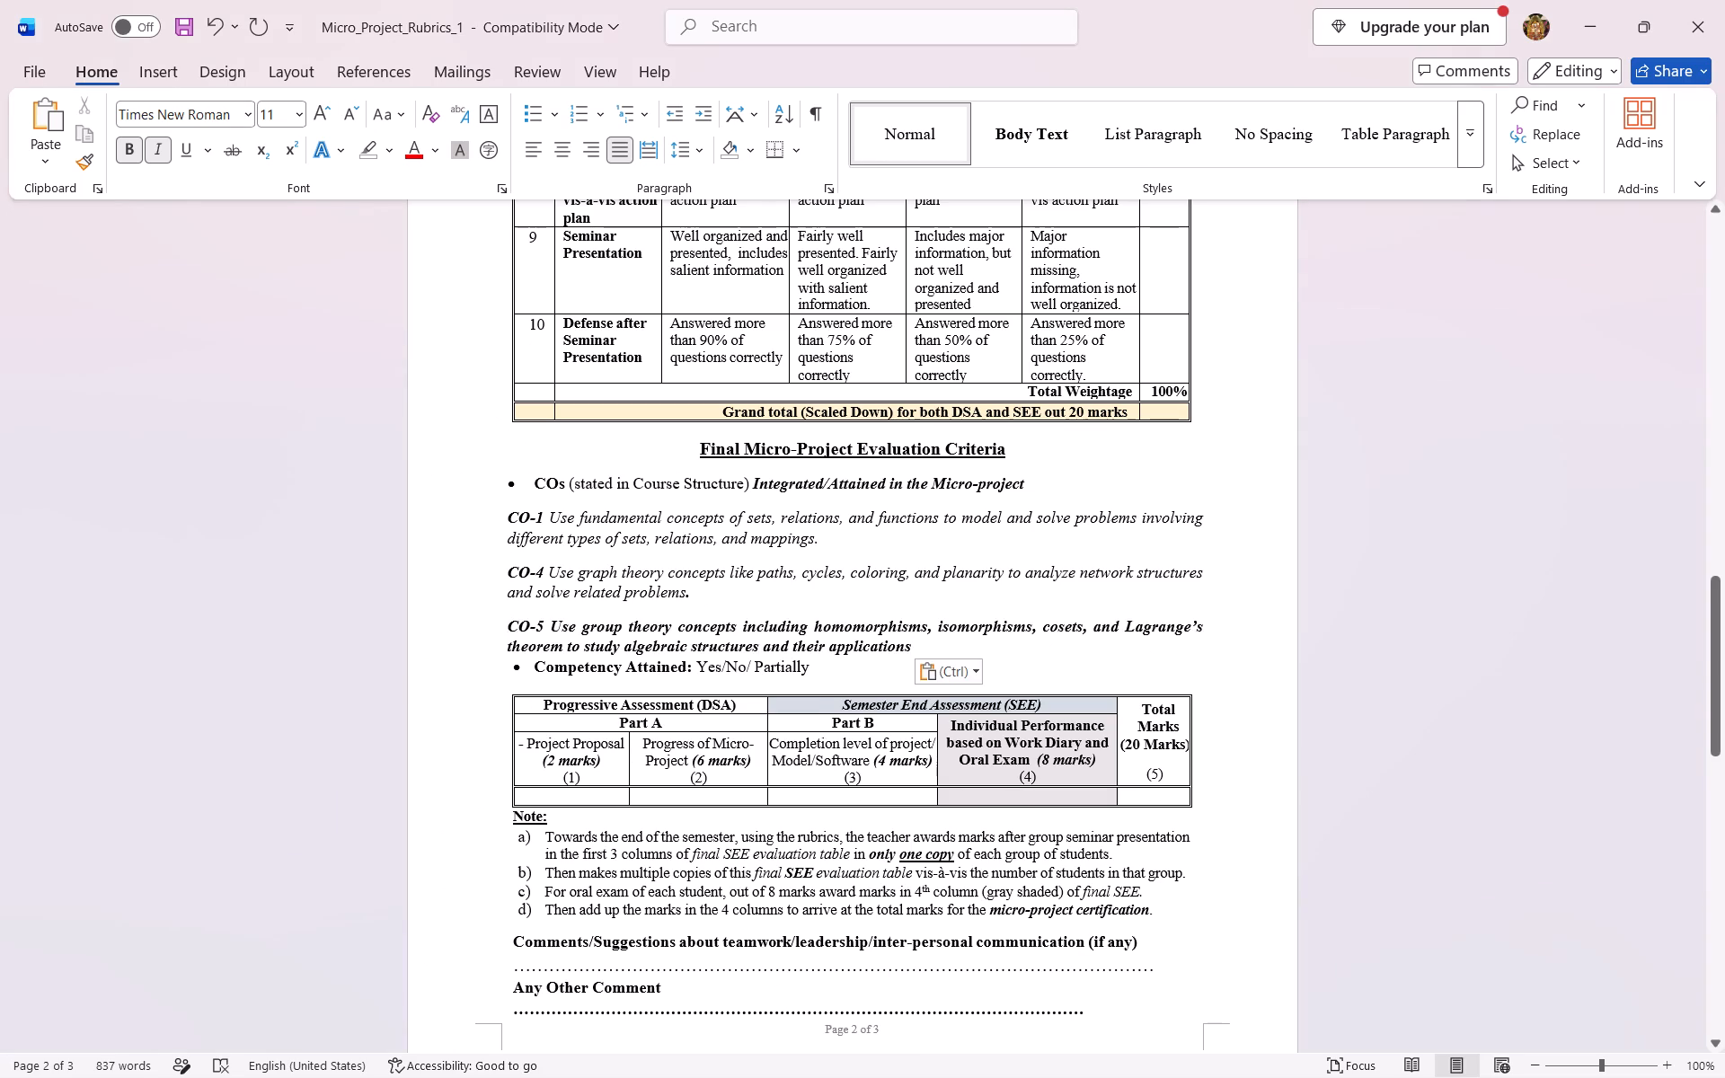
Remove bold from the CO-5 outcome's description, leaving its label bold.
{"action": "left_click_drag", "start_coordinate": [553, 622], "coordinate": [883, 643]}
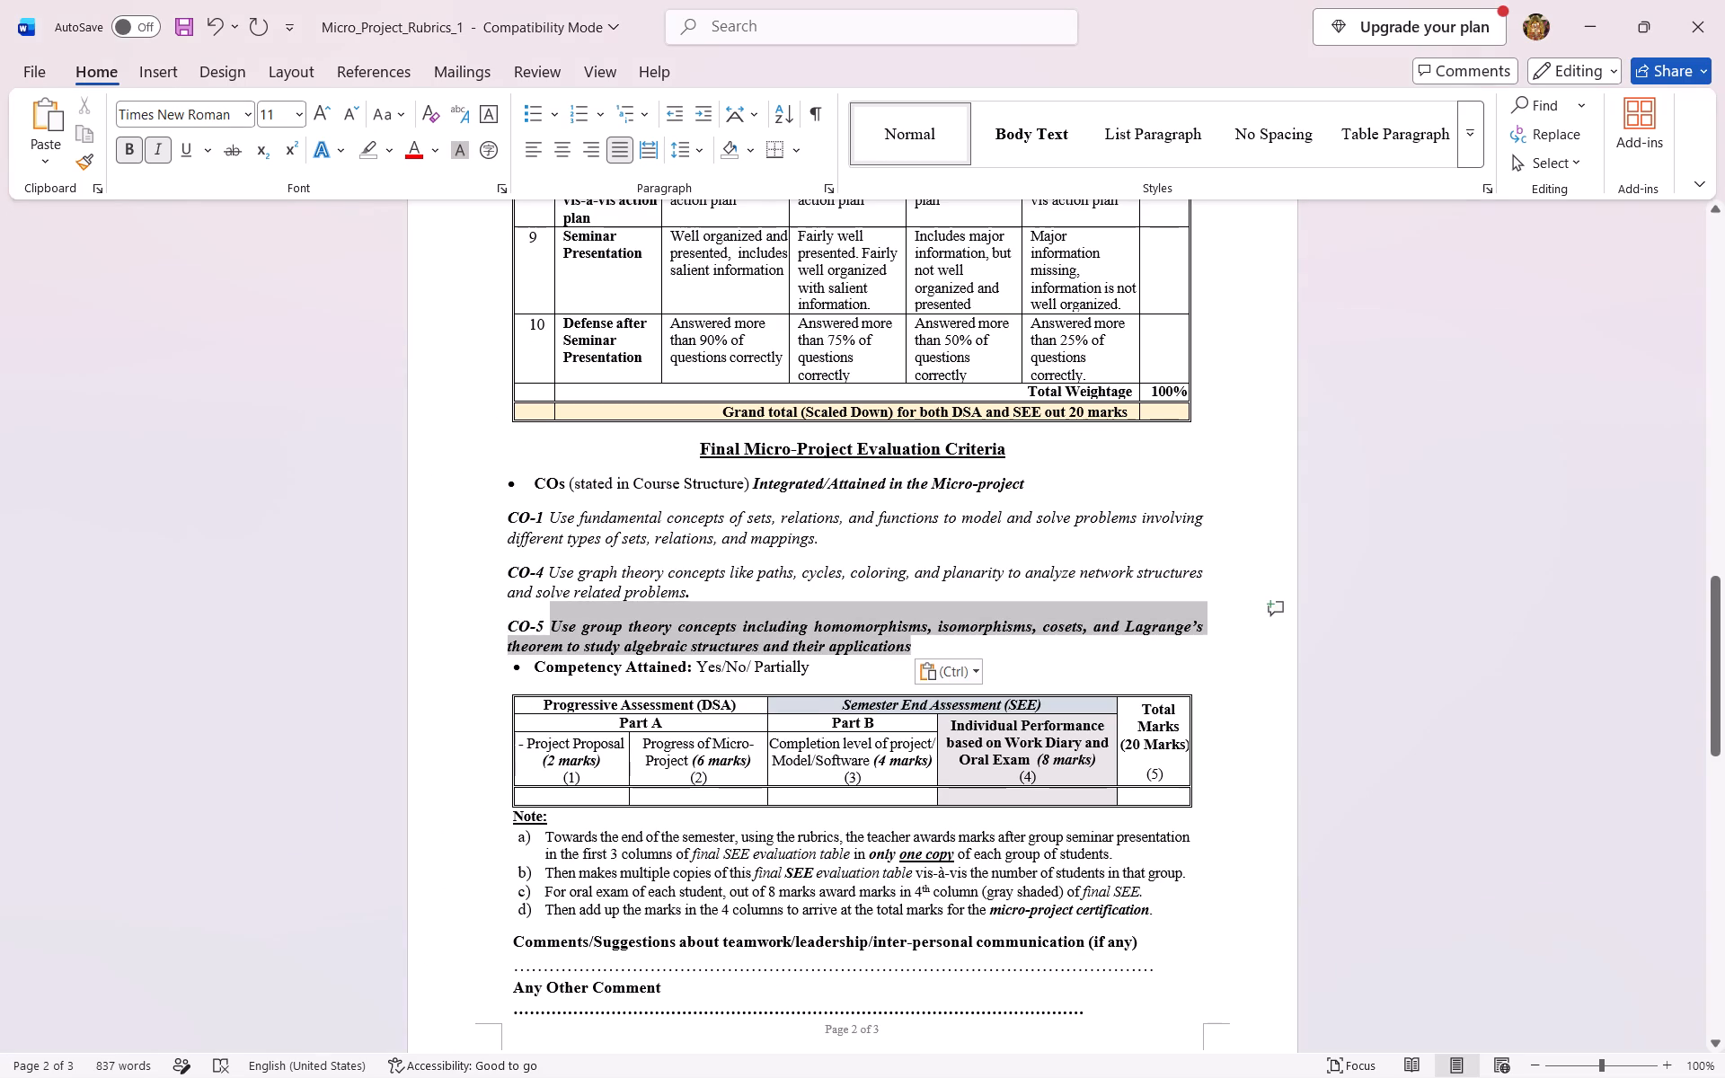
{"action": "left_click_drag", "start_coordinate": [883, 643], "coordinate": [899, 641]}
{"action": "left_click", "coordinate": [920, 597]}
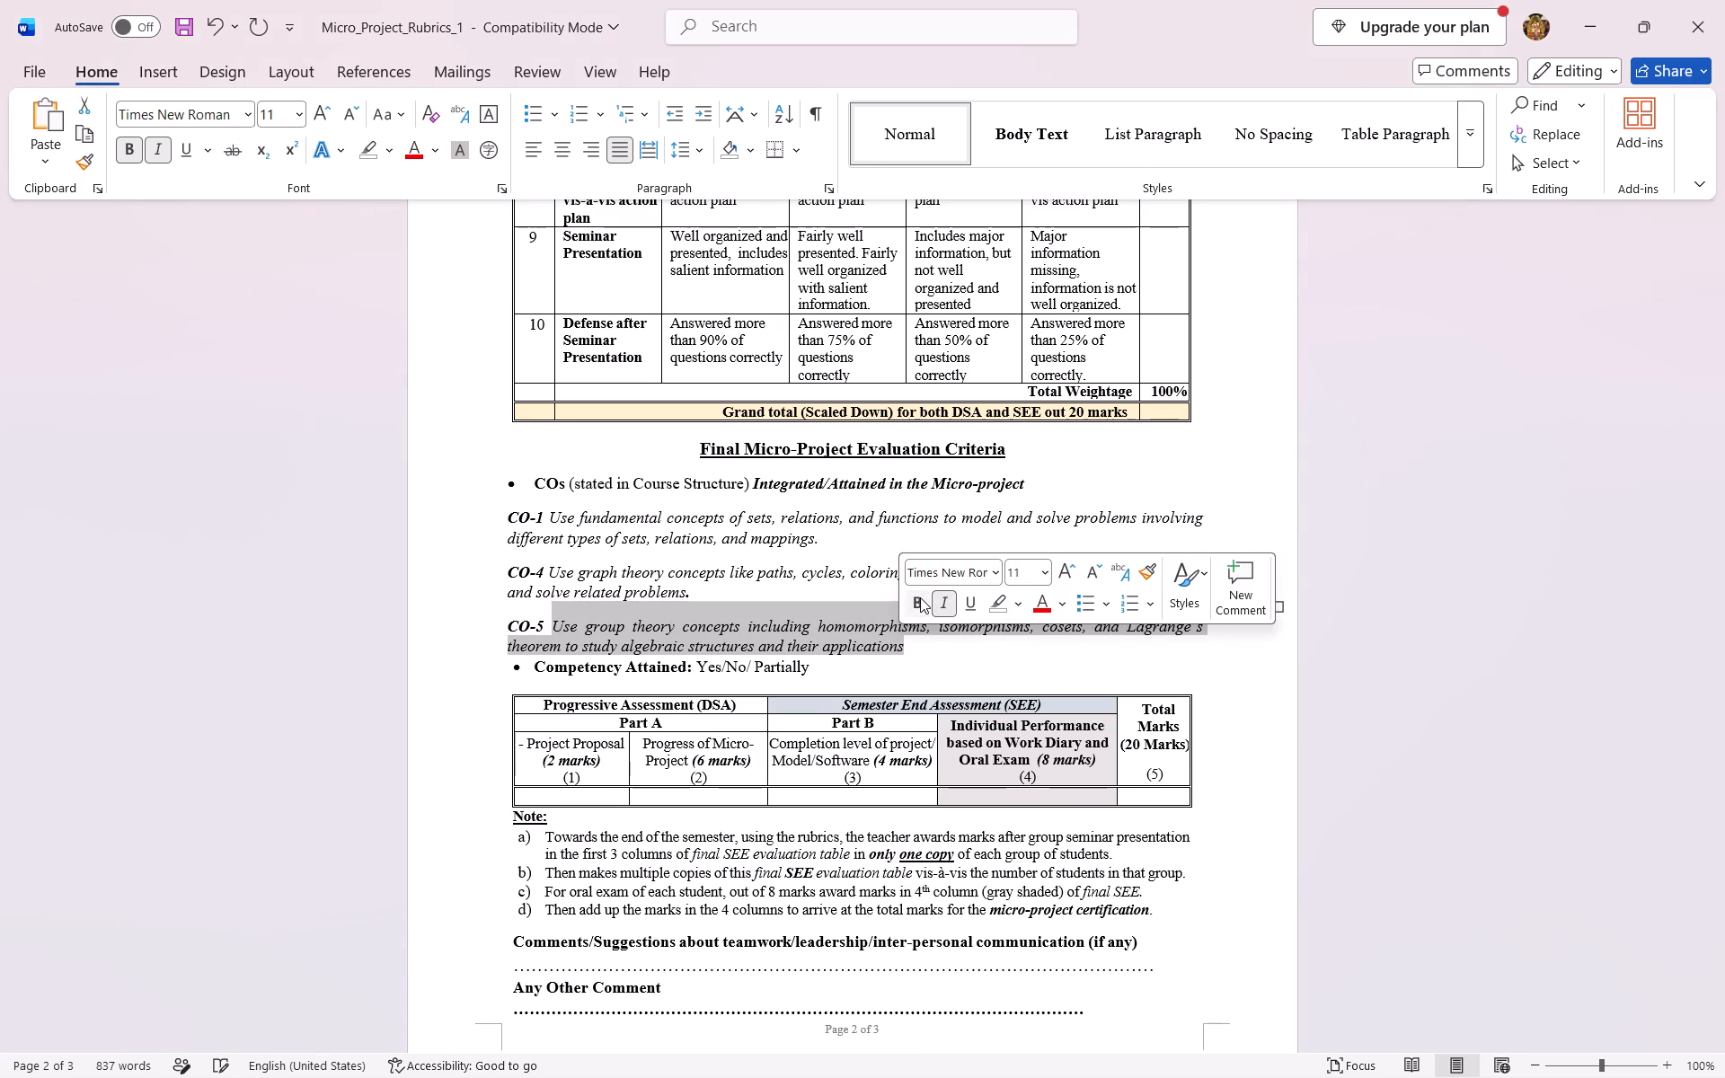
{"action": "left_click", "coordinate": [769, 583]}
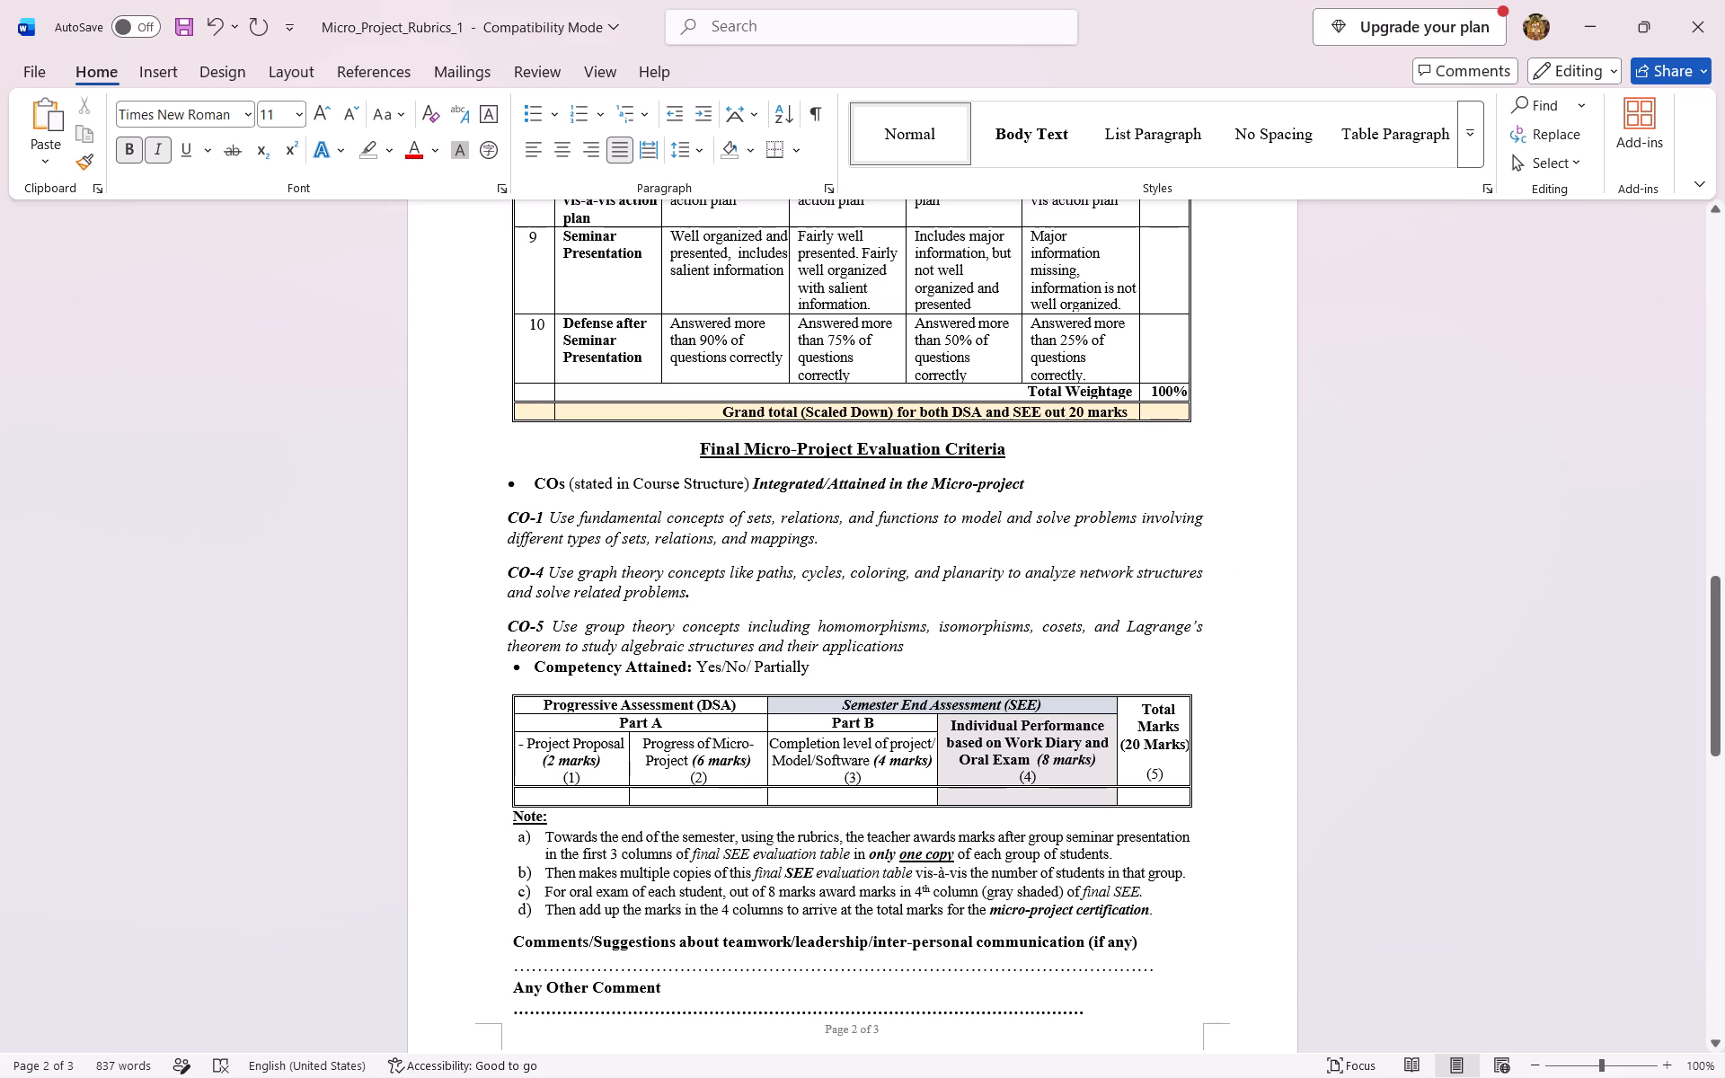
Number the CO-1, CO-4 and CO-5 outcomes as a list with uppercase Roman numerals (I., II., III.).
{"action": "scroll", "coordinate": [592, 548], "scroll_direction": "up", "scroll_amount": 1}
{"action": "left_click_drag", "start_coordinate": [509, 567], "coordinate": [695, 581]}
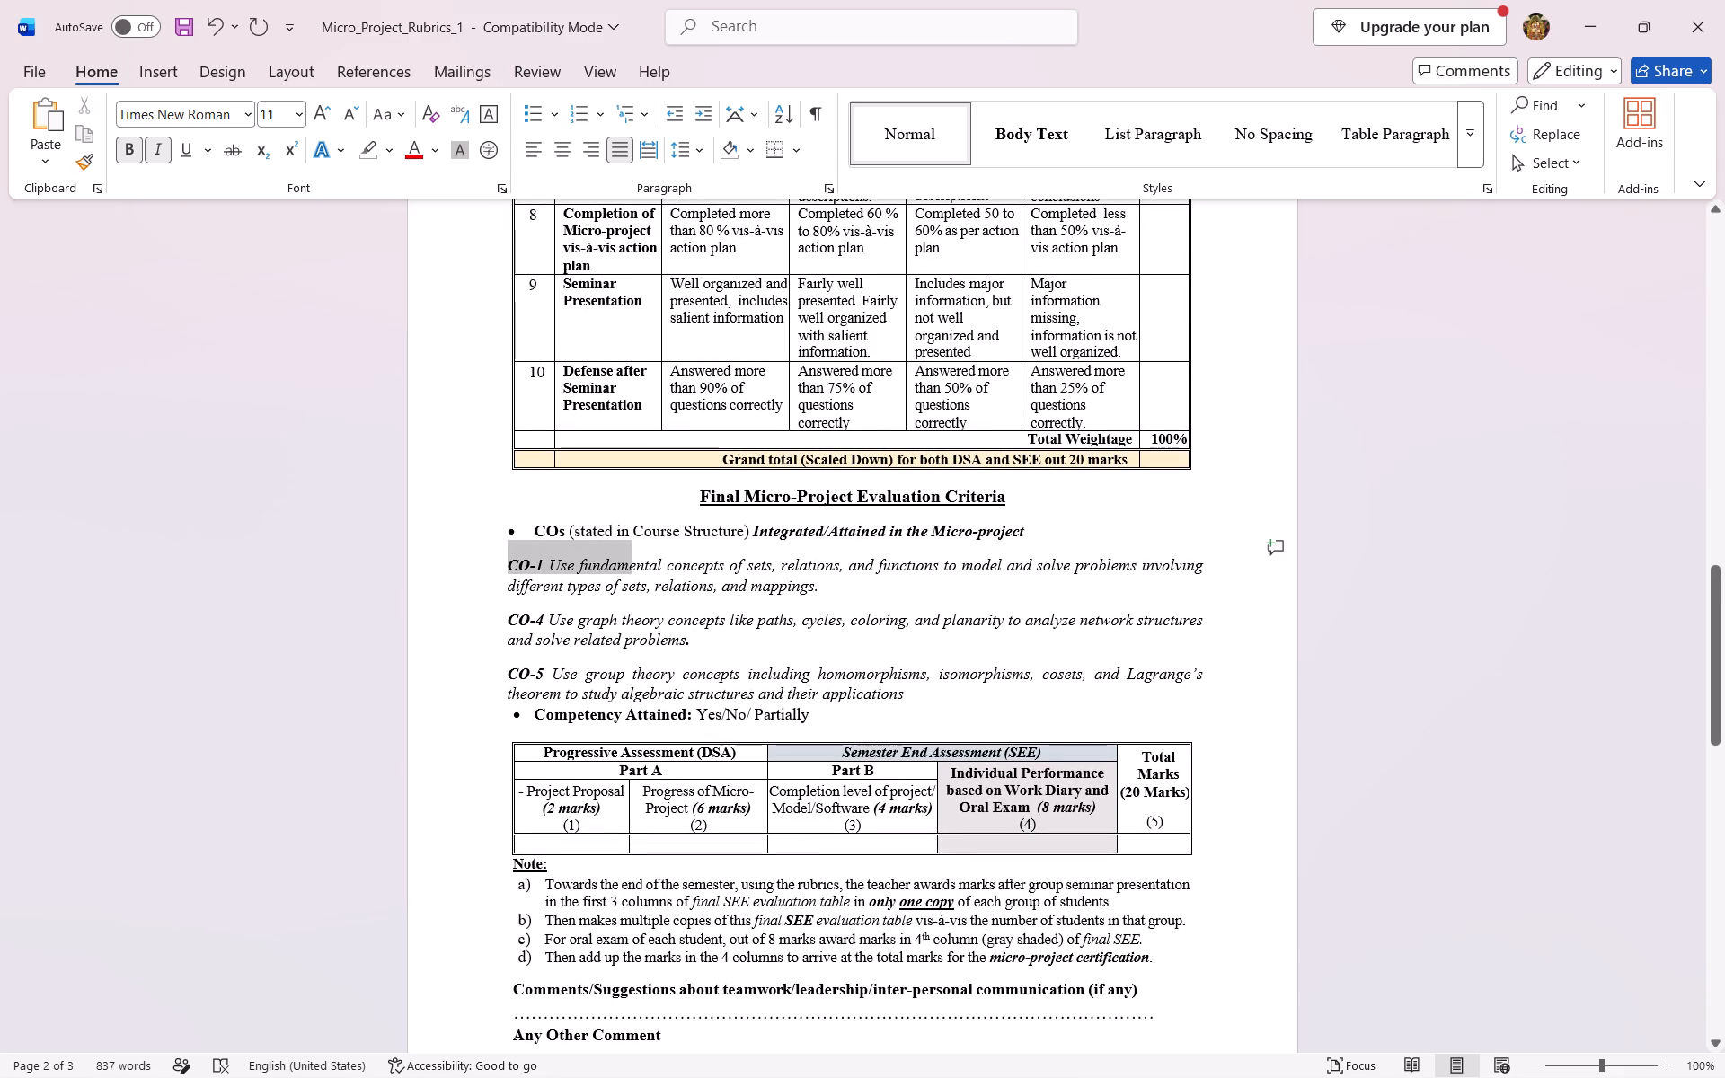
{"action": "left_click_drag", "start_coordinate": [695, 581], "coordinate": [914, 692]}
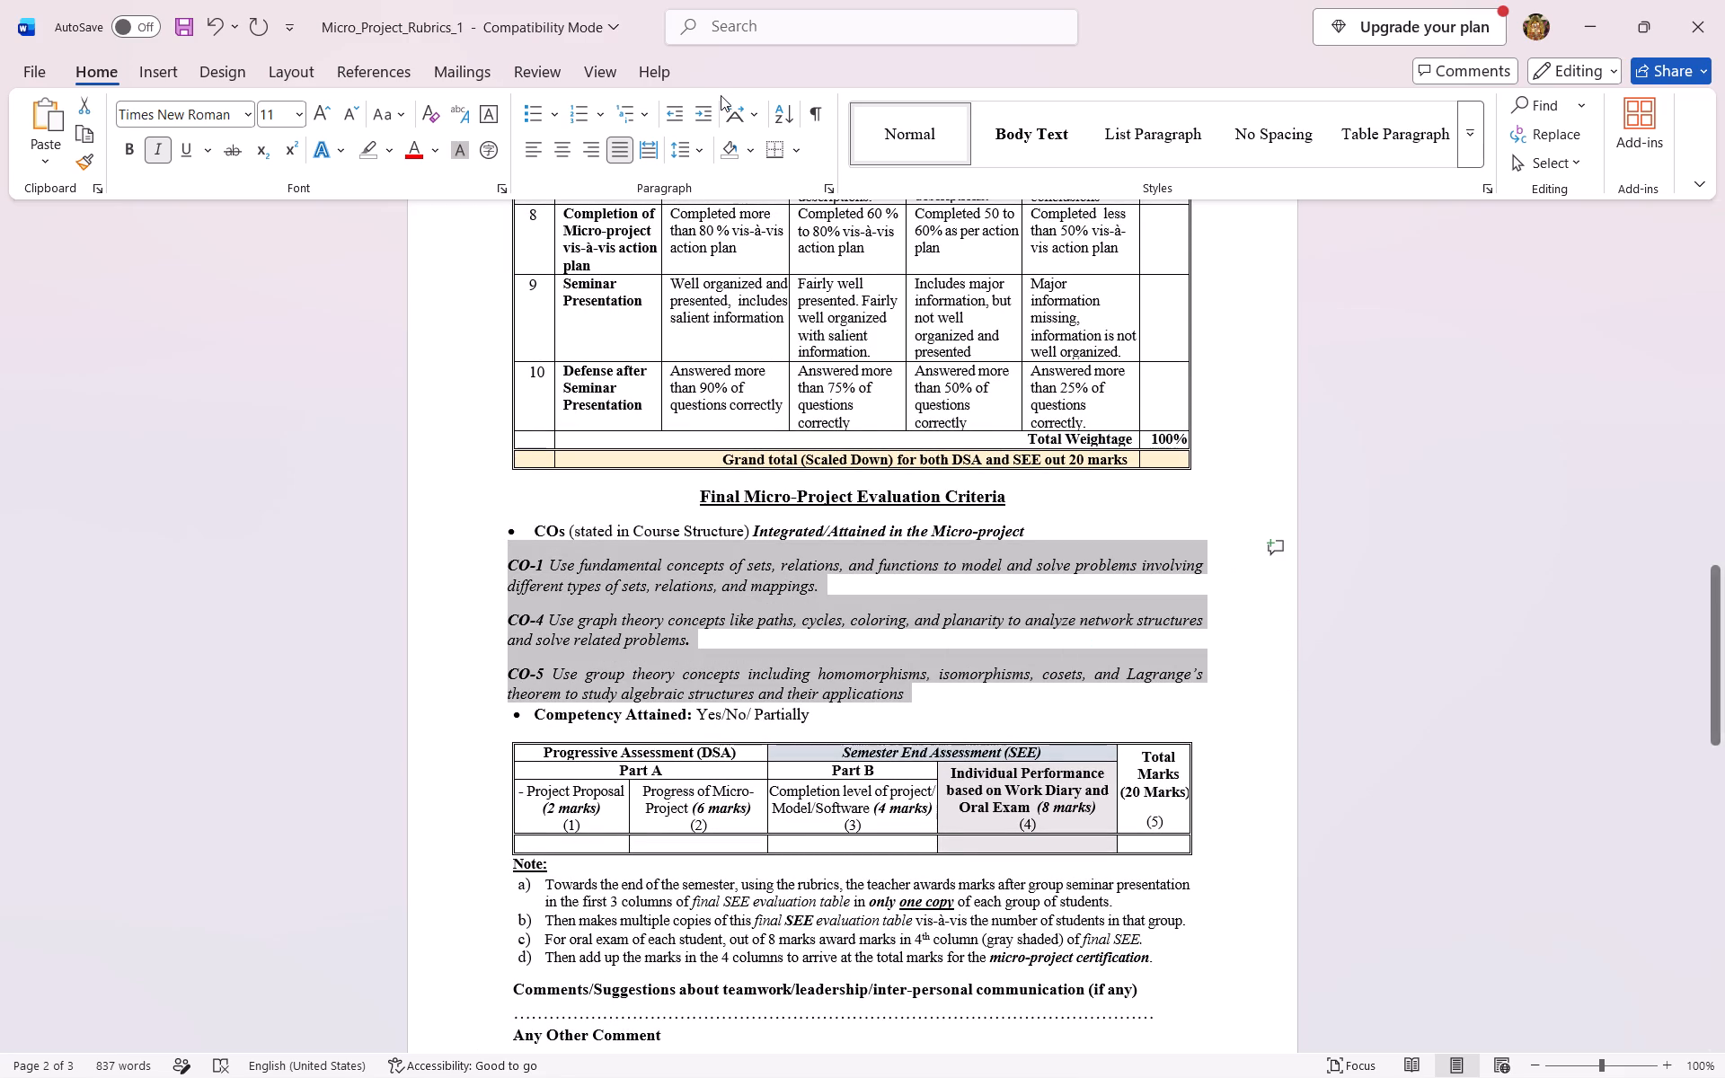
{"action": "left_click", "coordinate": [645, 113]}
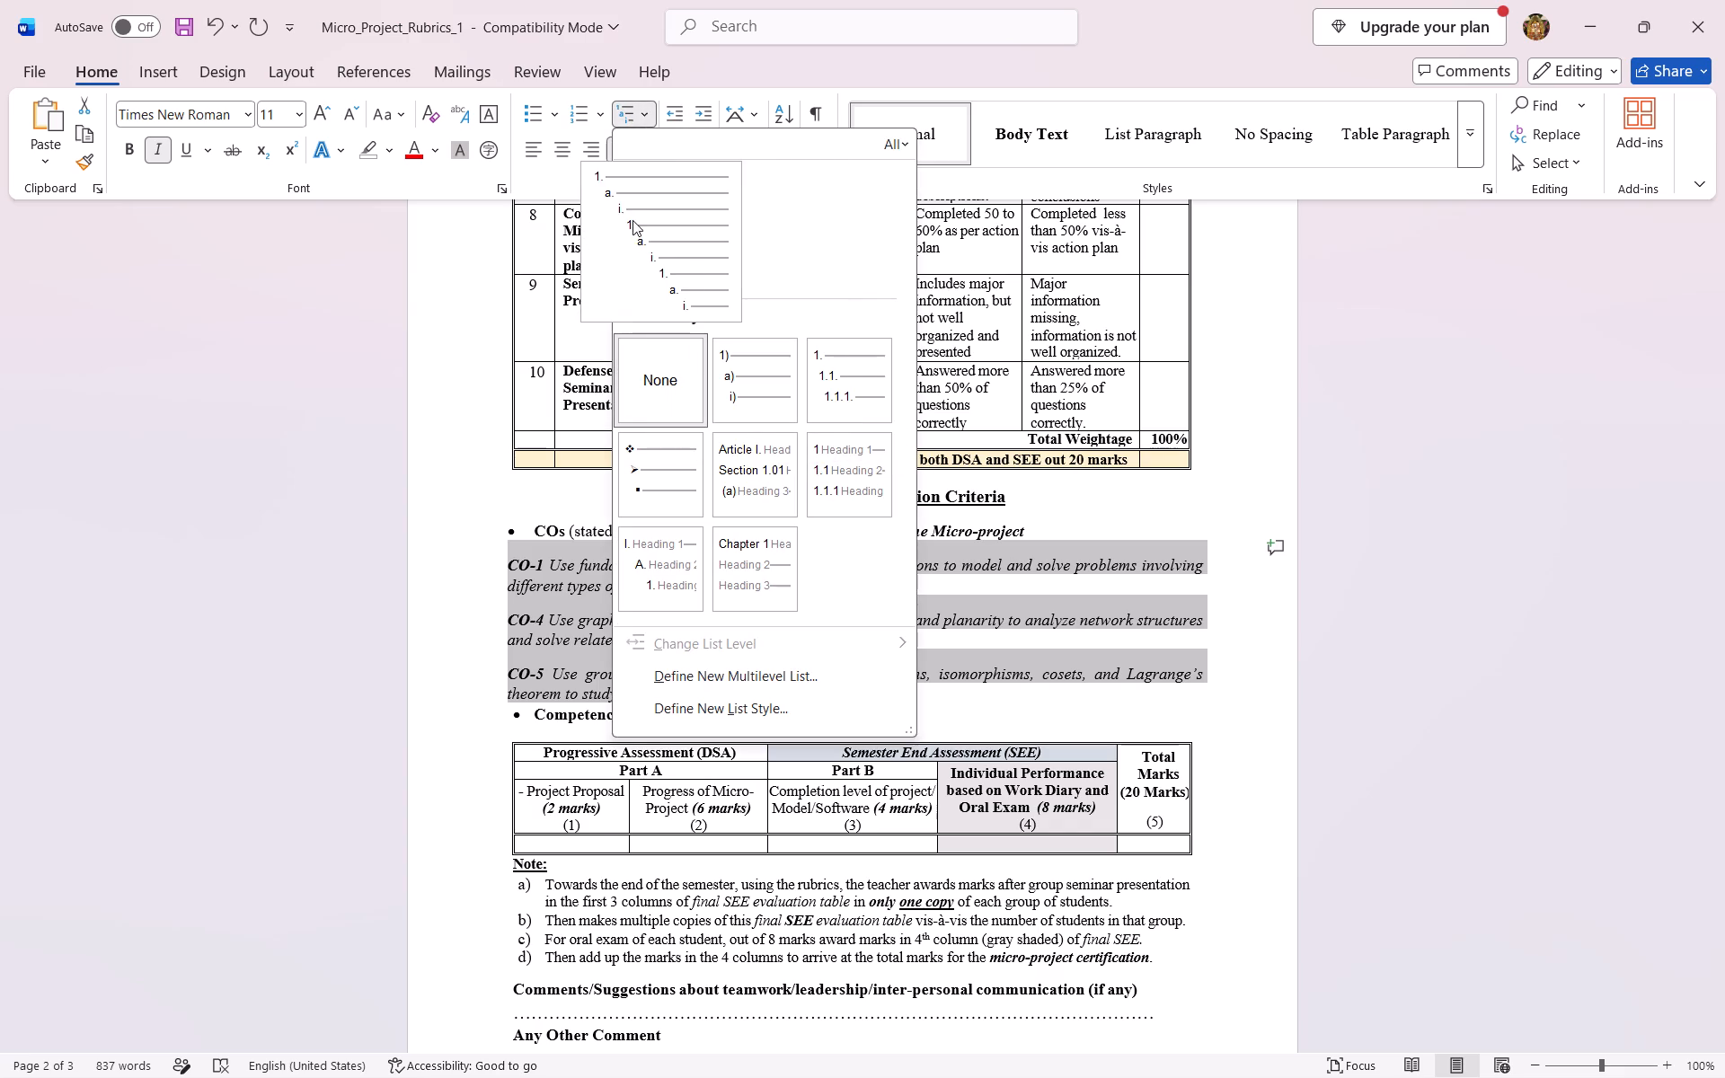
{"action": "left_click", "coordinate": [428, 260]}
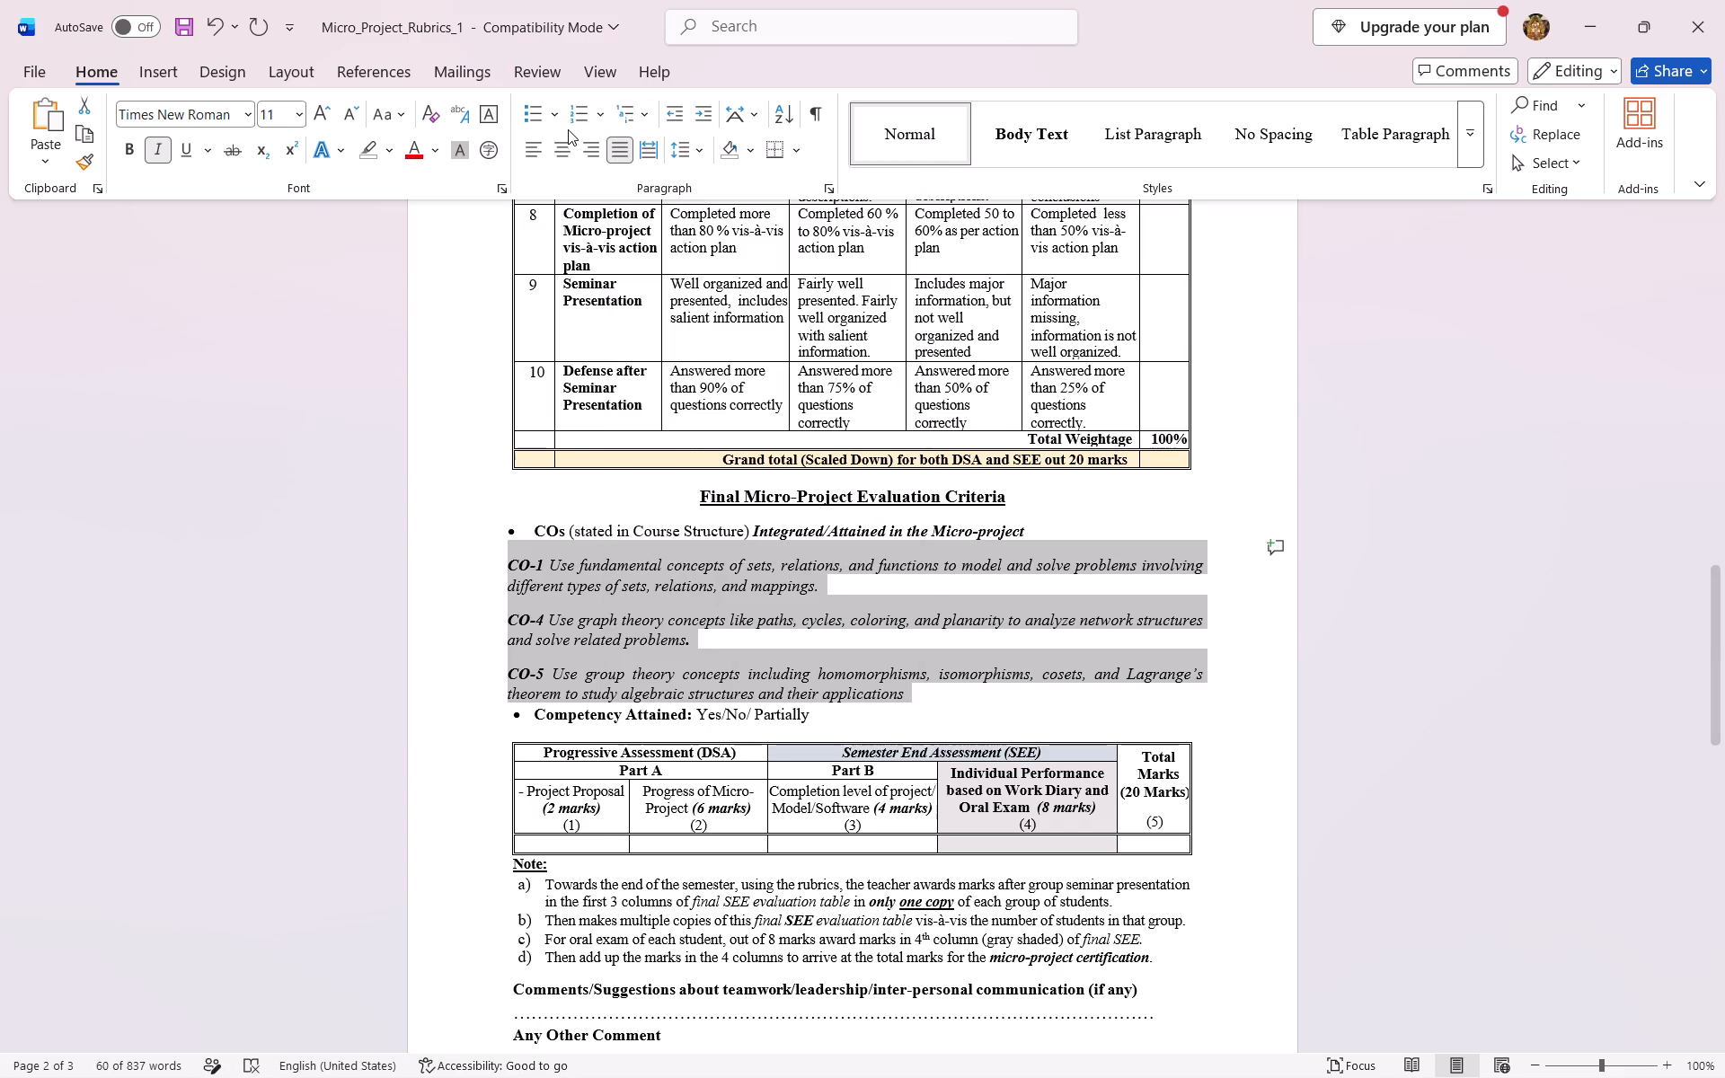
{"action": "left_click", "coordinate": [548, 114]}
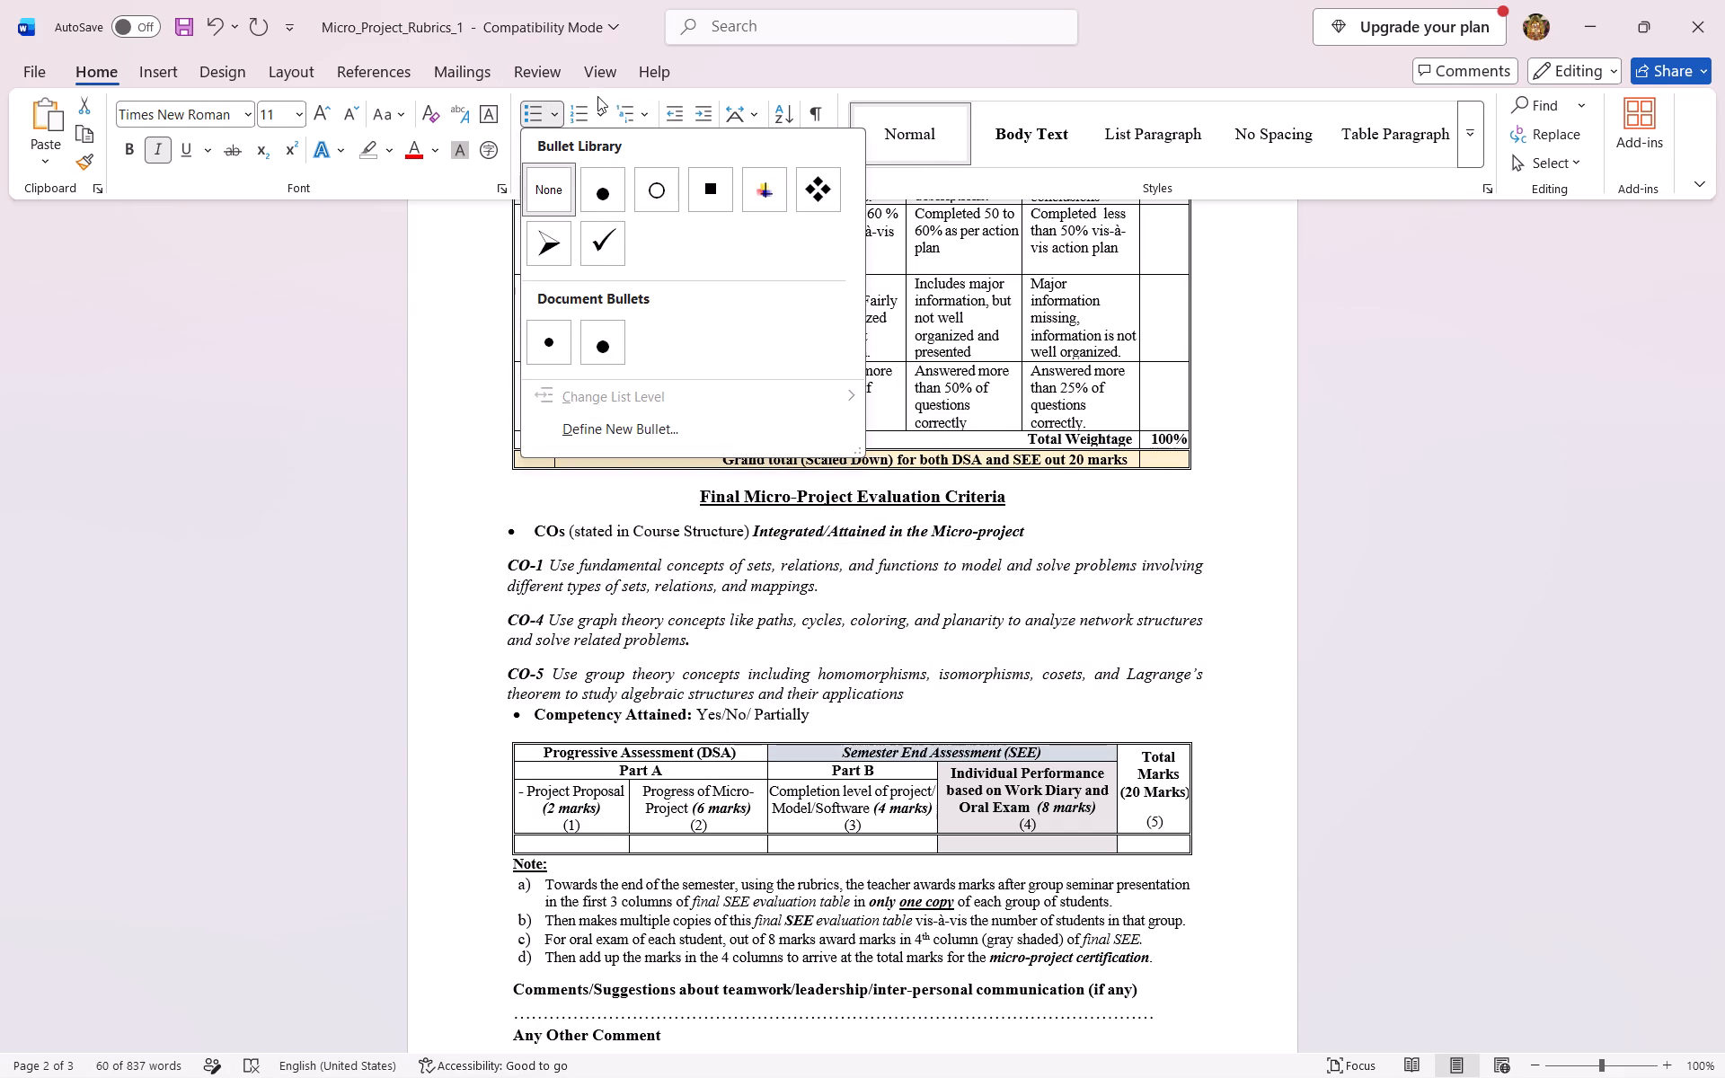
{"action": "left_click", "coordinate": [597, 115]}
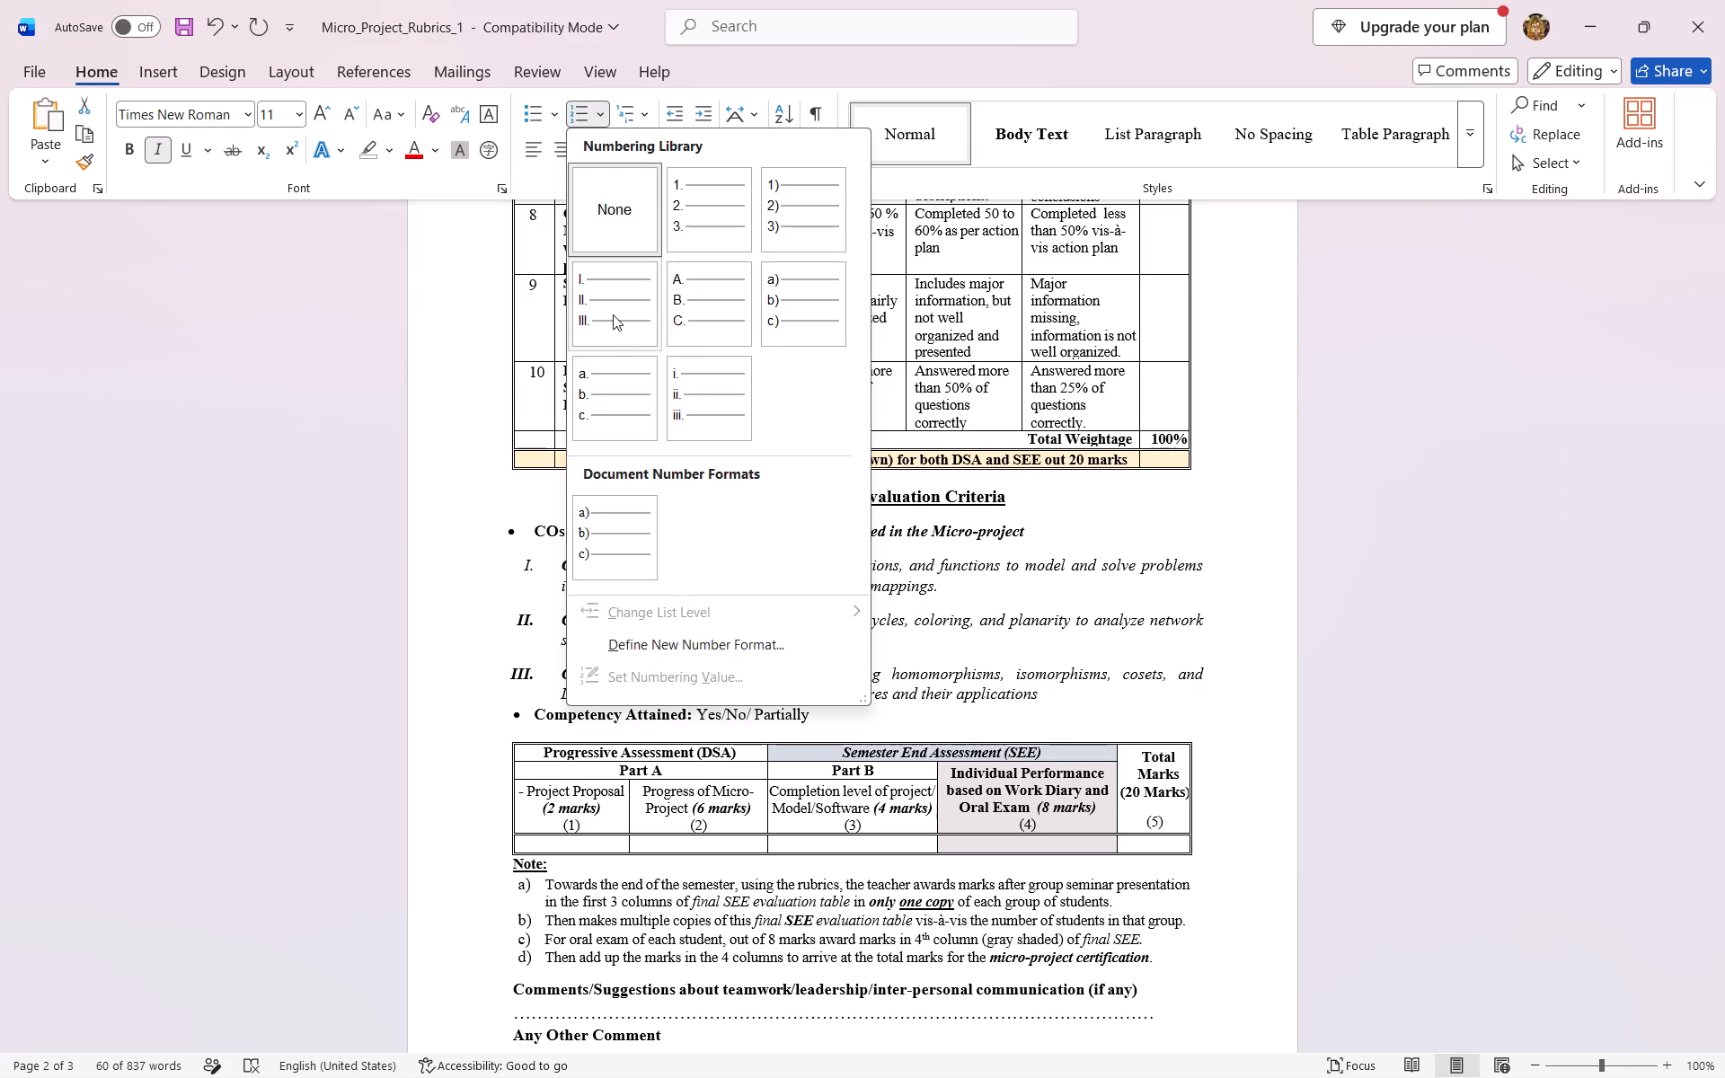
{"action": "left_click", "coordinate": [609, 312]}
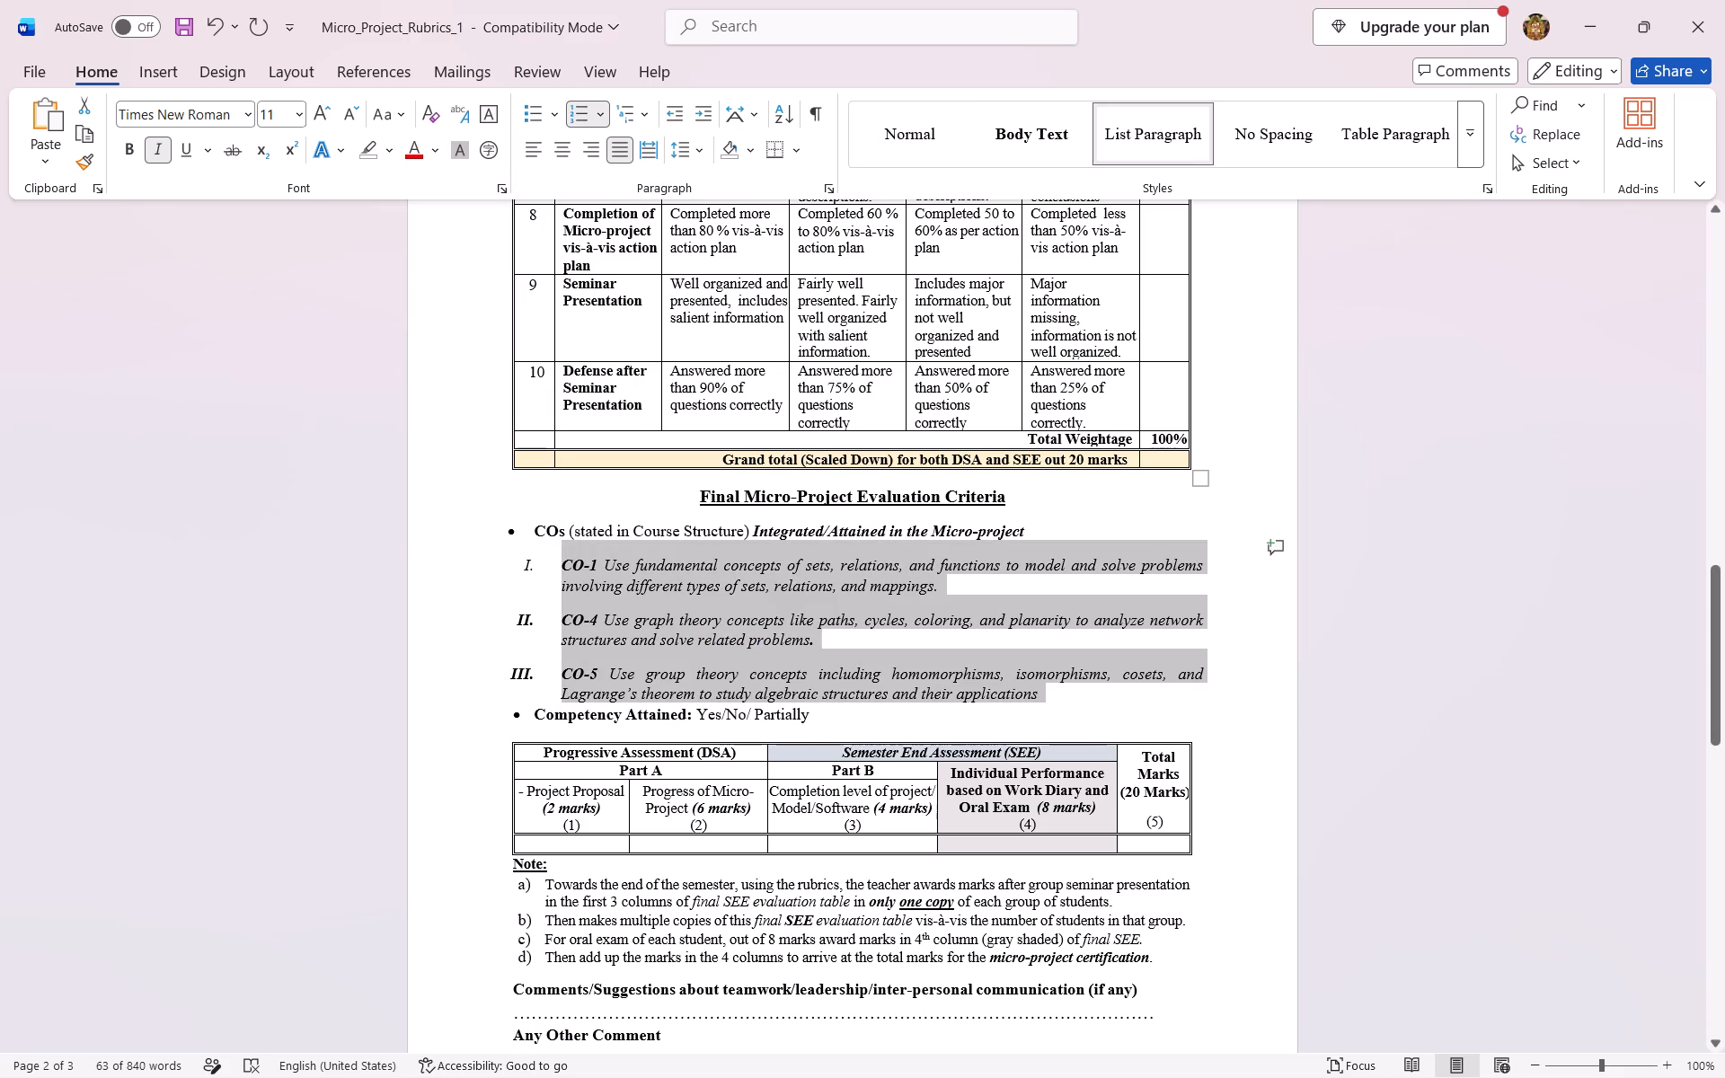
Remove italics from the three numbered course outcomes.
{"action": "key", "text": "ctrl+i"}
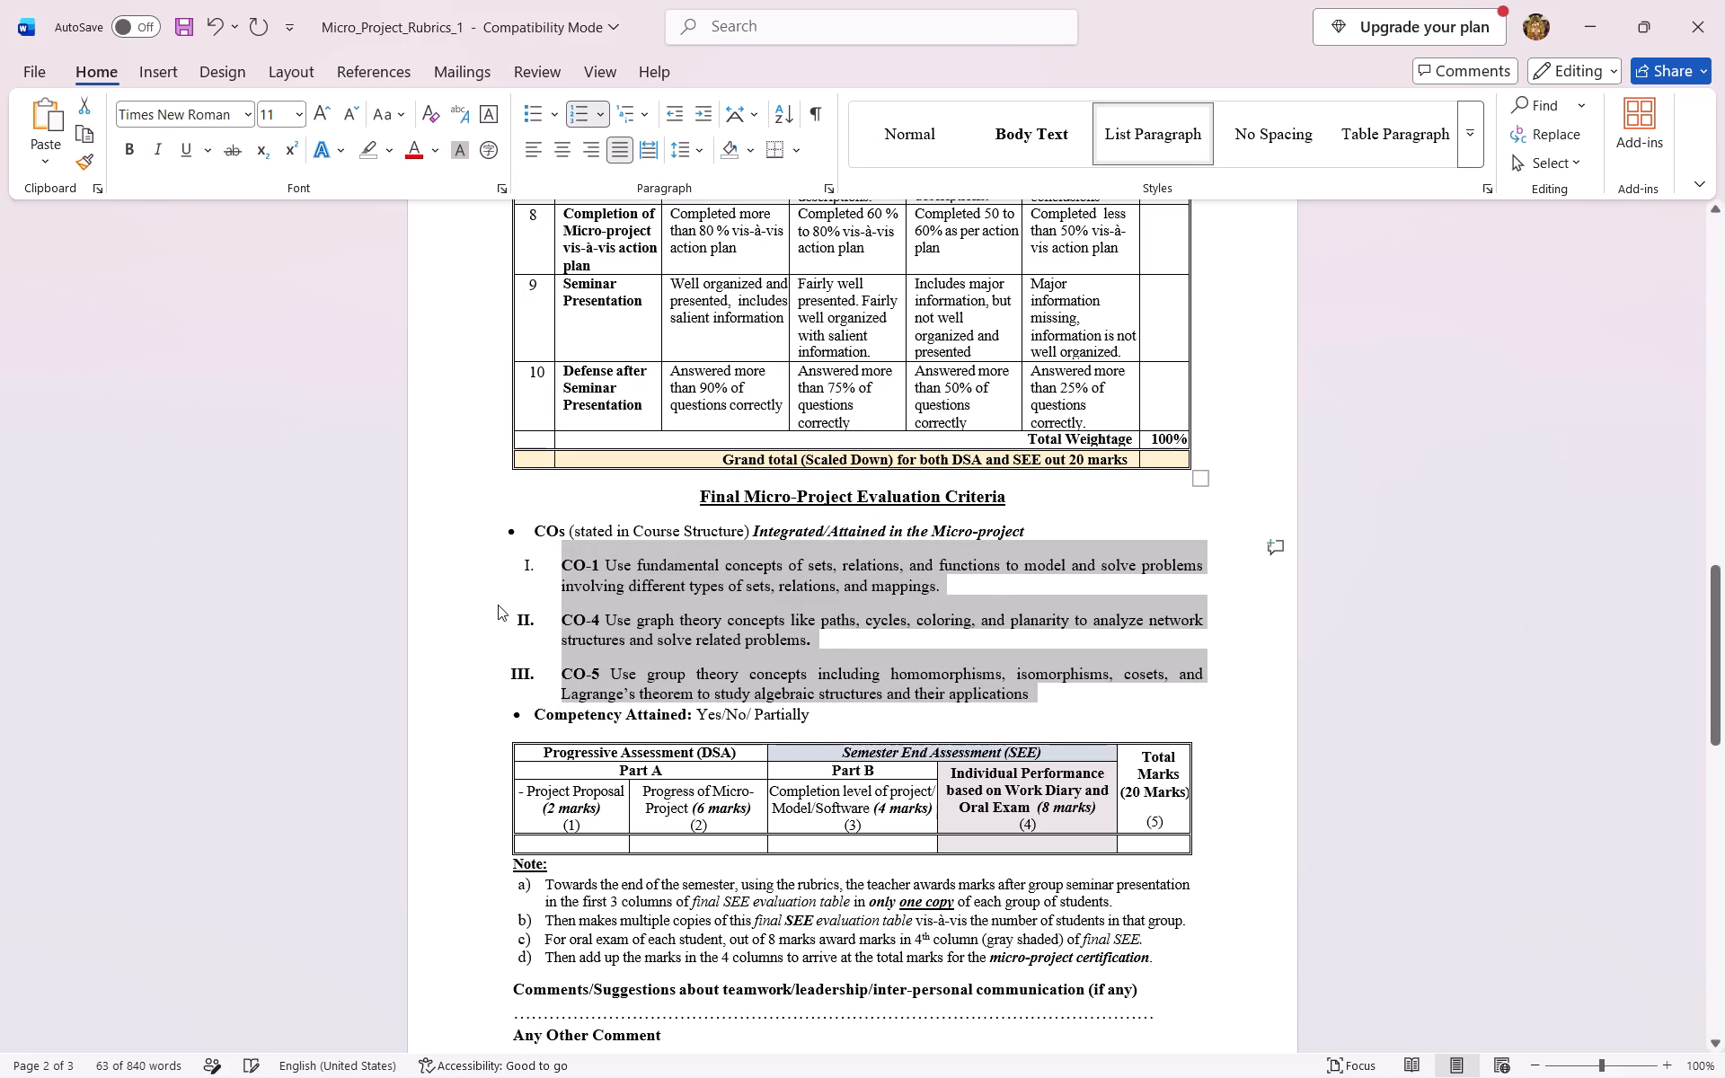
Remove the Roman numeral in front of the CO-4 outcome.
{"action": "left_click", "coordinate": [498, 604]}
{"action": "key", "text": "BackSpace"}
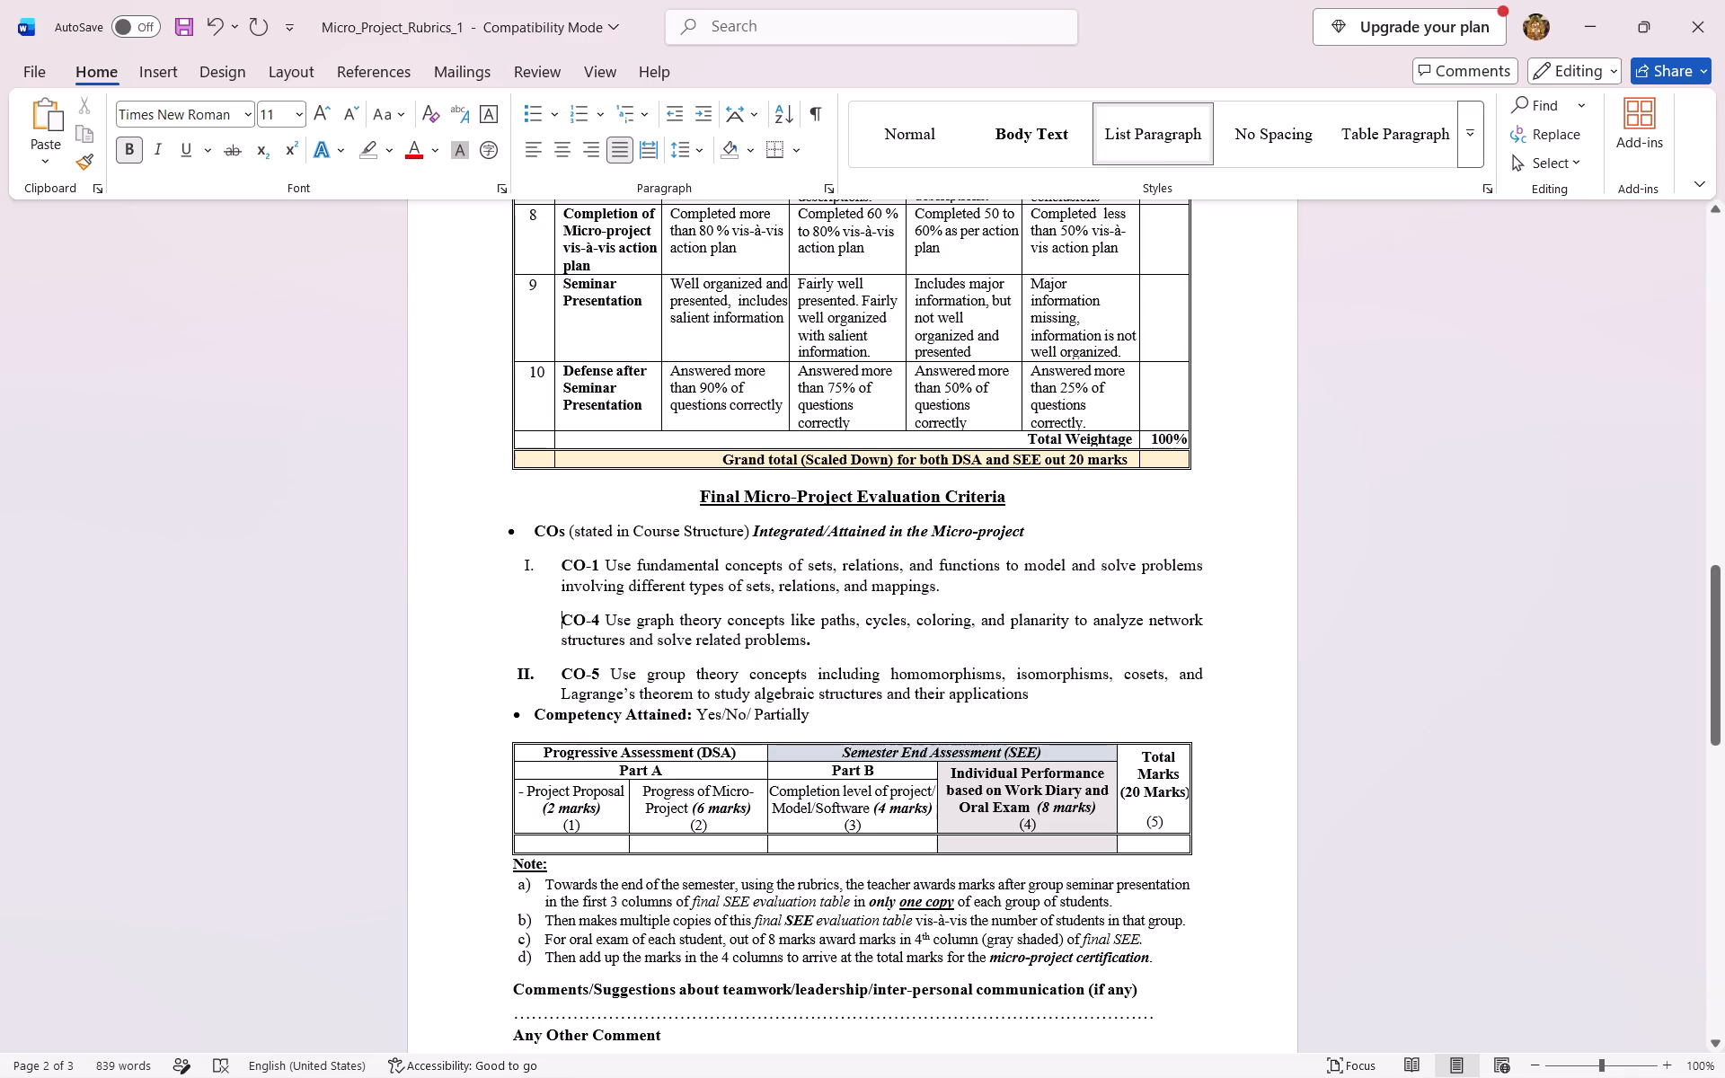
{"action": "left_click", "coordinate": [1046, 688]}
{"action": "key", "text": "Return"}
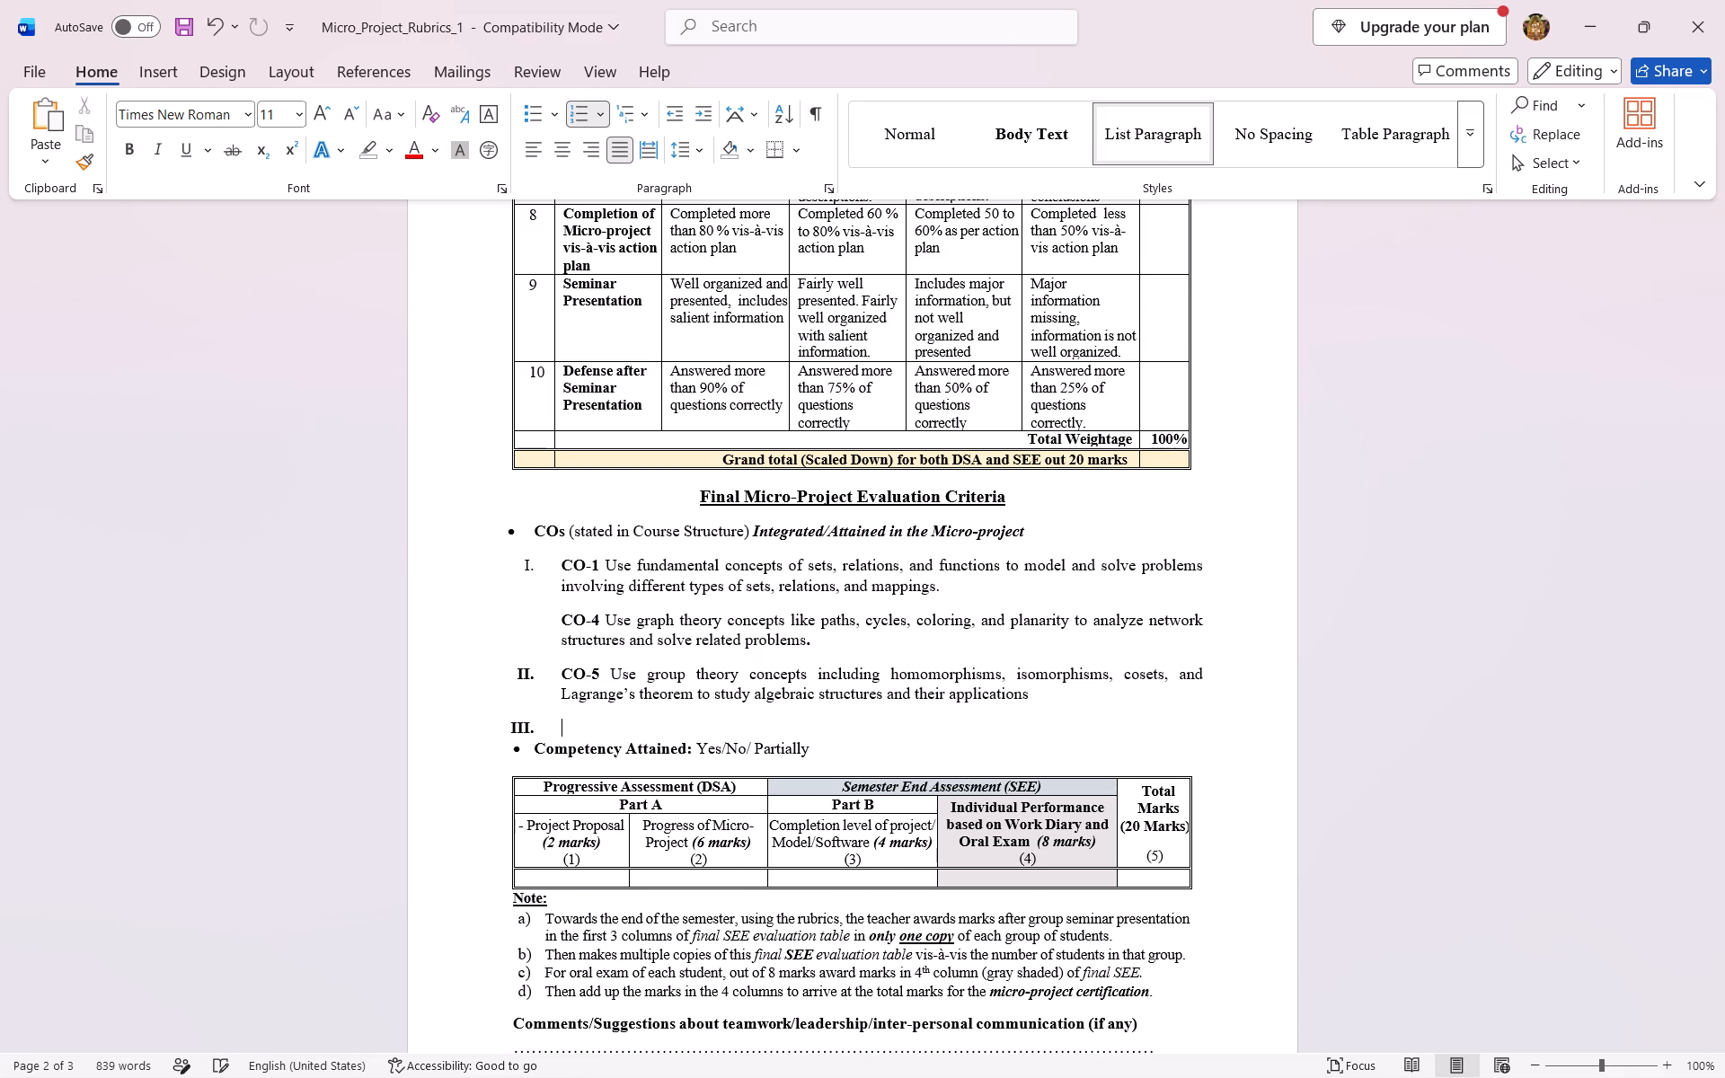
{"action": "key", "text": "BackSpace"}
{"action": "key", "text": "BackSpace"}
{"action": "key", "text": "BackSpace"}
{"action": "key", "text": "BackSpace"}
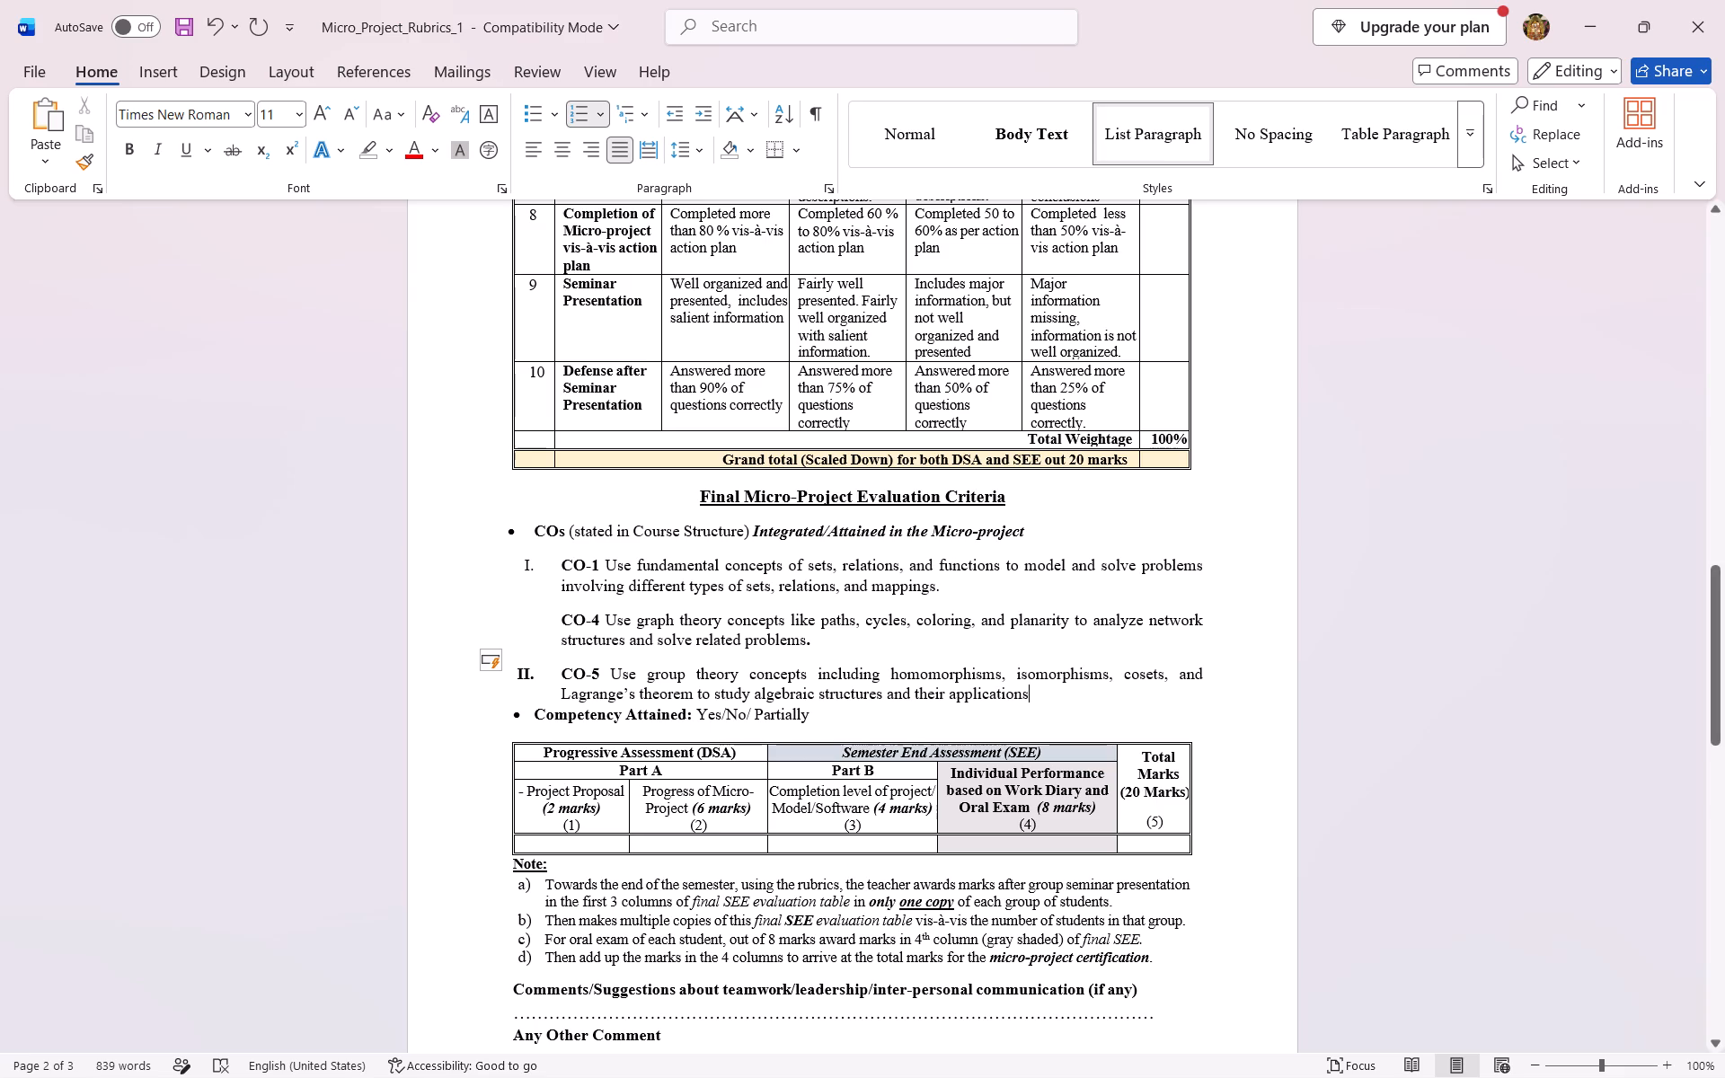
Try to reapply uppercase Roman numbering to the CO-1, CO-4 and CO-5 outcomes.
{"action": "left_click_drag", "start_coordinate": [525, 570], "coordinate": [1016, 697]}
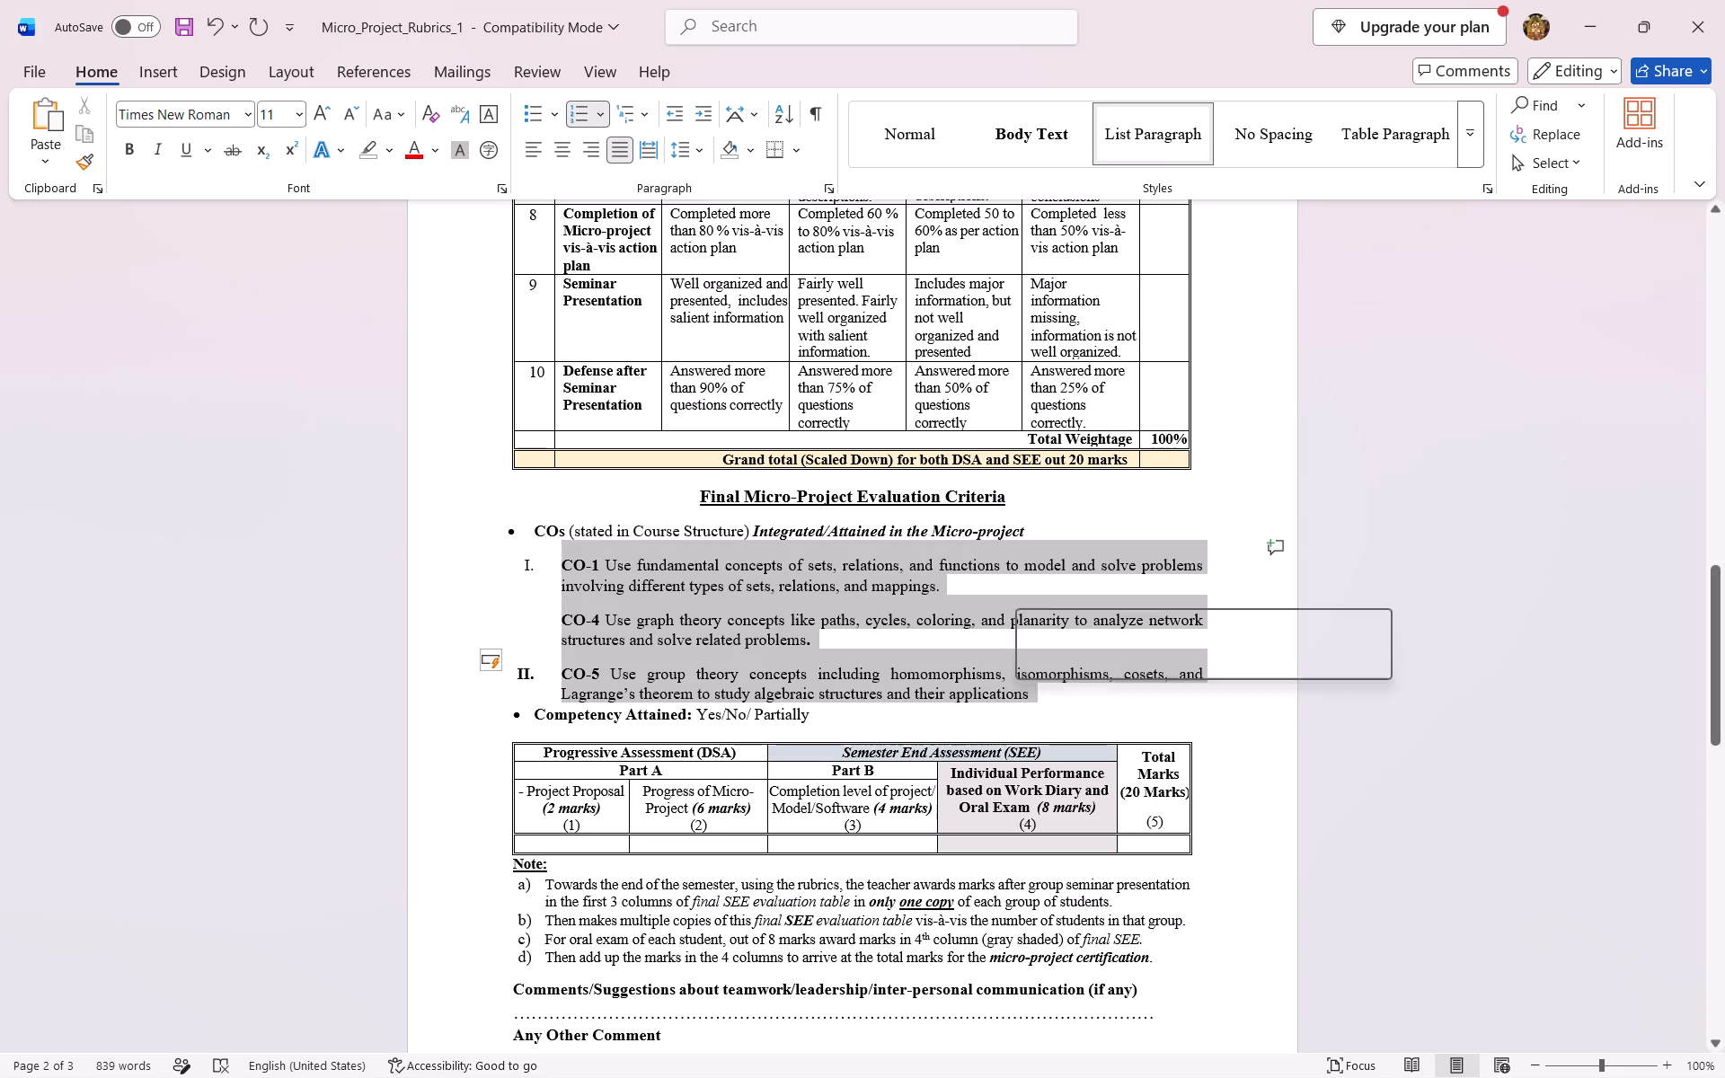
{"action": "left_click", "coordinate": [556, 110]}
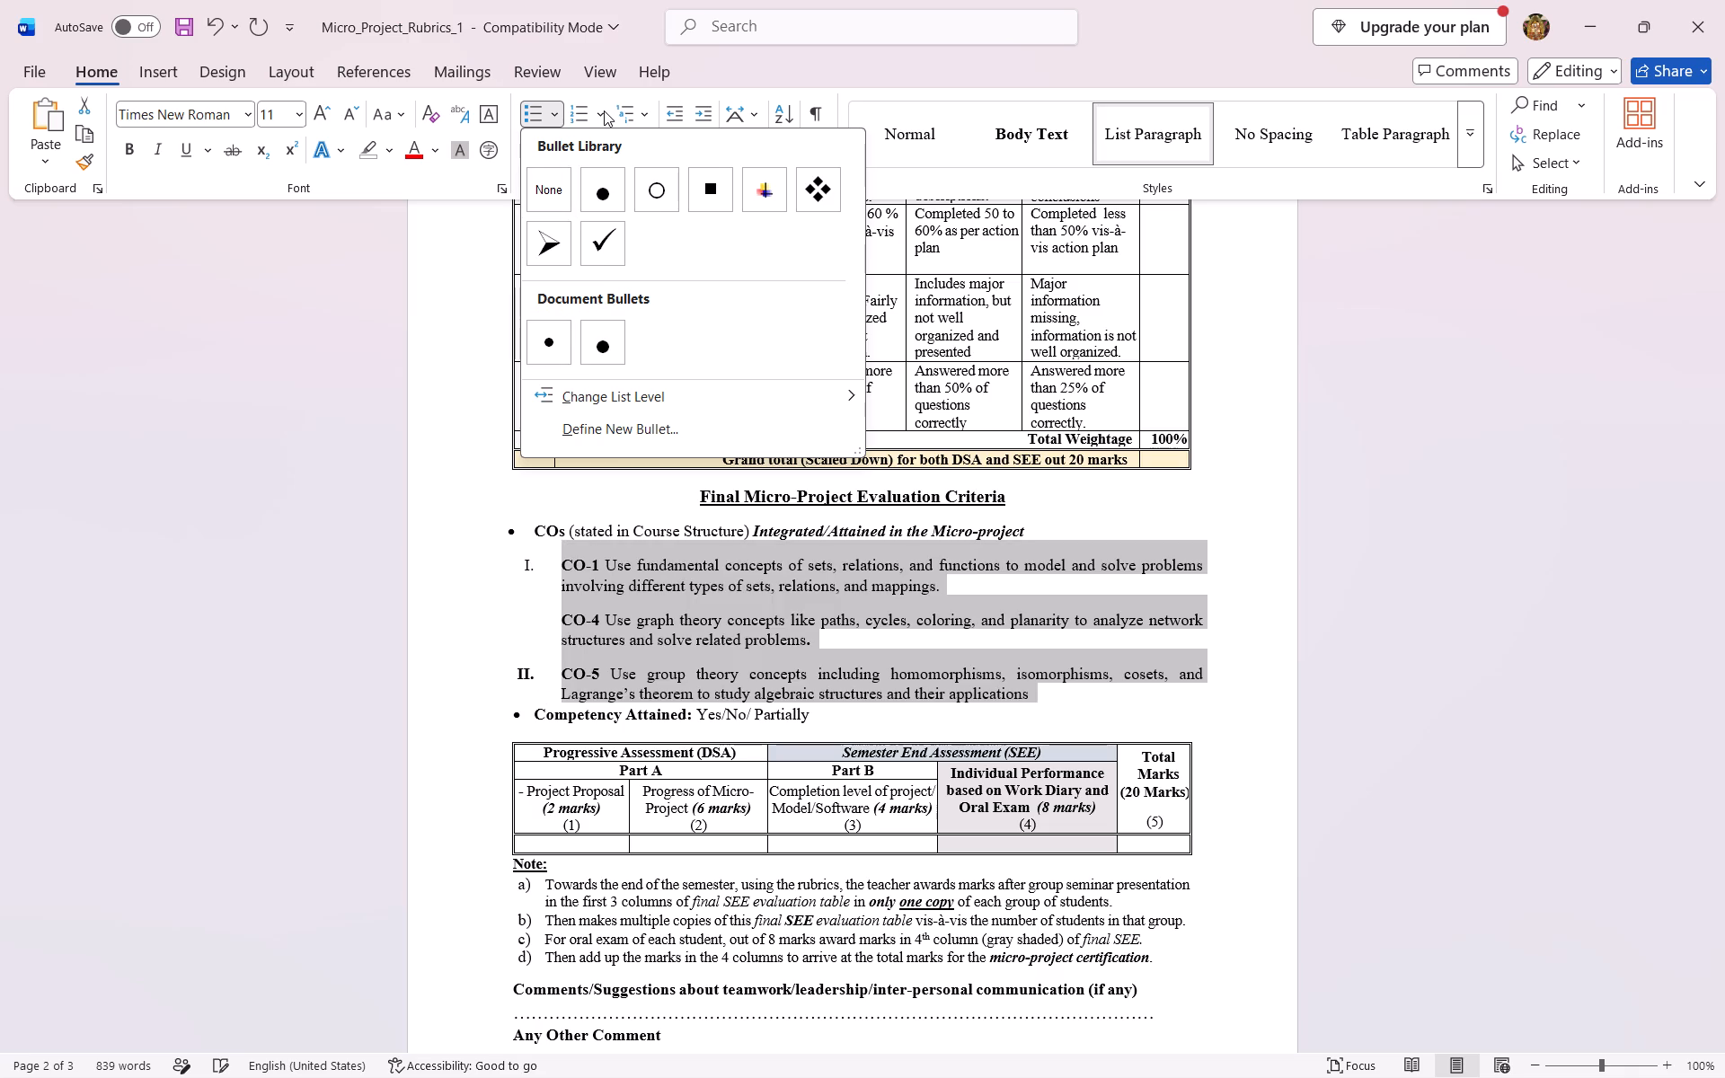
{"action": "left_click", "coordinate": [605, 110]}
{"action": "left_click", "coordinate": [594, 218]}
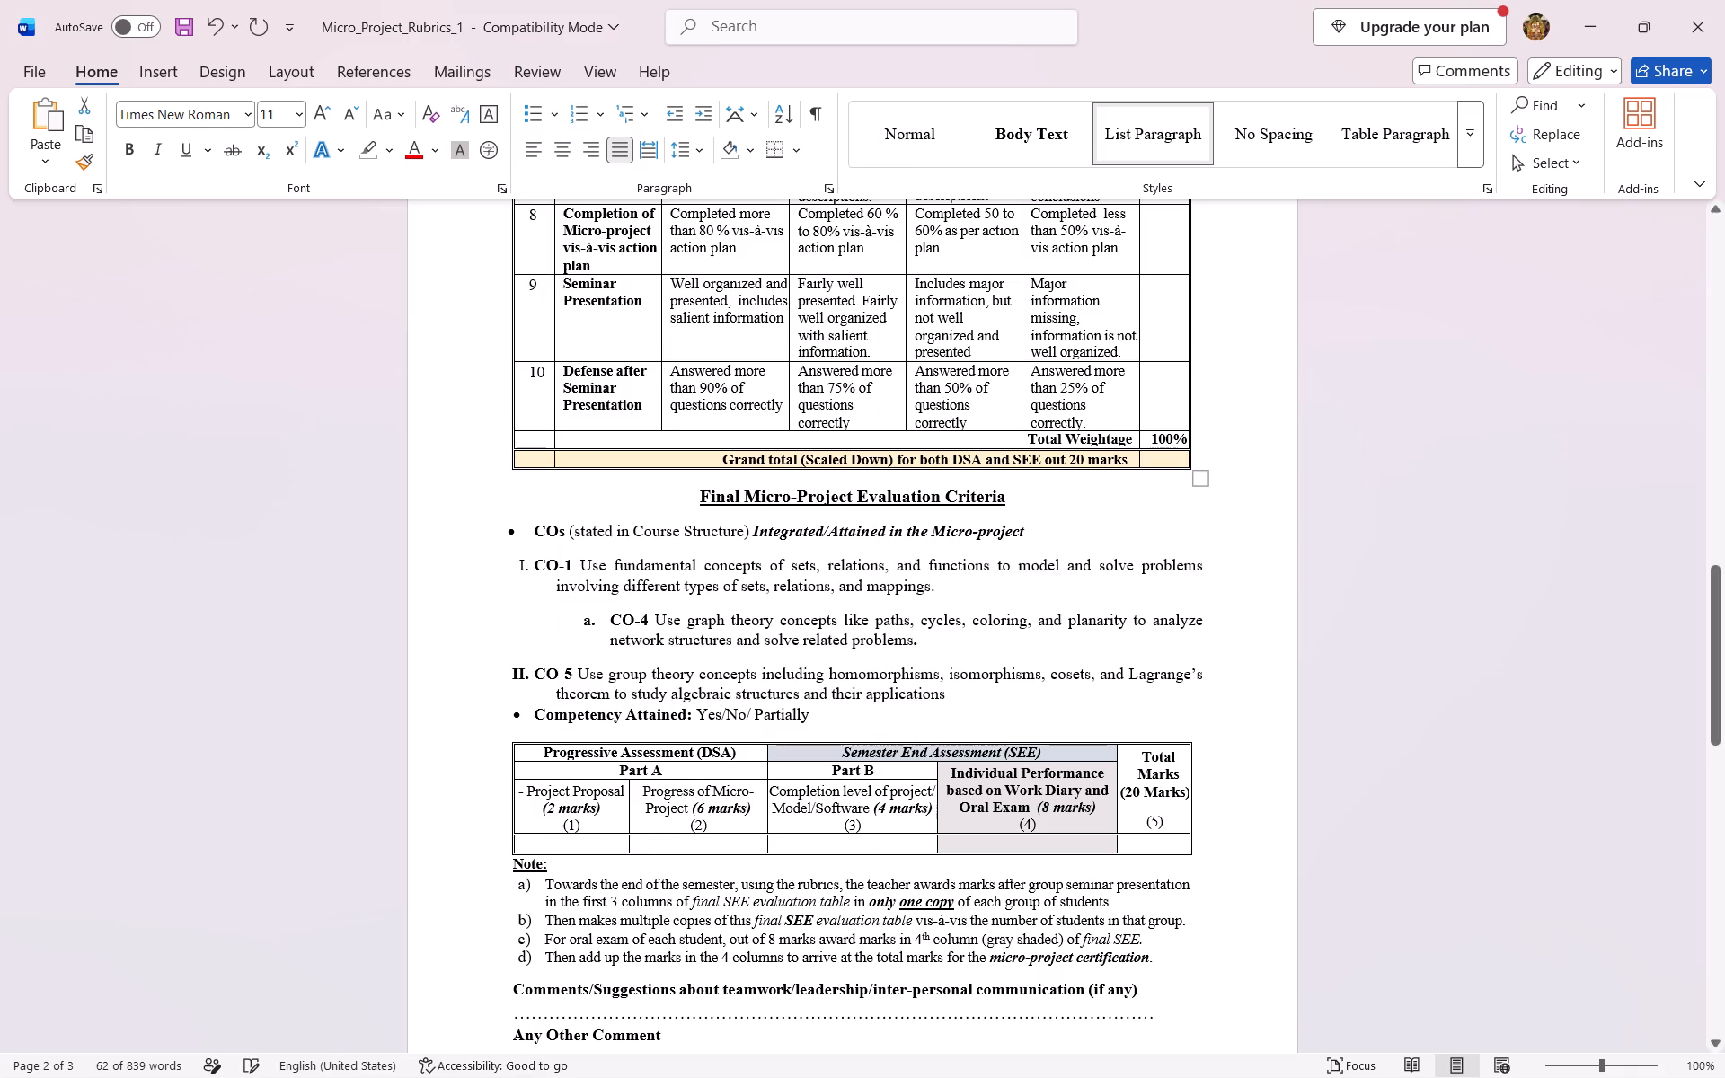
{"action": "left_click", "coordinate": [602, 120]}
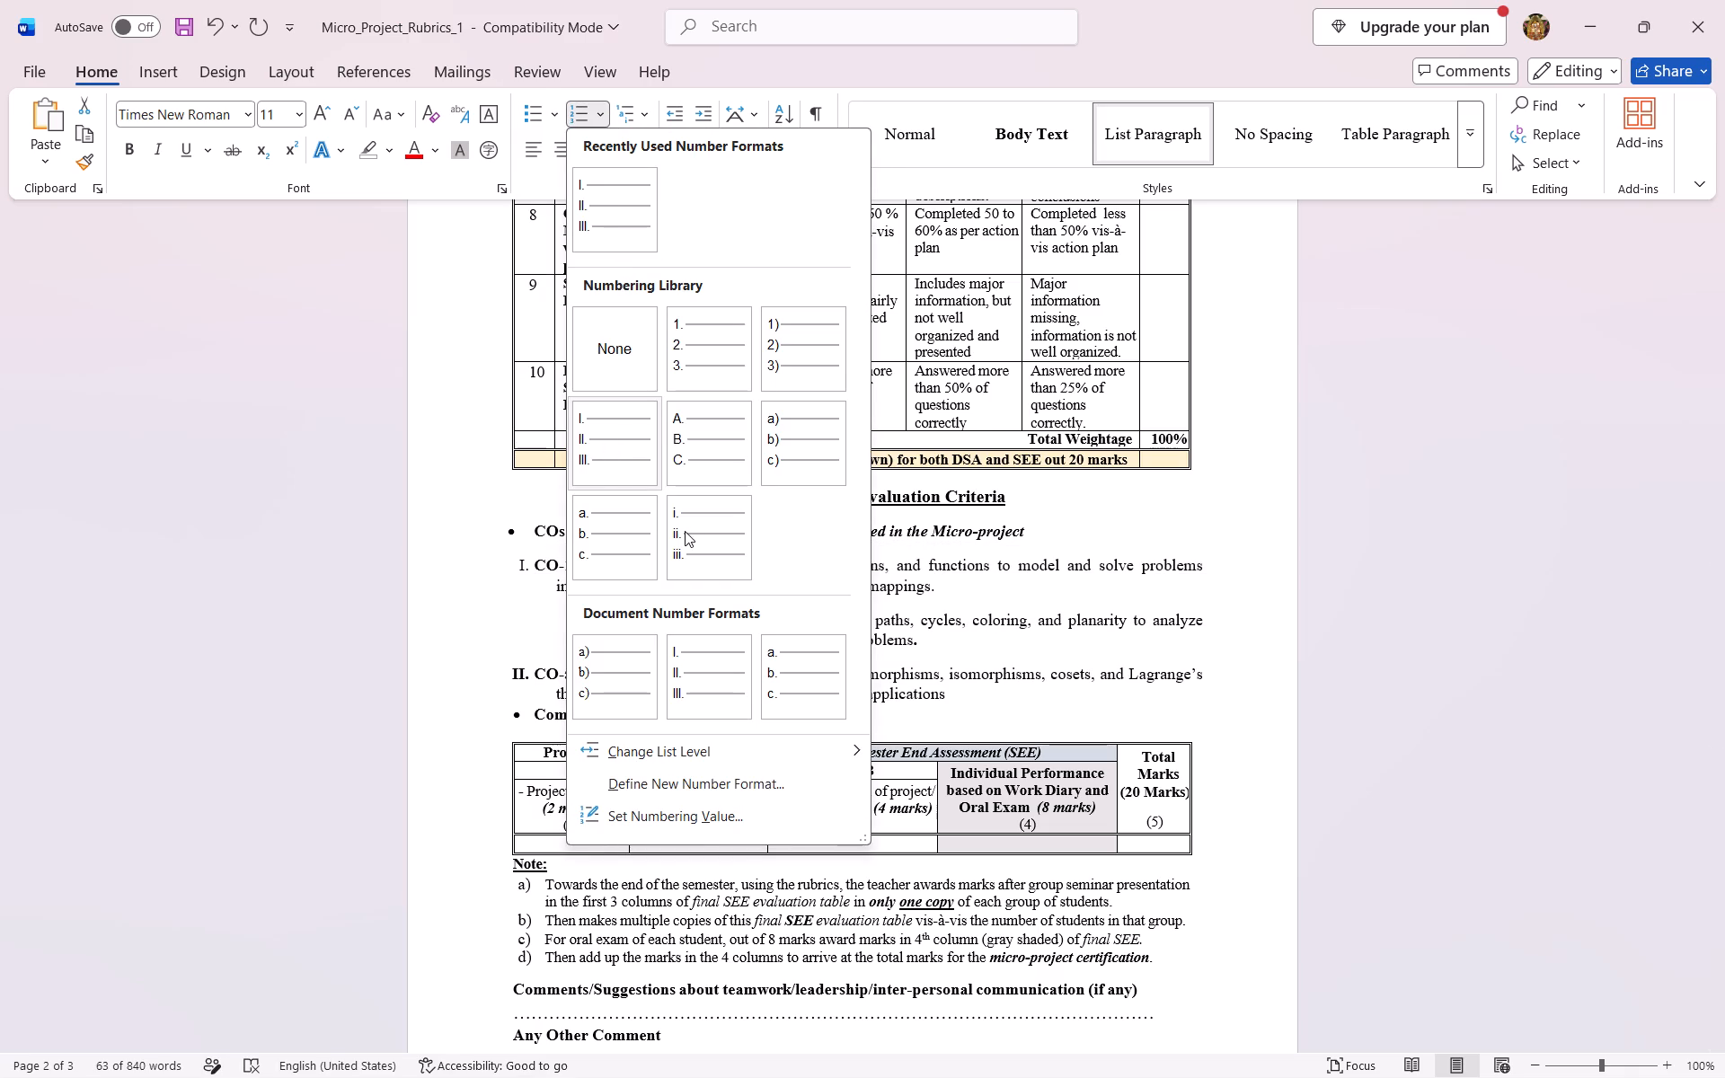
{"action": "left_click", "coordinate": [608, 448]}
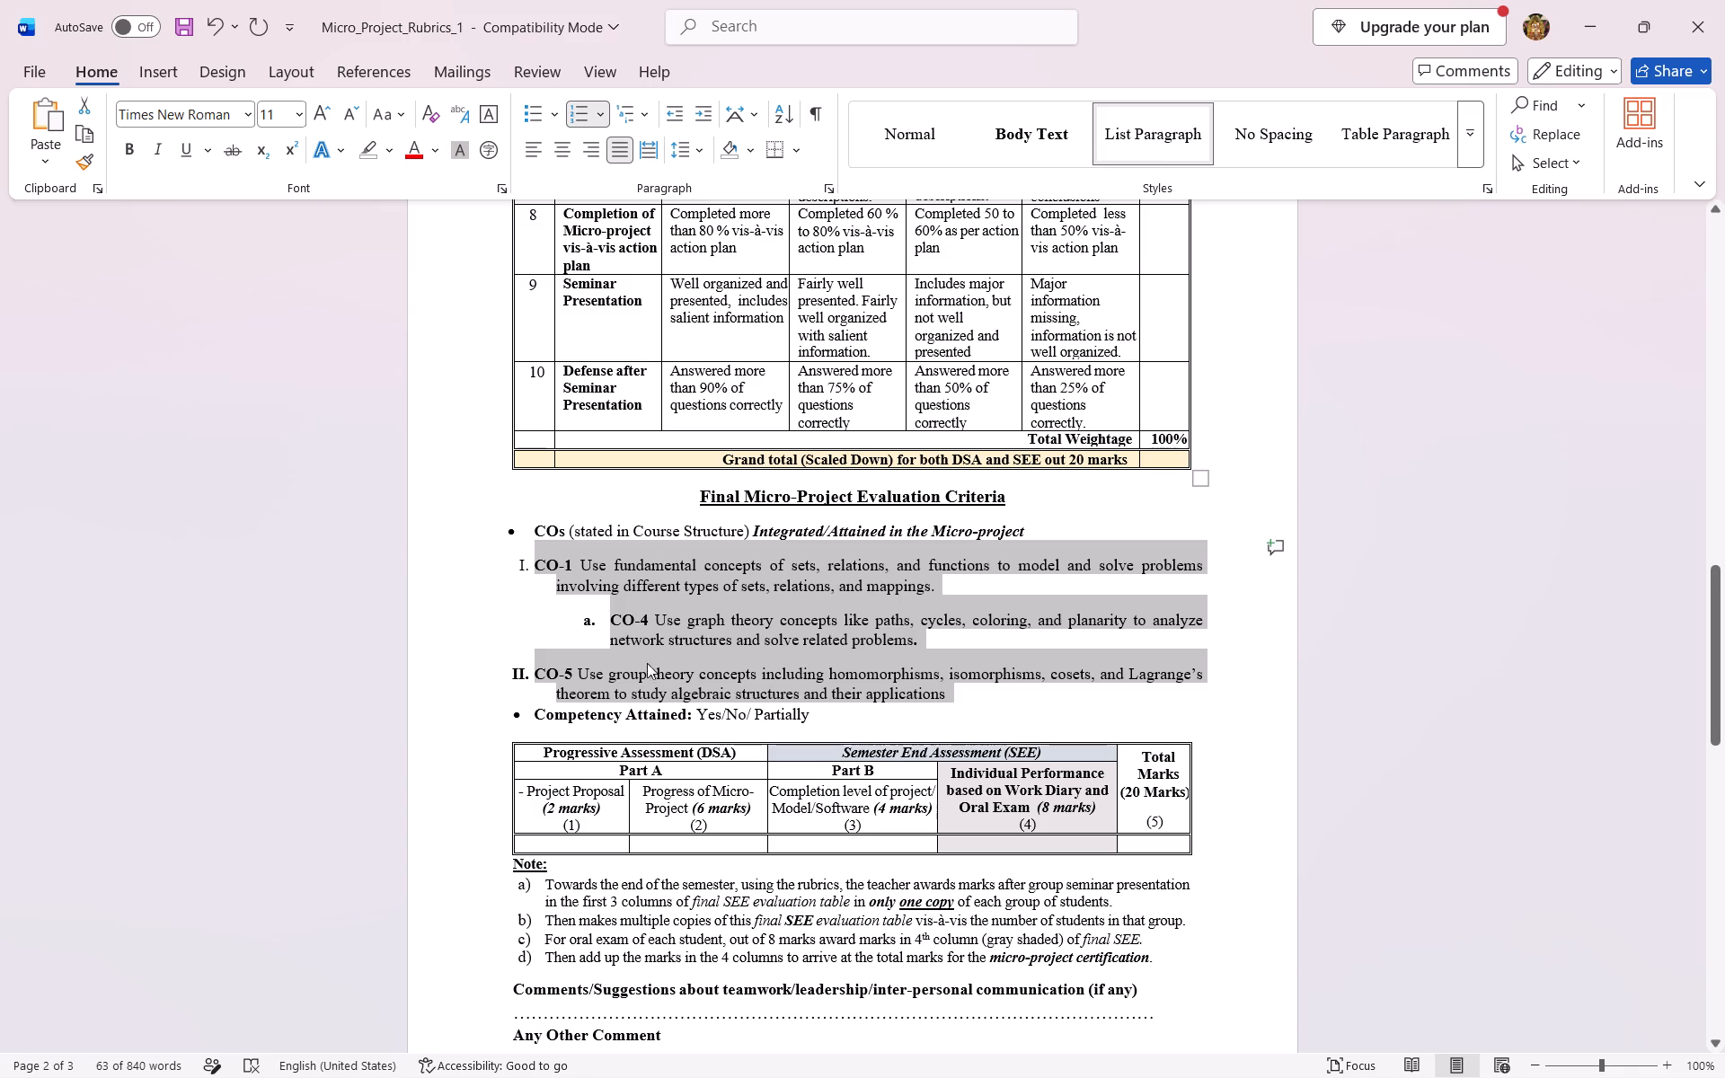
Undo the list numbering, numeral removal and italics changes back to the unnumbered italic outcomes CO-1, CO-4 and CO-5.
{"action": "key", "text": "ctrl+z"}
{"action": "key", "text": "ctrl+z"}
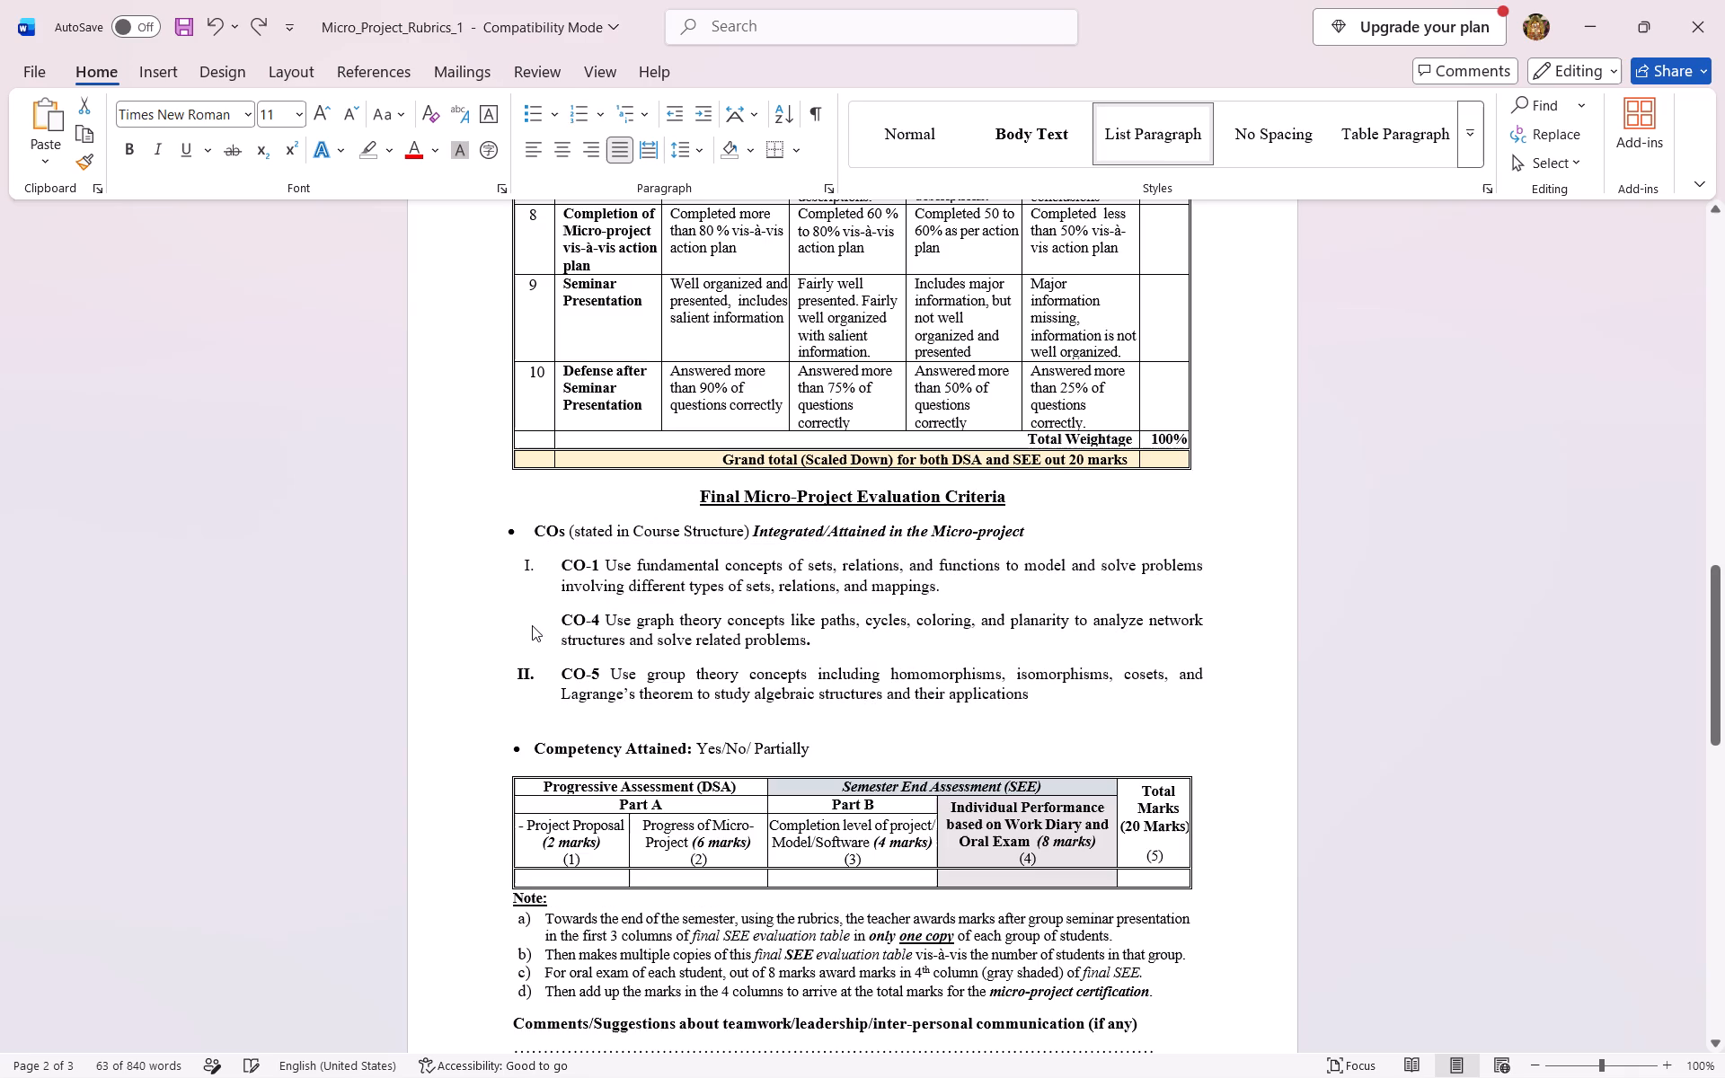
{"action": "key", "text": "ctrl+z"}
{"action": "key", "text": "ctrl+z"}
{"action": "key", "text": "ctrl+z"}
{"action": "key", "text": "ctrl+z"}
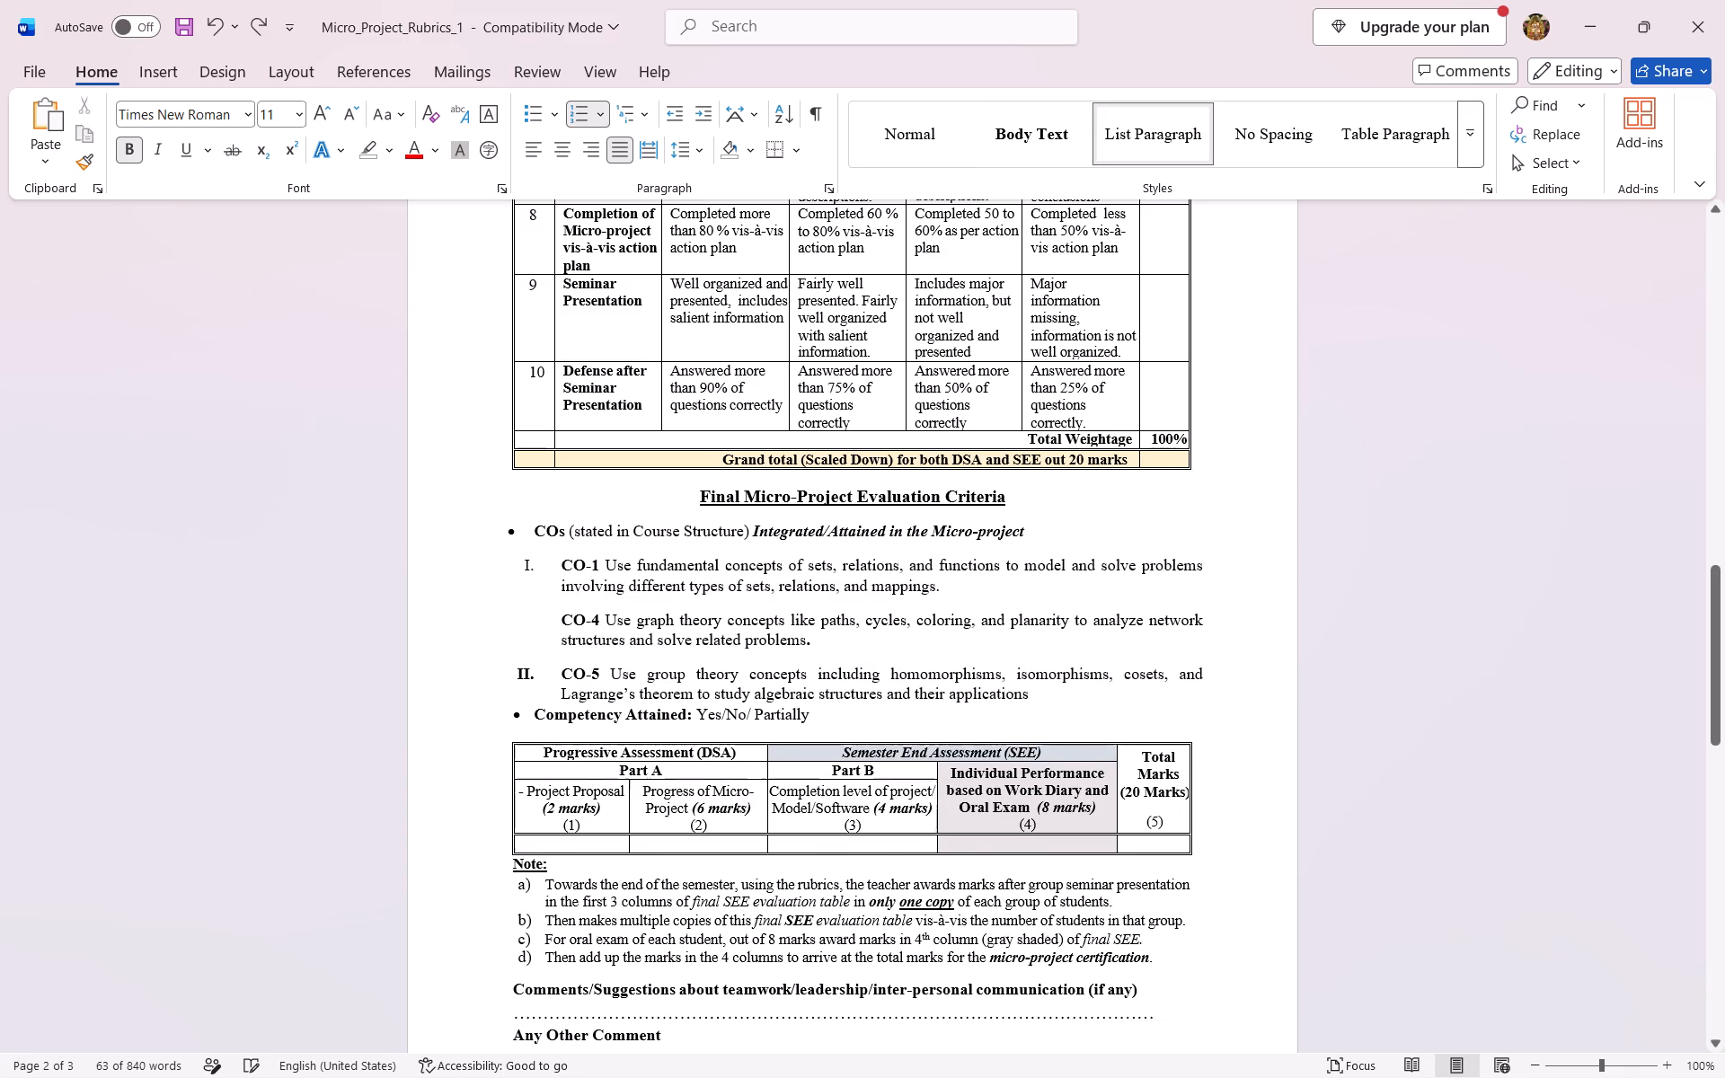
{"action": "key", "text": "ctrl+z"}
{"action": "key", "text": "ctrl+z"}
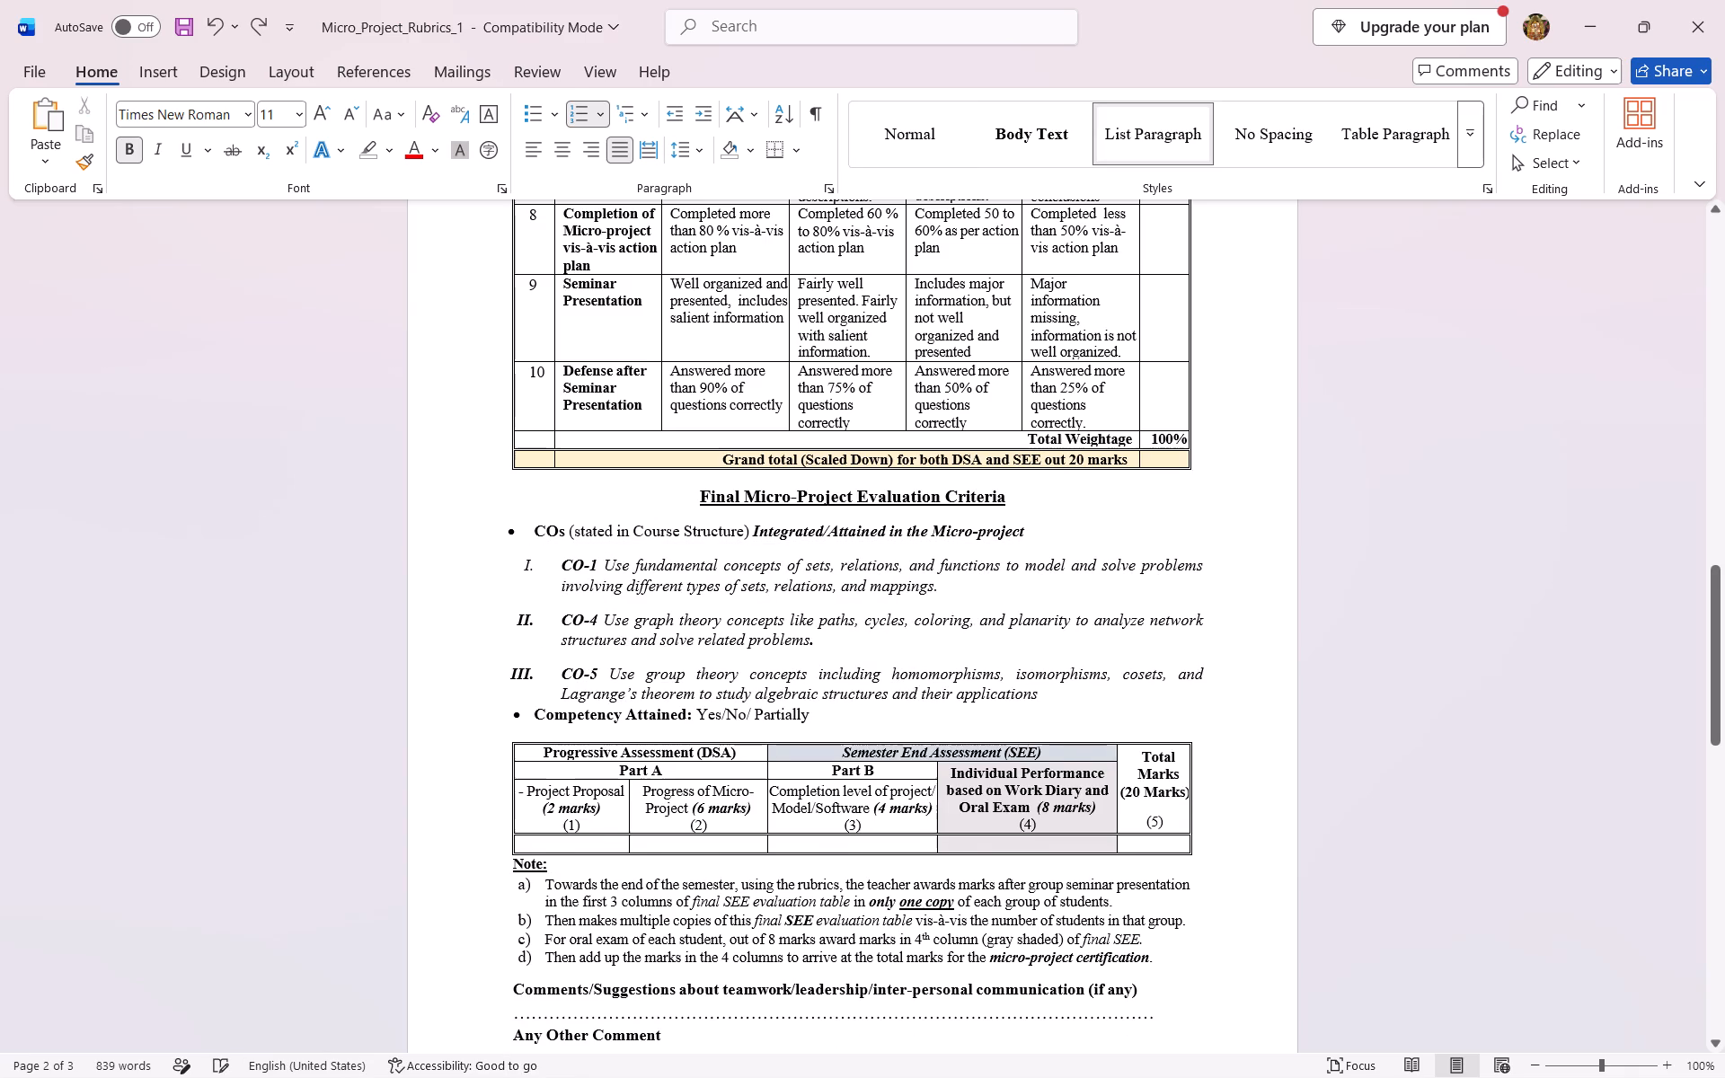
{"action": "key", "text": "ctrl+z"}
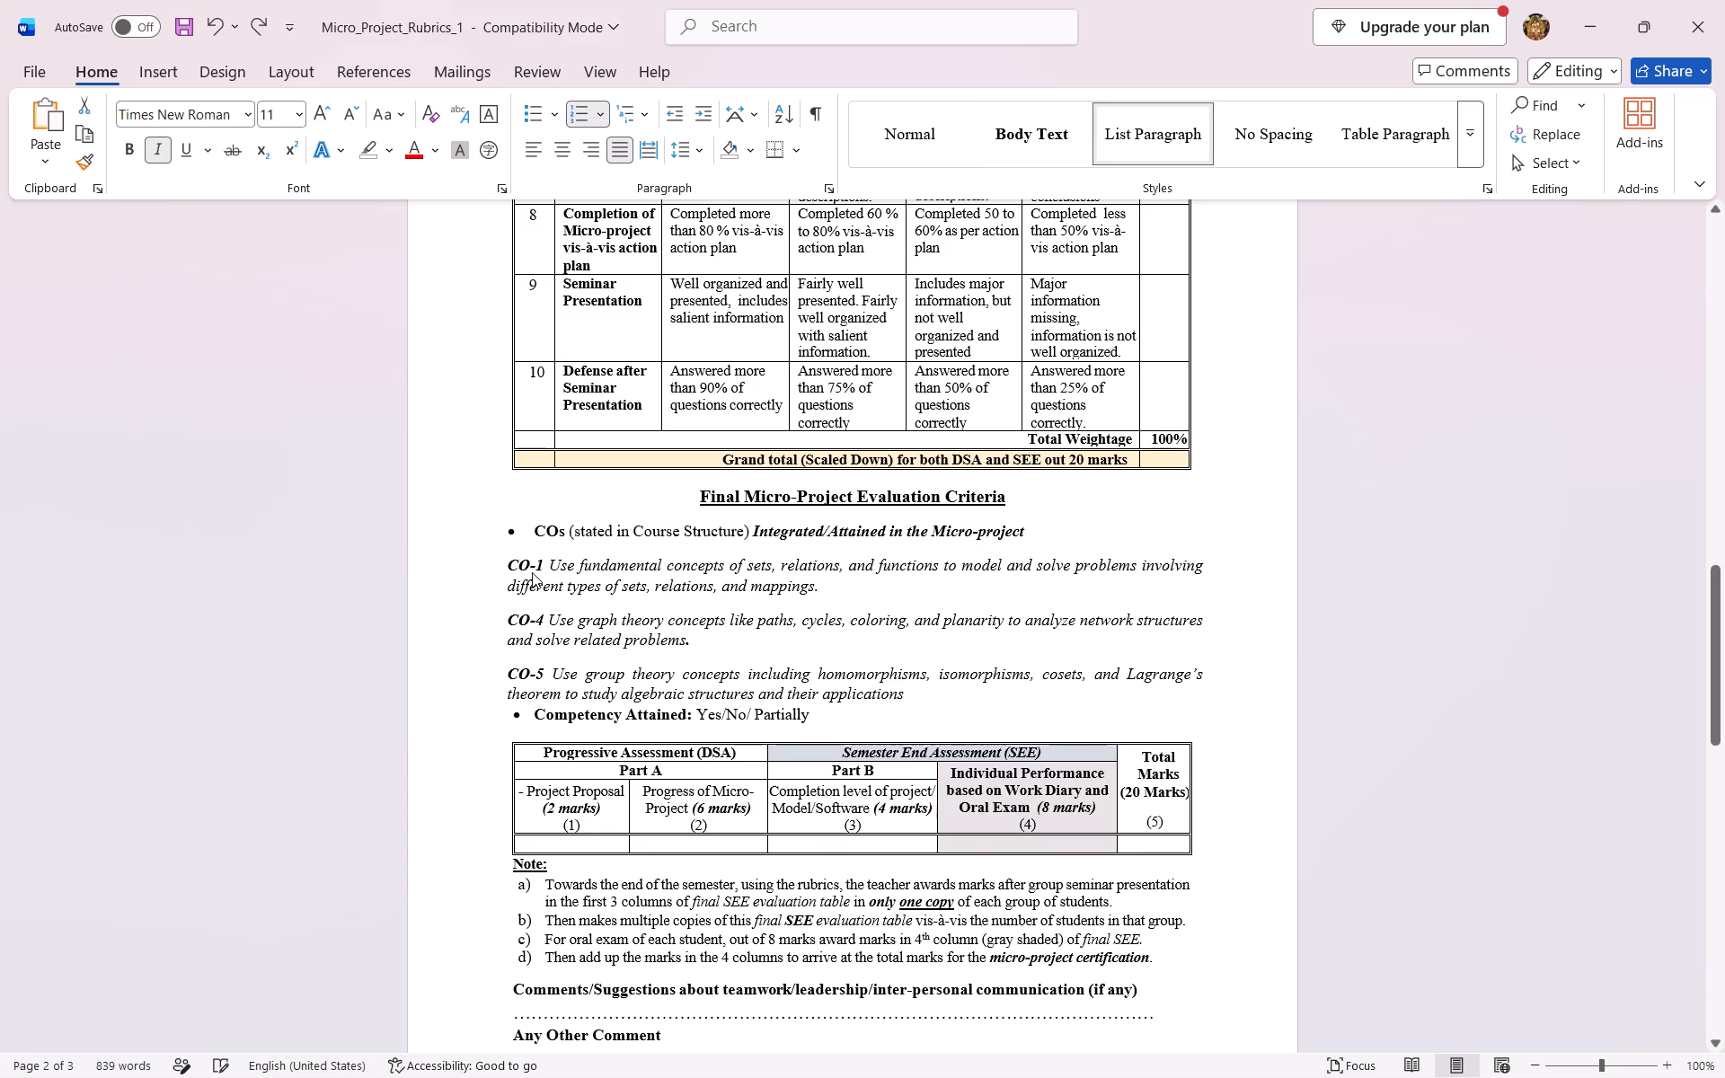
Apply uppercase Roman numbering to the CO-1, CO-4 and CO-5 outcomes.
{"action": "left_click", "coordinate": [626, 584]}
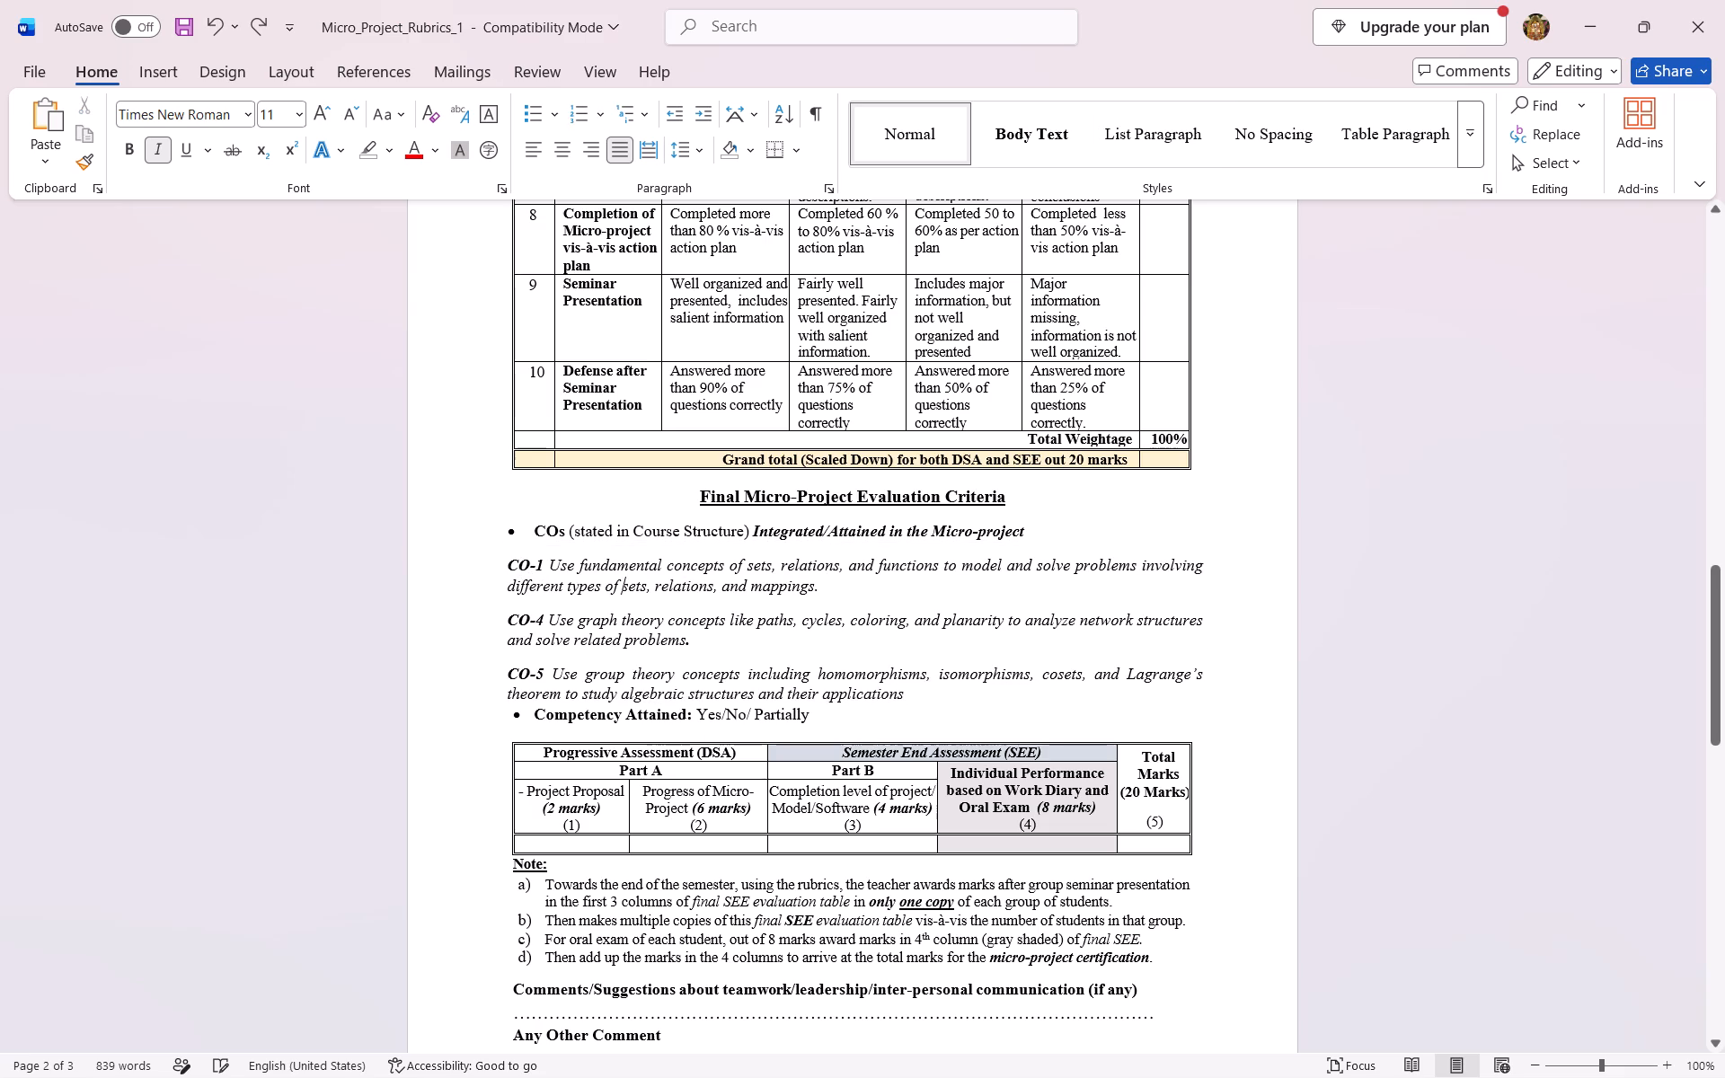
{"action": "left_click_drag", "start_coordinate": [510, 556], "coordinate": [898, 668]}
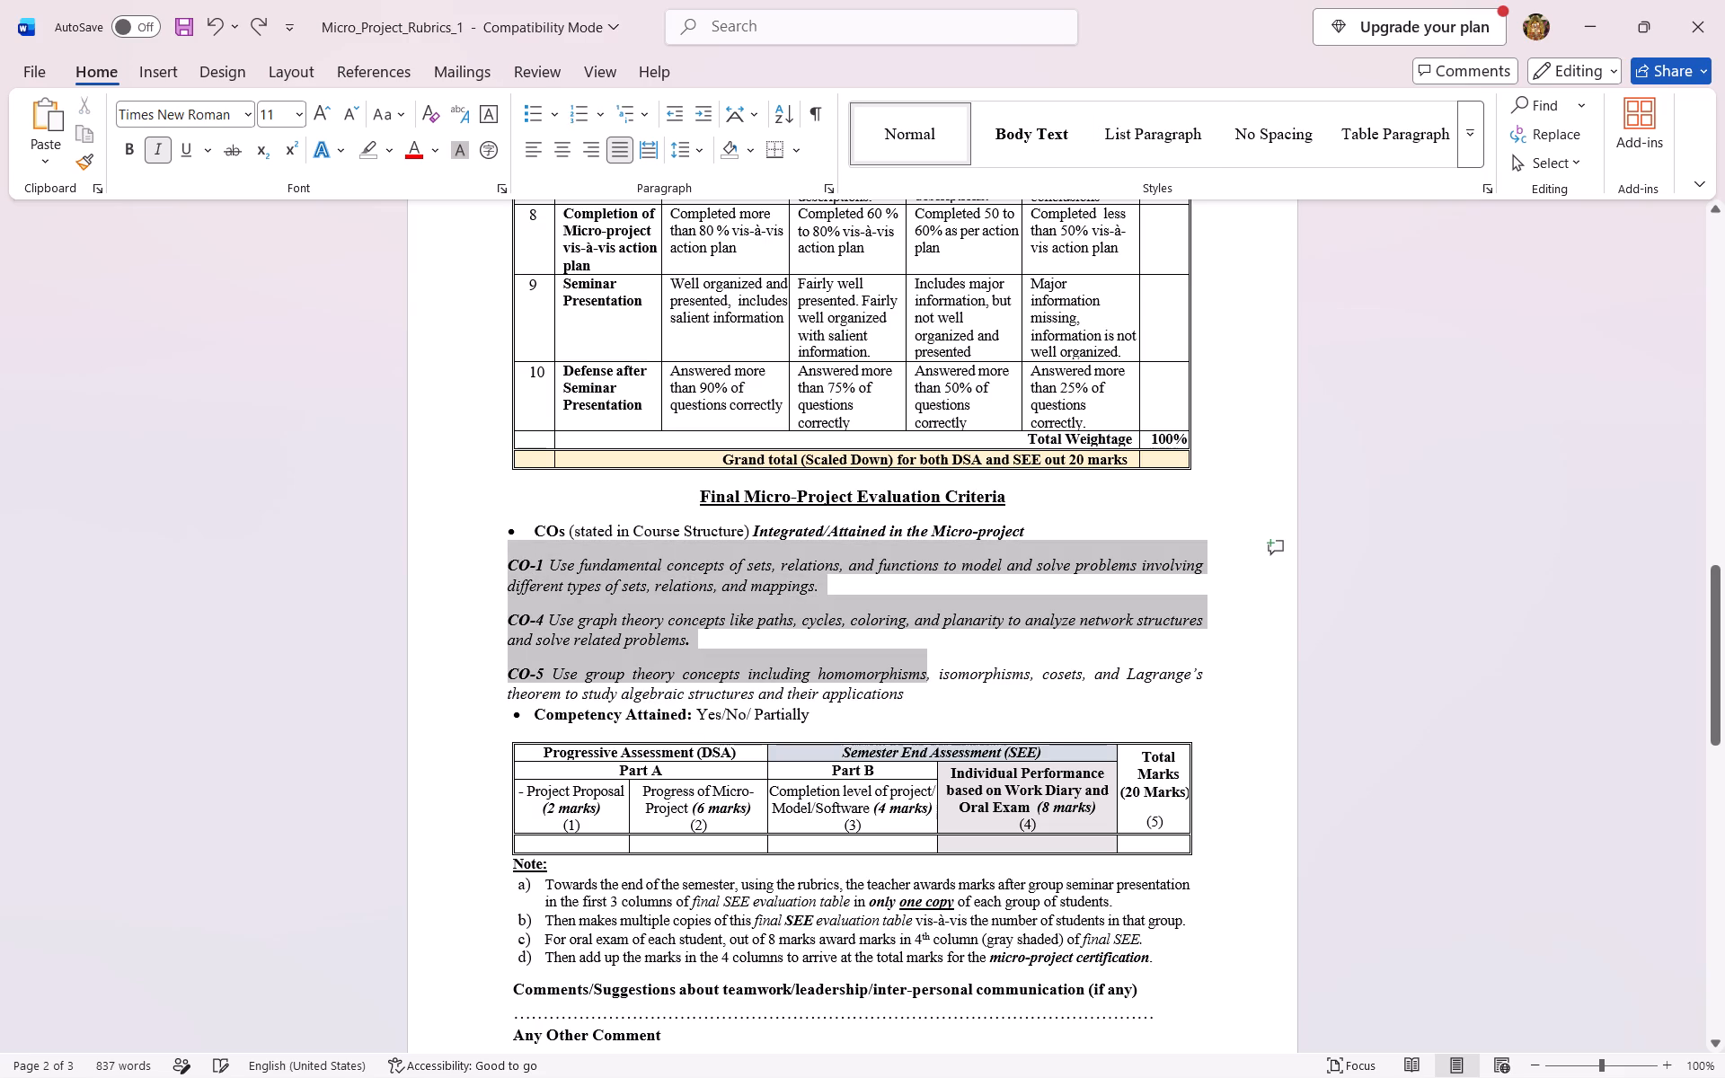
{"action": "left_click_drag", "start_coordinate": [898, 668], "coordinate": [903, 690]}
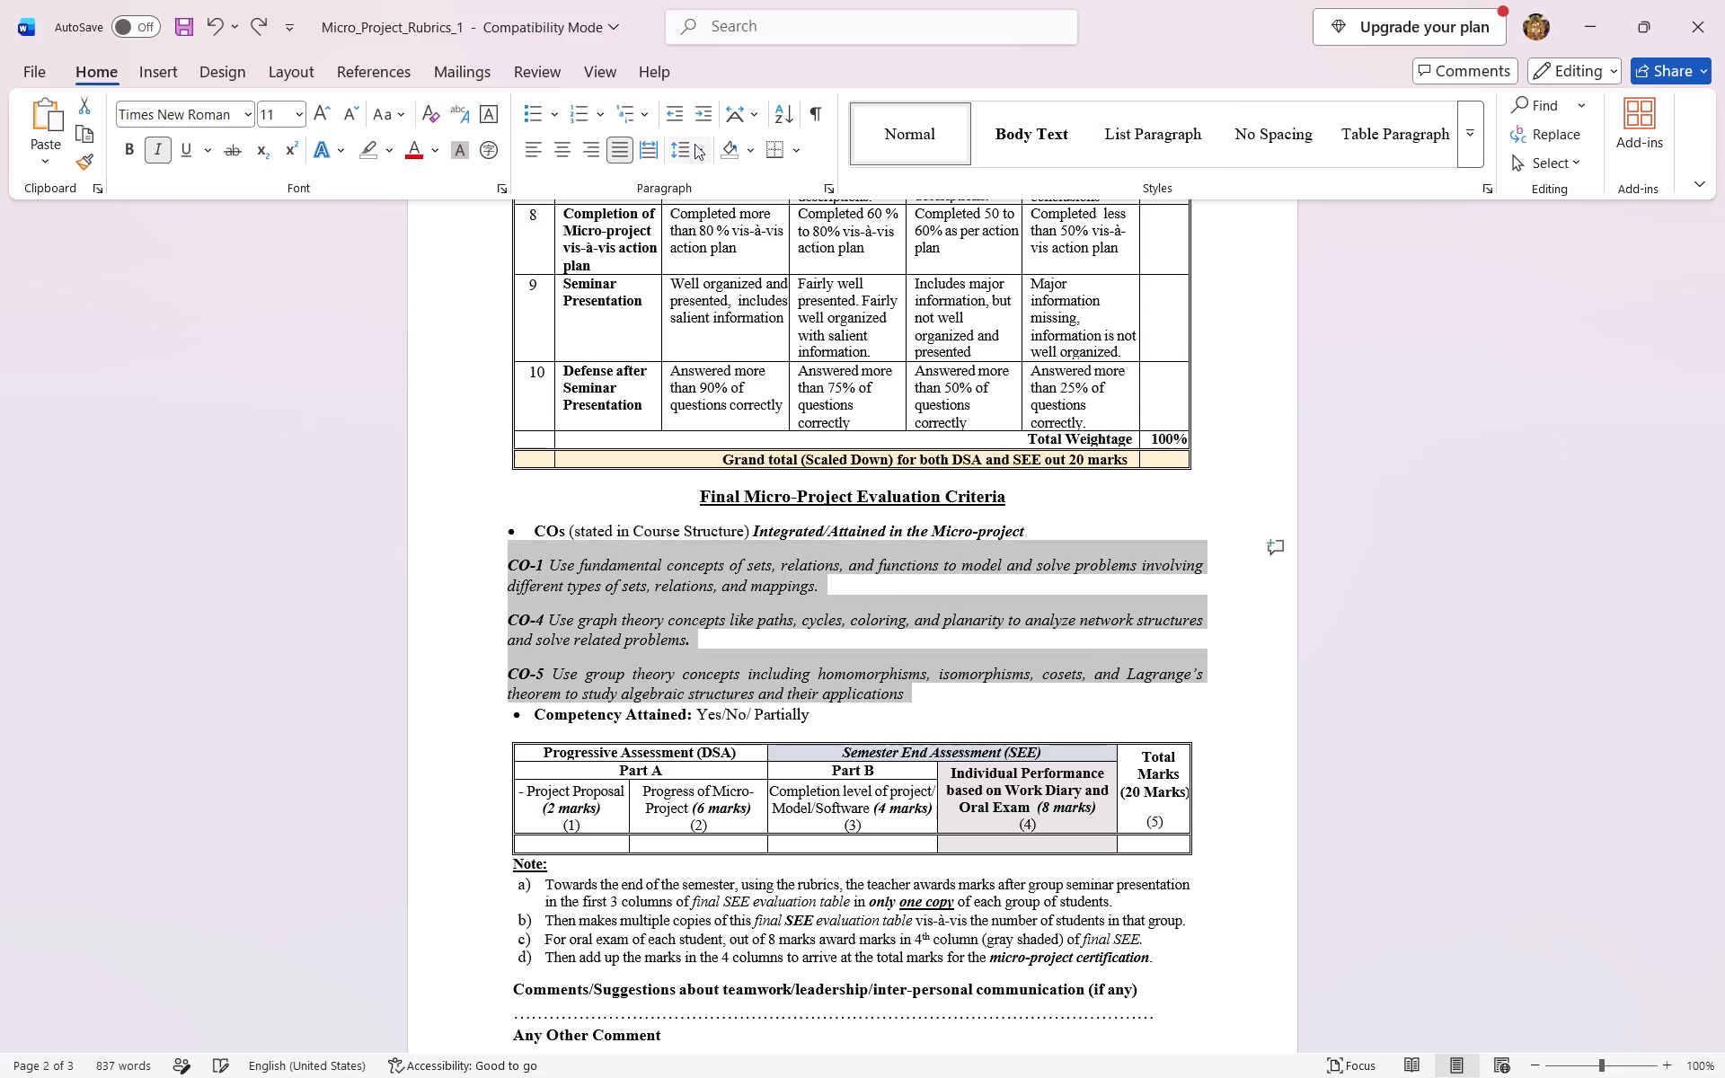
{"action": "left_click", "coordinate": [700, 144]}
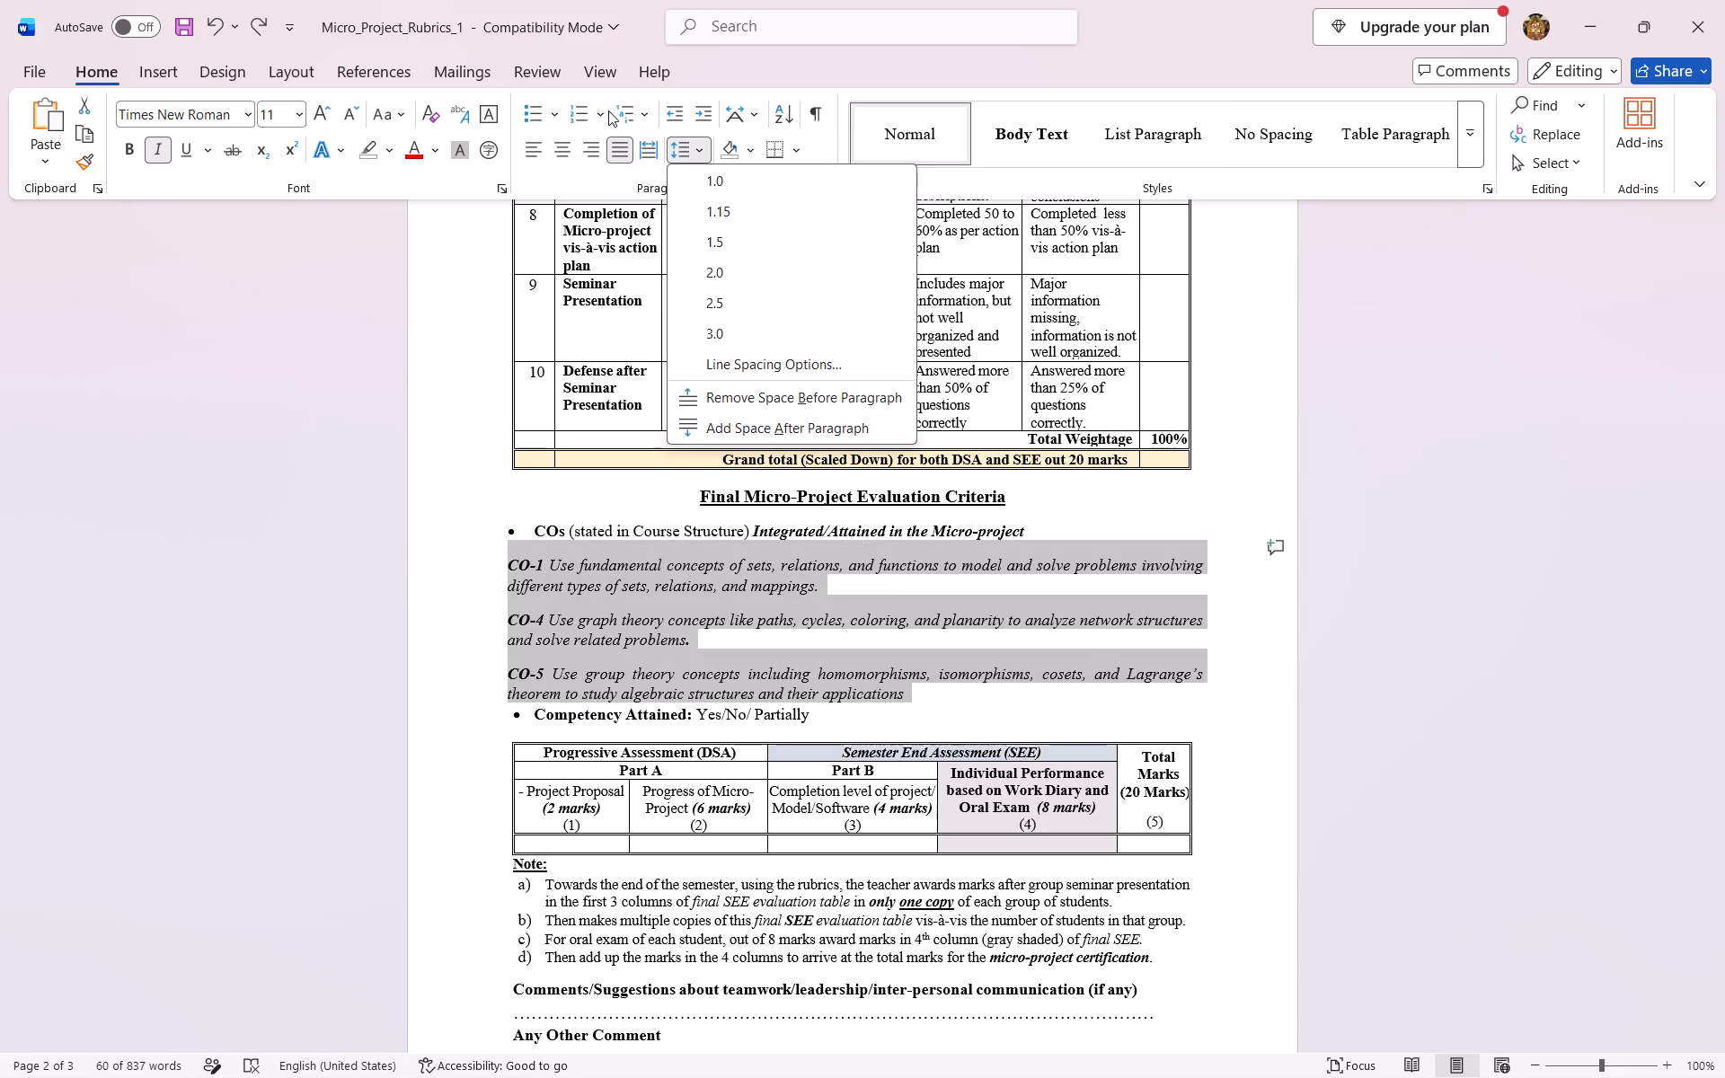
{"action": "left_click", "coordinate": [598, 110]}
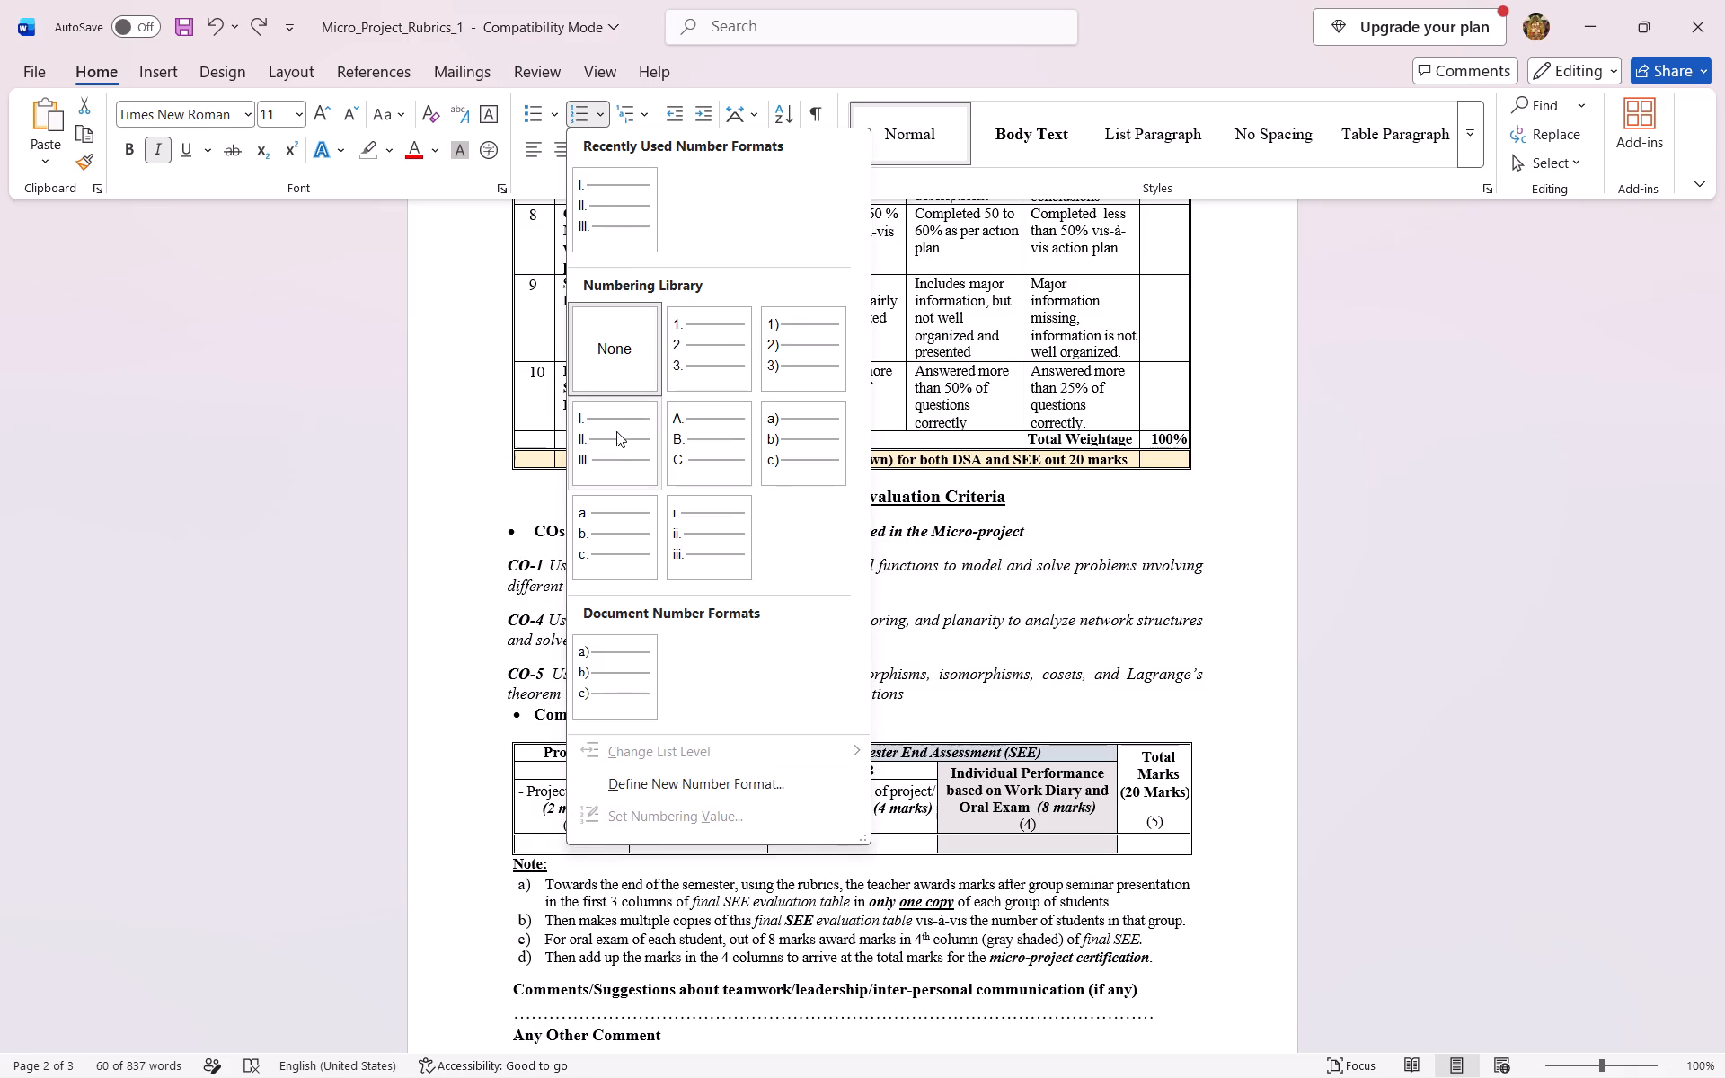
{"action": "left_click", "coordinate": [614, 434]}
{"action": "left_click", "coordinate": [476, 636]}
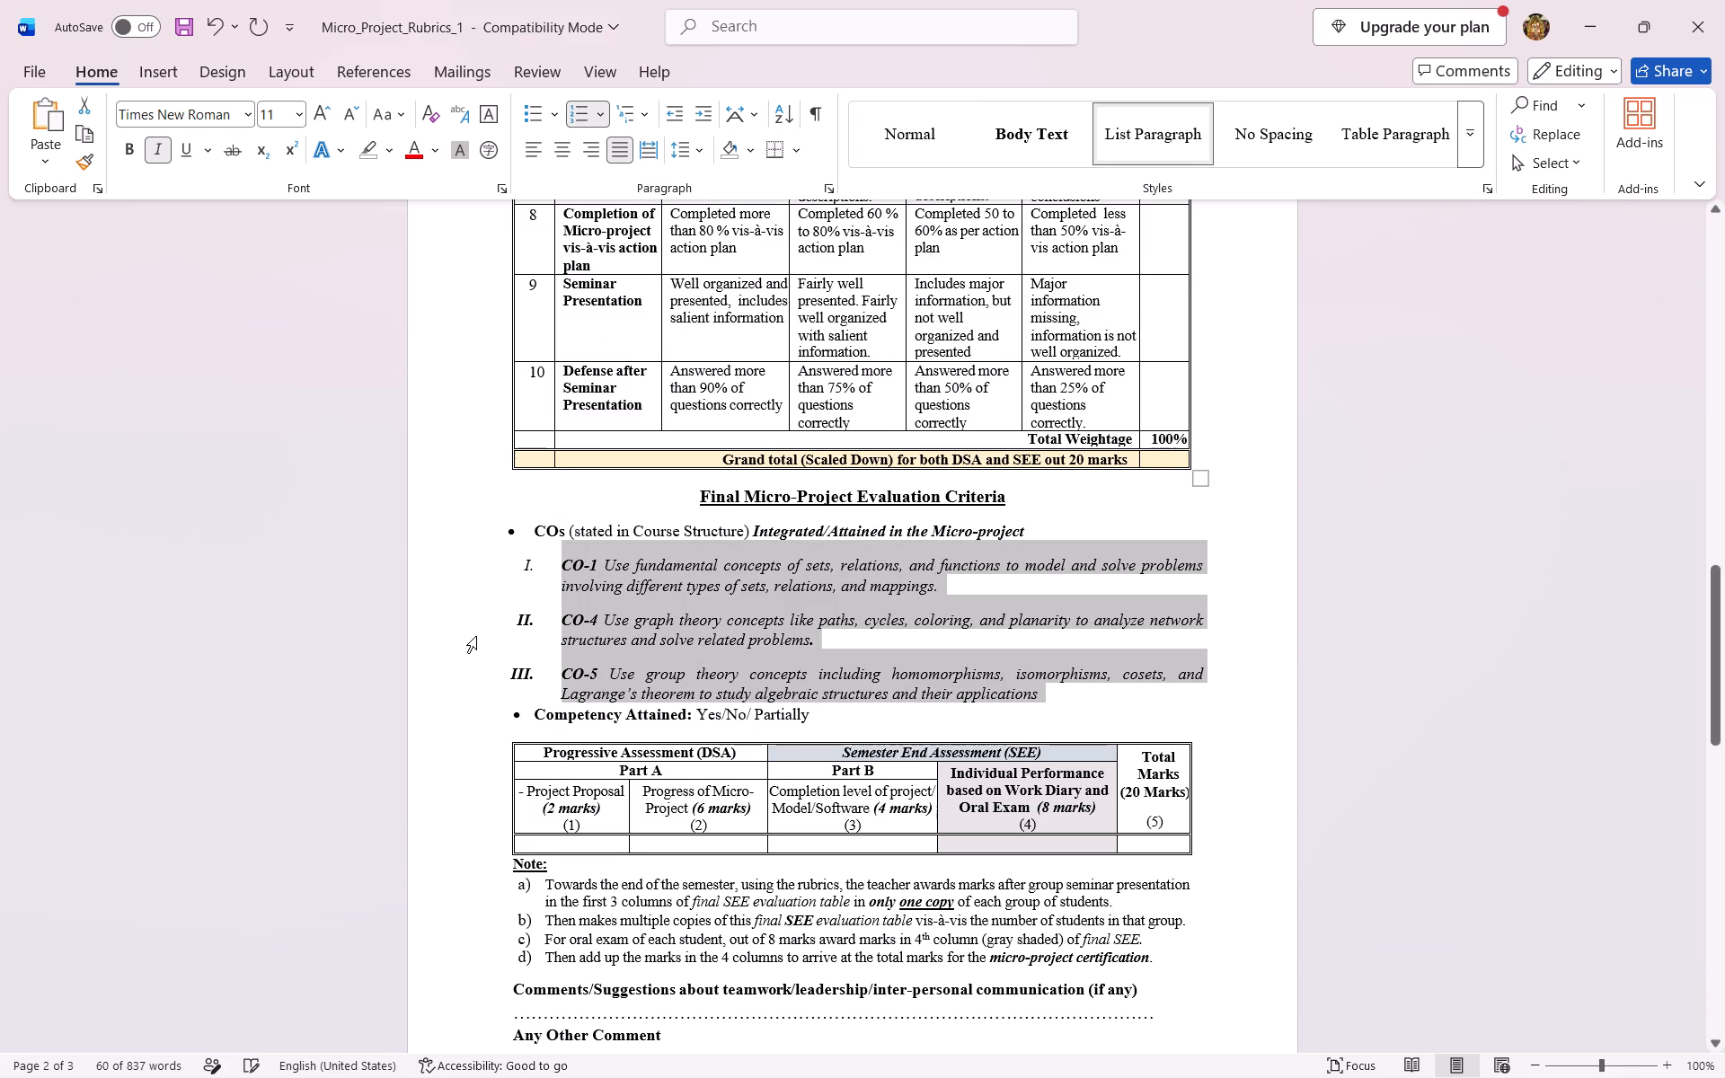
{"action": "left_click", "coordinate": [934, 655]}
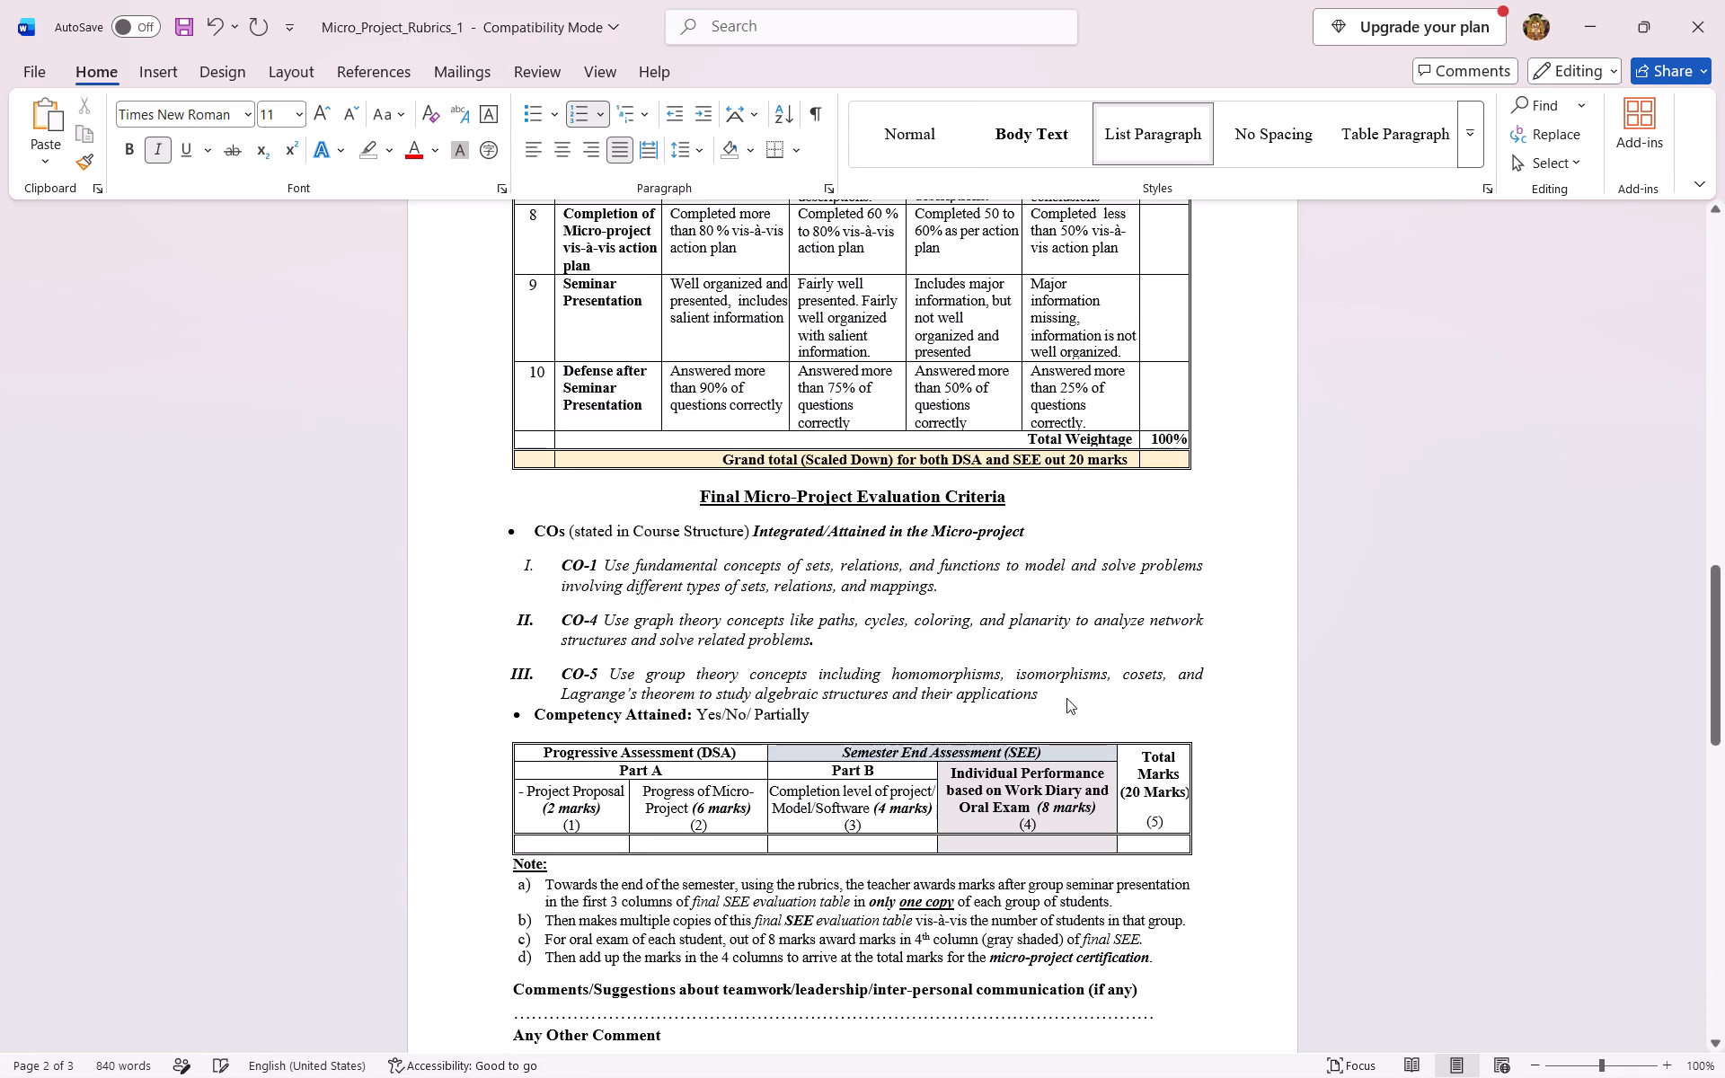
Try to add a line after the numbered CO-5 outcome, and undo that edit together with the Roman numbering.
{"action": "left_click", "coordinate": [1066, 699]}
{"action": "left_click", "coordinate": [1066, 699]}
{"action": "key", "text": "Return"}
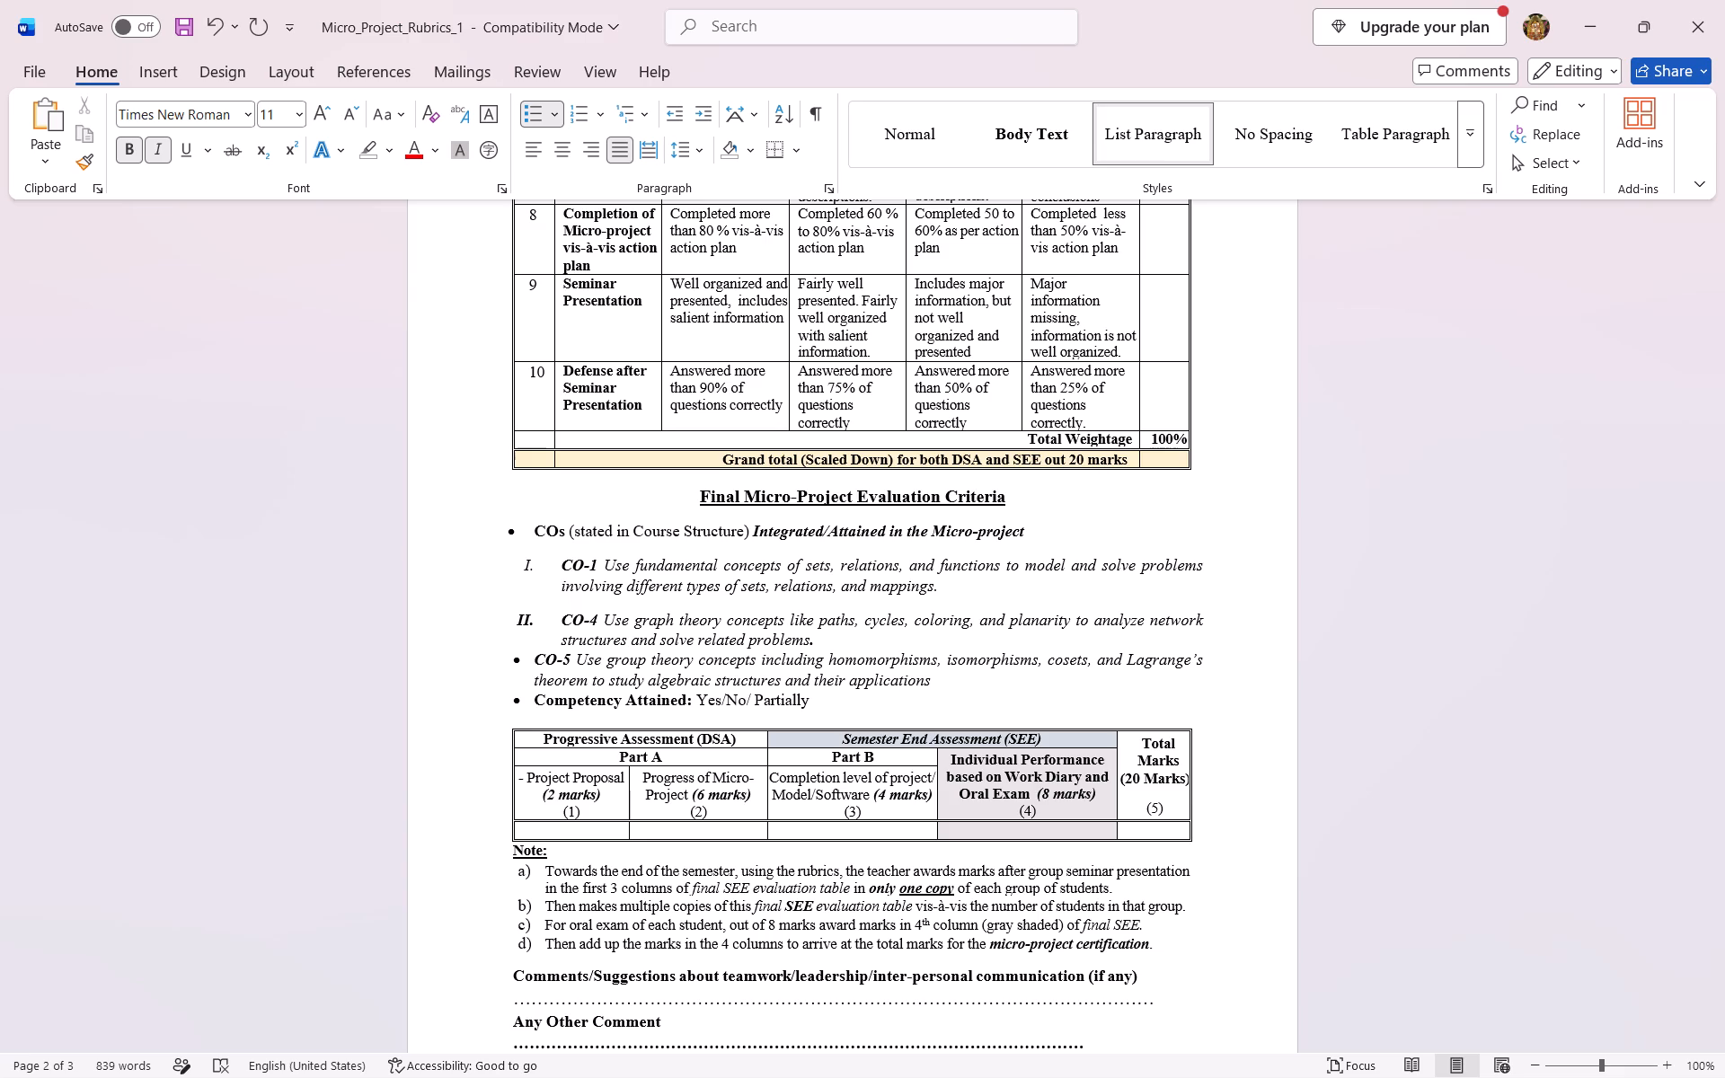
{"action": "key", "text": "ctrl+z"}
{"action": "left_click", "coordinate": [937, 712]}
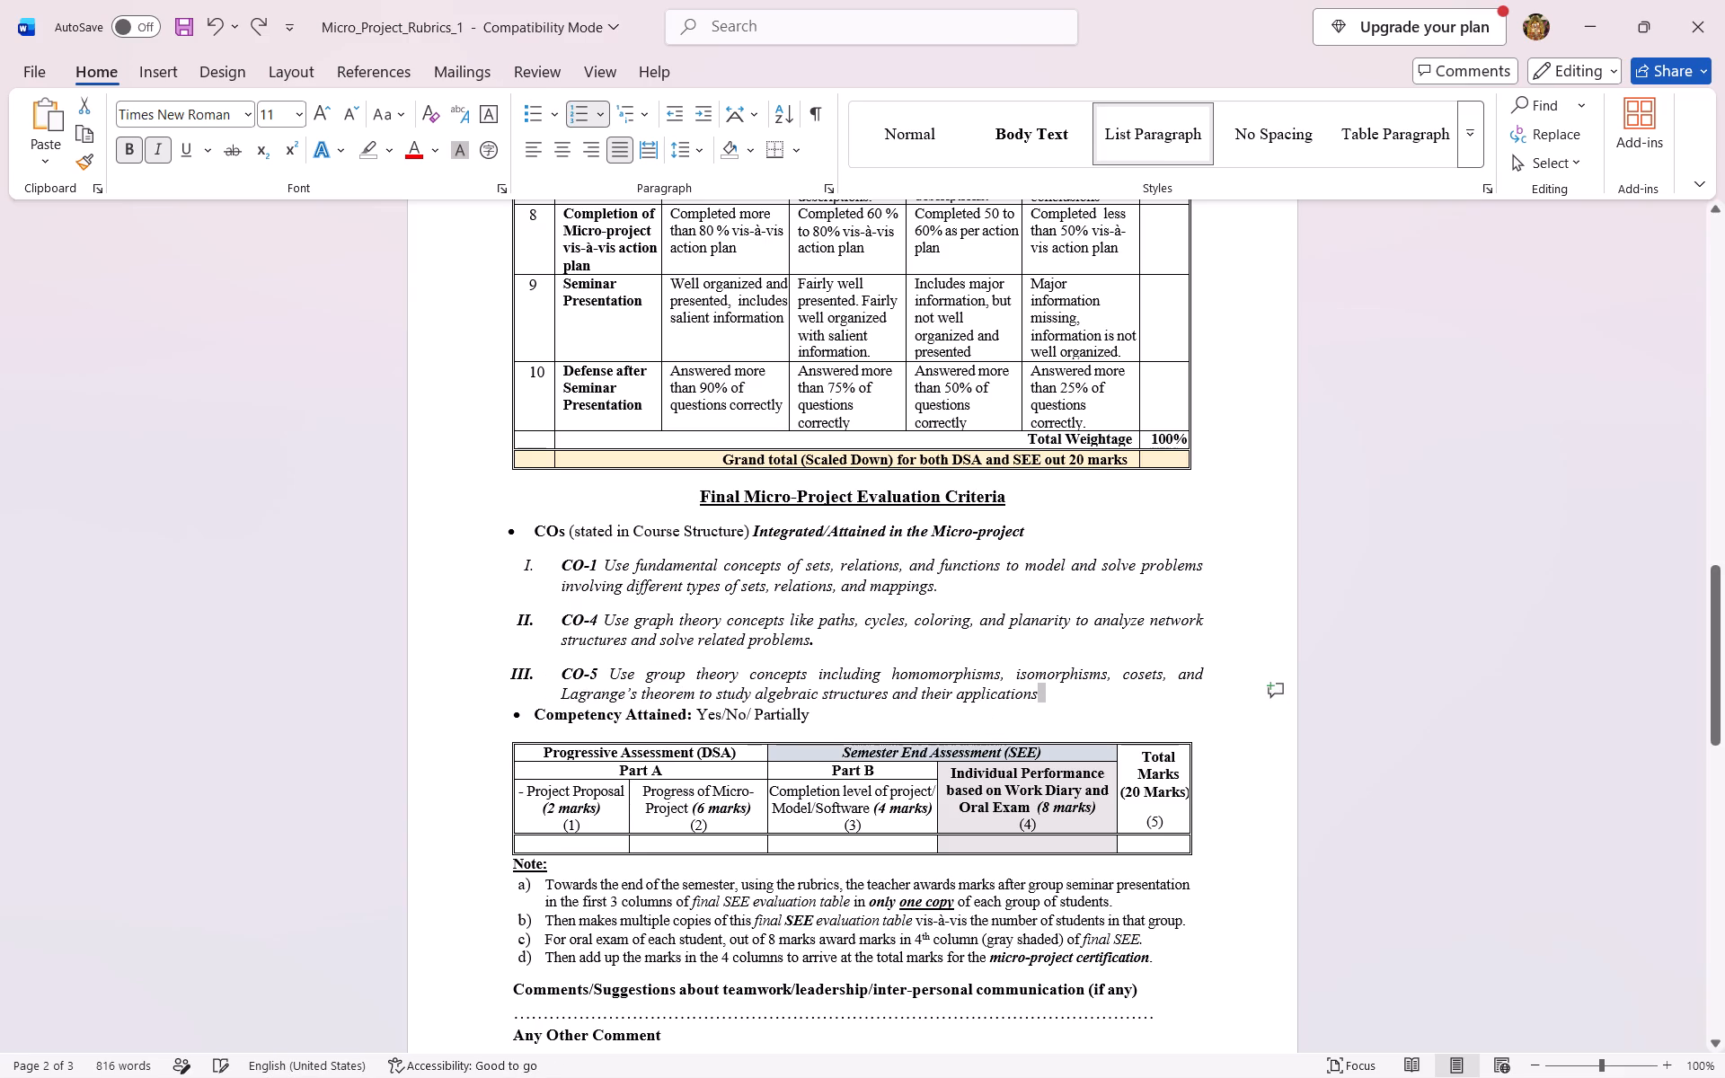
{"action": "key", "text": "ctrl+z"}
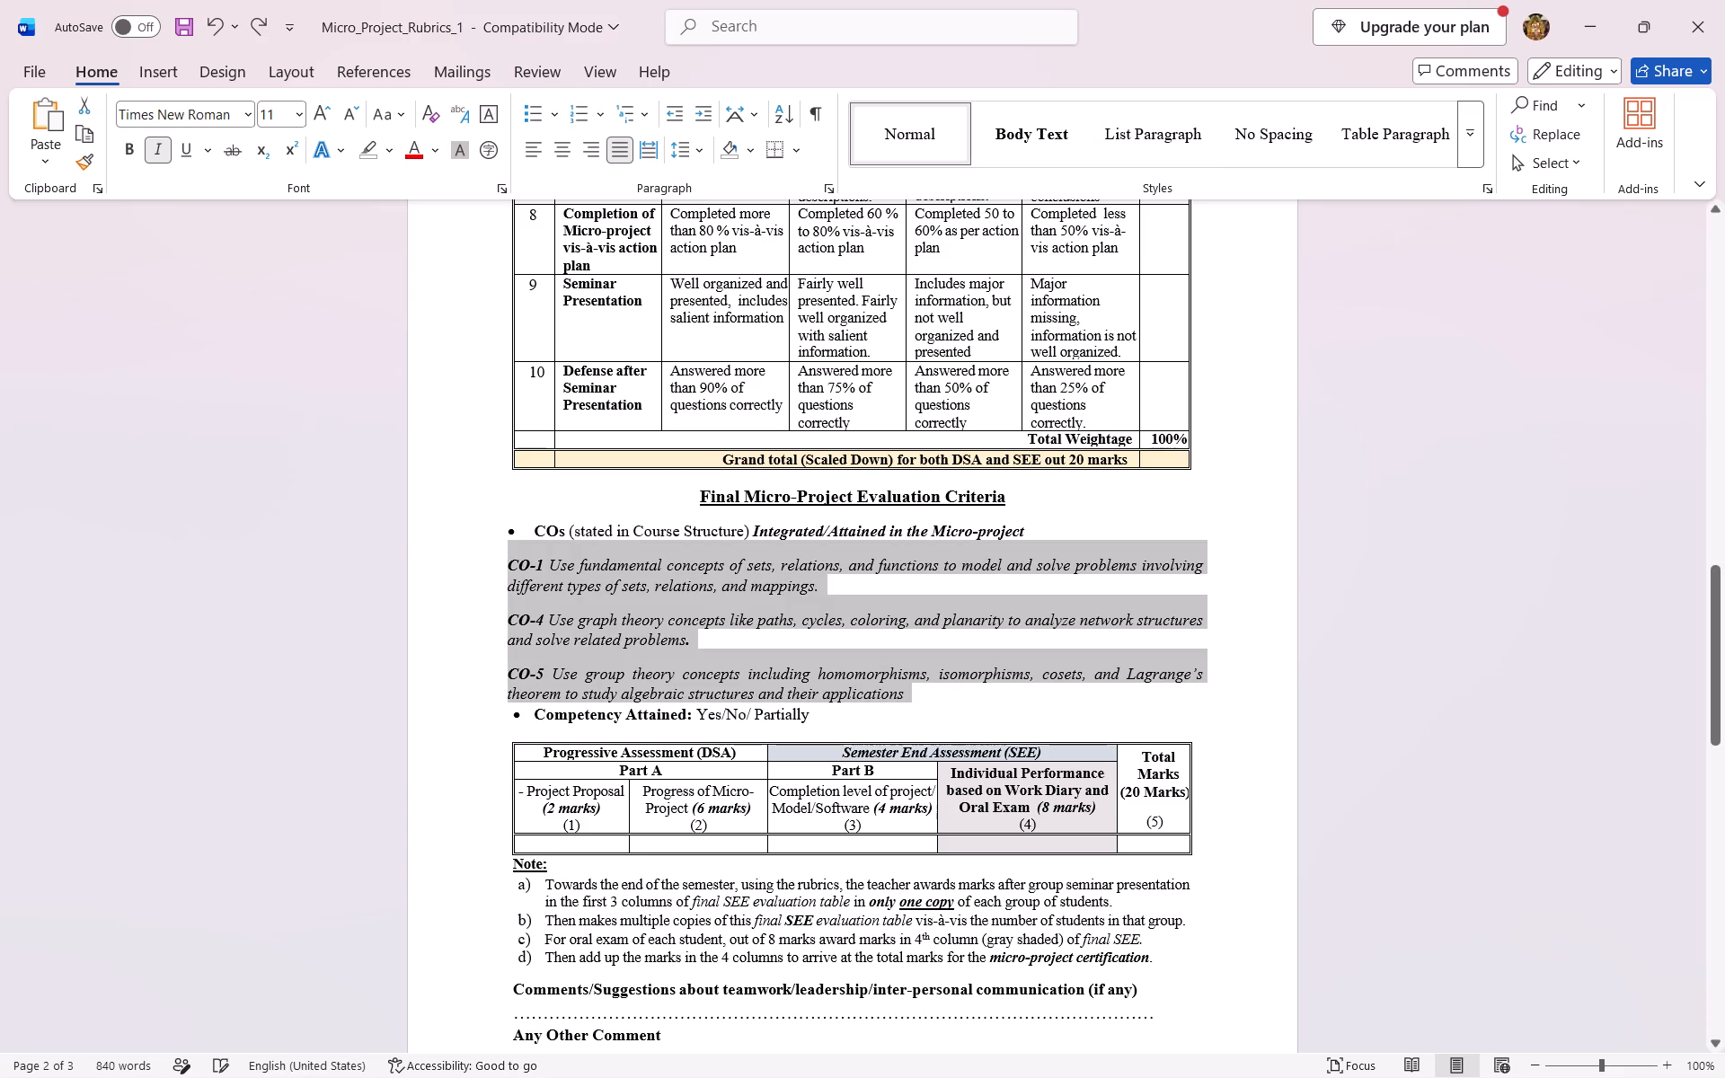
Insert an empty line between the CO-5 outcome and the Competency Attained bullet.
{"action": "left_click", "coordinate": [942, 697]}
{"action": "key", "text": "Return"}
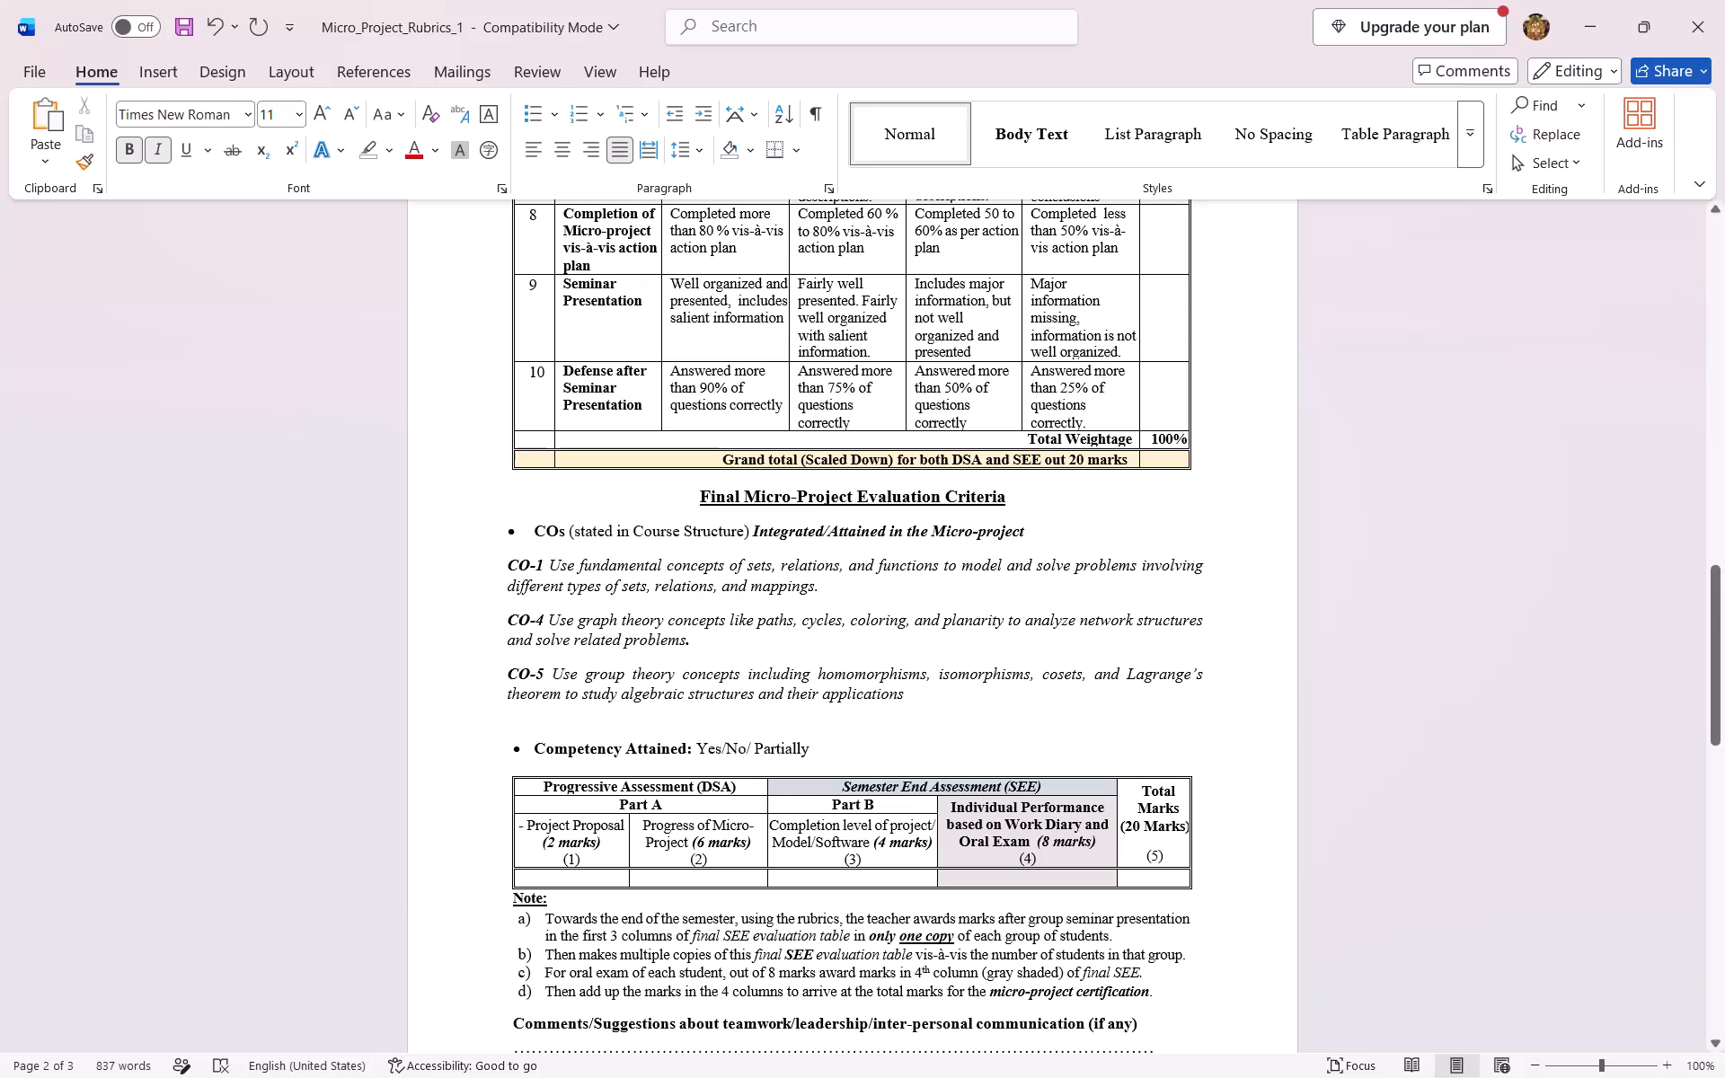
Set the line spacing of the CO-1, CO-4 and CO-5 outcomes to 1.15.
{"action": "left_click_drag", "start_coordinate": [511, 562], "coordinate": [902, 695]}
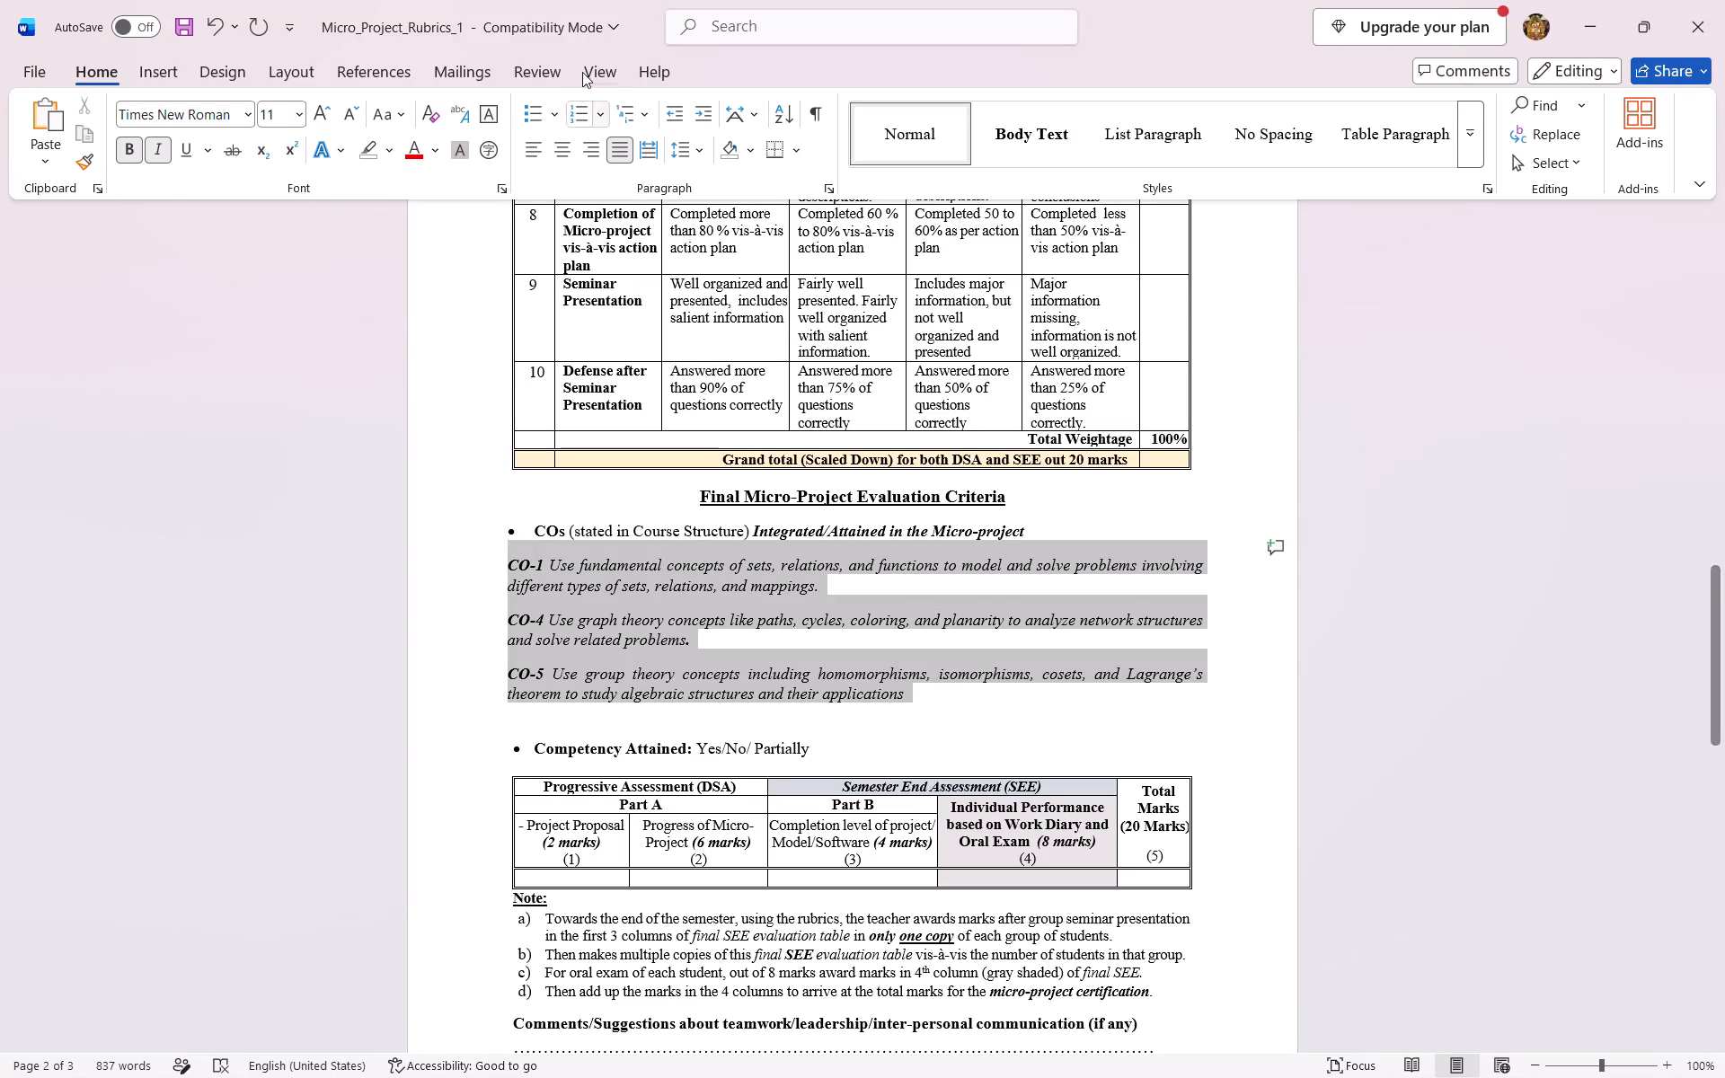
{"action": "left_click", "coordinate": [703, 146]}
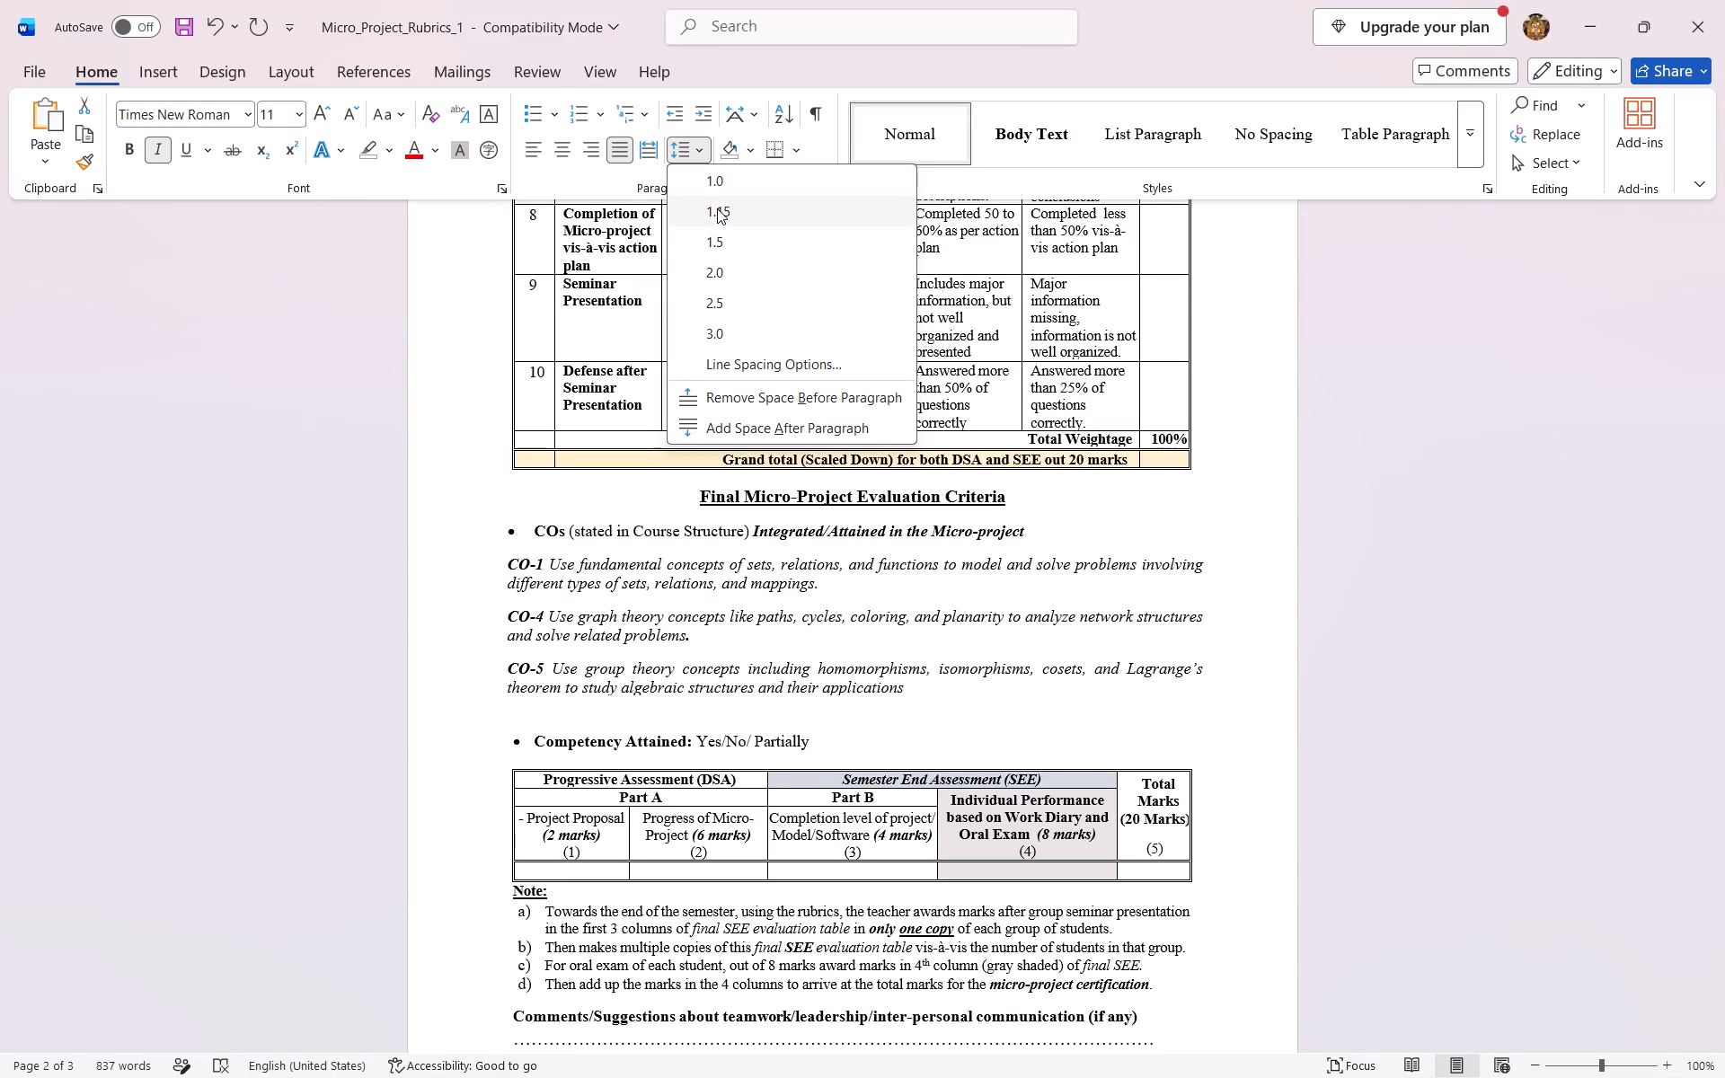
{"action": "left_click", "coordinate": [717, 208]}
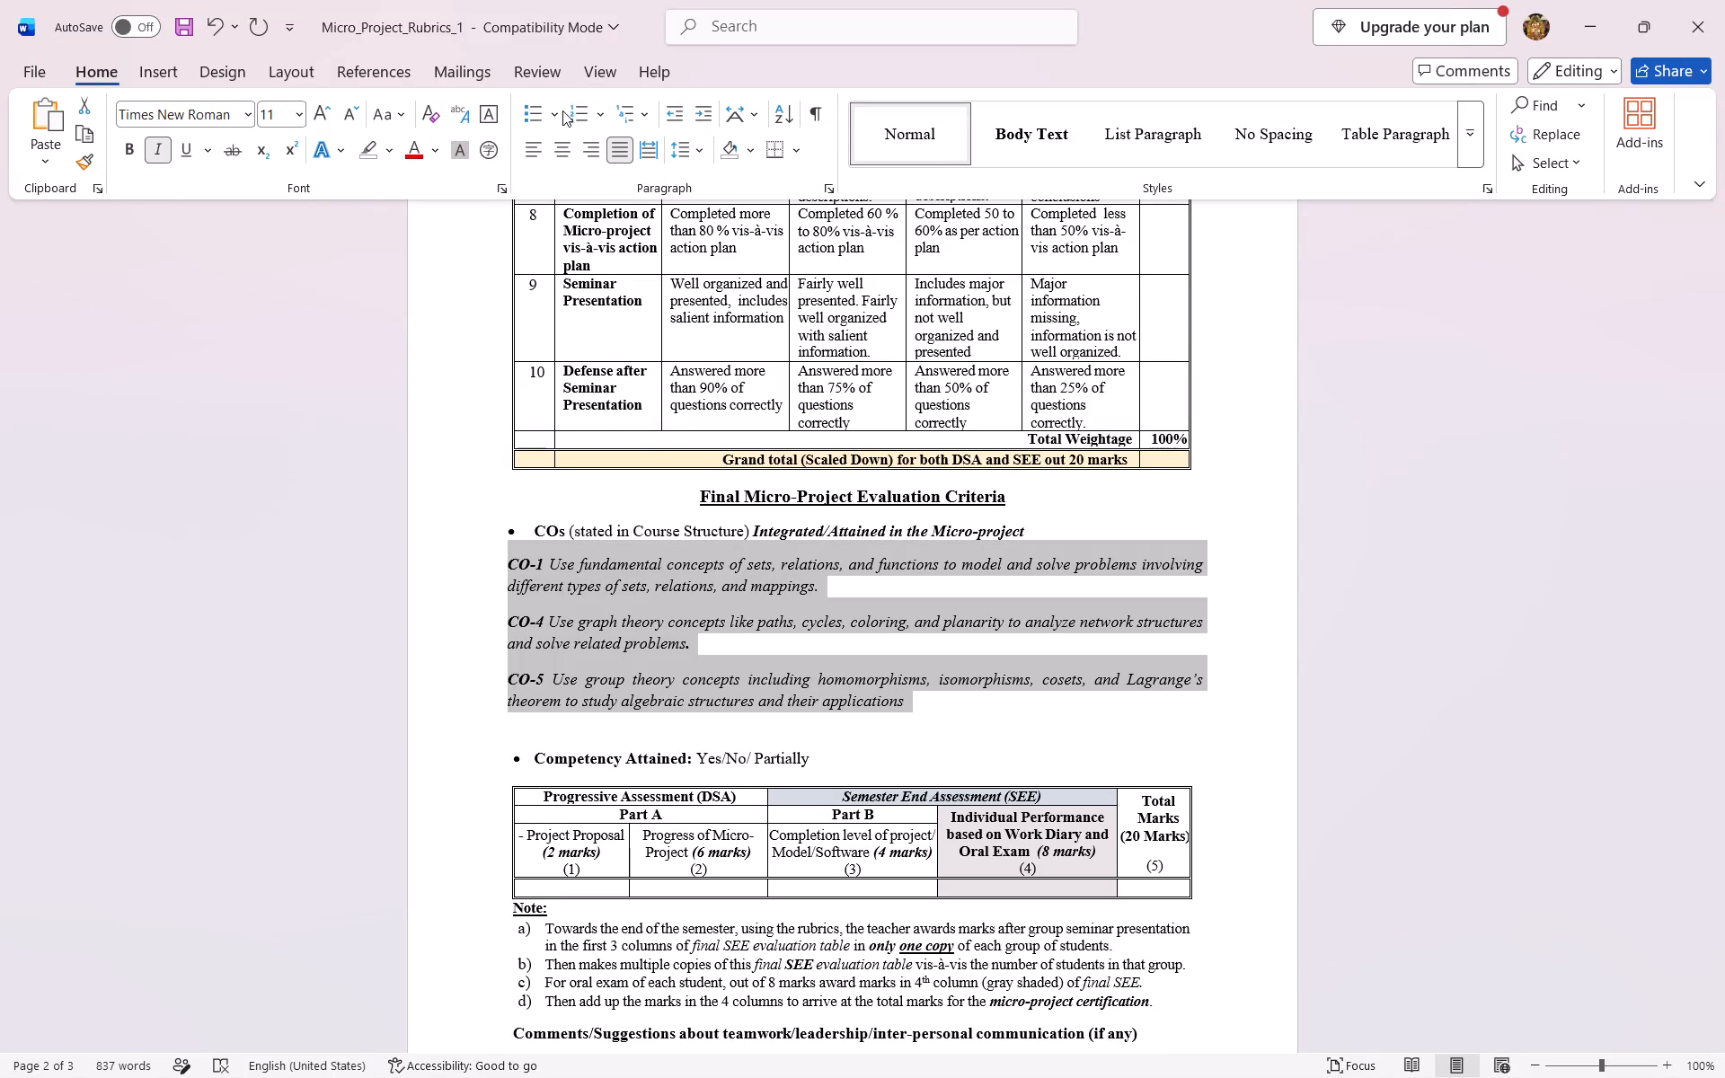
Number the CO-1, CO-4 and CO-5 outcomes with uppercase Roman numerals.
{"action": "left_click", "coordinate": [557, 111]}
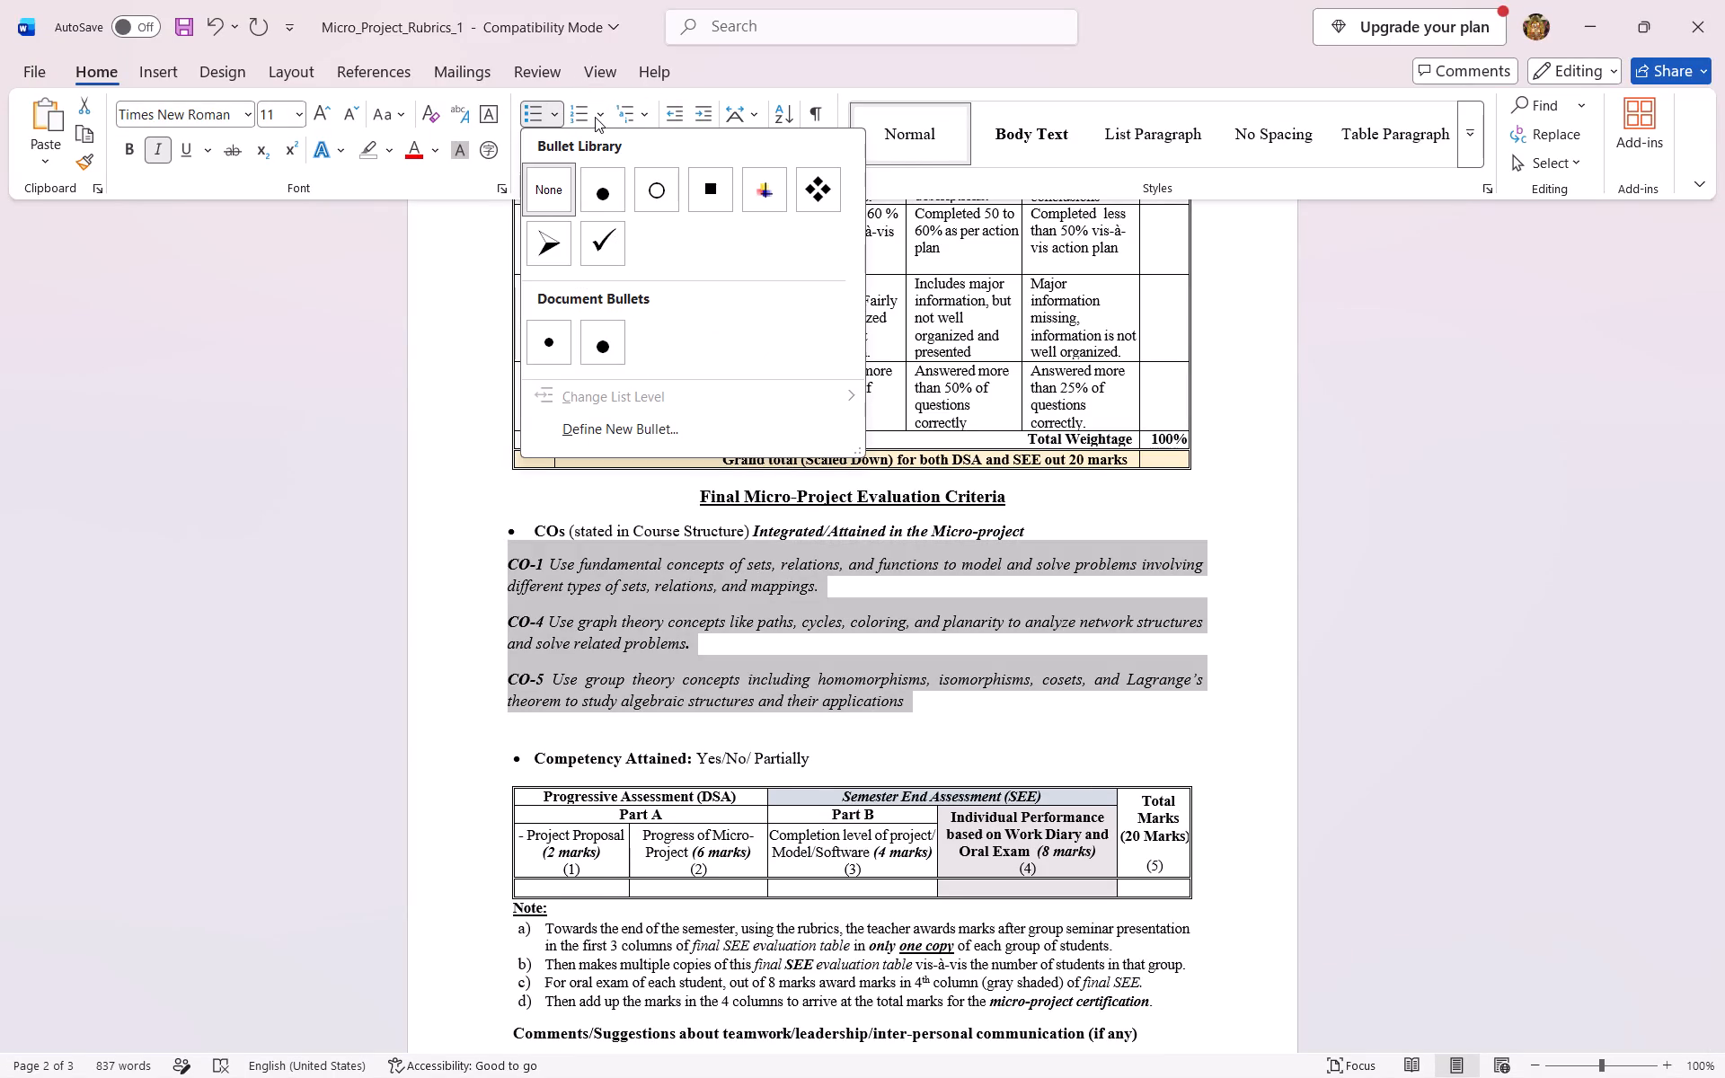
{"action": "left_click", "coordinate": [595, 117]}
{"action": "left_click", "coordinate": [619, 207]}
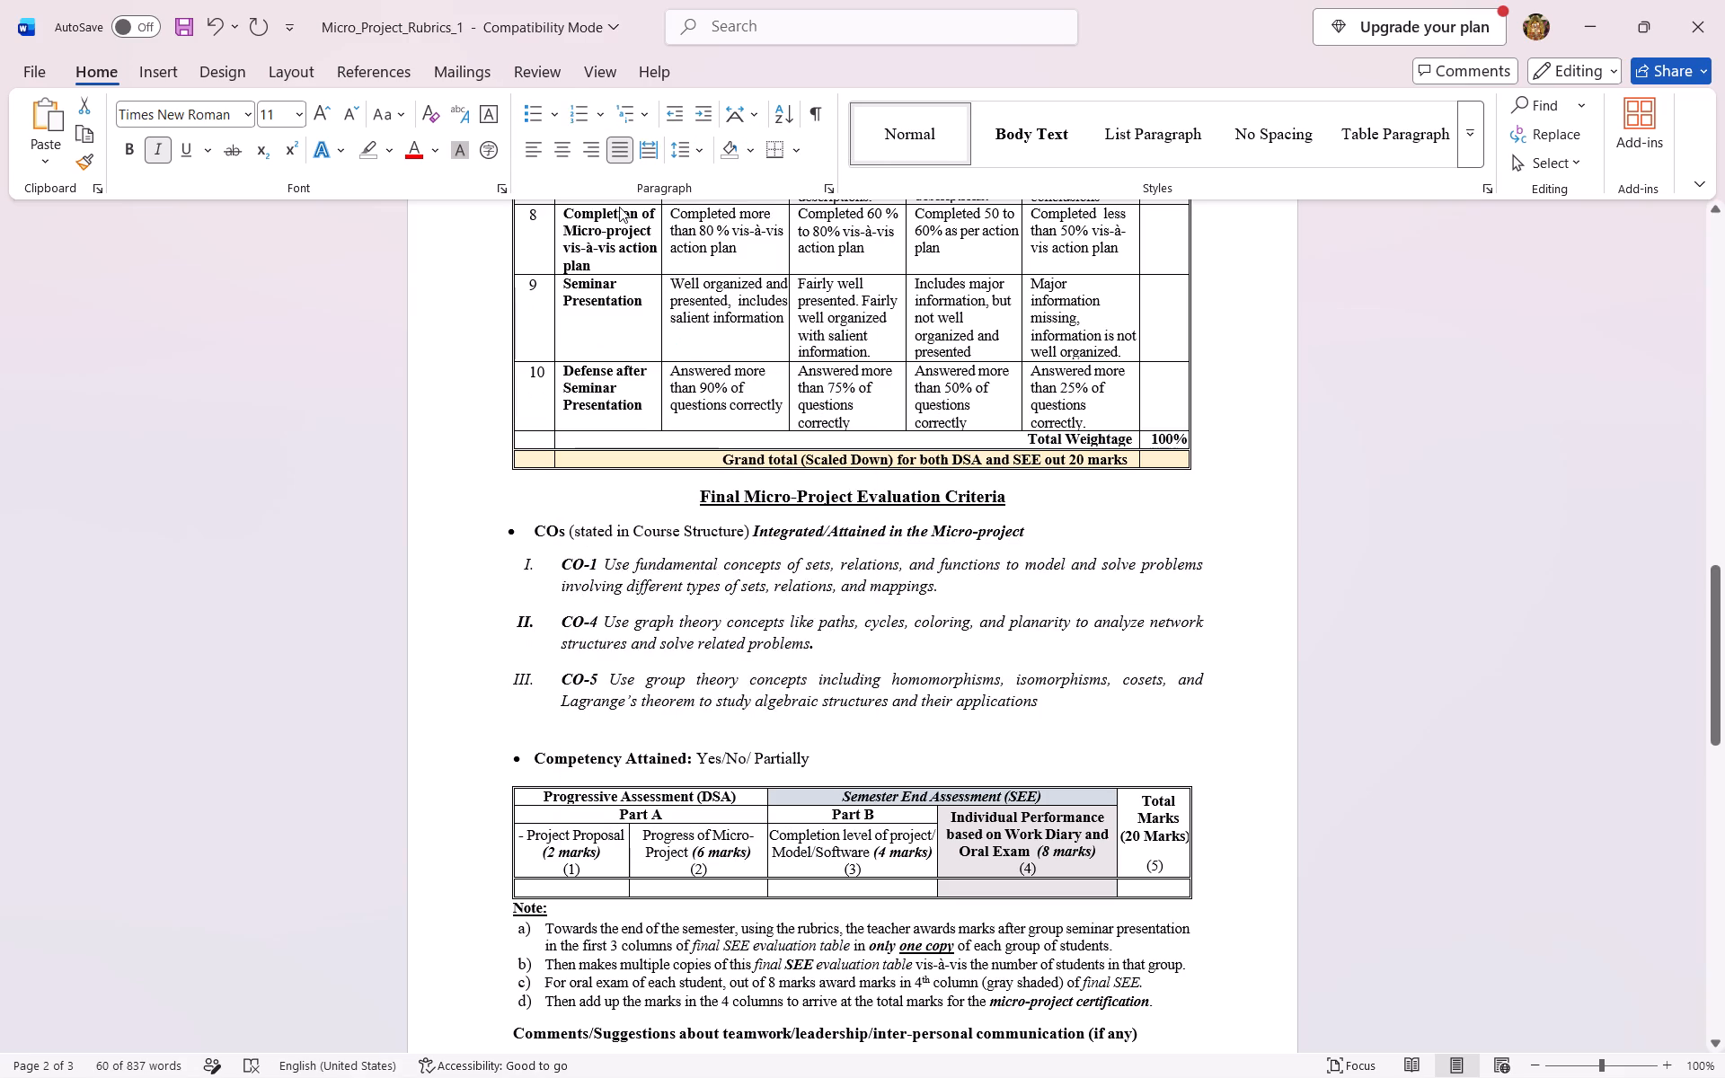
{"action": "left_click", "coordinate": [547, 586]}
Make the Roman numerals in front of all three course outcomes bold, leaving the outcome text as it is.
{"action": "left_click_drag", "start_coordinate": [524, 570], "coordinate": [535, 623]}
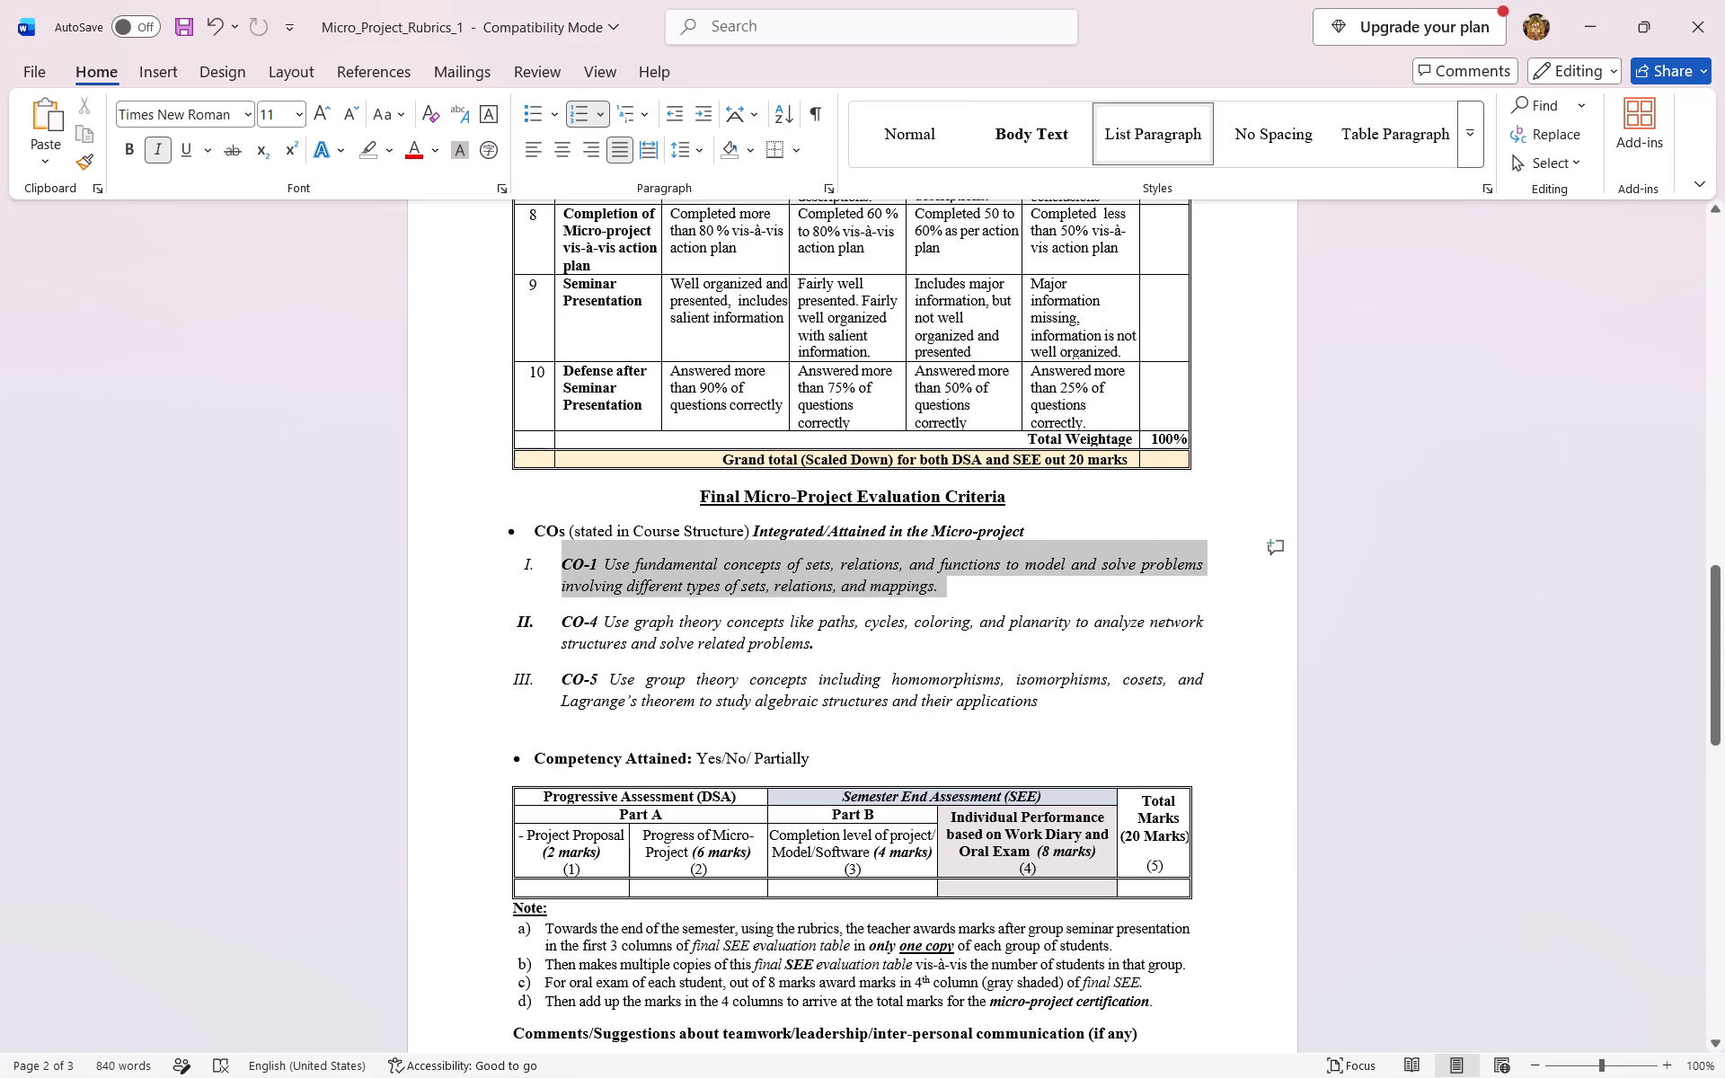
{"action": "left_click_drag", "start_coordinate": [535, 623], "coordinate": [528, 682]}
{"action": "left_click", "coordinate": [528, 682]}
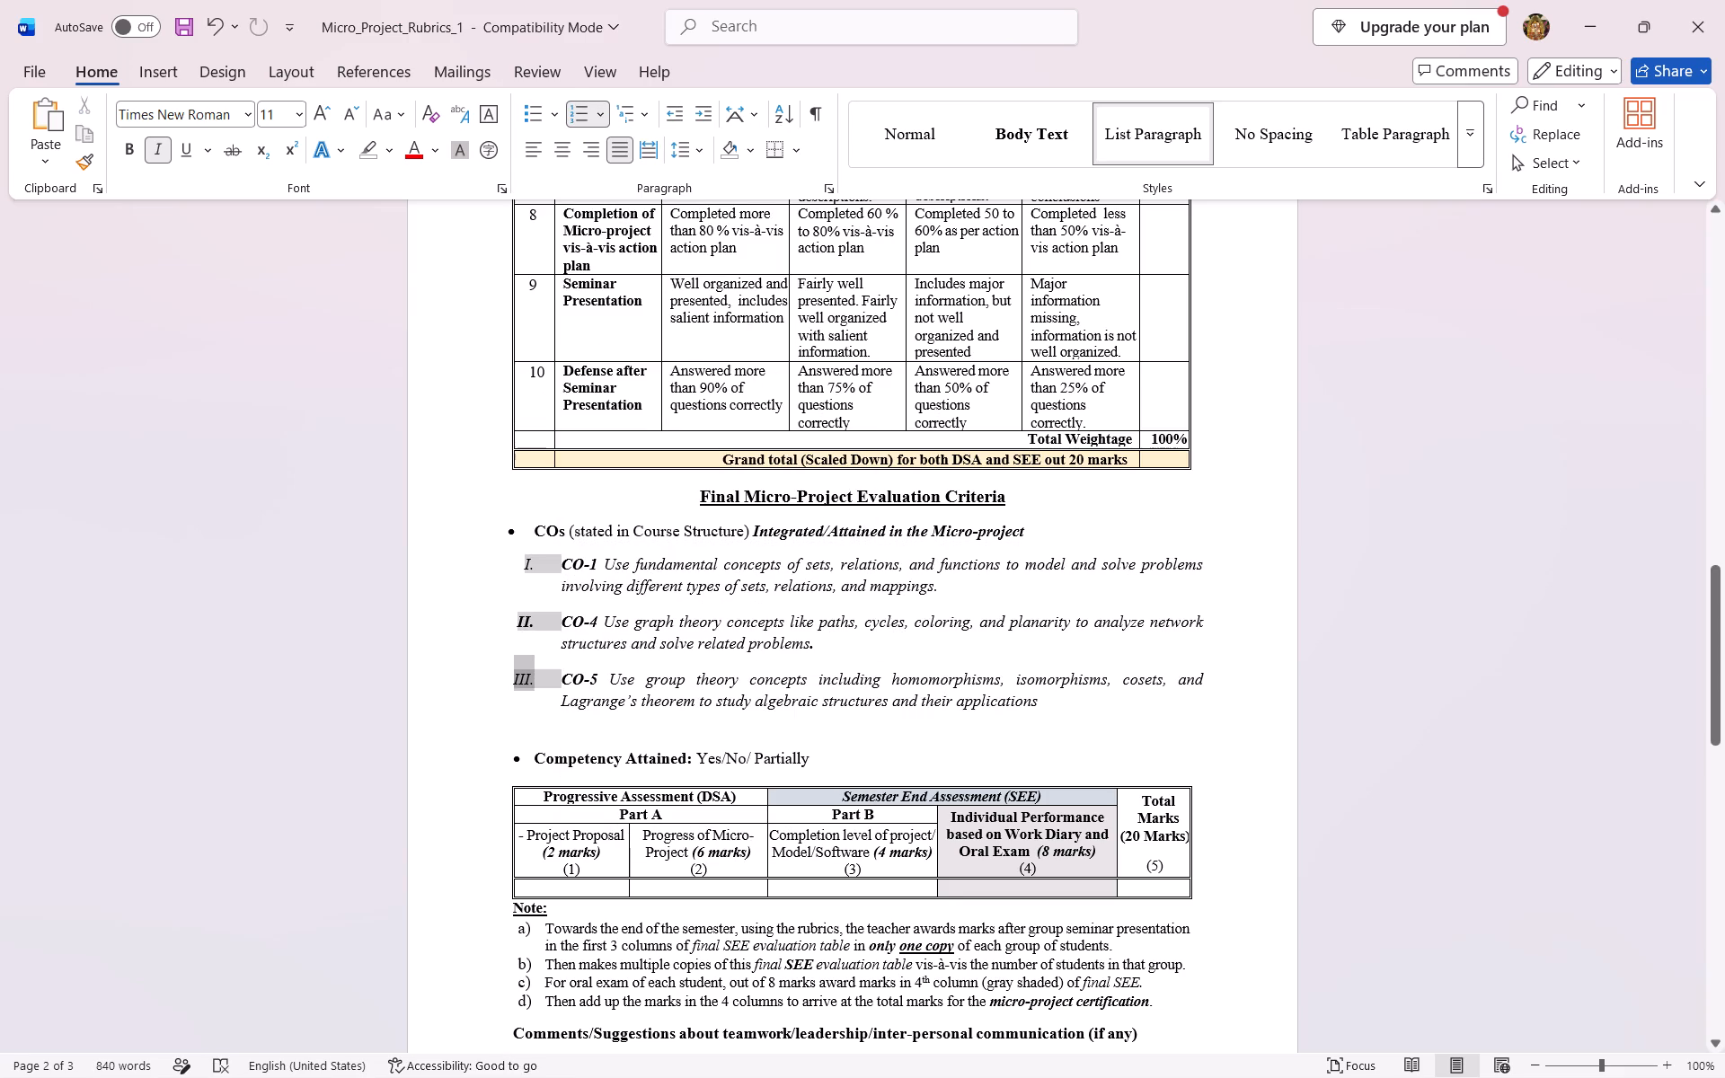
{"action": "left_click", "coordinate": [535, 679]}
{"action": "left_click_drag", "start_coordinate": [535, 679], "coordinate": [519, 680]}
{"action": "left_click", "coordinate": [519, 680]}
{"action": "key", "text": "ctrl+b"}
{"action": "left_click", "coordinate": [503, 738]}
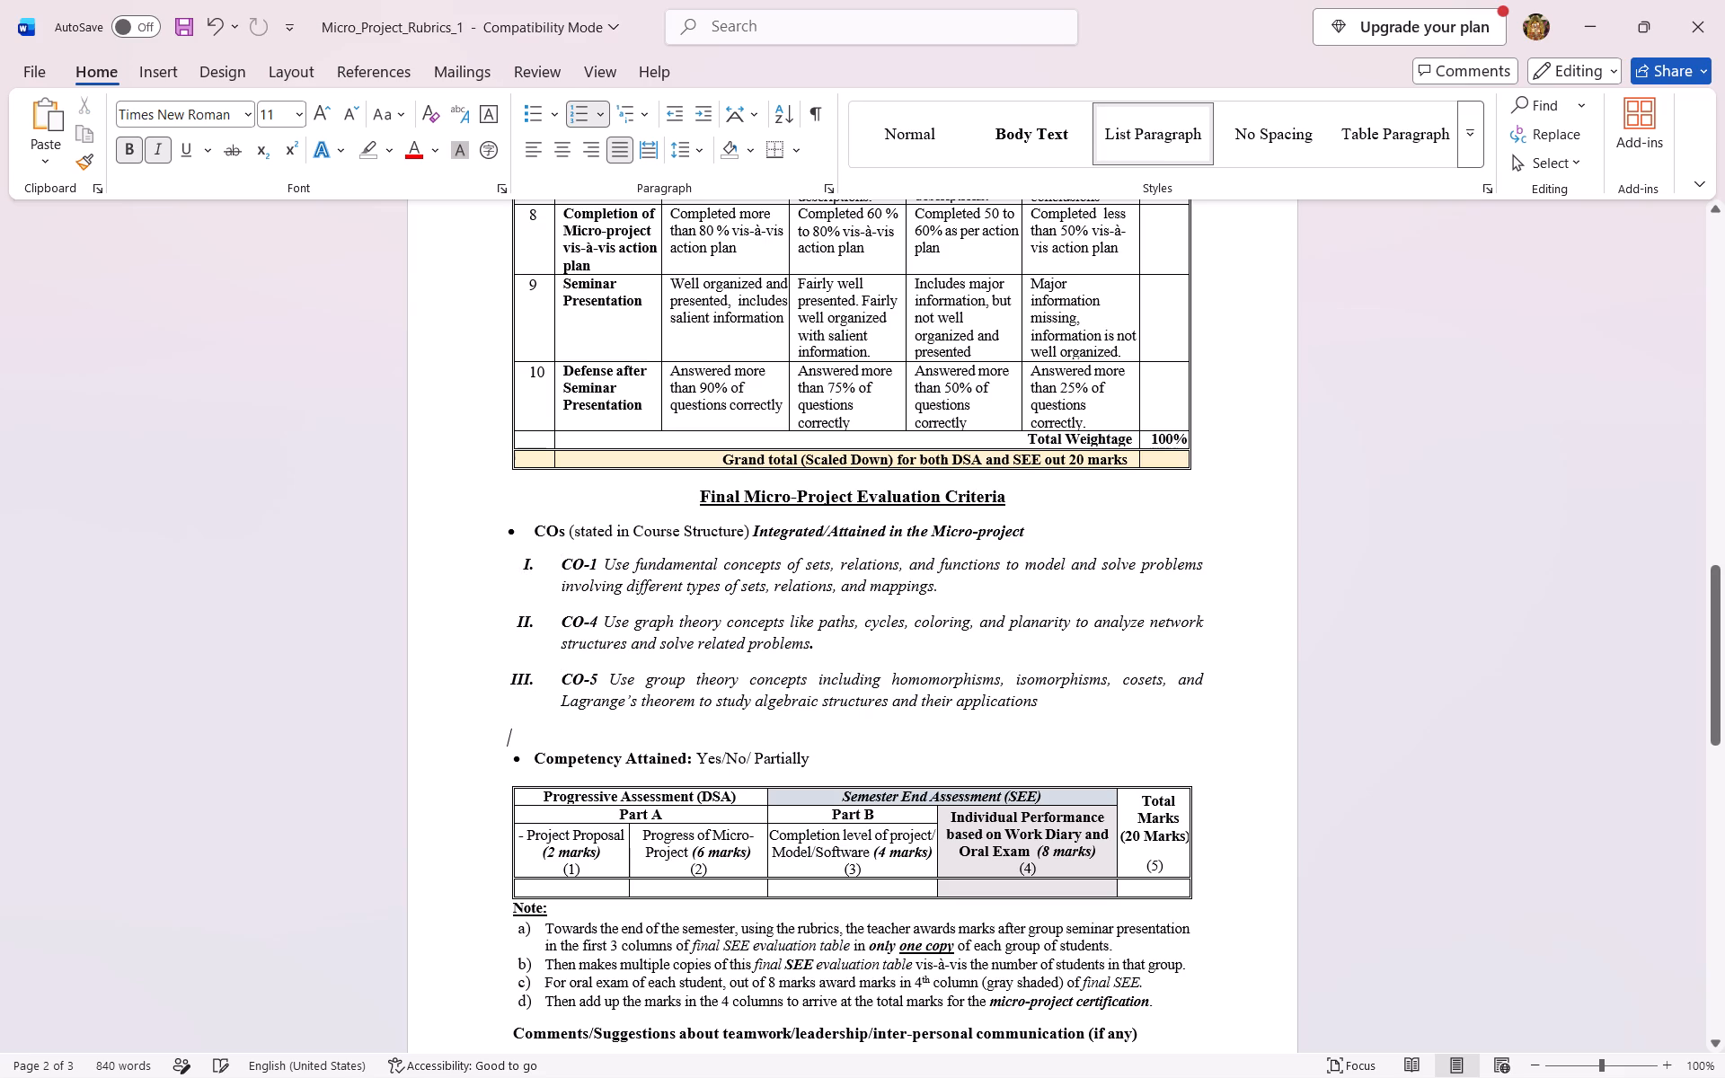
Remove italics from the Roman numerals in front of the three course outcomes.
{"action": "left_click_drag", "start_coordinate": [535, 687], "coordinate": [509, 662]}
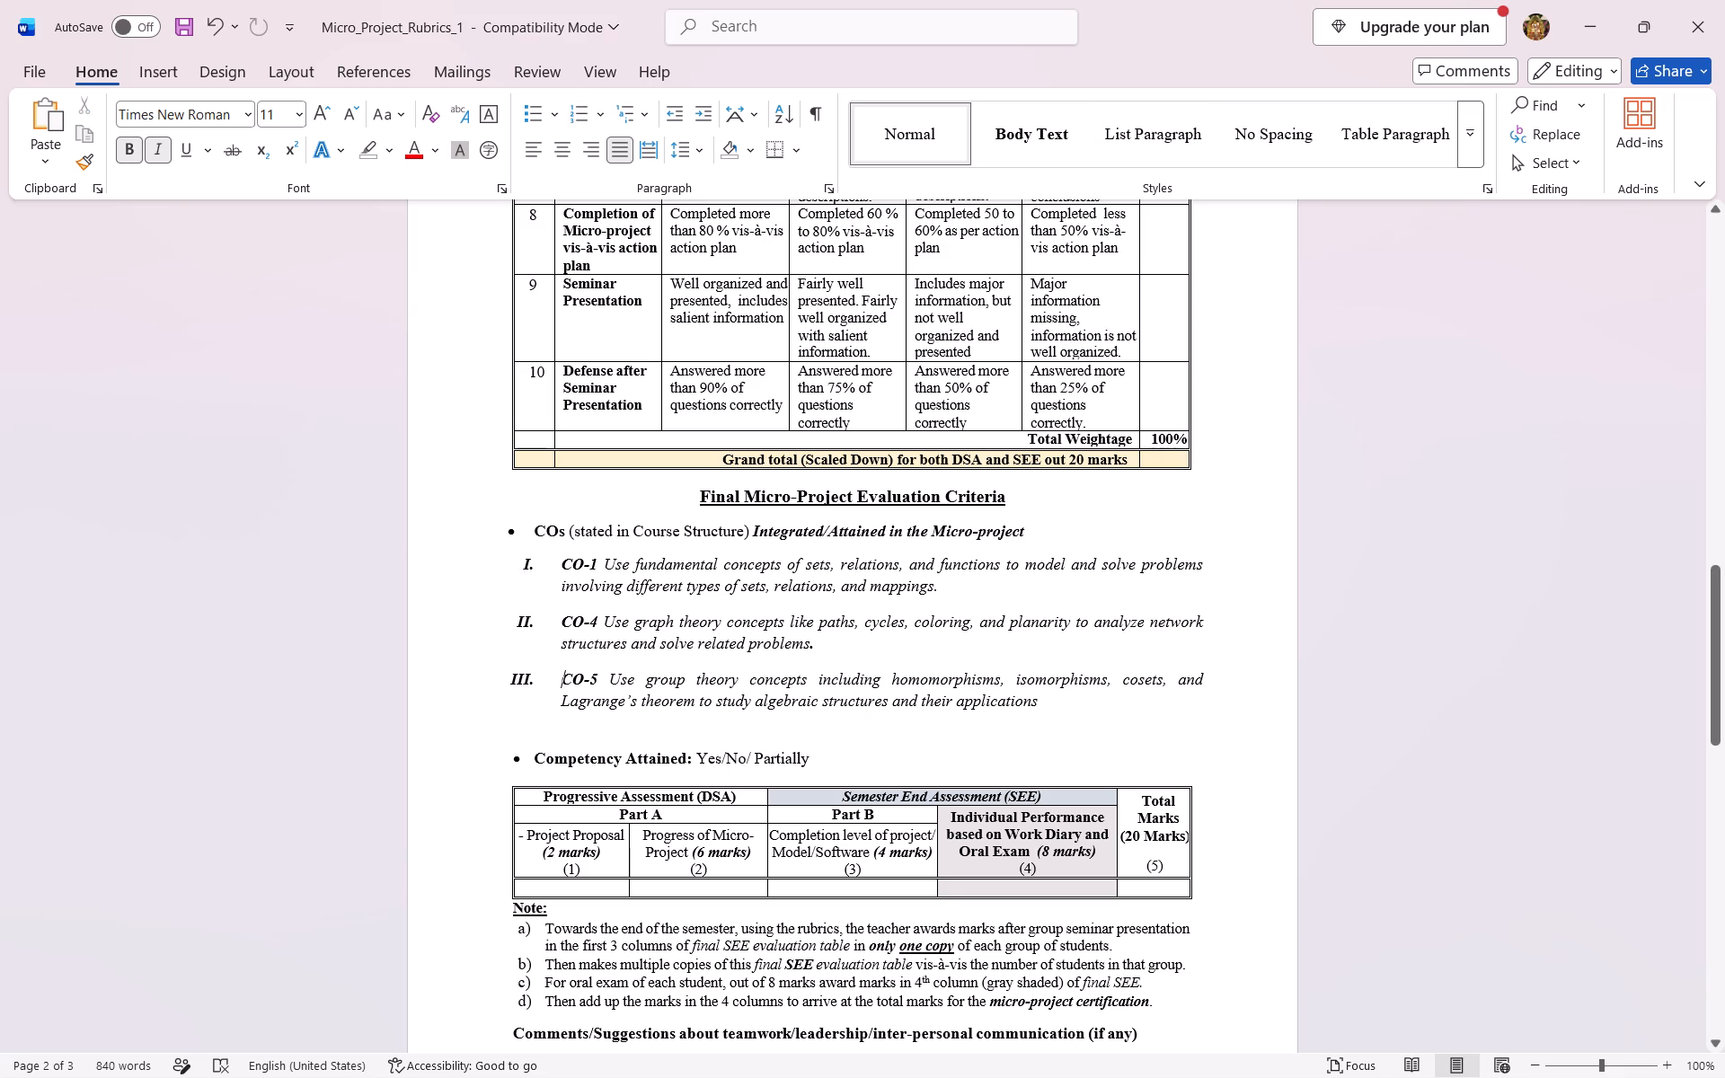
{"action": "left_click_drag", "start_coordinate": [509, 662], "coordinate": [509, 658]}
{"action": "left_click_drag", "start_coordinate": [521, 563], "coordinate": [526, 670]}
{"action": "left_click", "coordinate": [526, 670]}
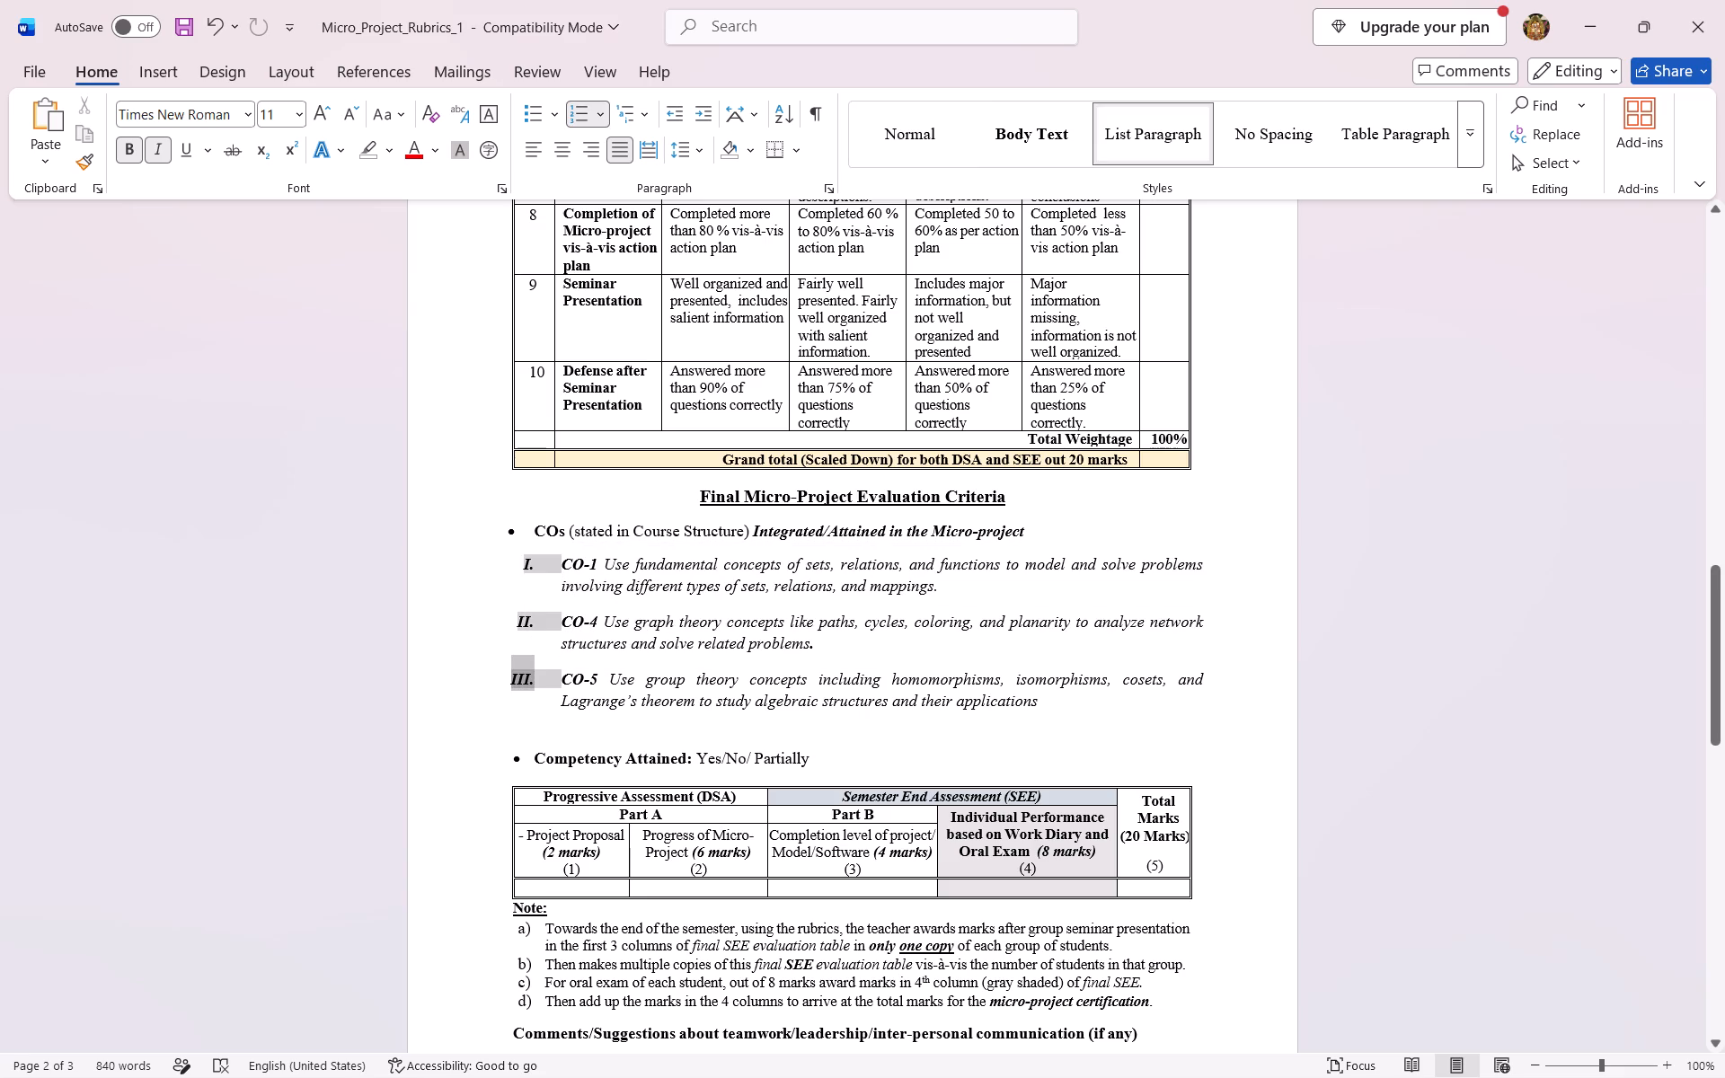
{"action": "key", "text": "ctrl+i"}
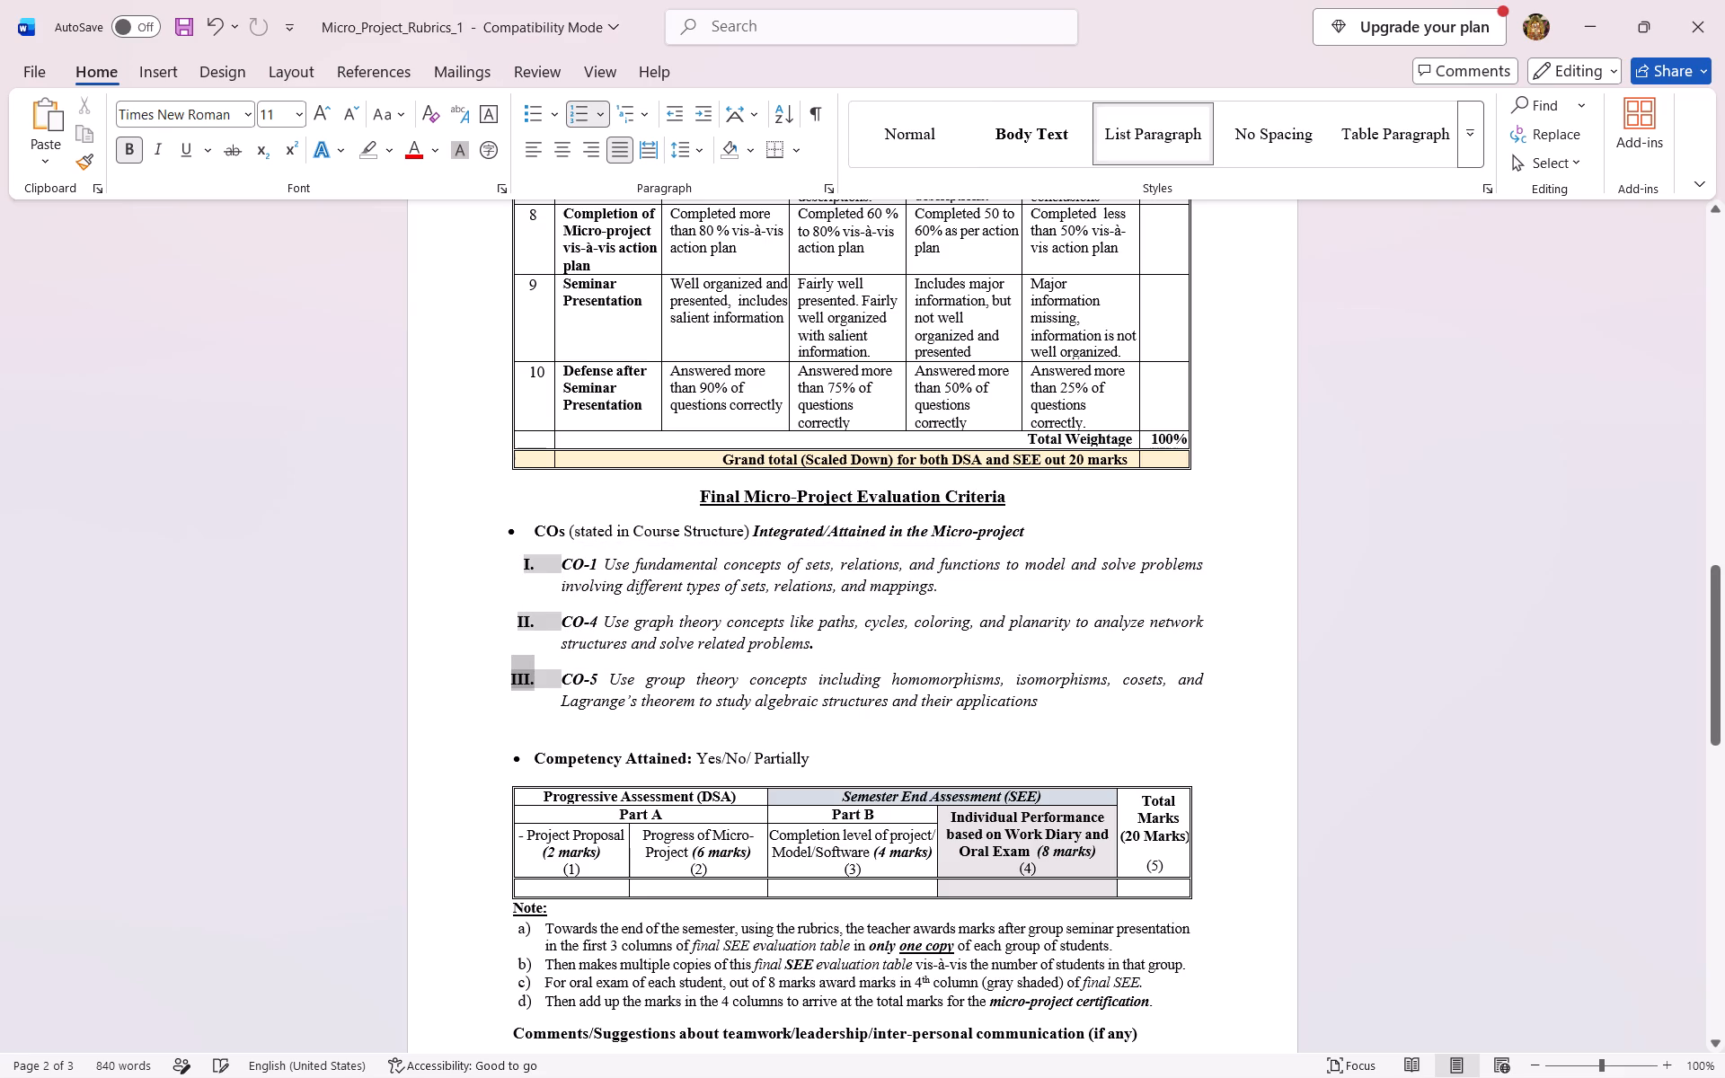
{"action": "left_click", "coordinate": [513, 708]}
Delete the empty line below the CO-5 outcome and the final letter of "applications".
{"action": "scroll", "coordinate": [558, 696], "scroll_direction": "down", "scroll_amount": 1}
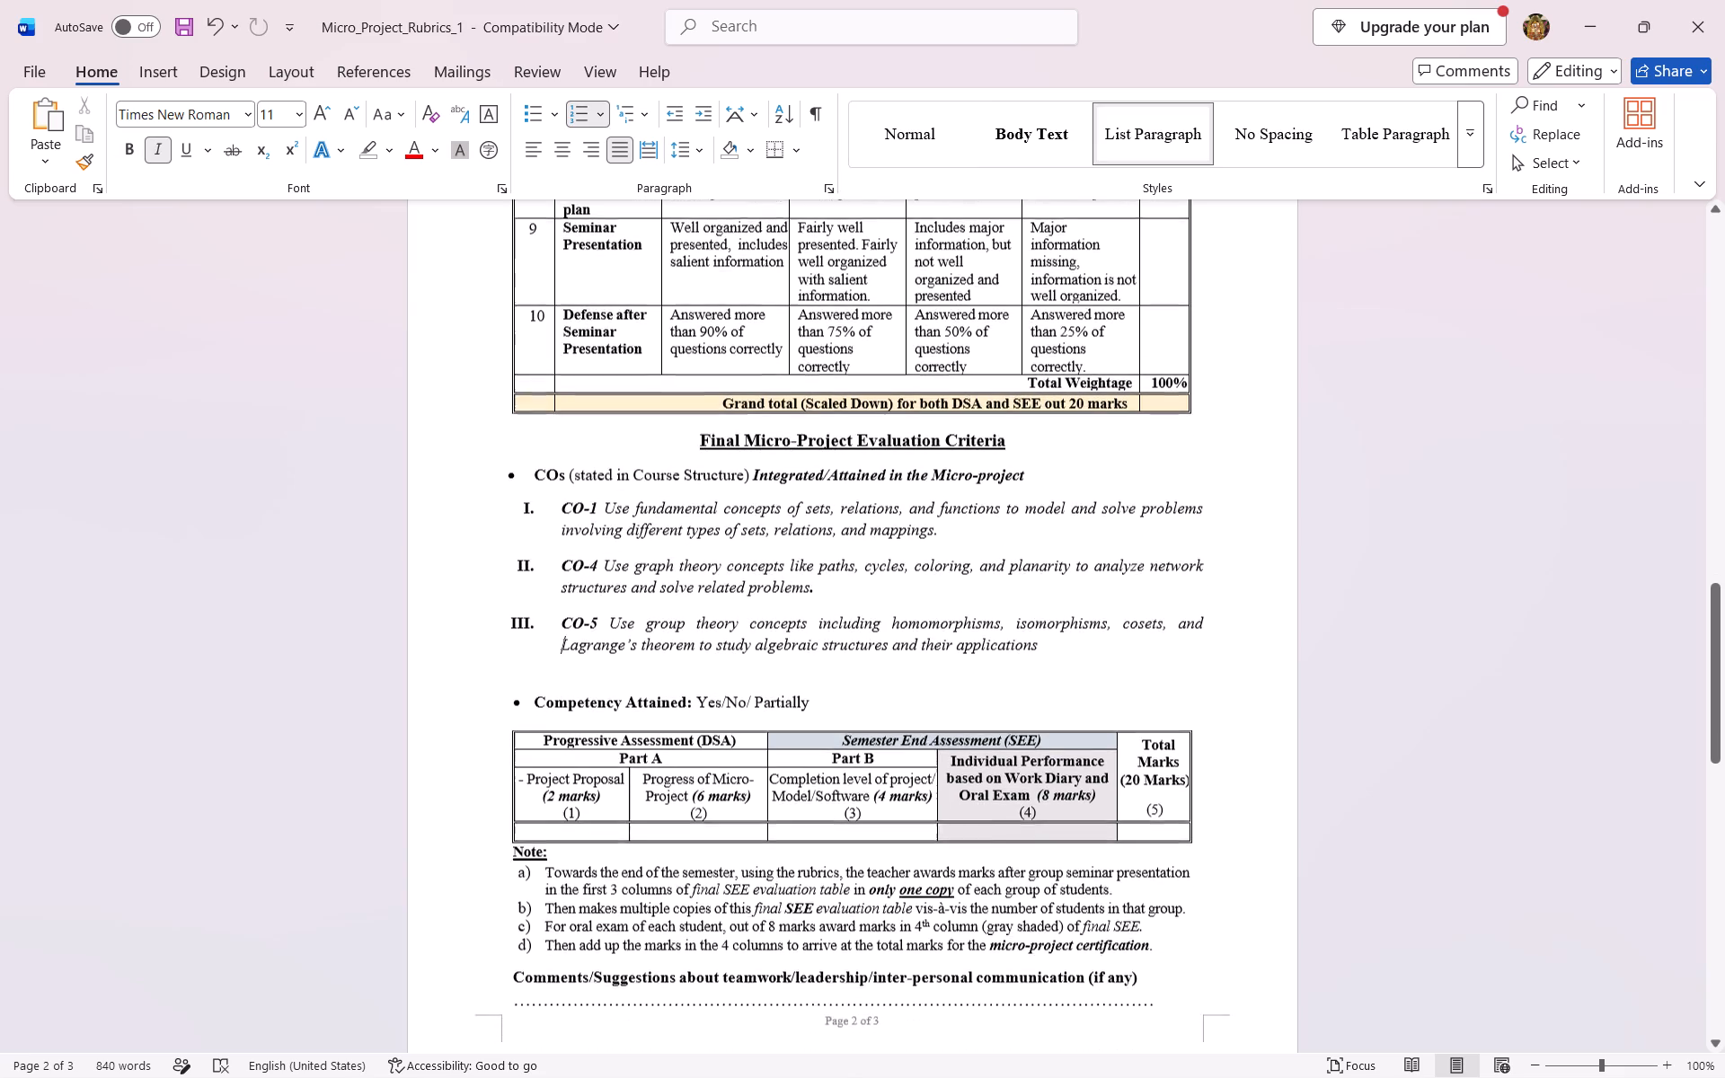
{"action": "scroll", "coordinate": [558, 696], "scroll_direction": "down", "scroll_amount": 1}
{"action": "scroll", "coordinate": [558, 696], "scroll_direction": "up", "scroll_amount": 1}
{"action": "scroll", "coordinate": [655, 657], "scroll_direction": "down", "scroll_amount": 2}
{"action": "scroll", "coordinate": [655, 657], "scroll_direction": "up", "scroll_amount": 1}
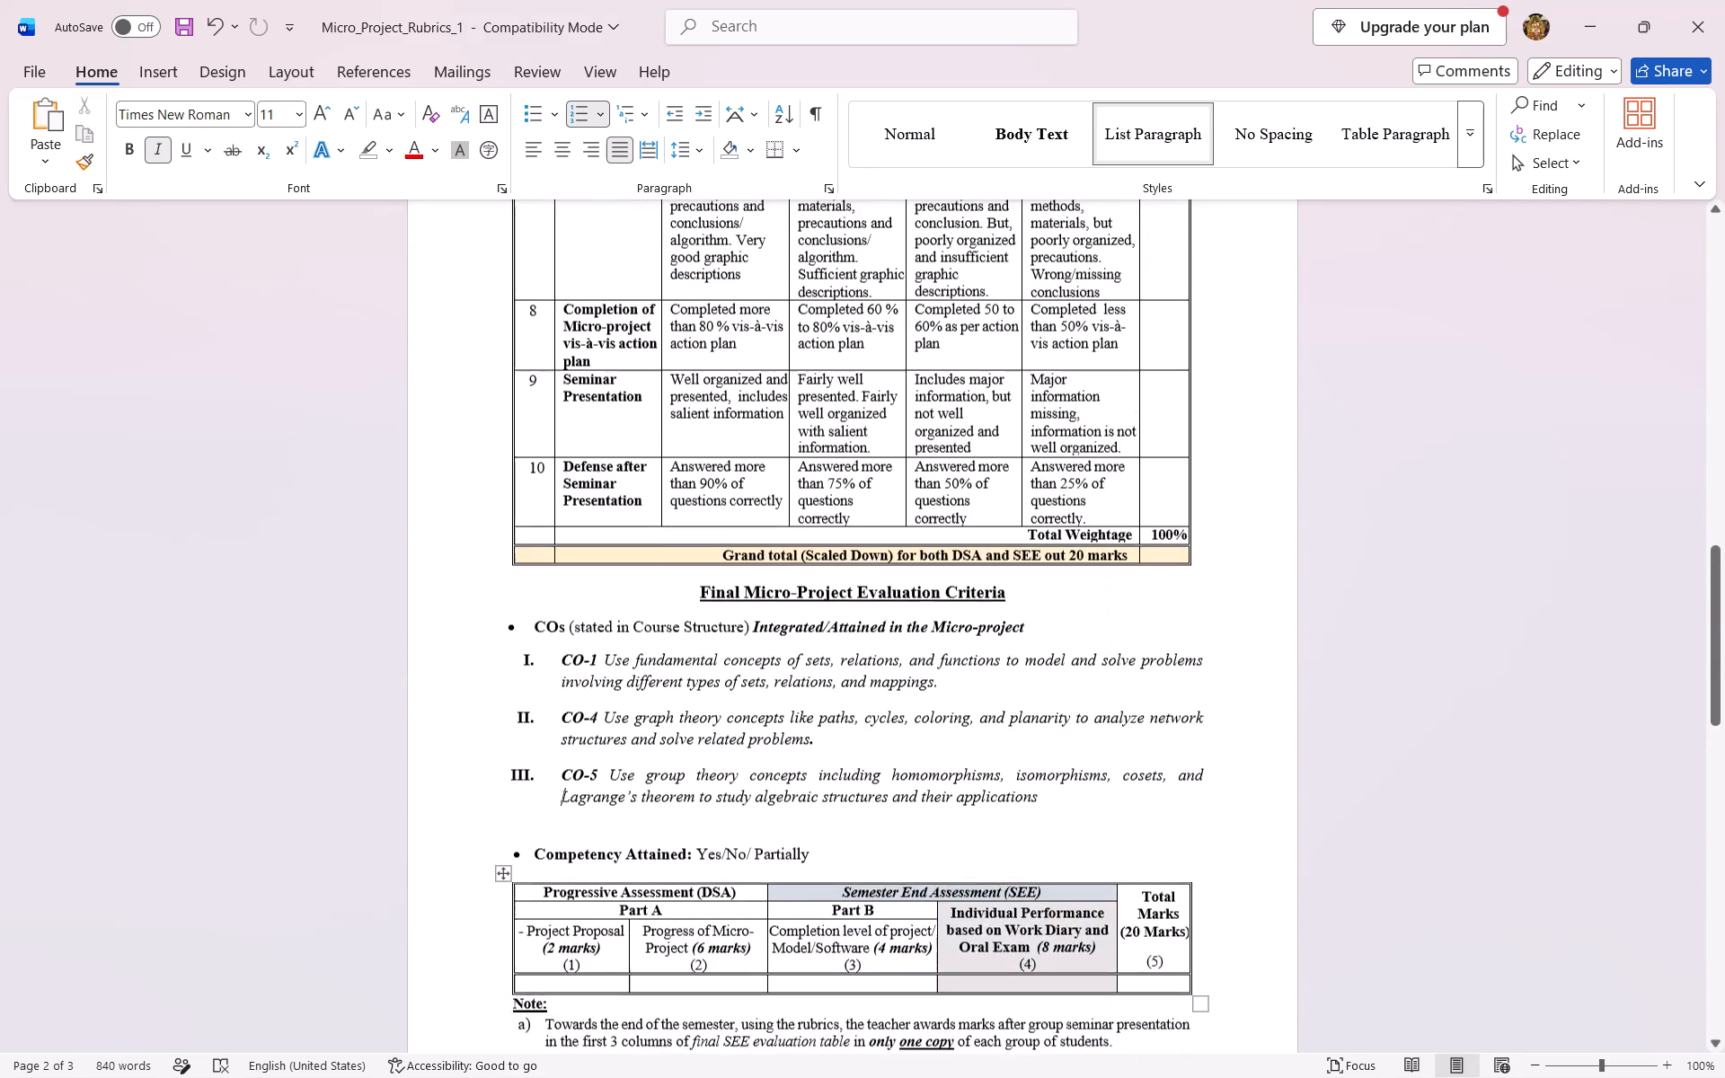
{"action": "scroll", "coordinate": [655, 657], "scroll_direction": "up", "scroll_amount": 1}
{"action": "left_click", "coordinate": [550, 906]}
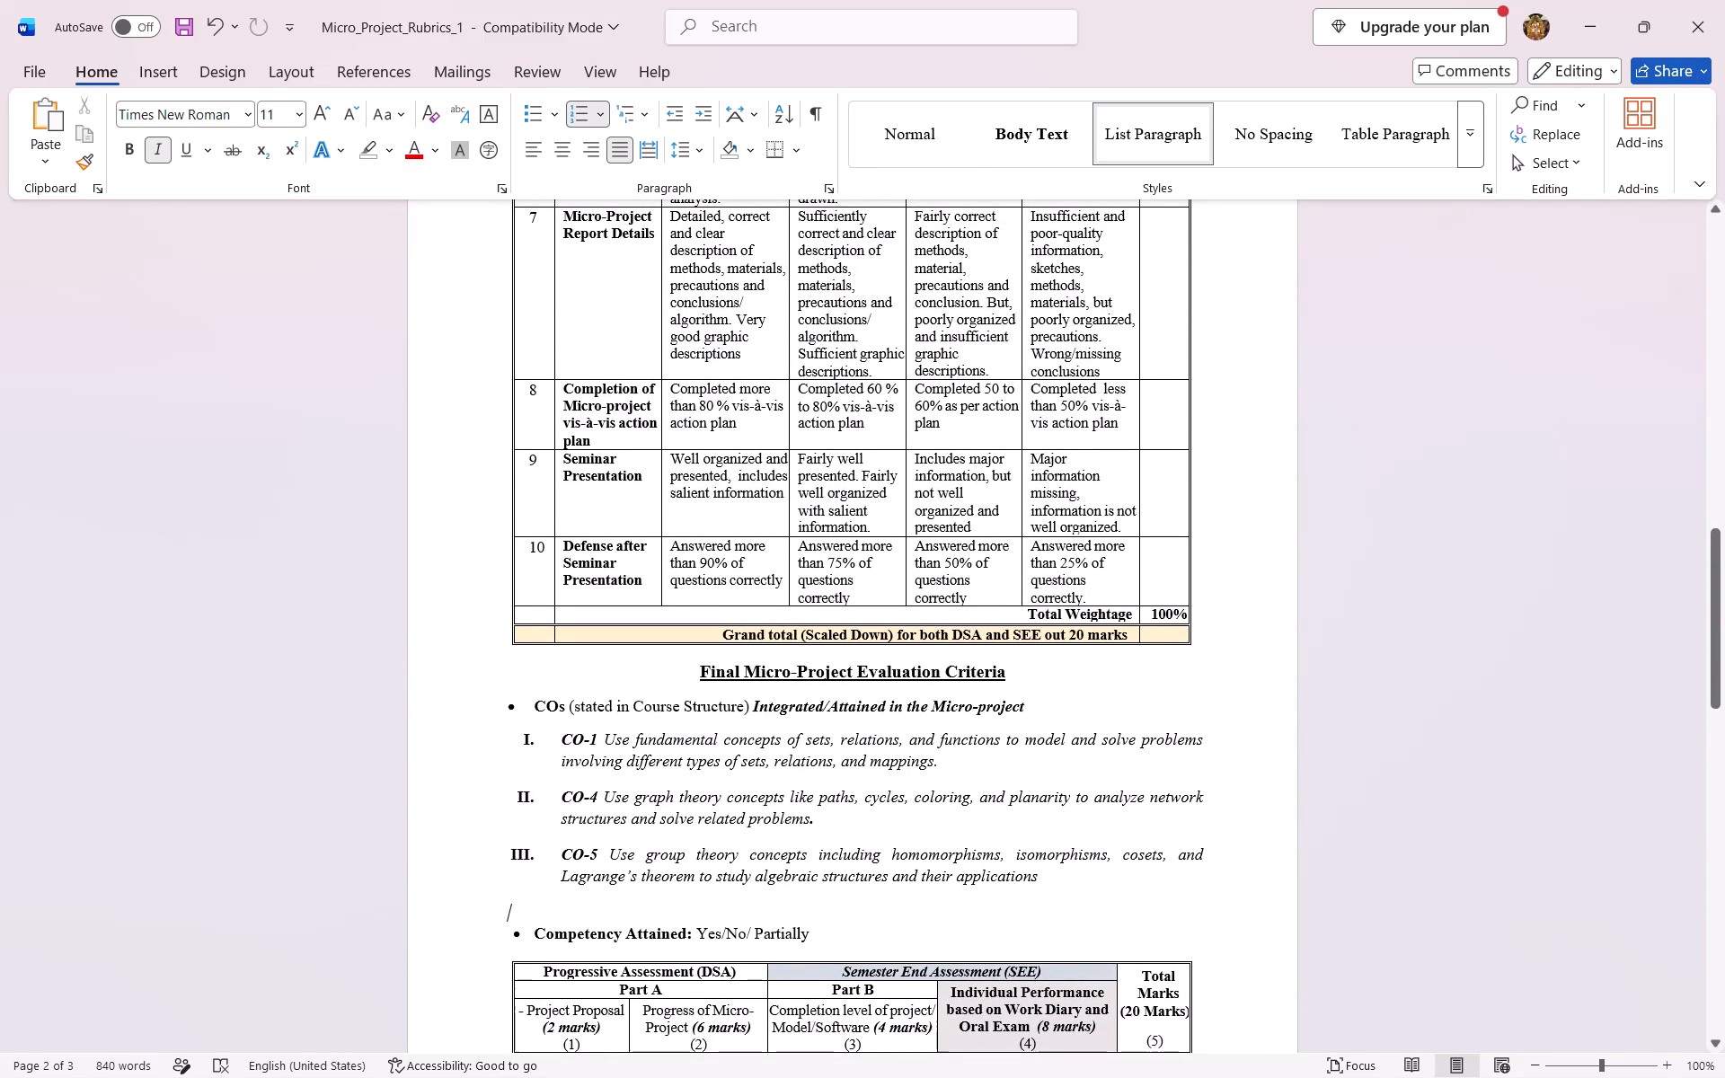
{"action": "key", "text": "BackSpace"}
{"action": "key", "text": "BackSpace"}
{"action": "key", "text": "BackSpace"}
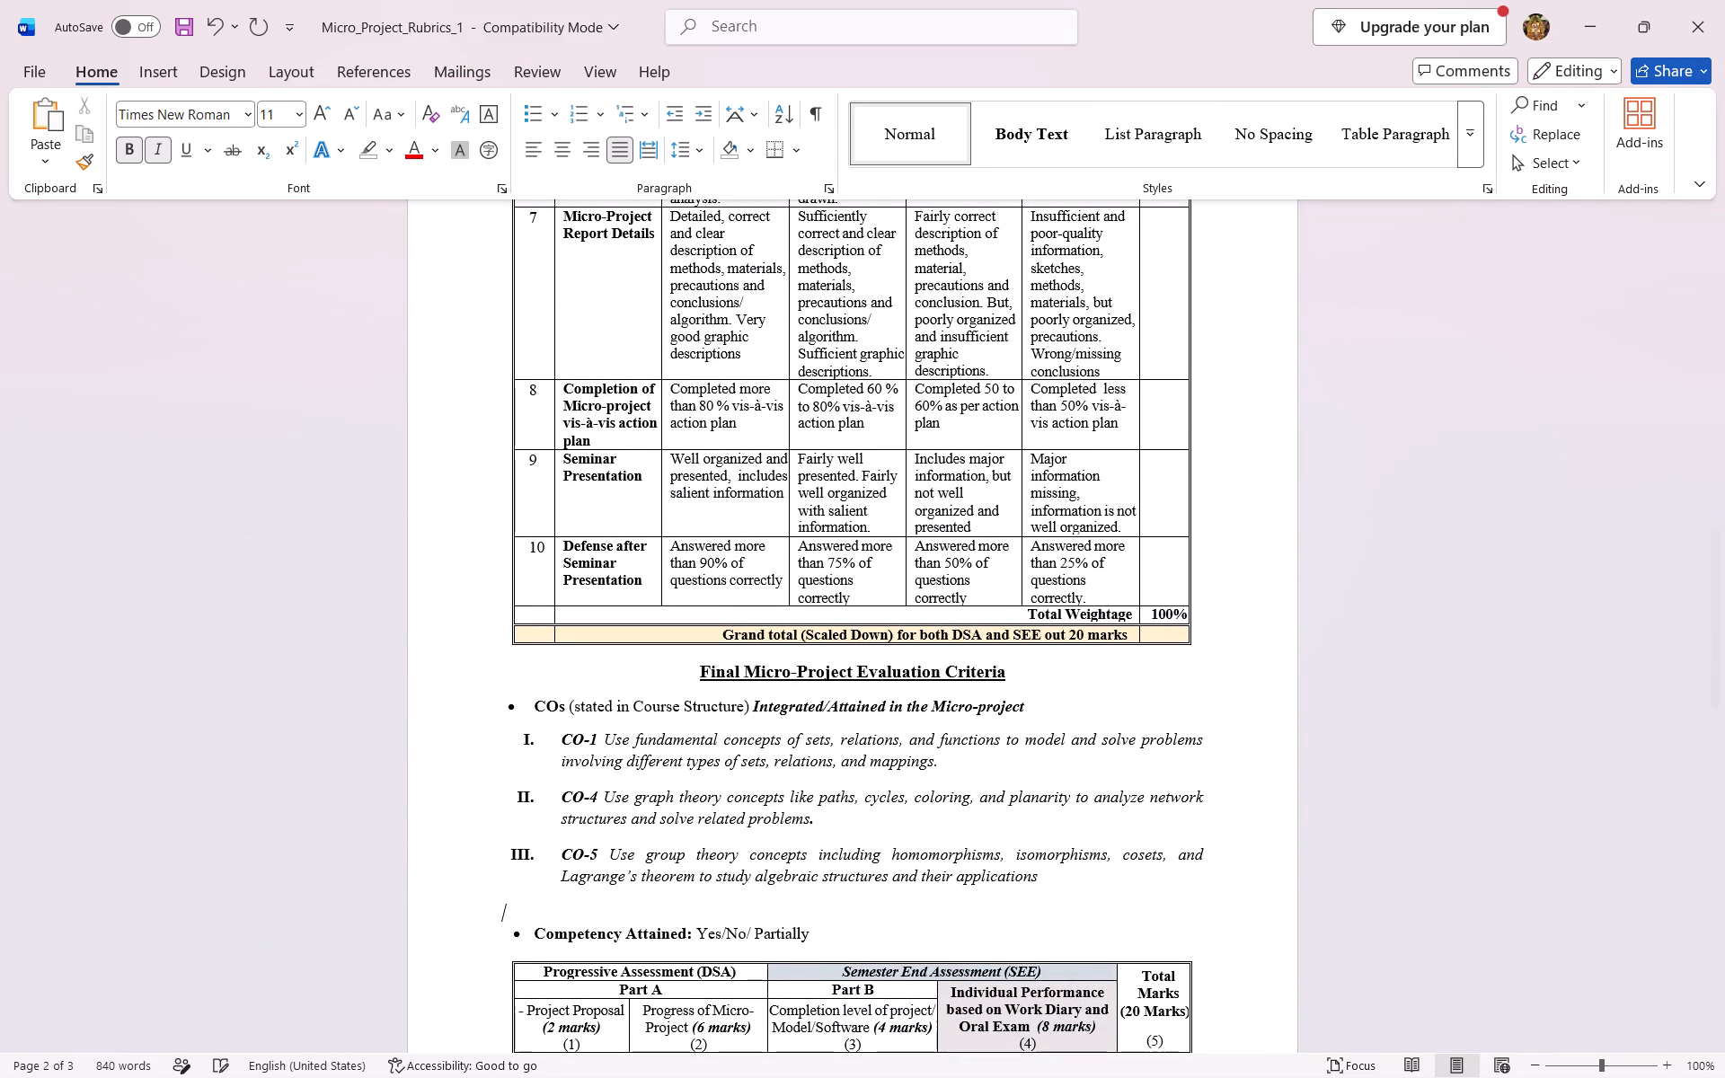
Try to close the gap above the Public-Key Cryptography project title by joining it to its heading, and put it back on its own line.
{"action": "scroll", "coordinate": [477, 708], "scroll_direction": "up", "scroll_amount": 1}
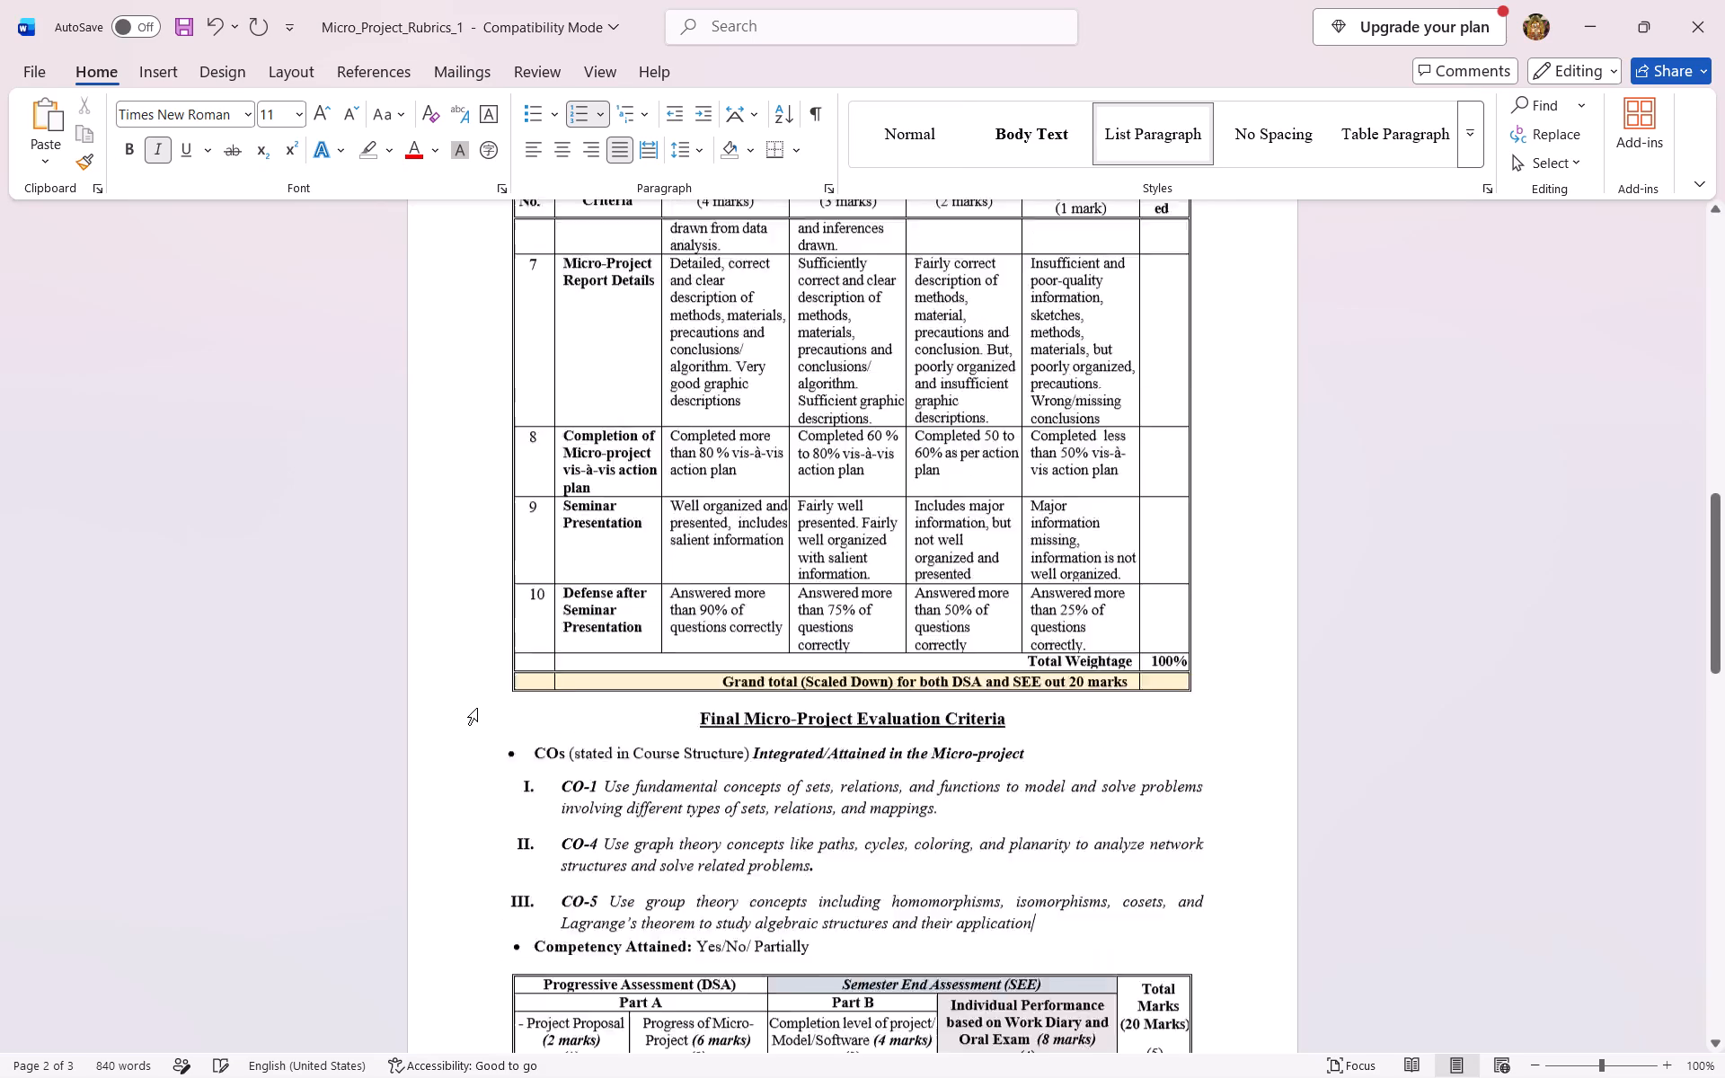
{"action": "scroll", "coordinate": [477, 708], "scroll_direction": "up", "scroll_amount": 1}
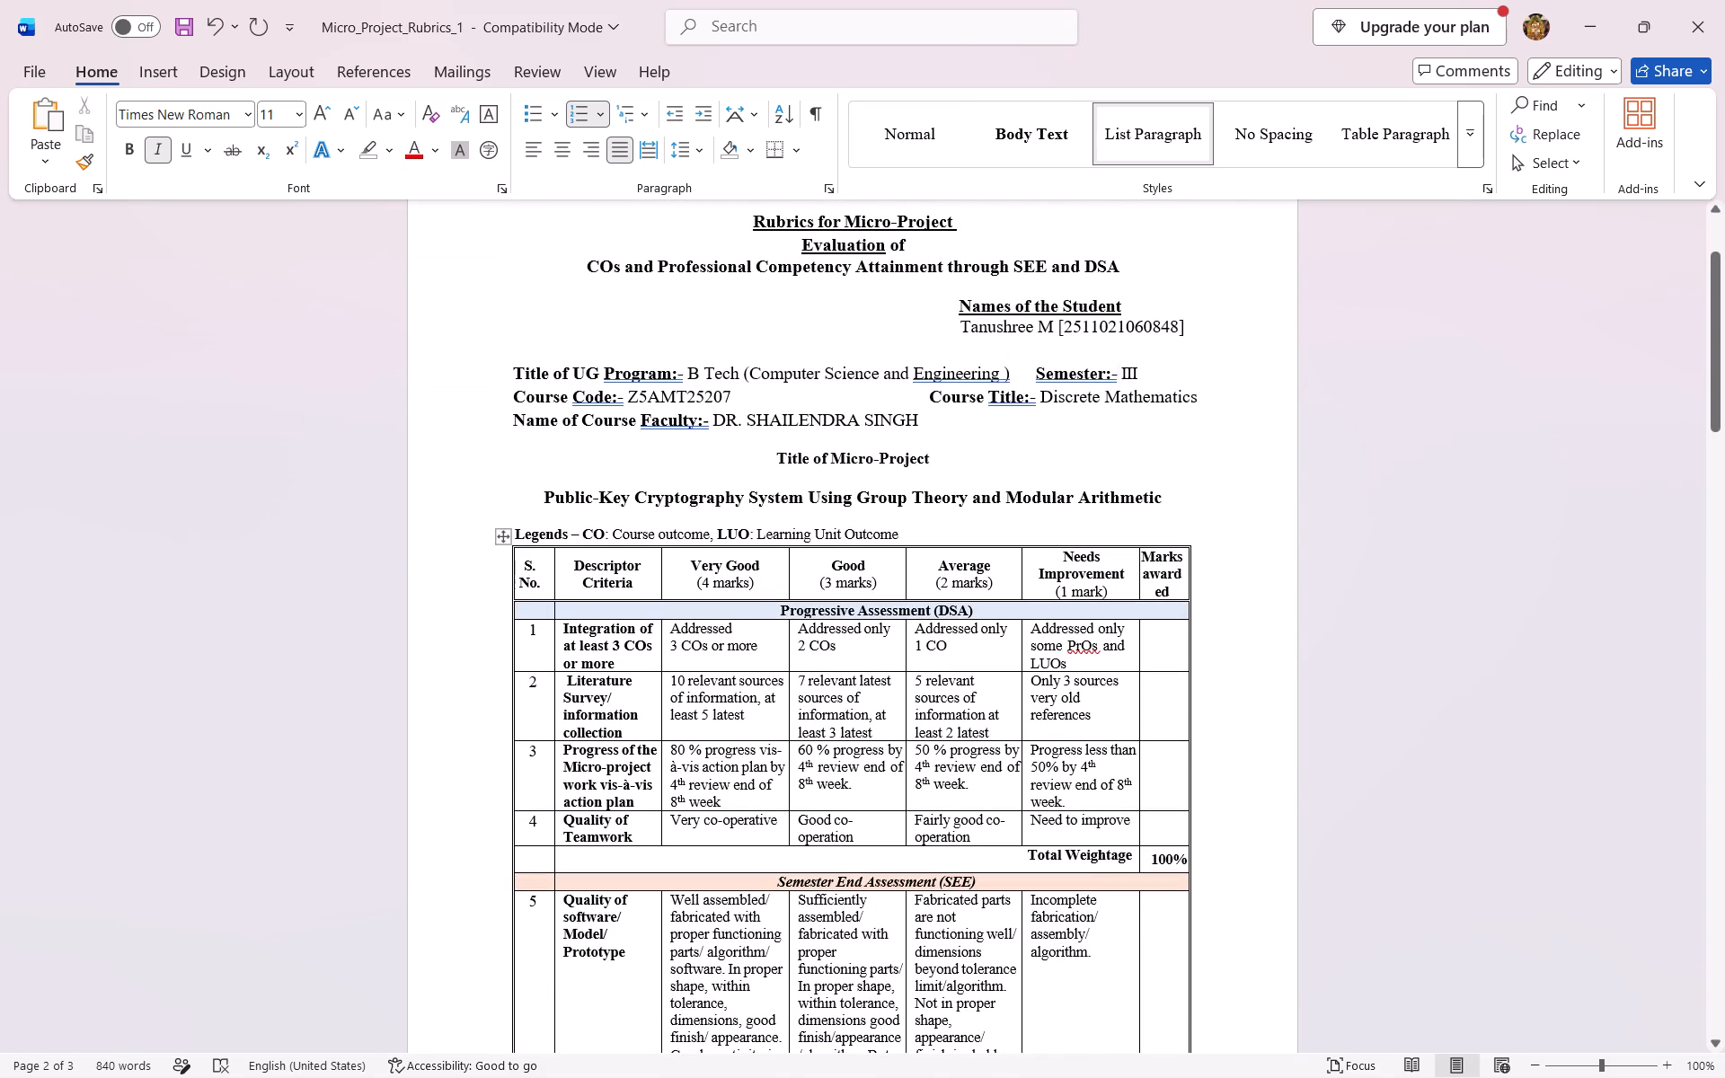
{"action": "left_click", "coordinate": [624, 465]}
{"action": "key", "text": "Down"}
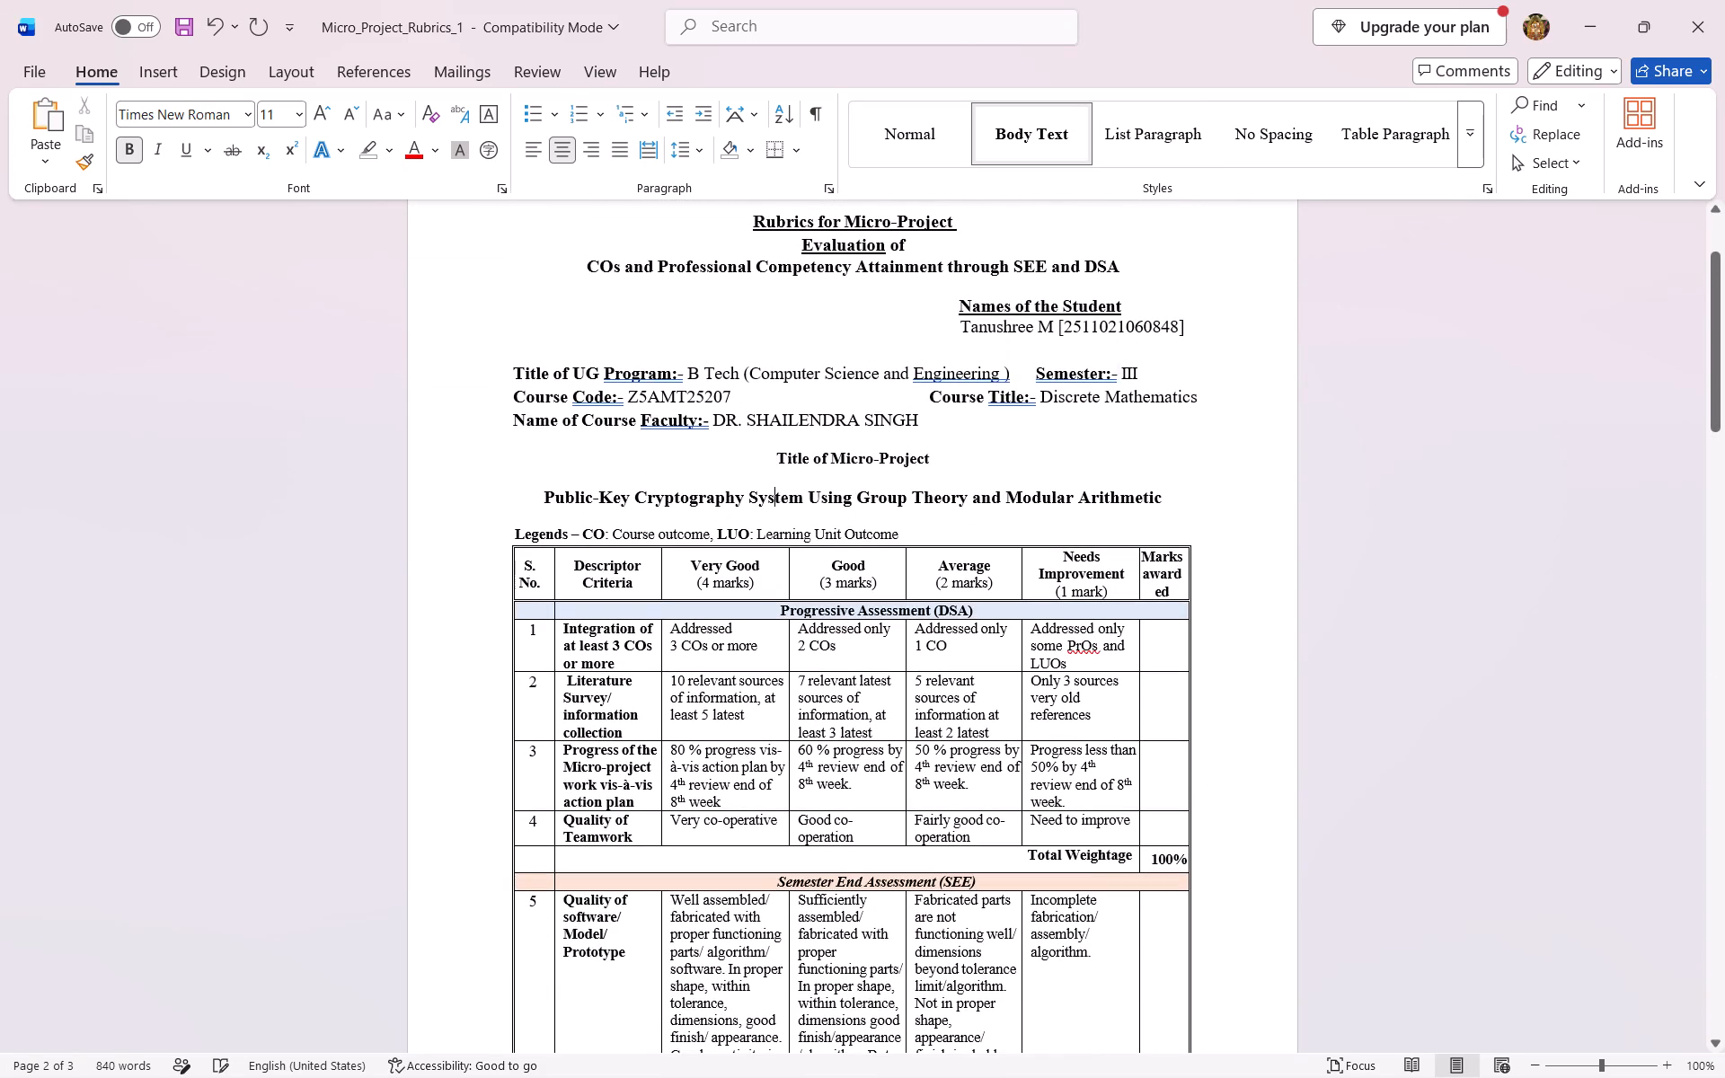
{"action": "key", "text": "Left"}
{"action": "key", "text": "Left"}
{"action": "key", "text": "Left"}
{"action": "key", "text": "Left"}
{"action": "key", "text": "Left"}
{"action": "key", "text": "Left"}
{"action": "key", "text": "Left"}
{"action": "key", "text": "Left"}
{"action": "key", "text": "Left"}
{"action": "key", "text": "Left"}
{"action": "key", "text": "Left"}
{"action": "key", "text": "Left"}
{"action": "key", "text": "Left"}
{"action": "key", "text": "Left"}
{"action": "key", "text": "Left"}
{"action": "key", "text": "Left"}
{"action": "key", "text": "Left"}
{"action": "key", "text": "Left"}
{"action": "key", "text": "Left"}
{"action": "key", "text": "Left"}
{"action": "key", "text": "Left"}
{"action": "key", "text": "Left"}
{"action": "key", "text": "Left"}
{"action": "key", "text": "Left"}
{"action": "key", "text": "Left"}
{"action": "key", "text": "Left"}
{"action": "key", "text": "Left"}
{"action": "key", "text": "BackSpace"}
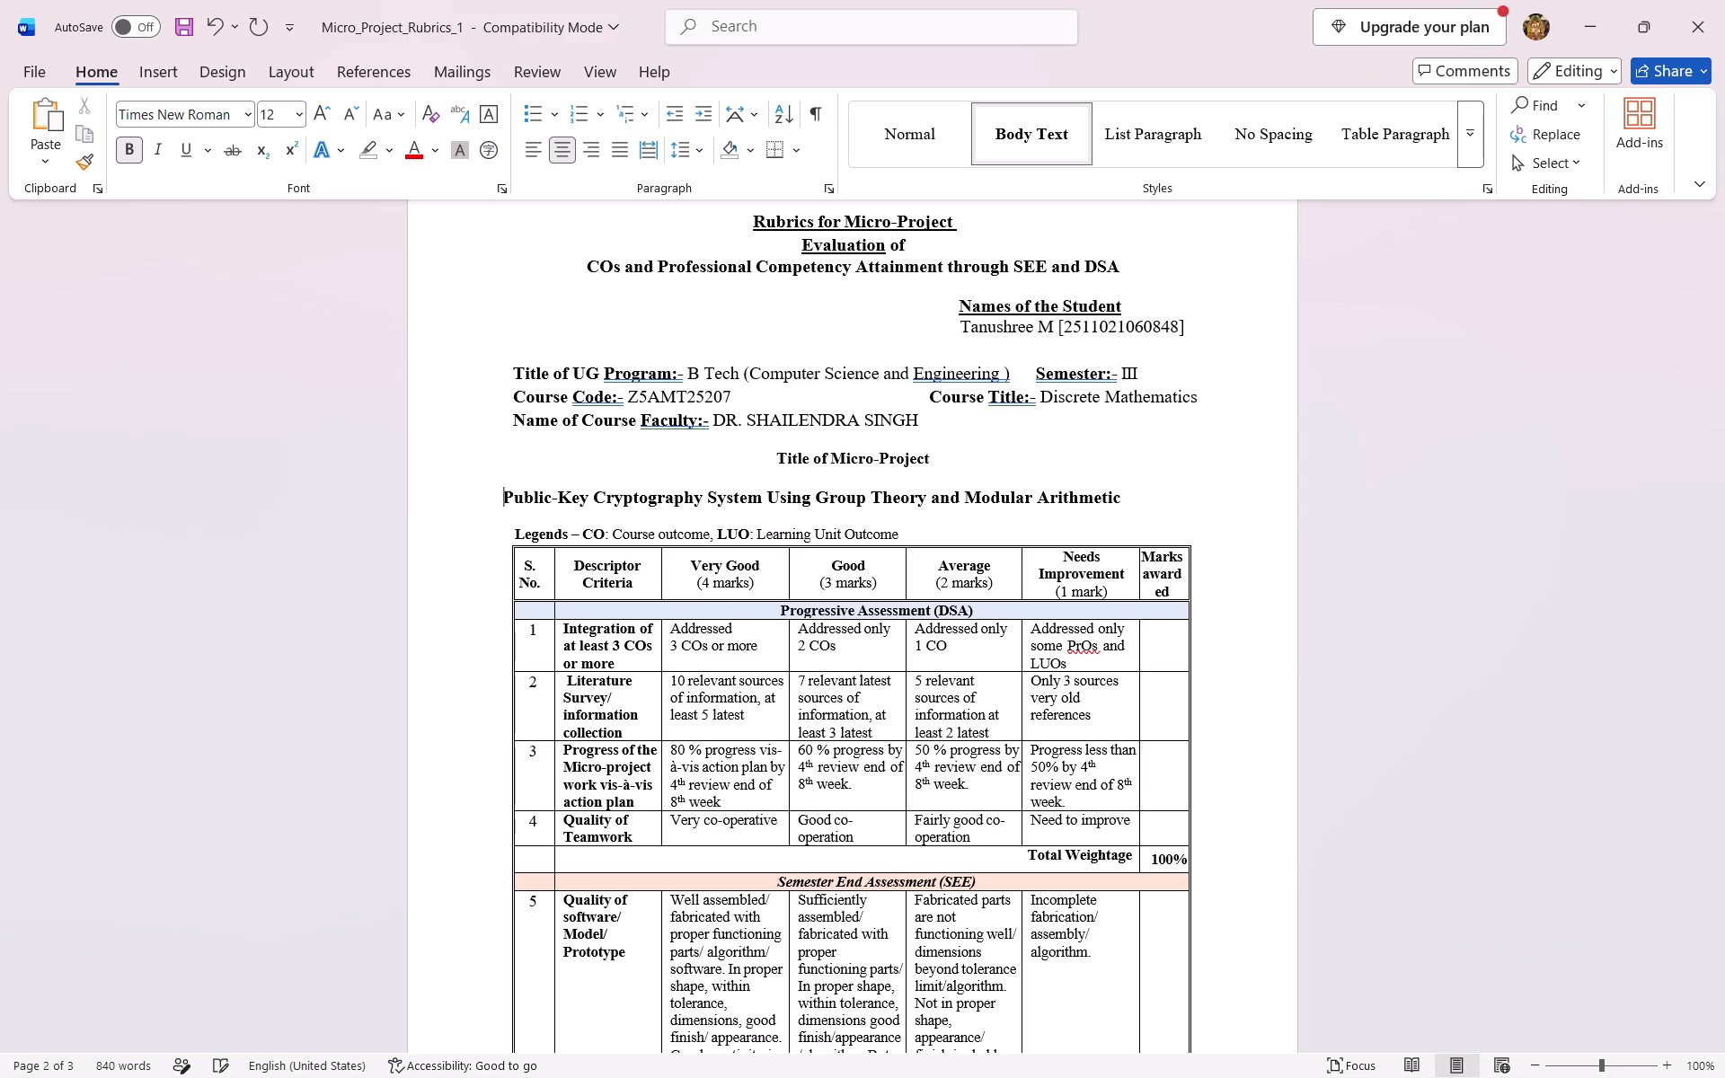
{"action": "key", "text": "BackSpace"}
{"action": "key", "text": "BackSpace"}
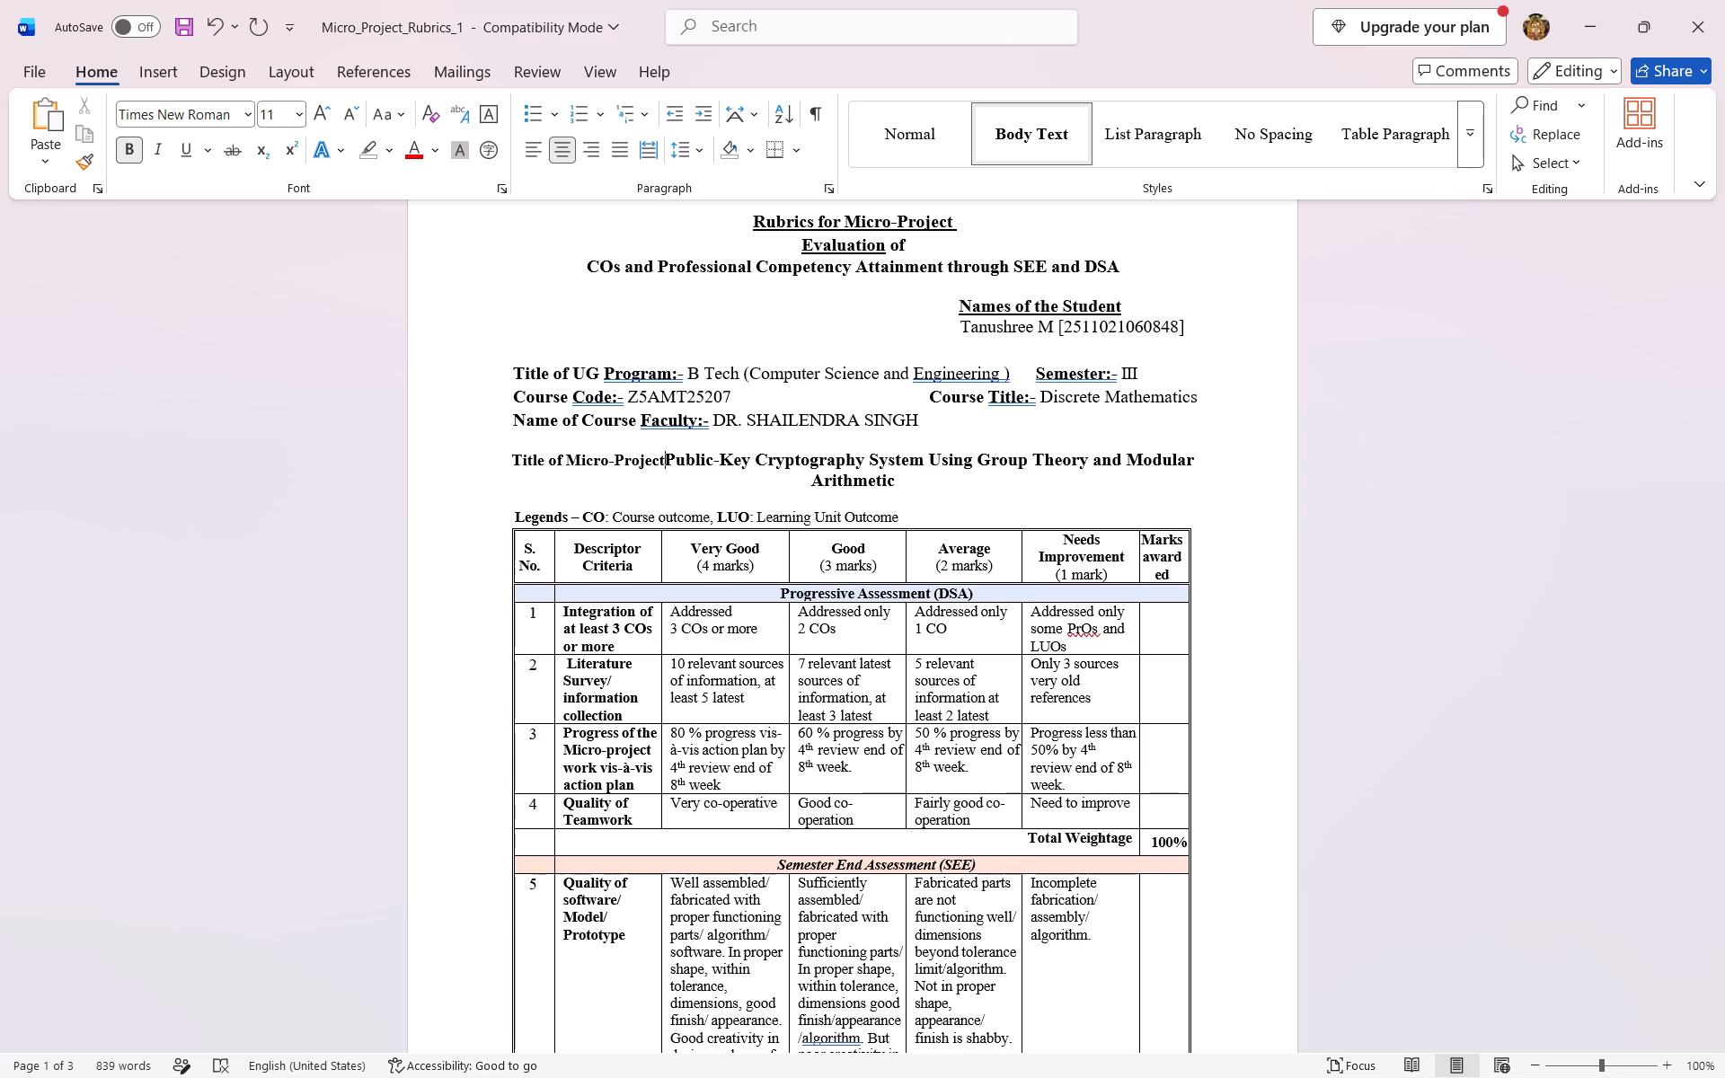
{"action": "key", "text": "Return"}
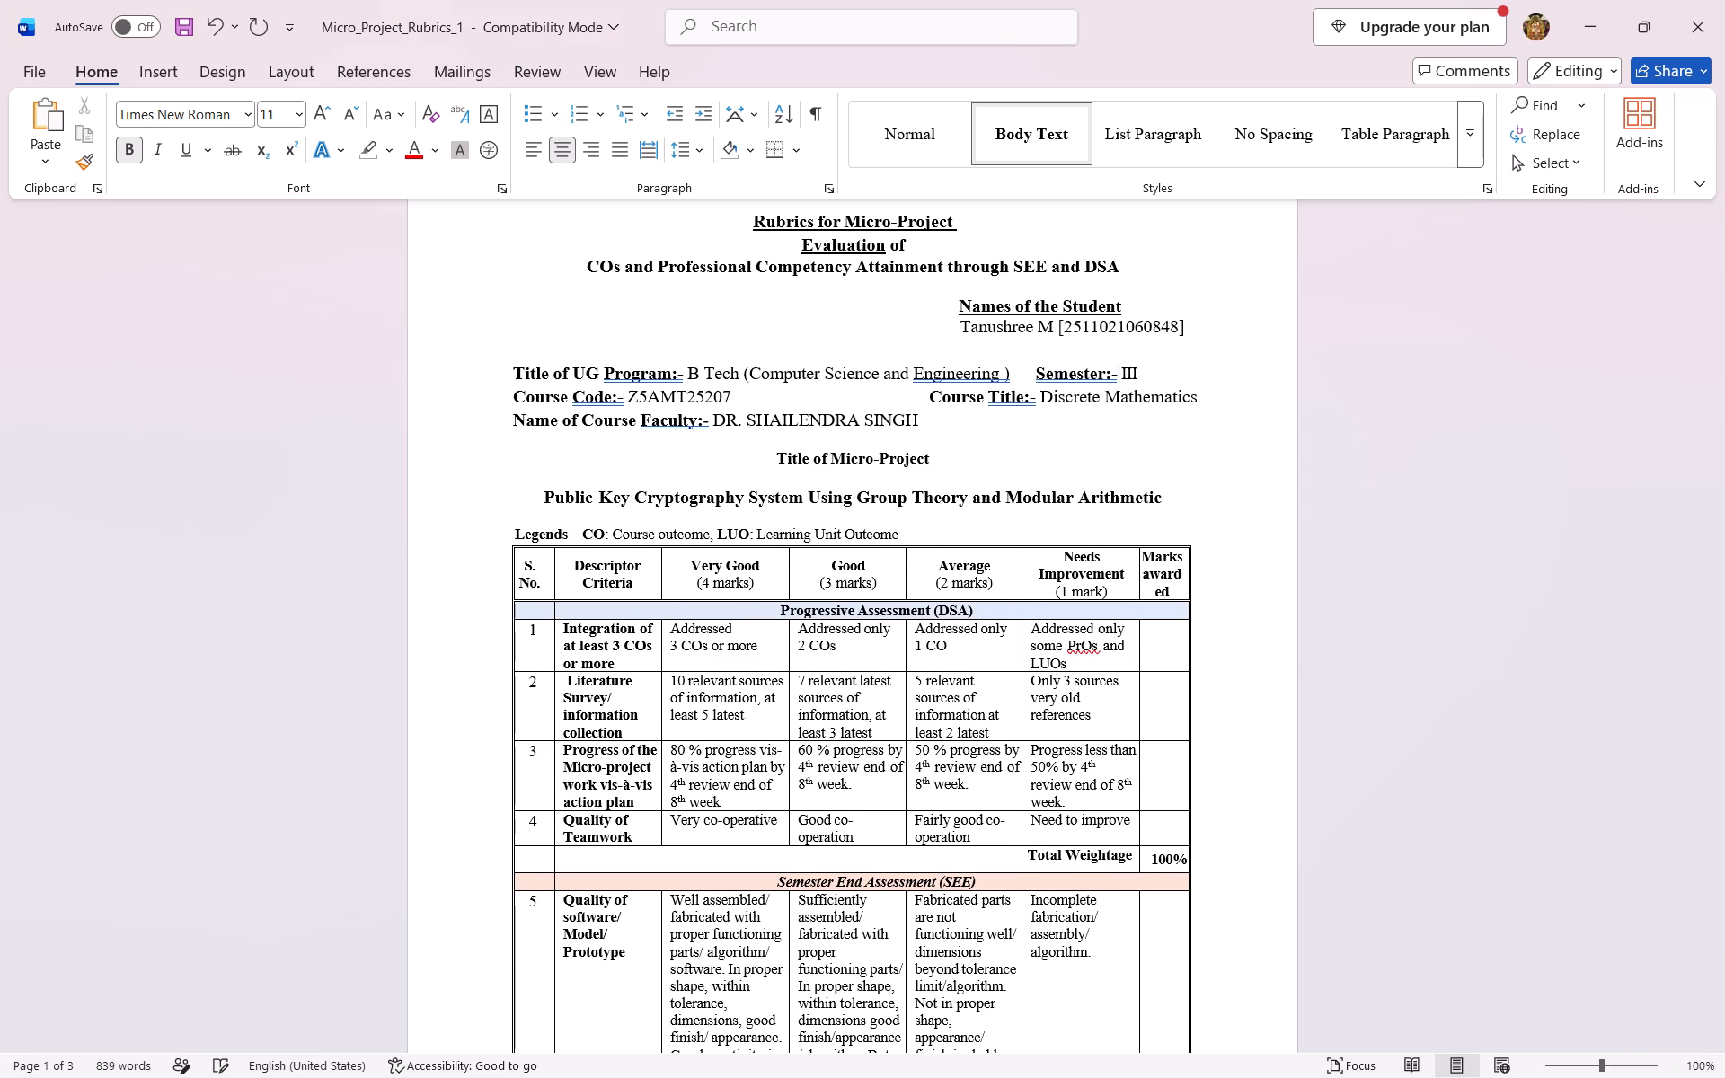
Remove the space before the "Title of Micro-Project" heading and the Public-Key Cryptography project title below it.
{"action": "left_click_drag", "start_coordinate": [778, 454], "coordinate": [977, 484]}
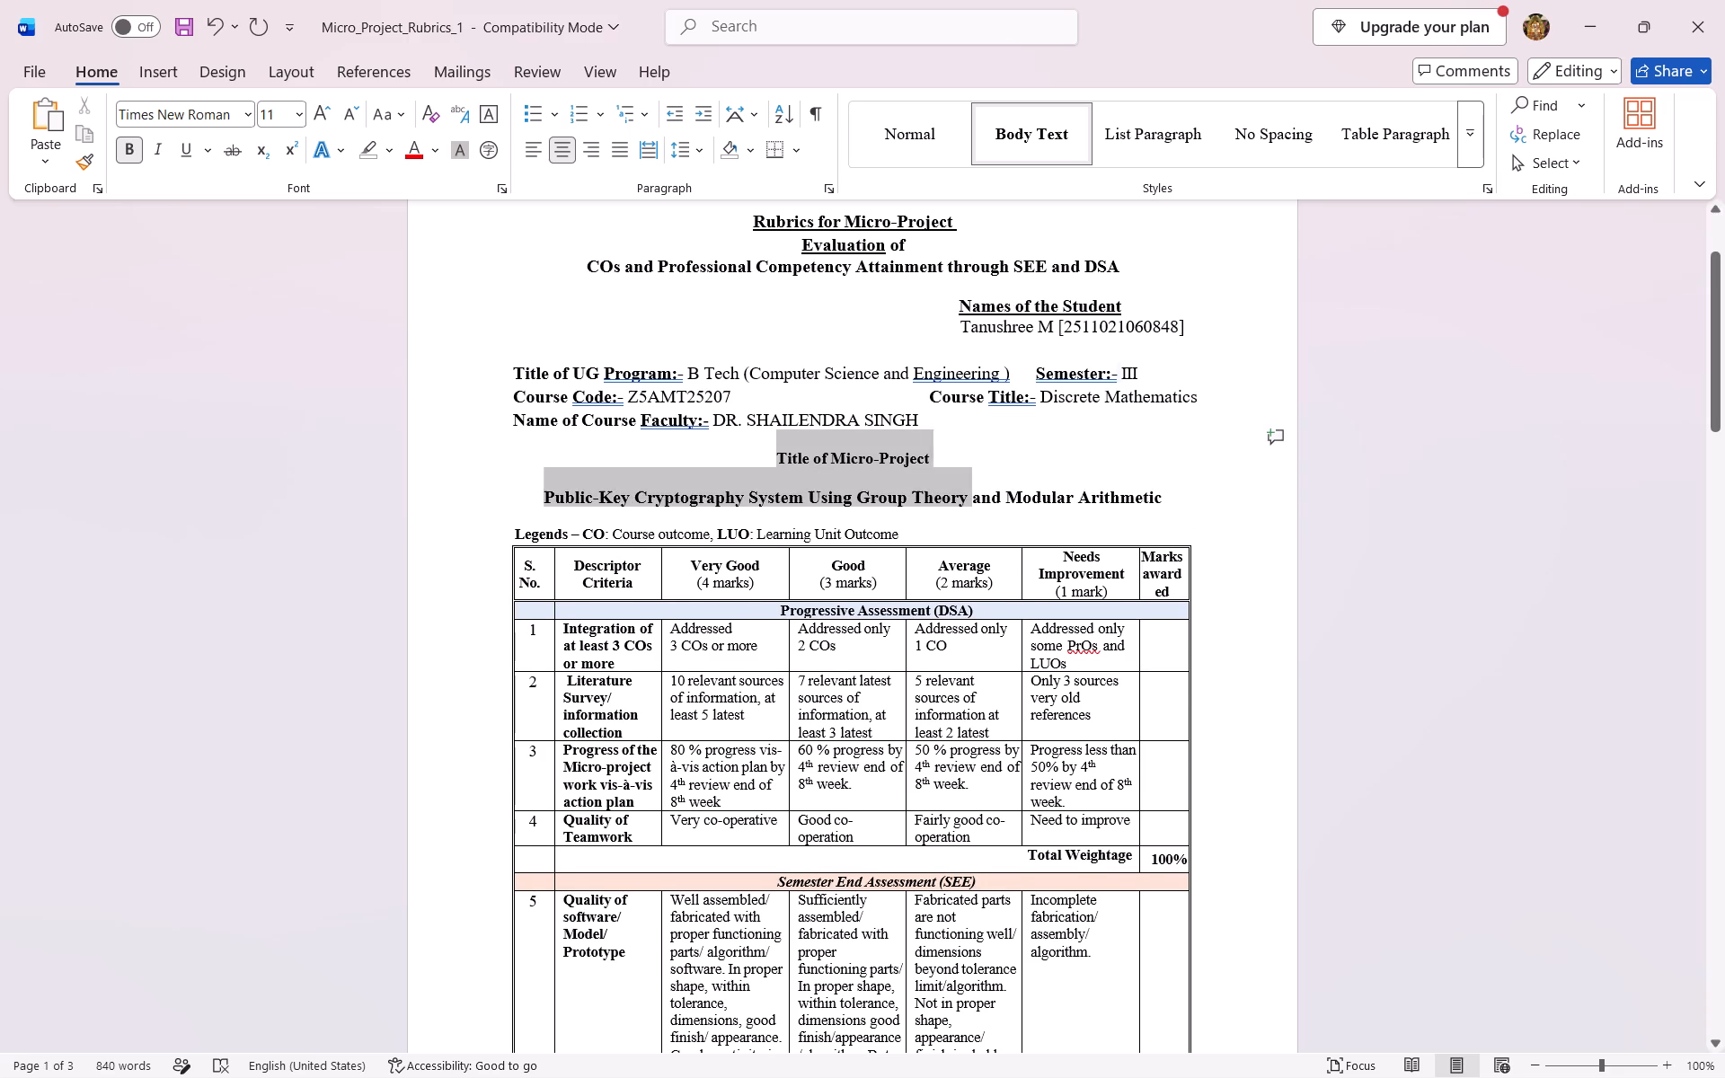
{"action": "left_click_drag", "start_coordinate": [977, 484], "coordinate": [1132, 491]}
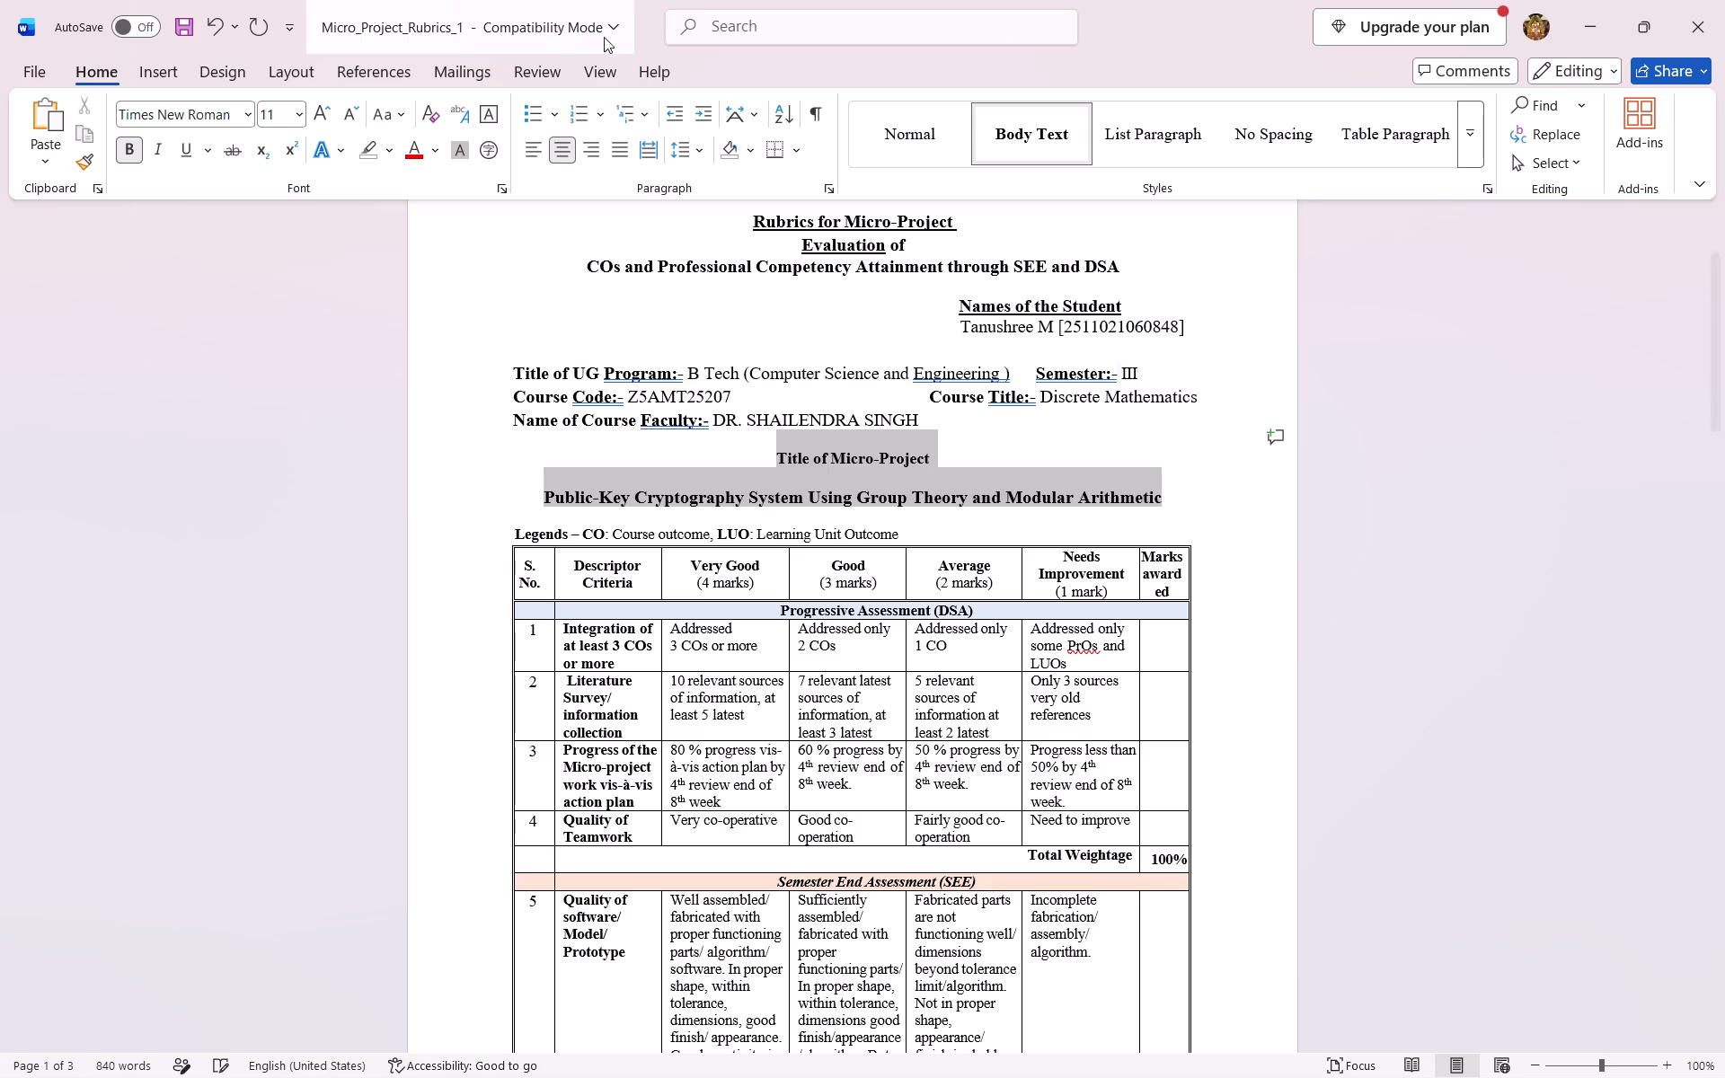
{"action": "left_click", "coordinate": [691, 142]}
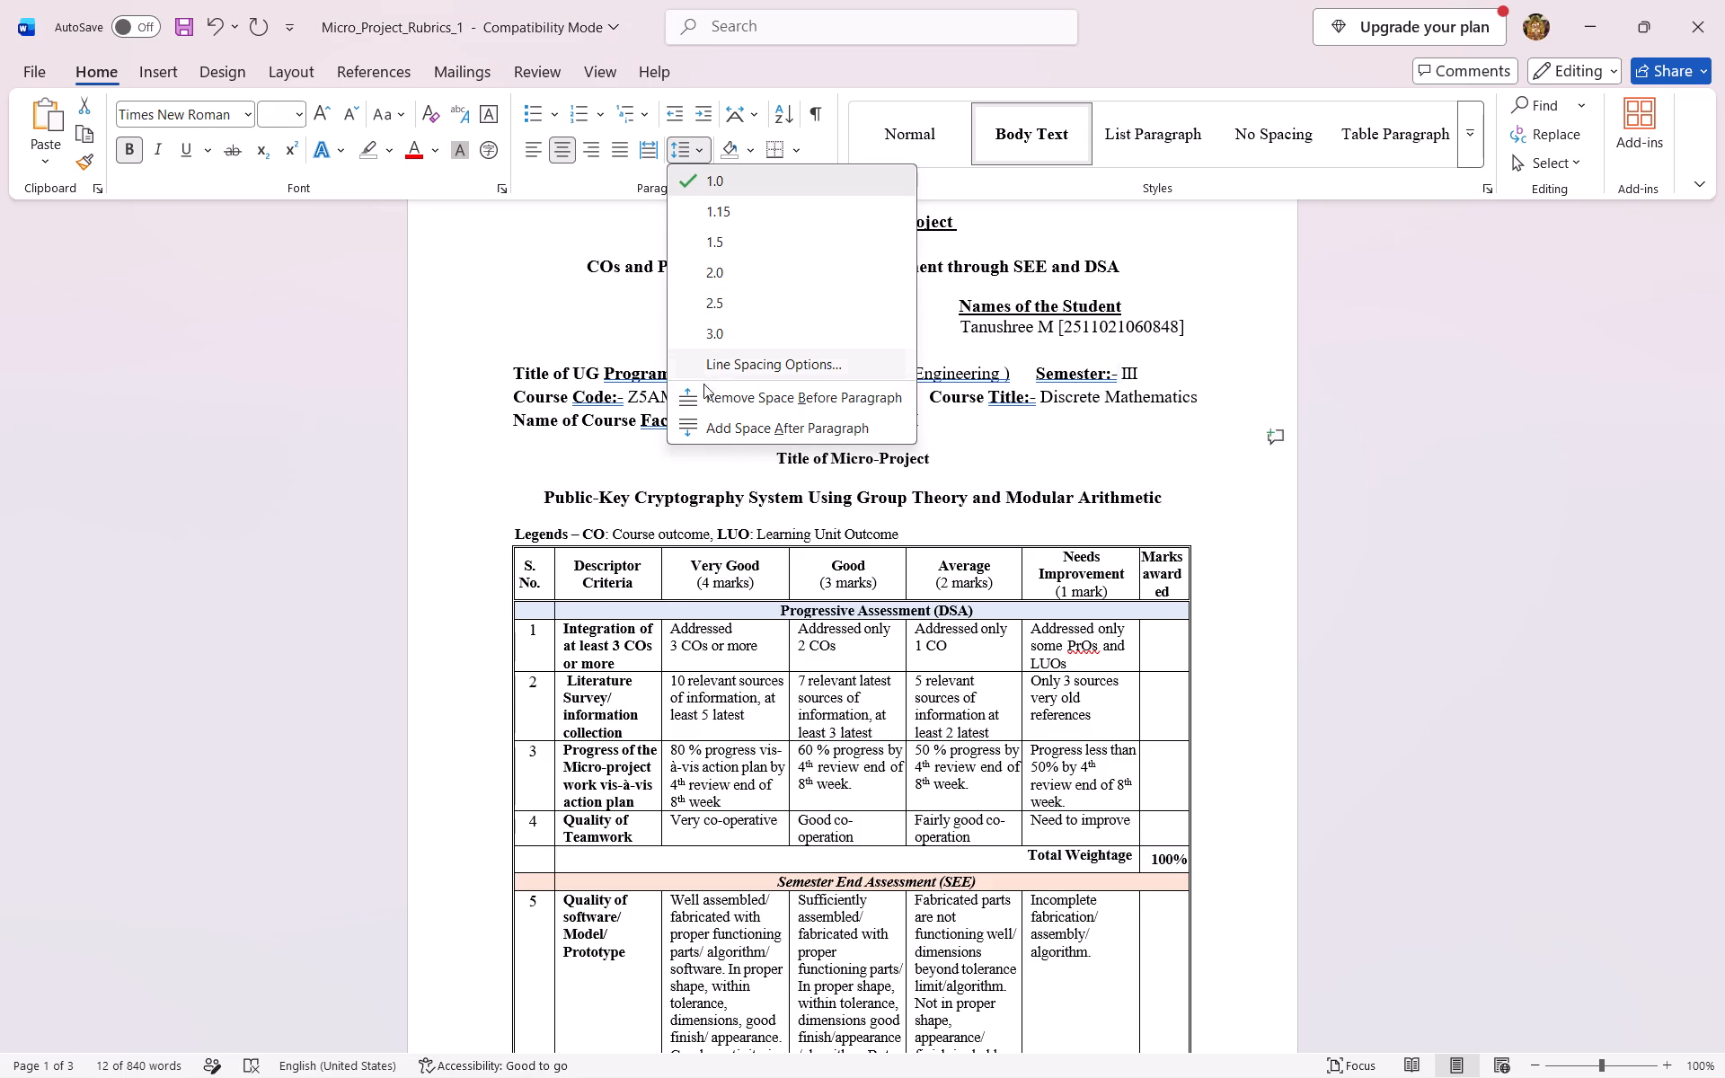
{"action": "left_click", "coordinate": [696, 400]}
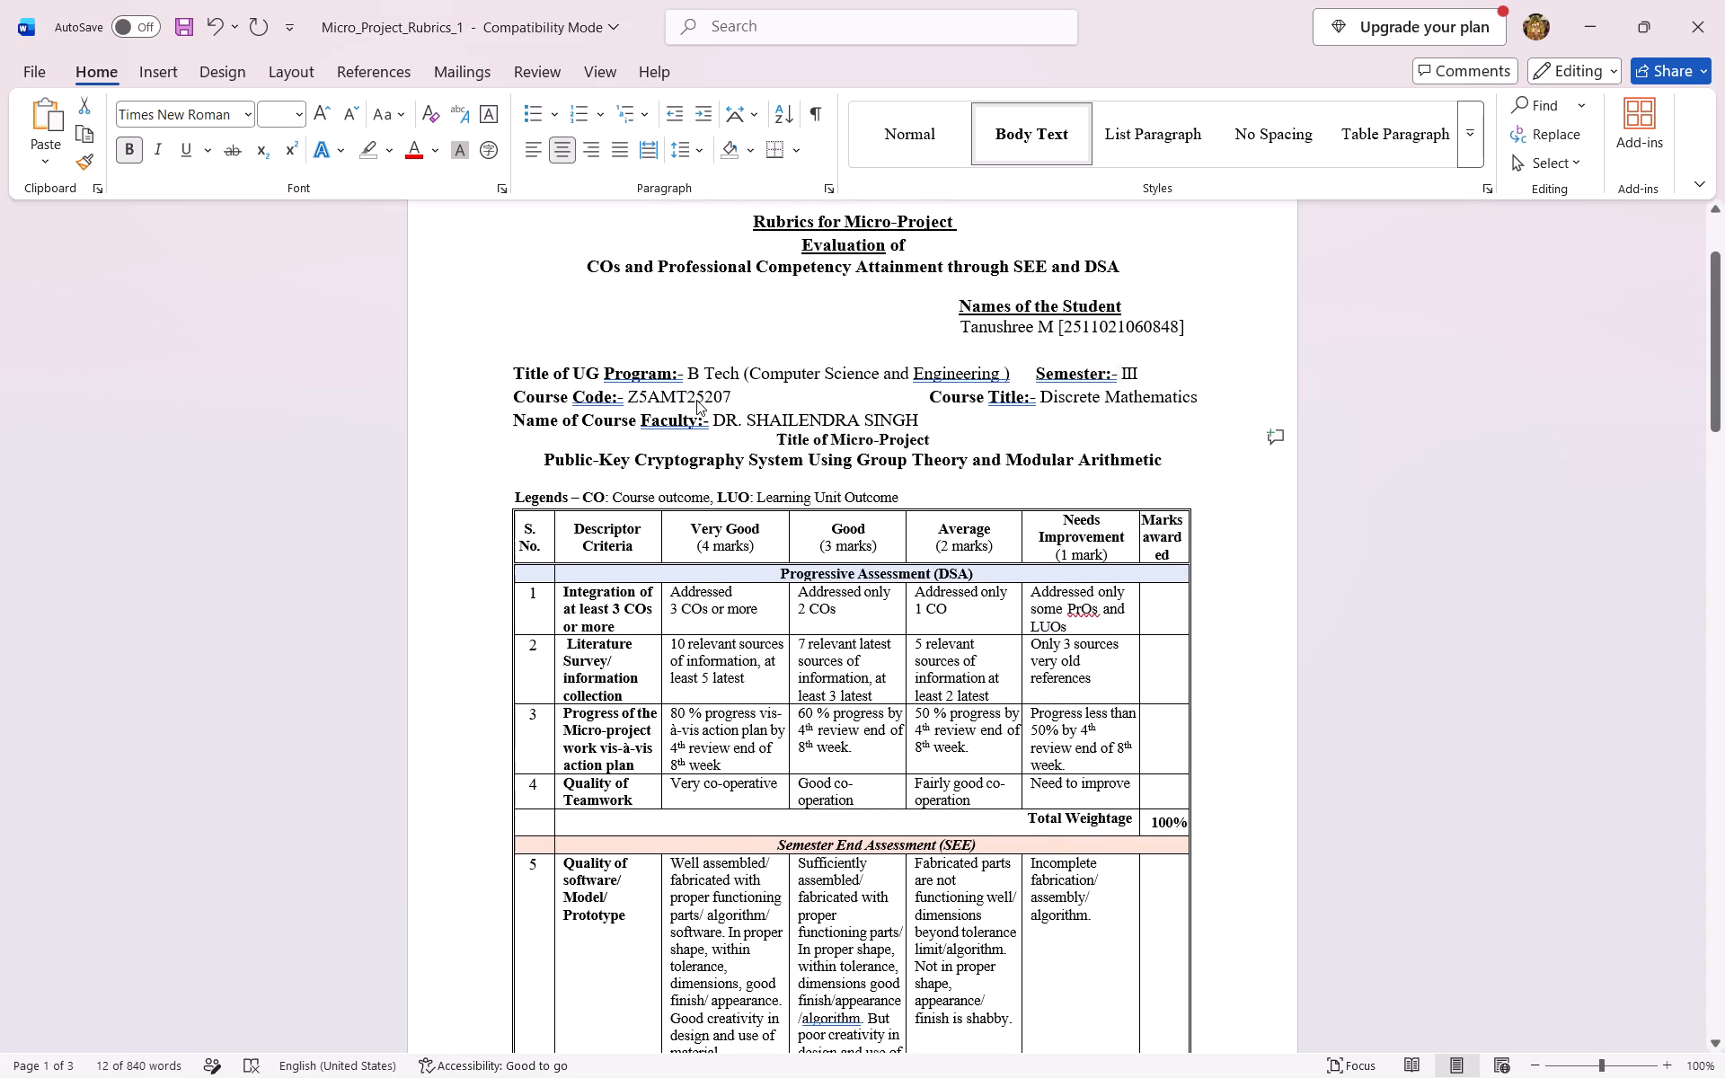
{"action": "left_click", "coordinate": [984, 436]}
Delete the empty line between the student's name and the "Title of UG Program" line.
{"action": "scroll", "coordinate": [952, 509], "scroll_direction": "down", "scroll_amount": 3}
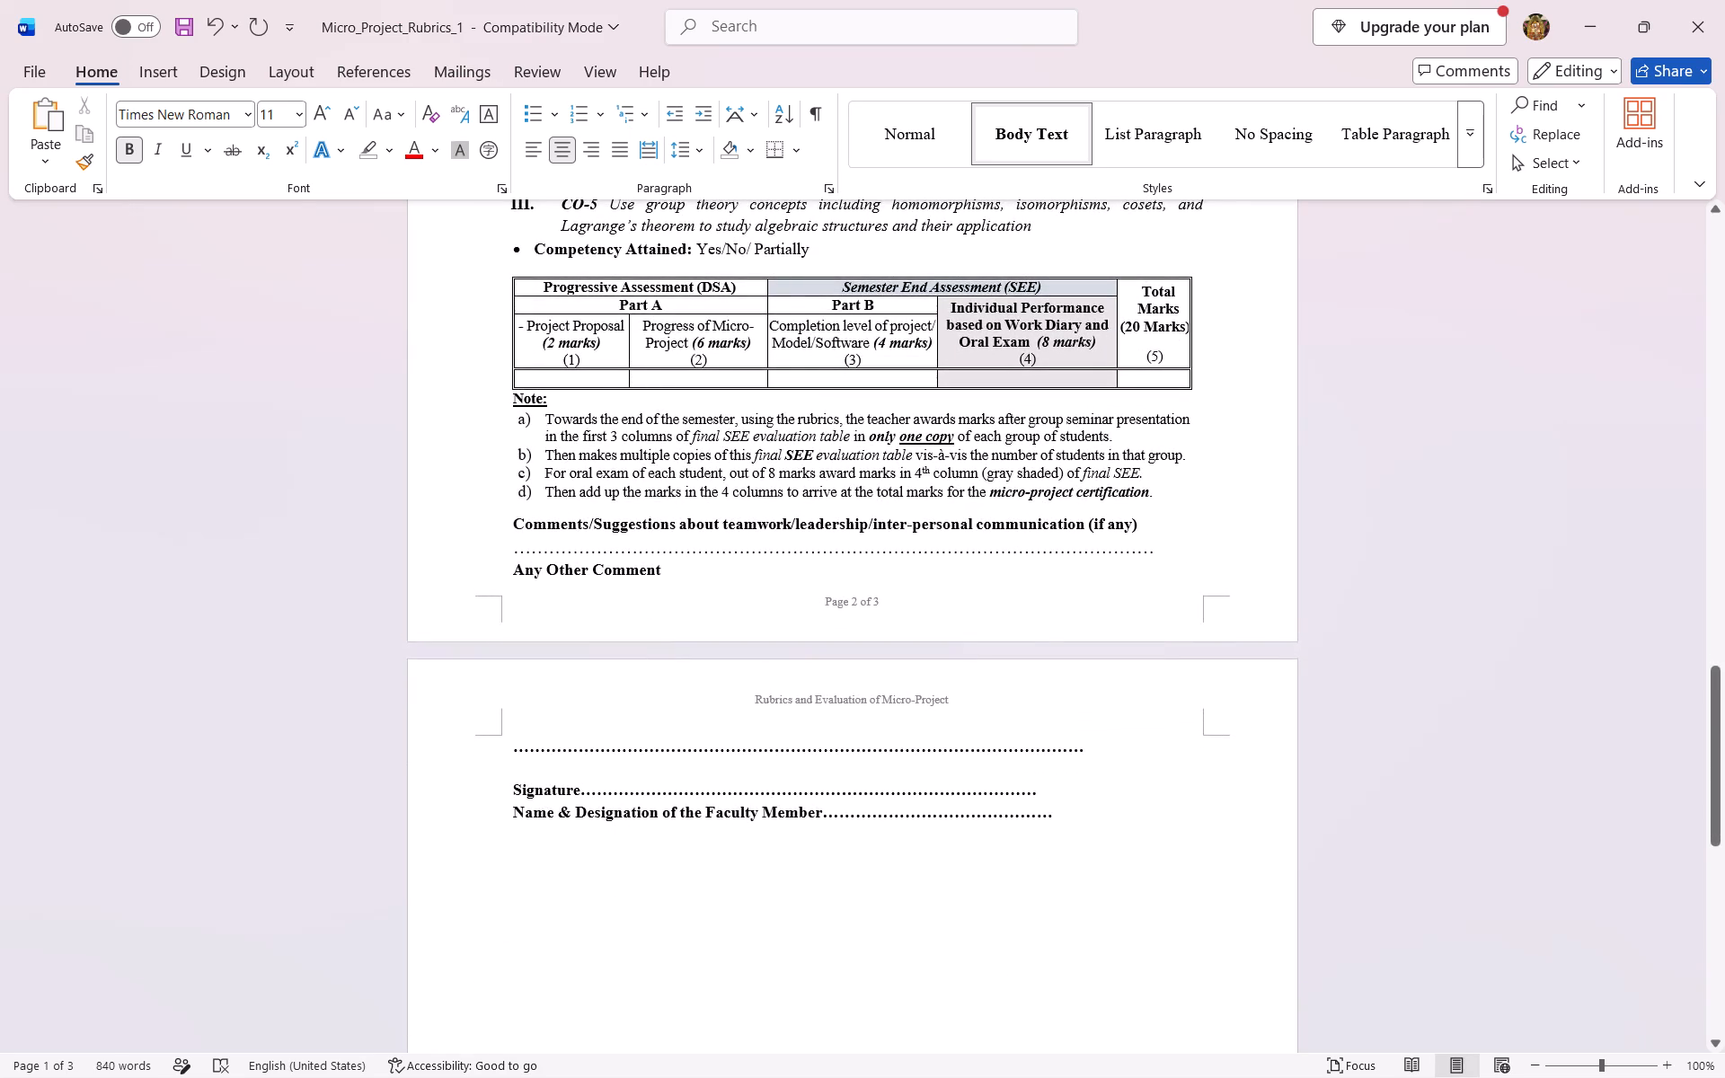
{"action": "scroll", "coordinate": [952, 509], "scroll_direction": "up", "scroll_amount": 3}
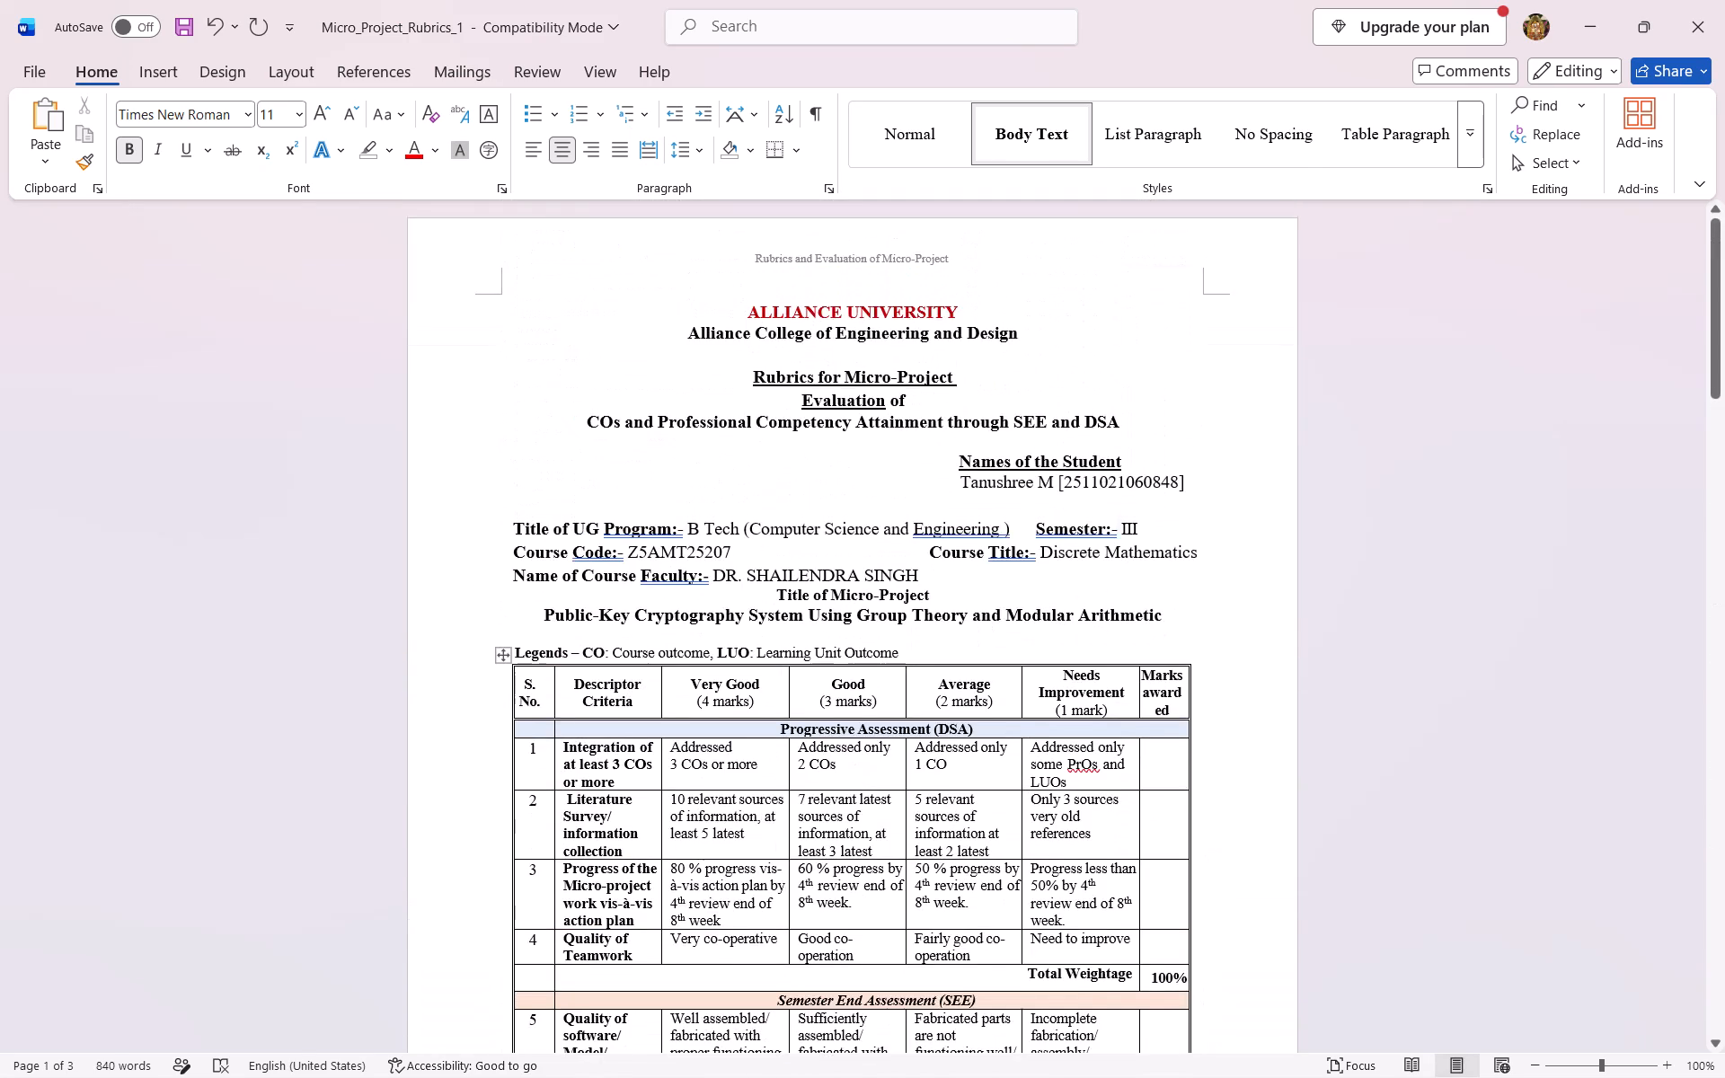
{"action": "left_click", "coordinate": [745, 498]}
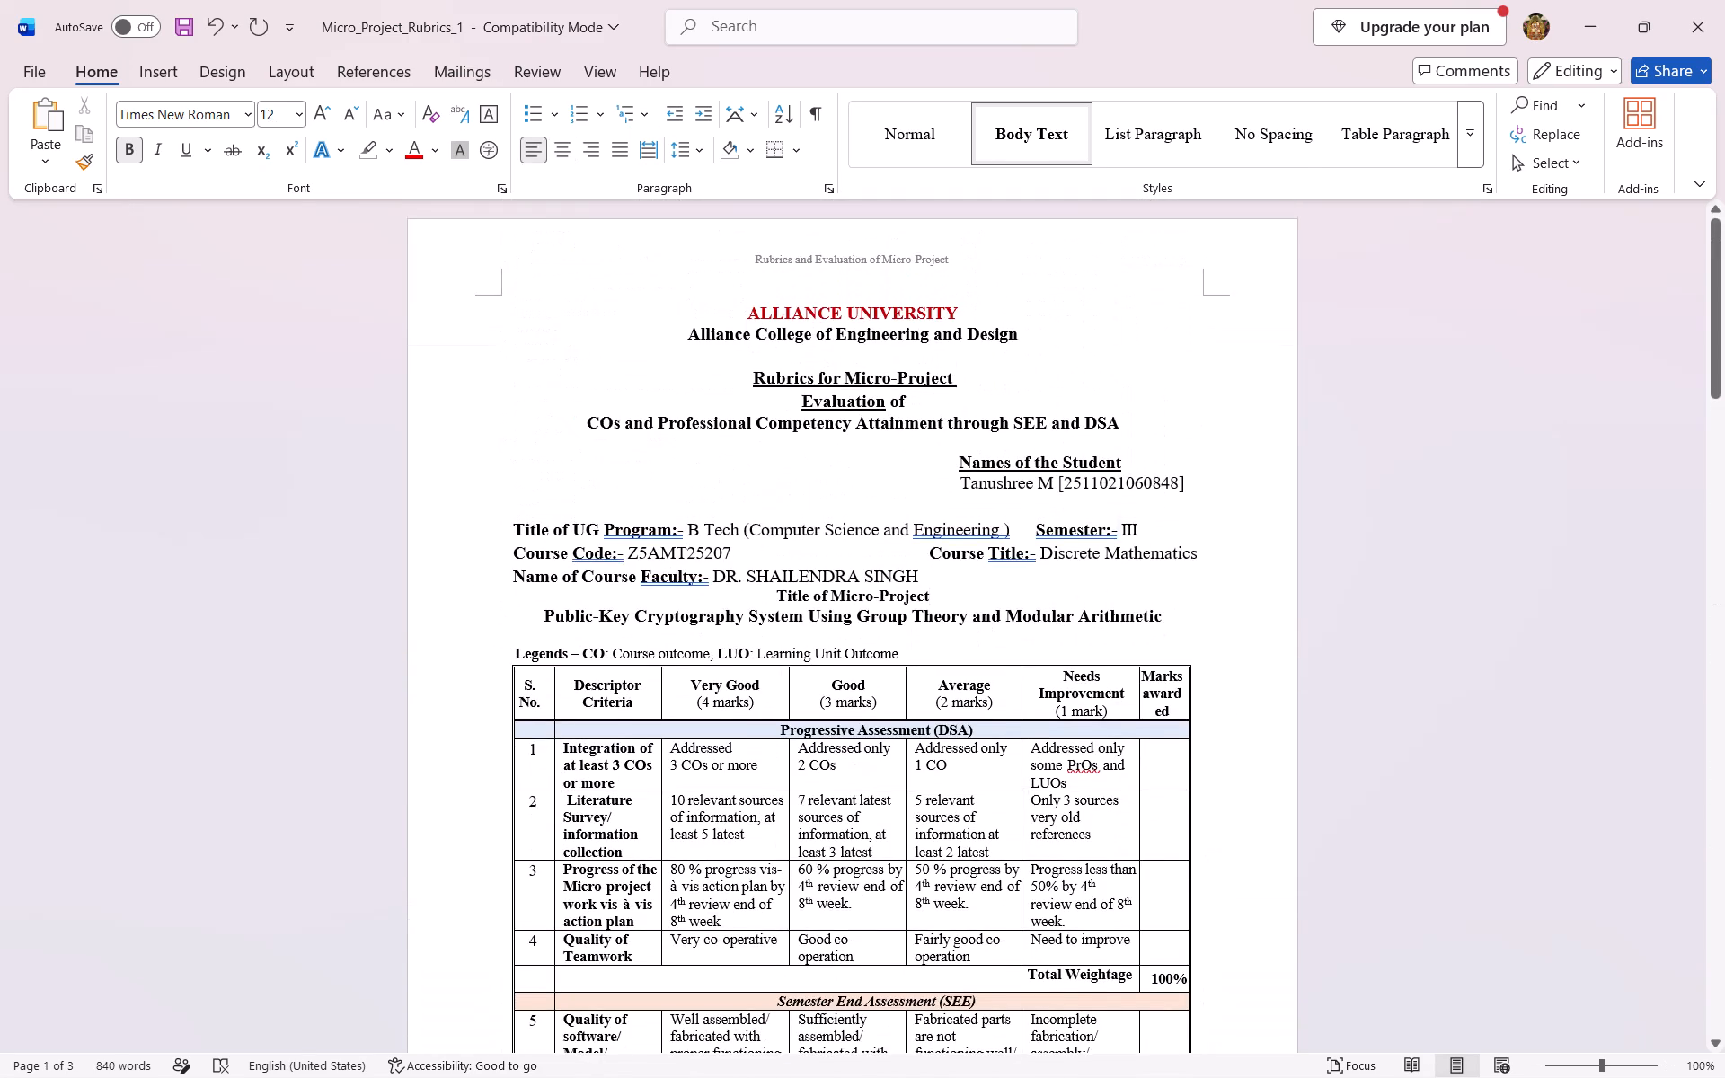
{"action": "key", "text": "BackSpace"}
{"action": "key", "text": "BackSpace"}
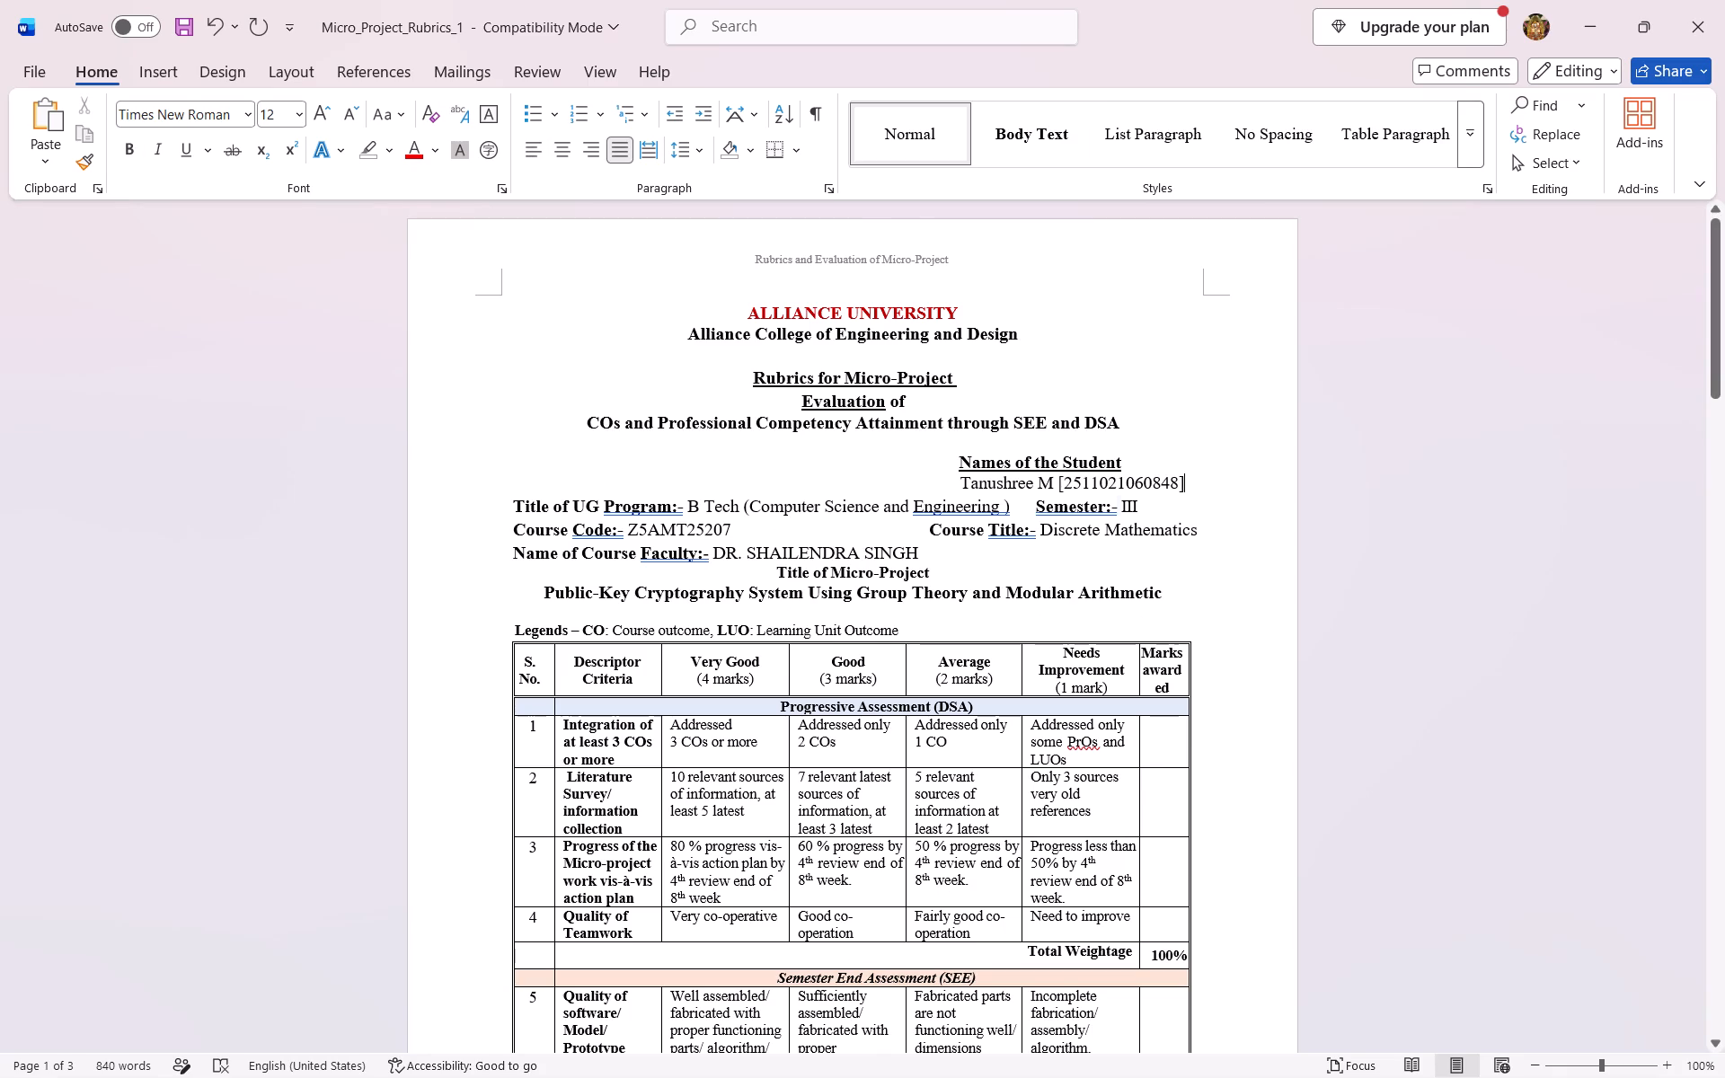
Set the font size to 11 for everything from "Names of the Student" through the Public-Key Cryptography project title.
{"action": "left_click_drag", "start_coordinate": [957, 459], "coordinate": [983, 596]}
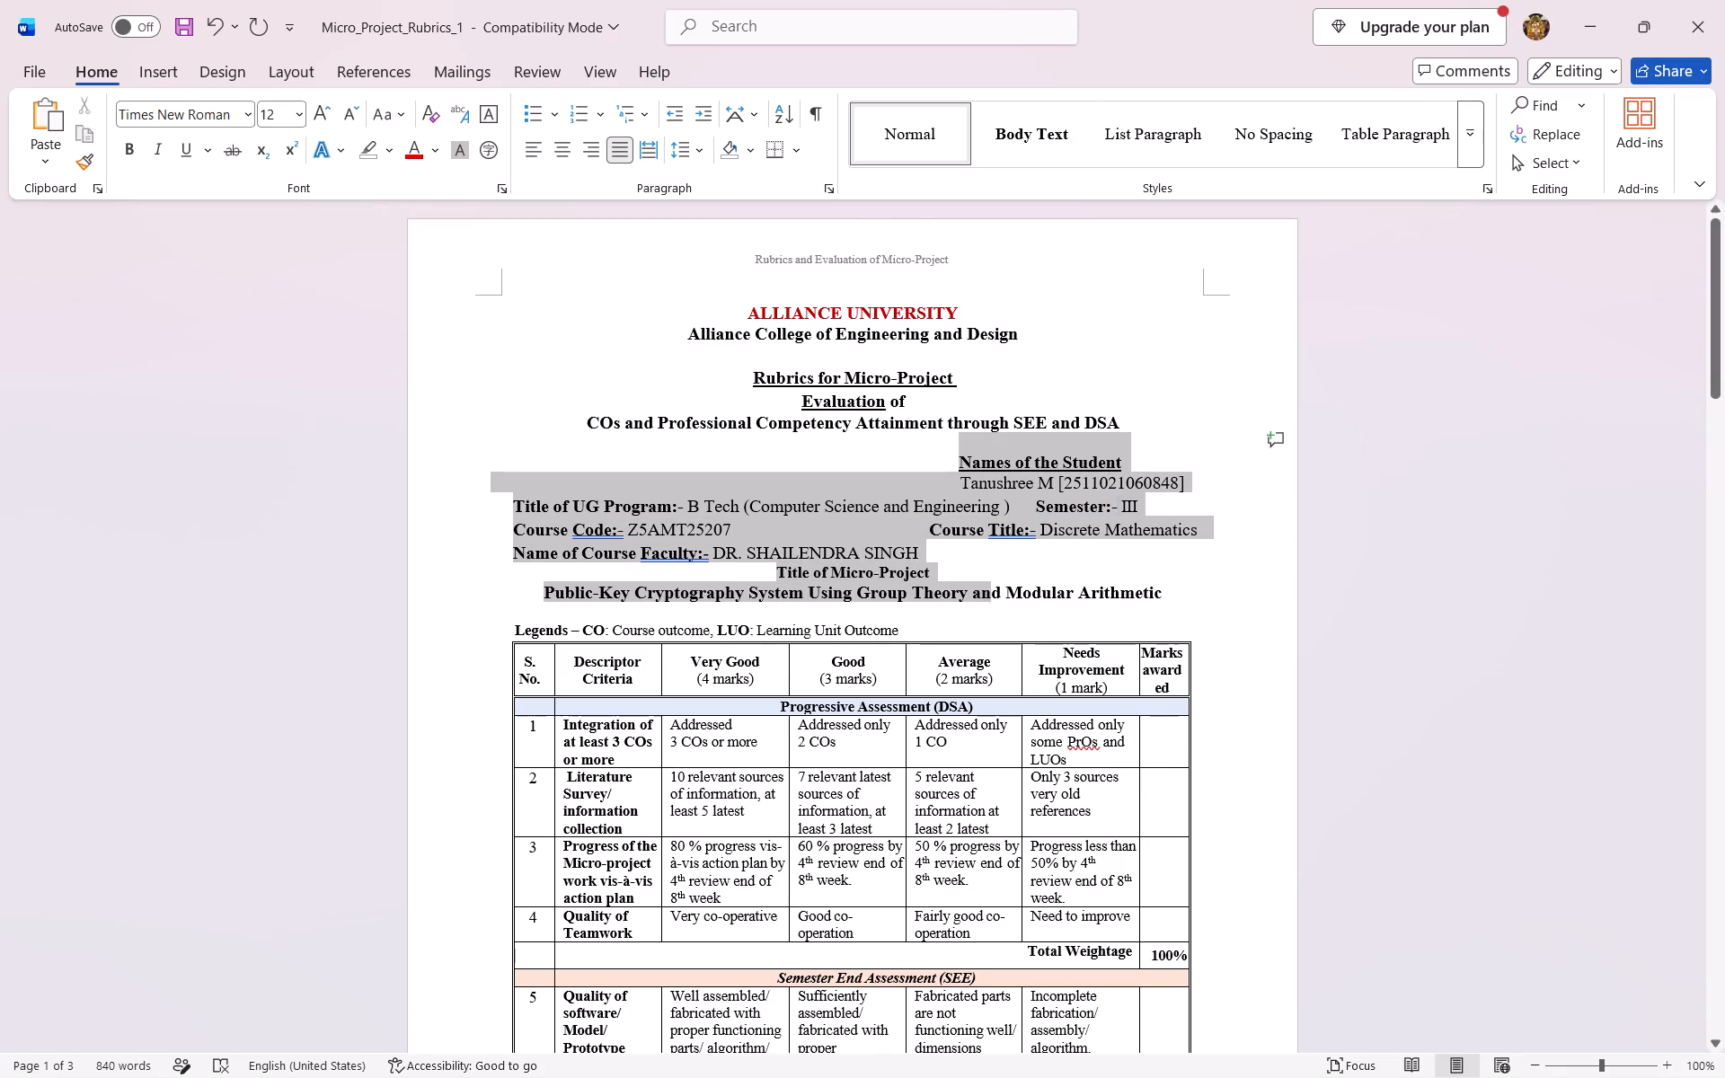
{"action": "left_click_drag", "start_coordinate": [983, 596], "coordinate": [1179, 588]}
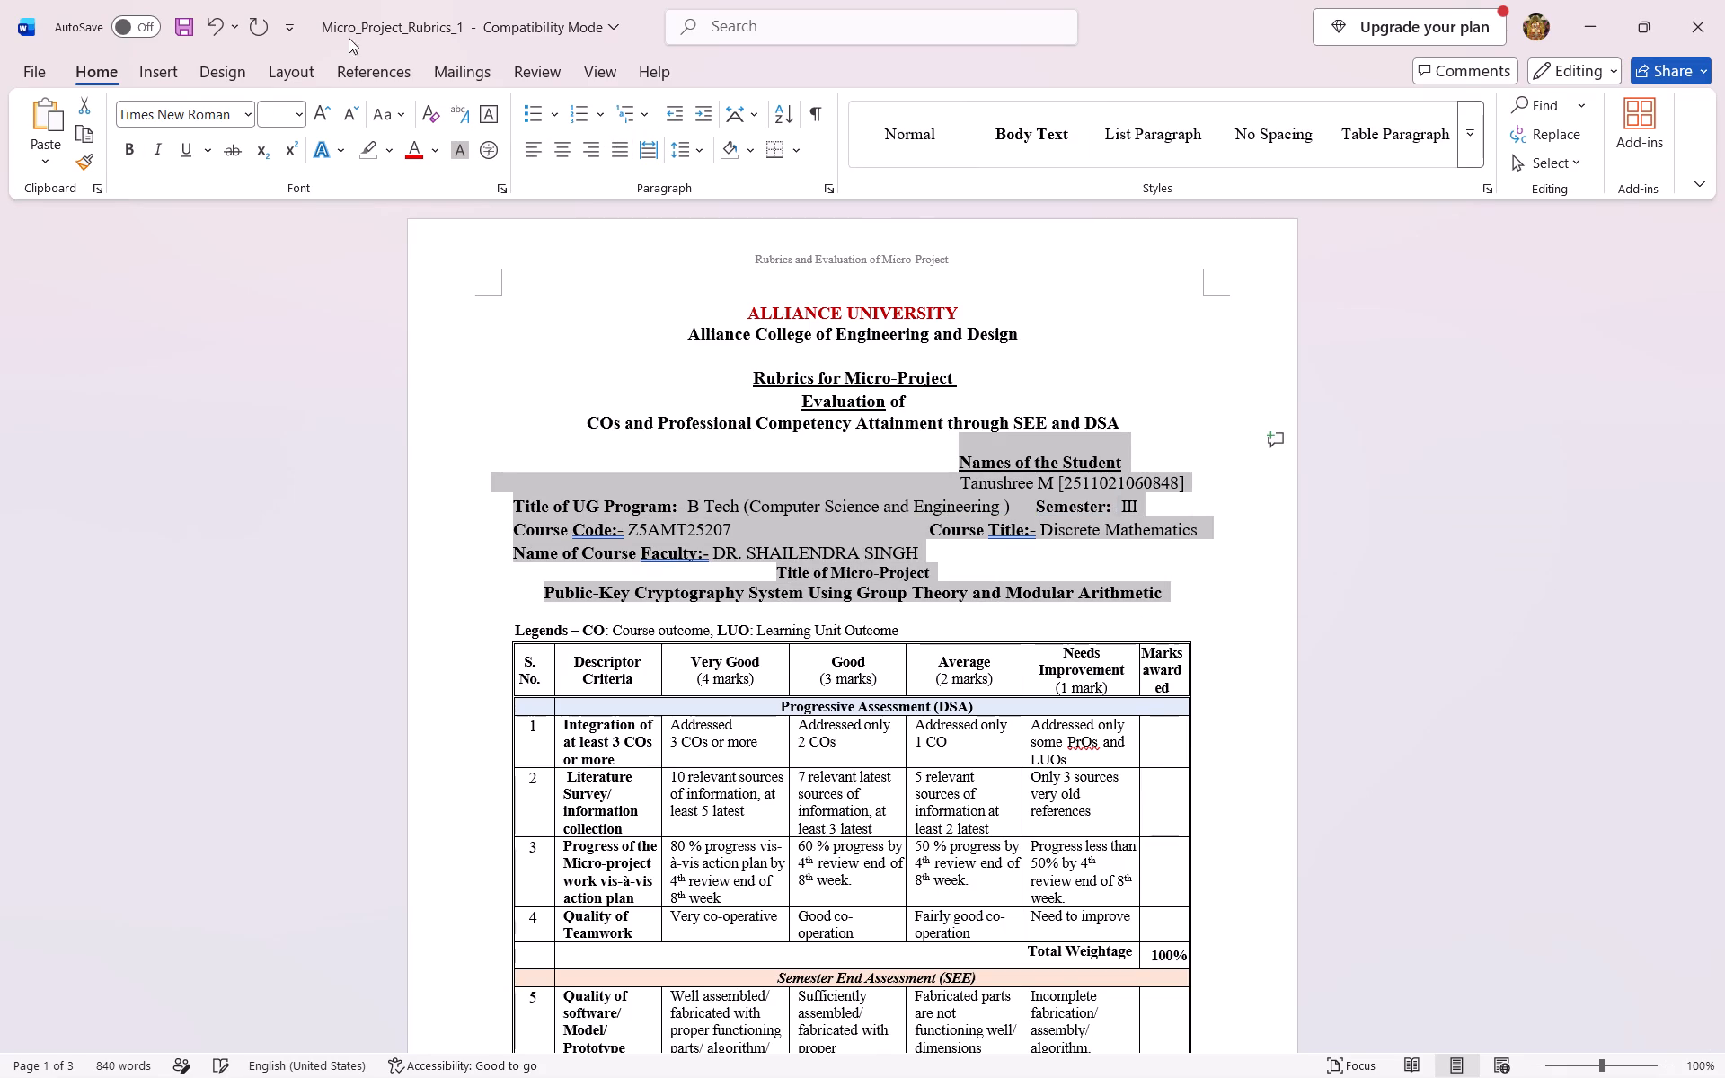
{"action": "left_click", "coordinate": [299, 113]}
{"action": "left_click", "coordinate": [291, 225]}
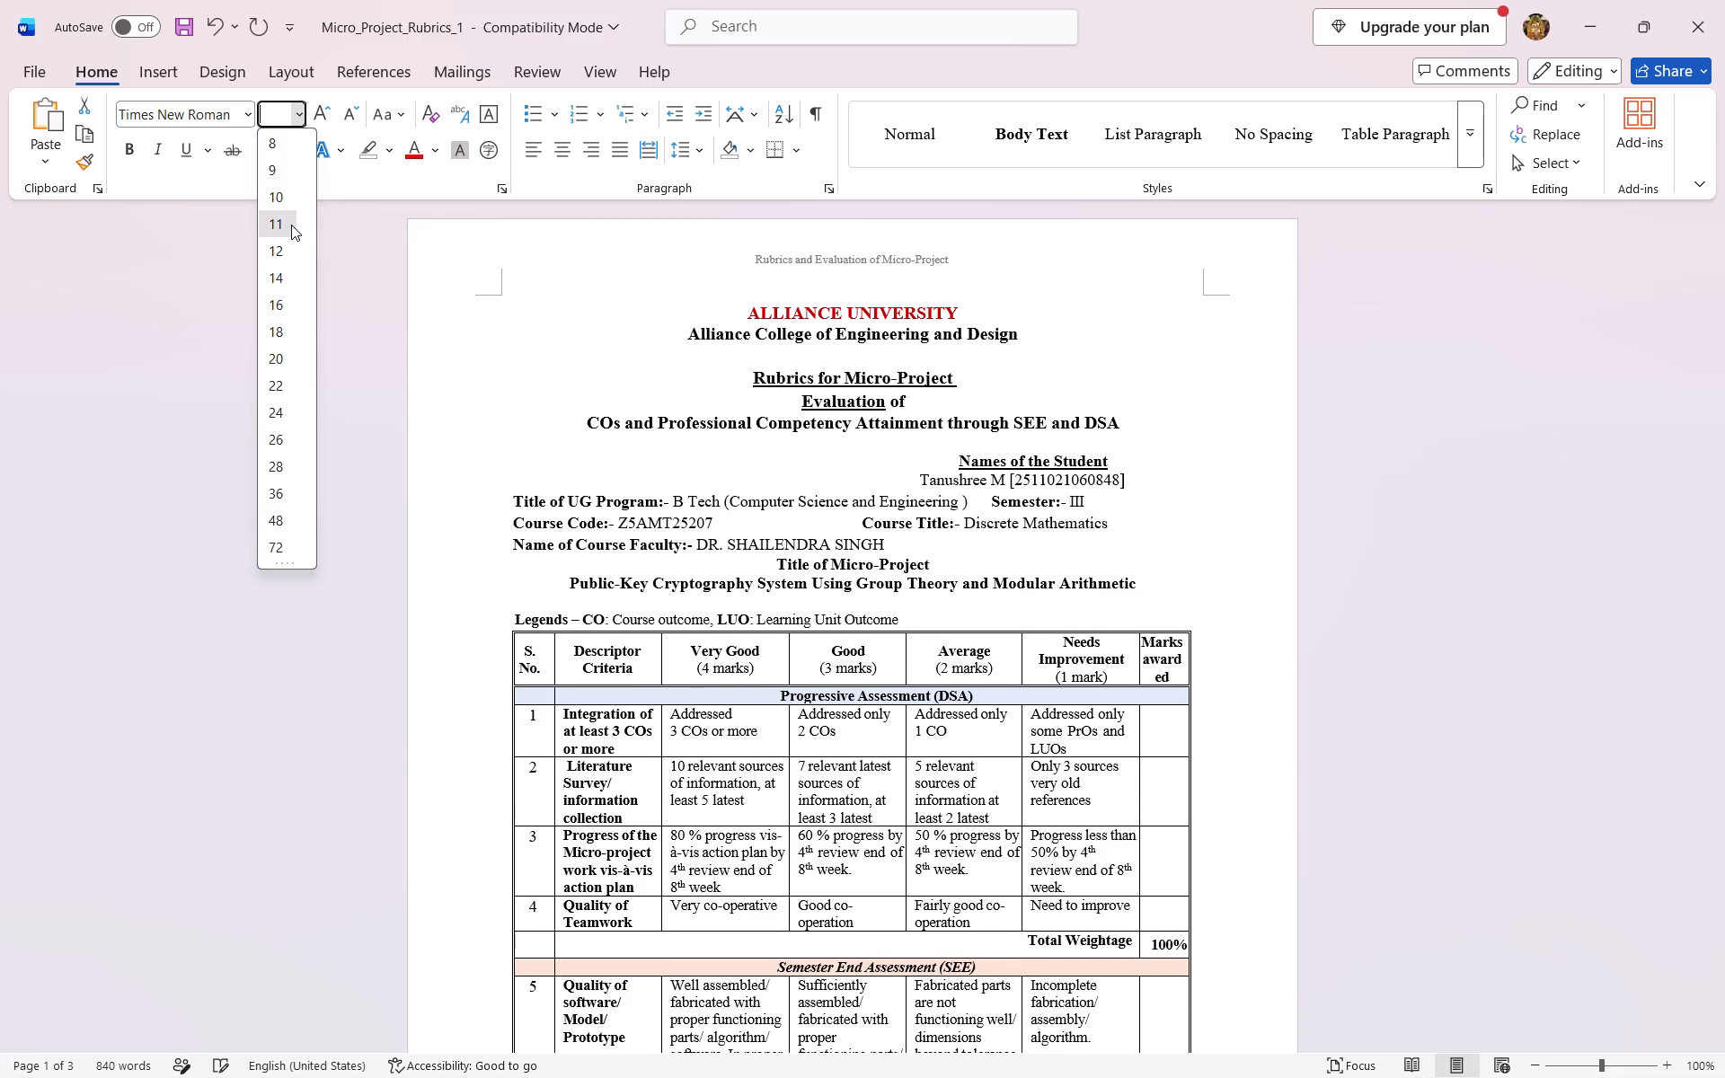
{"action": "left_click", "coordinate": [523, 396]}
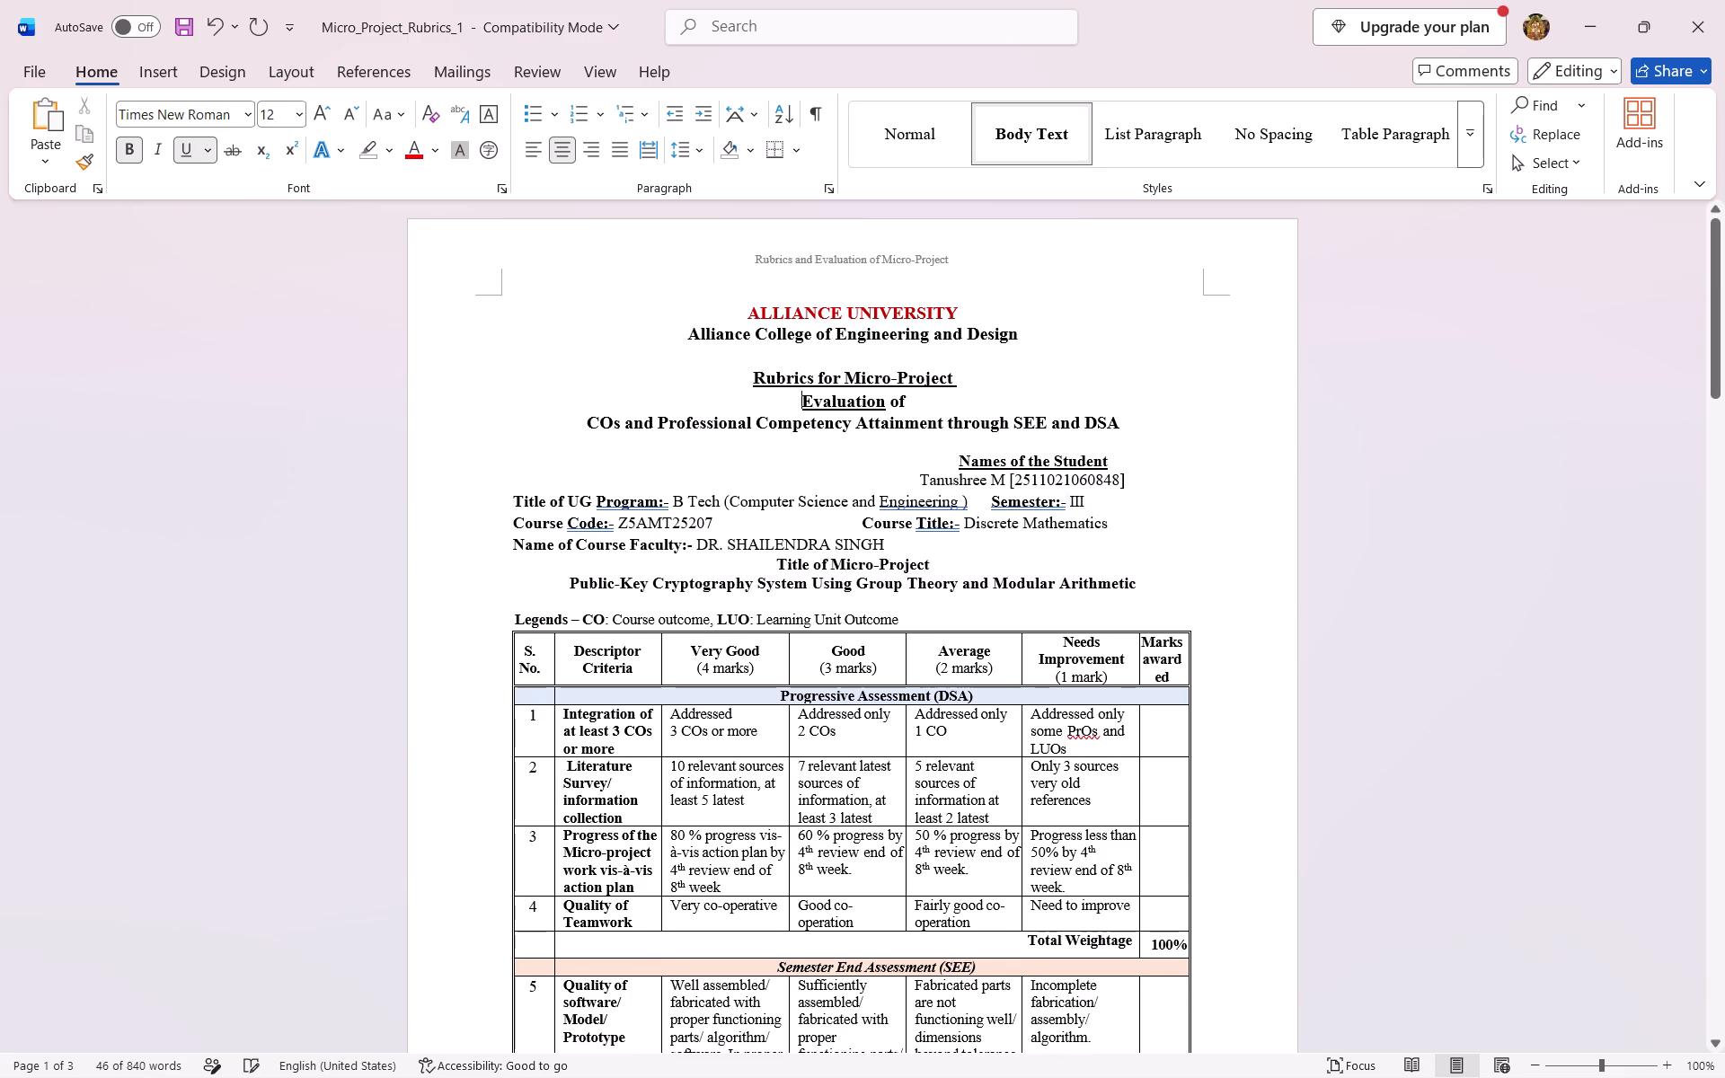
Examine the layout across all pages, including the rubric table's page break and the lines running onto the last page.
{"action": "scroll", "coordinate": [985, 448], "scroll_direction": "down", "scroll_amount": 11}
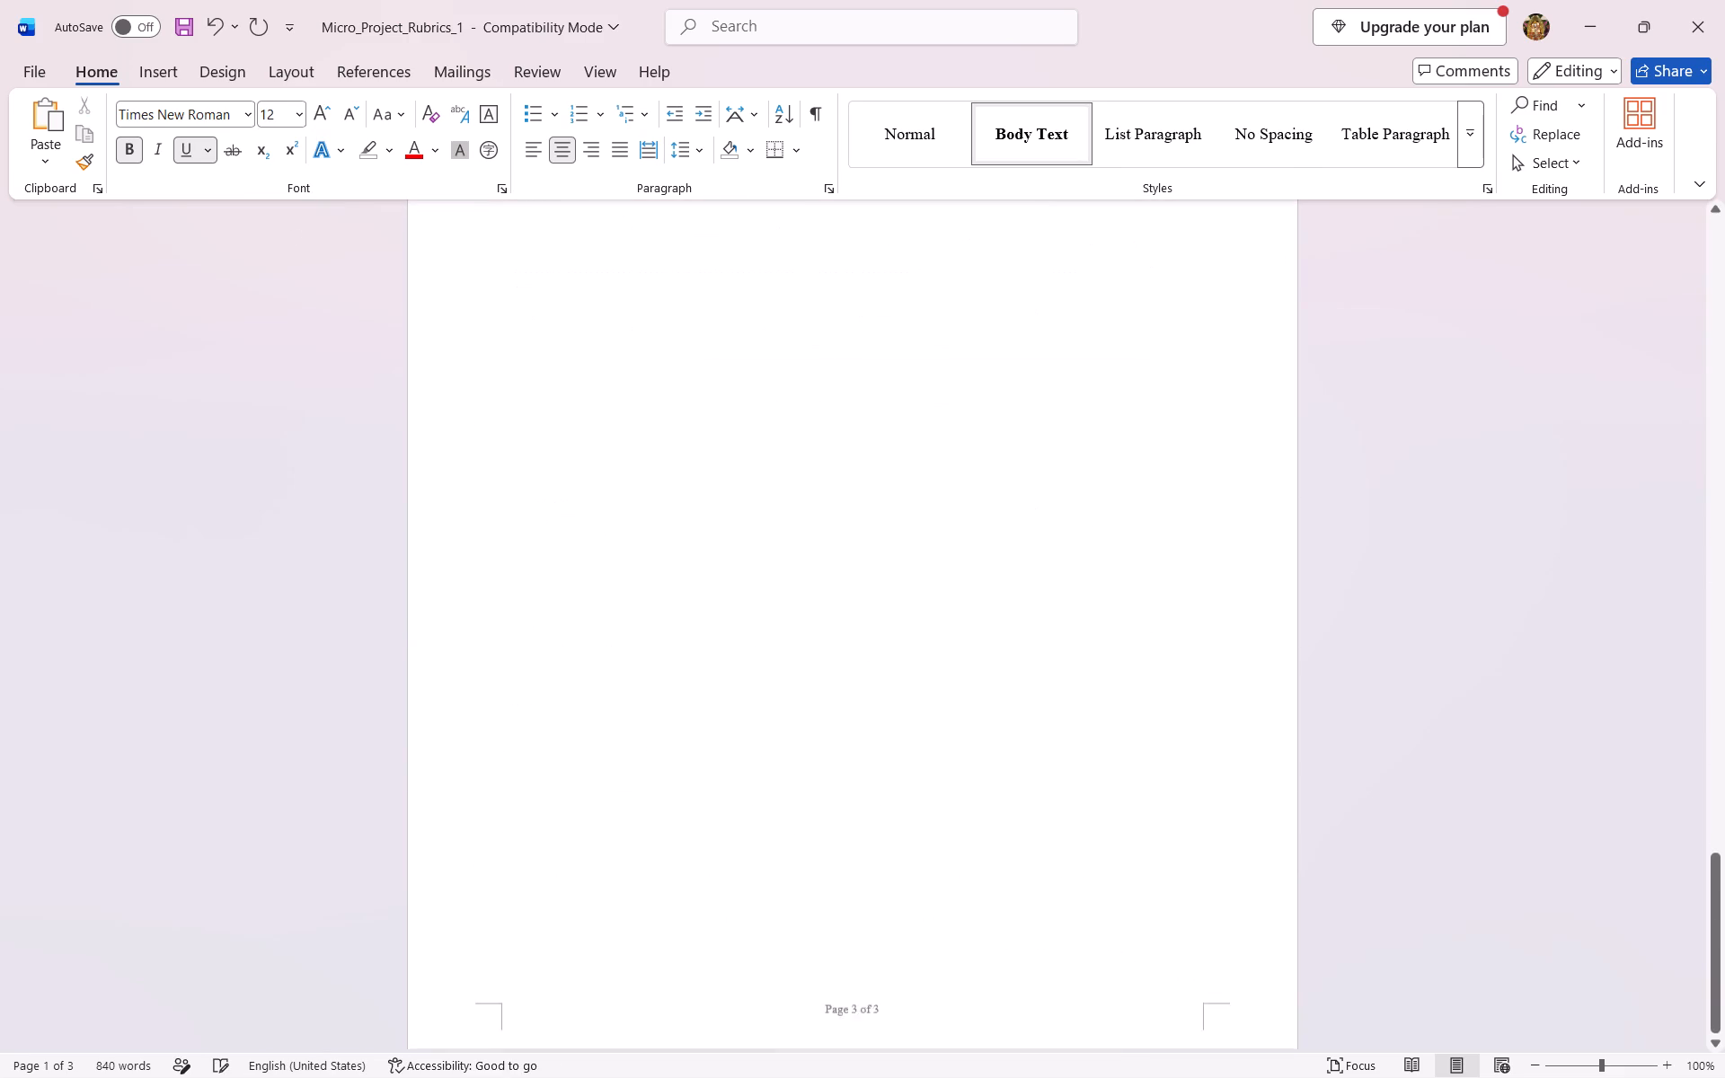
{"action": "scroll", "coordinate": [985, 448], "scroll_direction": "down", "scroll_amount": 6}
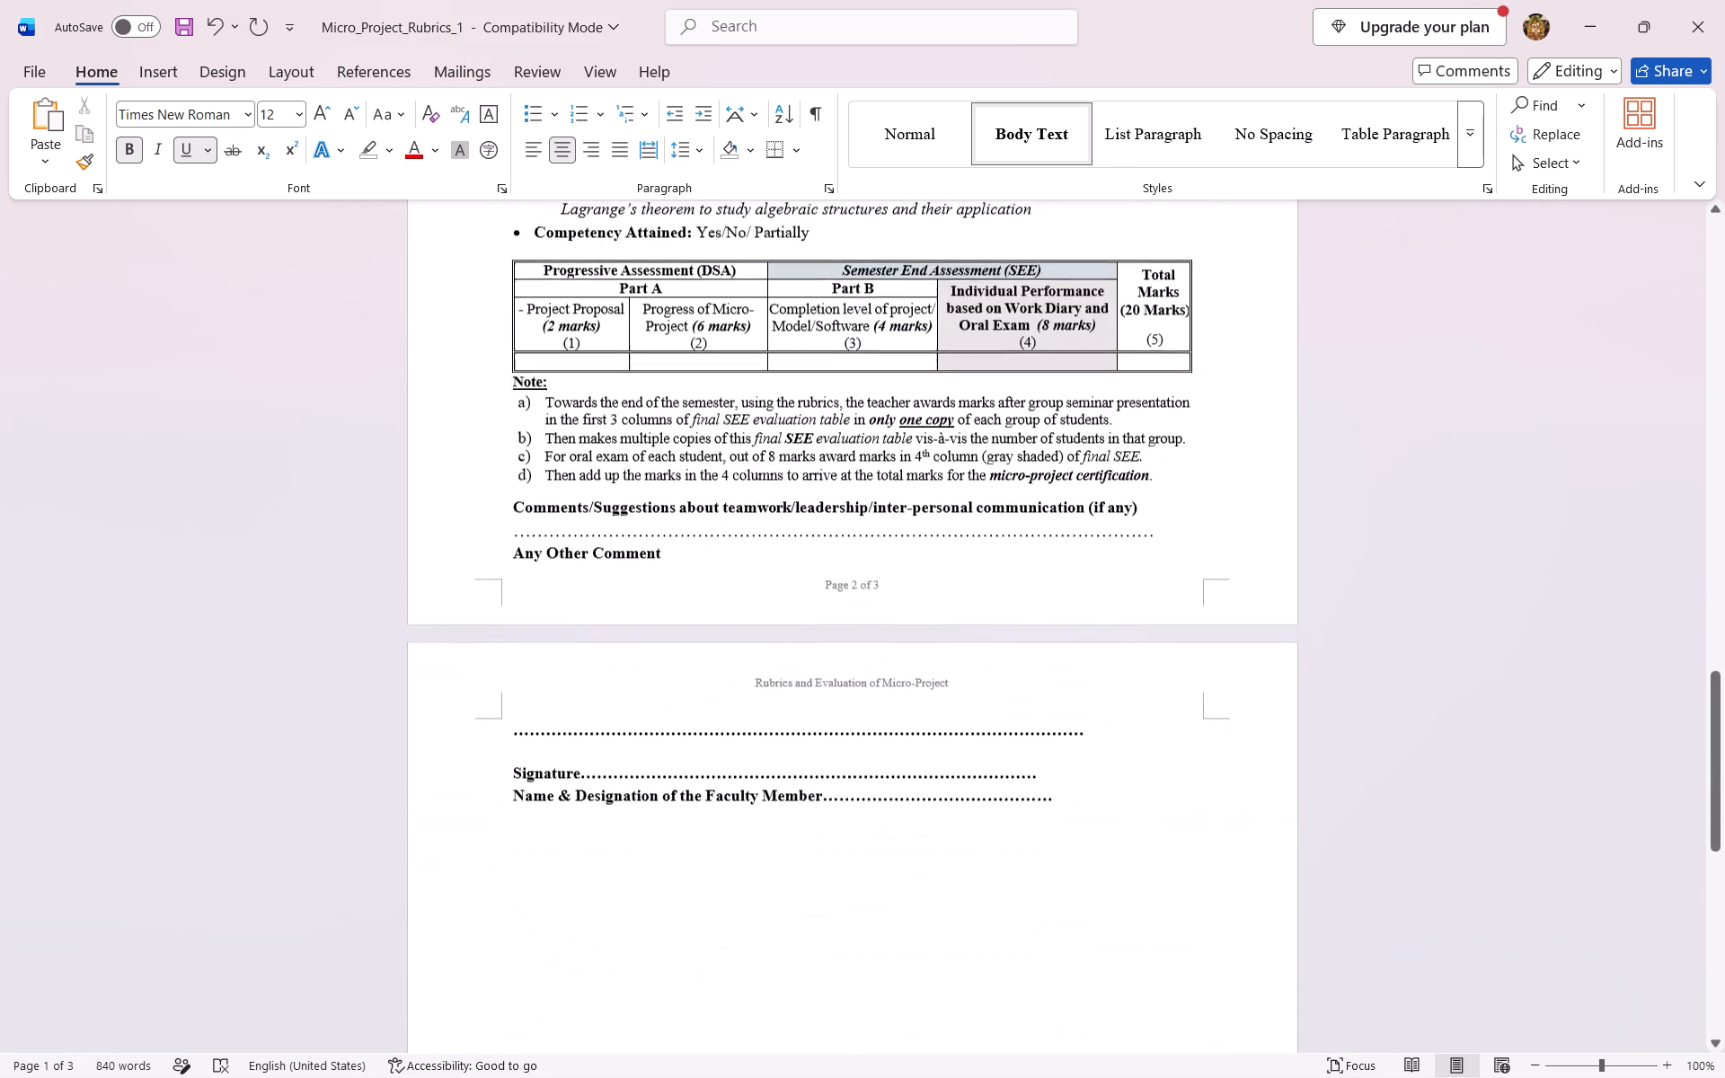
{"action": "scroll", "coordinate": [985, 448], "scroll_direction": "up", "scroll_amount": 2}
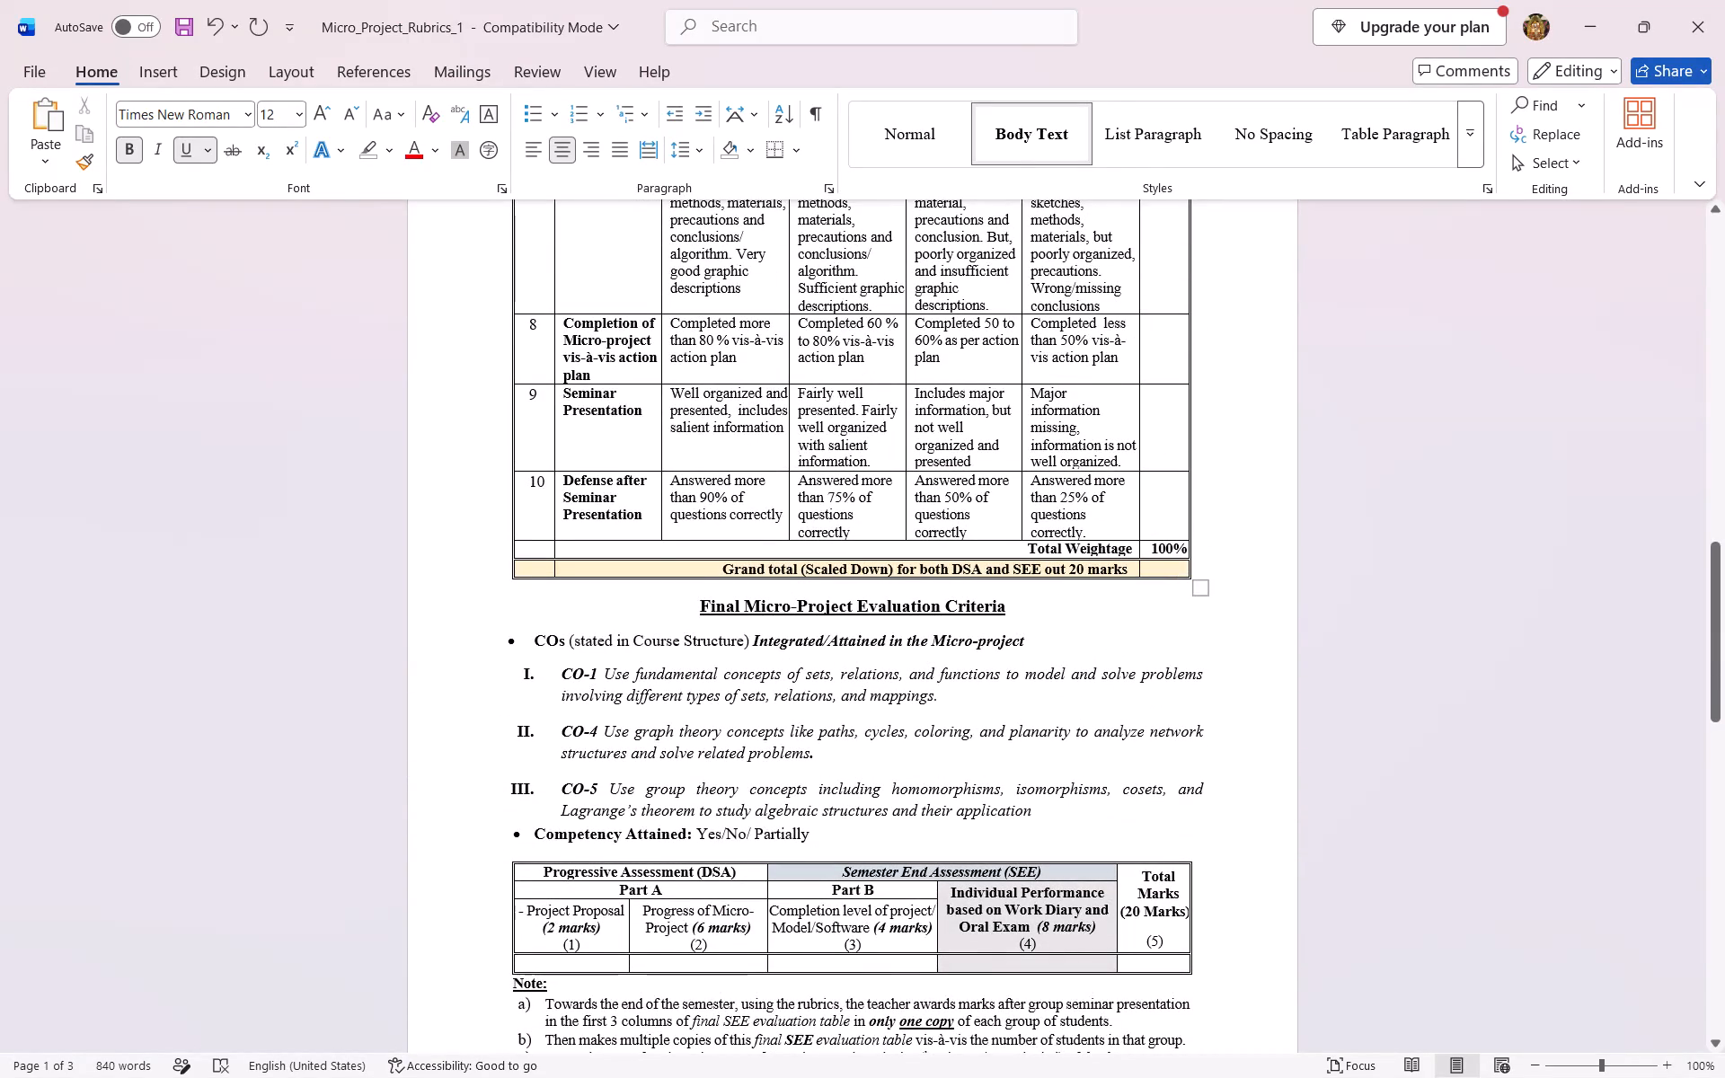
{"action": "scroll", "coordinate": [584, 614], "scroll_direction": "up", "scroll_amount": 4}
{"action": "scroll", "coordinate": [584, 614], "scroll_direction": "down", "scroll_amount": 2}
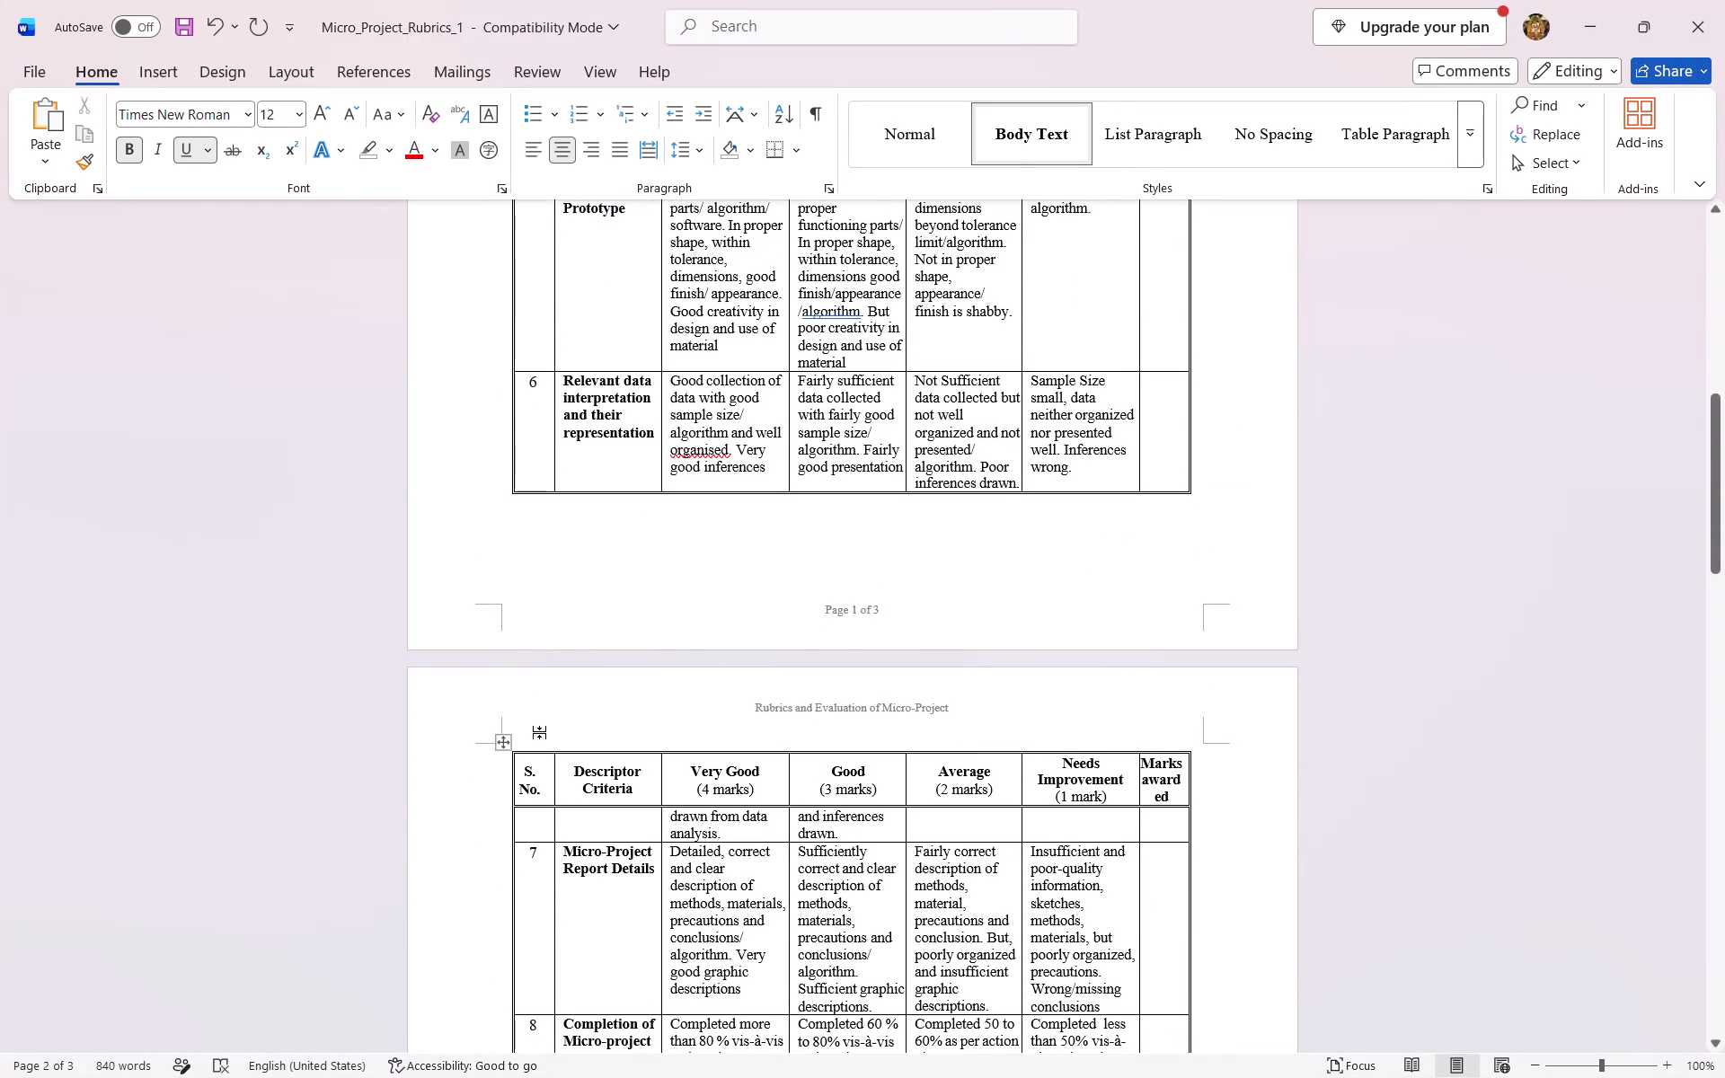
{"action": "scroll", "coordinate": [541, 730], "scroll_direction": "up", "scroll_amount": 2}
{"action": "scroll", "coordinate": [541, 730], "scroll_direction": "down", "scroll_amount": 1}
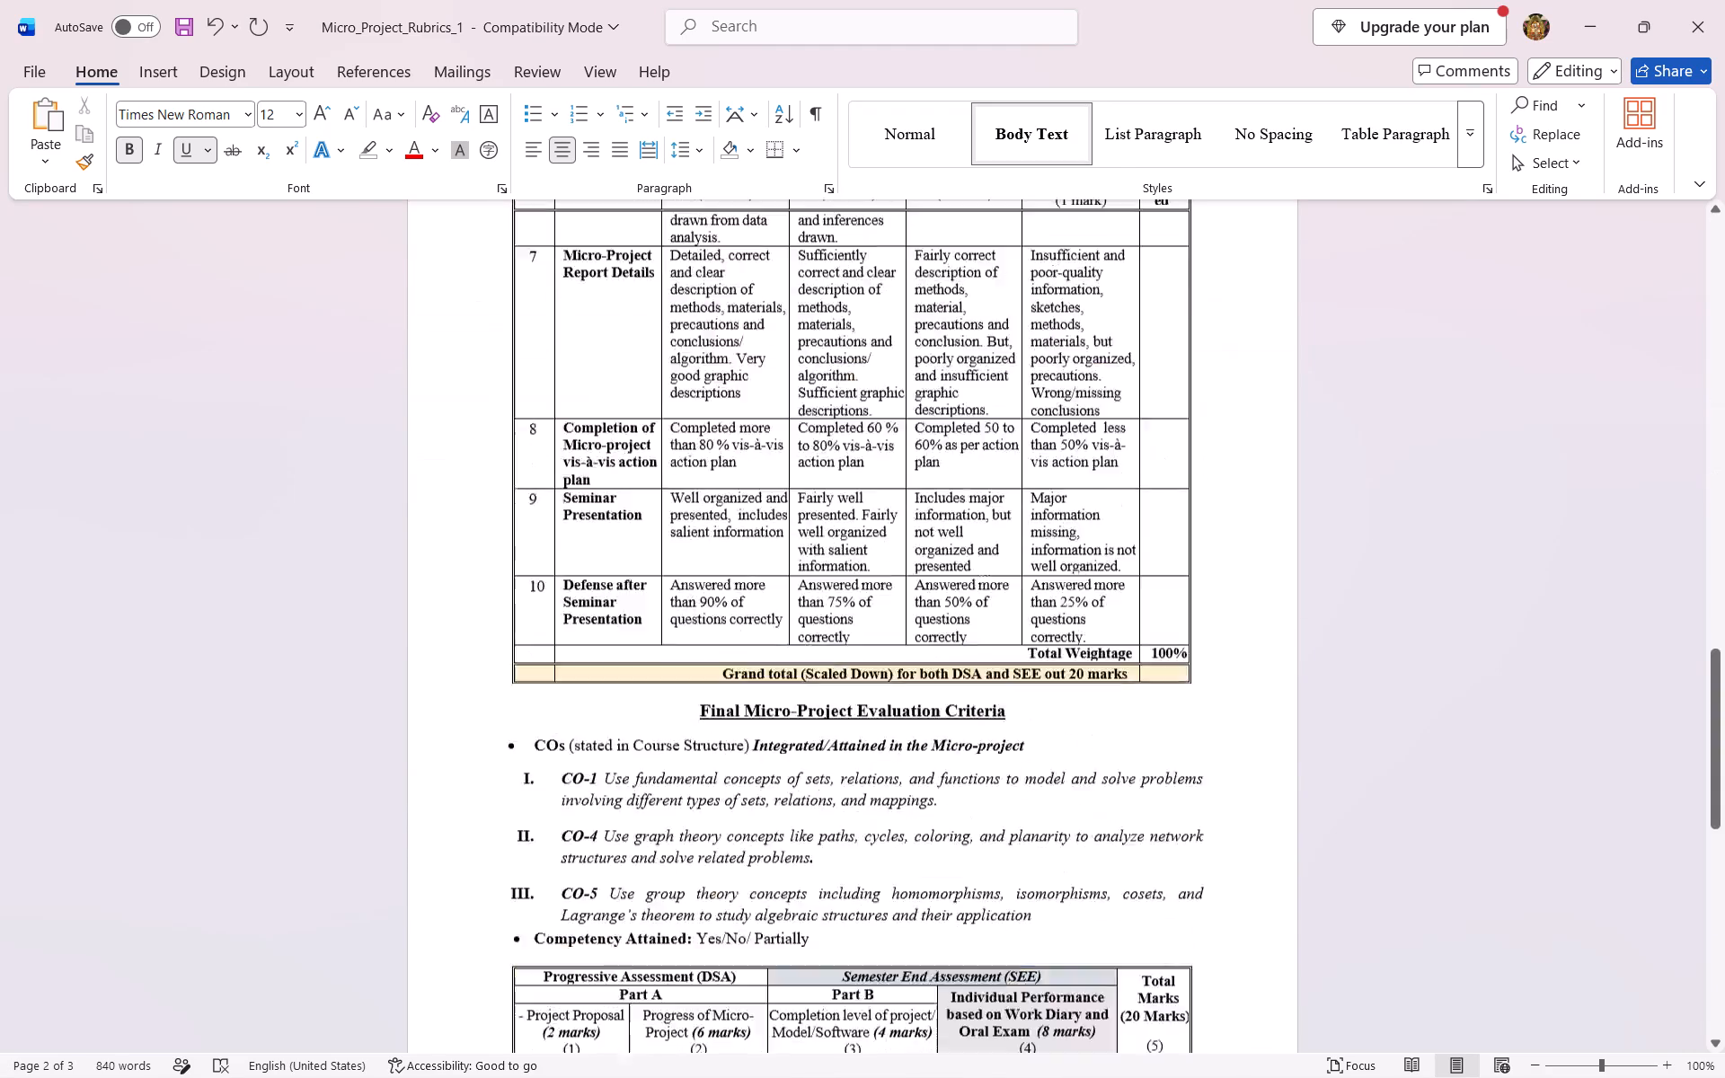
{"action": "scroll", "coordinate": [541, 730], "scroll_direction": "down", "scroll_amount": 1}
{"action": "scroll", "coordinate": [542, 673], "scroll_direction": "up", "scroll_amount": 1}
{"action": "scroll", "coordinate": [502, 499], "scroll_direction": "up", "scroll_amount": 4}
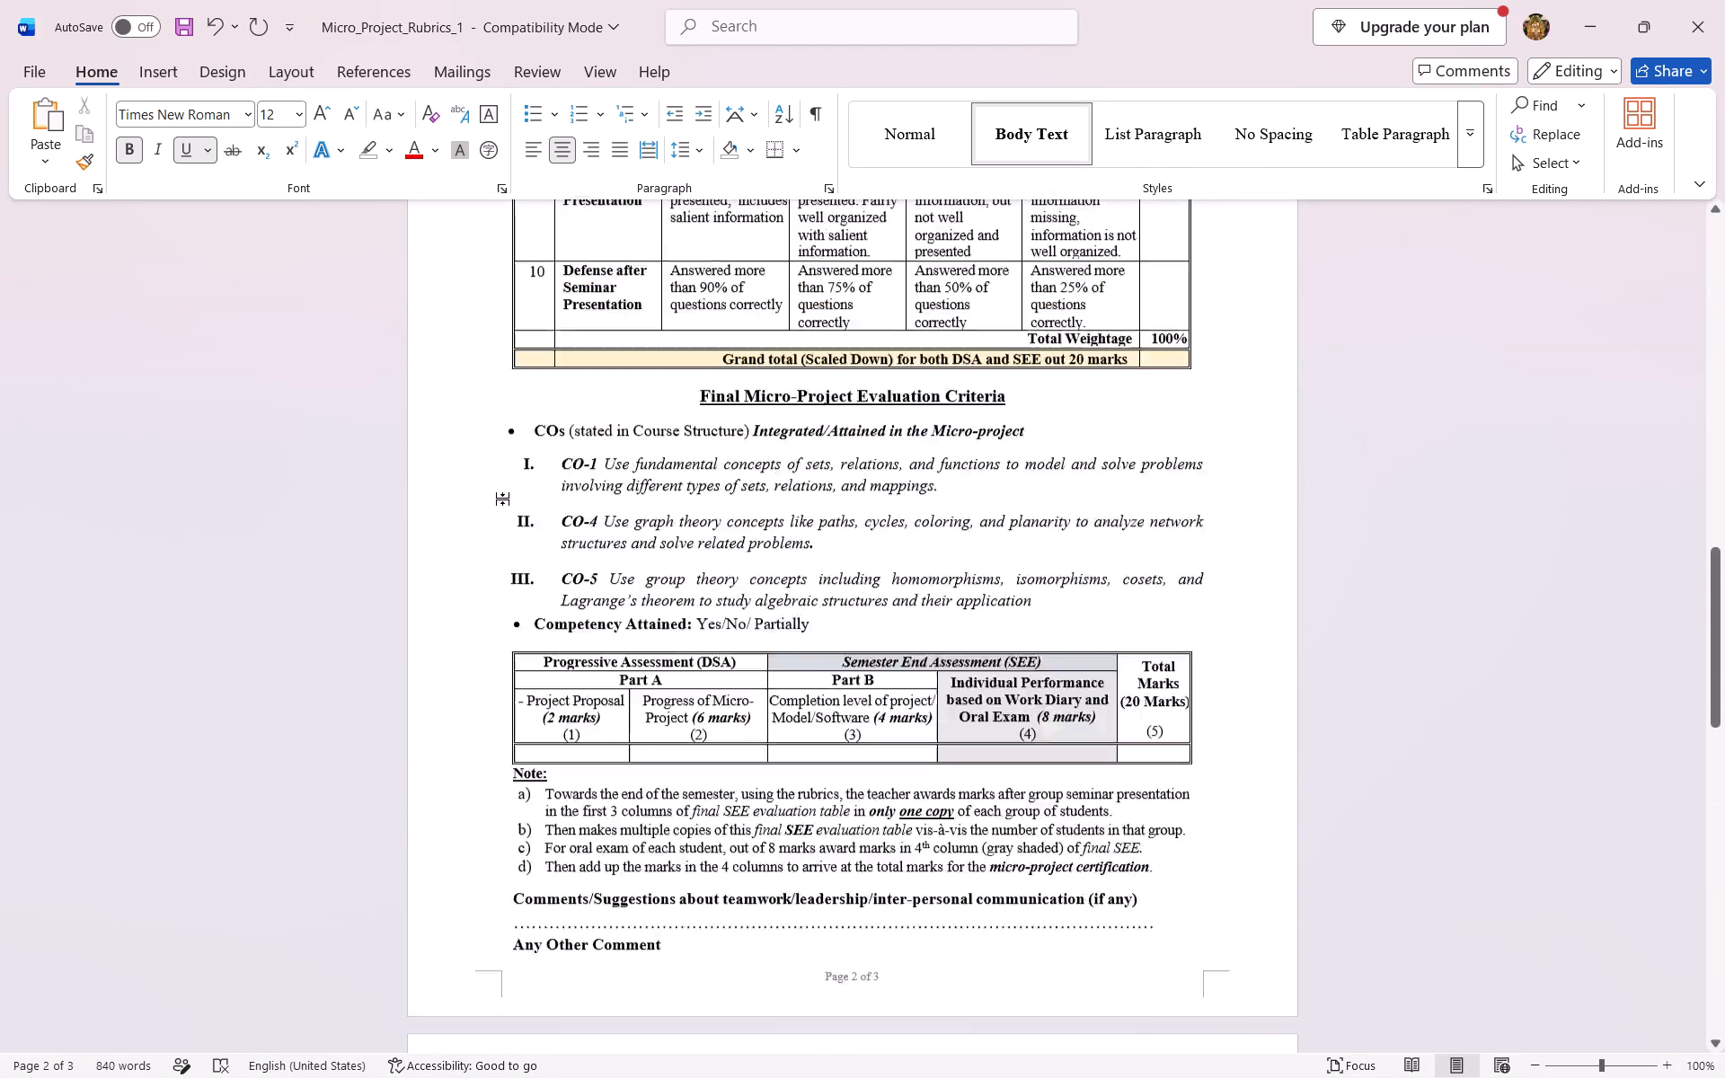
{"action": "scroll", "coordinate": [502, 499], "scroll_direction": "up", "scroll_amount": 2}
{"action": "scroll", "coordinate": [593, 538], "scroll_direction": "up", "scroll_amount": 1}
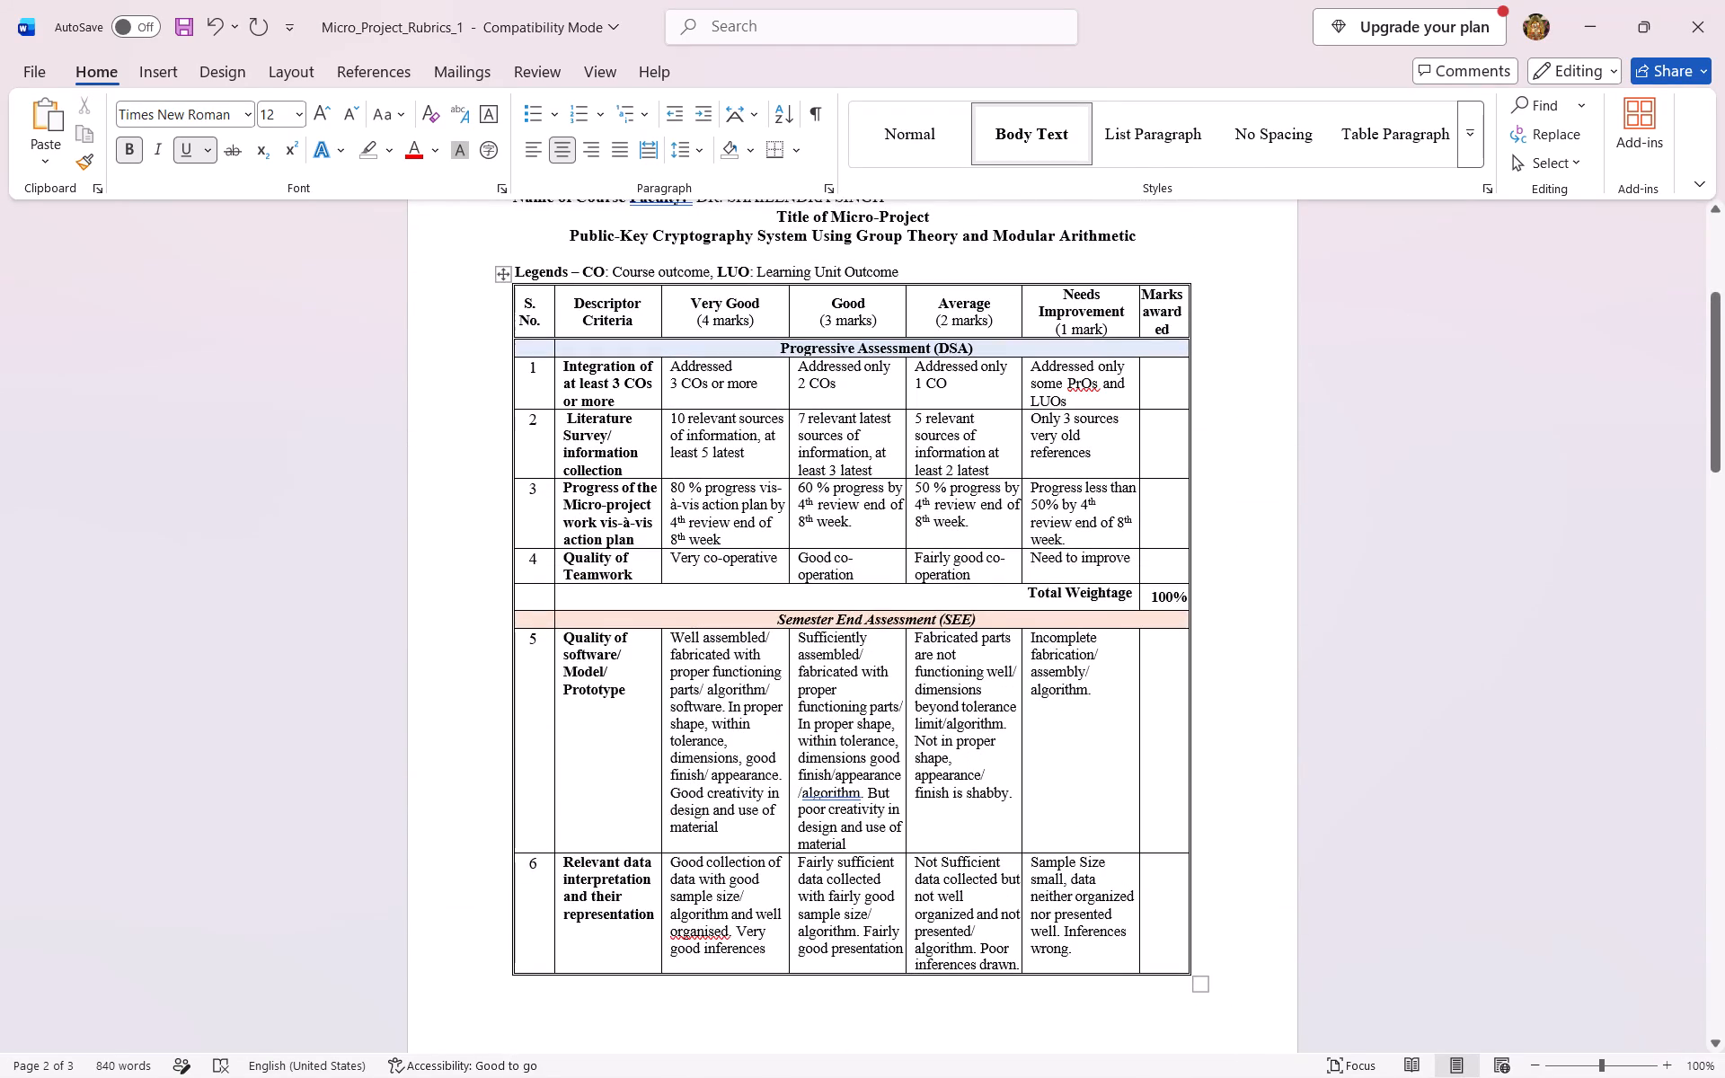
{"action": "left_click", "coordinate": [526, 997]}
{"action": "left_click", "coordinate": [518, 1026]}
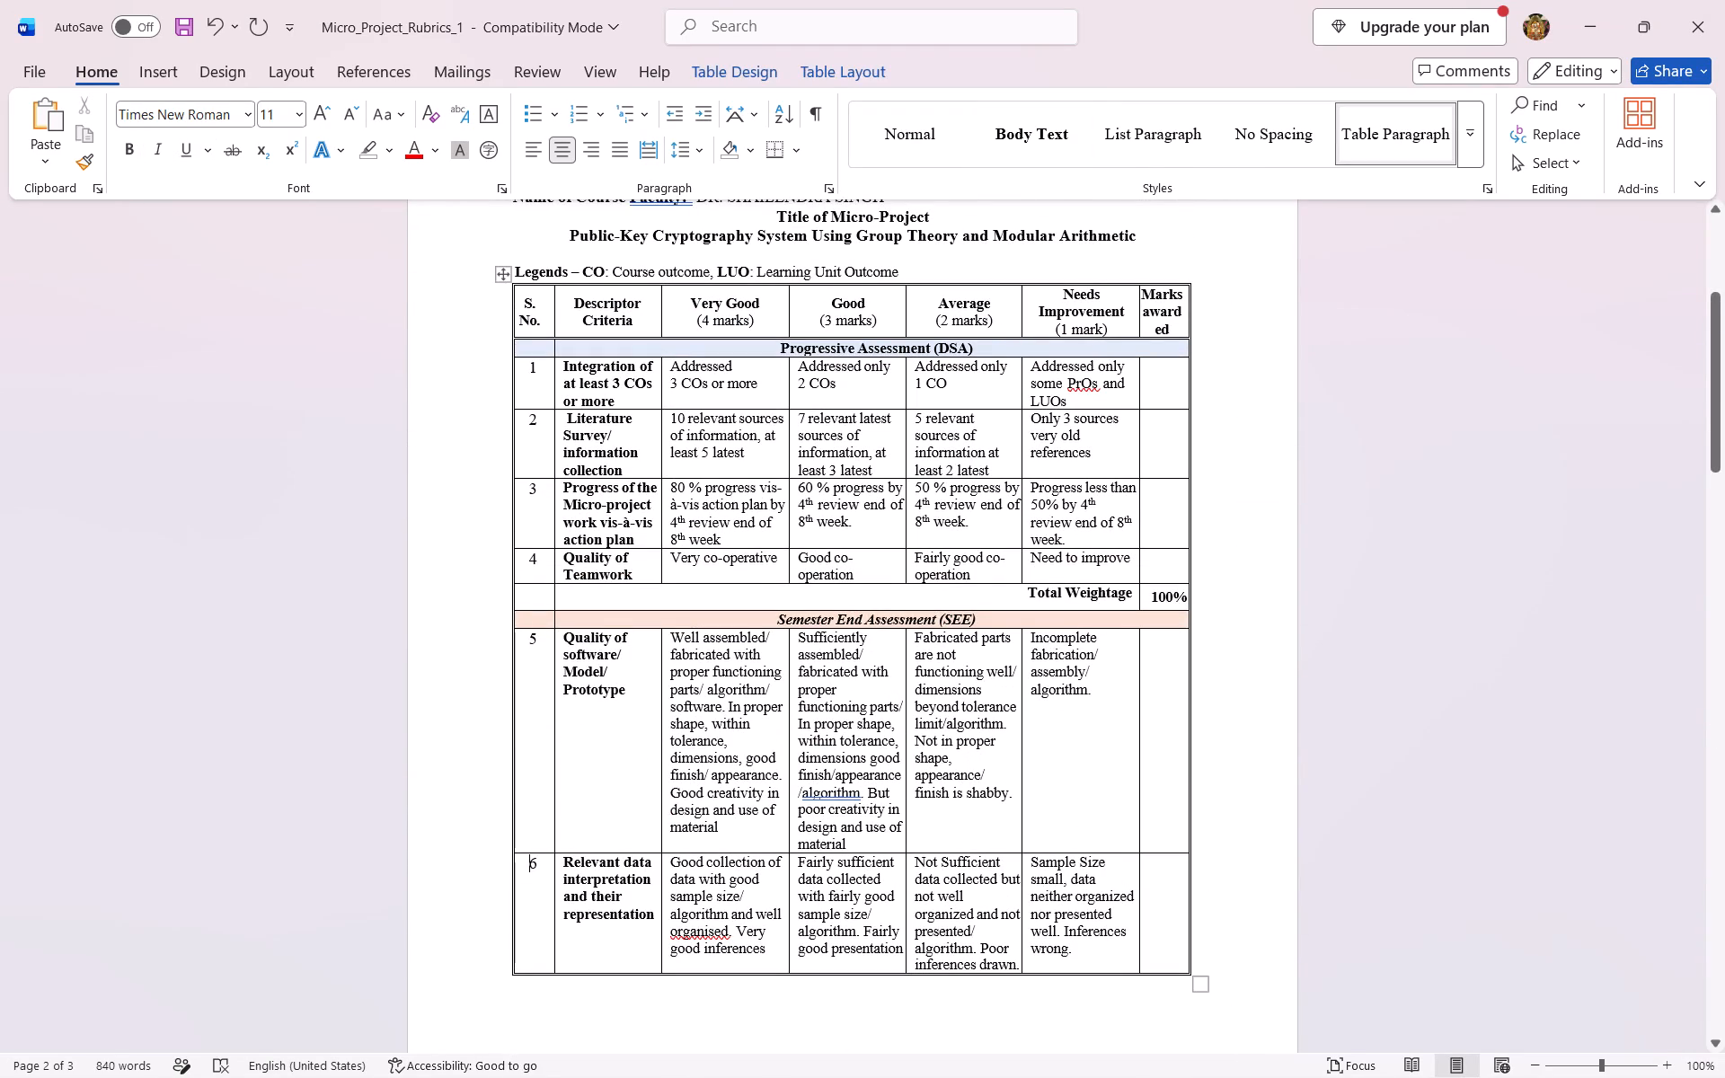
{"action": "scroll", "coordinate": [518, 1026], "scroll_direction": "down", "scroll_amount": 3}
{"action": "scroll", "coordinate": [518, 1026], "scroll_direction": "up", "scroll_amount": 3}
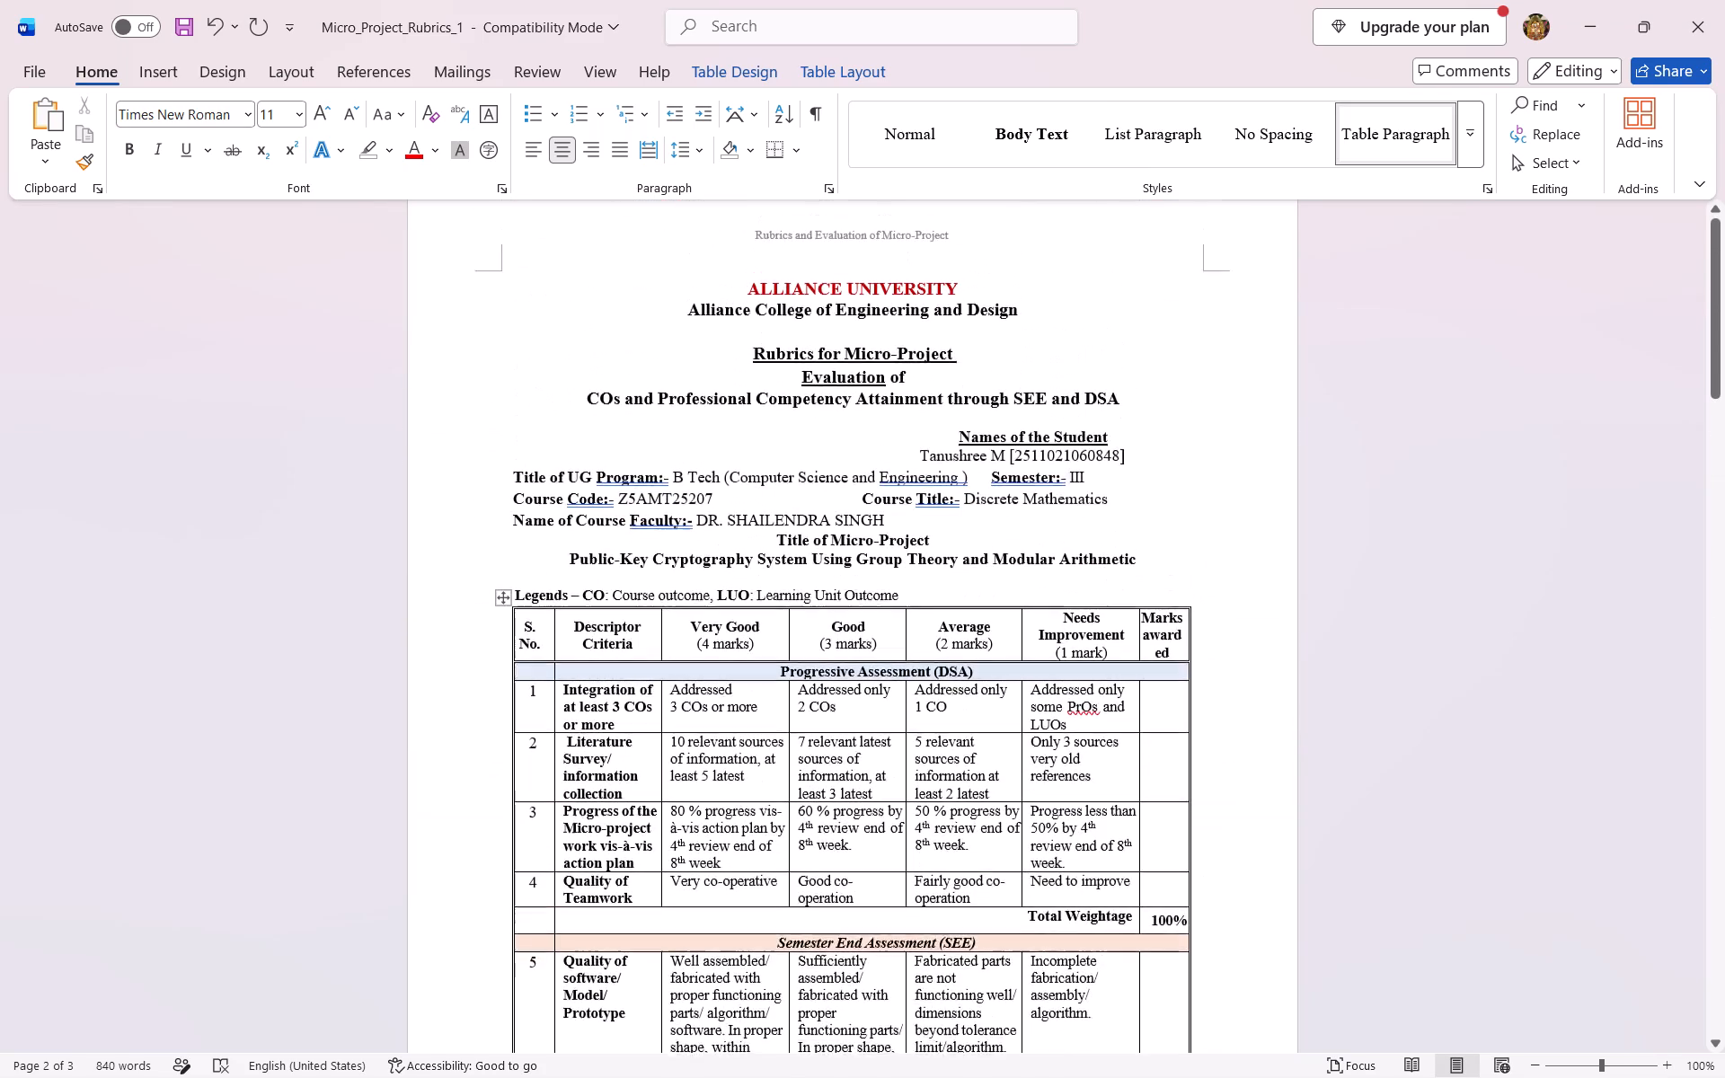
{"action": "scroll", "coordinate": [518, 1026], "scroll_direction": "up", "scroll_amount": 1}
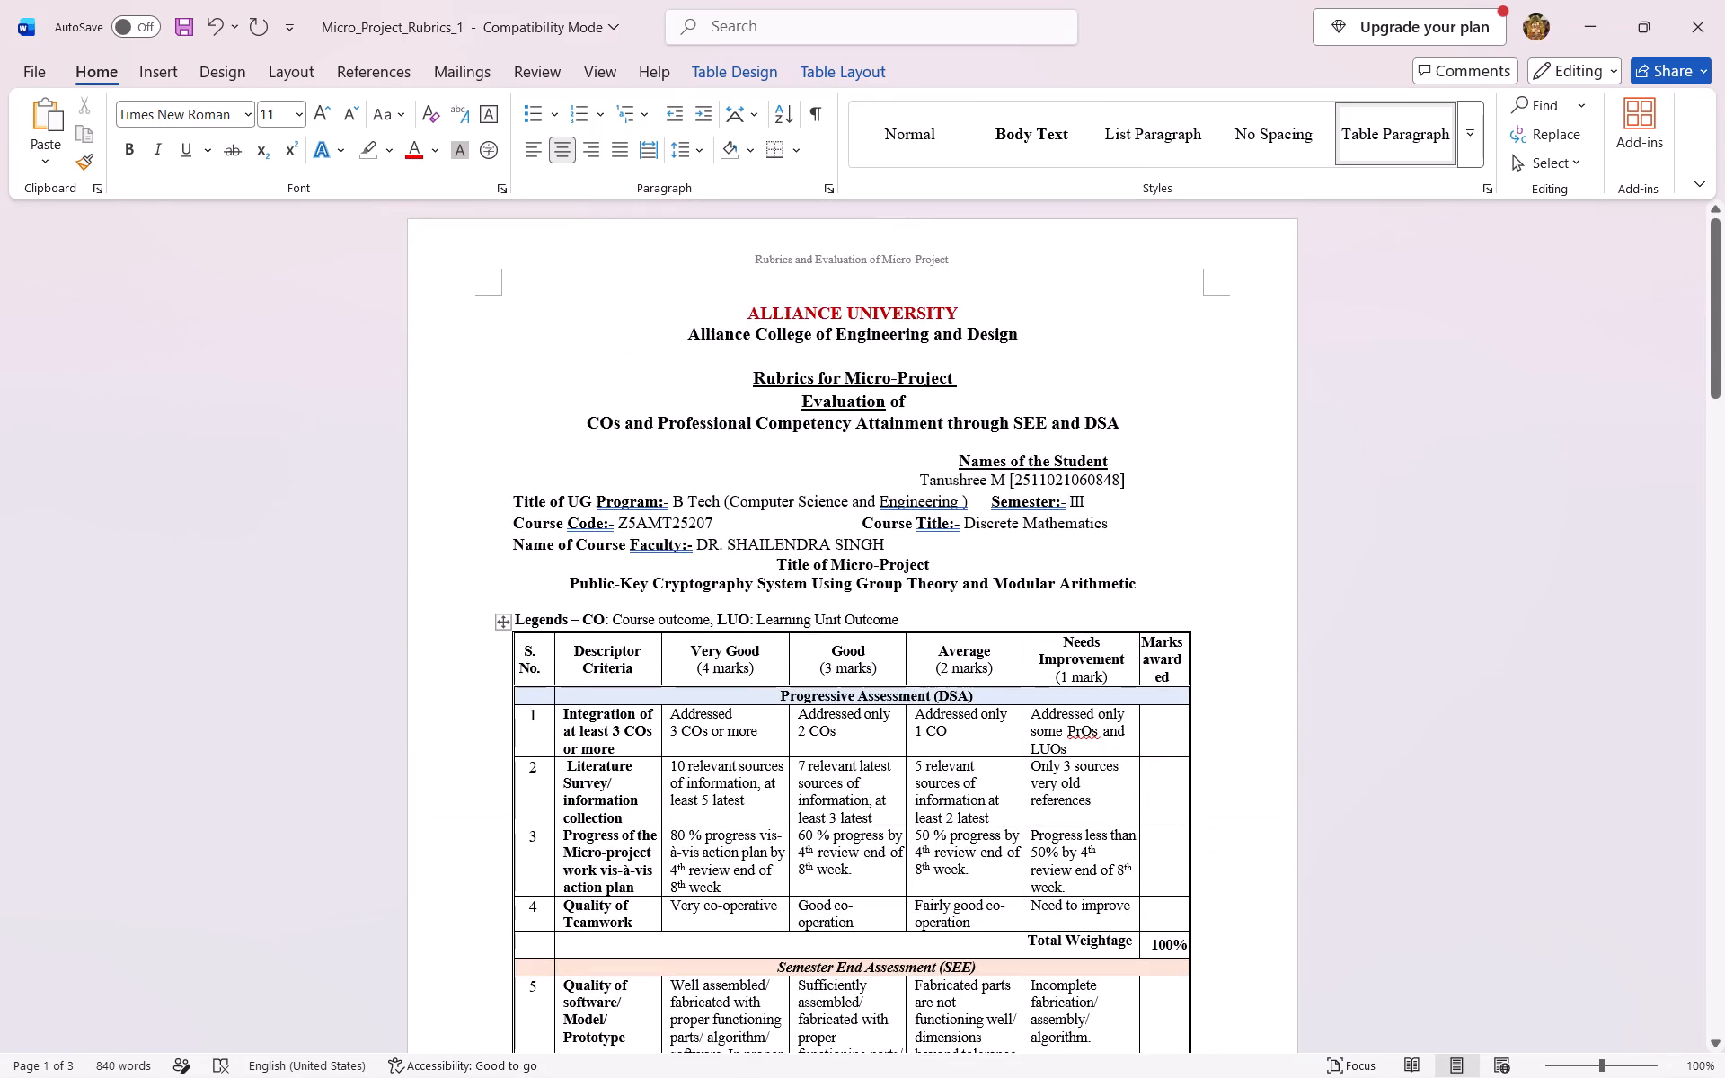
Delete the empty line between "Alliance College of Engineering and Design" and the "Rubrics for Micro-Project" heading.
{"action": "left_click", "coordinate": [809, 354]}
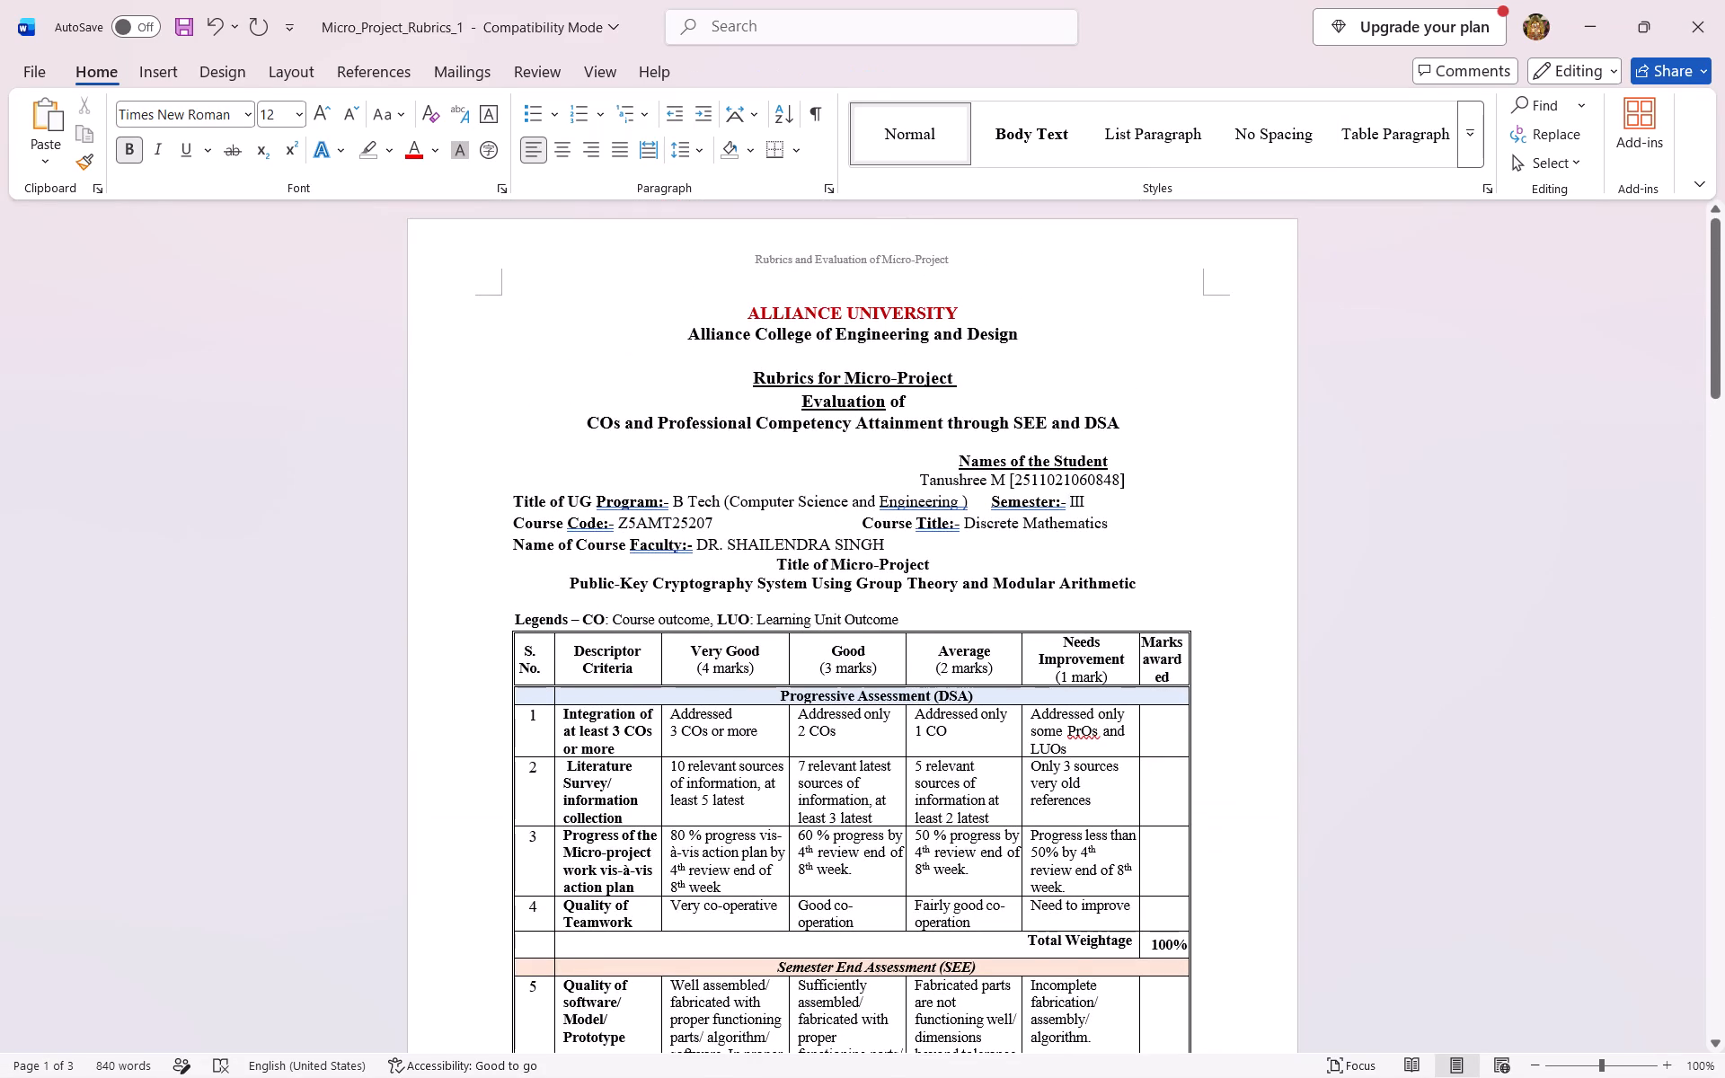
{"action": "key", "text": "BackSpace"}
{"action": "left_click", "coordinate": [734, 290]}
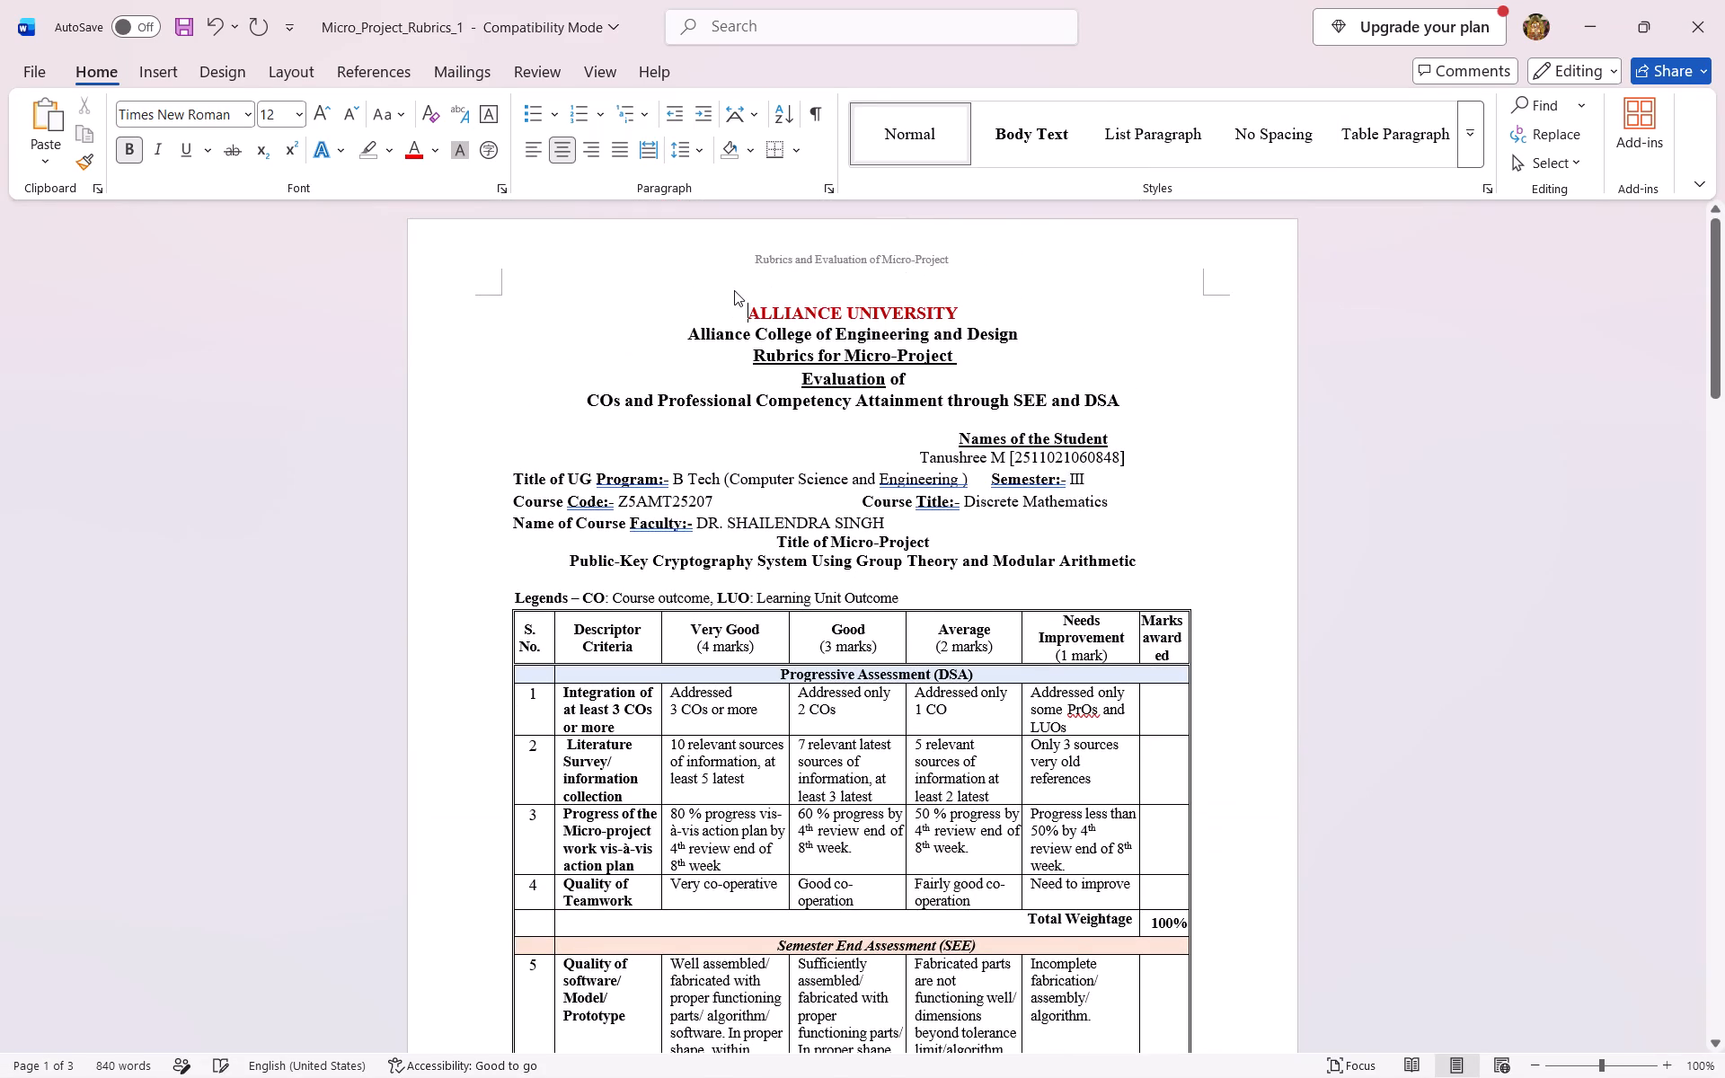
{"action": "left_click_drag", "start_coordinate": [951, 256], "coordinate": [773, 243]}
{"action": "left_click", "coordinate": [773, 243]}
Set the font size to 11 for the COs bullet line and the CO-1, CO-4 and CO-5 outcomes.
{"action": "scroll", "coordinate": [1073, 399], "scroll_direction": "down", "scroll_amount": 2}
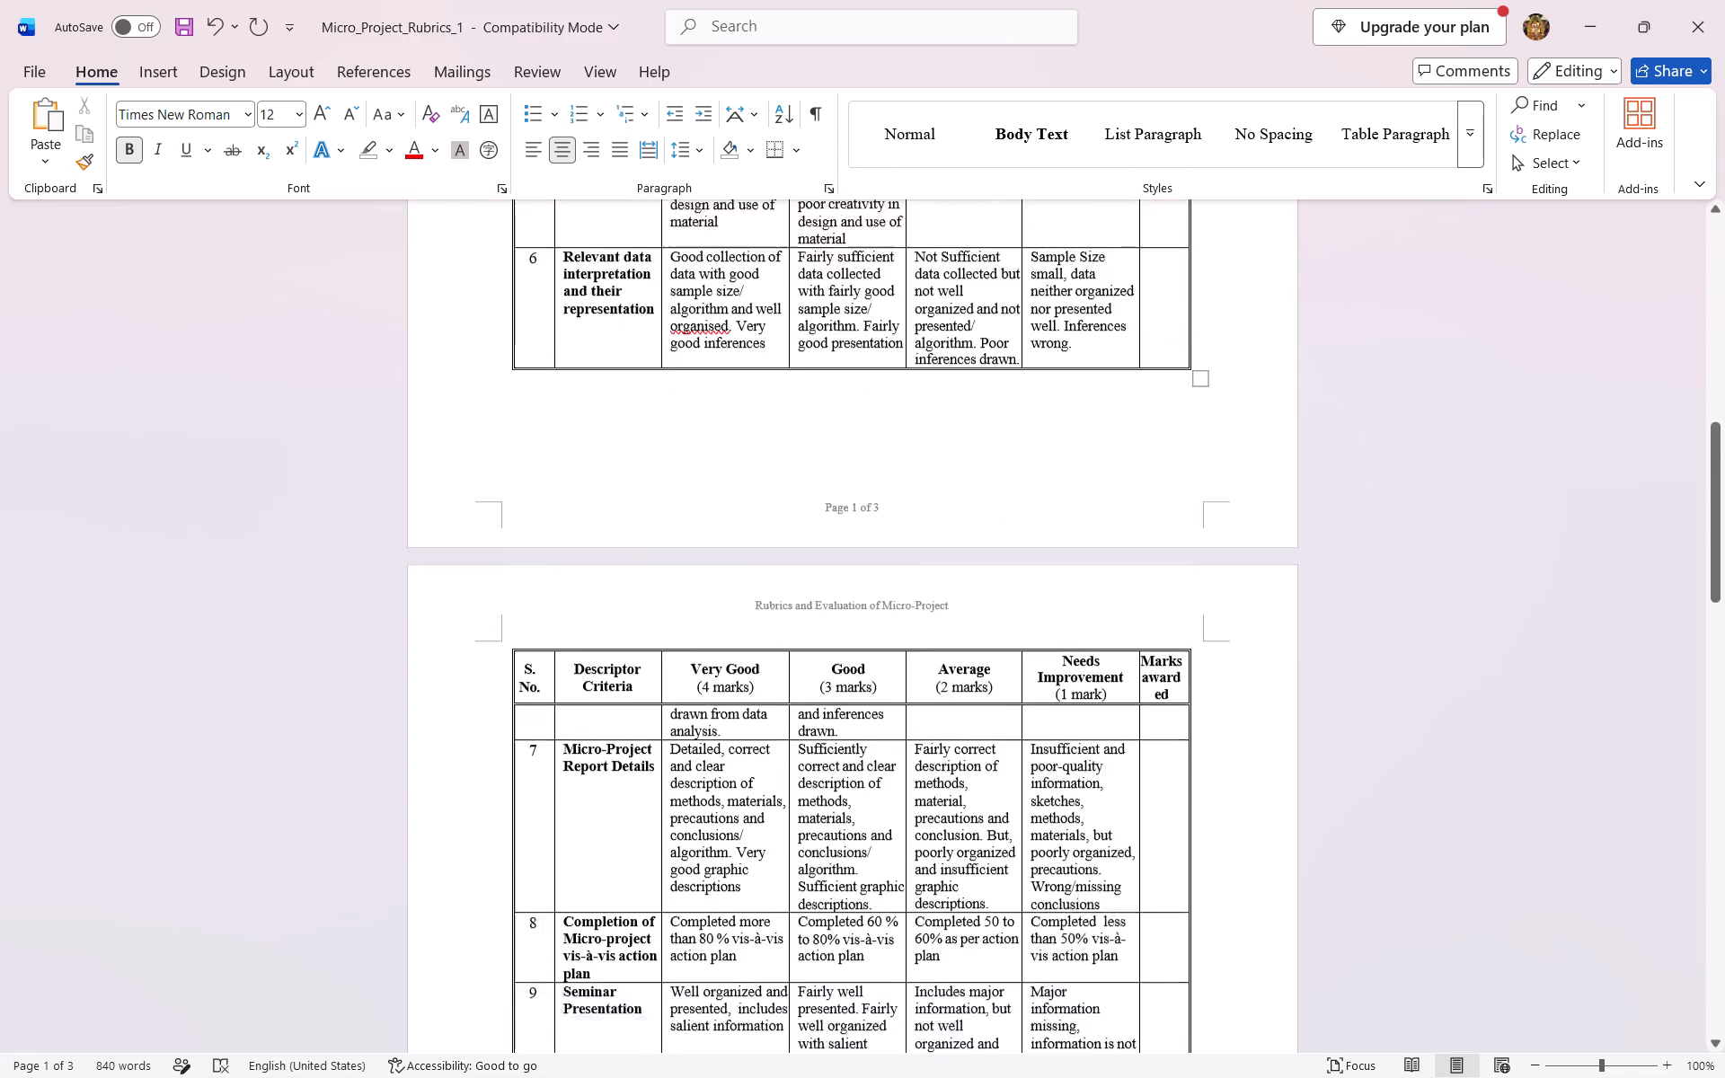
{"action": "scroll", "coordinate": [1073, 399], "scroll_direction": "down", "scroll_amount": 3}
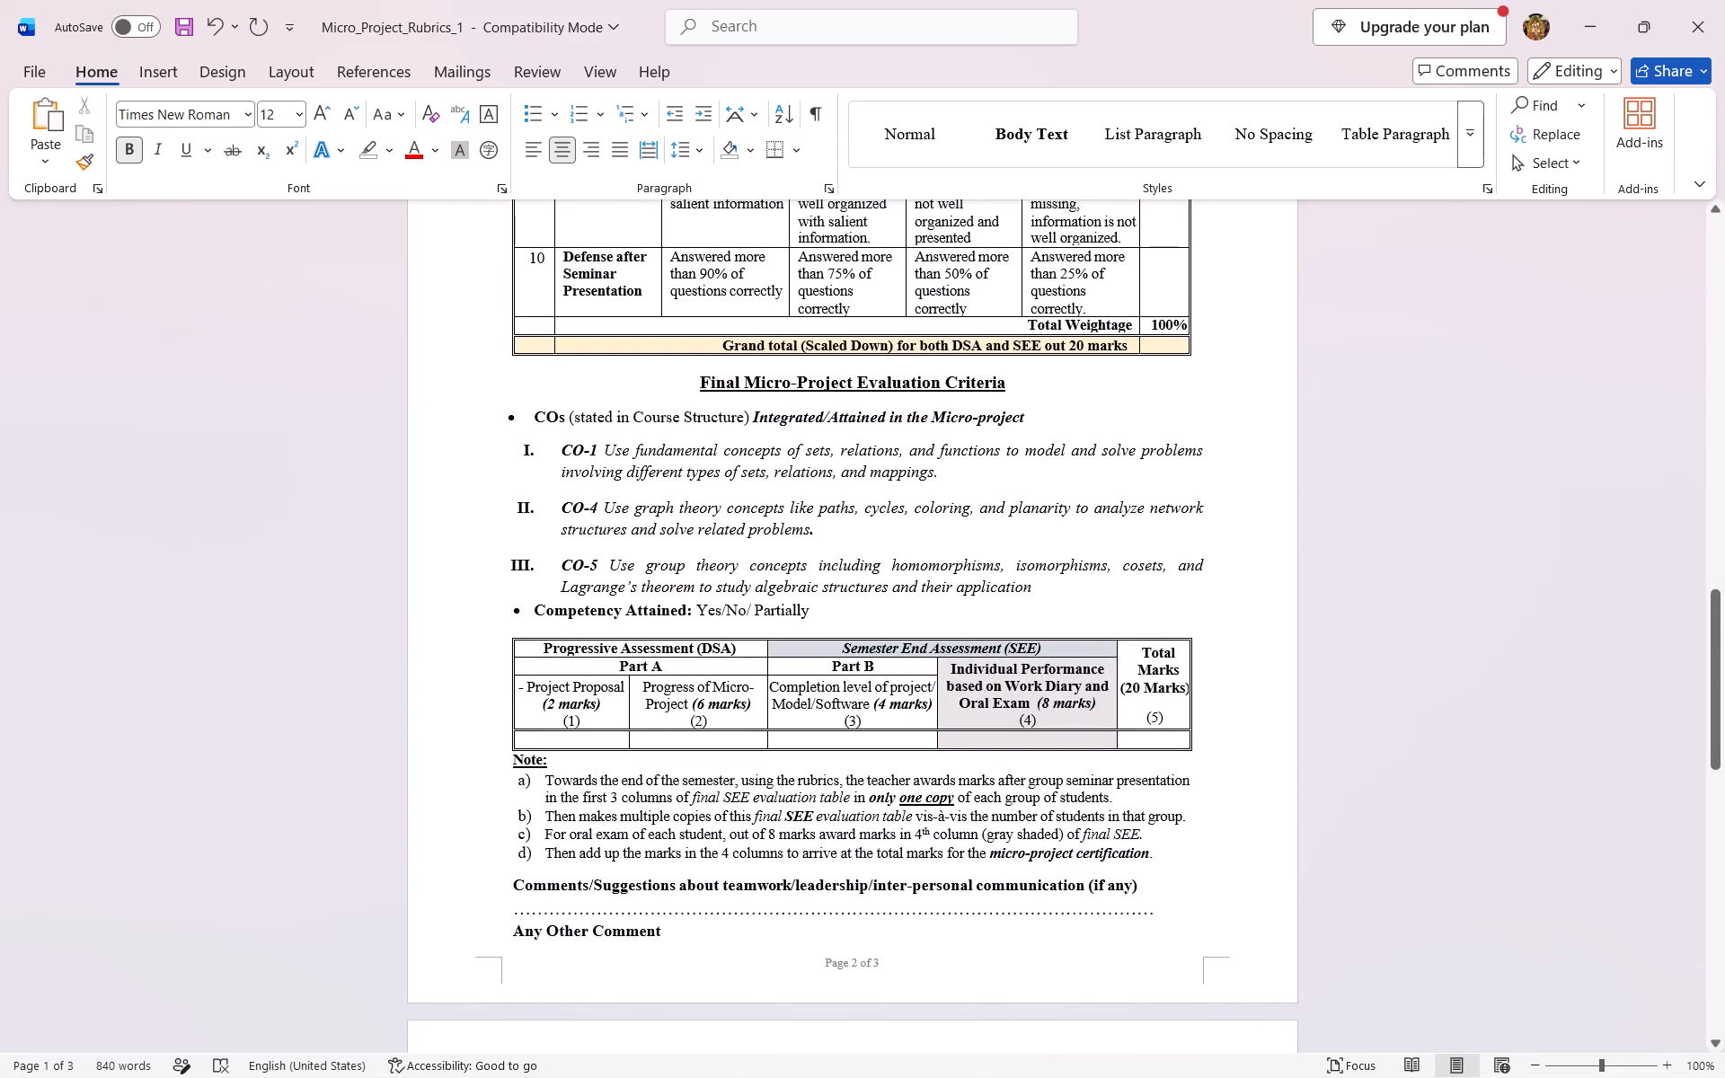
{"action": "left_click_drag", "start_coordinate": [536, 419], "coordinate": [959, 579]}
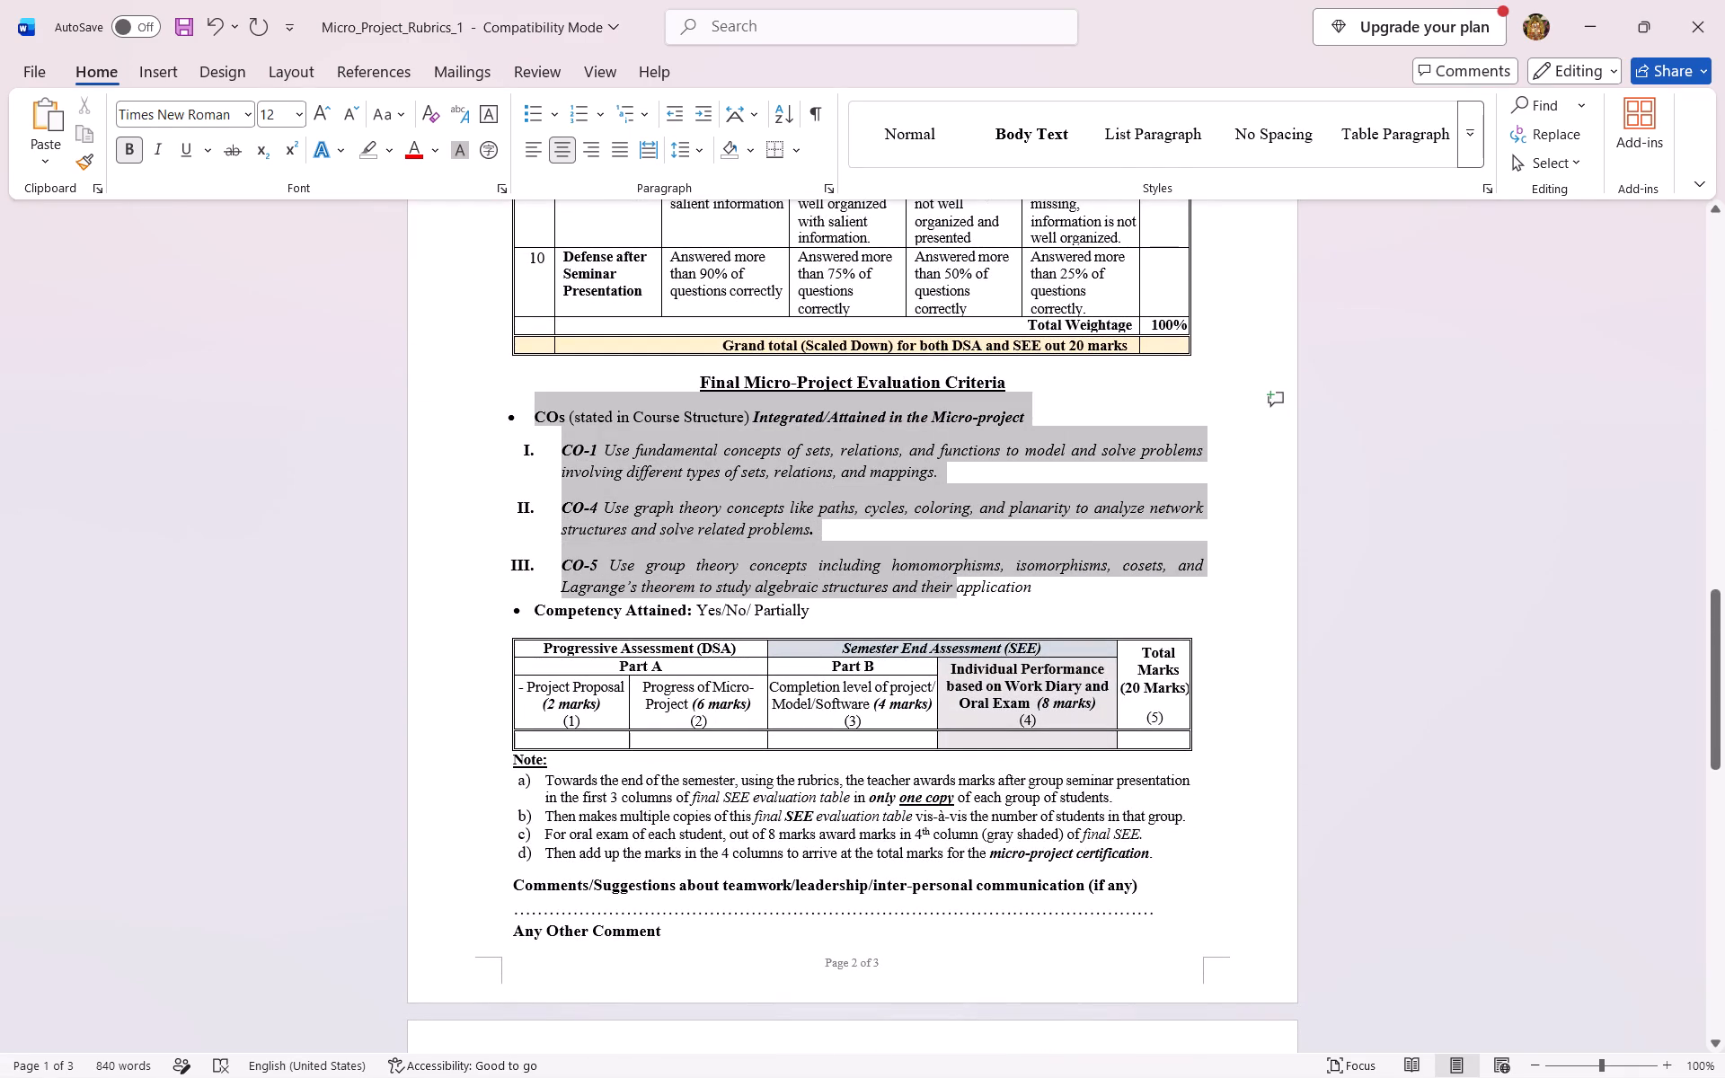
{"action": "left_click_drag", "start_coordinate": [959, 579], "coordinate": [995, 588]}
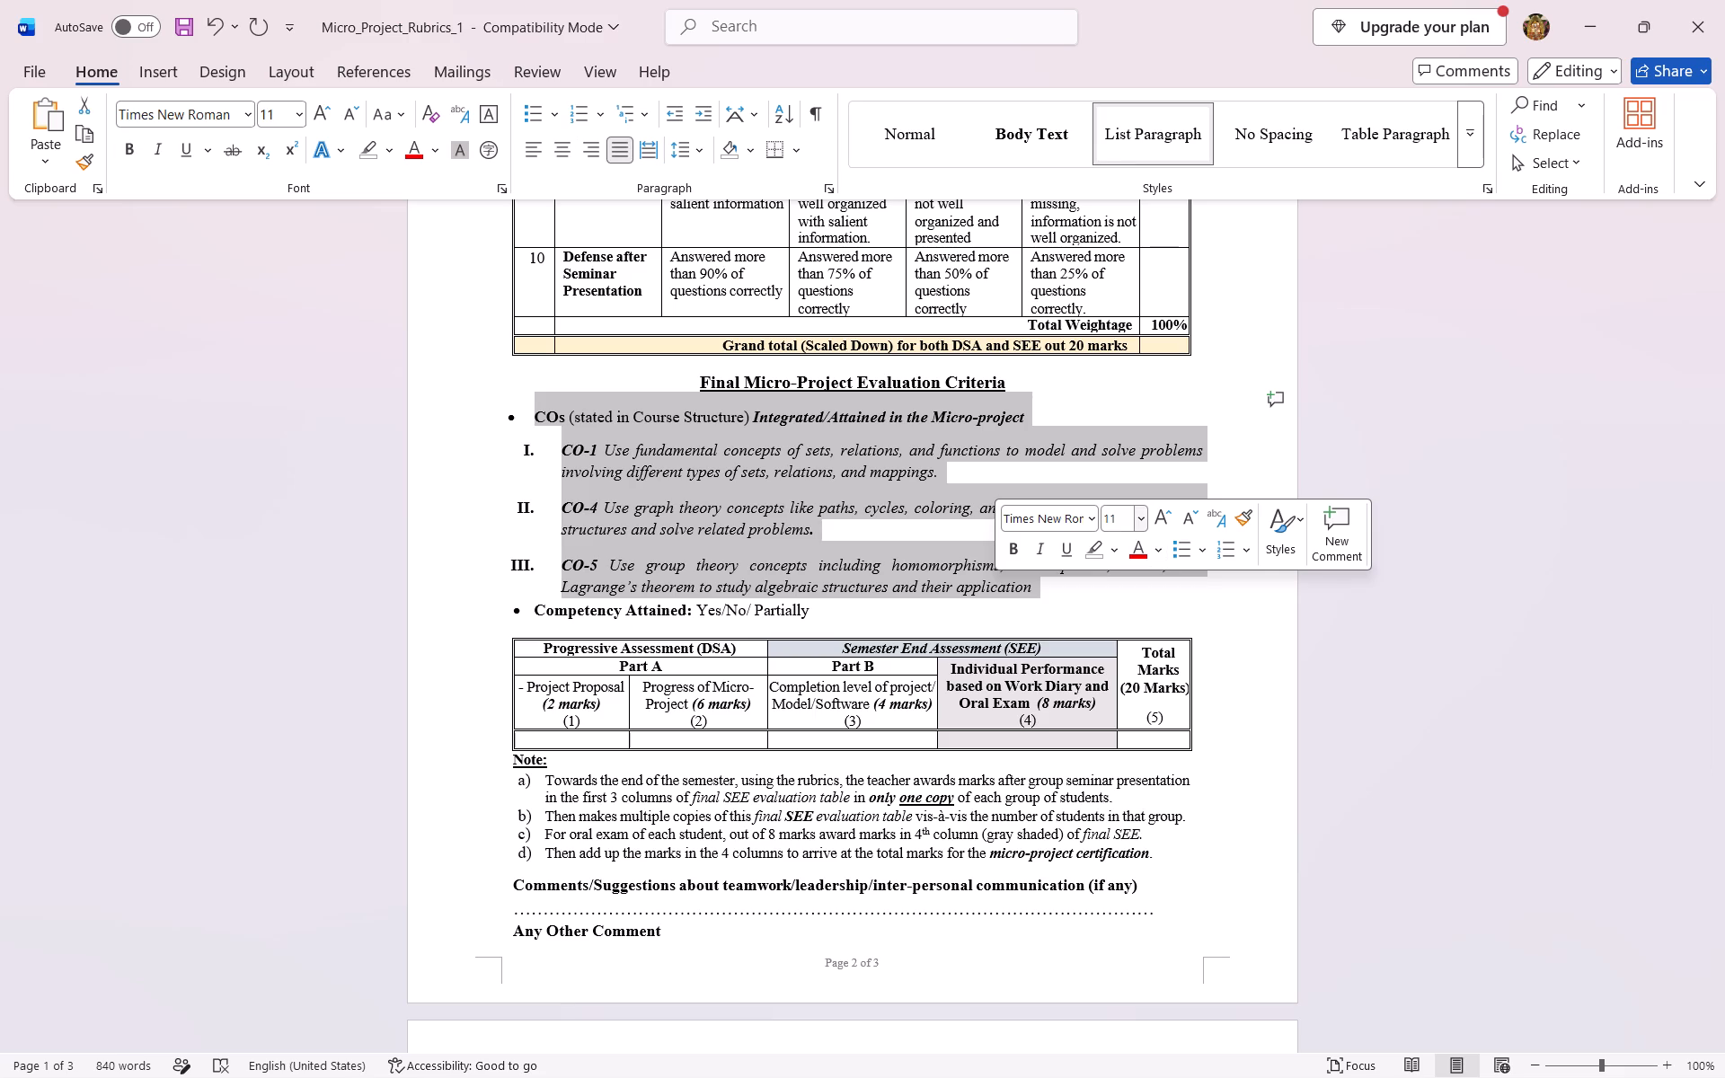
{"action": "left_click", "coordinate": [1137, 514]}
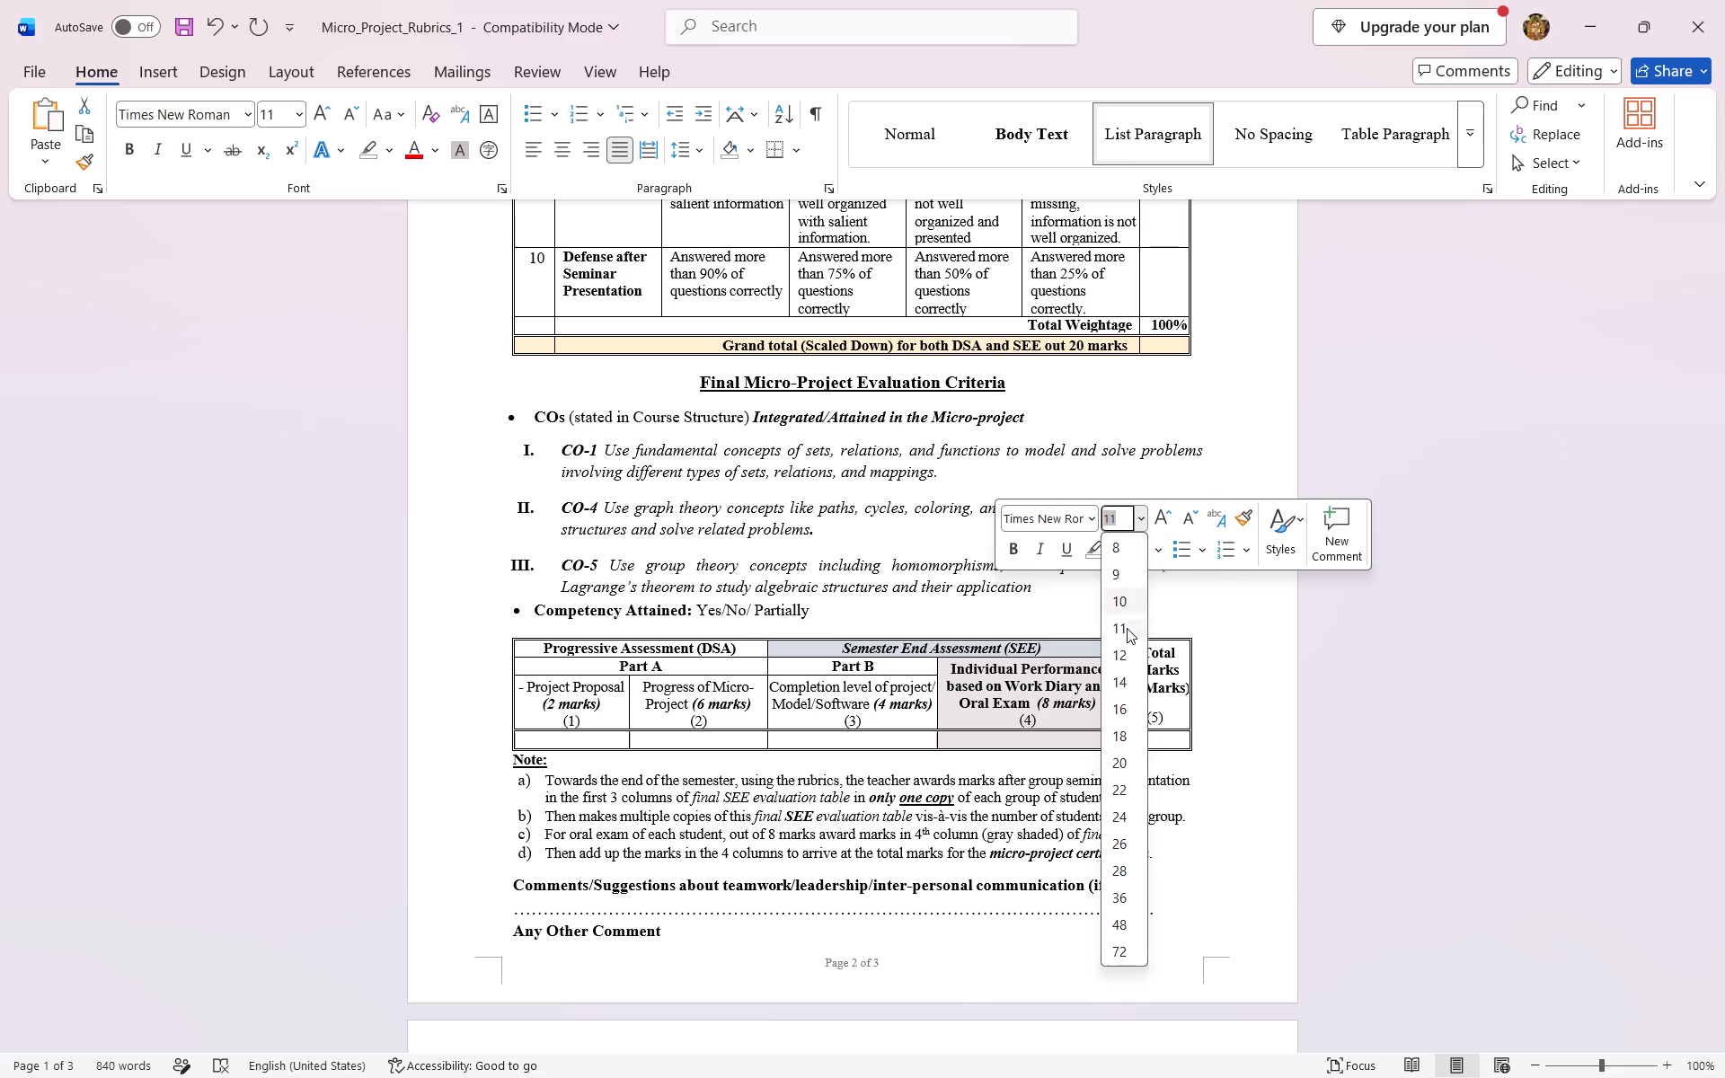
{"action": "left_click", "coordinate": [1126, 628]}
{"action": "left_click", "coordinate": [1184, 639]}
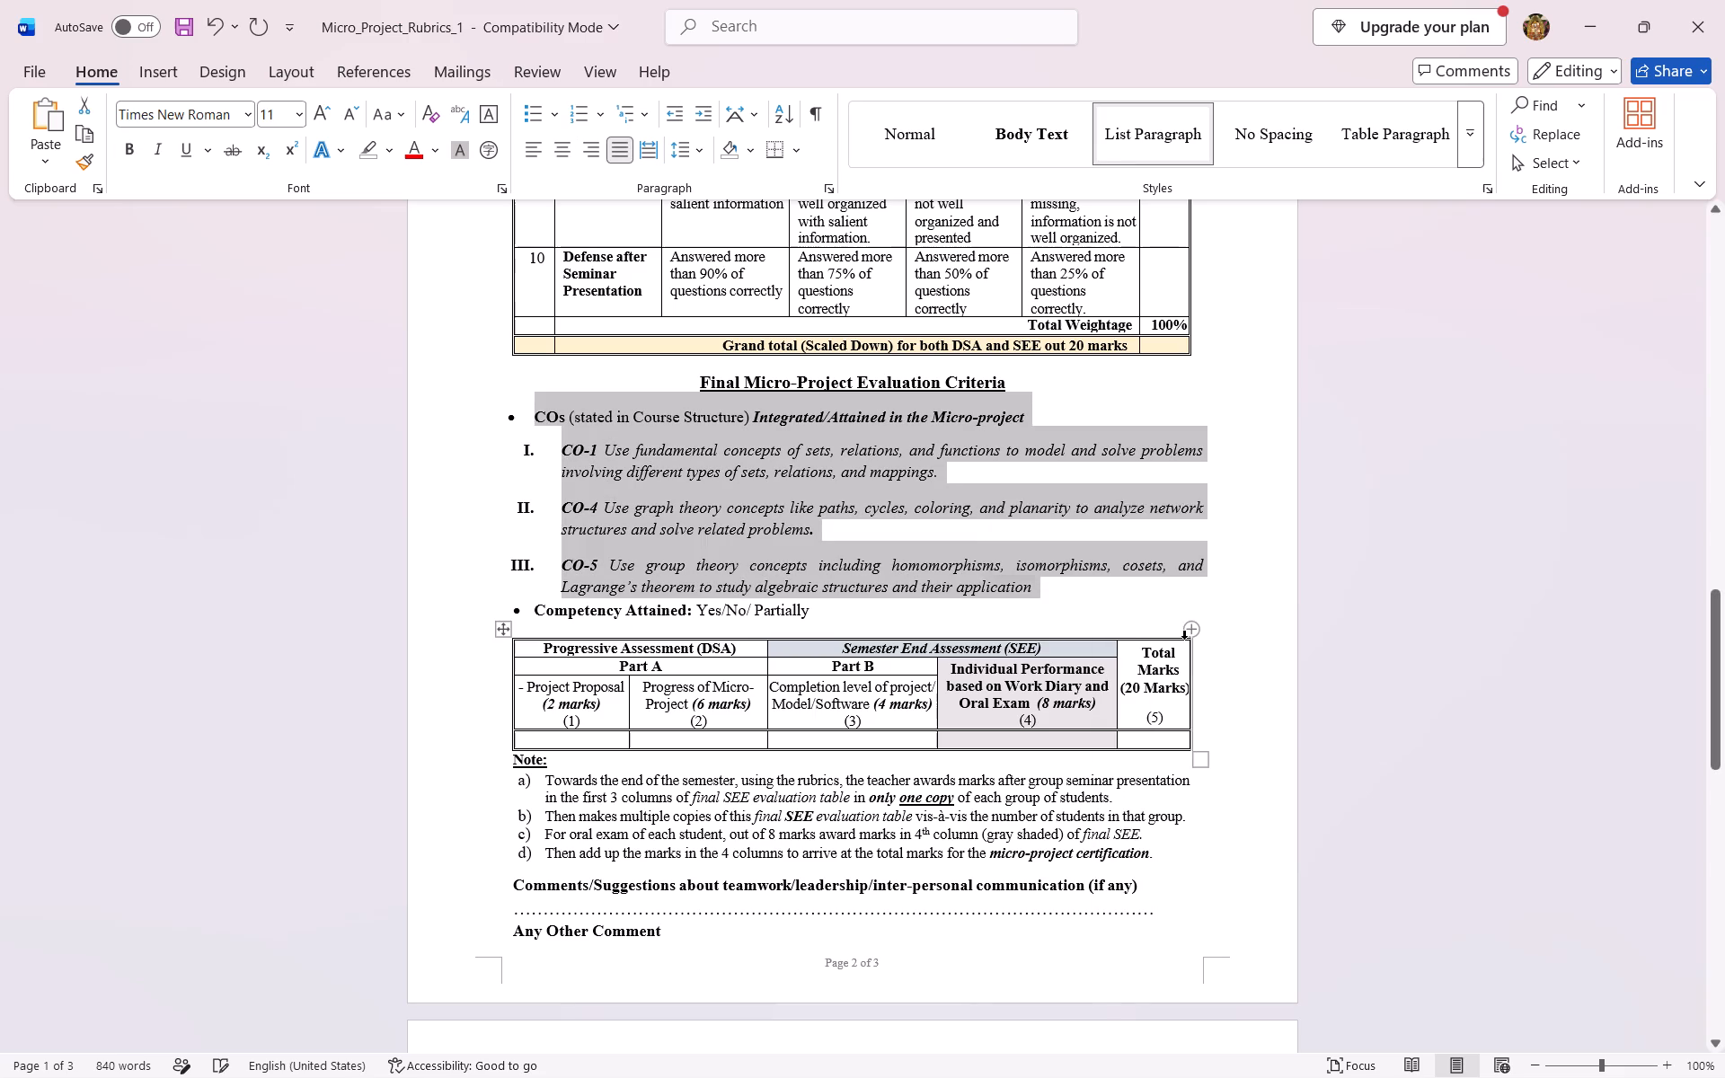
Review the layout from the title block on the first page down to the comment and signature lines.
{"action": "scroll", "coordinate": [806, 676], "scroll_direction": "right", "scroll_amount": 1}
{"action": "scroll", "coordinate": [806, 676], "scroll_direction": "up", "scroll_amount": 3}
{"action": "scroll", "coordinate": [690, 688], "scroll_direction": "up", "scroll_amount": 1}
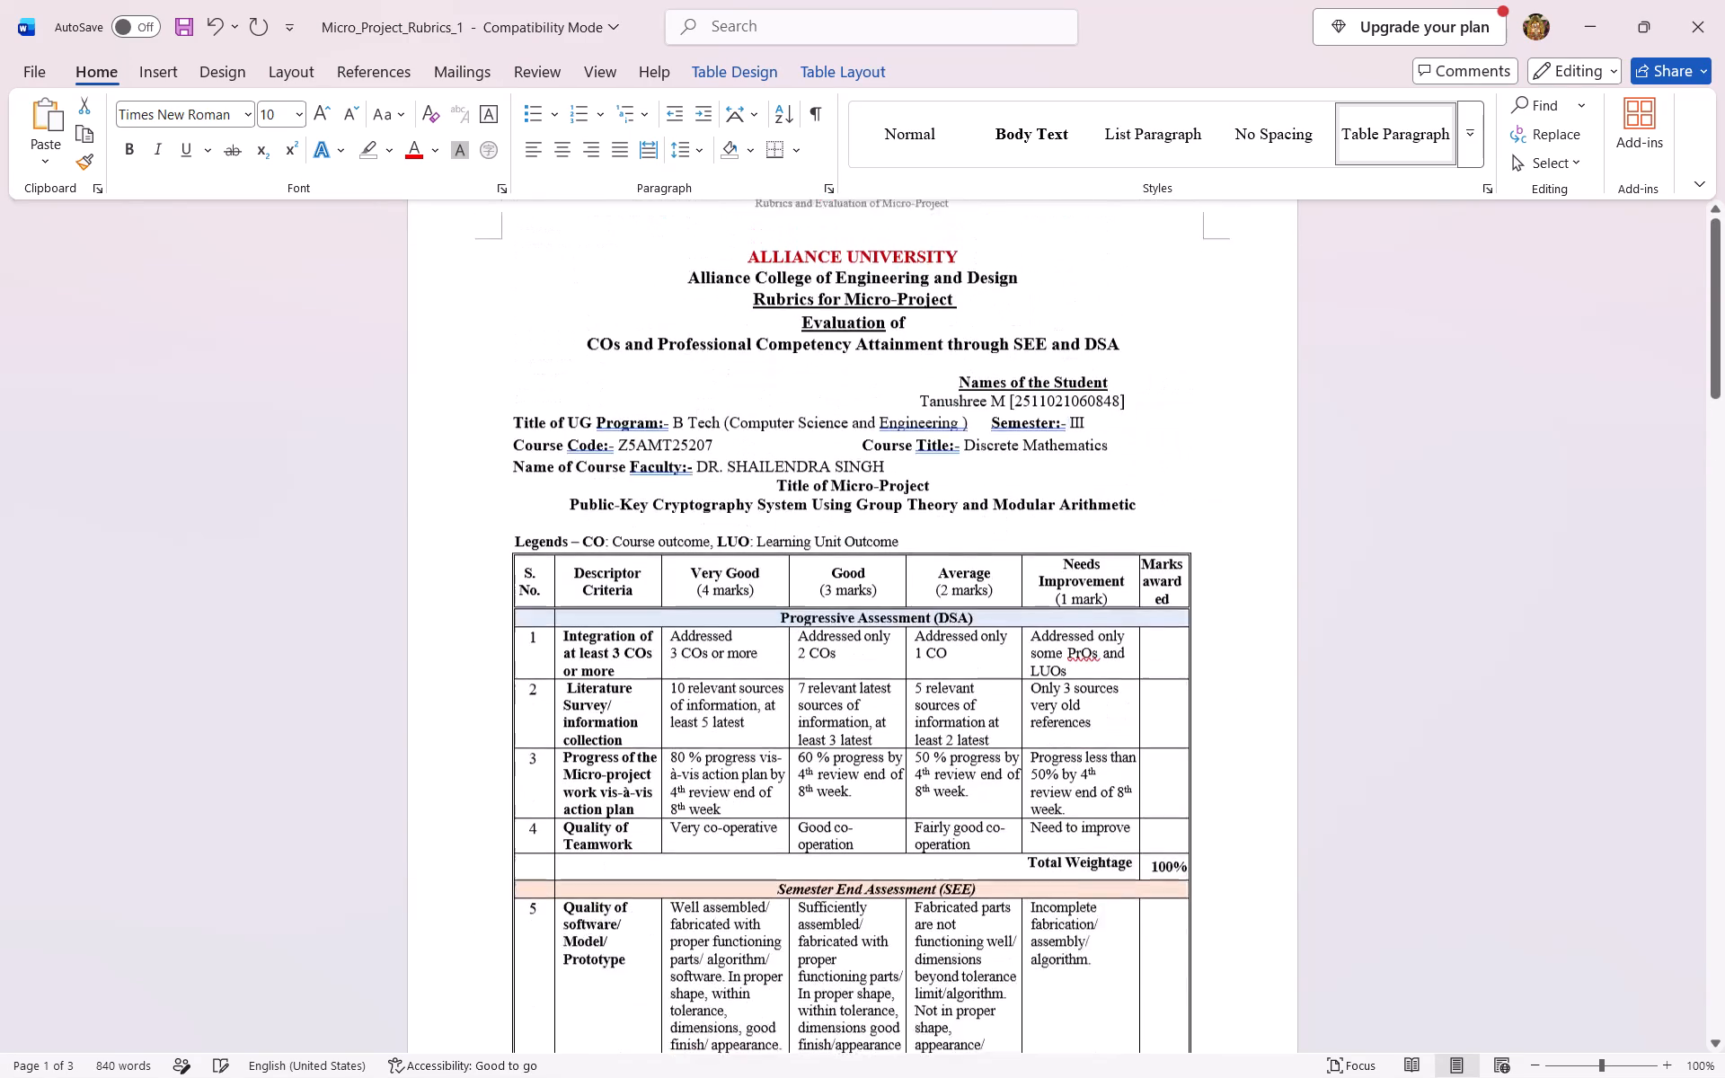
{"action": "scroll", "coordinate": [690, 688], "scroll_direction": "up", "scroll_amount": 1}
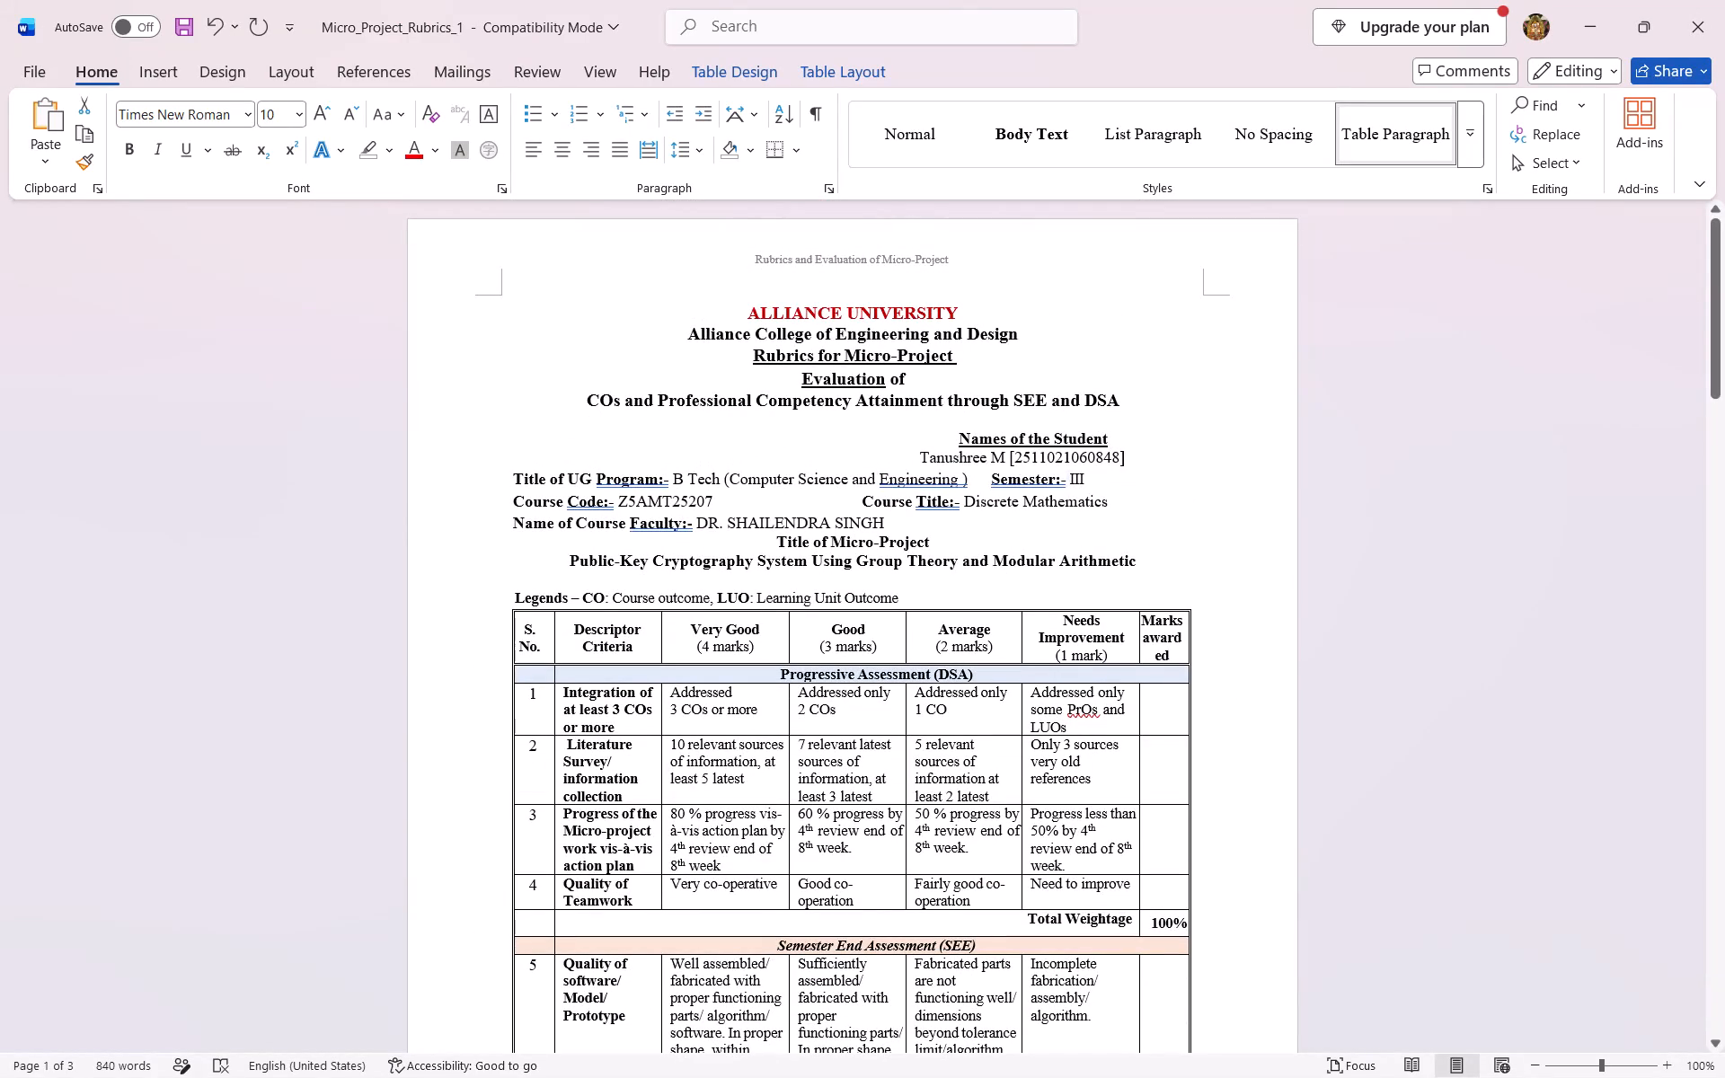
{"action": "scroll", "coordinate": [739, 515], "scroll_direction": "down", "scroll_amount": 2}
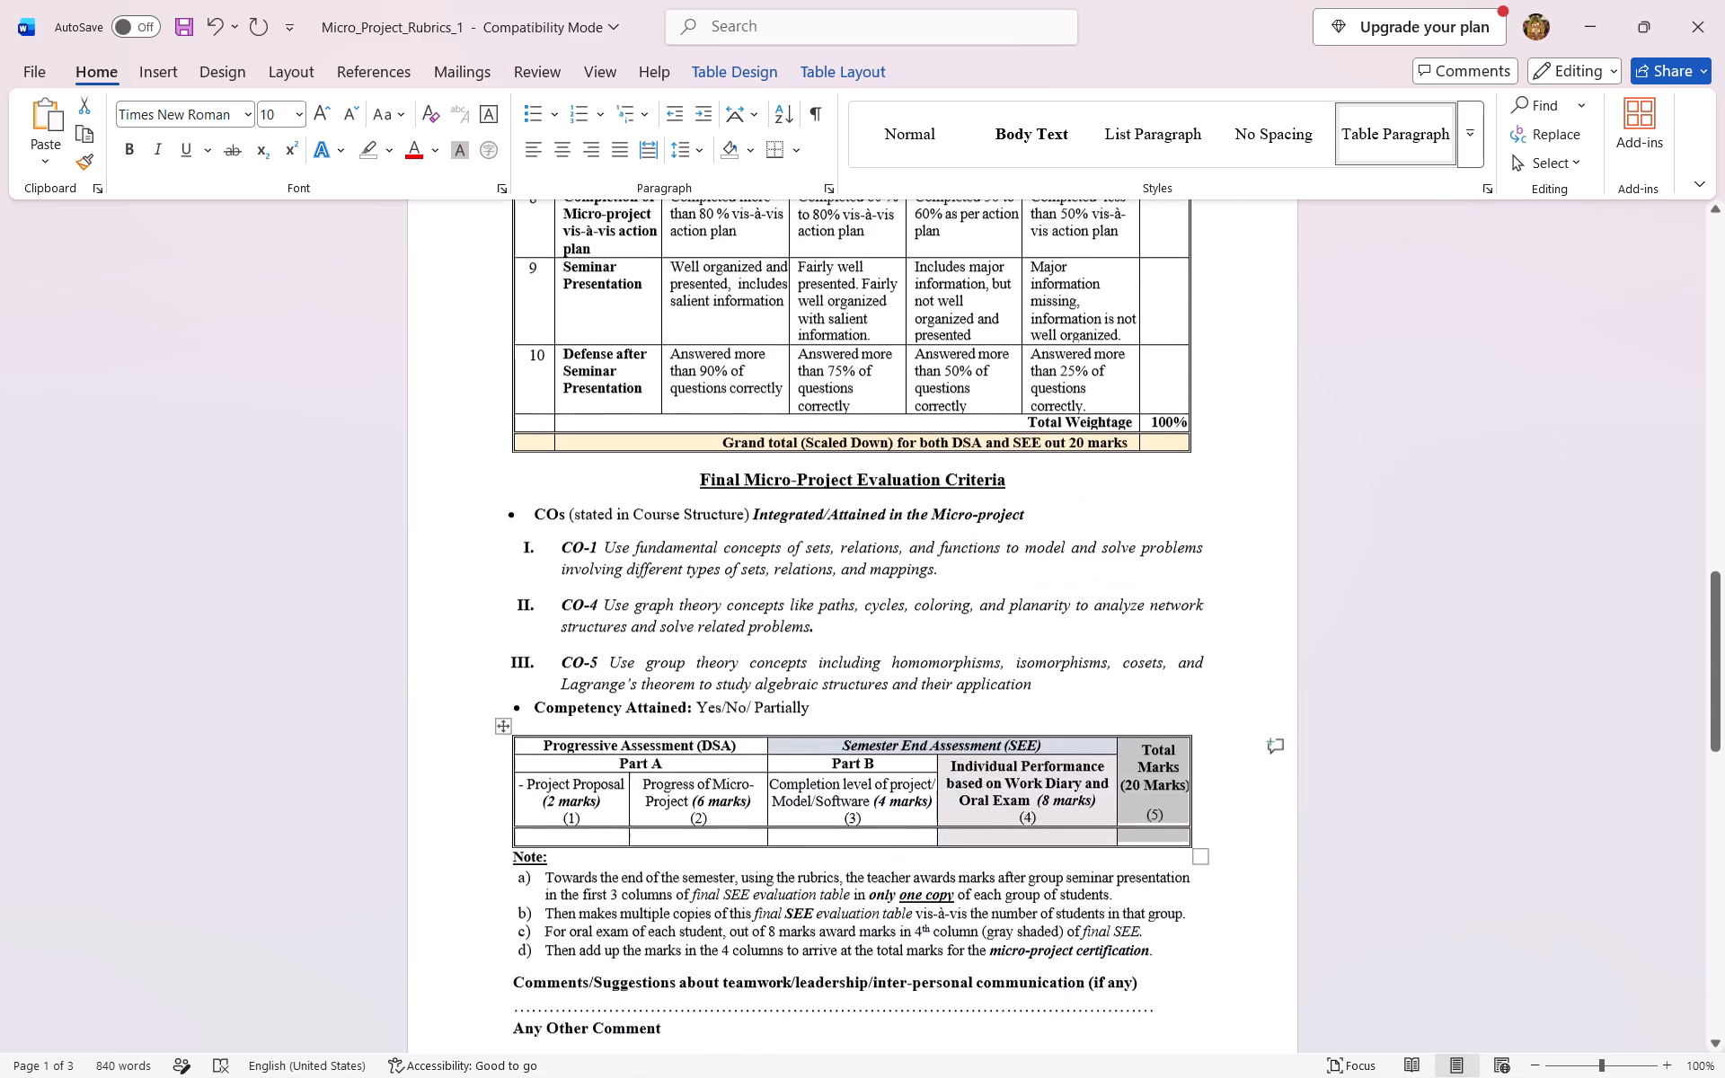
{"action": "scroll", "coordinate": [739, 515], "scroll_direction": "down", "scroll_amount": 3}
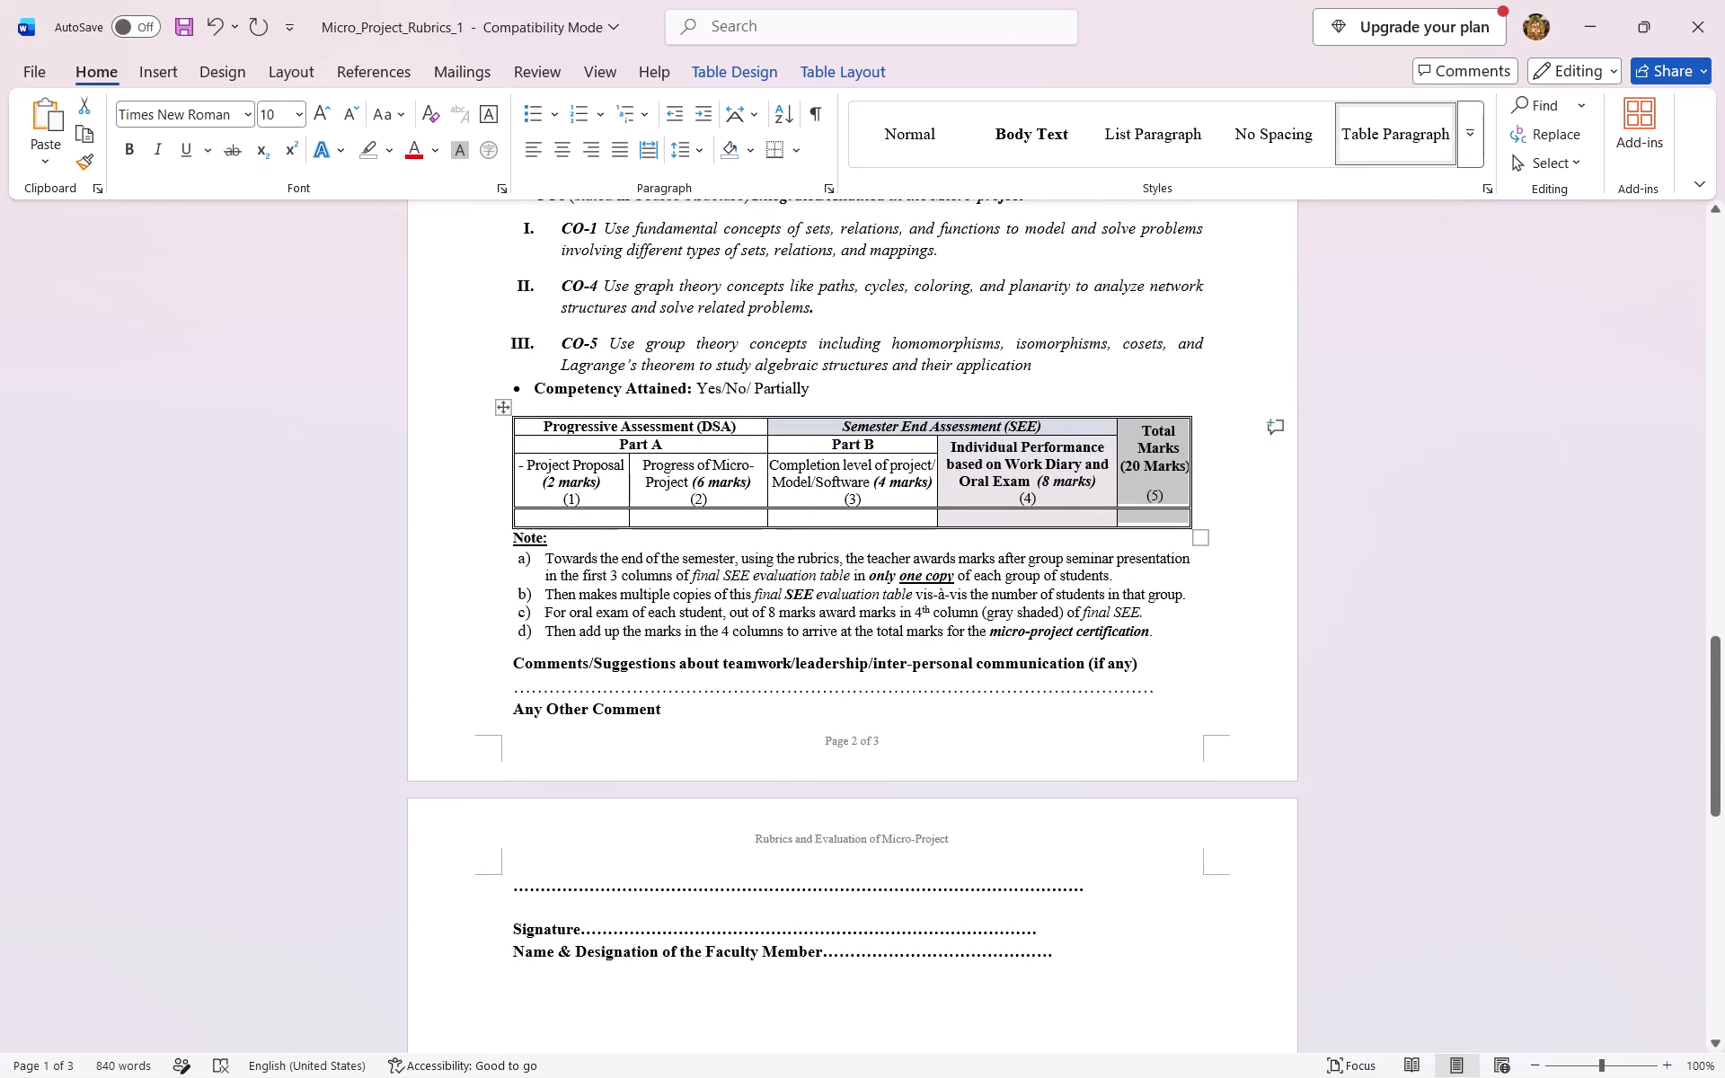
Delete the empty line between the "Competency Attained" bullet and the Progressive Assessment/Semester End Assessment table.
{"action": "scroll", "coordinate": [672, 817], "scroll_direction": "down", "scroll_amount": 2}
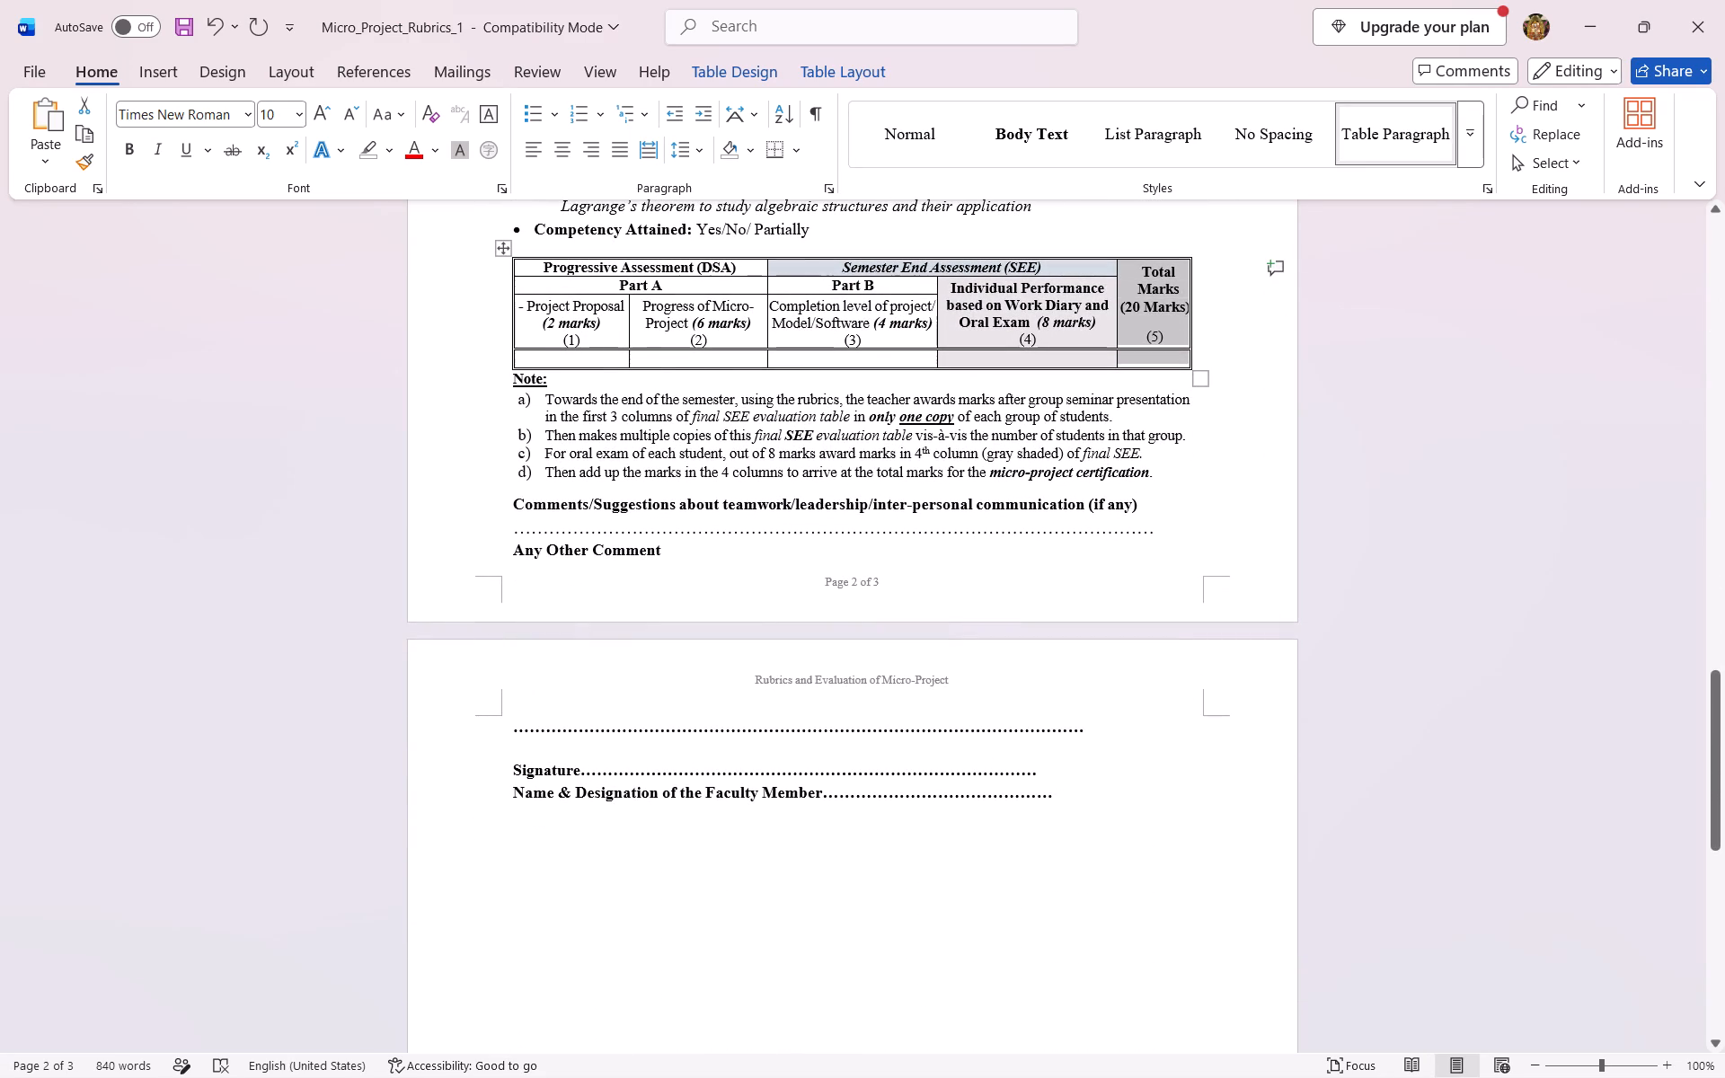
{"action": "scroll", "coordinate": [488, 712], "scroll_direction": "up", "scroll_amount": 1}
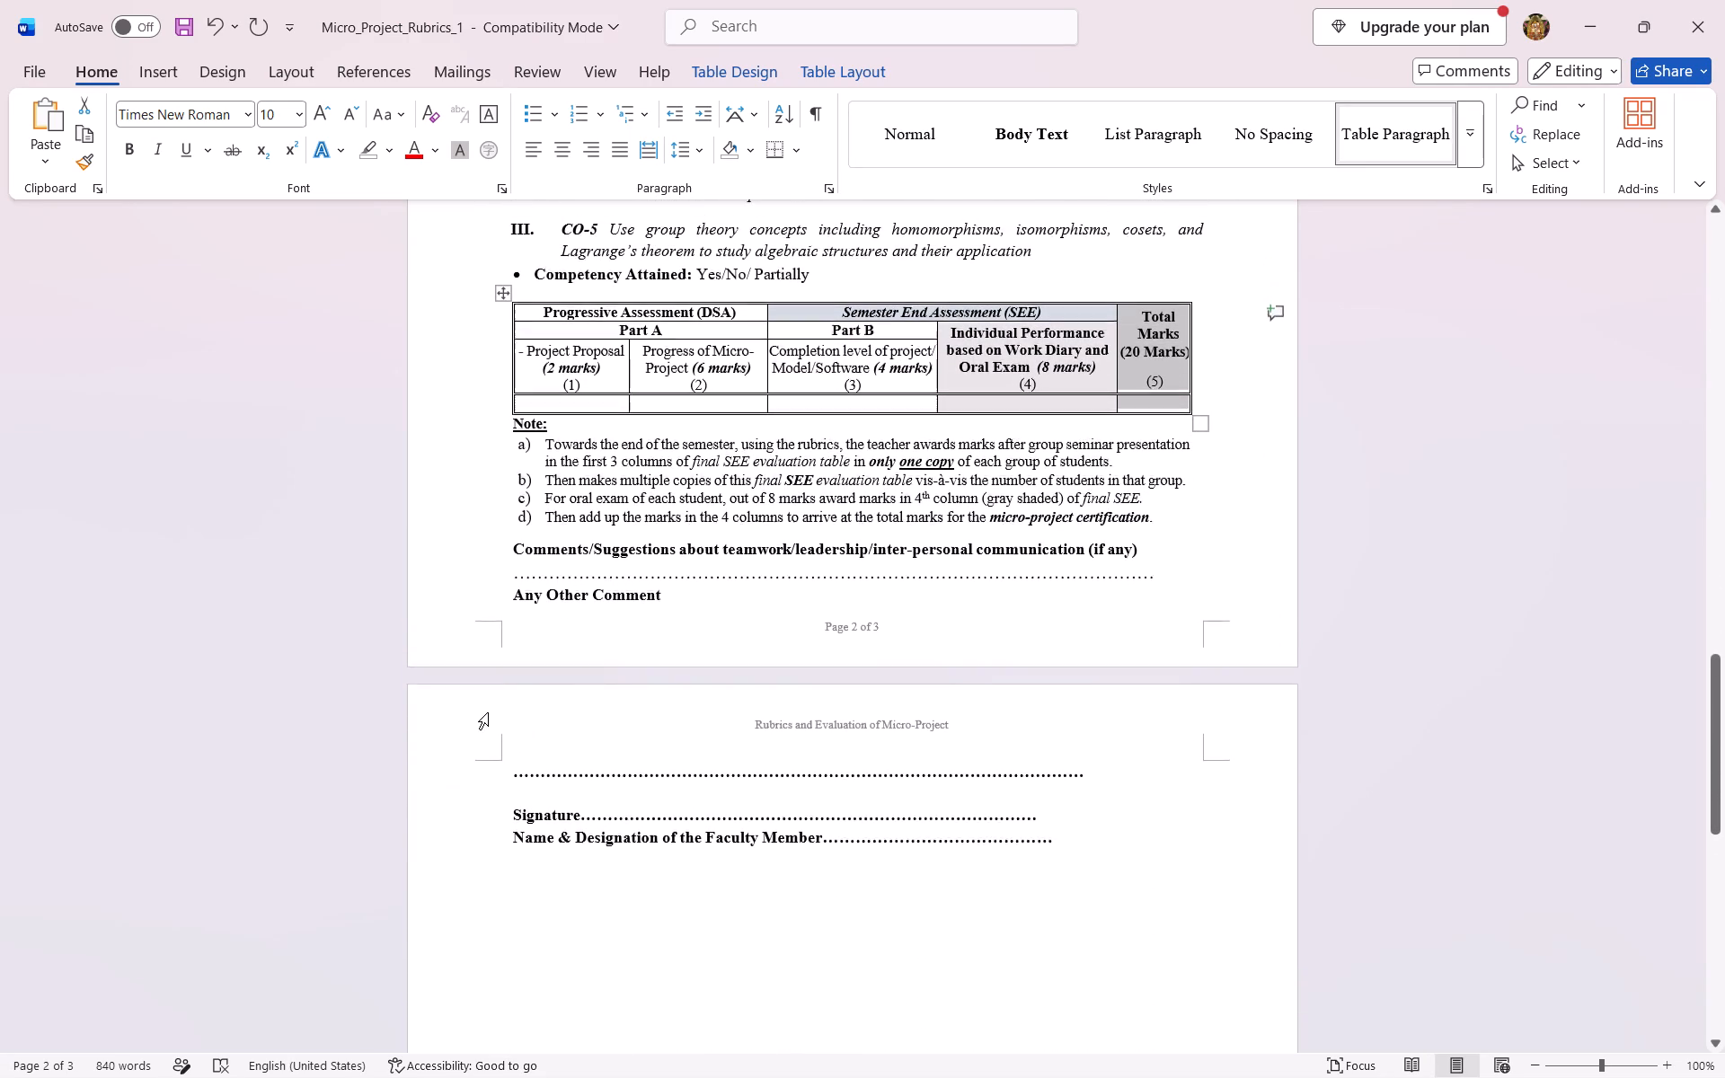
{"action": "scroll", "coordinate": [488, 712], "scroll_direction": "up", "scroll_amount": 2}
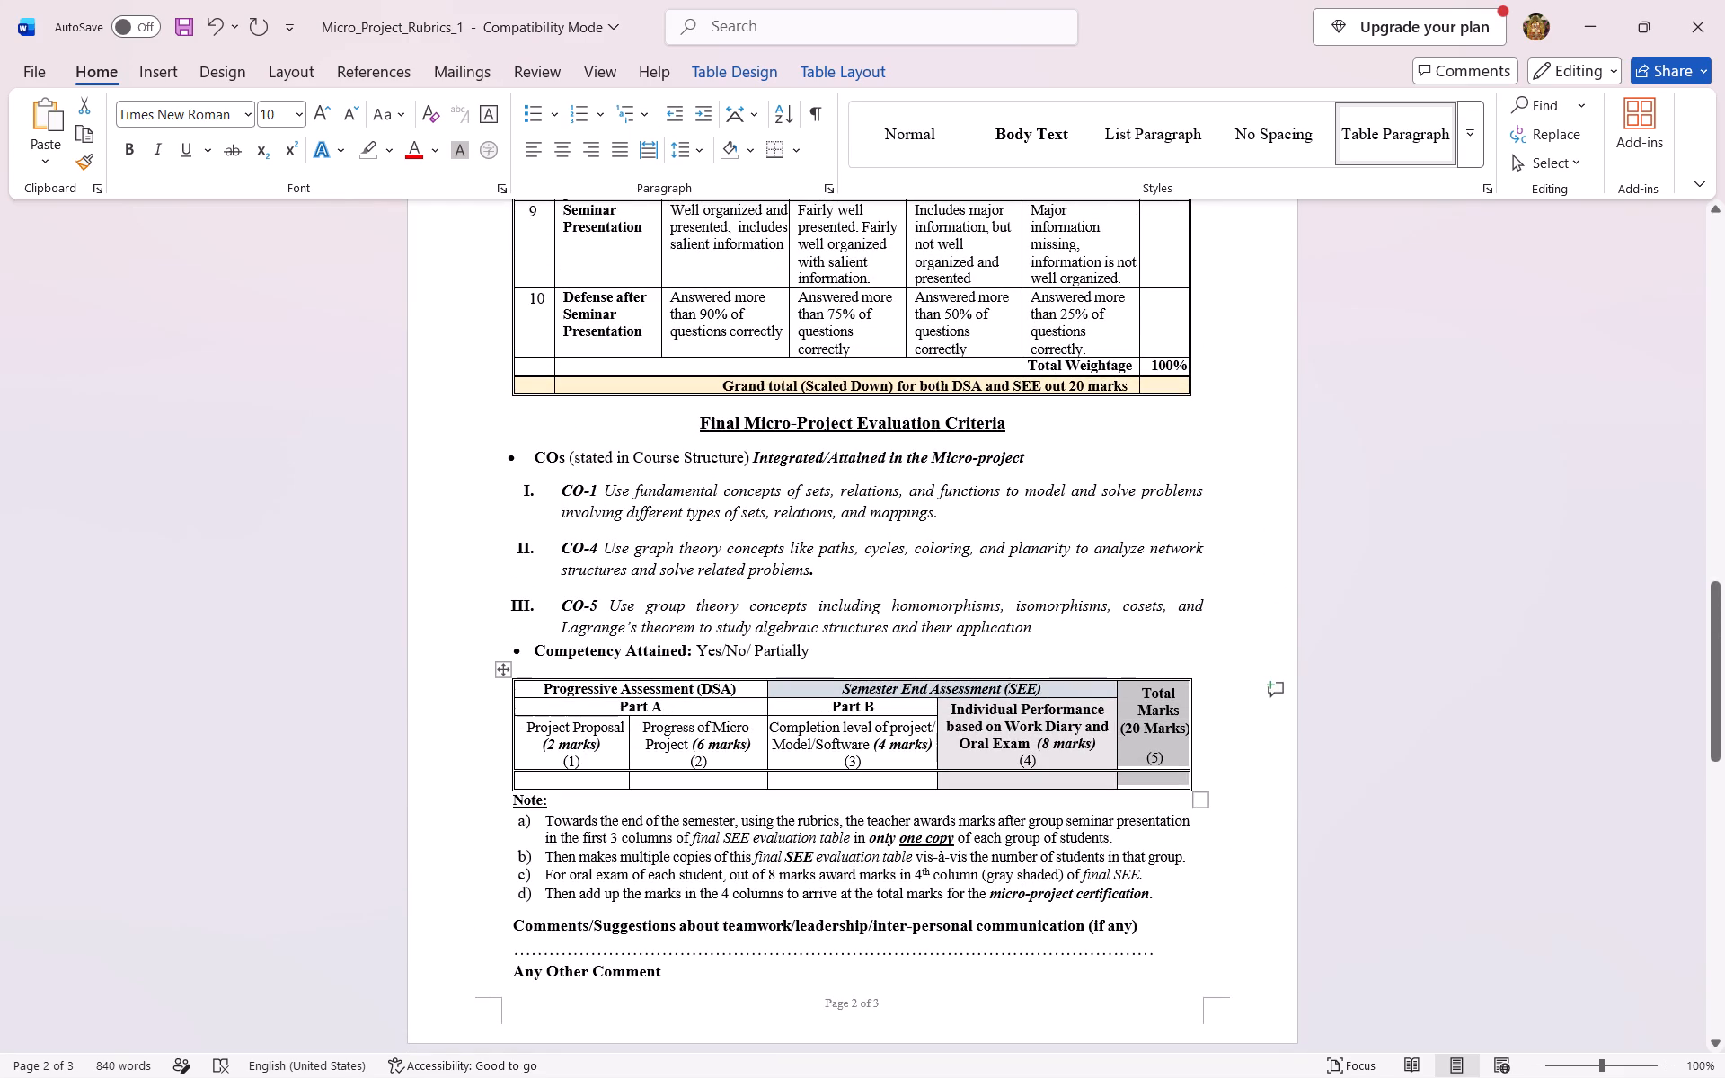
{"action": "left_click", "coordinate": [527, 667]}
{"action": "key", "text": "BackSpace"}
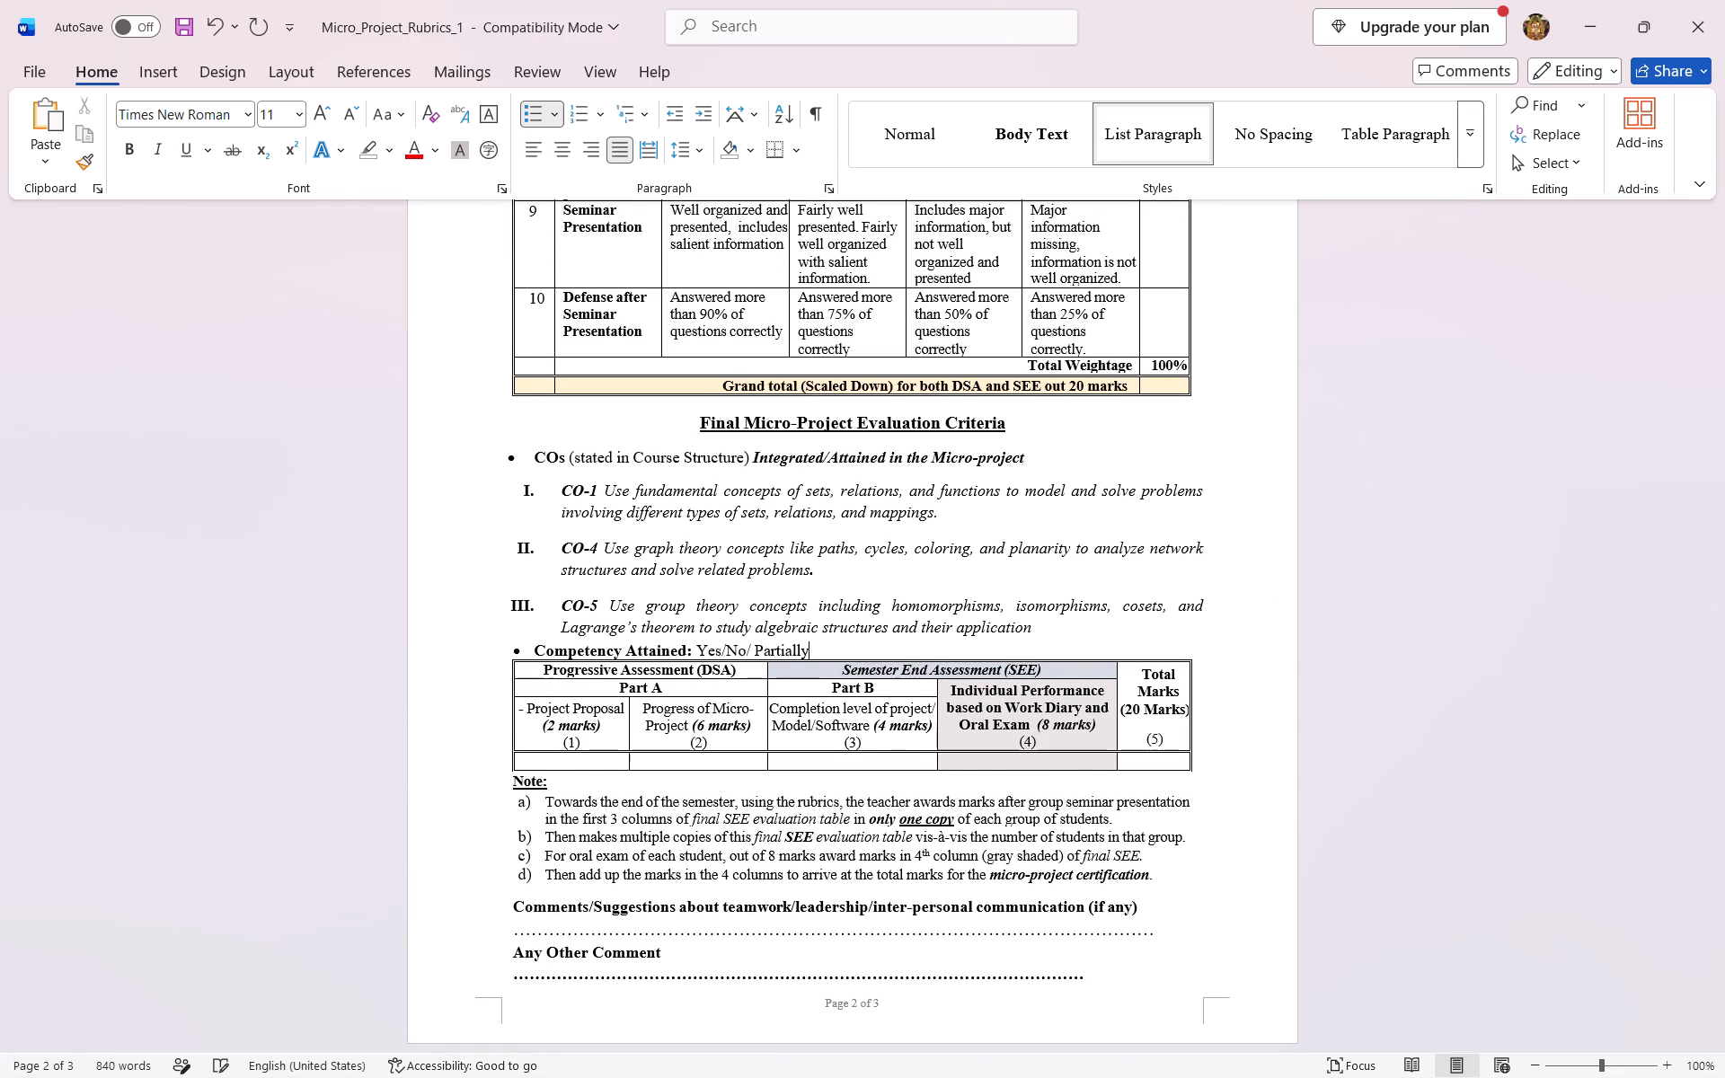
Reduce the gap between the Roman numerals and the text of the CO-1, CO-4 and CO-5 outcomes.
{"action": "scroll", "coordinate": [527, 667], "scroll_direction": "down", "scroll_amount": 1}
{"action": "scroll", "coordinate": [527, 667], "scroll_direction": "up", "scroll_amount": 1}
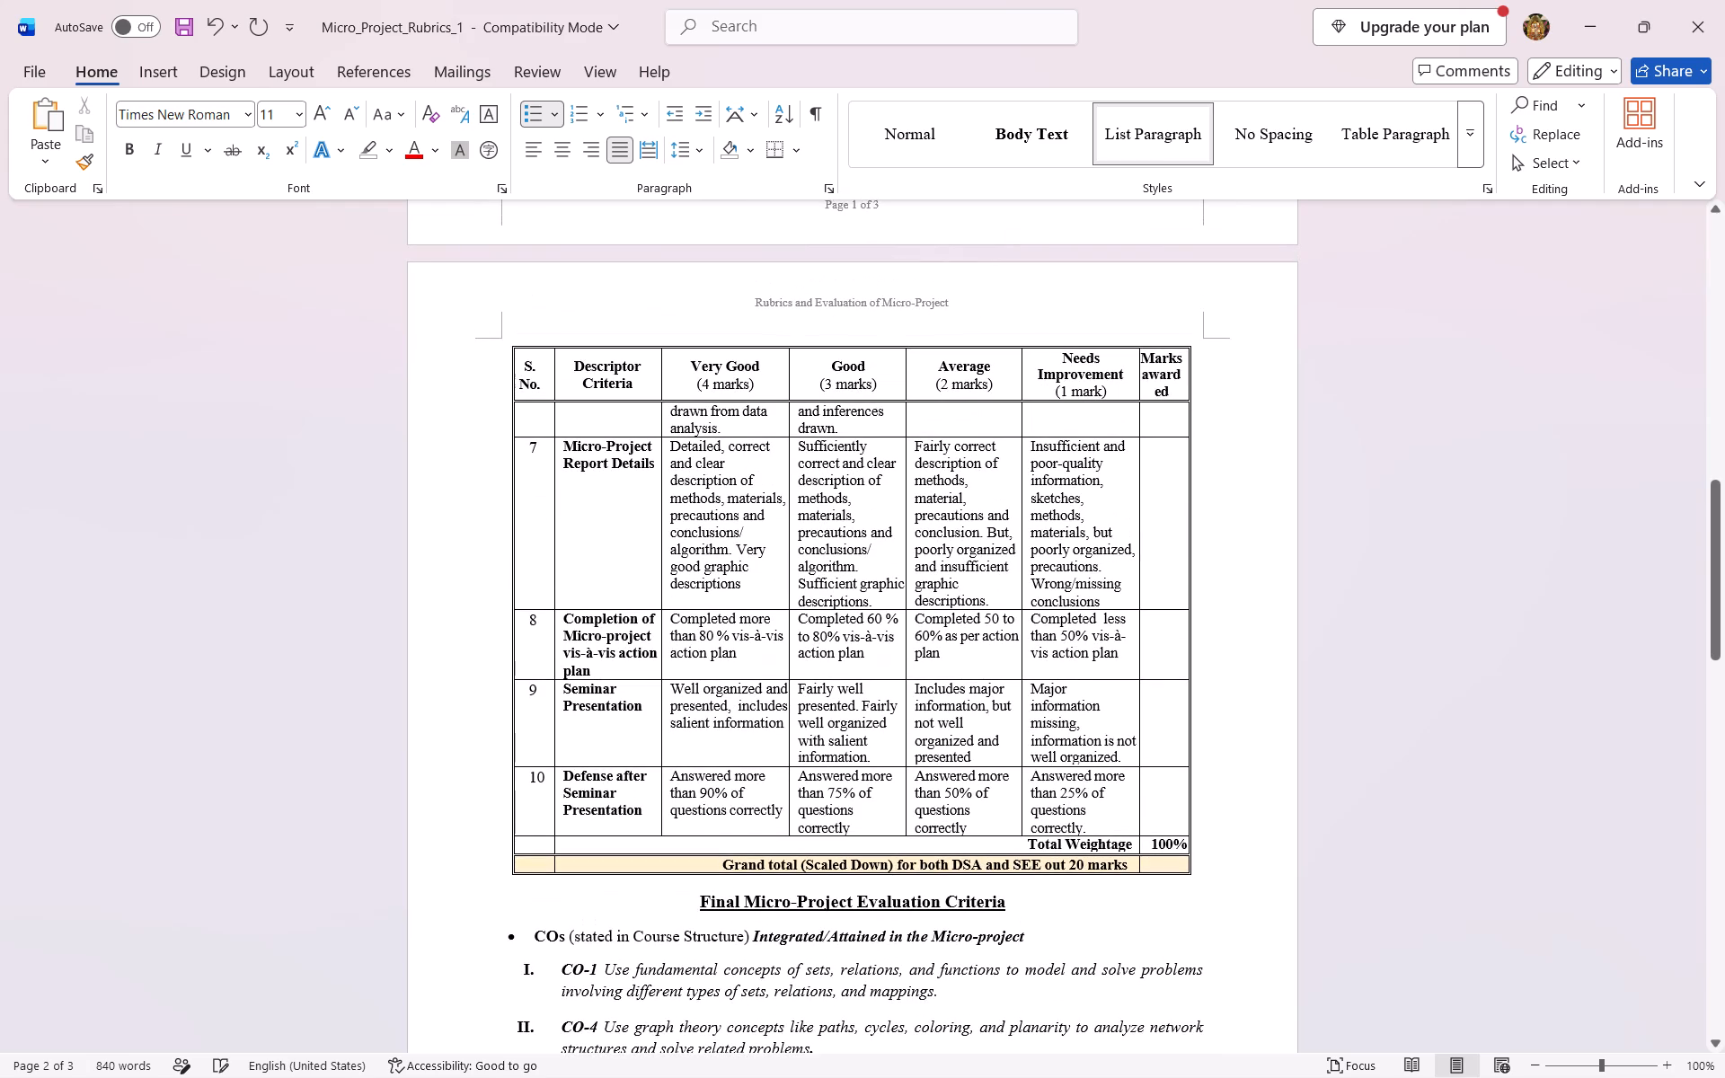
{"action": "scroll", "coordinate": [555, 975], "scroll_direction": "down", "scroll_amount": 1}
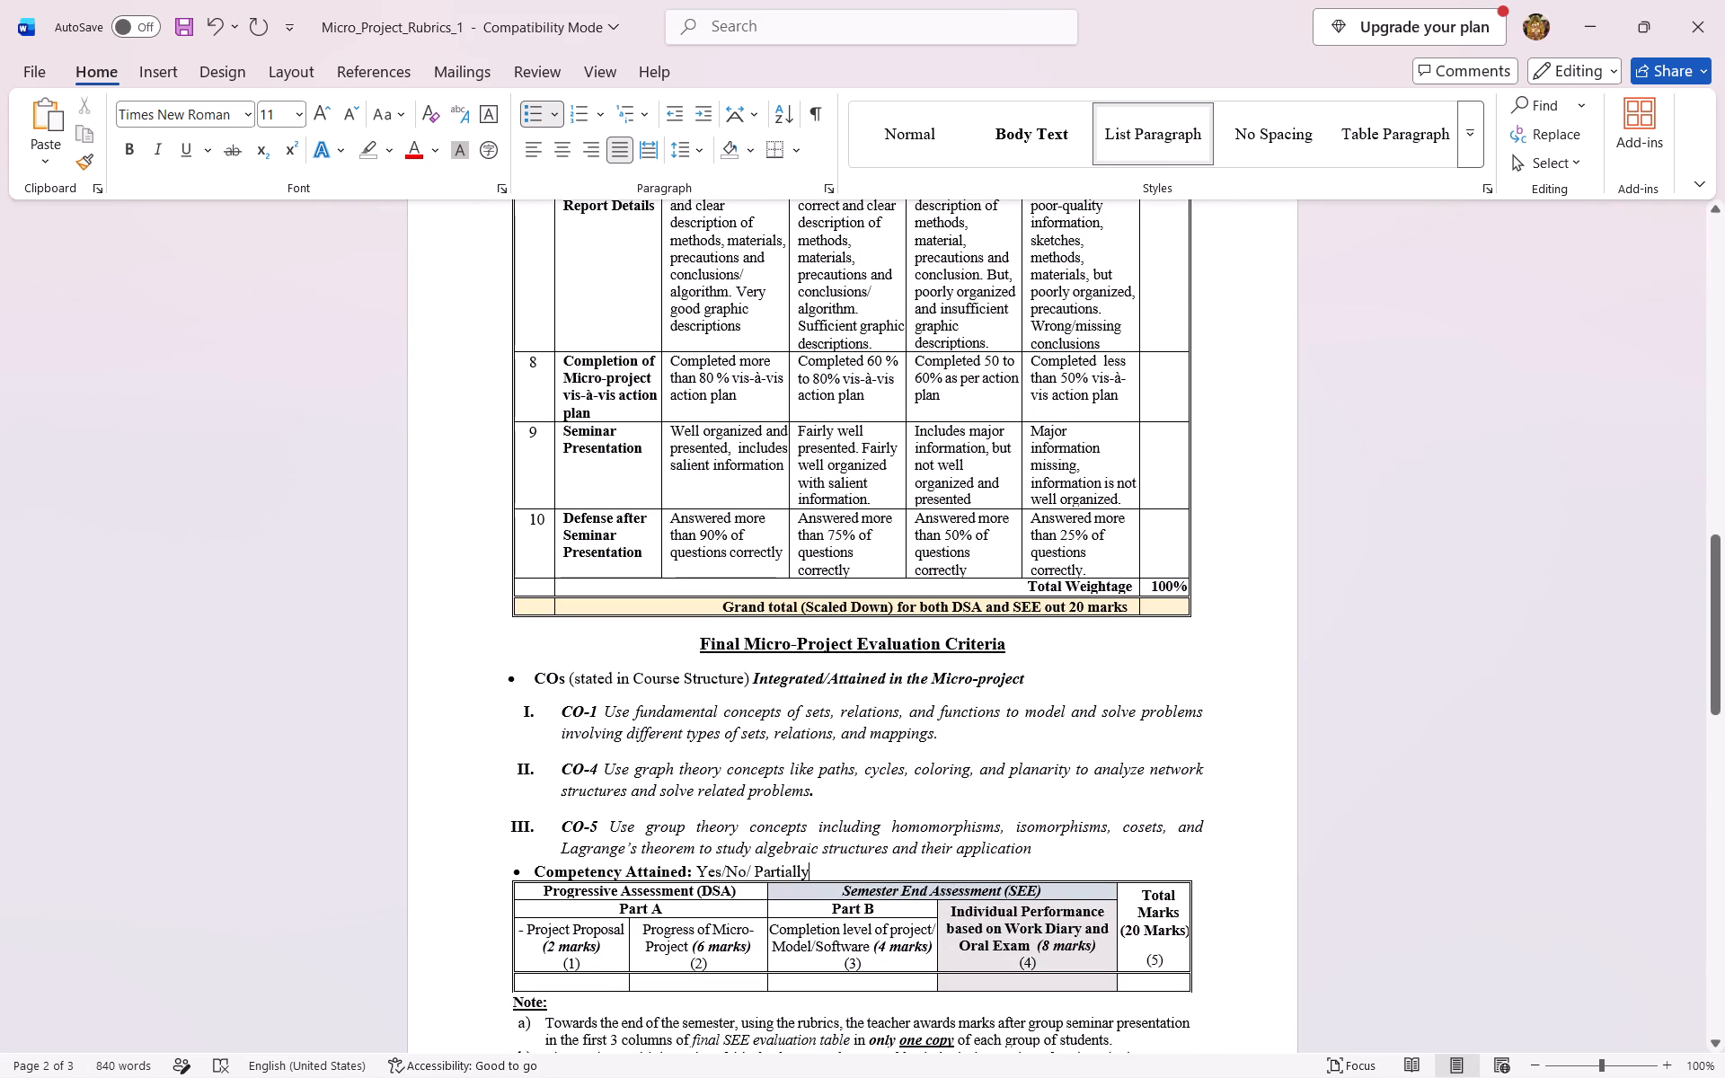
{"action": "left_click_drag", "start_coordinate": [525, 703], "coordinate": [635, 773]}
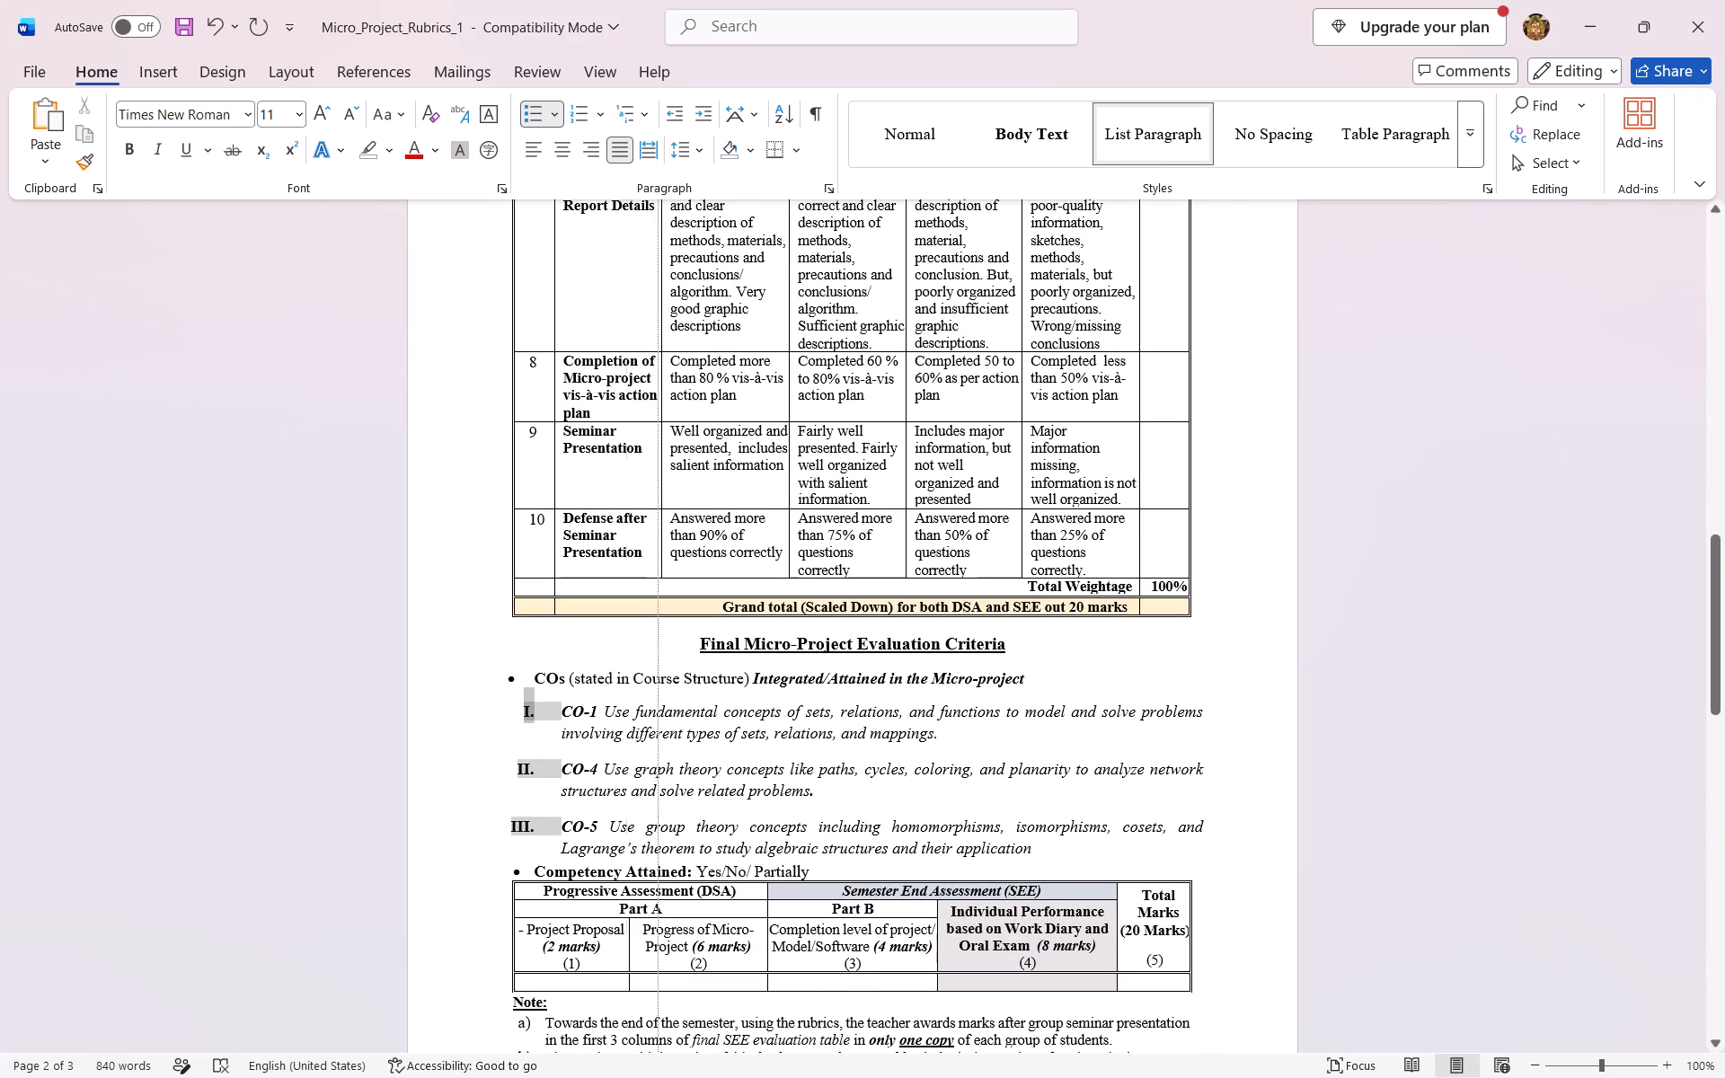
{"action": "left_click_drag", "start_coordinate": [635, 773], "coordinate": [535, 751]}
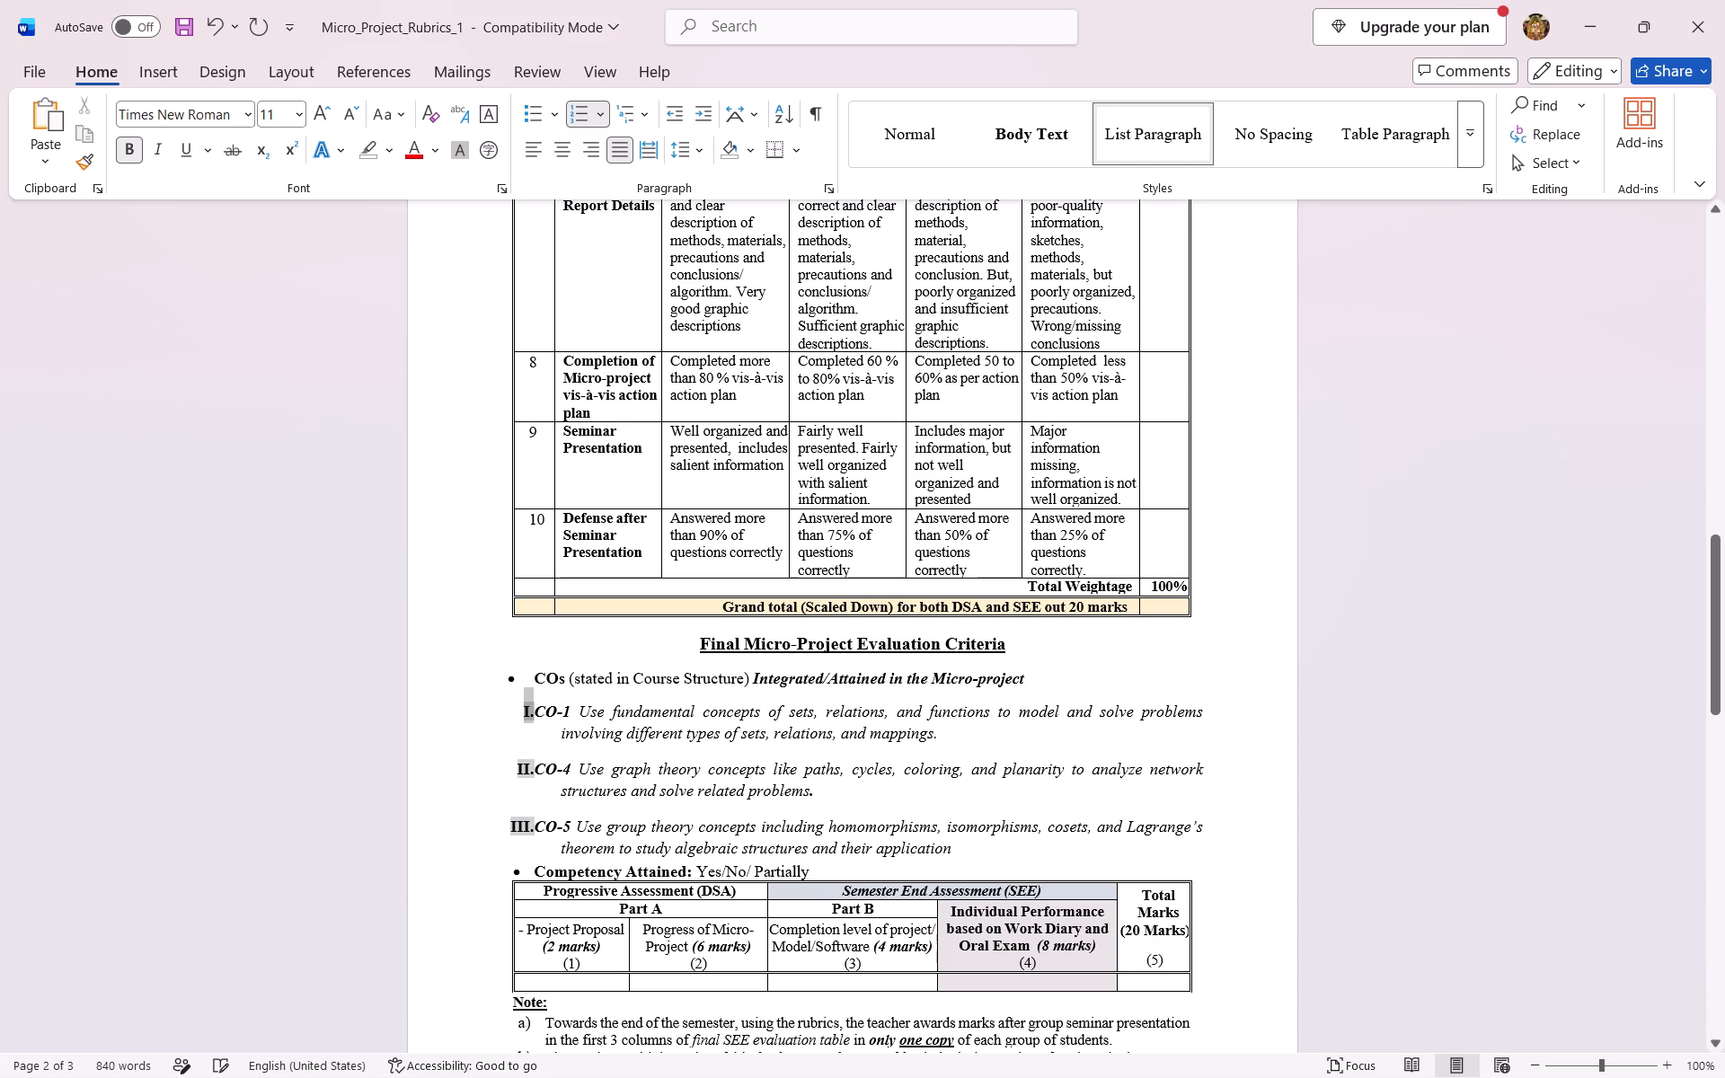
Remove the extra paragraph spacing from the COs bullet line and the CO-1, CO-4 and CO-5 outcomes.
{"action": "left_click_drag", "start_coordinate": [955, 850], "coordinate": [688, 766]}
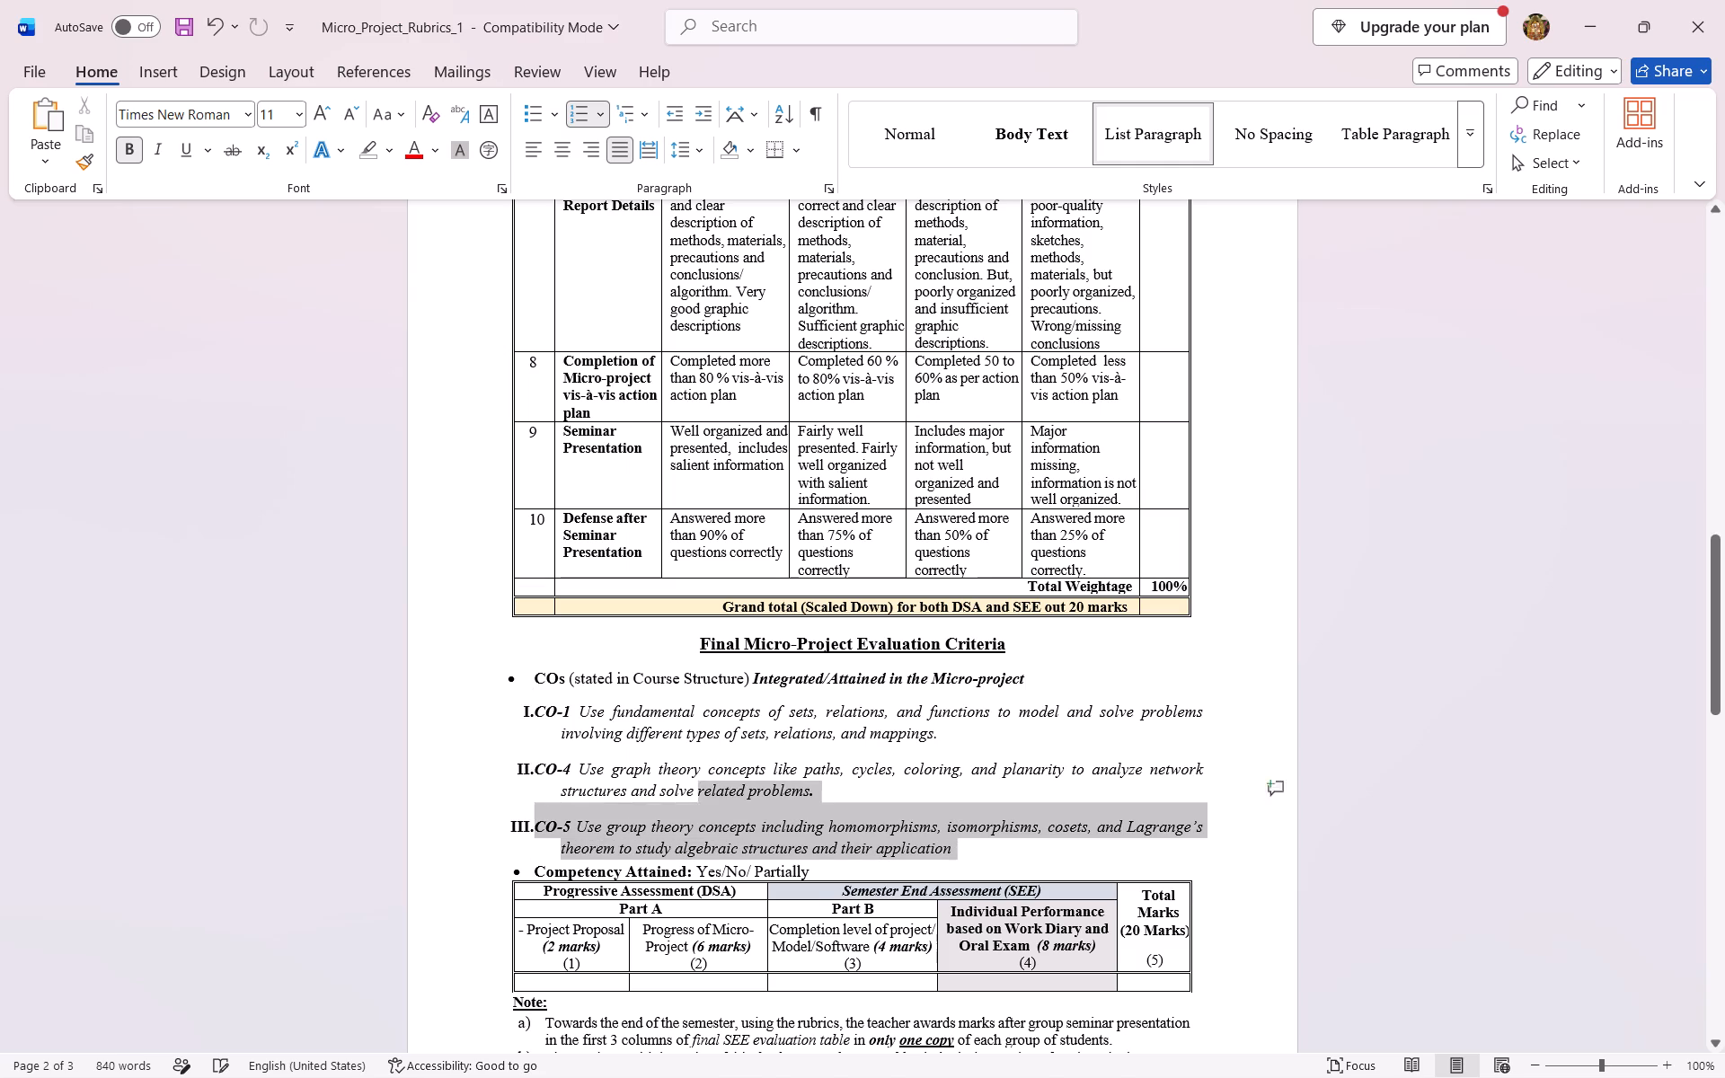
{"action": "left_click_drag", "start_coordinate": [688, 766], "coordinate": [536, 674]}
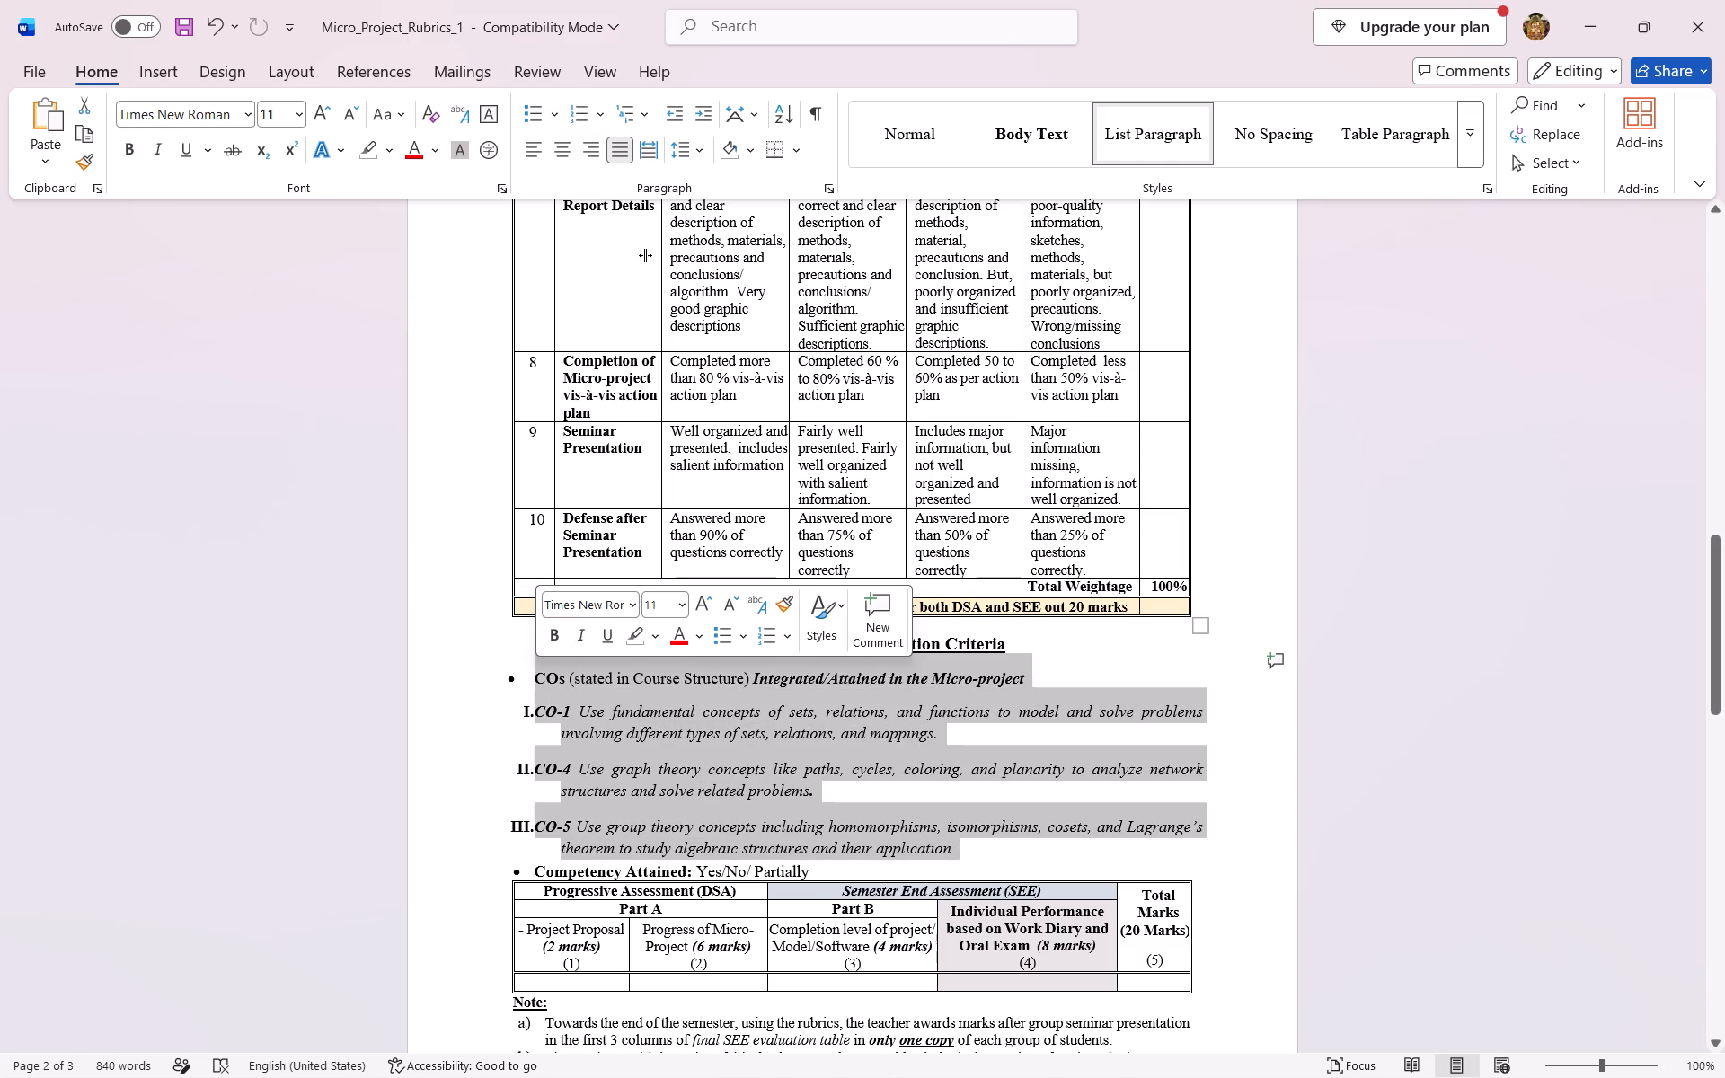
{"action": "left_click", "coordinate": [693, 148]}
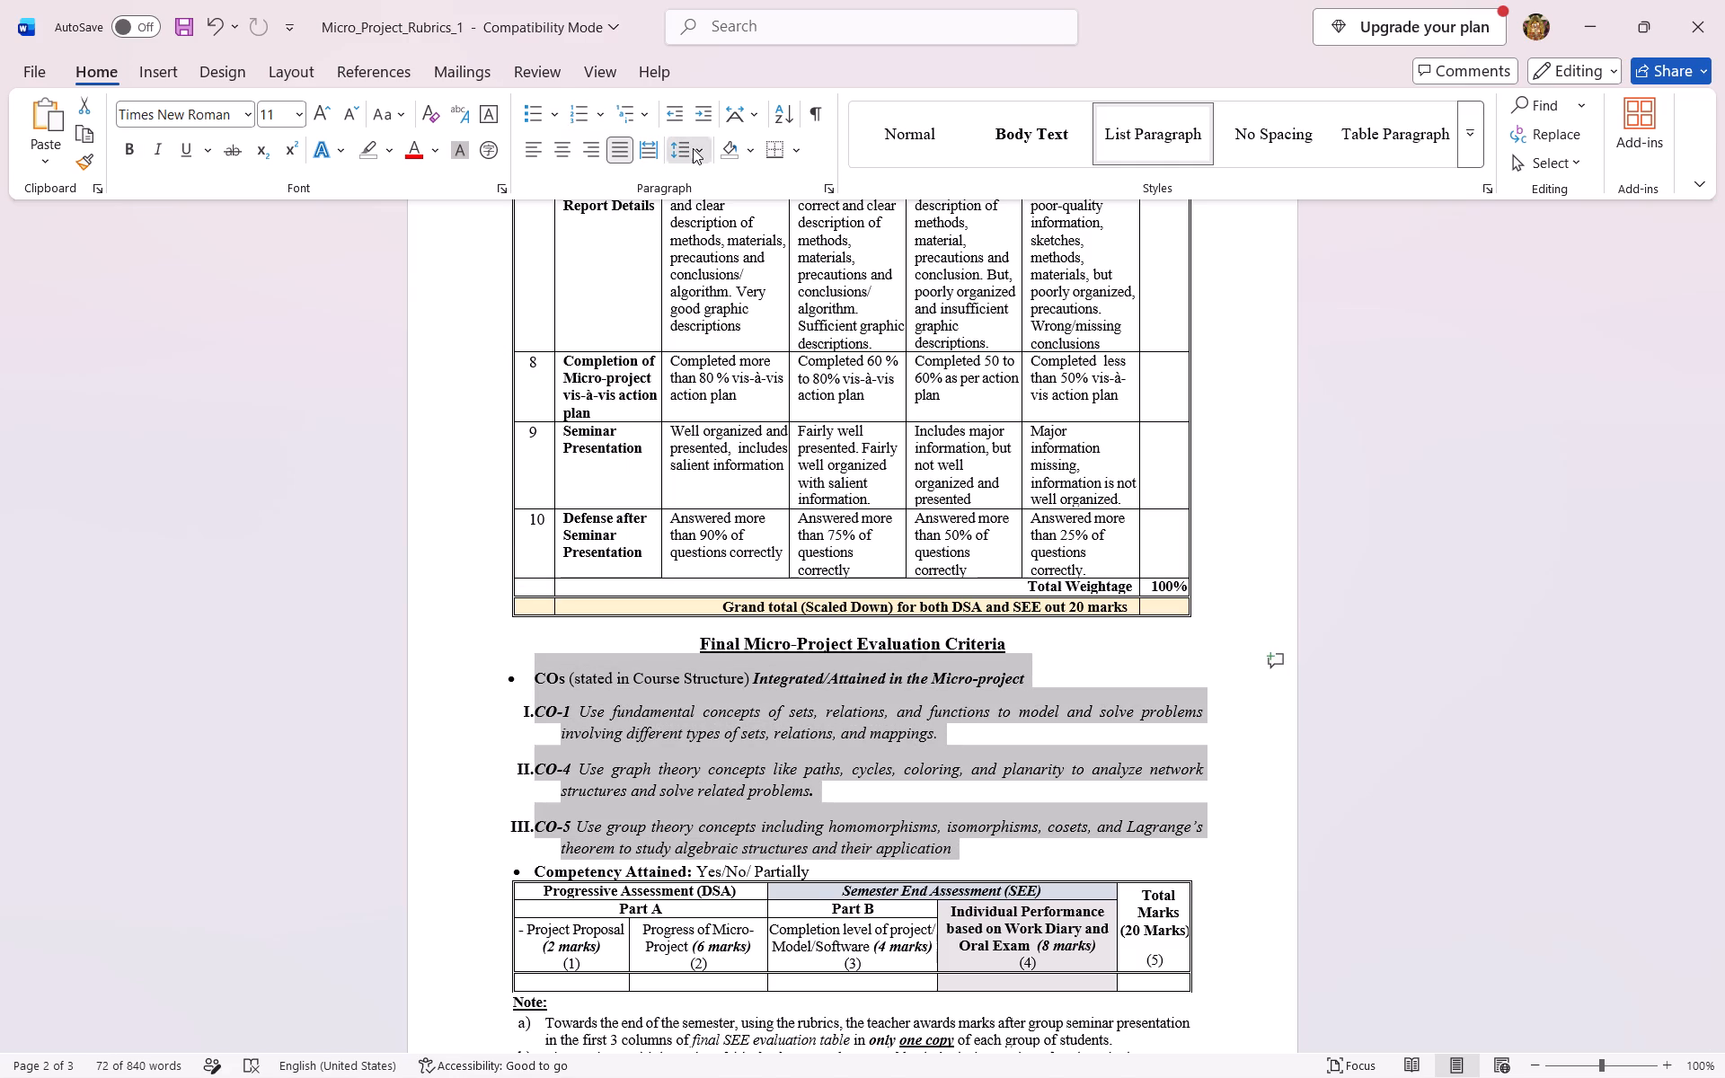
{"action": "left_click", "coordinate": [716, 403]}
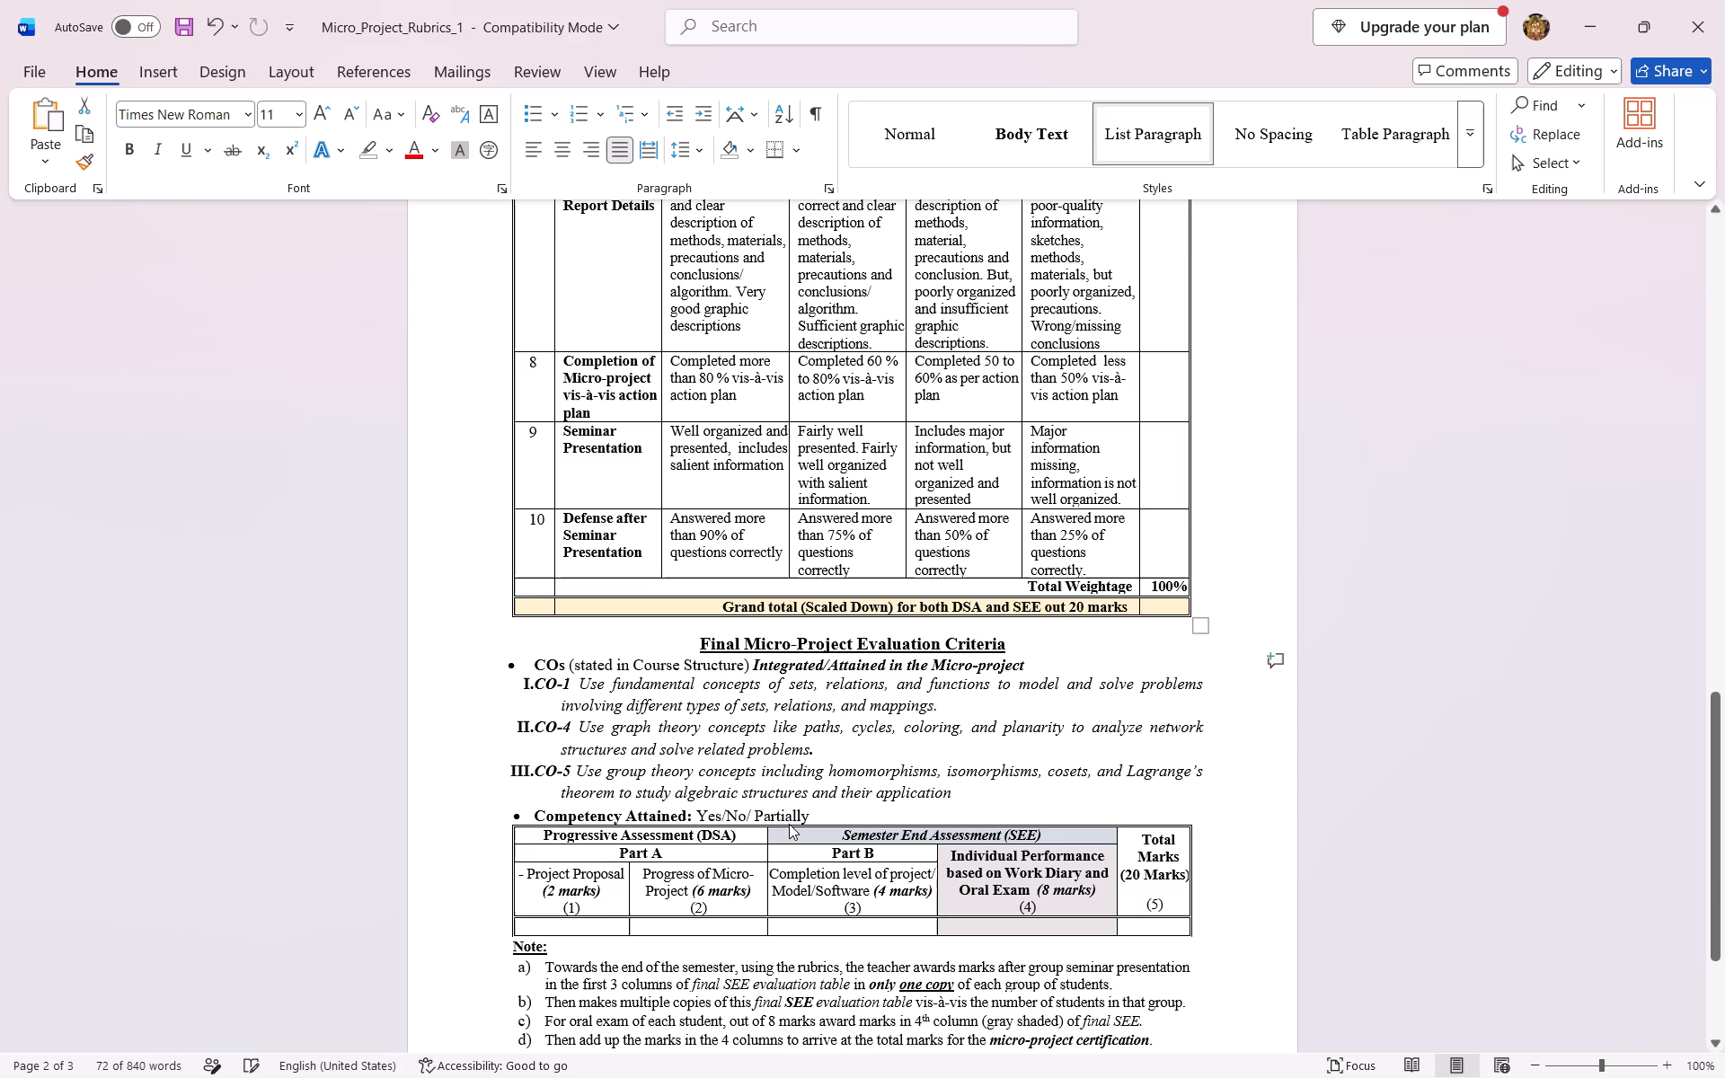
Review the layout from the signature lines at the end of the form back up to the title block.
{"action": "left_click", "coordinate": [951, 763]}
{"action": "scroll", "coordinate": [951, 763], "scroll_direction": "down", "scroll_amount": 8}
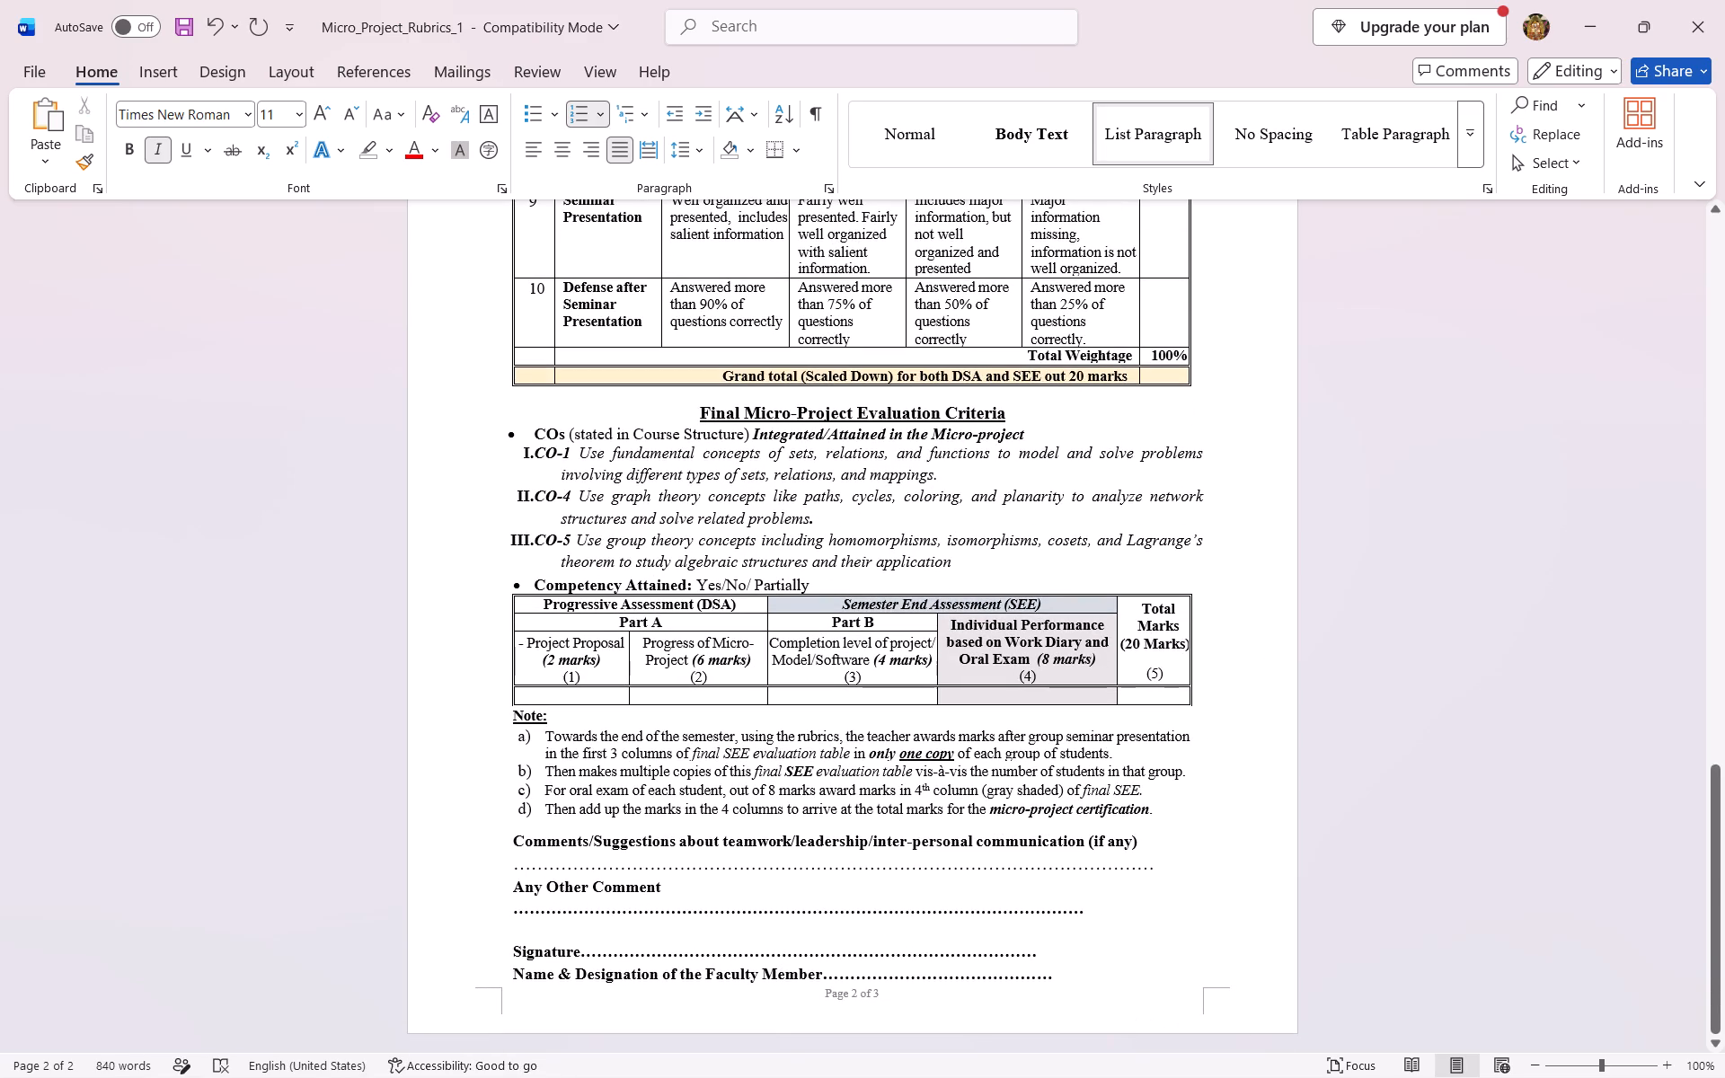
{"action": "scroll", "coordinate": [1131, 999], "scroll_direction": "down", "scroll_amount": 1}
{"action": "scroll", "coordinate": [1131, 999], "scroll_direction": "up", "scroll_amount": 1}
{"action": "scroll", "coordinate": [1131, 999], "scroll_direction": "down", "scroll_amount": 1}
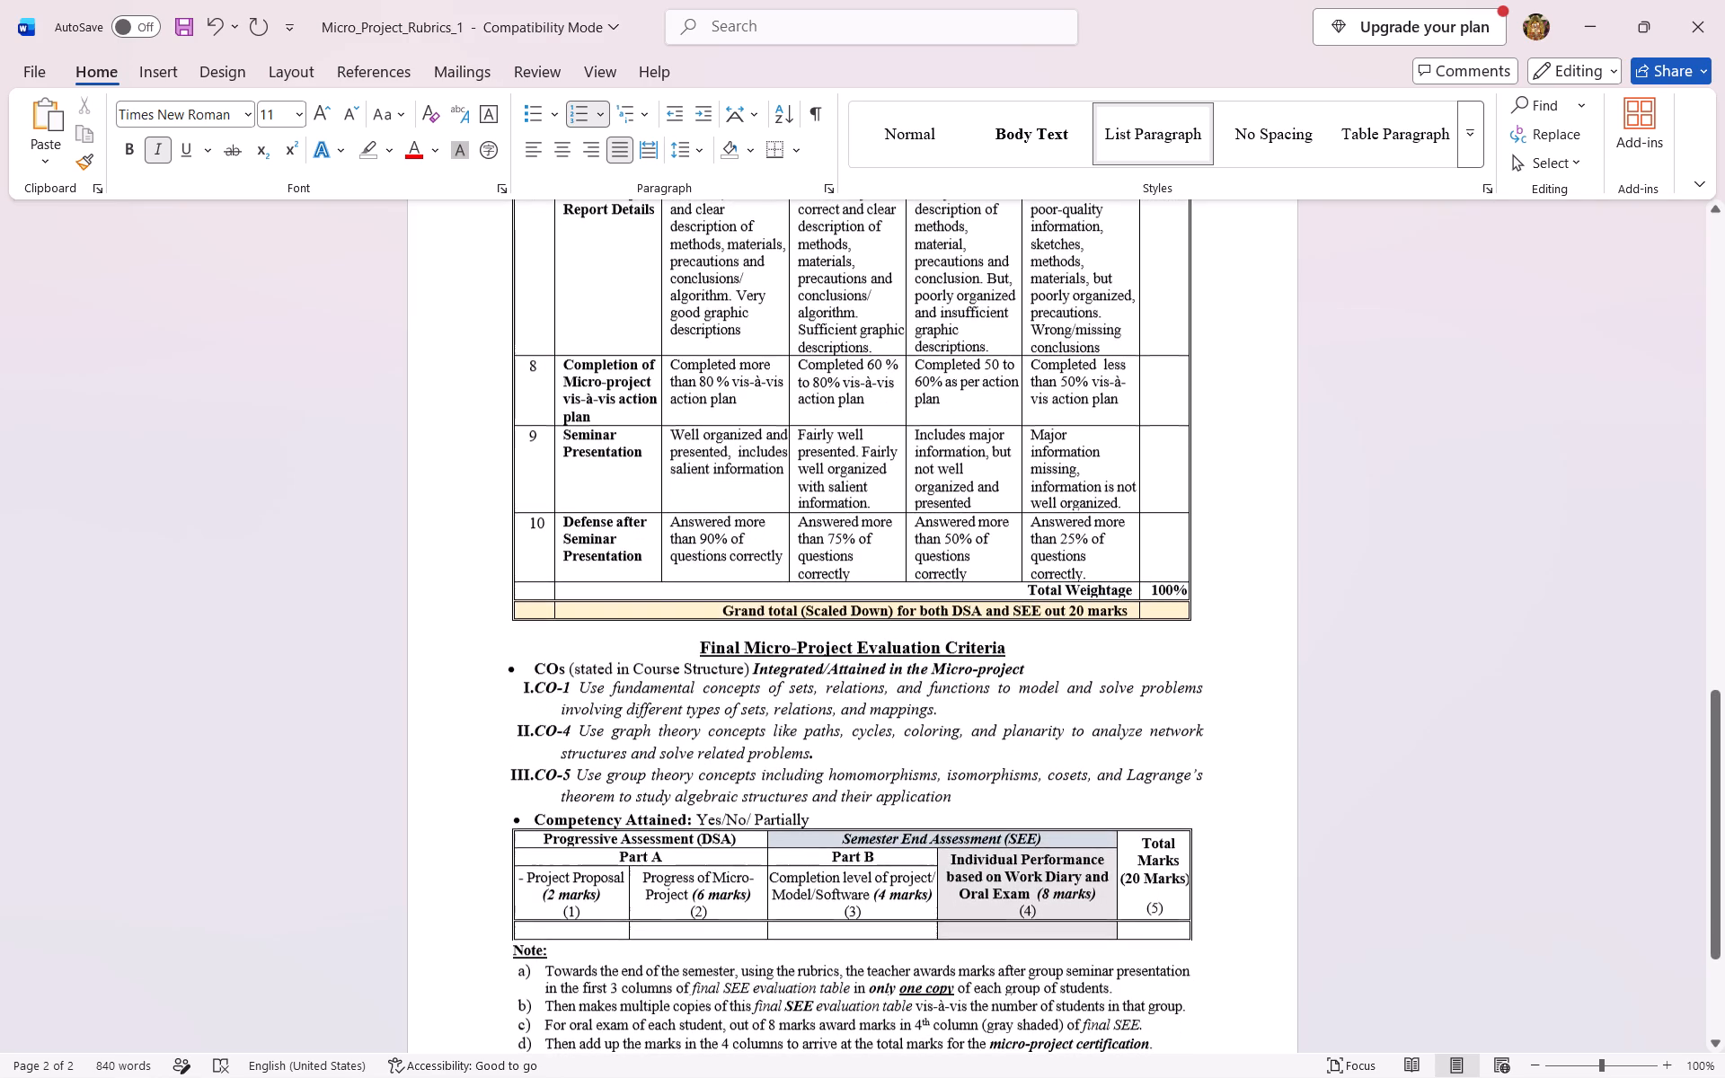
{"action": "scroll", "coordinate": [1131, 999], "scroll_direction": "down", "scroll_amount": 1}
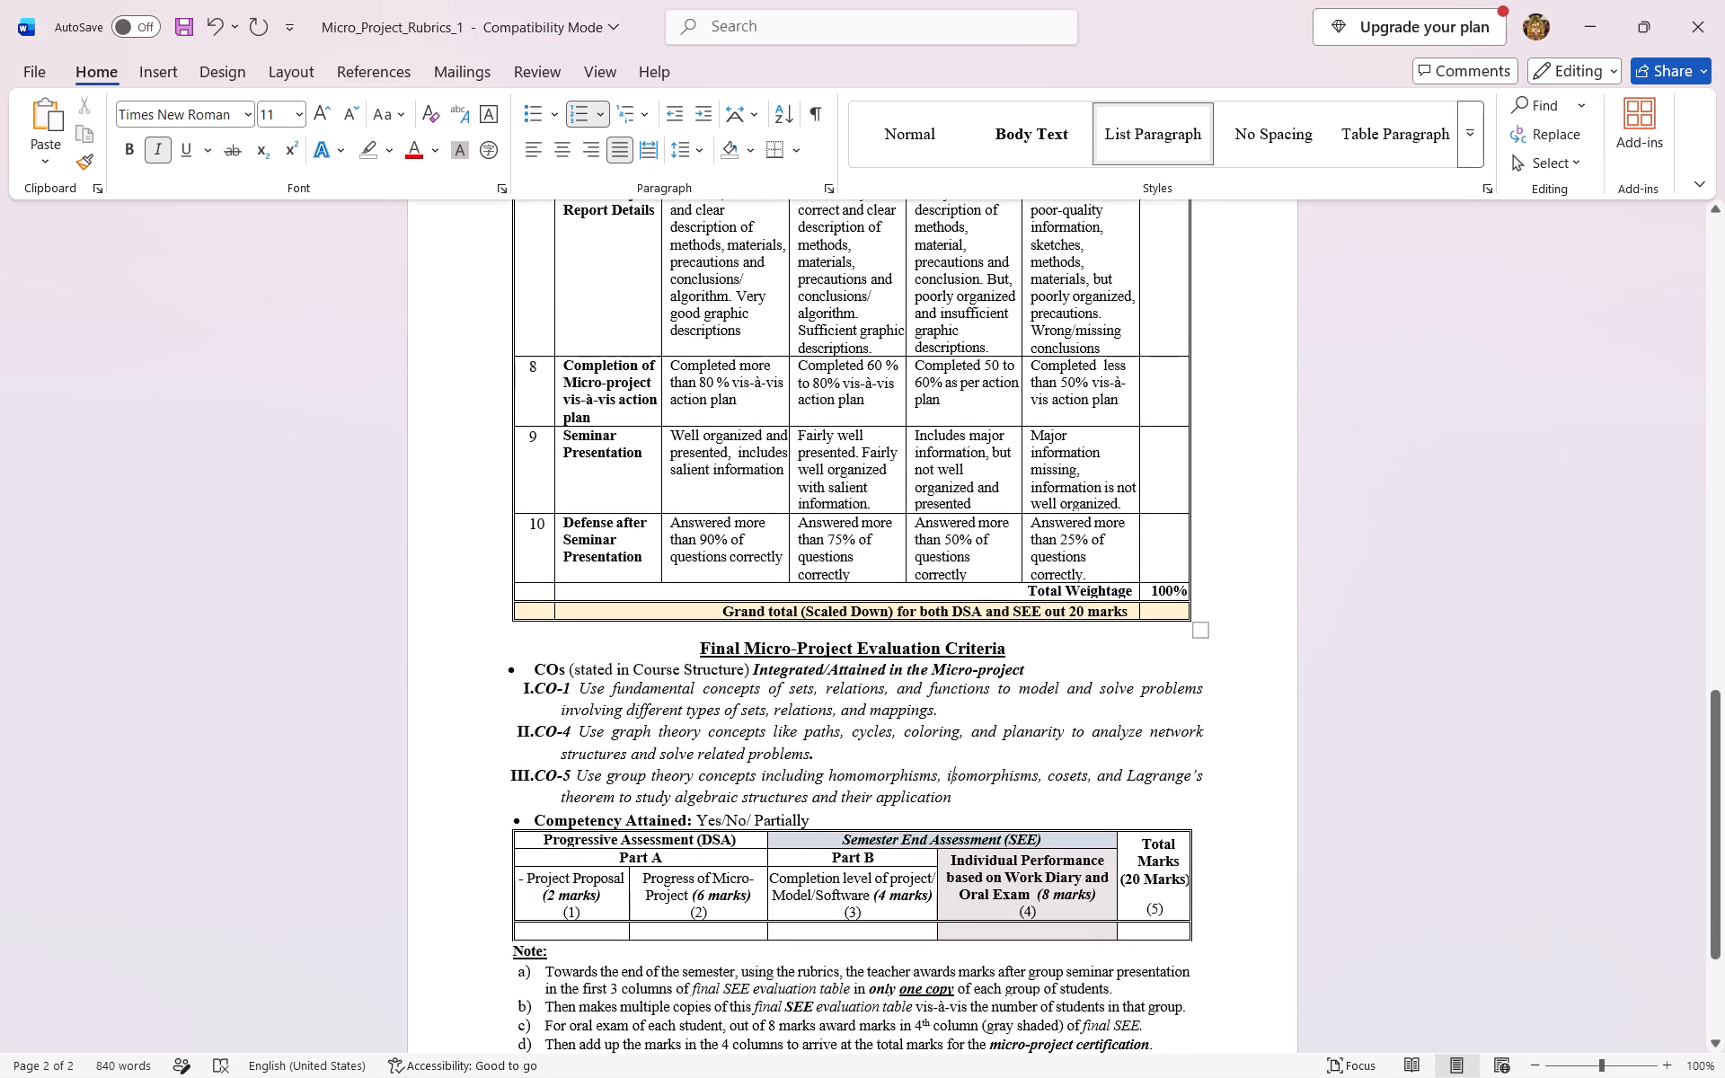
{"action": "left_click", "coordinate": [1034, 667]}
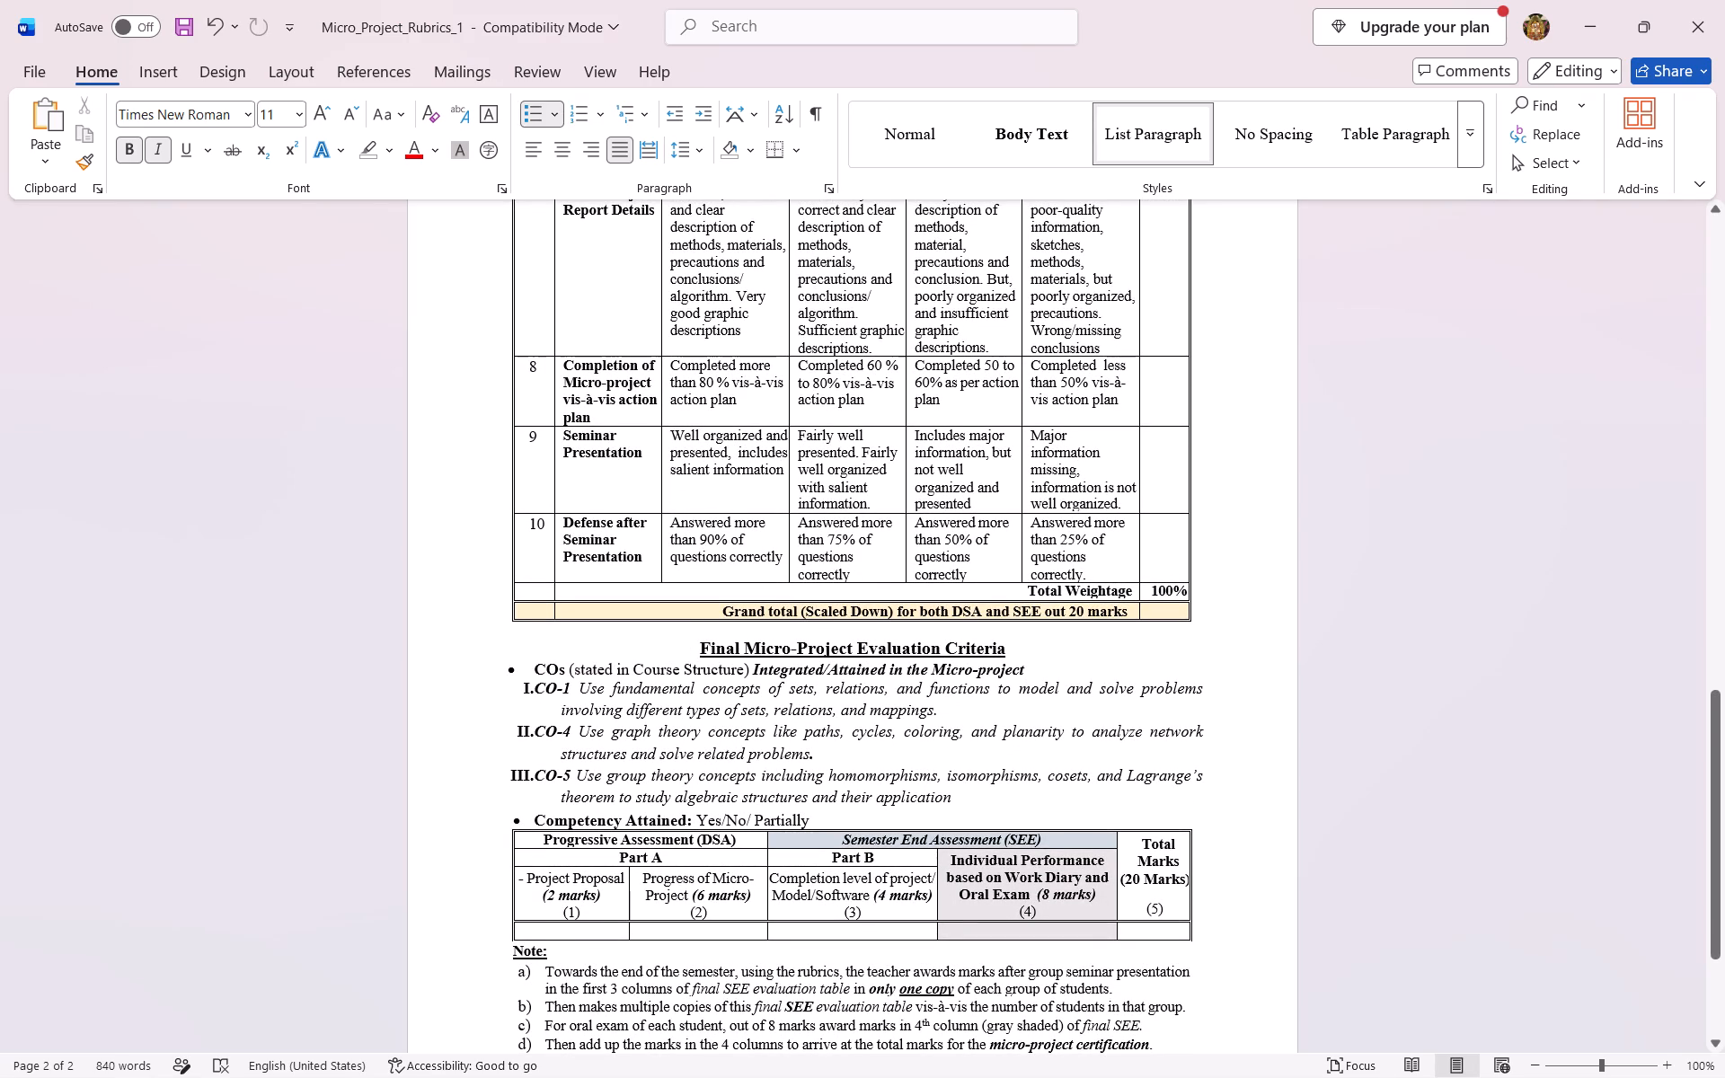
{"action": "scroll", "coordinate": [898, 761], "scroll_direction": "down", "scroll_amount": 1}
{"action": "scroll", "coordinate": [898, 761], "scroll_direction": "up", "scroll_amount": 3}
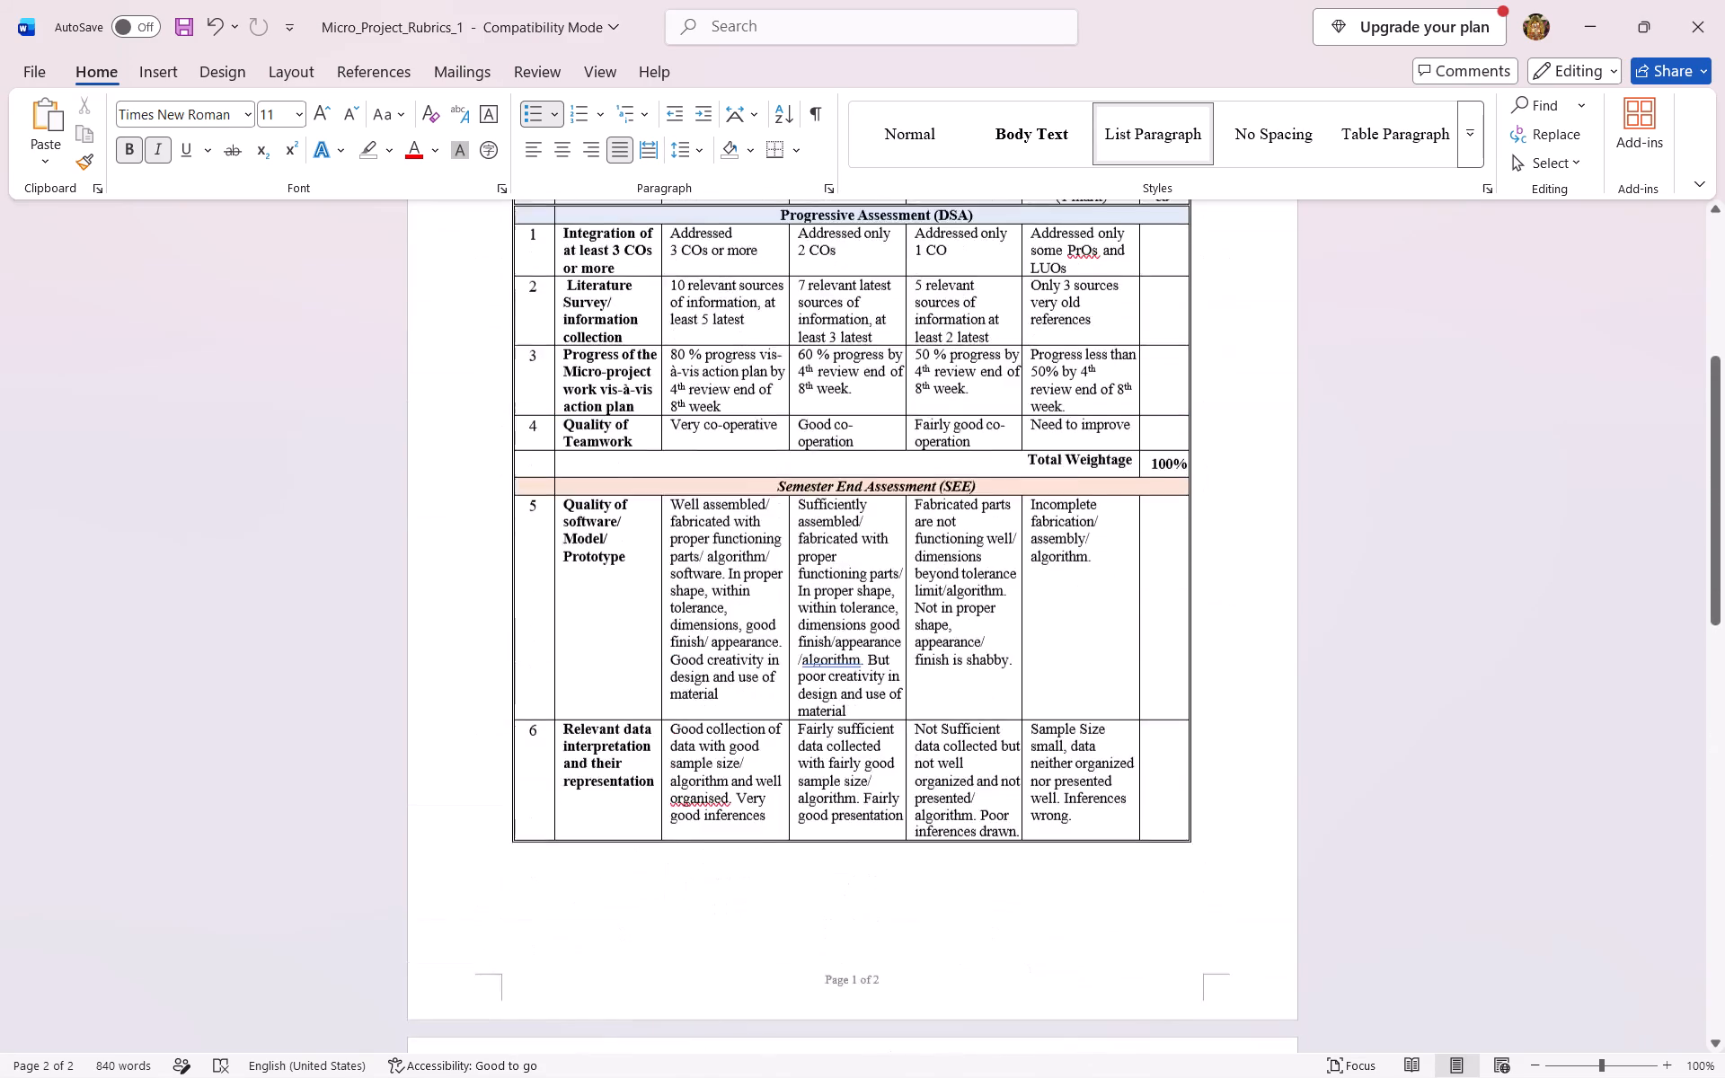
{"action": "scroll", "coordinate": [898, 761], "scroll_direction": "up", "scroll_amount": 2}
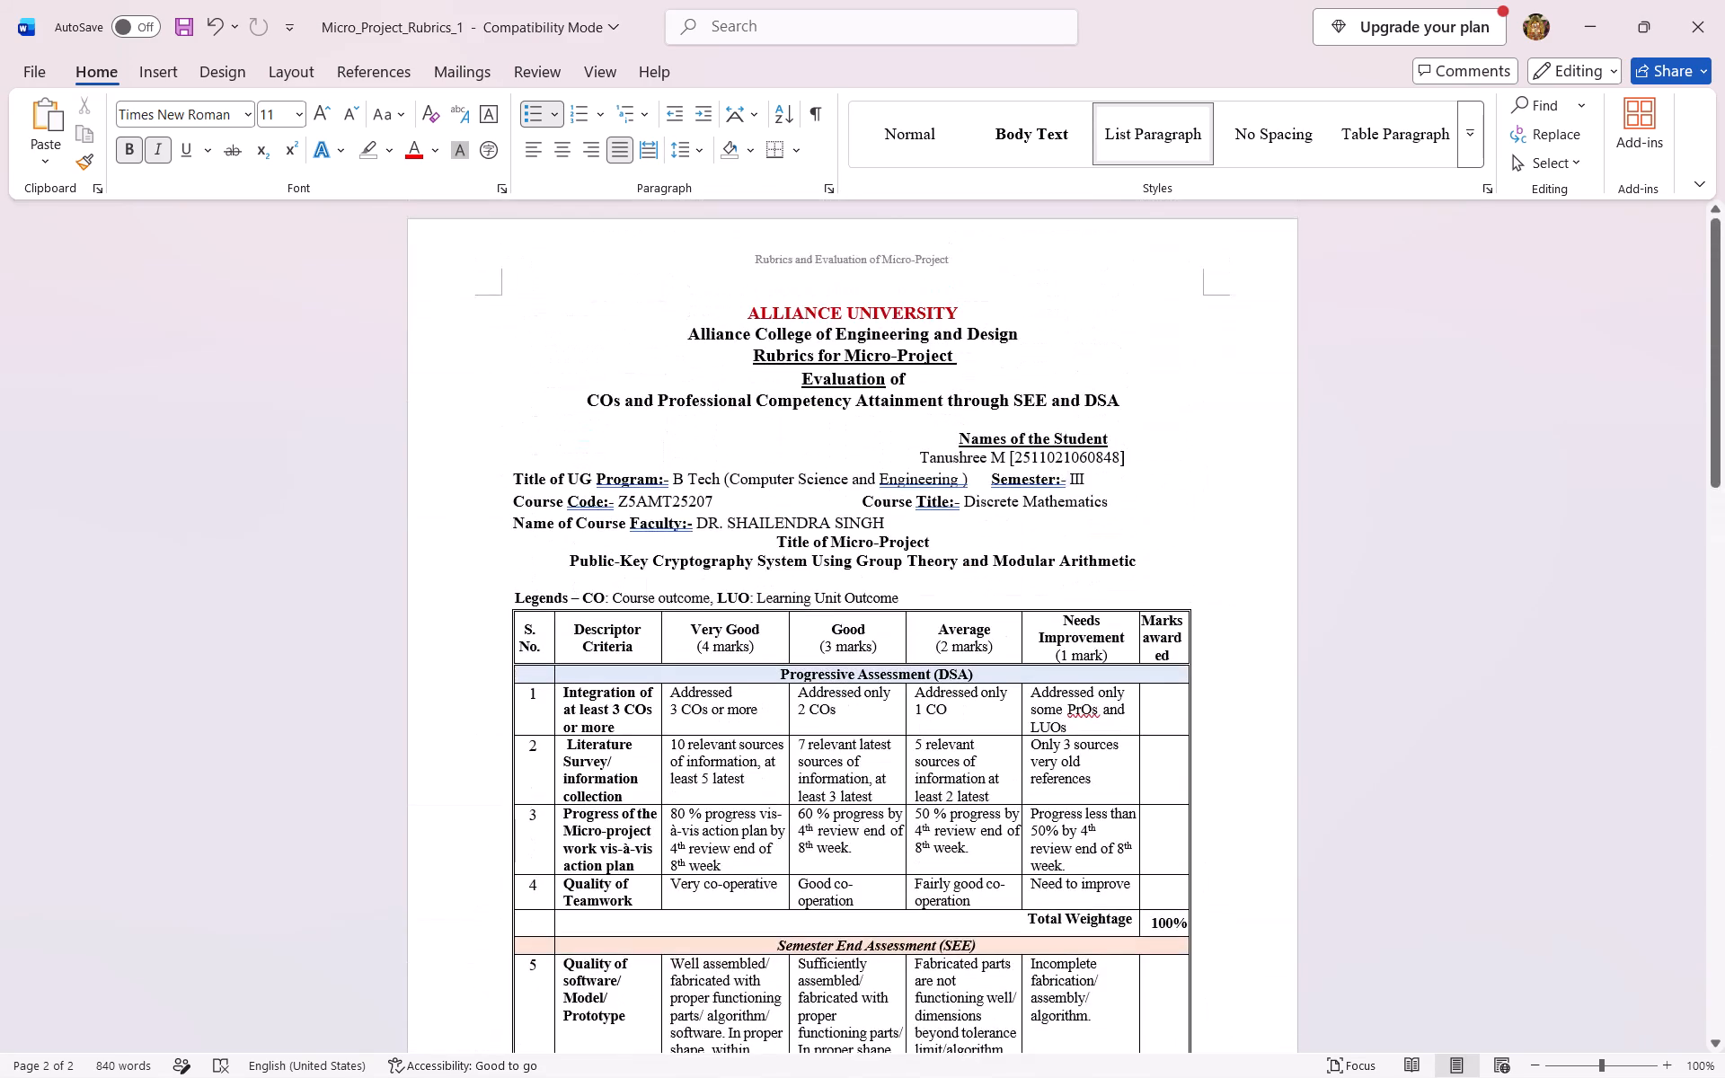
Print the form to PDF as Rubics_Tanu in the Downloads folder.
{"action": "key", "text": "ctrl+p"}
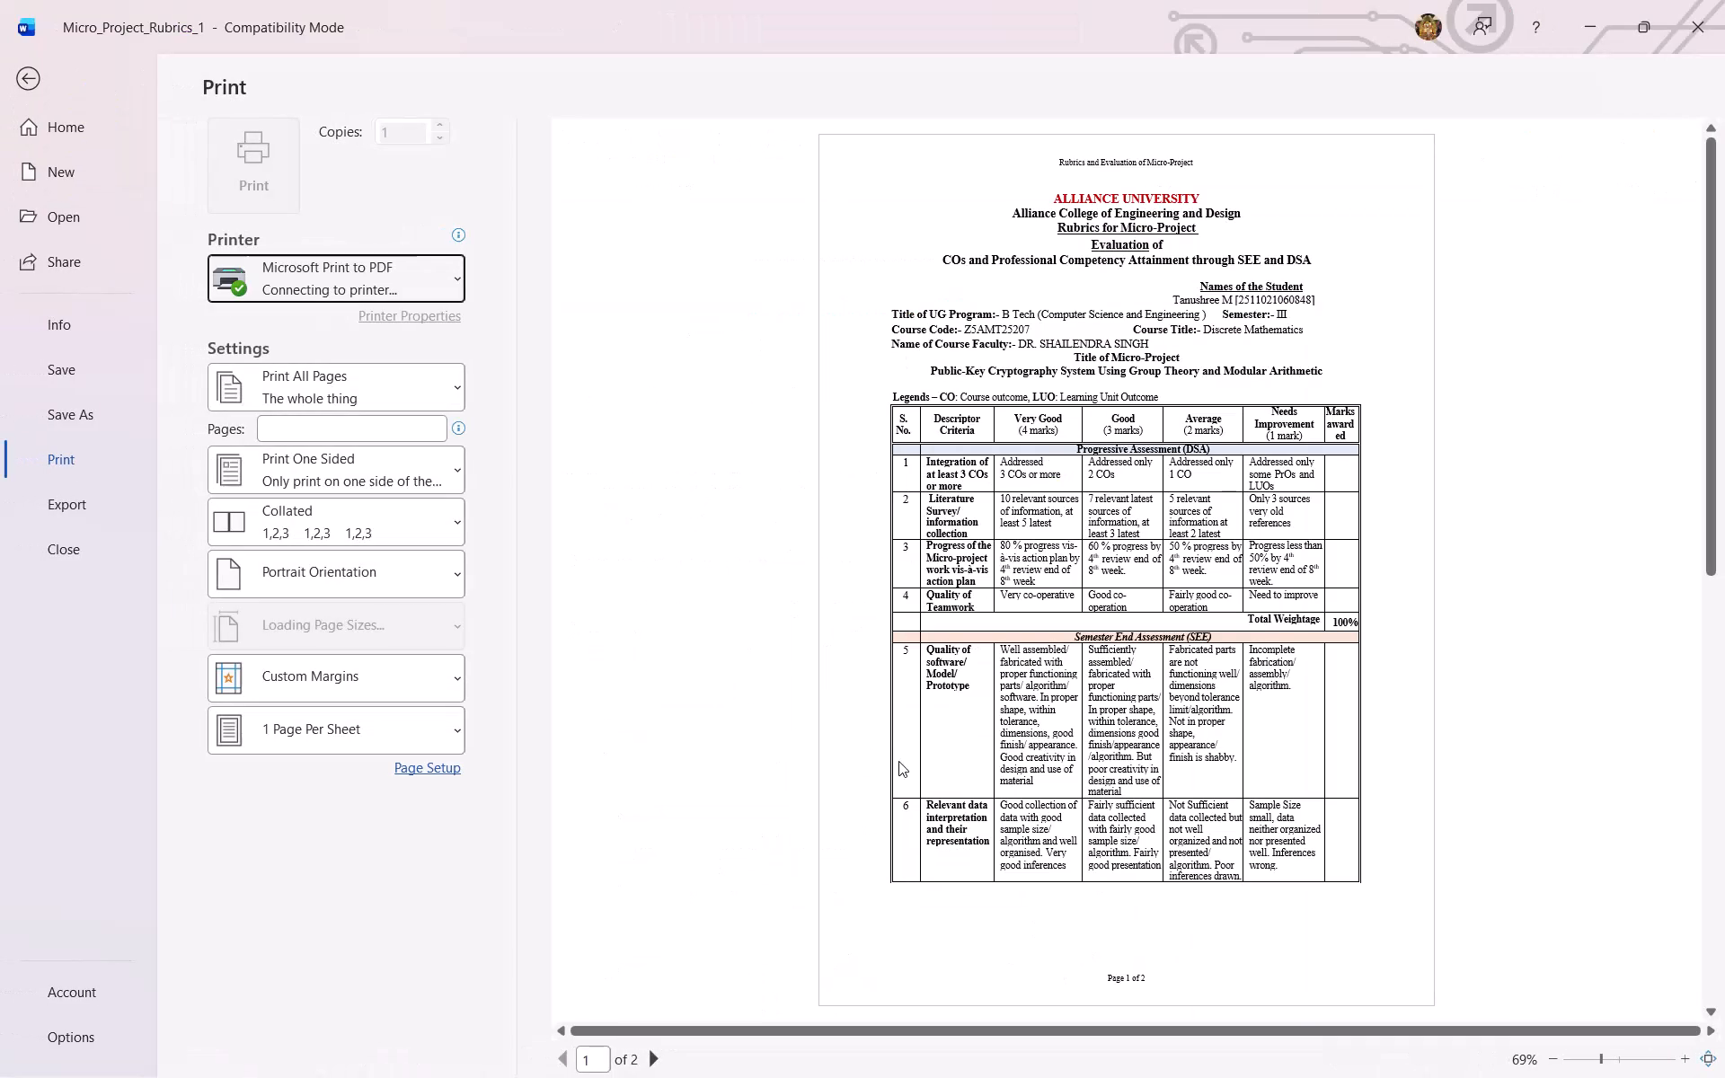
{"action": "left_click", "coordinate": [280, 141]}
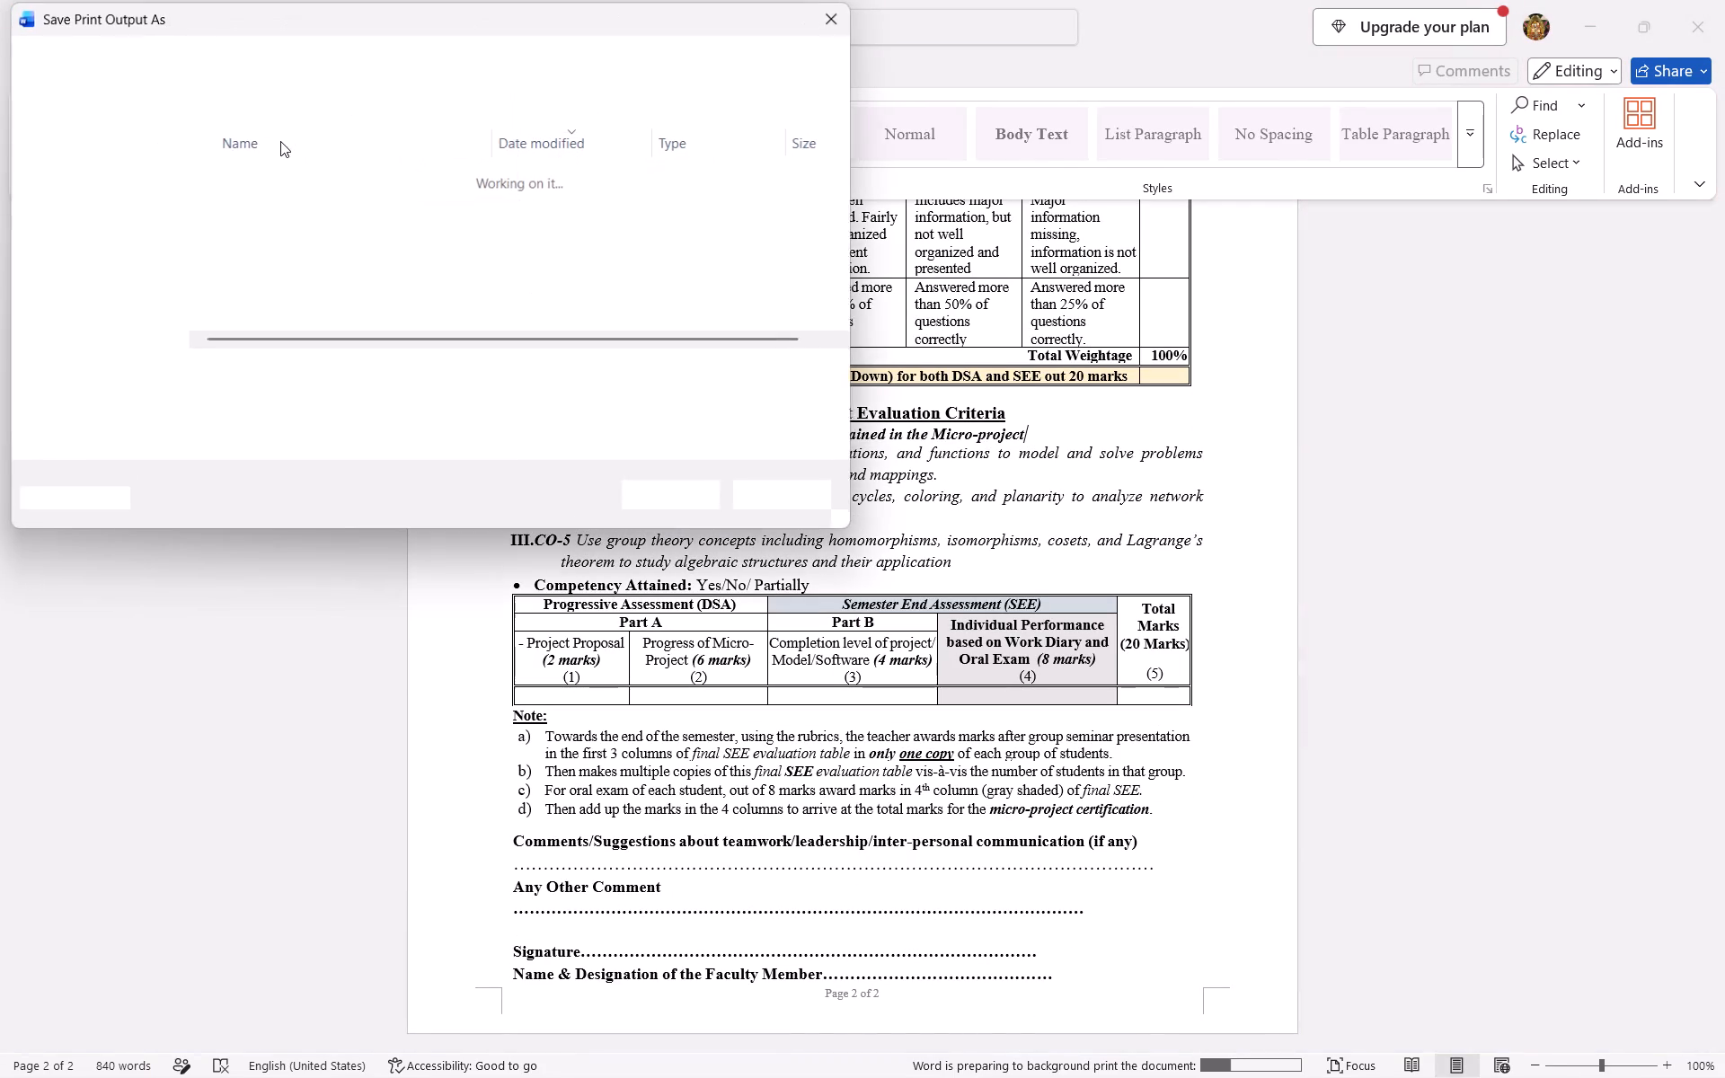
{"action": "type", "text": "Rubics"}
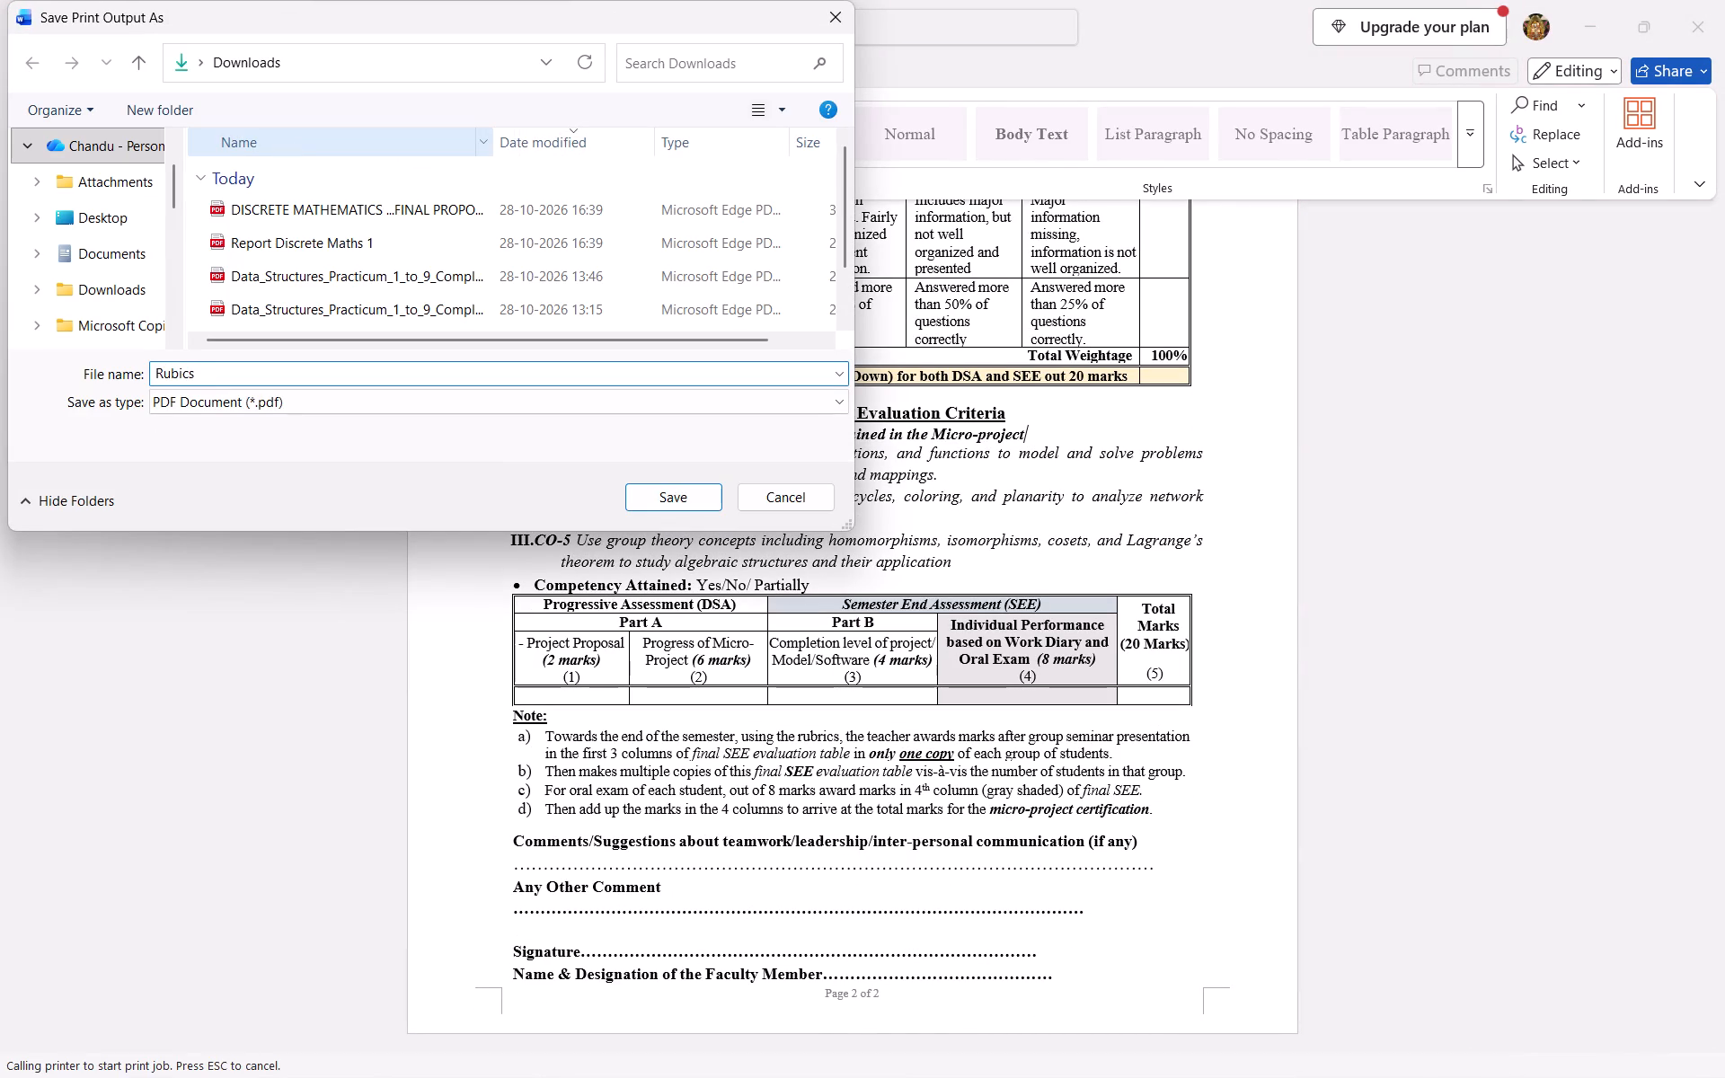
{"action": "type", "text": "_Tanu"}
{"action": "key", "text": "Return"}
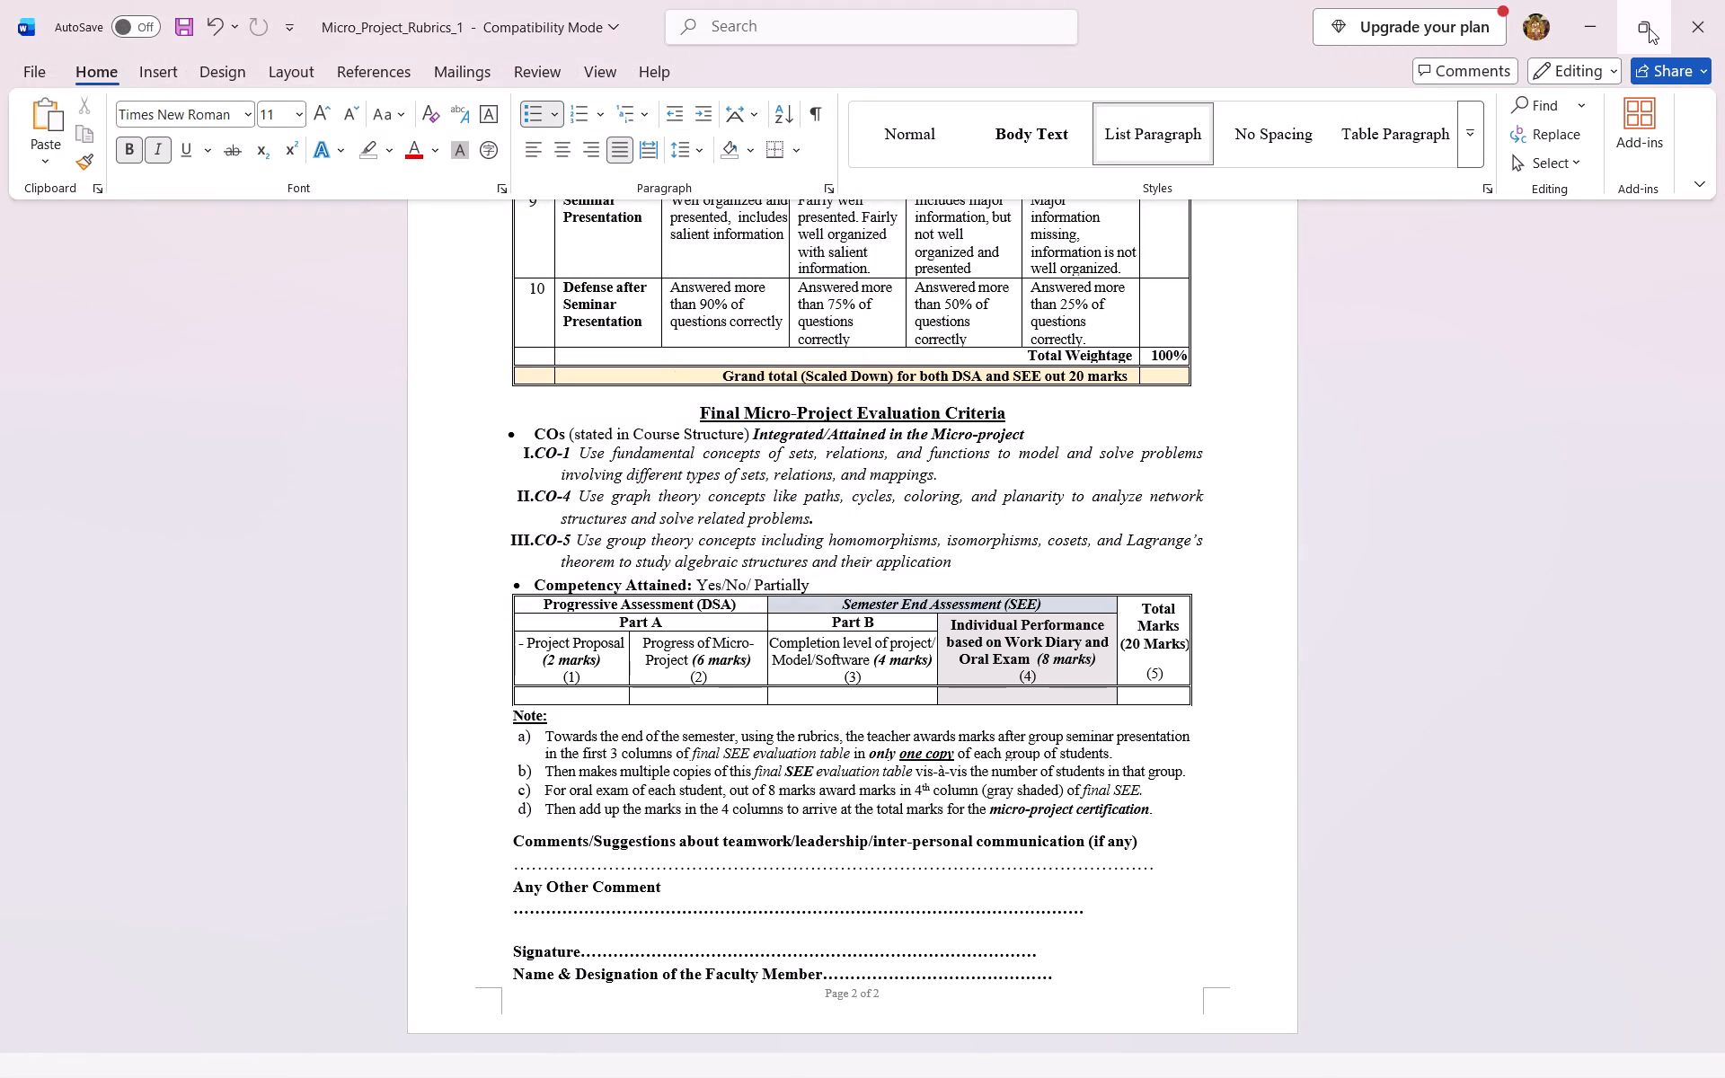
Arrange the rubrics form side by side with the Discrete Maths report PDF in Microsoft Edge.
{"action": "left_click", "coordinate": [1576, 82]}
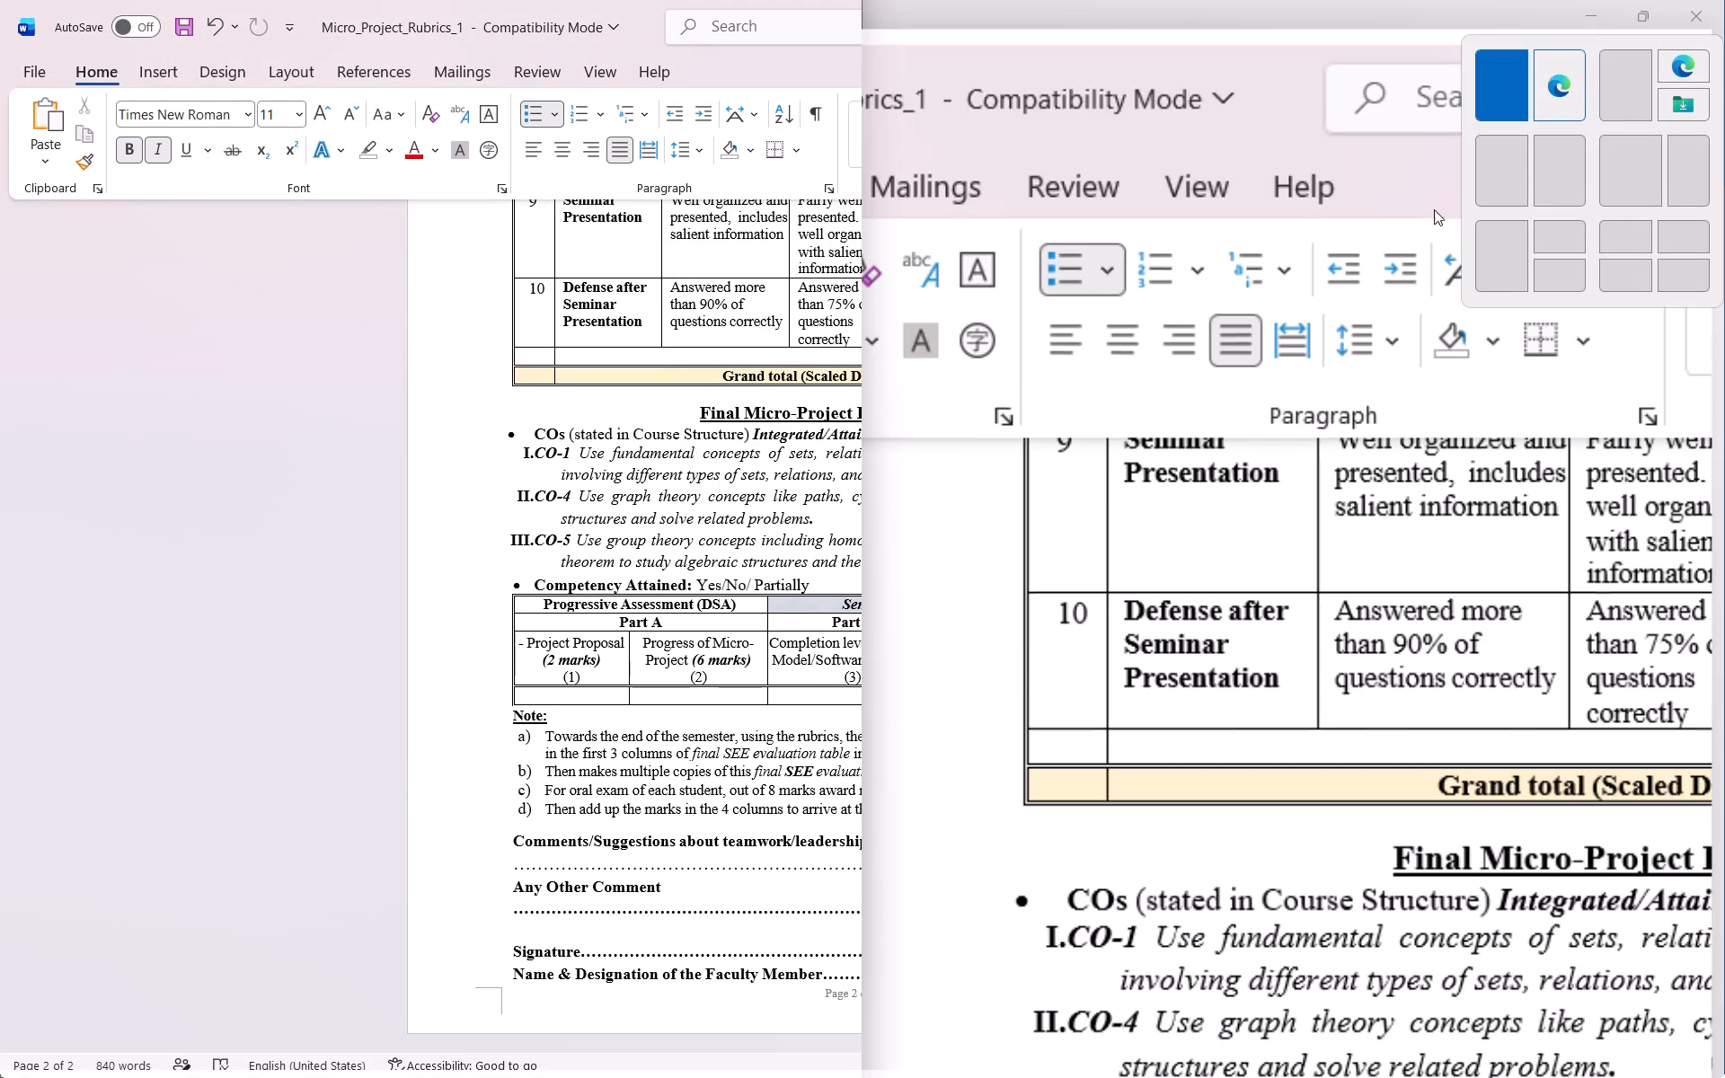
{"action": "scroll", "coordinate": [1183, 373], "scroll_direction": "up", "scroll_amount": 5}
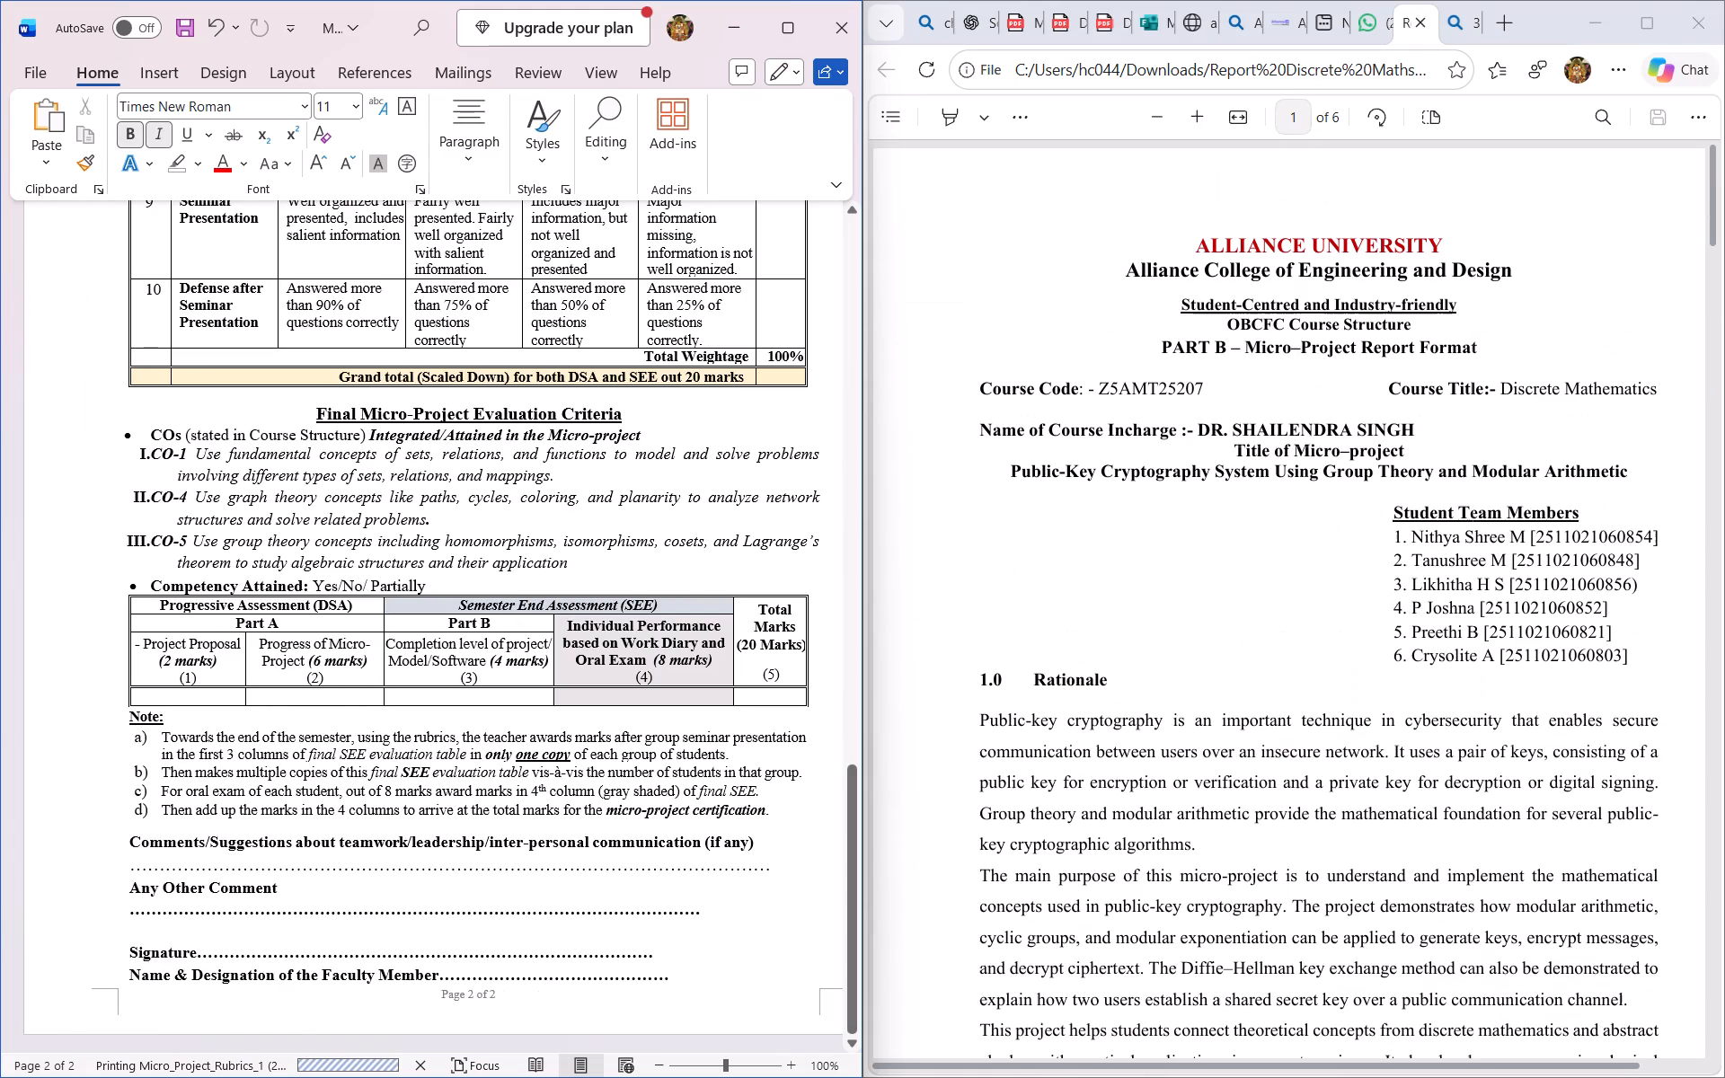
Replace the entry under "Names of the Student" with the first team member's name and ID copied from the report PDF in Edge.
{"action": "left_click", "coordinate": [1409, 535]}
{"action": "left_click_drag", "start_coordinate": [1409, 535], "coordinate": [1650, 534]}
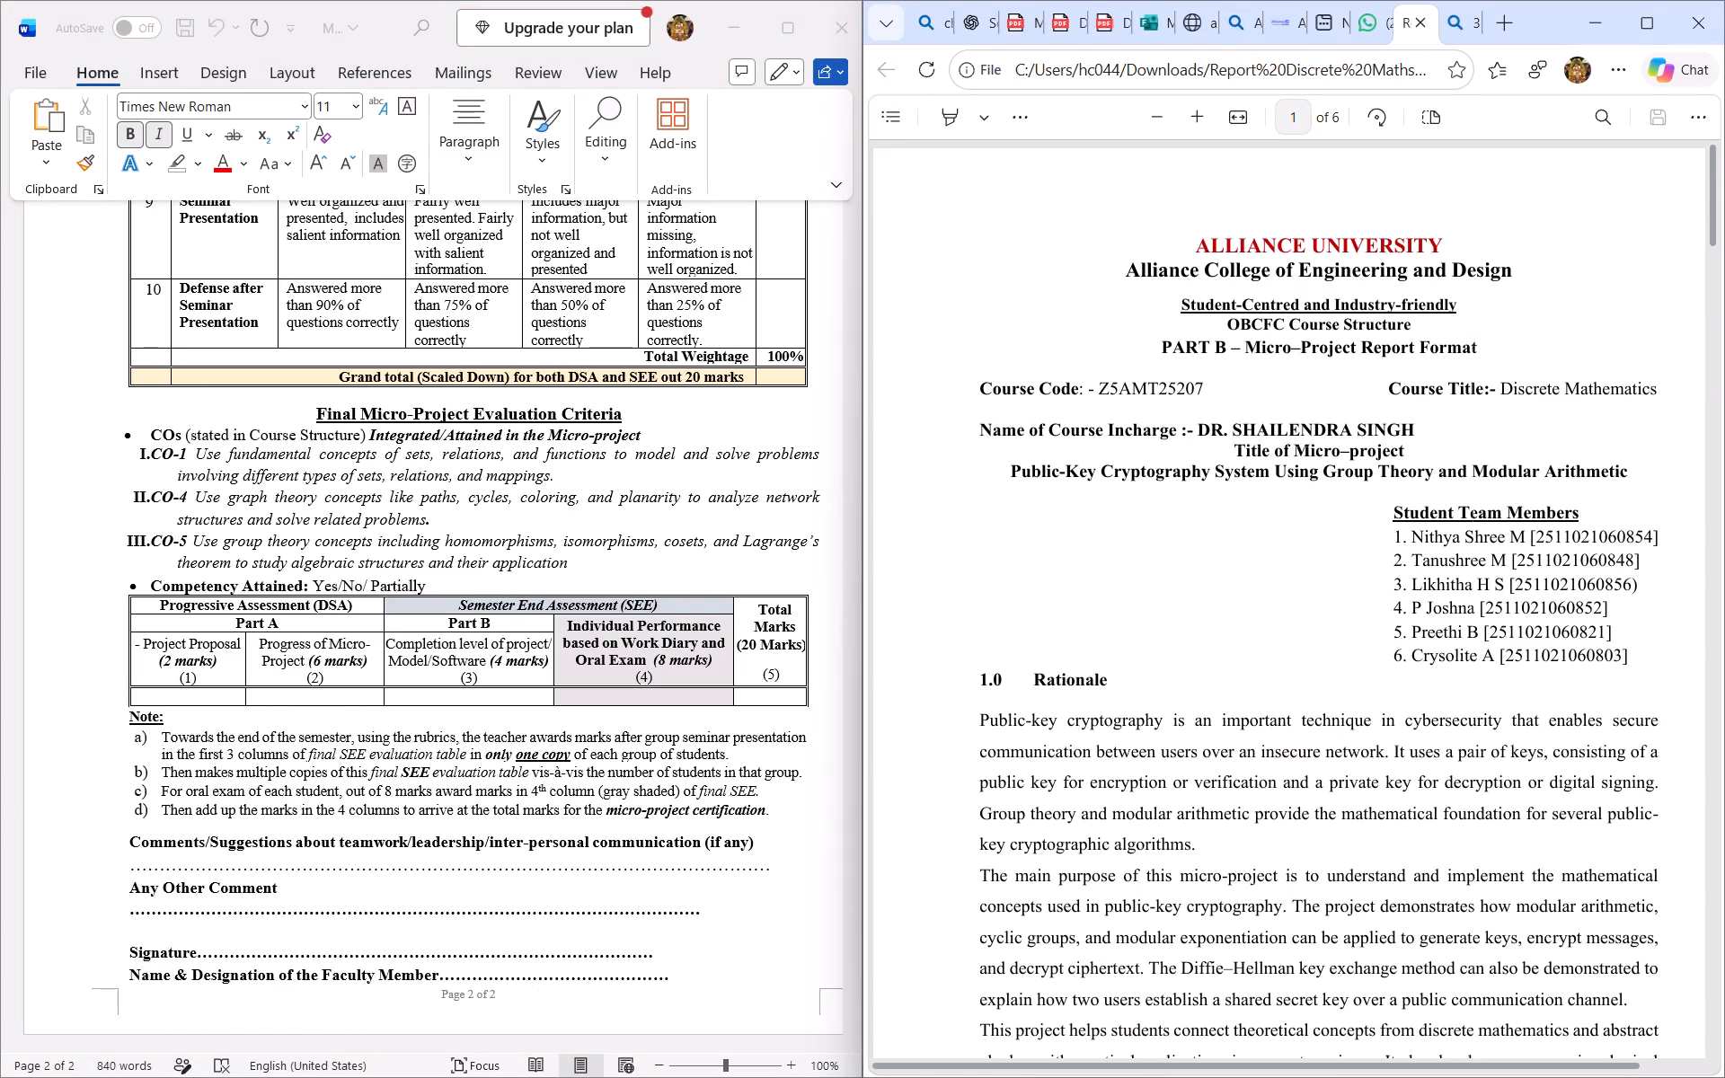
{"action": "left_click_drag", "start_coordinate": [1650, 534], "coordinate": [1667, 535]}
{"action": "left_click_drag", "start_coordinate": [1667, 535], "coordinate": [1416, 537]}
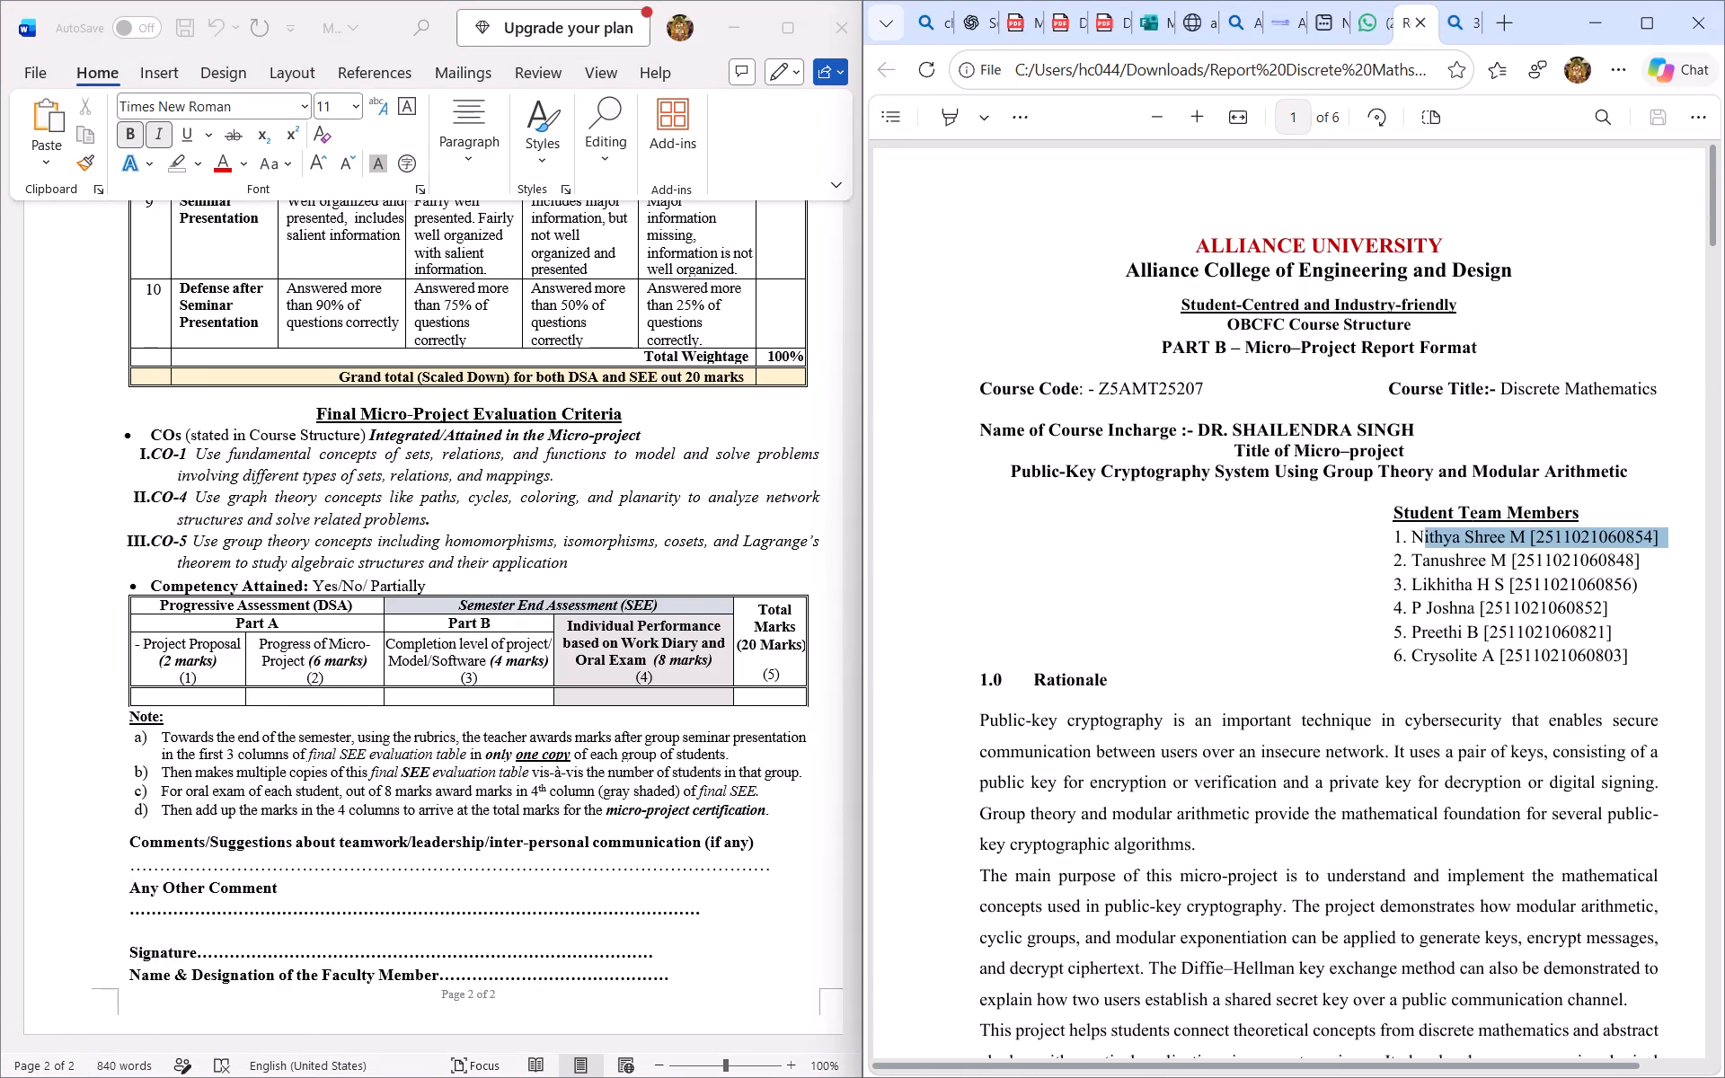
{"action": "left_click_drag", "start_coordinate": [1416, 537], "coordinate": [1409, 535]}
{"action": "key", "text": "ctrl+c"}
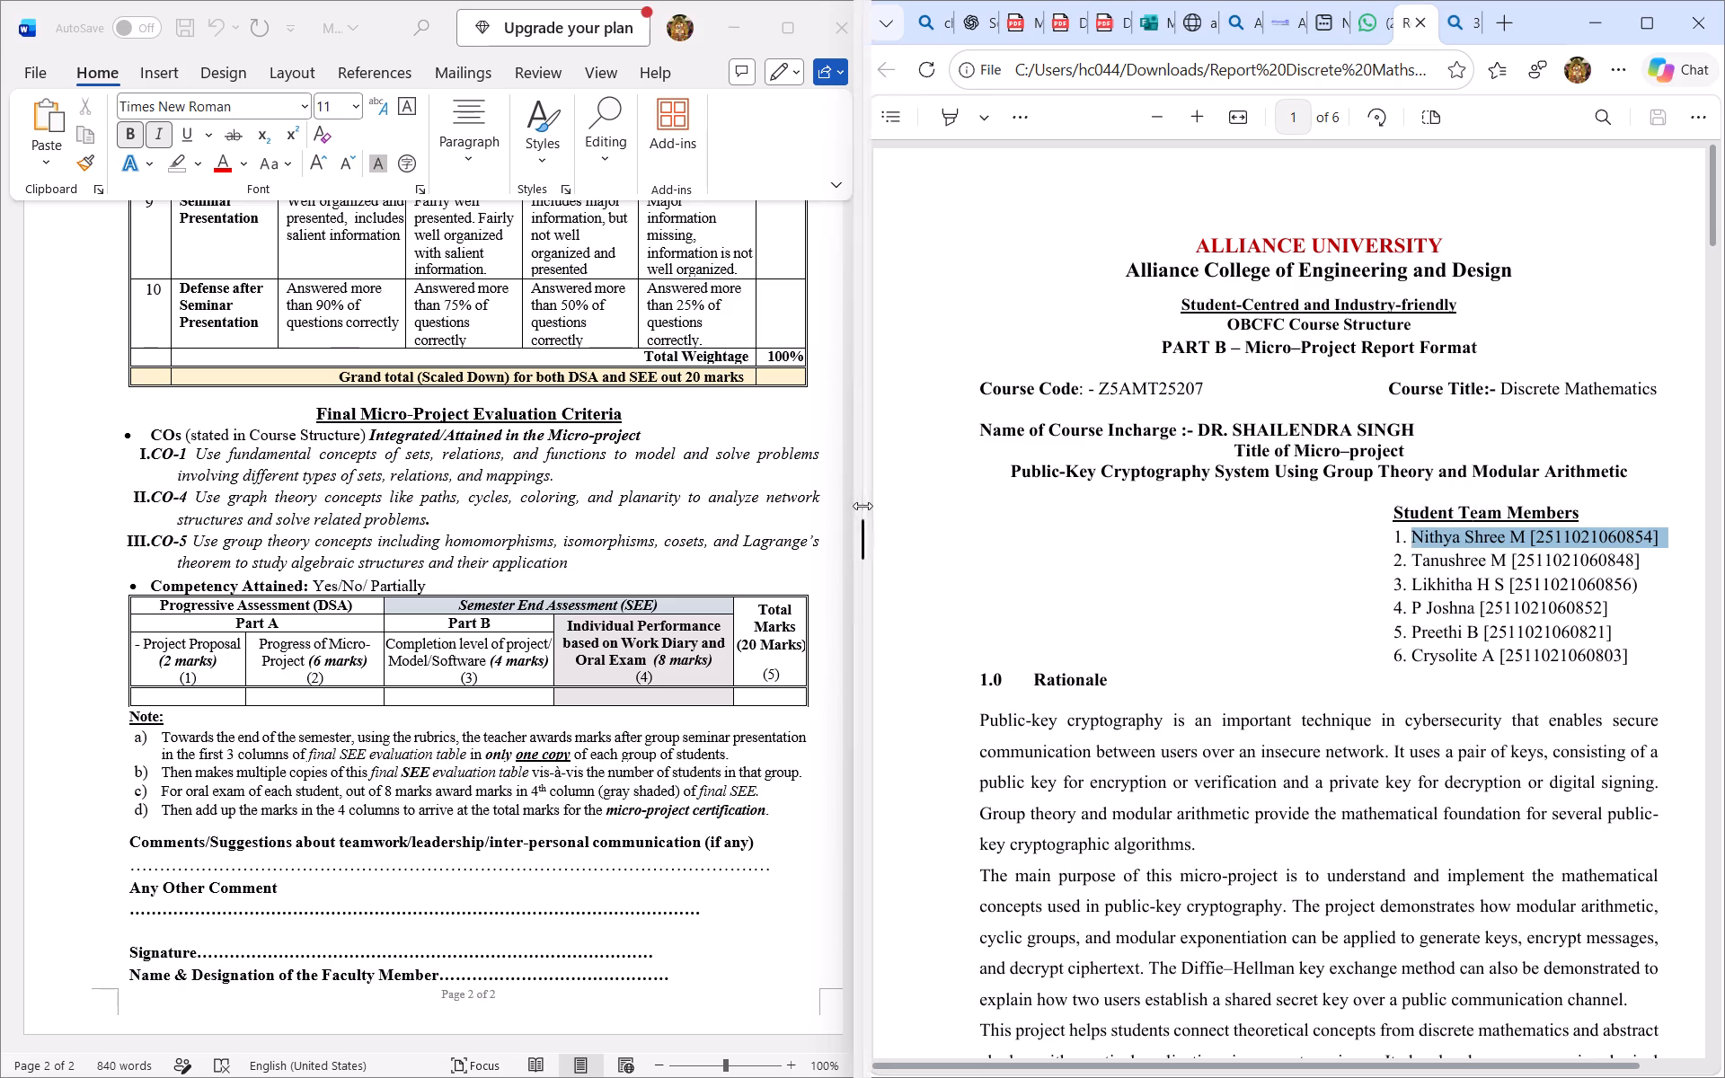
{"action": "scroll", "coordinate": [754, 520], "scroll_direction": "up", "scroll_amount": 4}
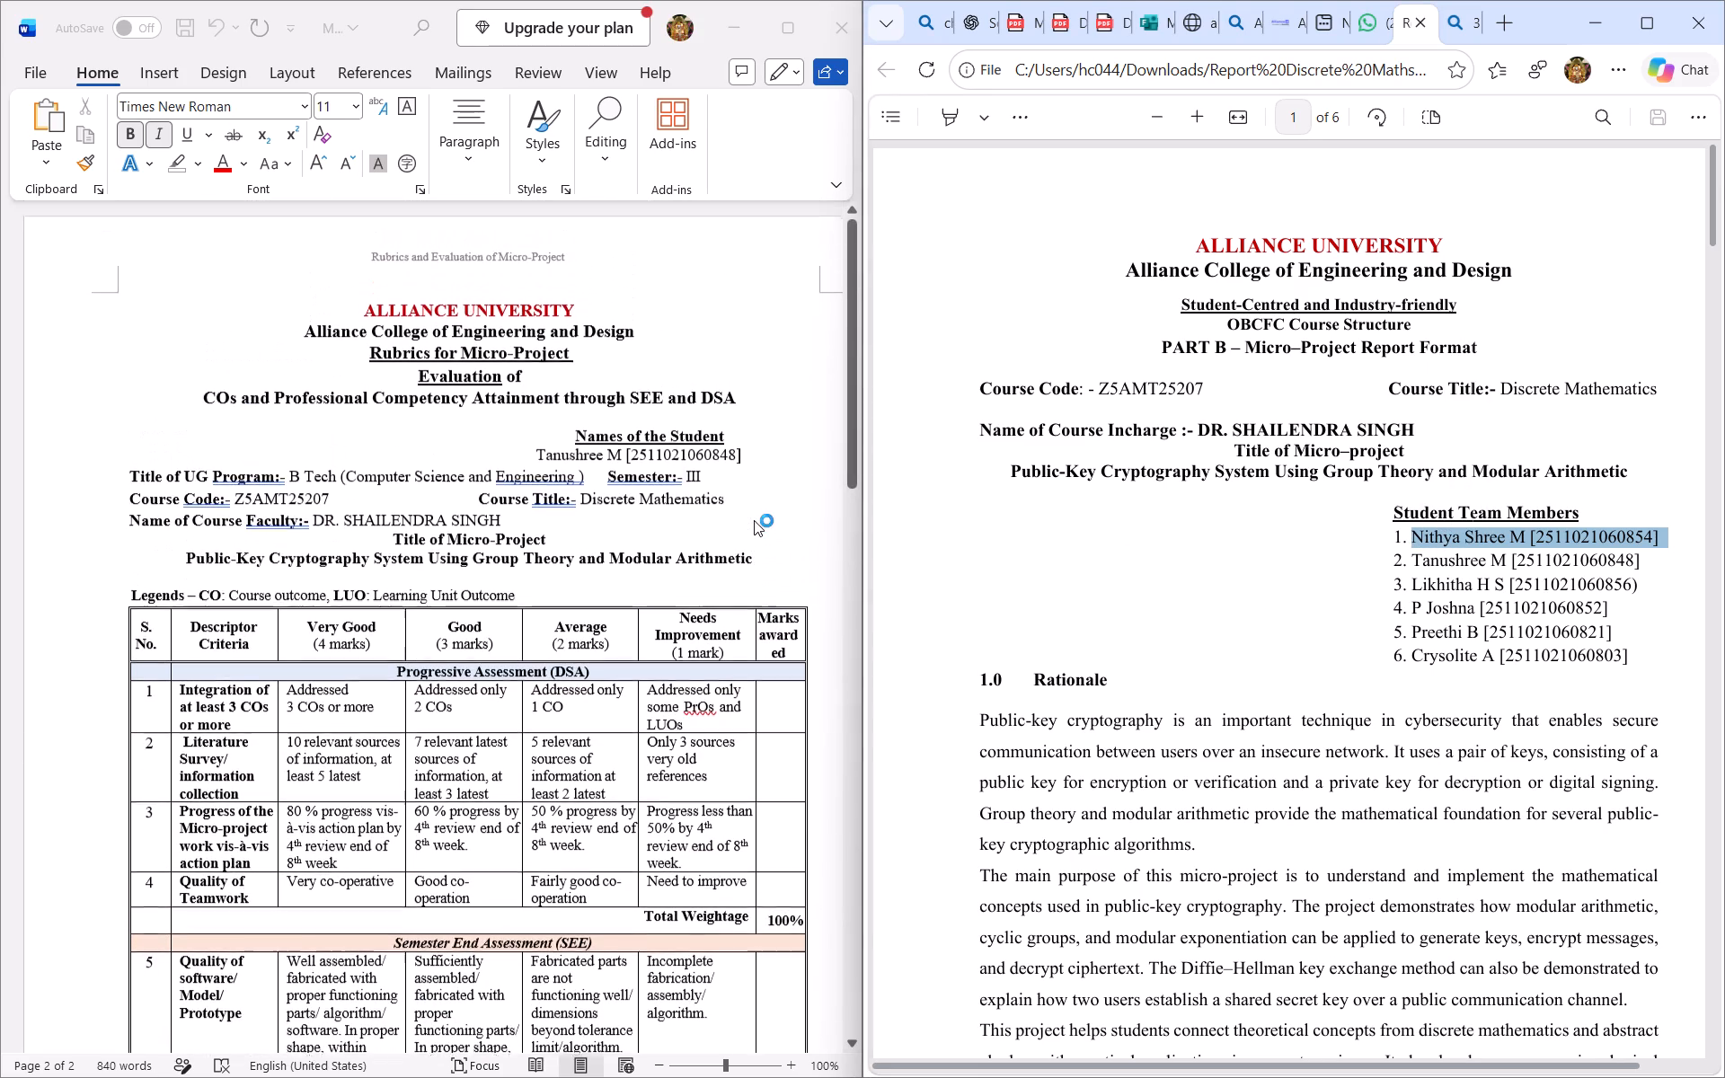
{"action": "scroll", "coordinate": [754, 520], "scroll_direction": "up", "scroll_amount": 2}
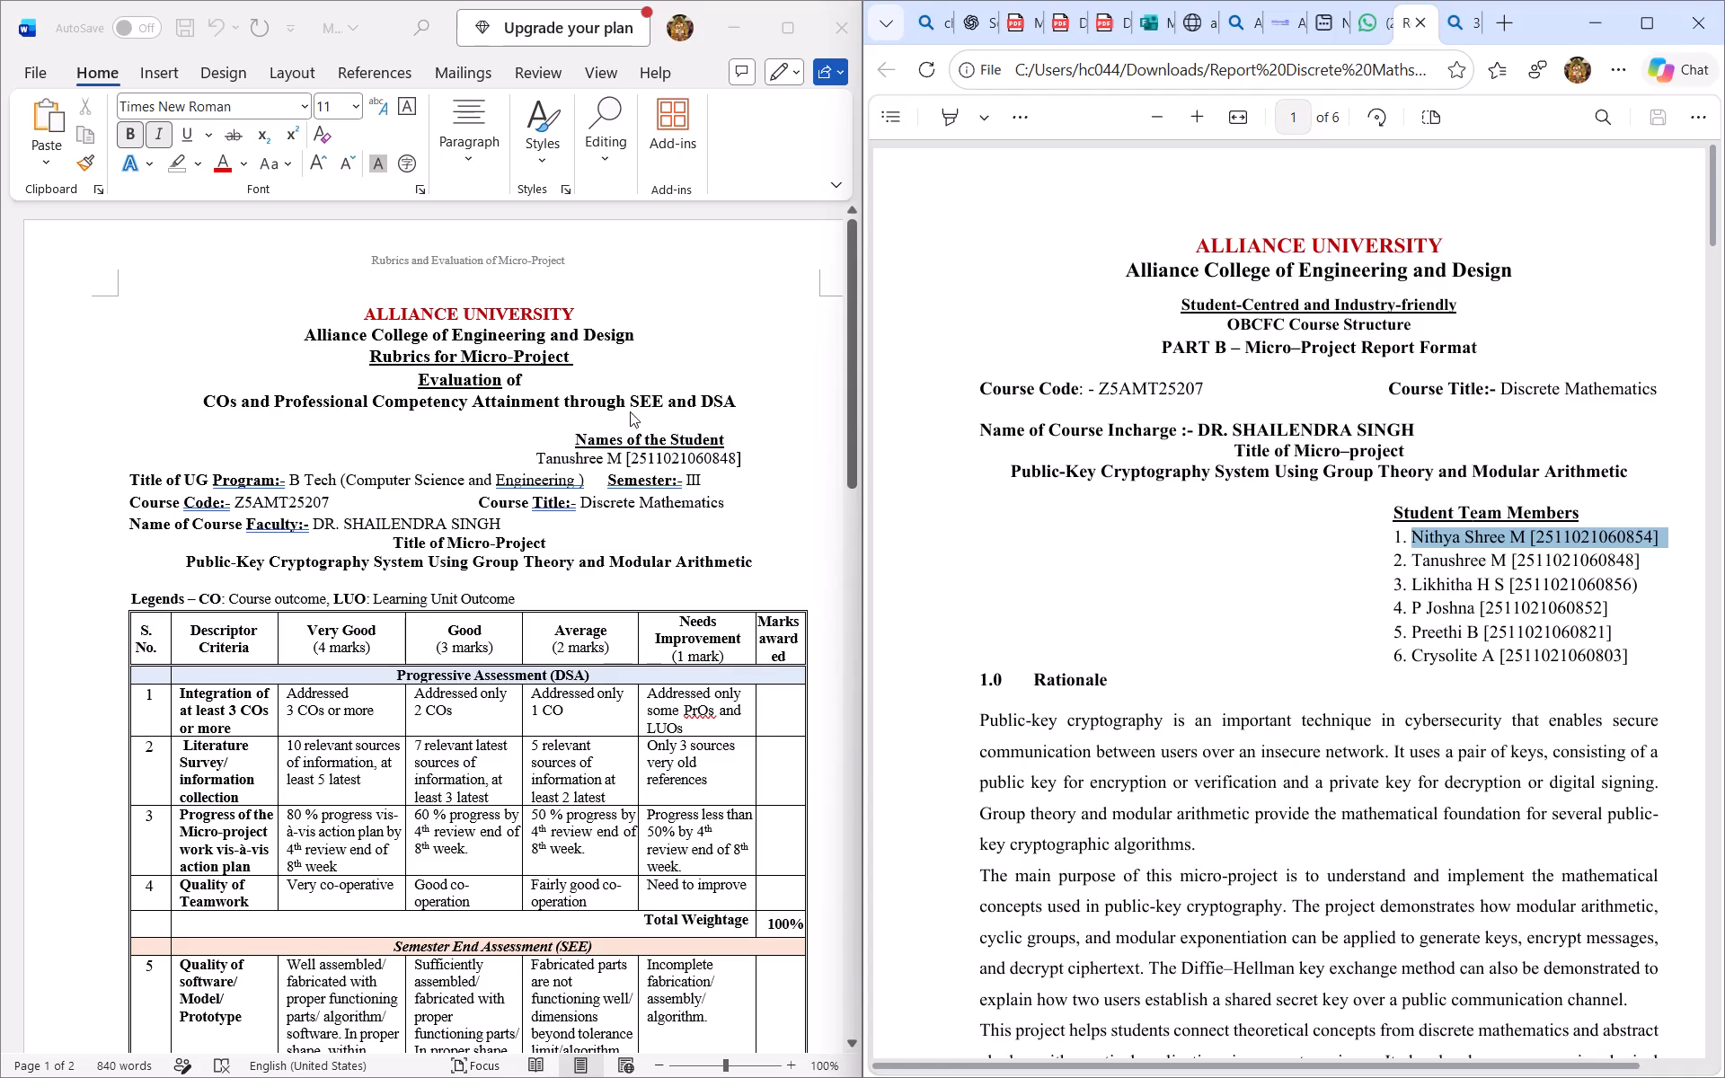
{"action": "left_click", "coordinate": [743, 454]}
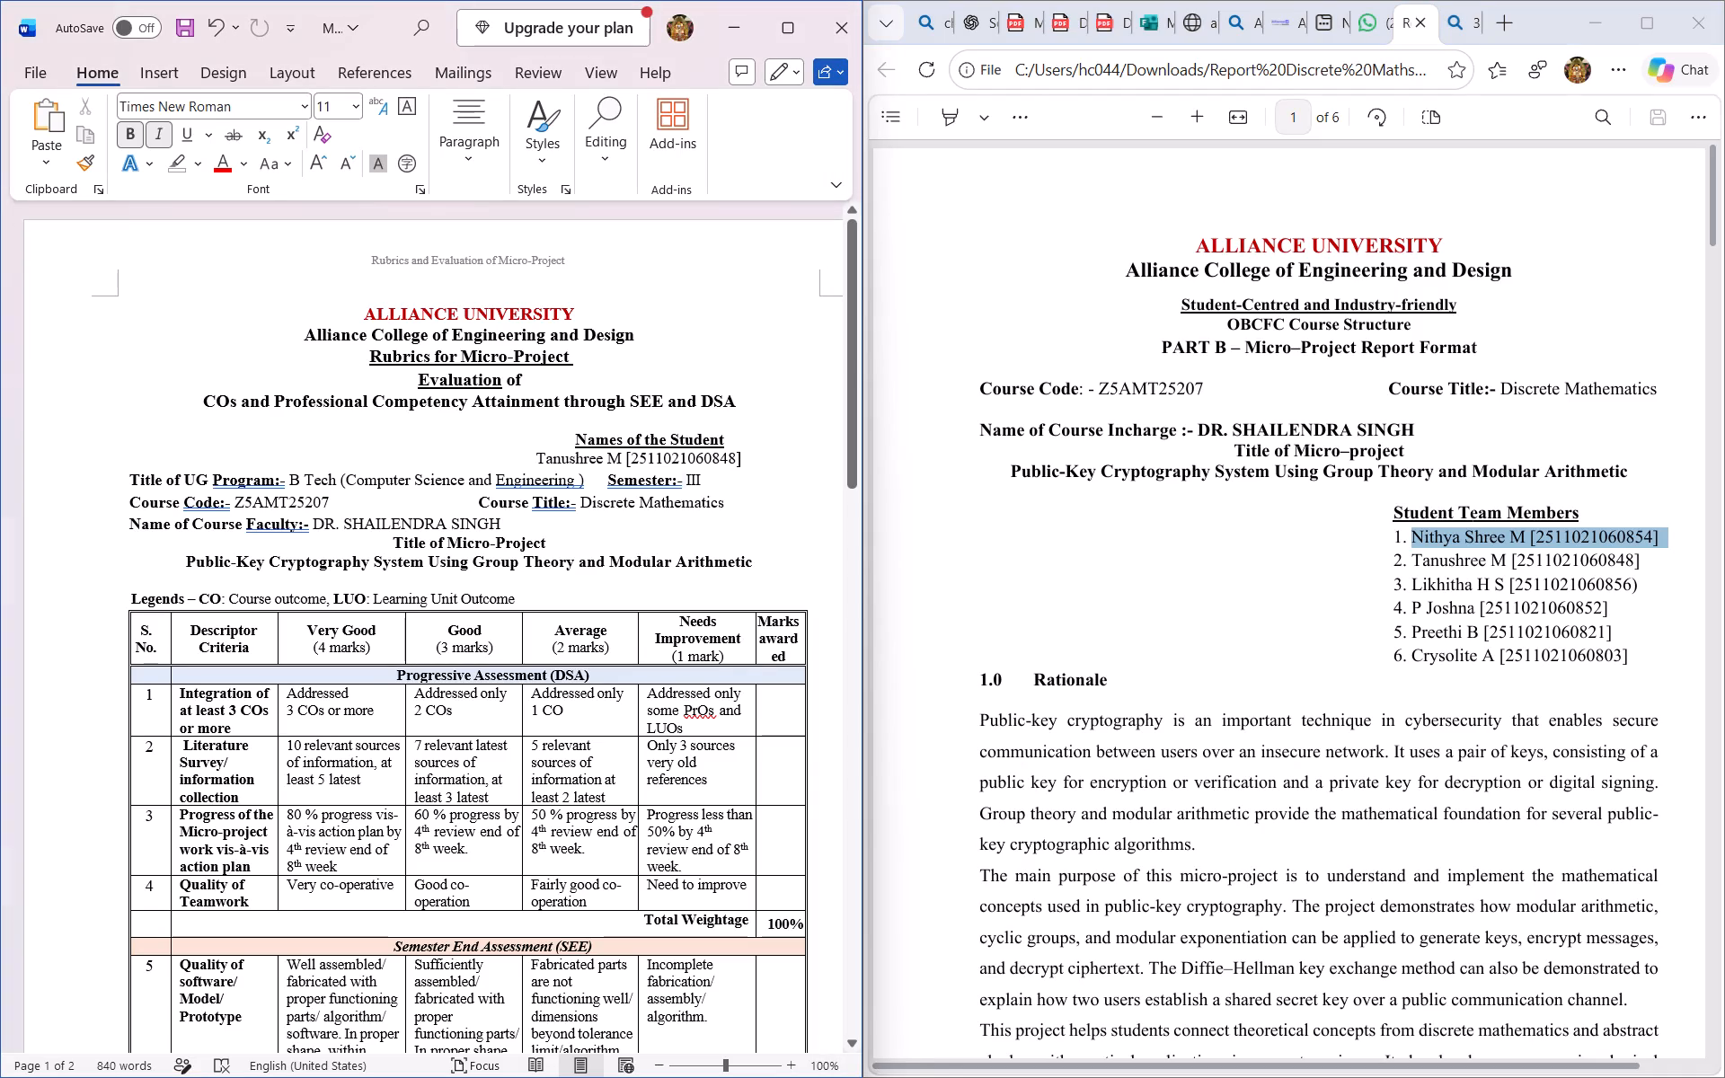
{"action": "left_click_drag", "start_coordinate": [741, 455], "coordinate": [561, 454]}
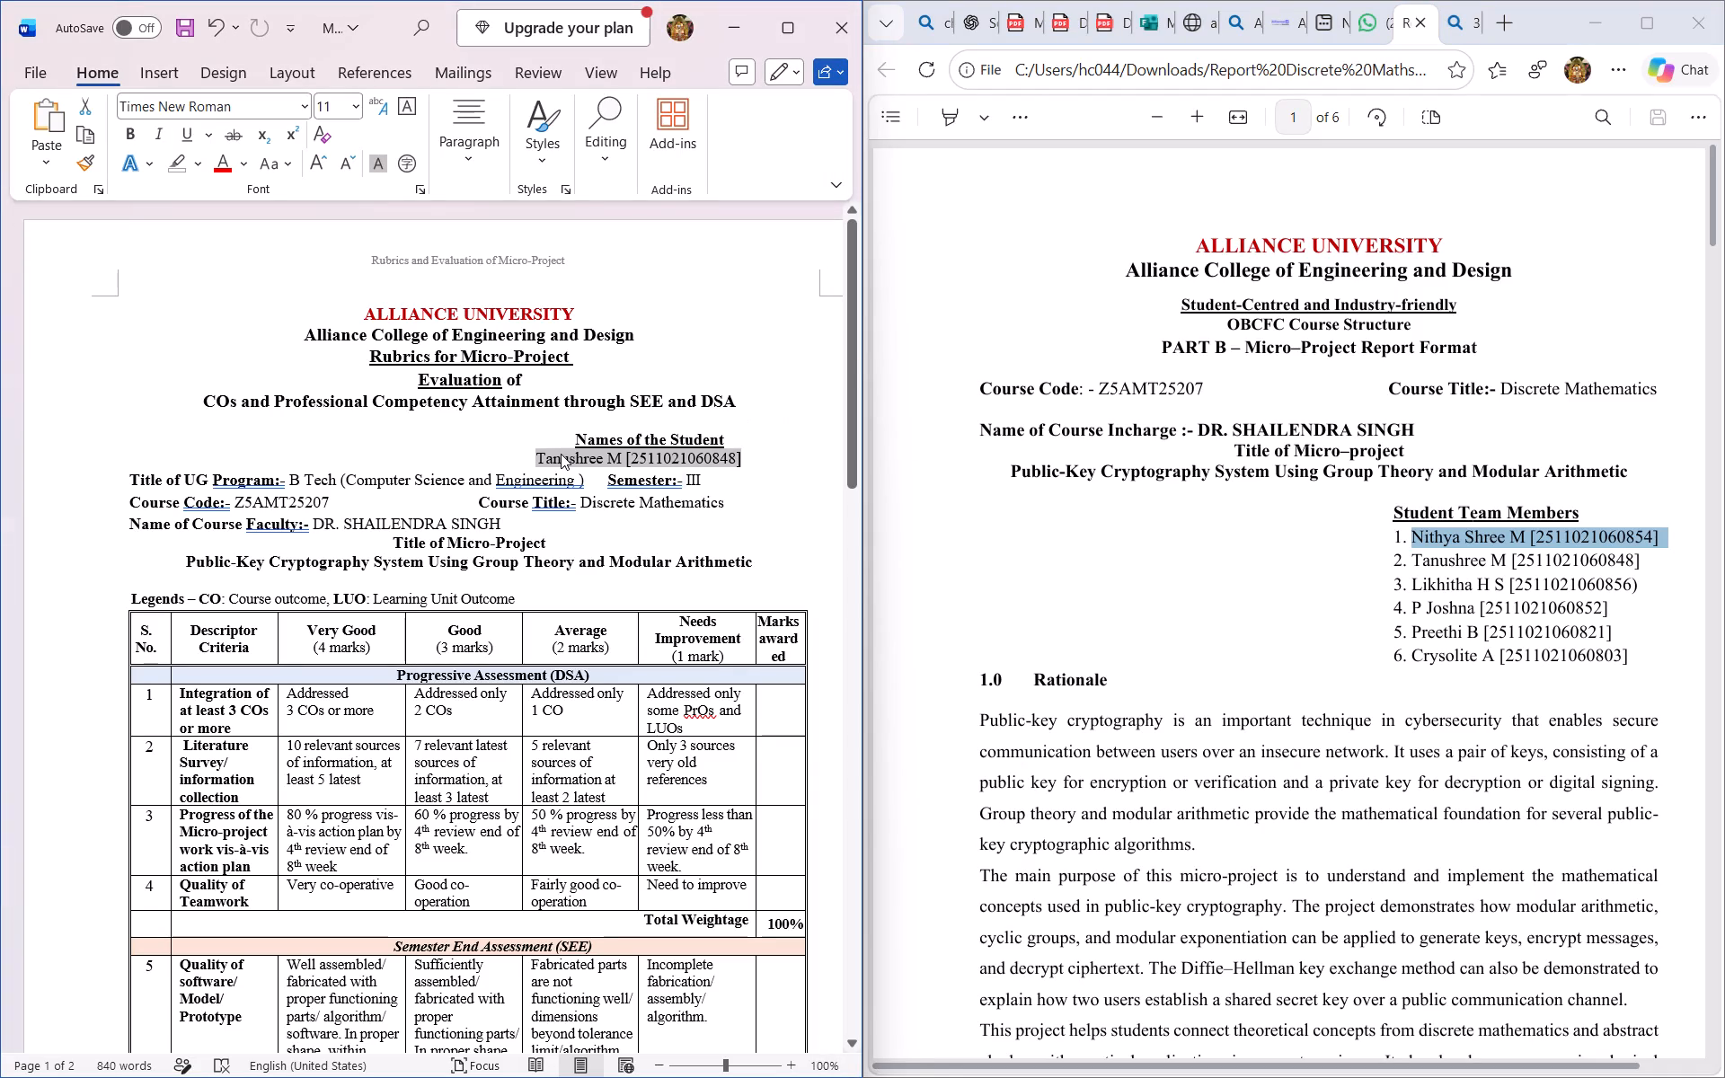
{"action": "key", "text": "ctrl+v"}
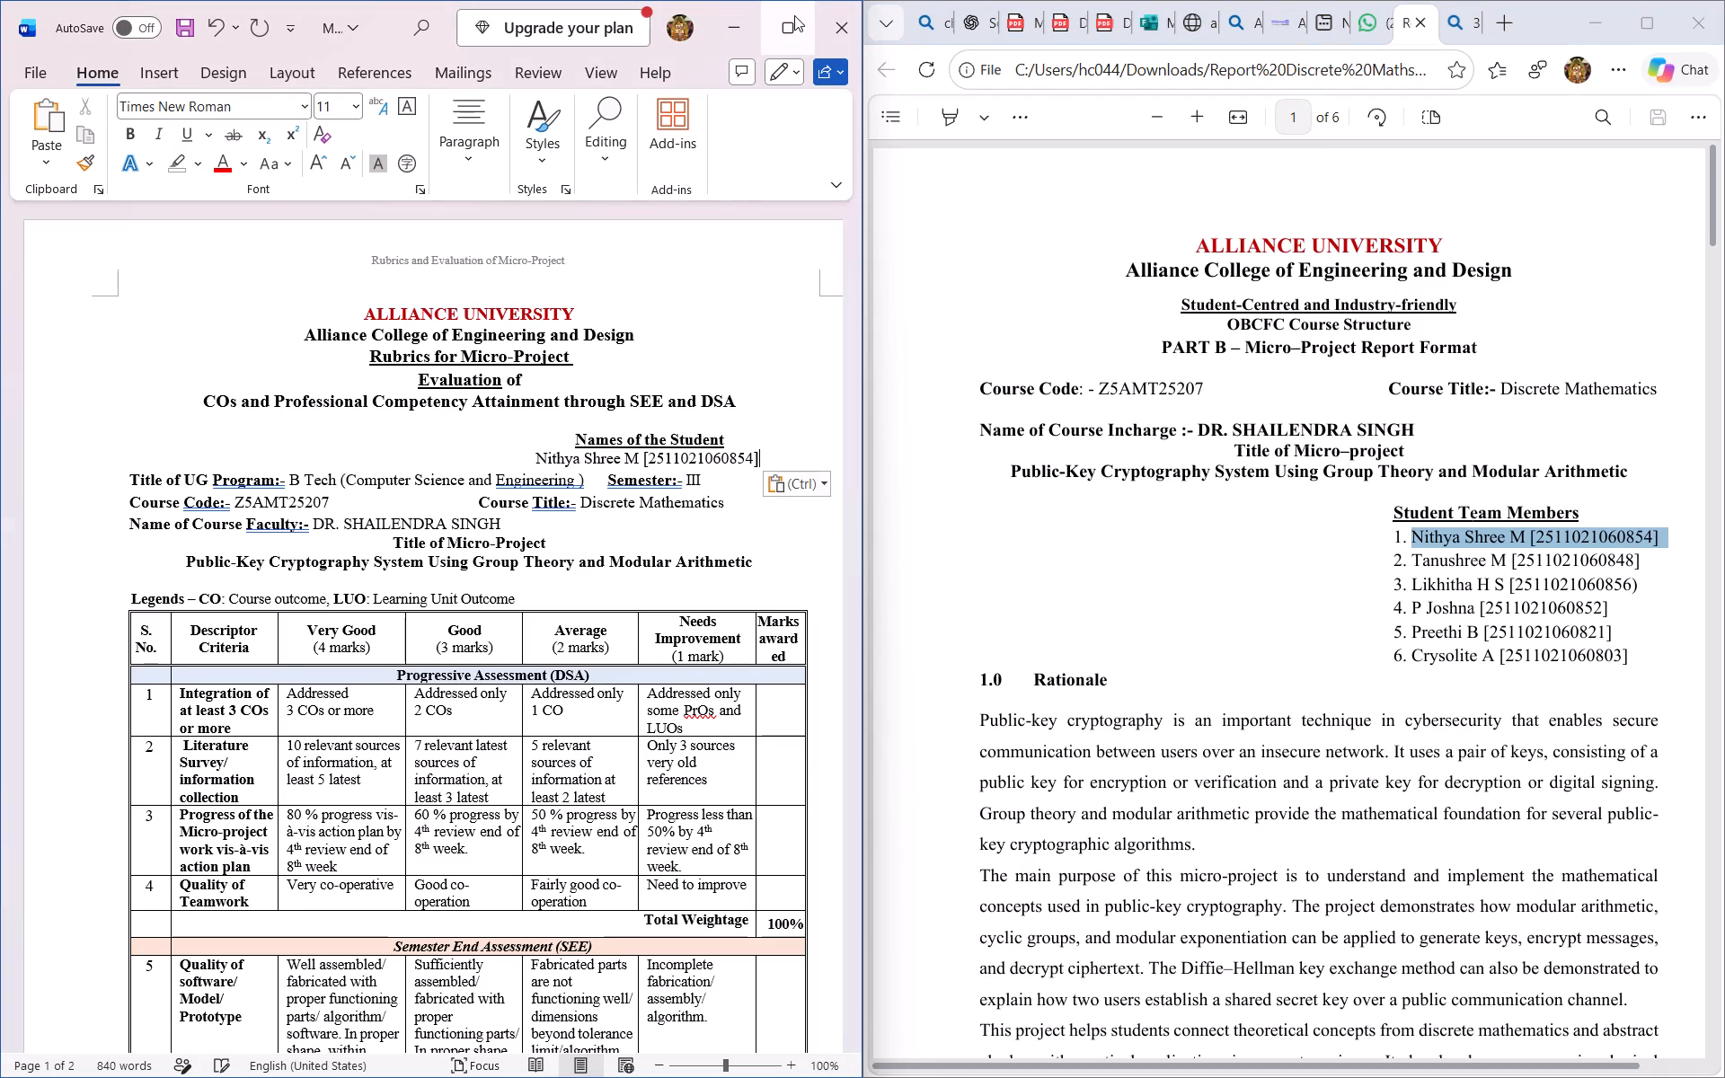
Maximize the form's window and remove spaces before the "Names of the Student" heading so it aligns with the start of the entry below.
{"action": "left_click", "coordinate": [794, 15]}
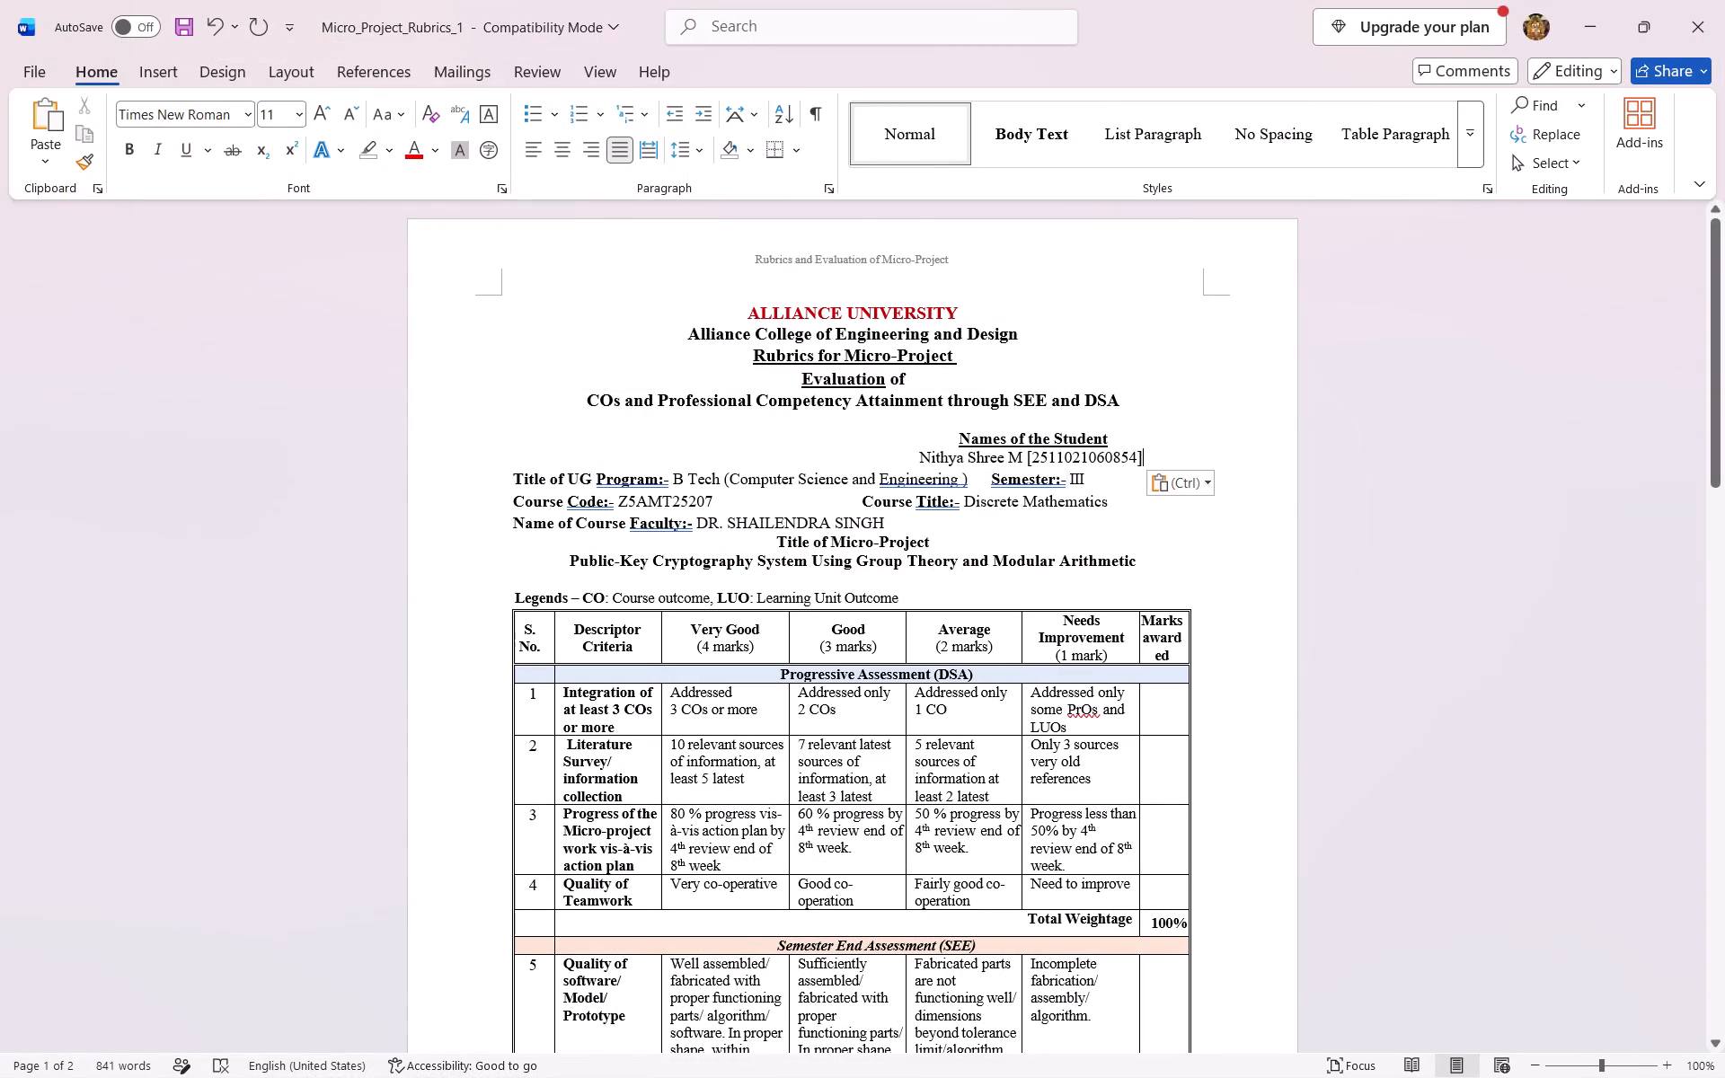
{"action": "left_click", "coordinate": [954, 439]}
{"action": "key", "text": "BackSpace"}
{"action": "key", "text": "BackSpace"}
{"action": "key", "text": "BackSpace"}
{"action": "key", "text": "BackSpace"}
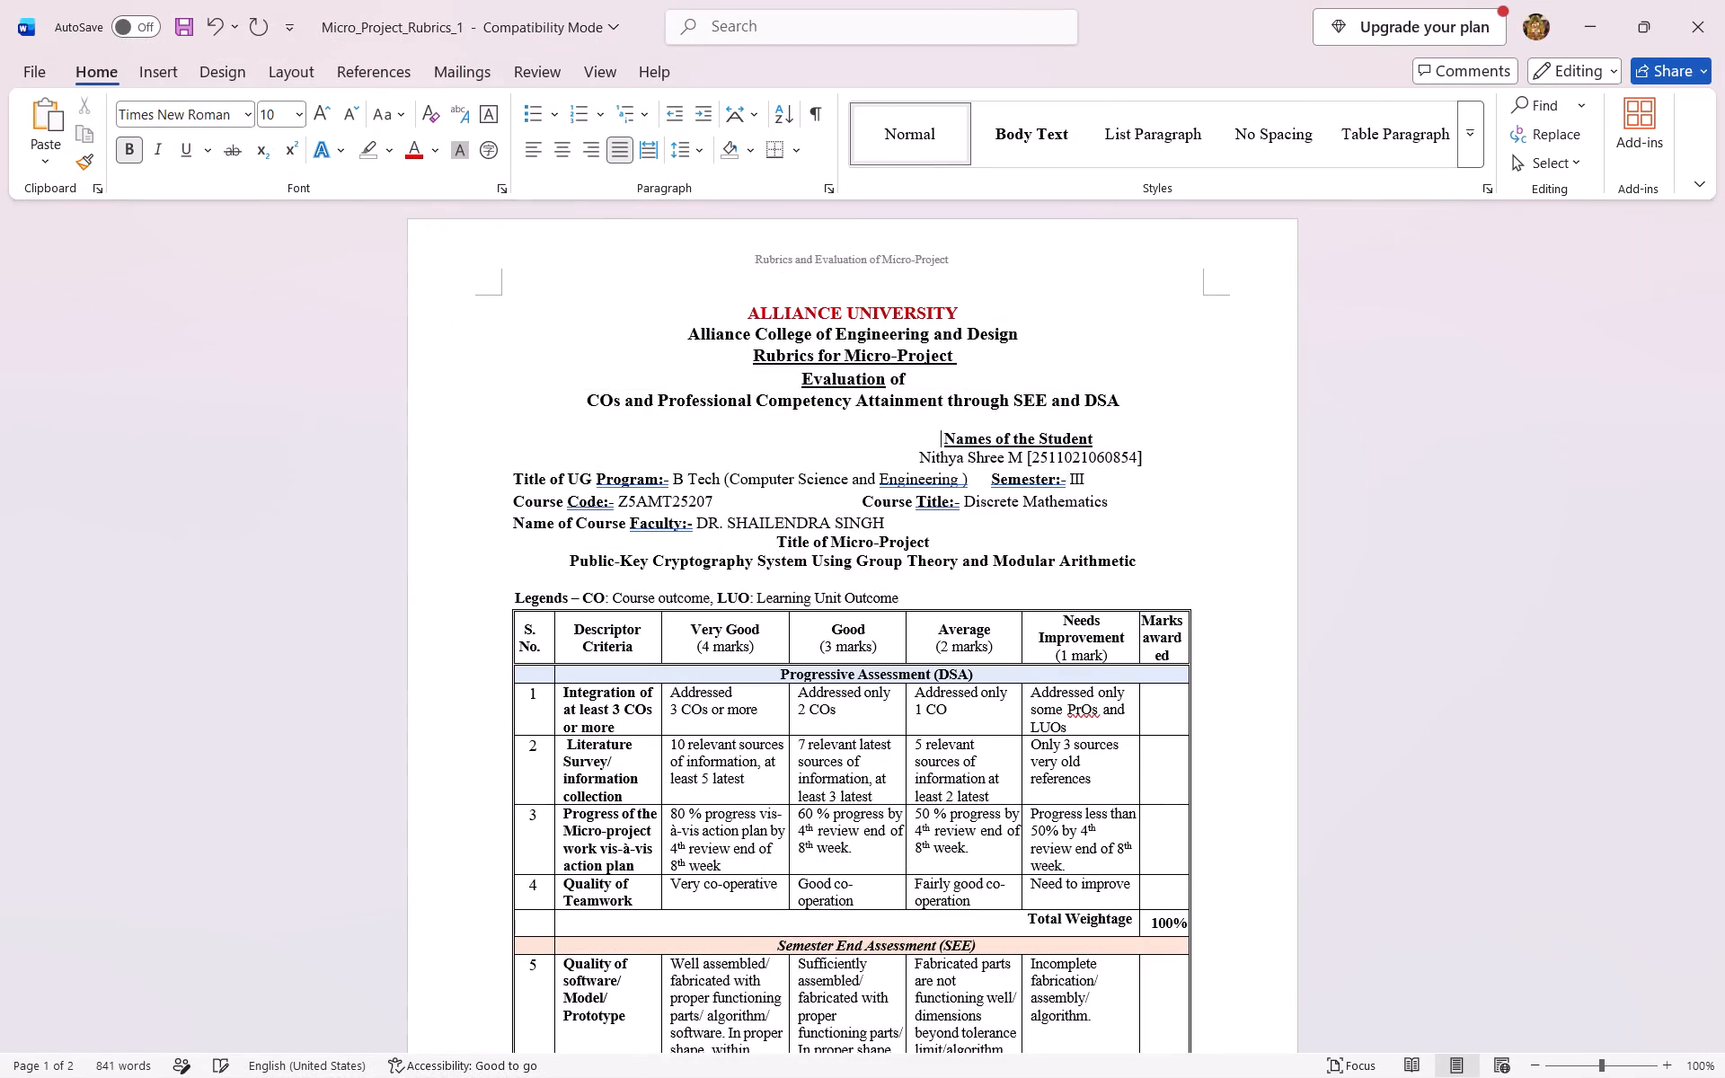
{"action": "key", "text": "BackSpace"}
{"action": "key", "text": "BackSpace"}
{"action": "key", "text": "BackSpace"}
{"action": "key", "text": "BackSpace"}
{"action": "key", "text": "BackSpace"}
{"action": "key", "text": "BackSpace"}
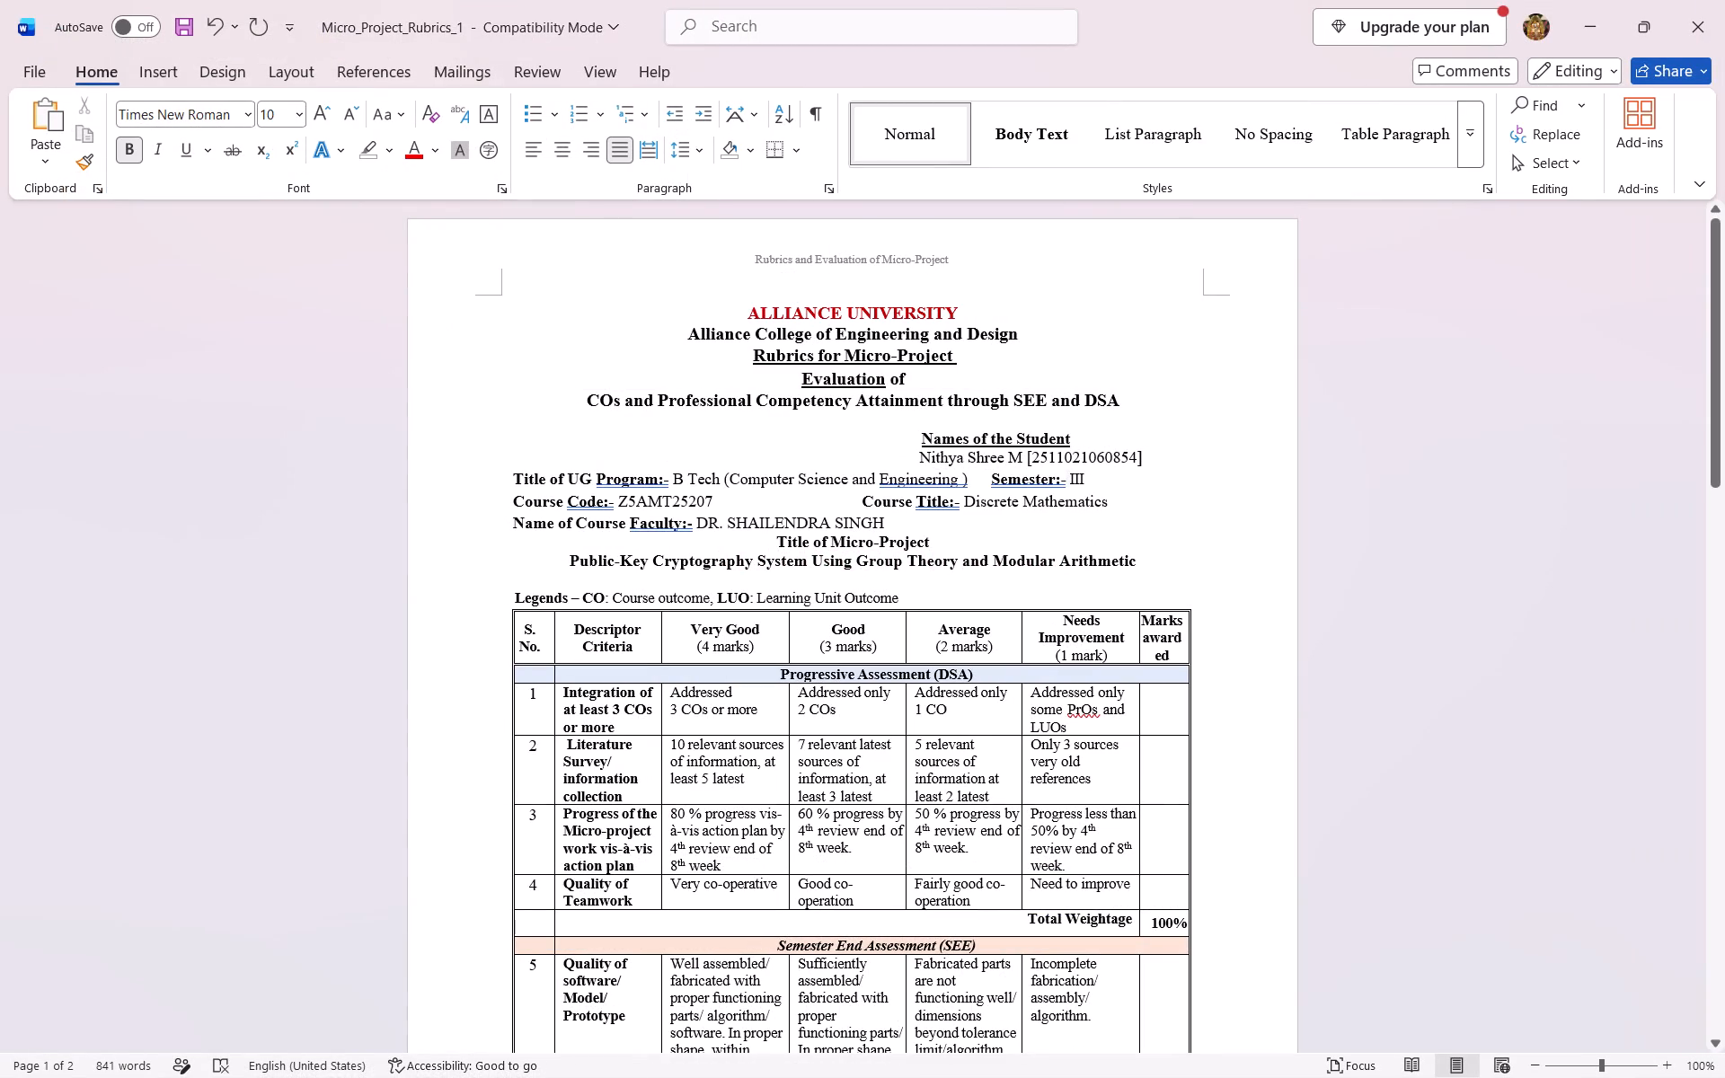
Print the form to PDF as rubics_nithya in the Downloads folder.
{"action": "key", "text": "ctrl+p"}
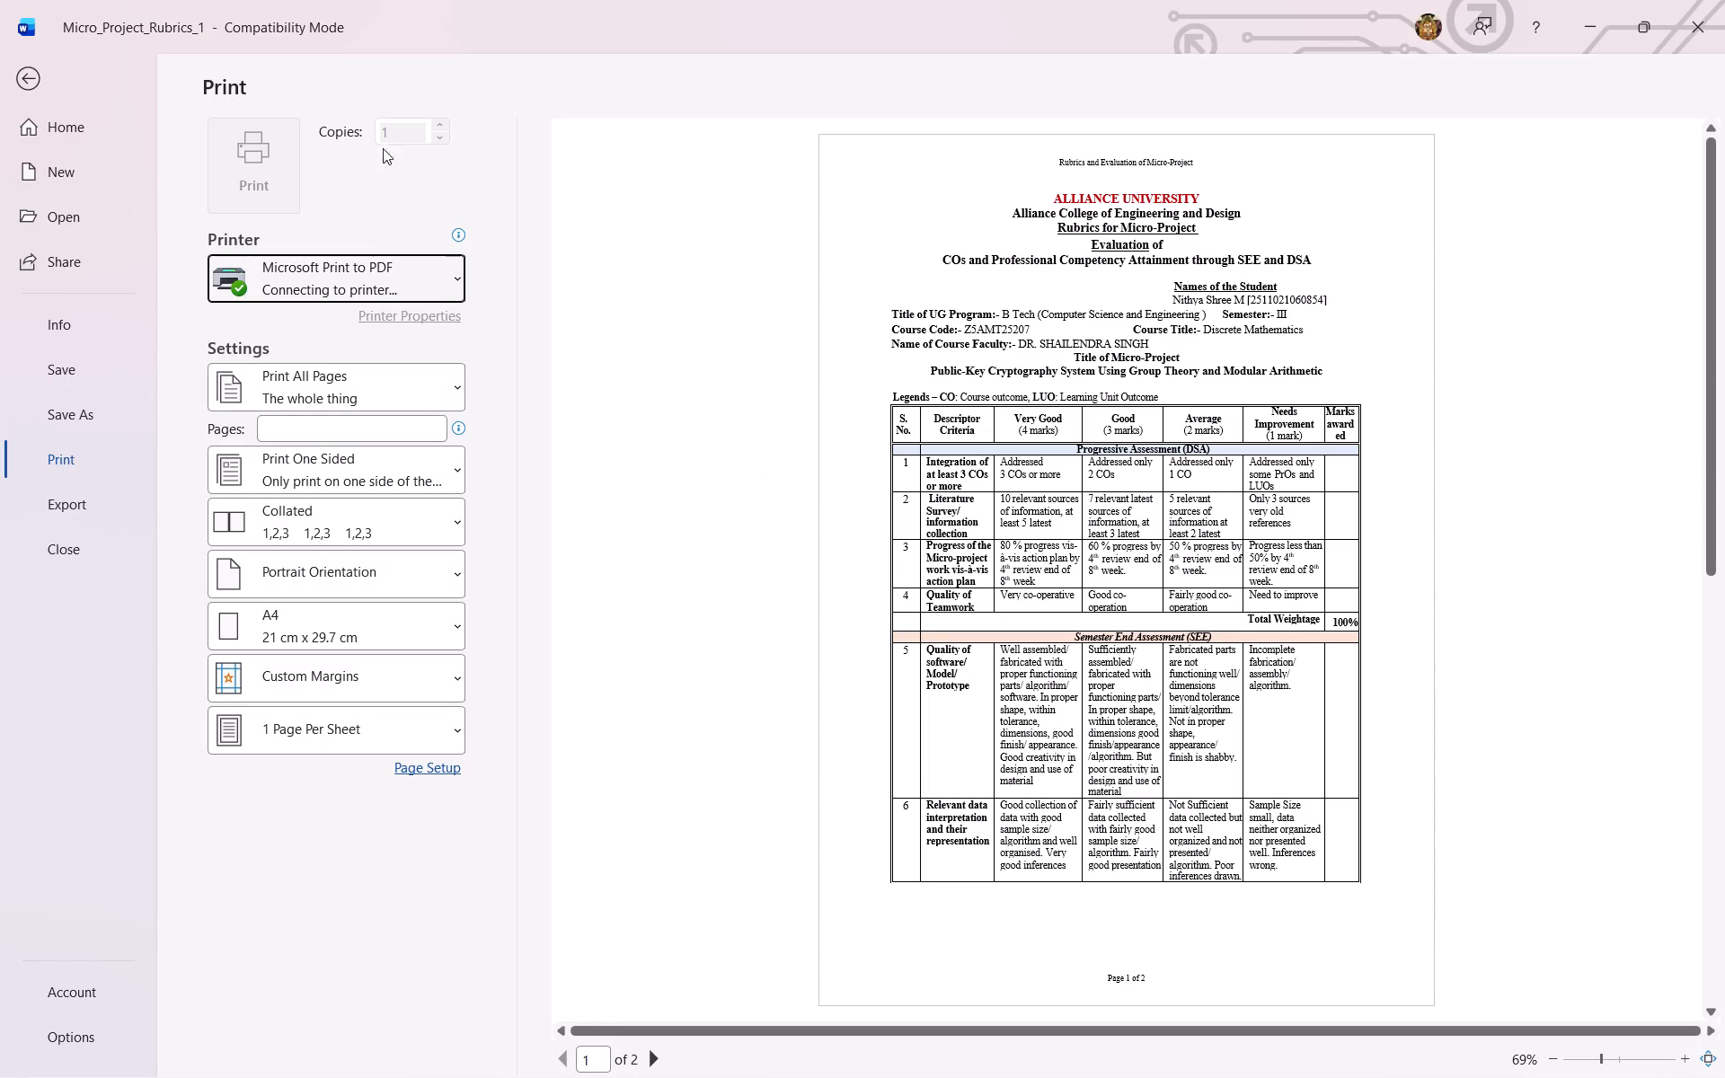
{"action": "left_click", "coordinate": [243, 164]}
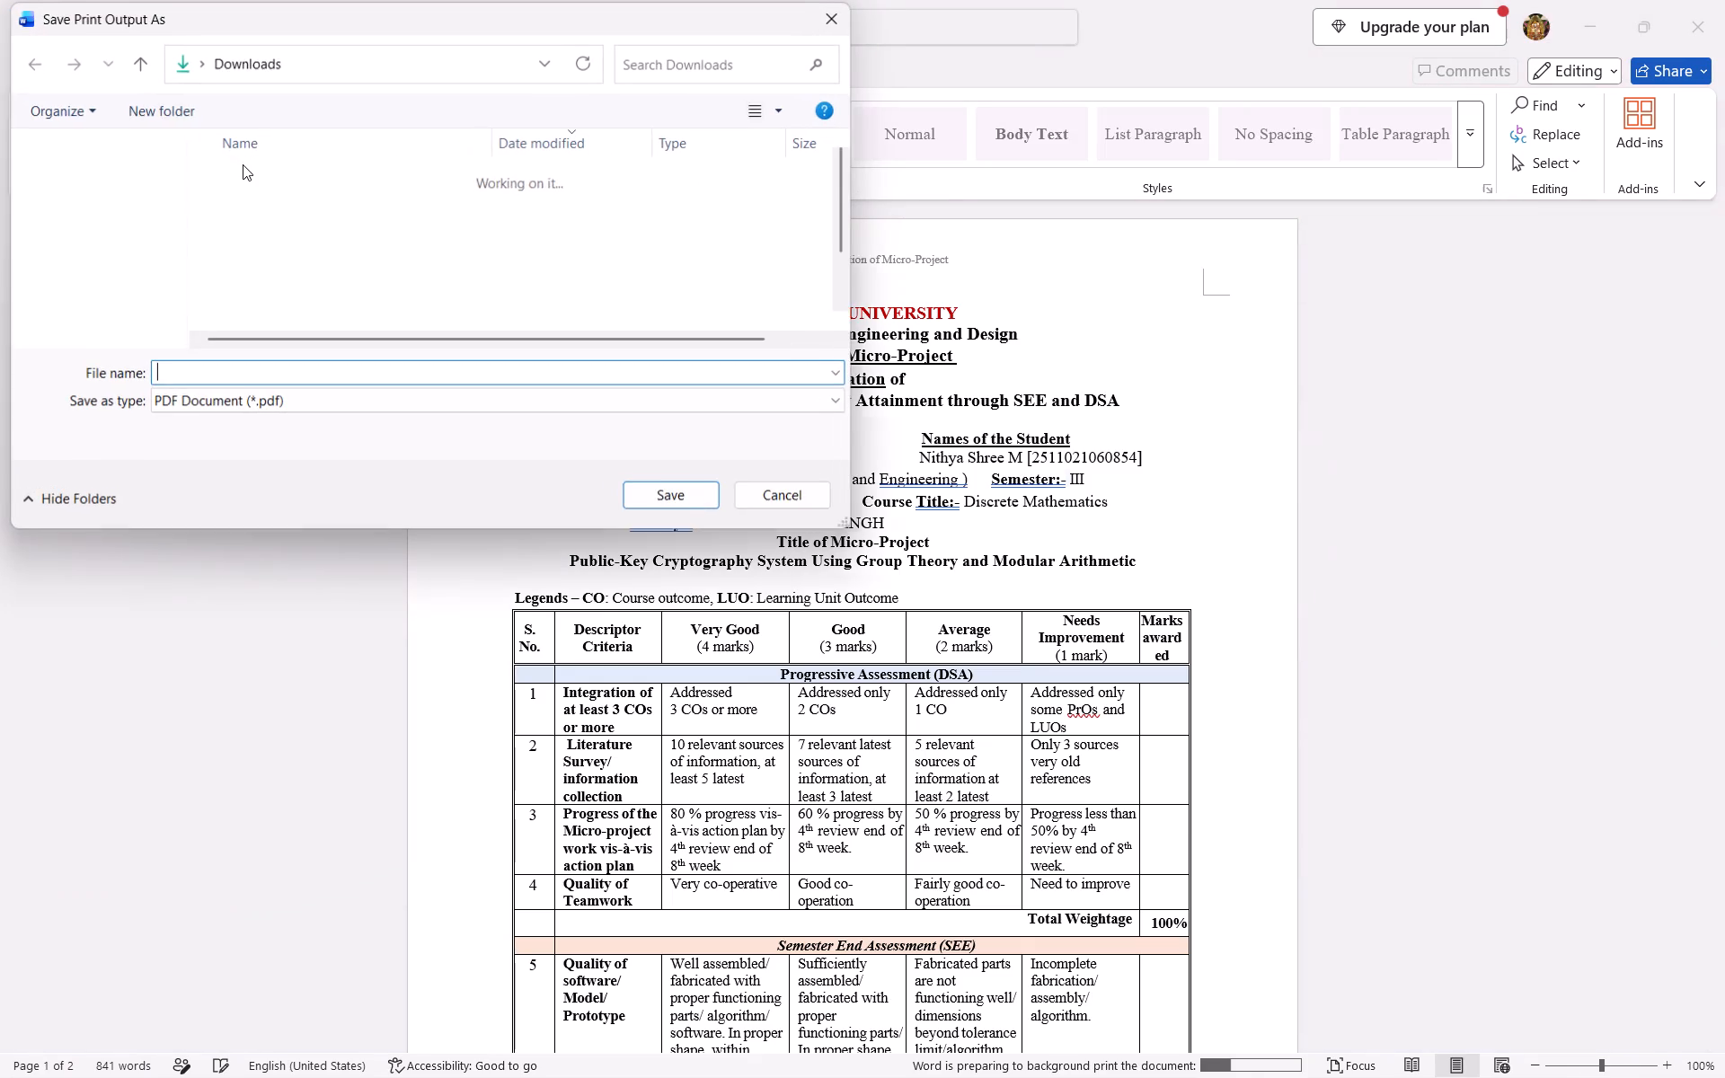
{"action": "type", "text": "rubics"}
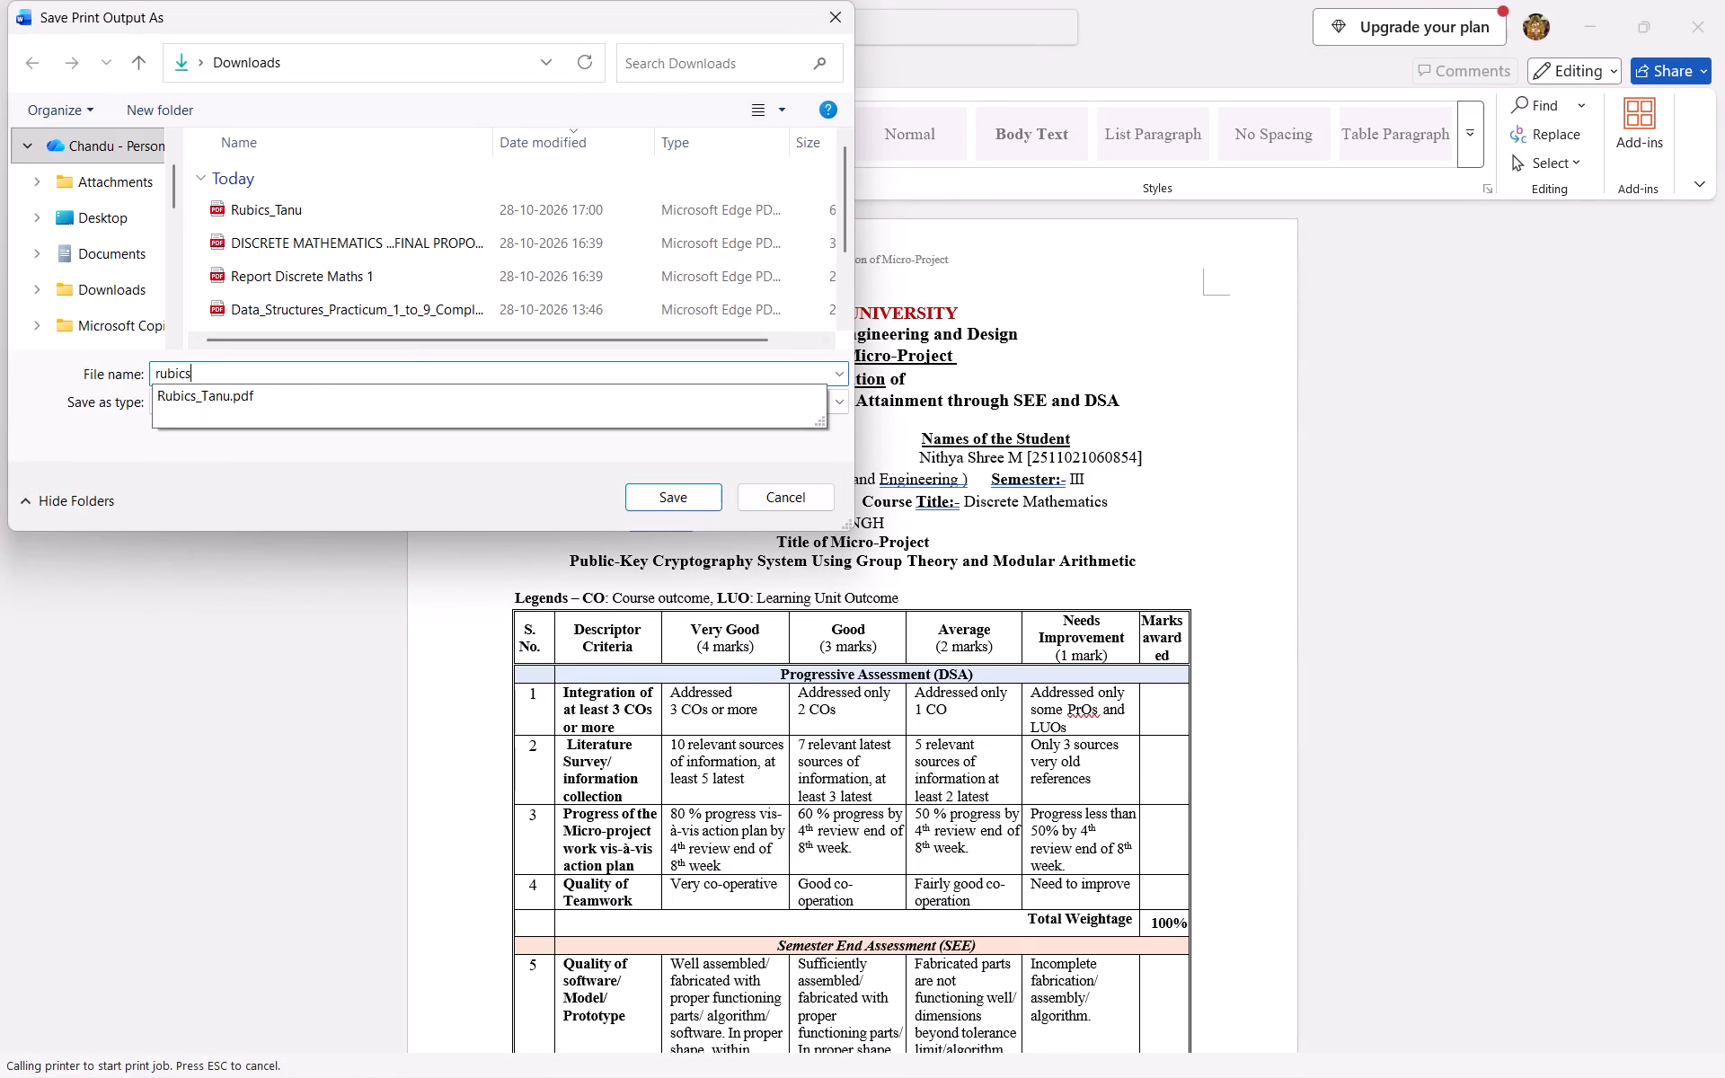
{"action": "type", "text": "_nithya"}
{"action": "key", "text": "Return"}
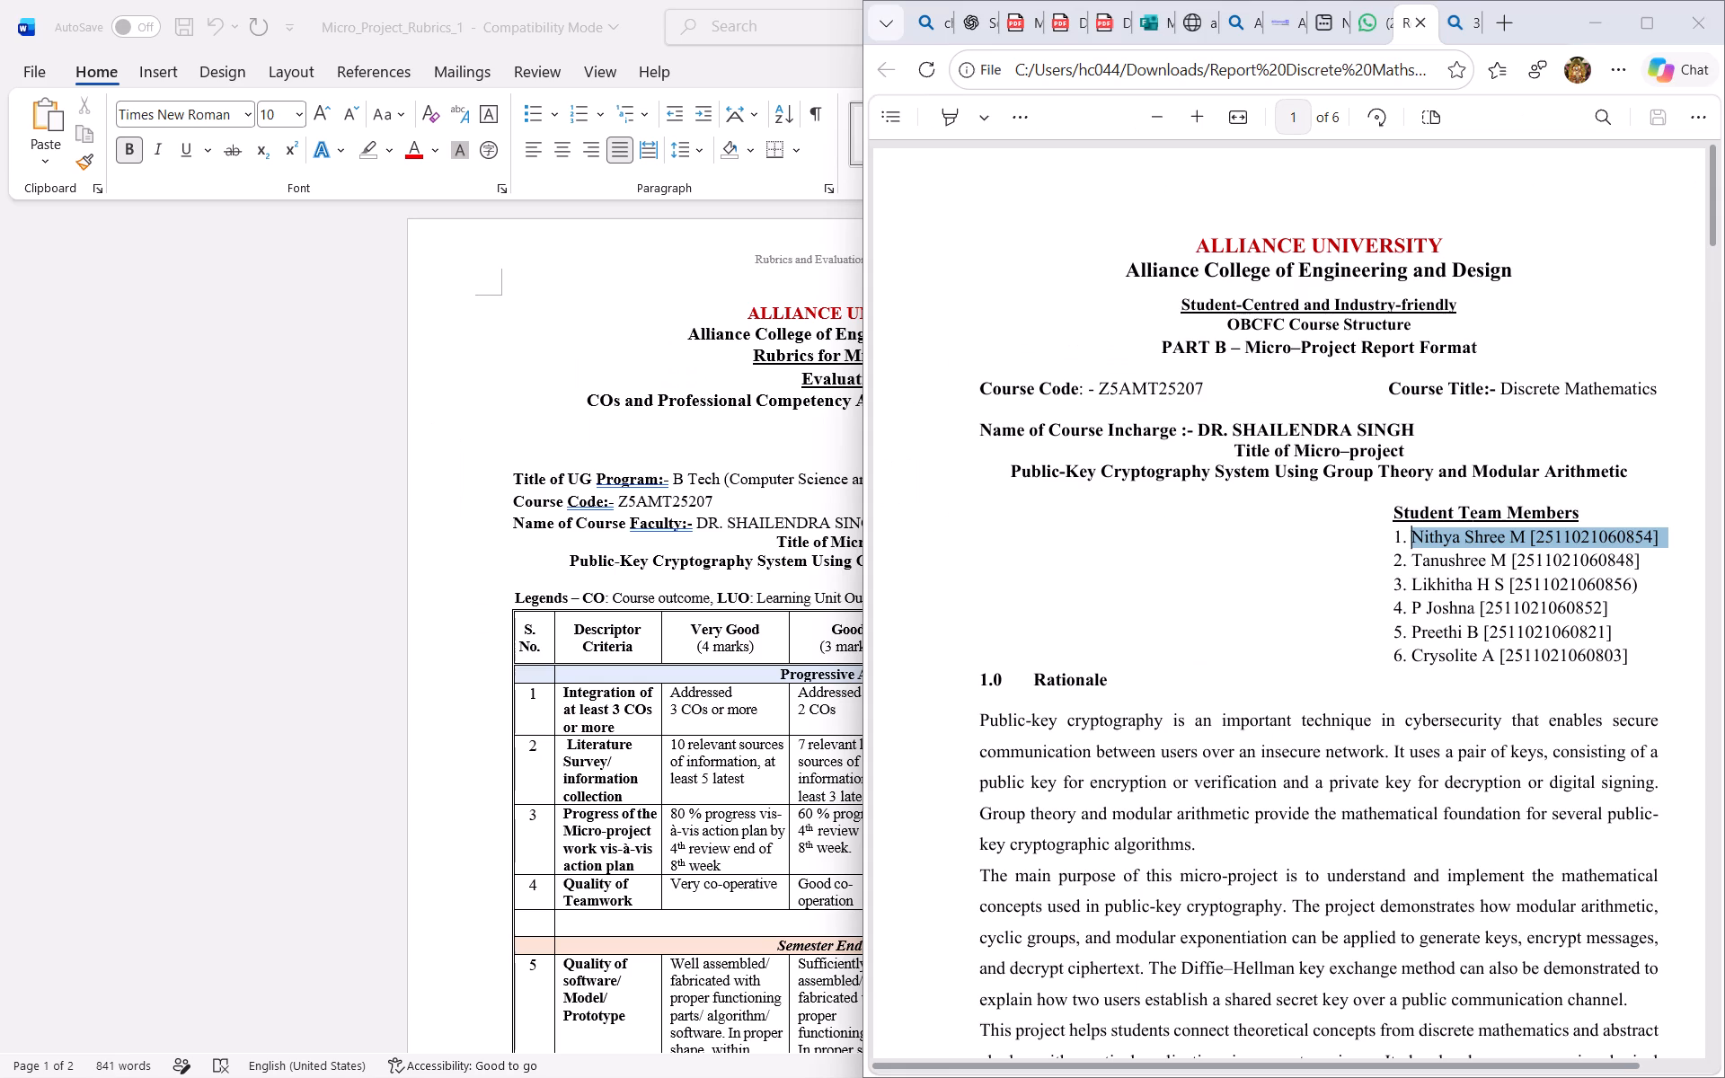
Replace the entry under "Names of the Student" with the third team member's name and ID copied from the report PDF in Edge.
{"action": "left_click_drag", "start_coordinate": [1410, 588], "coordinate": [1433, 583]}
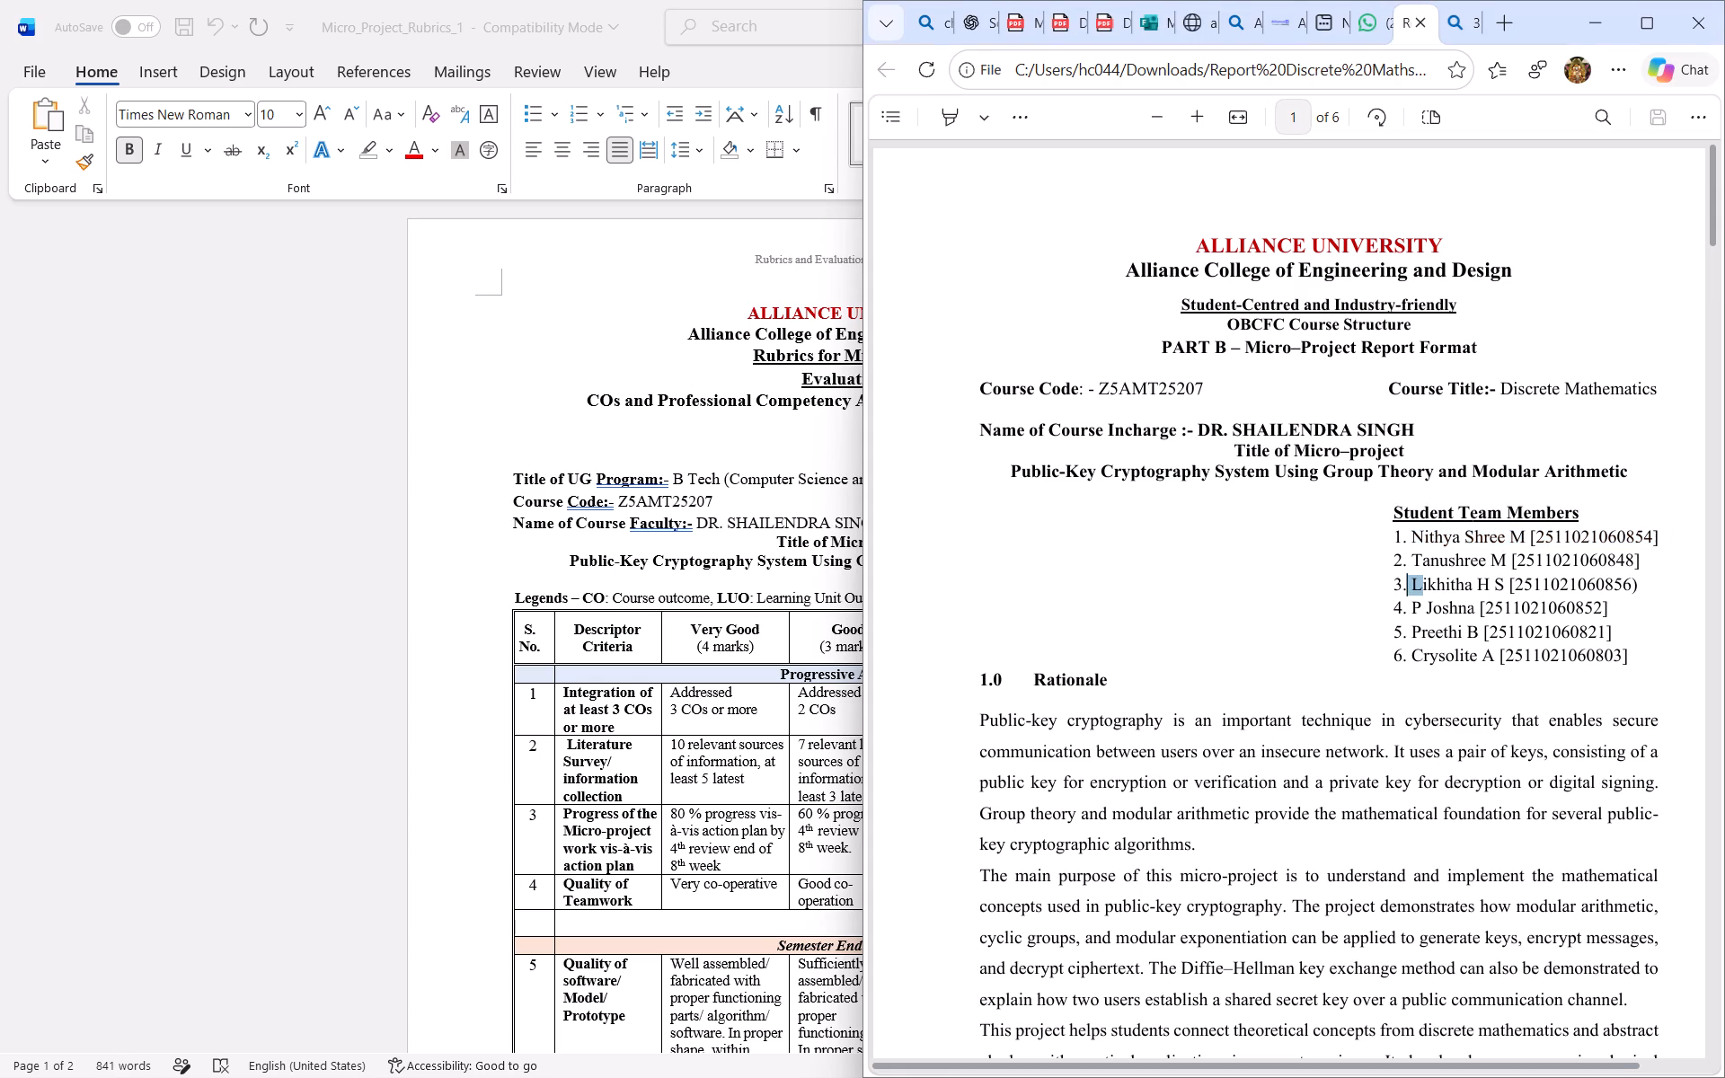
{"action": "left_click_drag", "start_coordinate": [1433, 583], "coordinate": [1641, 576]}
{"action": "key", "text": "ctrl+c"}
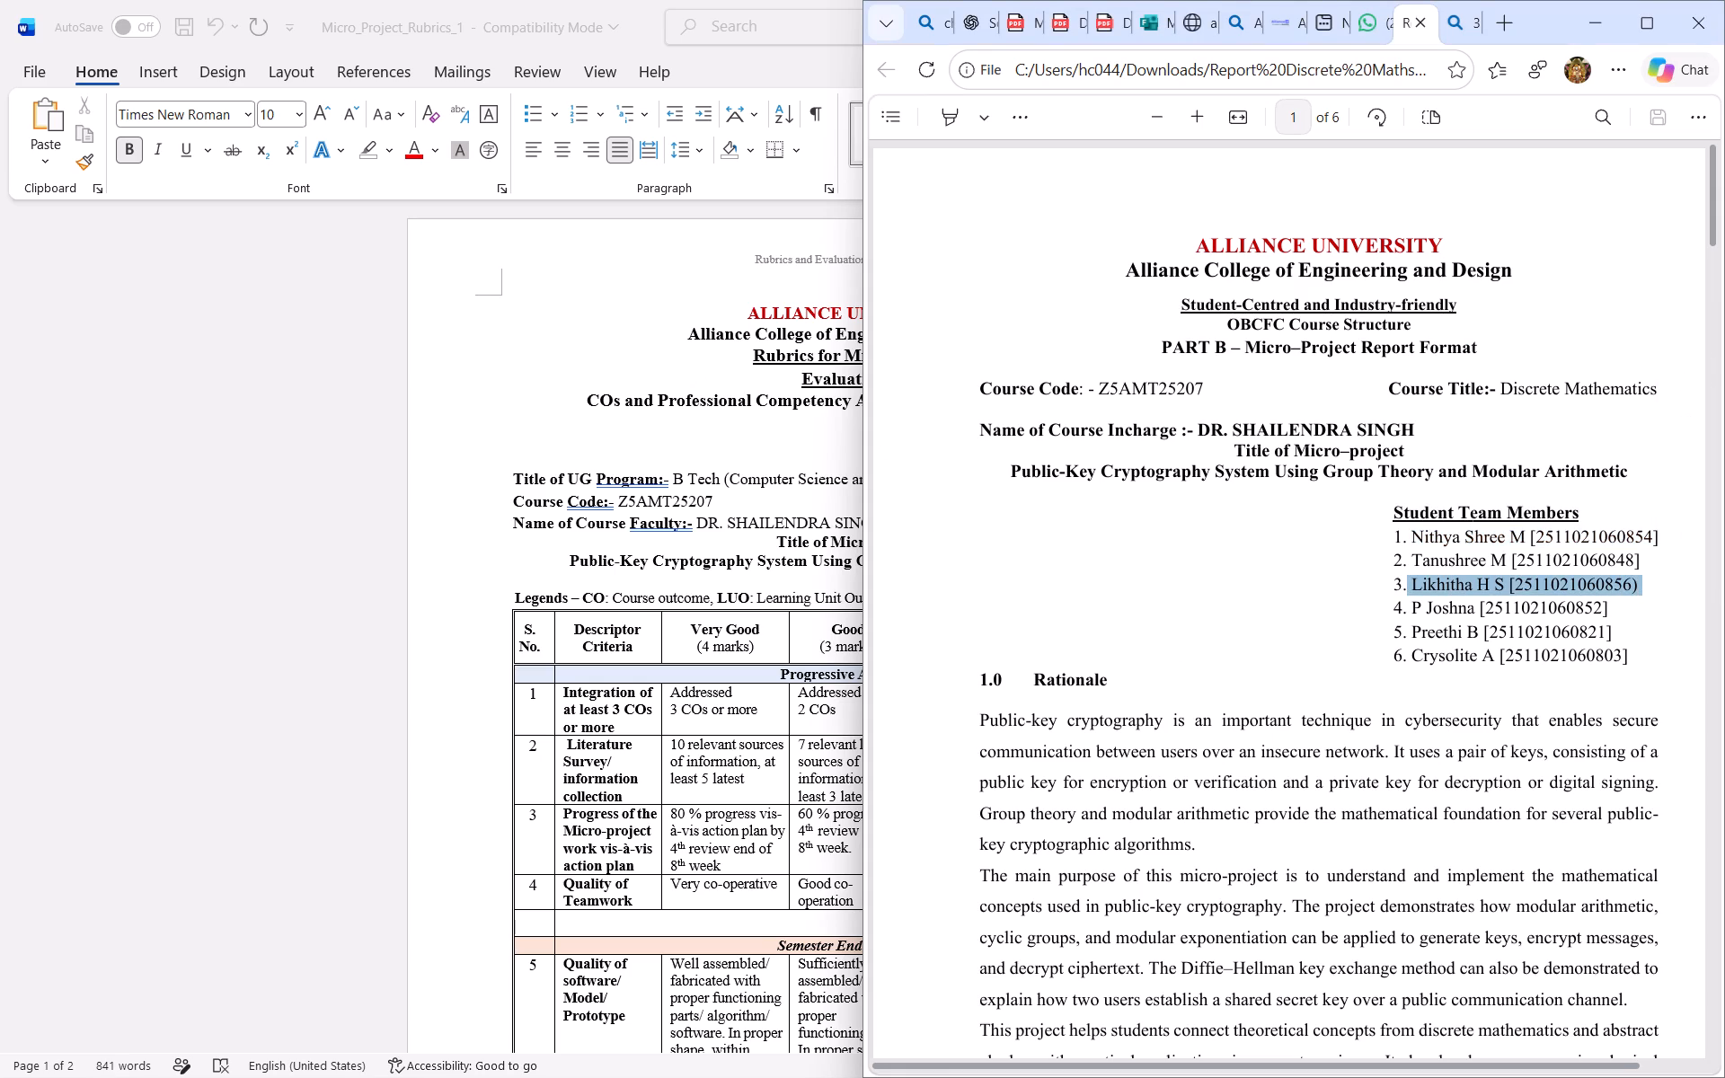
{"action": "left_click", "coordinate": [792, 427]}
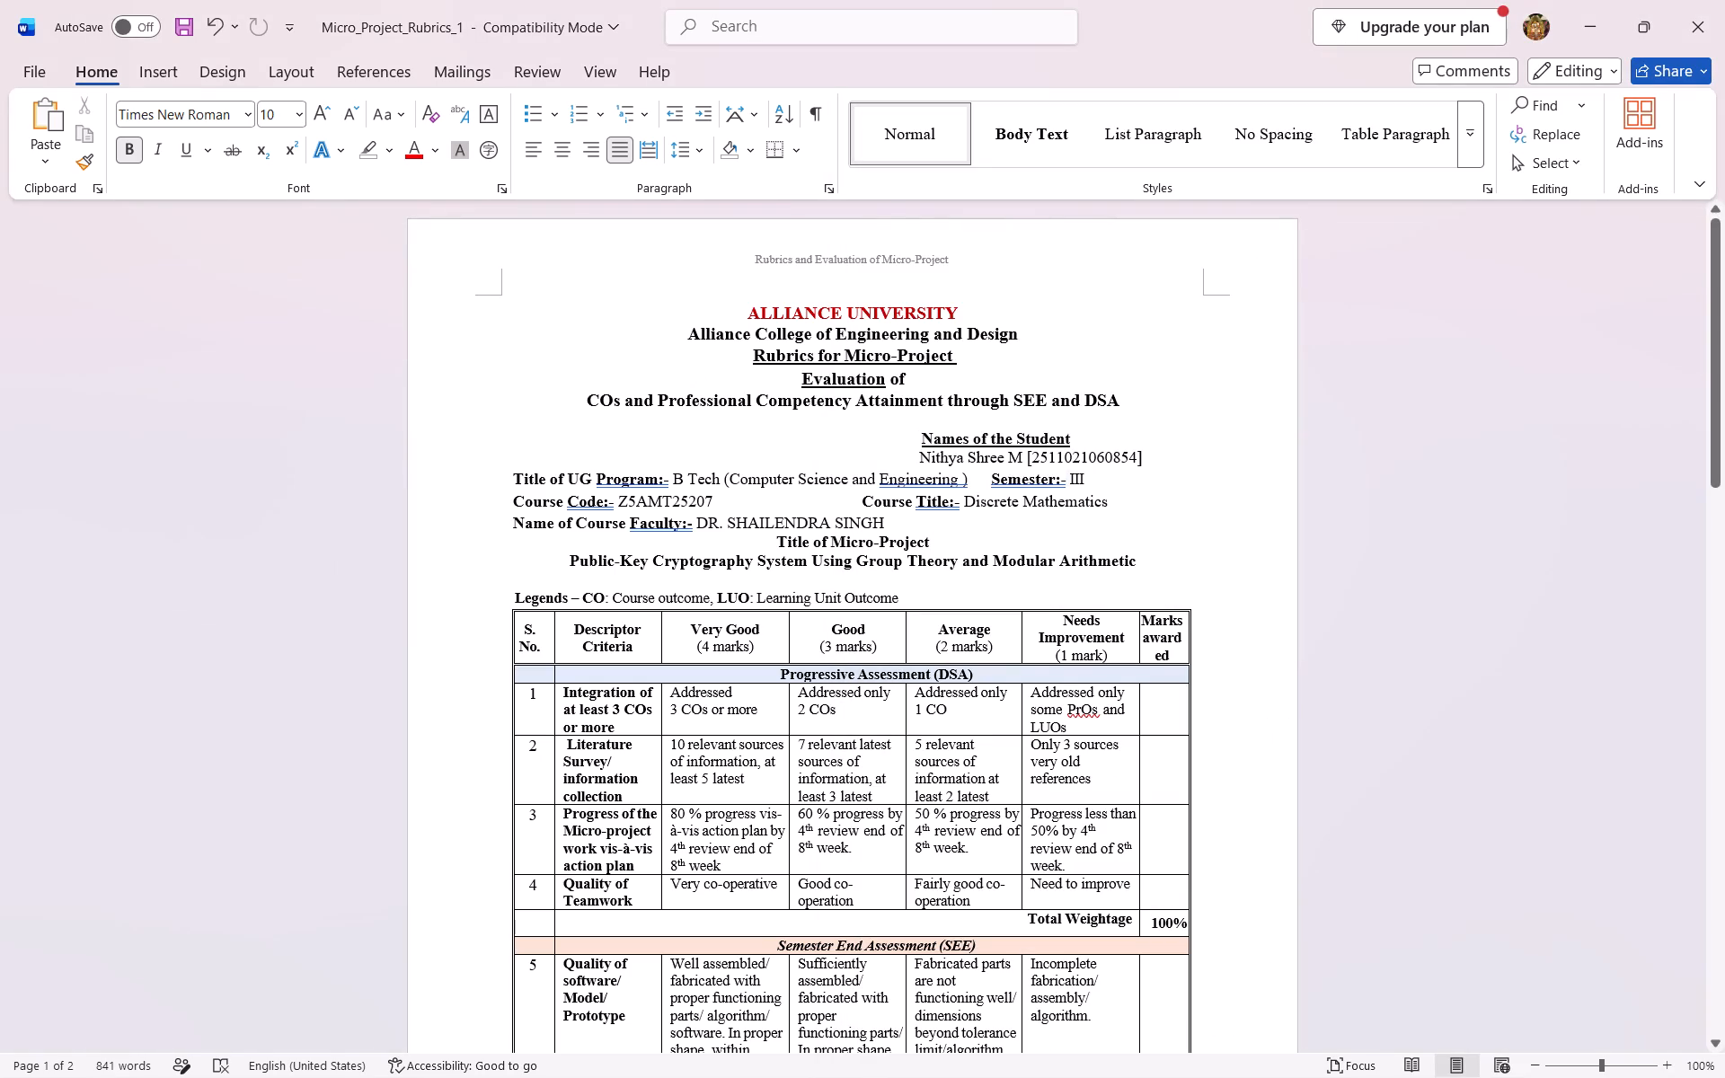
{"action": "left_click_drag", "start_coordinate": [921, 456], "coordinate": [1150, 458]}
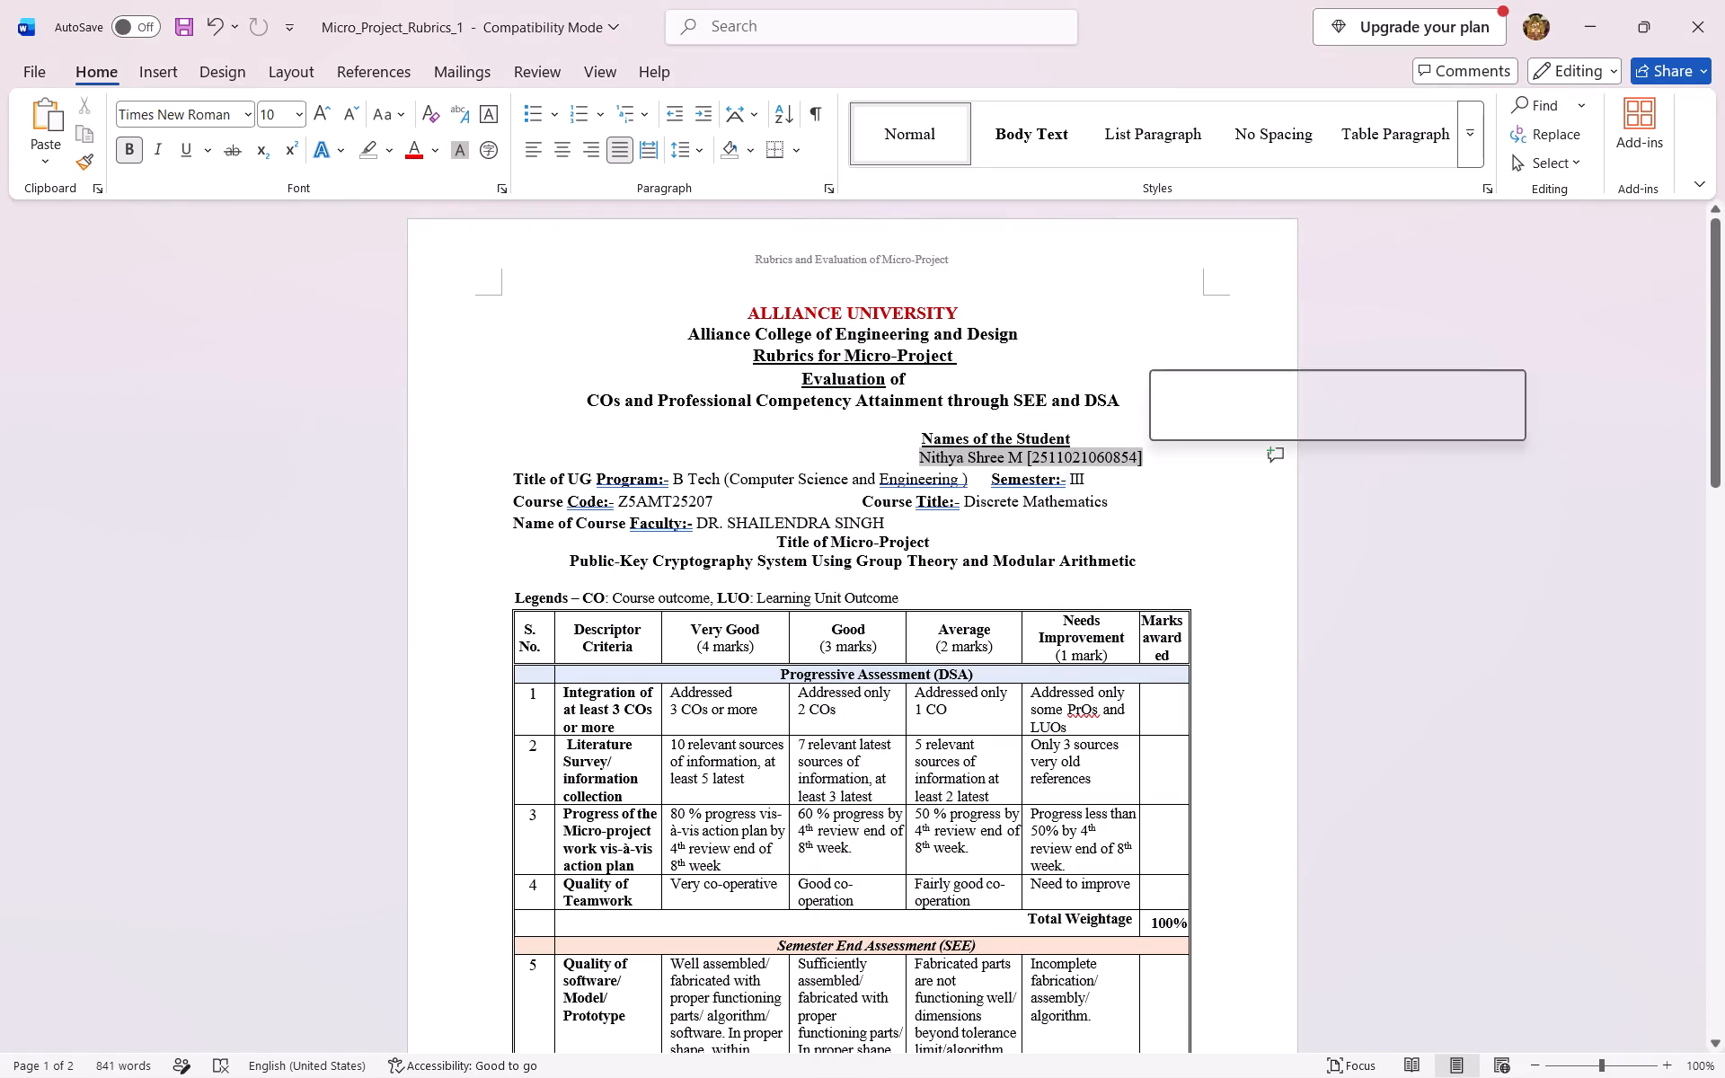
{"action": "key", "text": "ctrl+v"}
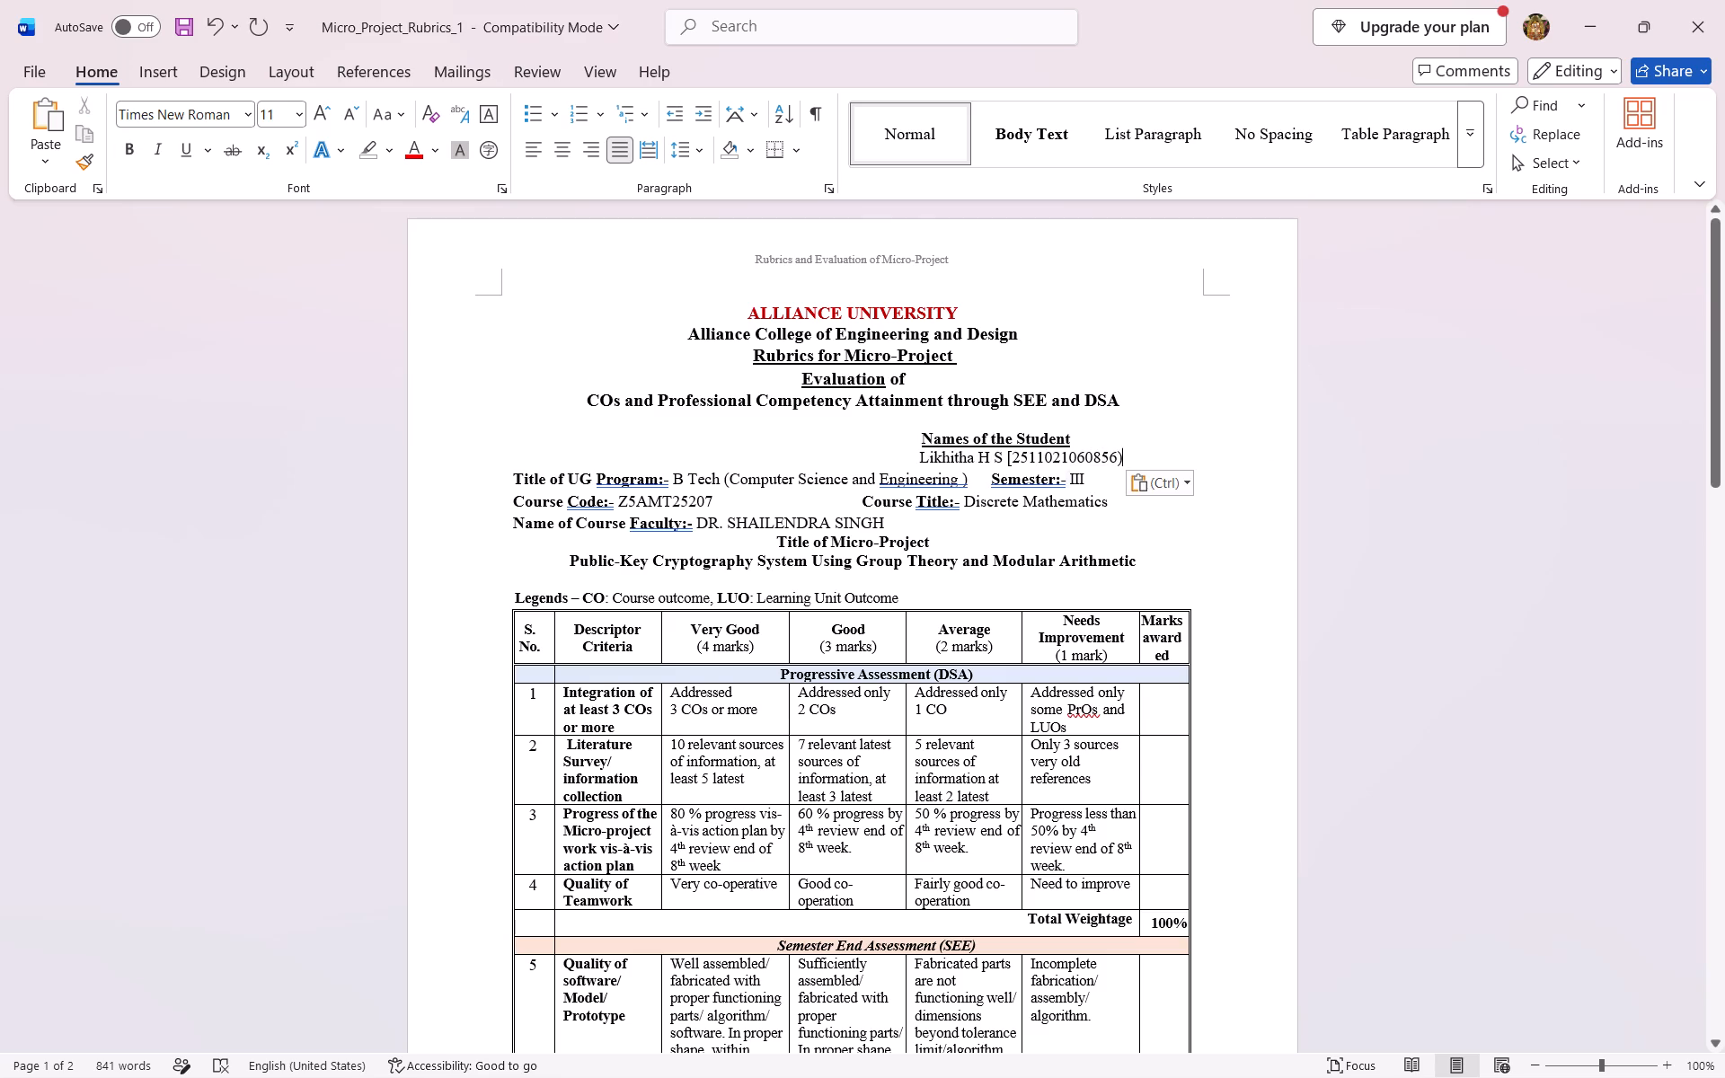
Print the form to PDF as rubics_likhitha in the Downloads folder.
{"action": "key", "text": "ctrl+p"}
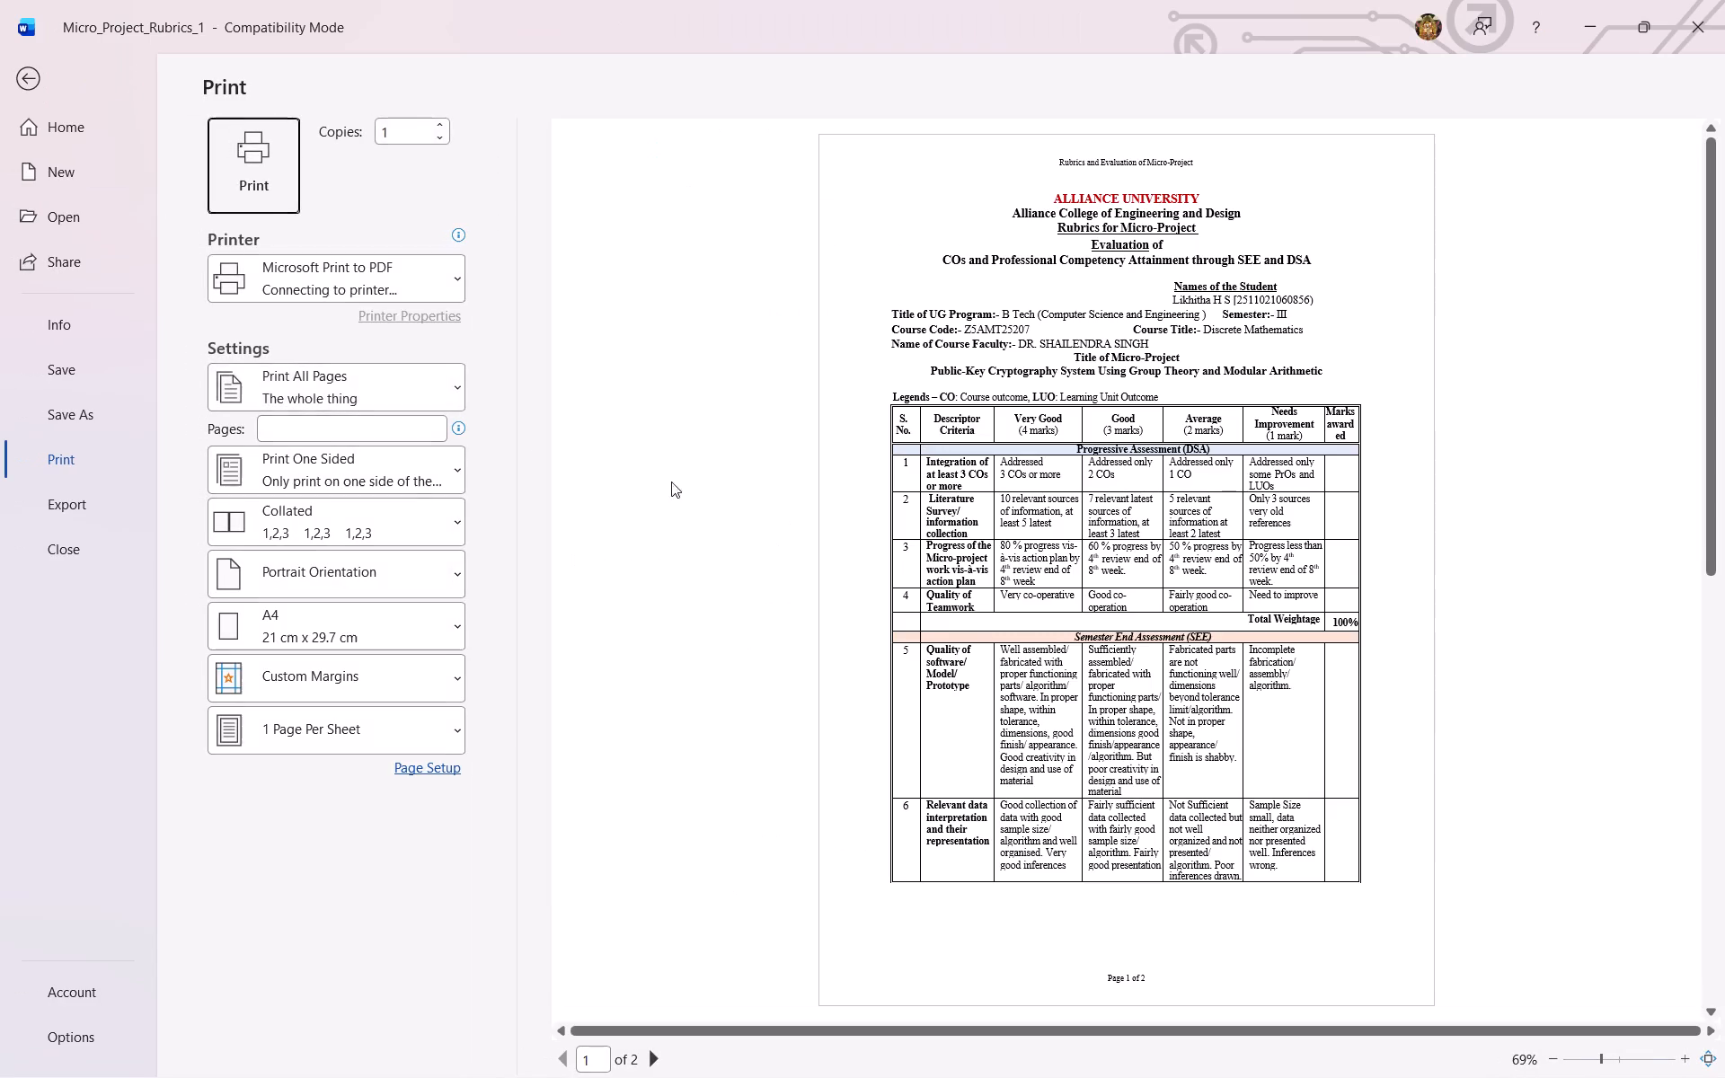
{"action": "left_click", "coordinate": [258, 191]}
{"action": "left_click", "coordinate": [258, 185]}
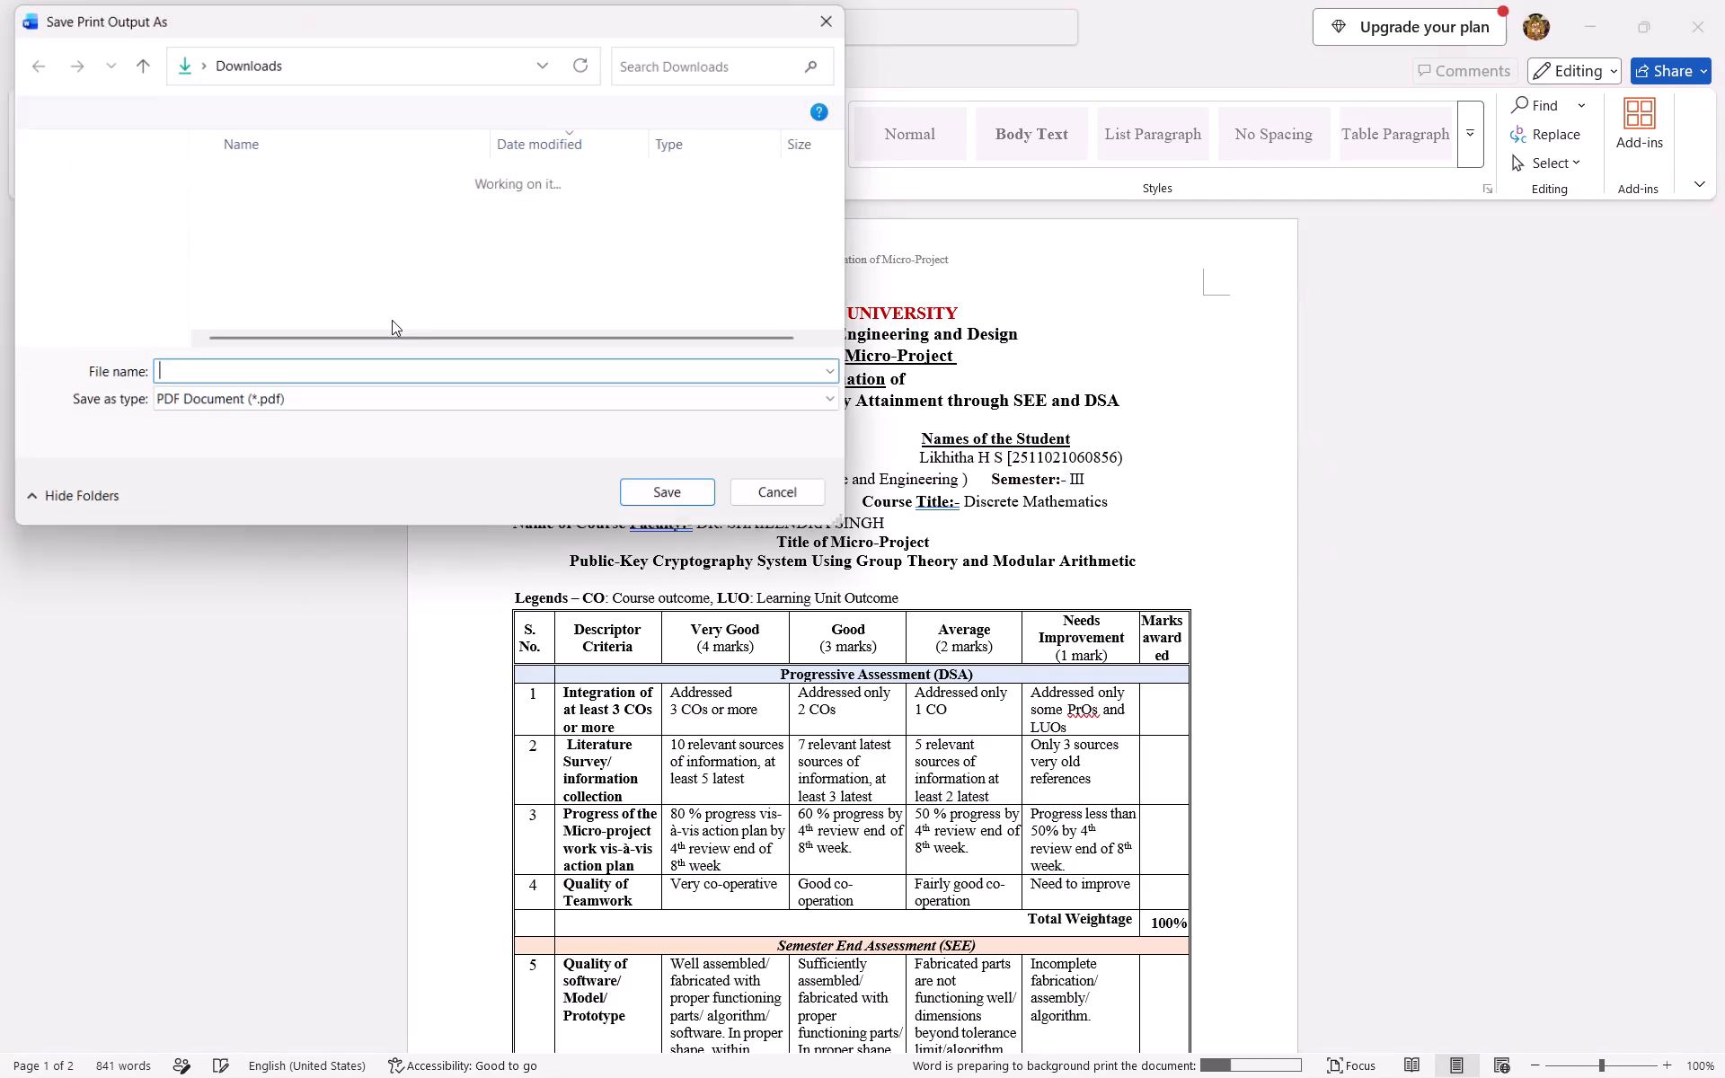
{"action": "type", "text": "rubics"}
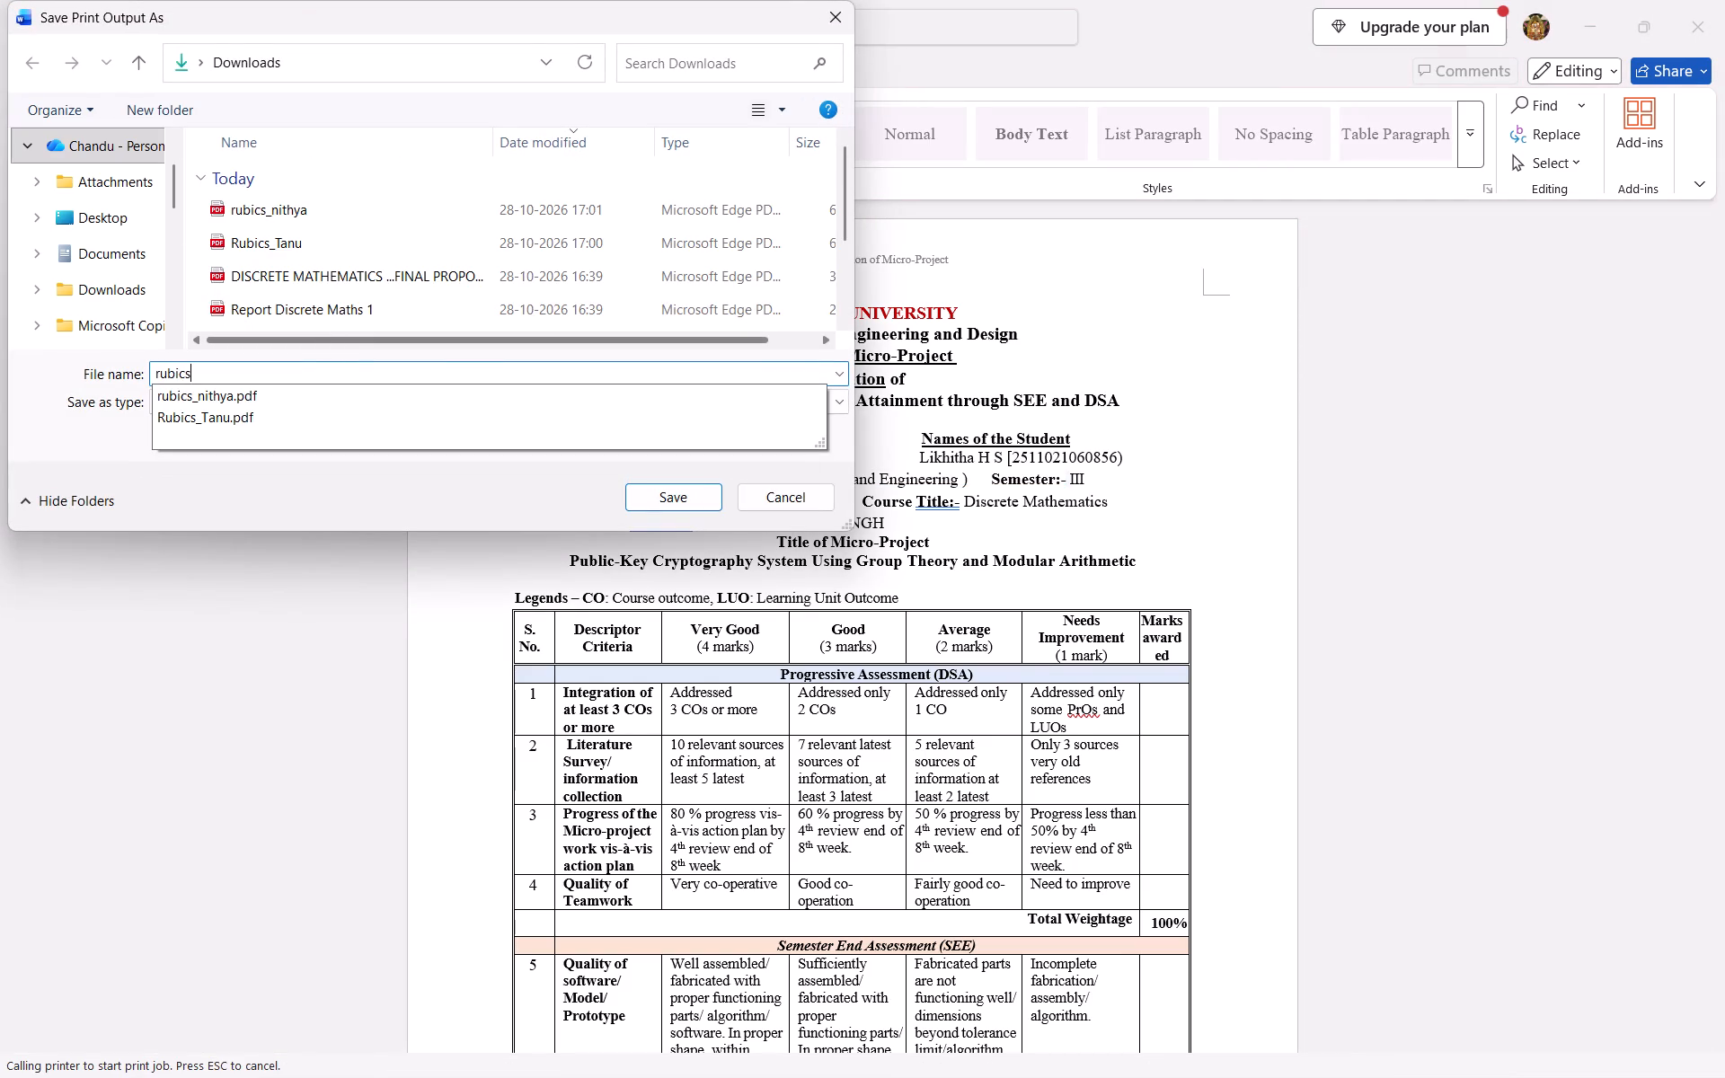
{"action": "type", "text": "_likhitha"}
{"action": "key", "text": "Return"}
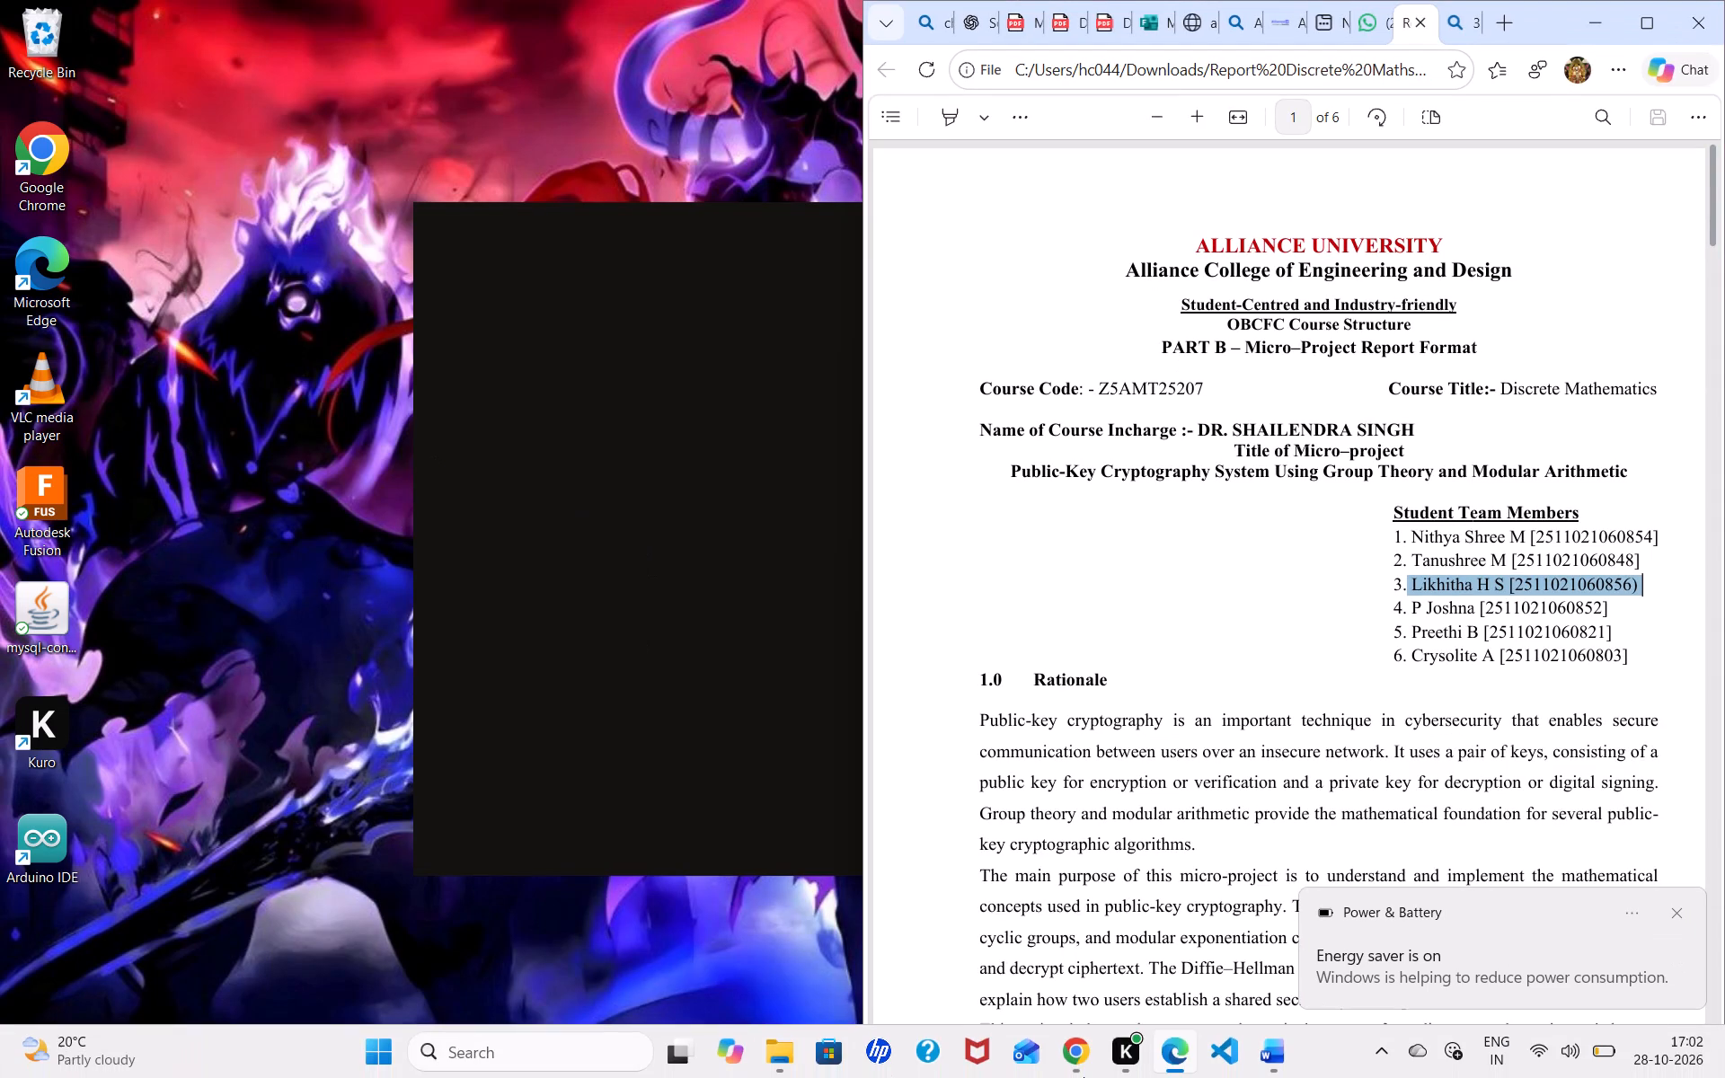
Replace the entry under "Names of the Student" with the fourth team member's name and ID copied from the report PDF in Edge.
{"action": "left_click", "coordinate": [1273, 1076]}
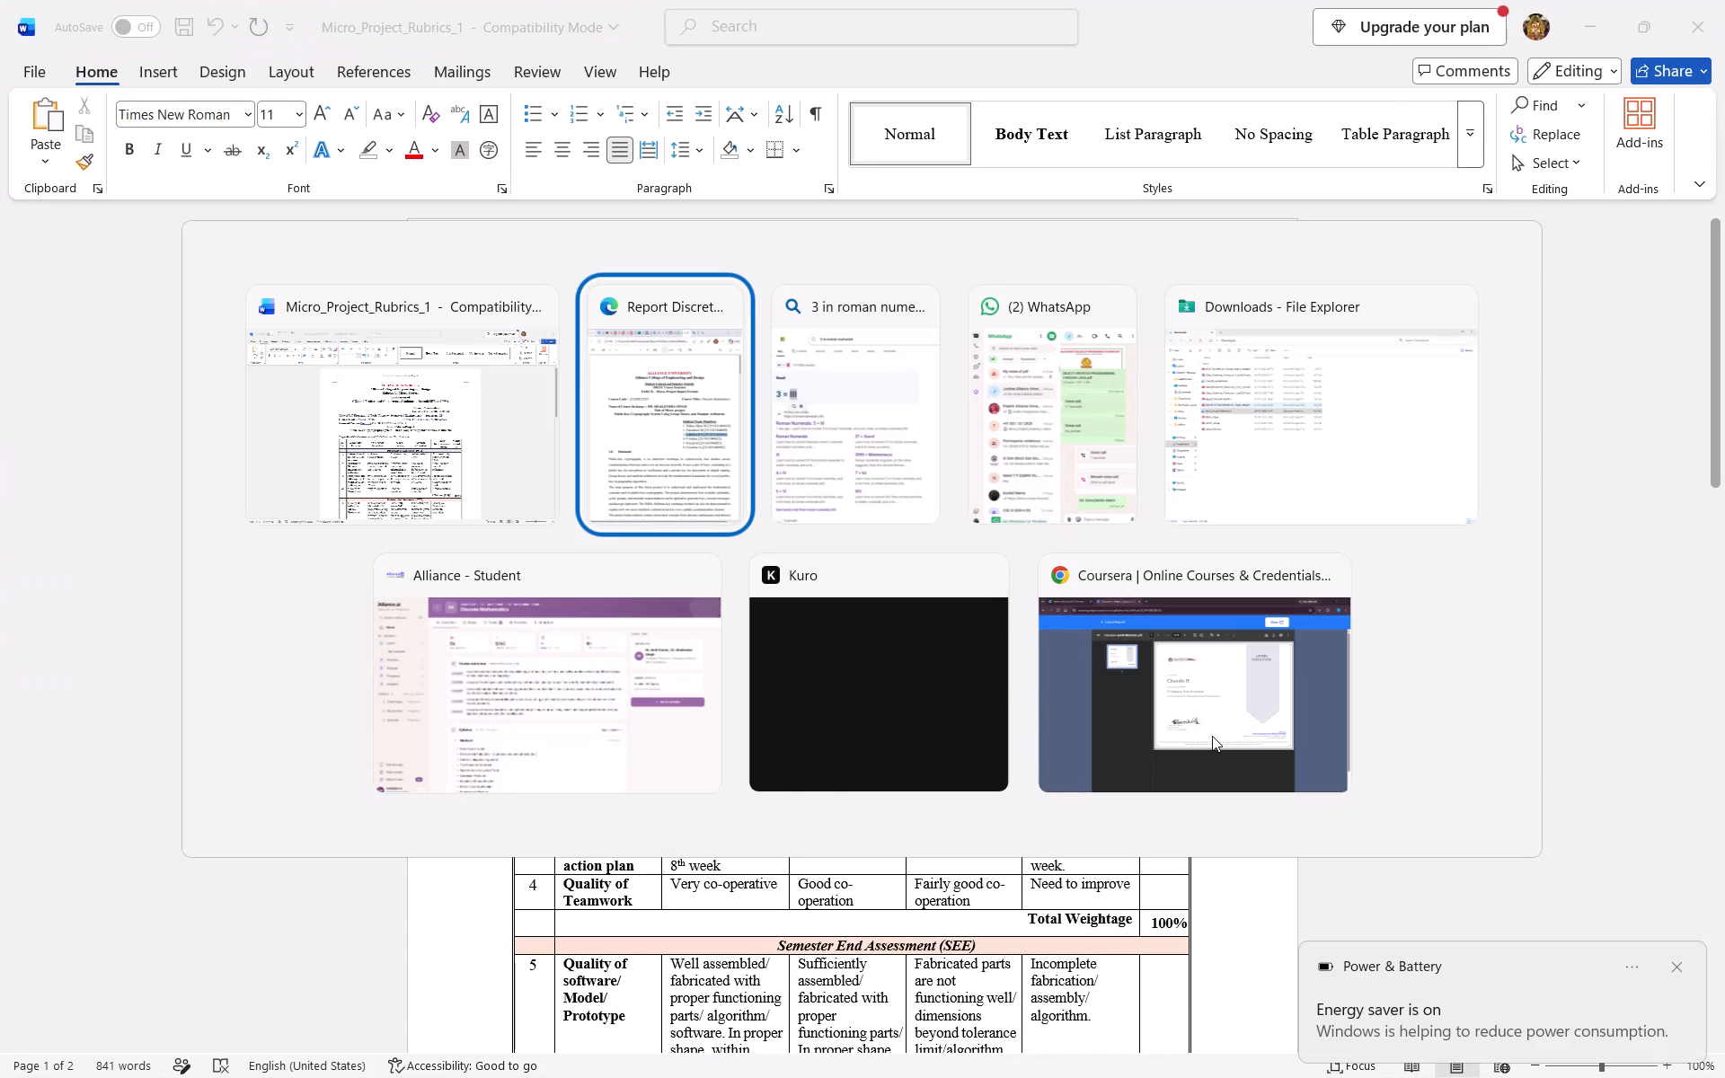
{"action": "left_click_drag", "start_coordinate": [1411, 609], "coordinate": [1602, 620]}
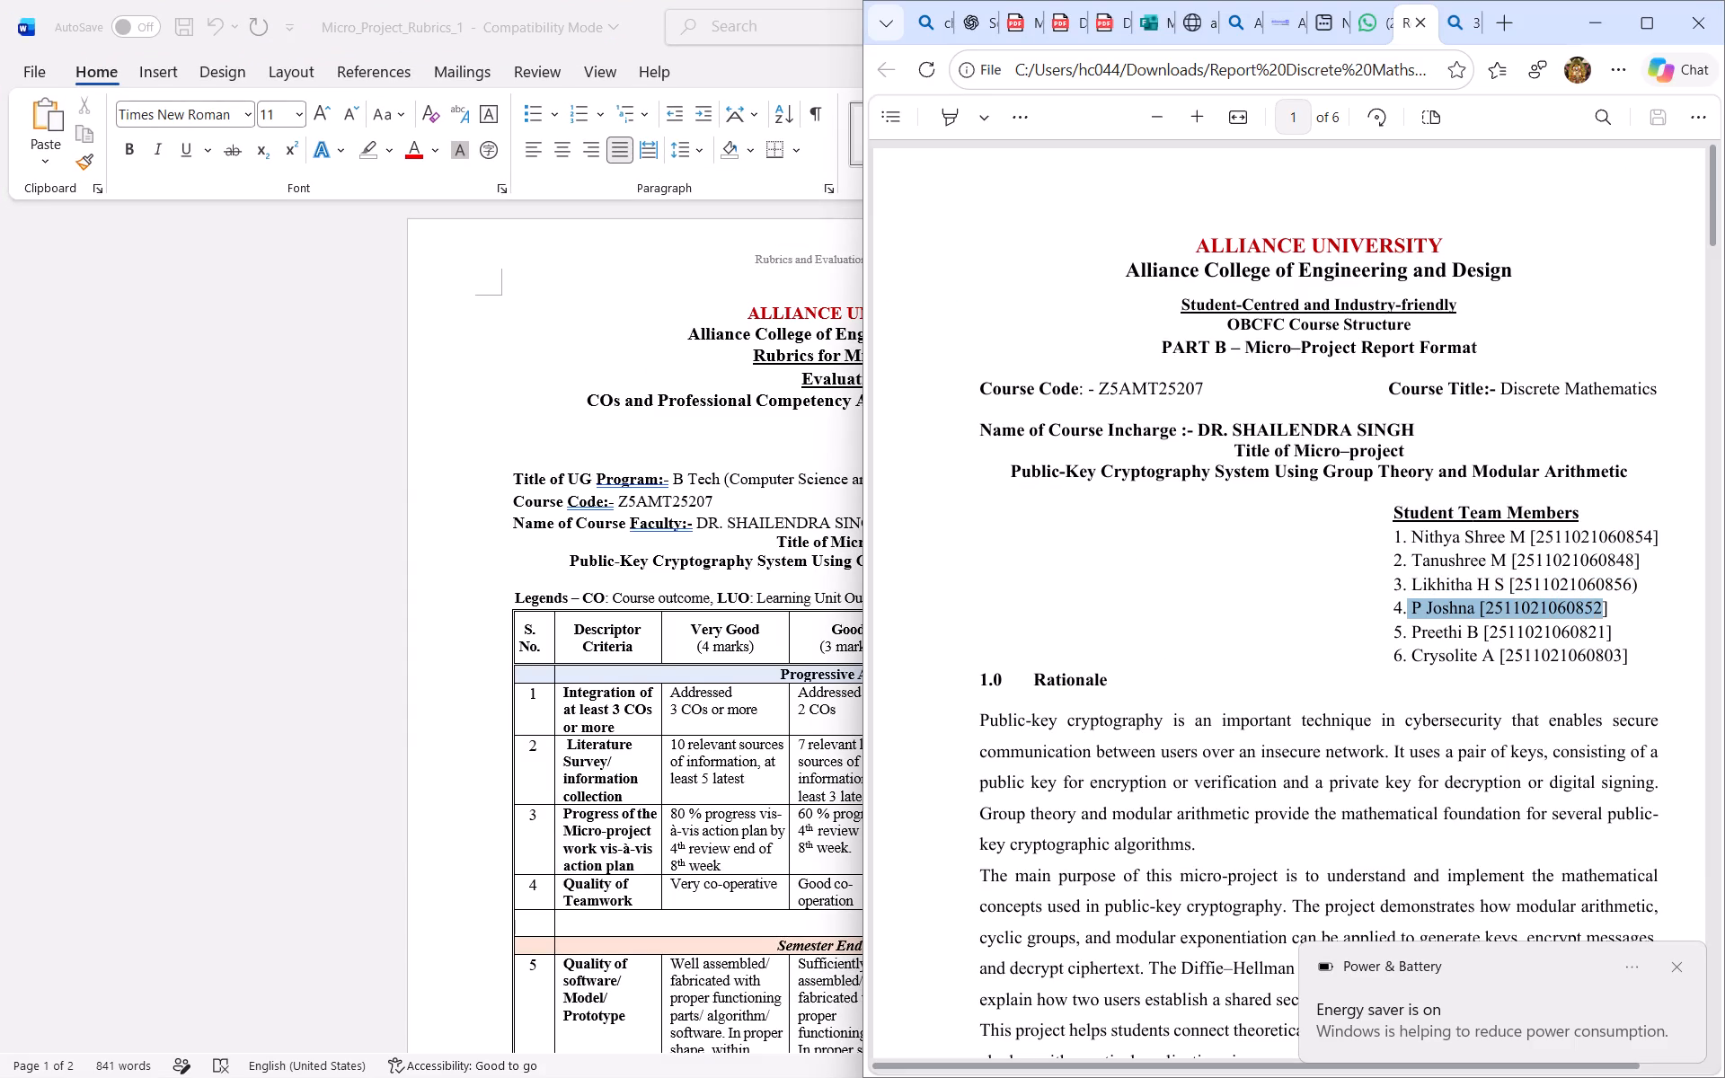
{"action": "left_click_drag", "start_coordinate": [1602, 620], "coordinate": [1613, 620]}
{"action": "key", "text": "ctrl+c"}
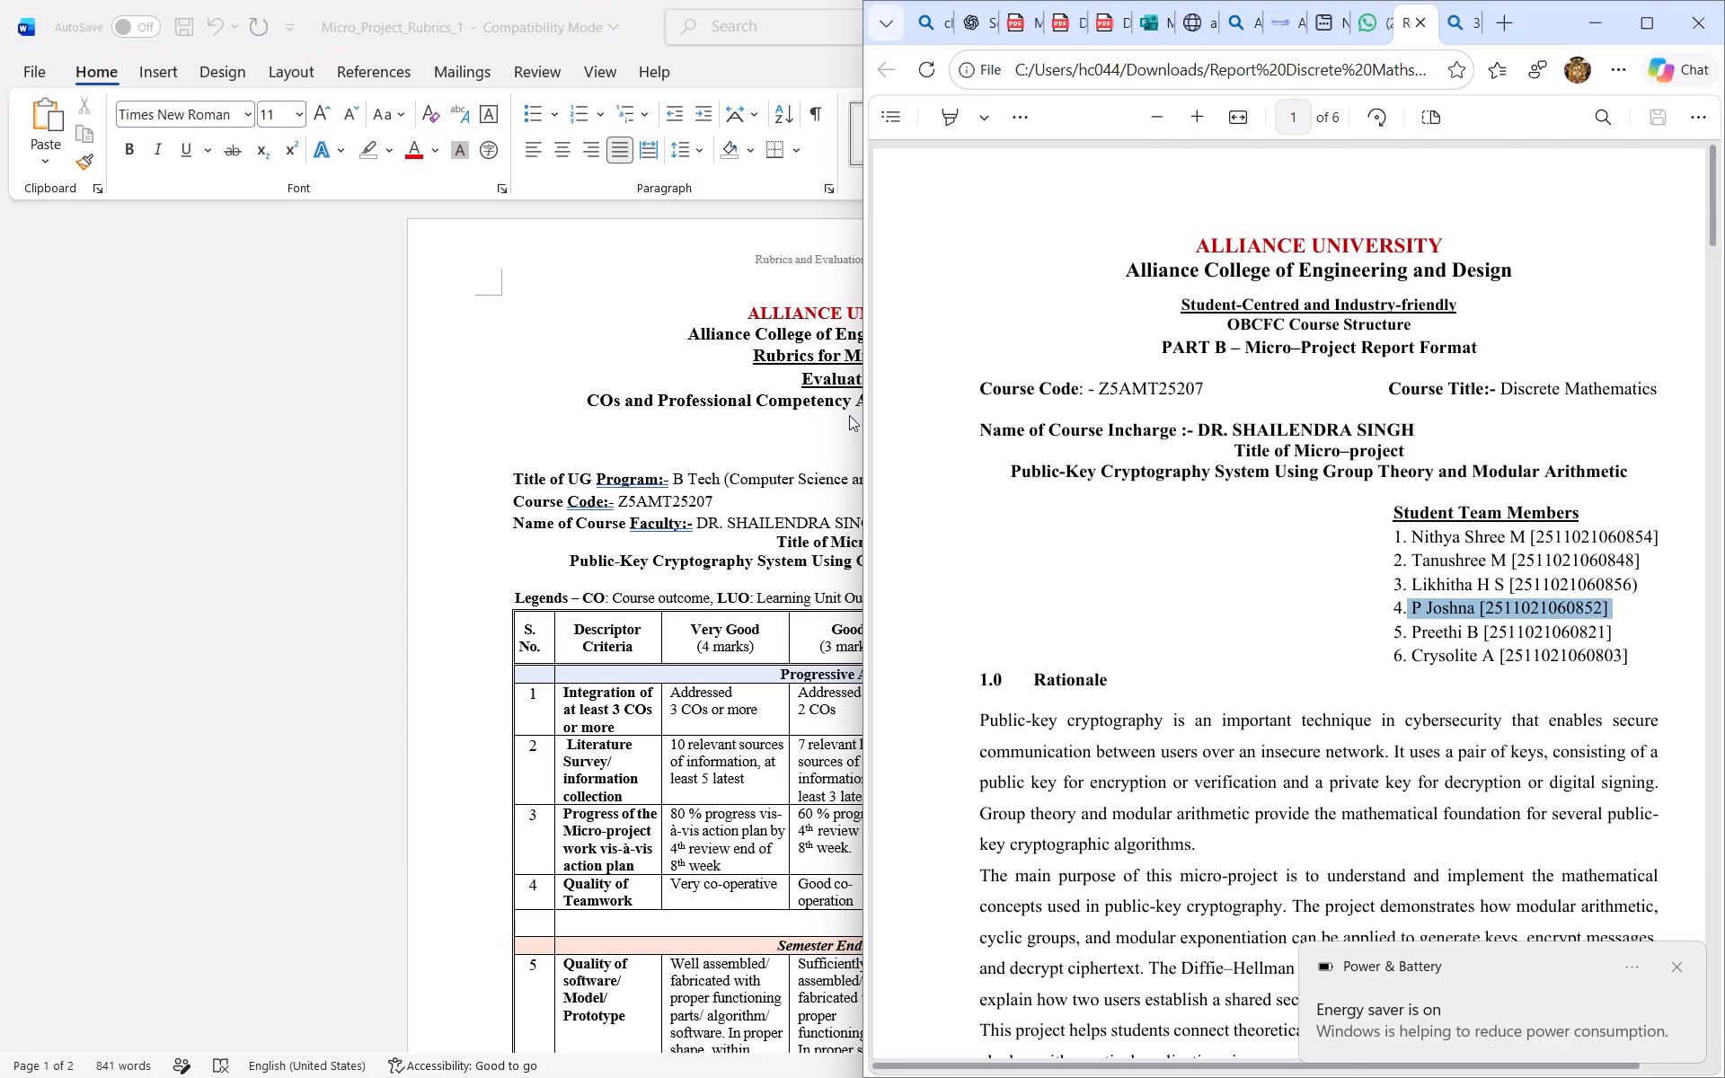
{"action": "left_click", "coordinate": [848, 416]}
{"action": "left_click_drag", "start_coordinate": [921, 455], "coordinate": [949, 451]}
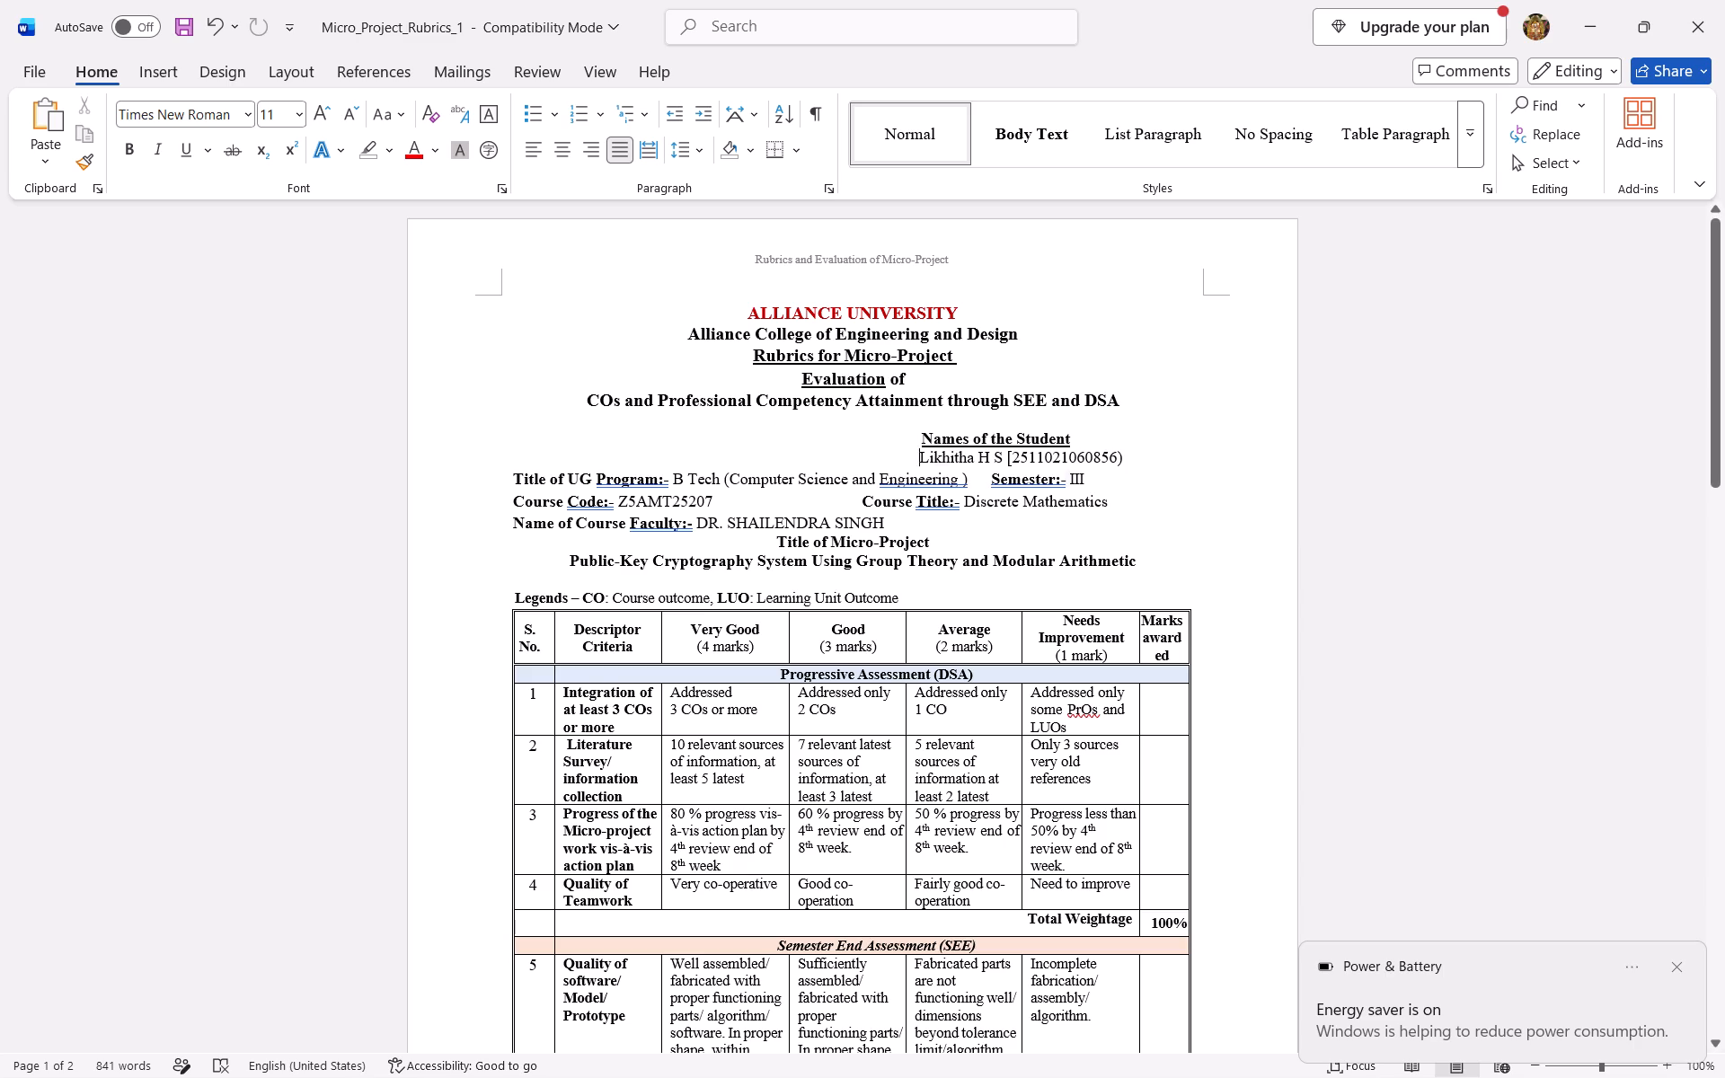
{"action": "left_click_drag", "start_coordinate": [949, 451], "coordinate": [1122, 449]}
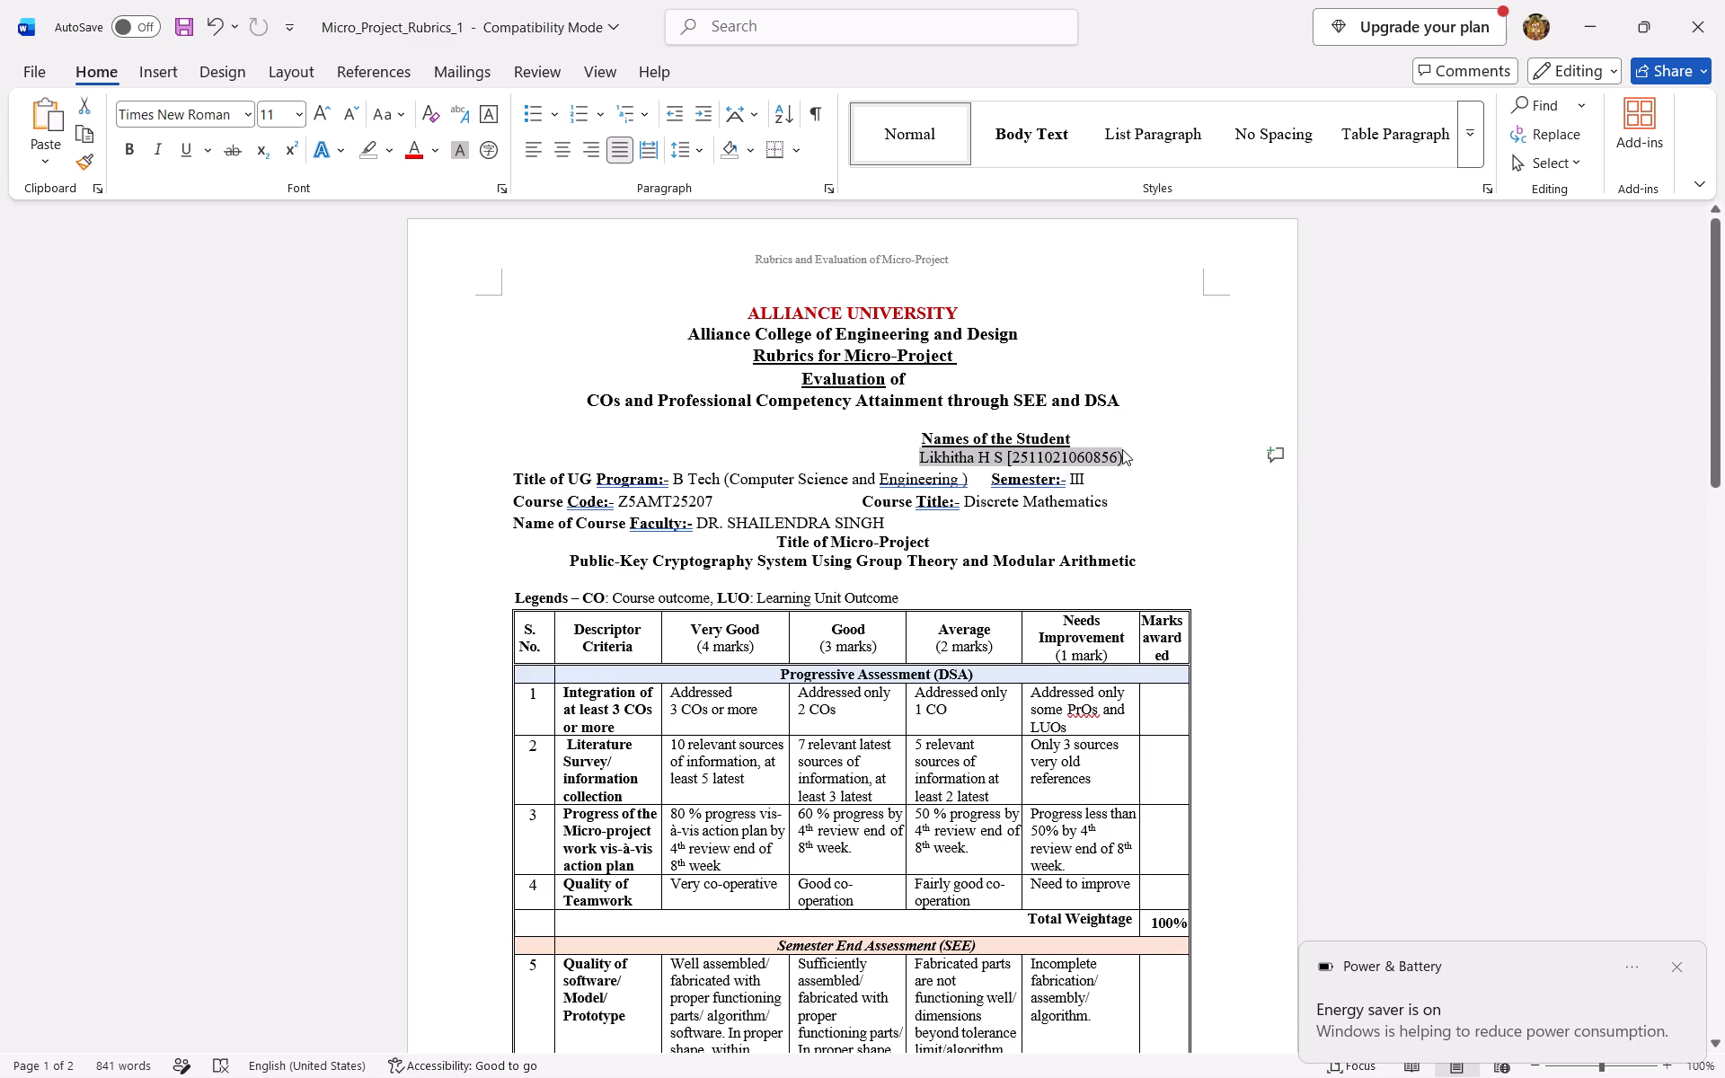
{"action": "key", "text": "BackSpace"}
{"action": "key", "text": "ctrl+v"}
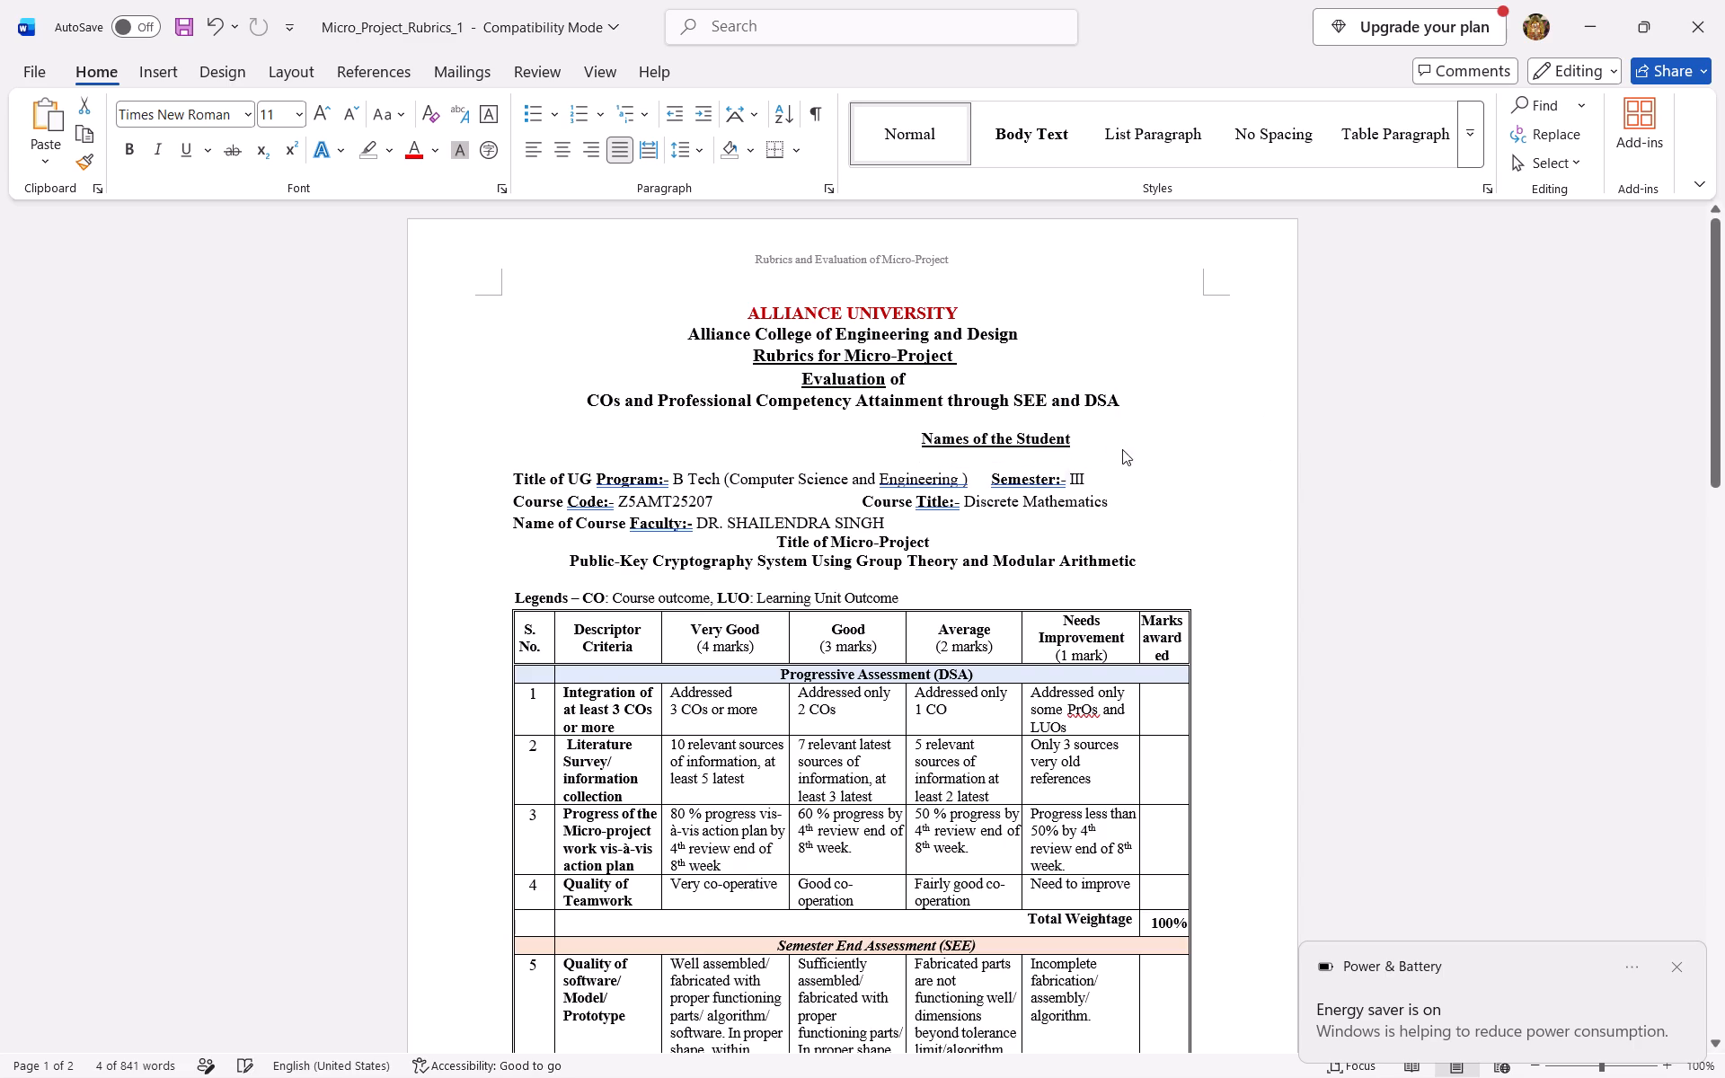
Print the form to PDF as rubics_johna in the Downloads folder.
{"action": "key", "text": "ctrl+p"}
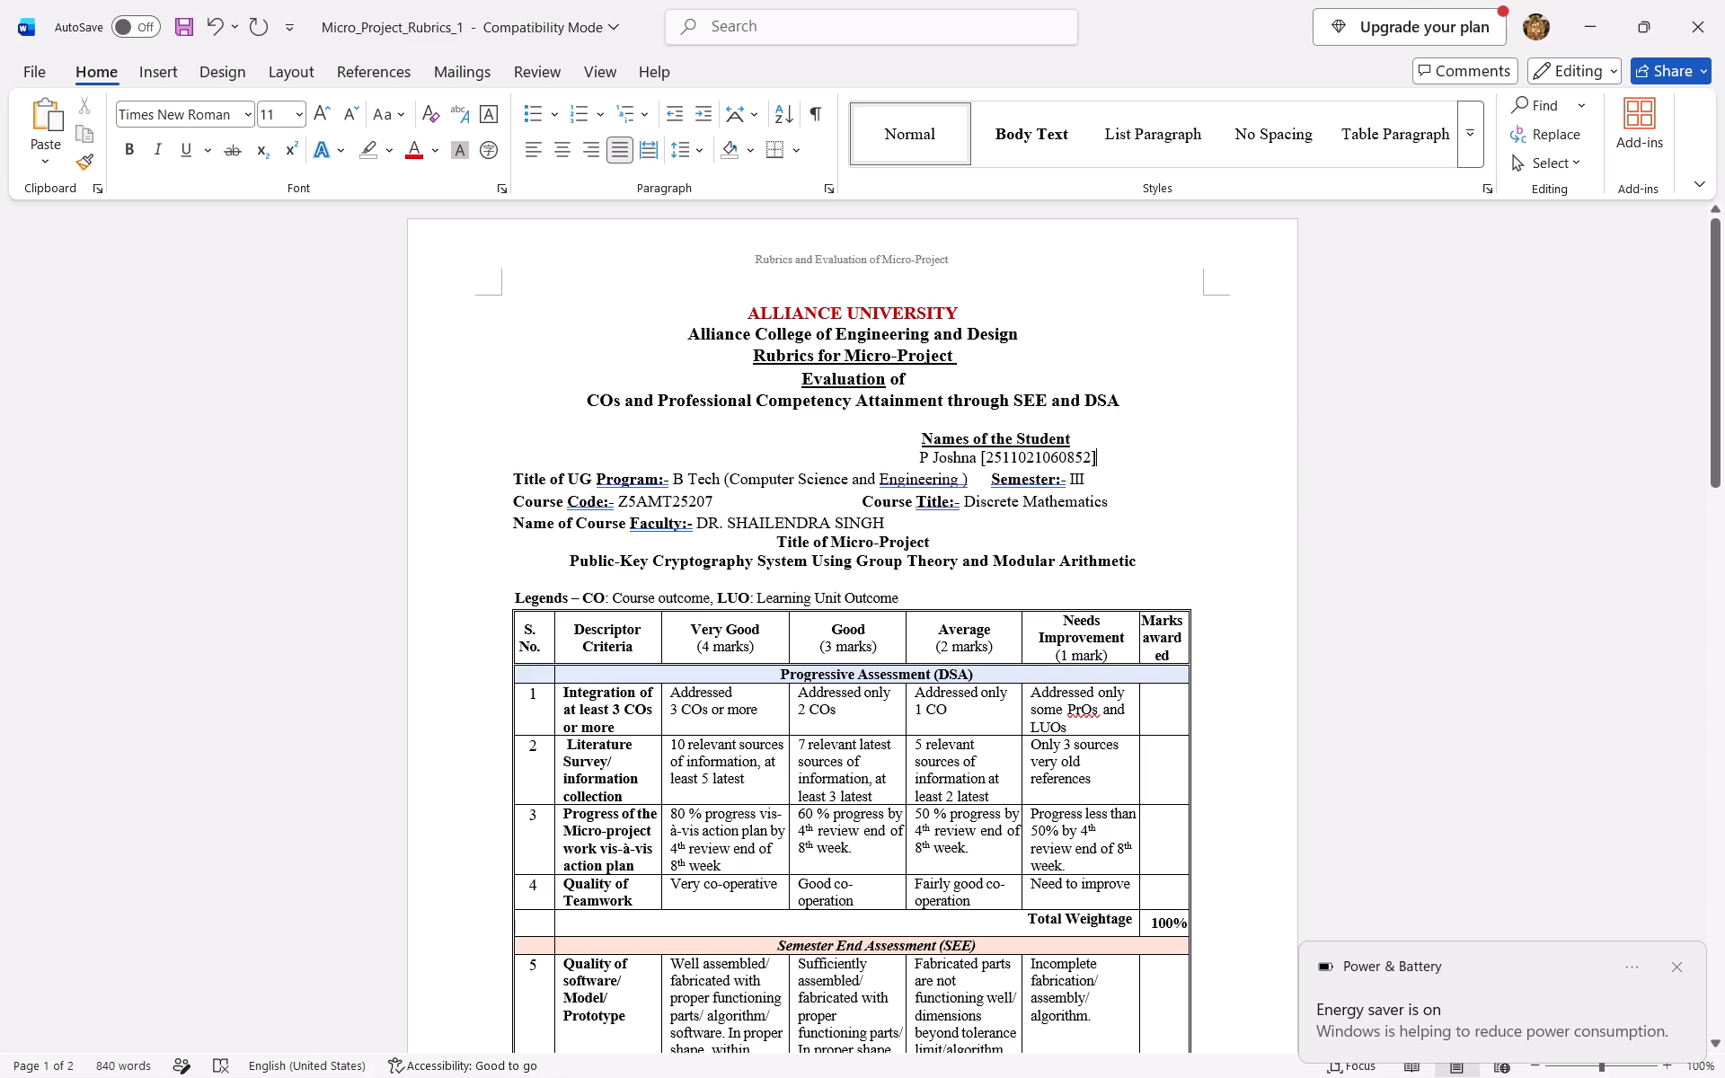
{"action": "left_click", "coordinate": [258, 155]}
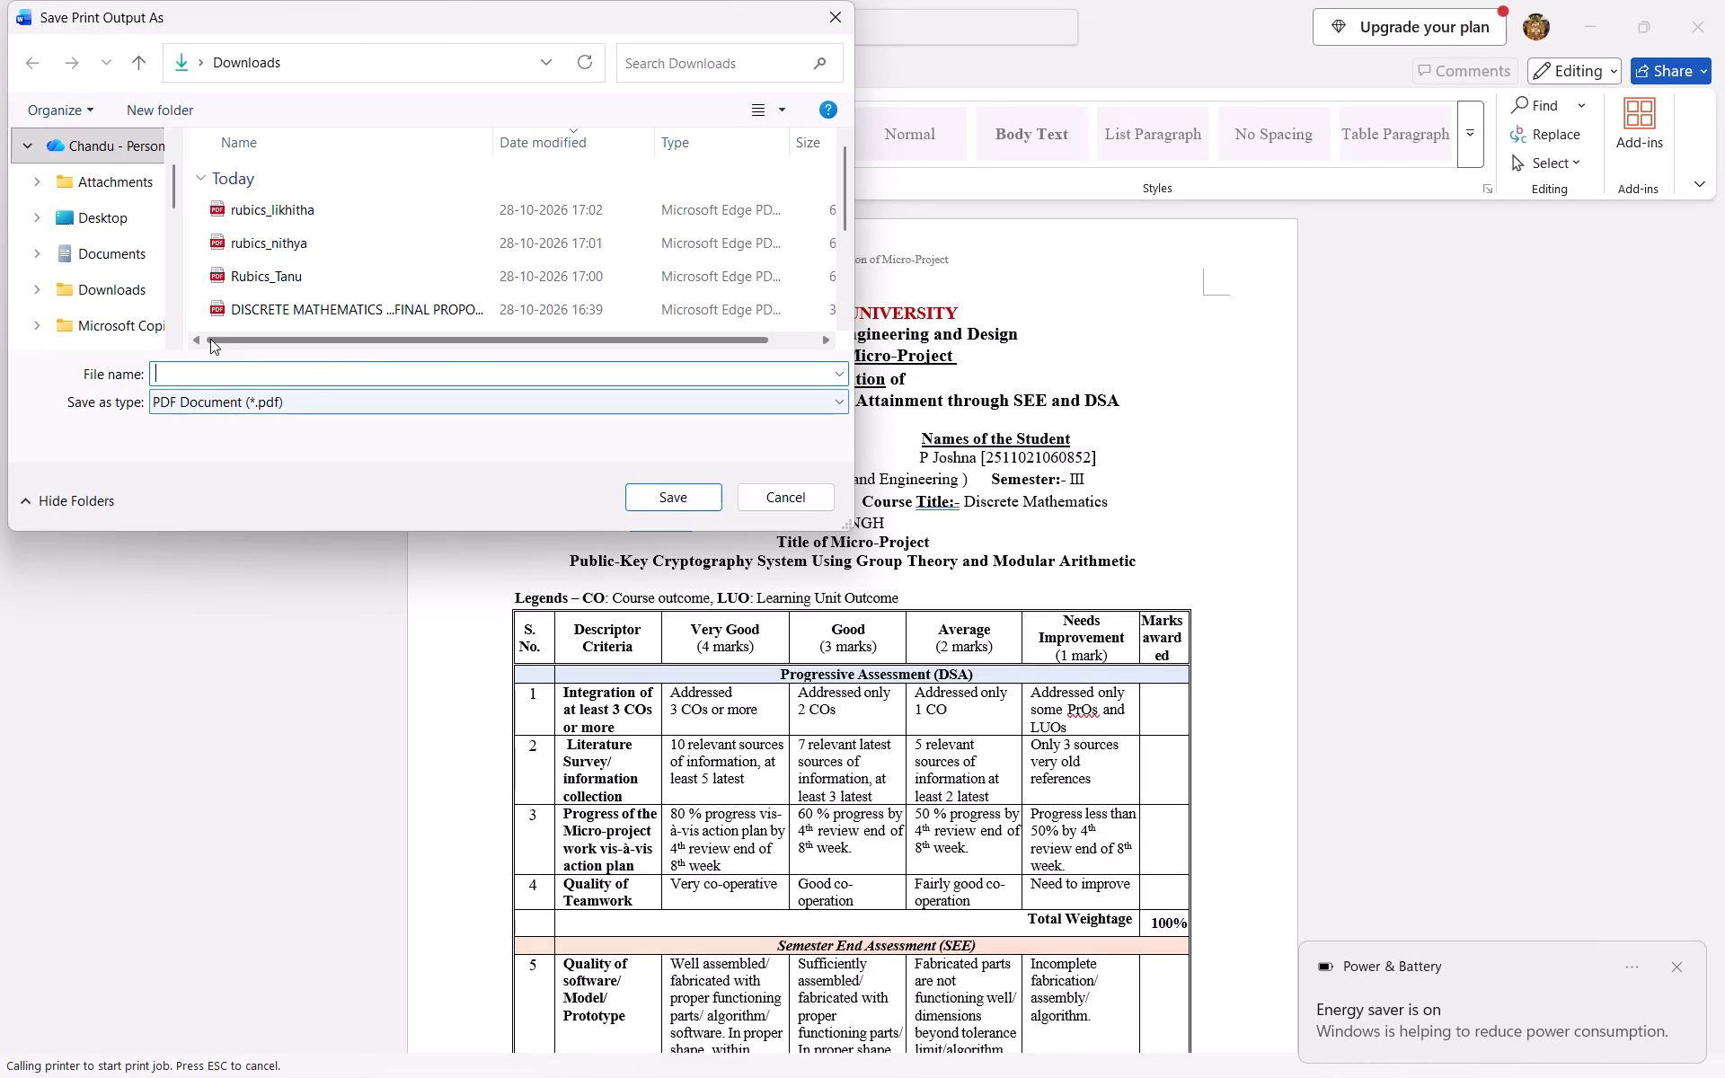
{"action": "left_click", "coordinate": [192, 366]}
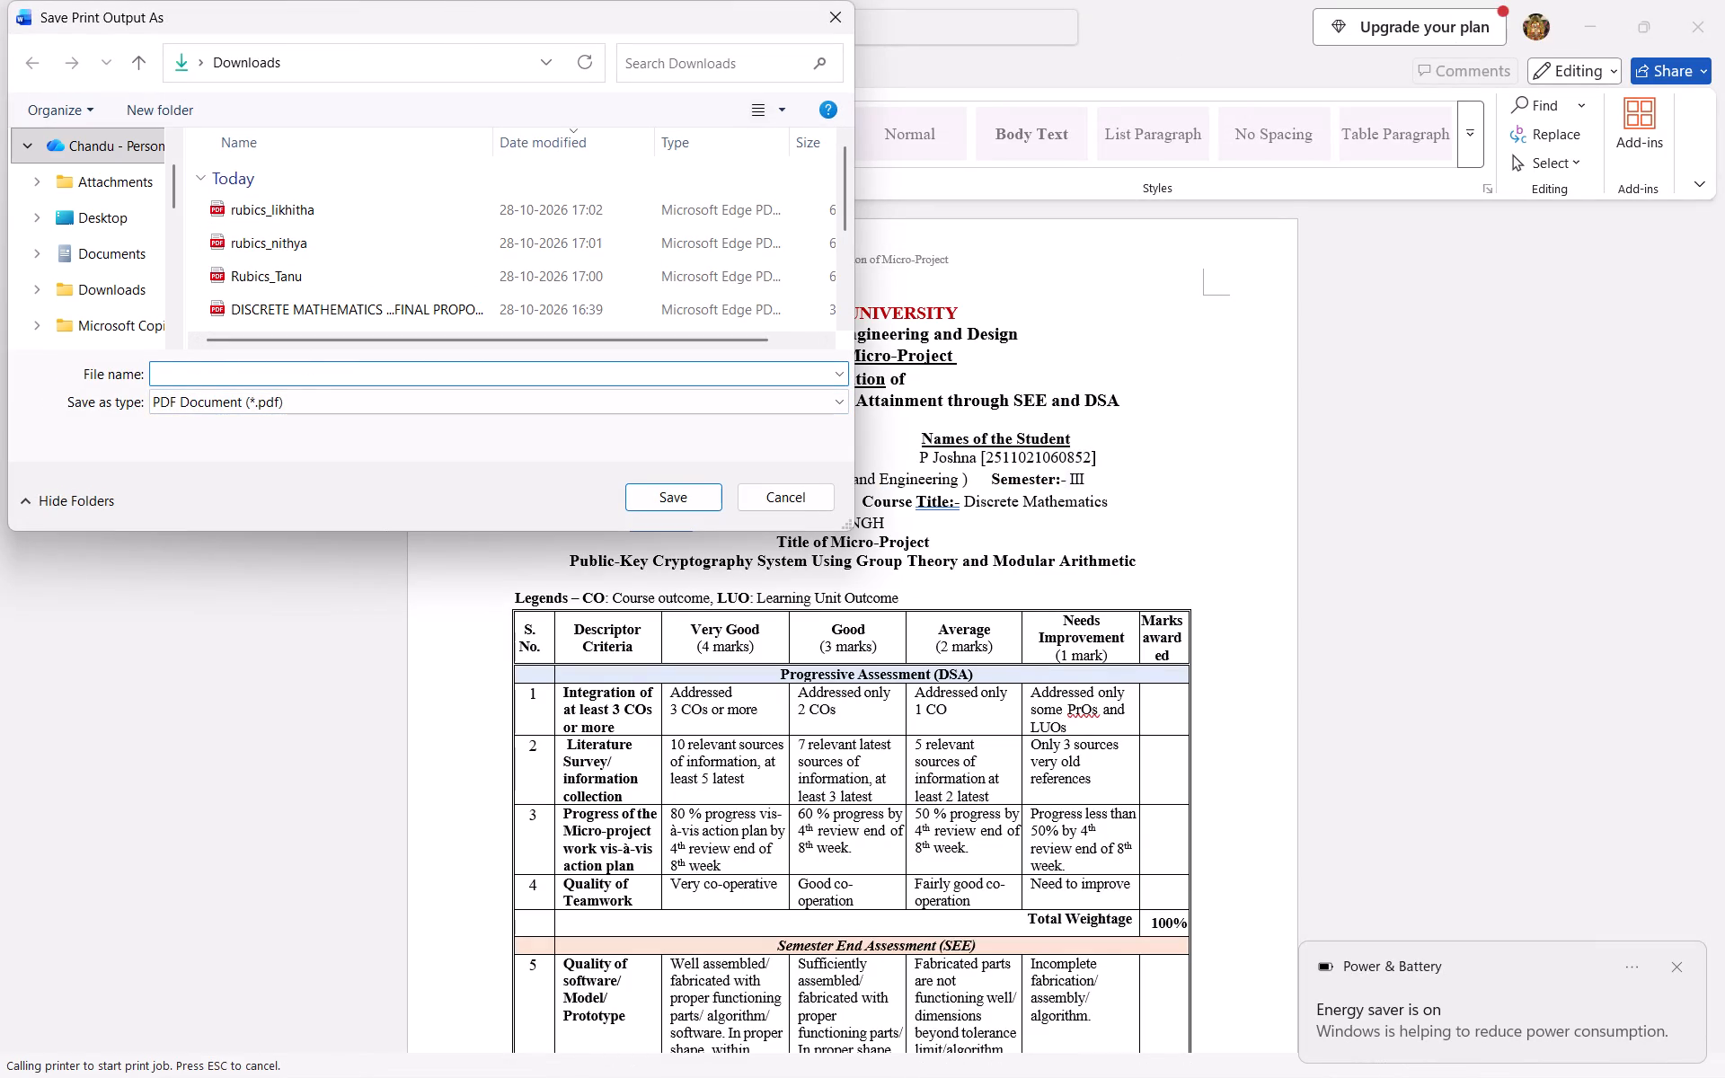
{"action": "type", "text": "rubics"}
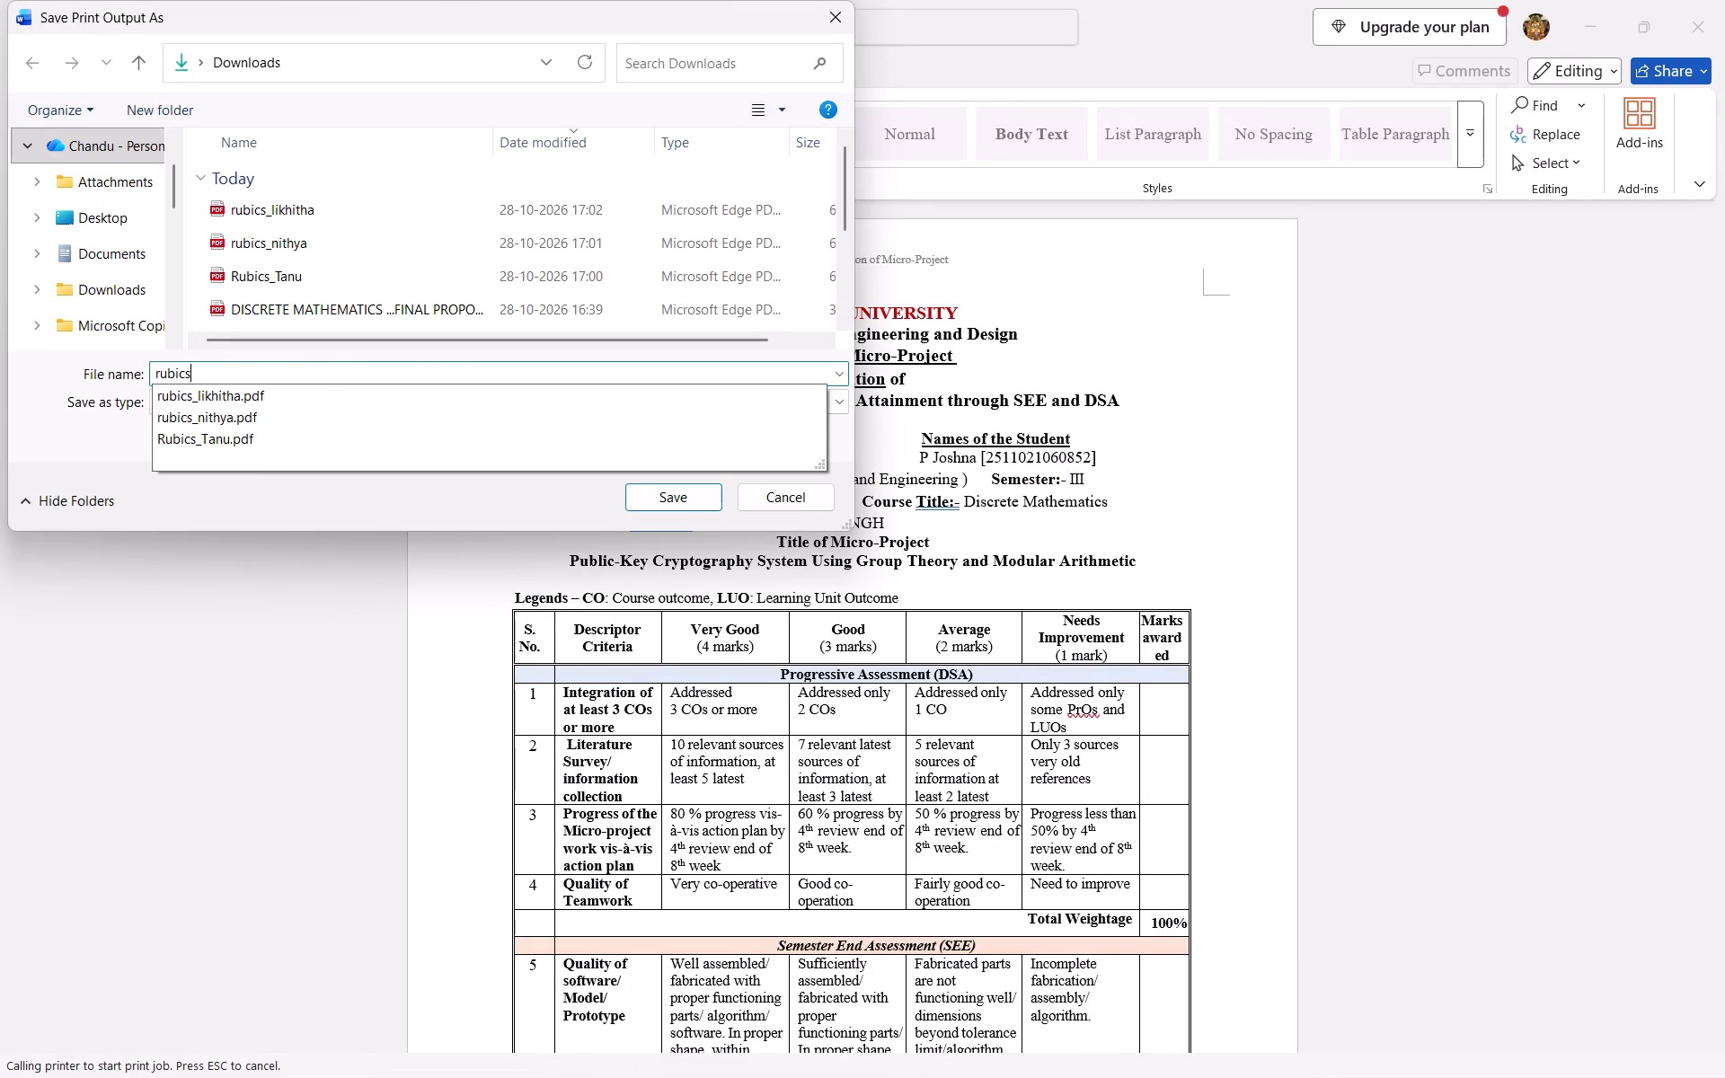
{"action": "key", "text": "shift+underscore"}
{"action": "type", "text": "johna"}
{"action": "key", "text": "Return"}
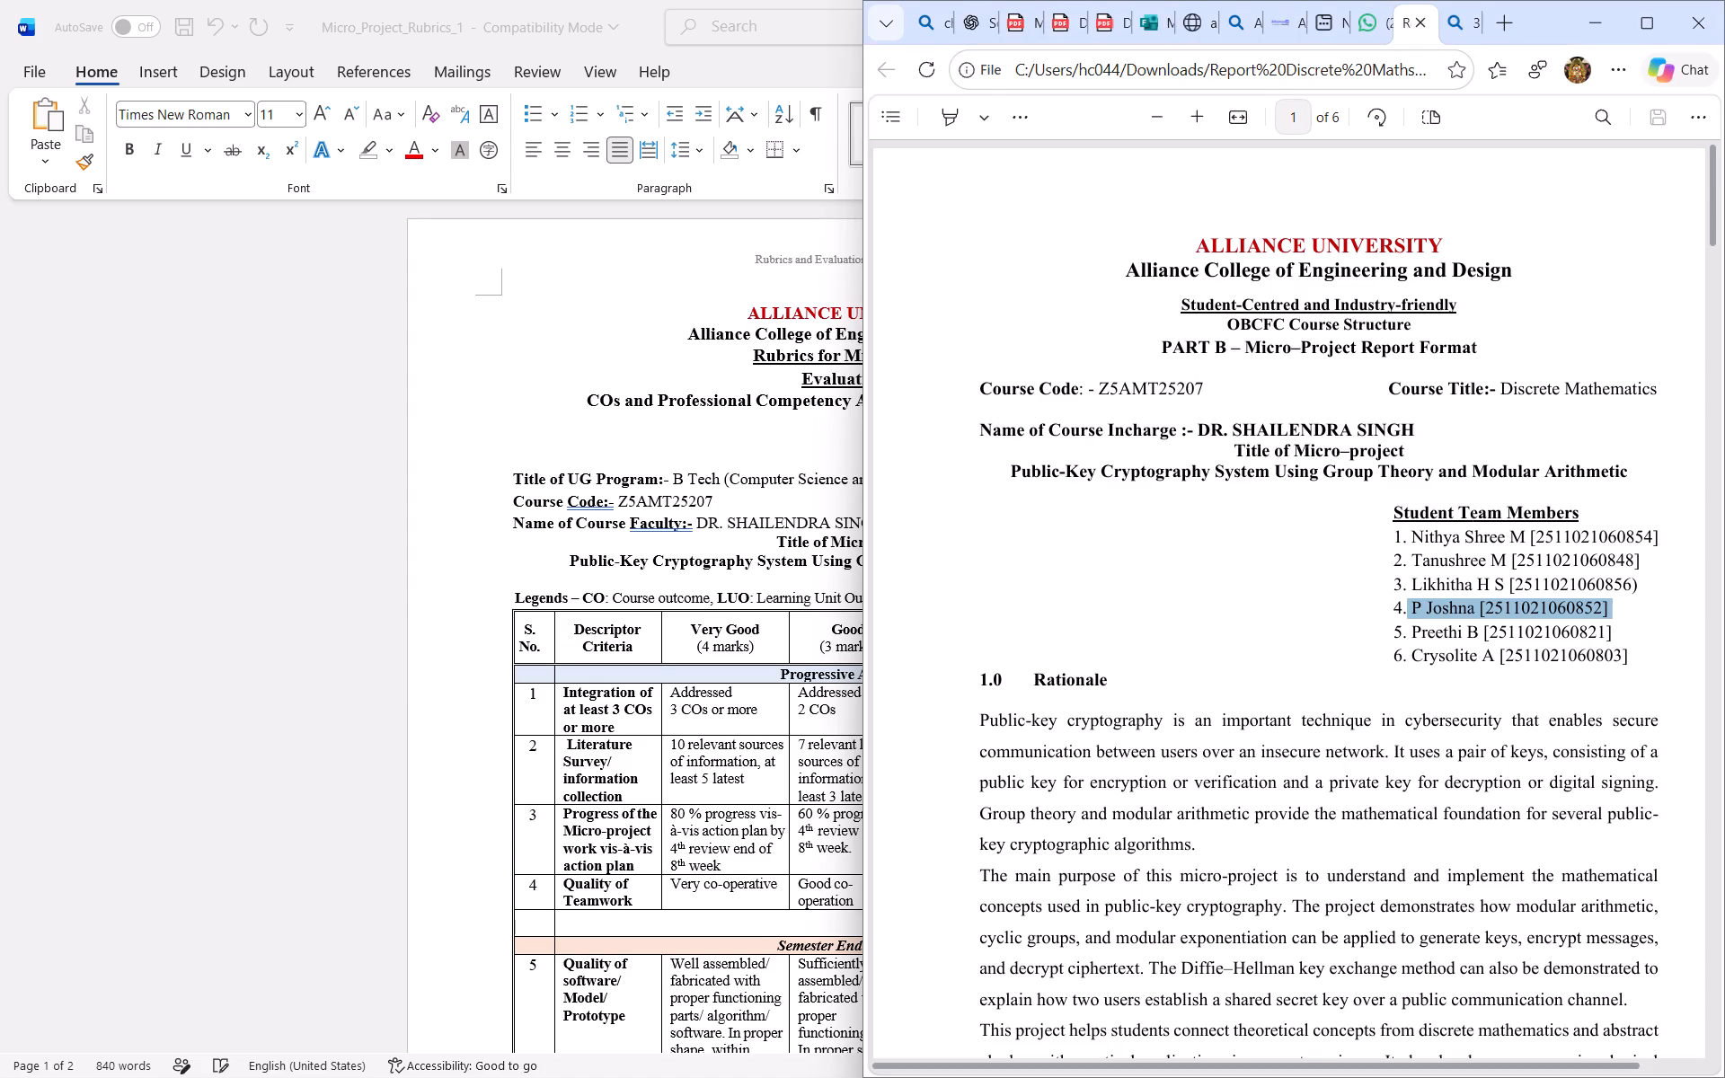
Replace the student entry with the fifth team member's name and ID from the report PDF in Edge, removing the sixth member's copied text.
{"action": "left_click_drag", "start_coordinate": [1411, 628], "coordinate": [1637, 632]}
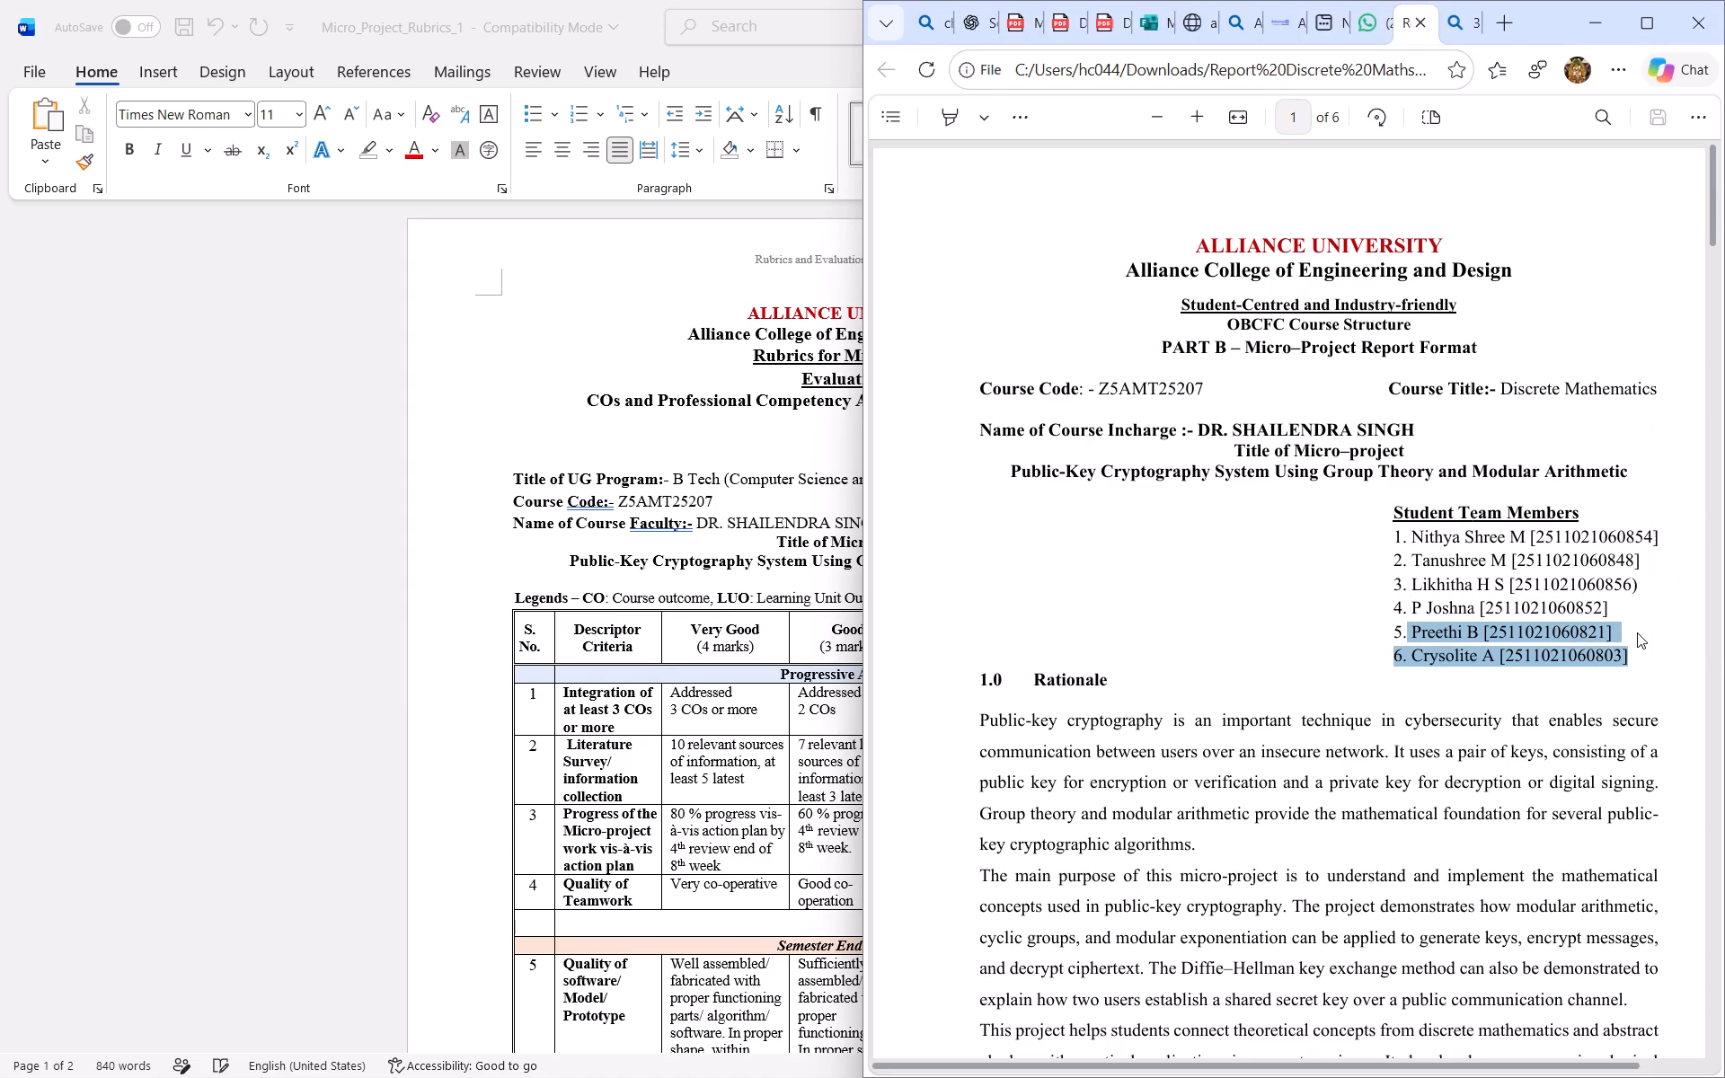
{"action": "key", "text": "ctrl+c"}
{"action": "left_click", "coordinate": [813, 466]}
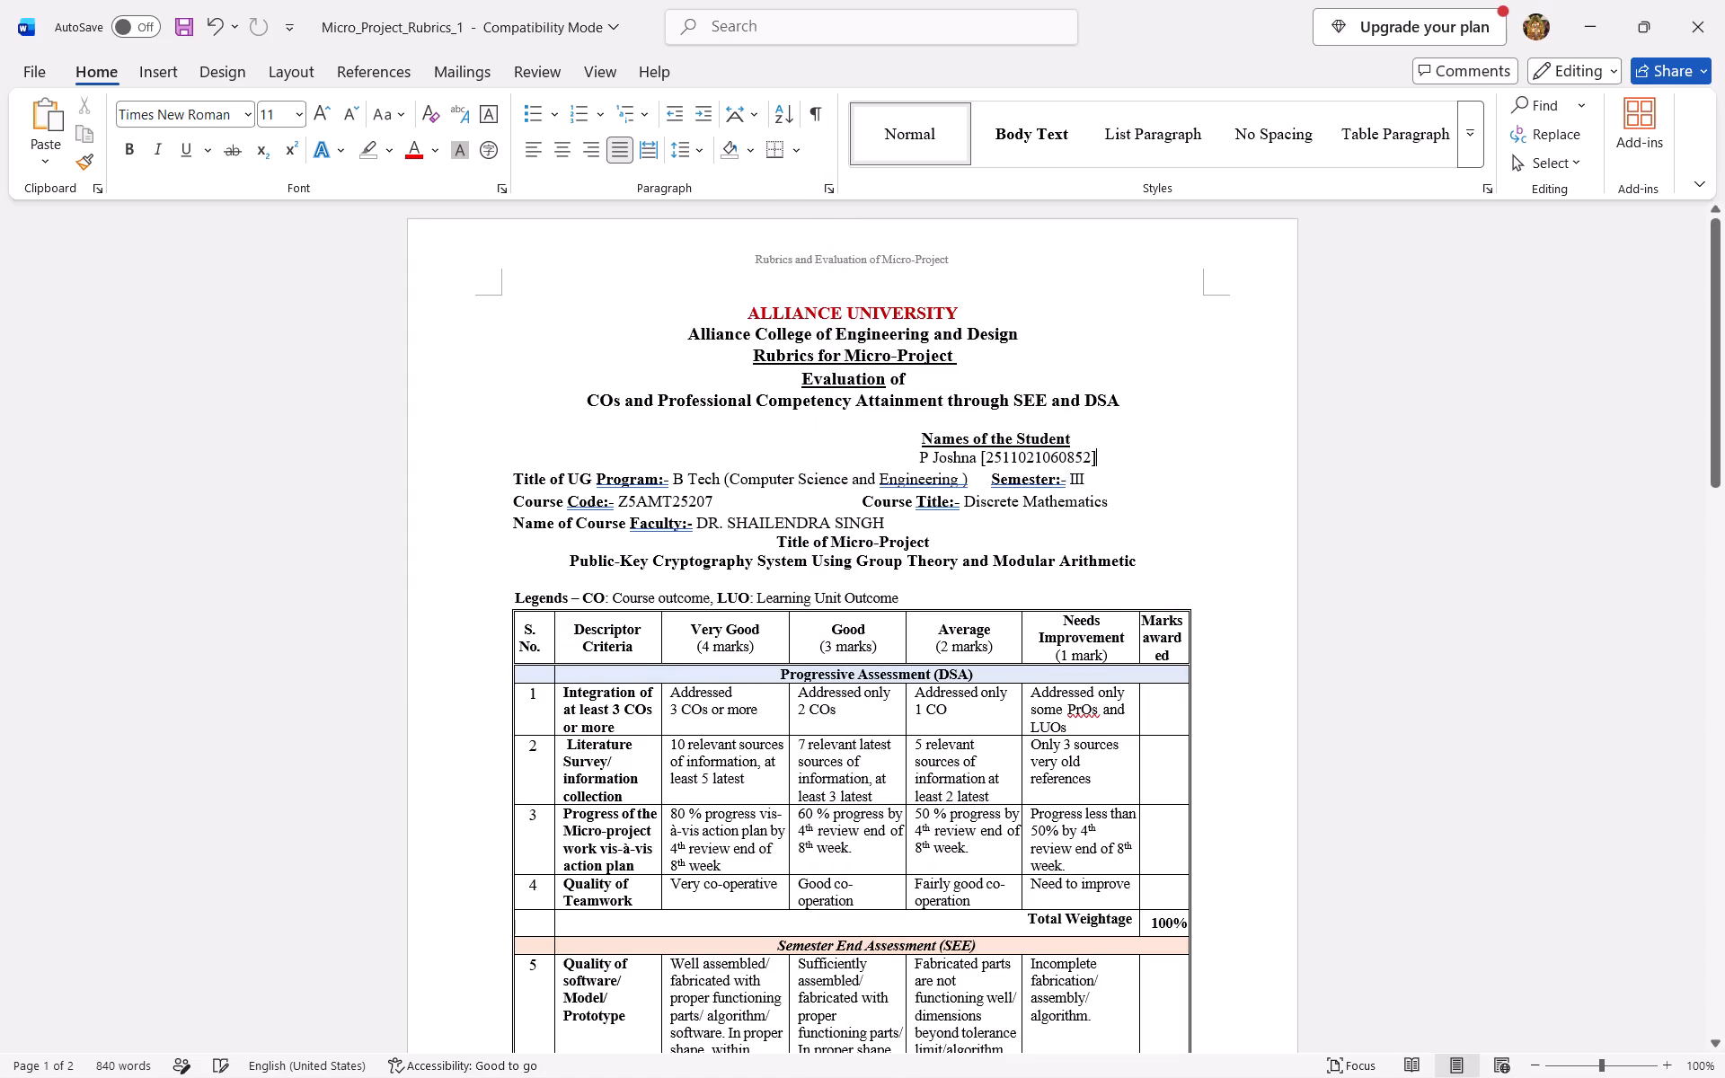
{"action": "left_click_drag", "start_coordinate": [919, 454], "coordinate": [1101, 458]}
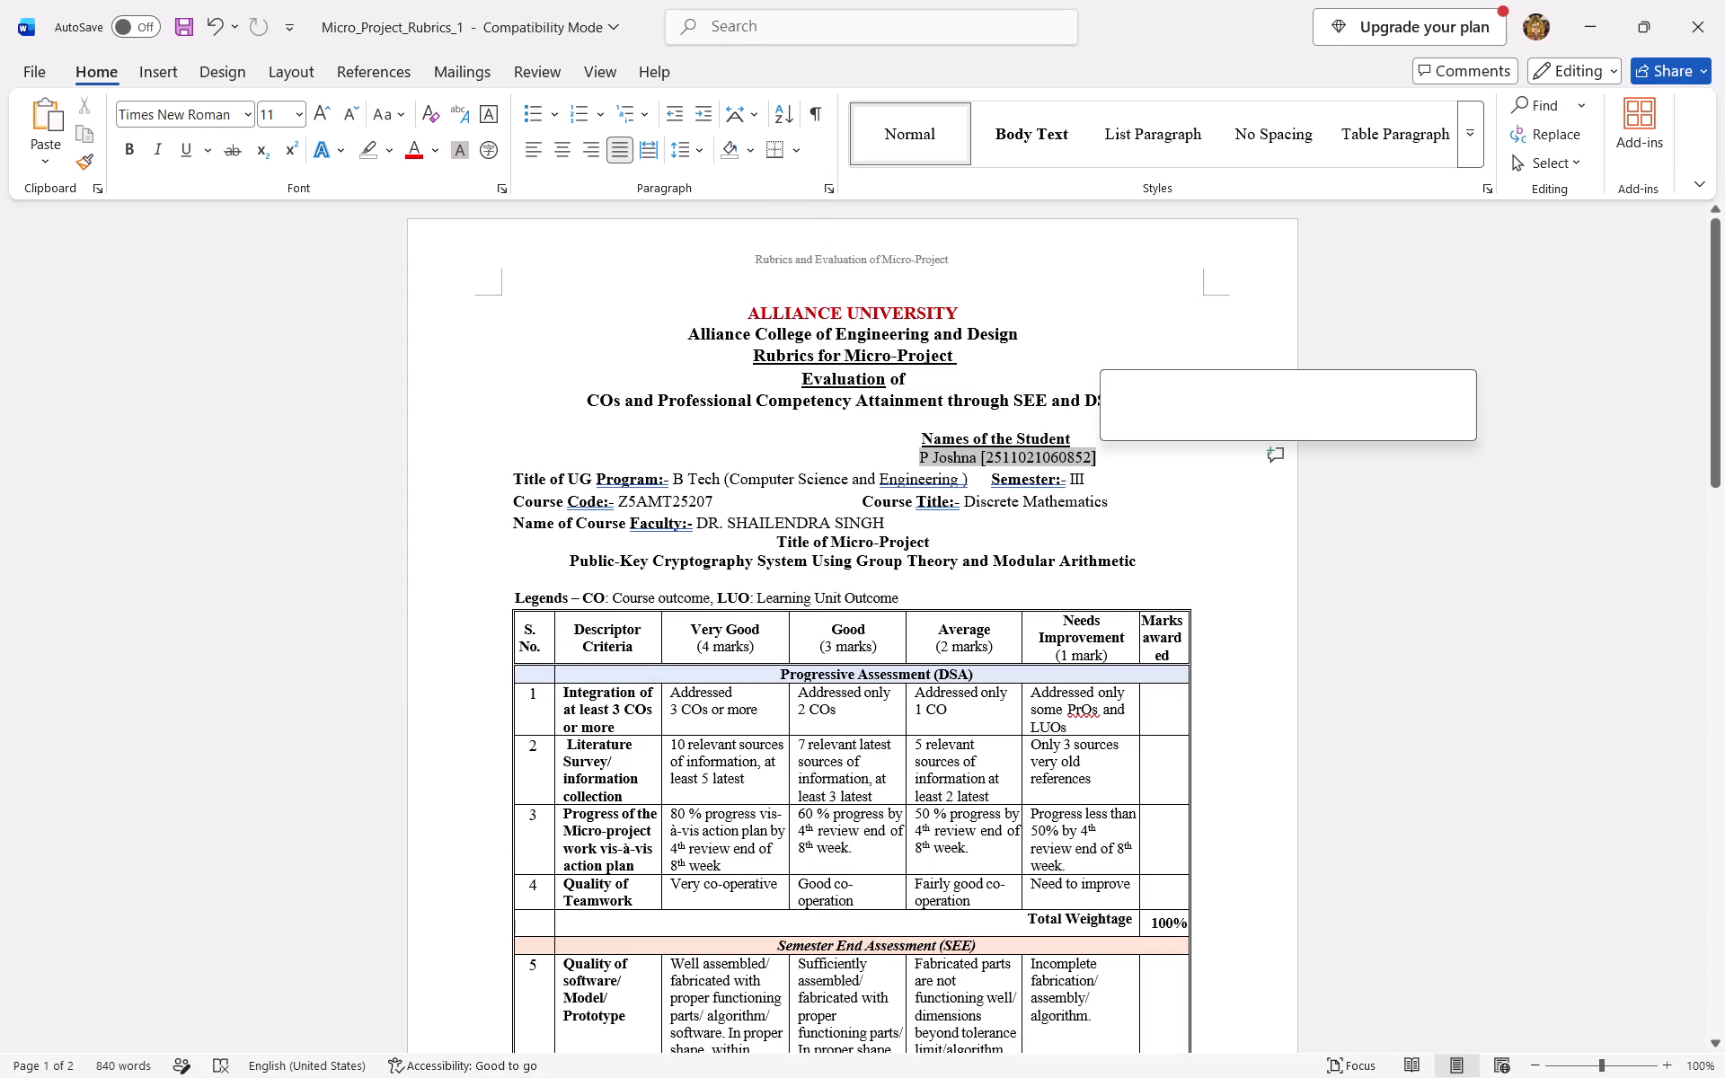
{"action": "key", "text": "ctrl+v"}
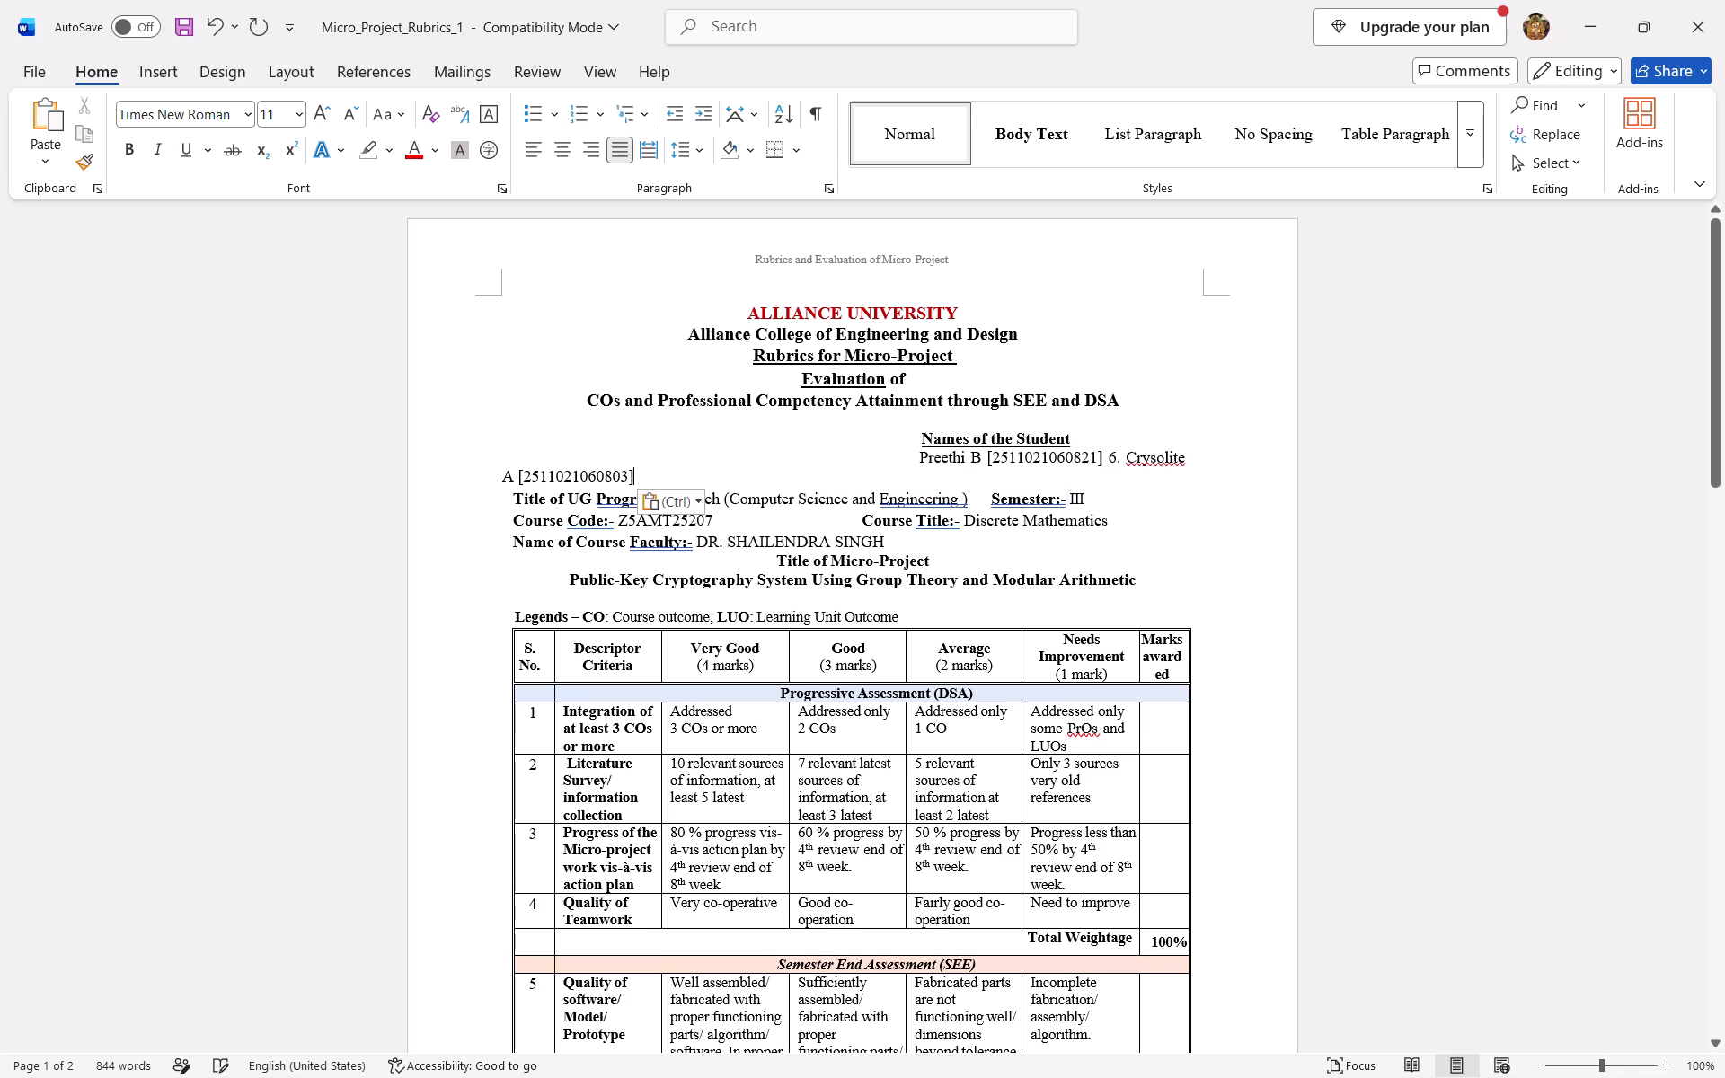
{"action": "left_click_drag", "start_coordinate": [1110, 458], "coordinate": [1119, 494]}
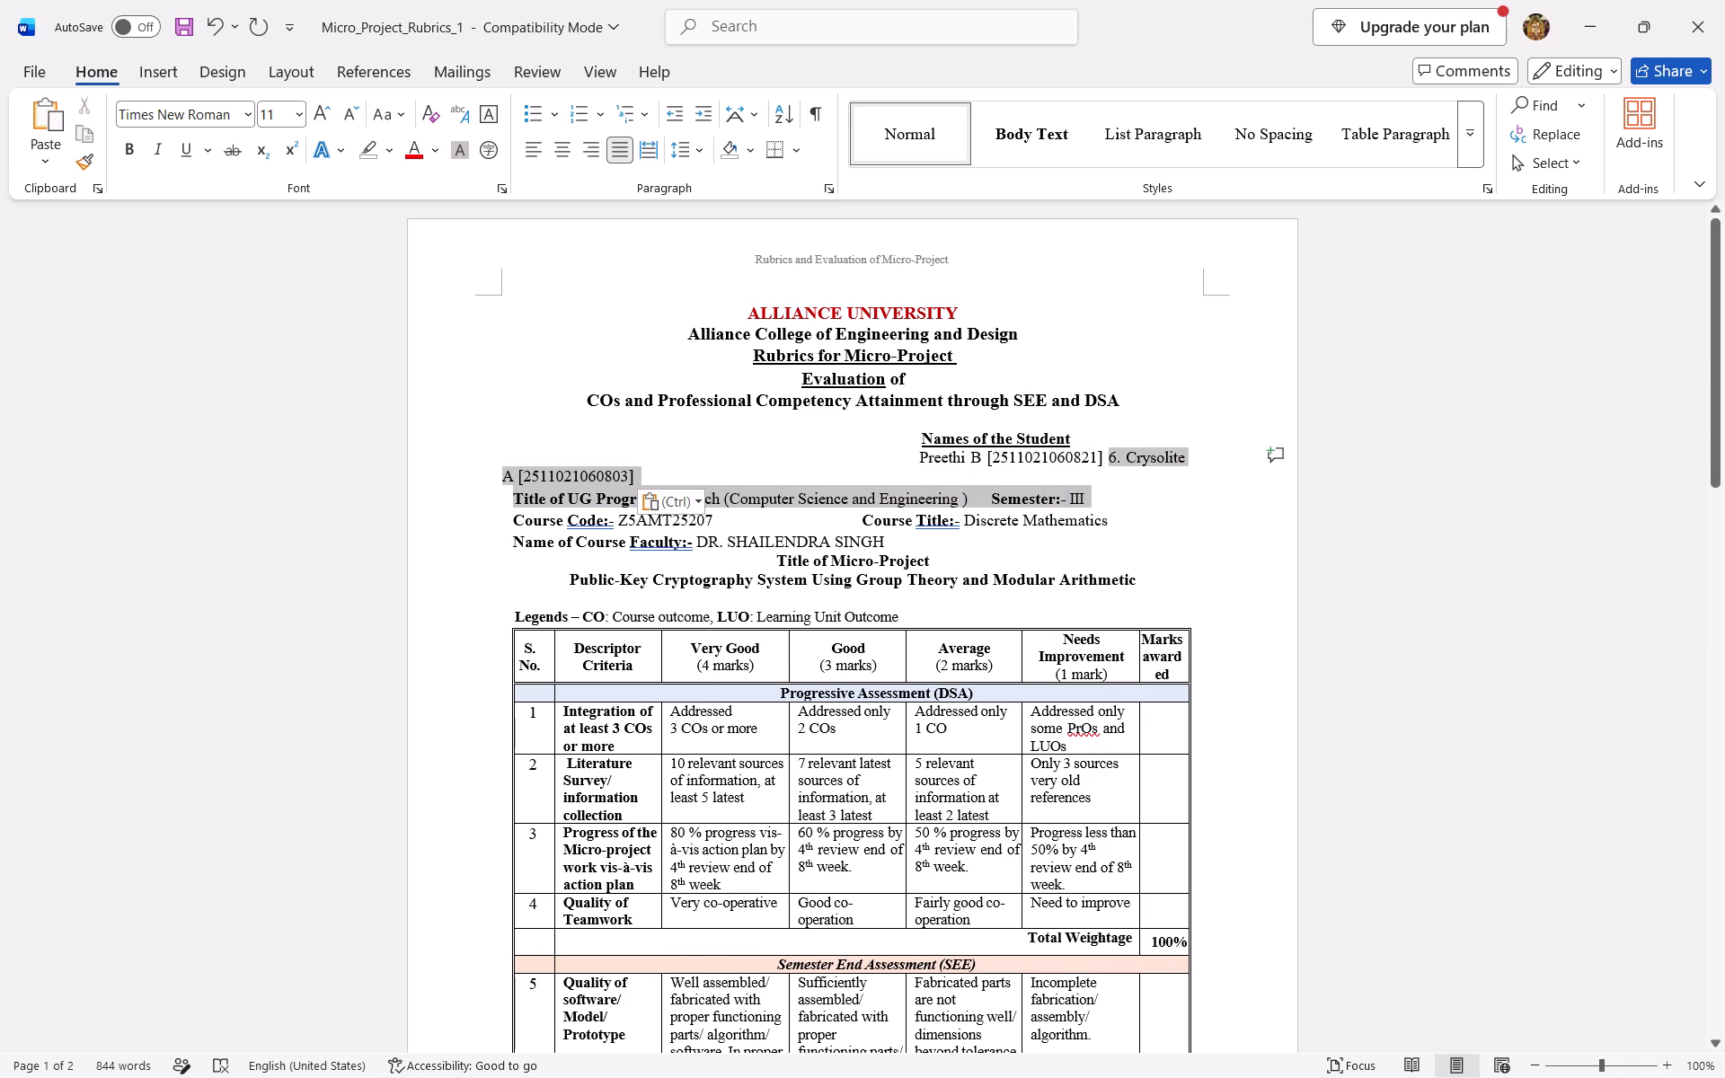
{"action": "left_click_drag", "start_coordinate": [1119, 494], "coordinate": [668, 473]}
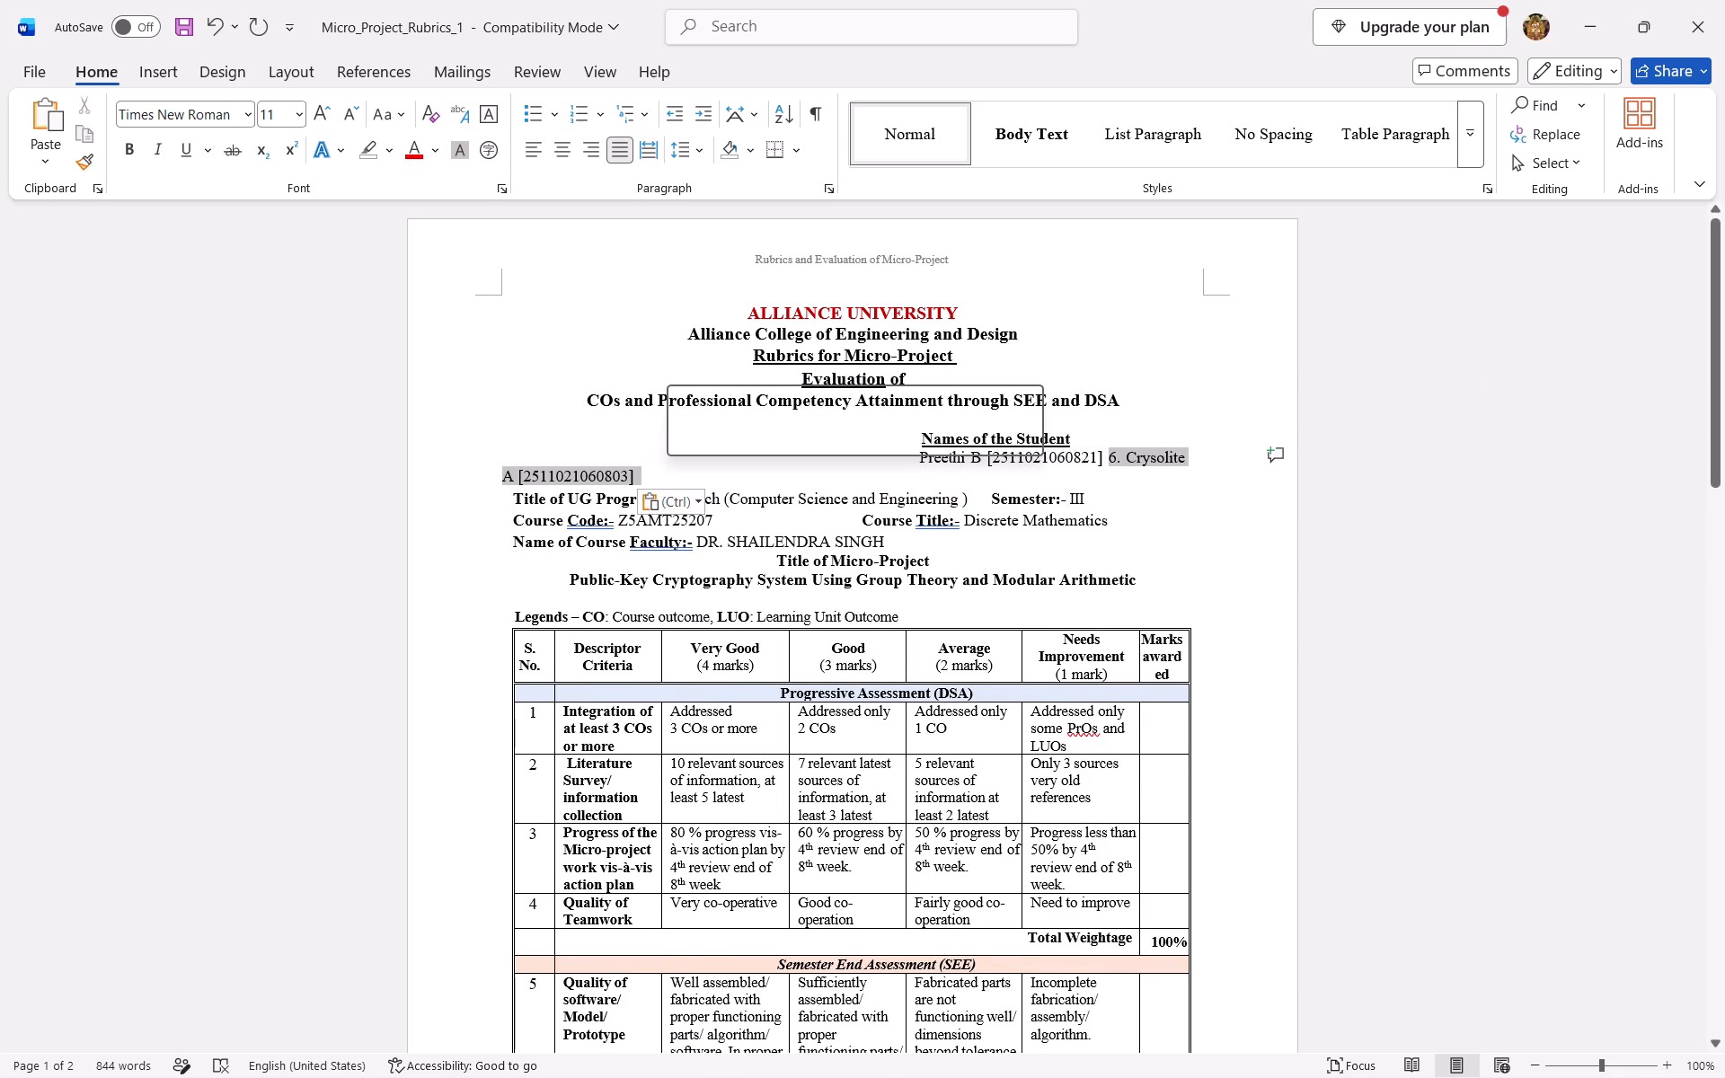
{"action": "key", "text": "BackSpace"}
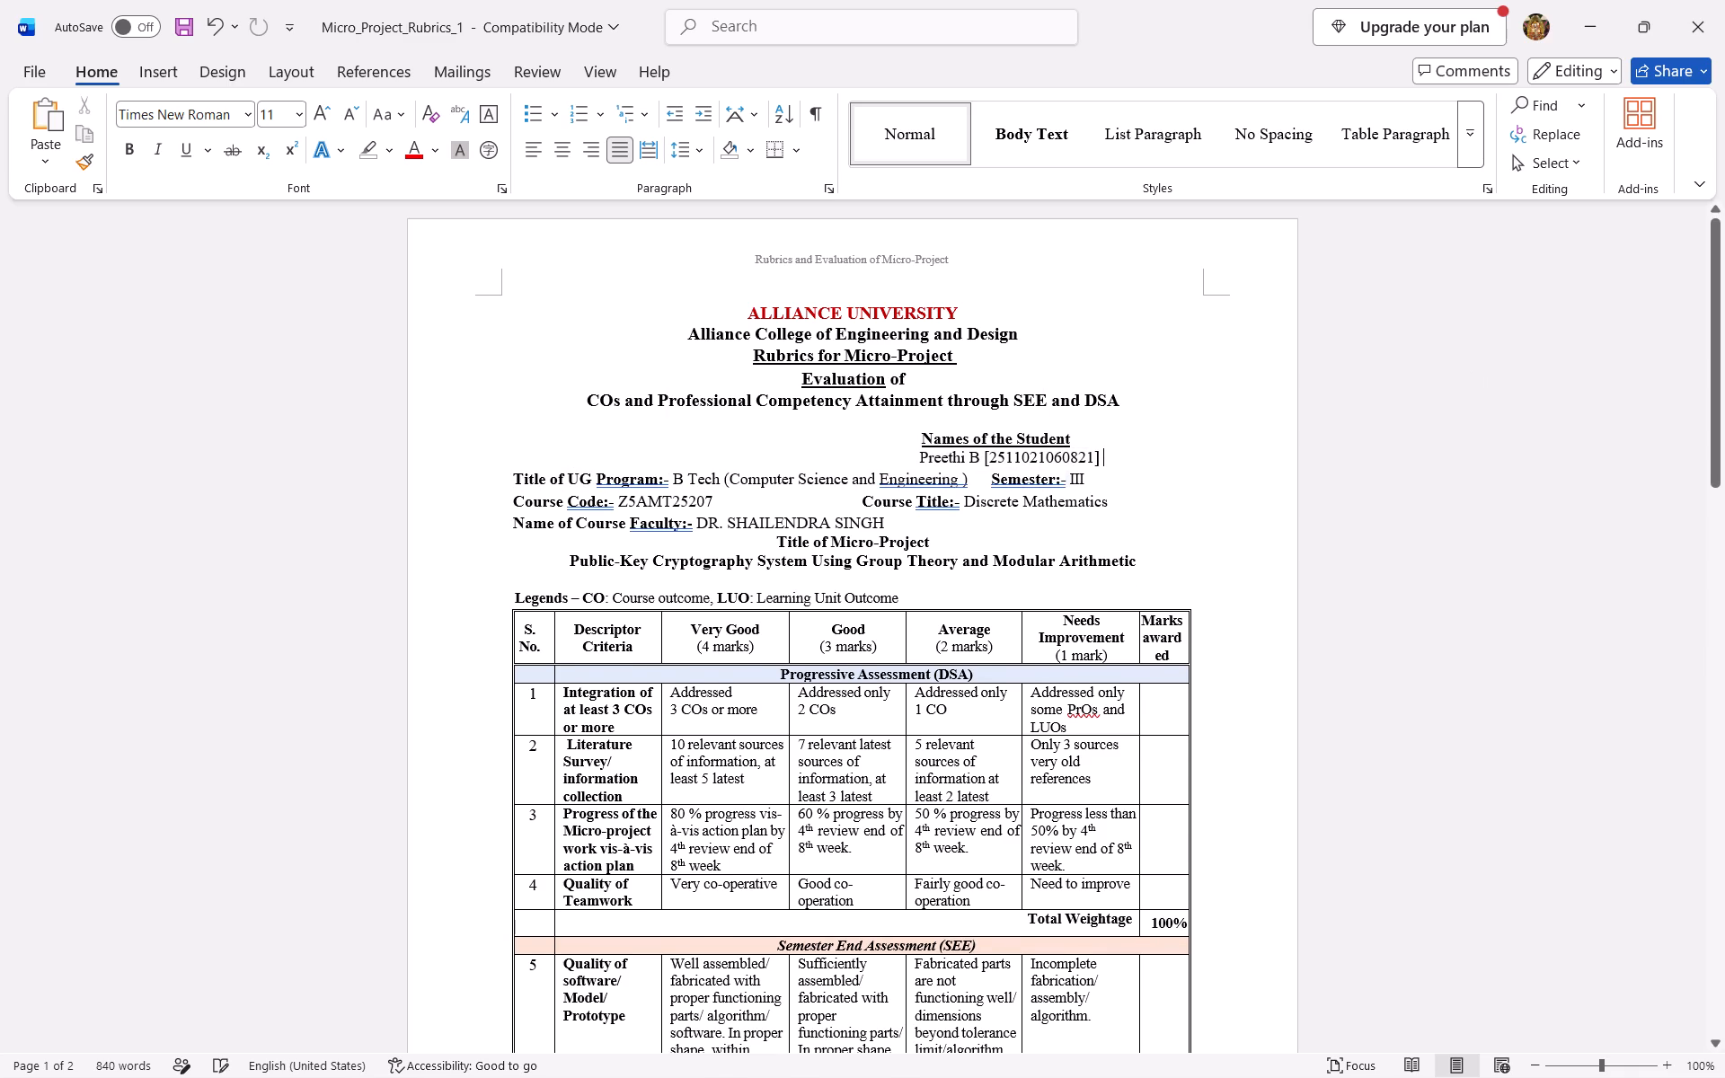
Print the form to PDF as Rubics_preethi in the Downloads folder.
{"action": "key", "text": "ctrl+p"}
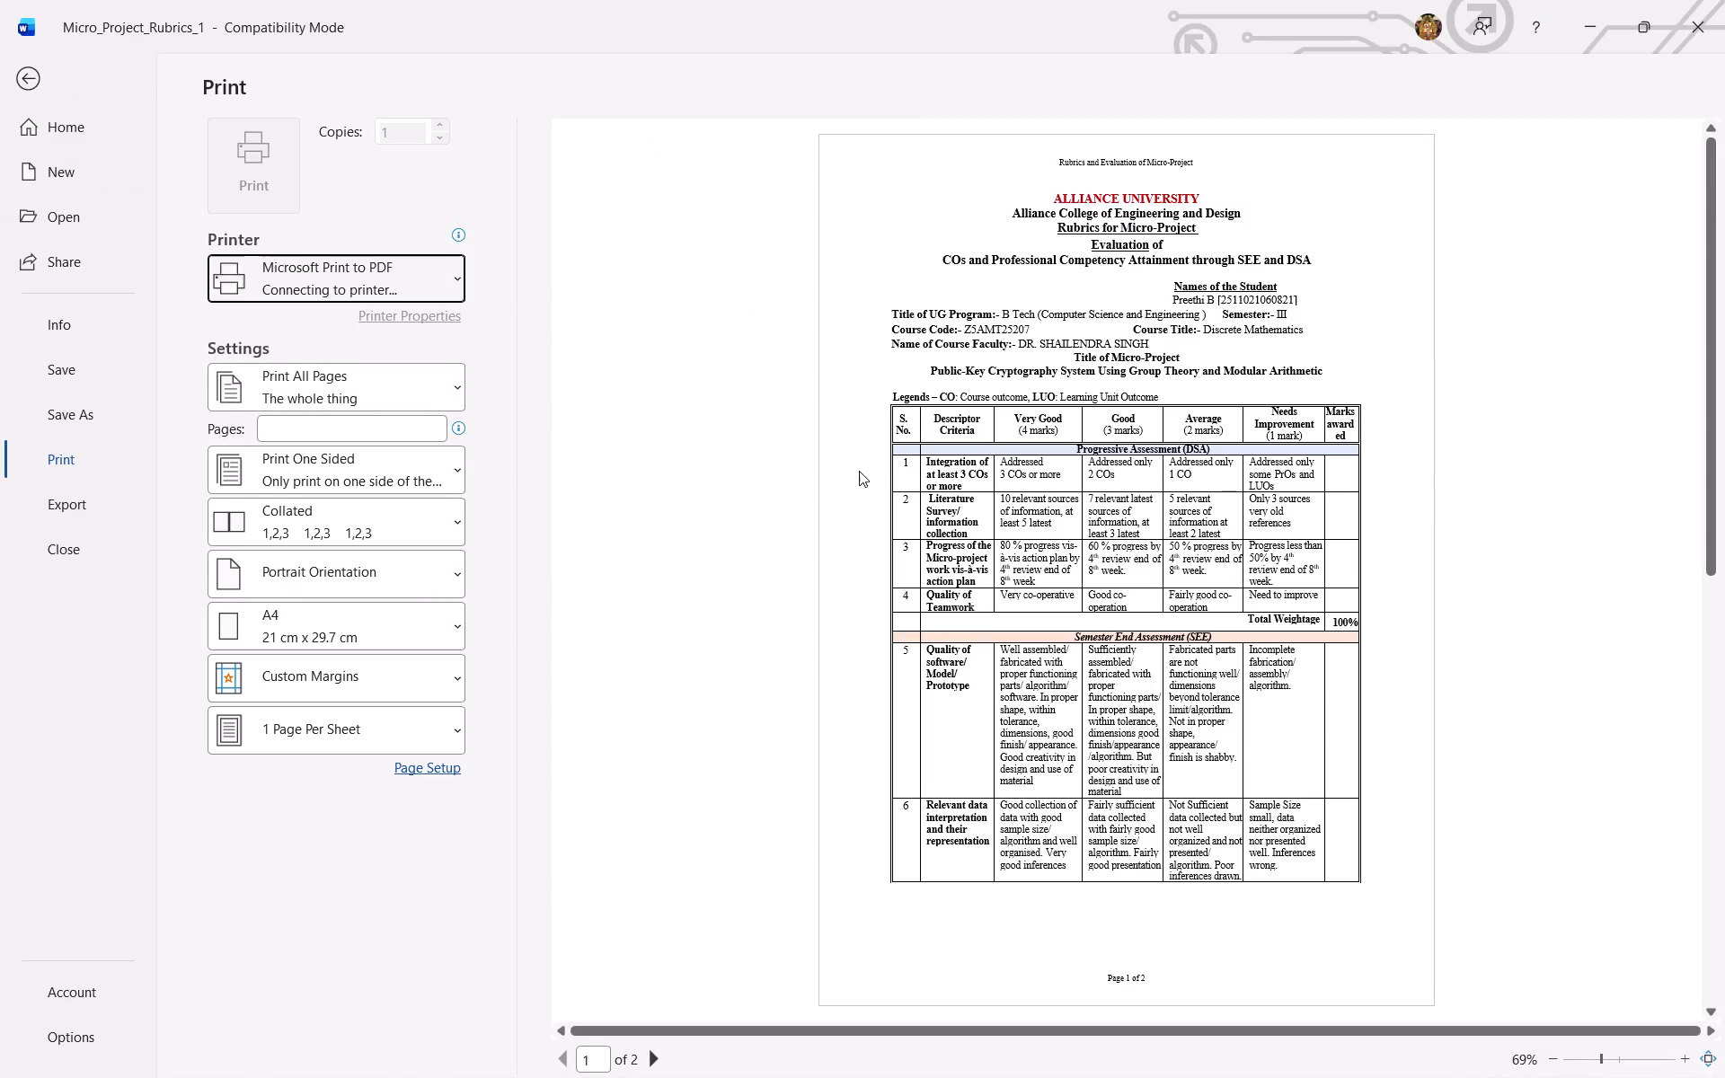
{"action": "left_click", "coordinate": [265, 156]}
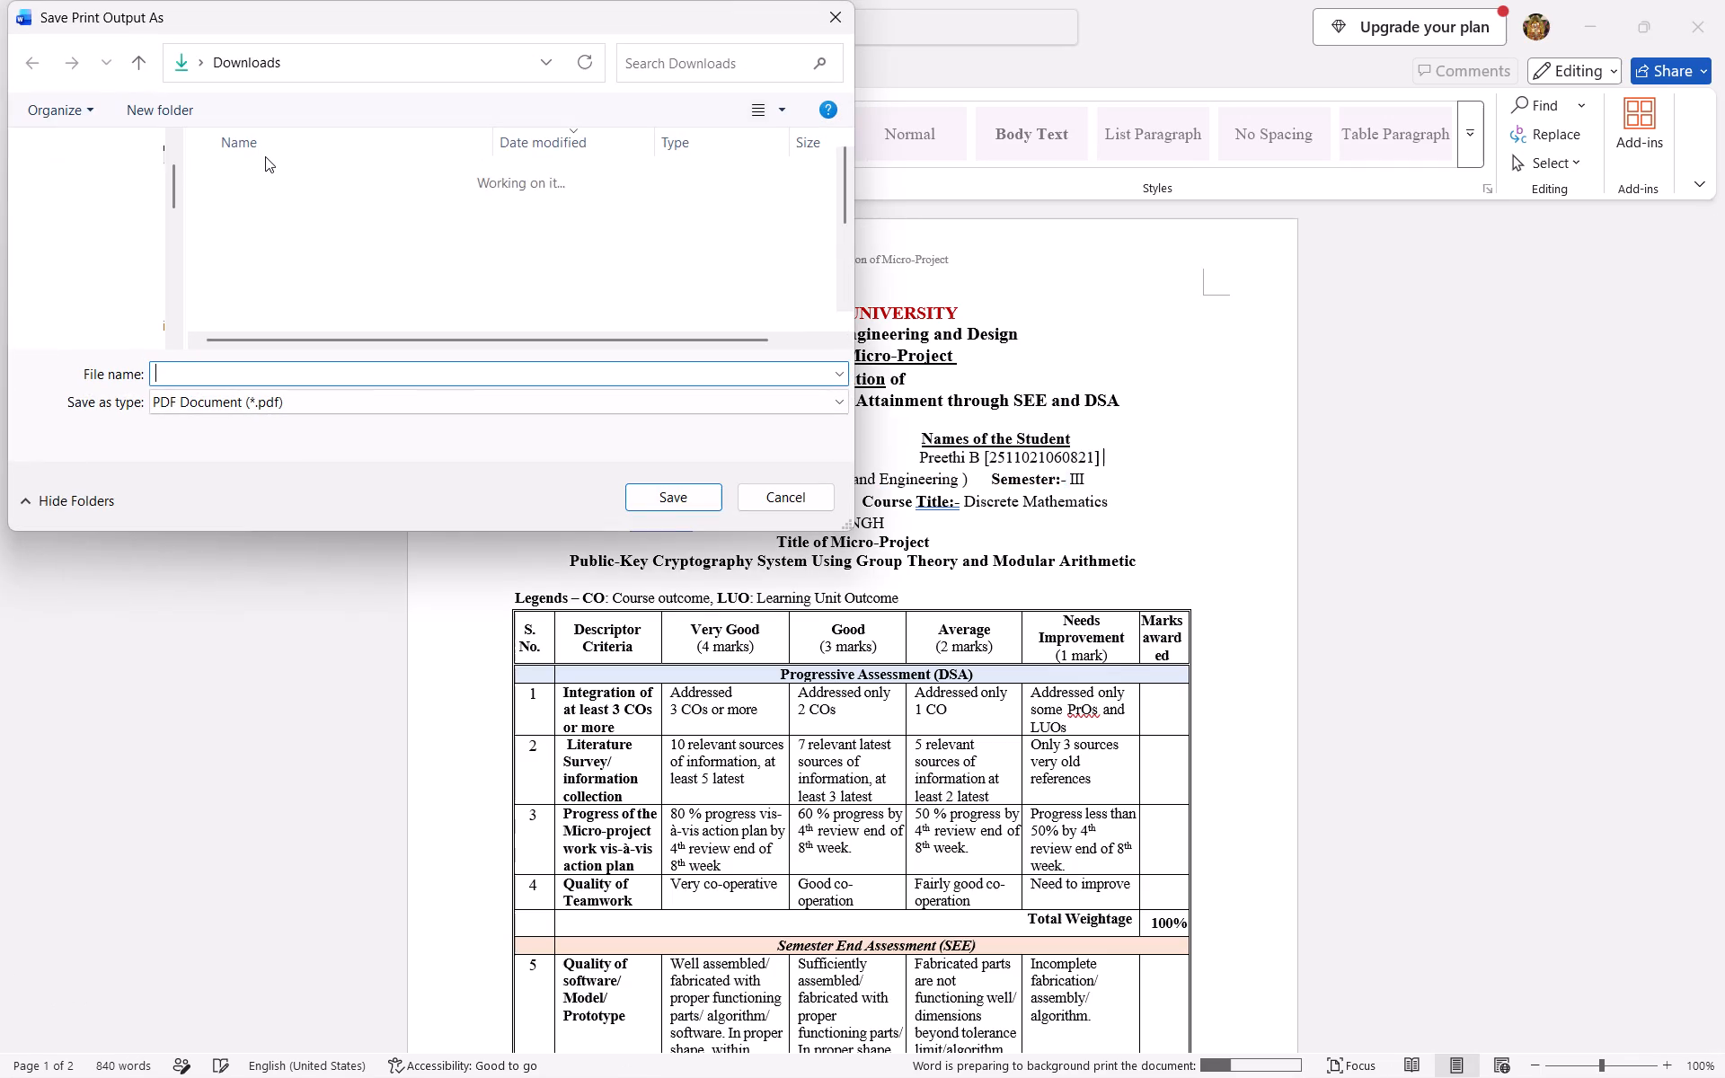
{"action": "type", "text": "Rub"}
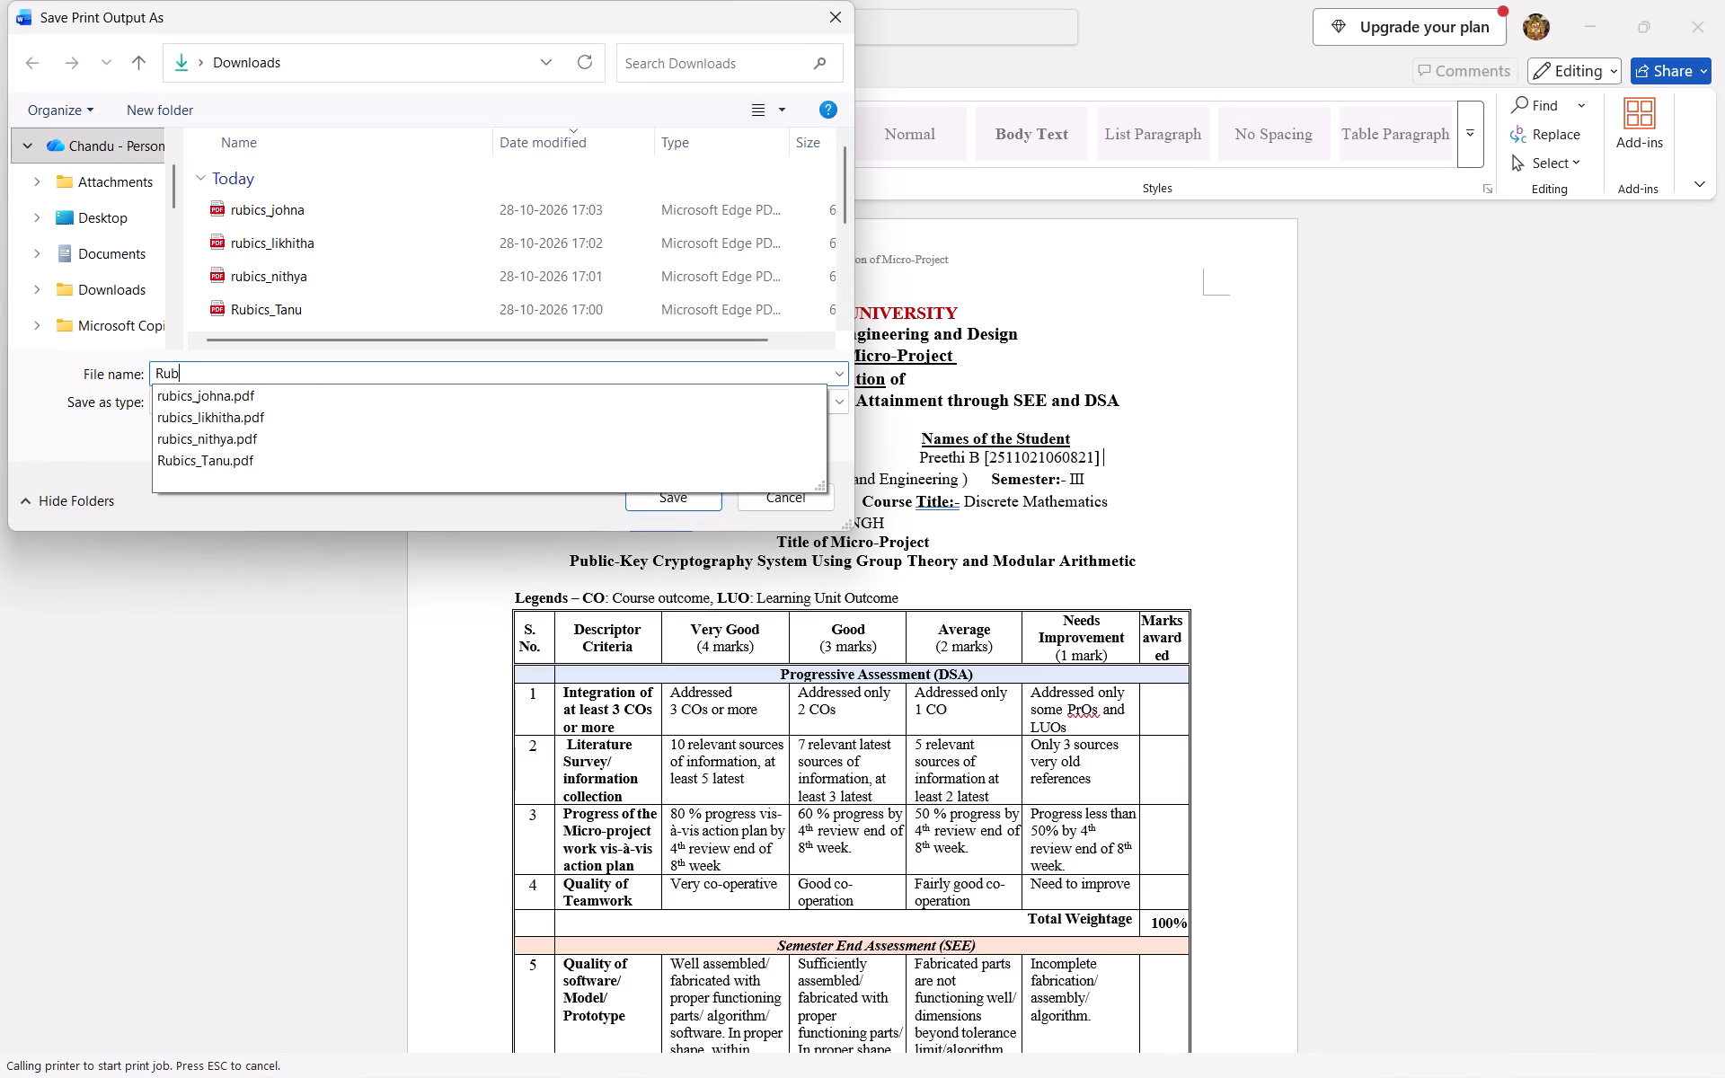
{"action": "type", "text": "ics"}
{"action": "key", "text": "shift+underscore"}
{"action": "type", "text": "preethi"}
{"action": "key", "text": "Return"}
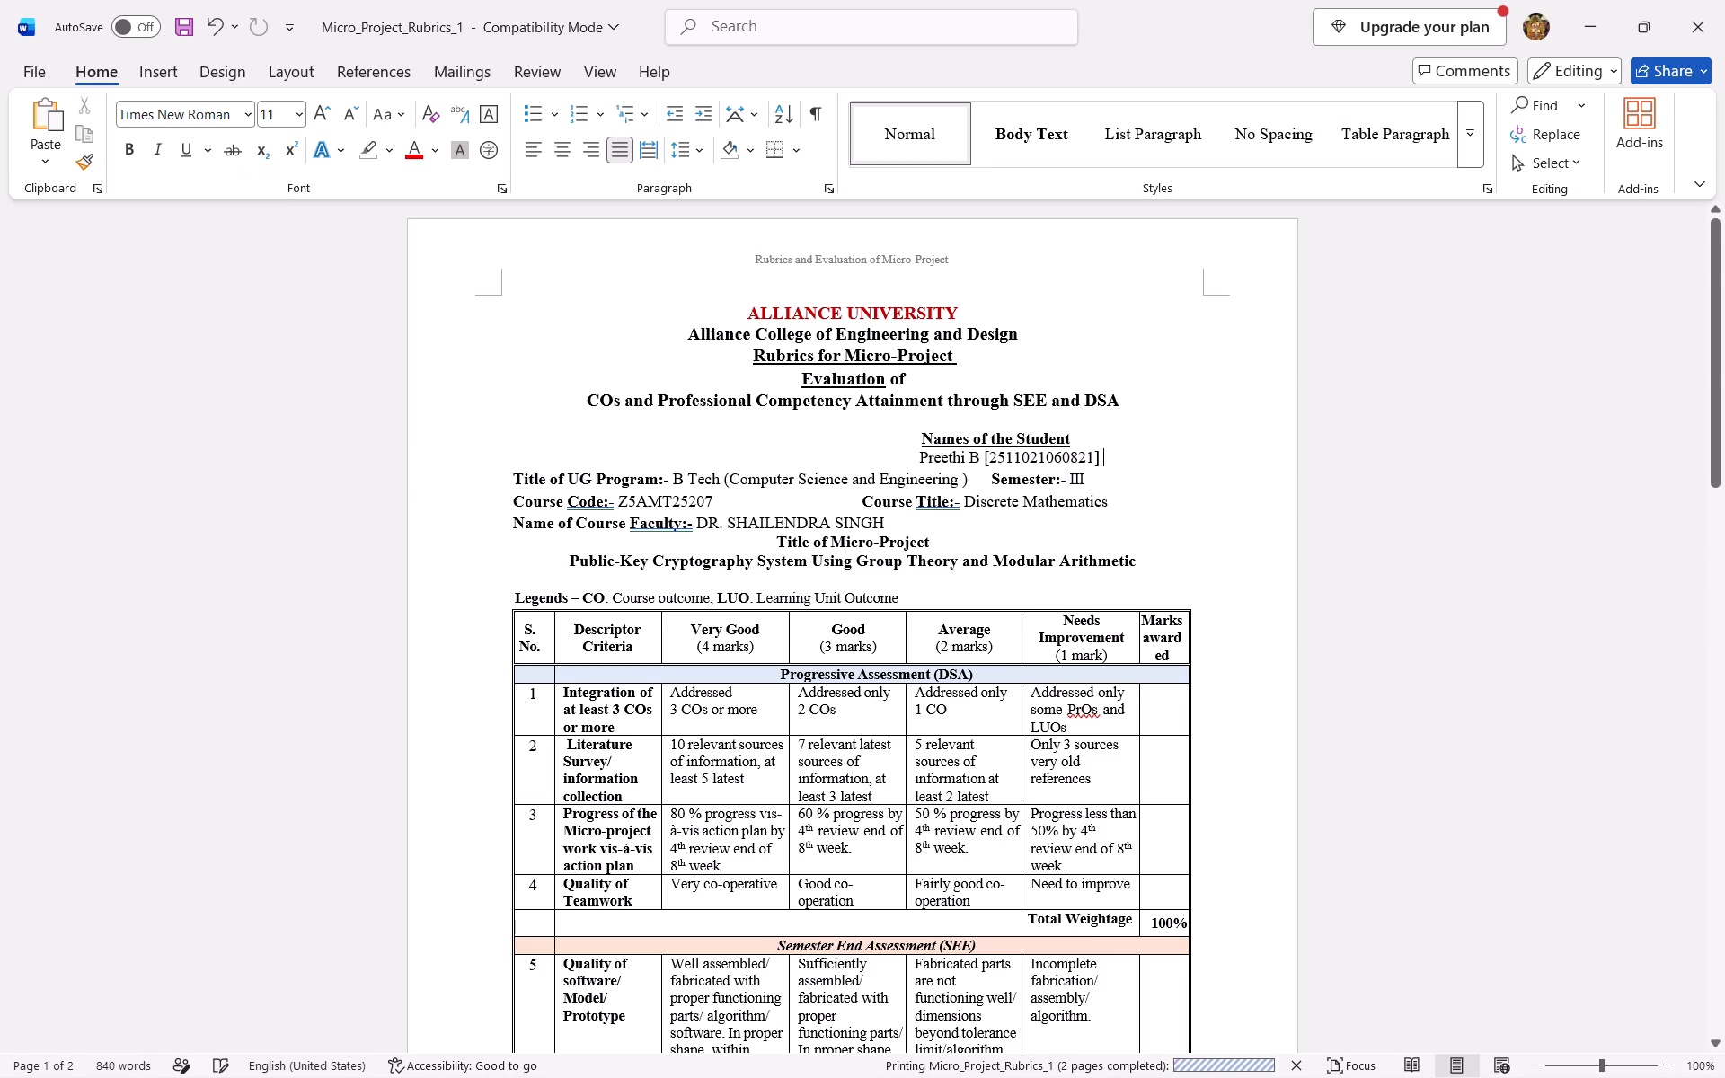
Replace the entry under "Names of the Student" with the sixth team member's name and ID copied from the report PDF in Edge.
{"action": "left_click", "coordinate": [1389, 645]}
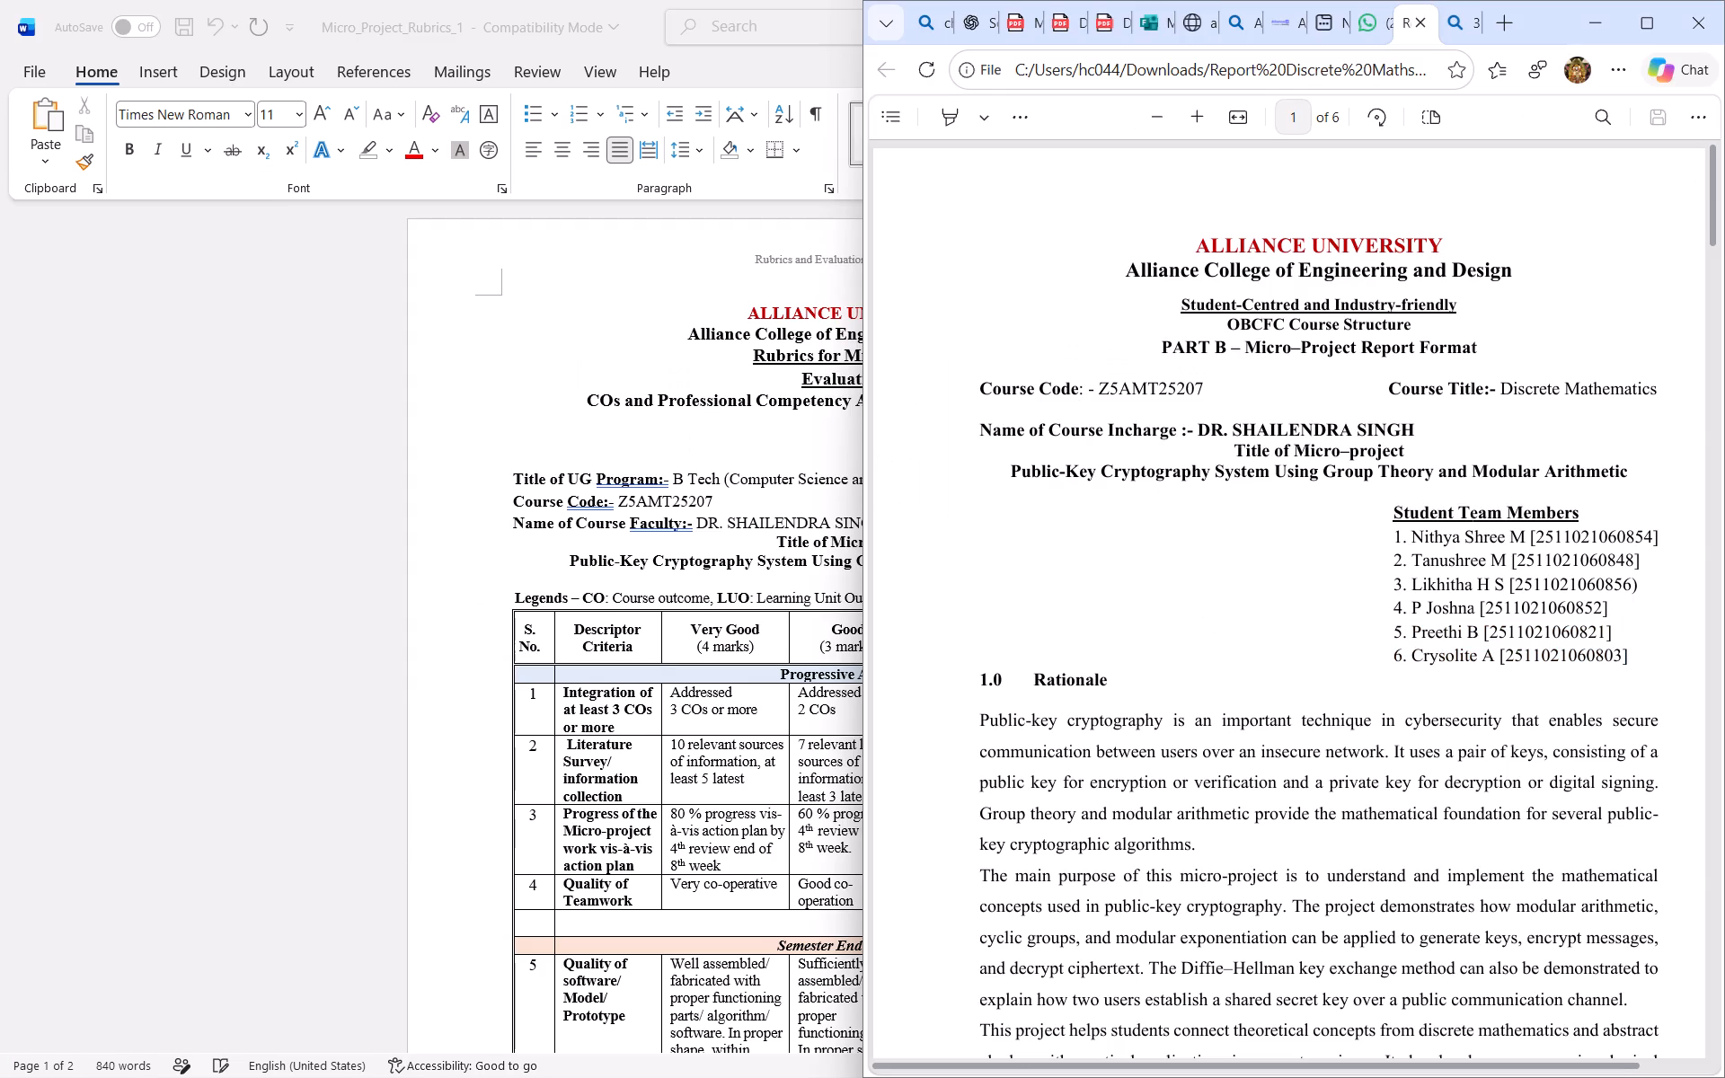
{"action": "left_click_drag", "start_coordinate": [1417, 653], "coordinate": [1446, 656]}
{"action": "left_click_drag", "start_coordinate": [1446, 656], "coordinate": [1628, 653]}
{"action": "key", "text": "ctrl+c"}
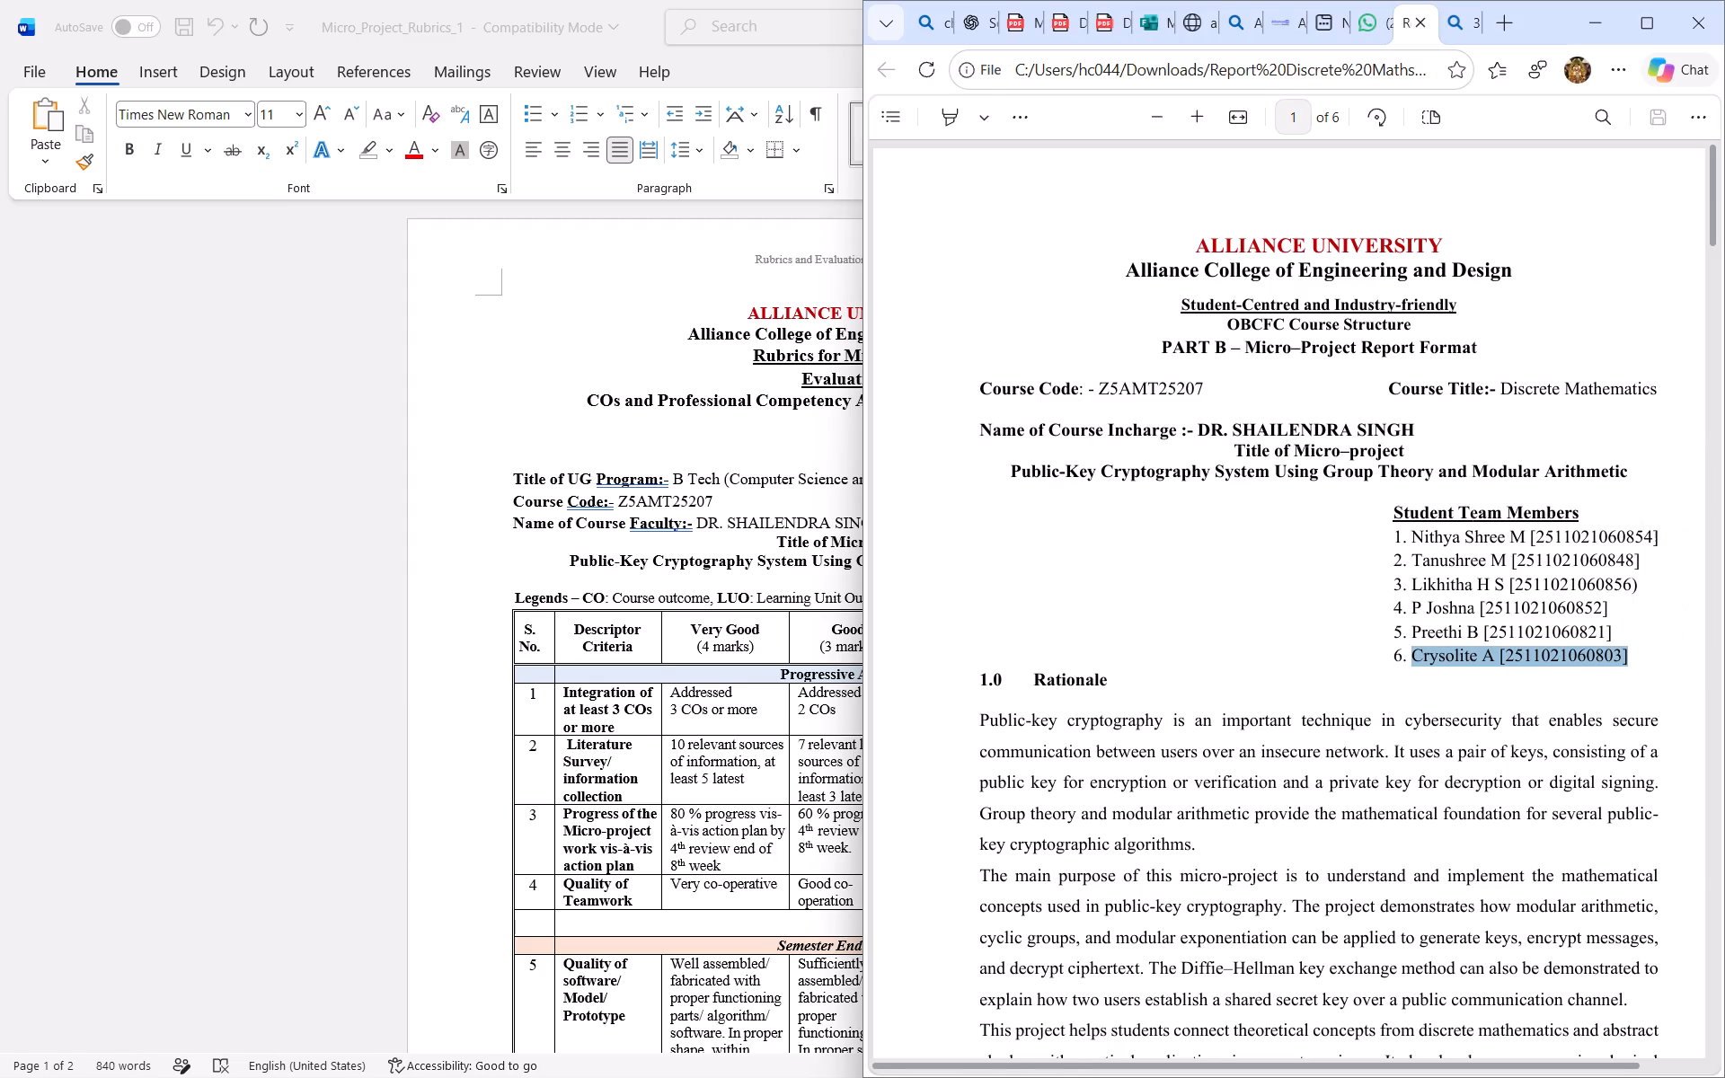
{"action": "left_click", "coordinate": [860, 477]}
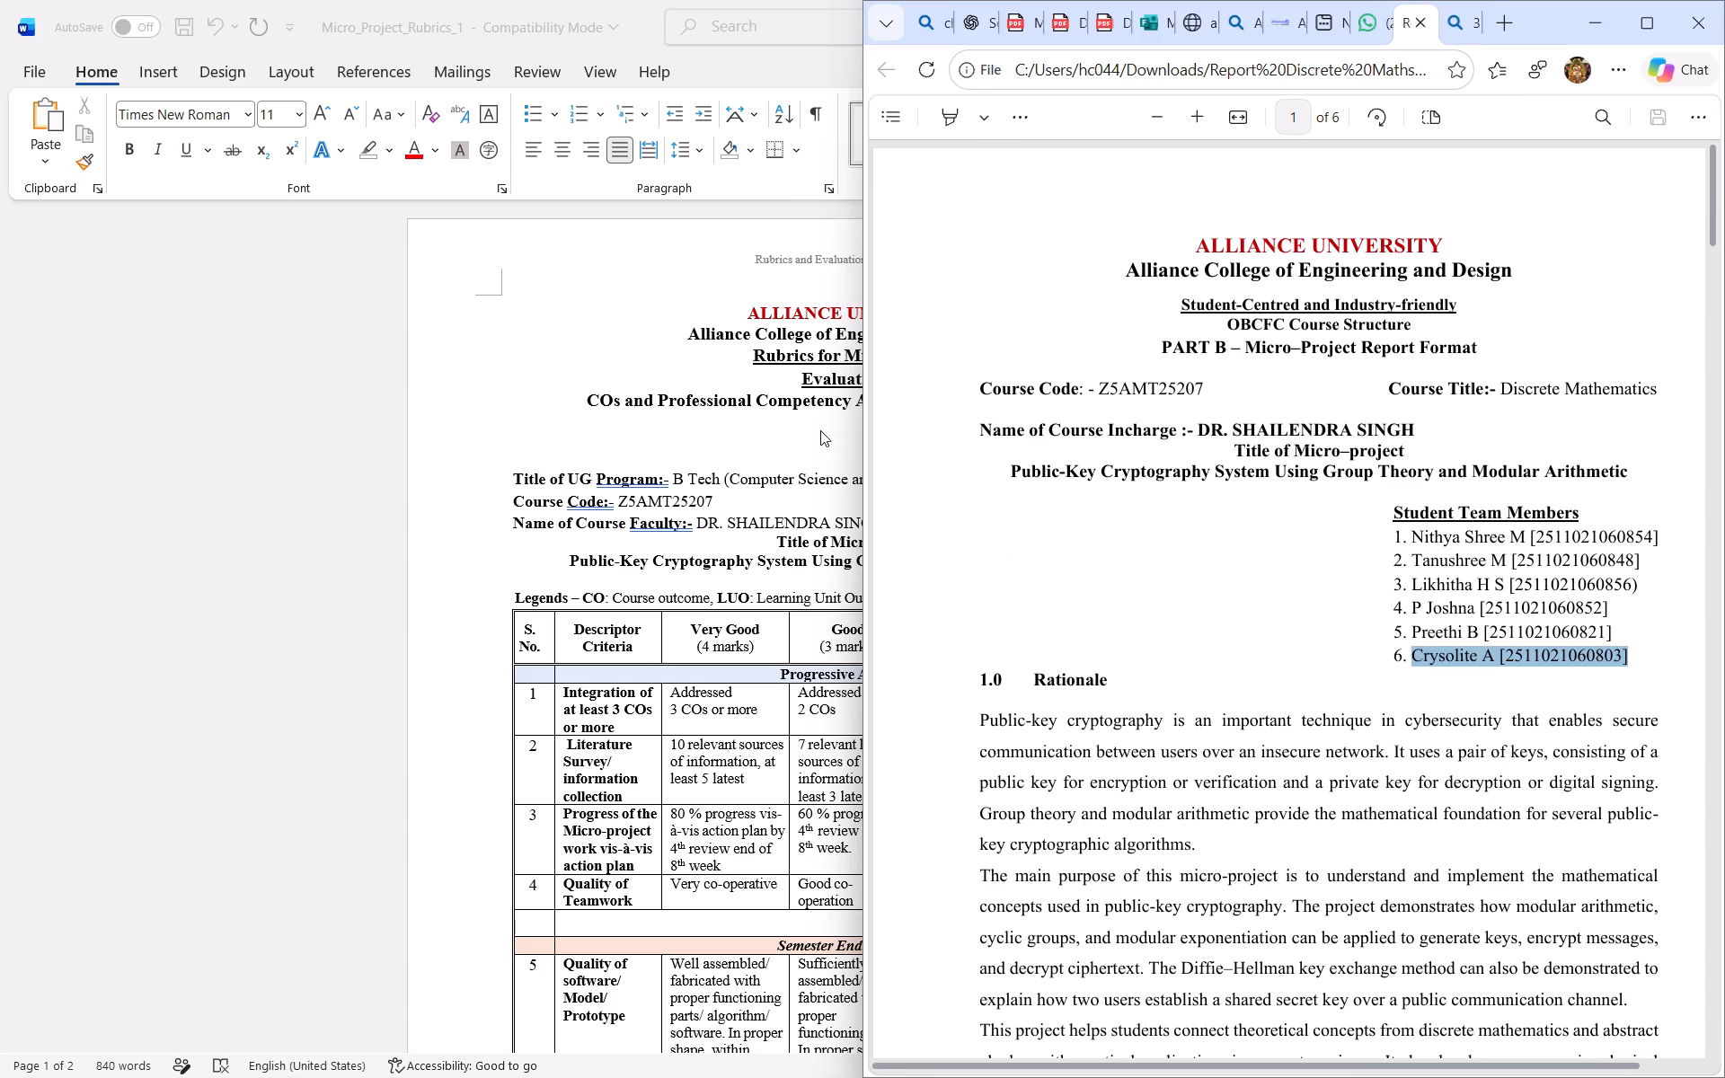
{"action": "left_click", "coordinate": [820, 430]}
{"action": "left_click_drag", "start_coordinate": [920, 460], "coordinate": [969, 455]}
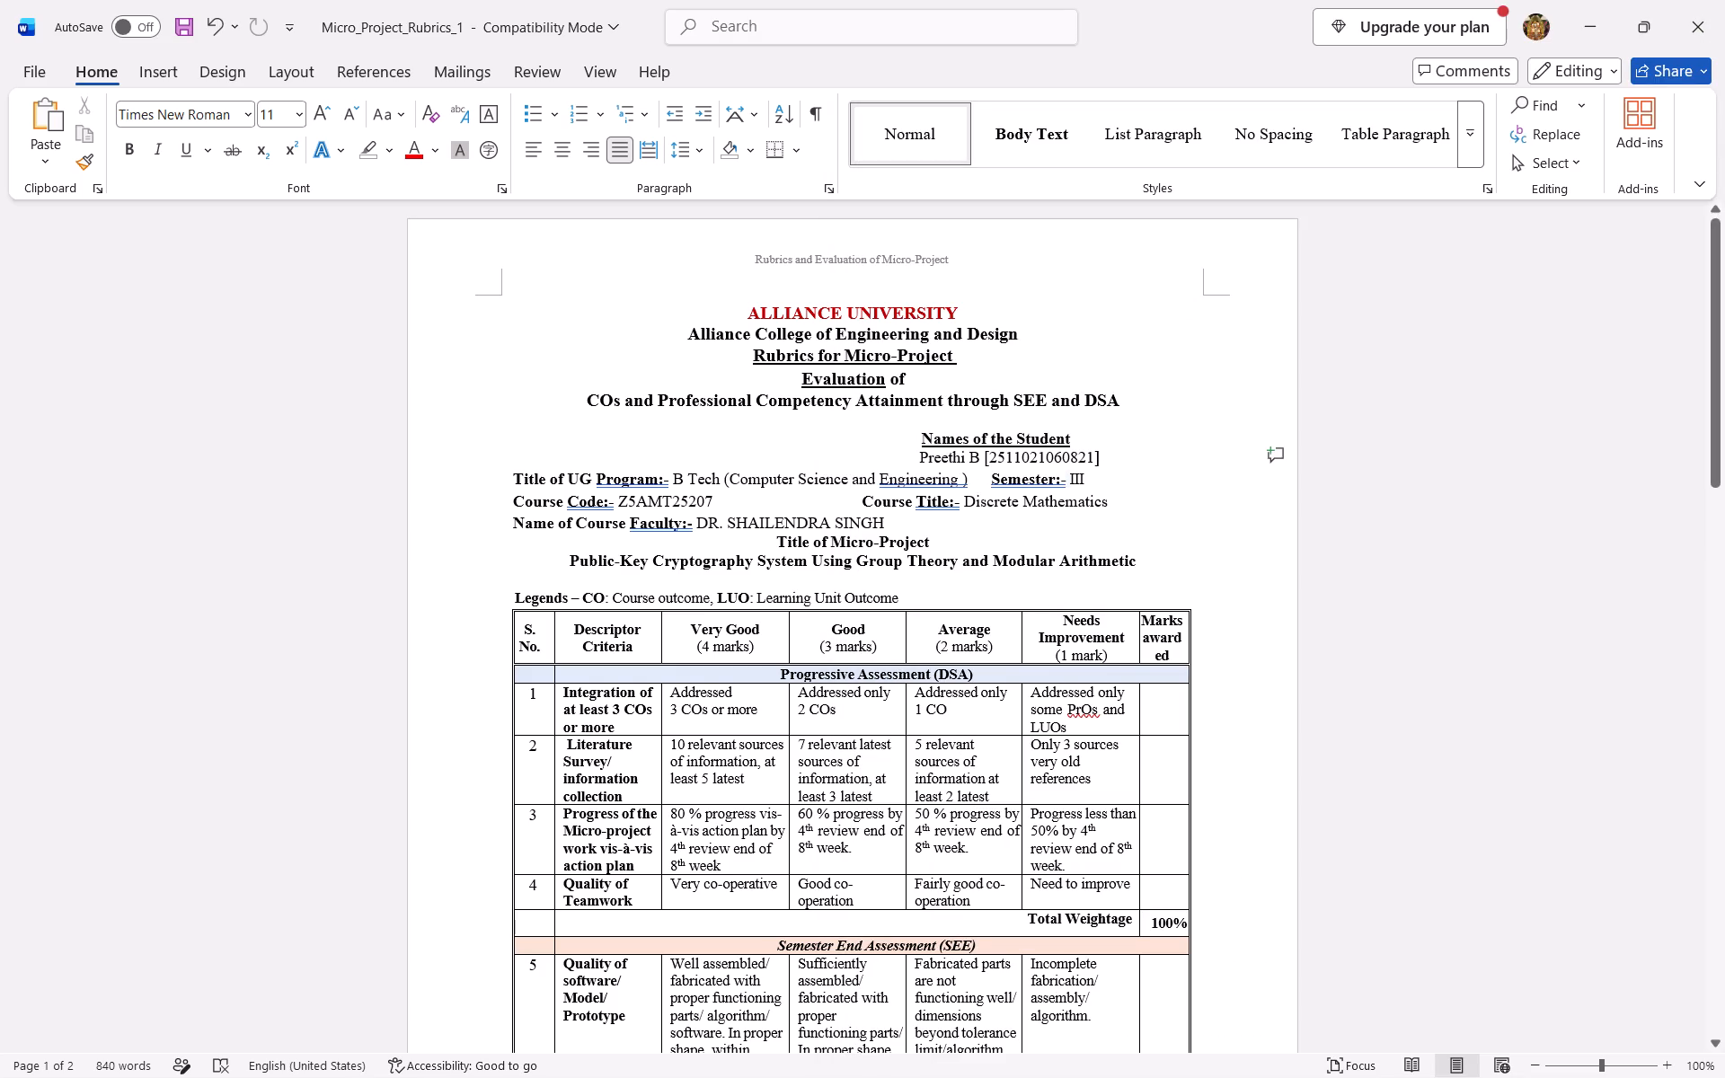
{"action": "left_click_drag", "start_coordinate": [969, 455], "coordinate": [1101, 456]}
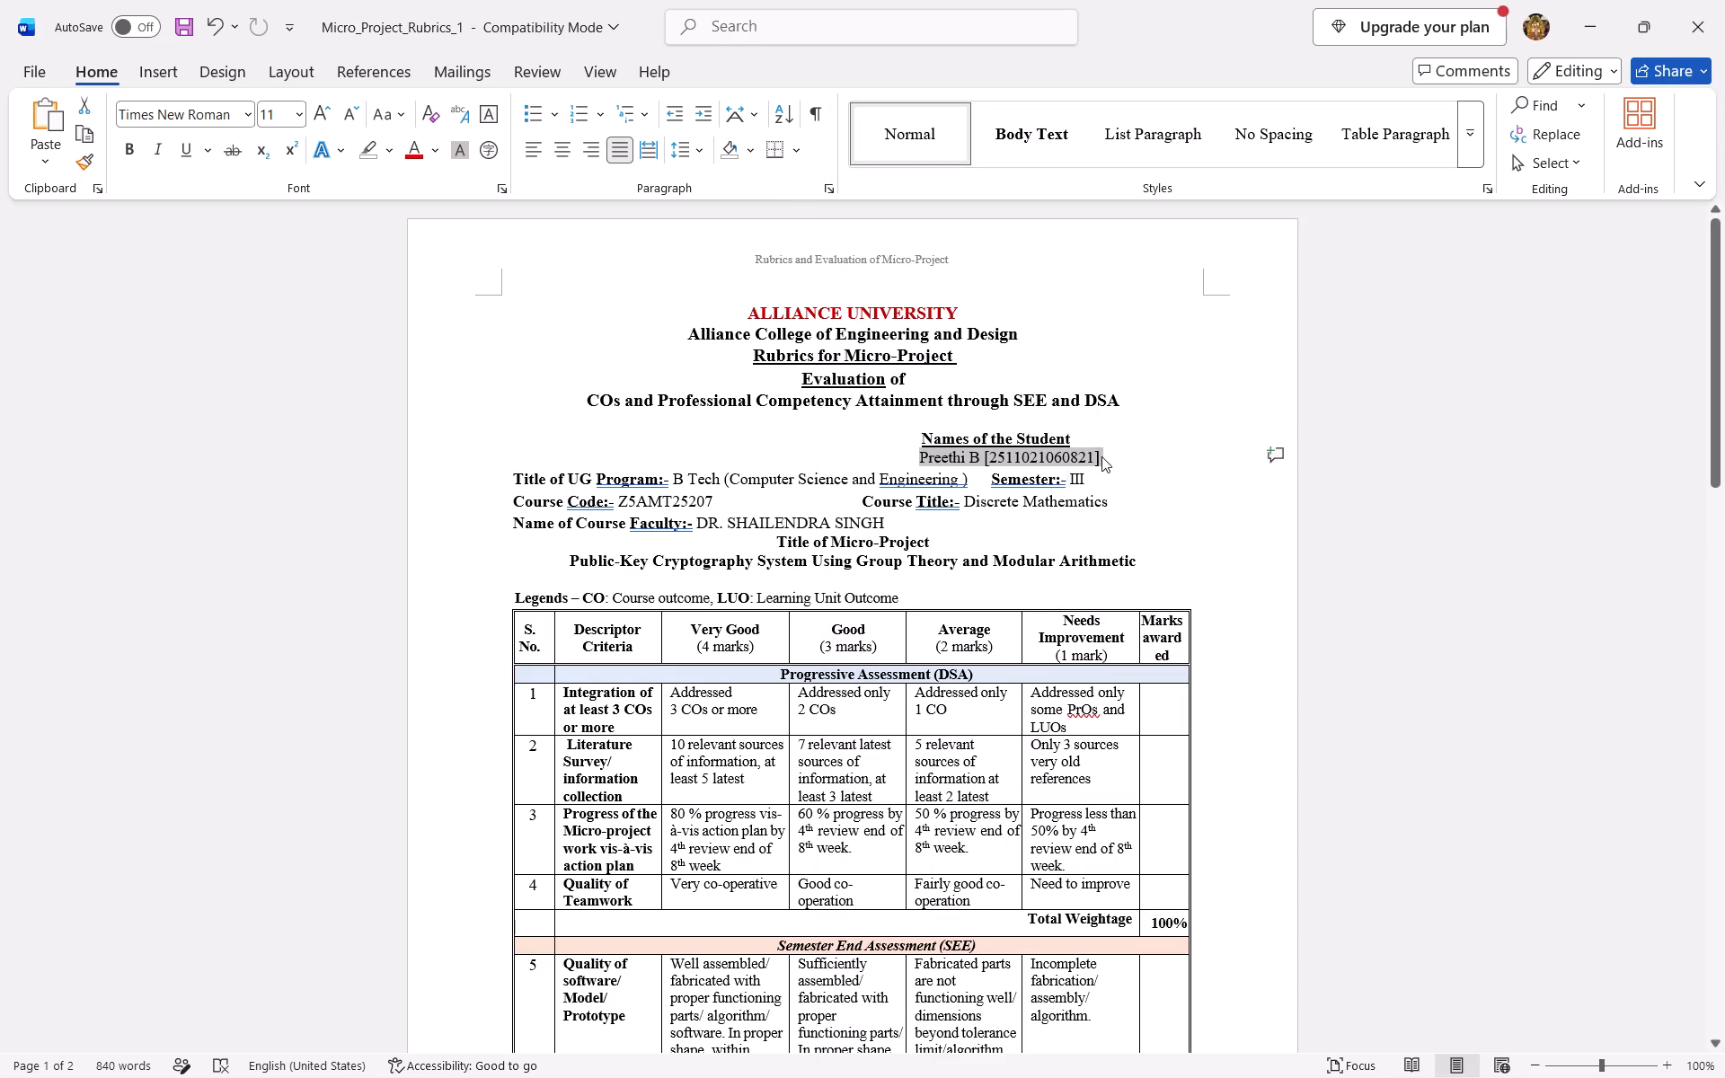
{"action": "key", "text": "ctrl+v"}
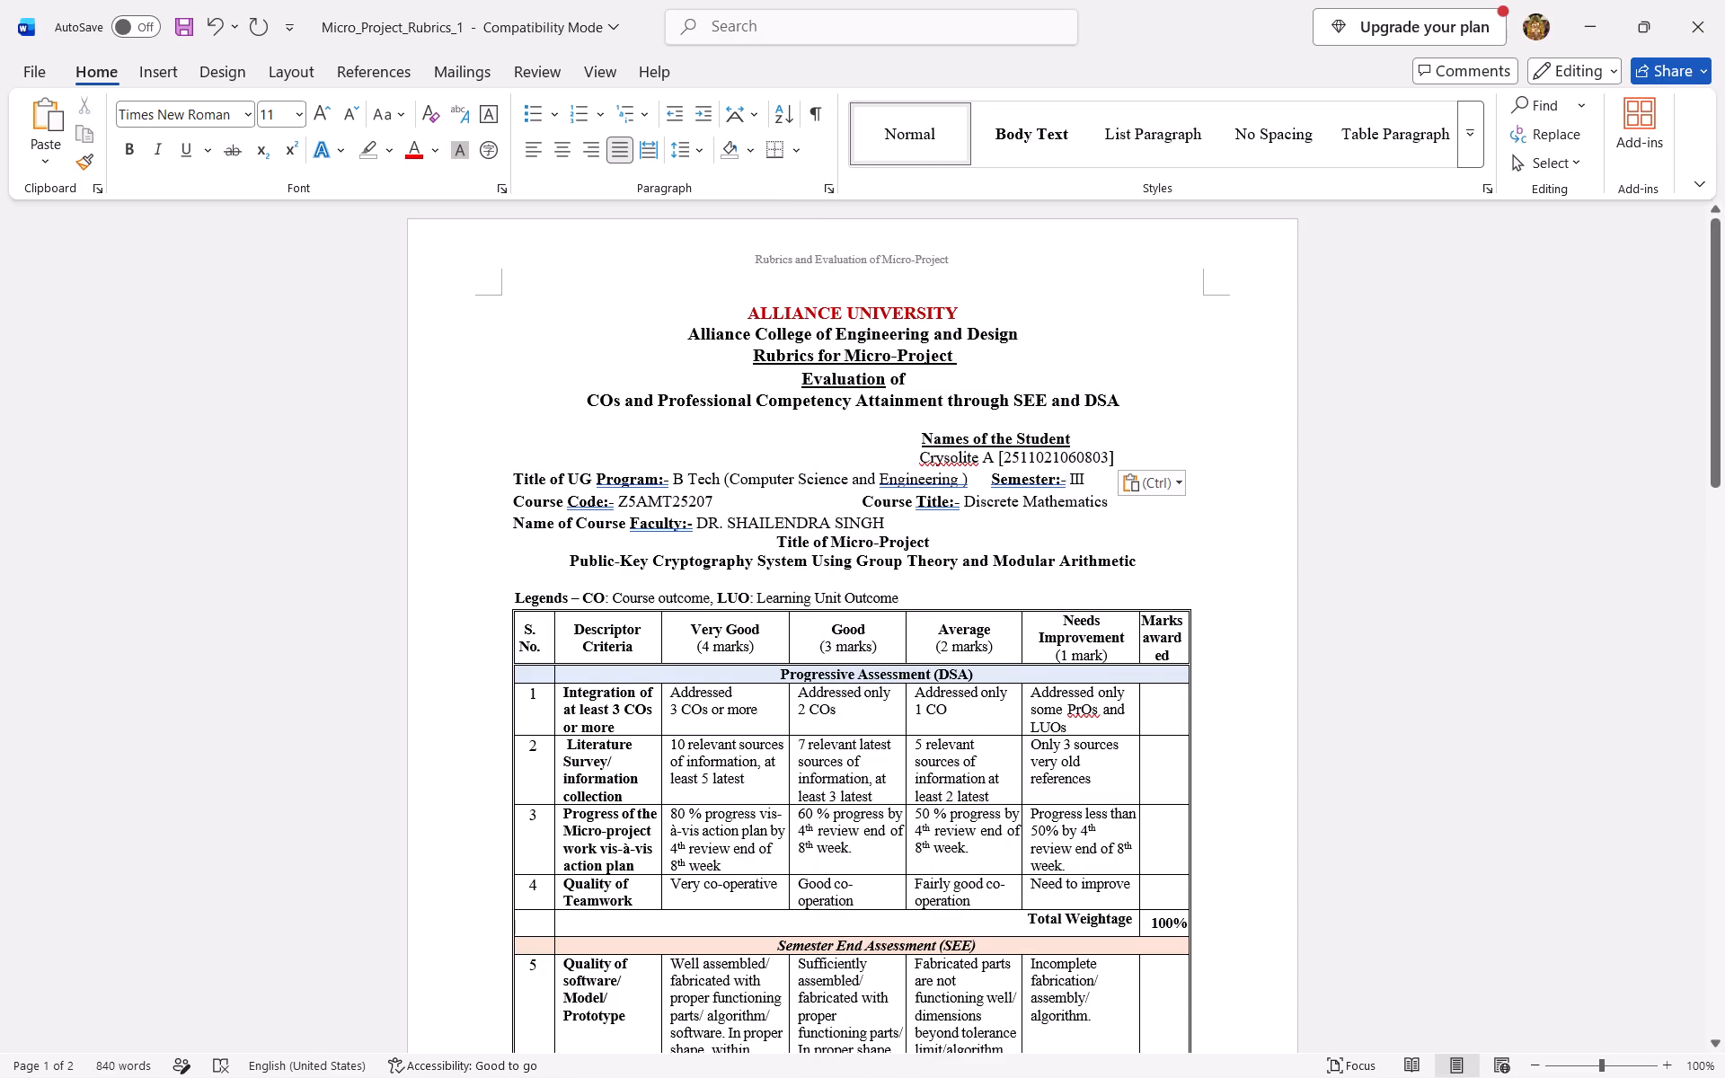
{"action": "left_click", "coordinate": [921, 454]}
Print the form to PDF as rubics_preethi in the Downloads folder, replacing the existing file of that name.
{"action": "key", "text": "ctrl+p"}
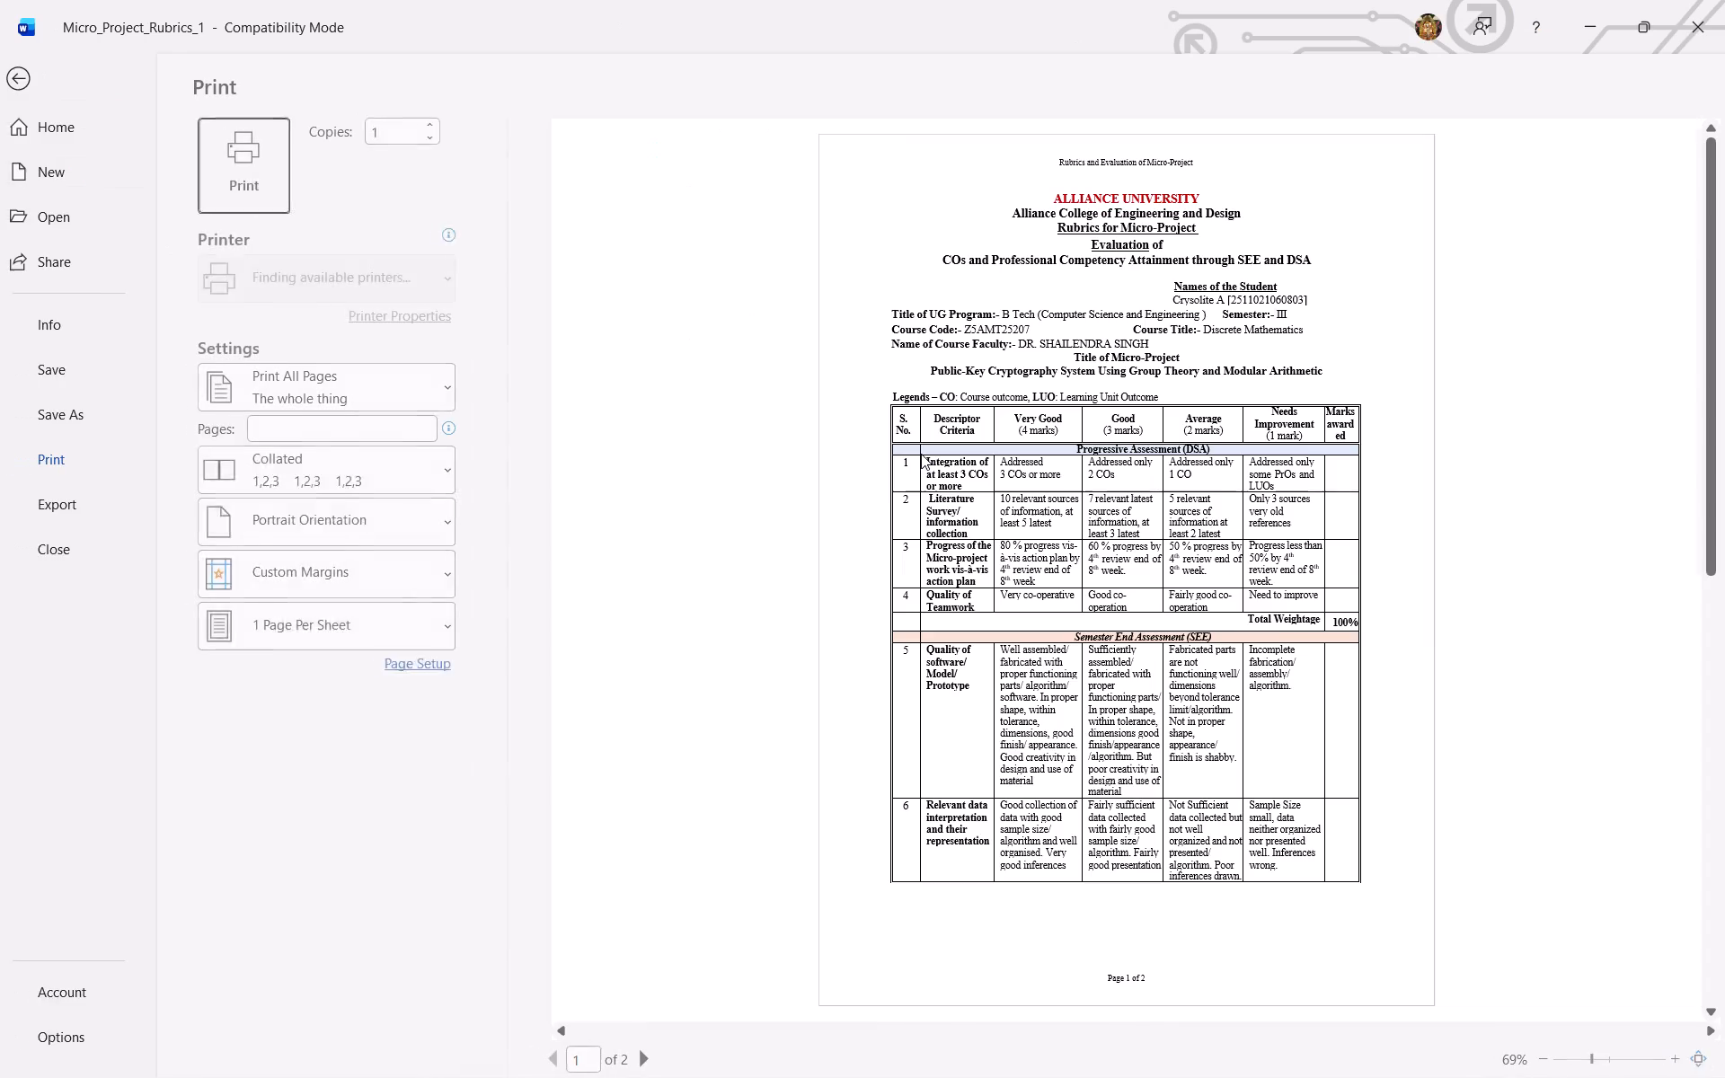
{"action": "left_click", "coordinate": [230, 161]}
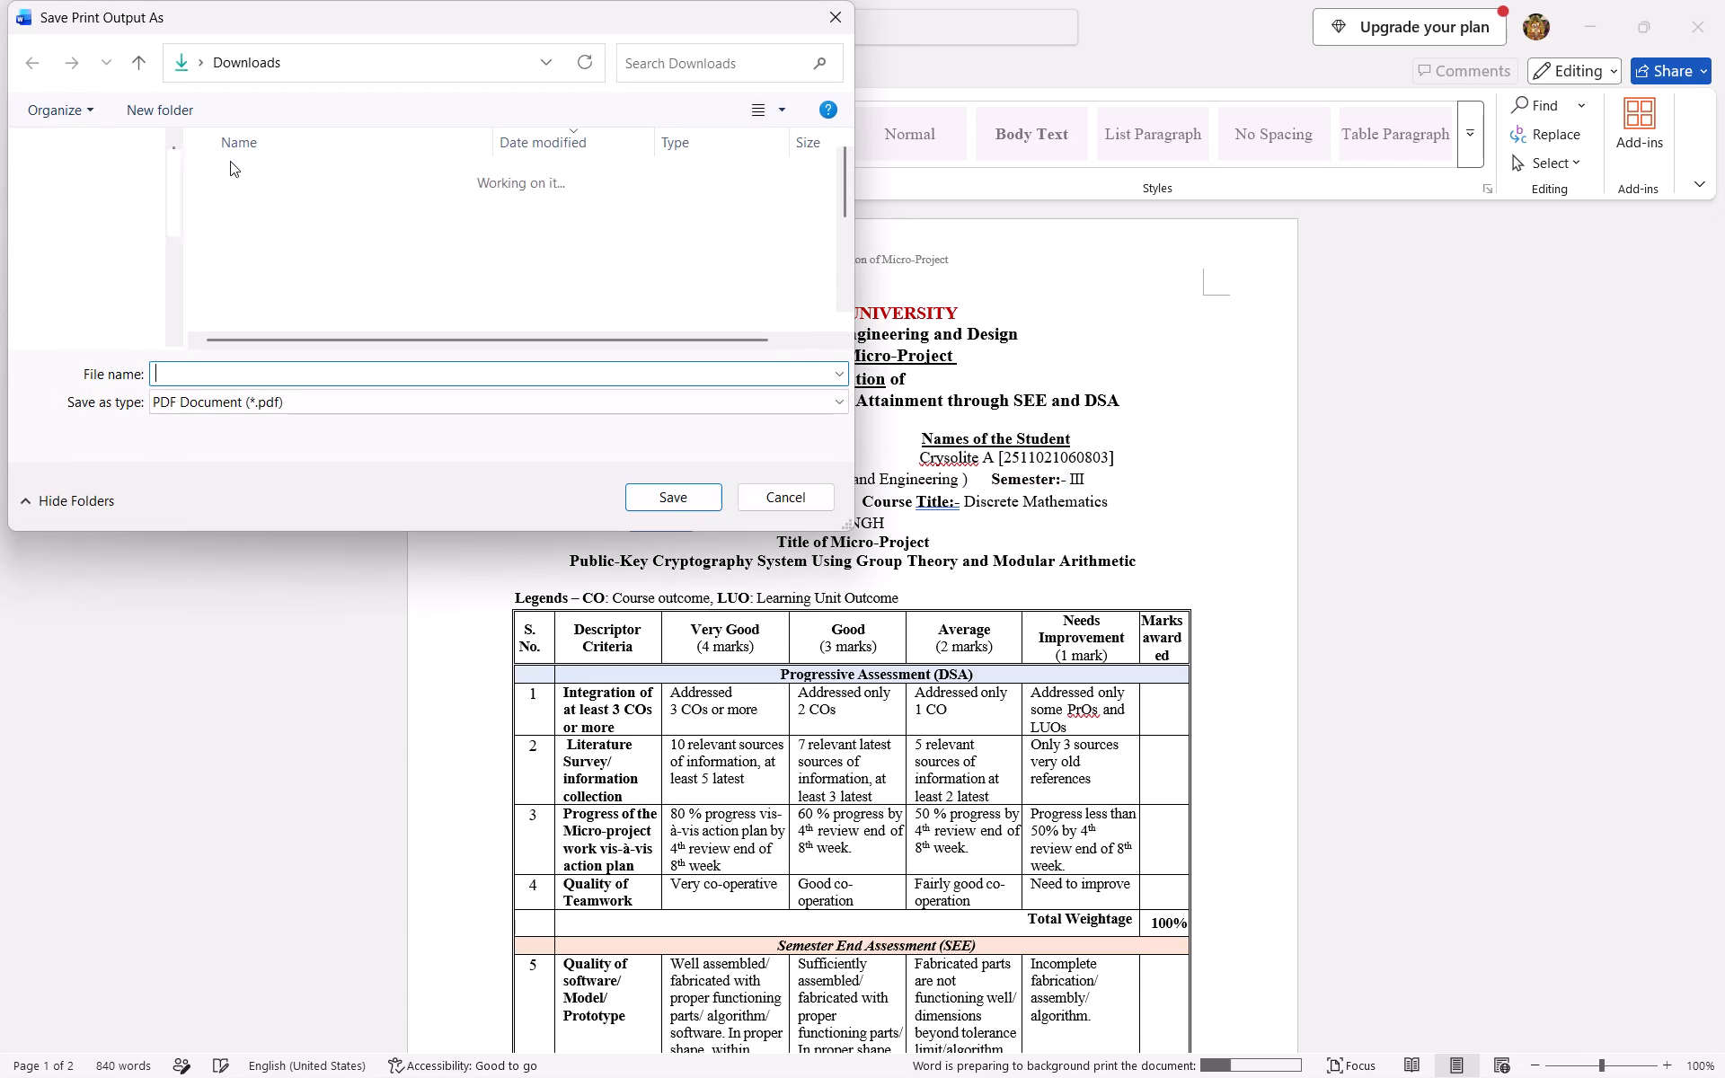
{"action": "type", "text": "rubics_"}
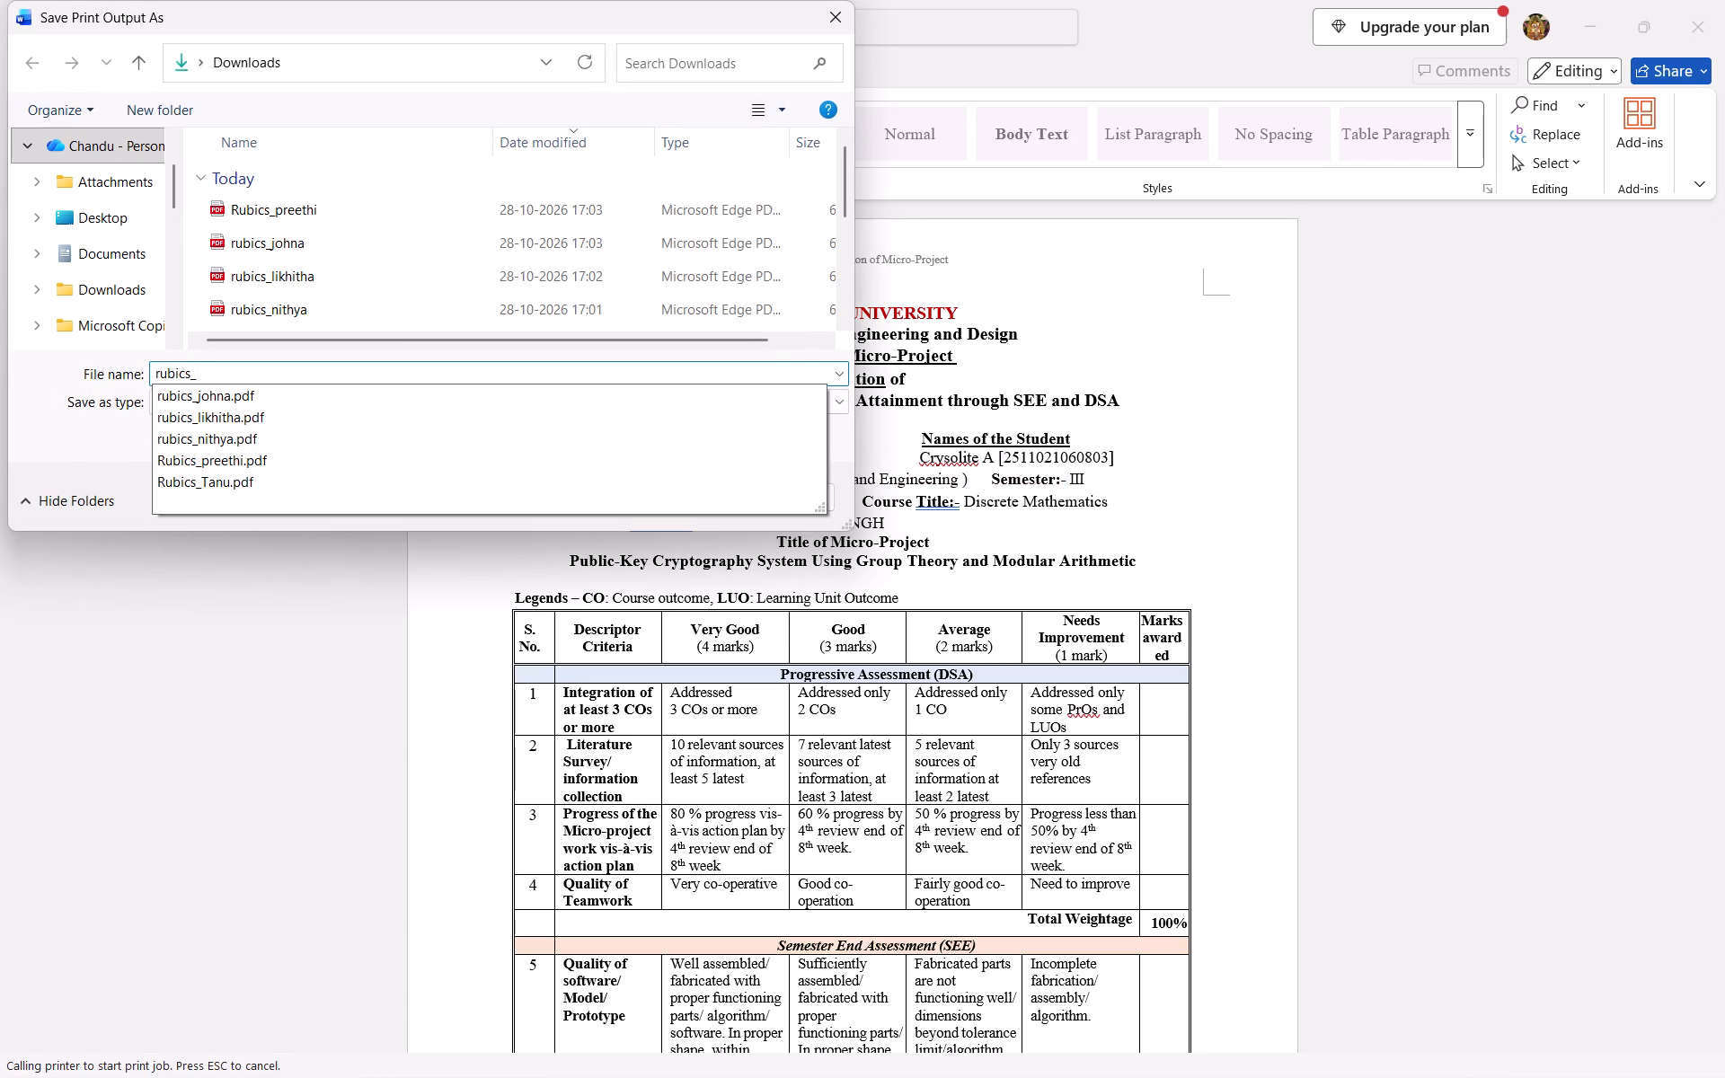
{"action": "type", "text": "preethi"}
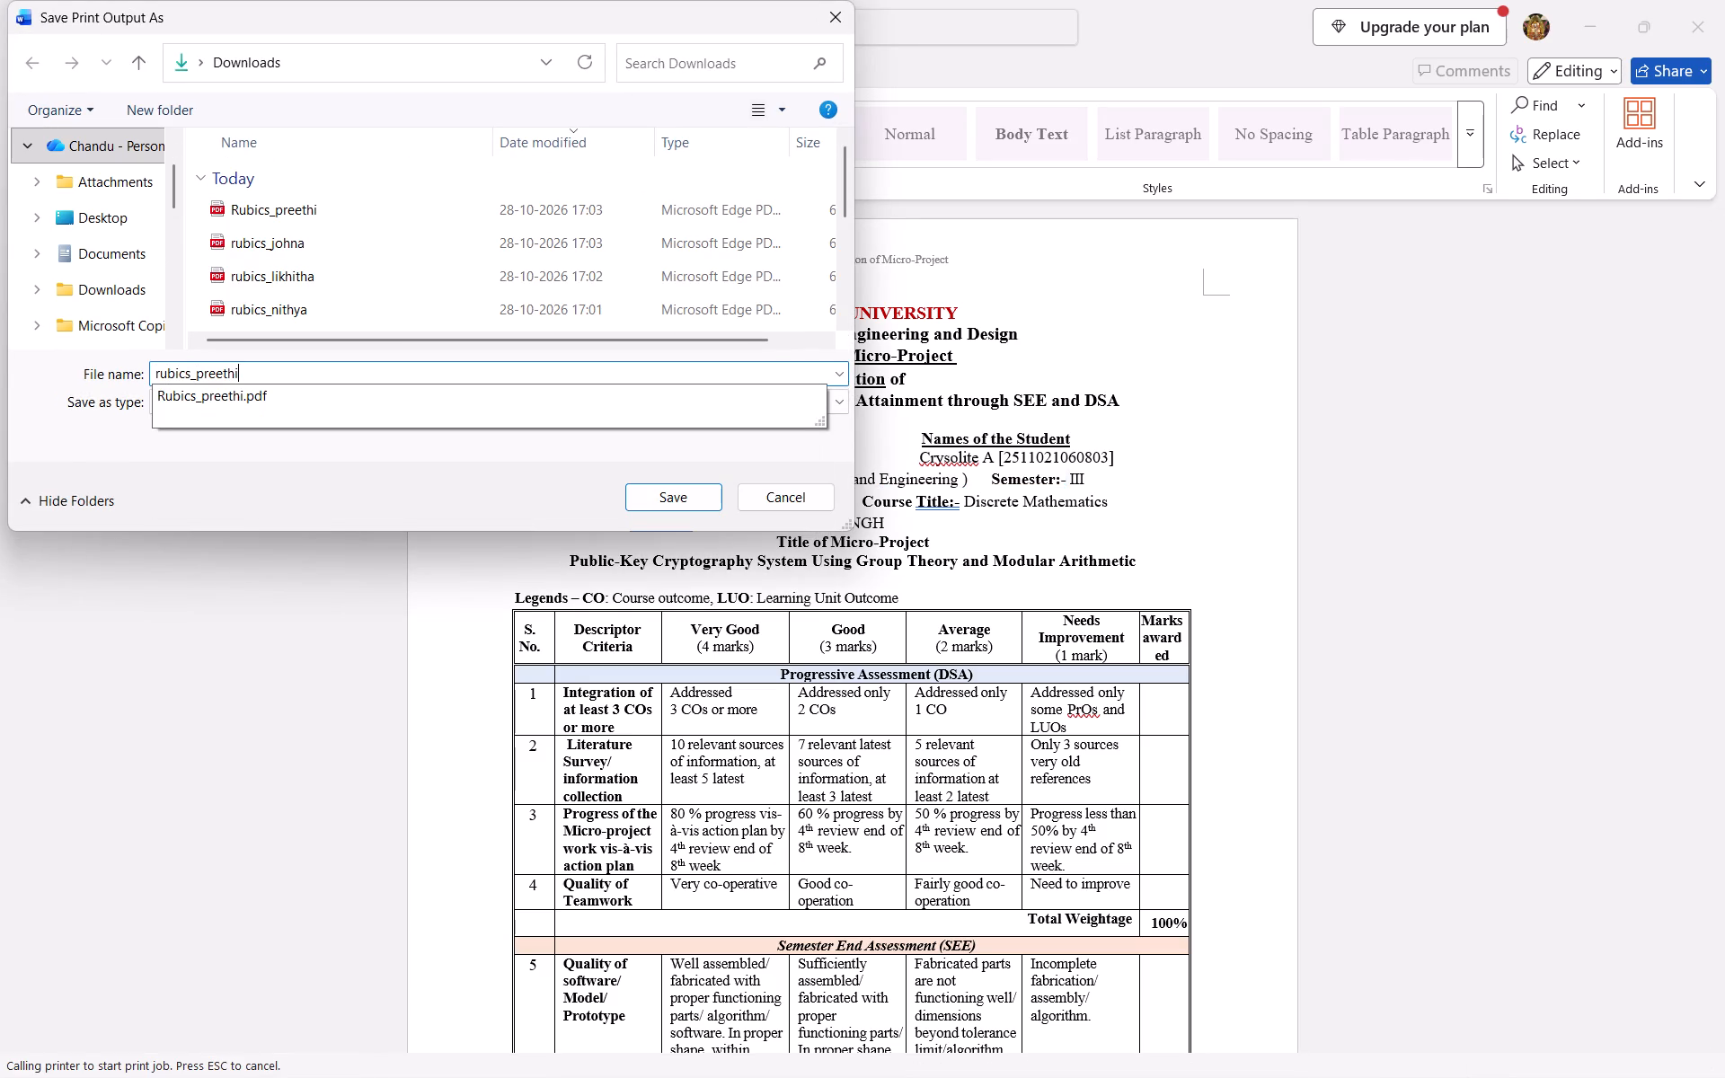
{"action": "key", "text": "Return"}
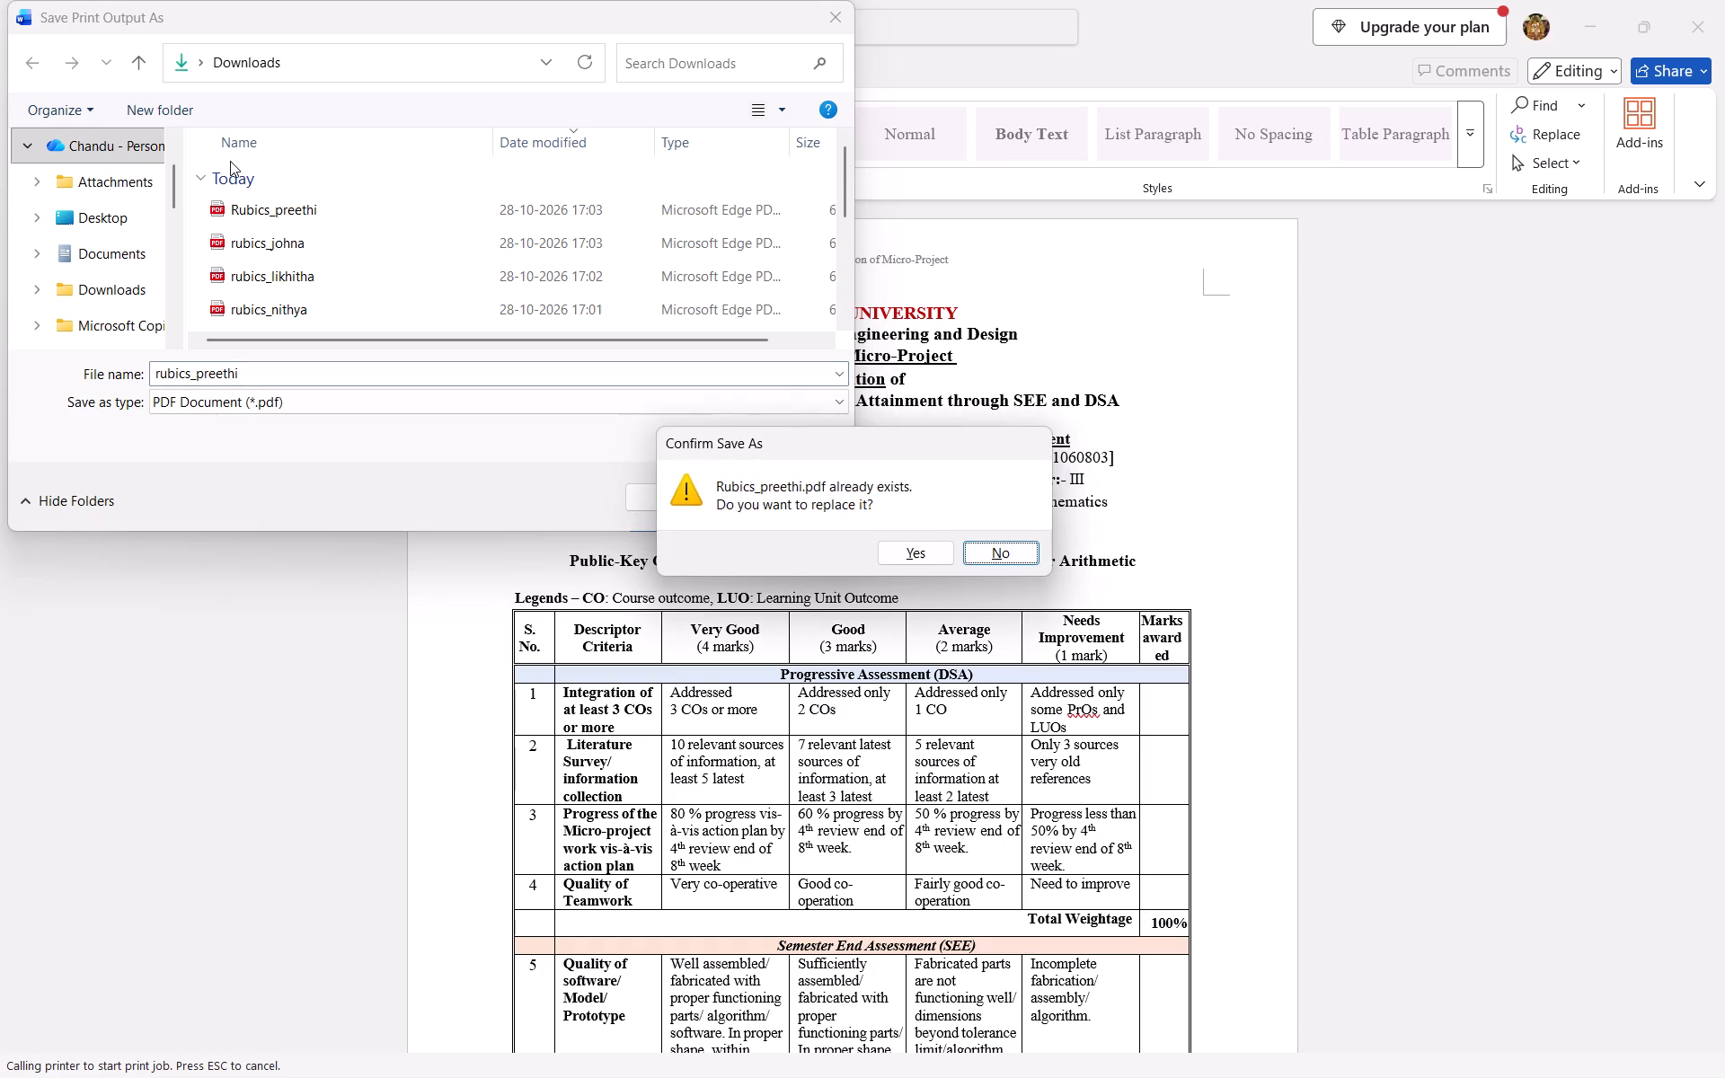
{"action": "left_click", "coordinate": [907, 547]}
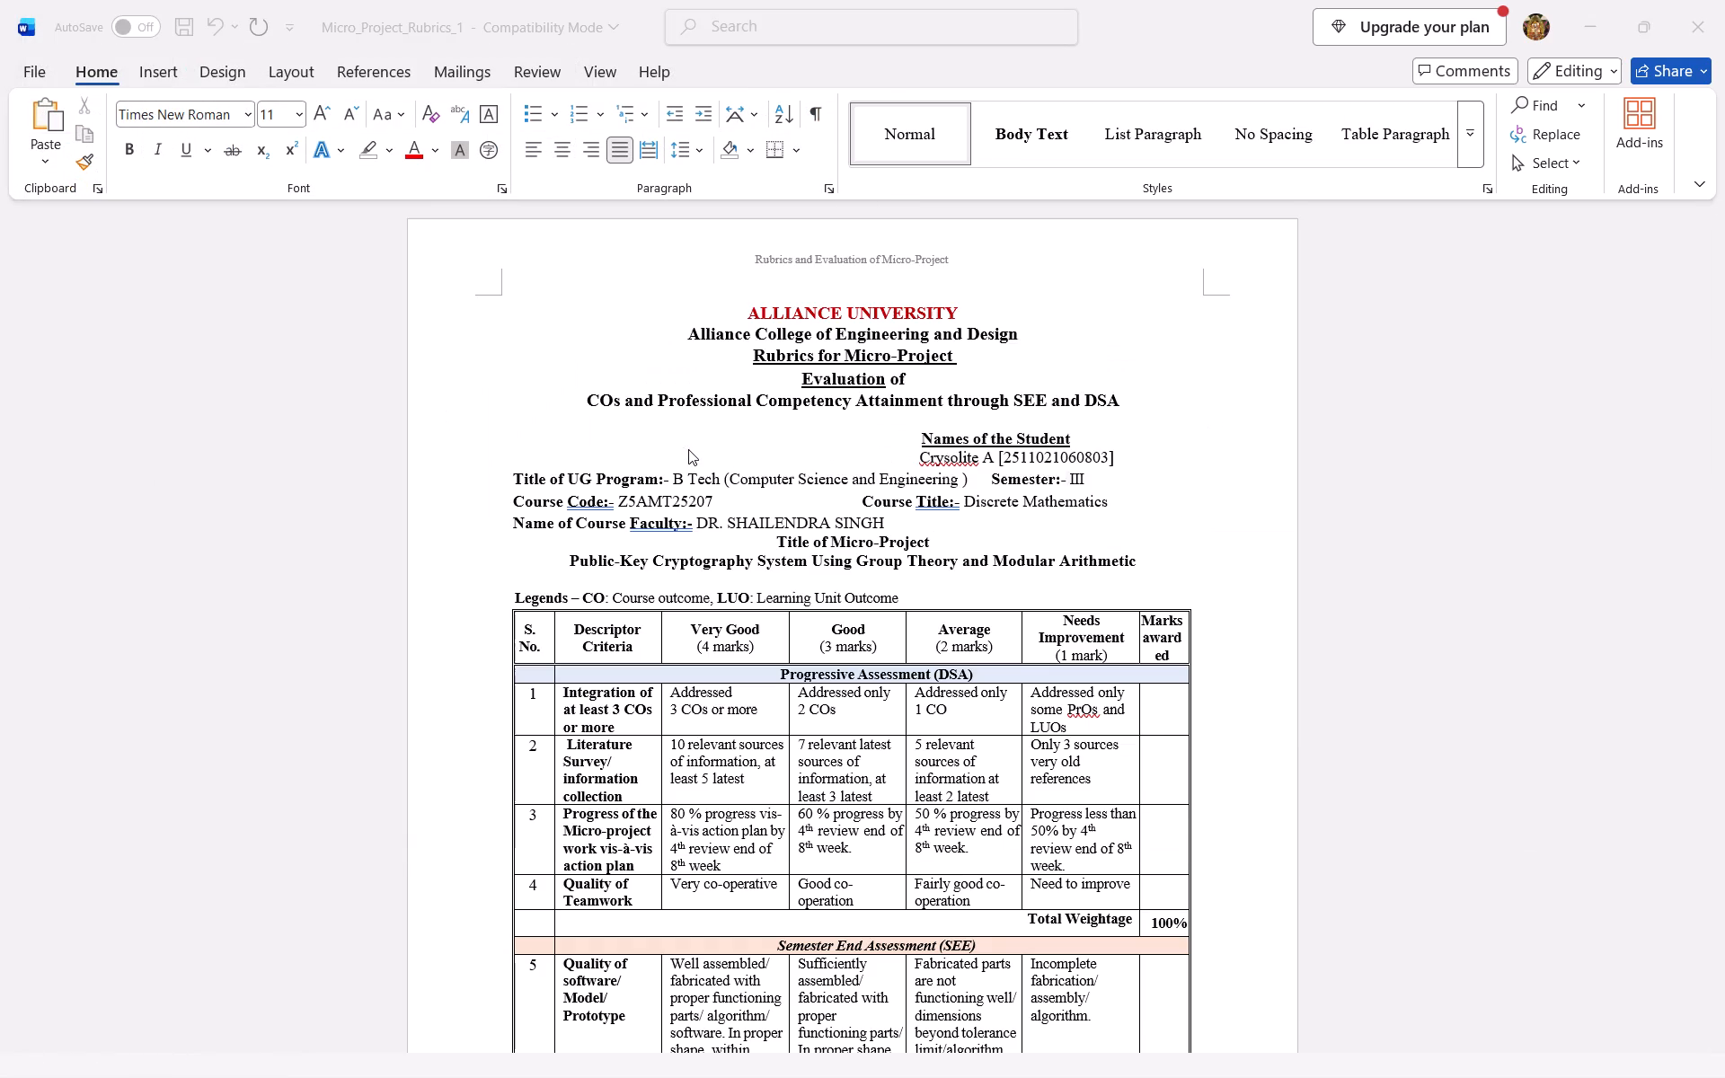
Open the Rubics_preethi PDF from the Downloads folder in File Explorer to check which student it names.
{"action": "key", "text": "ctrl+p"}
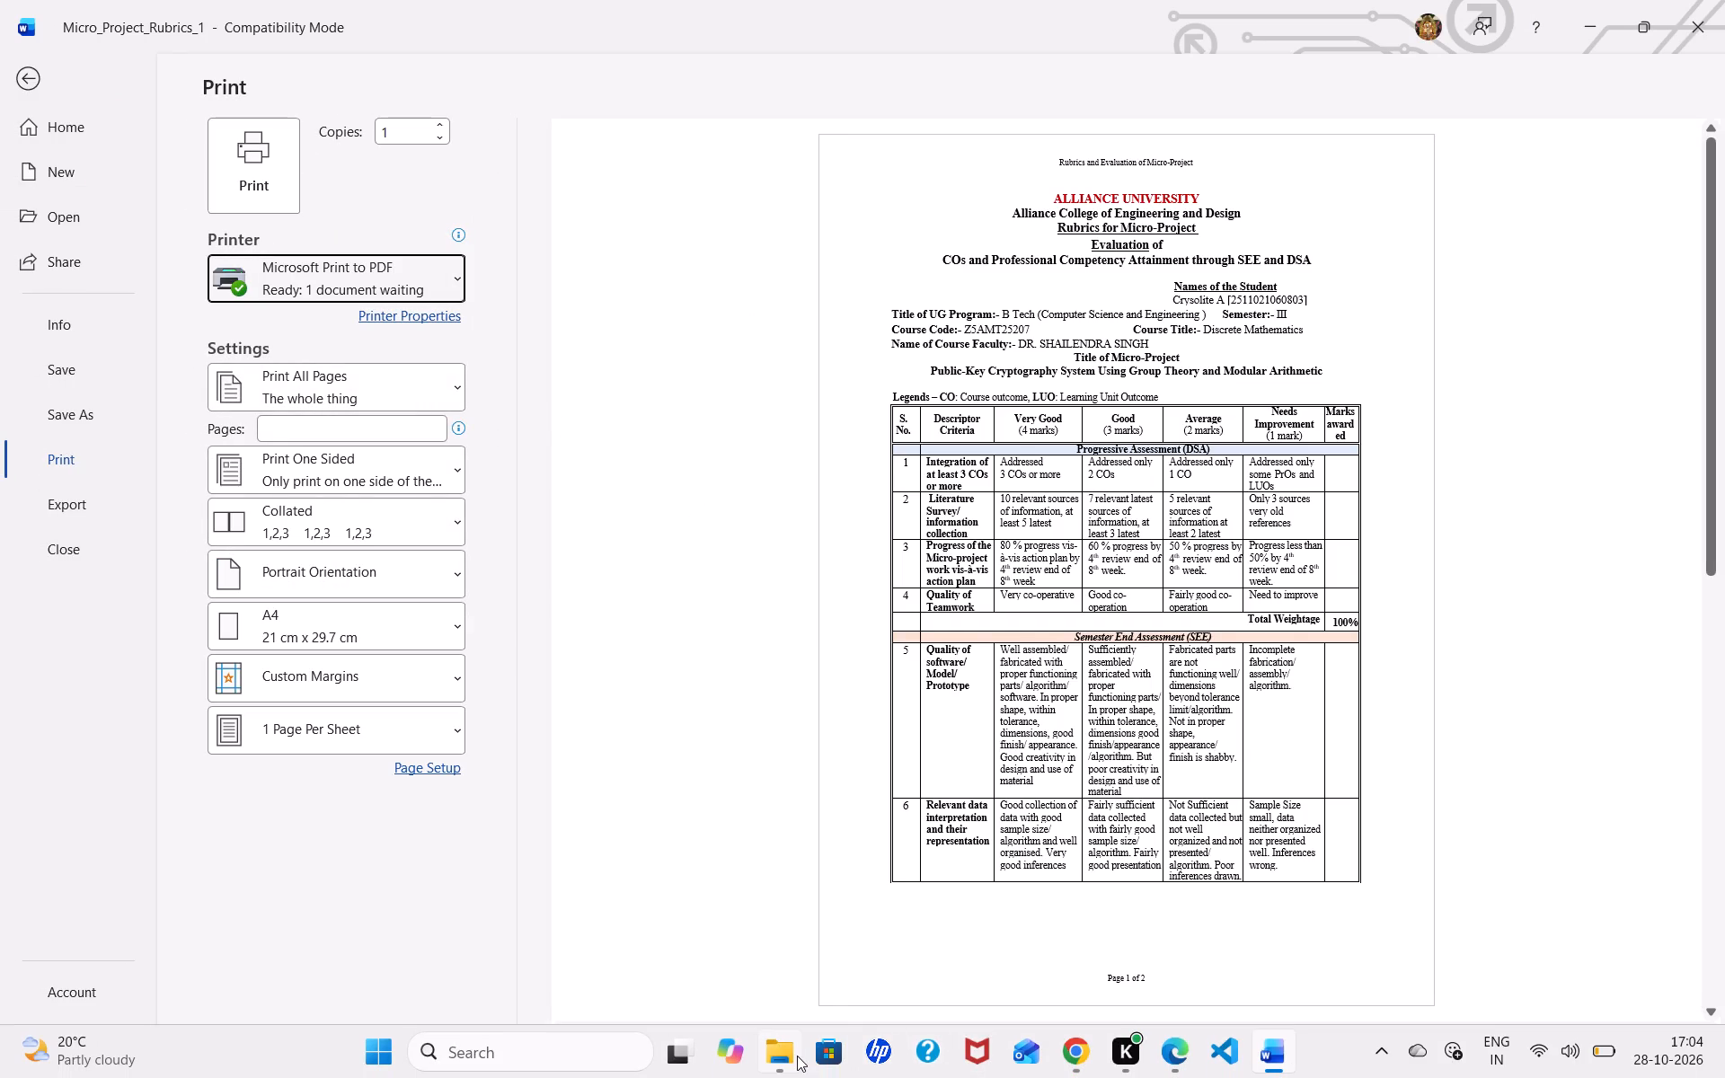
{"action": "left_click", "coordinate": [796, 1056]}
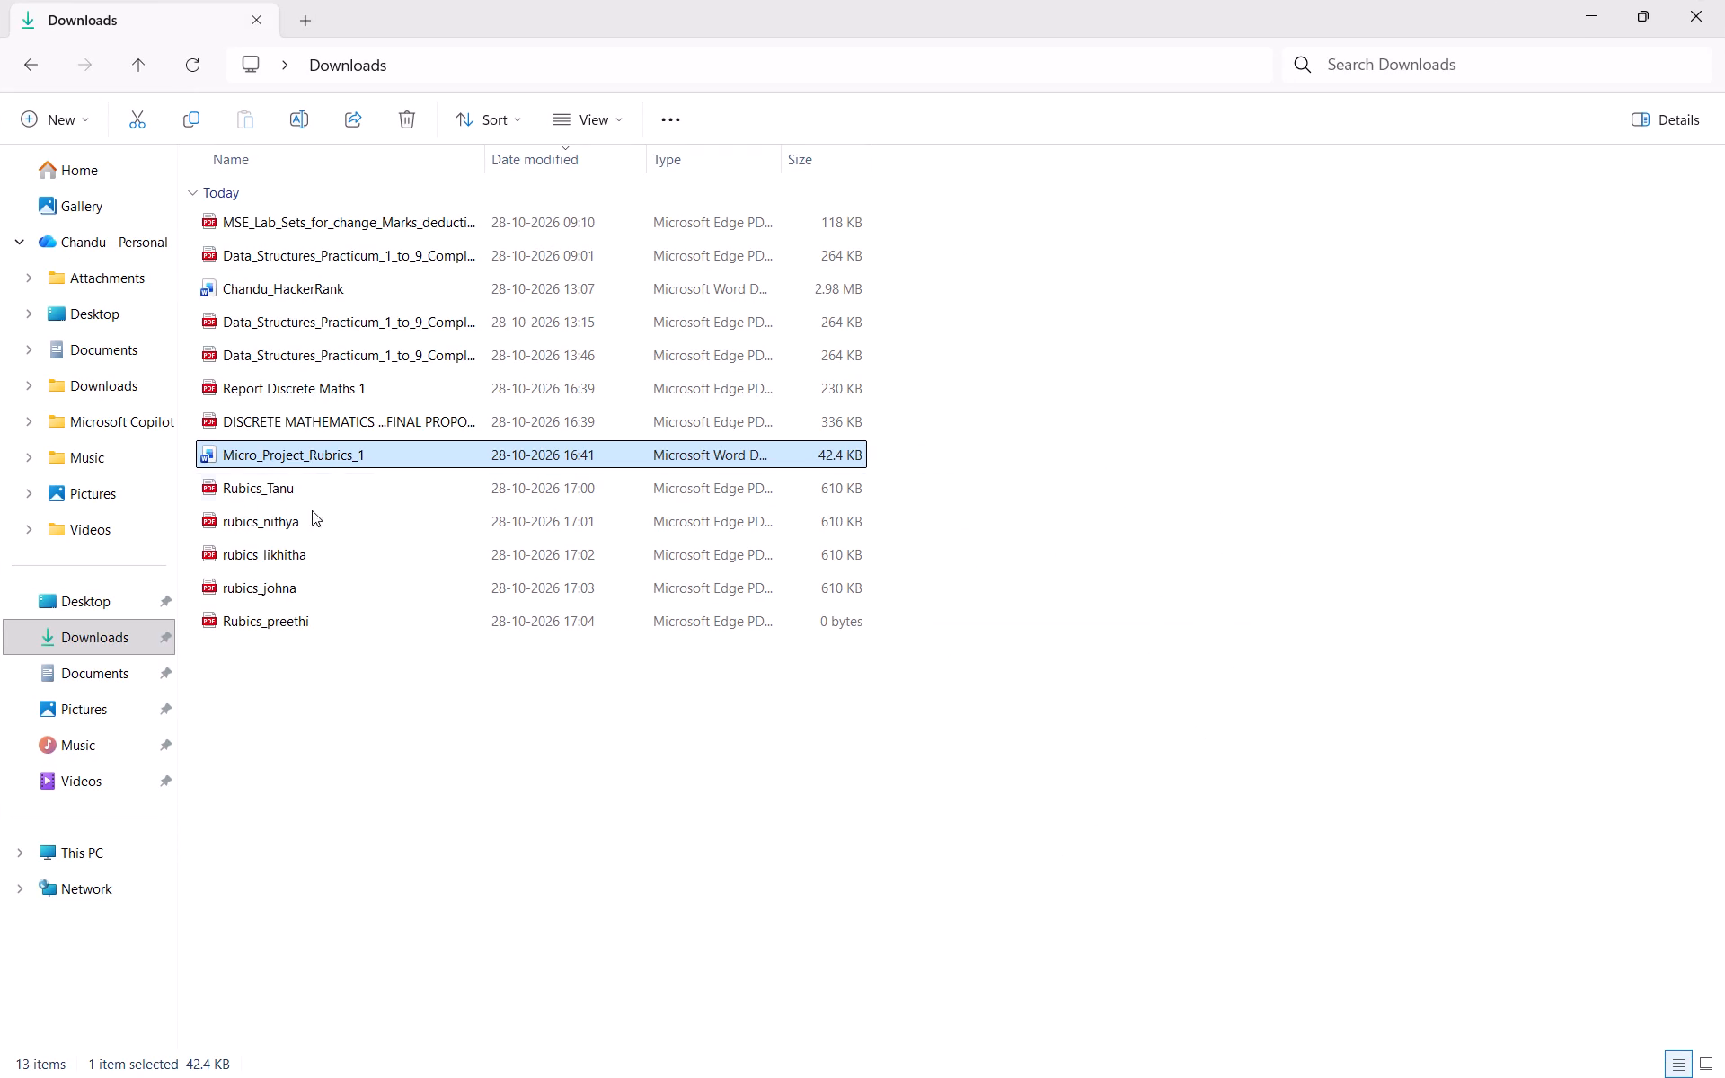
{"action": "double_click", "coordinate": [305, 614]}
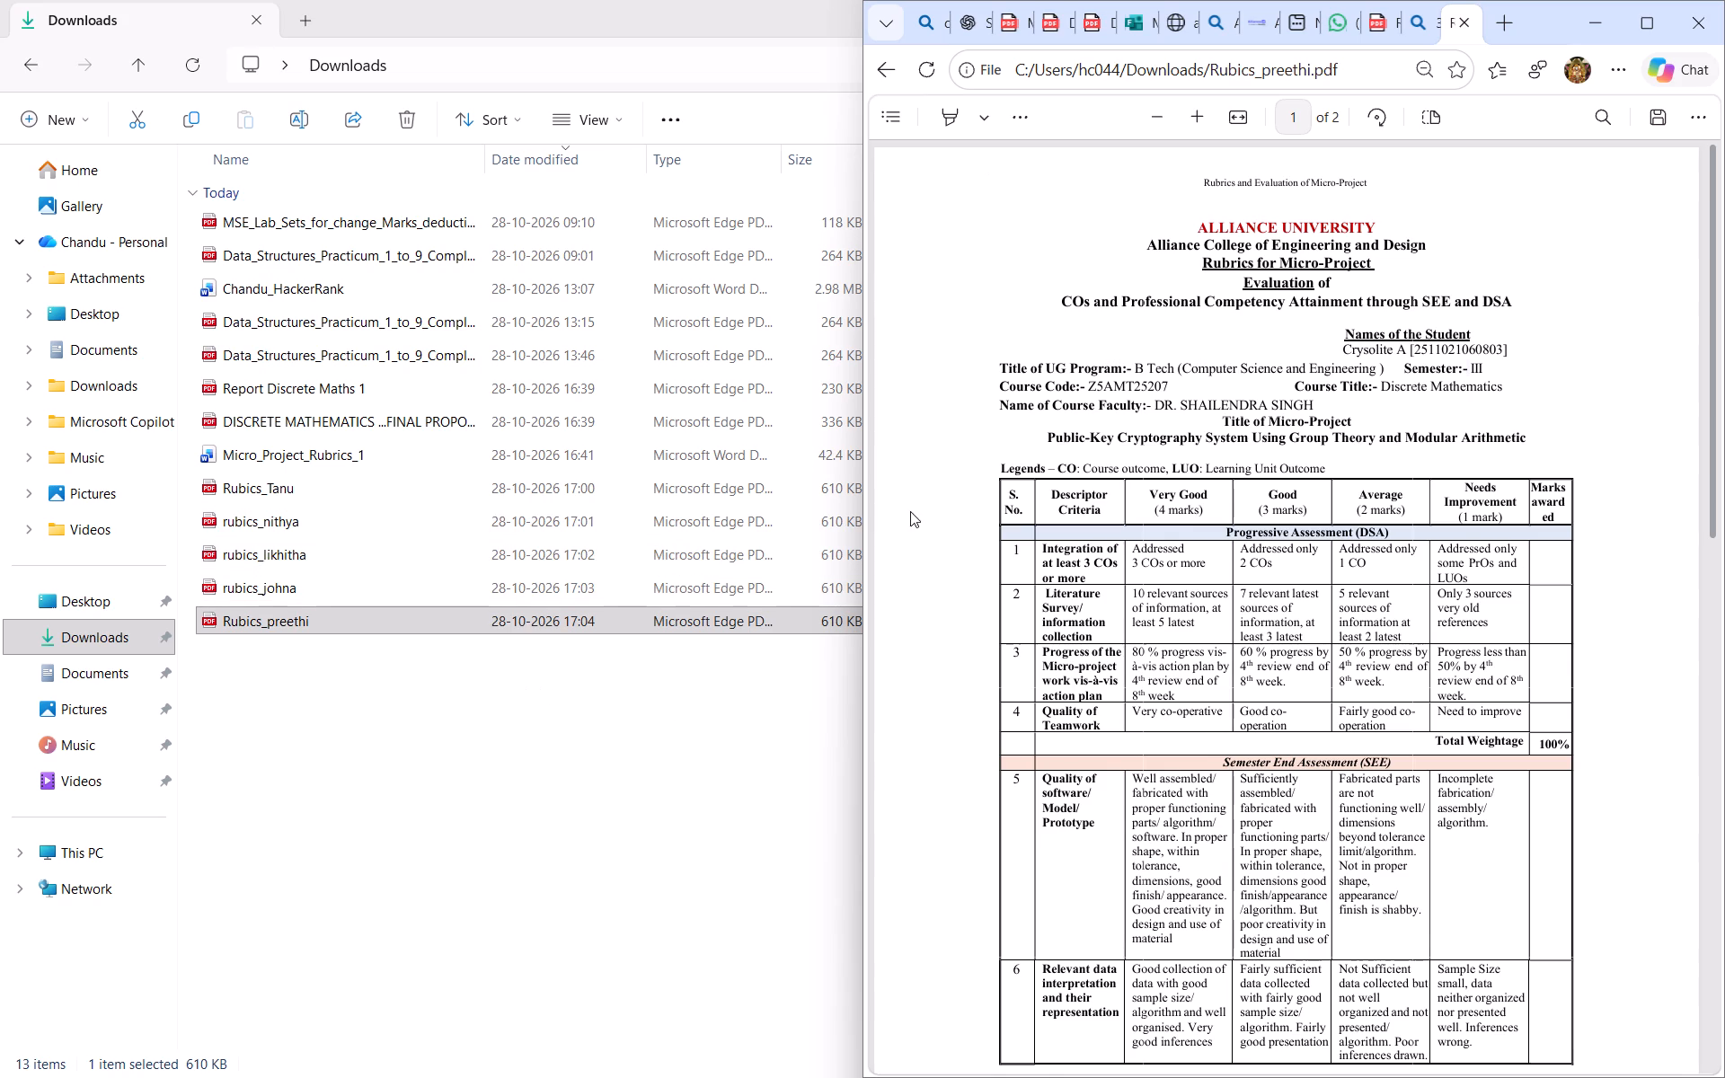
Rename the Rubics_preethi PDF in File Explorer to Rubics_ followed by the sixth team member's name, leaving out the ID number.
{"action": "left_click", "coordinate": [294, 122]}
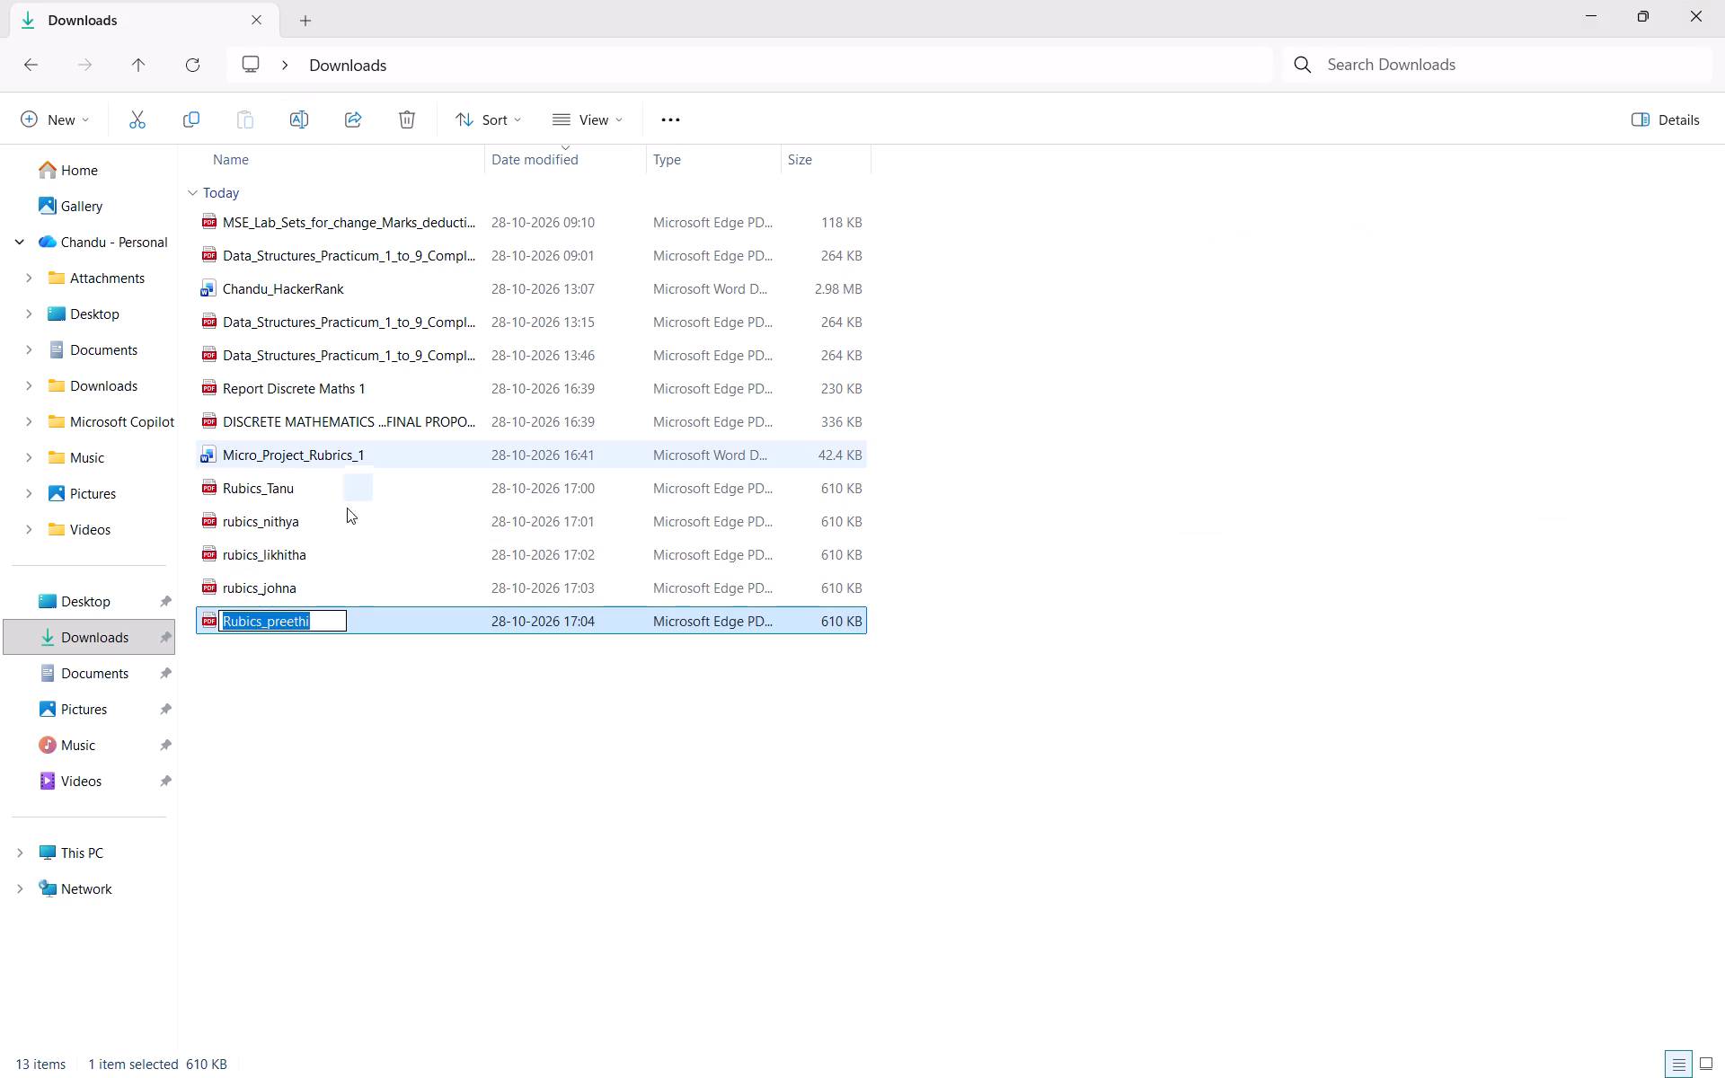
{"action": "left_click", "coordinate": [320, 618]}
{"action": "key", "text": "BackSpace"}
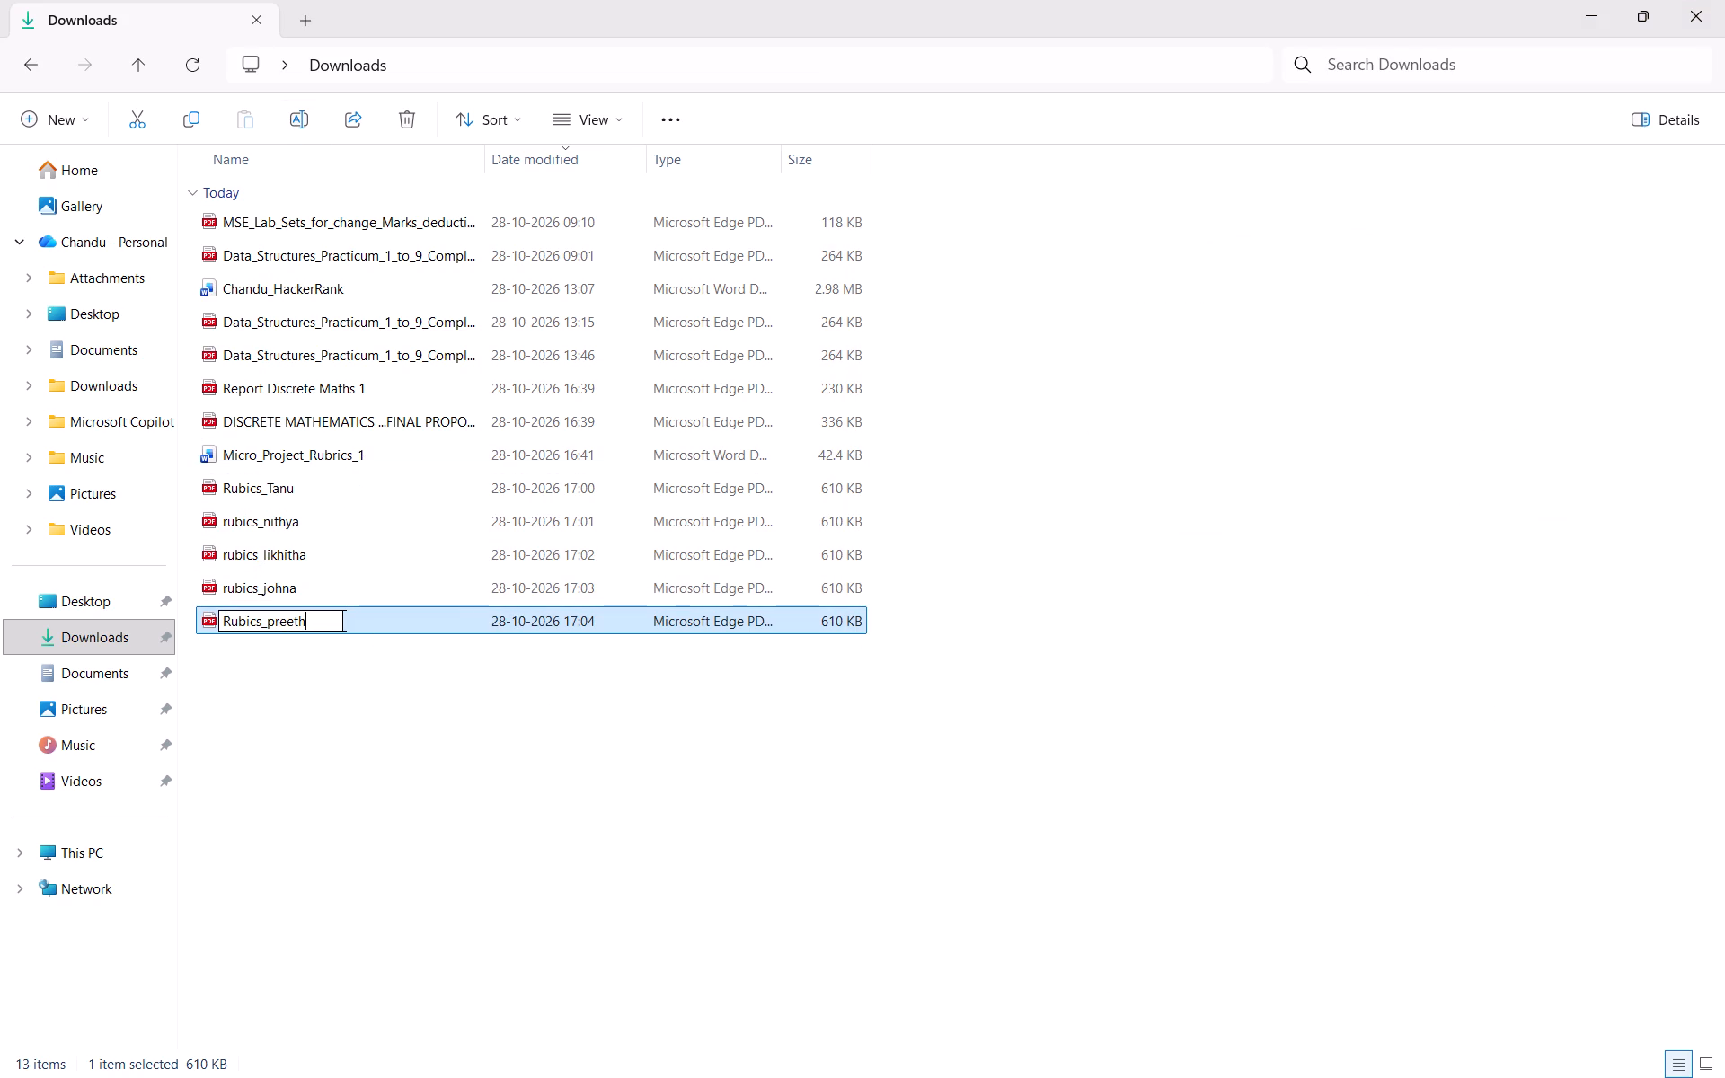
{"action": "key", "text": "BackSpace"}
{"action": "key", "text": "BackSpace"}
{"action": "key", "text": "BackSpace"}
{"action": "key", "text": "BackSpace"}
{"action": "key", "text": "BackSpace"}
{"action": "key", "text": "BackSpace"}
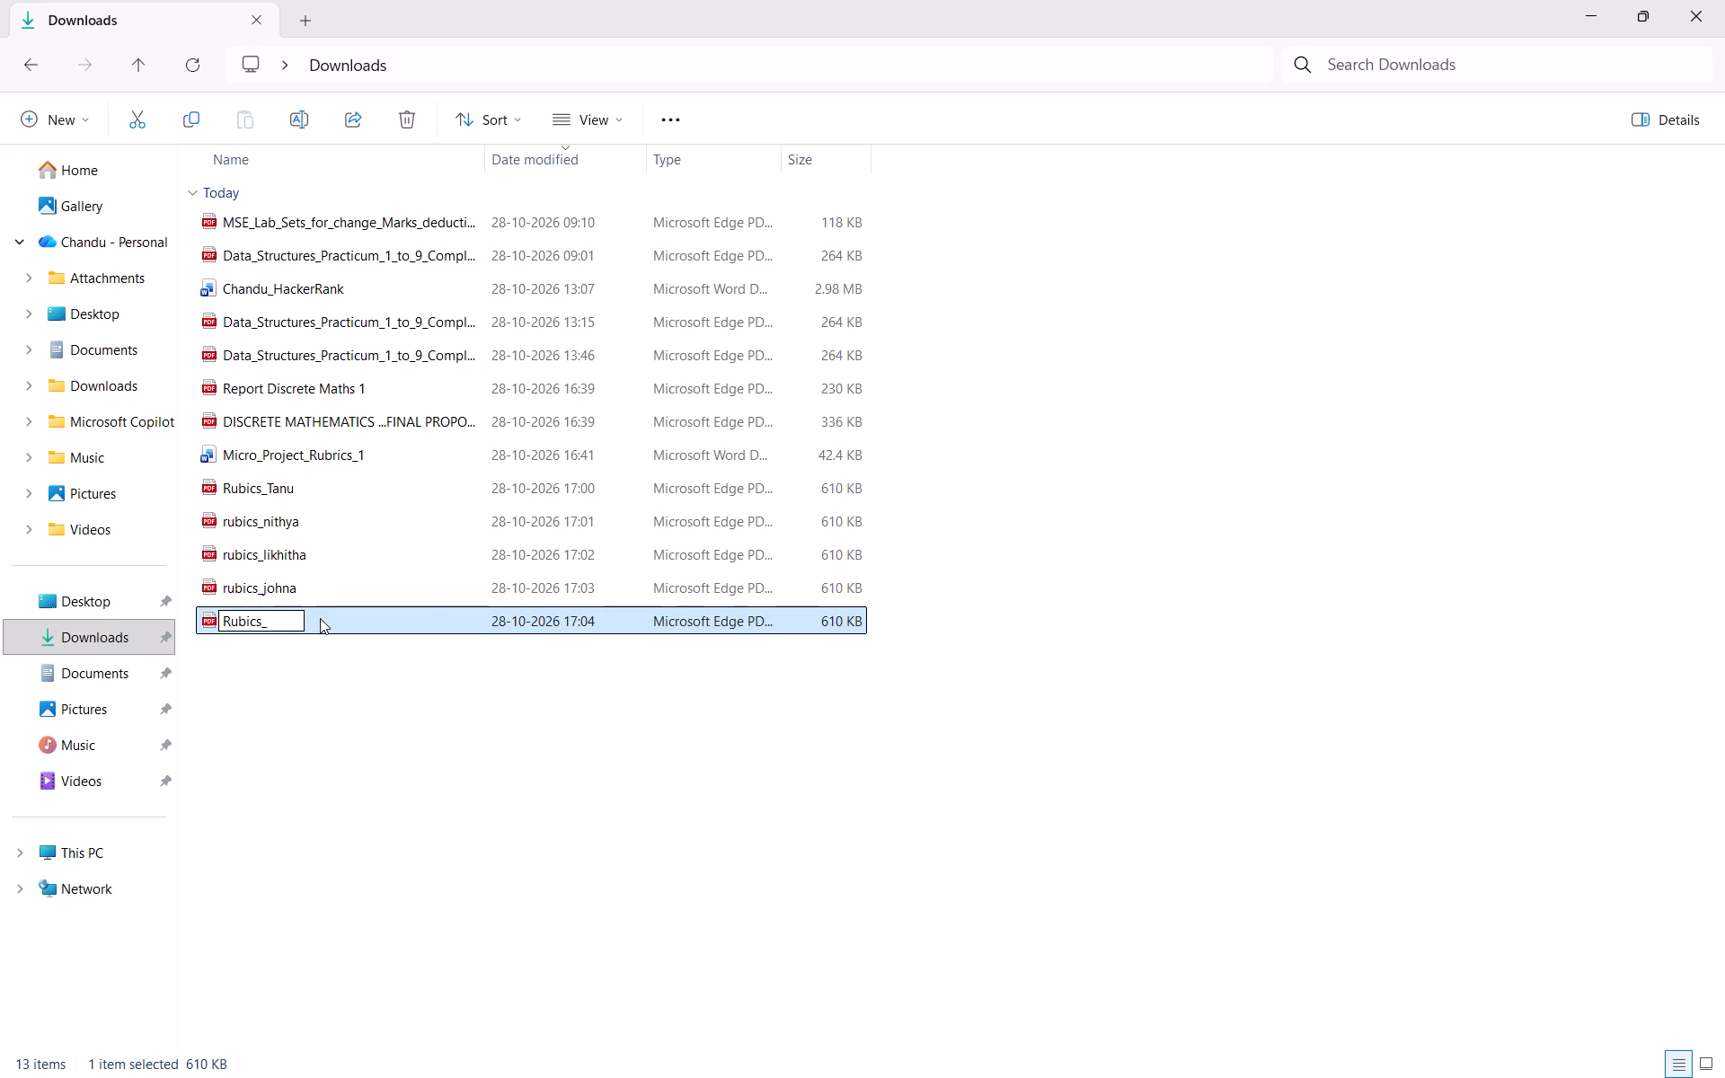
{"action": "key", "text": "ctrl+v"}
{"action": "key", "text": "BackSpace"}
{"action": "key", "text": "BackSpace"}
{"action": "key", "text": "BackSpace"}
{"action": "key", "text": "BackSpace"}
{"action": "key", "text": "BackSpace"}
{"action": "key", "text": "BackSpace"}
{"action": "key", "text": "BackSpace"}
{"action": "key", "text": "BackSpace"}
{"action": "key", "text": "BackSpace"}
{"action": "key", "text": "BackSpace"}
{"action": "key", "text": "BackSpace"}
{"action": "key", "text": "BackSpace"}
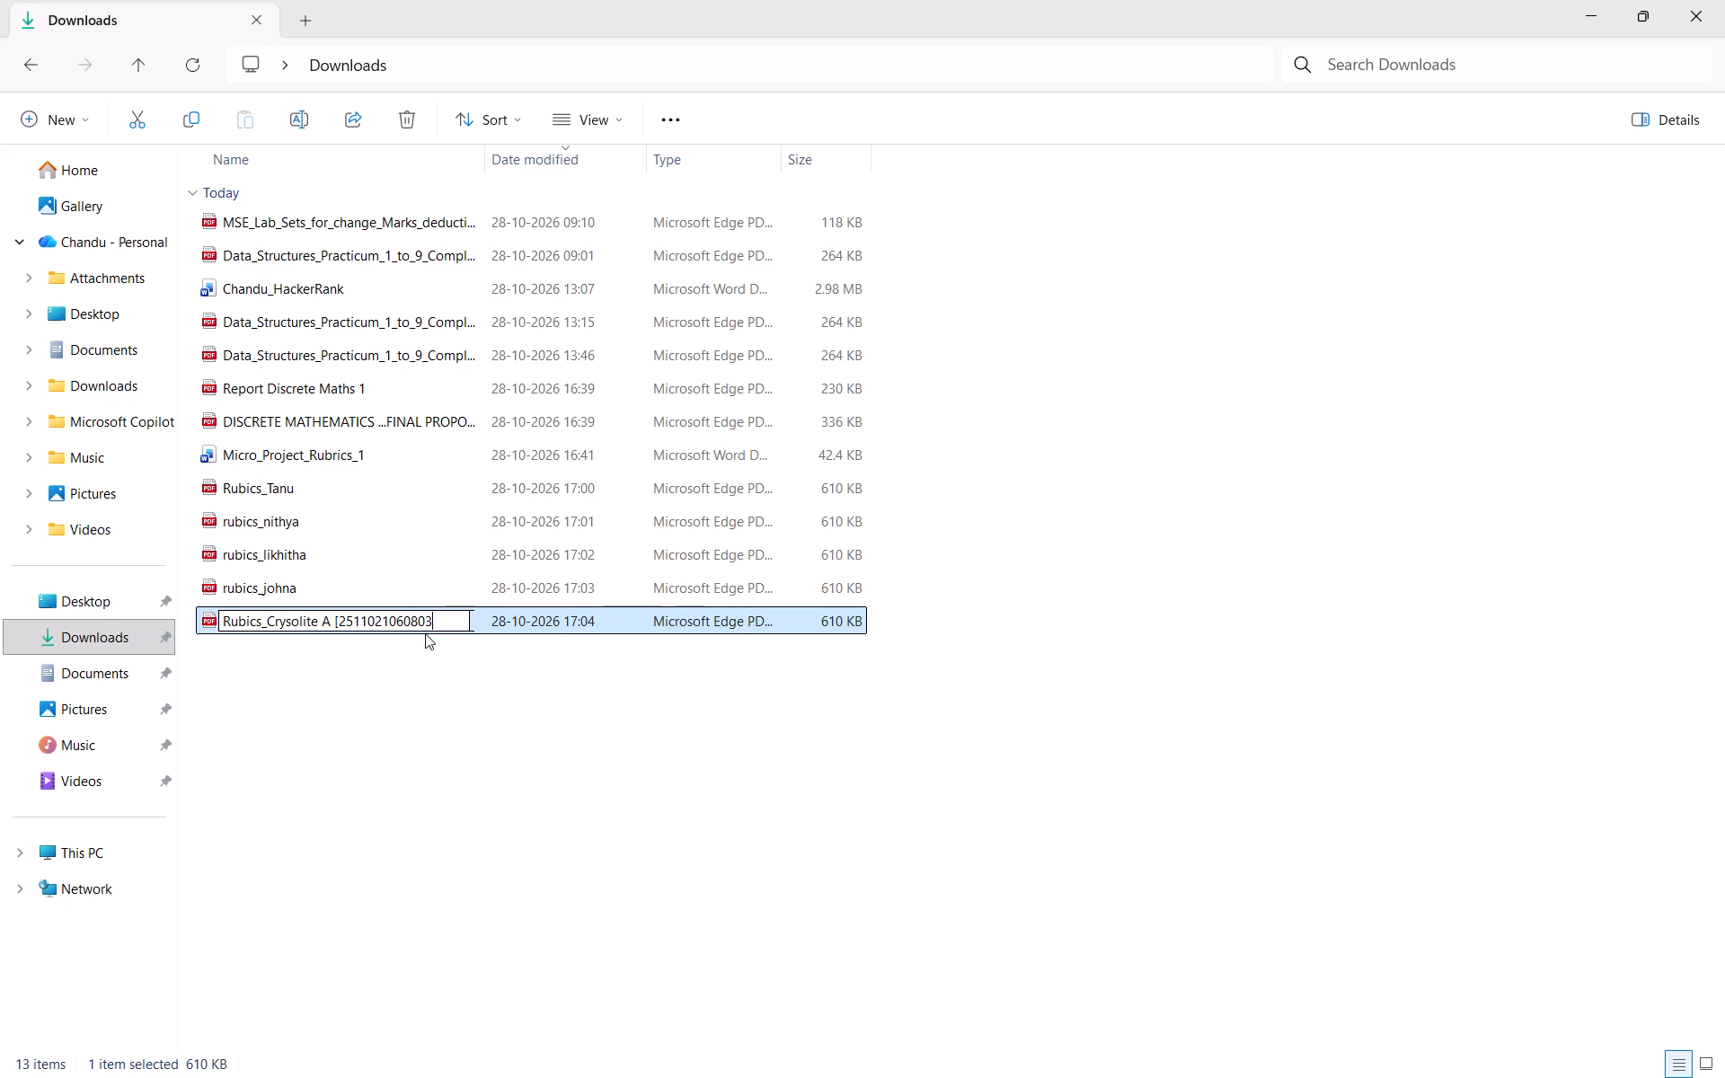
{"action": "key", "text": "BackSpace"}
{"action": "key", "text": "BackSpace"}
{"action": "key", "text": "BackSpace"}
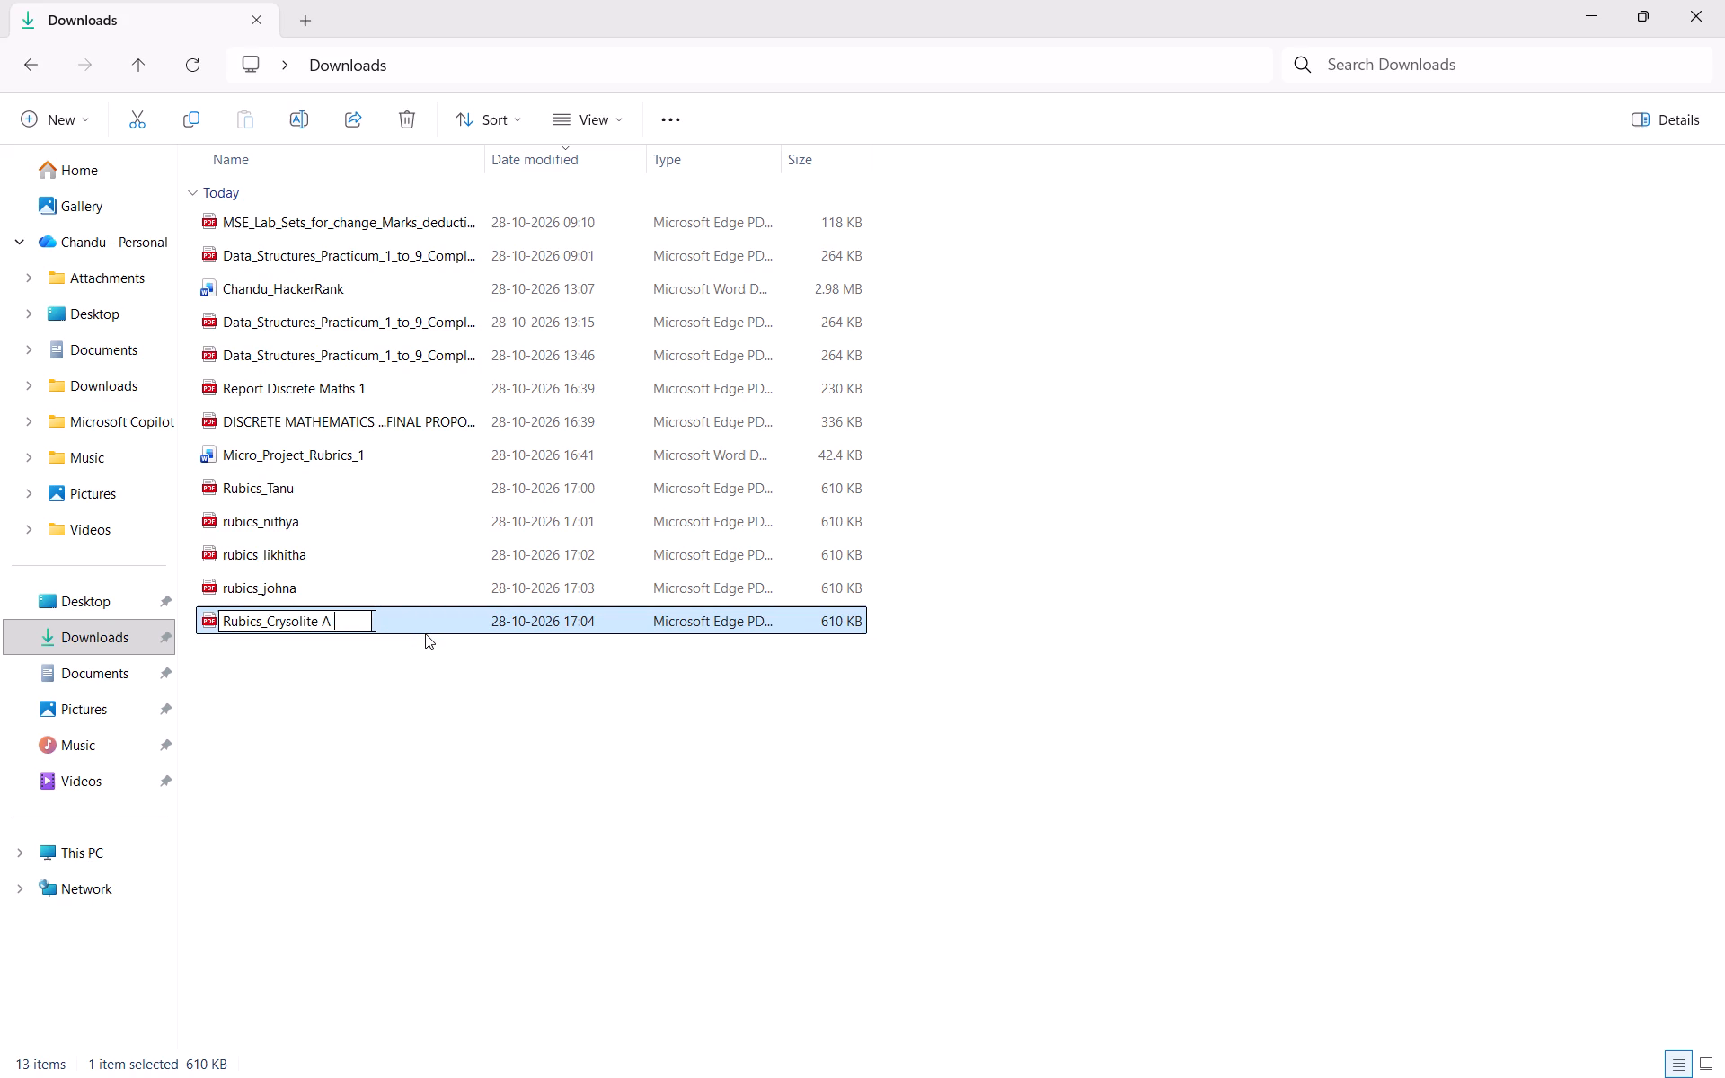
{"action": "key", "text": "Return"}
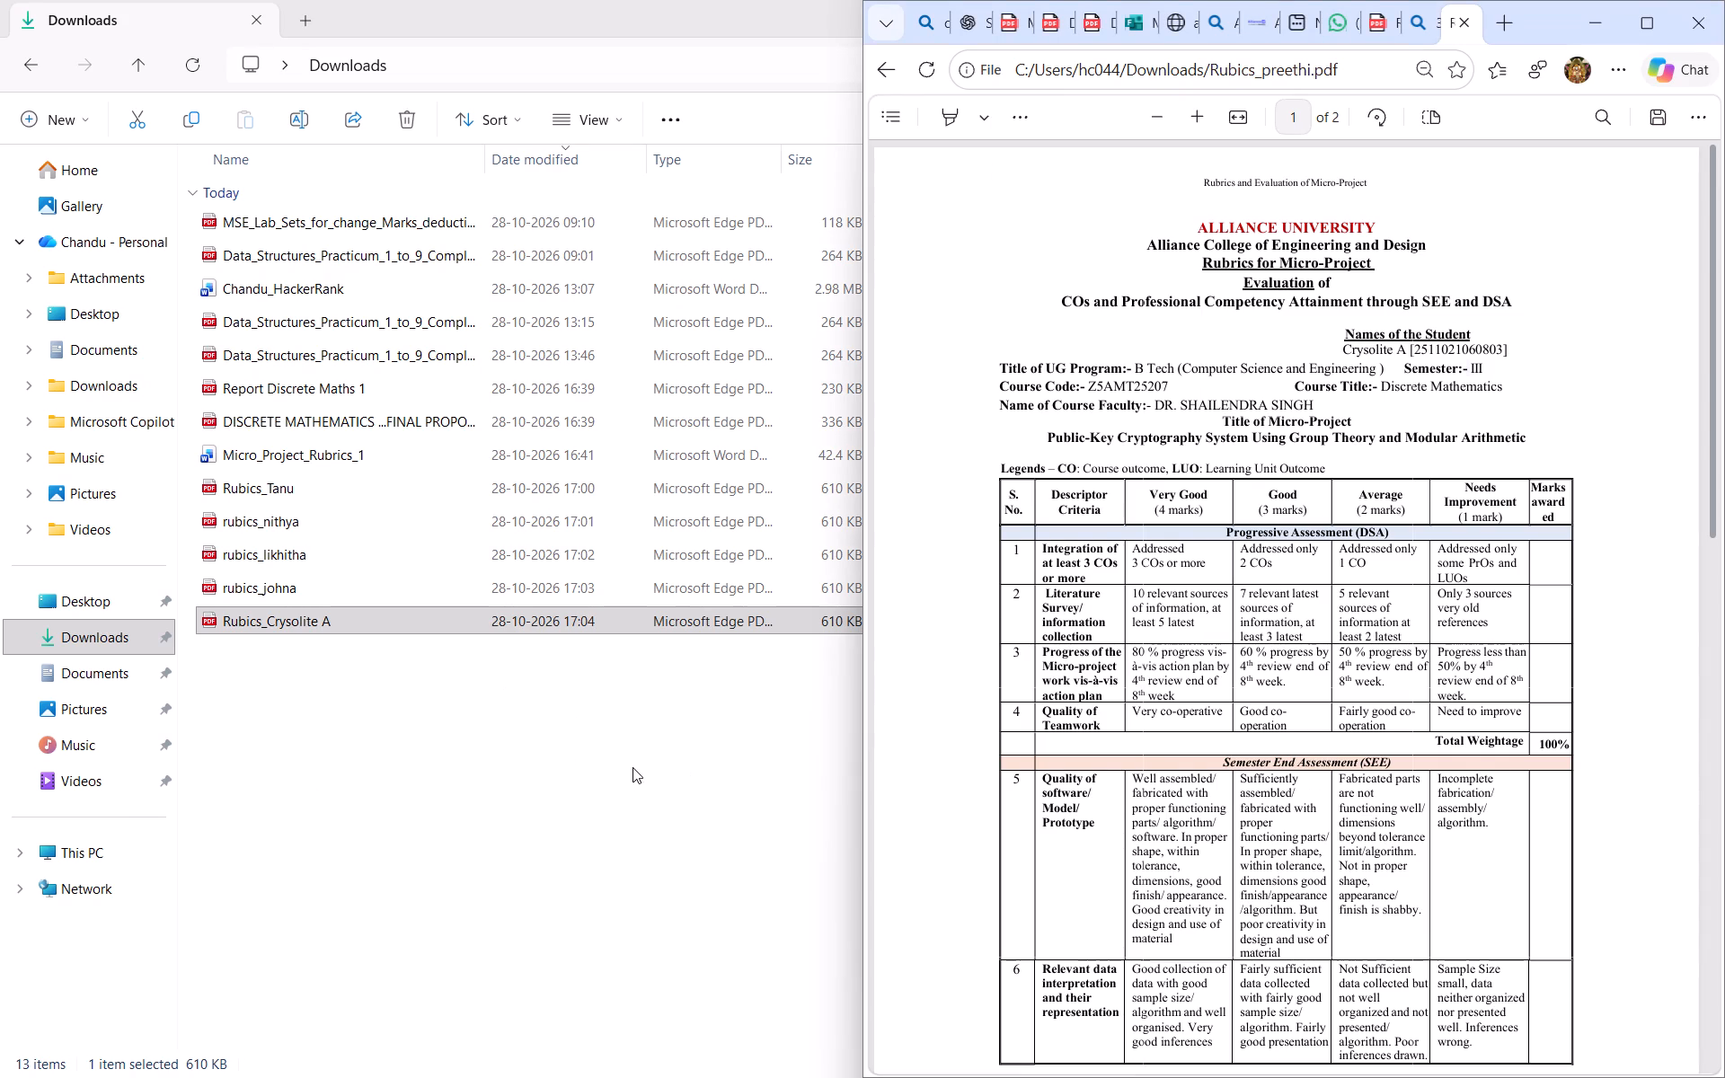
Copy the fifth team member's name and ID from the Student Team Members list in the report PDF in Edge.
{"action": "left_click", "coordinate": [1173, 517]}
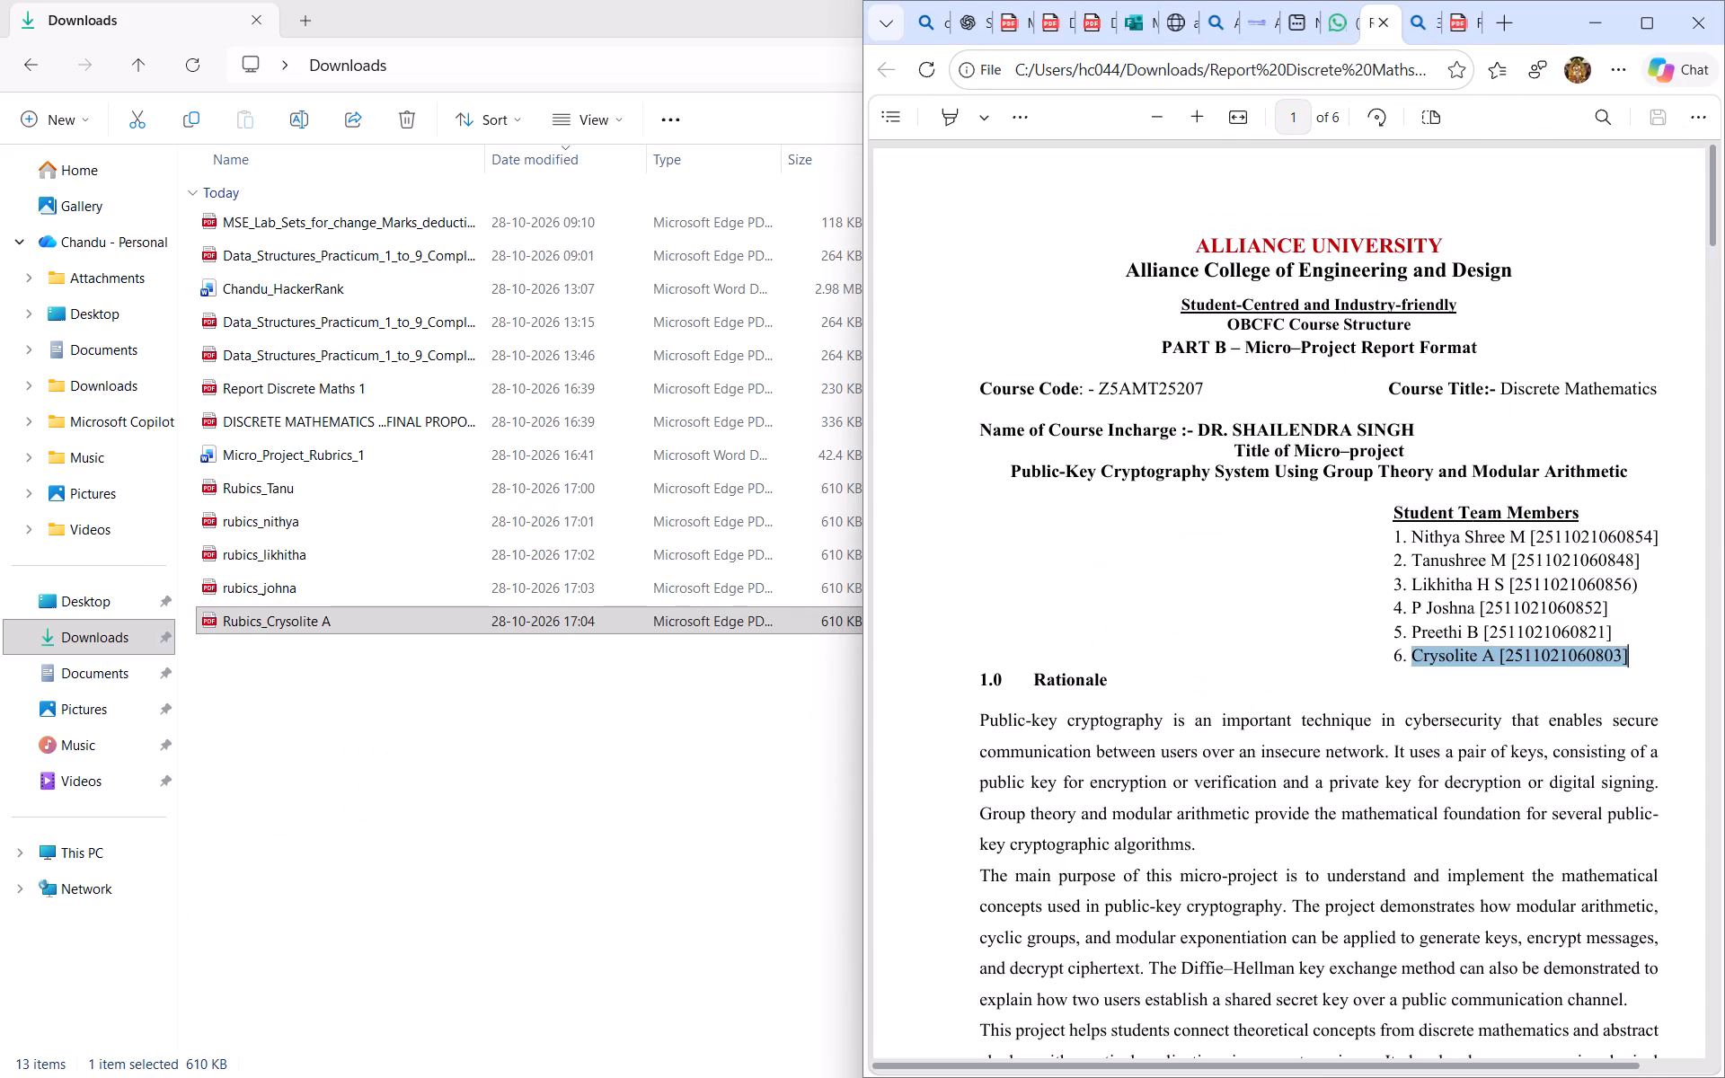
{"action": "left_click", "coordinate": [1414, 632]}
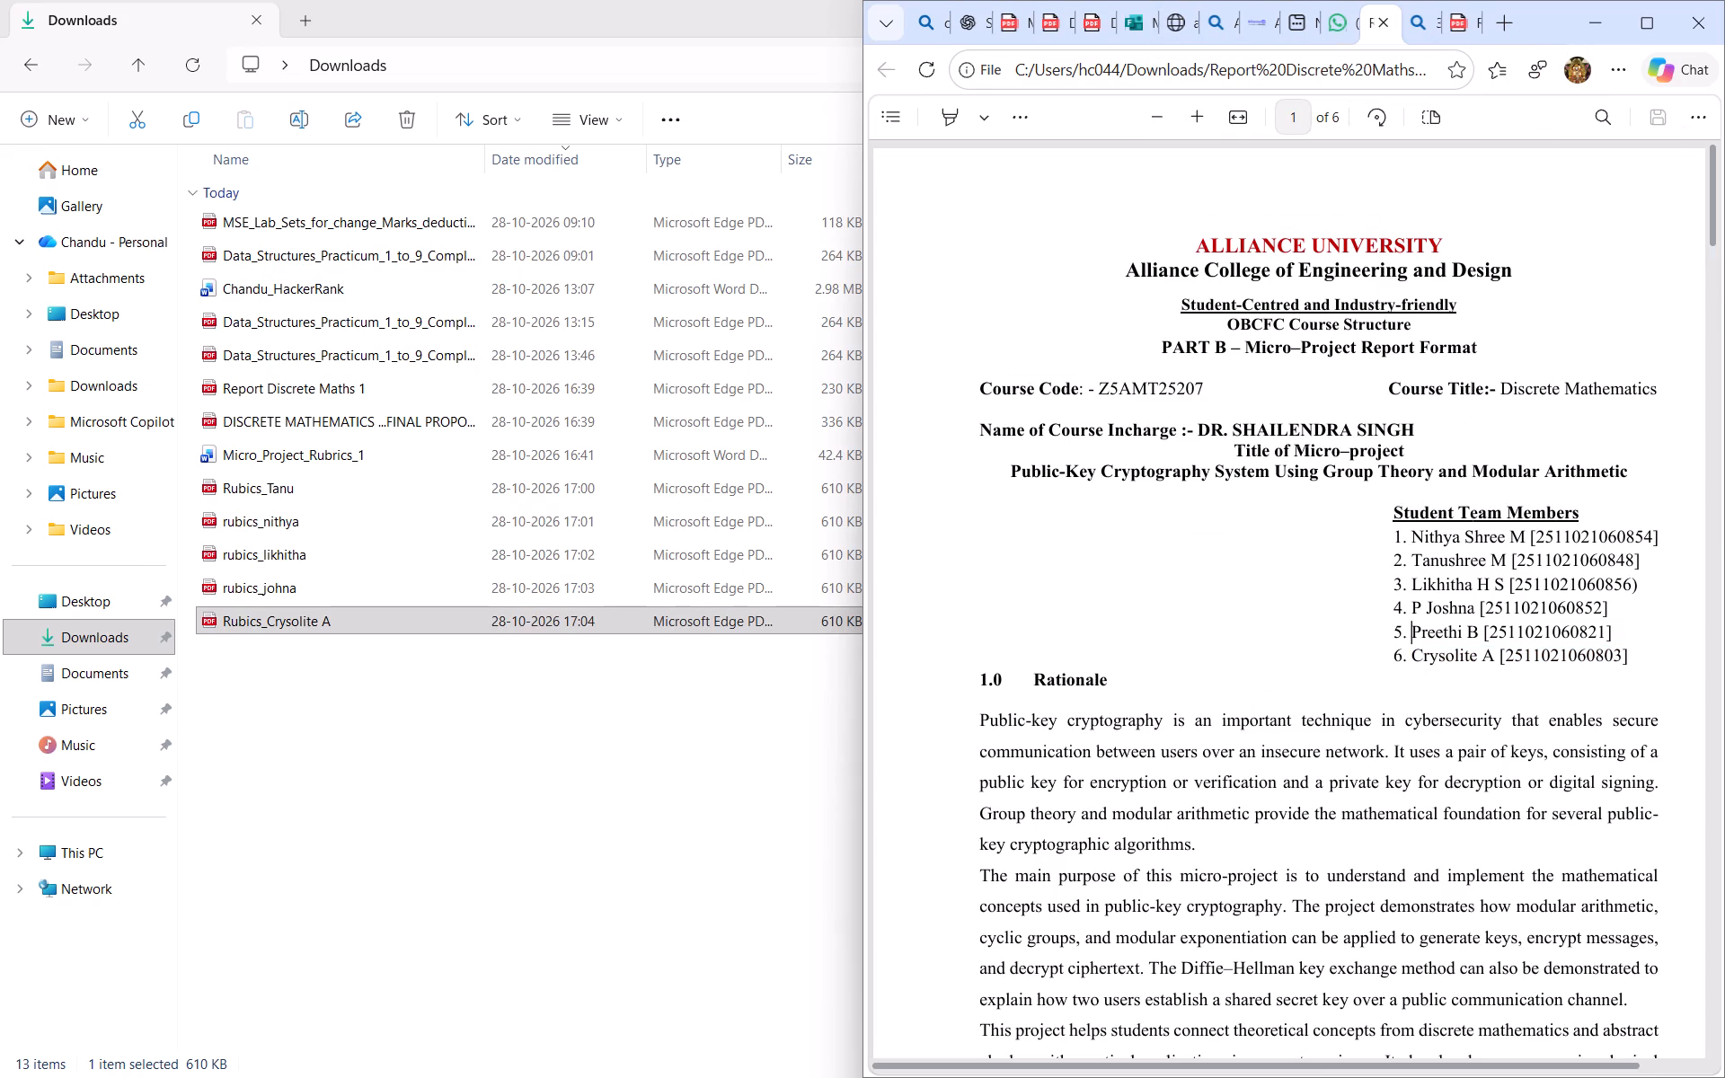
{"action": "left_click_drag", "start_coordinate": [1613, 629], "coordinate": [1412, 633]}
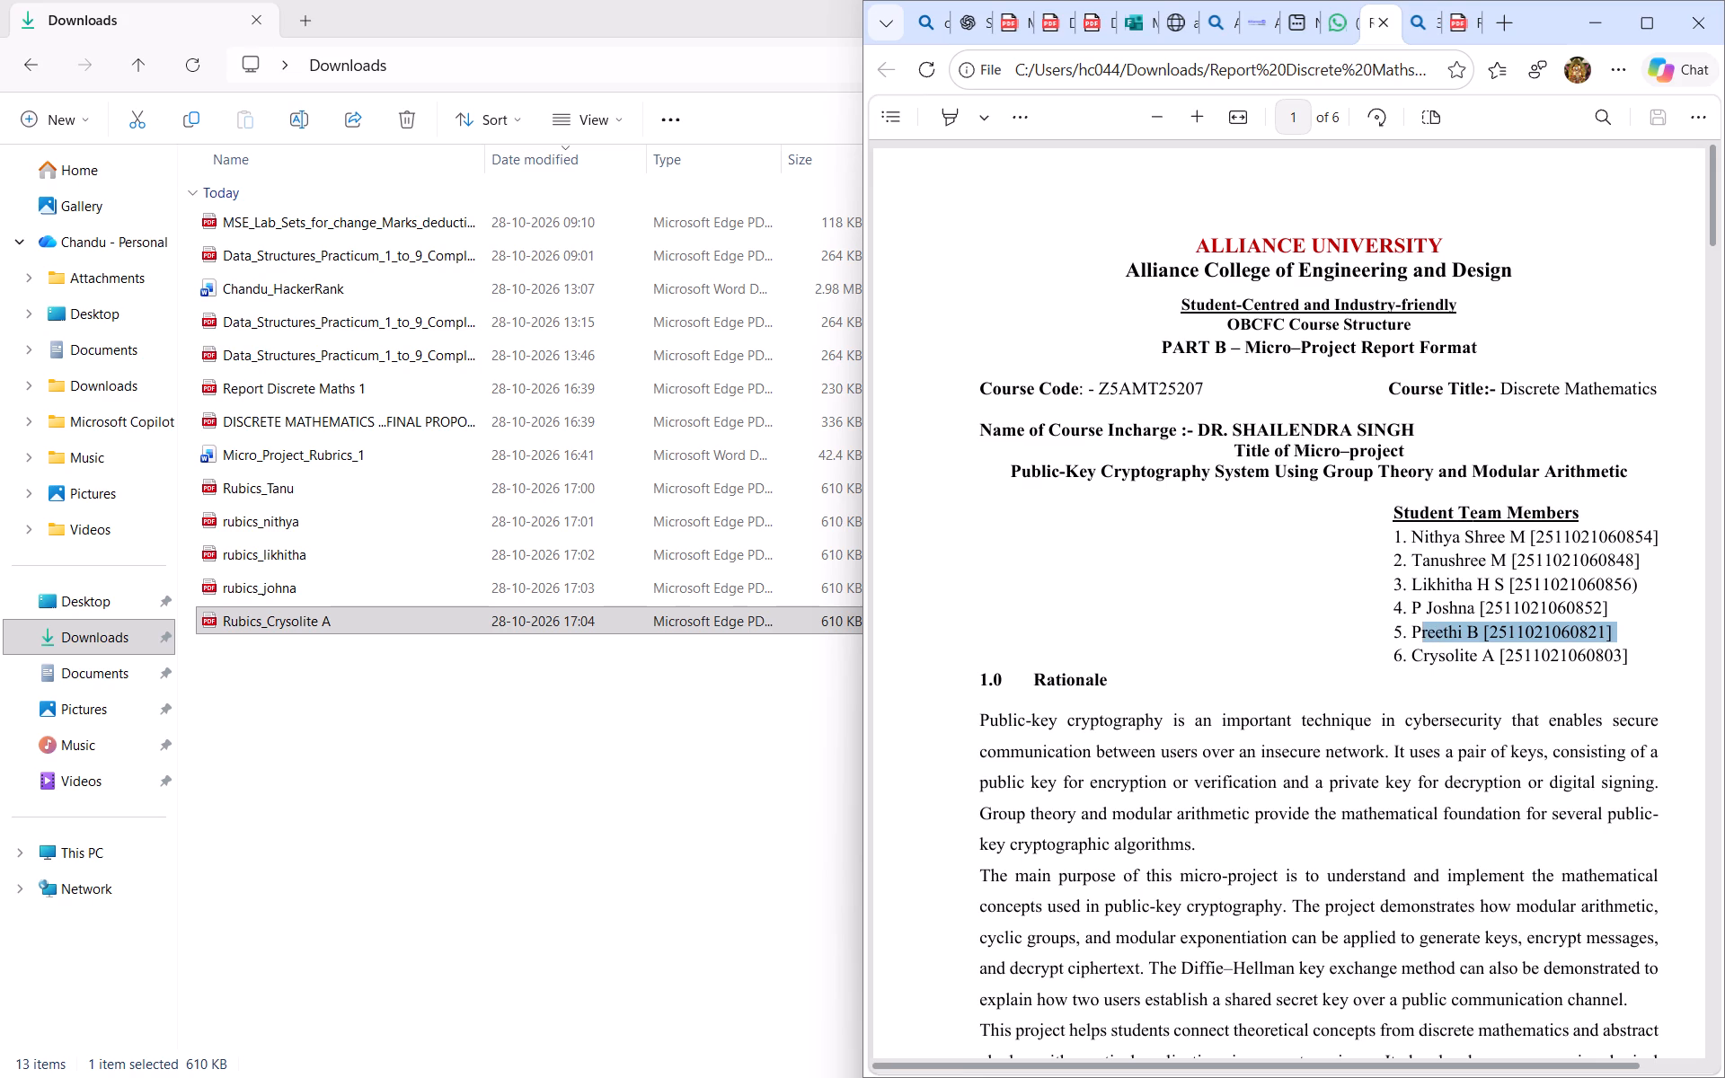
{"action": "left_click_drag", "start_coordinate": [1412, 633], "coordinate": [1407, 633]}
{"action": "left_click_drag", "start_coordinate": [1407, 633], "coordinate": [1411, 633]}
{"action": "key", "text": "ctrl+c"}
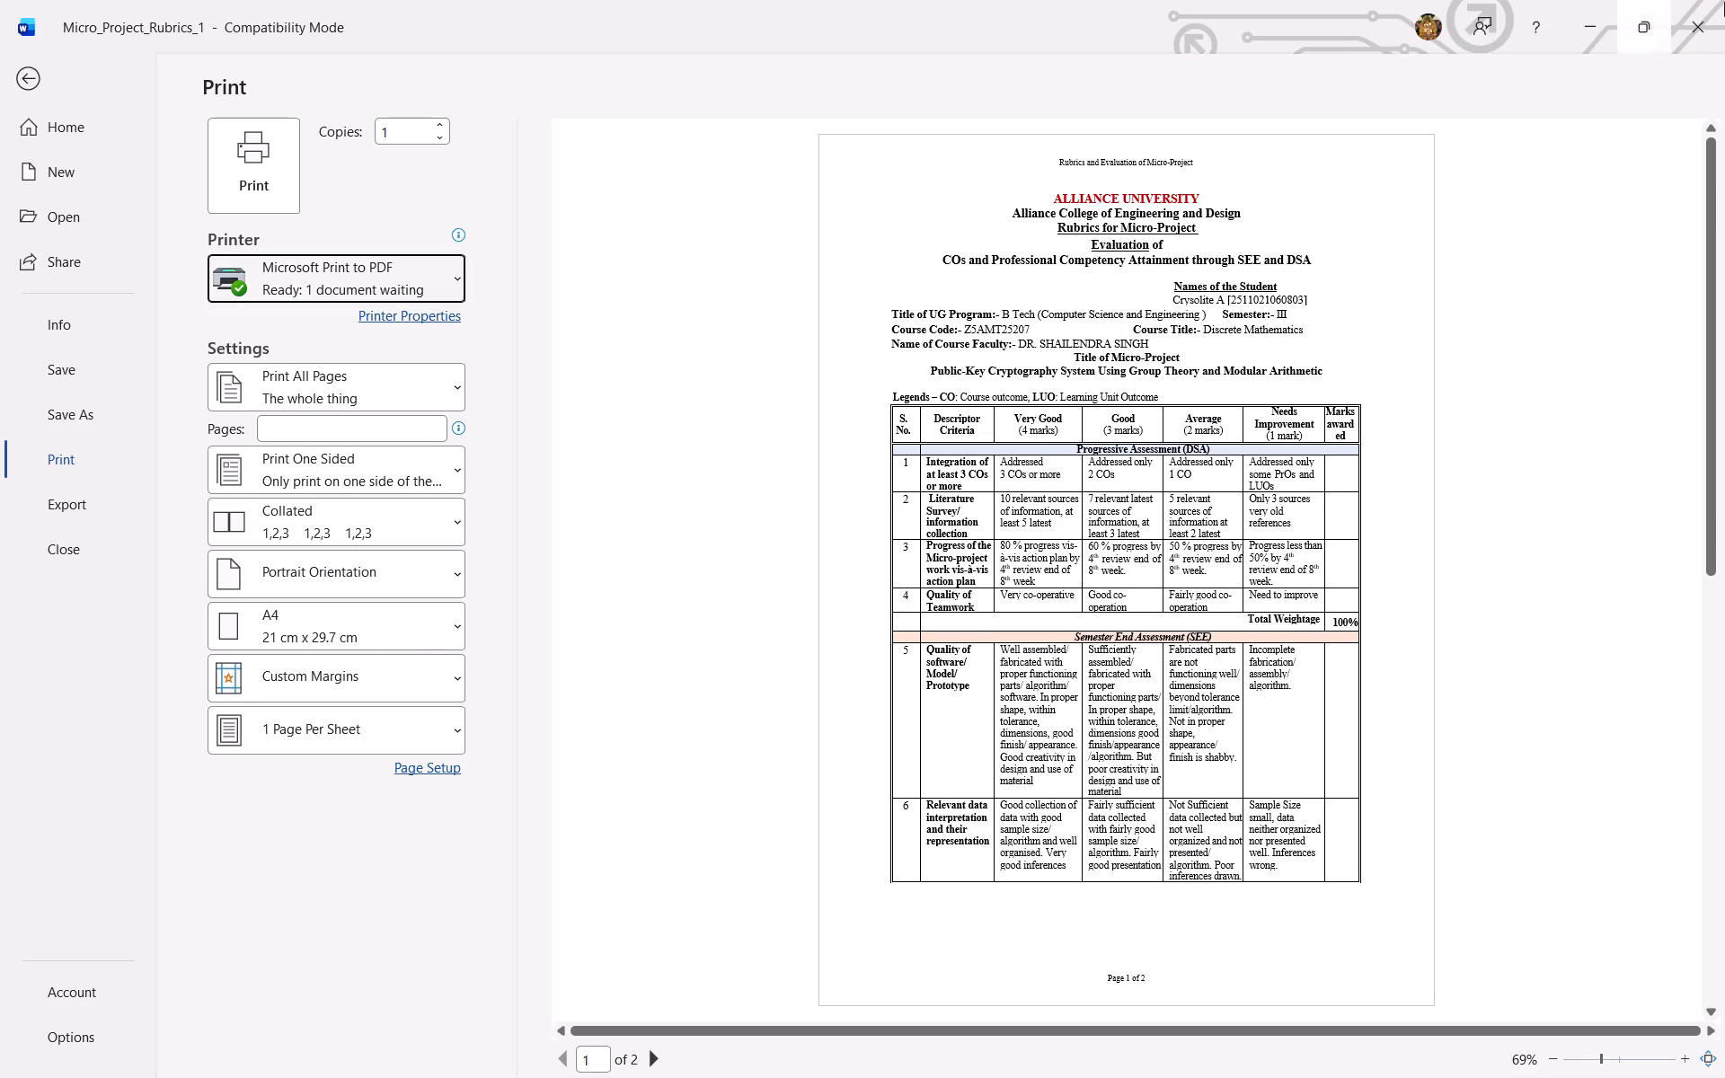
In the Word form, replace the entry under "Names of the Student" with the copied name and ID, keeping "Title of UG Program" on its own line.
{"action": "left_click", "coordinate": [765, 367]}
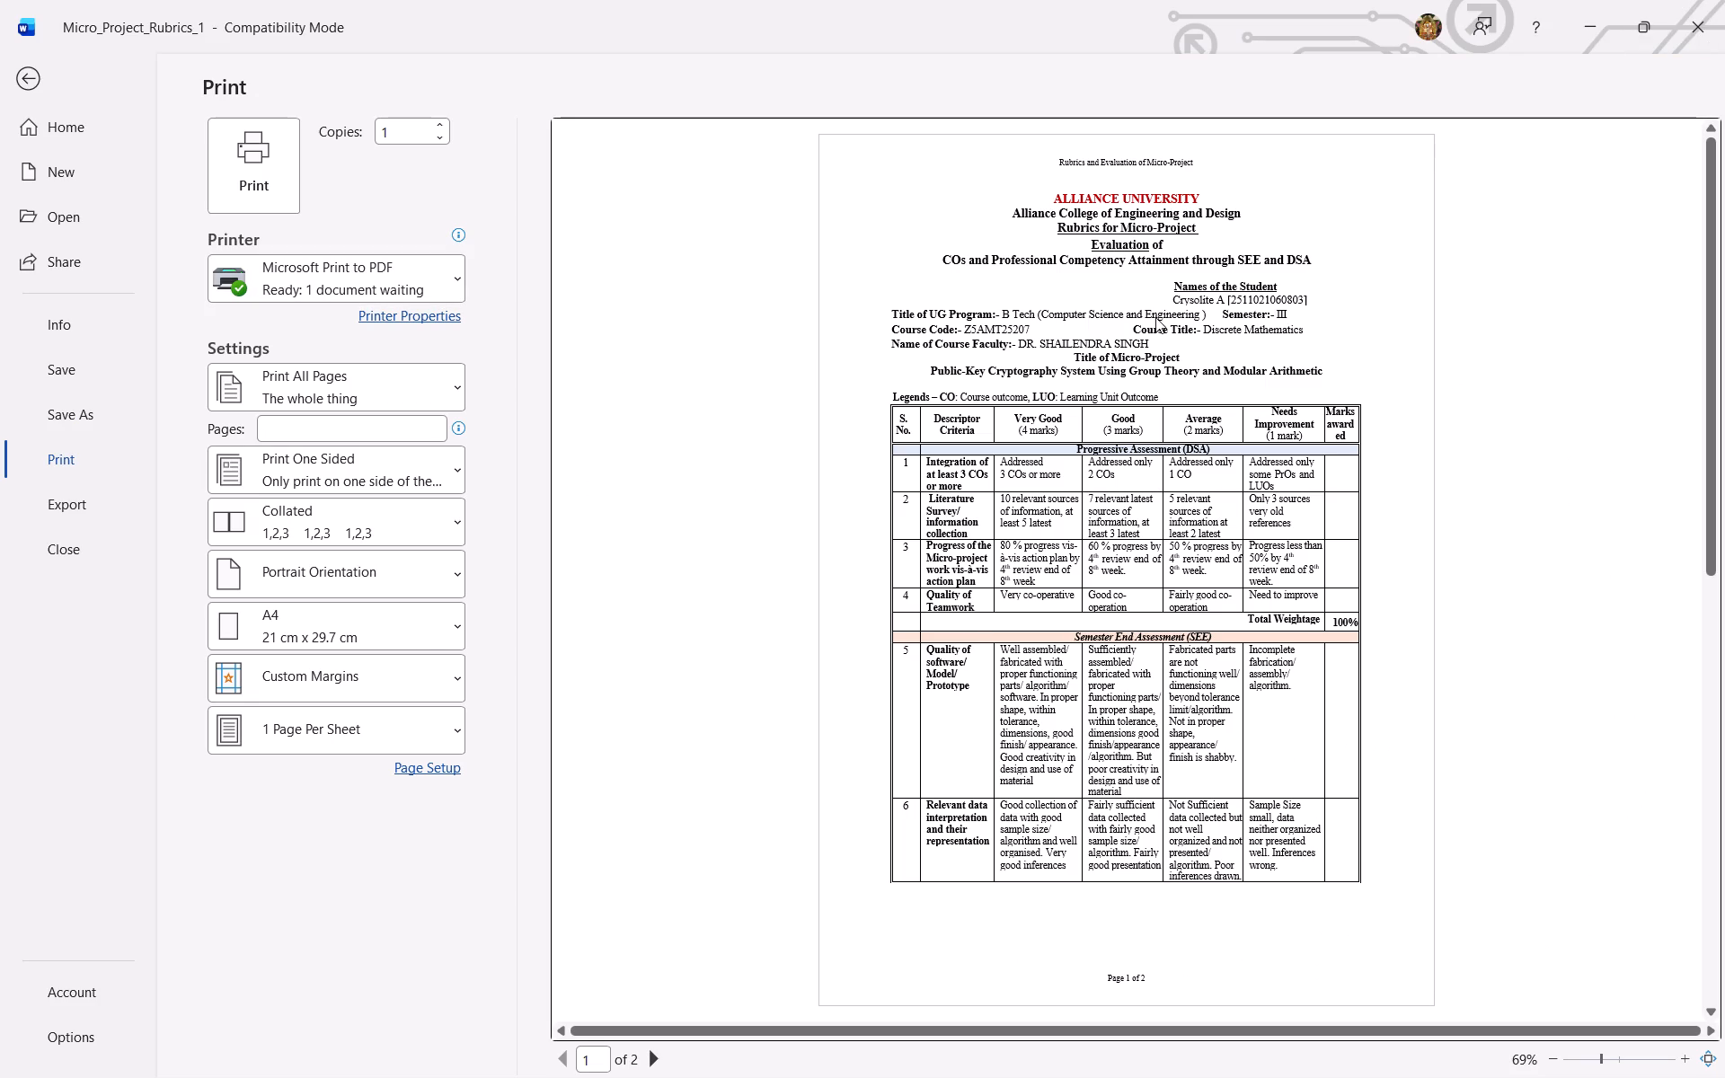
{"action": "left_click", "coordinate": [39, 75]}
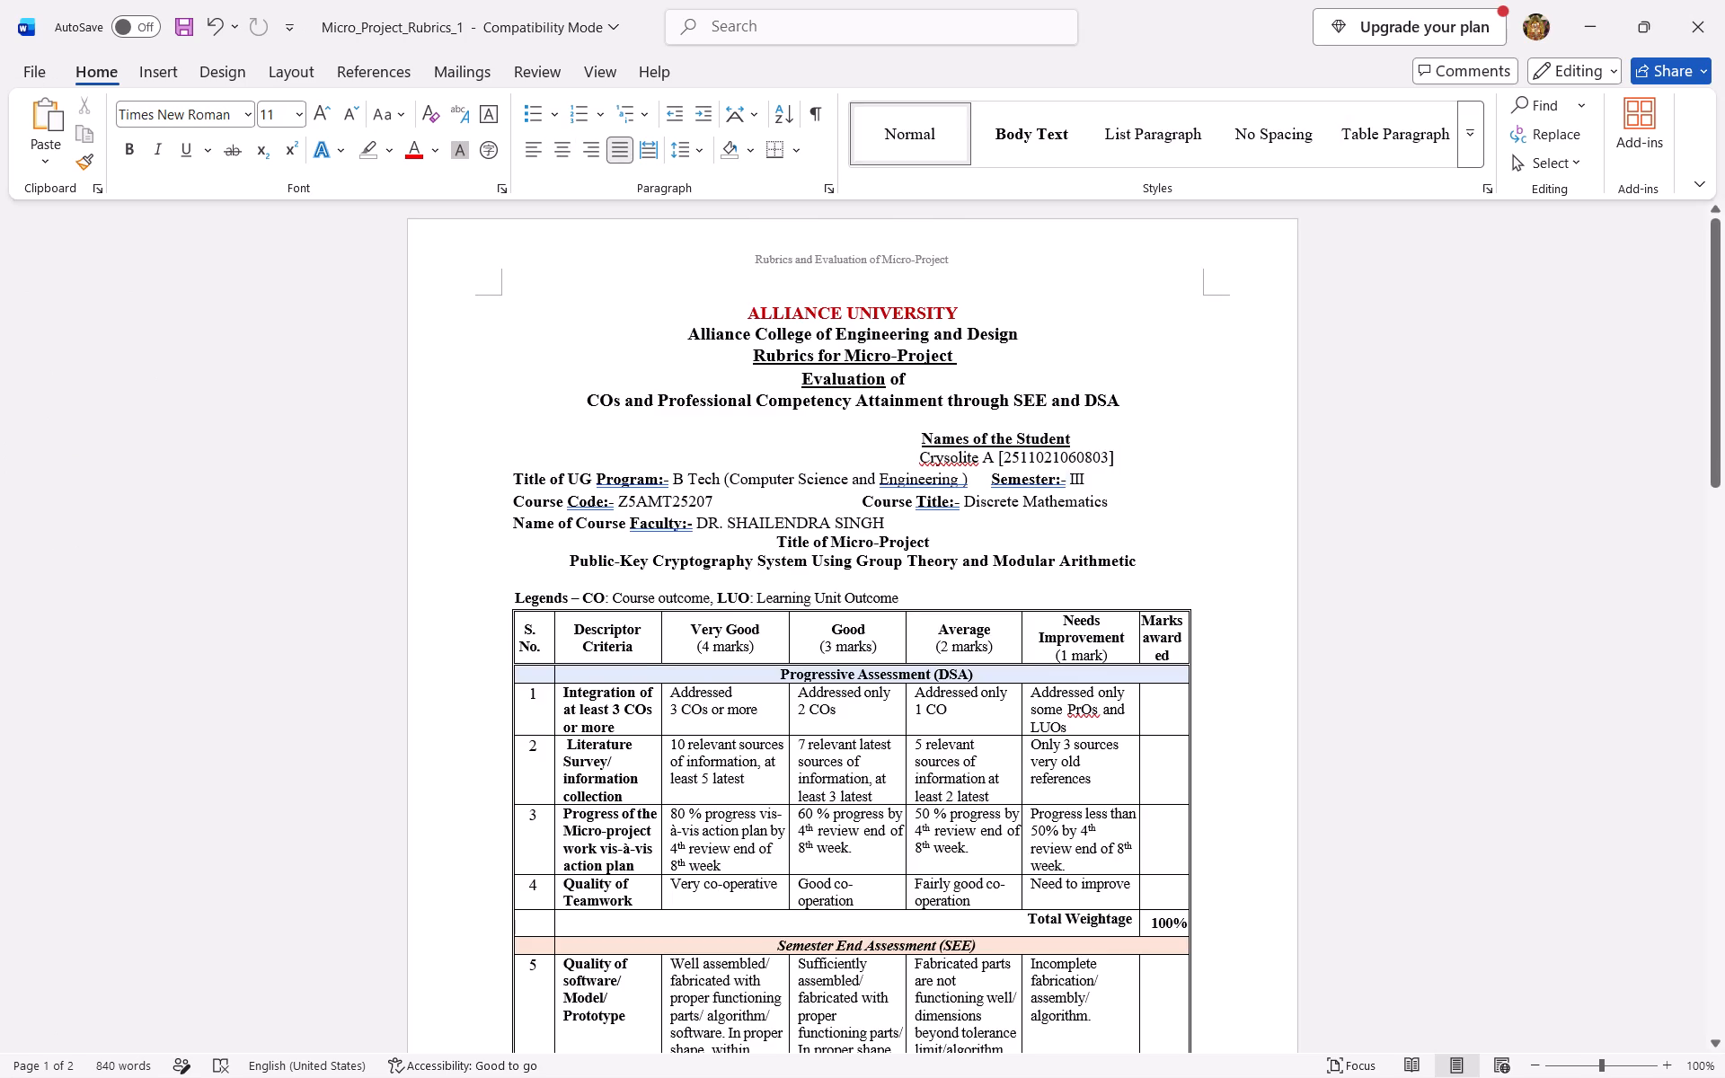
{"action": "left_click", "coordinate": [1121, 461]}
{"action": "left_click_drag", "start_coordinate": [1121, 461], "coordinate": [950, 459]}
{"action": "key", "text": "ctrl+v"}
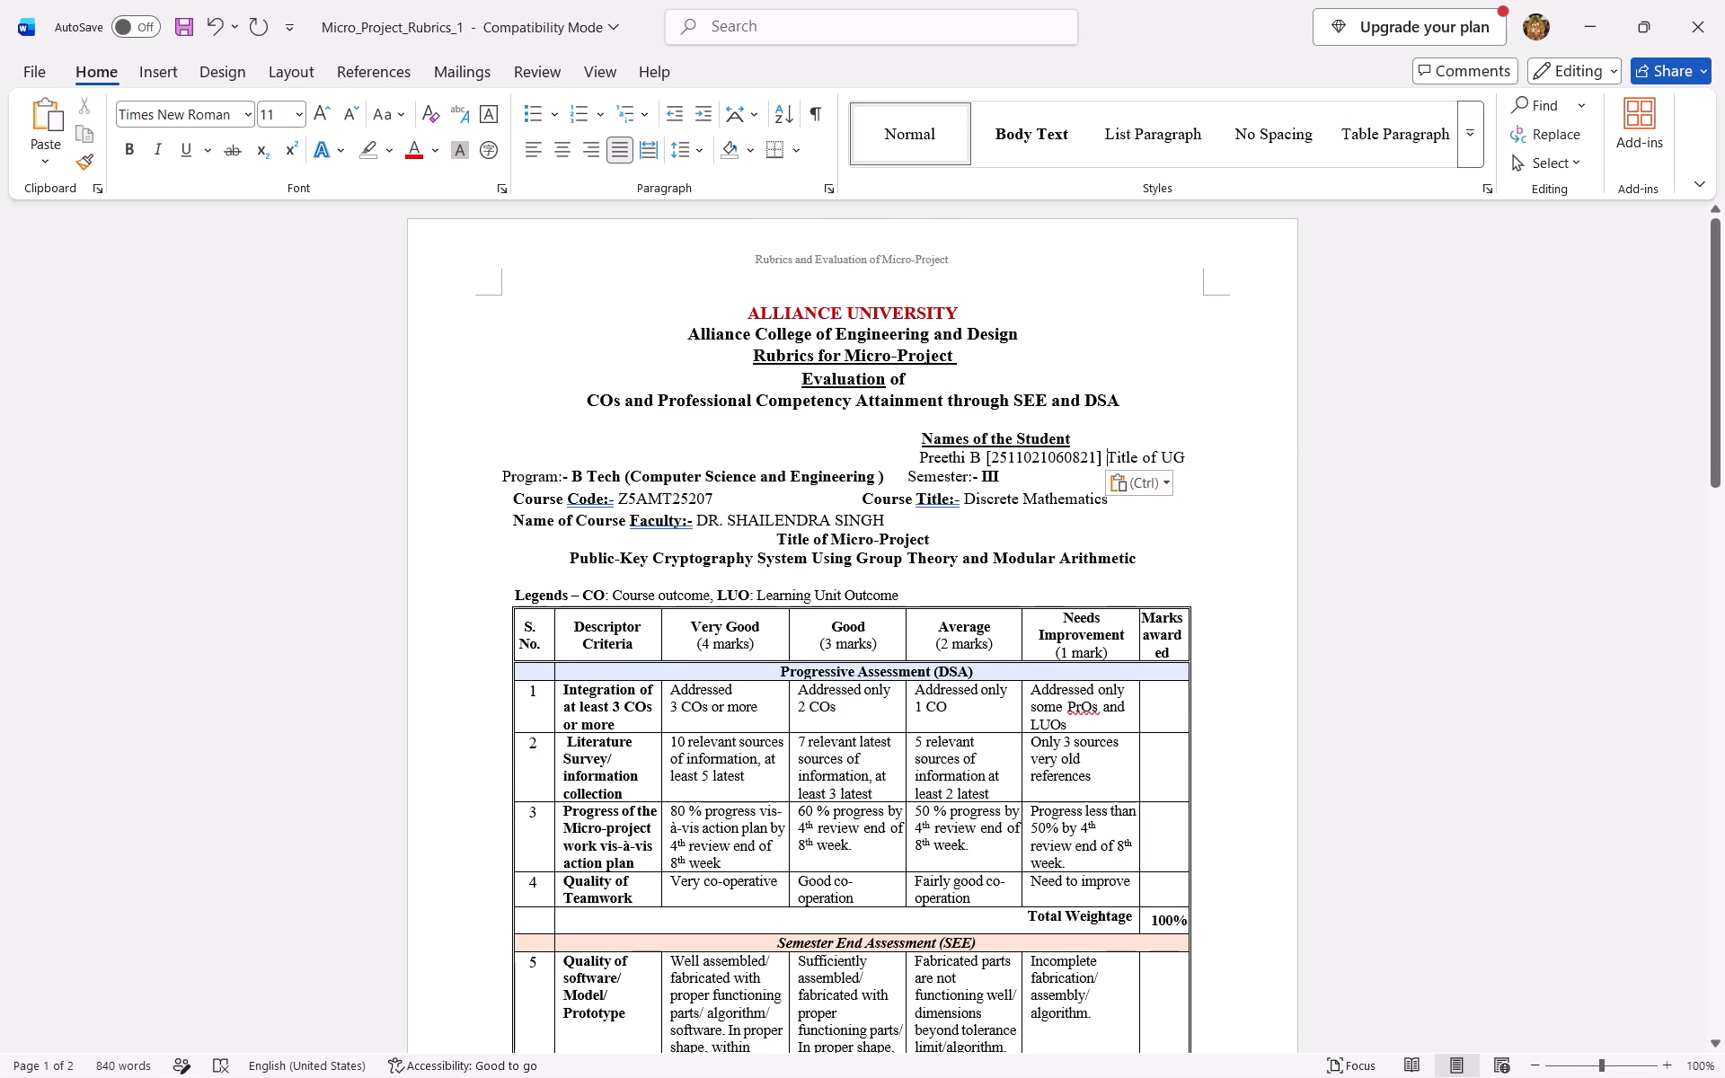
{"action": "key", "text": "ctrl+z"}
{"action": "left_click", "coordinate": [1118, 452]}
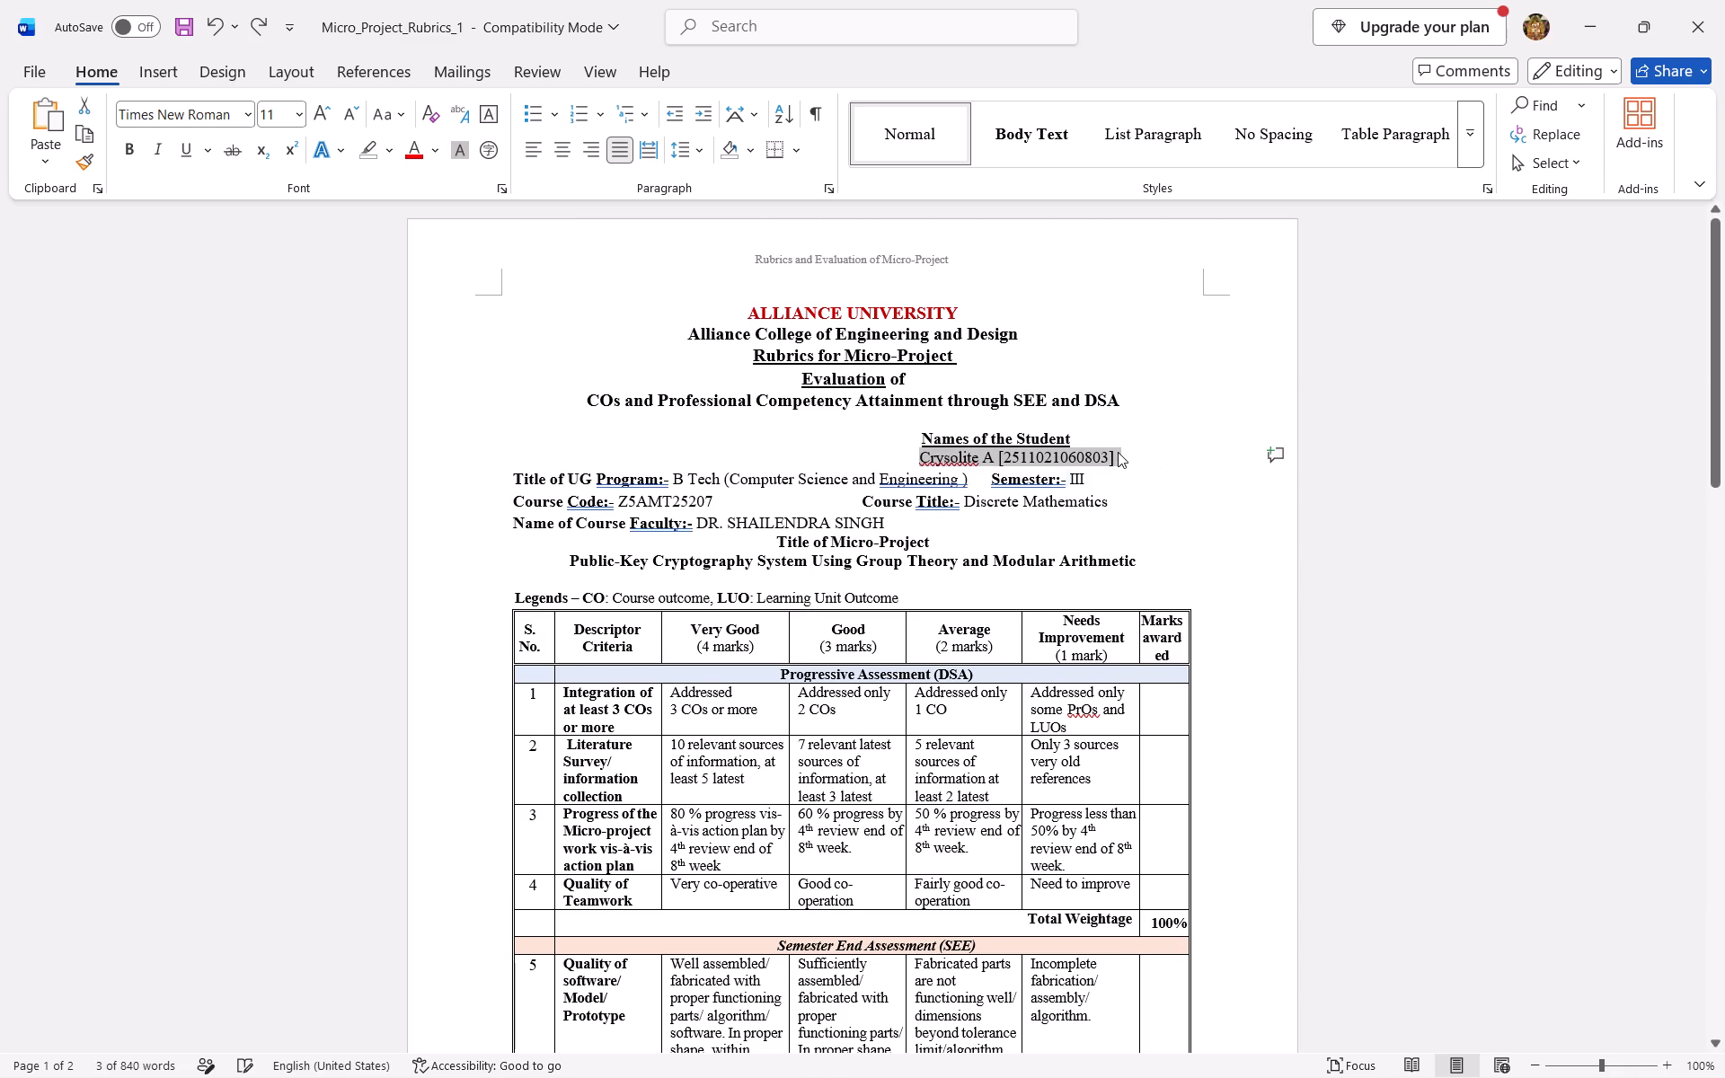
{"action": "left_click_drag", "start_coordinate": [915, 455], "coordinate": [1079, 457]}
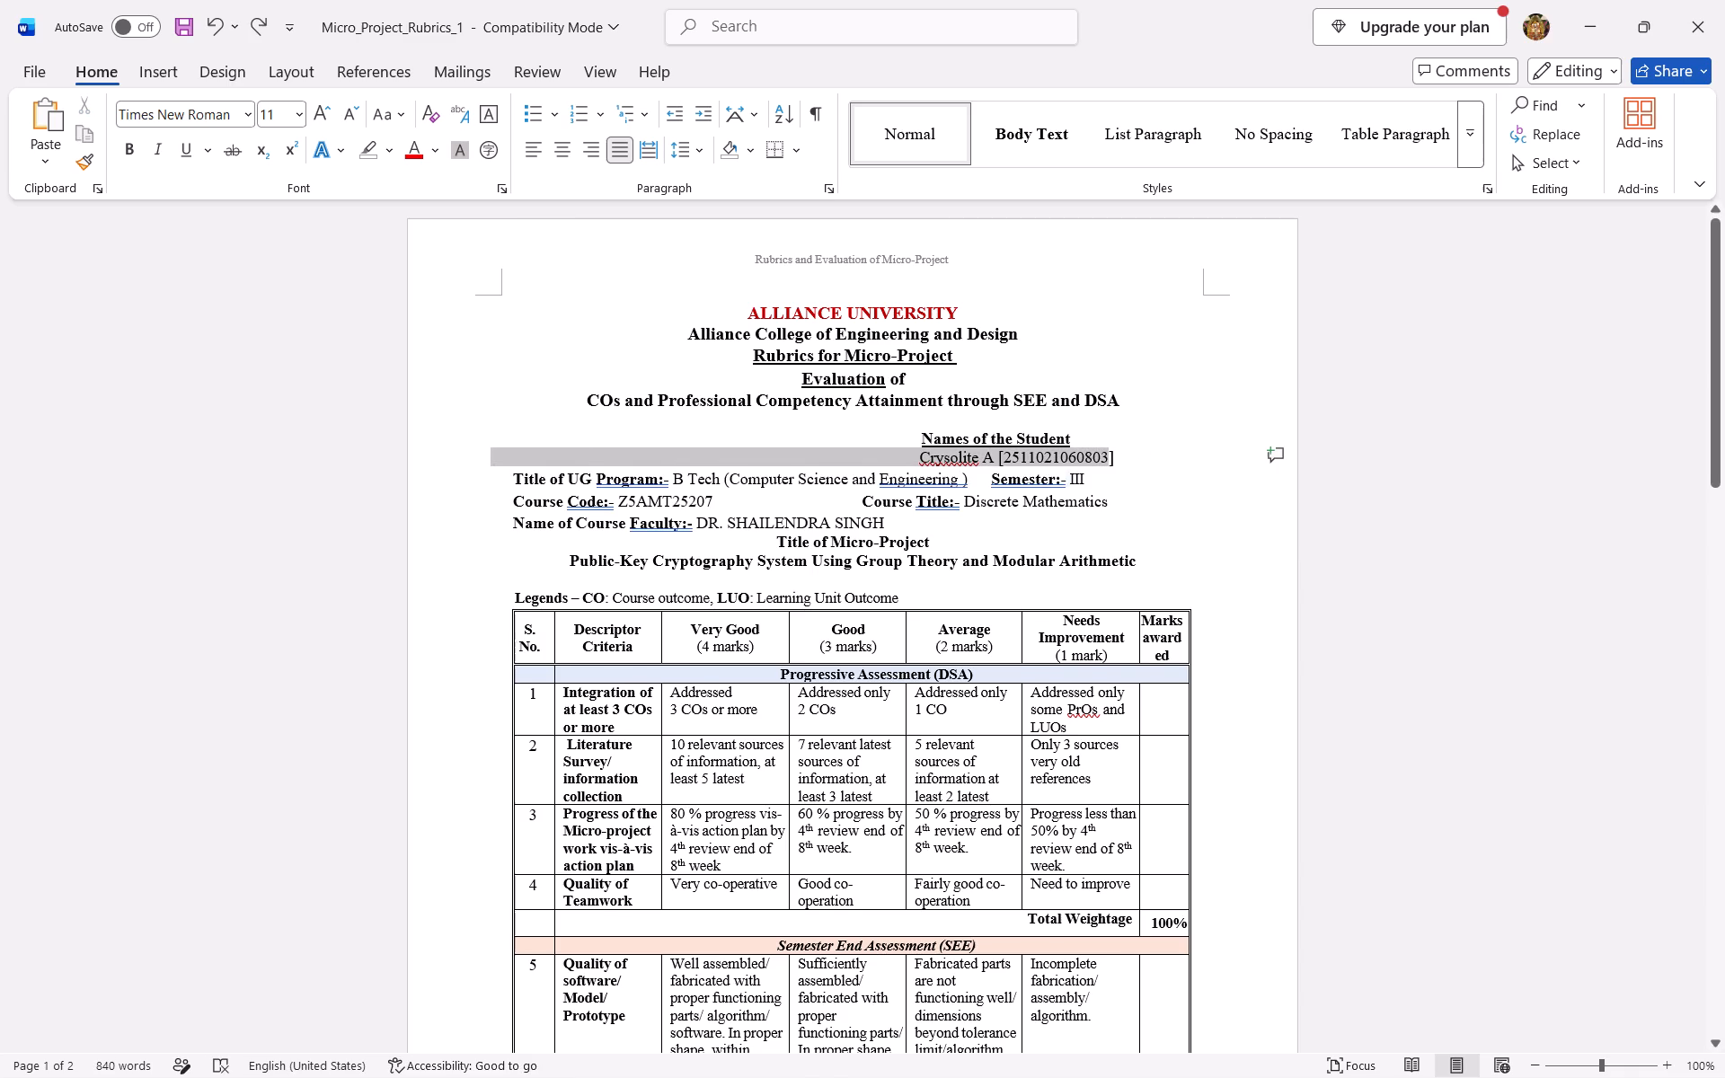
{"action": "left_click_drag", "start_coordinate": [1079, 457], "coordinate": [1115, 455]}
{"action": "key", "text": "ctrl+v"}
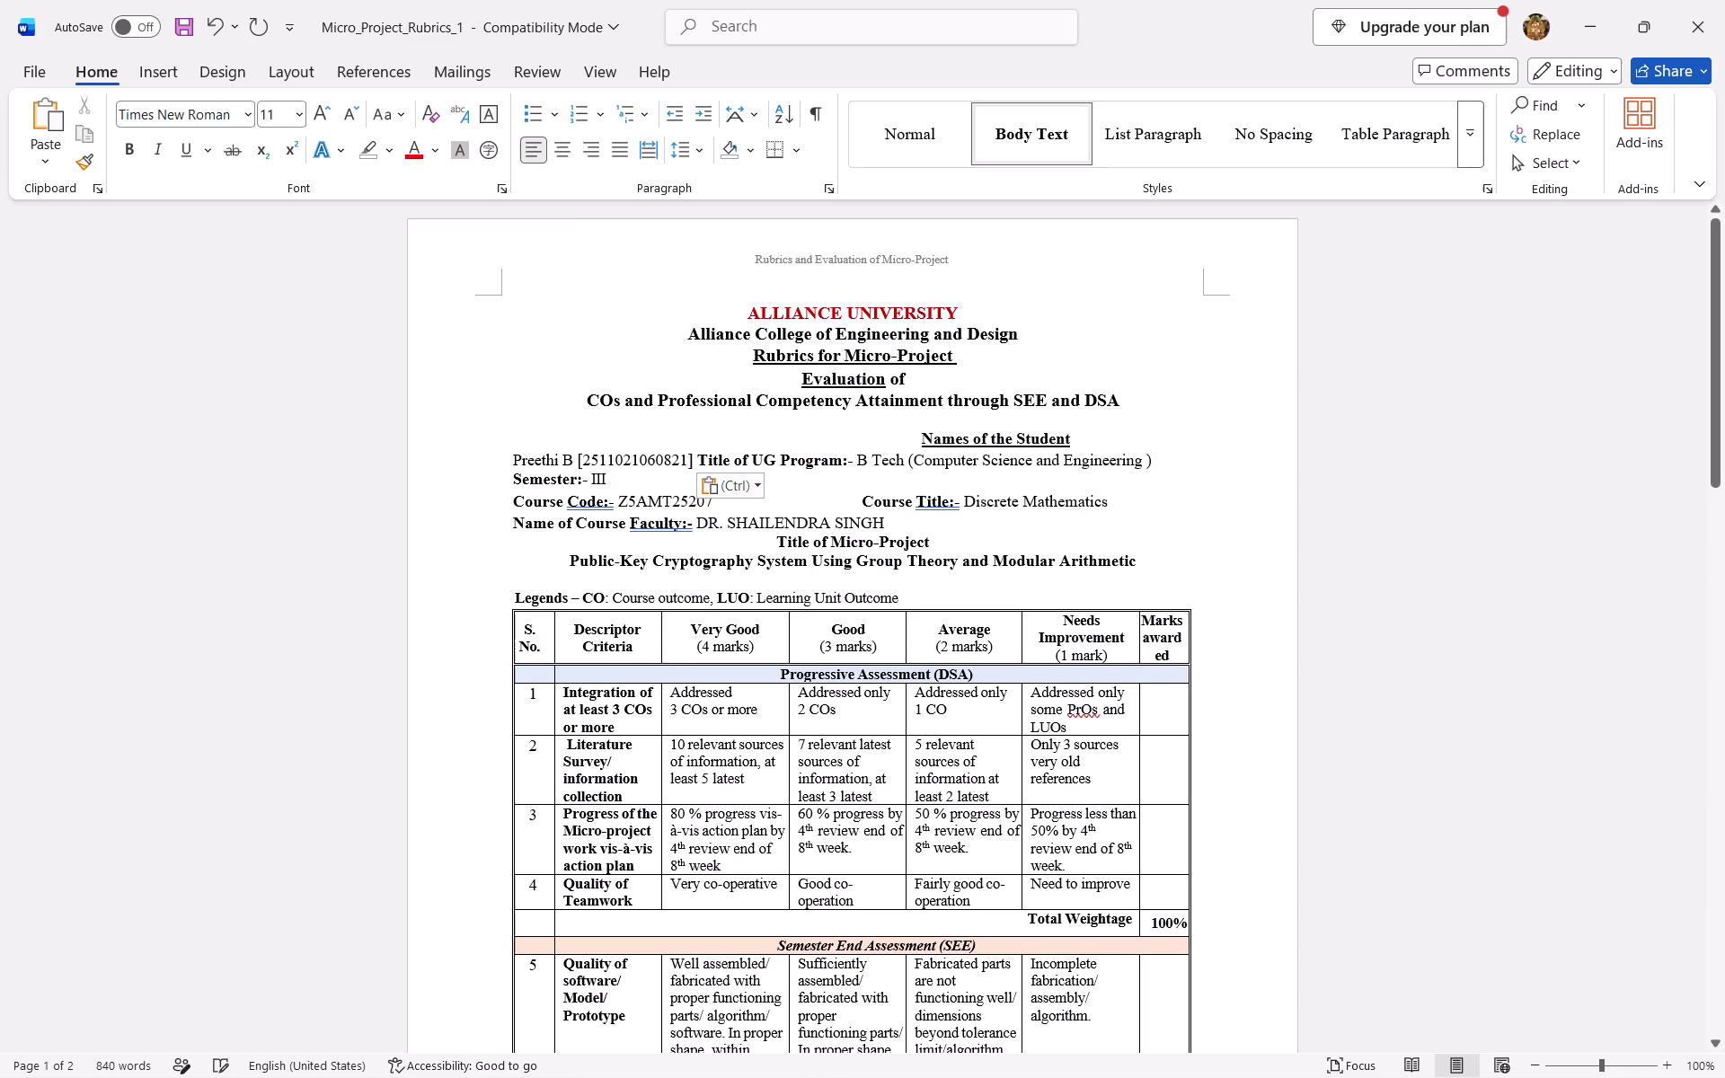
{"action": "key", "text": "Return"}
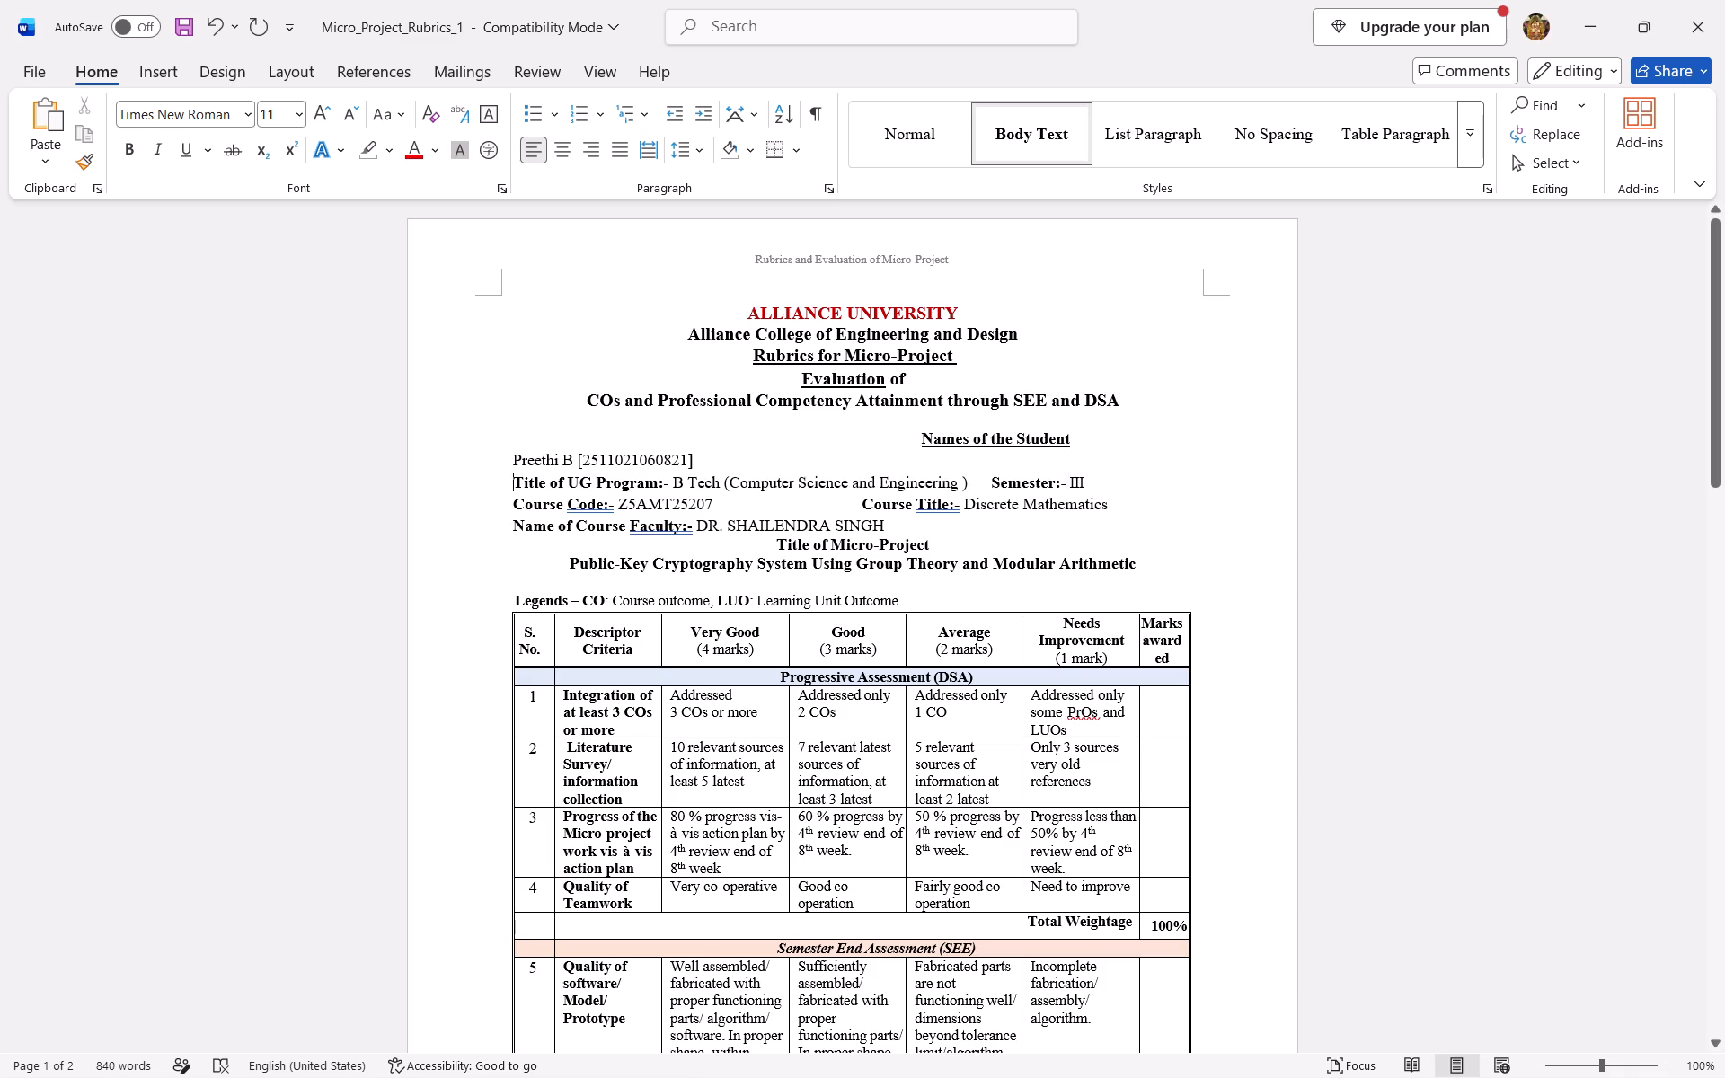
Indent the fifth member's name line with spaces so it lines up beneath the "Names of the Student" heading.
{"action": "left_click", "coordinate": [511, 459]}
{"action": "key", "text": "space"}
{"action": "key", "text": "space"}
{"action": "key", "text": "space"}
{"action": "key", "text": "space"}
{"action": "key", "text": "space"}
{"action": "key", "text": "space"}
{"action": "key", "text": "space"}
{"action": "key", "text": "space"}
{"action": "key", "text": "space"}
{"action": "key", "text": "space"}
{"action": "key", "text": "space"}
{"action": "key", "text": "space"}
{"action": "key", "text": "space"}
{"action": "key", "text": "space"}
{"action": "key", "text": "space"}
{"action": "key", "text": "space"}
{"action": "key", "text": "space"}
{"action": "key", "text": "space"}
{"action": "key", "text": "space"}
{"action": "key", "text": "space"}
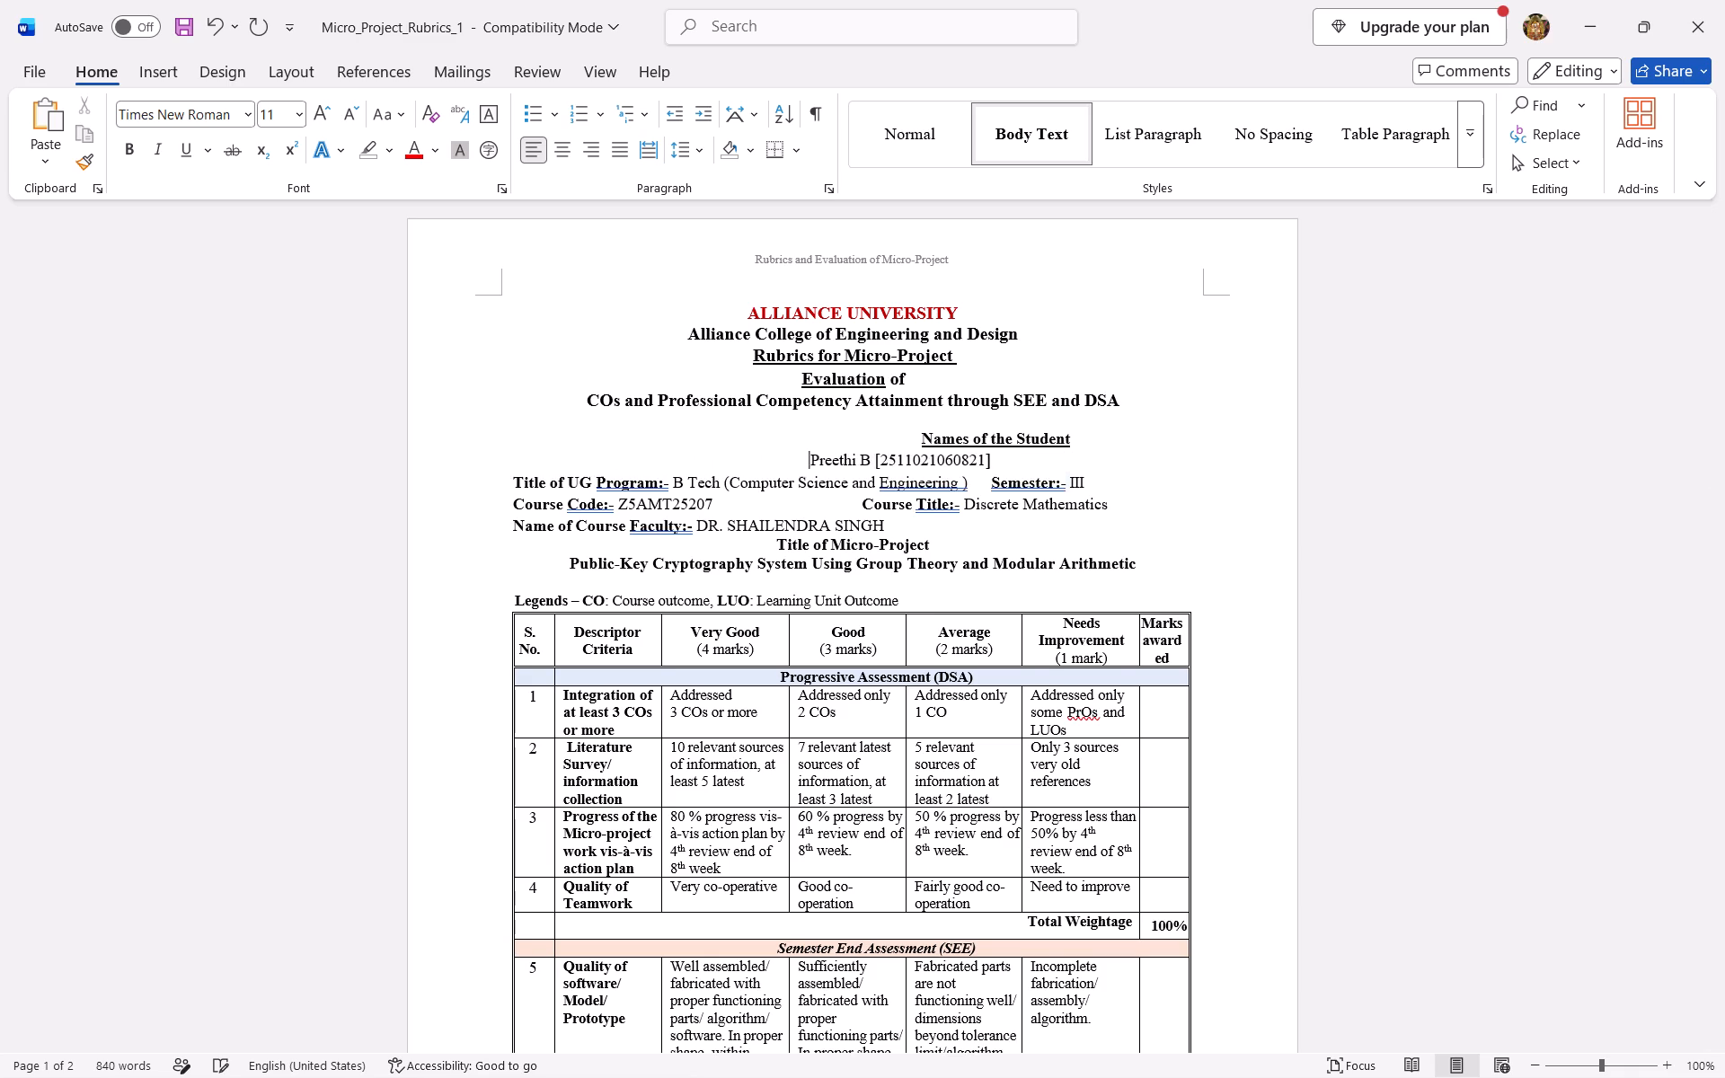
{"action": "key", "text": "space"}
{"action": "key", "text": "space"}
Print the form to PDF as rubics_preethi in the Downloads folder.
{"action": "scroll", "coordinate": [511, 459], "scroll_direction": "down", "scroll_amount": 4}
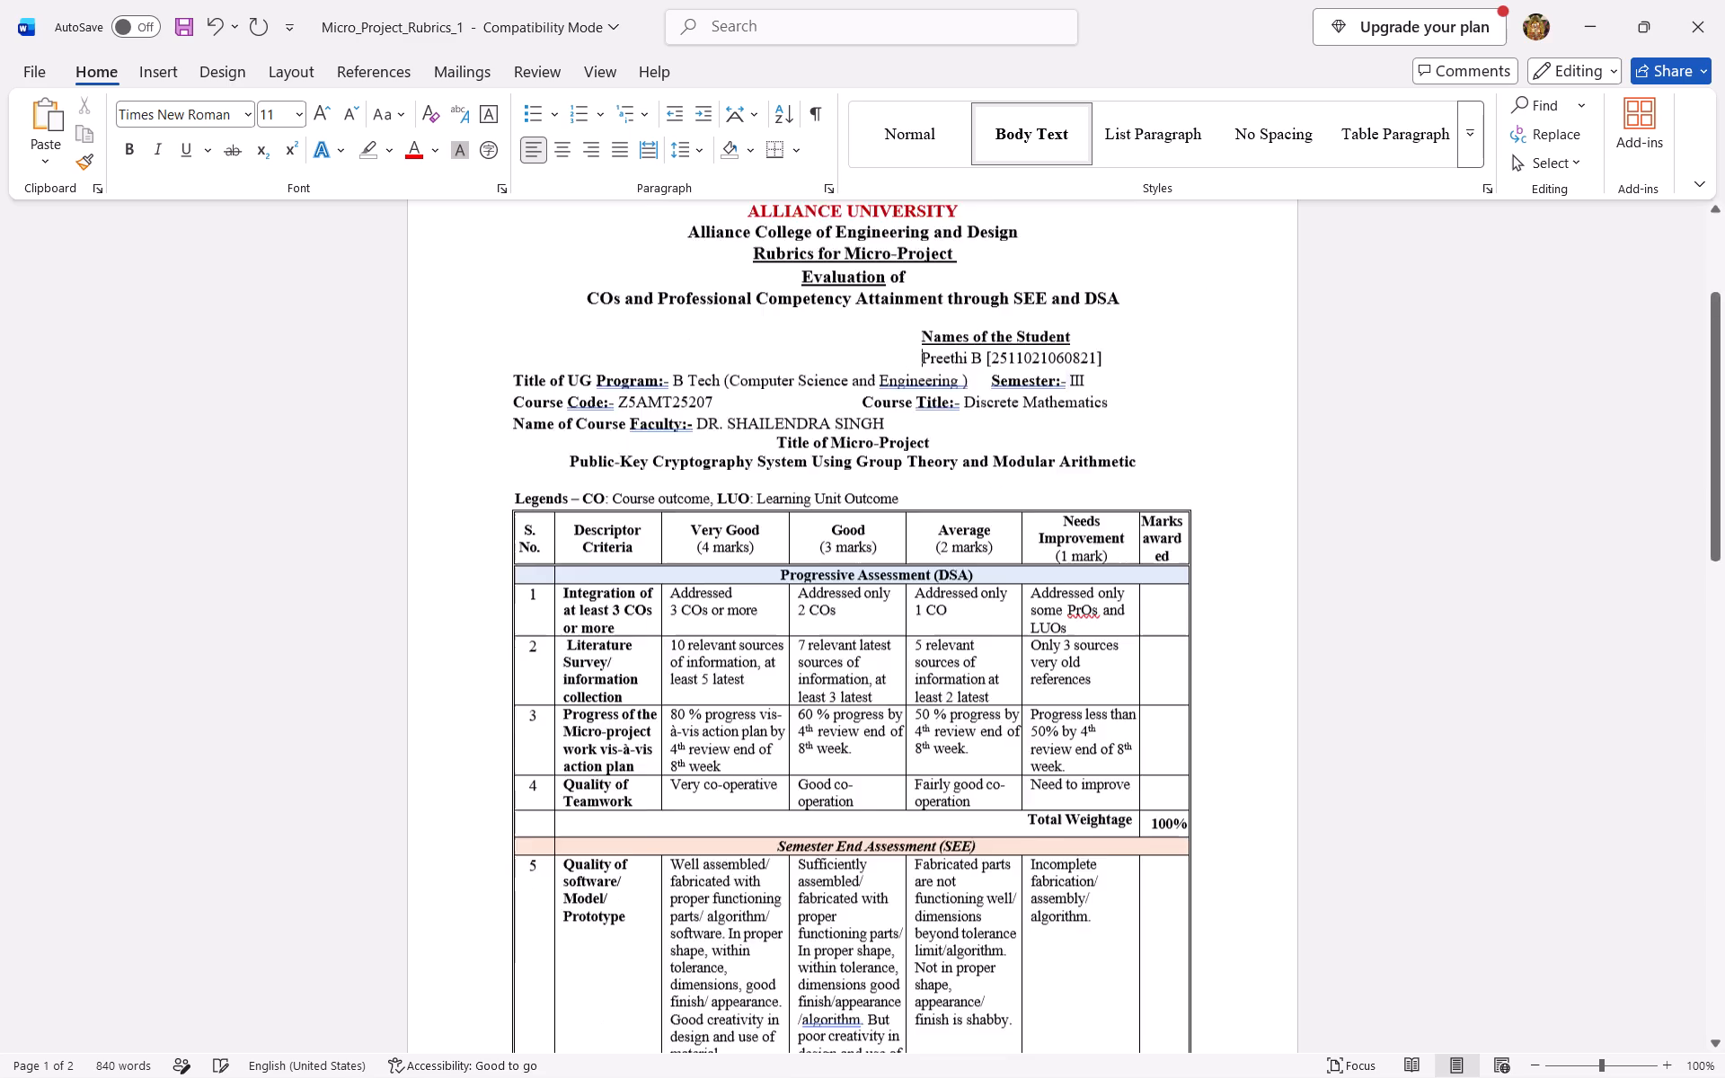
{"action": "scroll", "coordinate": [511, 459], "scroll_direction": "down", "scroll_amount": 20}
{"action": "scroll", "coordinate": [511, 459], "scroll_direction": "down", "scroll_amount": 3}
{"action": "scroll", "coordinate": [511, 459], "scroll_direction": "up", "scroll_amount": 13}
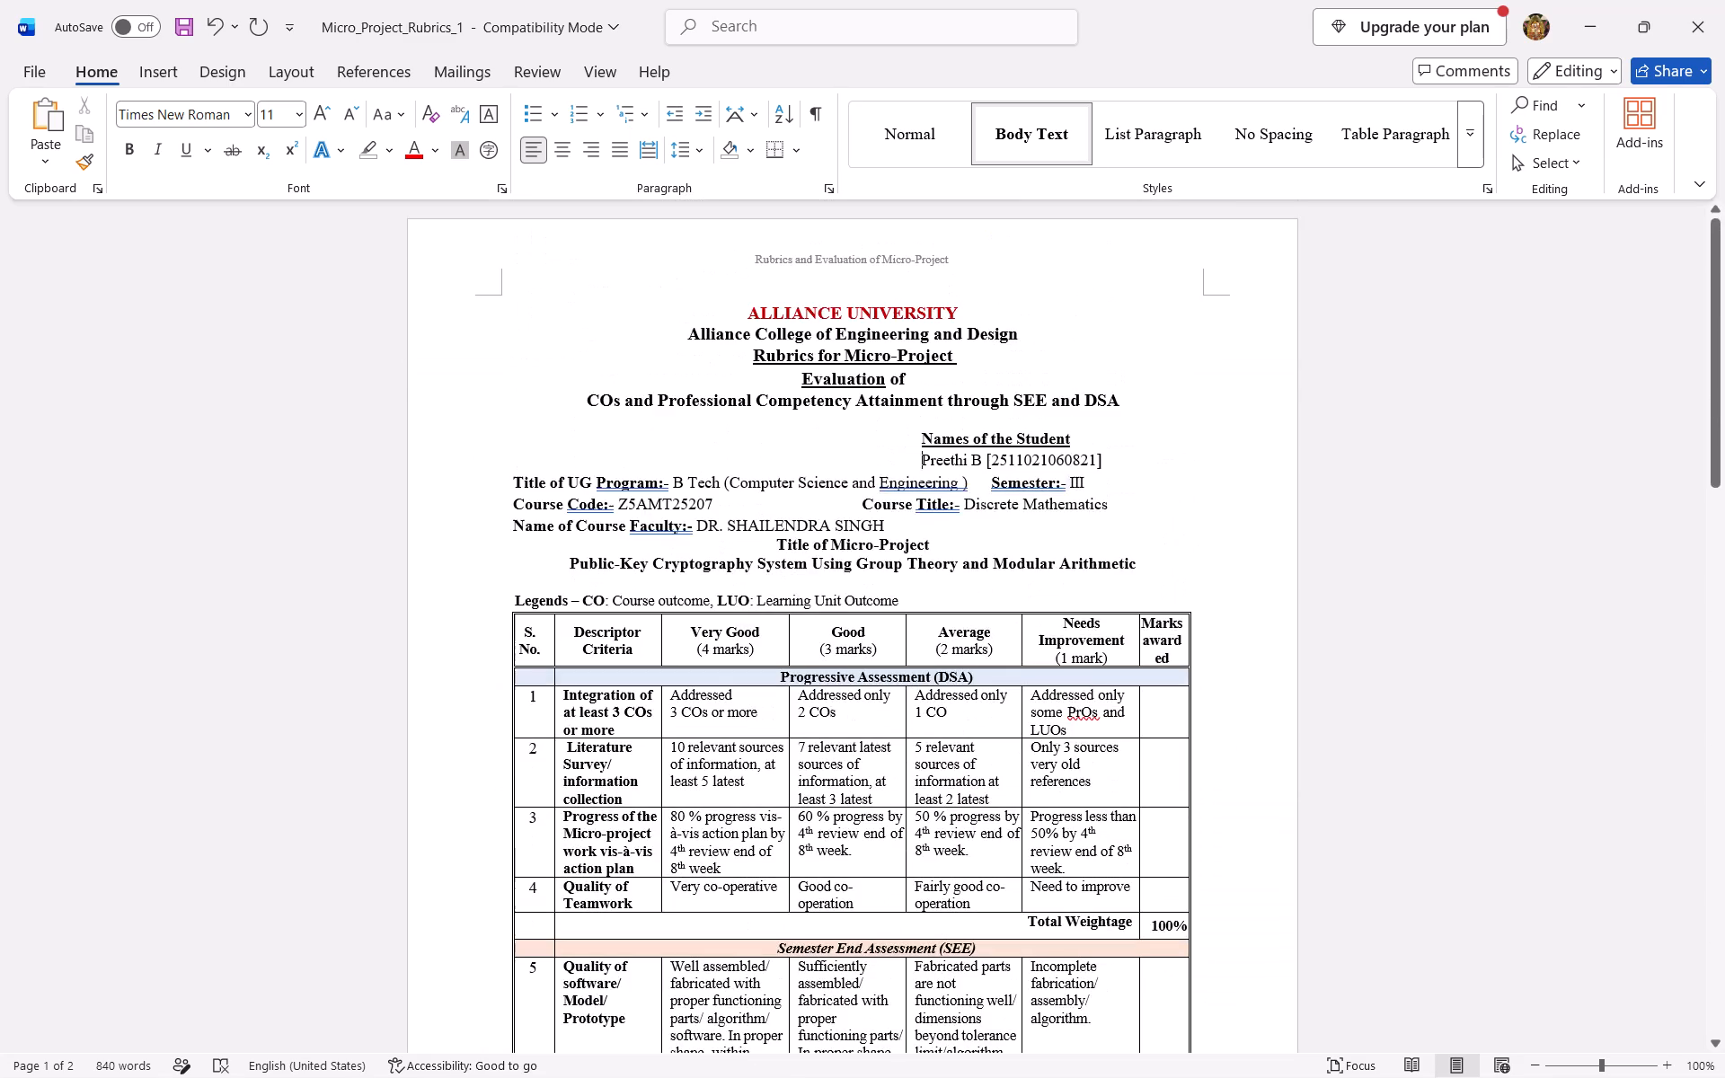
{"action": "key", "text": "ctrl+p"}
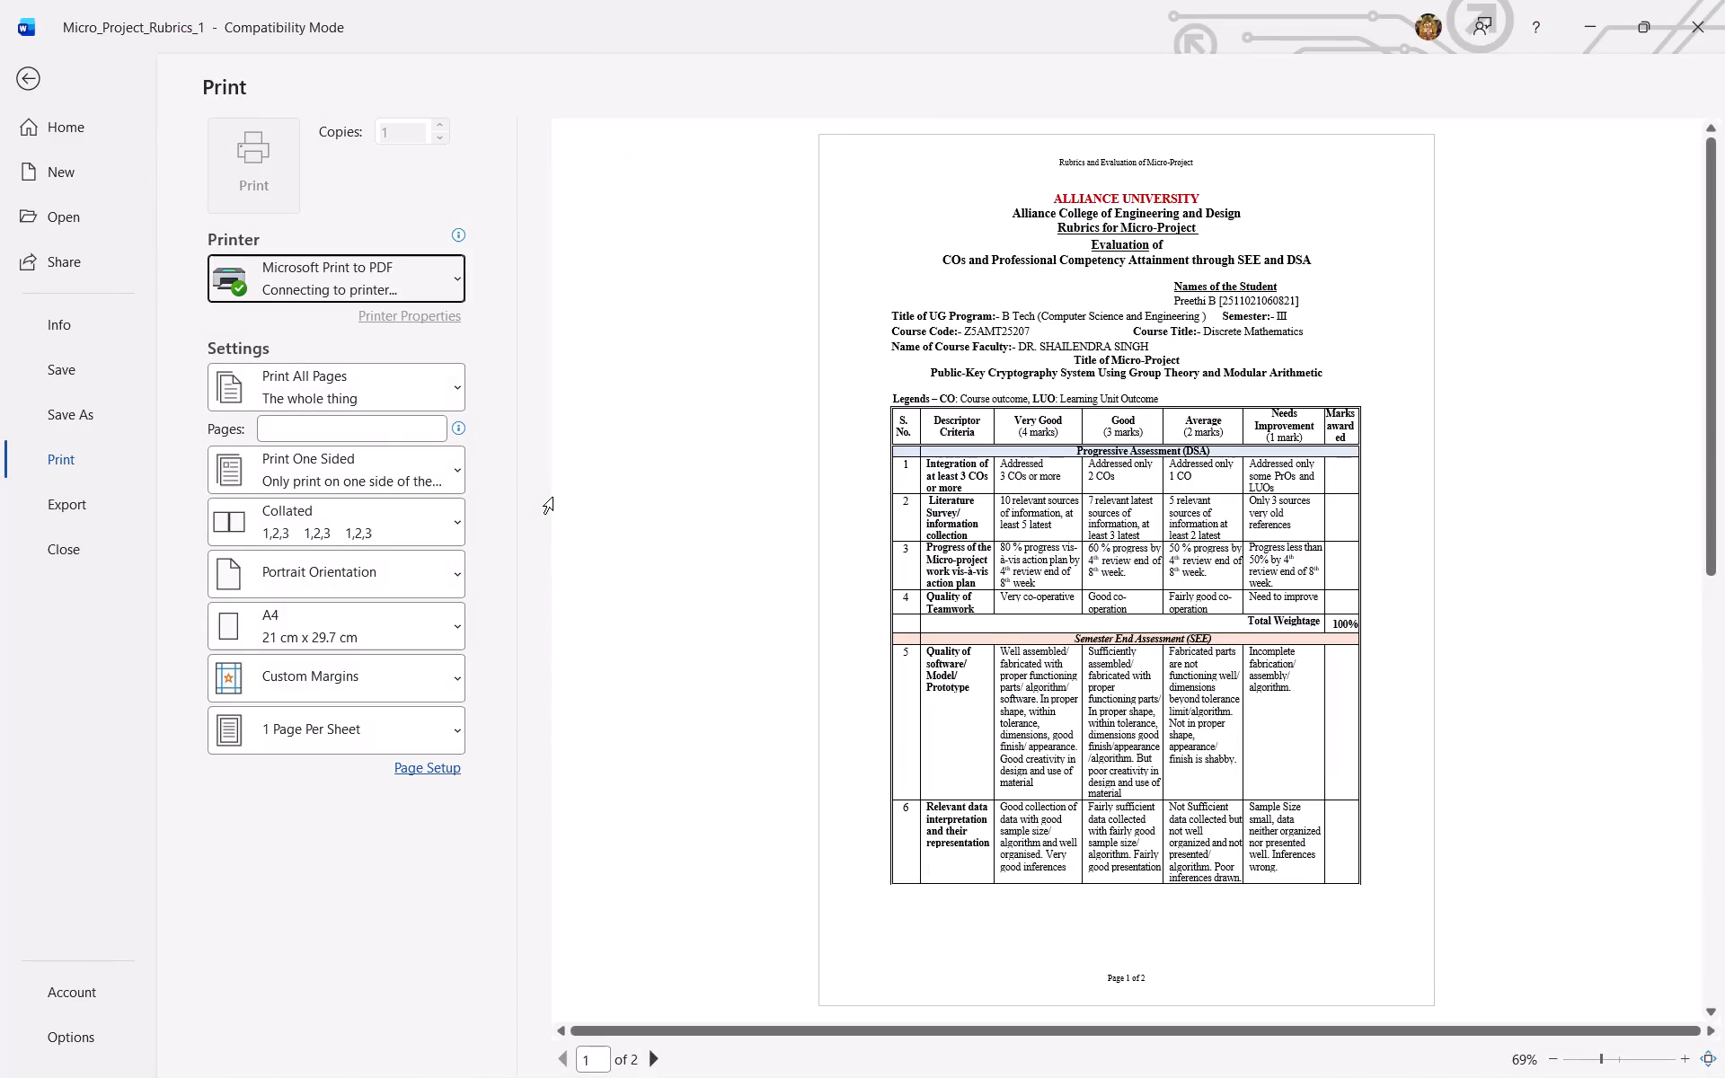
{"action": "left_click", "coordinate": [270, 134]}
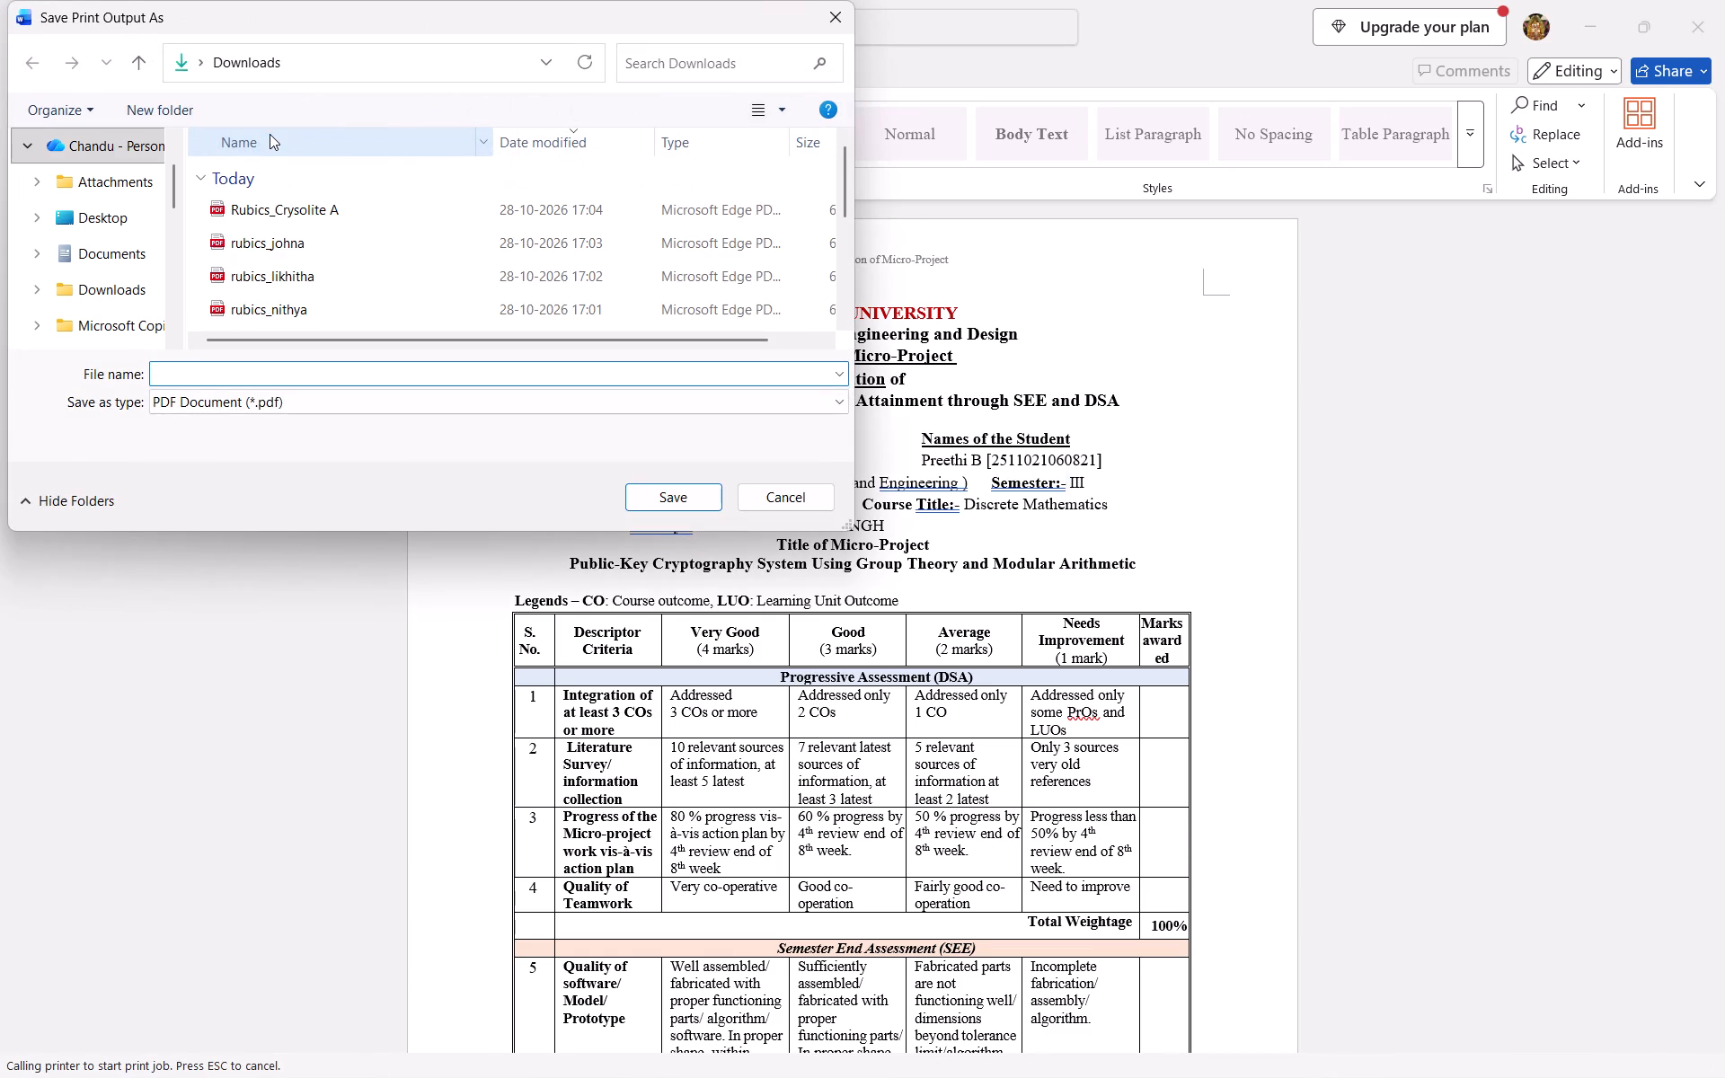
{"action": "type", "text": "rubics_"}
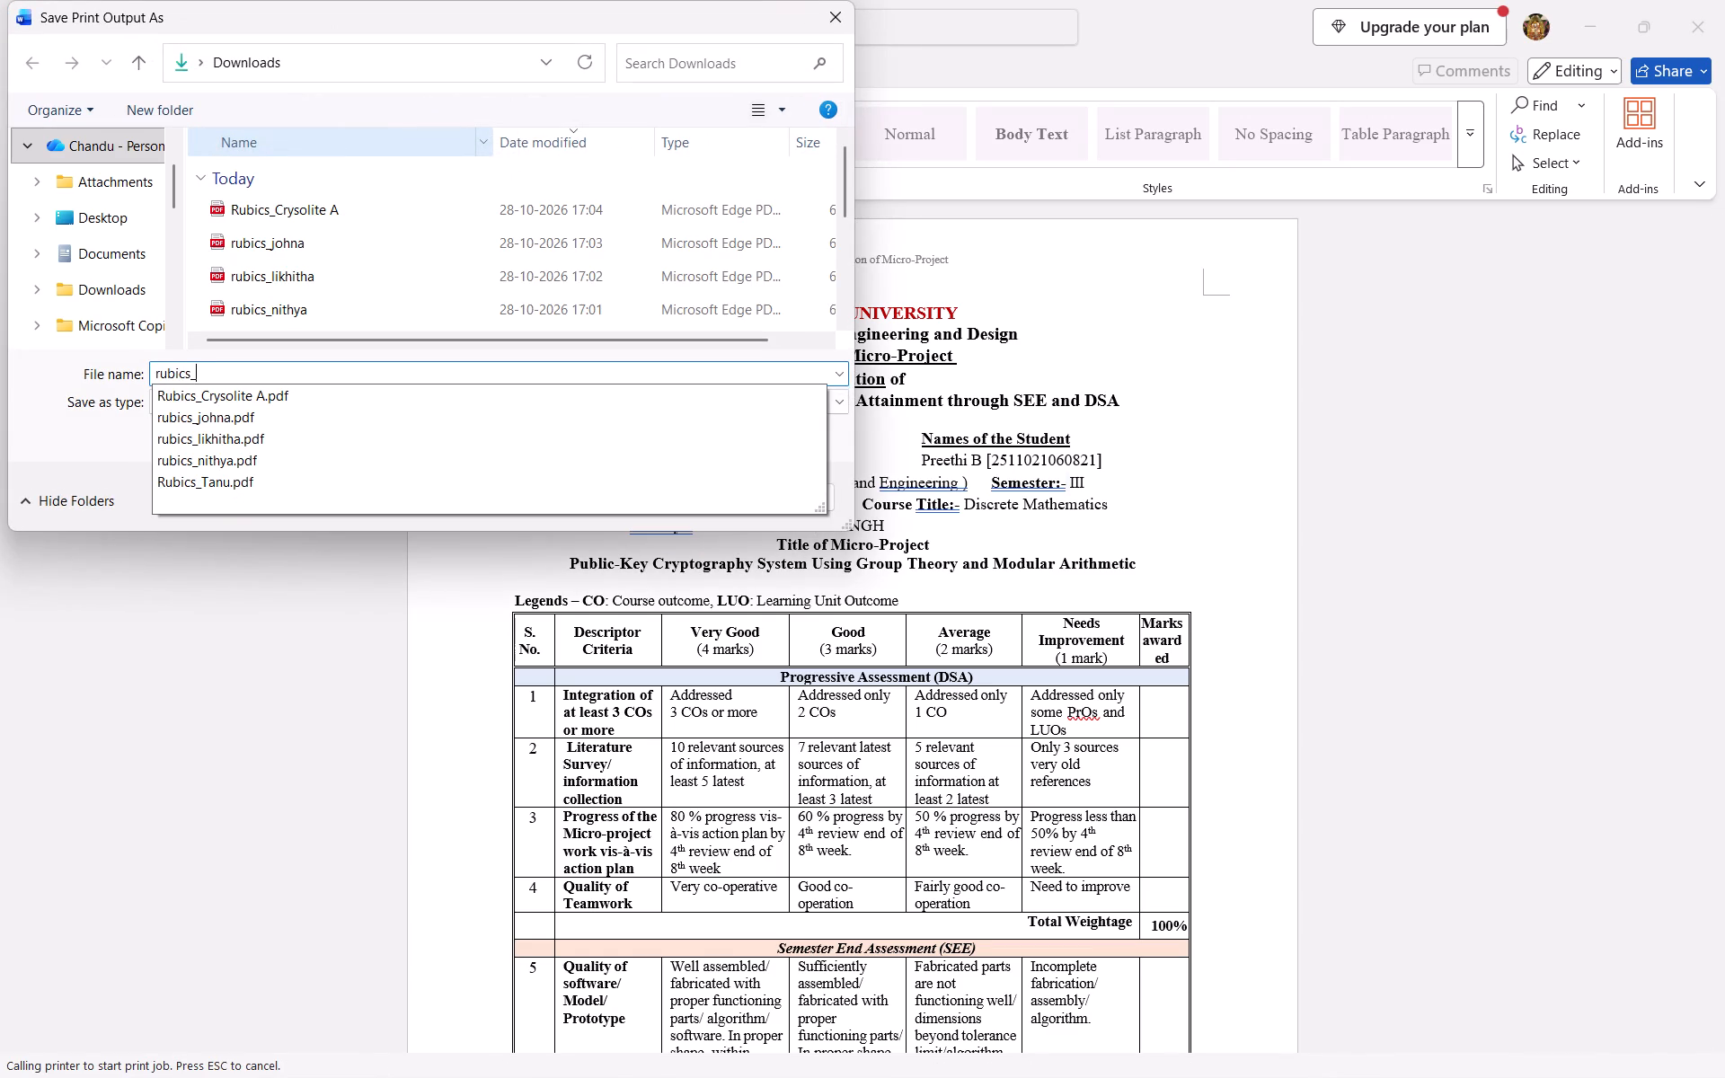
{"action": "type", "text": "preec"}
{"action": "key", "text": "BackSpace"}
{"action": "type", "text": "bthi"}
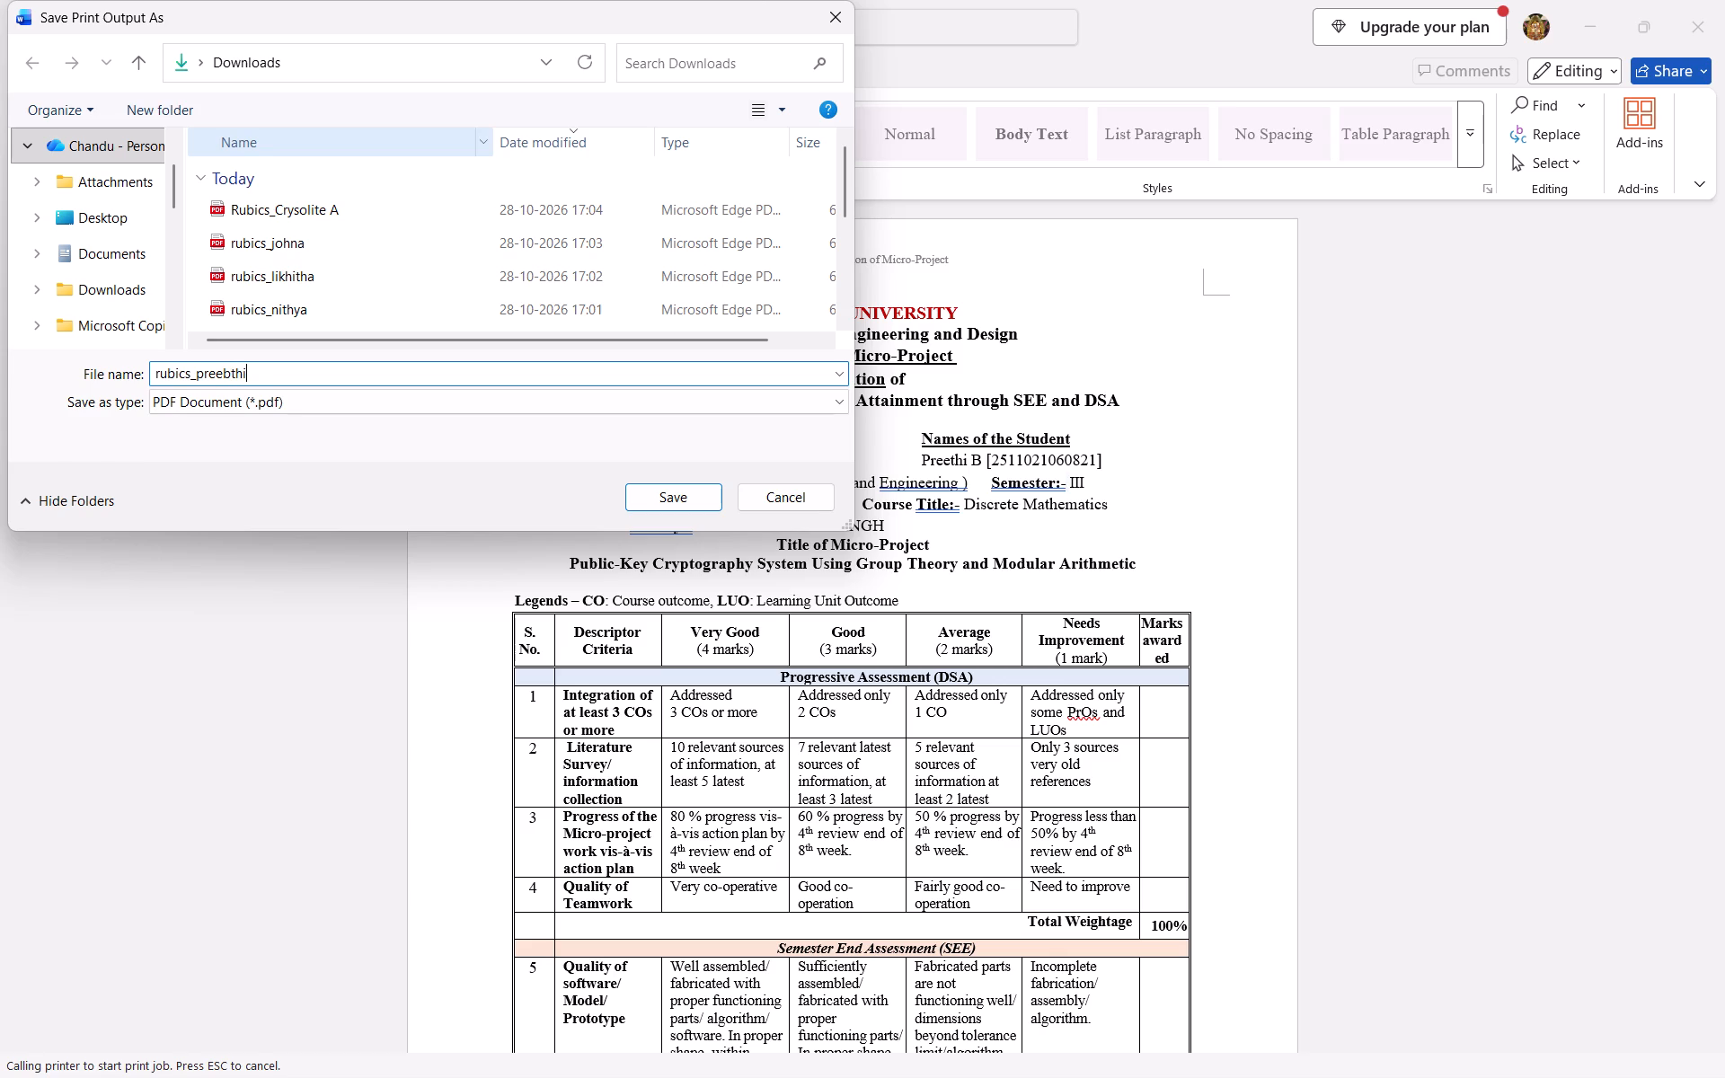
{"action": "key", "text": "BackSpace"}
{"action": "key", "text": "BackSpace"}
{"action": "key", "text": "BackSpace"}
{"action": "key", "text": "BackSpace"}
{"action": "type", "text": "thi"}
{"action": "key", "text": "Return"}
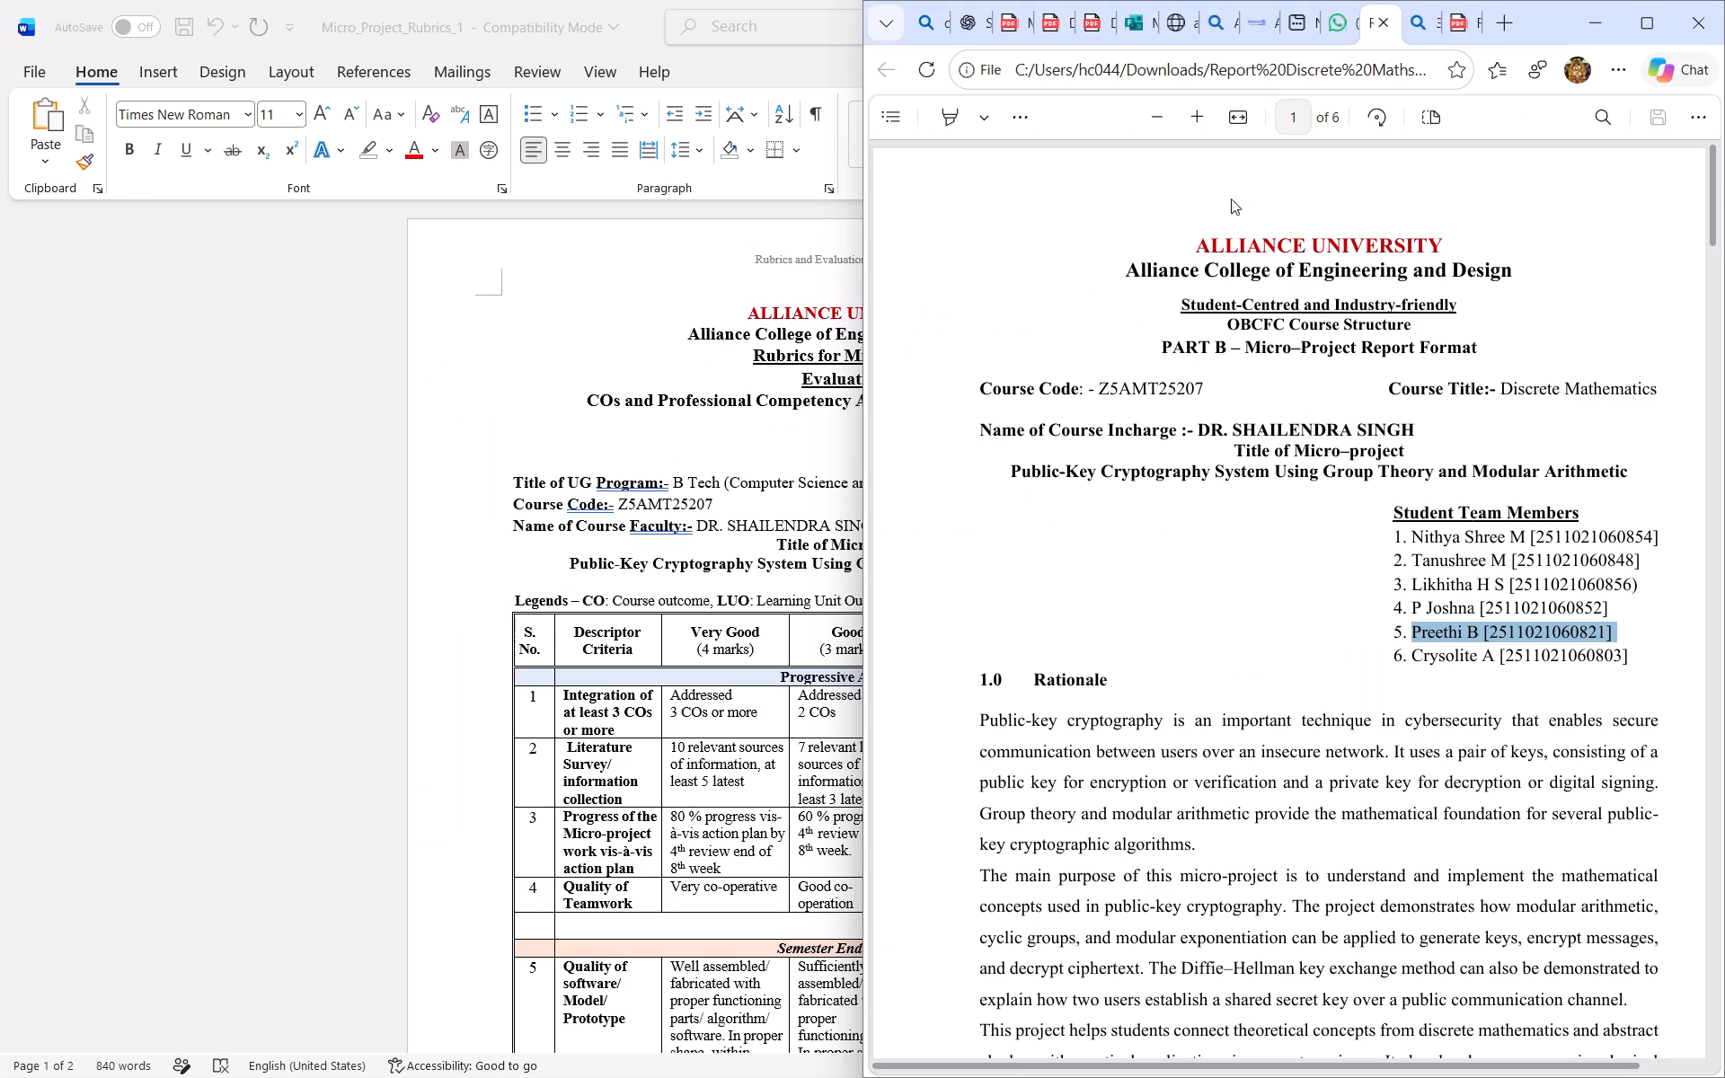
Search the web for "merge all the pdf in one" in a new tab of the maximized Edge window.
{"action": "left_click", "coordinate": [1641, 10]}
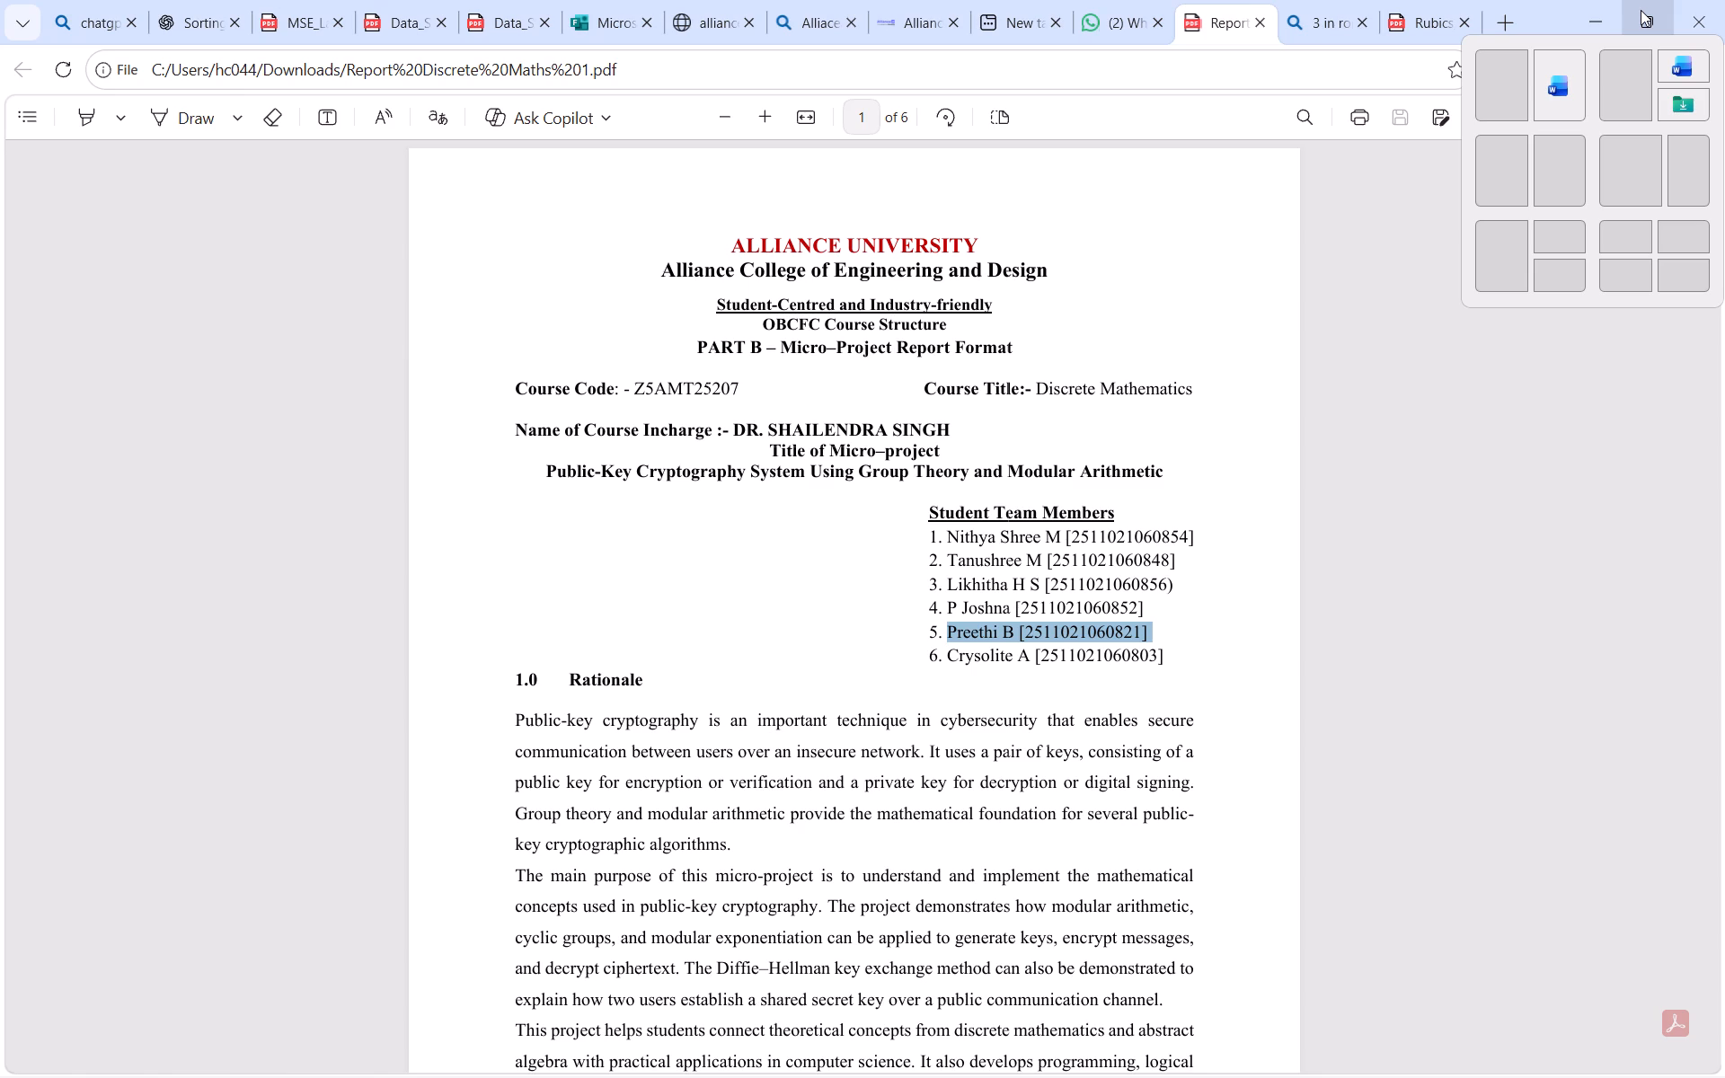
{"action": "left_click", "coordinate": [1504, 33]}
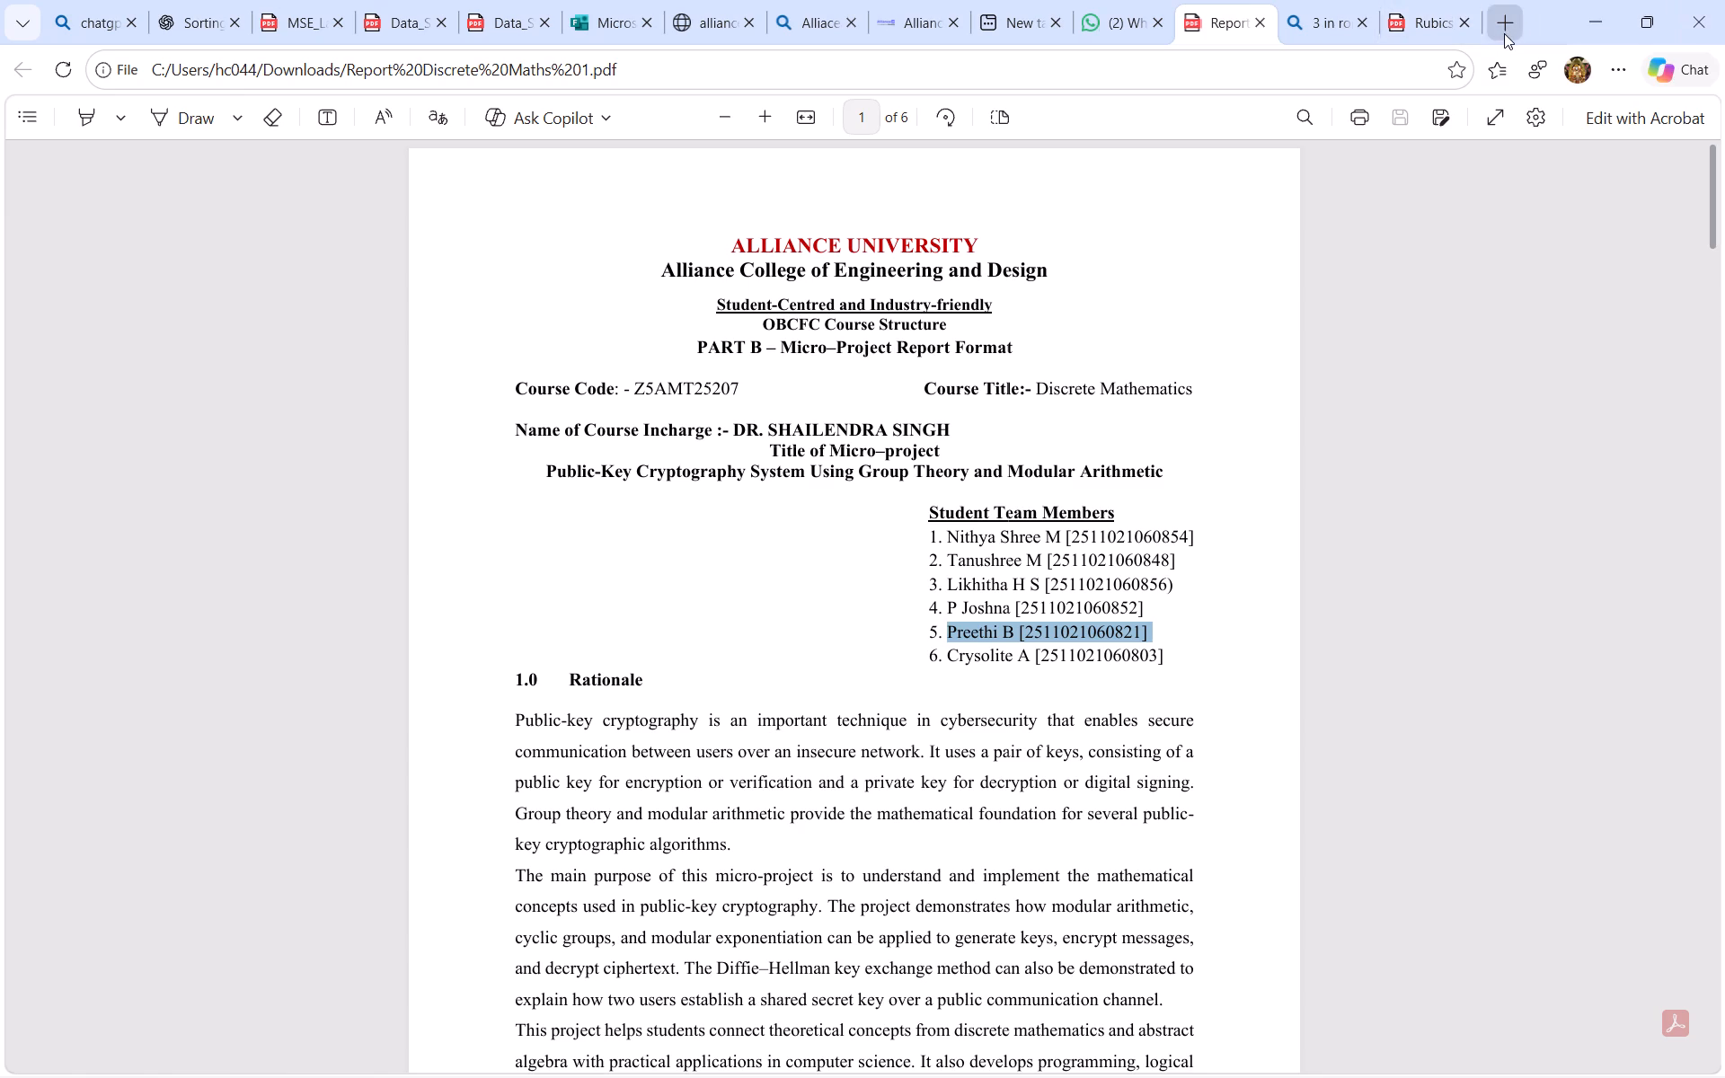
{"action": "left_click", "coordinate": [627, 241]}
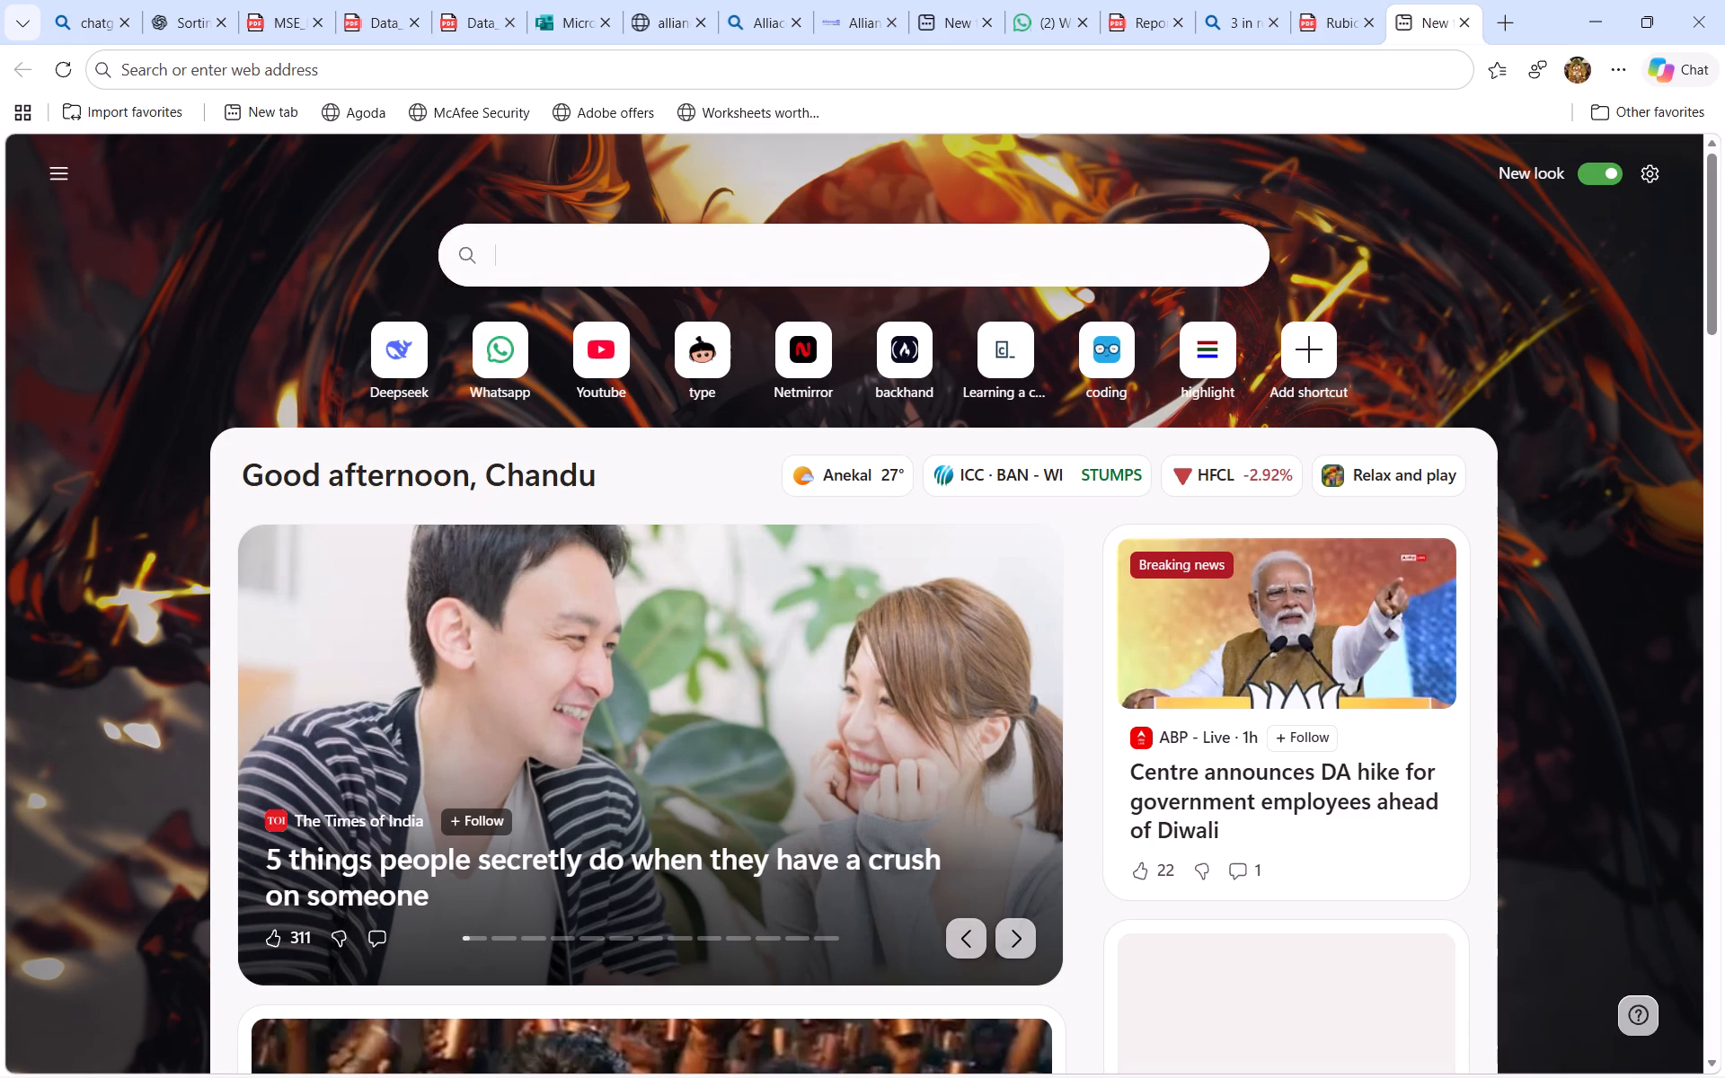
{"action": "type", "text": "Meargse"}
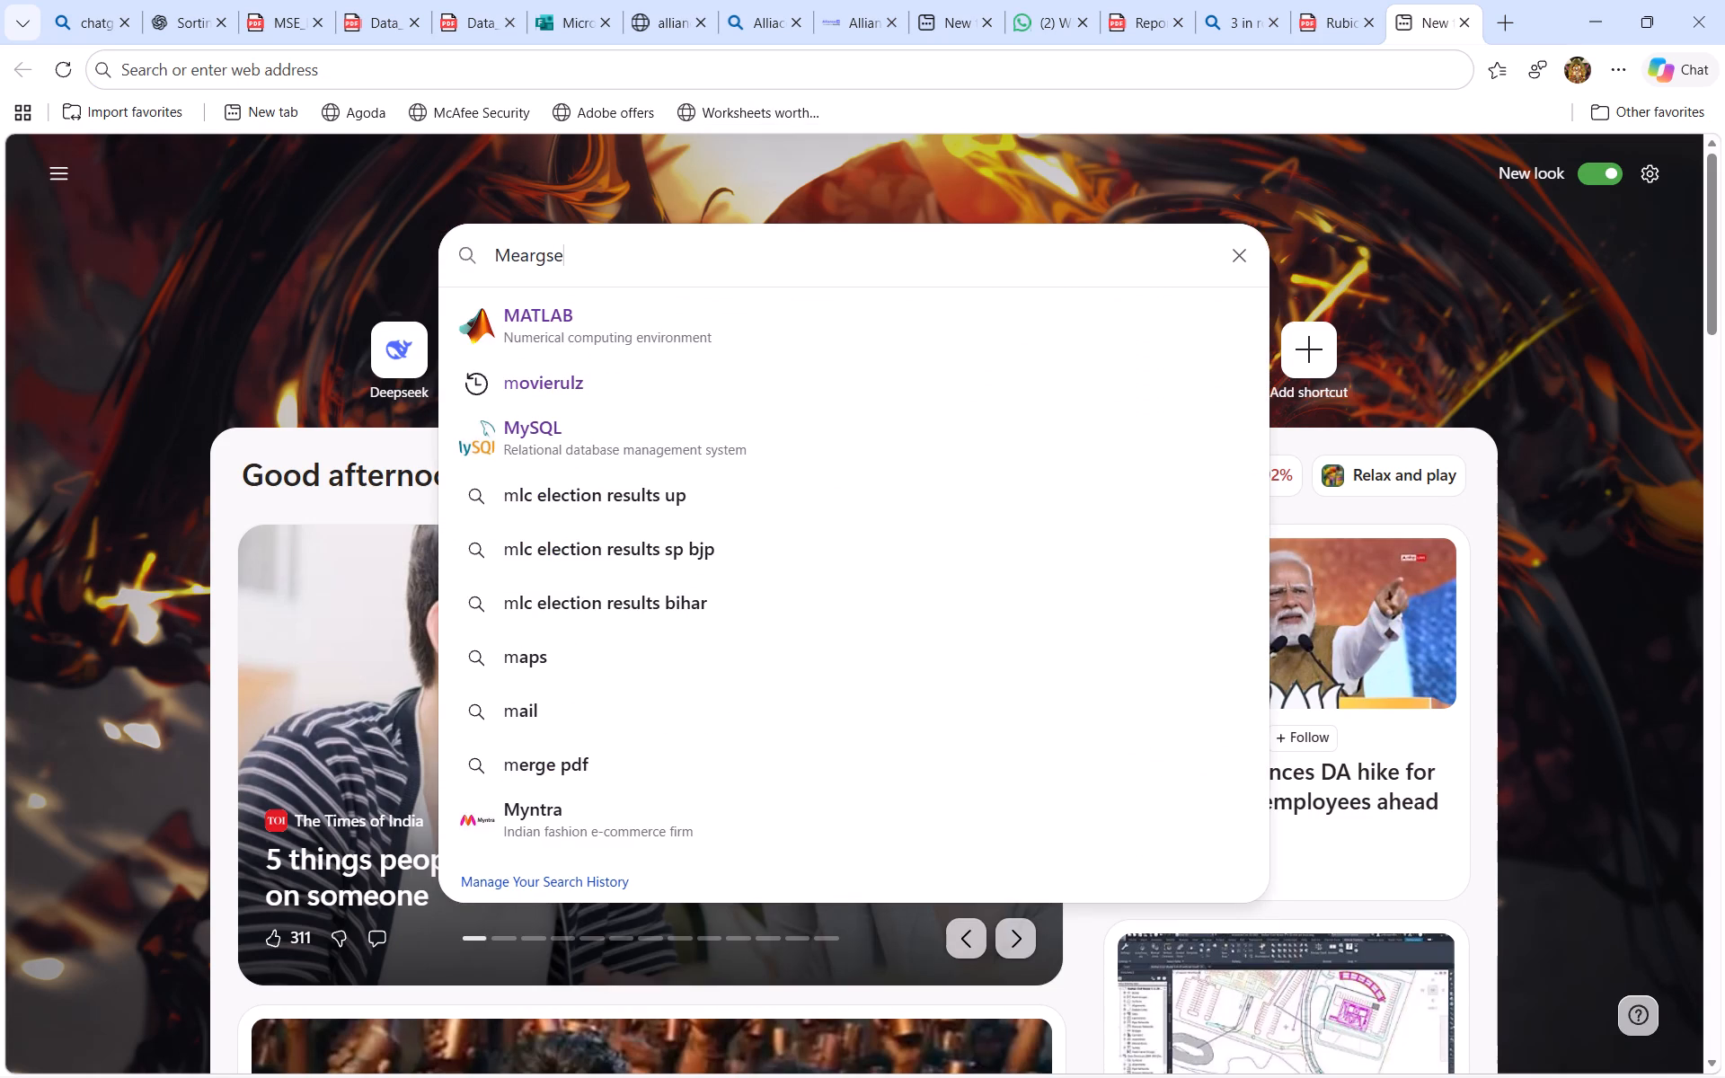
{"action": "key", "text": "BackSpace"}
{"action": "key", "text": "BackSpace"}
{"action": "key", "text": "BackSpace"}
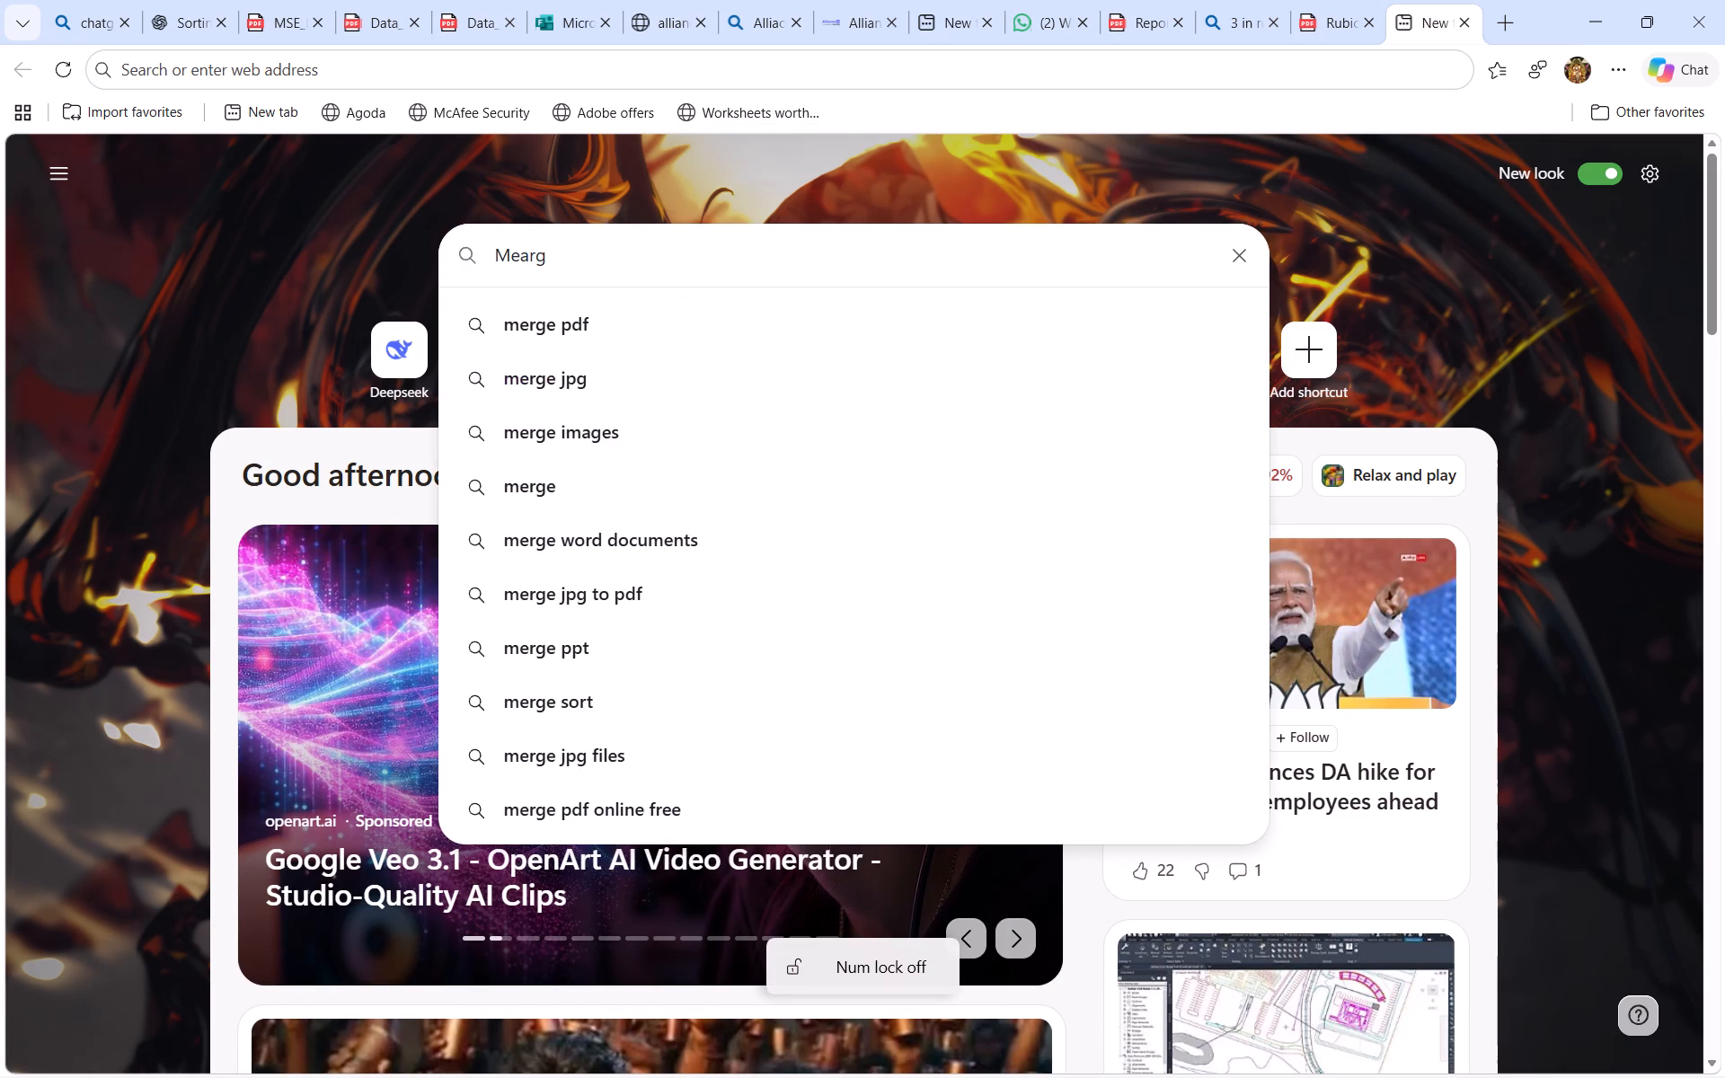
{"action": "key", "text": "BackSpace"}
{"action": "key", "text": "BackSpace"}
{"action": "type", "text": "rge"}
{"action": "key", "text": "space"}
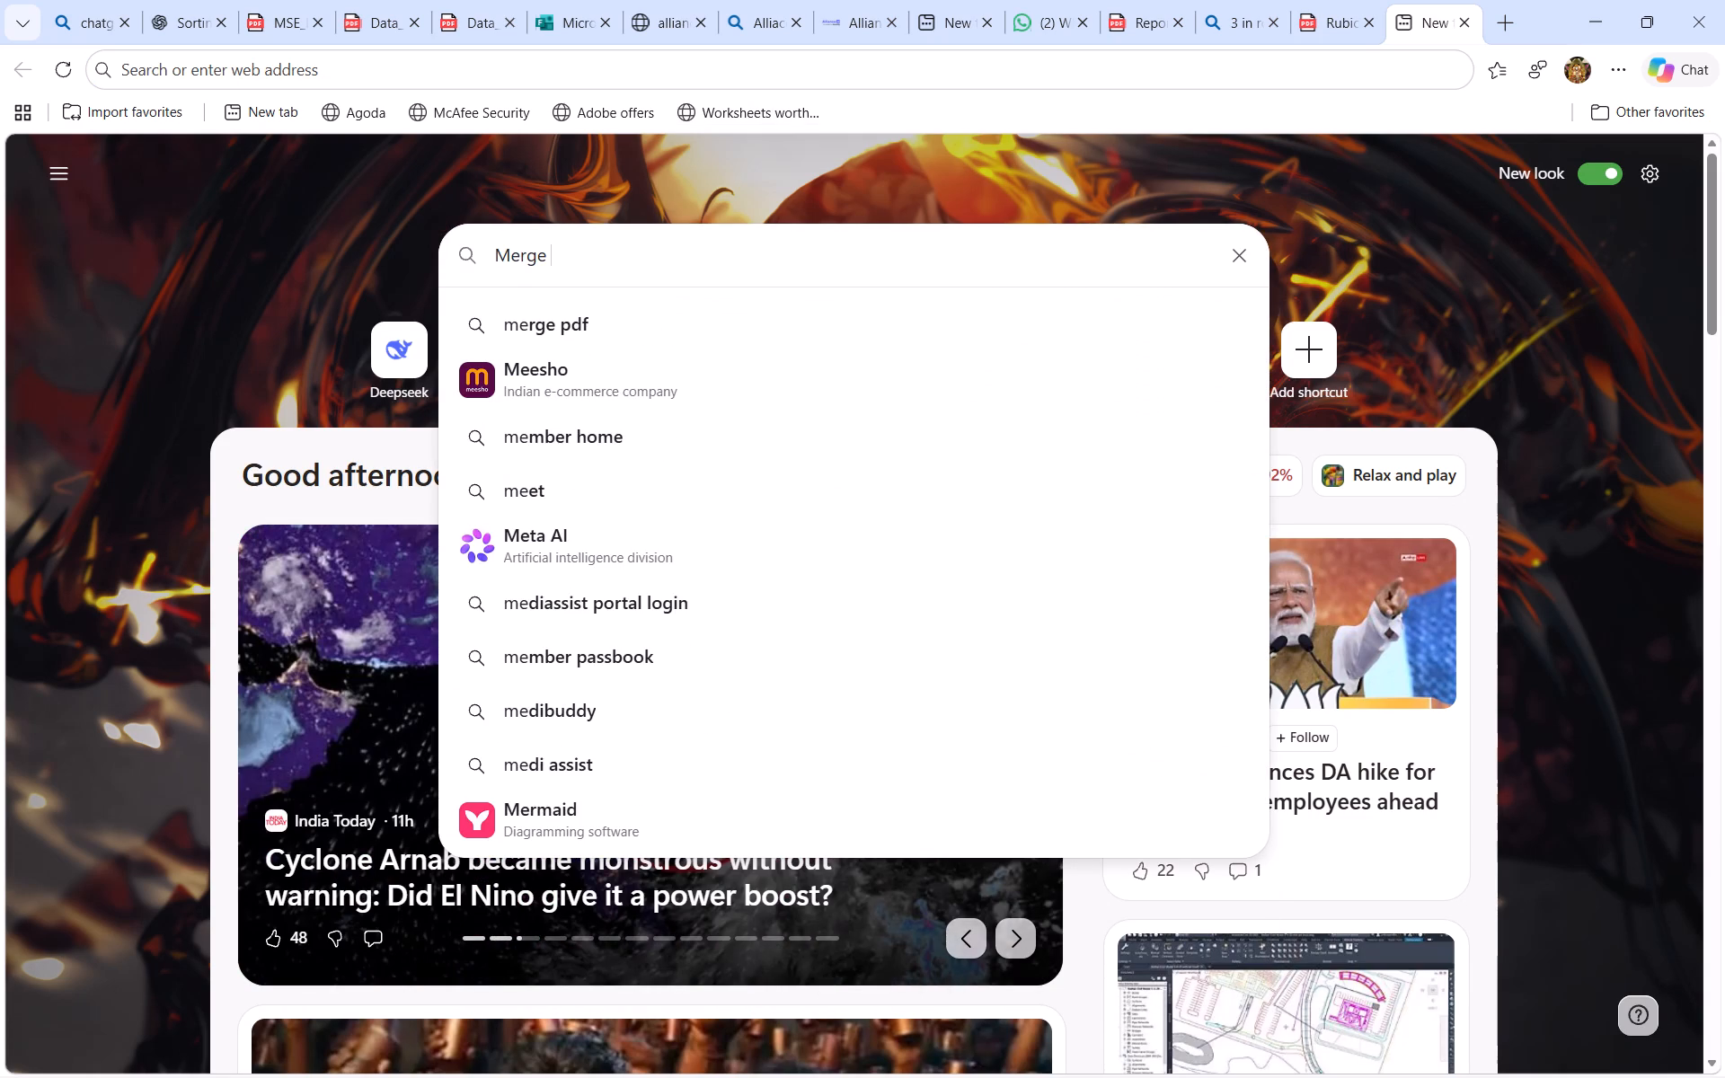
{"action": "type", "text": "all the"}
{"action": "key", "text": "space"}
{"action": "left_click", "coordinate": [647, 314]}
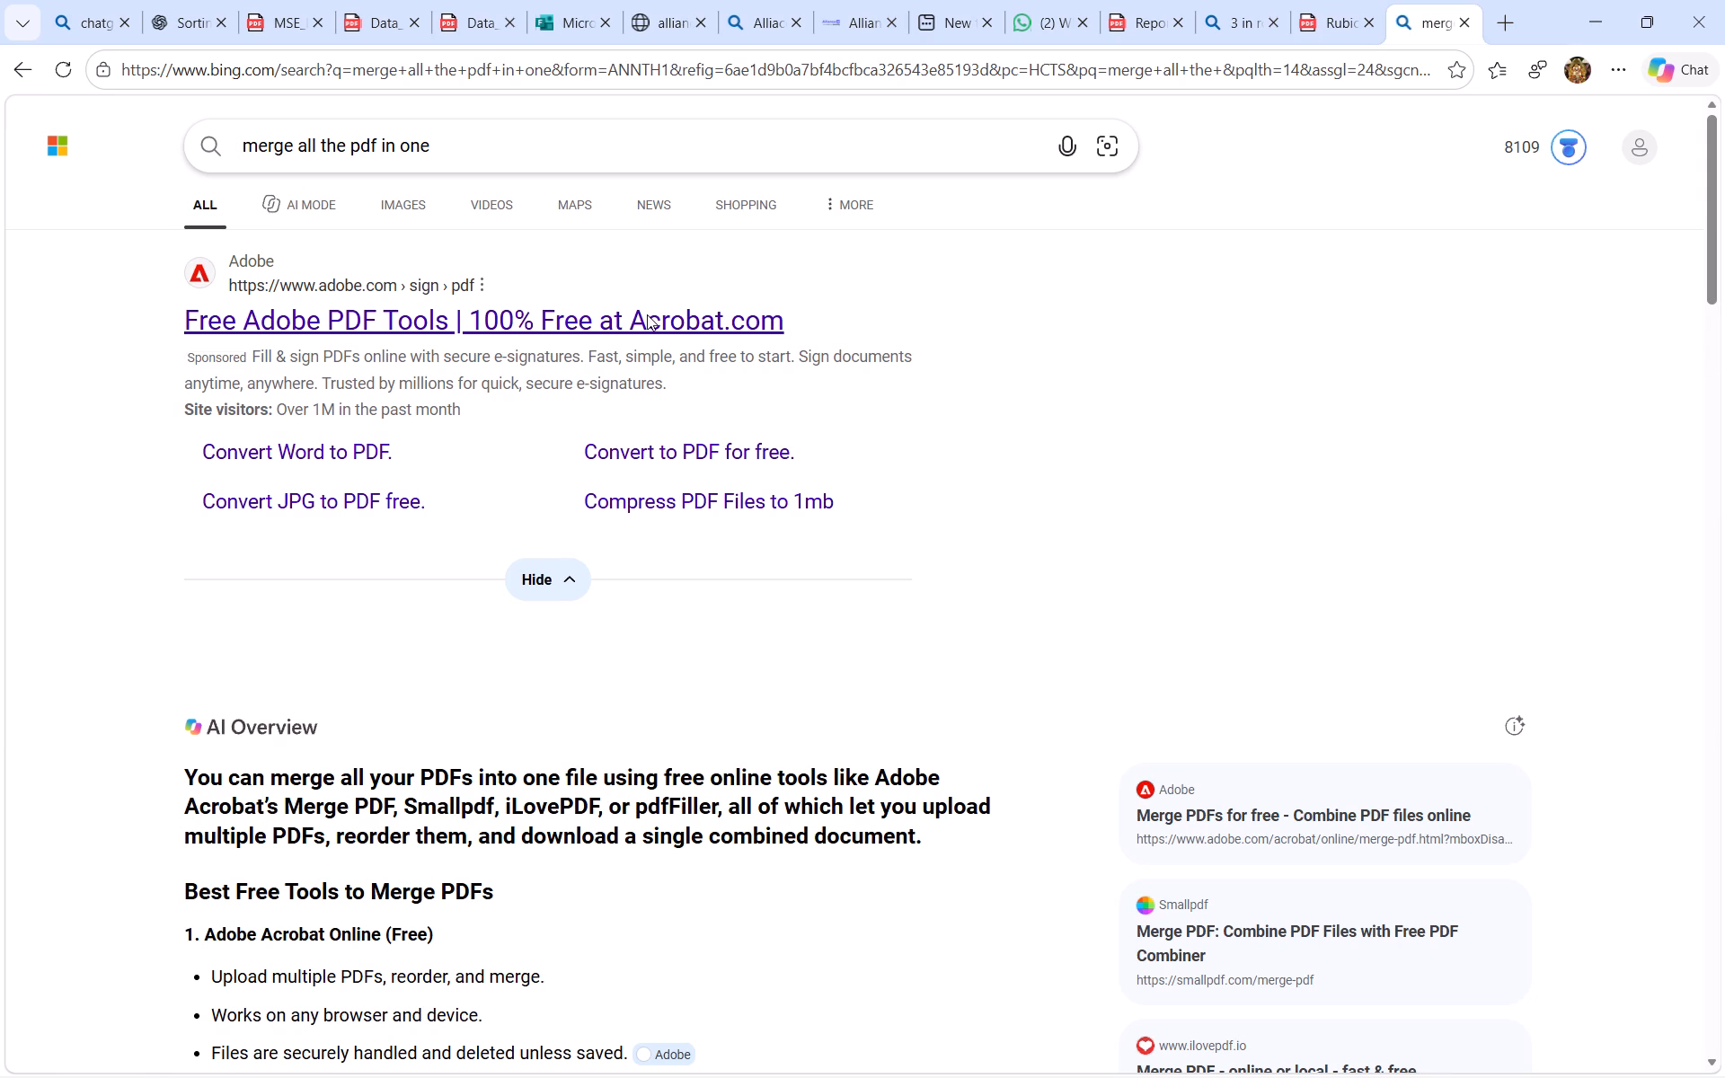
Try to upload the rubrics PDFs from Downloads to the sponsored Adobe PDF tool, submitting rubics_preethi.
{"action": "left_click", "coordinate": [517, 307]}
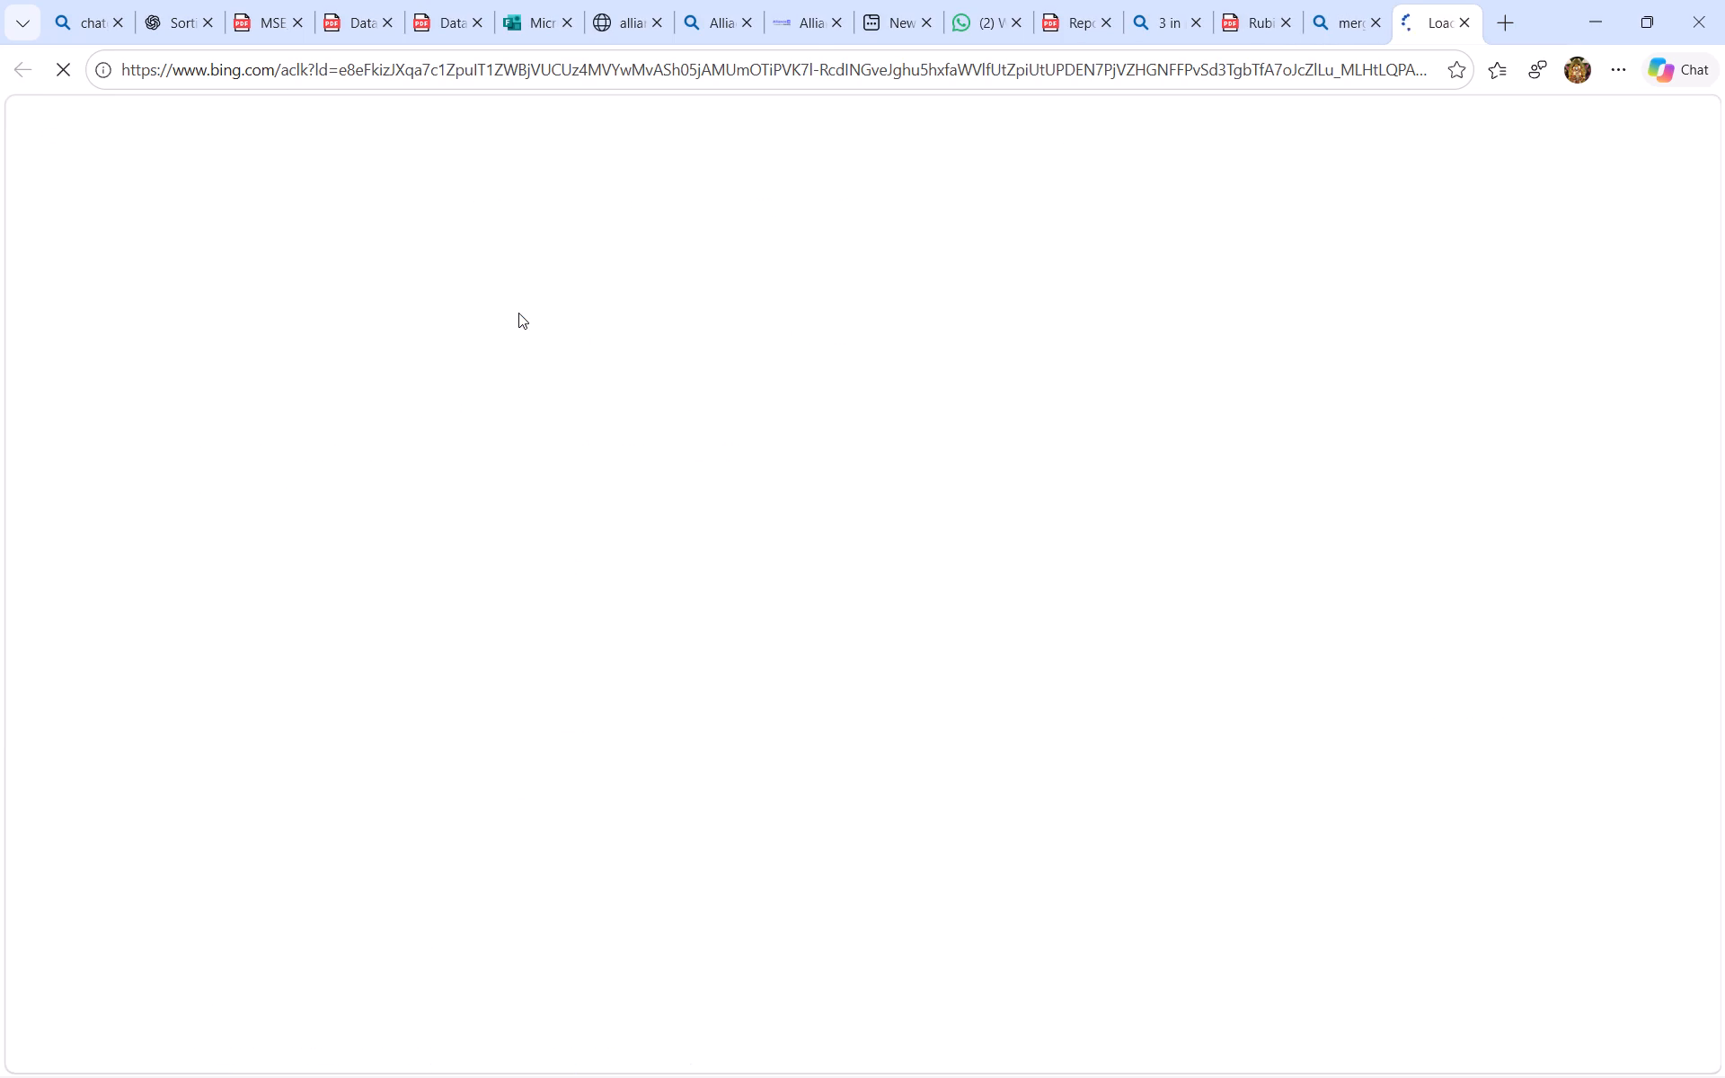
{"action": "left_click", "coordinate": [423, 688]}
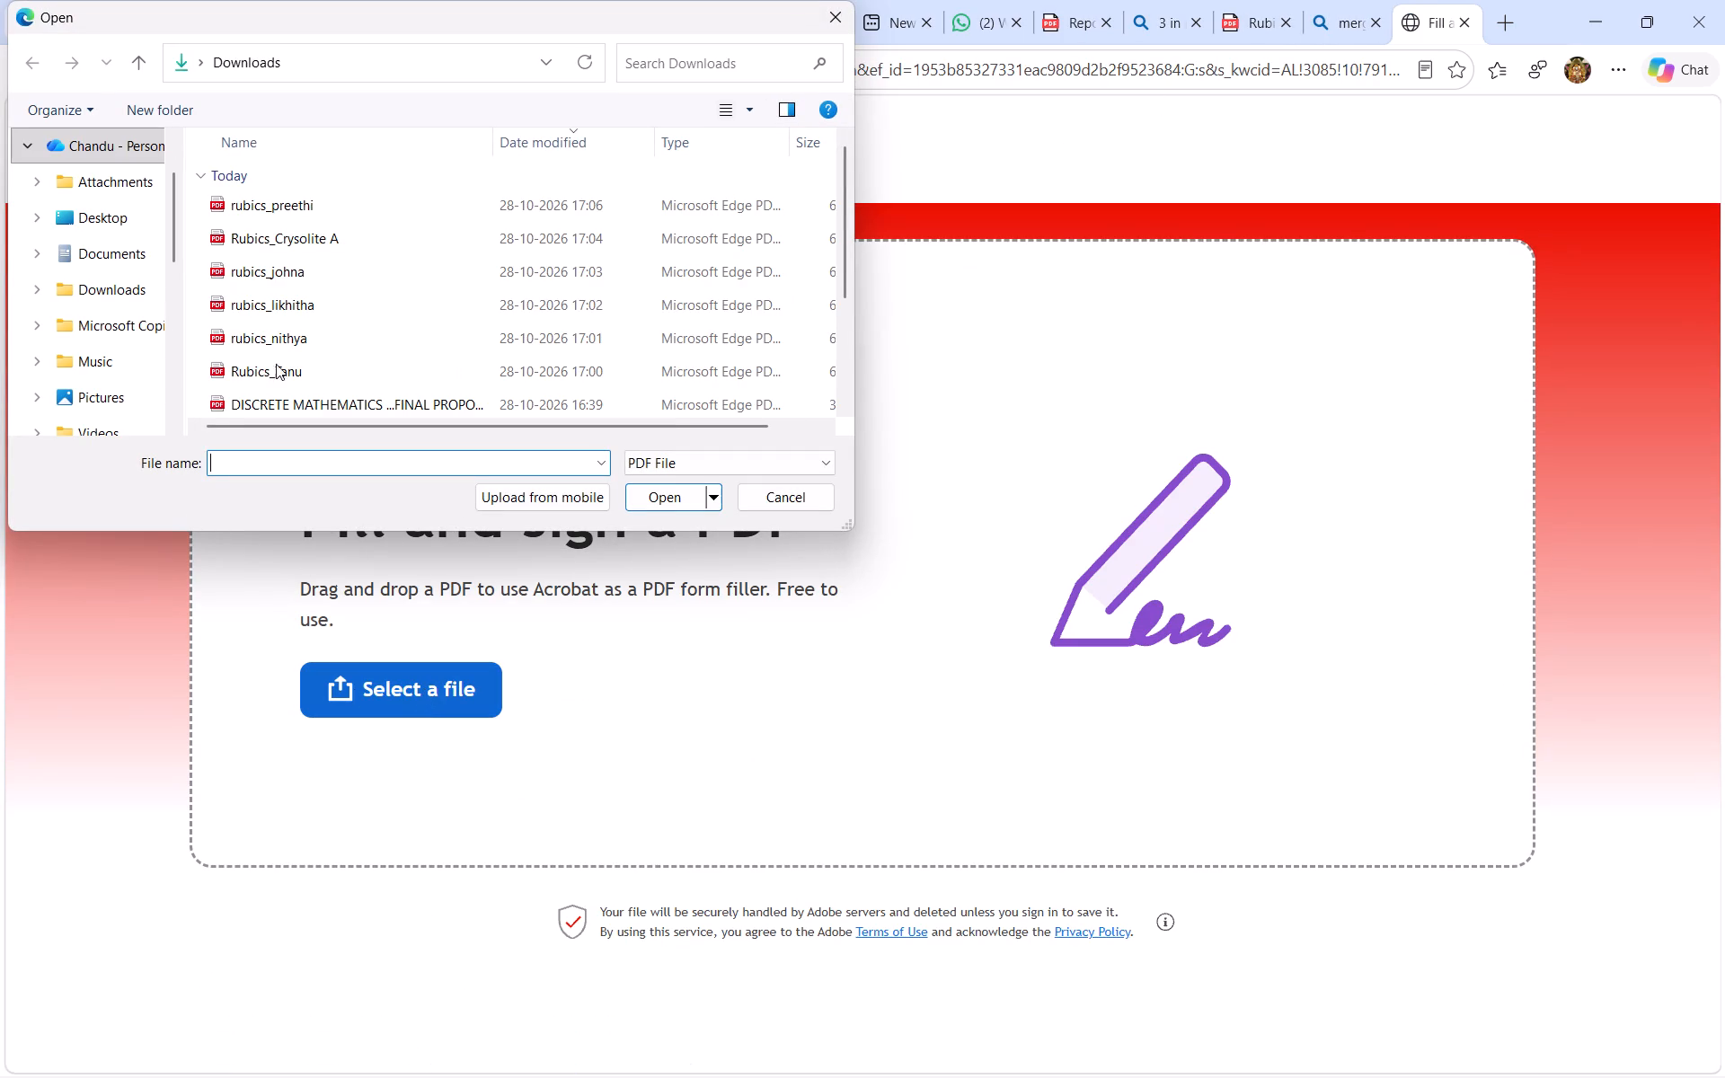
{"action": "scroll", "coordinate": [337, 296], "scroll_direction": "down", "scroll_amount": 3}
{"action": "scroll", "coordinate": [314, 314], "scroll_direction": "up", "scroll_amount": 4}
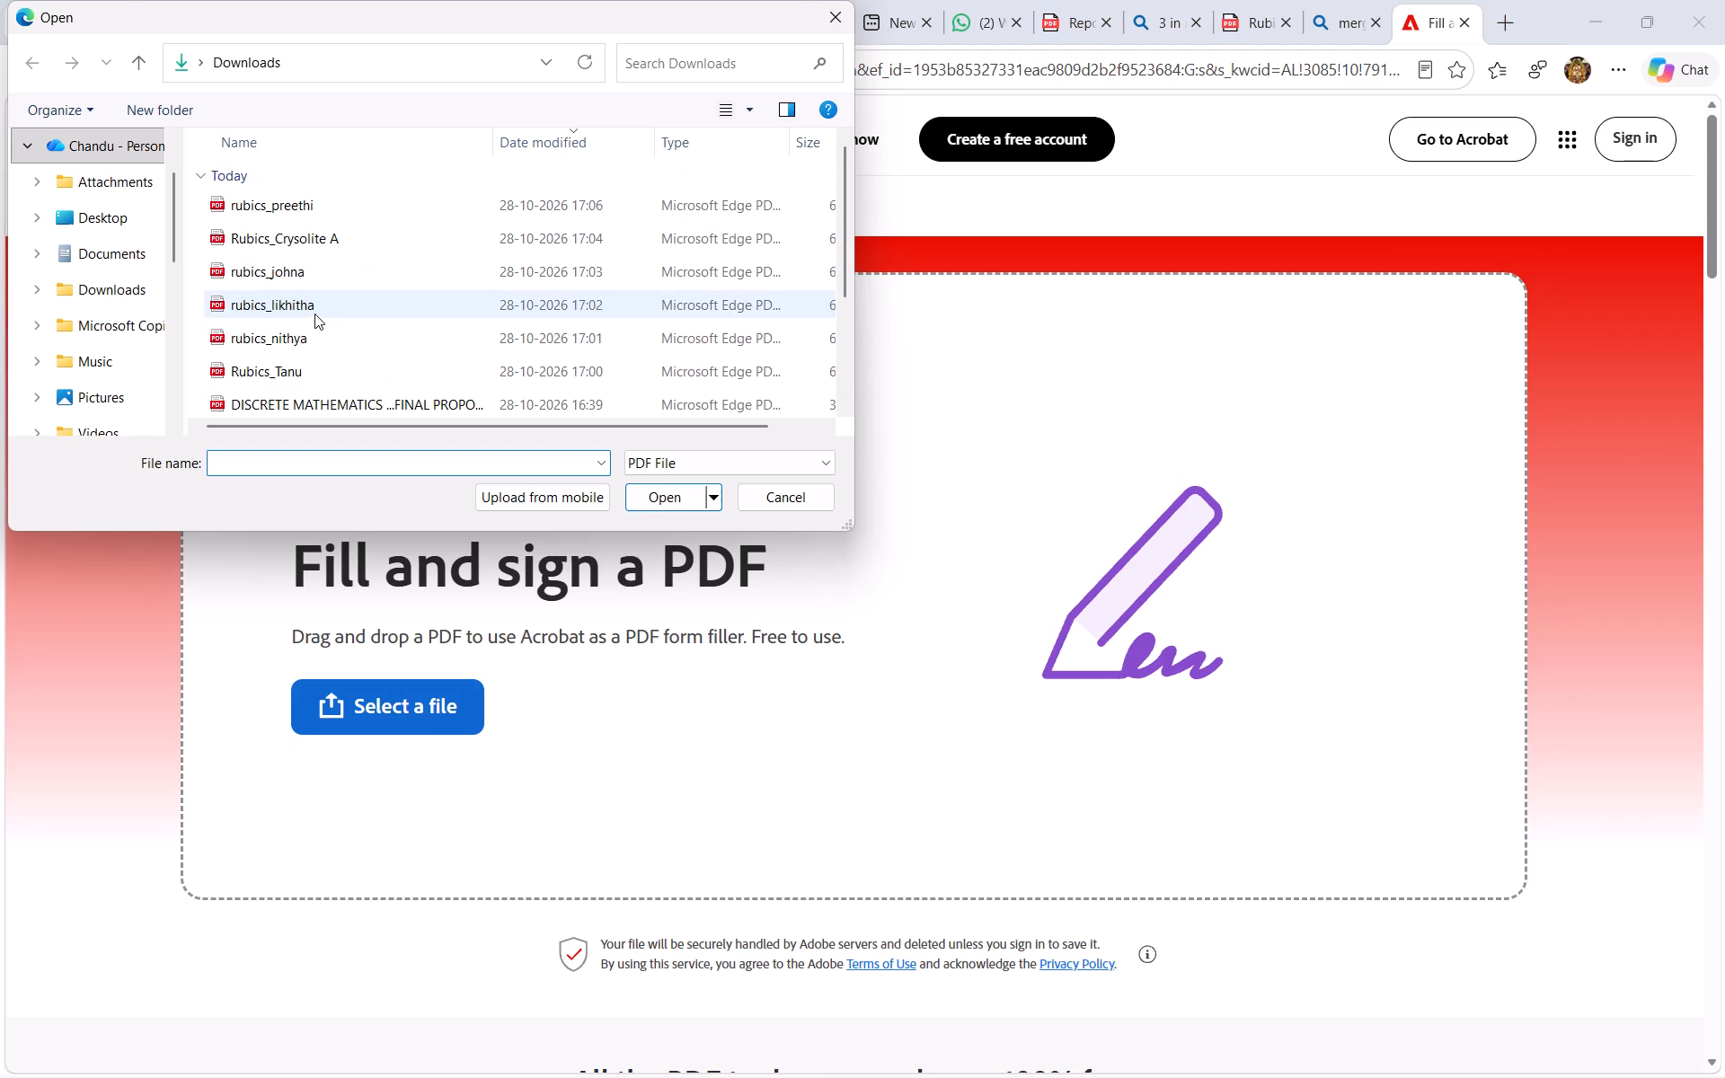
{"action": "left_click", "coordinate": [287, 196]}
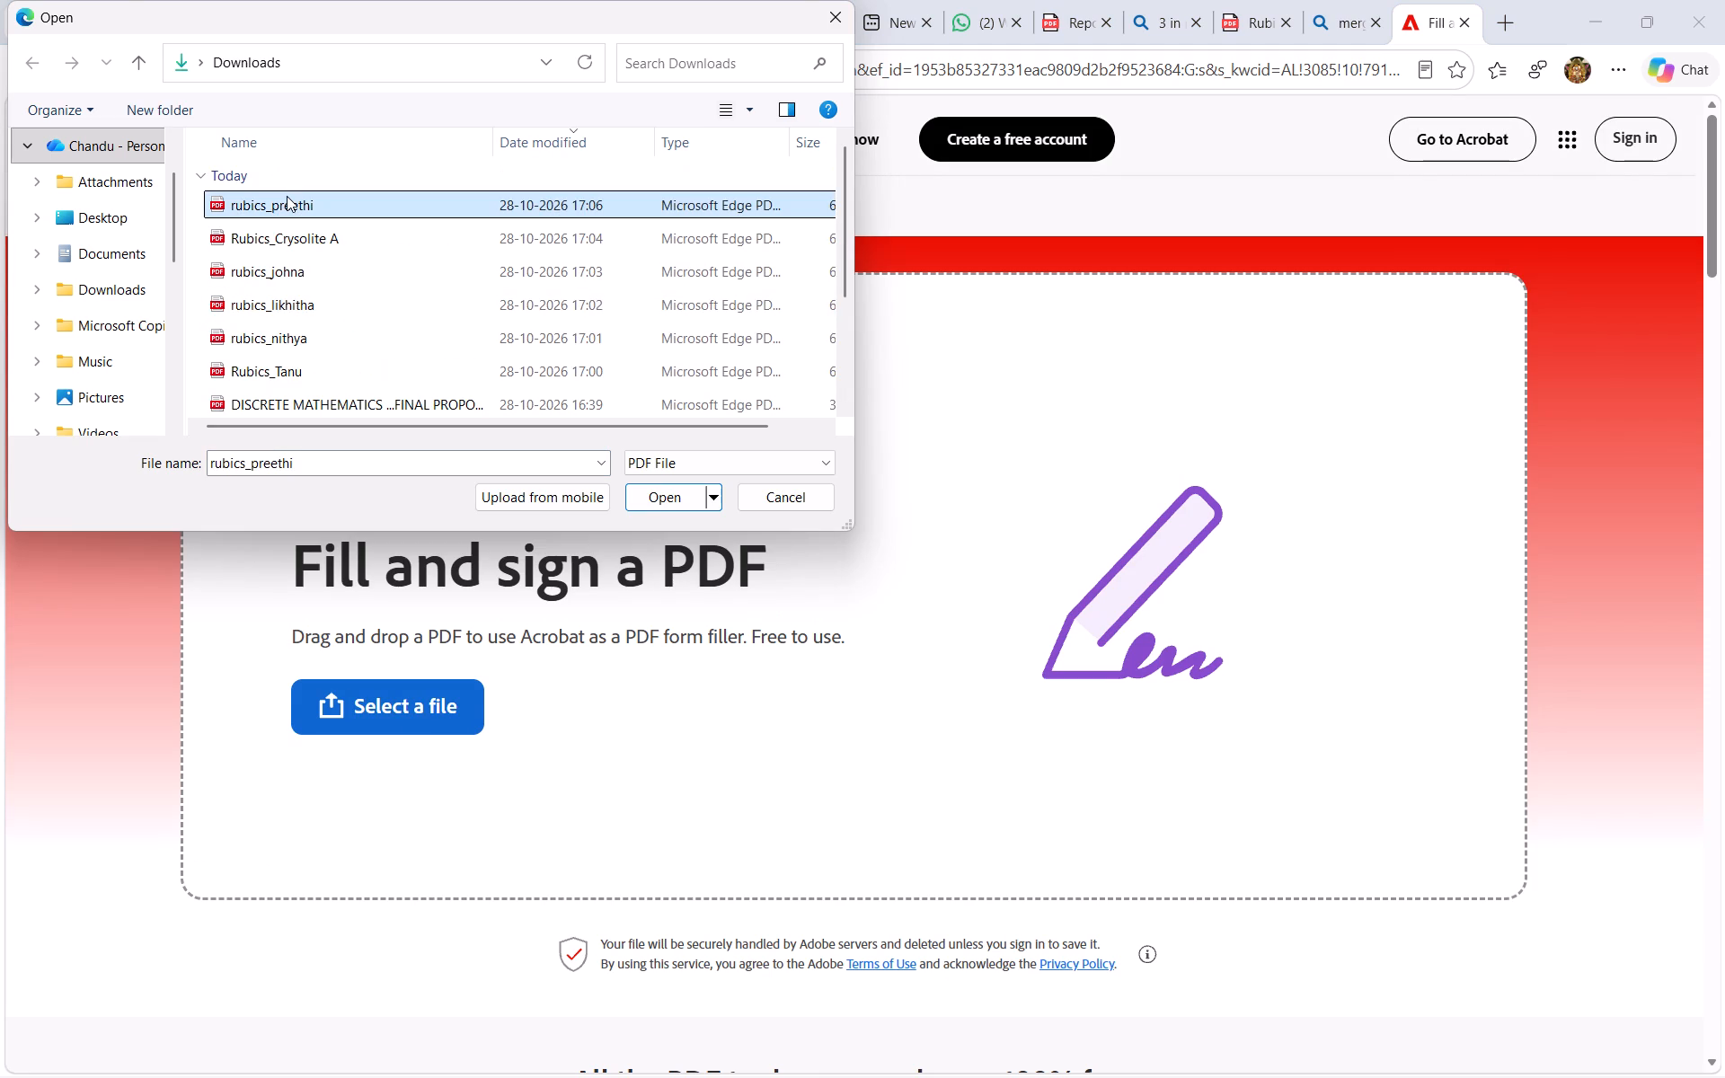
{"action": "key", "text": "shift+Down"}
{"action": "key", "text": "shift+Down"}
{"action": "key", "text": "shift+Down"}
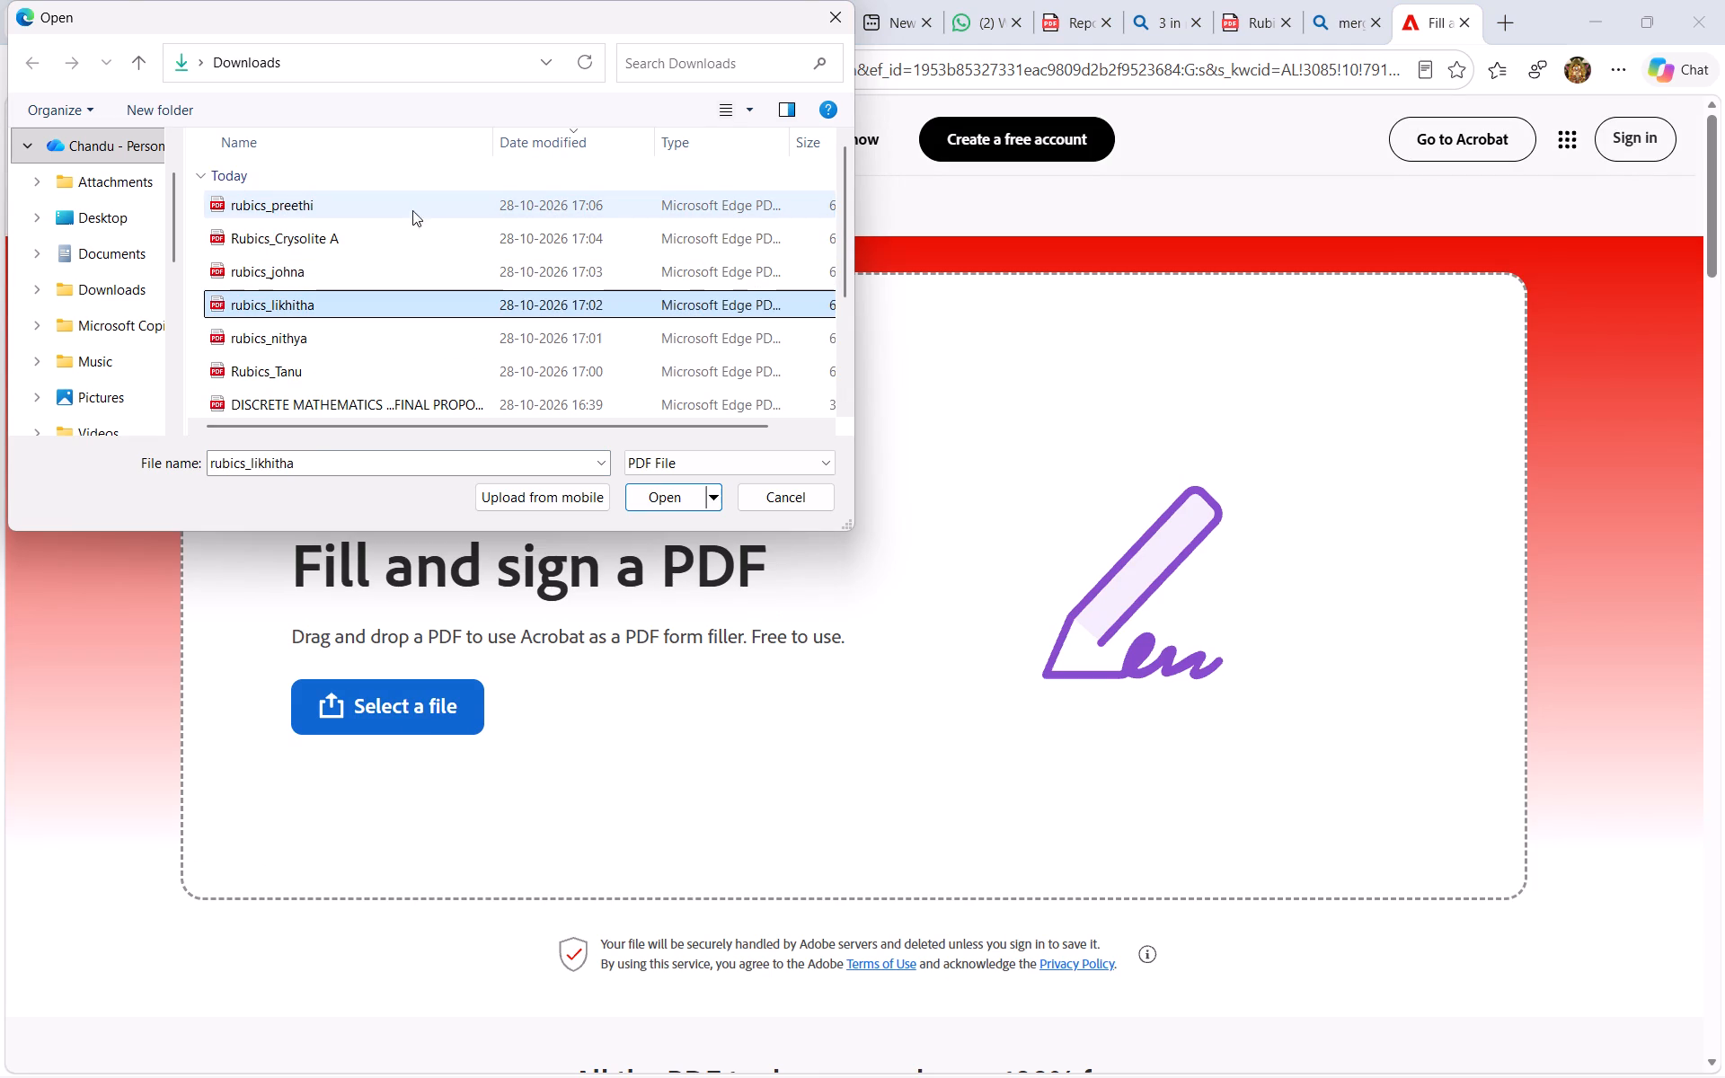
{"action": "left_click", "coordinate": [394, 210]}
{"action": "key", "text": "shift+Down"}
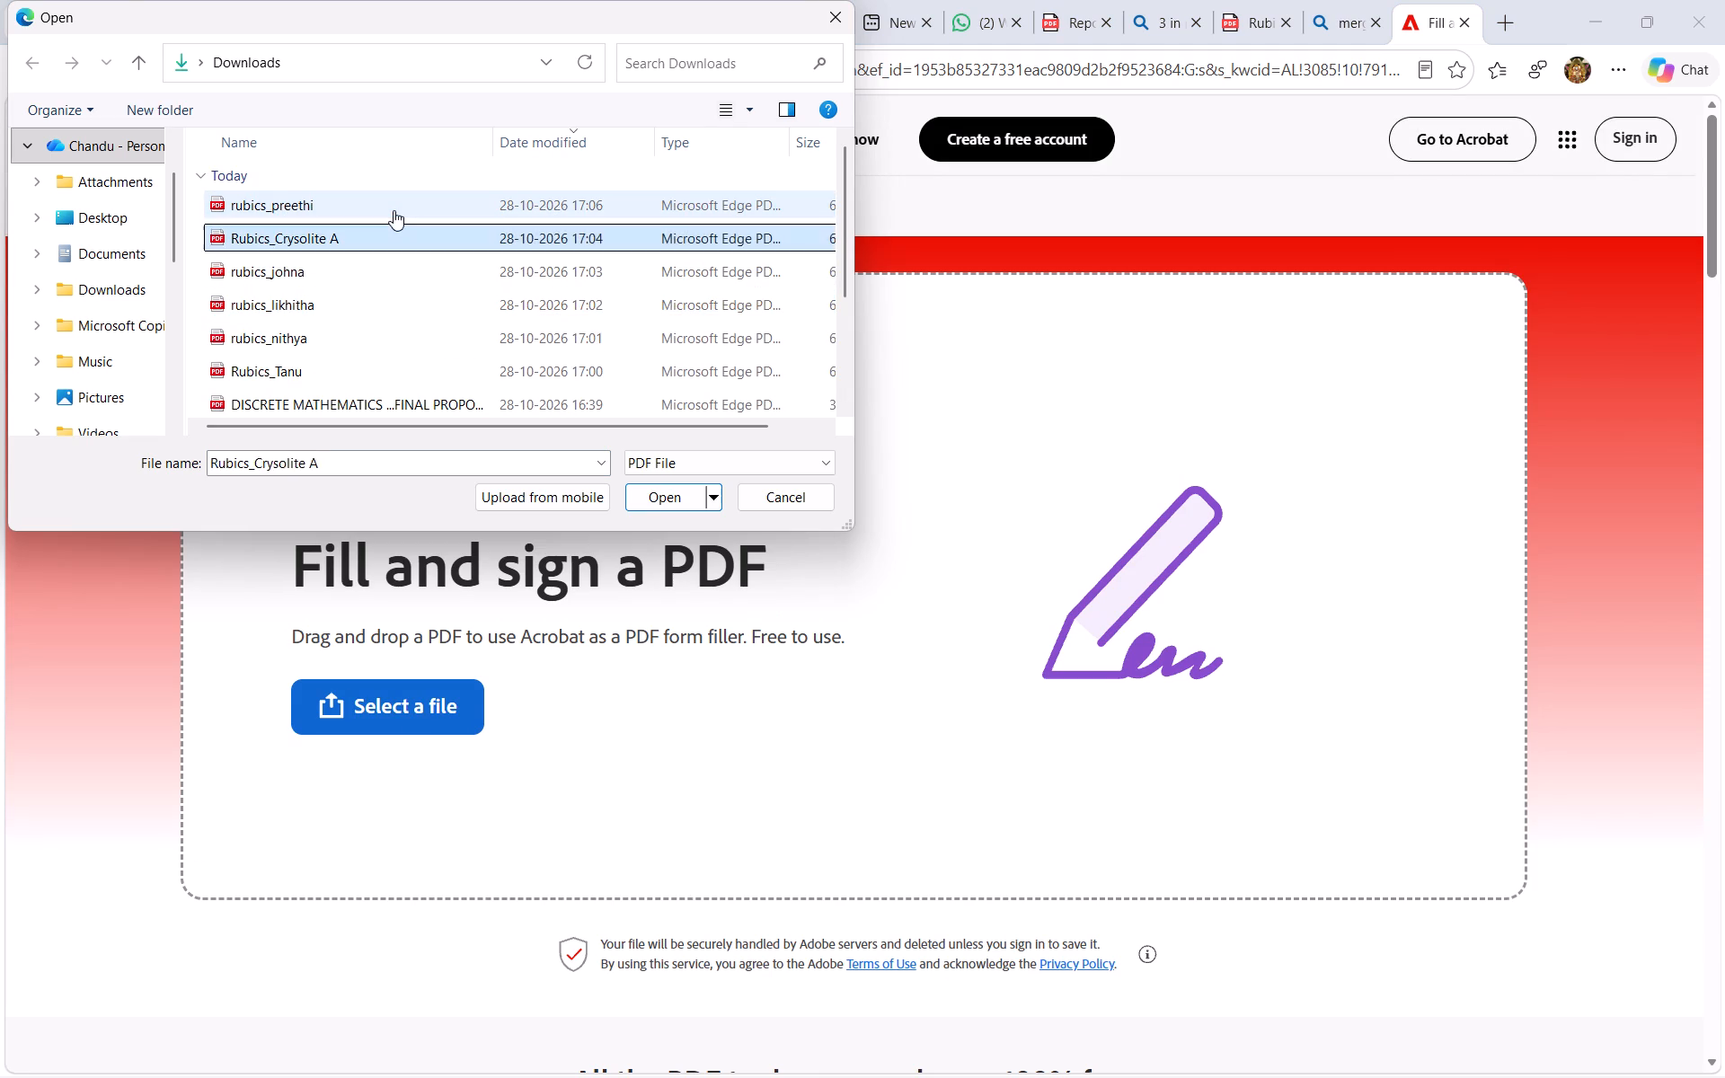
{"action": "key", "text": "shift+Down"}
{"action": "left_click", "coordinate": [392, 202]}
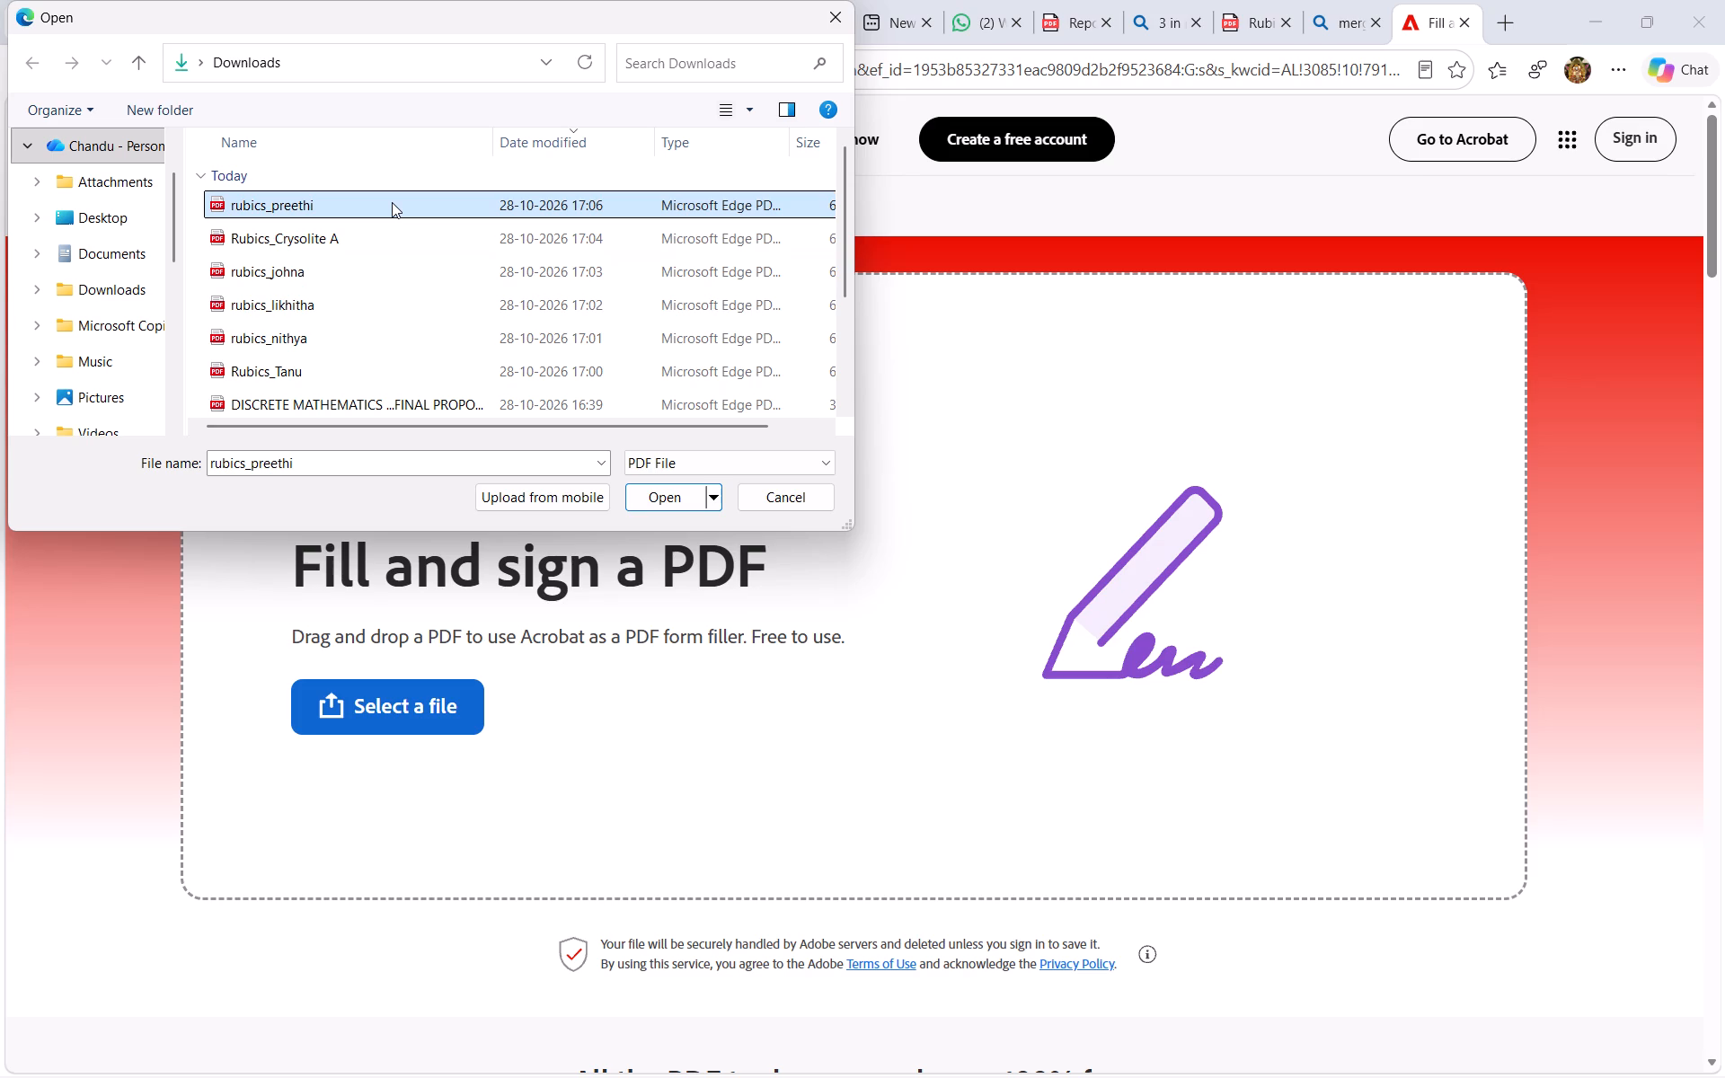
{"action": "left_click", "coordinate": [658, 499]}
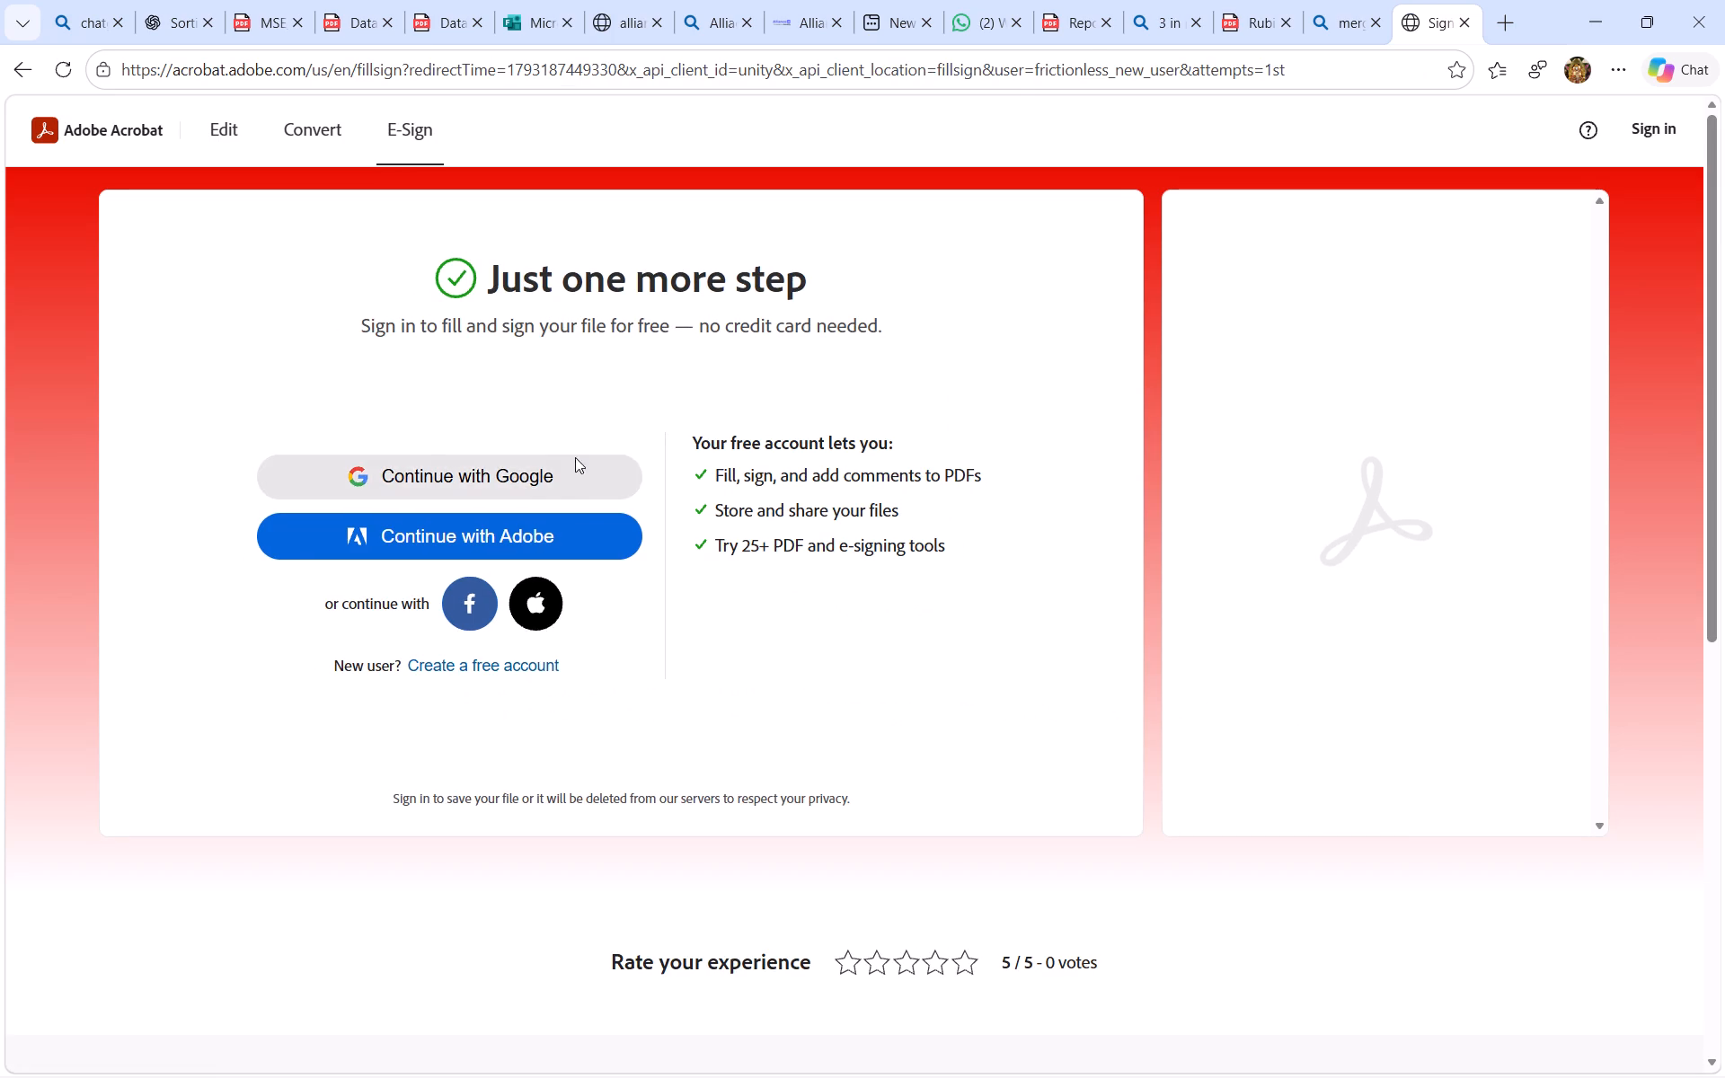
Return to the "merge all the pdf in one" search results and open iLovePDF's Merge PDF page.
{"action": "left_click", "coordinate": [1333, 16]}
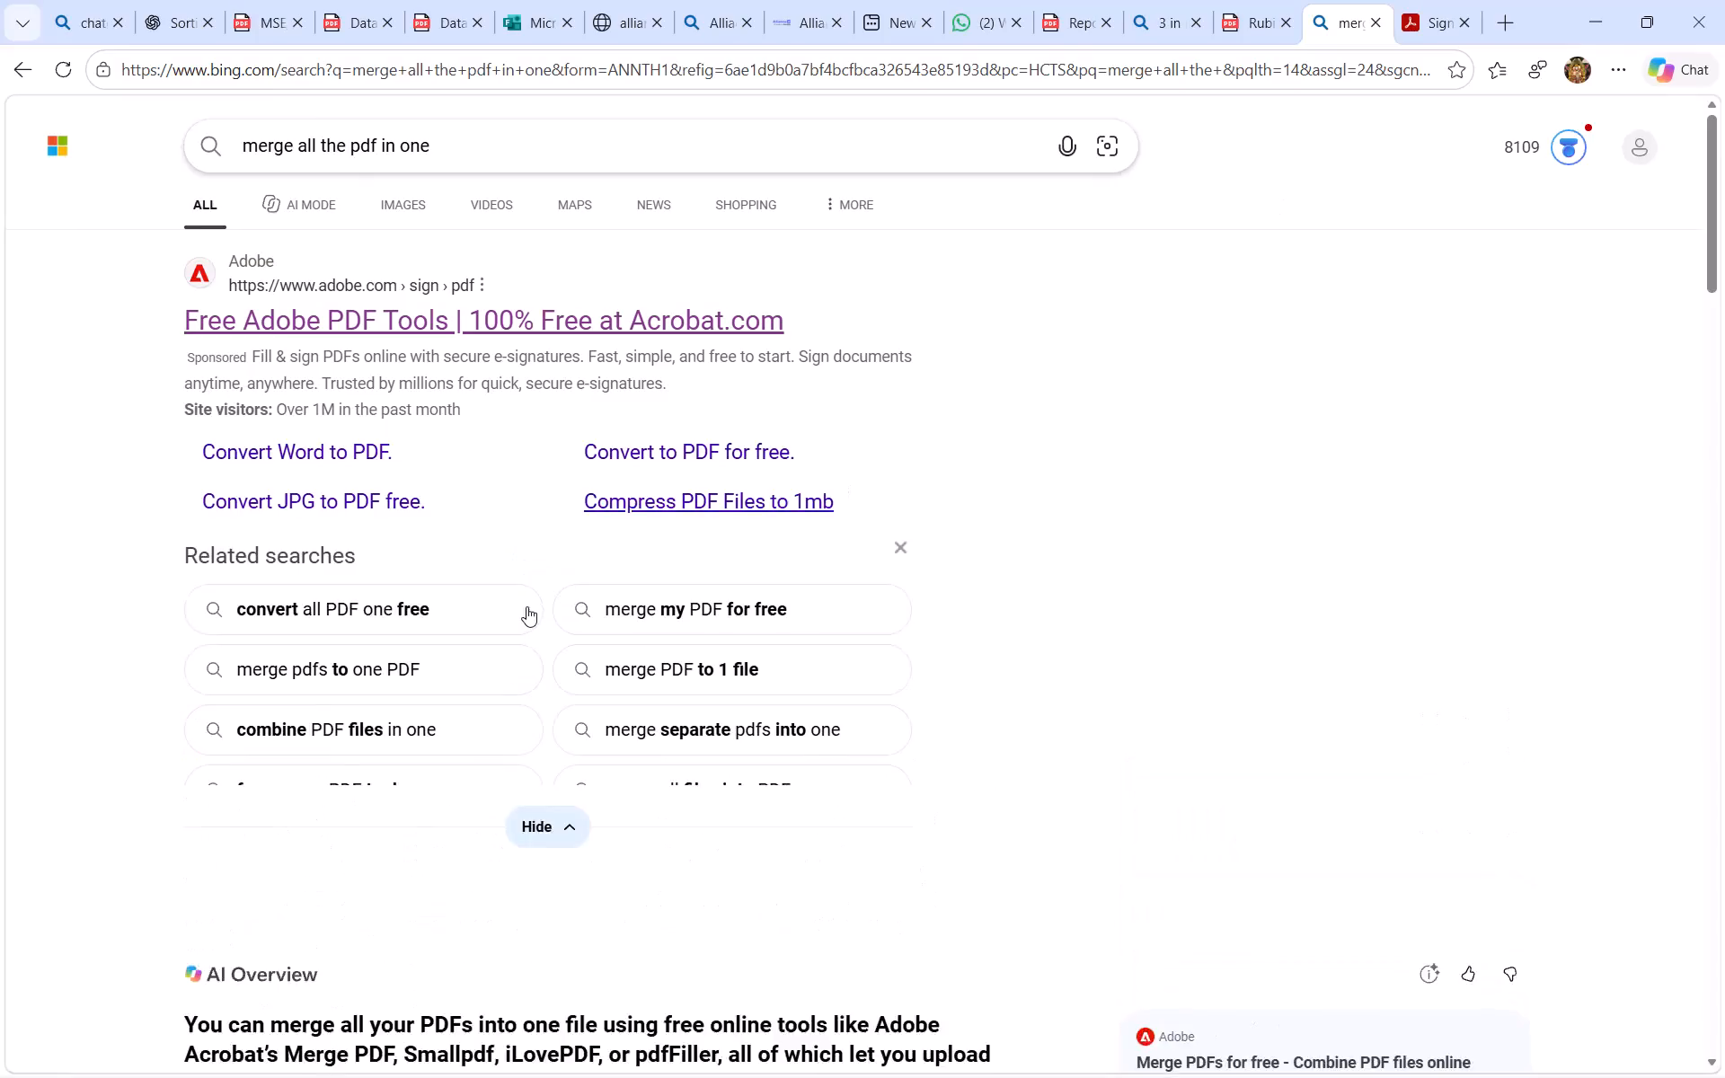
{"action": "scroll", "coordinate": [526, 606], "scroll_direction": "down", "scroll_amount": 5}
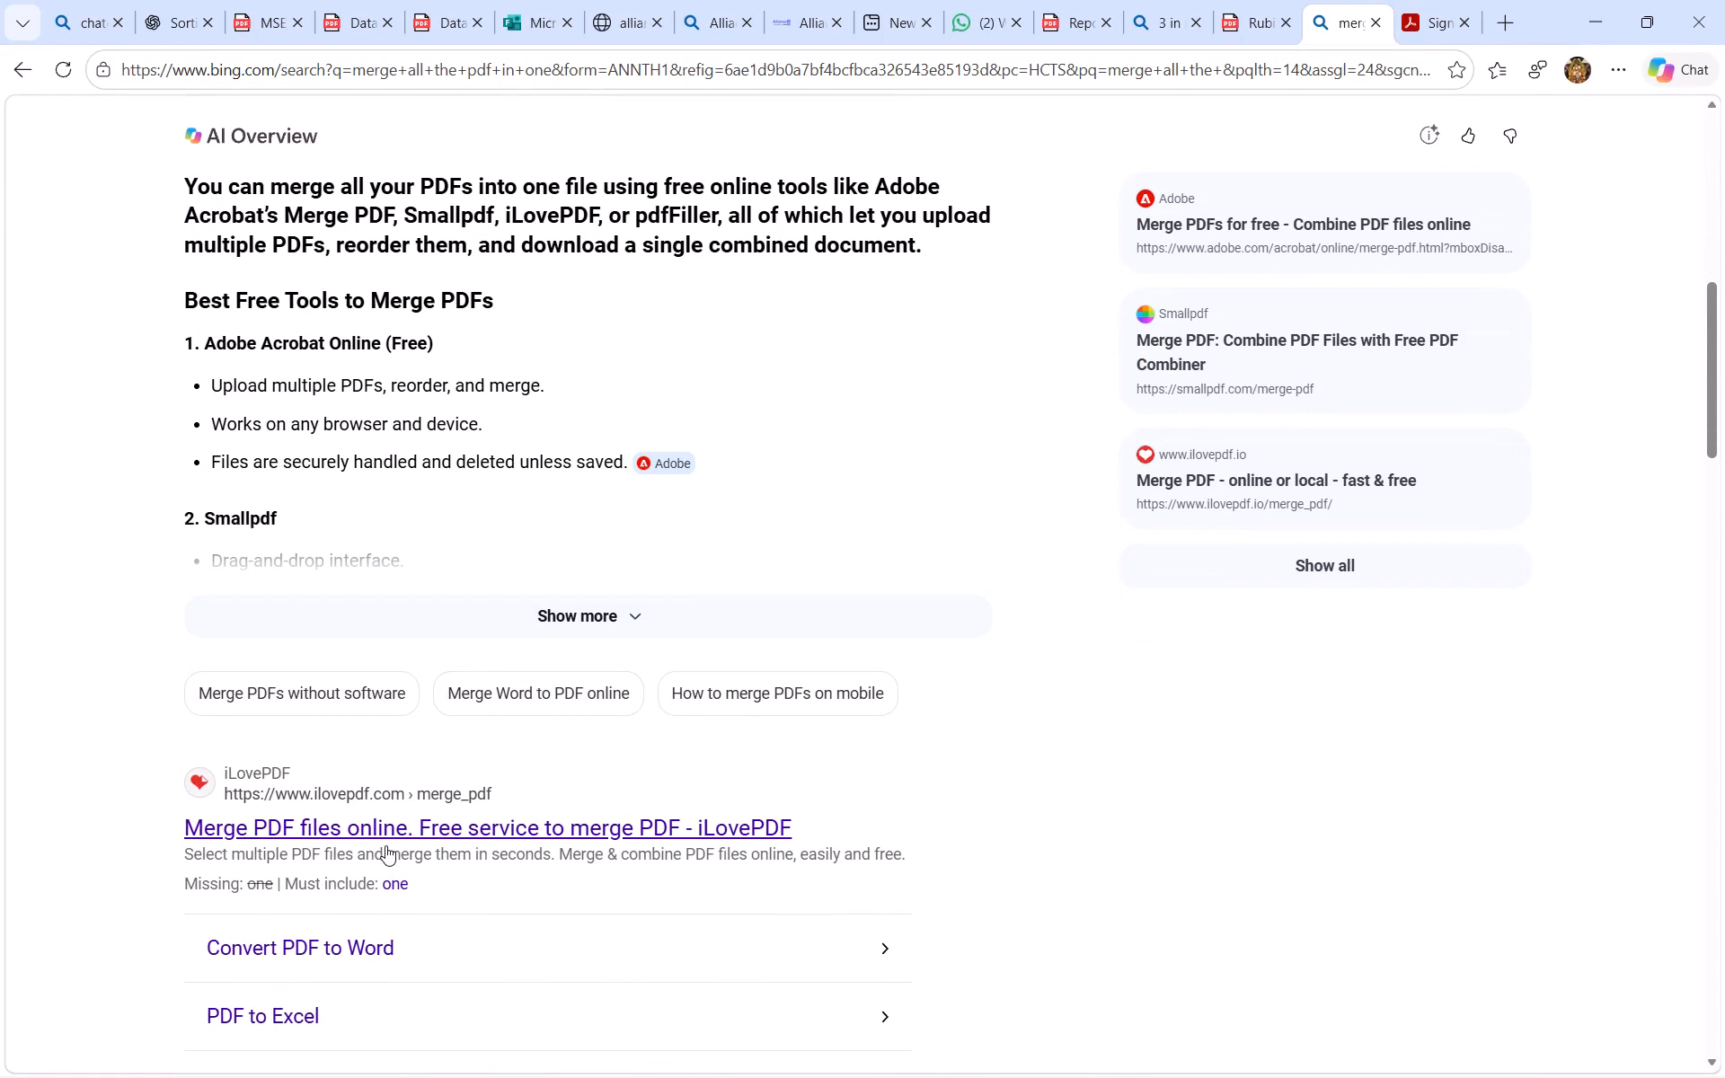
{"action": "left_click", "coordinate": [385, 845]}
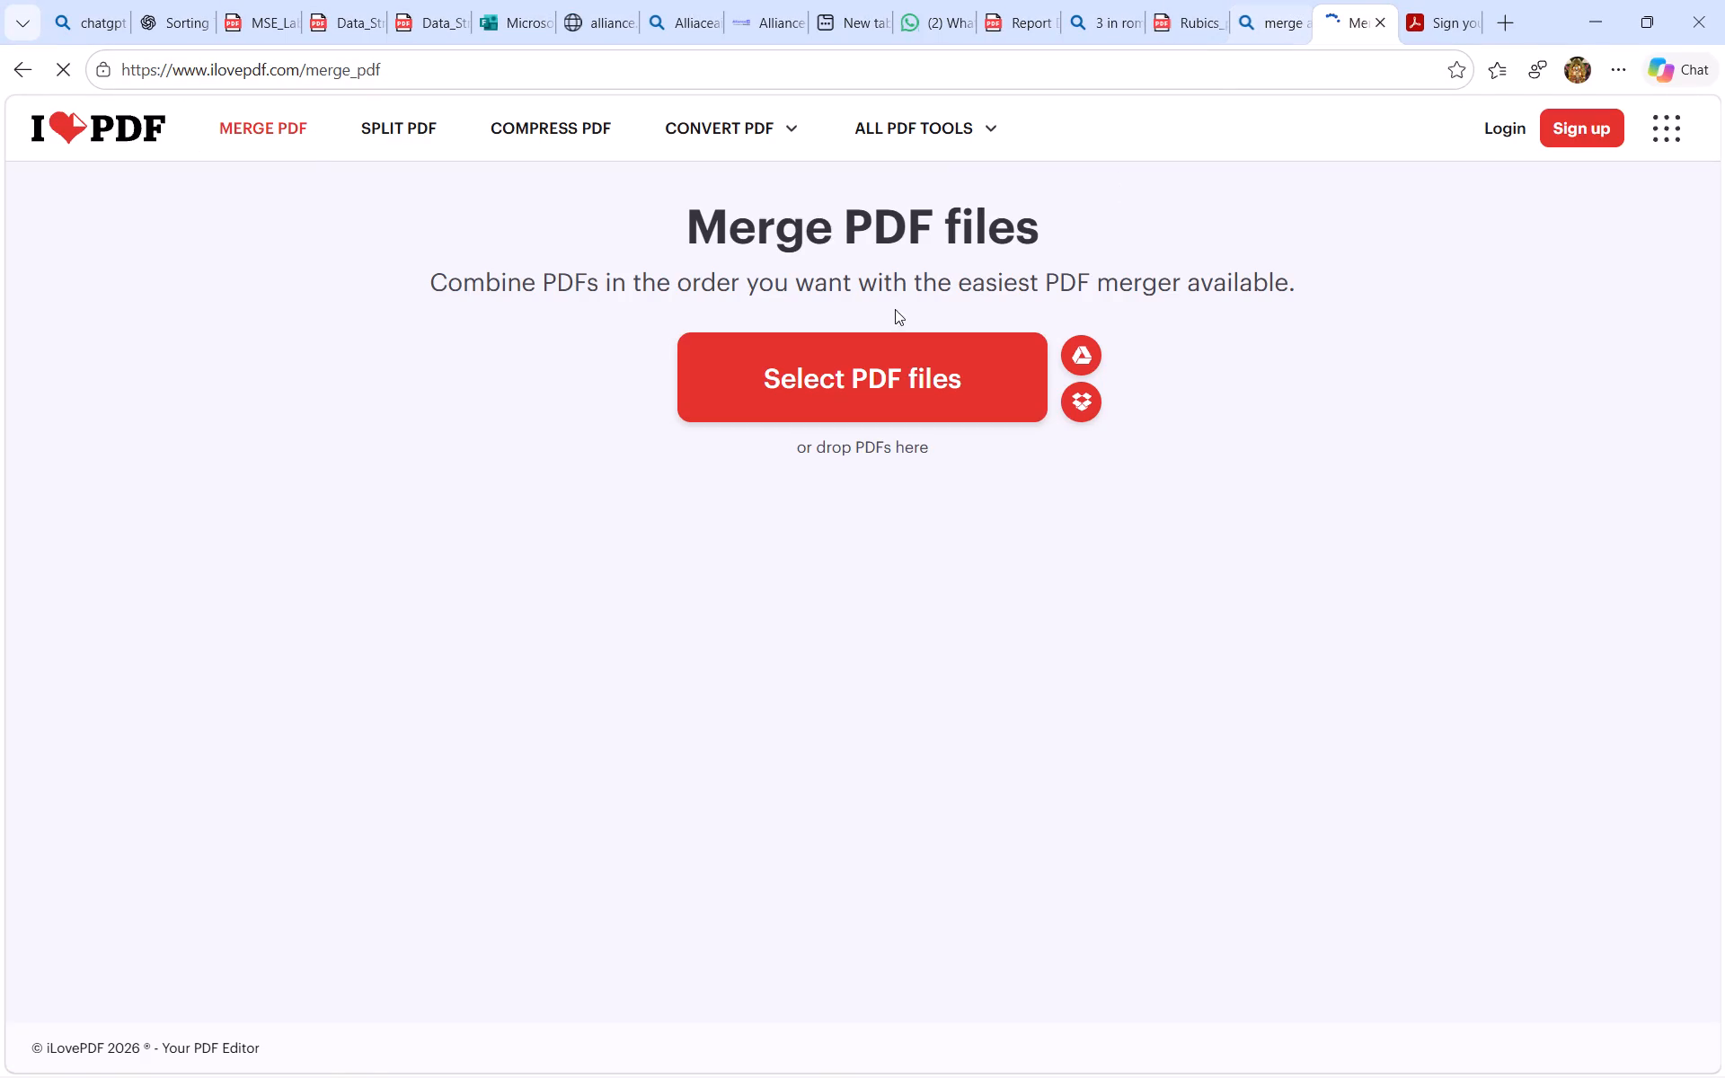
Load the six rubrics PDFs from Downloads, rubics_preethi through Rubics_Tanu, into the iLovePDF merger.
{"action": "left_click", "coordinate": [809, 381]}
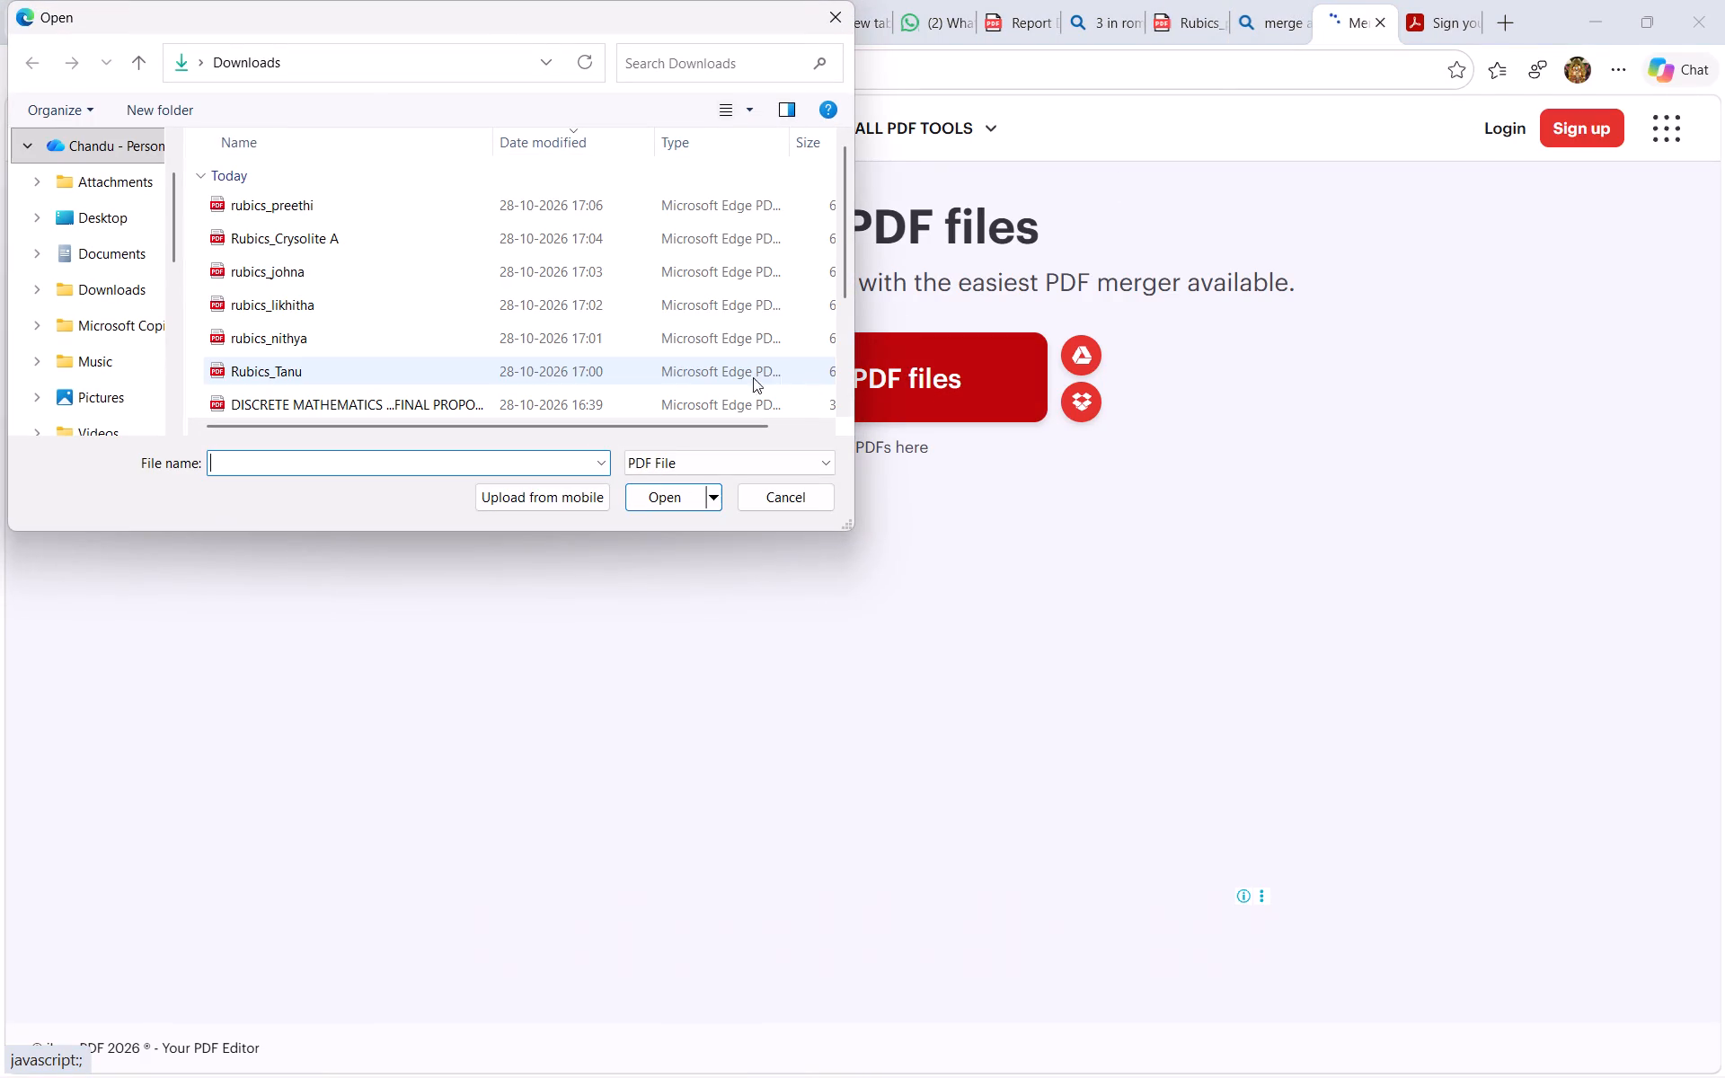
{"action": "left_click", "coordinate": [341, 202]}
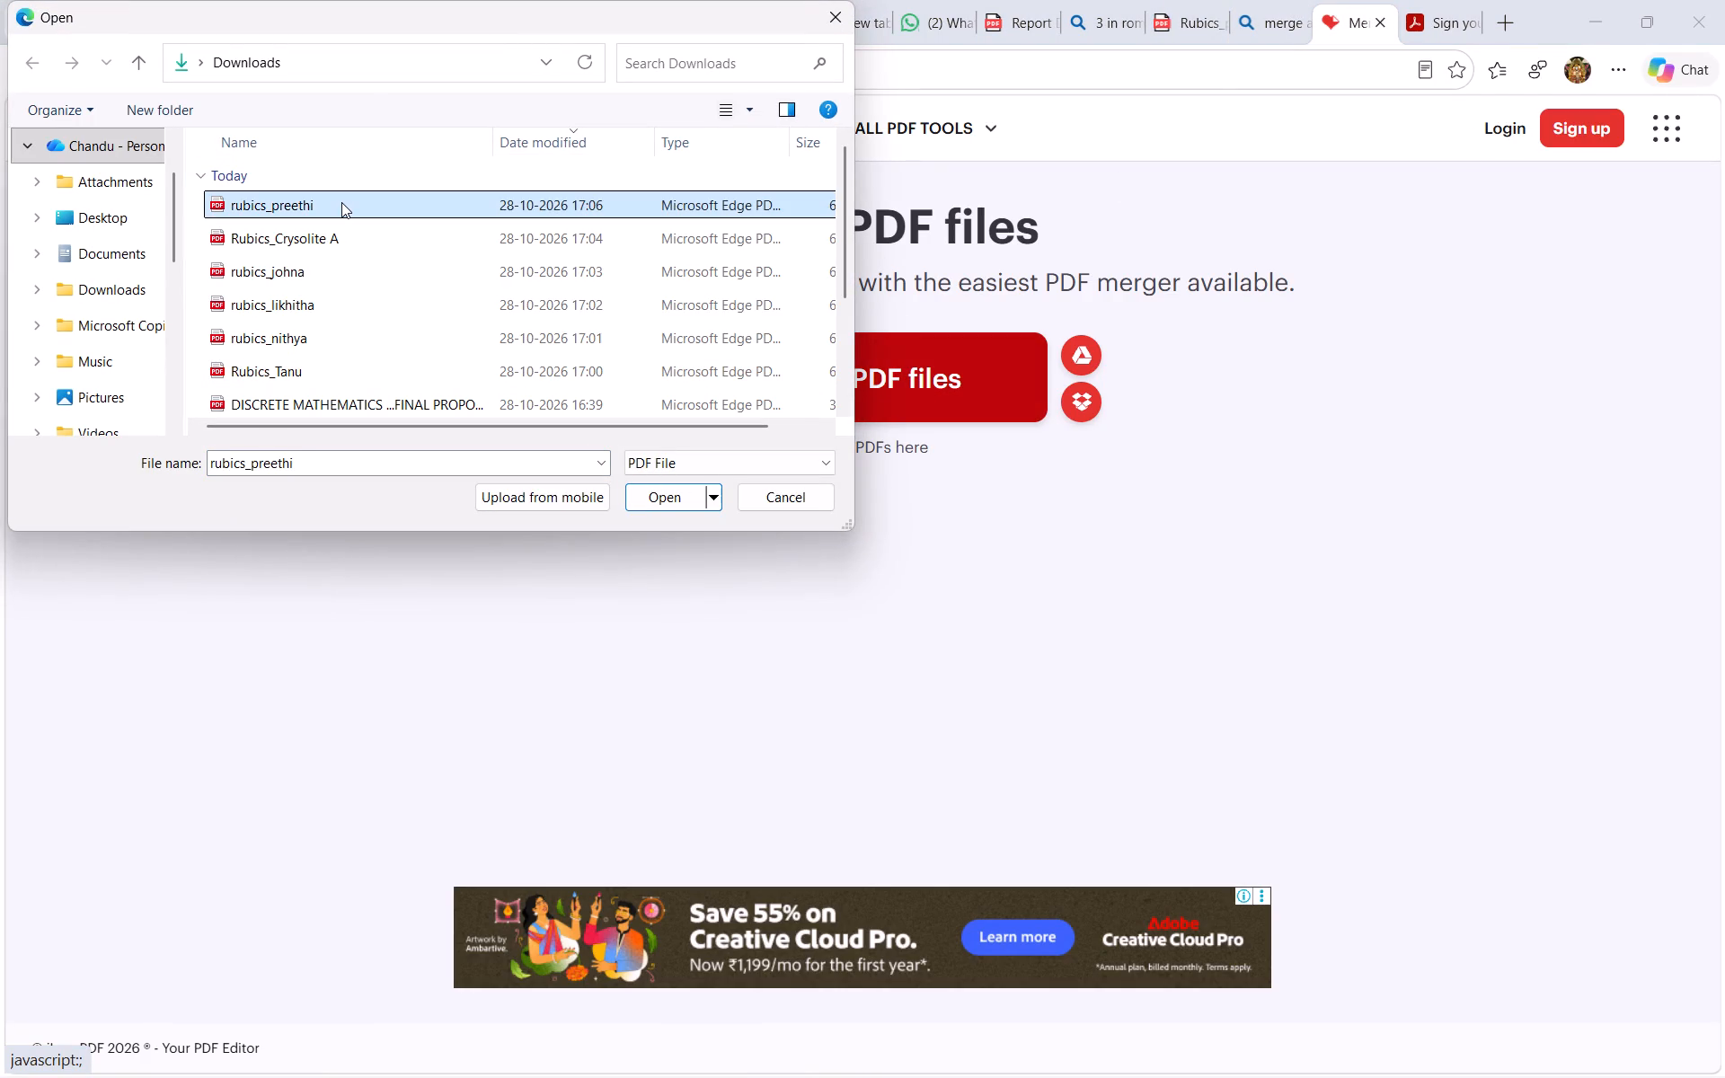
{"action": "key", "text": "shift+Down"}
{"action": "key", "text": "shift+Down"}
{"action": "key", "text": "shift+Down"}
{"action": "key", "text": "shift+Down"}
{"action": "key", "text": "shift+Down"}
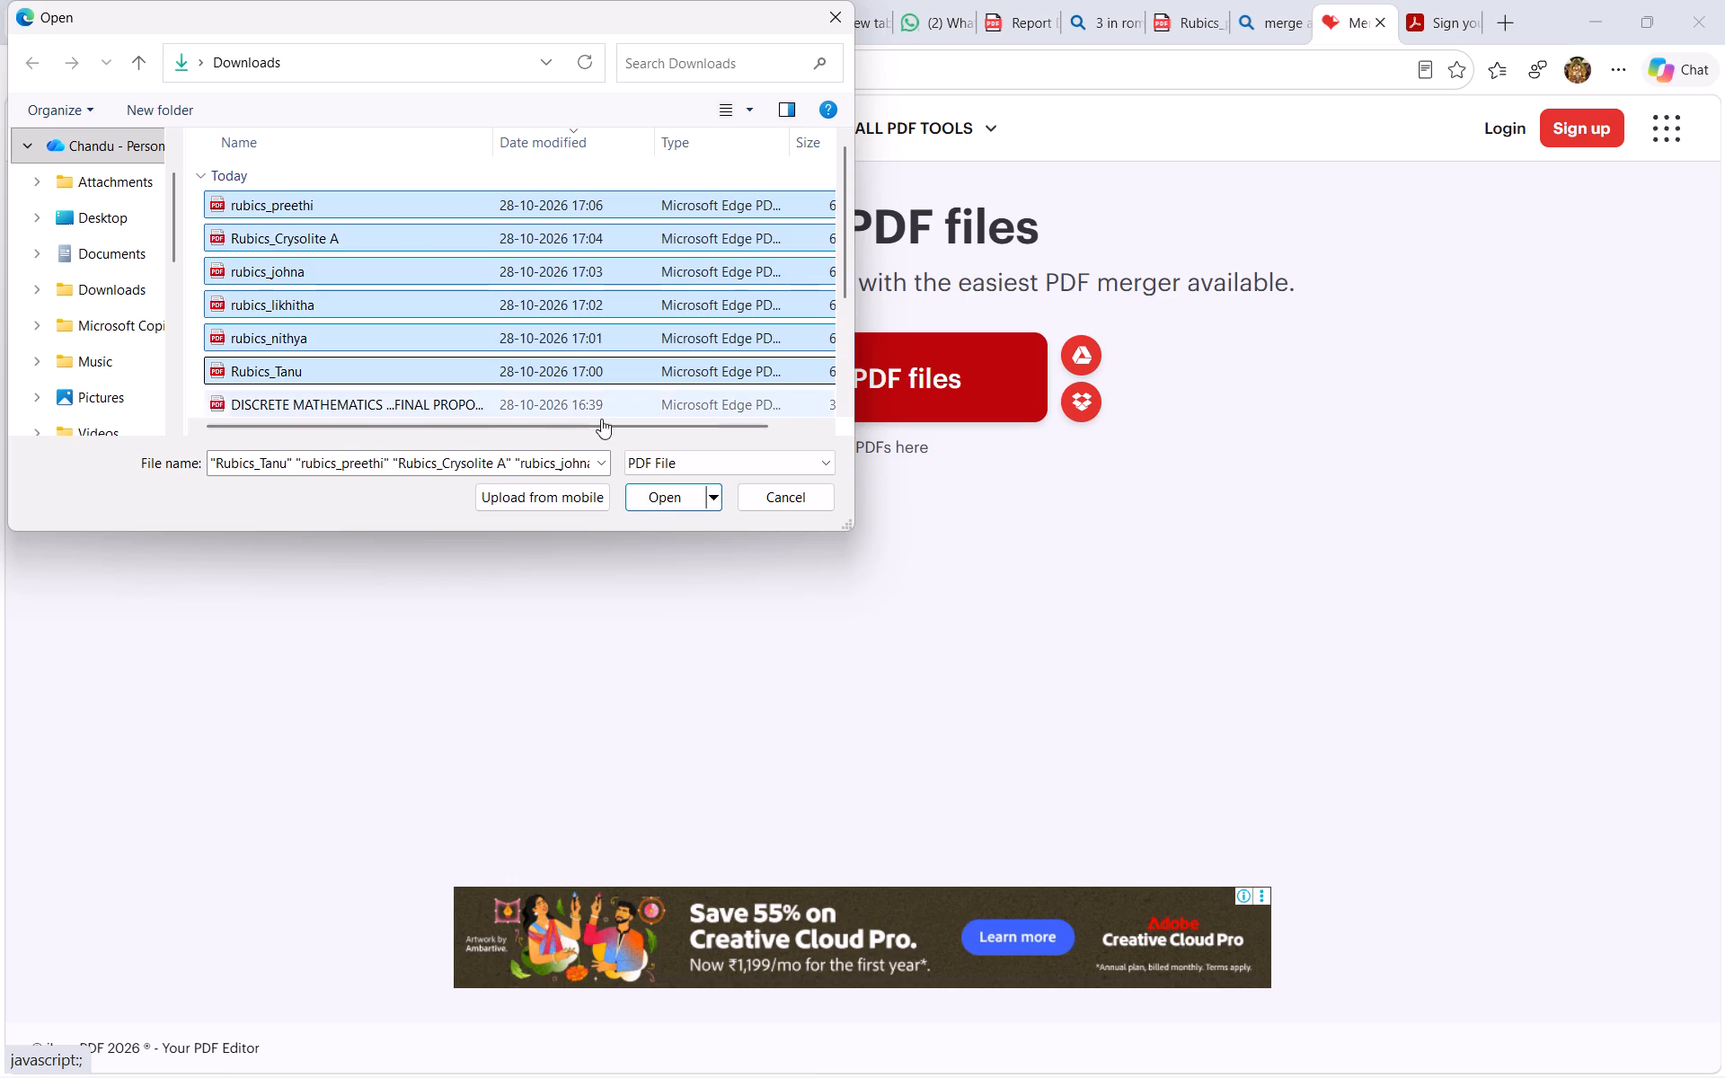
{"action": "left_click", "coordinate": [654, 494]}
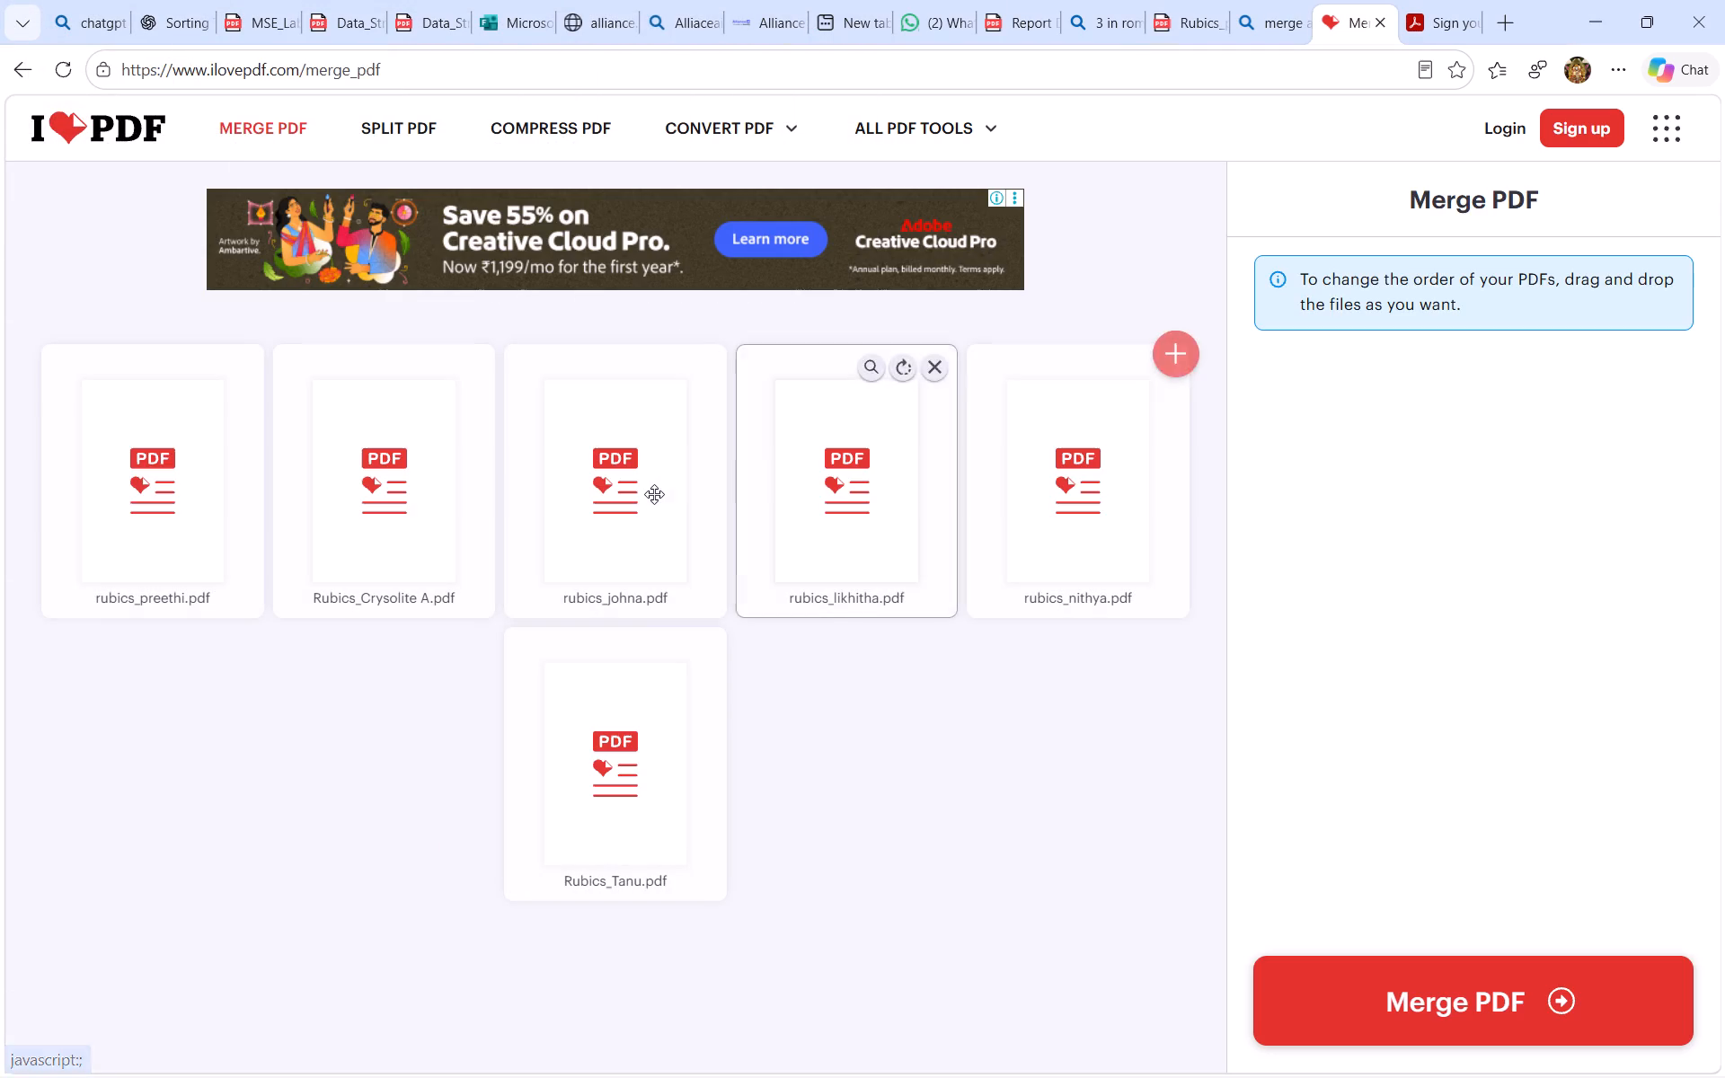
Open the file selection for adding more PDFs to the merge and look through the Downloads folder.
{"action": "left_click", "coordinate": [1178, 363]}
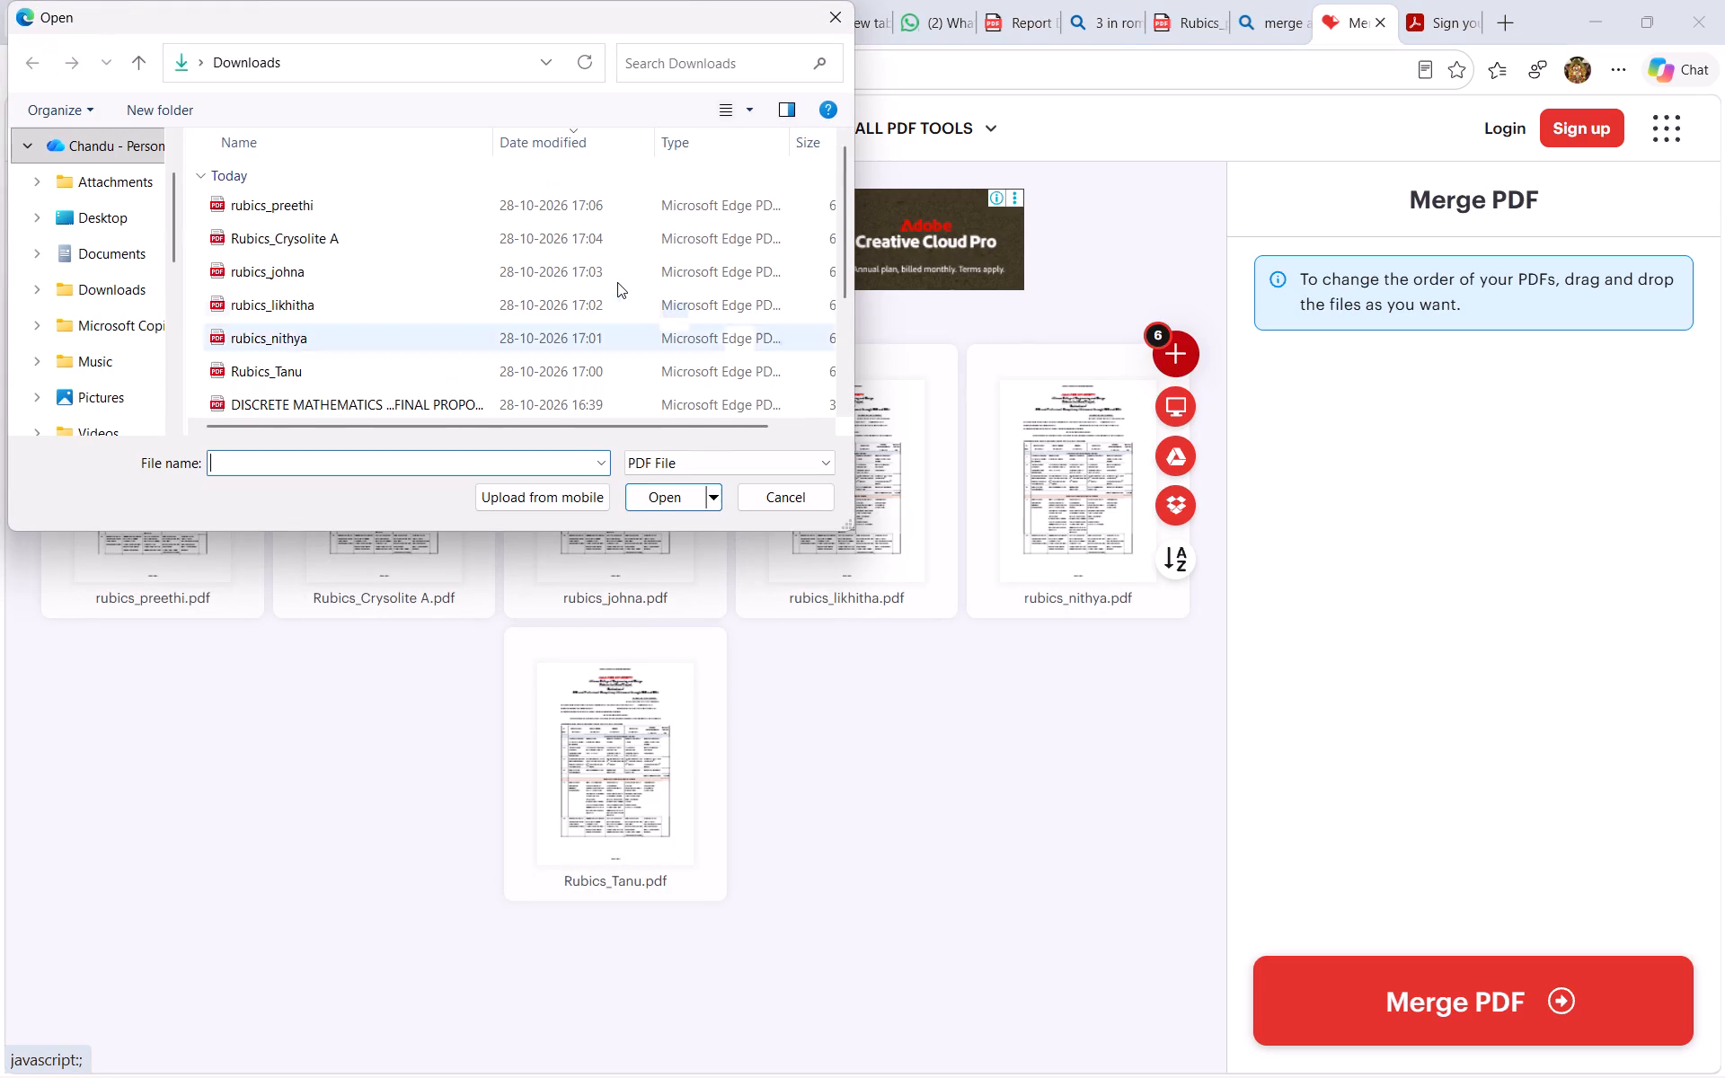
{"action": "scroll", "coordinate": [614, 279], "scroll_direction": "down", "scroll_amount": 1}
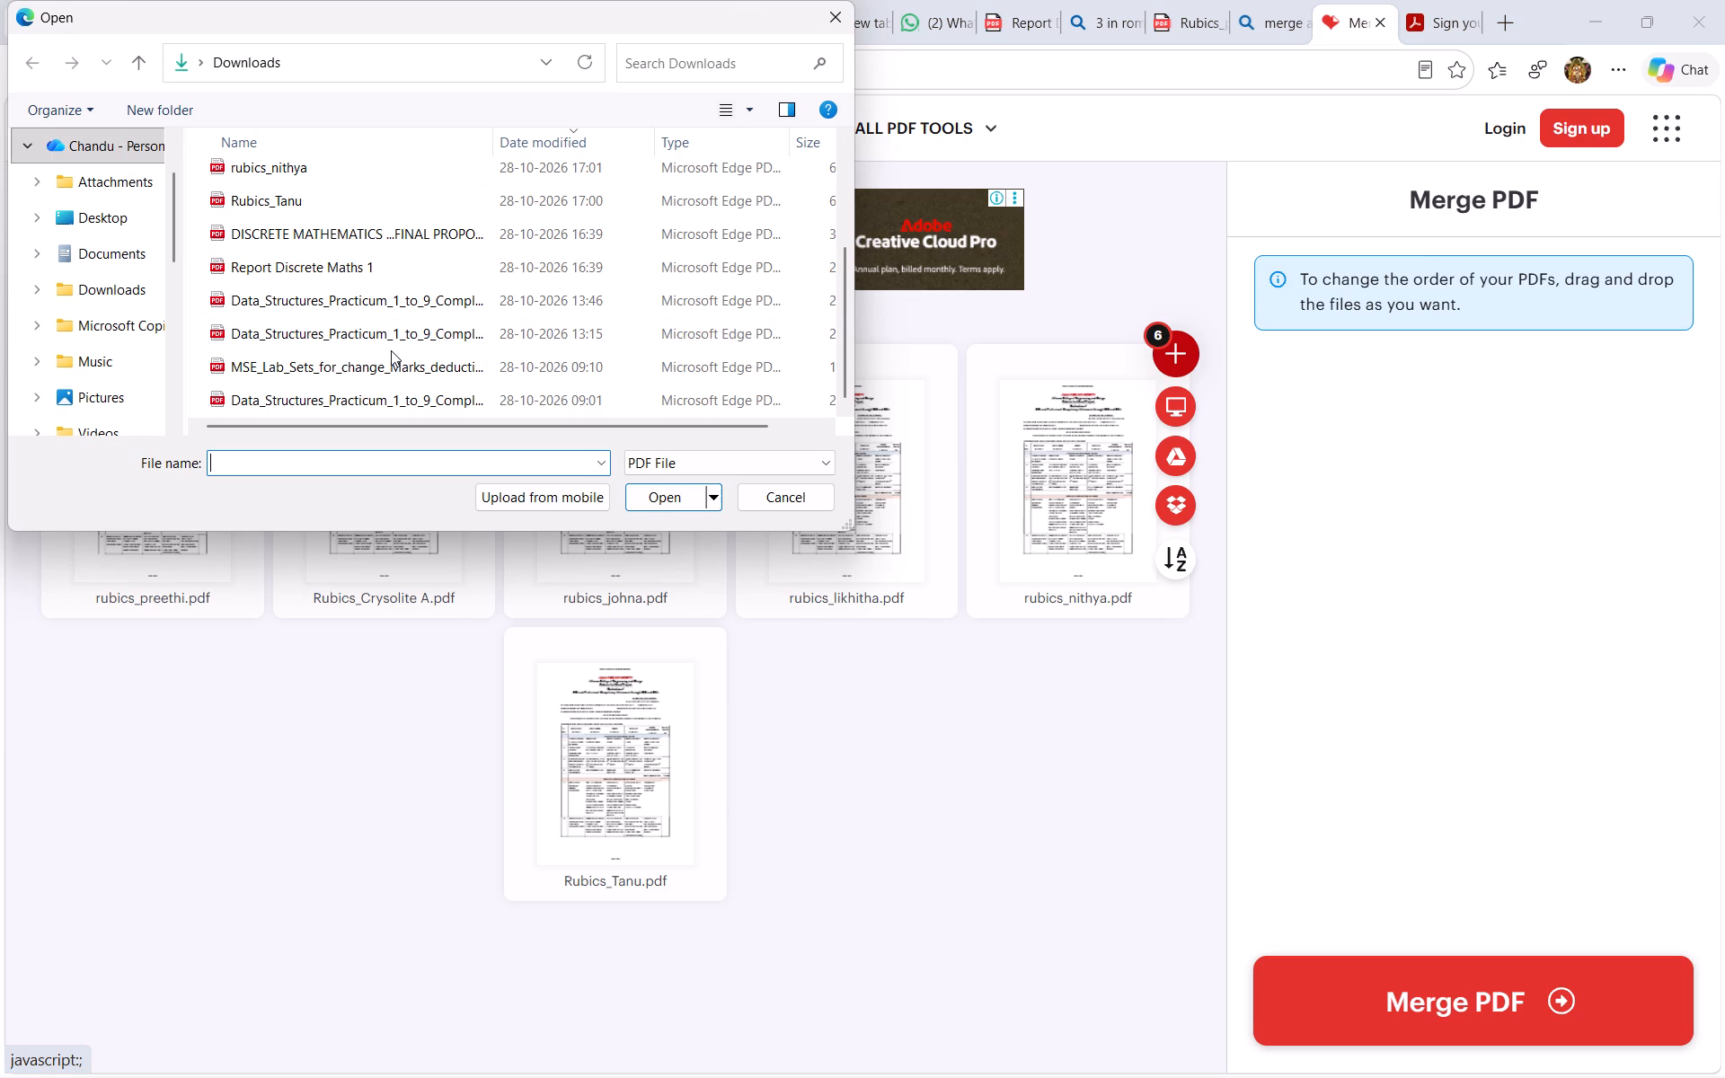
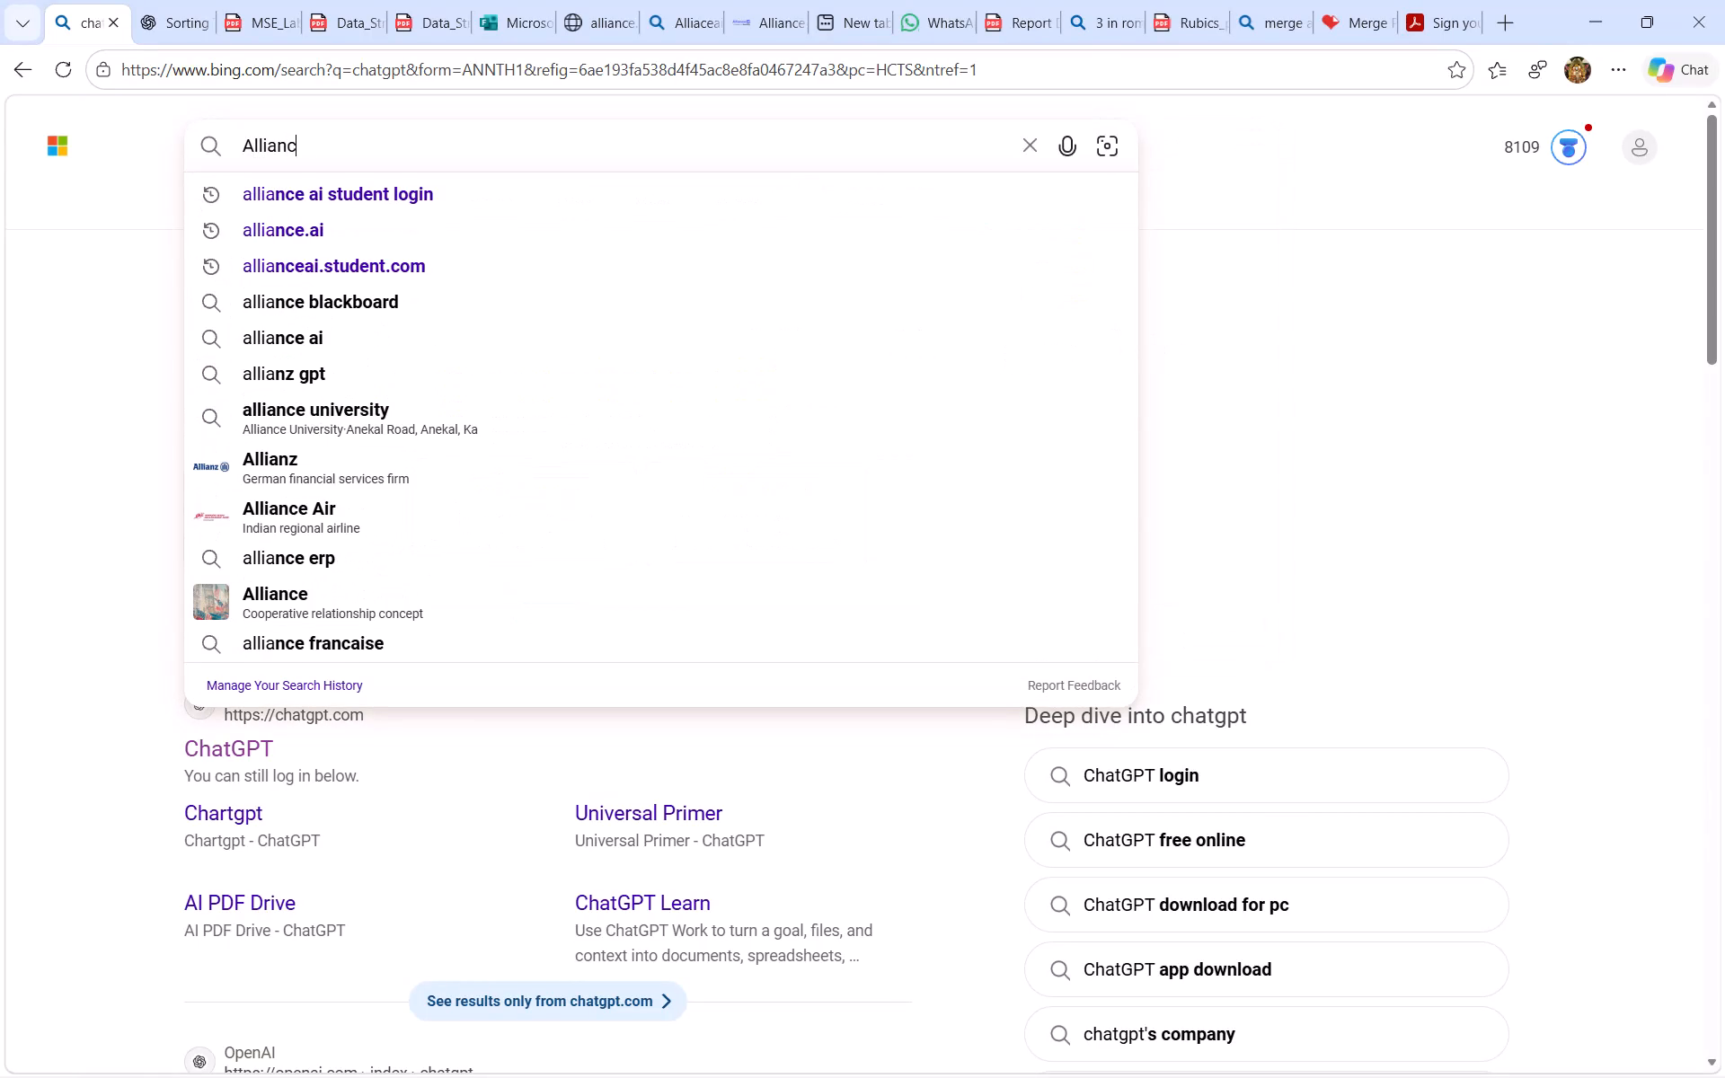
Complete the web search query as Alliance.ai and run the search.
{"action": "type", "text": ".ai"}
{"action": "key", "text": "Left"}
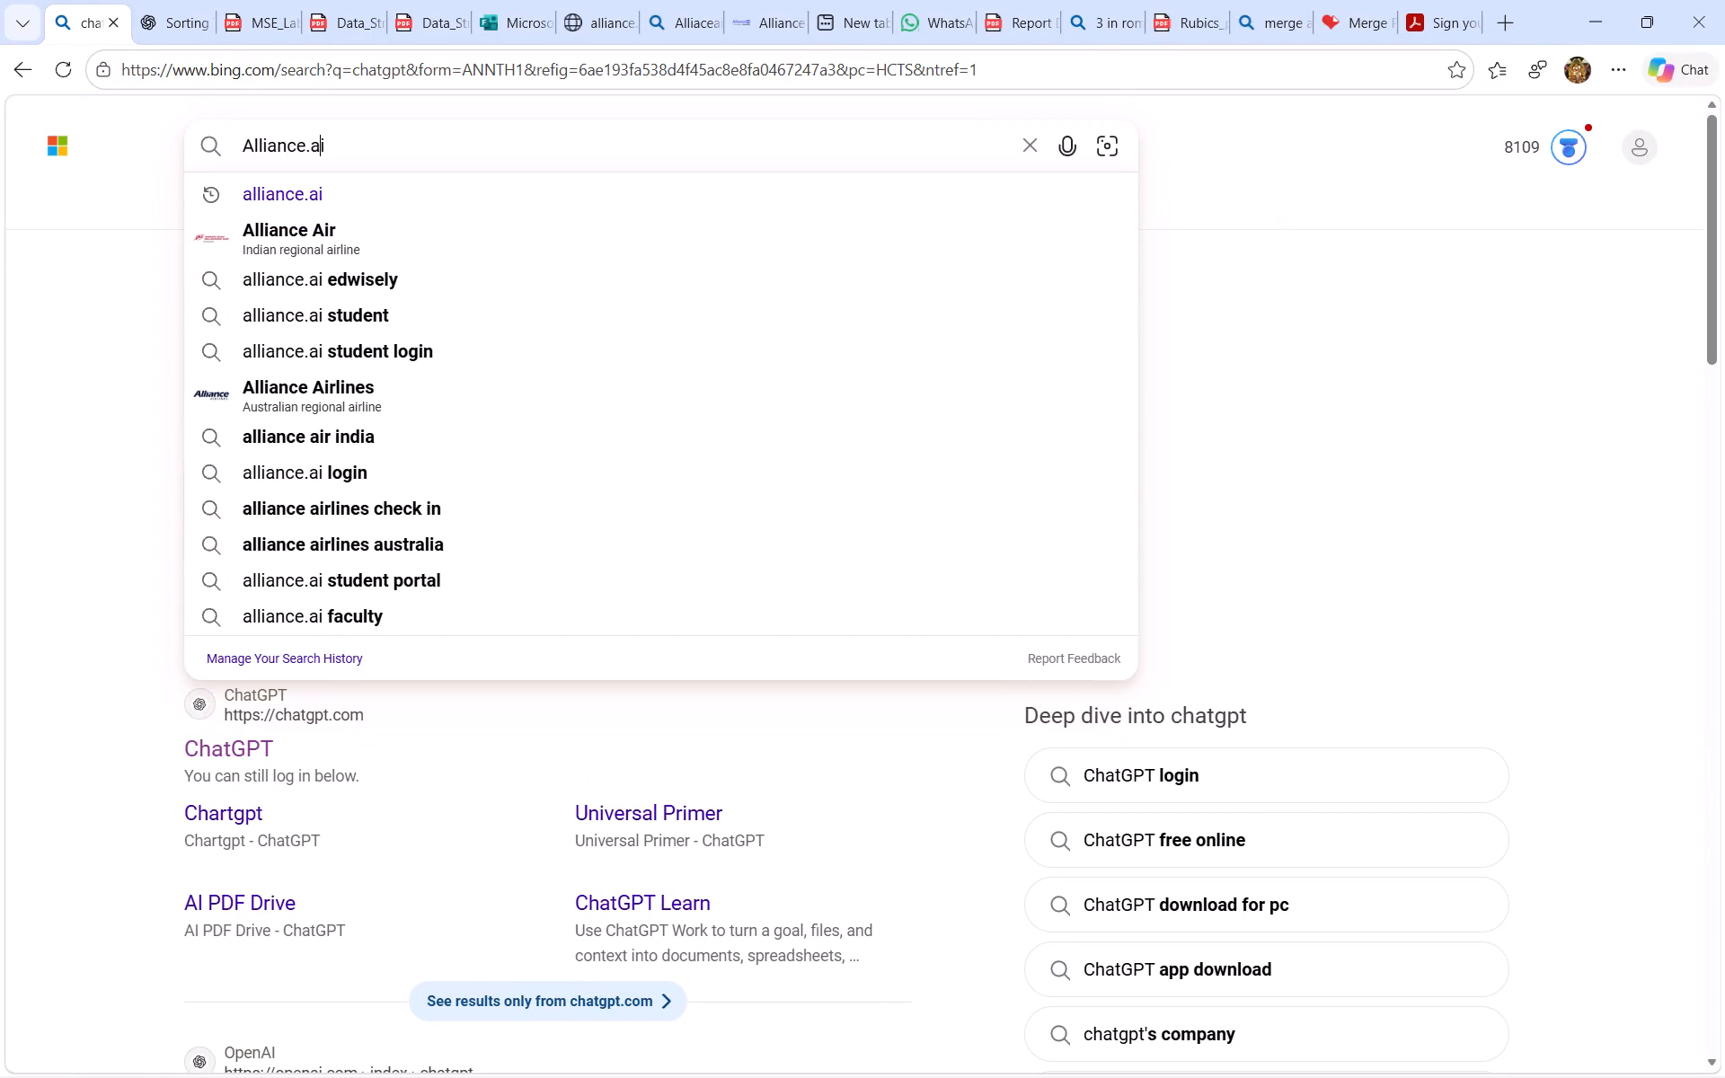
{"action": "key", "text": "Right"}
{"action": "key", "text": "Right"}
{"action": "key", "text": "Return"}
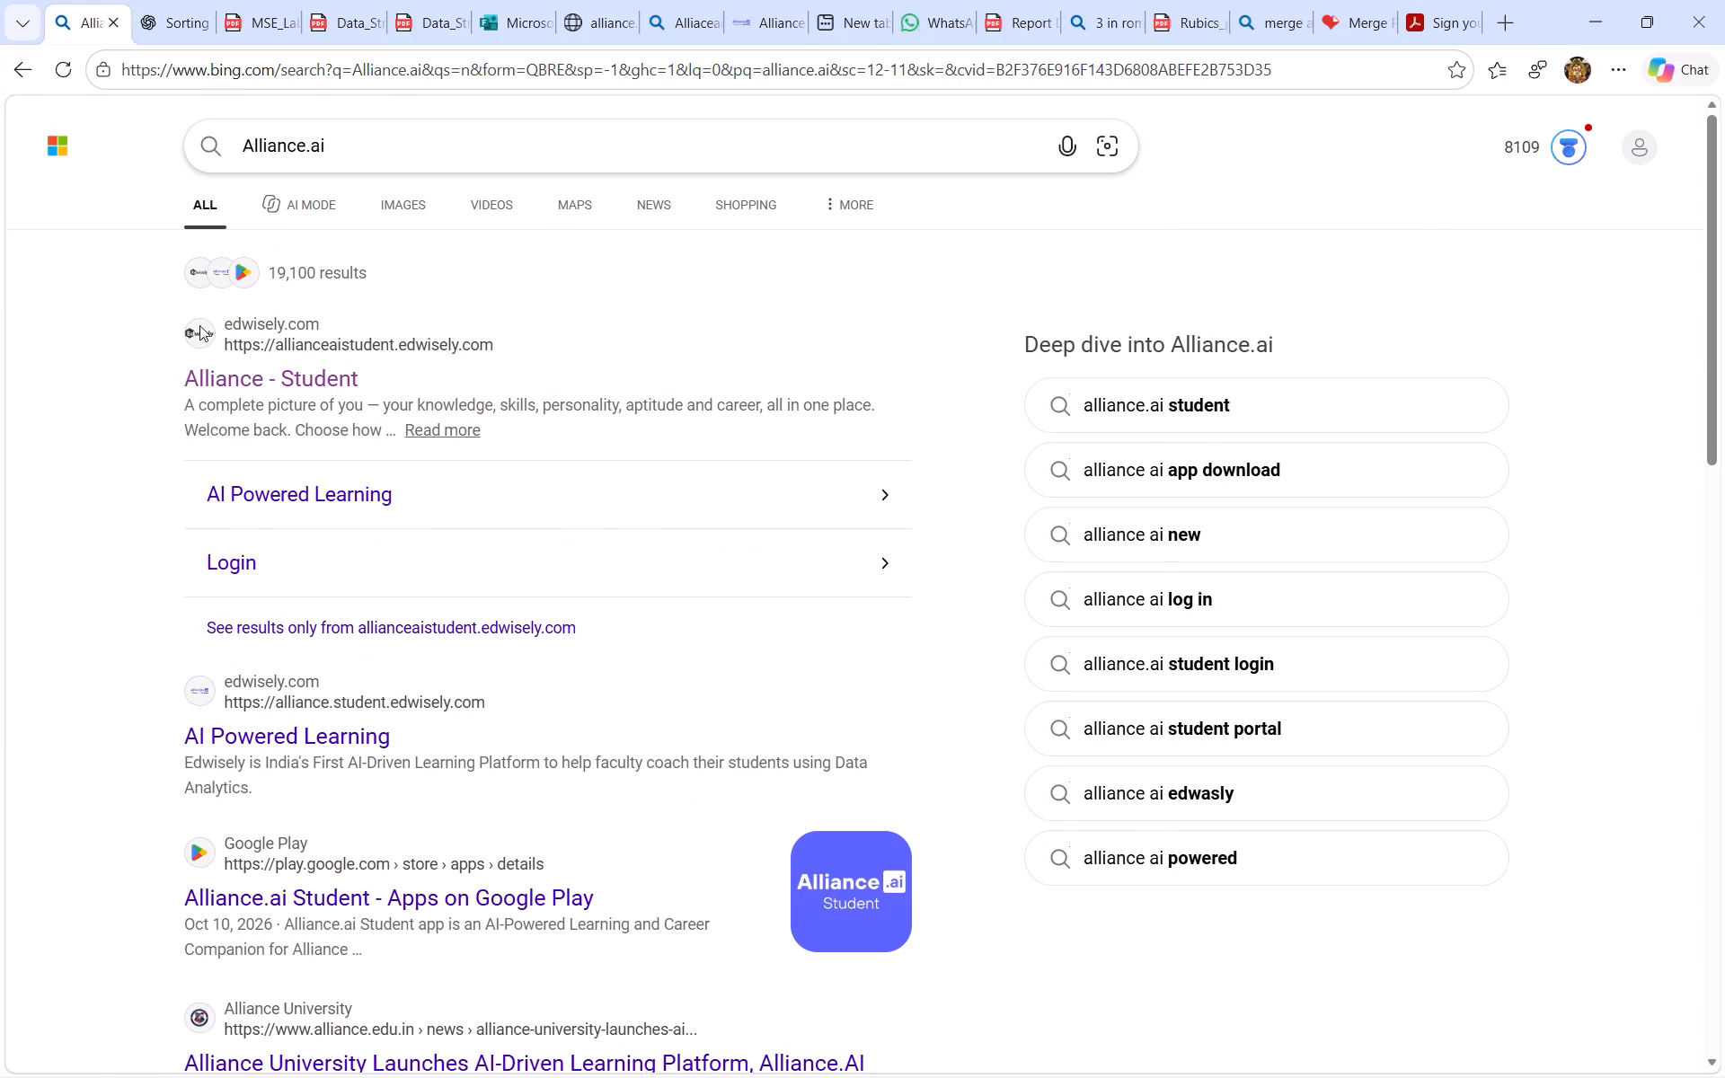
Open the Alliance - Student portal from the Alliance.ai search results and find the enrolled courses on its dashboard.
{"action": "left_click", "coordinate": [202, 358]}
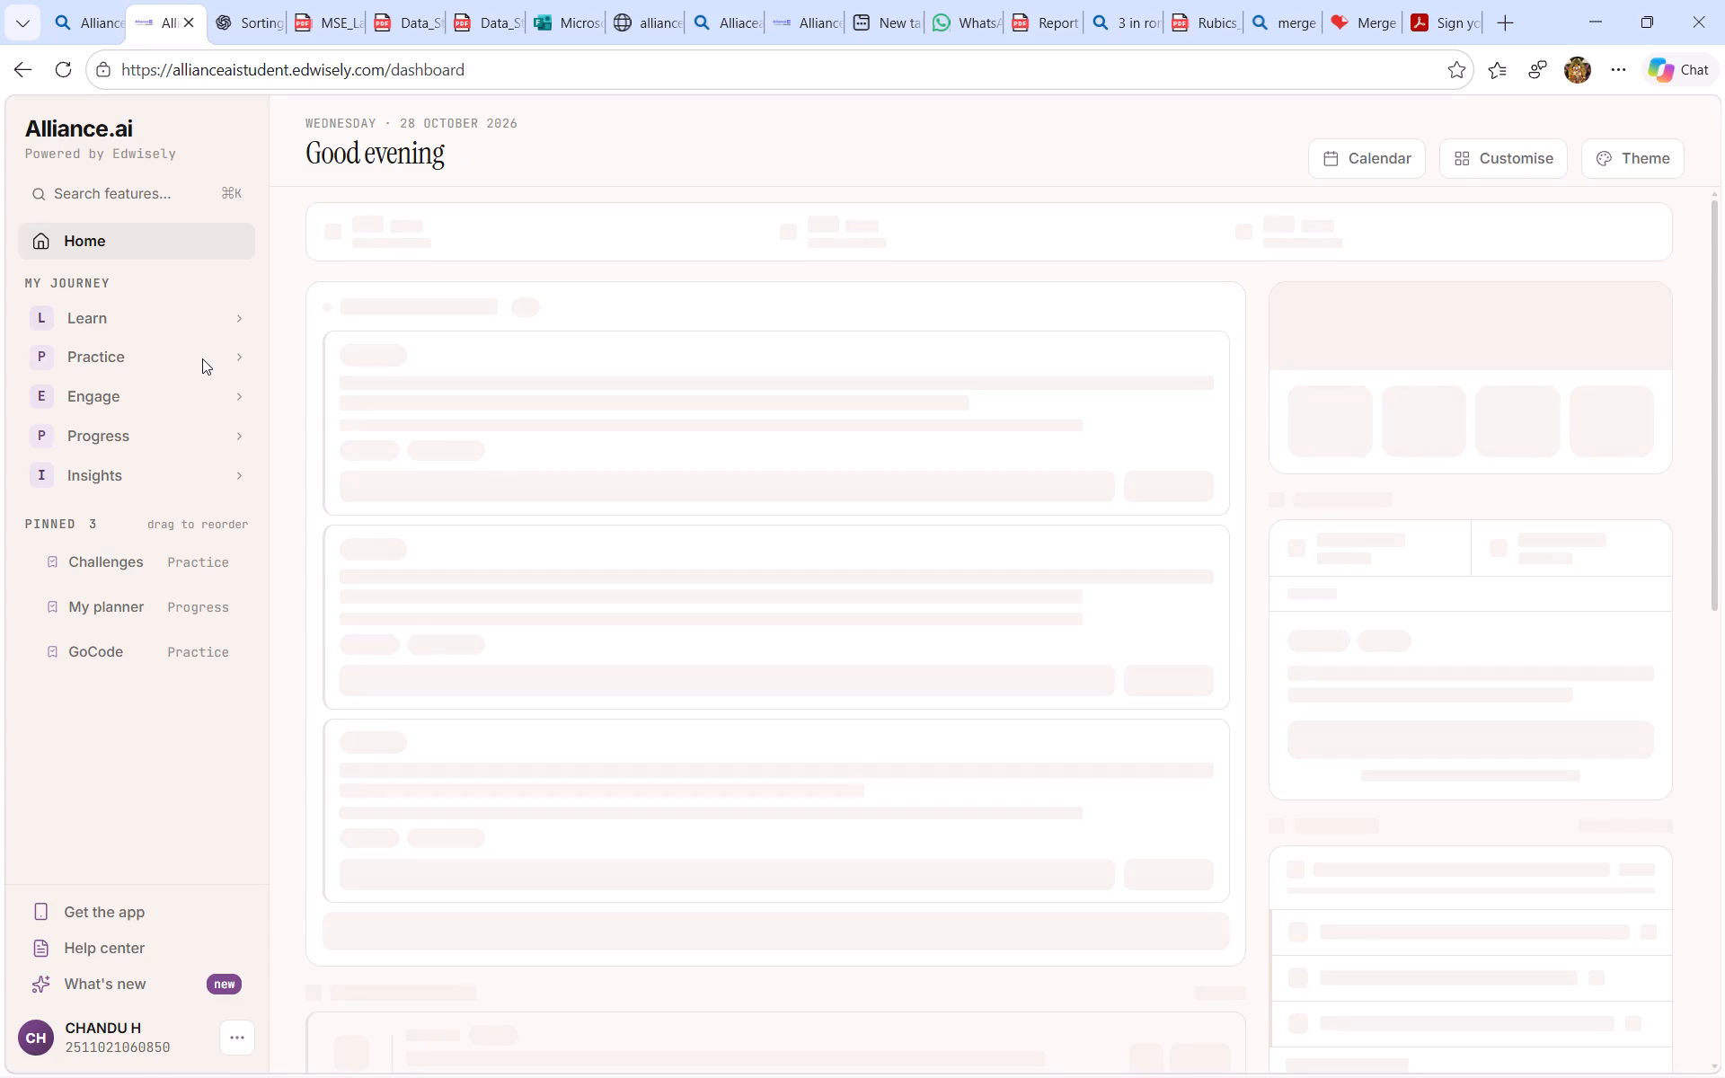
{"action": "scroll", "coordinate": [198, 449], "scroll_direction": "down", "scroll_amount": 1}
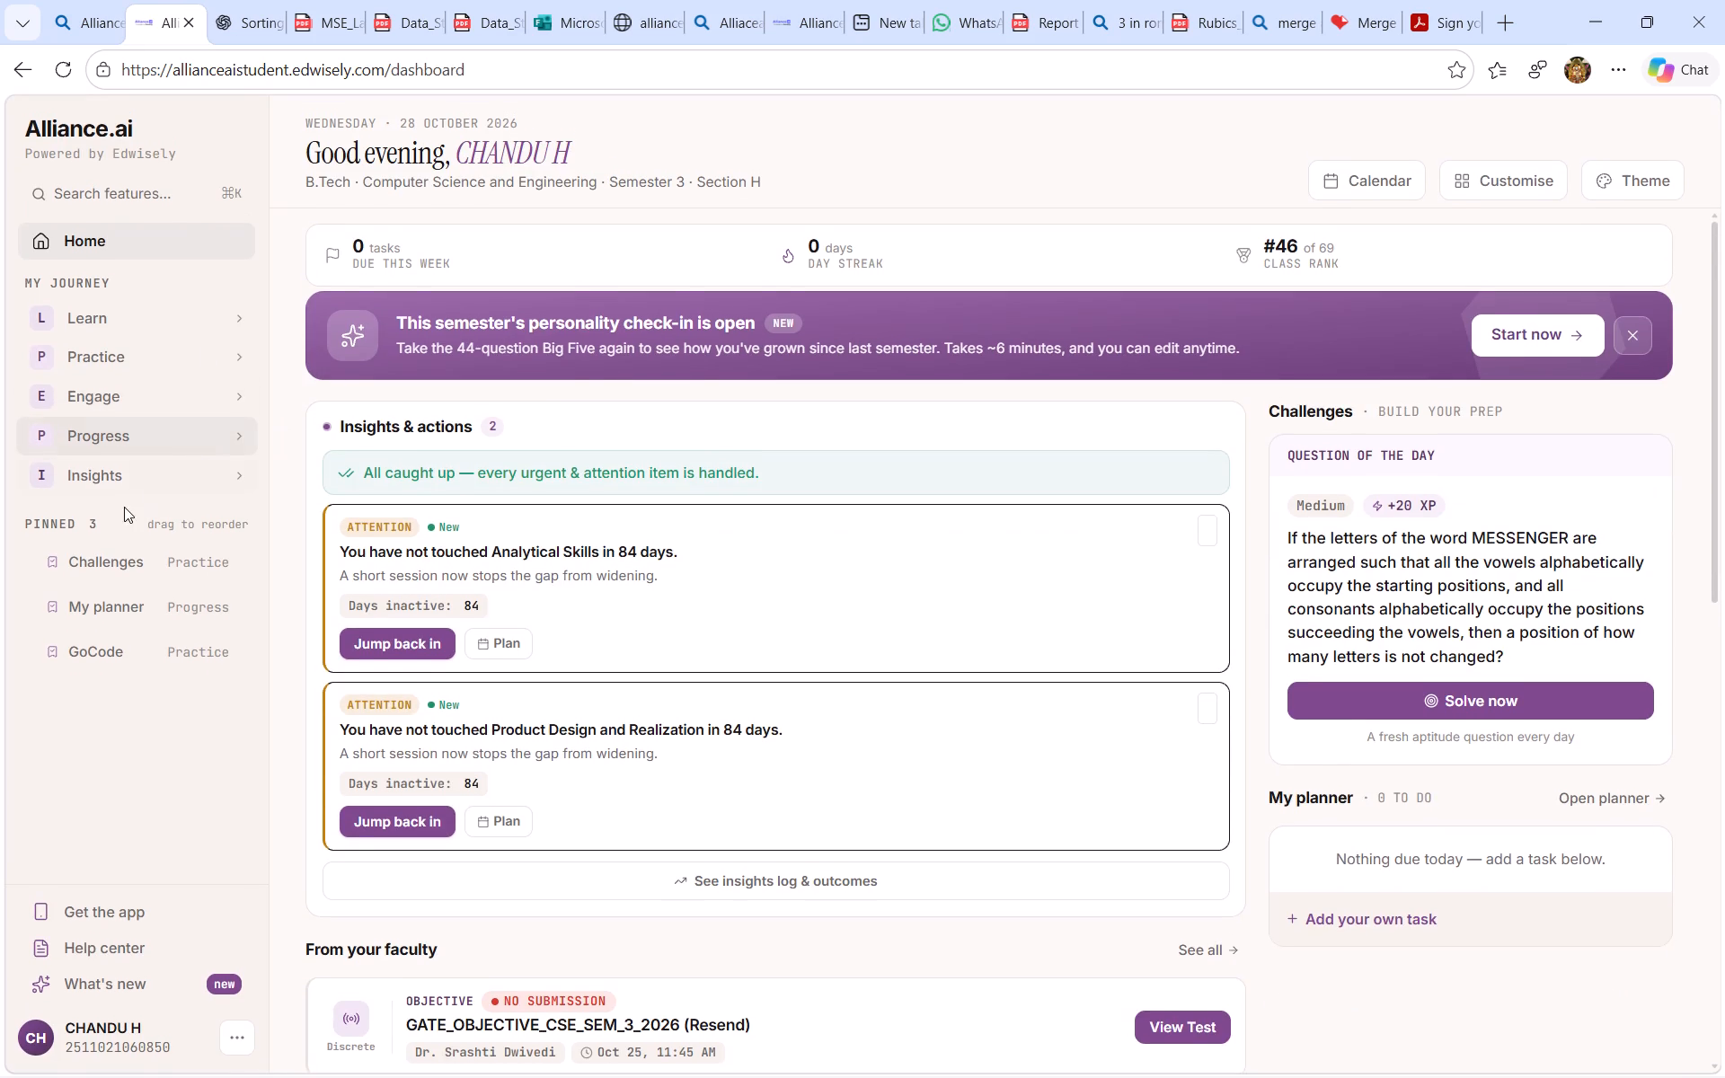
{"action": "scroll", "coordinate": [447, 721], "scroll_direction": "down", "scroll_amount": 4}
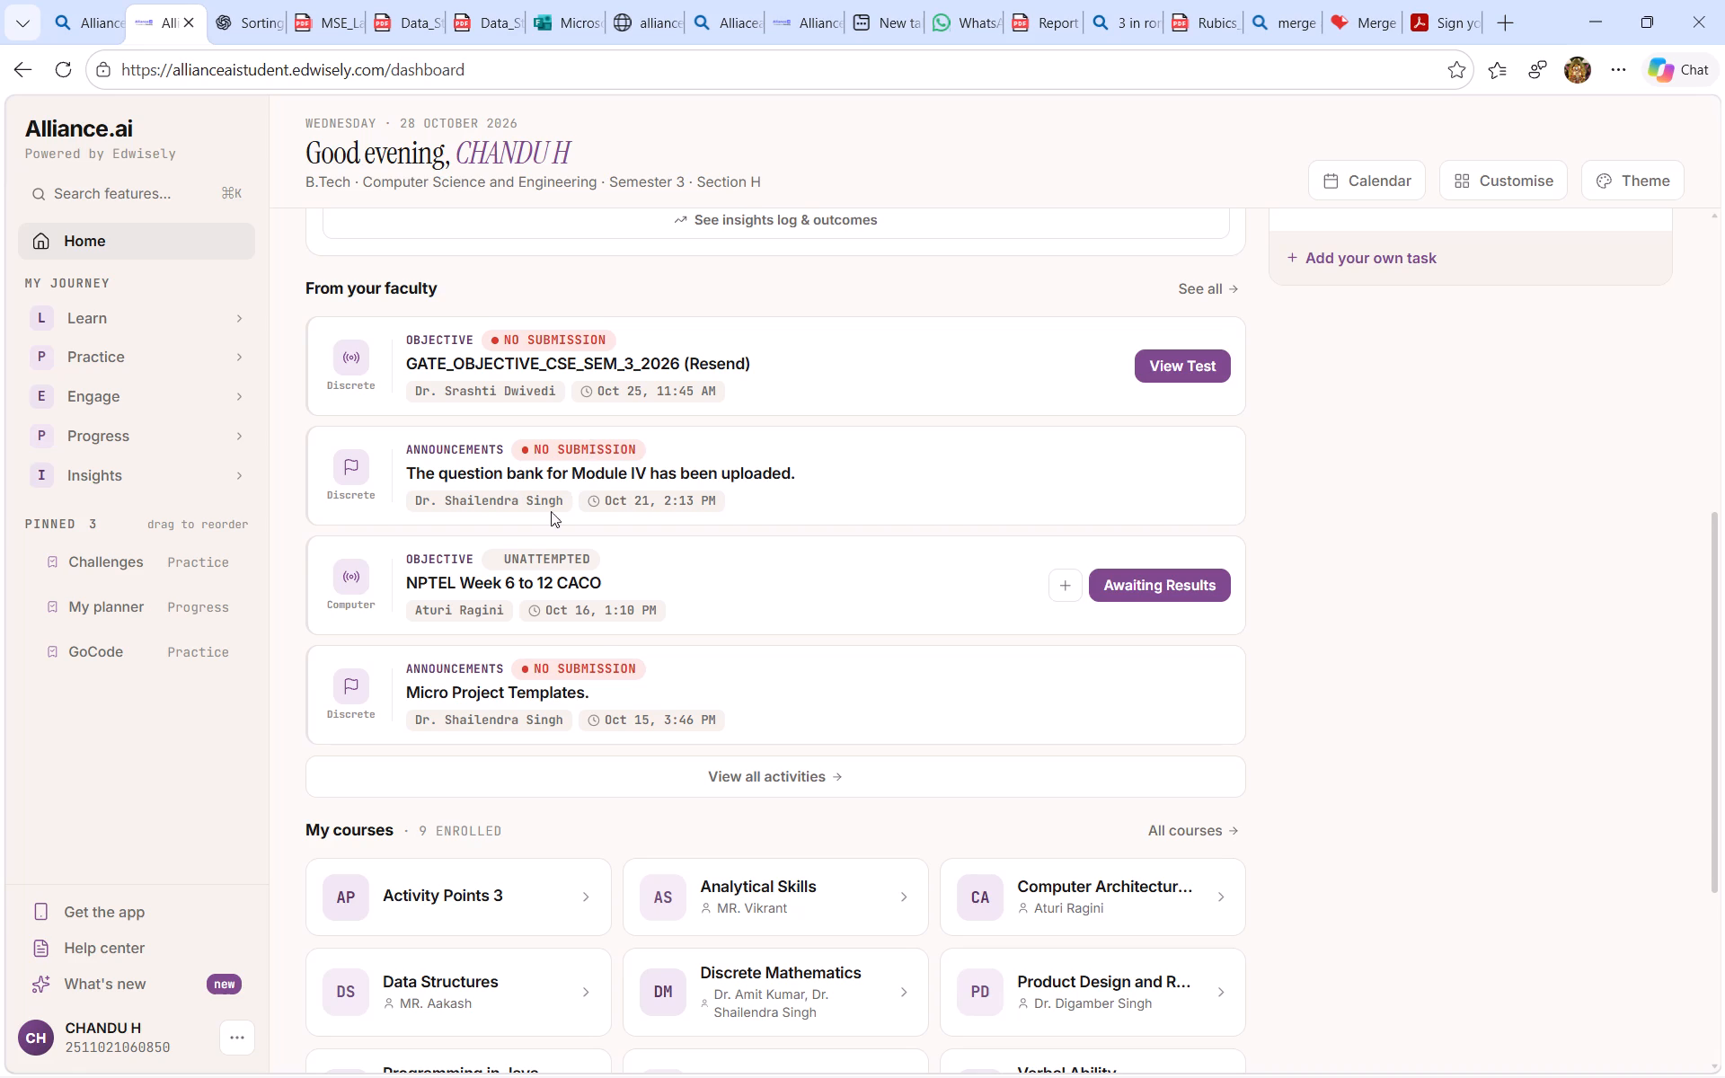
{"action": "scroll", "coordinate": [440, 694], "scroll_direction": "down", "scroll_amount": 1}
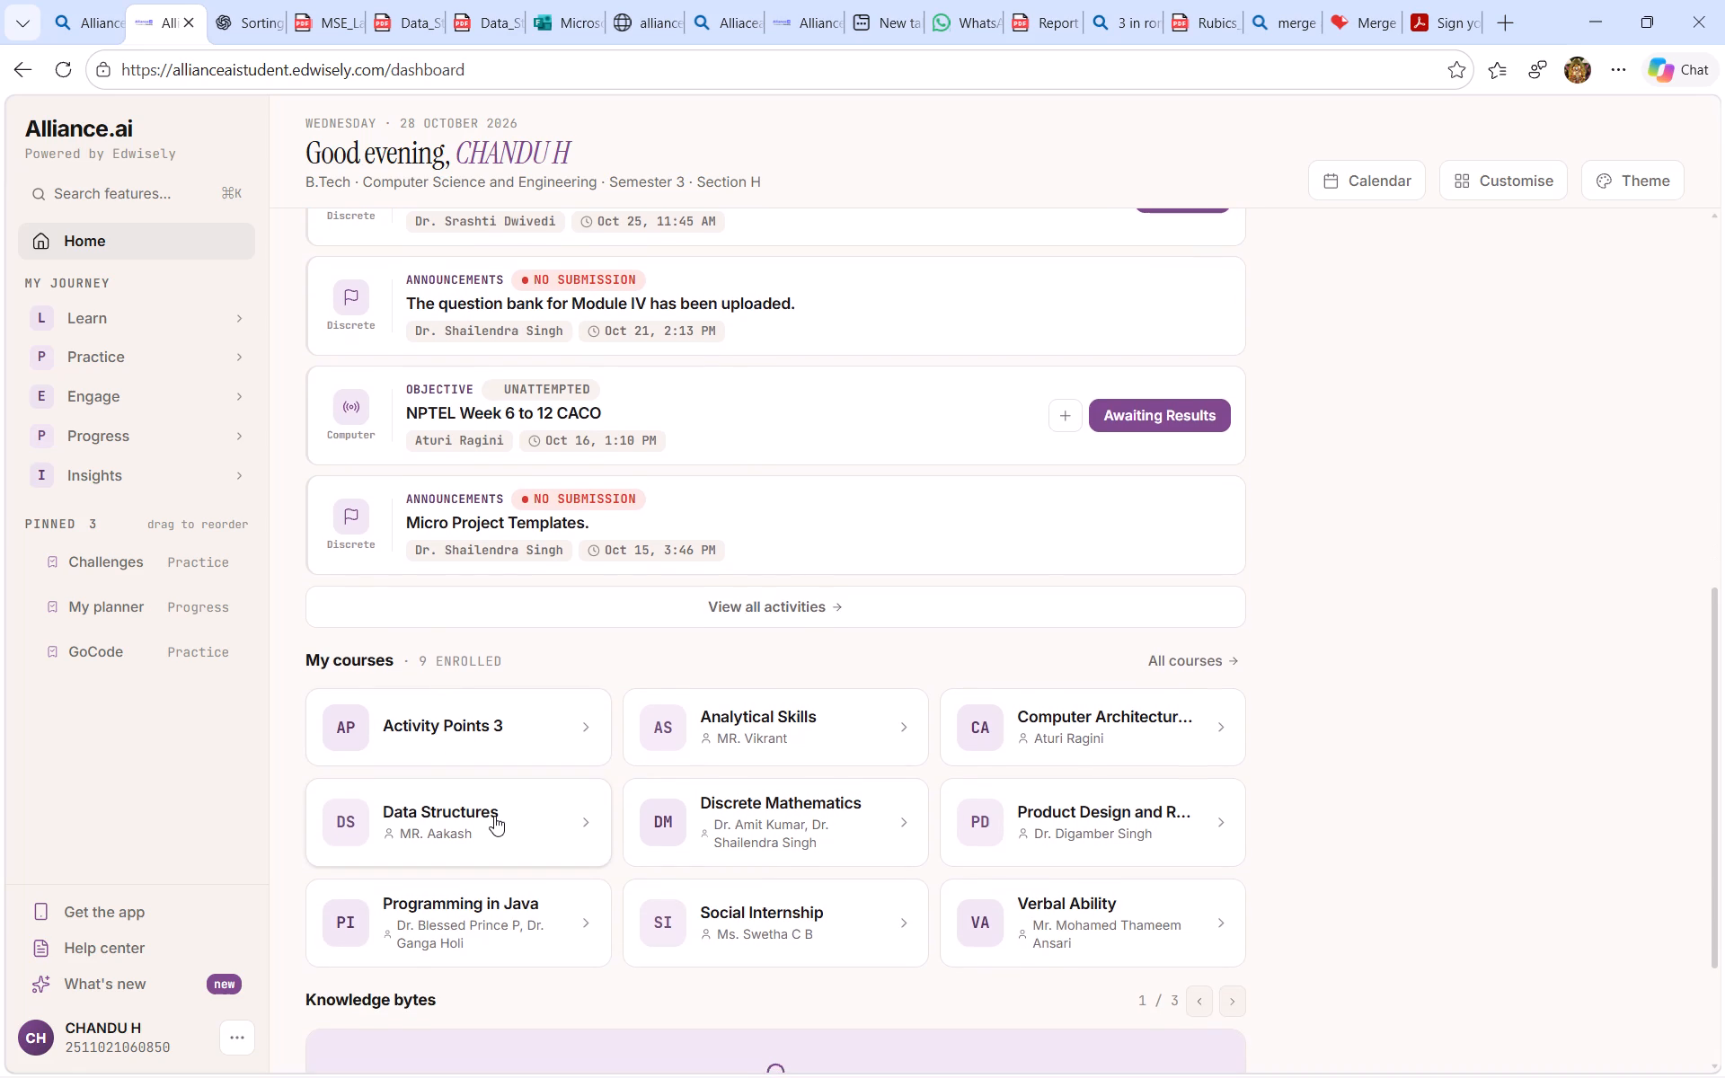
Open the Data Structures course and look through its overview, study decks and shared Materials list.
{"action": "left_click", "coordinate": [494, 816]}
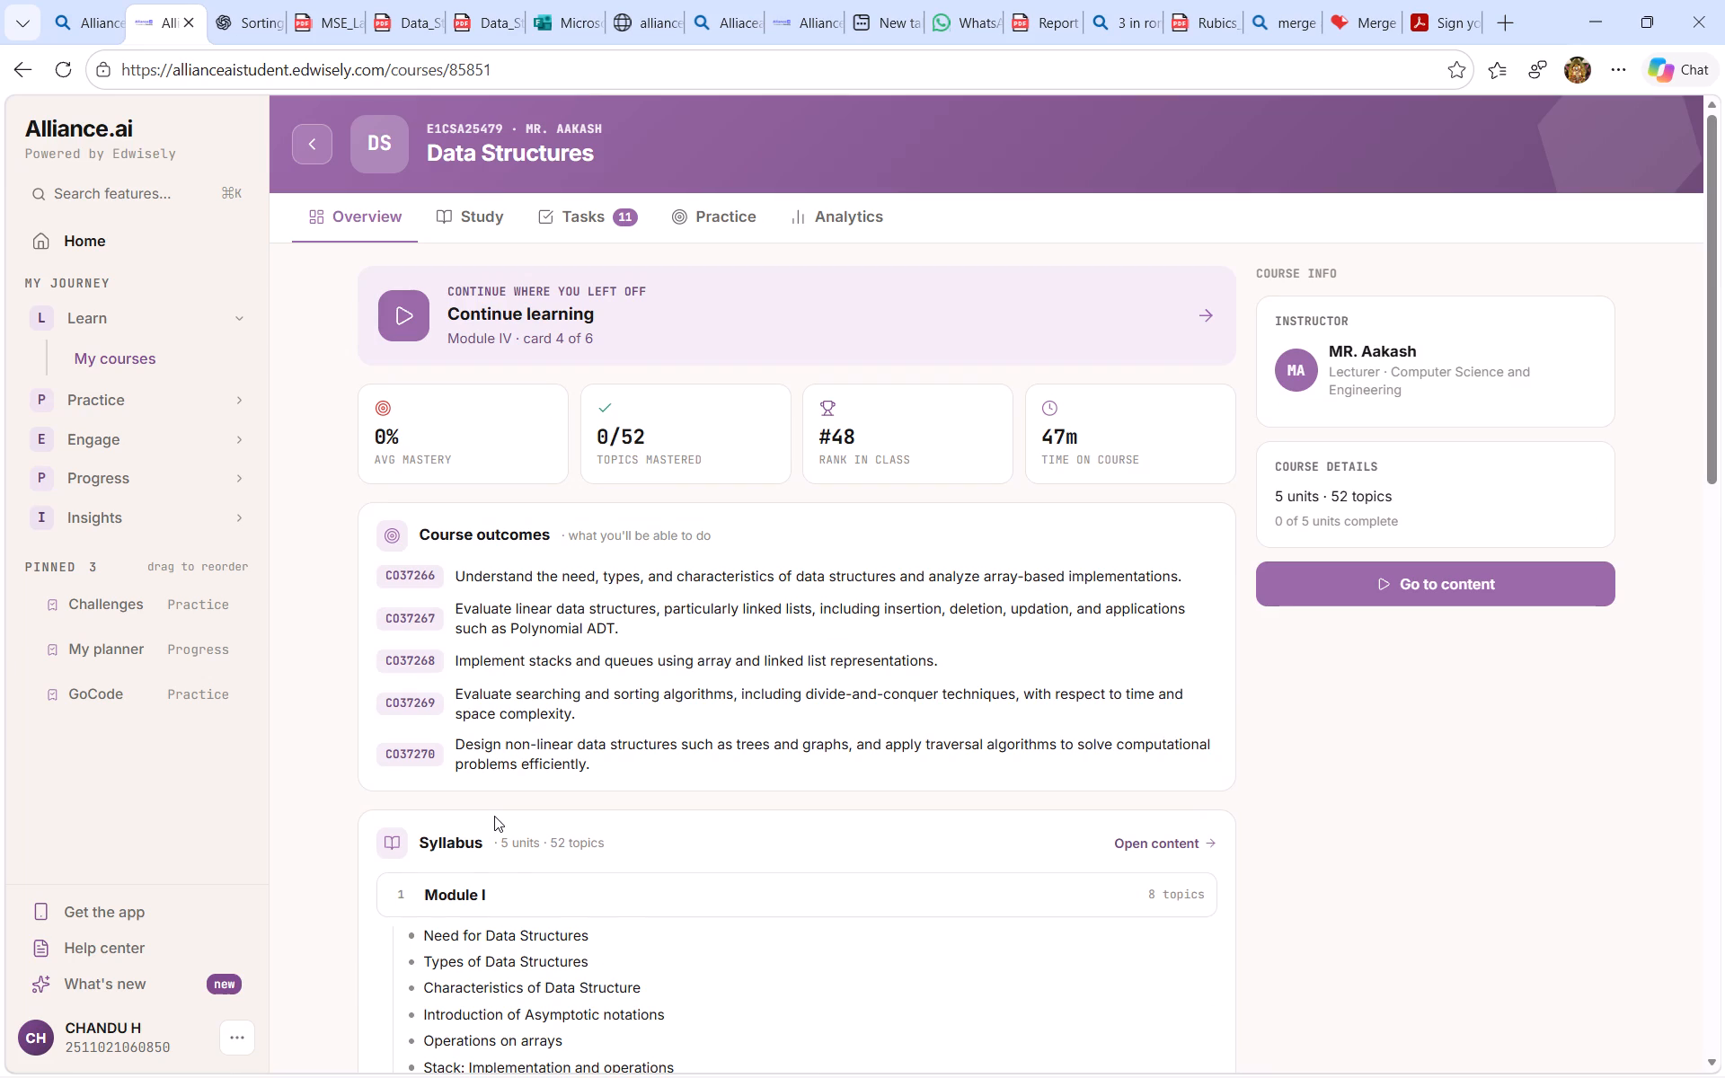
{"action": "scroll", "coordinate": [494, 816], "scroll_direction": "down", "scroll_amount": 5}
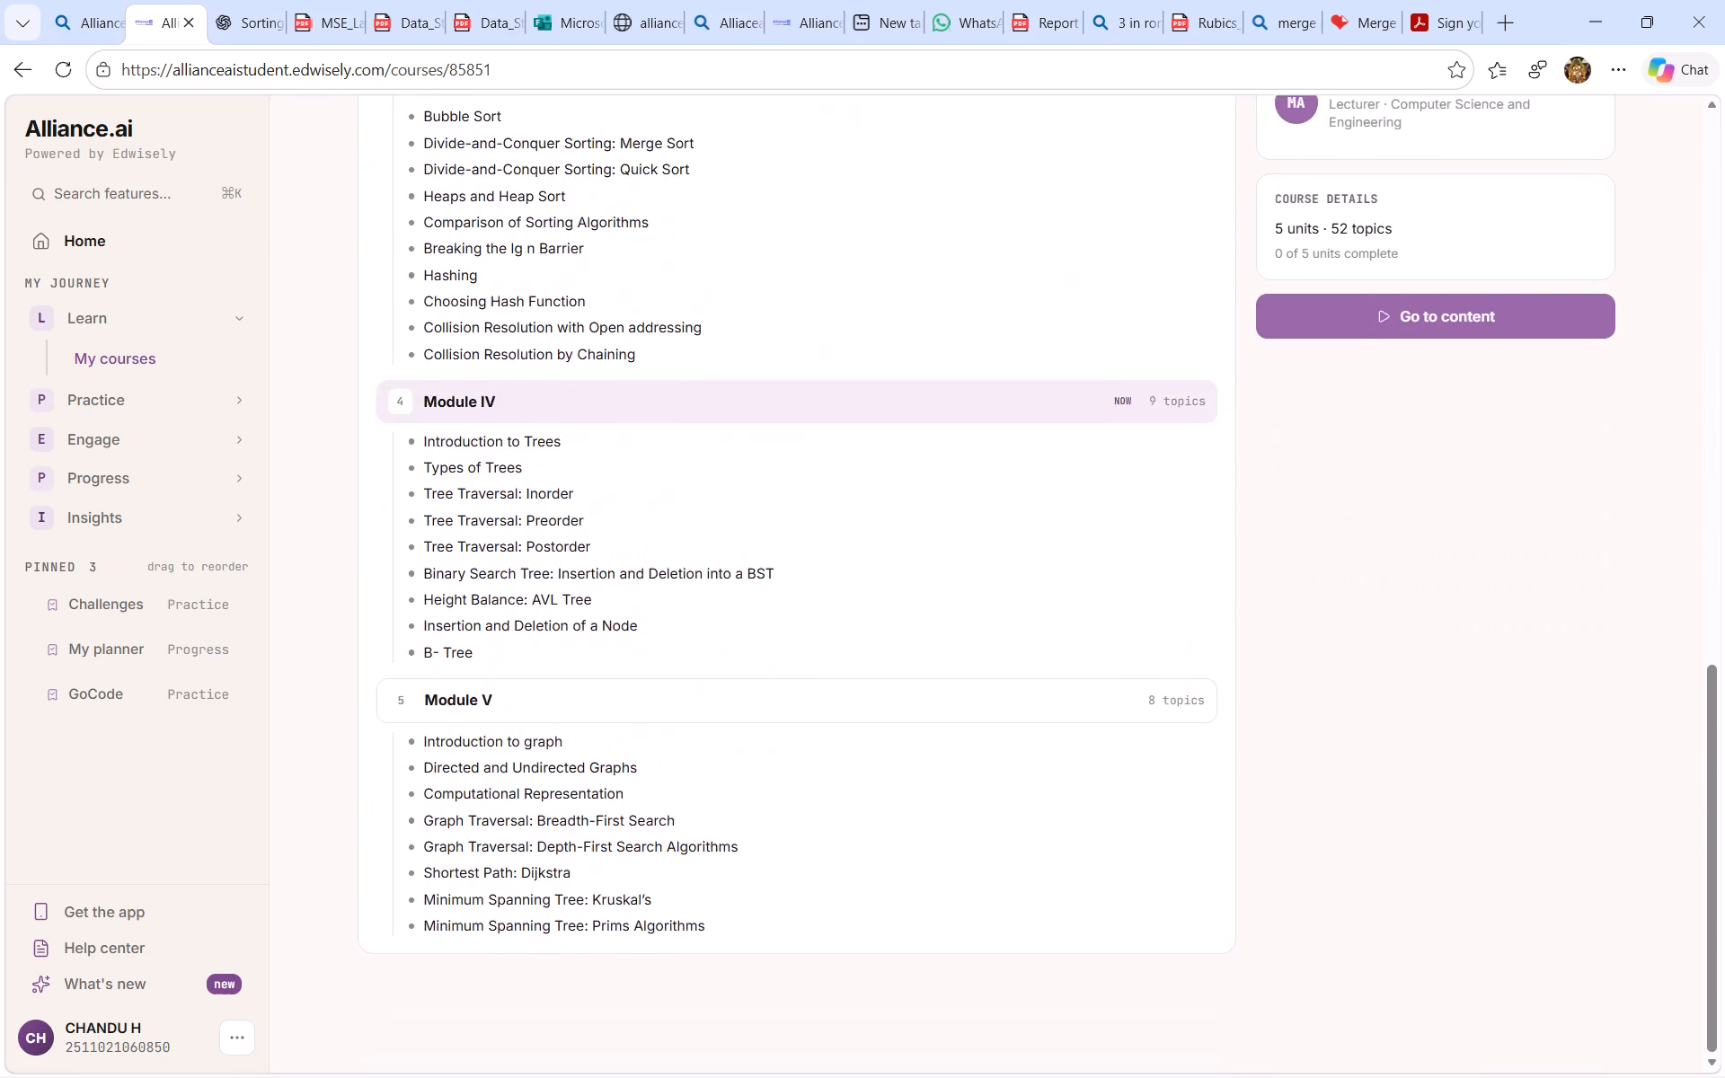
{"action": "scroll", "coordinate": [494, 816], "scroll_direction": "up", "scroll_amount": 10}
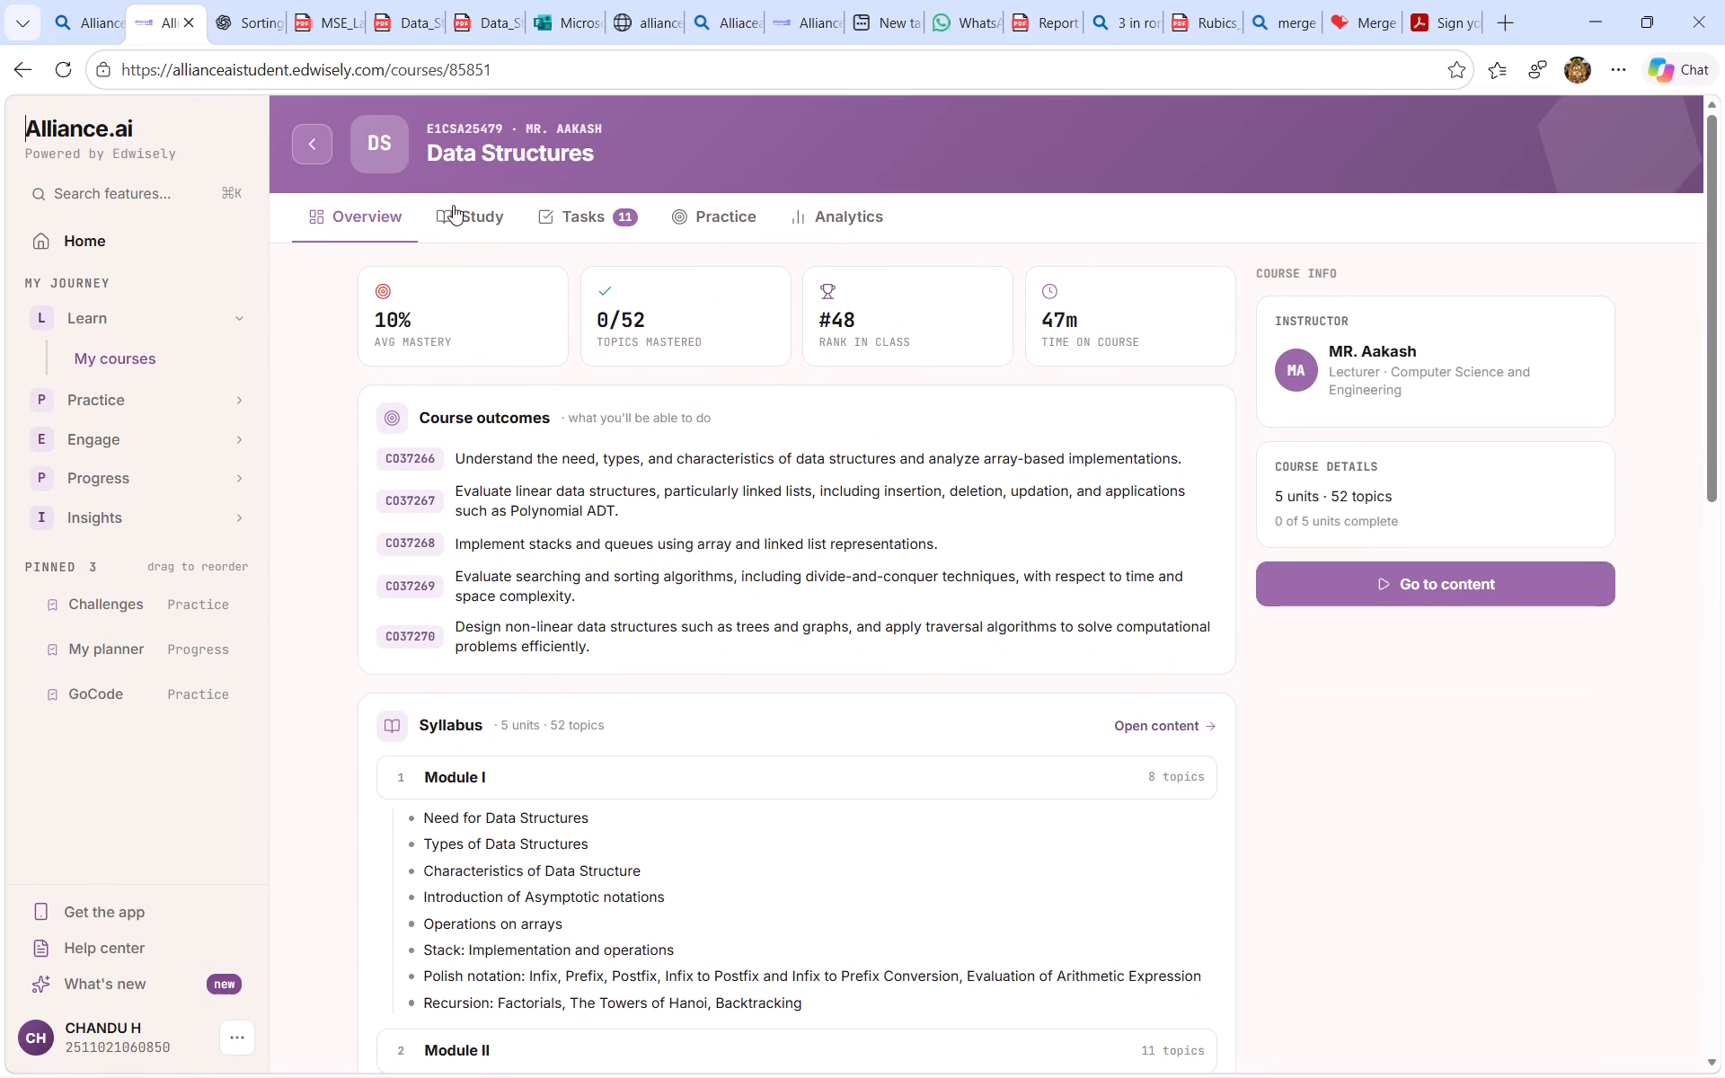
{"action": "scroll", "coordinate": [523, 650], "scroll_direction": "down", "scroll_amount": 1}
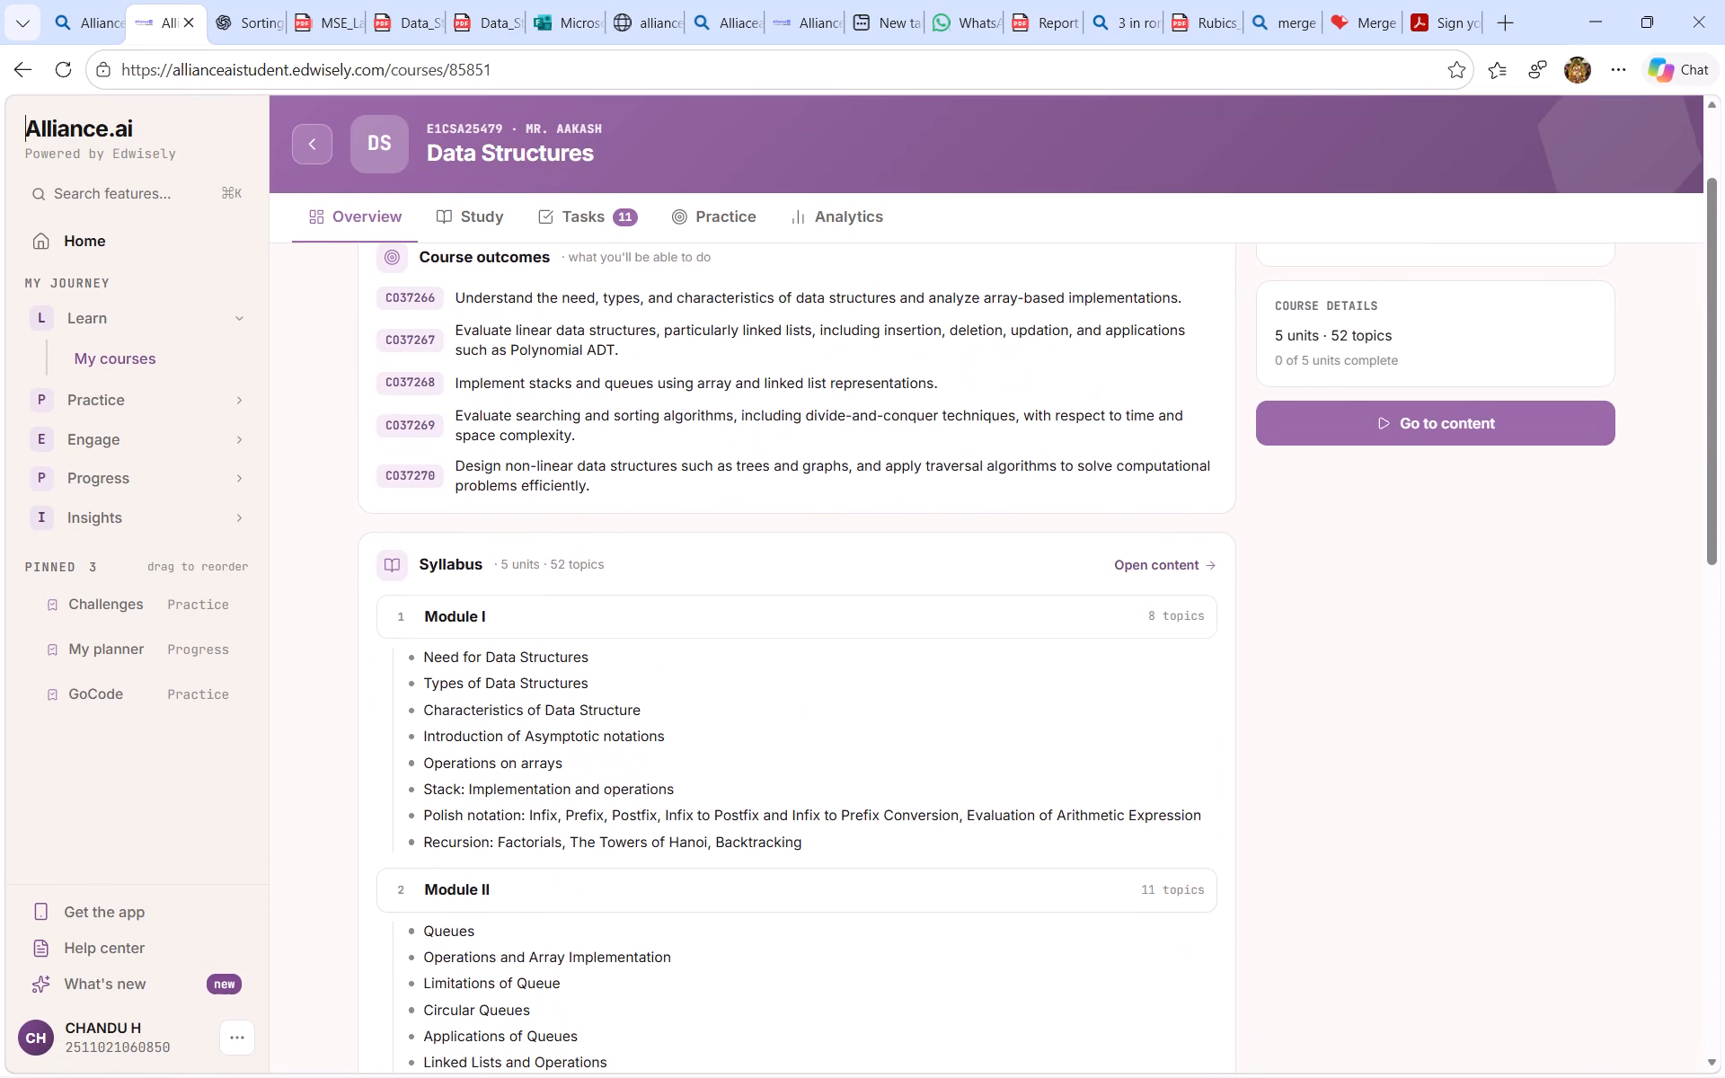
{"action": "left_click", "coordinate": [461, 204]}
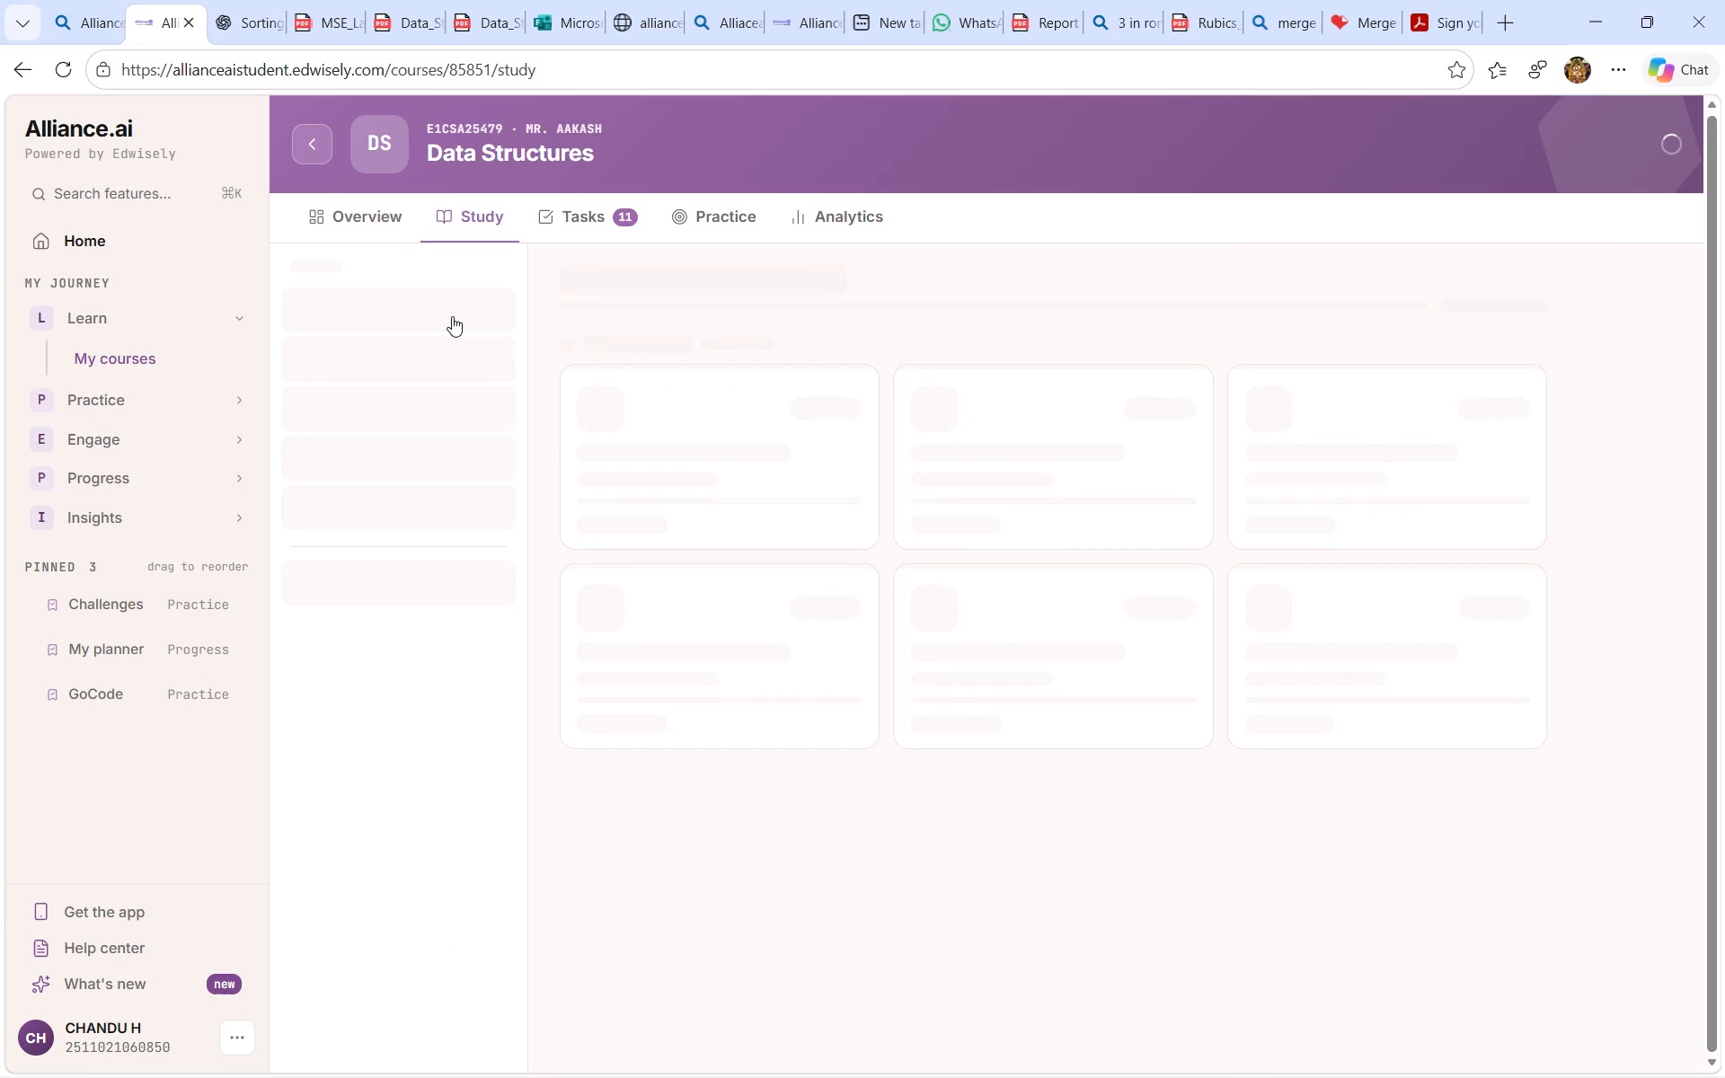
{"action": "scroll", "coordinate": [756, 599], "scroll_direction": "down", "scroll_amount": 1}
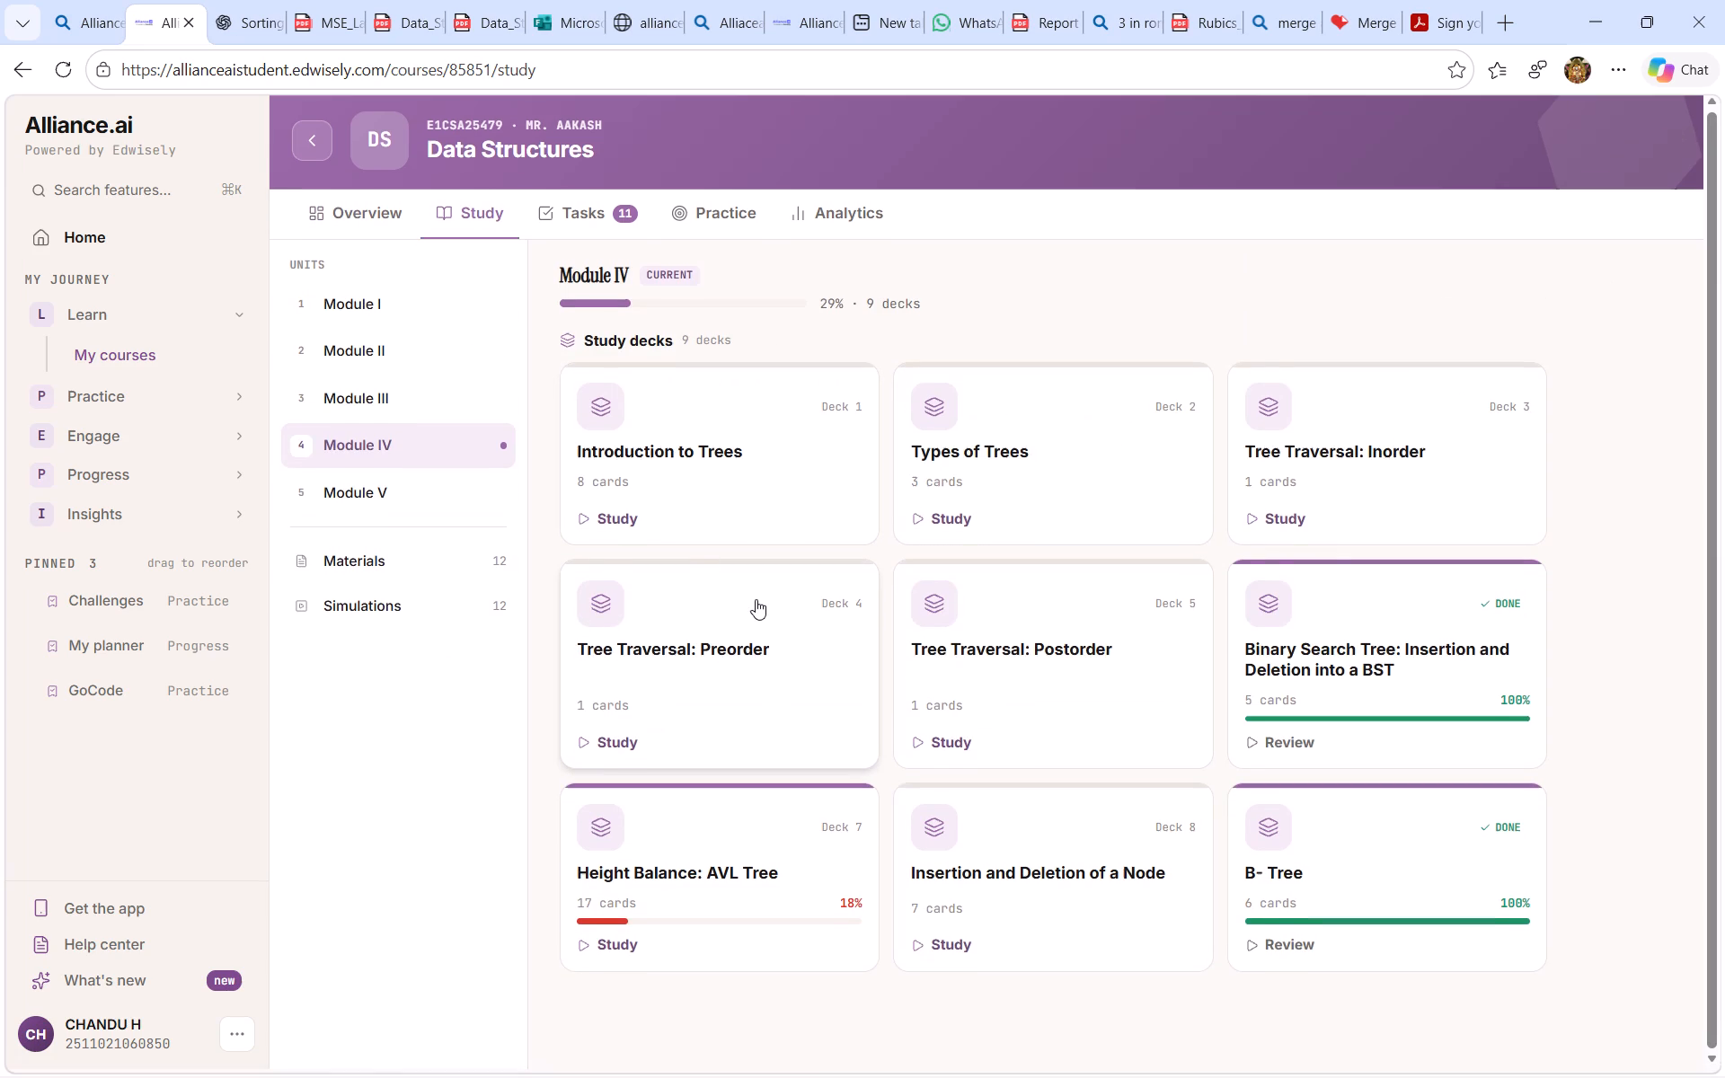
{"action": "scroll", "coordinate": [756, 599], "scroll_direction": "down", "scroll_amount": 1}
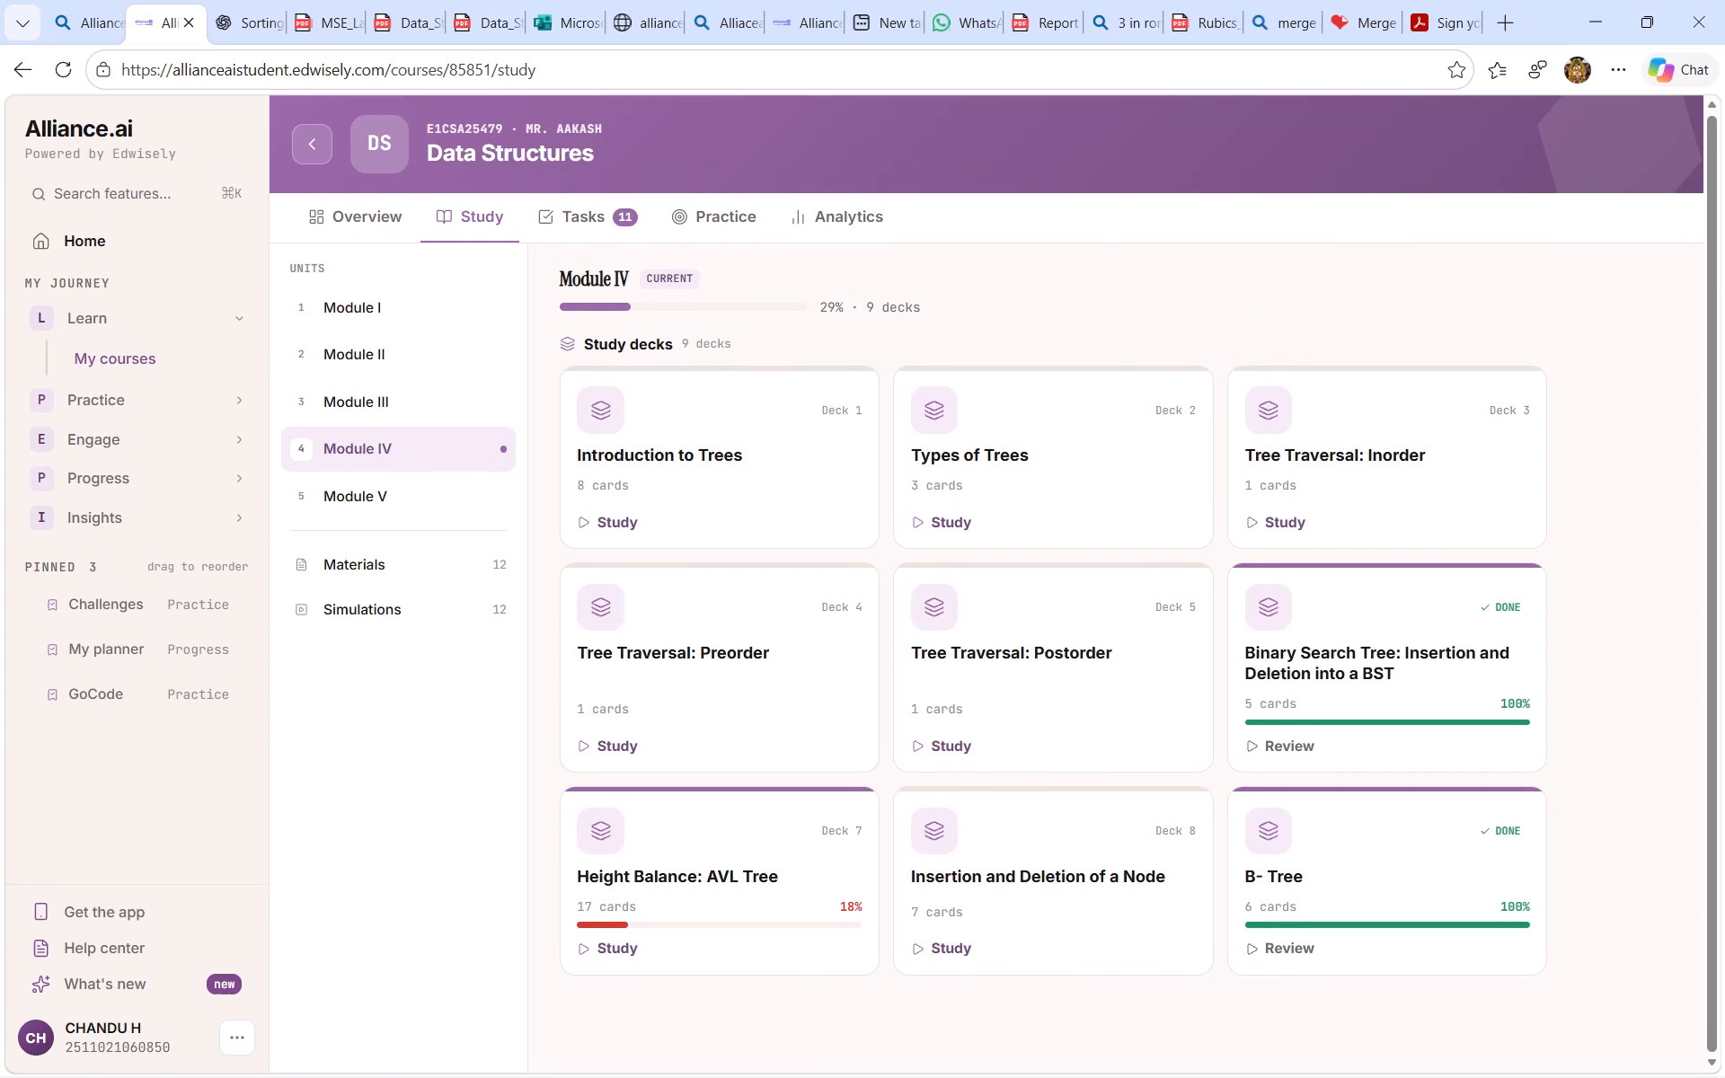
{"action": "left_click", "coordinate": [364, 565]}
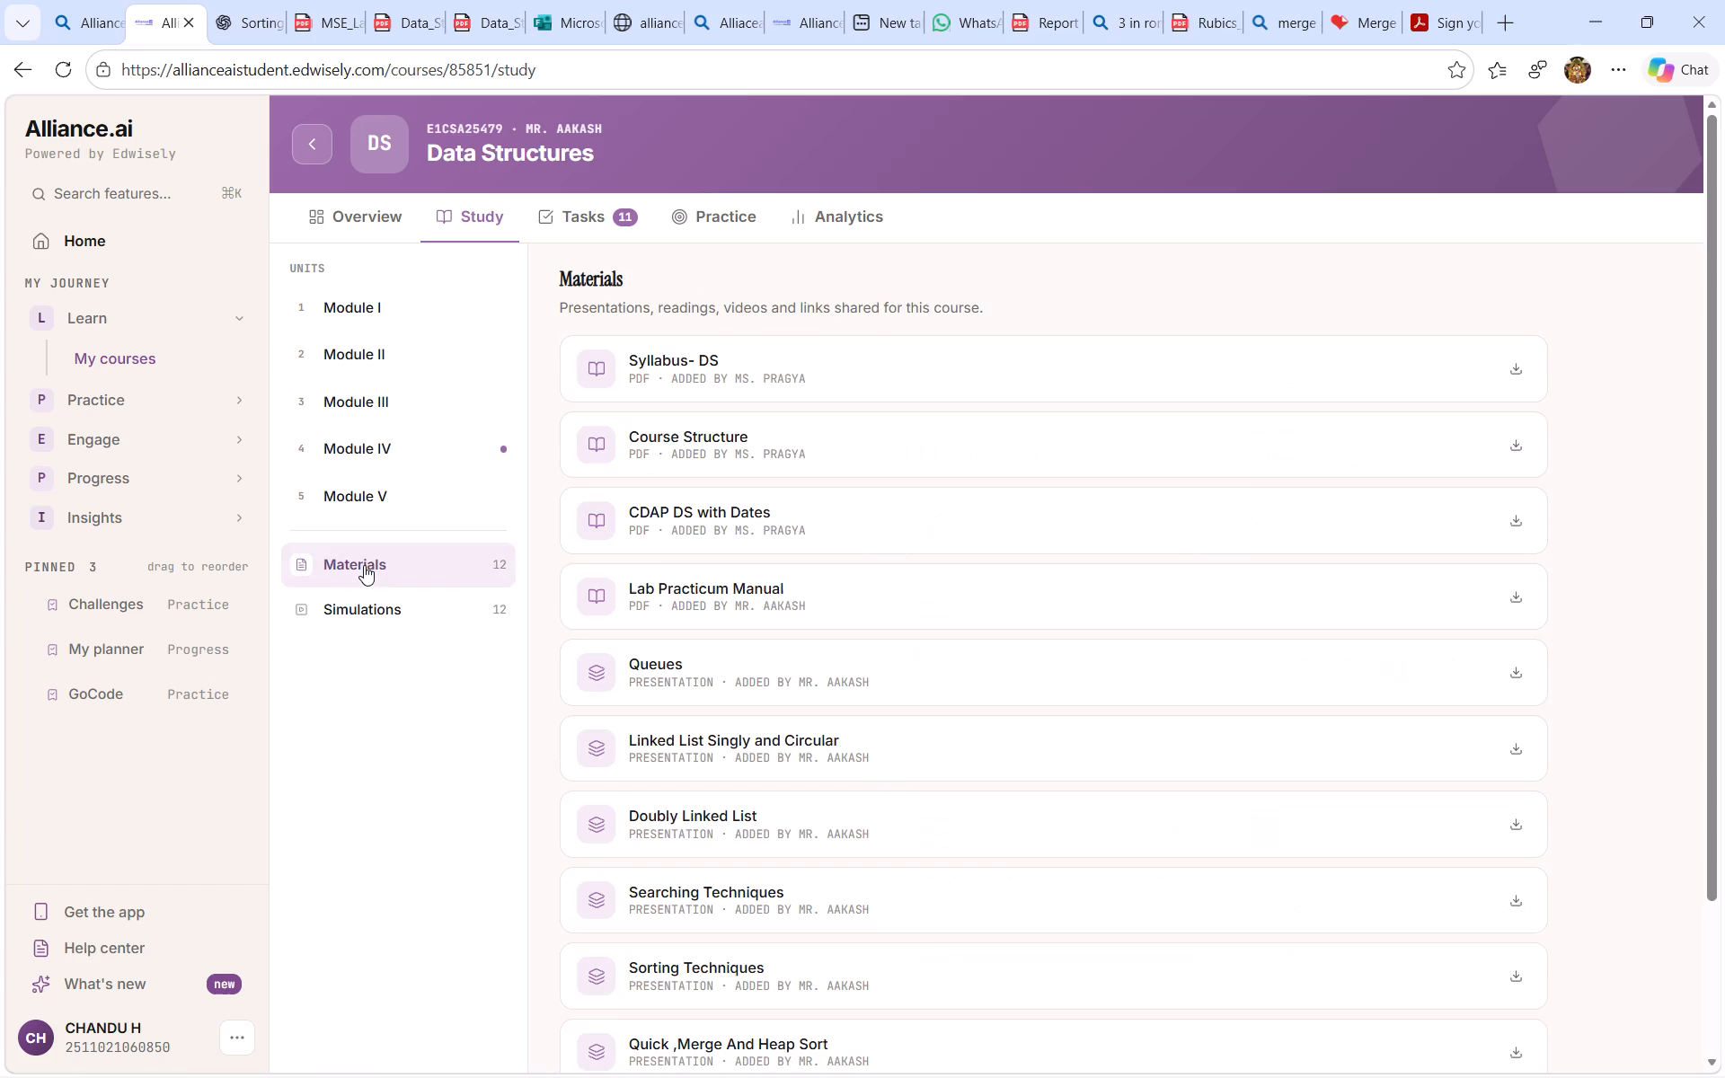
{"action": "scroll", "coordinate": [775, 580], "scroll_direction": "down", "scroll_amount": 2}
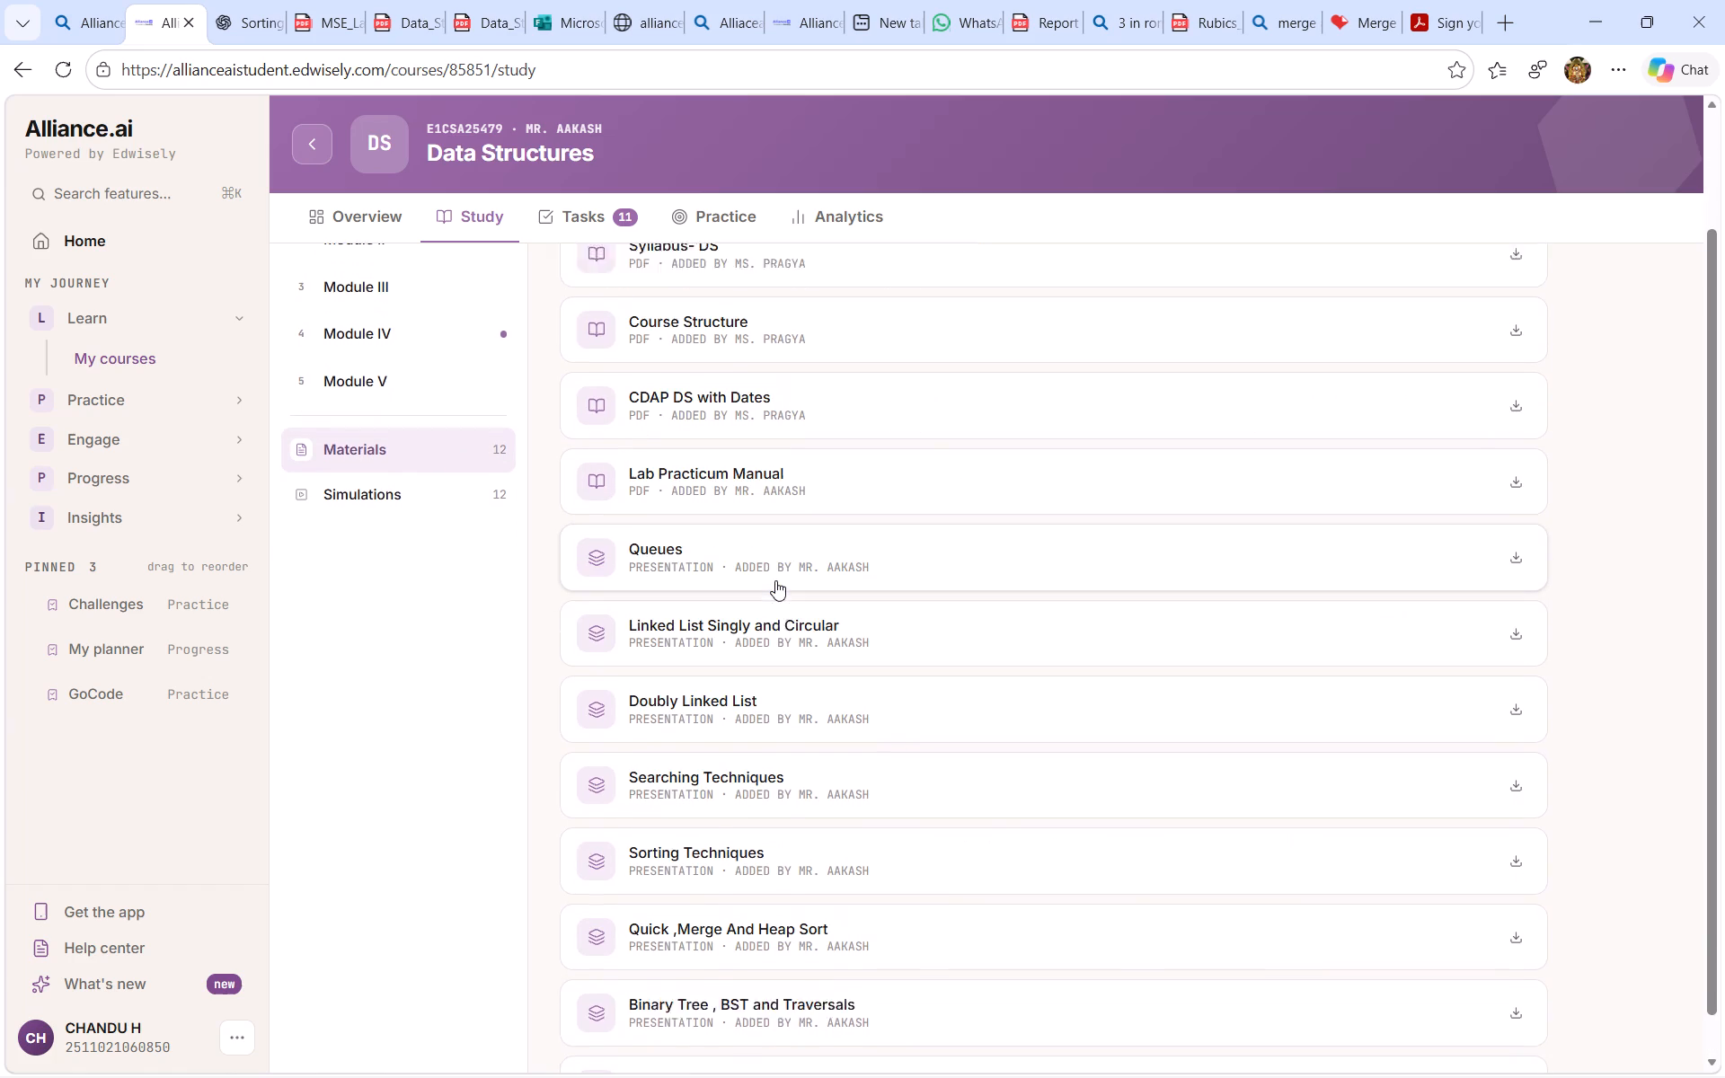
{"action": "scroll", "coordinate": [775, 580], "scroll_direction": "down", "scroll_amount": 1}
{"action": "scroll", "coordinate": [775, 580], "scroll_direction": "up", "scroll_amount": 2}
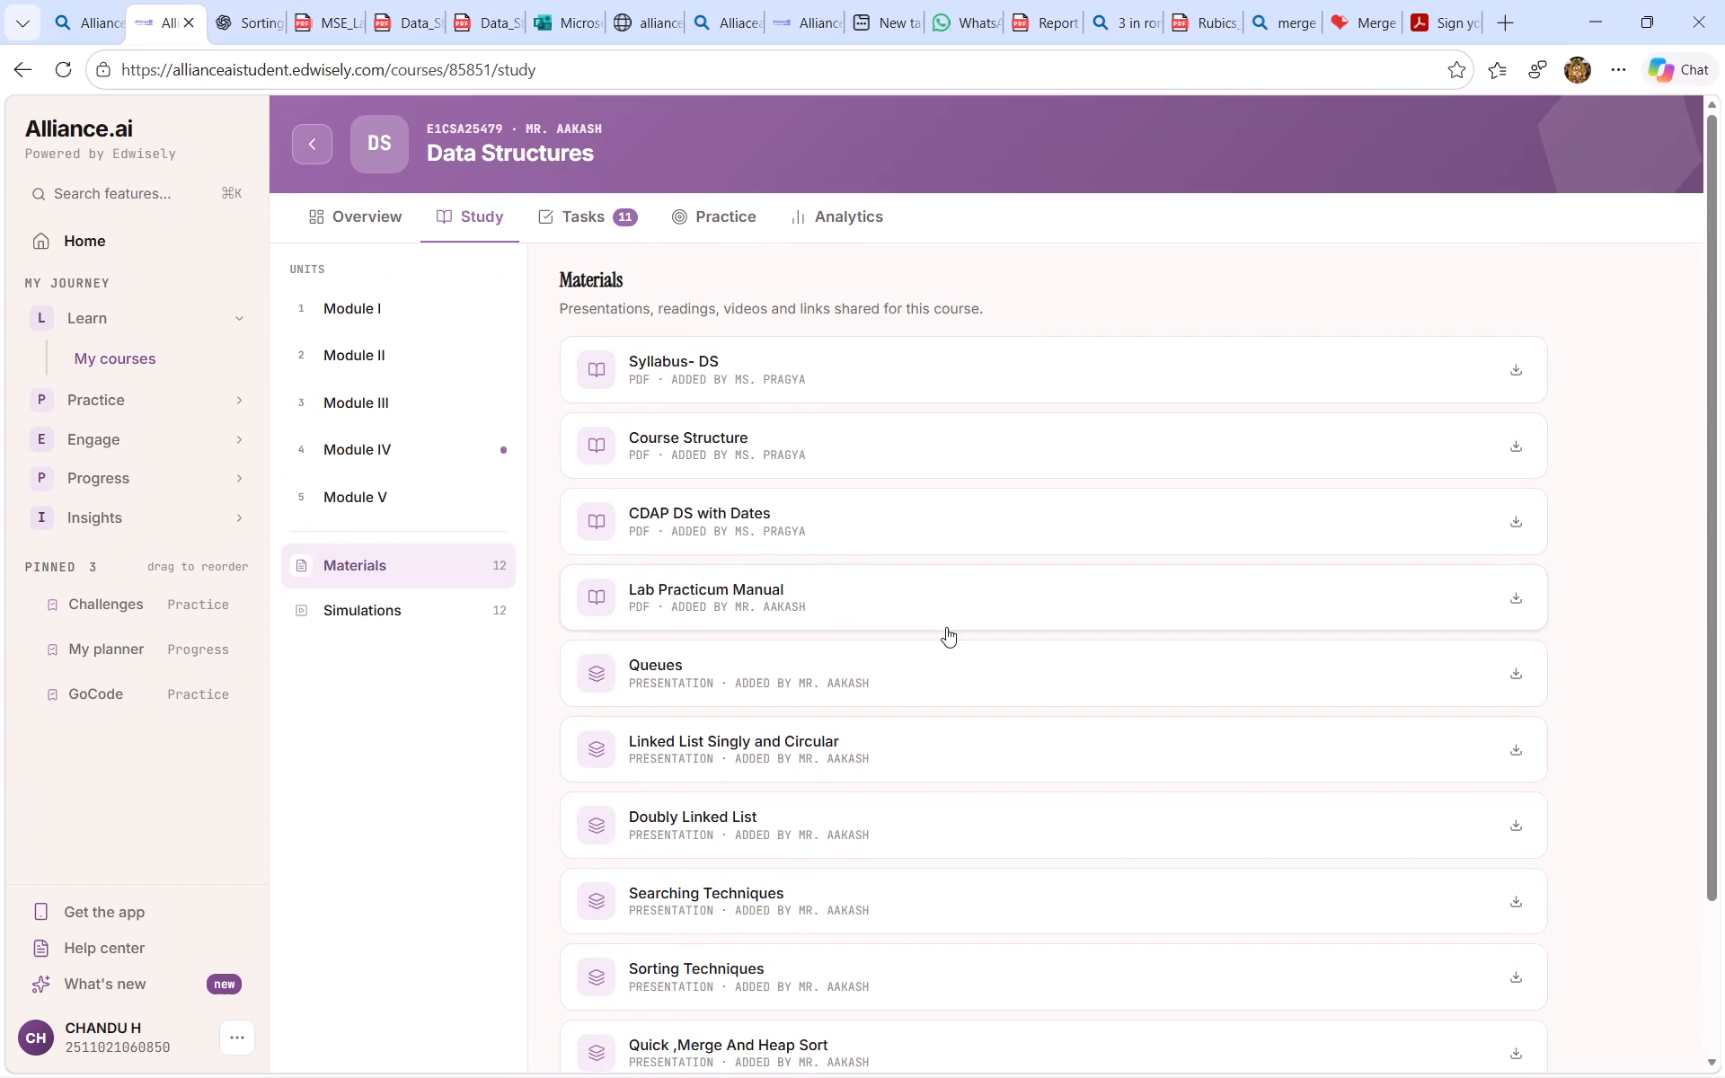
{"action": "scroll", "coordinate": [950, 709], "scroll_direction": "down", "scroll_amount": 1}
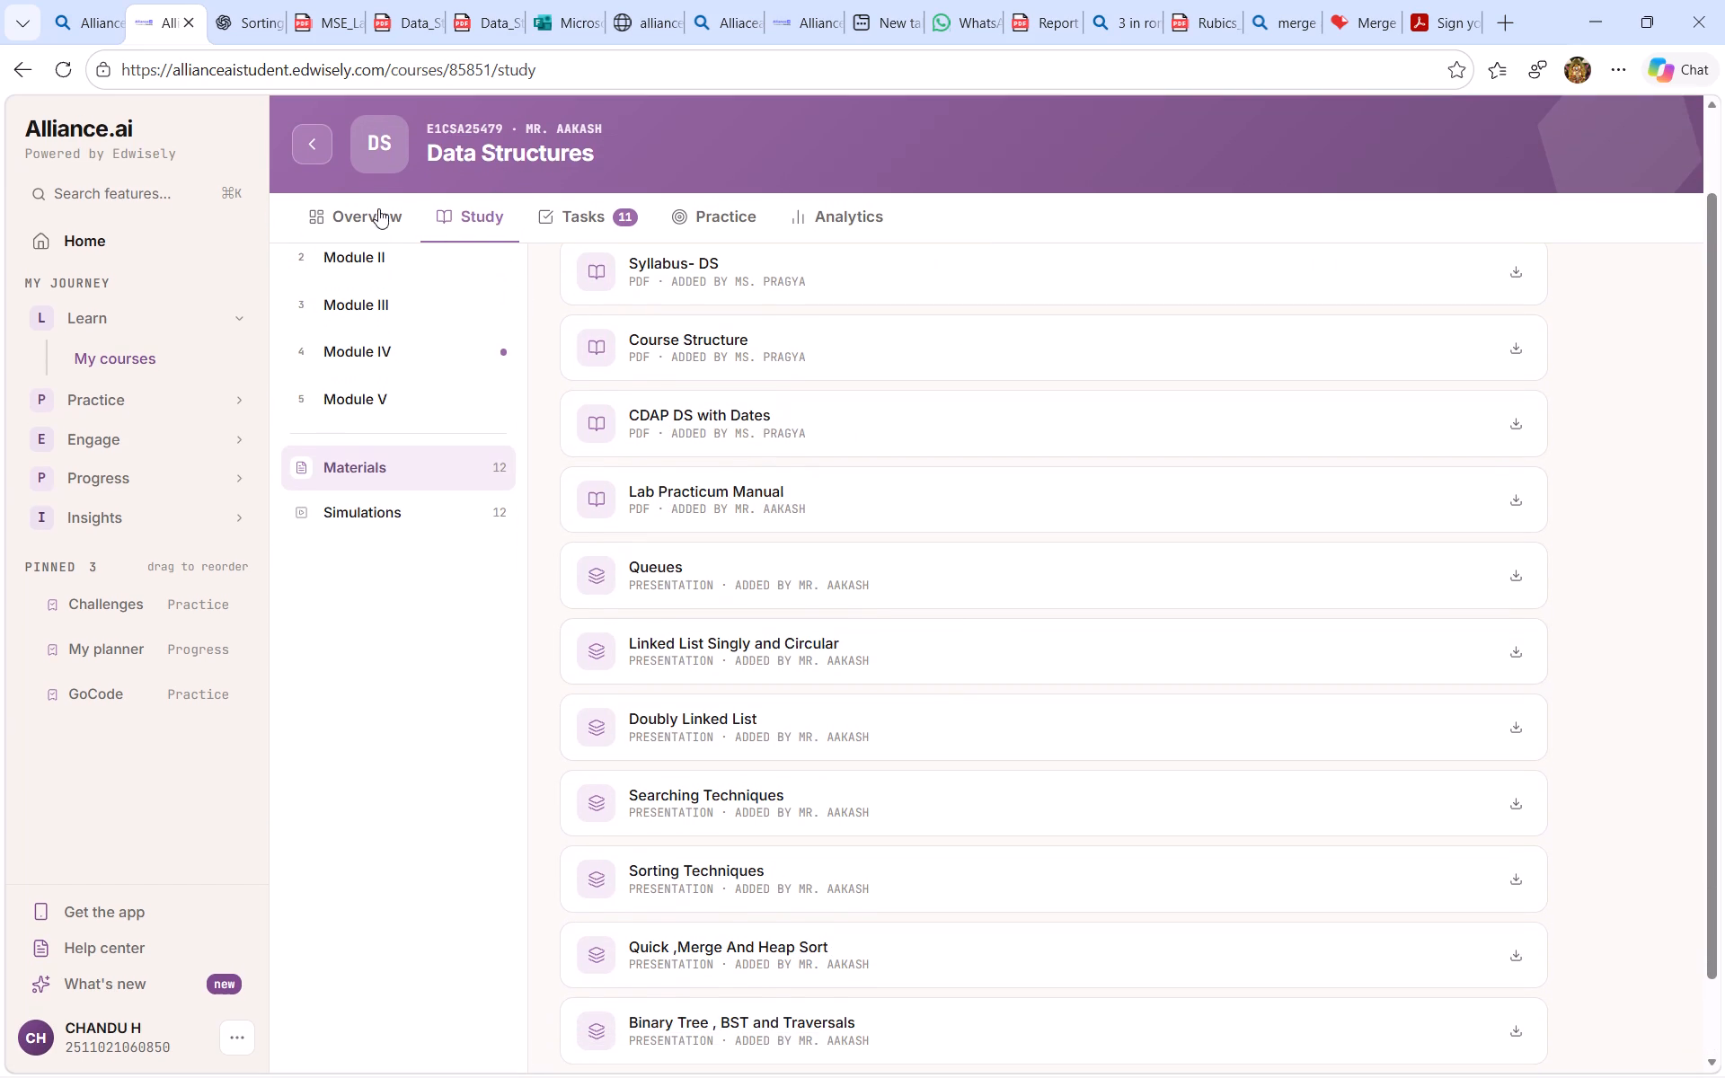
Return to the list of courses and open the Discrete Mathematics course.
{"action": "left_click", "coordinate": [313, 143]}
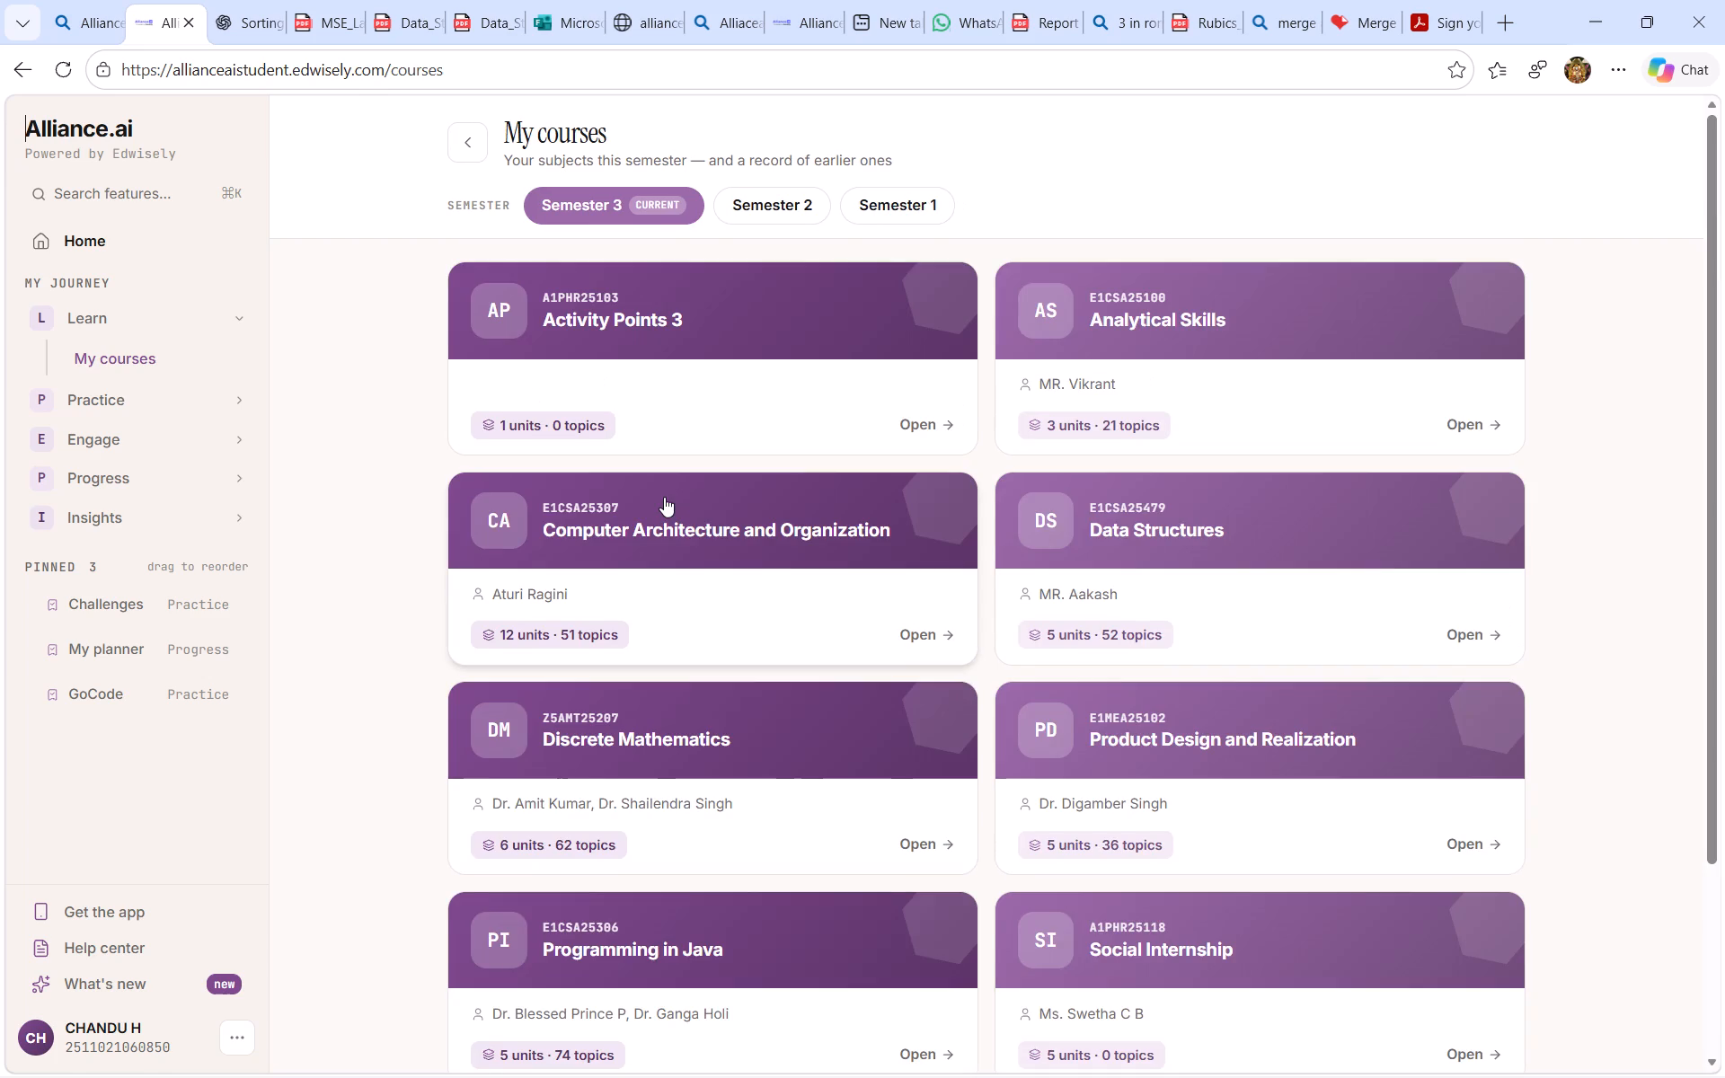
{"action": "scroll", "coordinate": [664, 497], "scroll_direction": "up", "scroll_amount": 2}
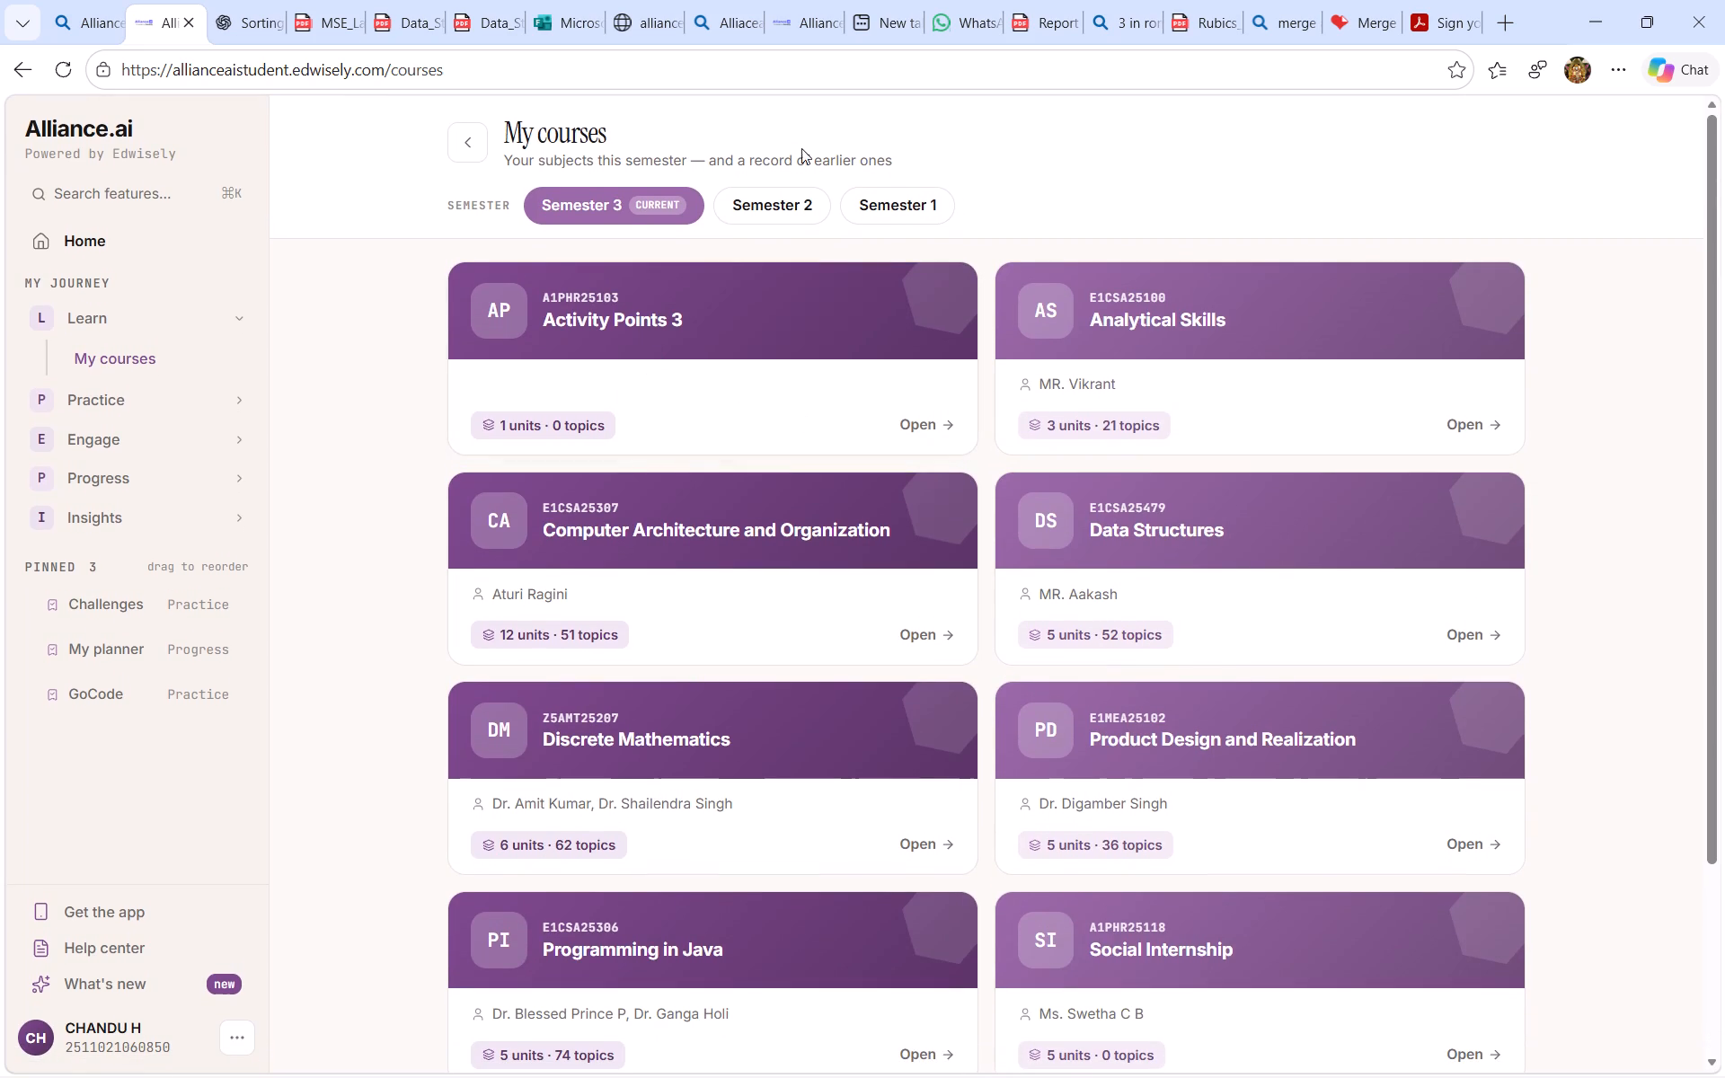
{"action": "scroll", "coordinate": [720, 336], "scroll_direction": "up", "scroll_amount": 2}
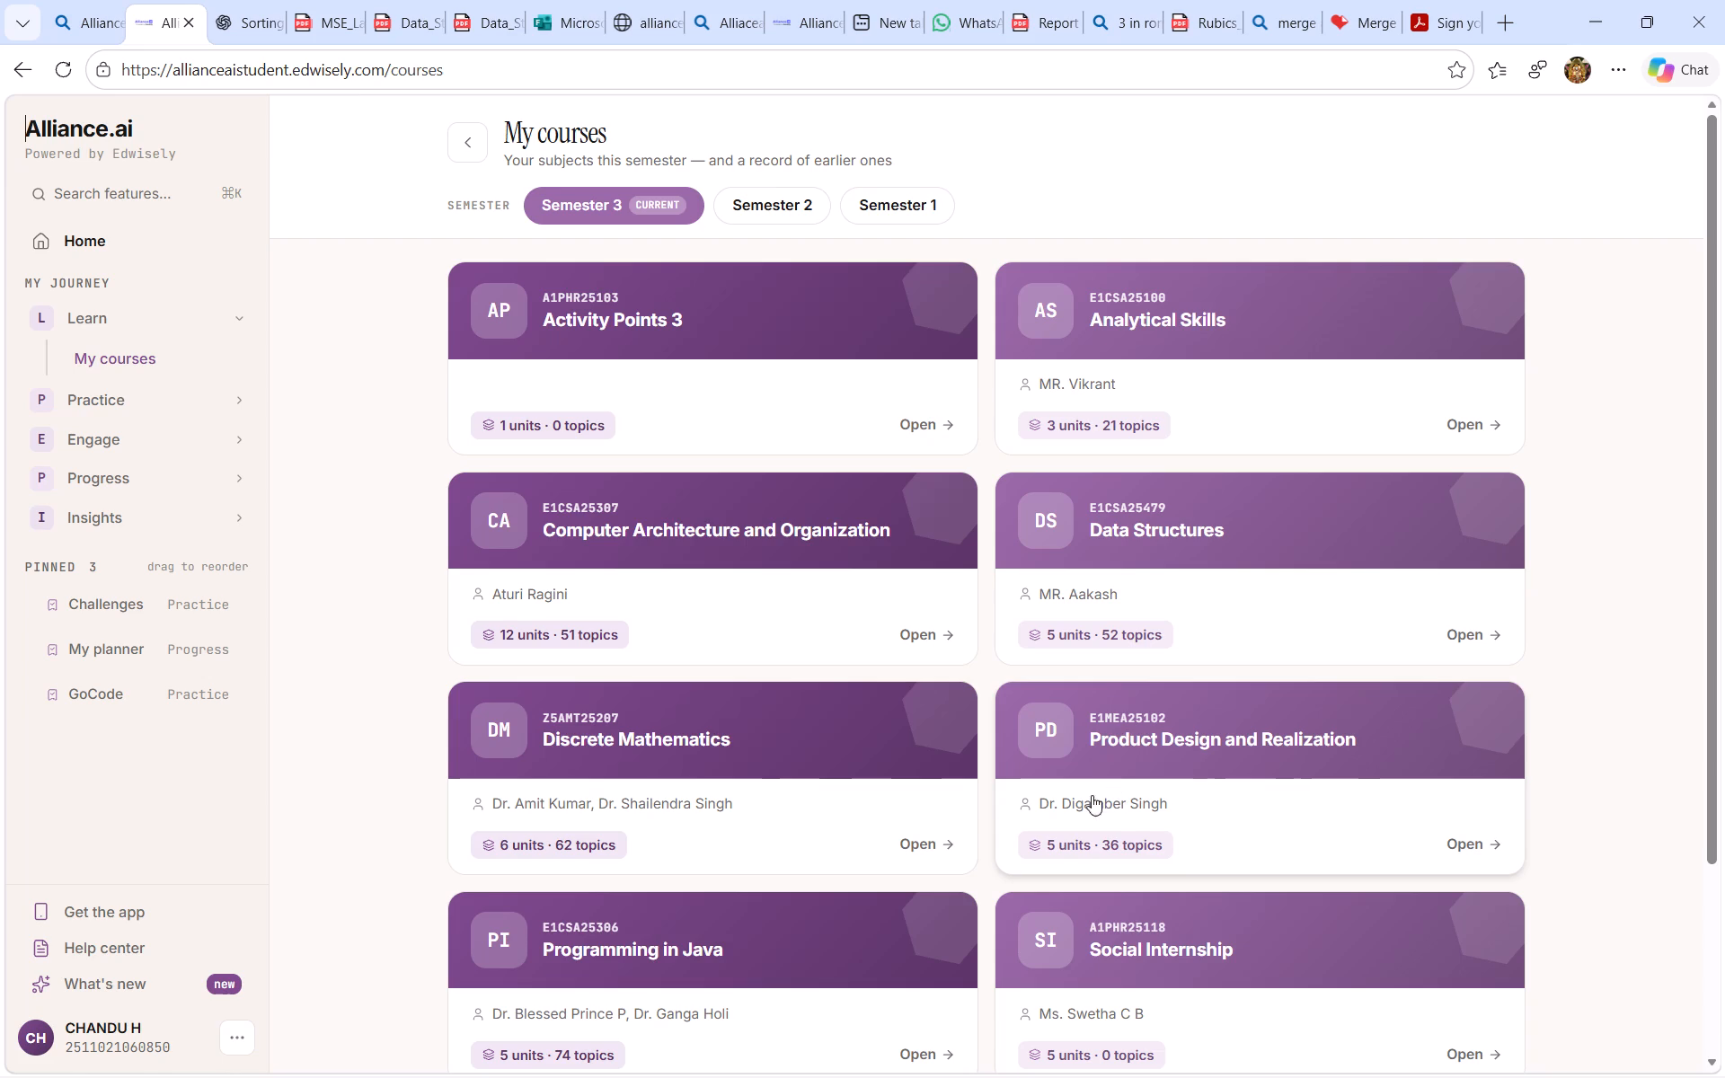
{"action": "scroll", "coordinate": [1004, 797], "scroll_direction": "down", "scroll_amount": 1}
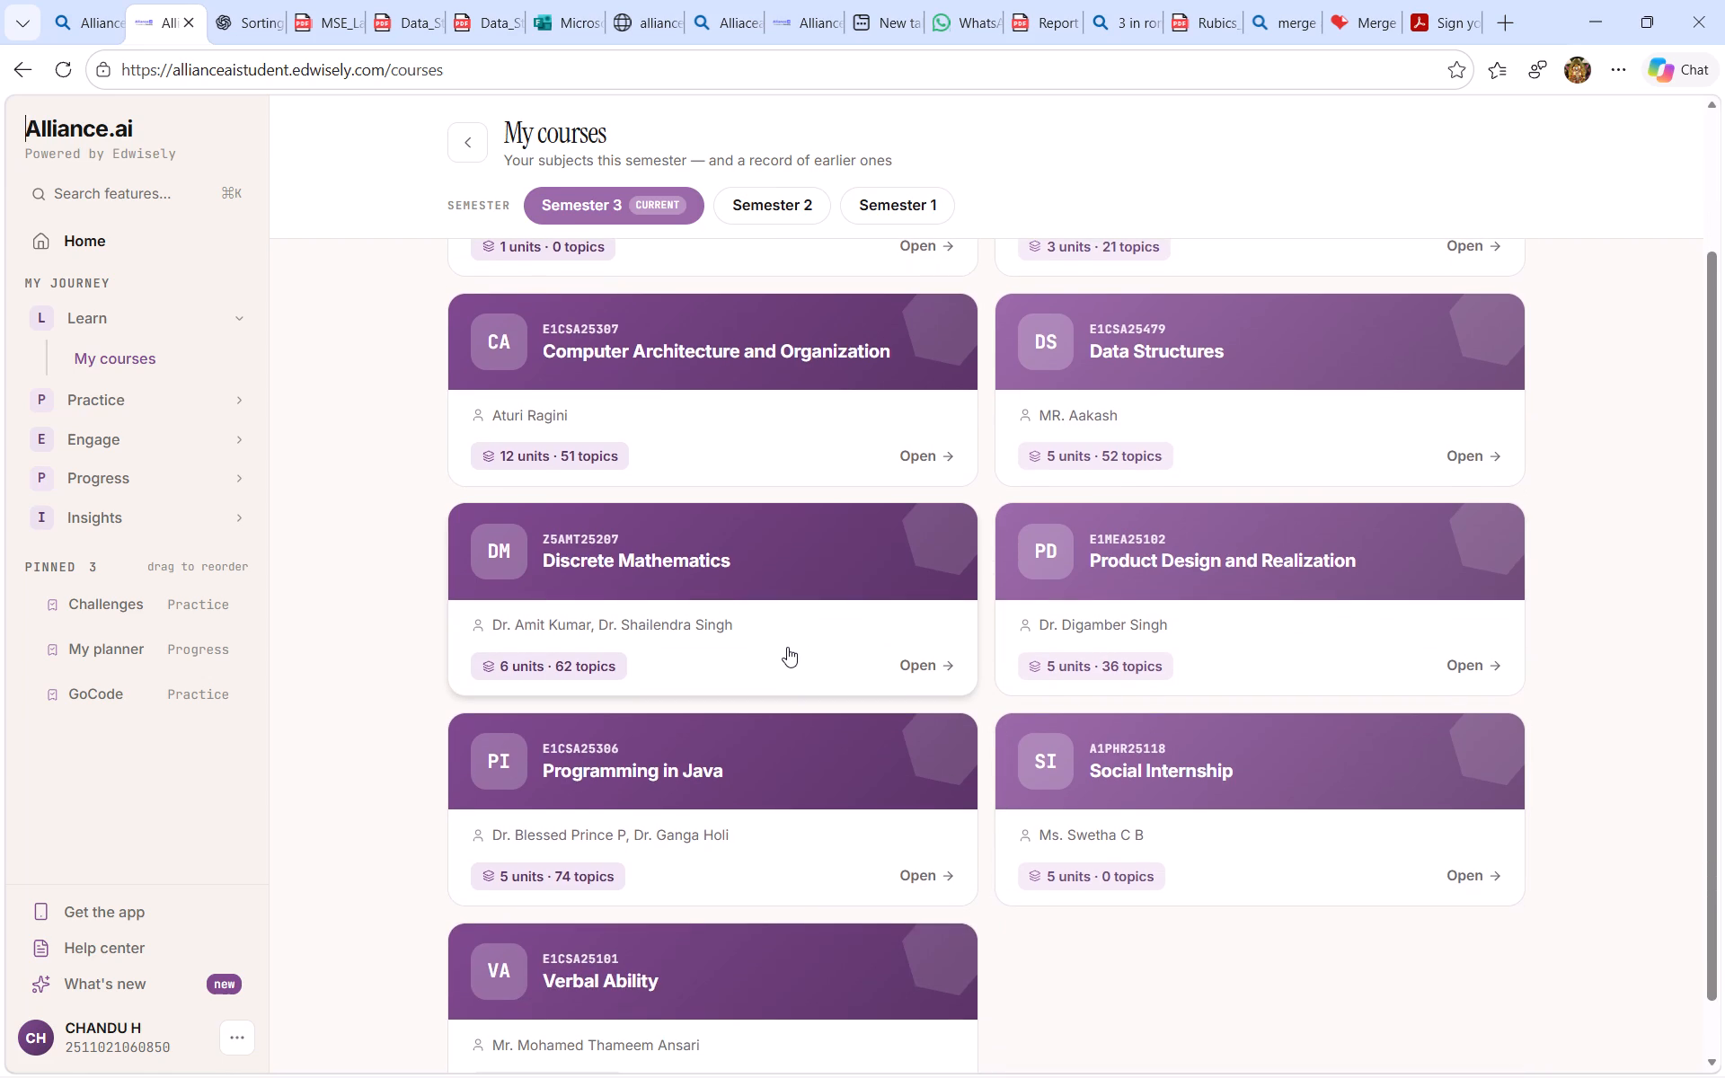
{"action": "left_click", "coordinate": [787, 647]}
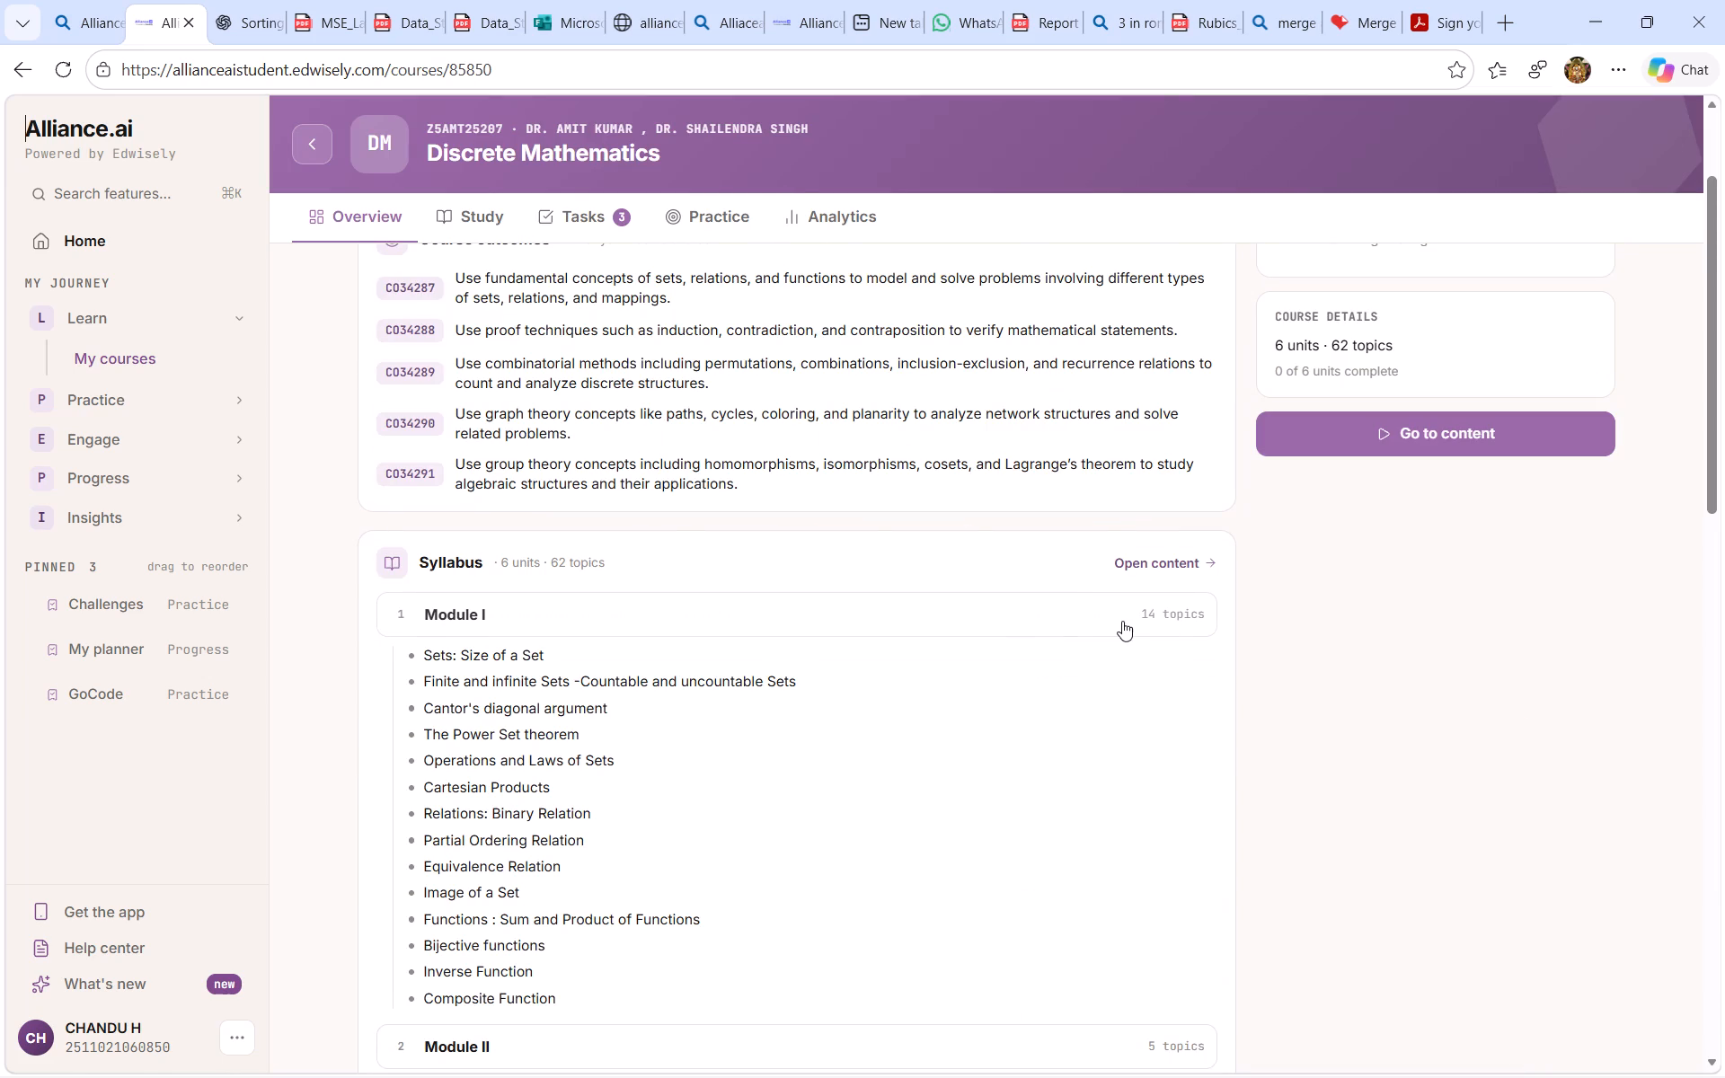
{"action": "scroll", "coordinate": [1122, 621], "scroll_direction": "down", "scroll_amount": 8}
{"action": "scroll", "coordinate": [1122, 621], "scroll_direction": "up", "scroll_amount": 7}
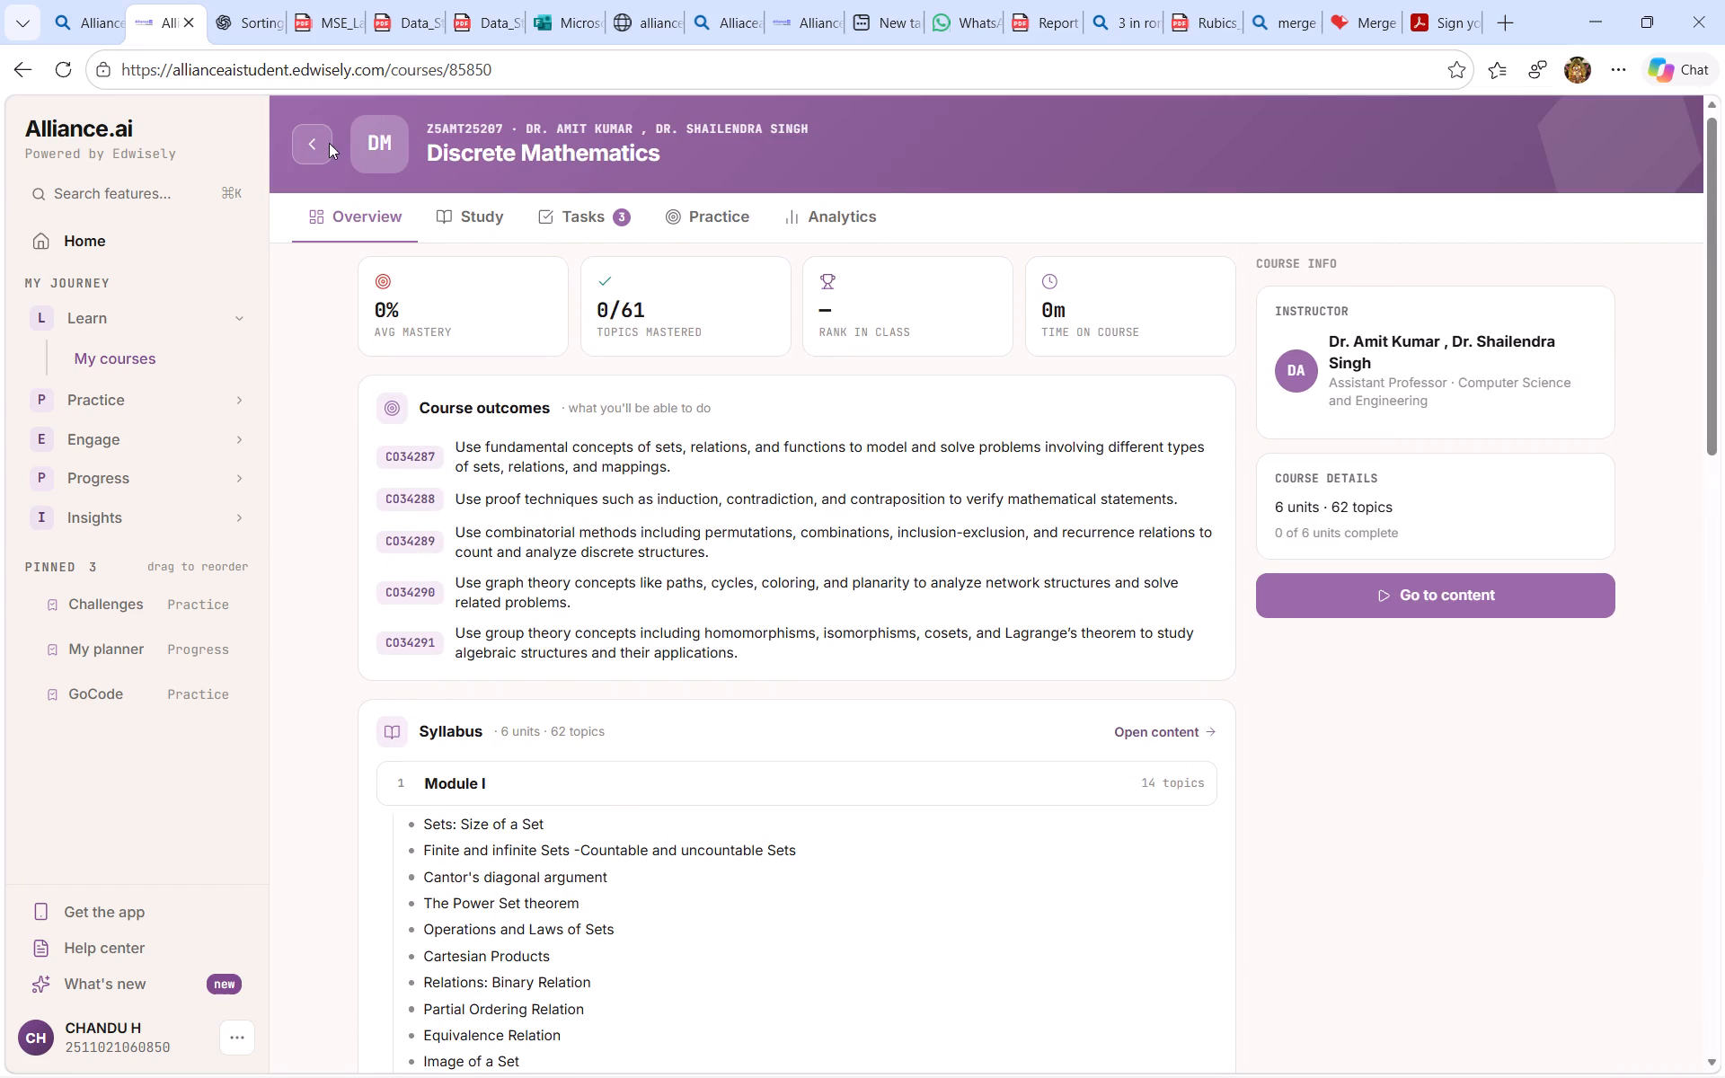
{"action": "left_click", "coordinate": [324, 142]}
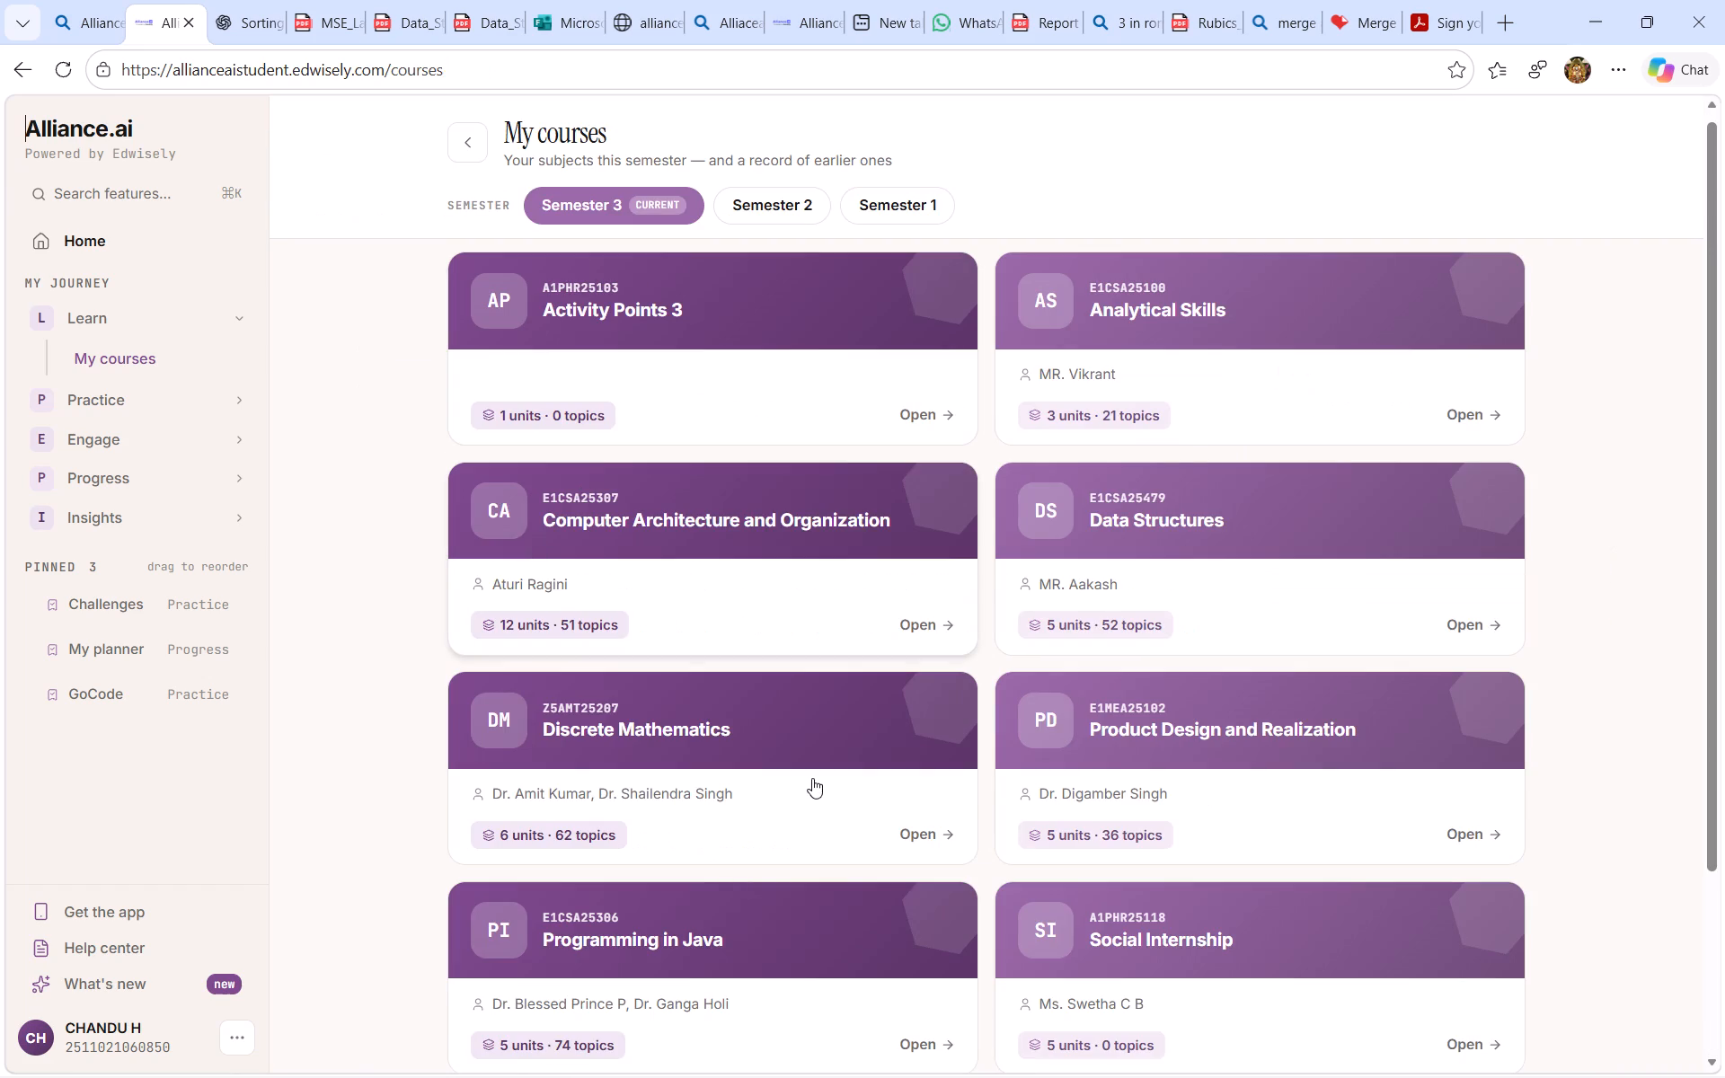
{"action": "left_click", "coordinate": [812, 780]}
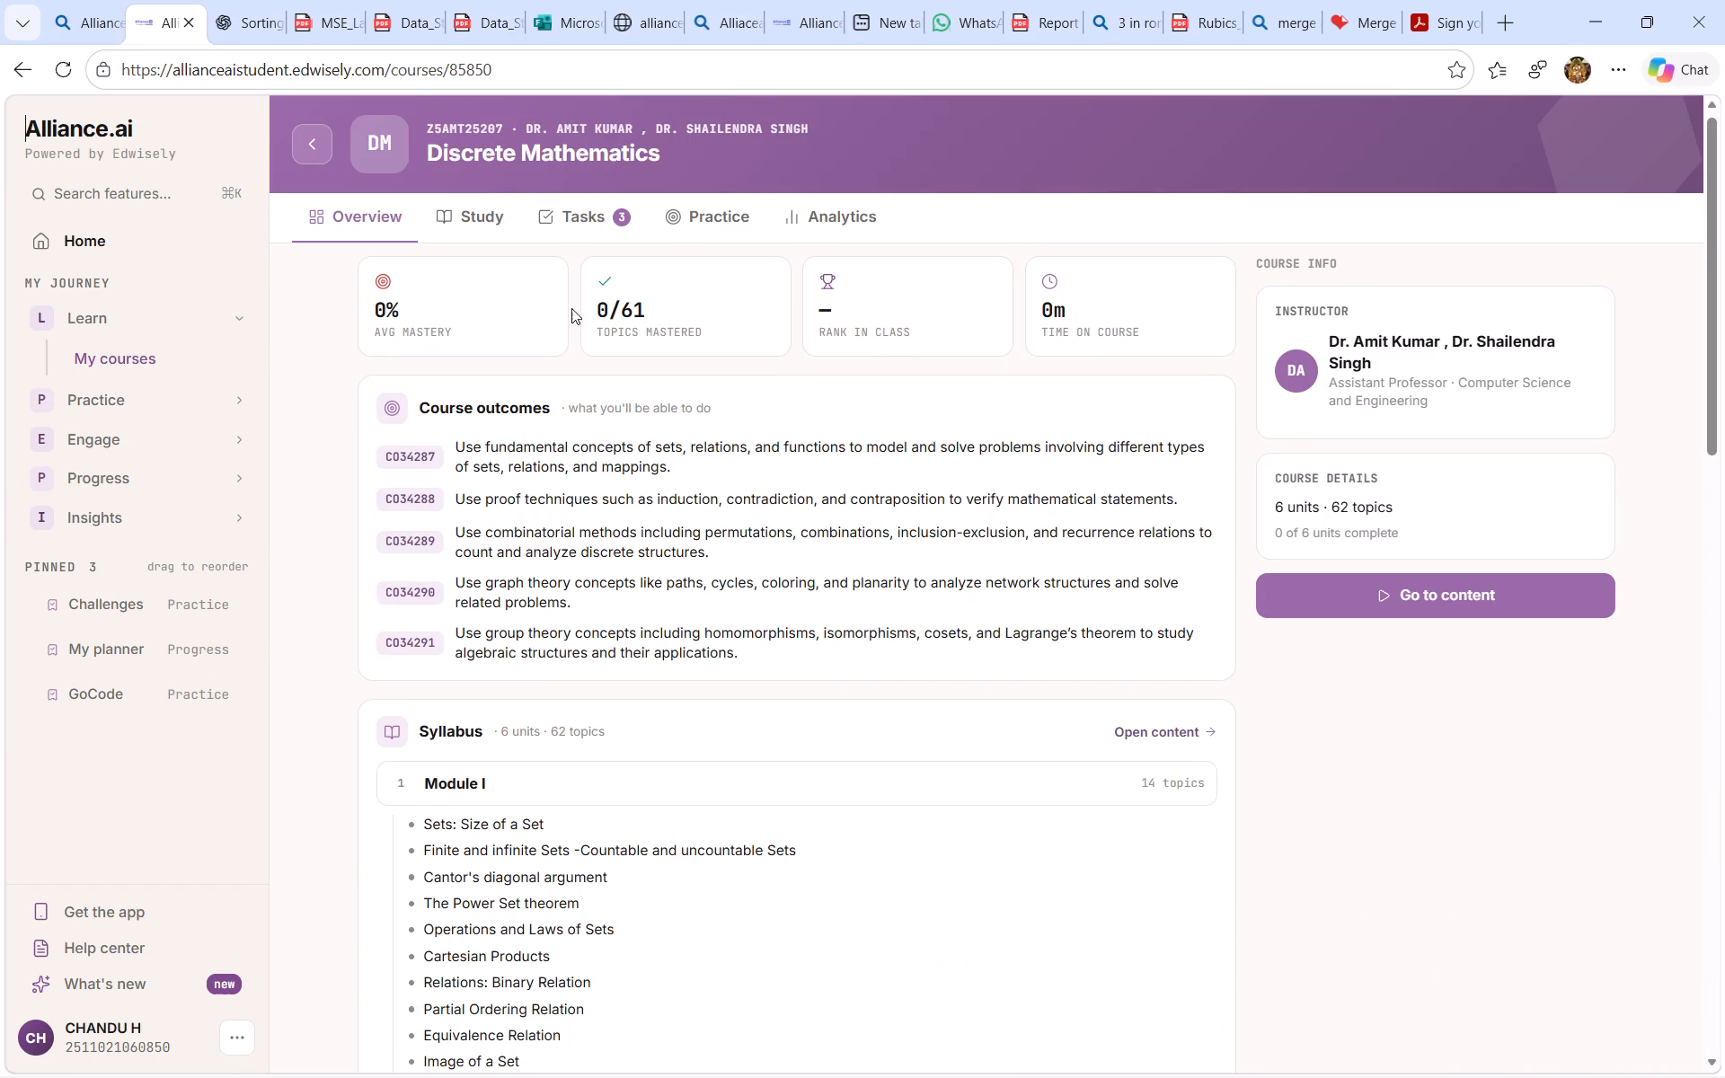
Open the Discrete Mathematics study materials and find the micro project documents in the list.
{"action": "left_click", "coordinate": [473, 205]}
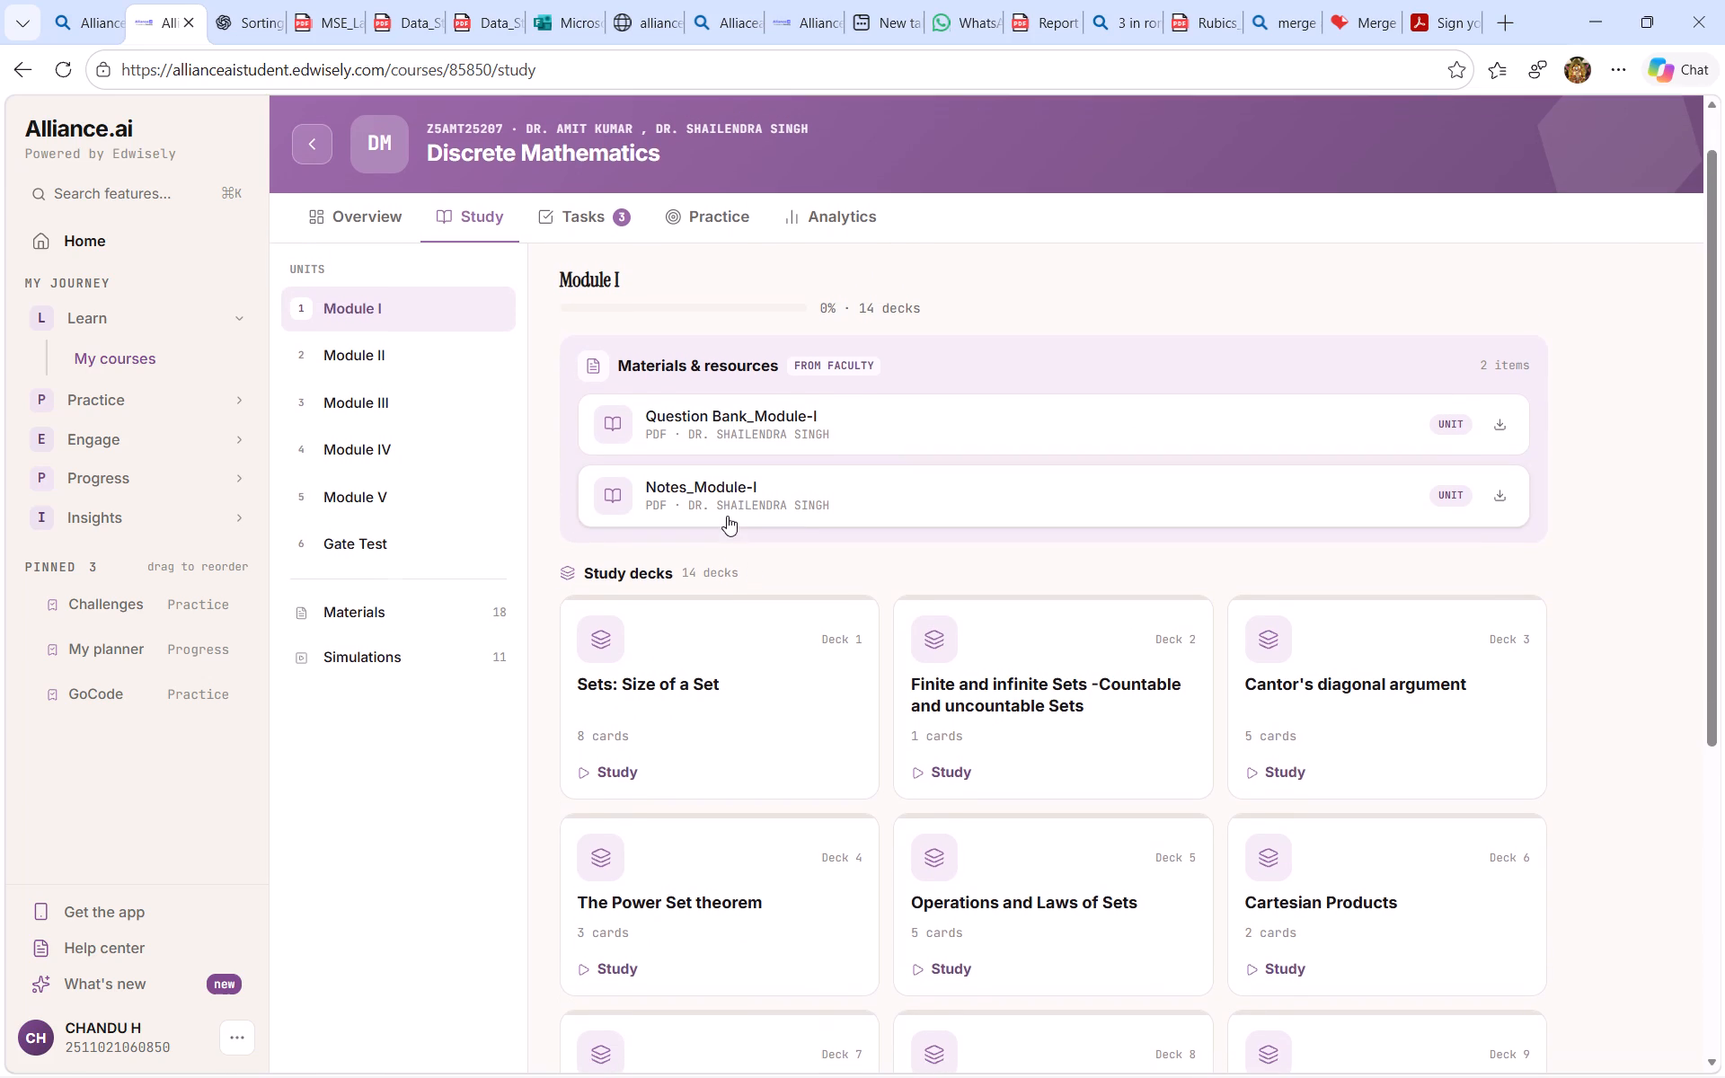
{"action": "left_click", "coordinate": [428, 614]}
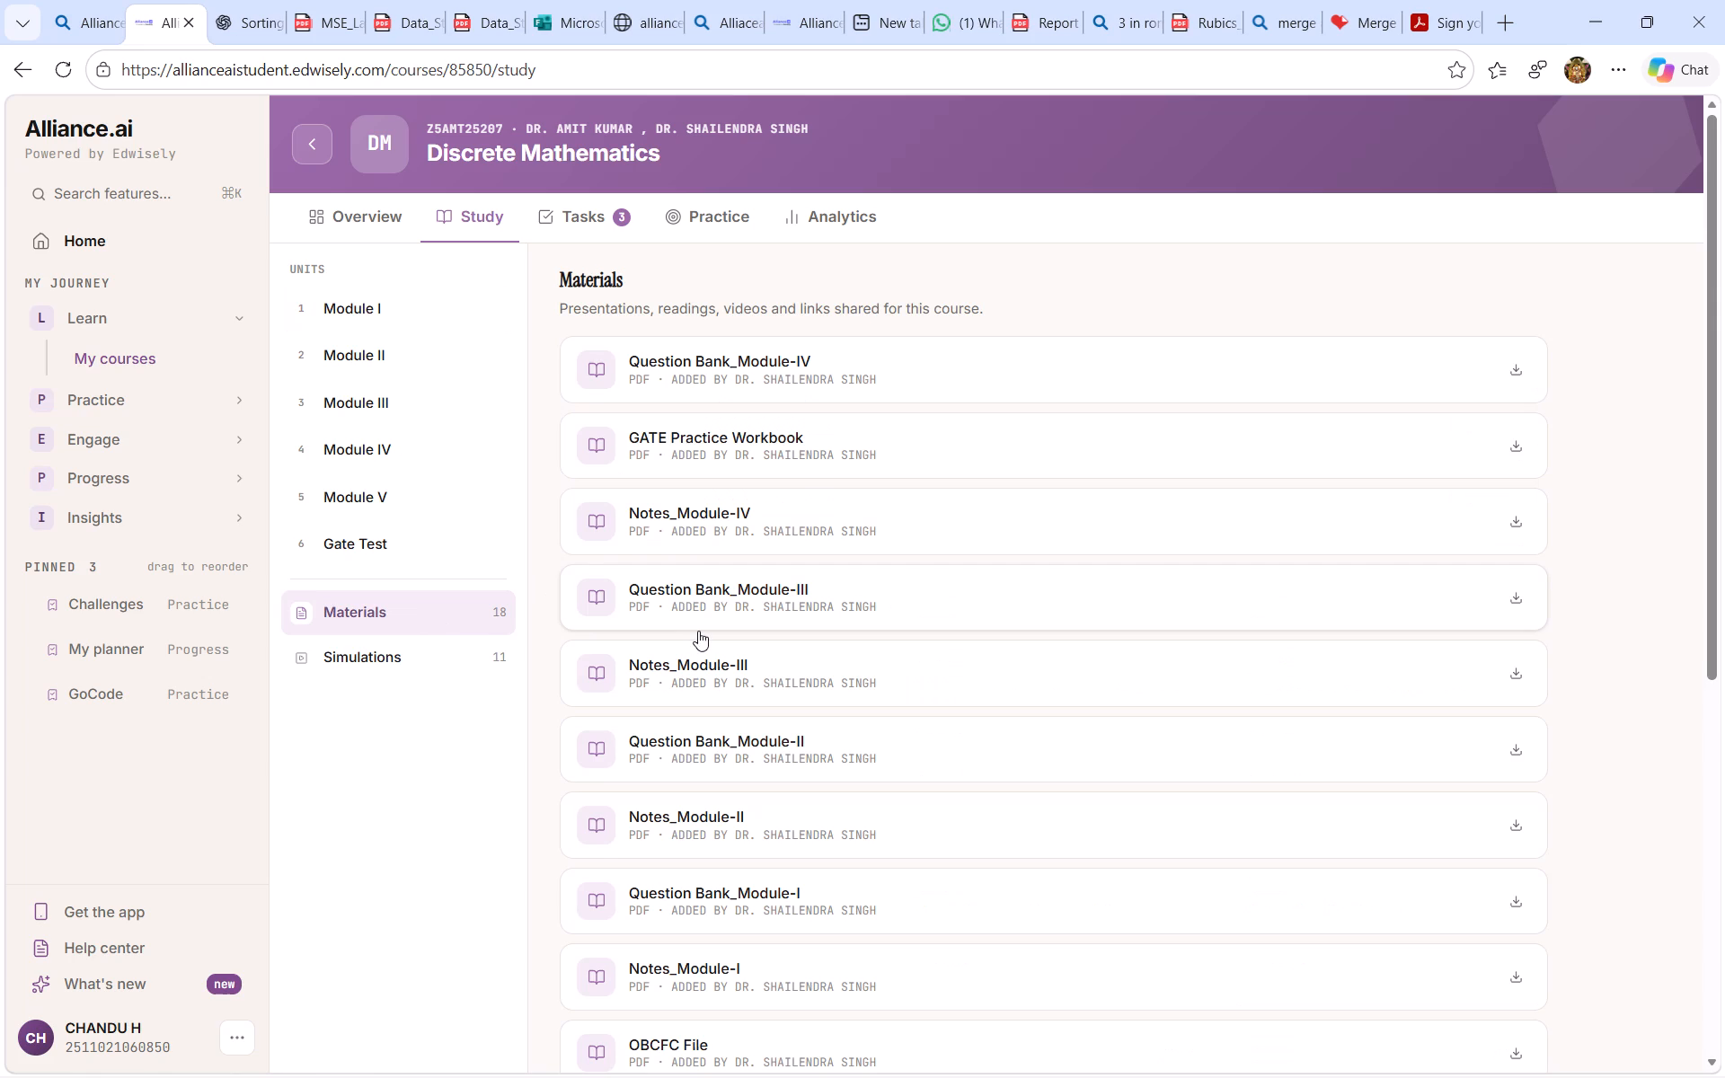
{"action": "scroll", "coordinate": [698, 631], "scroll_direction": "down", "scroll_amount": 4}
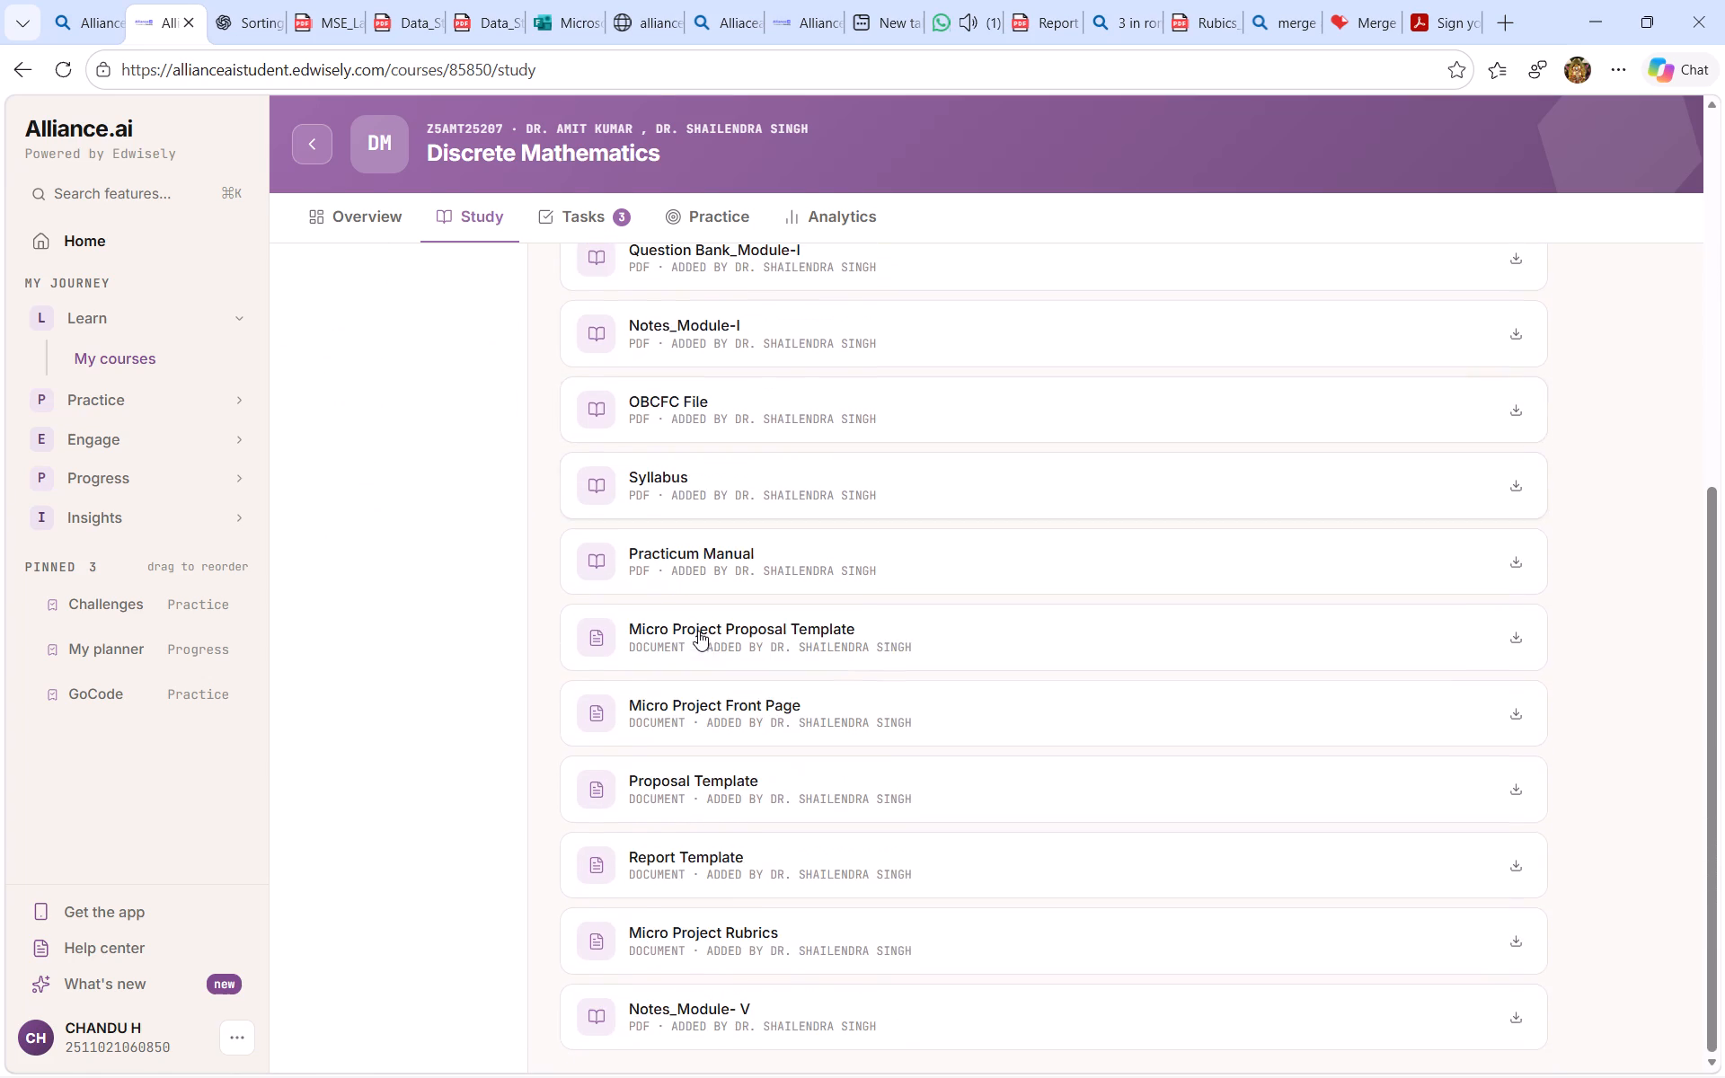
View the Micro Project Rubrics document from the course materials and return to the list.
{"action": "right_click", "coordinate": [698, 631]}
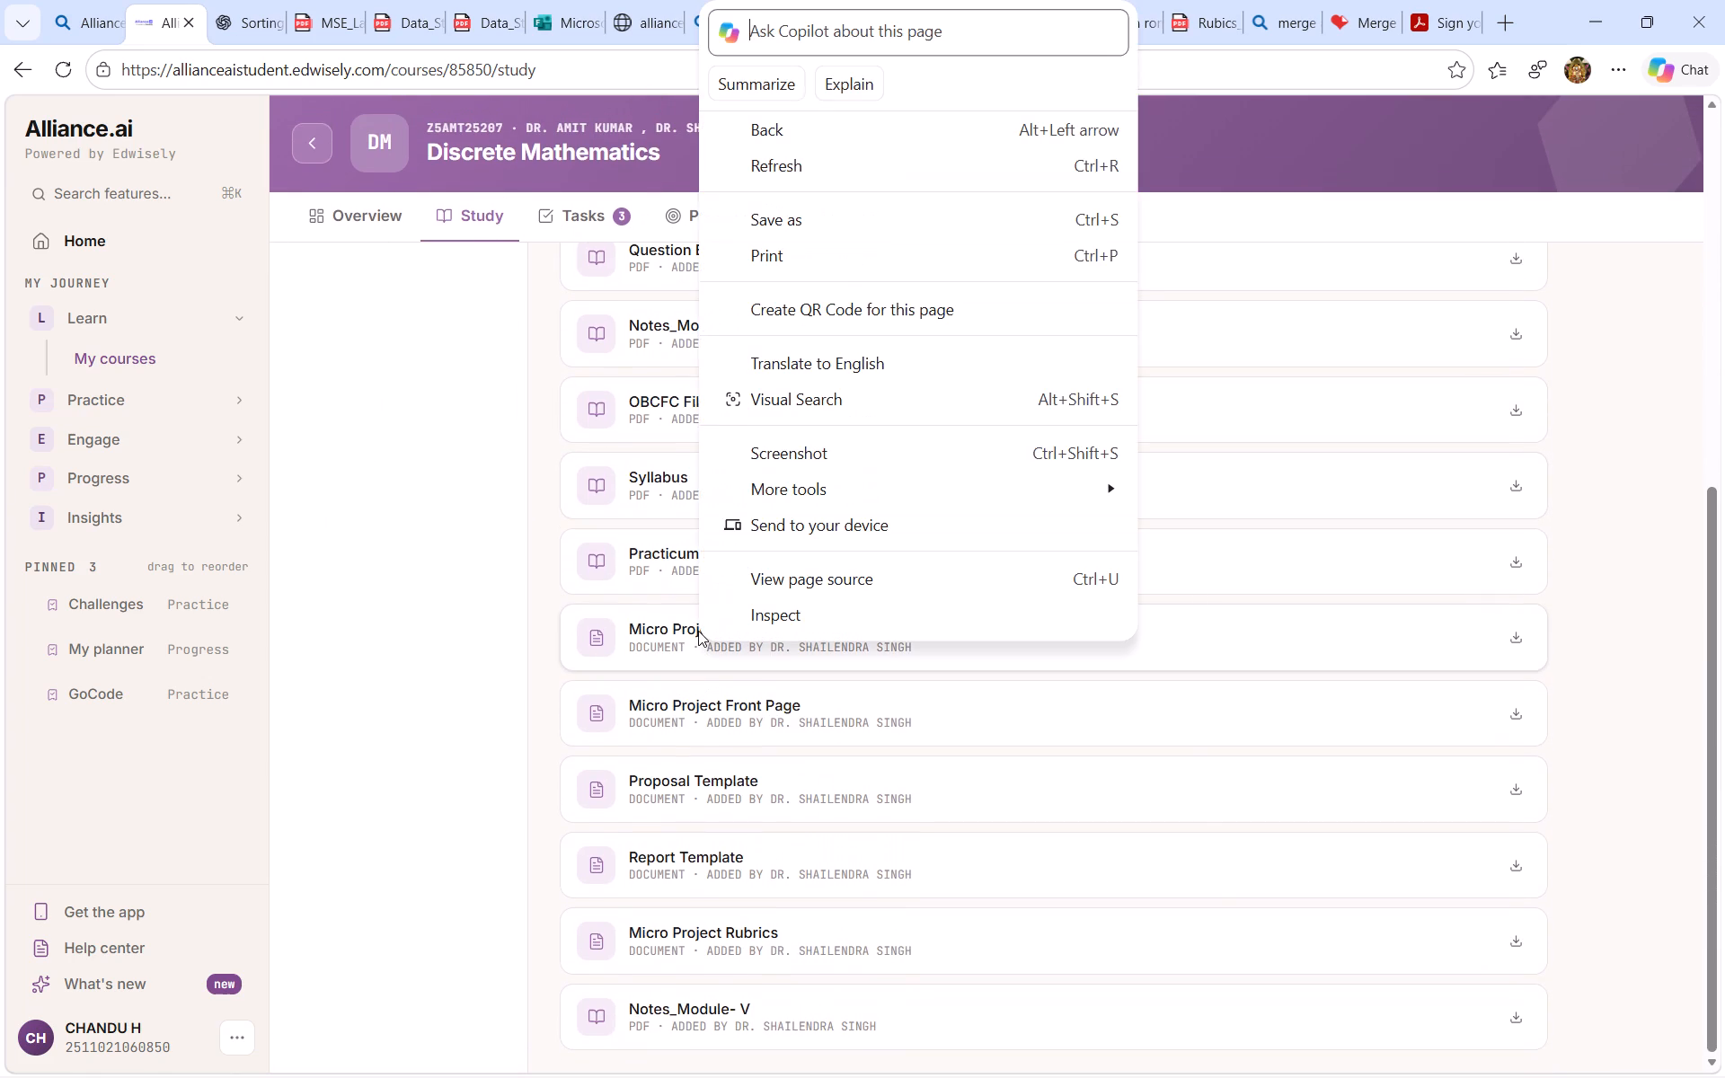
{"action": "left_click", "coordinate": [957, 947]}
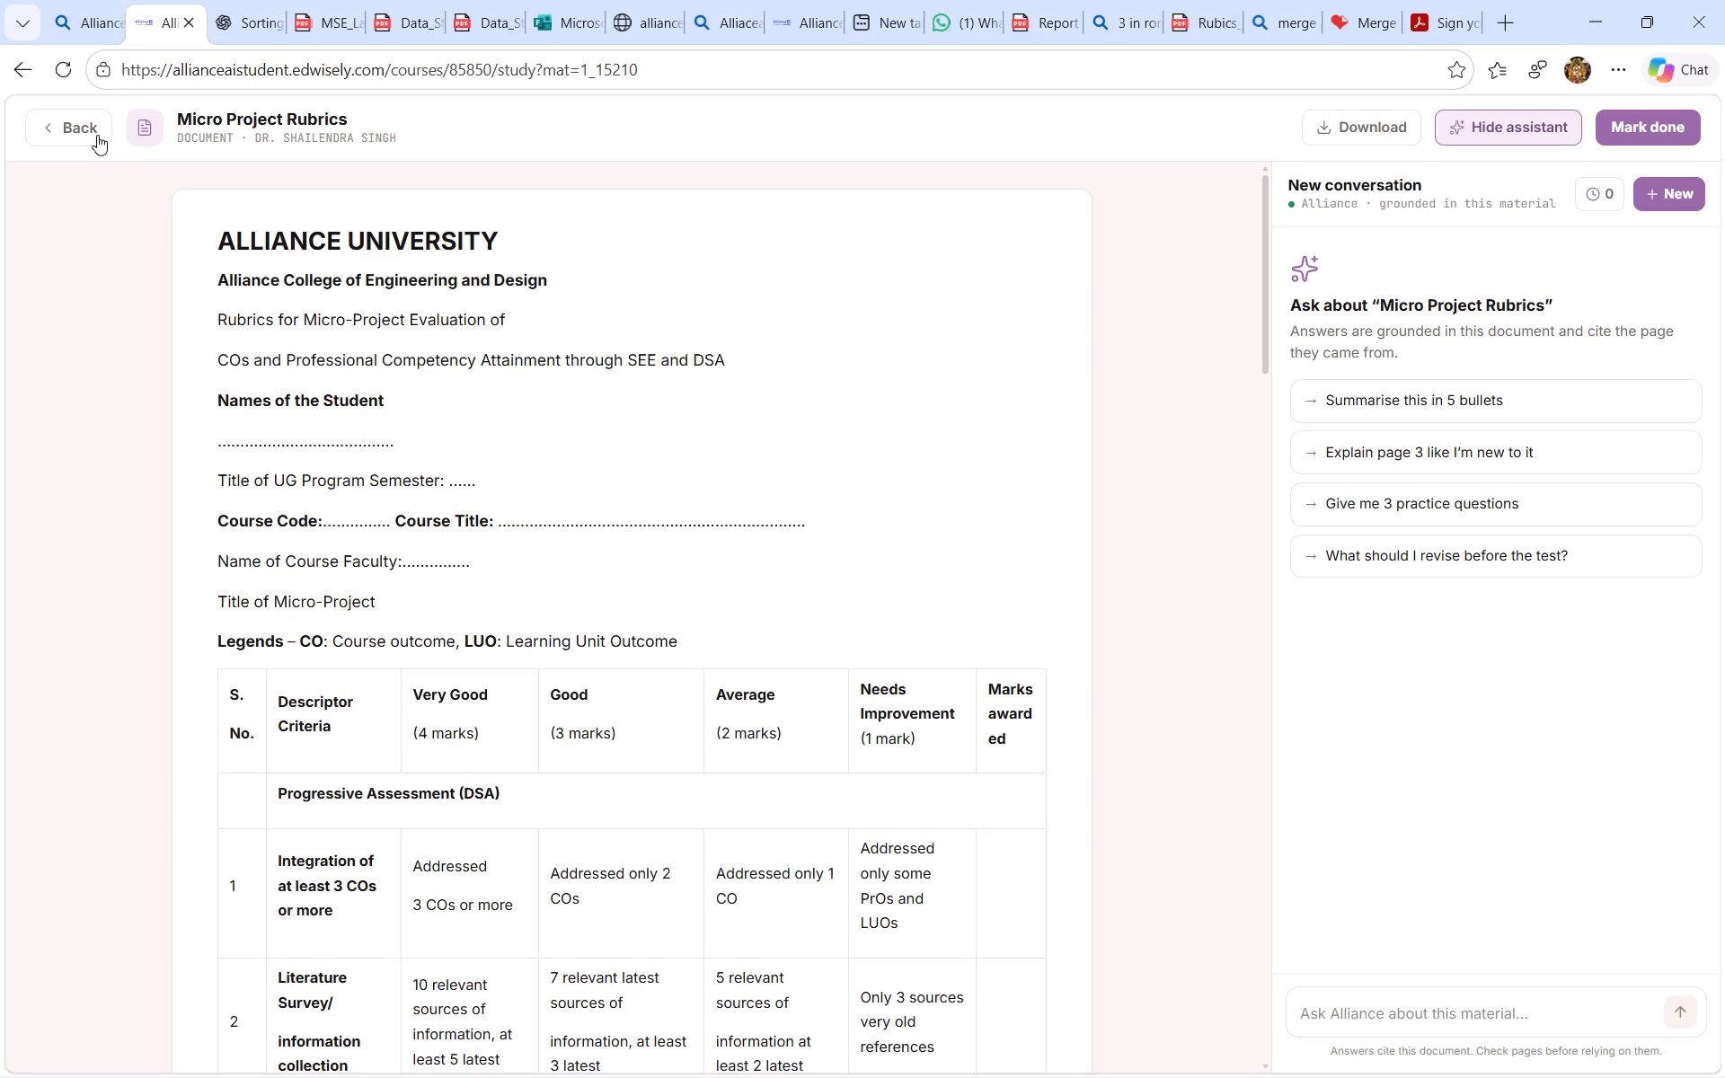
{"action": "left_click", "coordinate": [97, 135]}
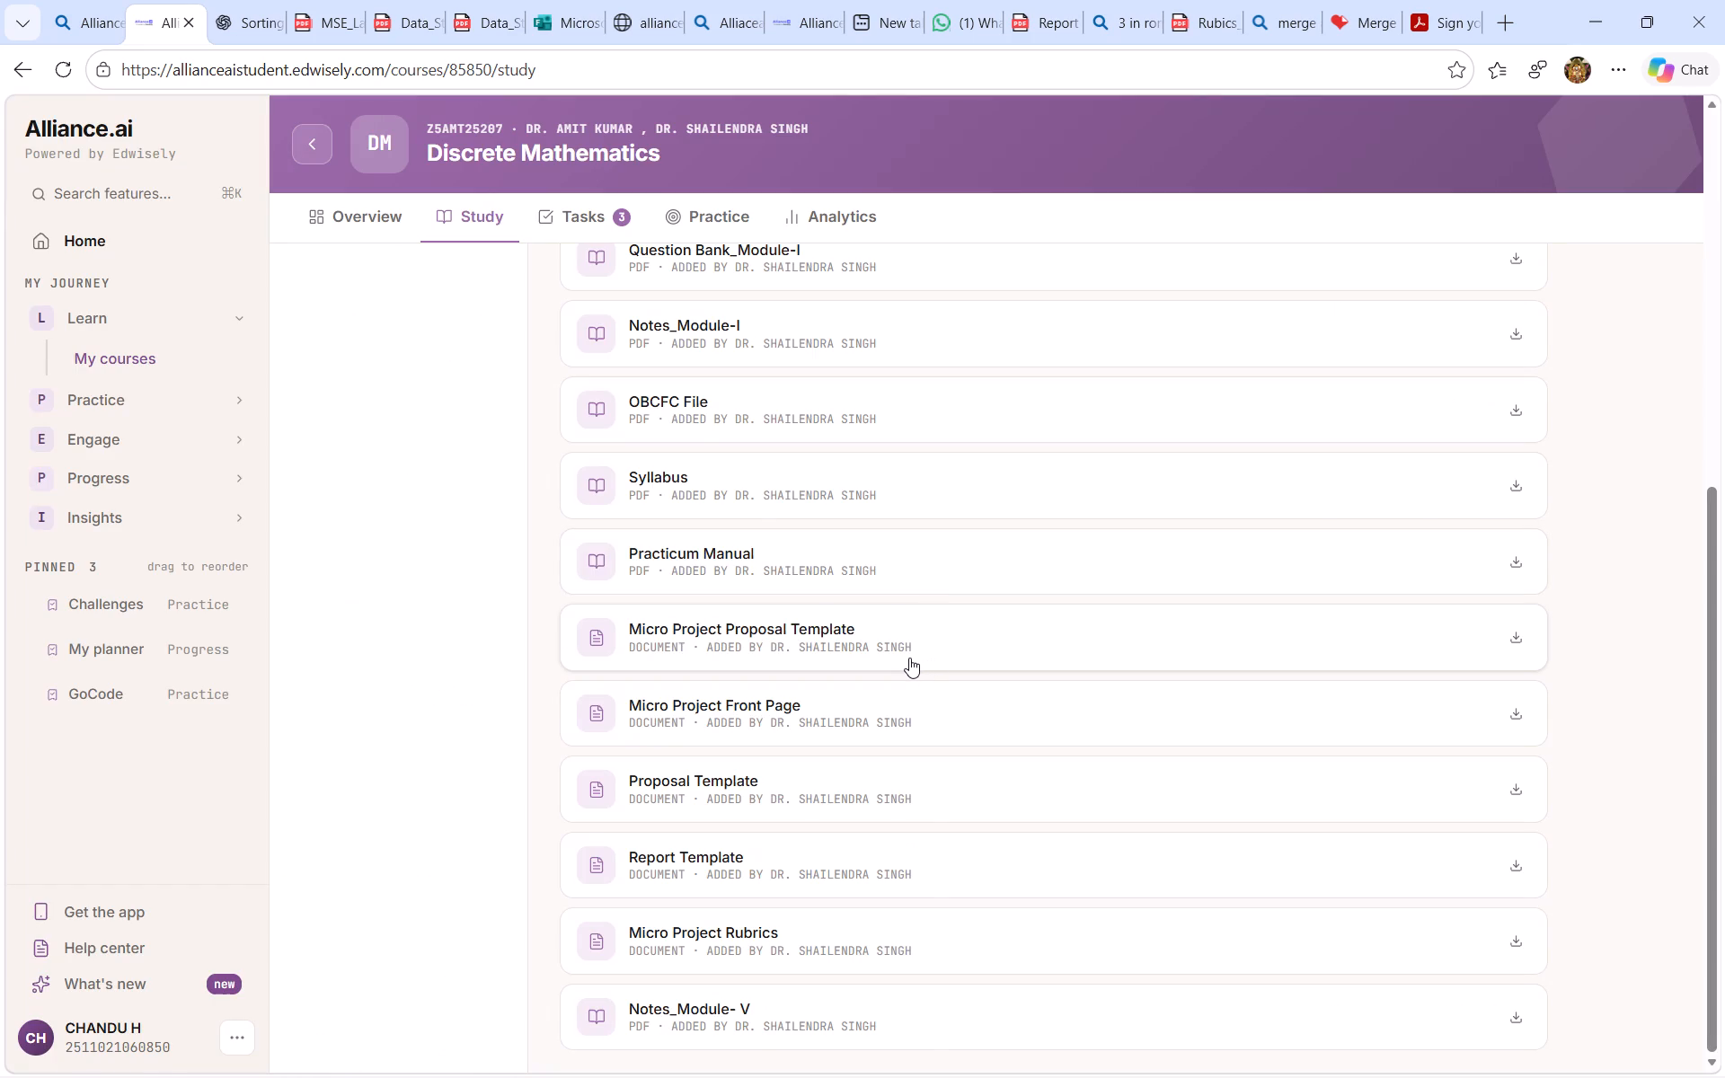
Download the Micro Project Front Page document and delete the duplicate copy, Micro Project Front Page (1).docx.
{"action": "left_click", "coordinate": [1517, 716]}
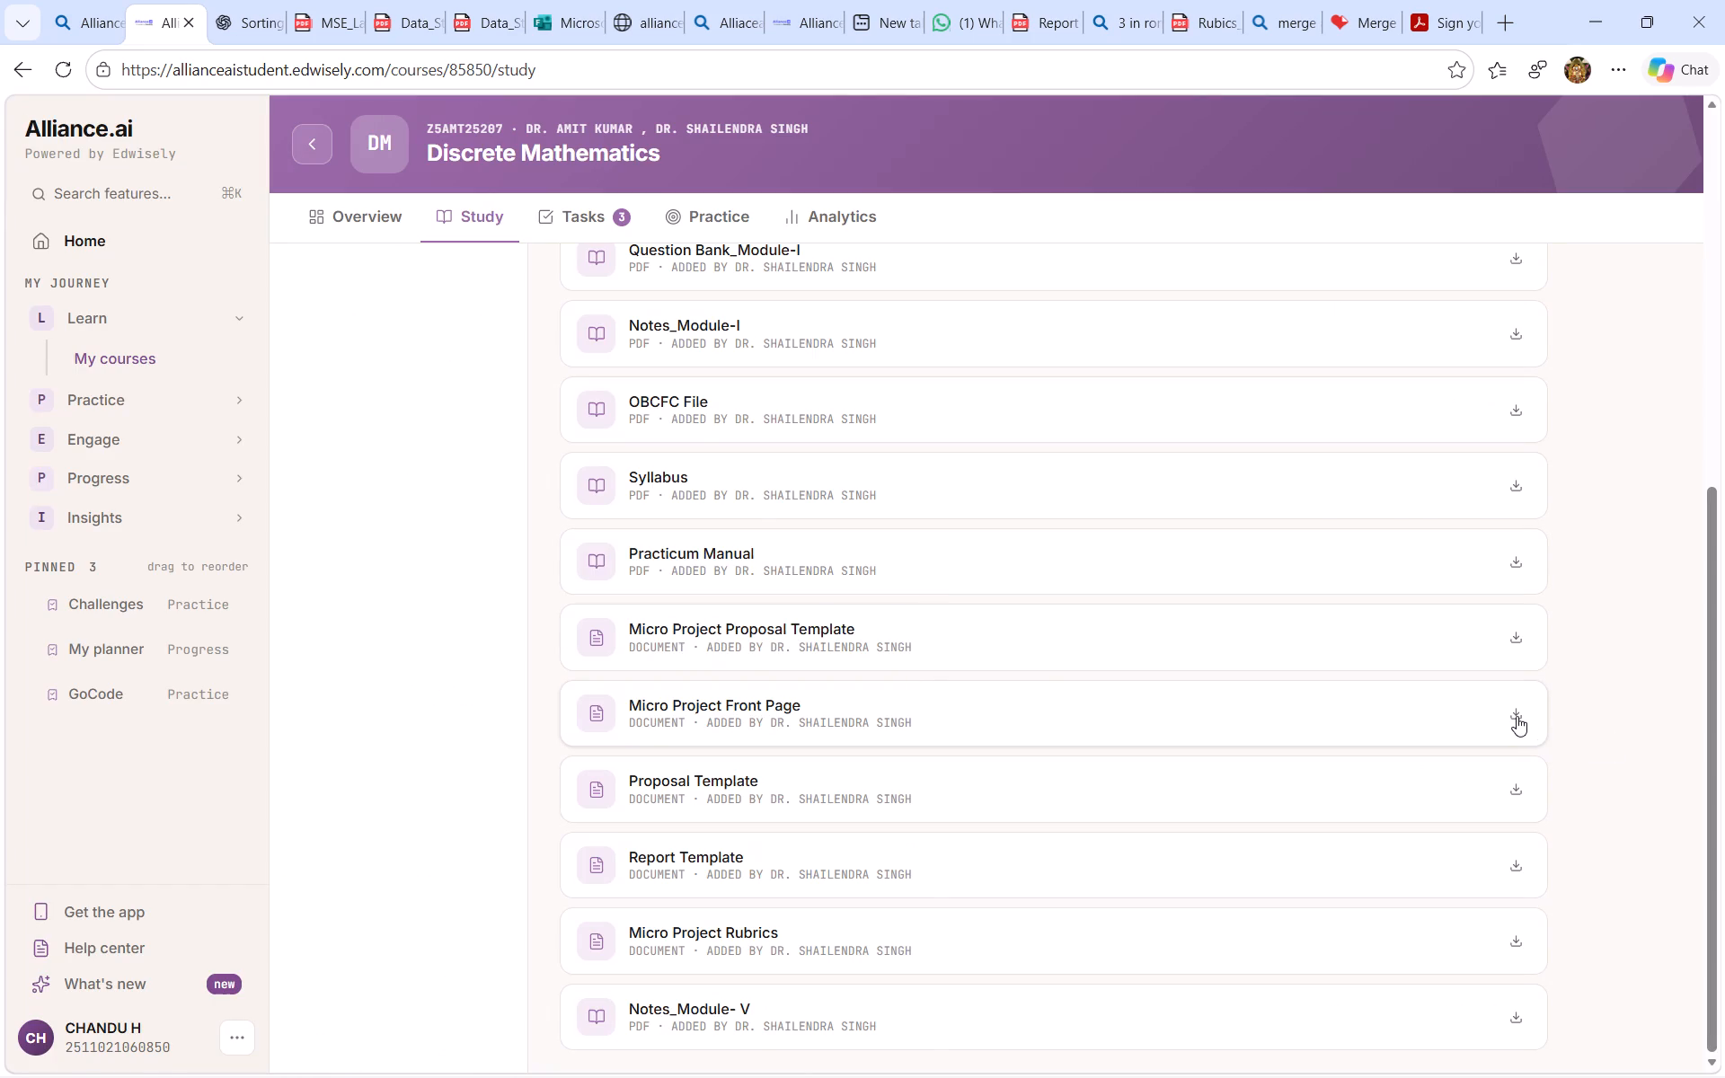
{"action": "left_click", "coordinate": [1517, 716]}
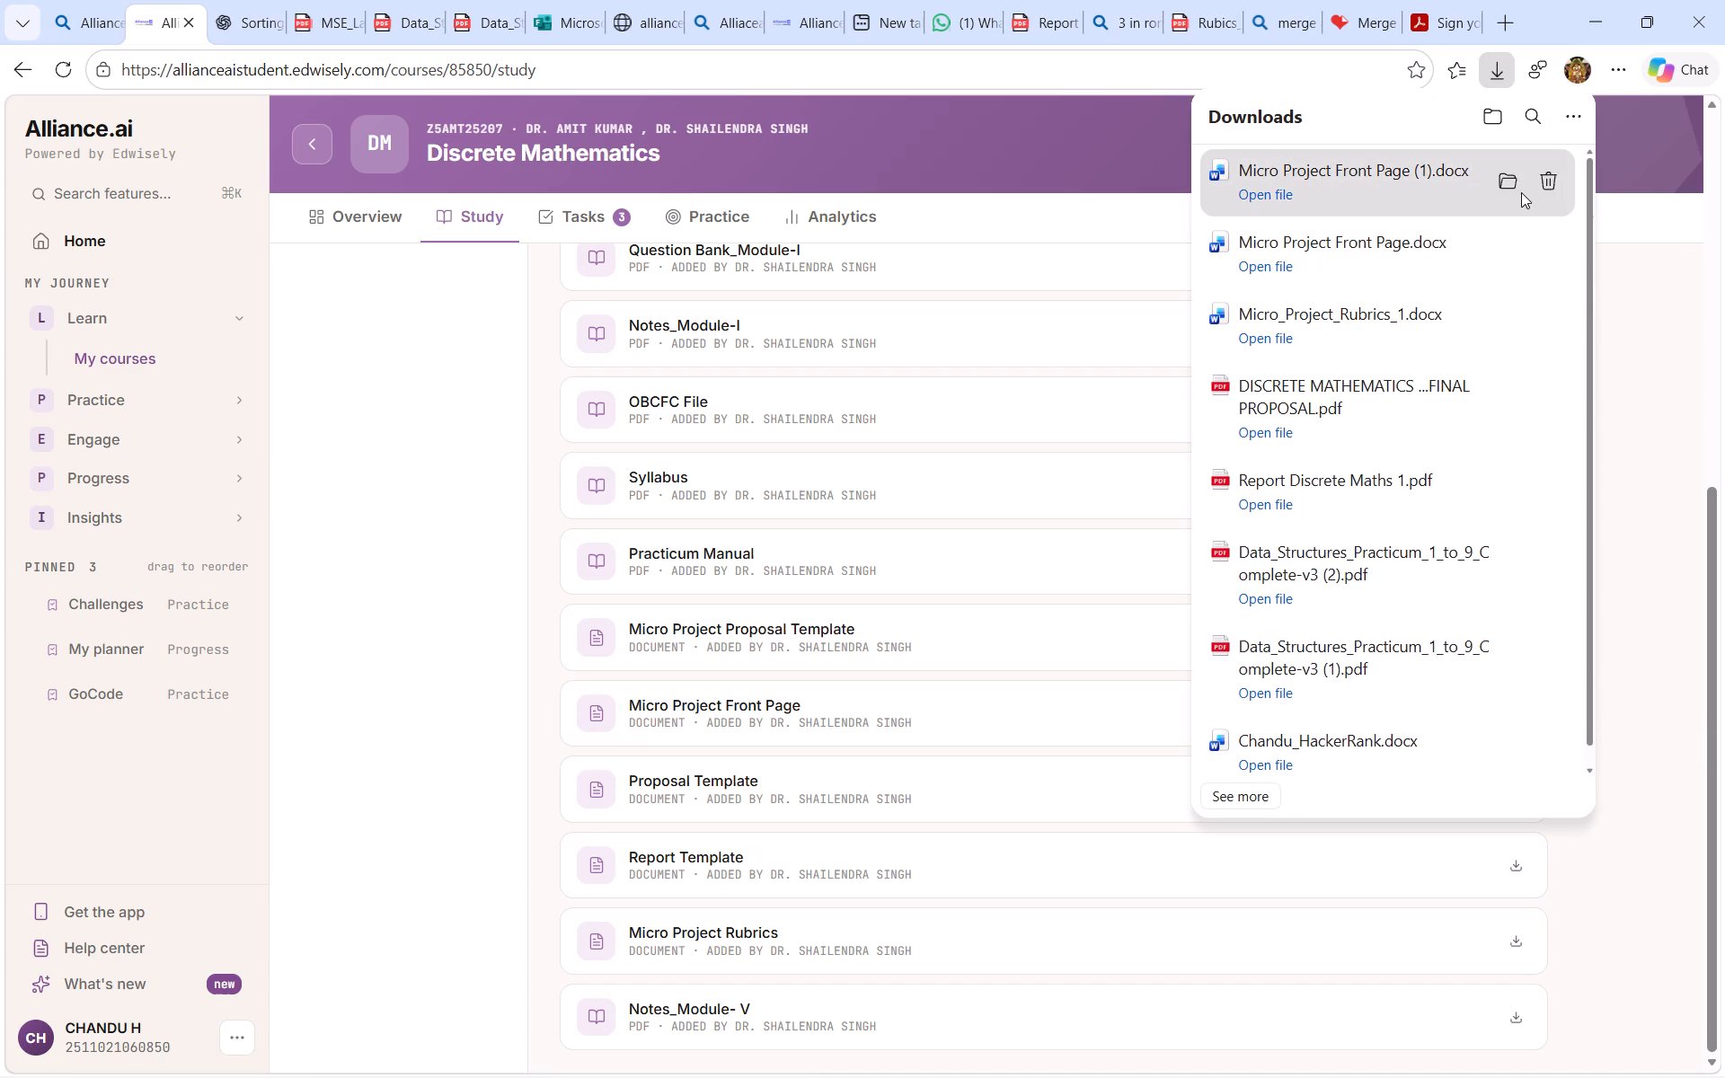
{"action": "left_click", "coordinate": [1544, 185]}
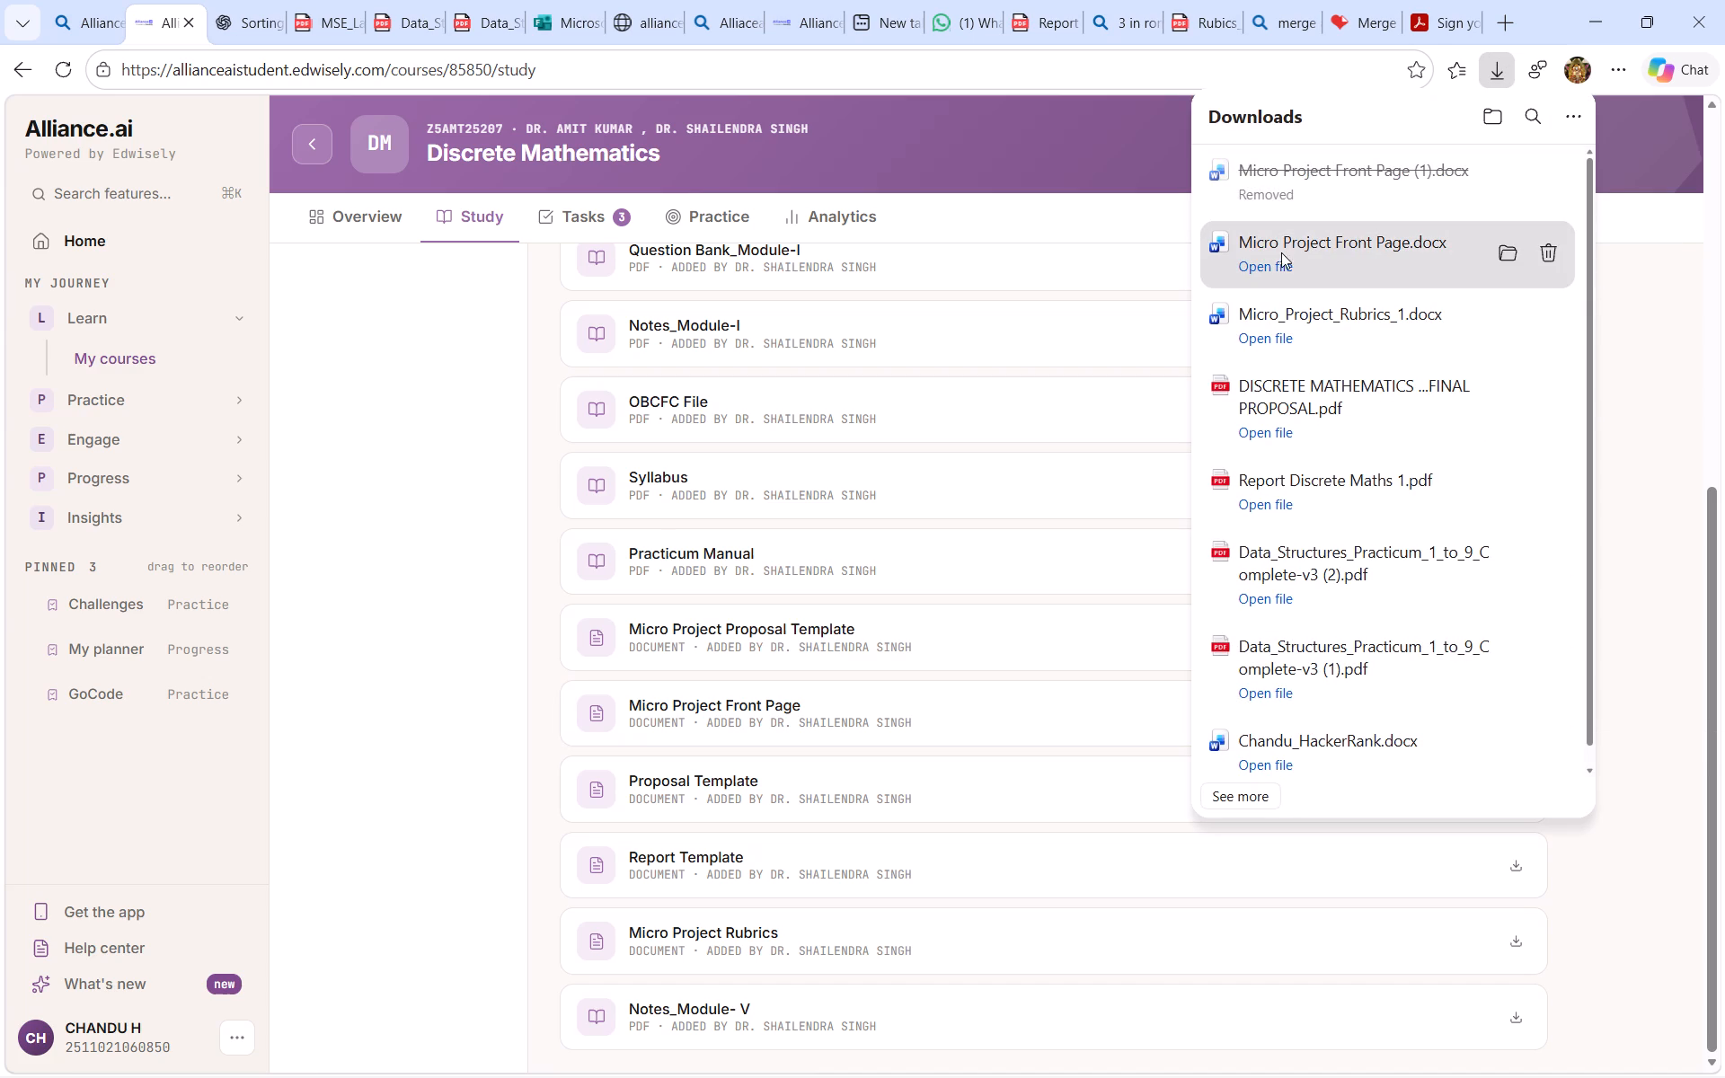
Open the downloaded Micro Project Front Page.docx in Word and enable editing.
{"action": "left_click", "coordinate": [1279, 261]}
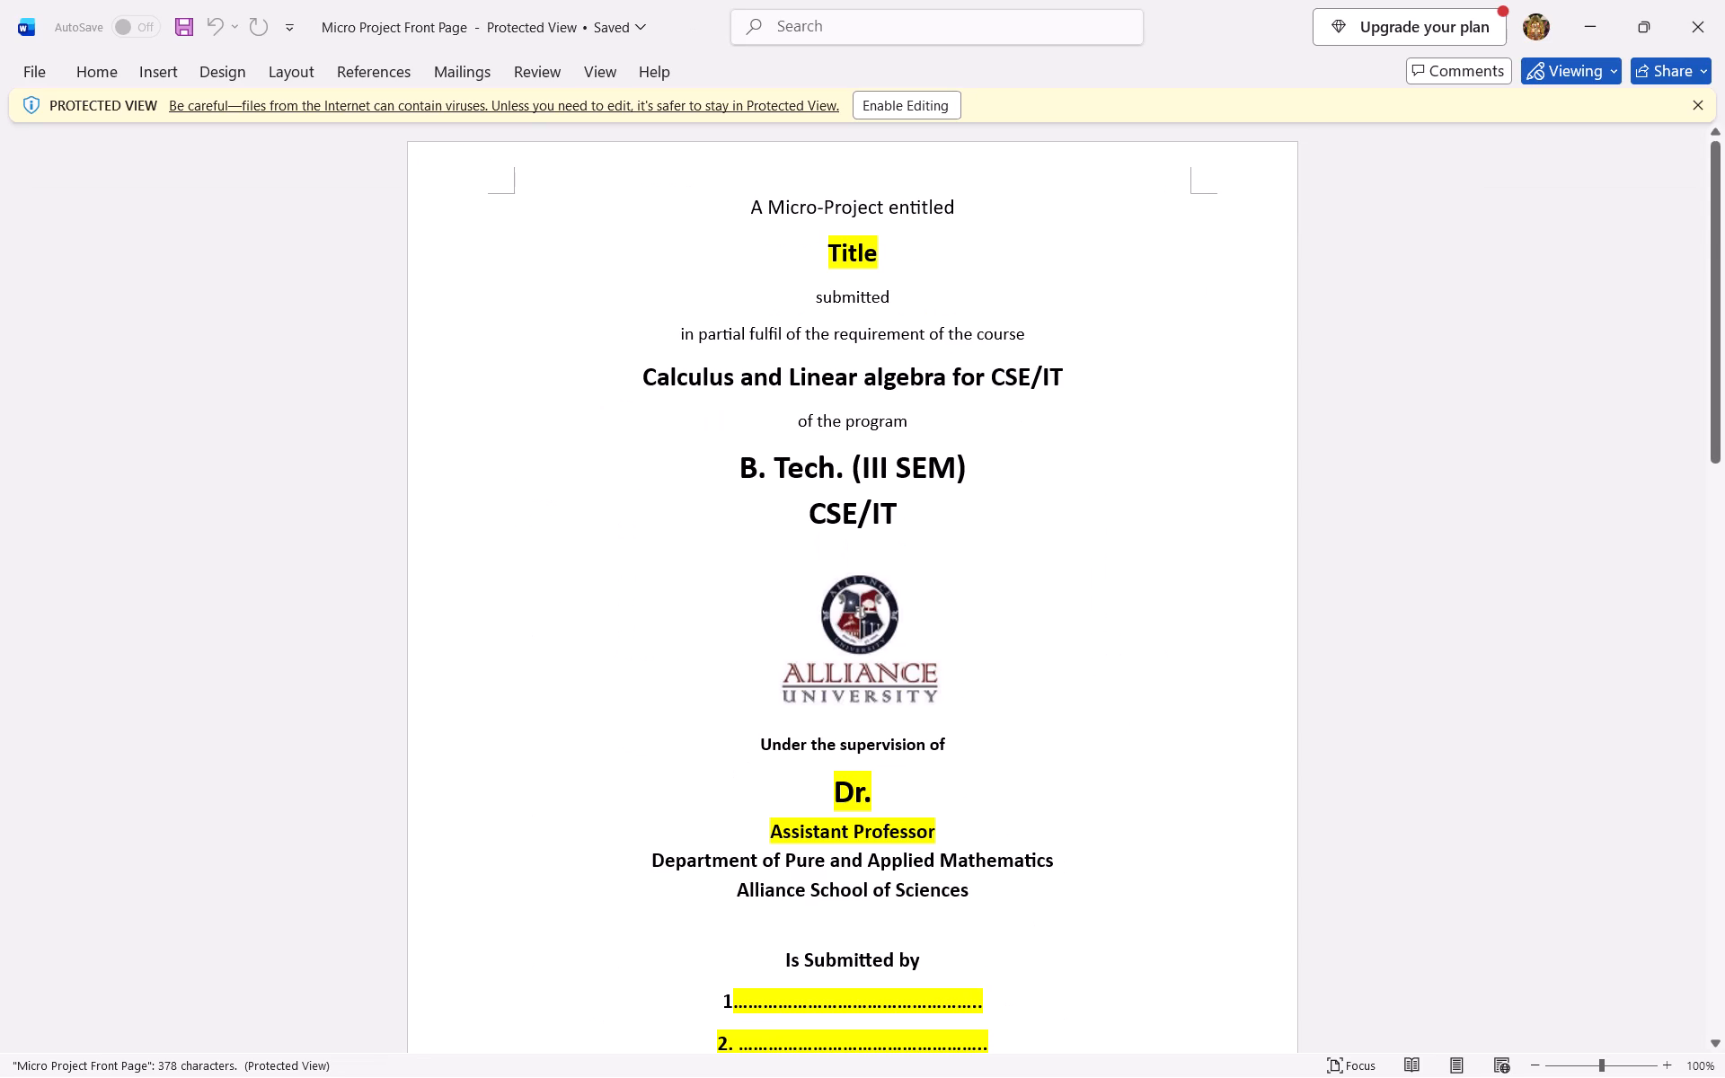
{"action": "scroll", "coordinate": [1062, 555], "scroll_direction": "up", "scroll_amount": 1}
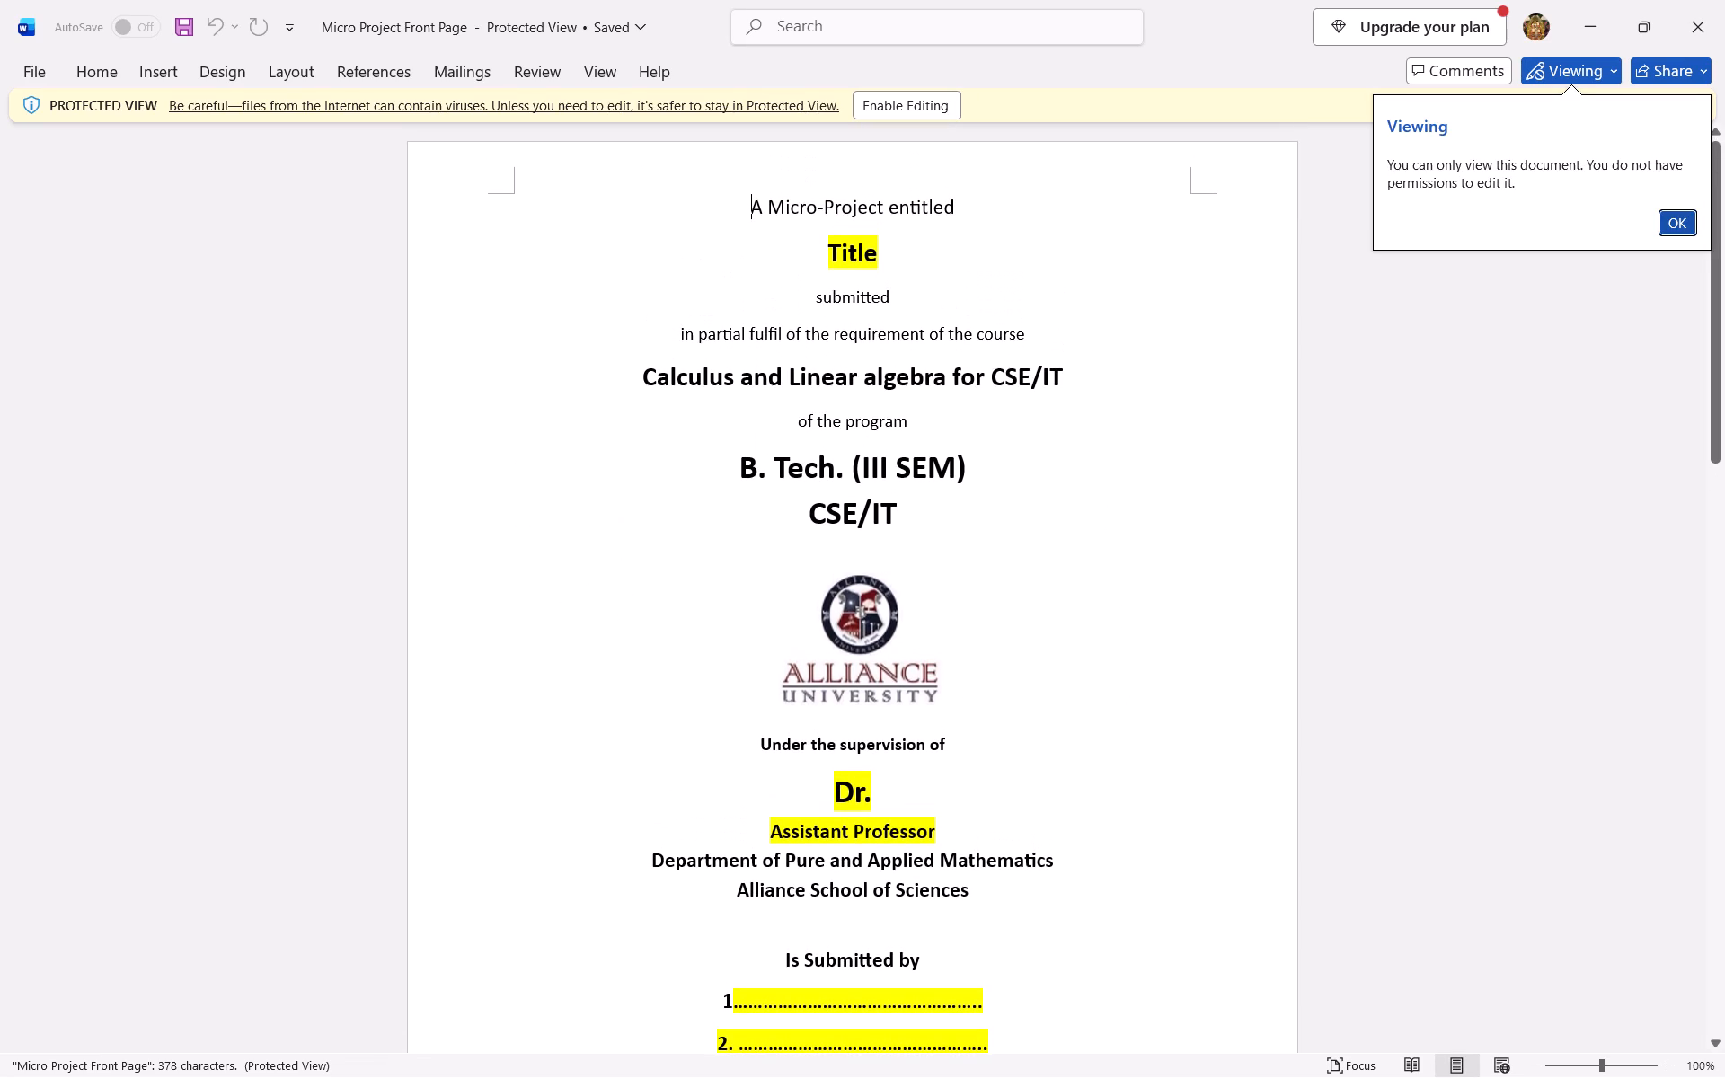
{"action": "left_click_drag", "start_coordinate": [833, 251], "coordinate": [885, 257]}
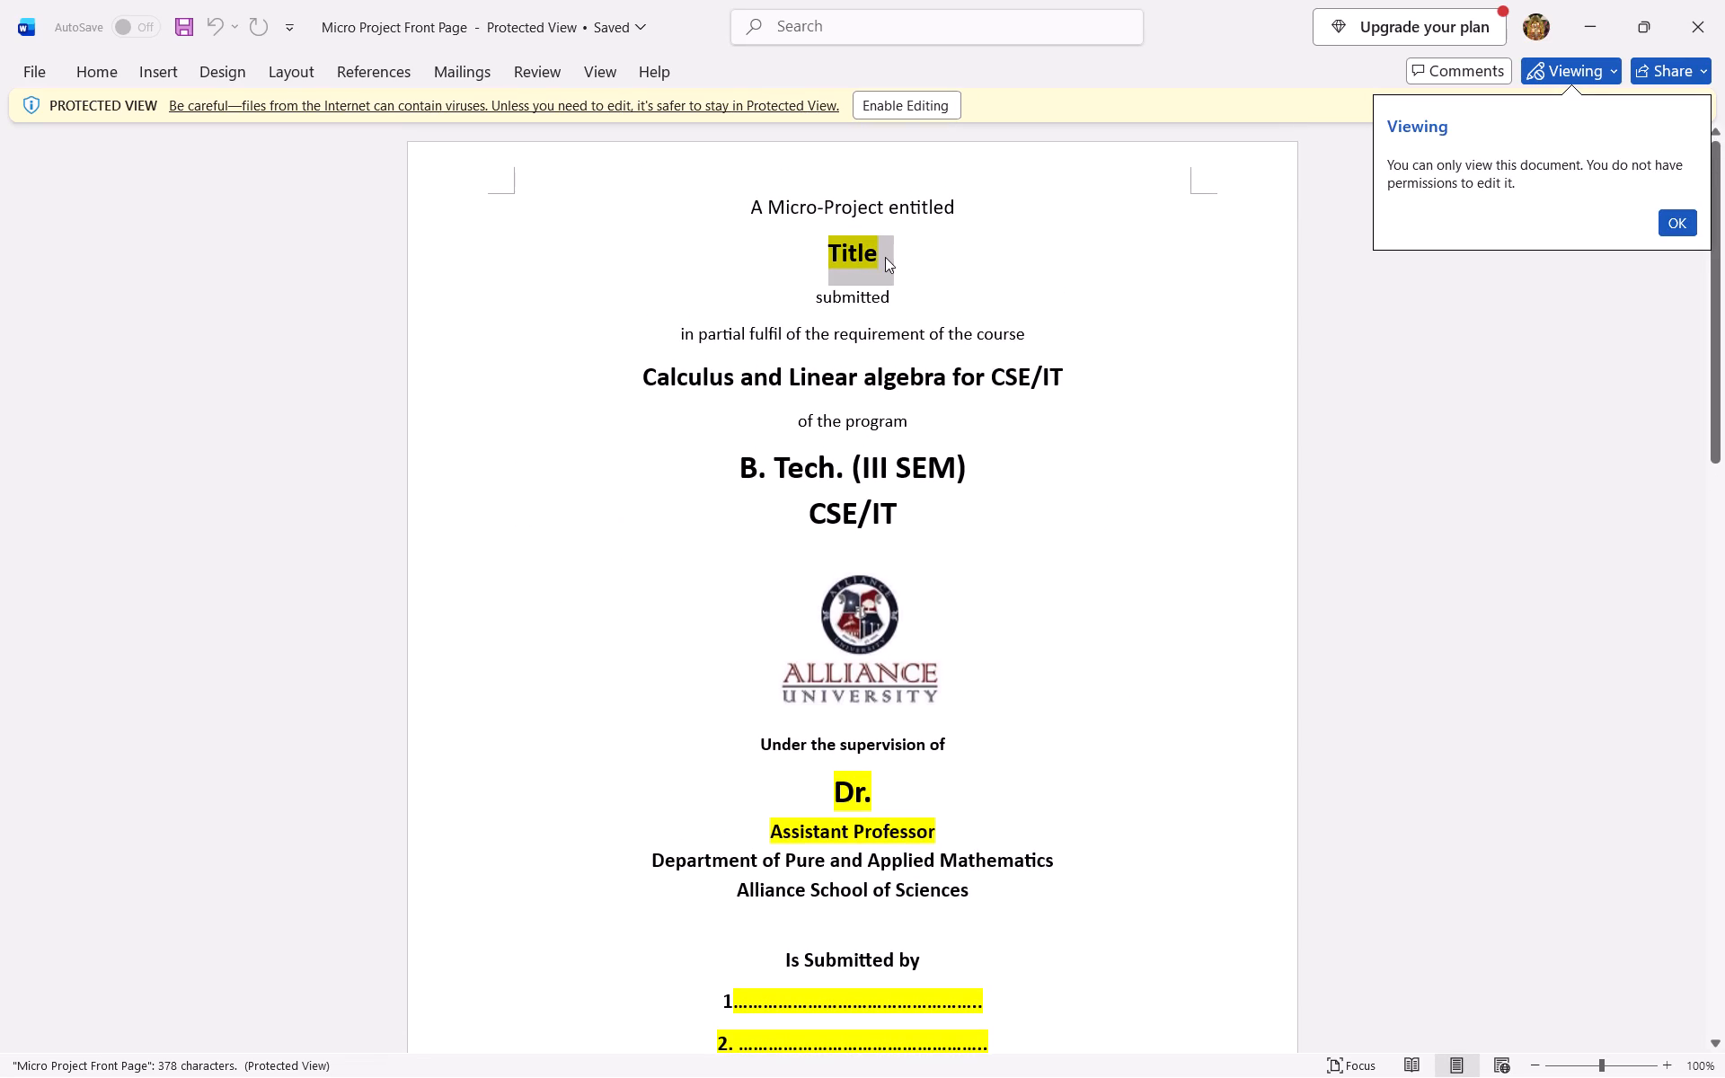
{"action": "left_click", "coordinate": [897, 91]}
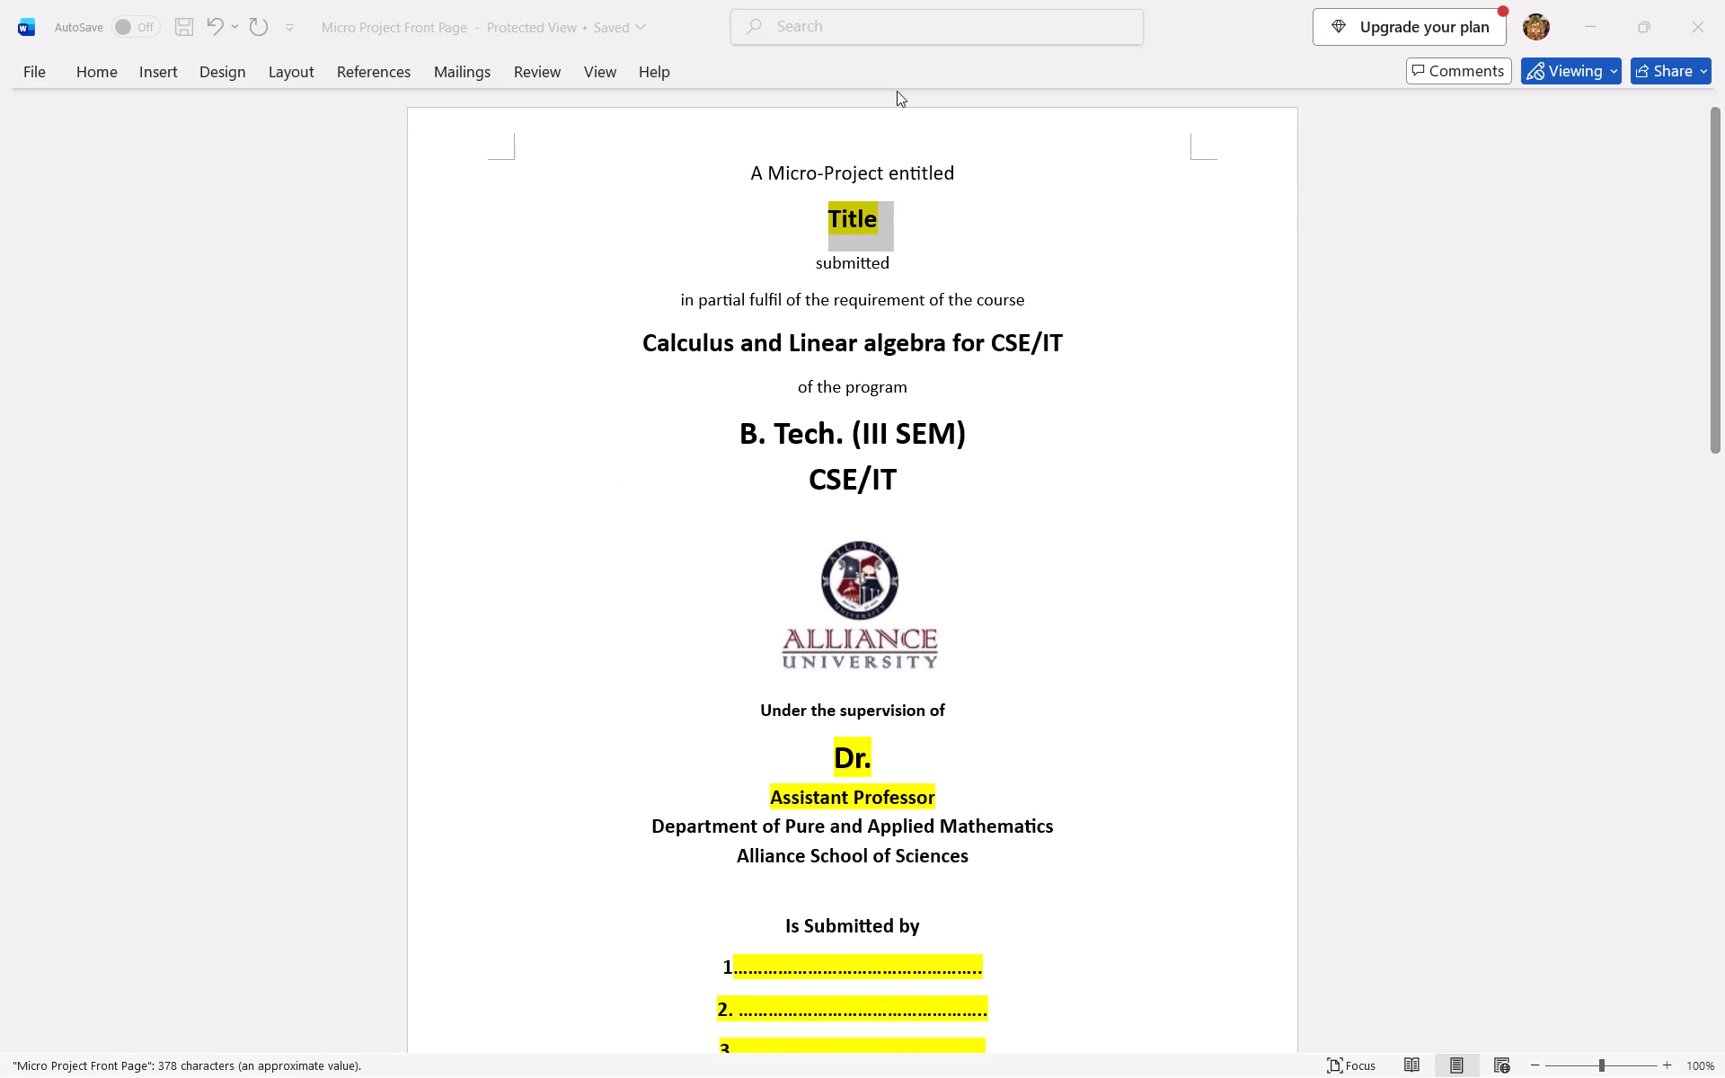
Look through both pages of the front page template to check which placeholders need filling in.
{"action": "scroll", "coordinate": [996, 755], "scroll_direction": "down", "scroll_amount": 6}
{"action": "scroll", "coordinate": [996, 755], "scroll_direction": "up", "scroll_amount": 6}
{"action": "scroll", "coordinate": [996, 755], "scroll_direction": "down", "scroll_amount": 1}
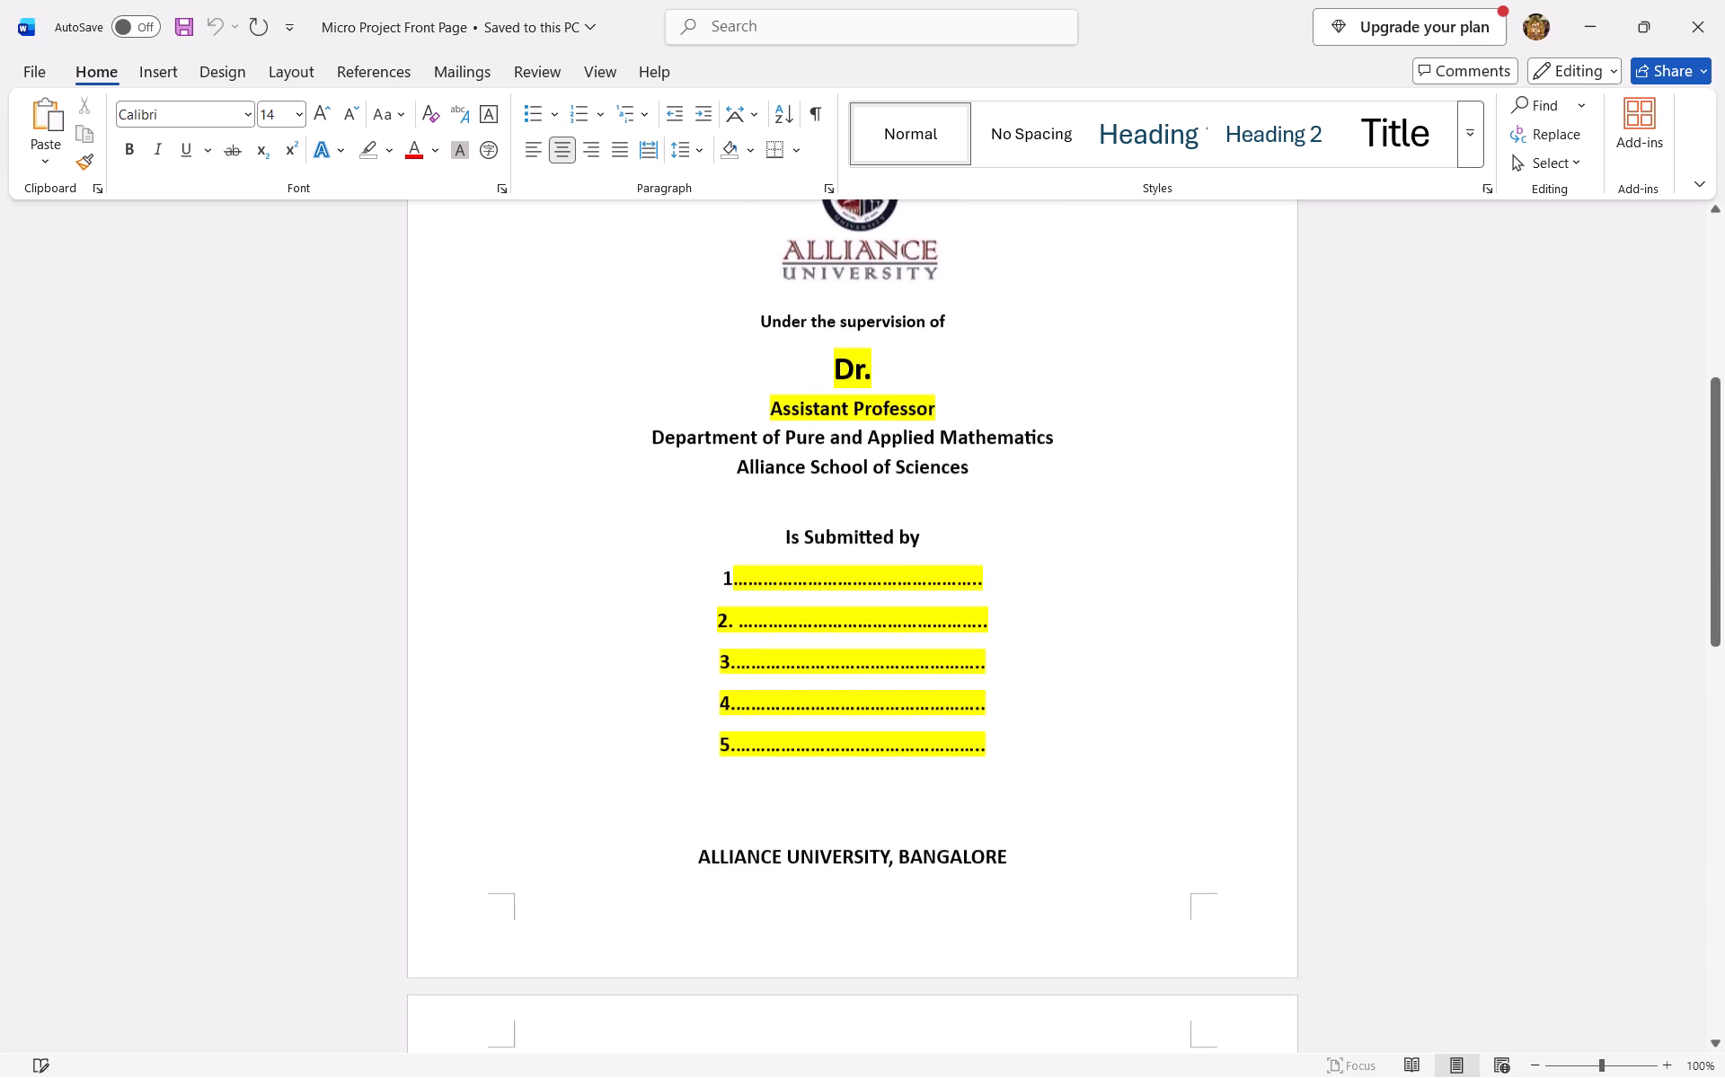
{"action": "scroll", "coordinate": [996, 755], "scroll_direction": "down", "scroll_amount": 1}
{"action": "scroll", "coordinate": [996, 755], "scroll_direction": "up", "scroll_amount": 1}
{"action": "scroll", "coordinate": [866, 718], "scroll_direction": "up", "scroll_amount": 1}
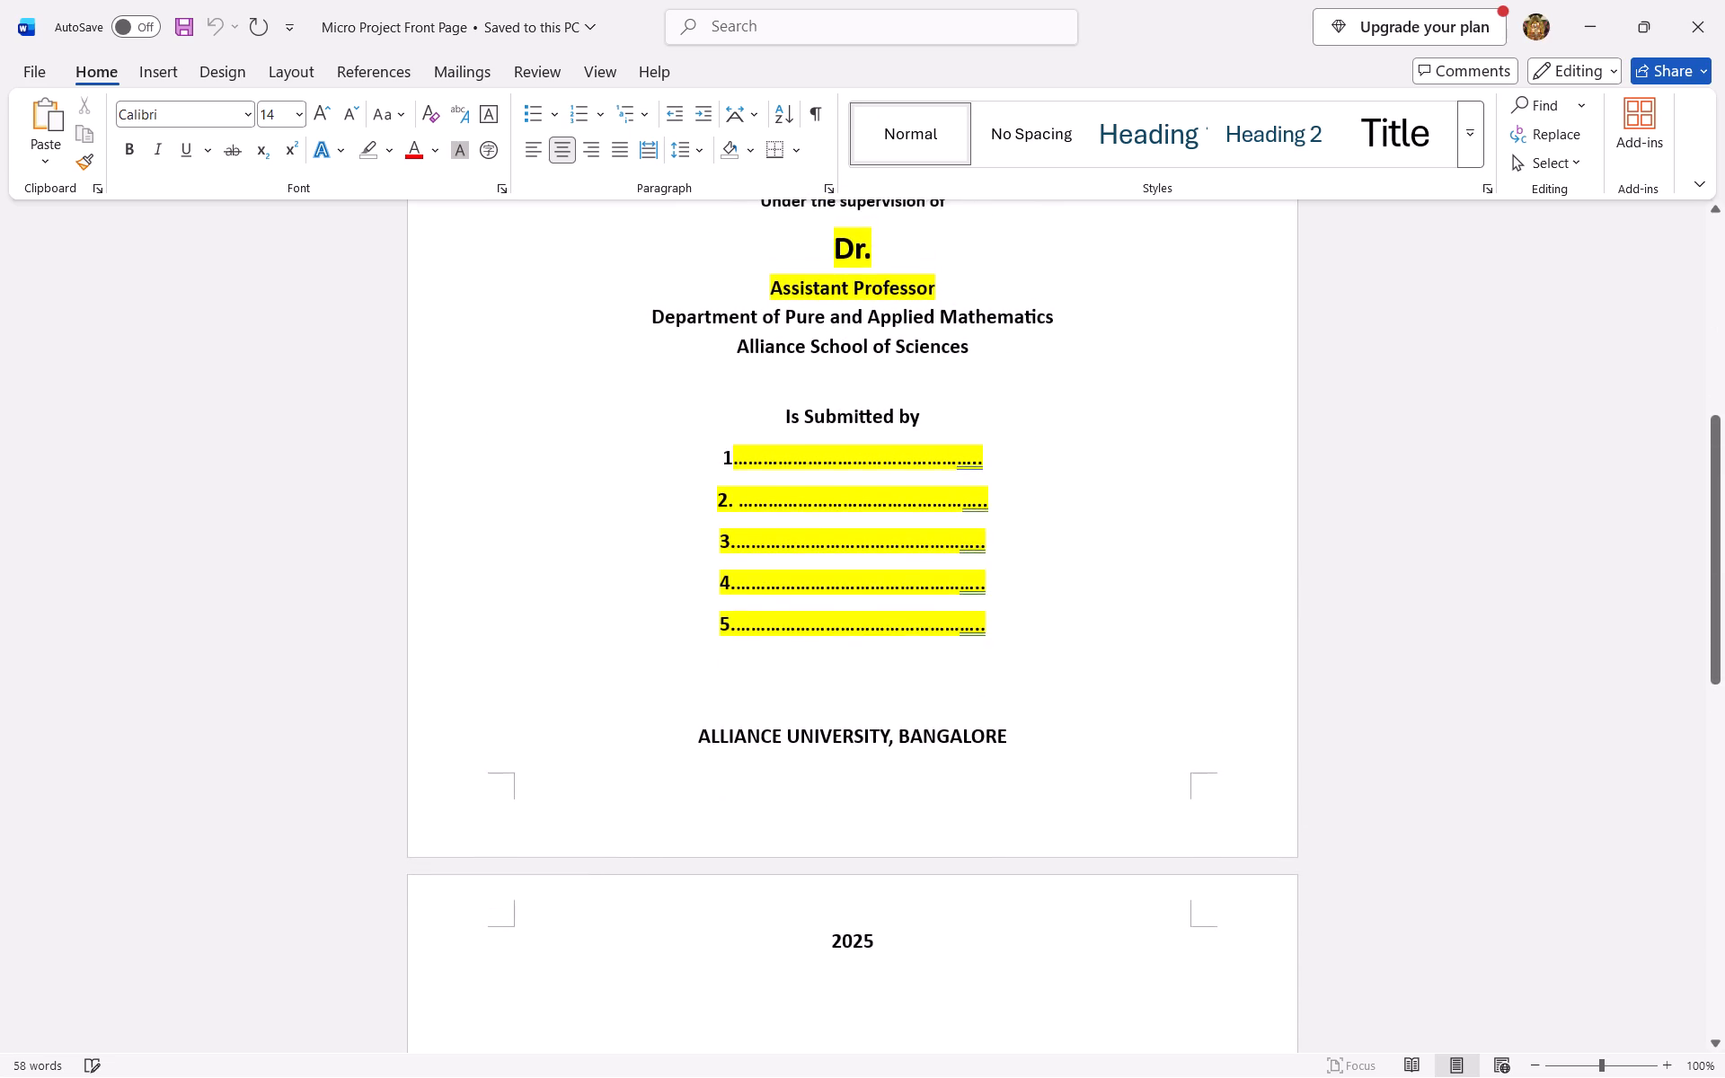
{"action": "scroll", "coordinate": [866, 718], "scroll_direction": "up", "scroll_amount": 1}
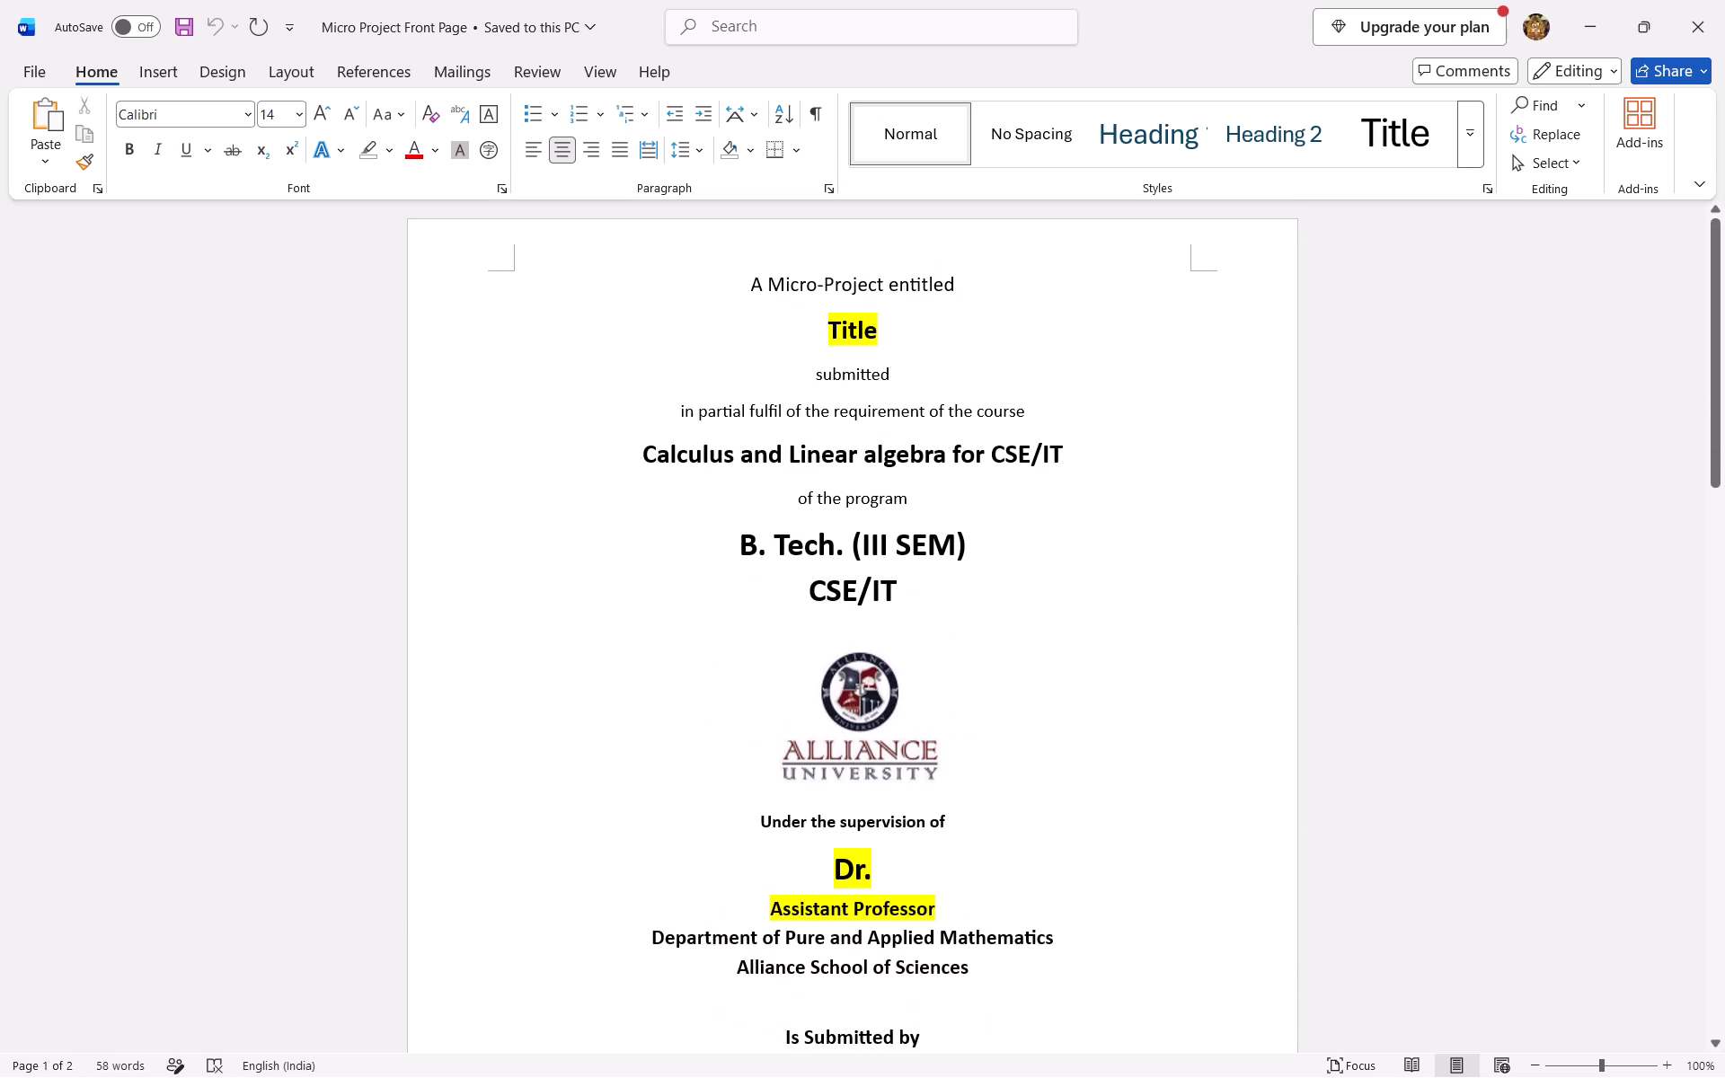
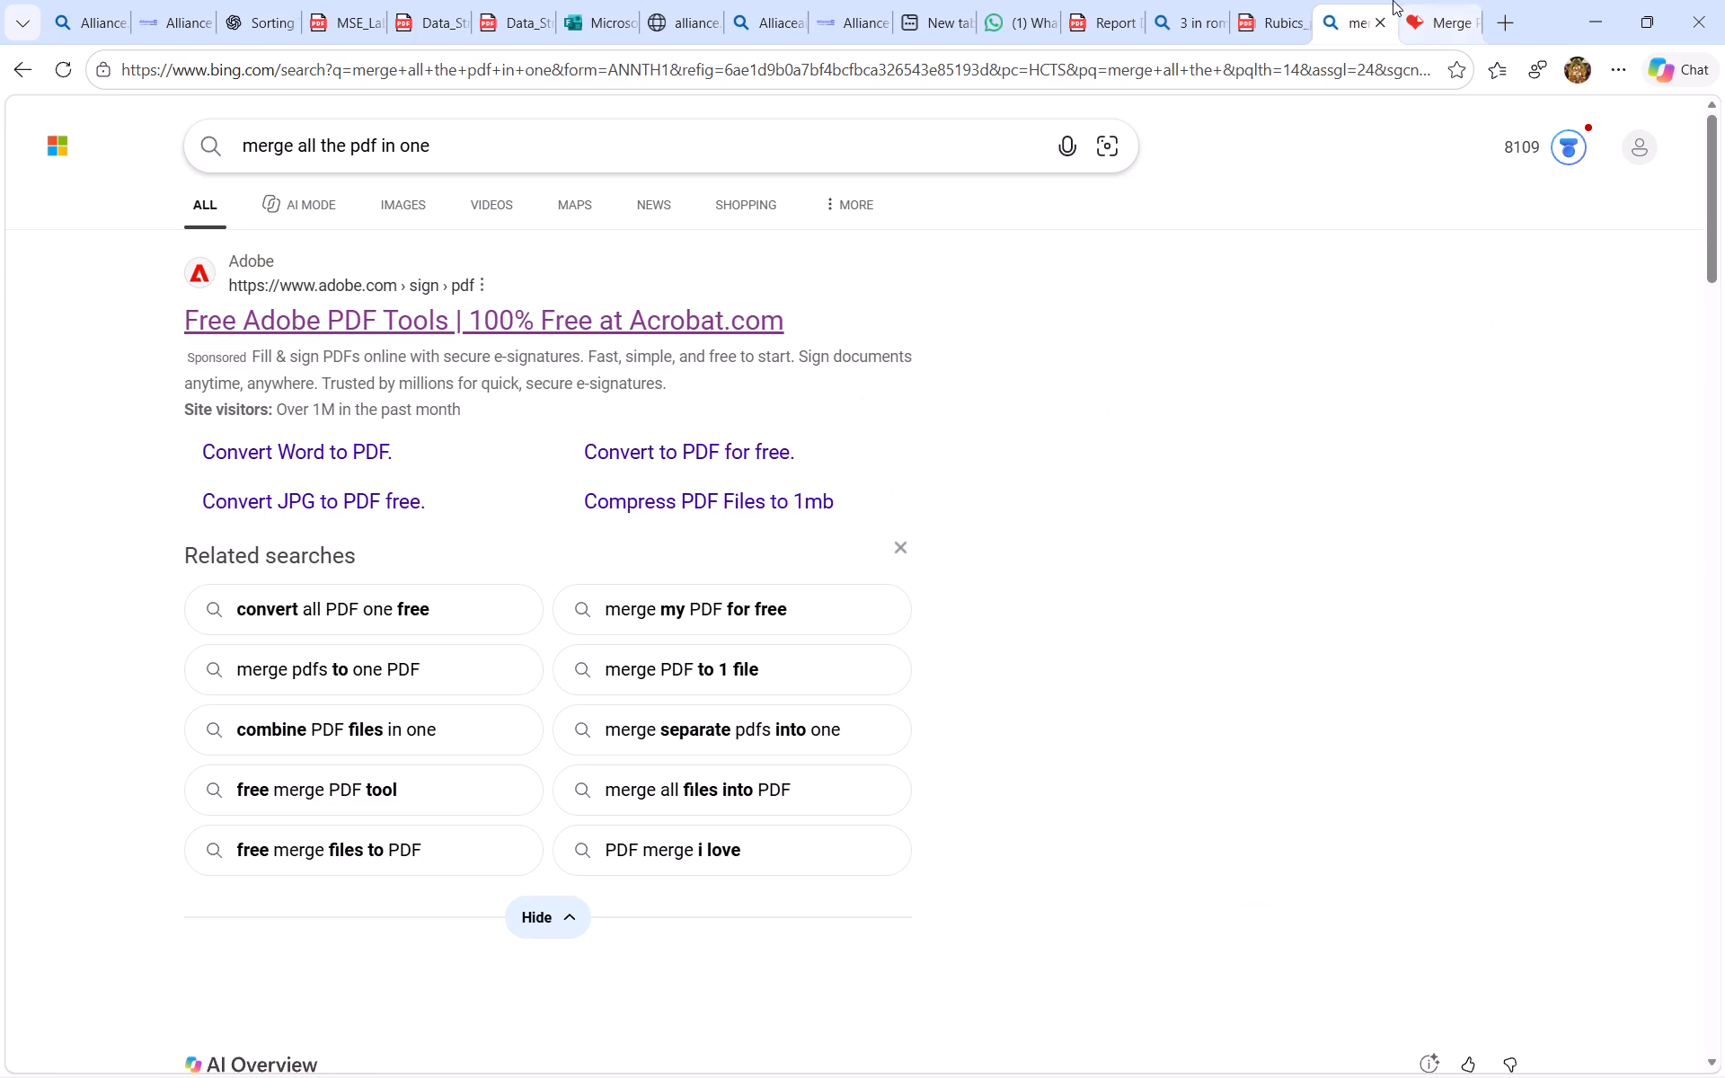
Add CLA_Micro_Project_-_Front_page from Downloads to the iLovePDF merge list and place it first, ahead of the rubrics files.
{"action": "left_click", "coordinate": [1441, 9]}
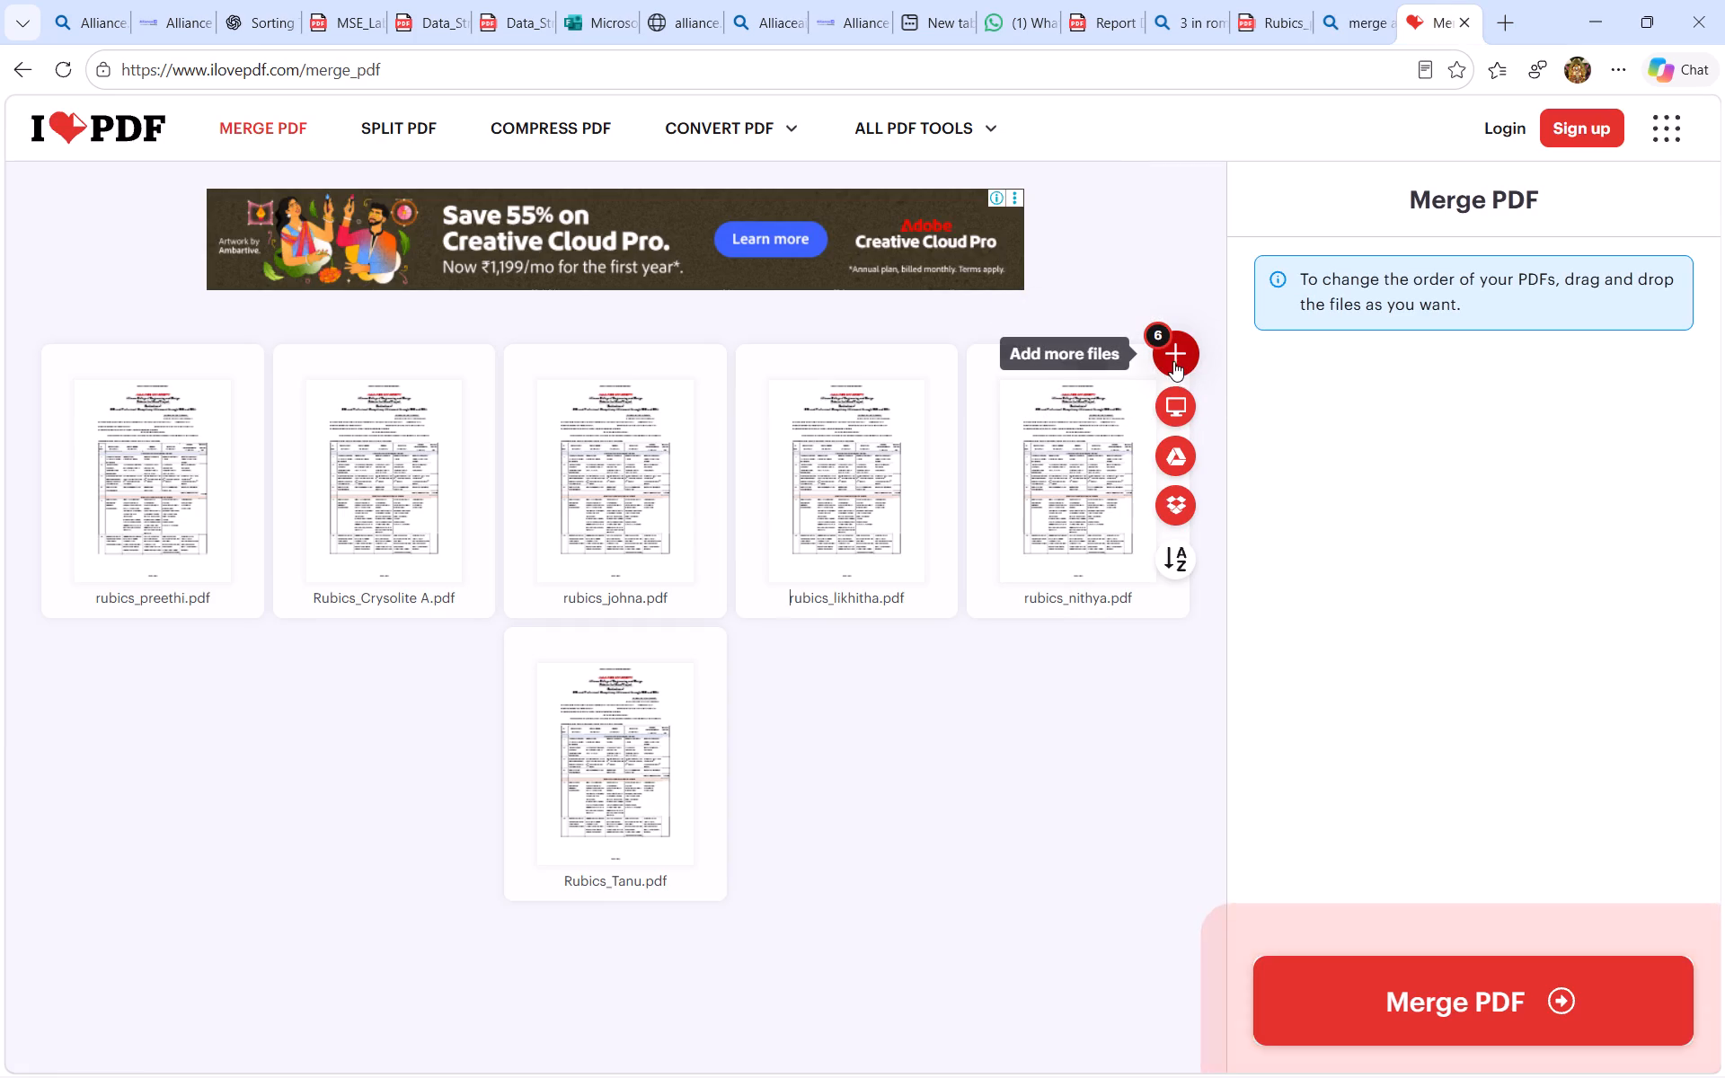
{"action": "left_click", "coordinate": [1171, 361]}
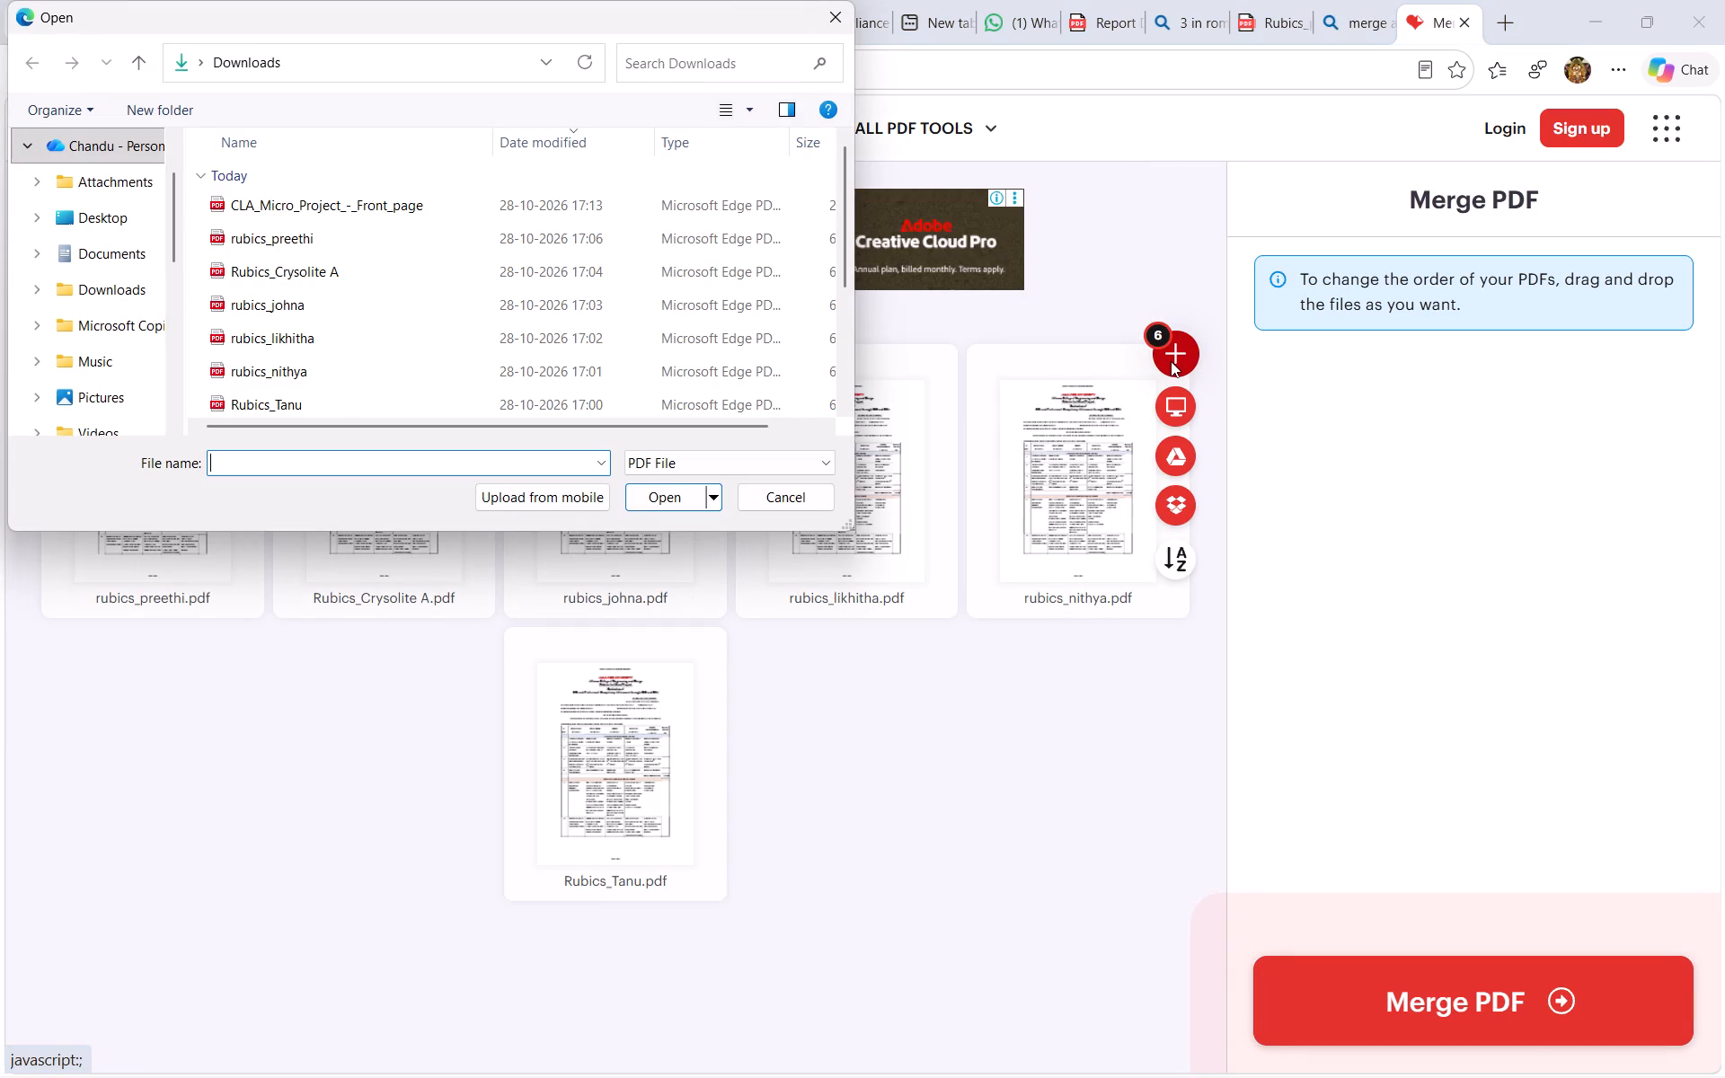
{"action": "left_click", "coordinate": [516, 206]}
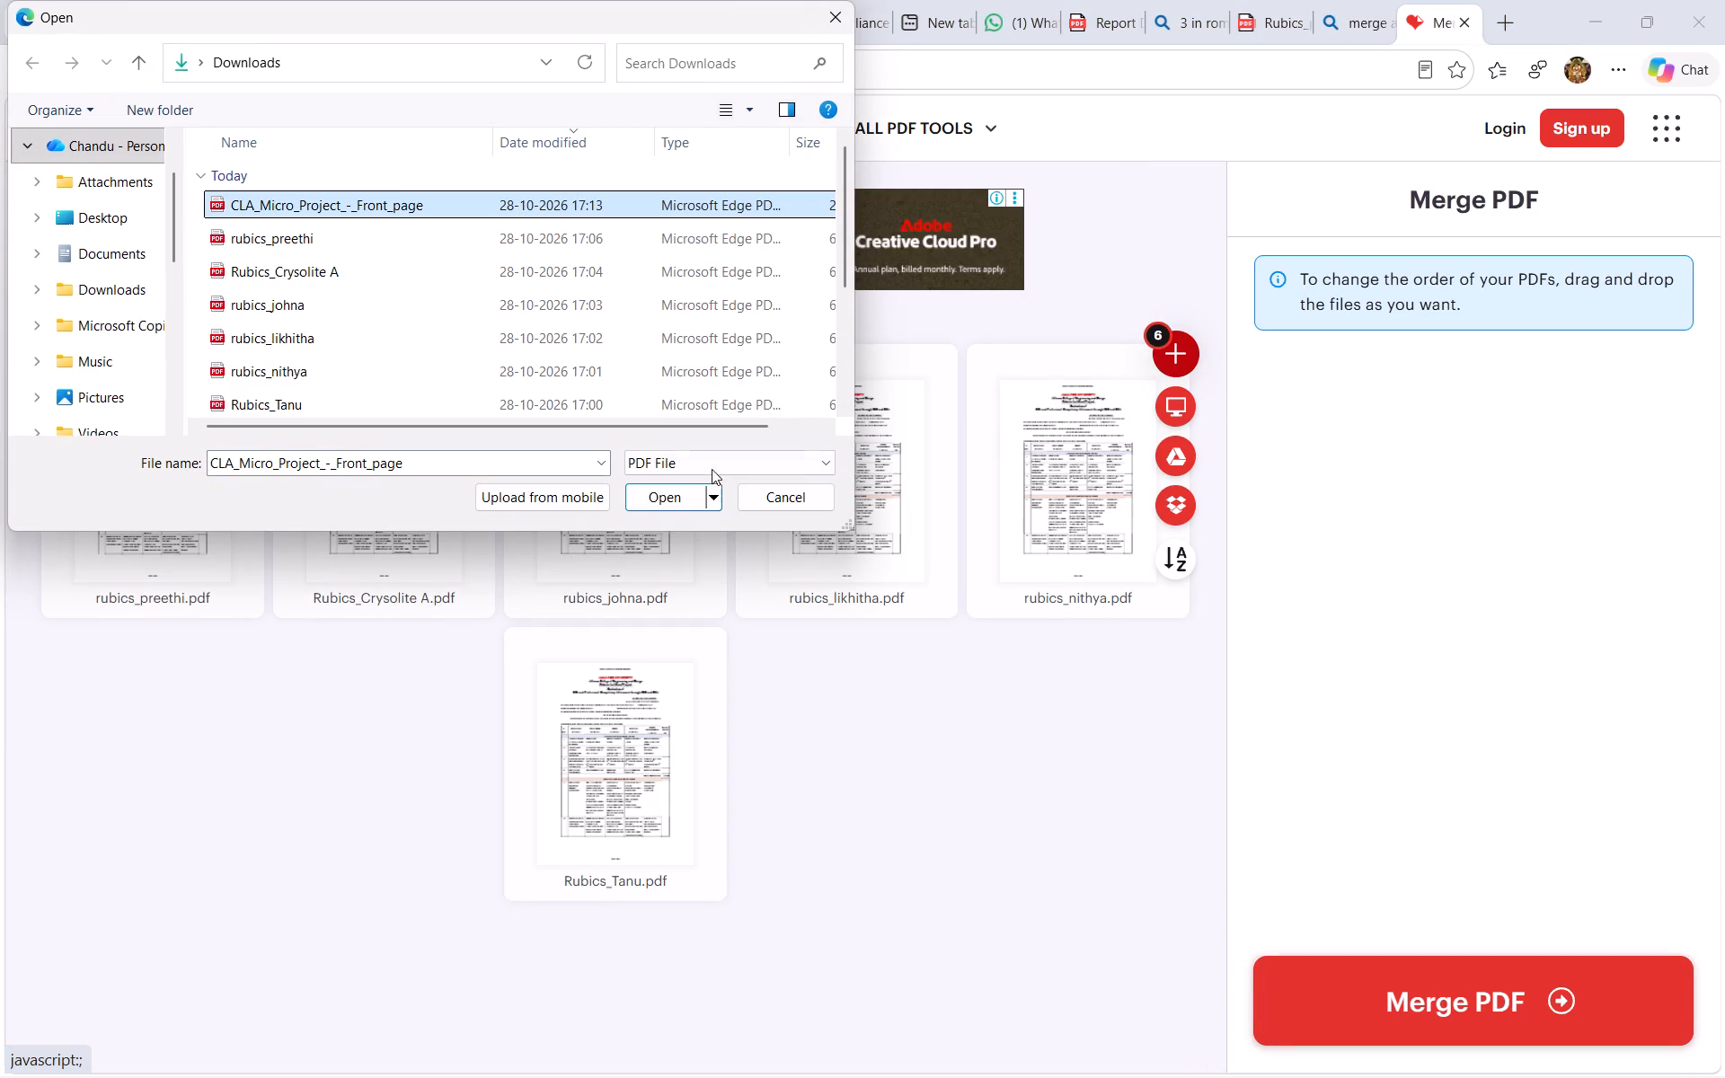
{"action": "left_click", "coordinate": [668, 501]}
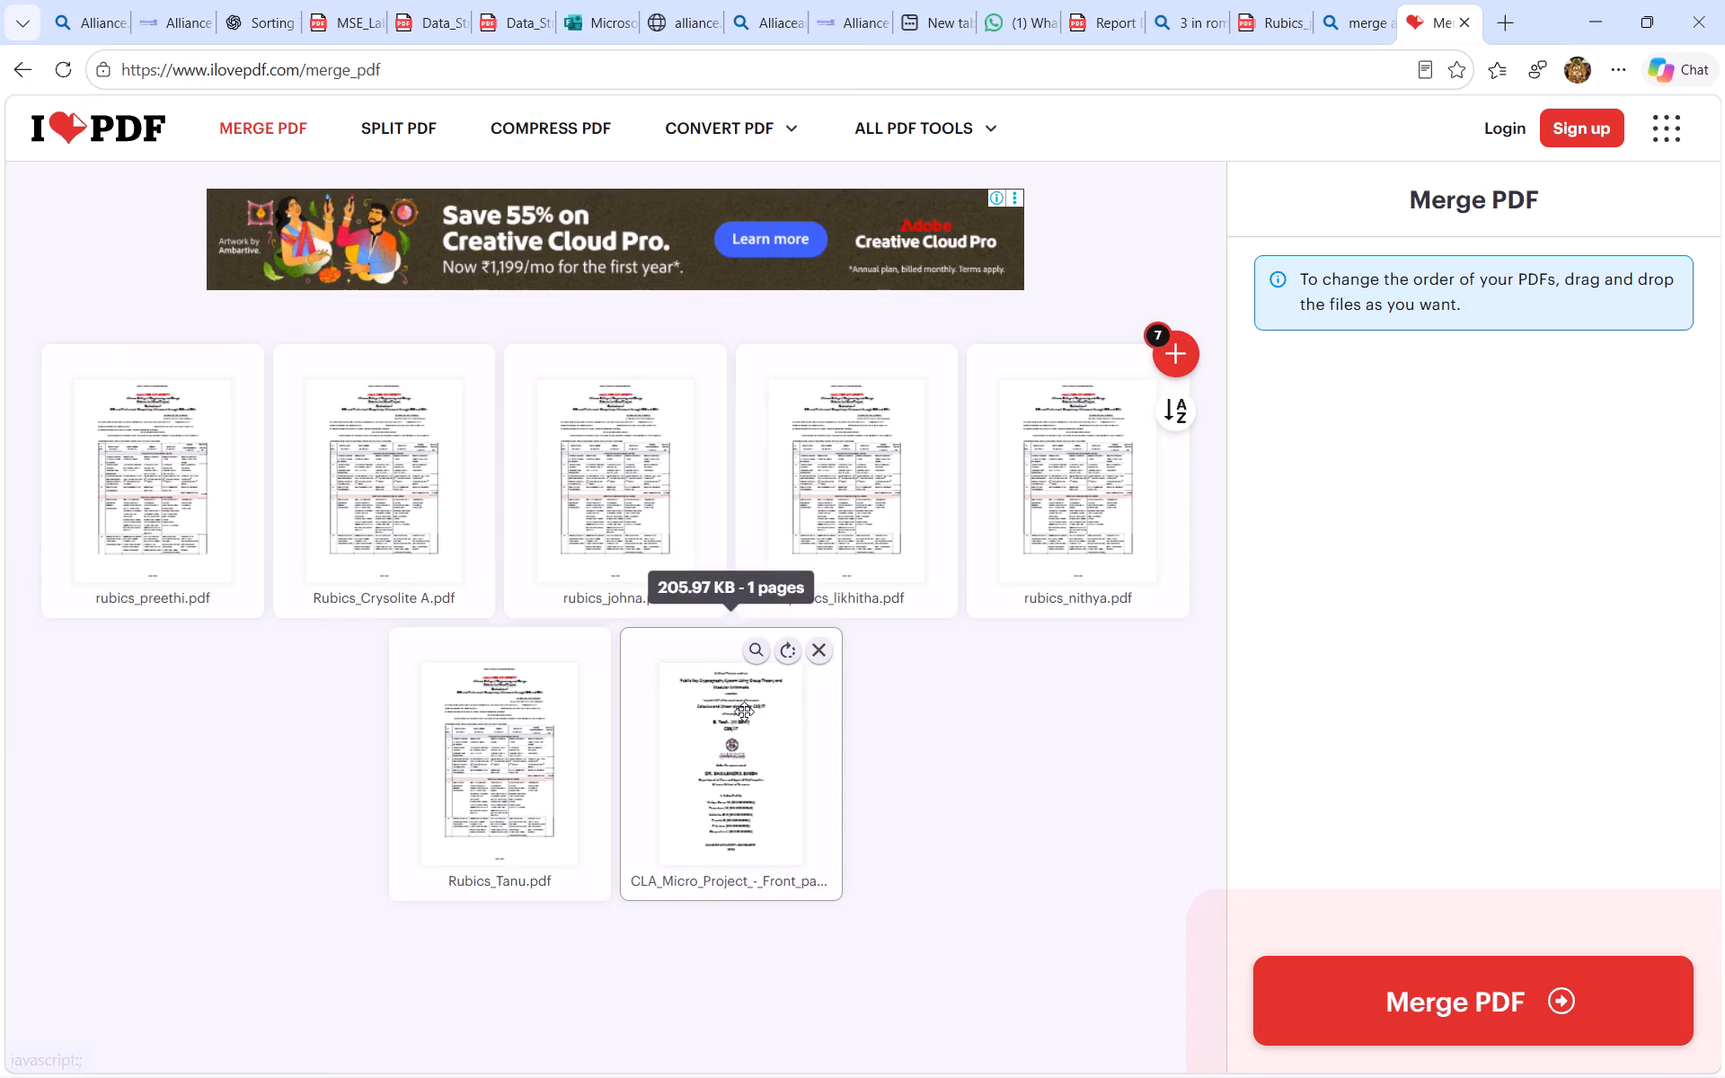
{"action": "left_click_drag", "start_coordinate": [744, 711], "coordinate": [109, 399]}
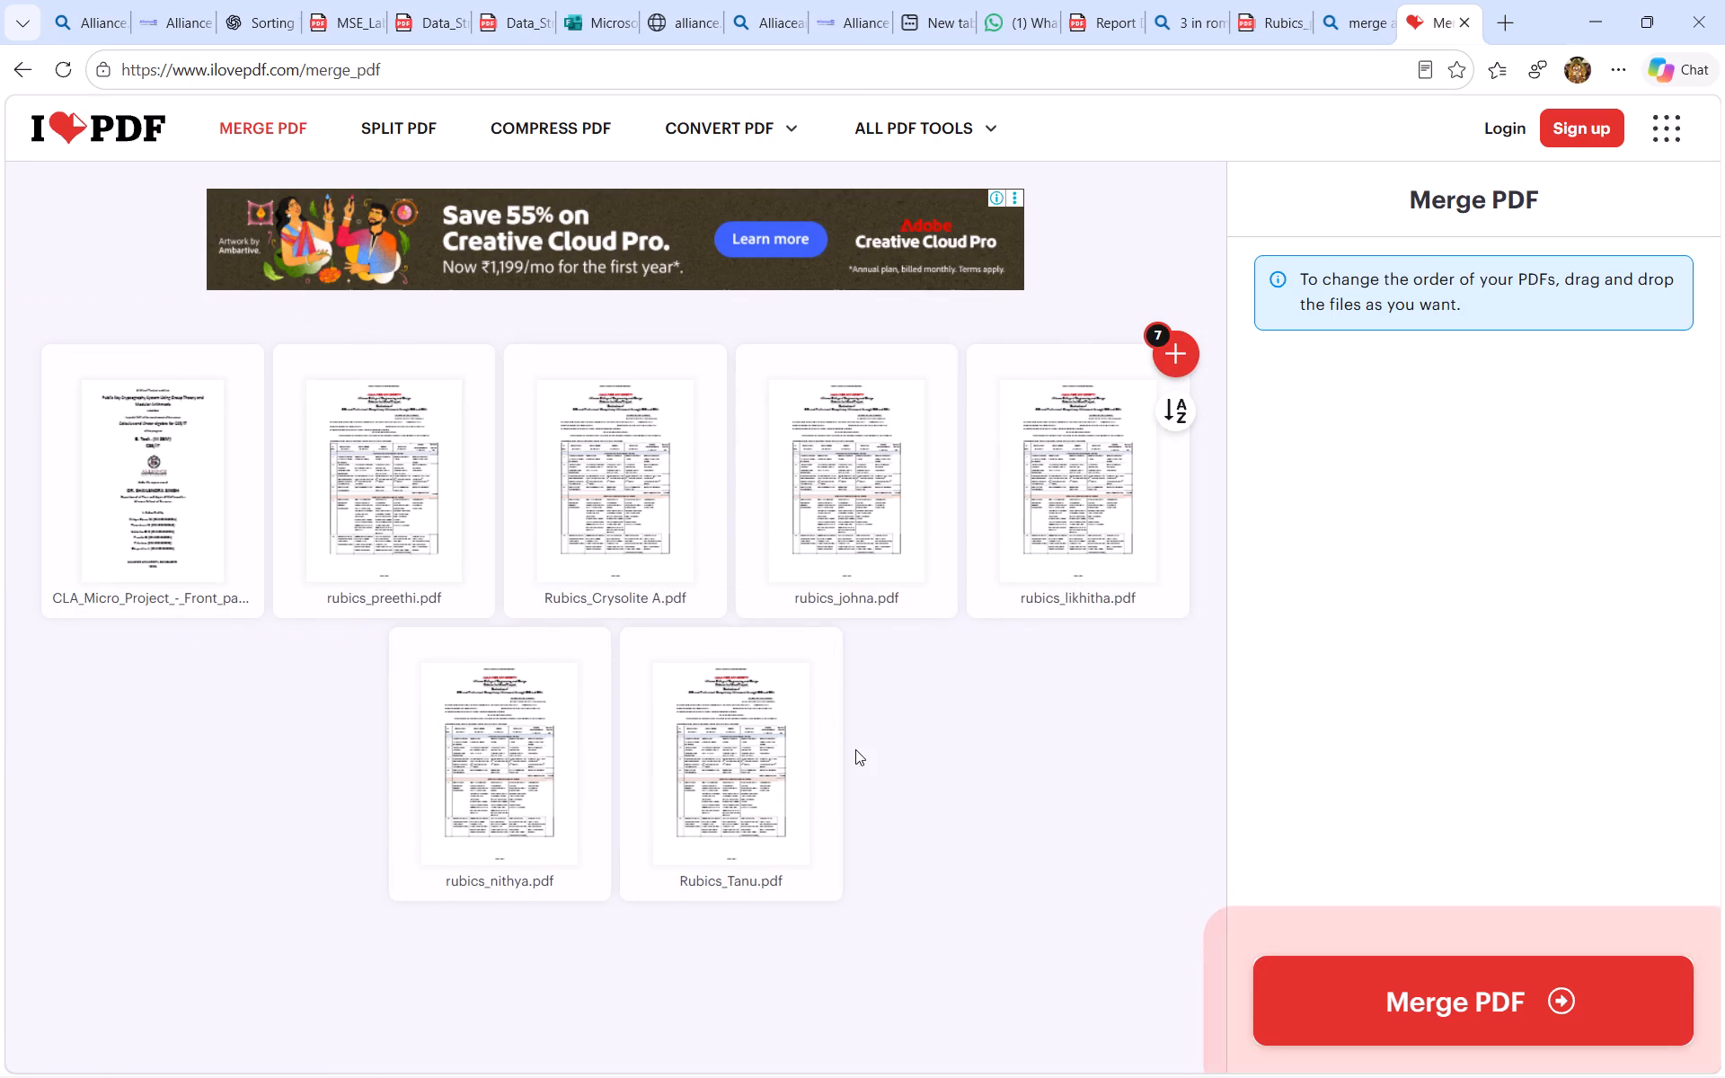
Move rubics_preethi.pdf further back in the merge order, between rubics_johna.pdf and rubics_likhitha.pdf.
{"action": "left_click_drag", "start_coordinate": [464, 520], "coordinate": [892, 685]}
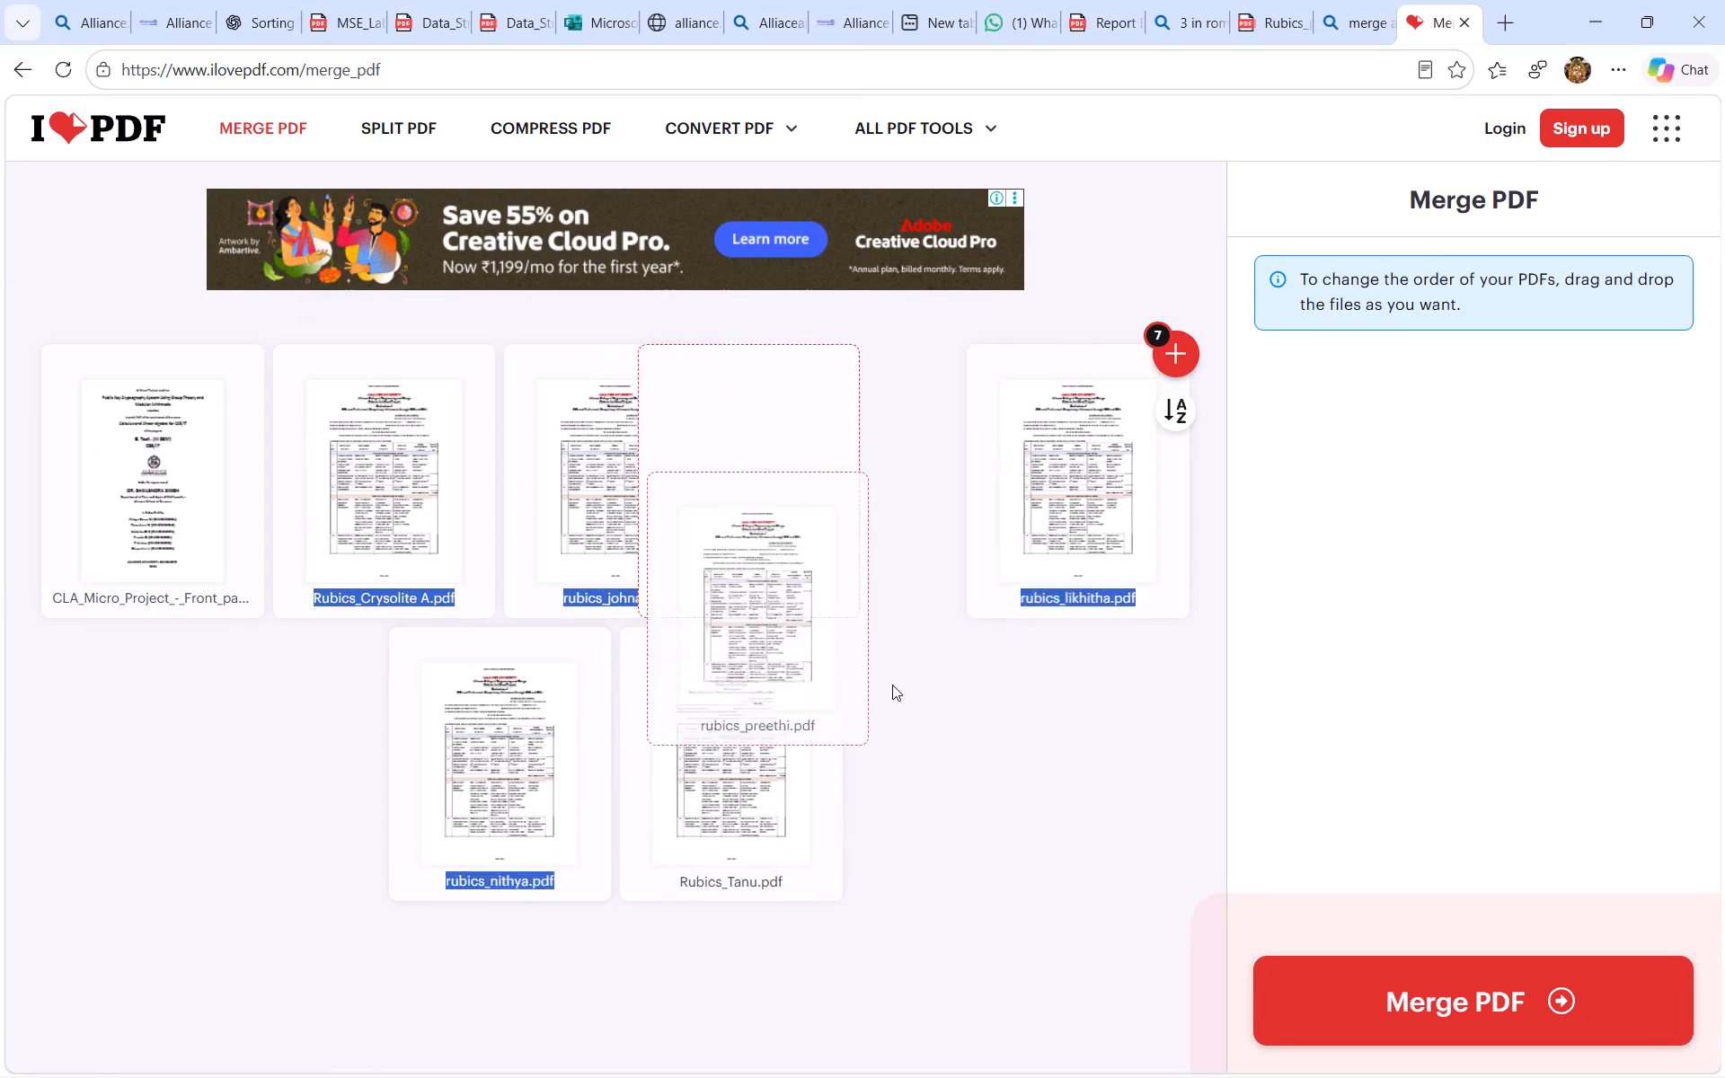
Reorder the PDFs for merging so rubics_preethi.pdf comes last and Rubics_Tanu.pdf directly follows the CLA Micro Project front page.
{"action": "left_click_drag", "start_coordinate": [892, 685], "coordinate": [930, 847]}
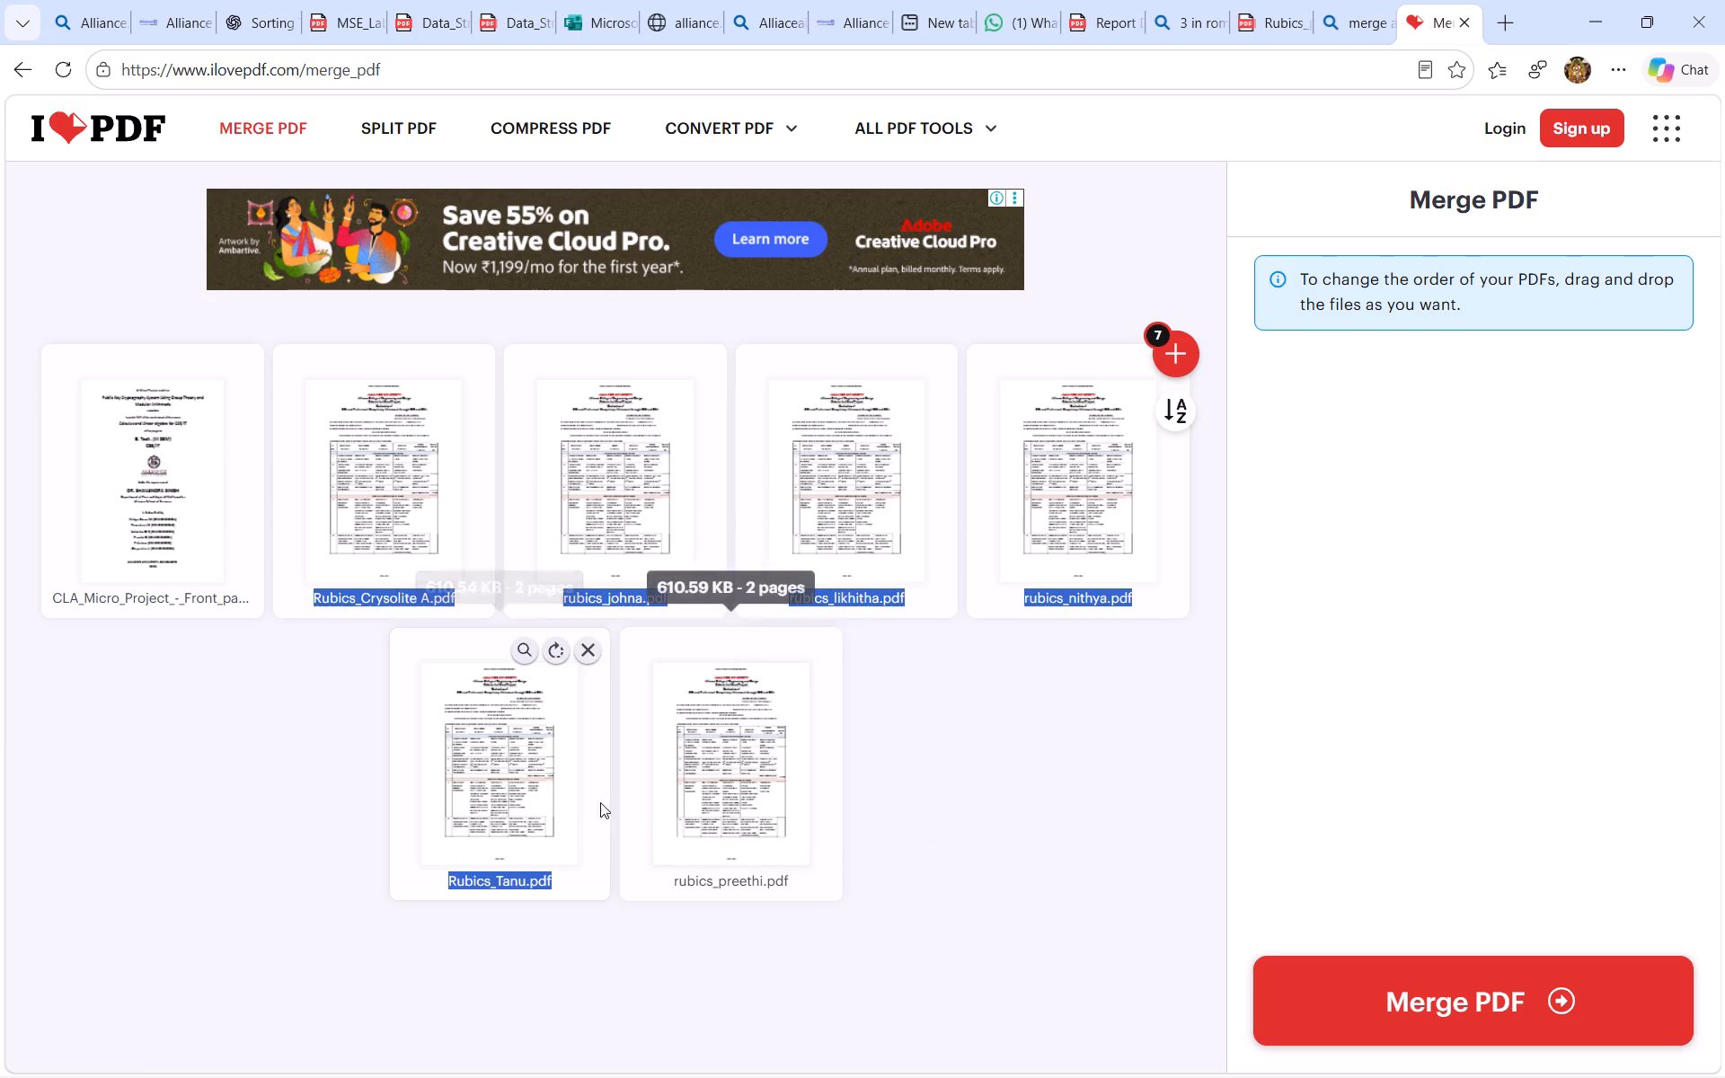
{"action": "left_click_drag", "start_coordinate": [571, 796], "coordinate": [426, 519]}
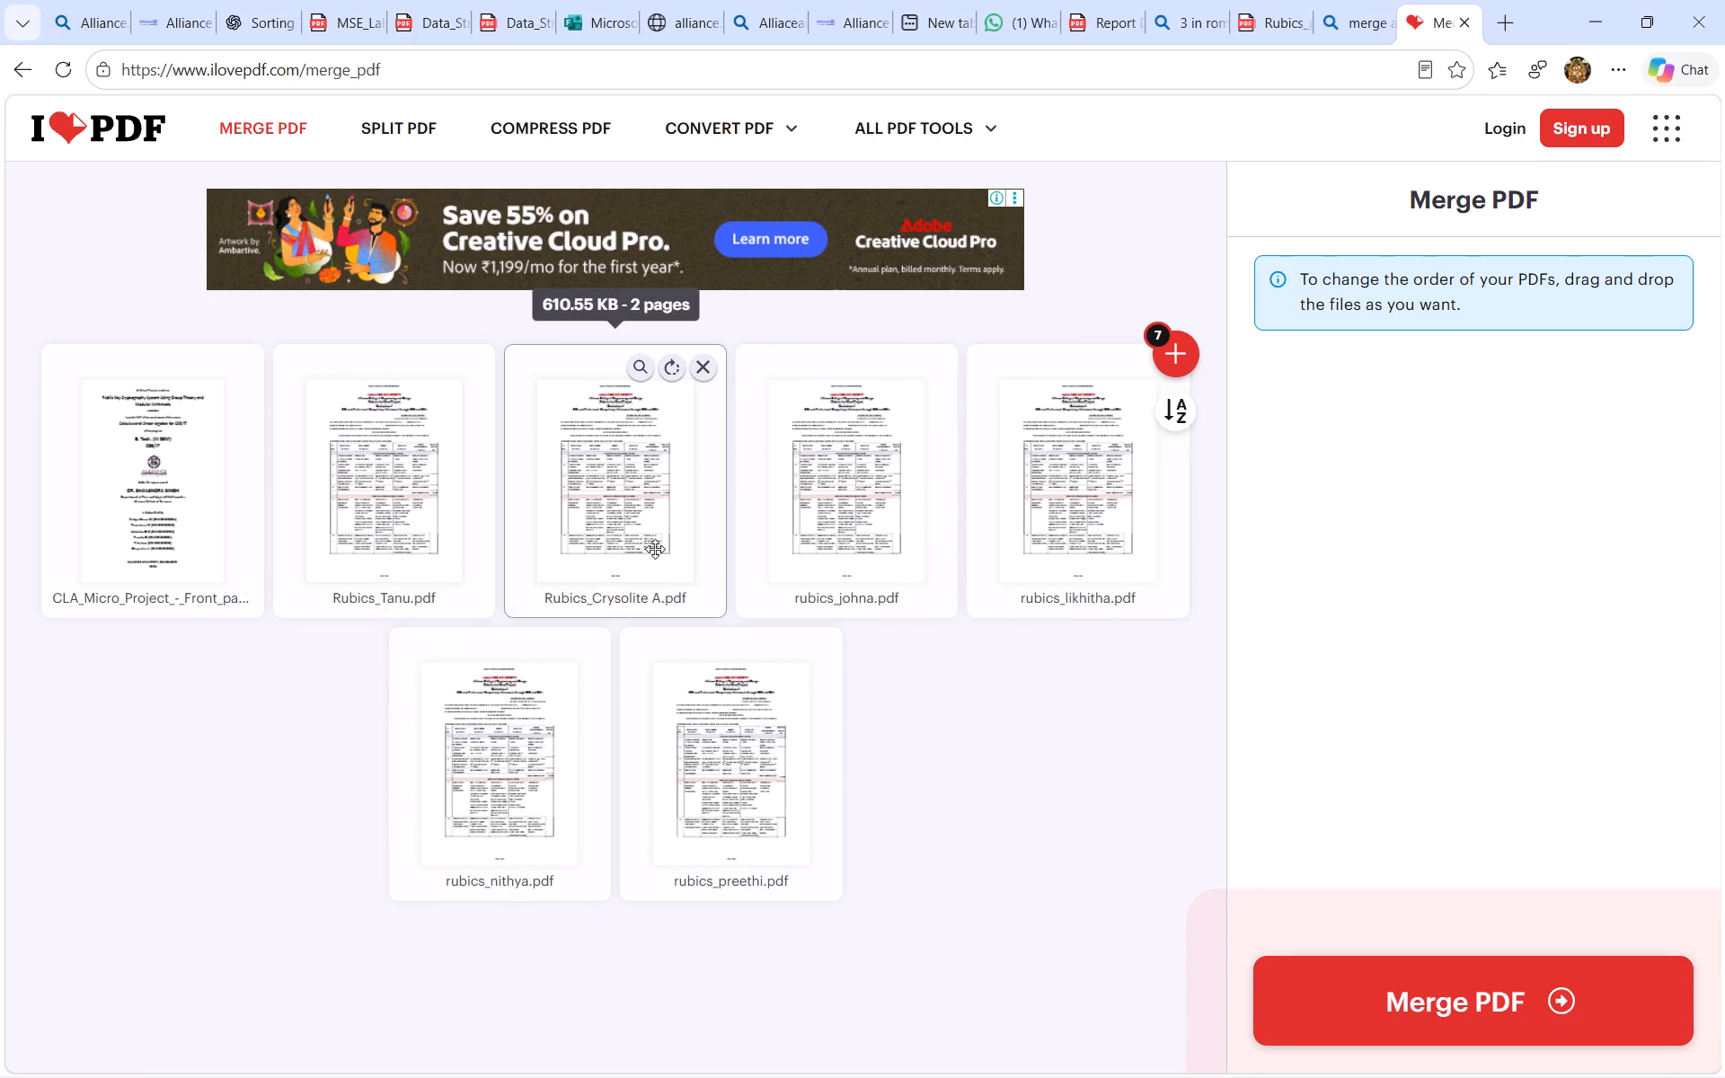
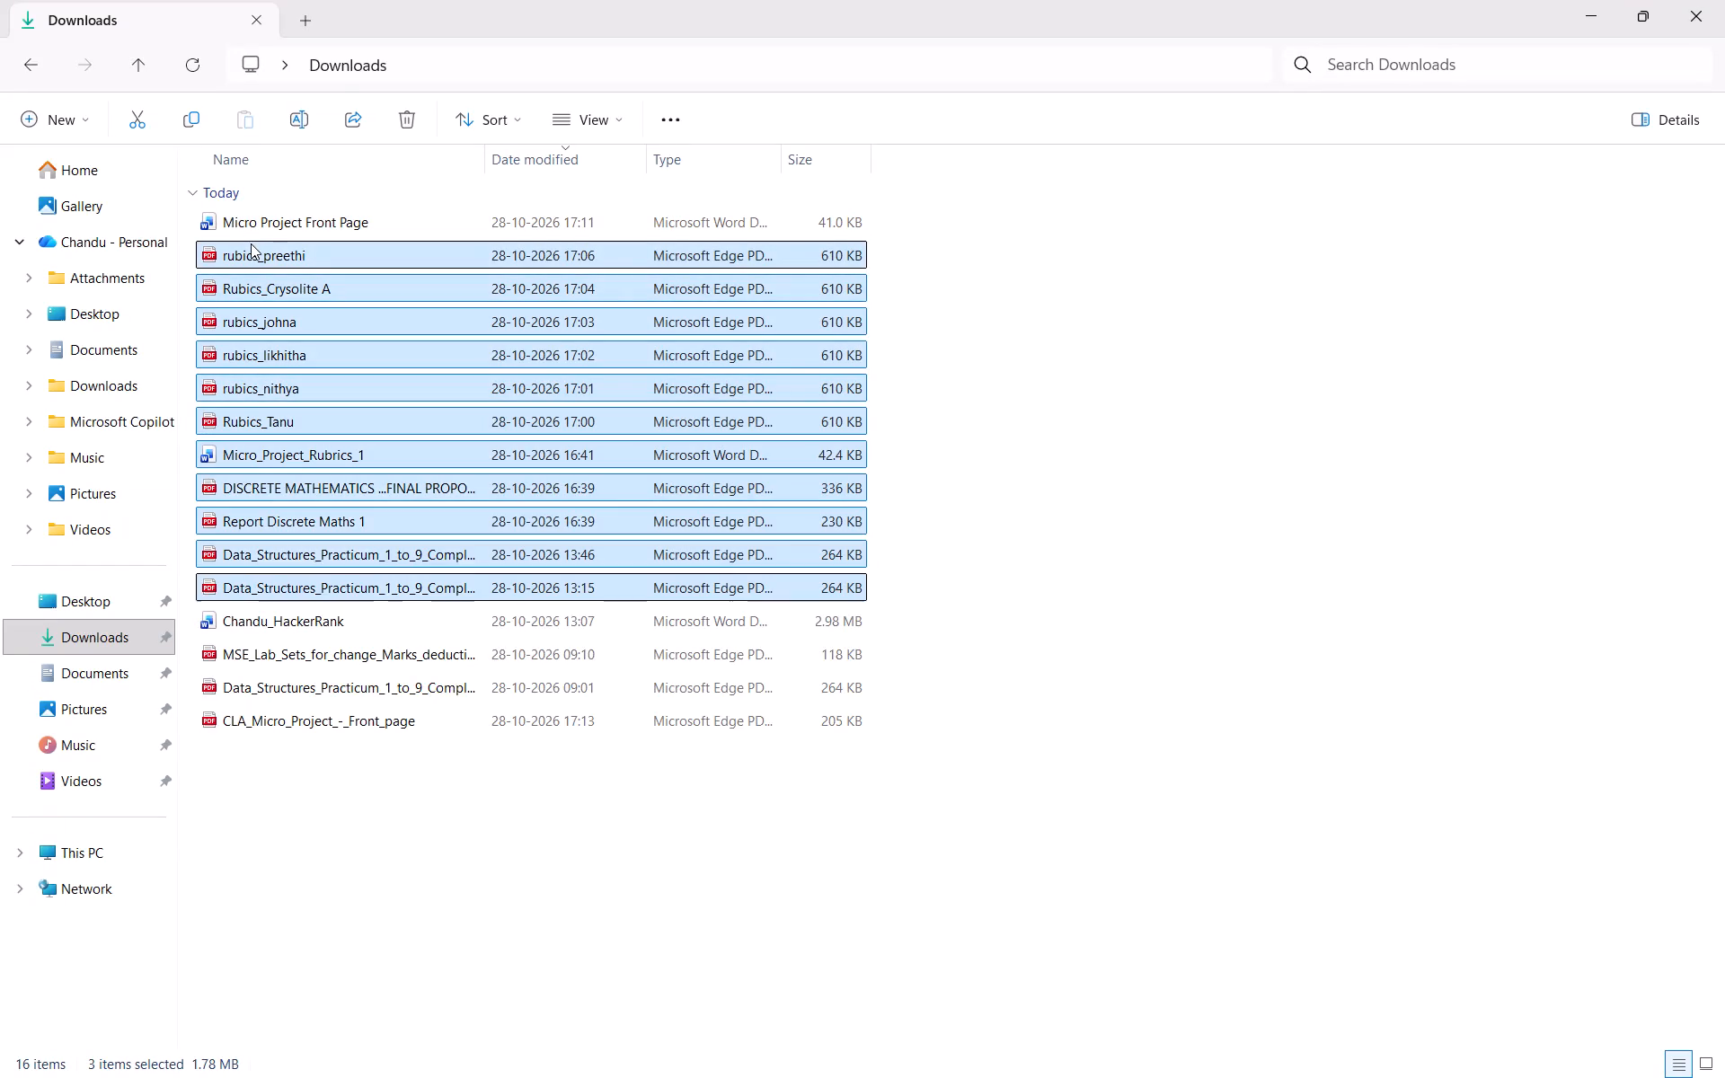
Delete the selected PDF and Word files from the Downloads folder, leaving out the Micro Project Front Page document.
{"action": "left_click", "coordinate": [392, 118]}
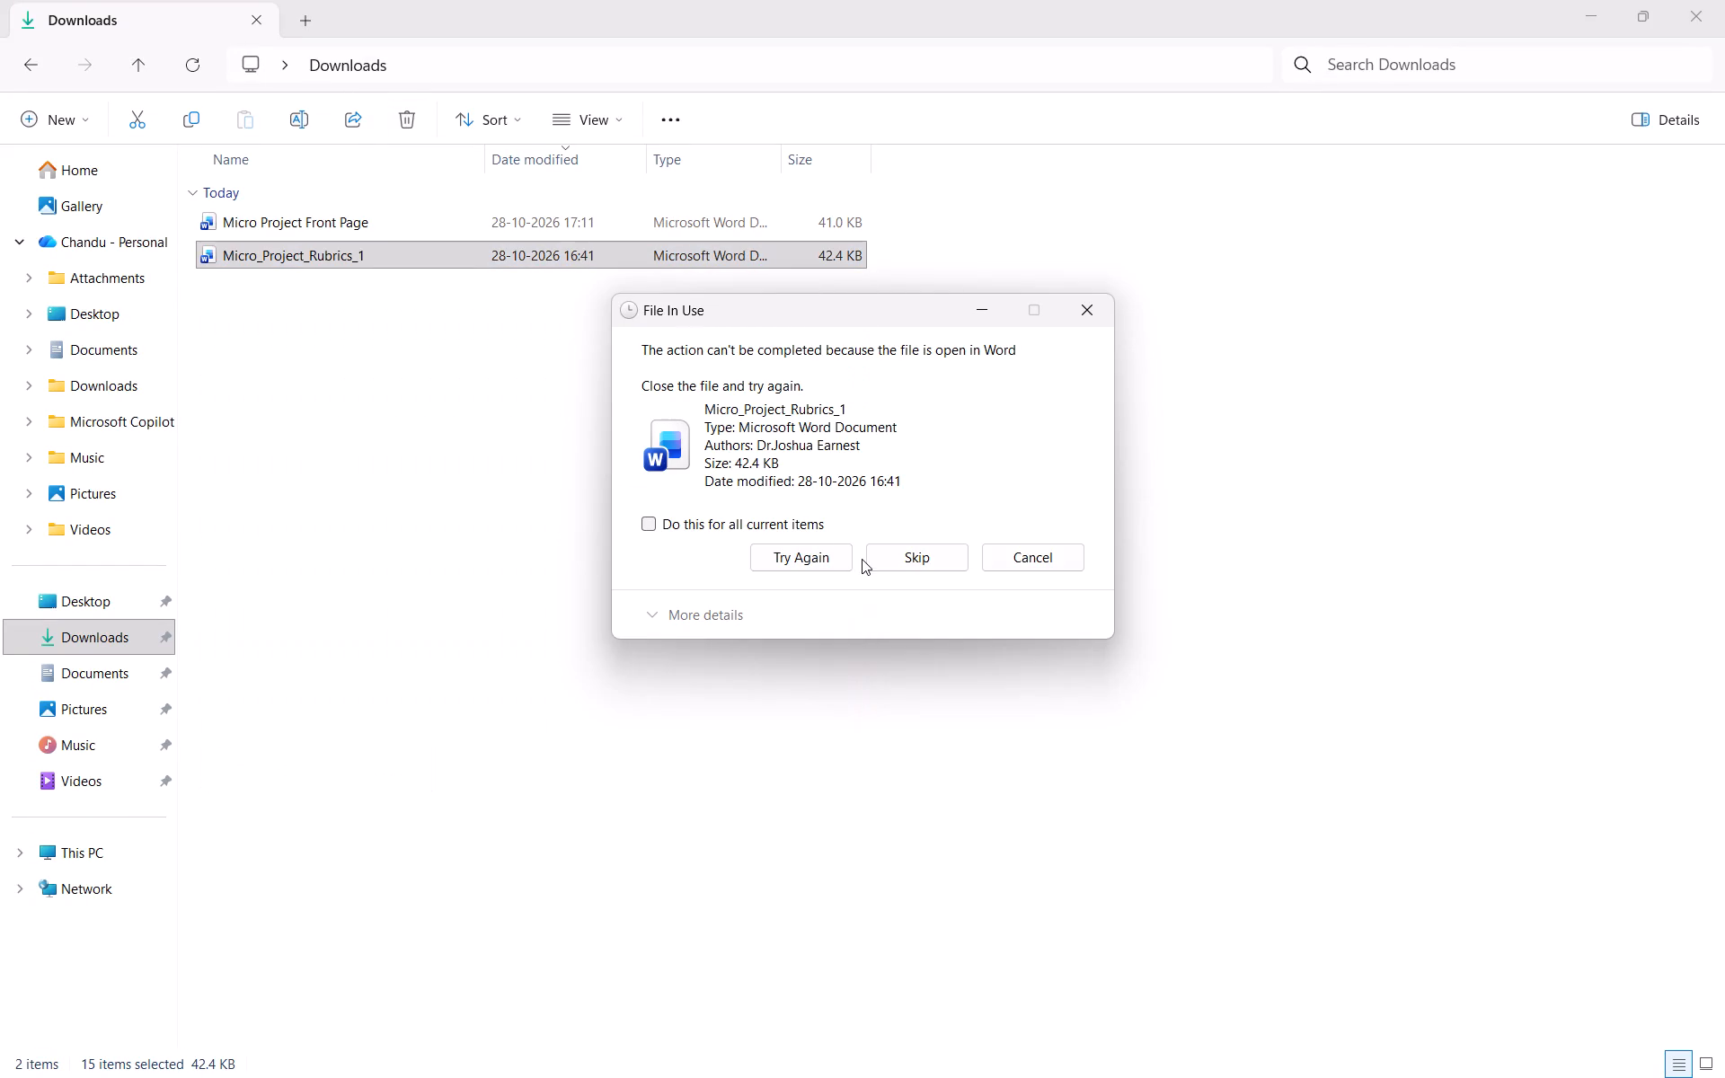
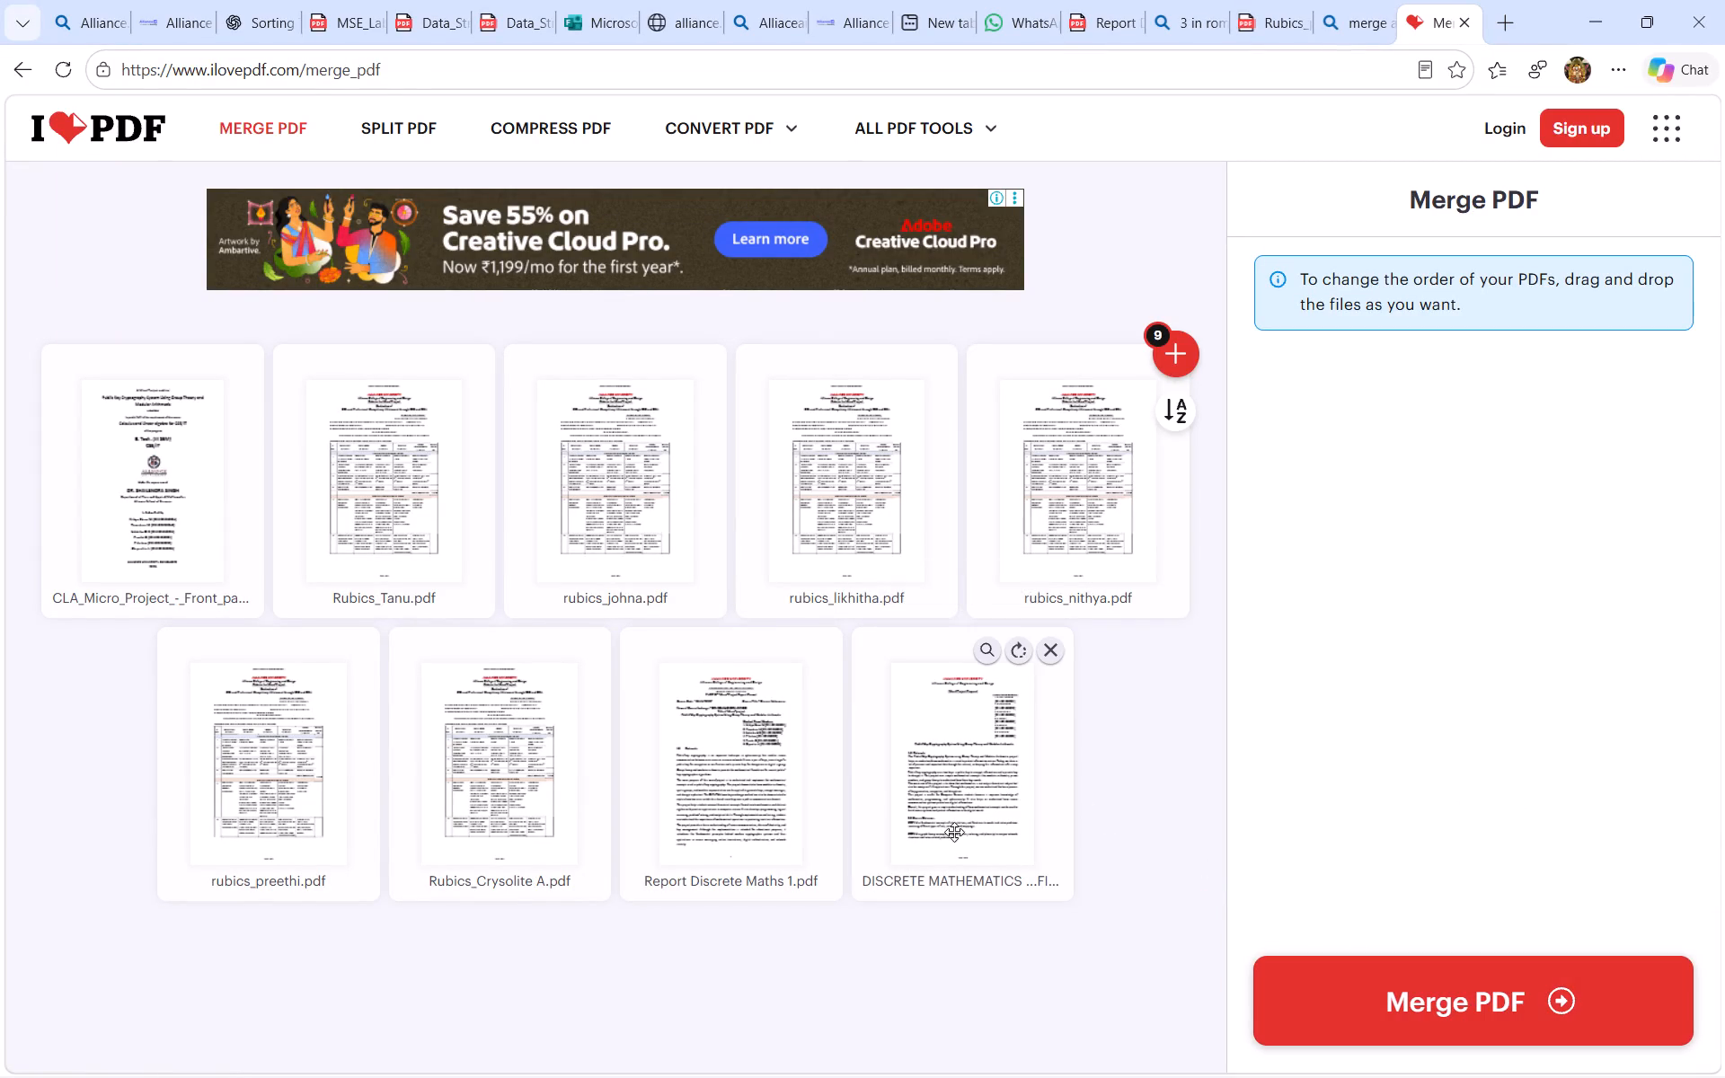
Move the DISCRETE MATHEMATICS final proposal PDF ahead of Report Discrete Maths 1 and merge all the files into one PDF.
{"action": "left_click", "coordinate": [908, 801]}
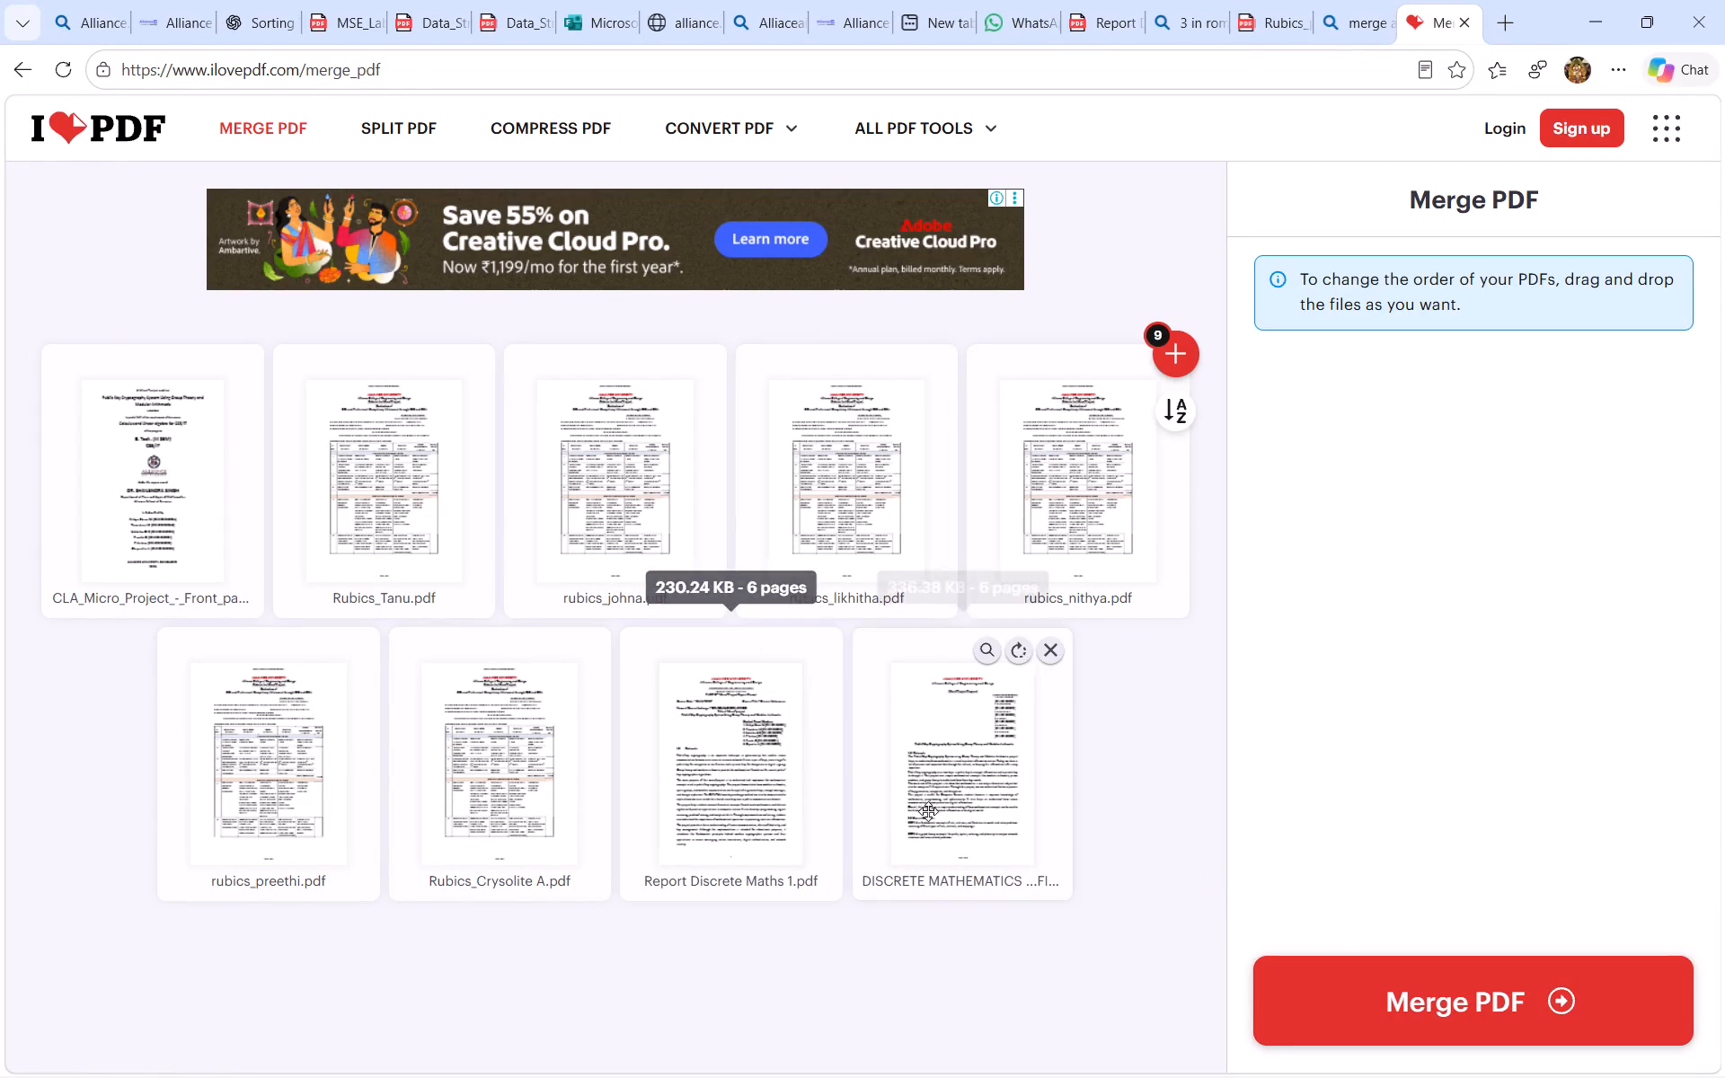
{"action": "left_click_drag", "start_coordinate": [937, 811], "coordinate": [715, 786]}
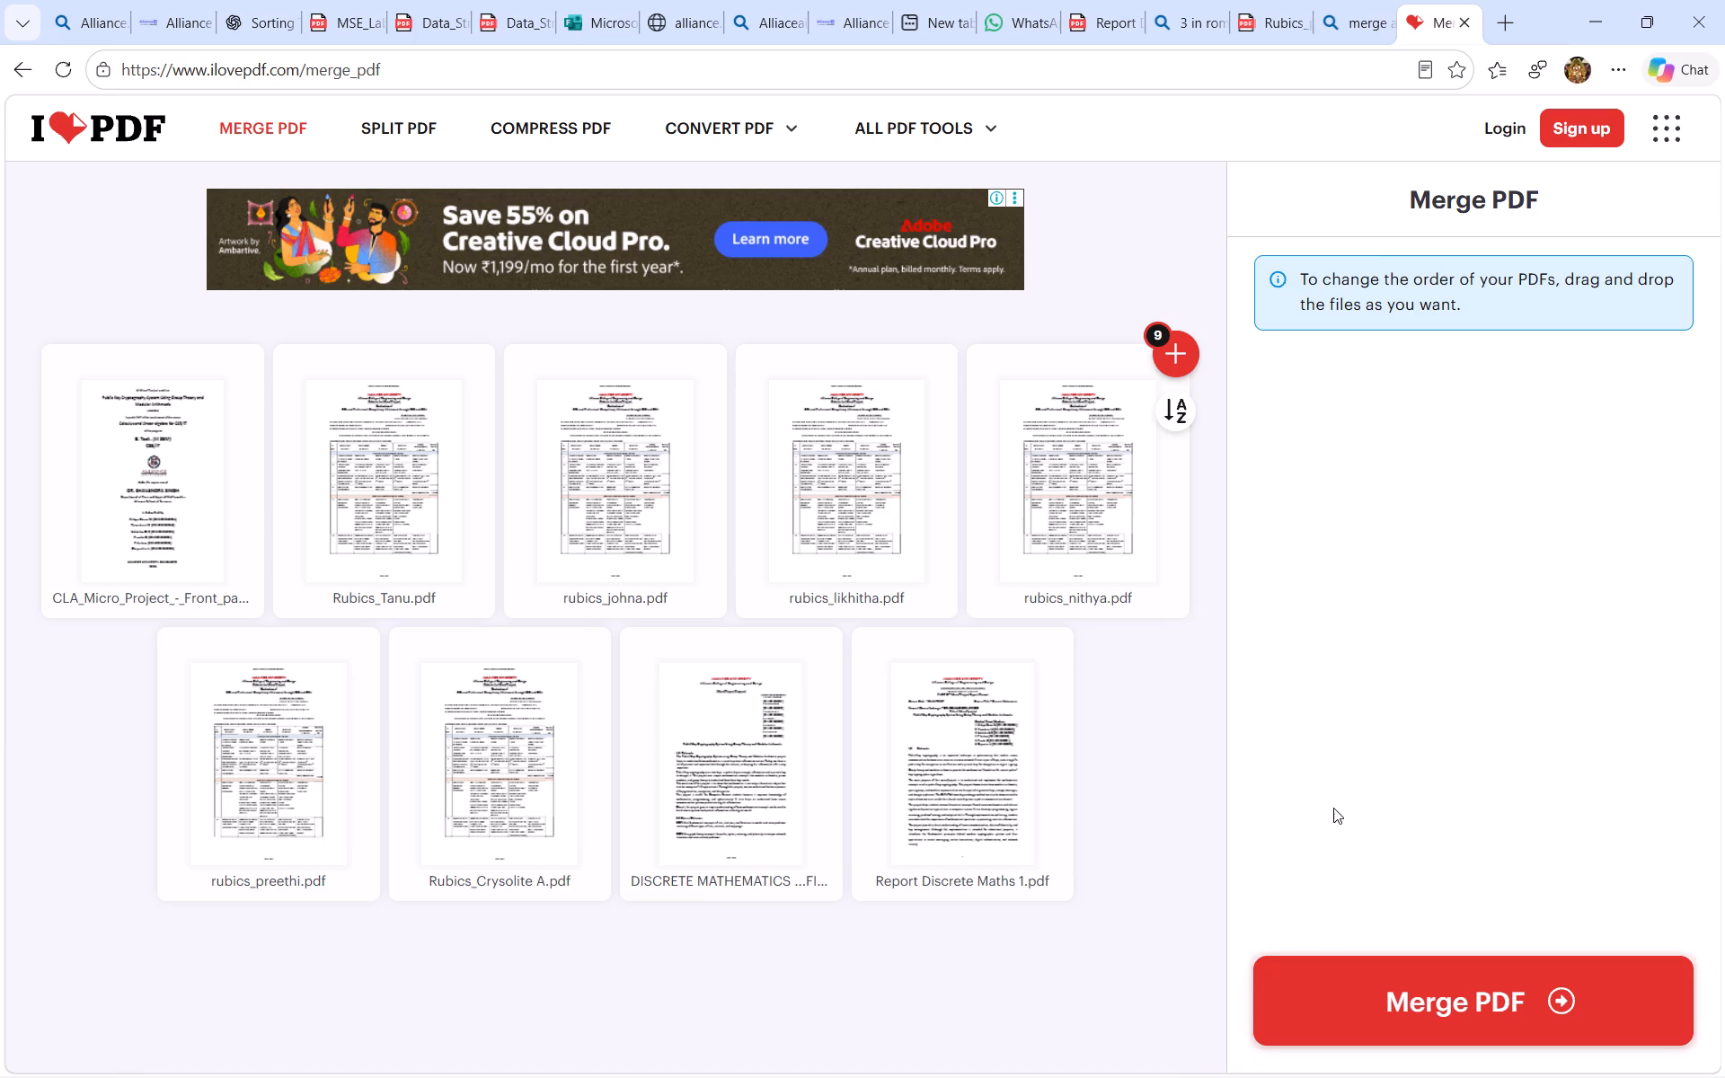
{"action": "left_click", "coordinate": [1367, 978]}
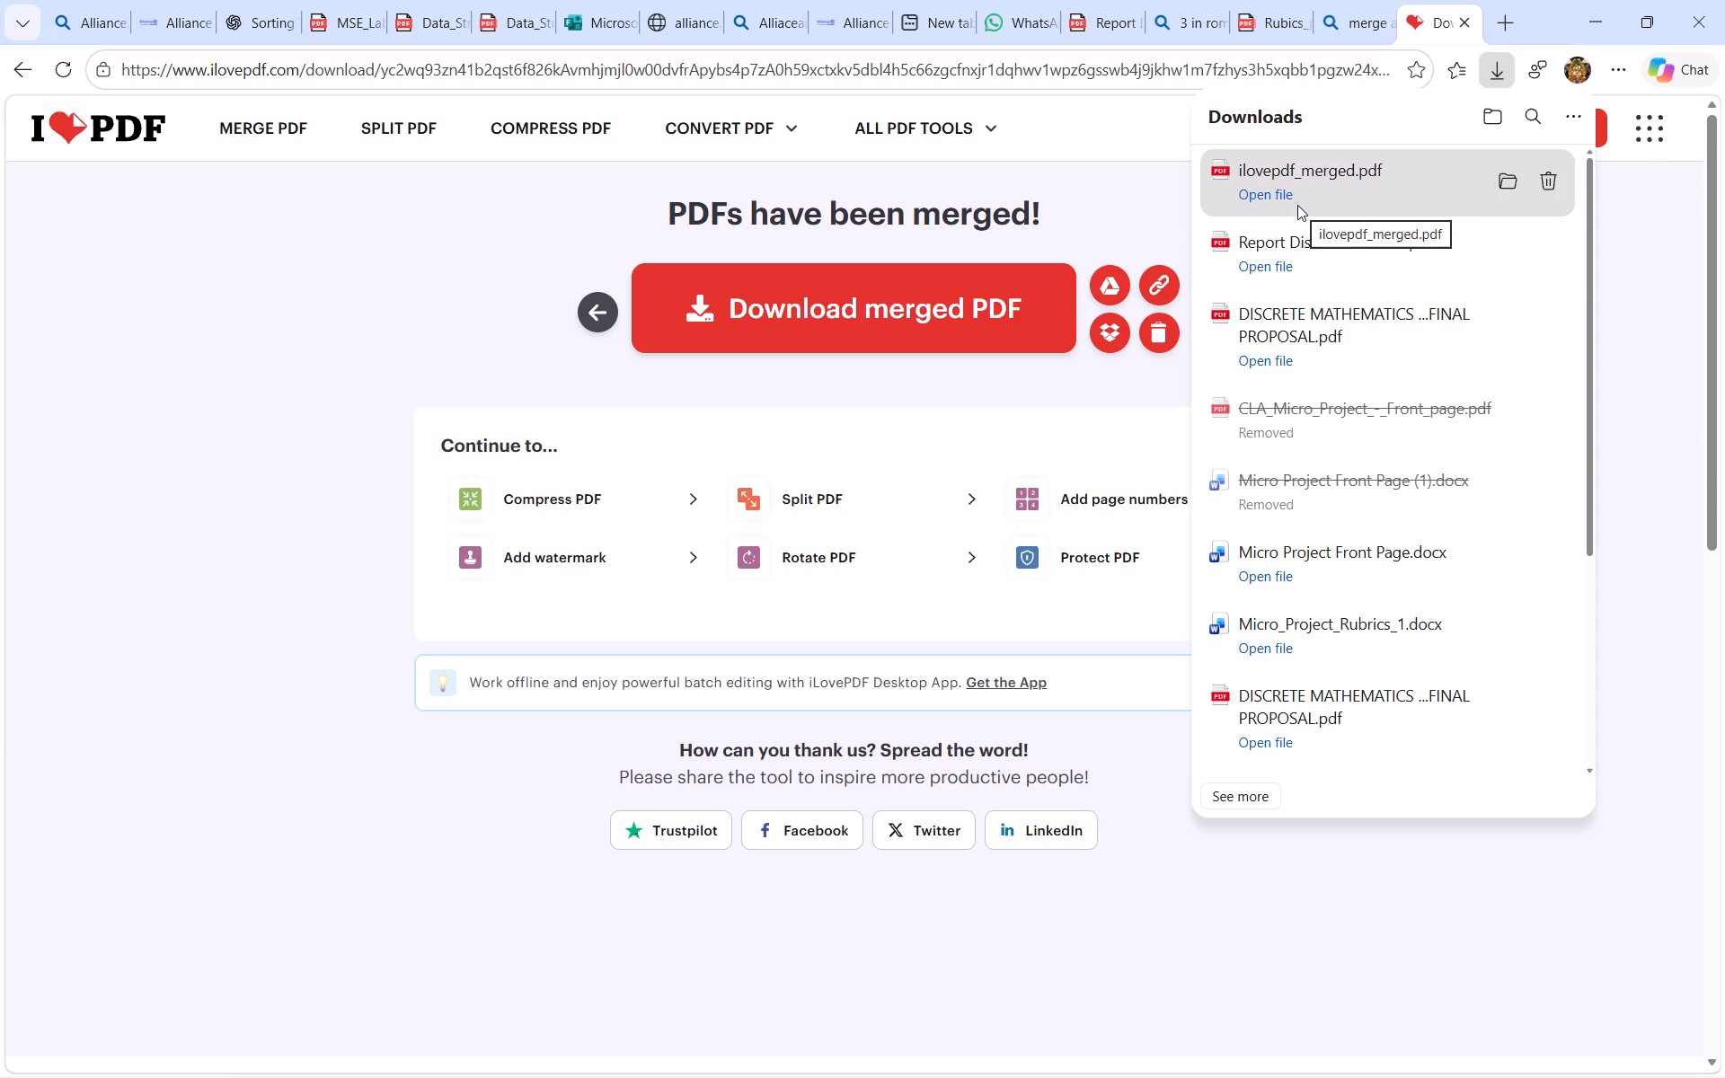
Open the downloaded ilovepdf_merged PDF and check its page order from the front page through the rubrics to the proposal.
{"action": "left_click", "coordinate": [1269, 190]}
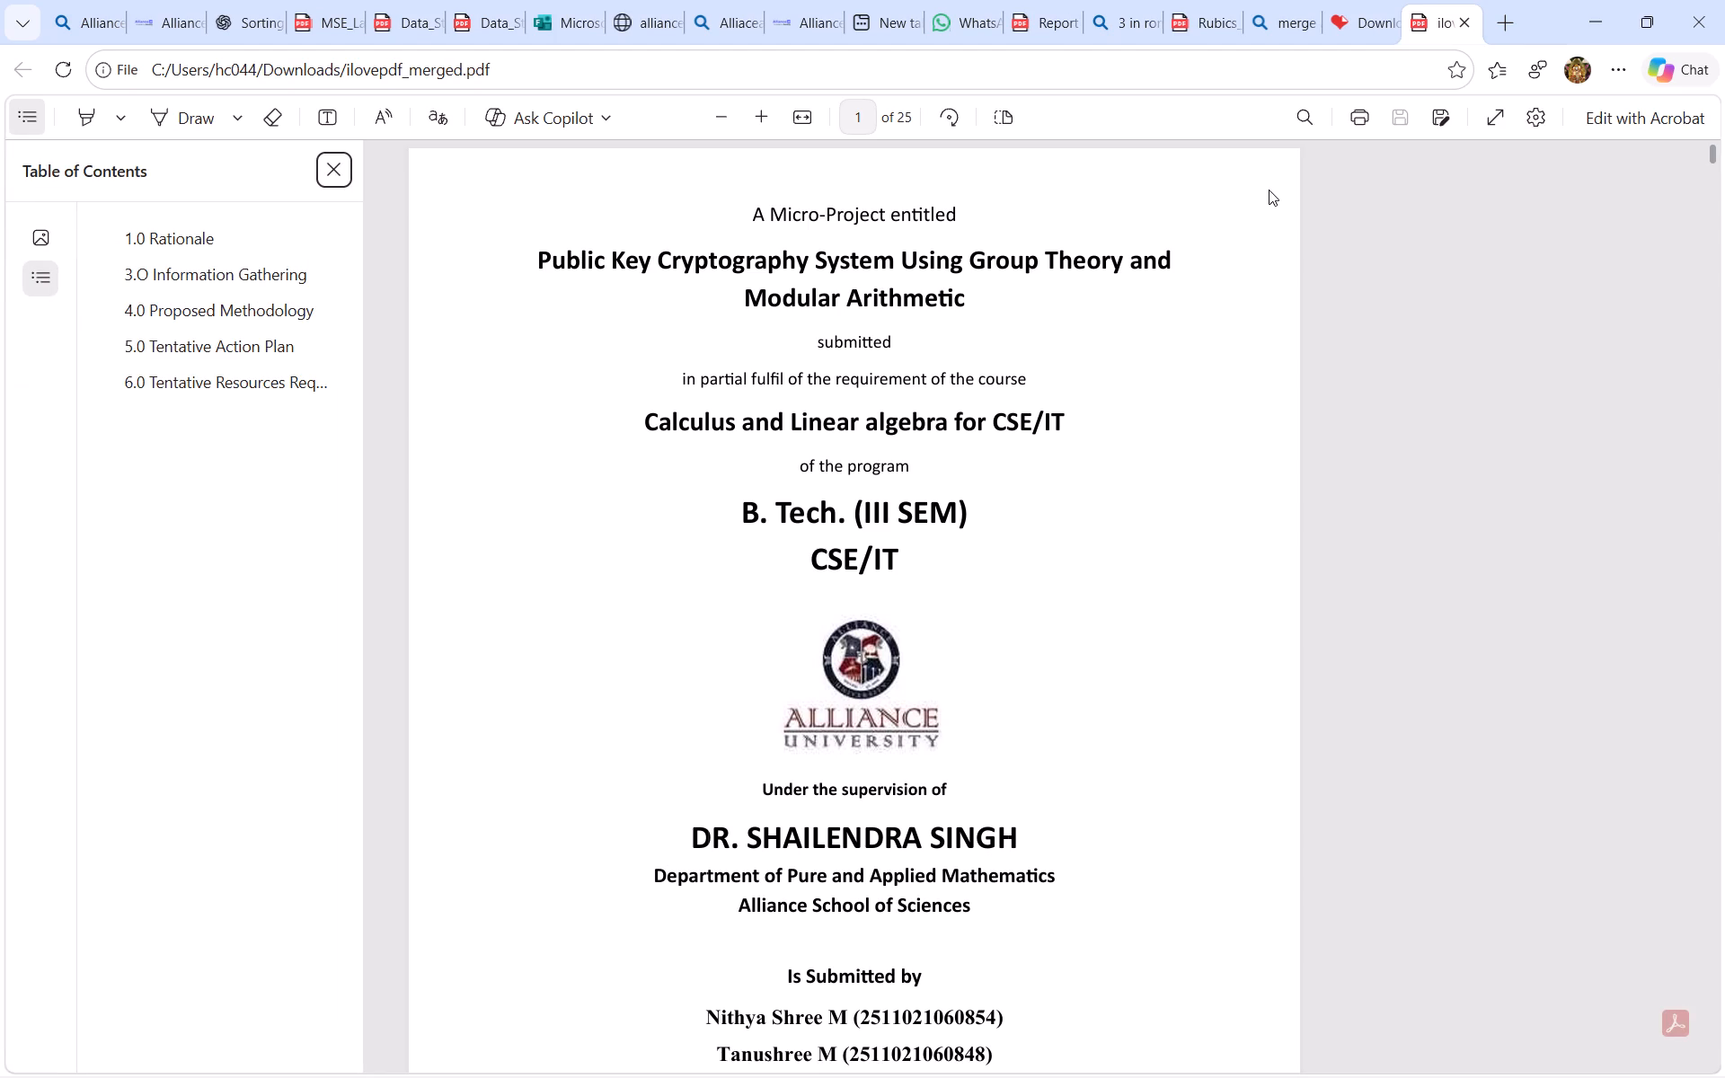
{"action": "scroll", "coordinate": [1157, 304], "scroll_direction": "down", "scroll_amount": 3}
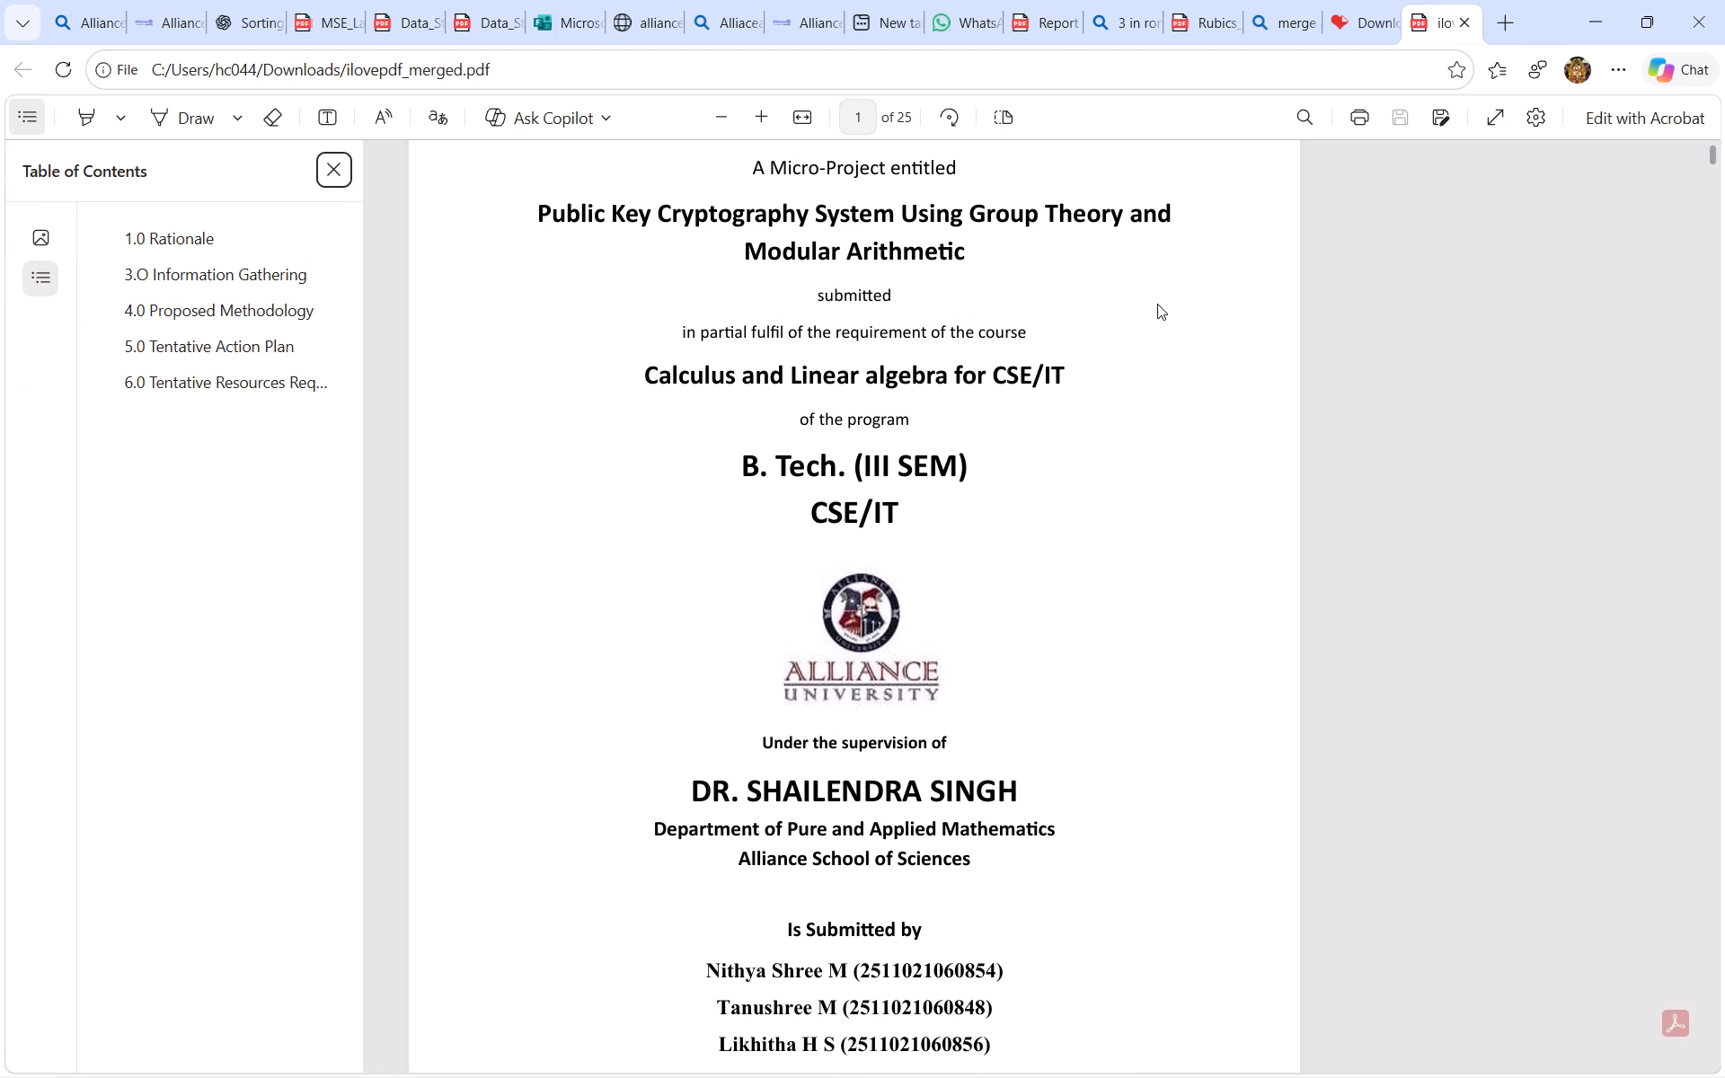
{"action": "scroll", "coordinate": [1157, 304], "scroll_direction": "down", "scroll_amount": 5}
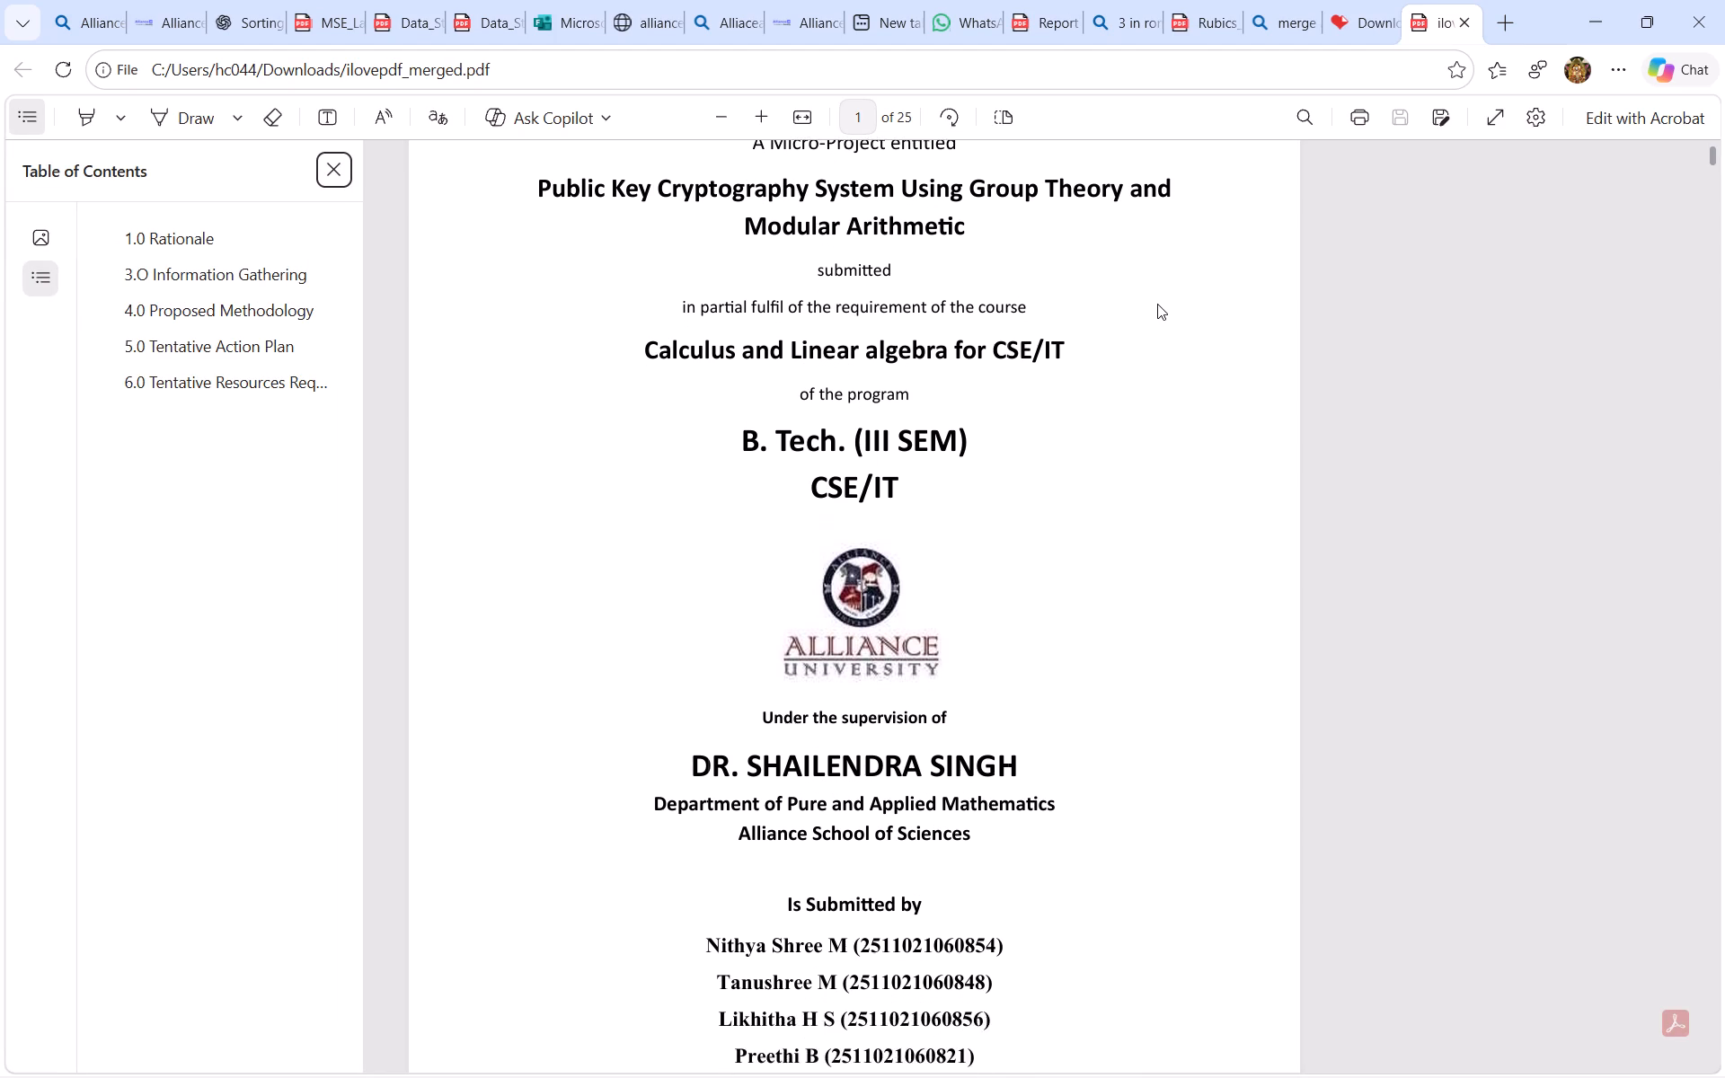
{"action": "scroll", "coordinate": [1157, 304], "scroll_direction": "down", "scroll_amount": 5}
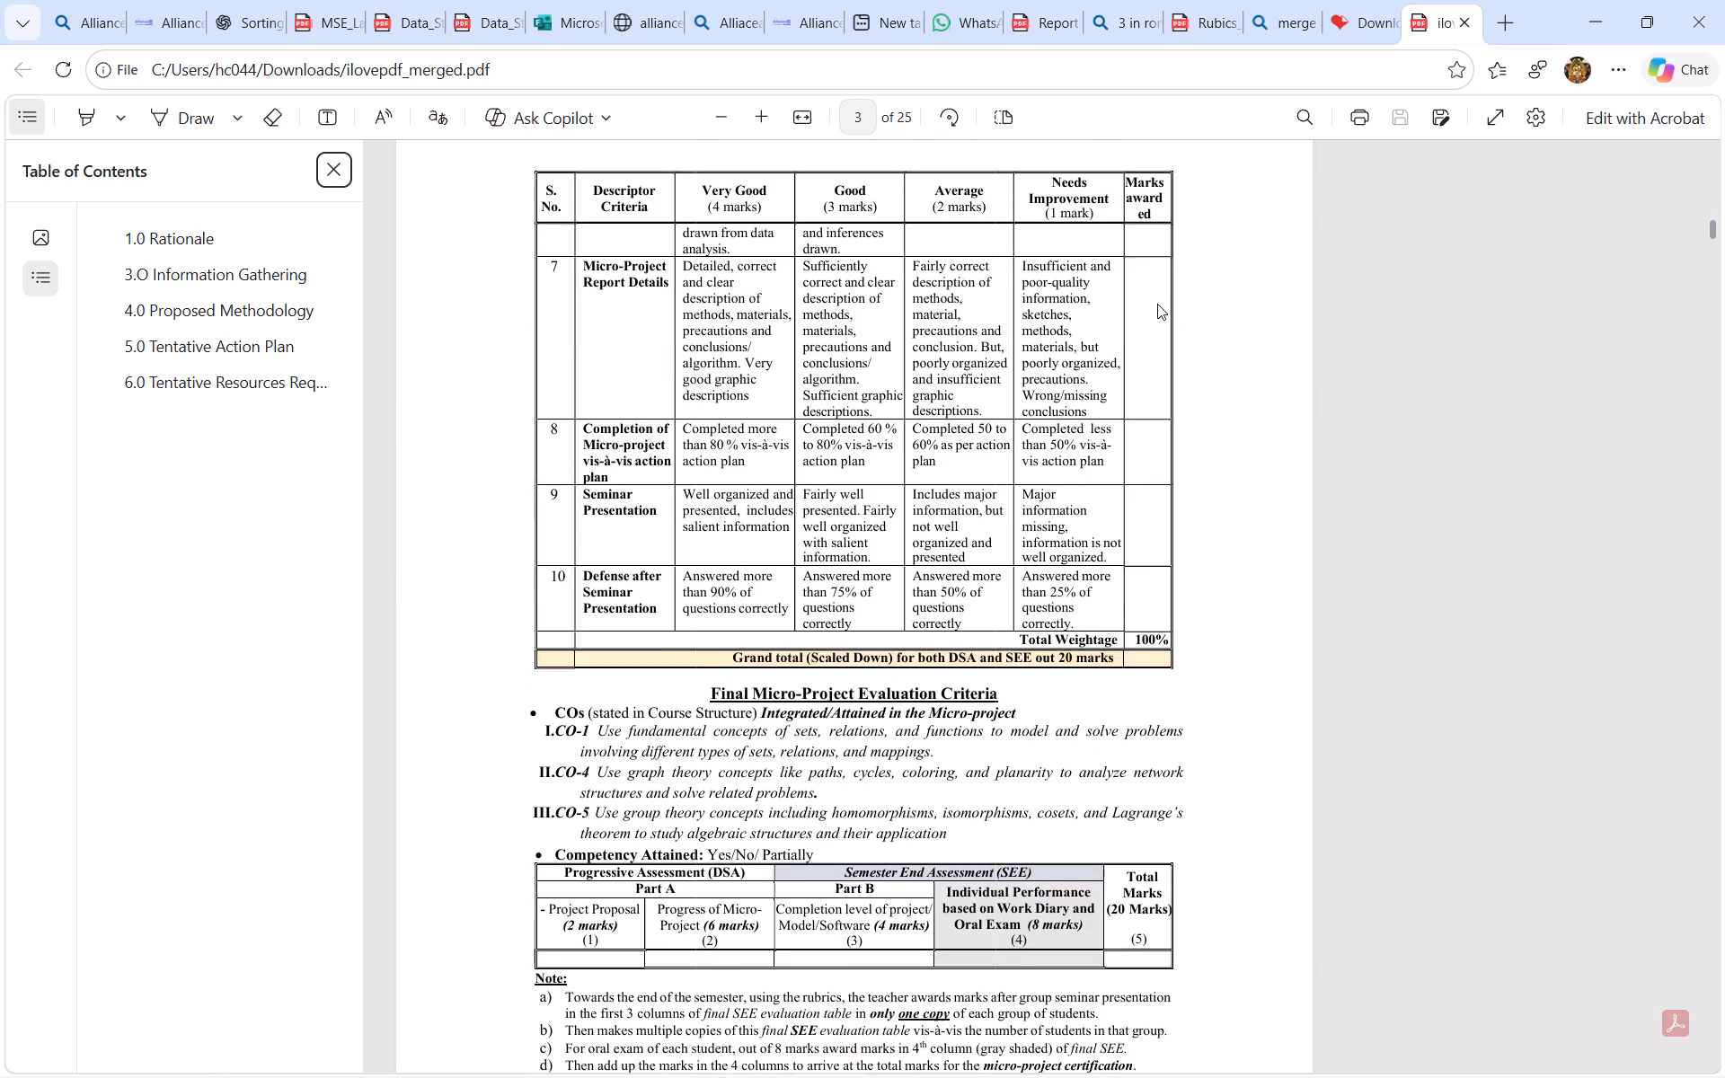
{"action": "scroll", "coordinate": [1157, 304], "scroll_direction": "down", "scroll_amount": 4}
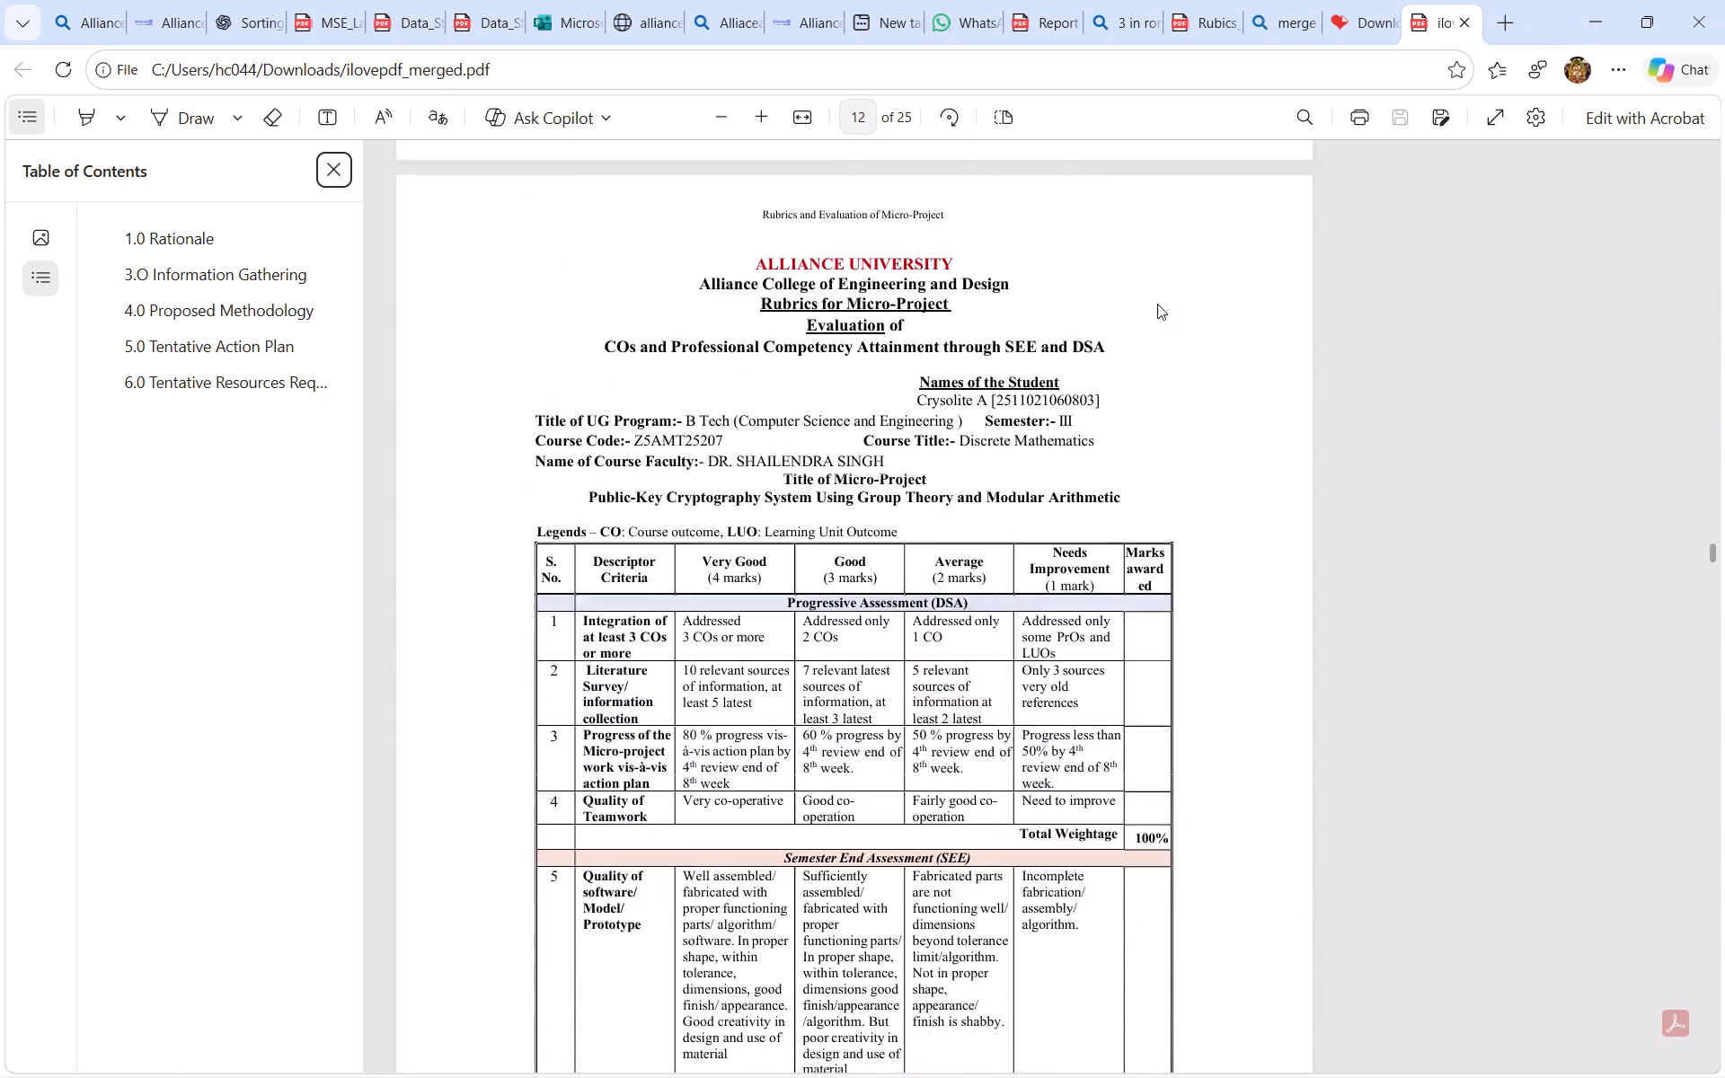
{"action": "scroll", "coordinate": [1157, 304], "scroll_direction": "down", "scroll_amount": 1}
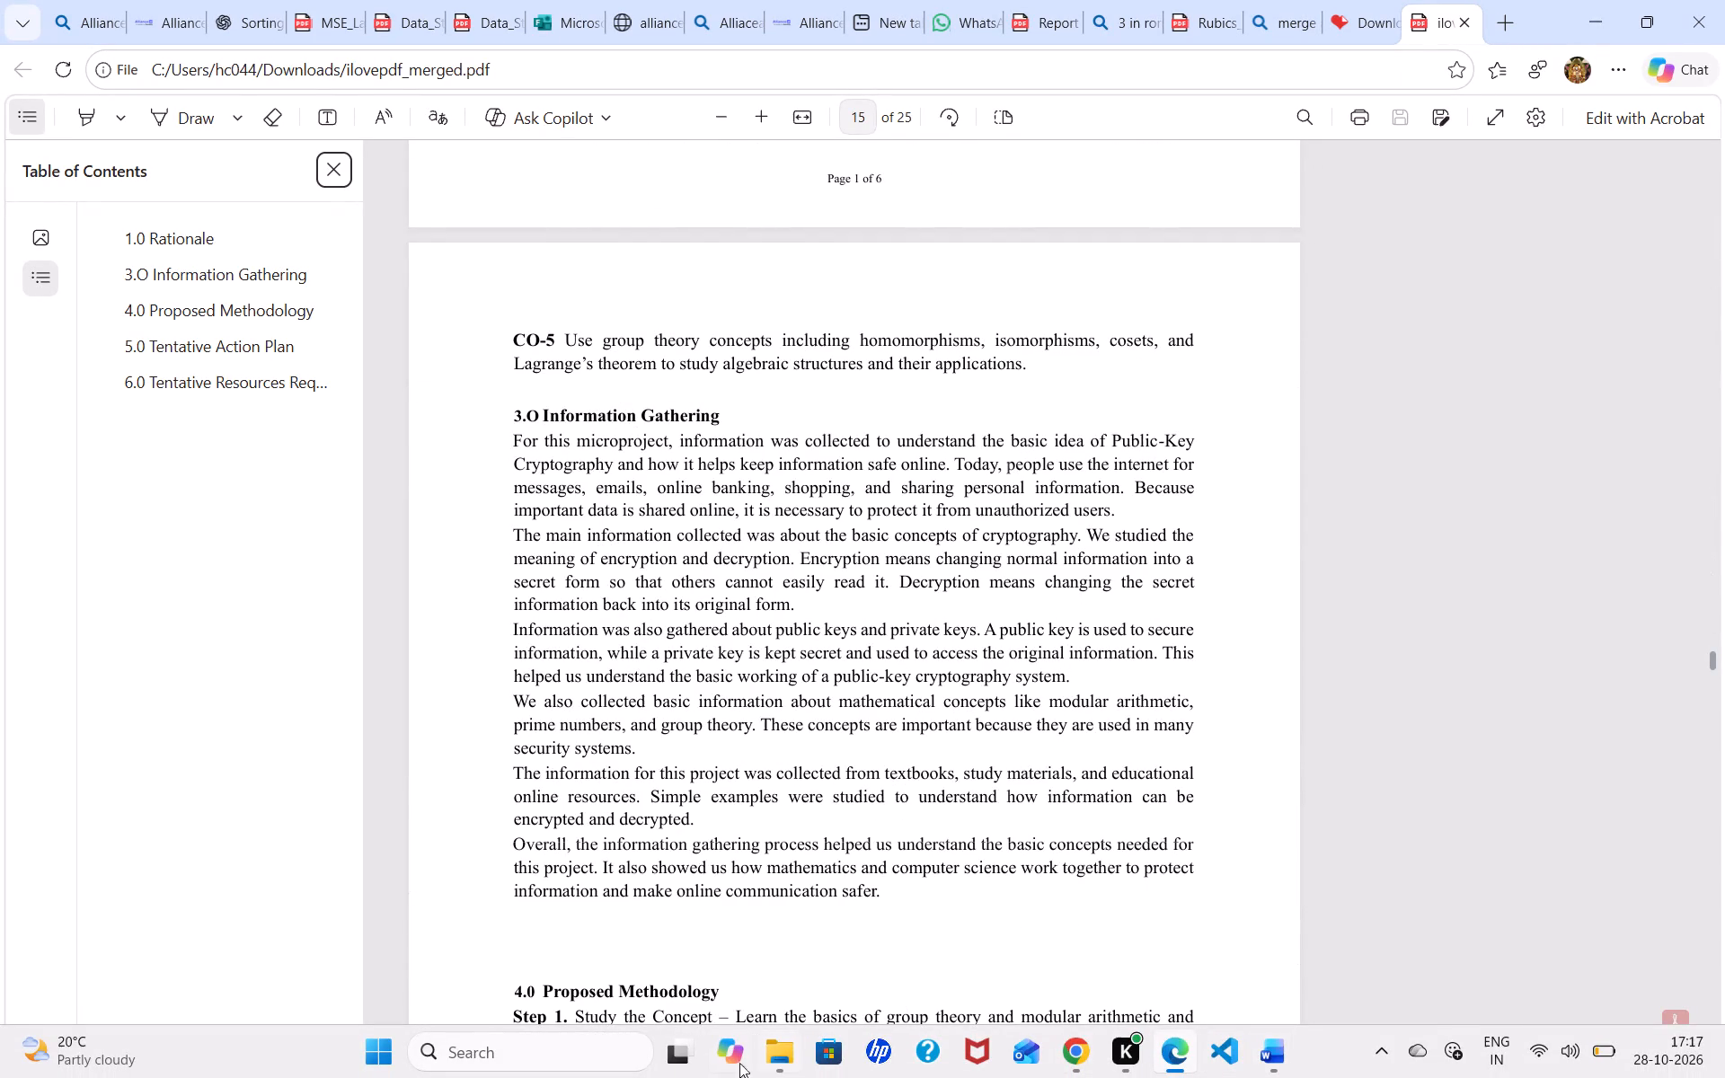
In File Explorer's Downloads folder, rename the ilovepdf_merged PDF as Maths_microproject.
{"action": "left_click", "coordinate": [772, 1057]}
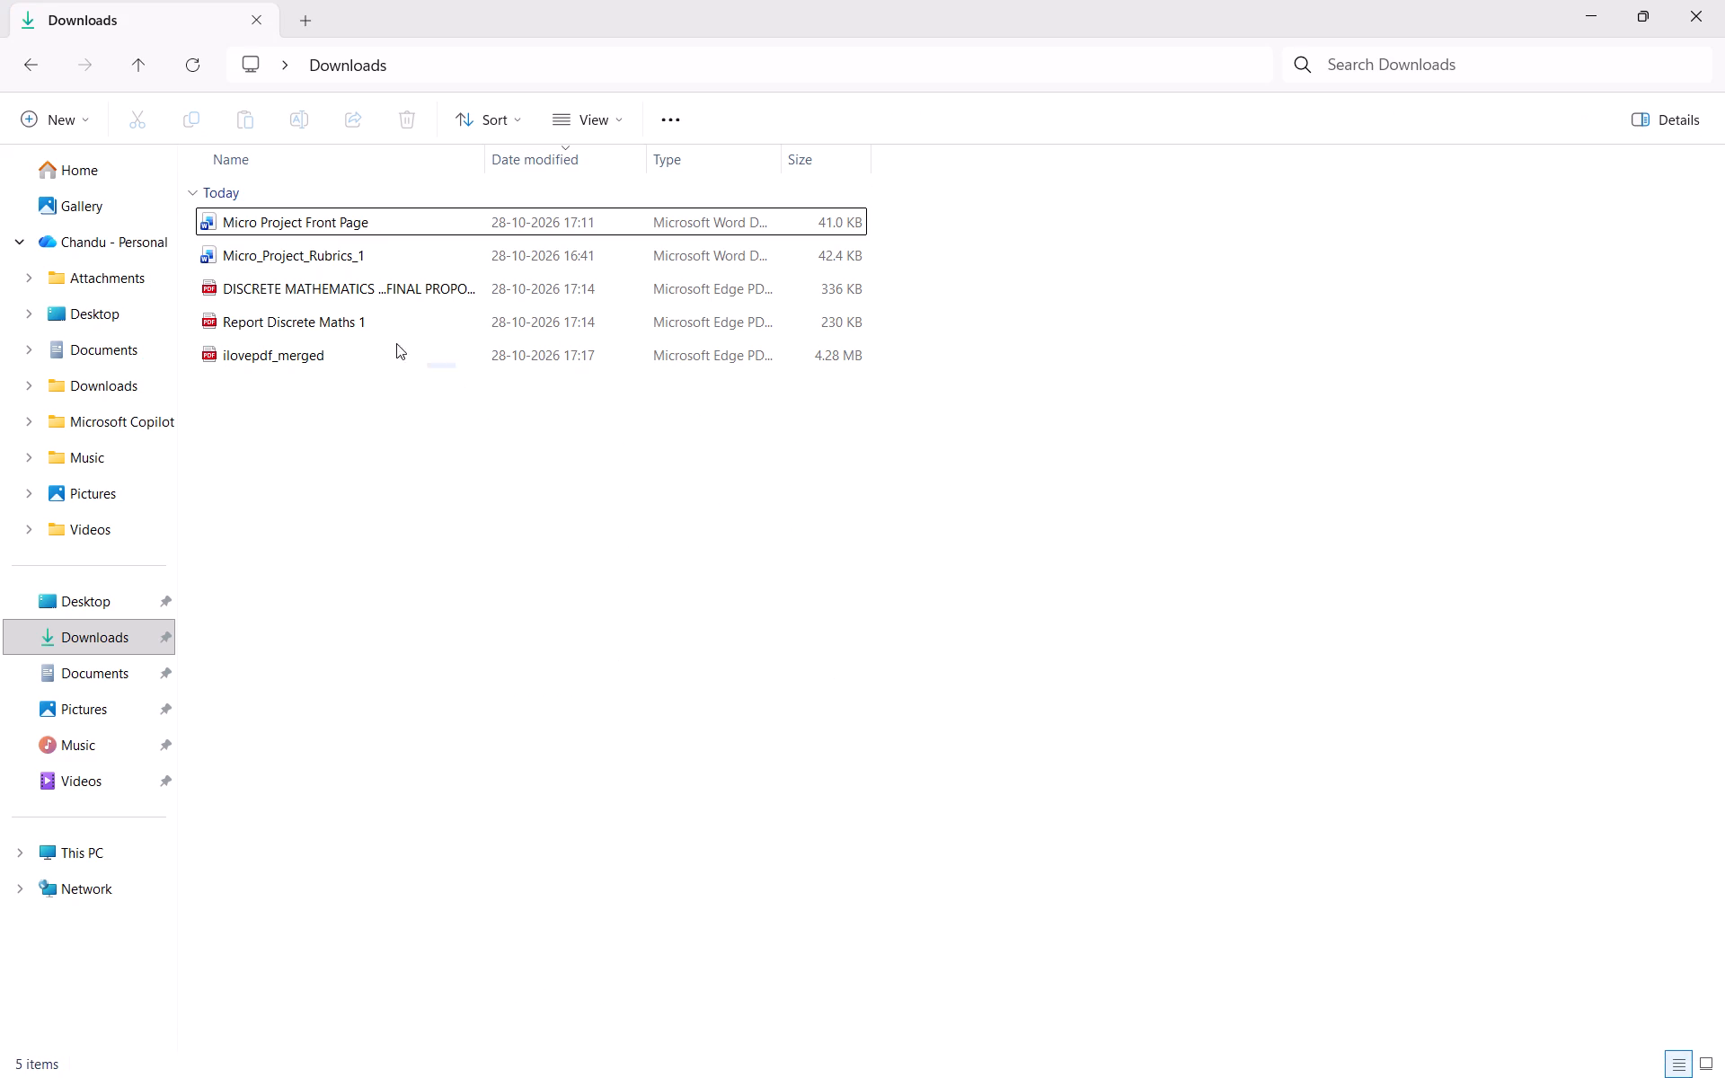
{"action": "left_click", "coordinate": [306, 348]}
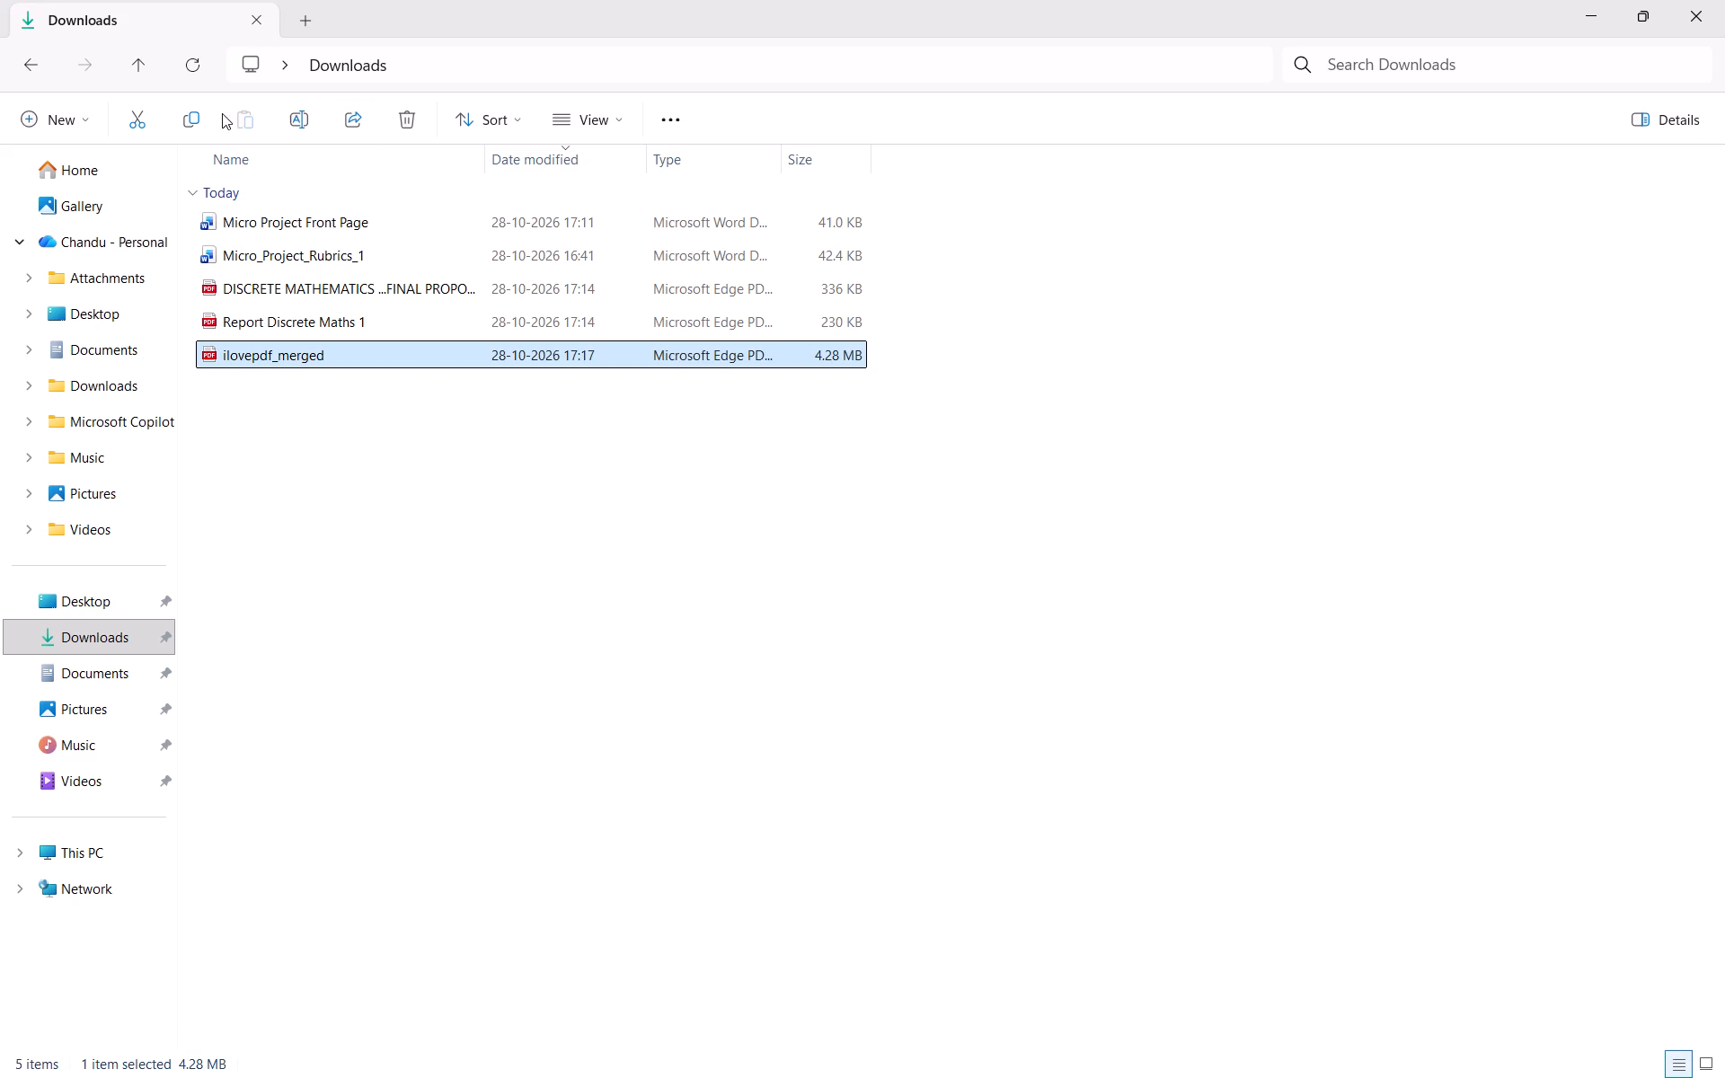
{"action": "left_click", "coordinate": [306, 117]}
{"action": "key", "text": "BackSpace"}
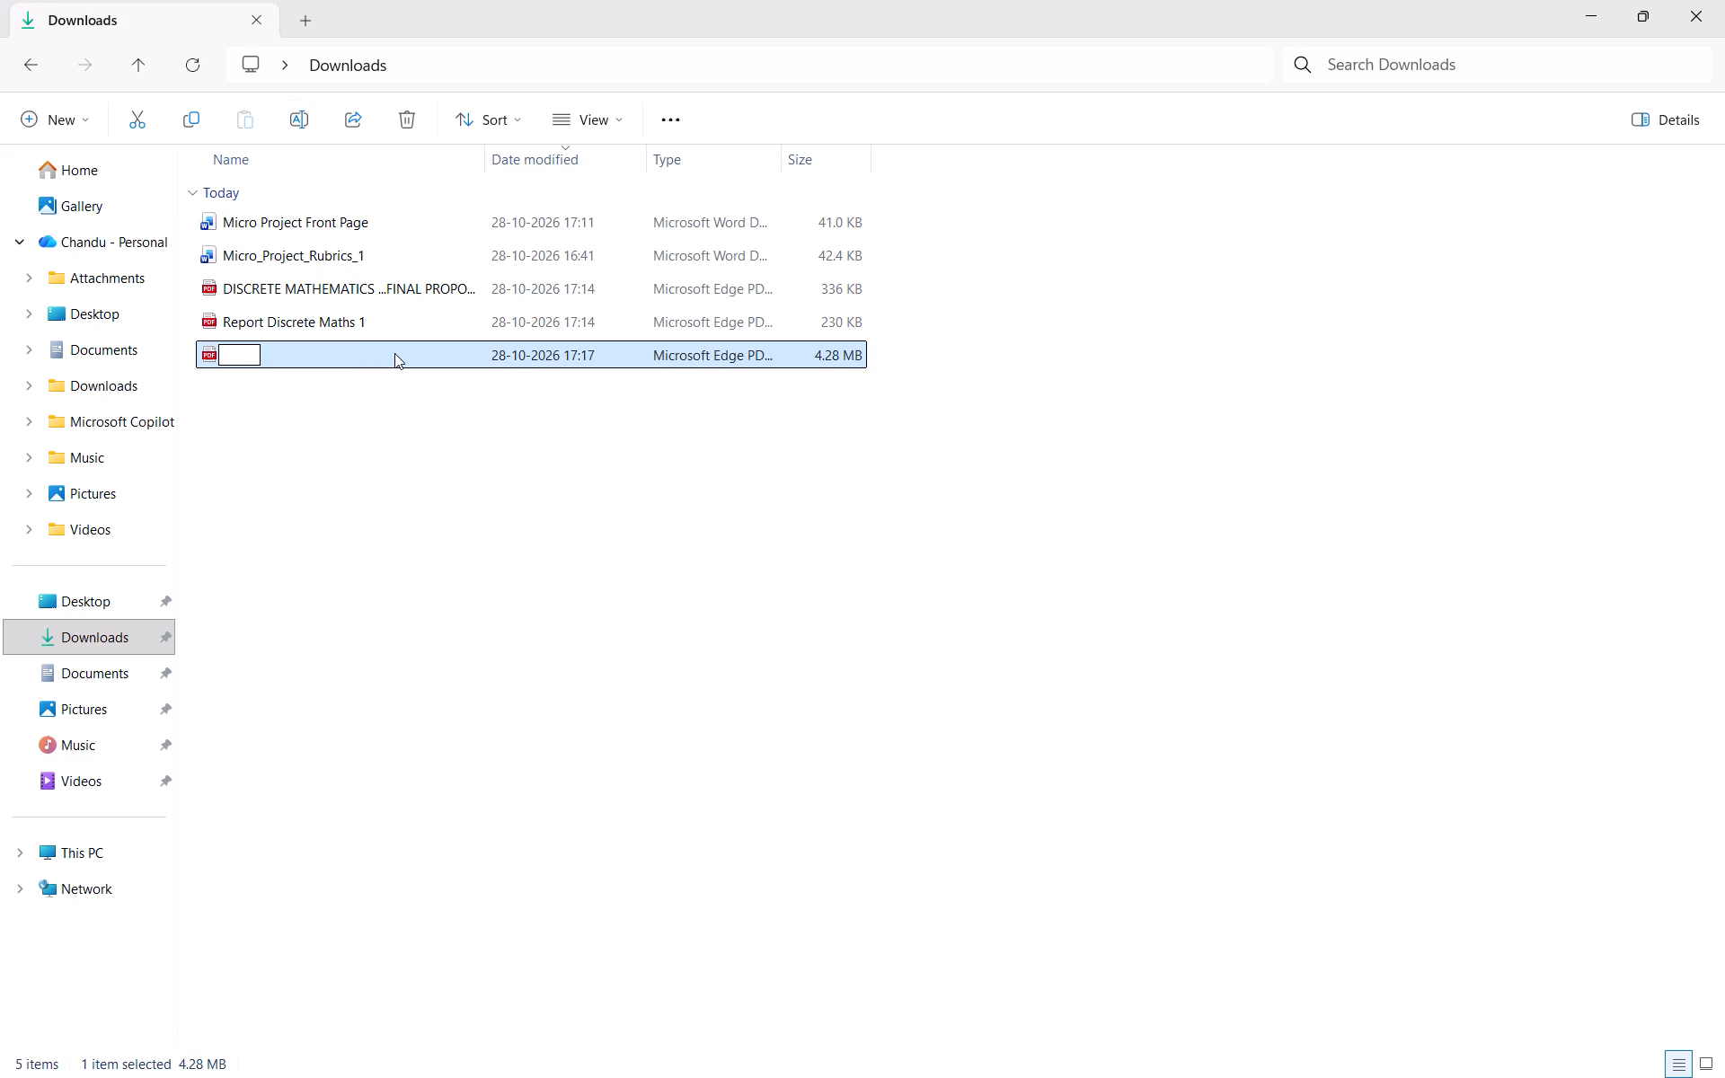
{"action": "type", "text": "Maths"}
{"action": "key", "text": "space"}
{"action": "key", "text": "BackSpace"}
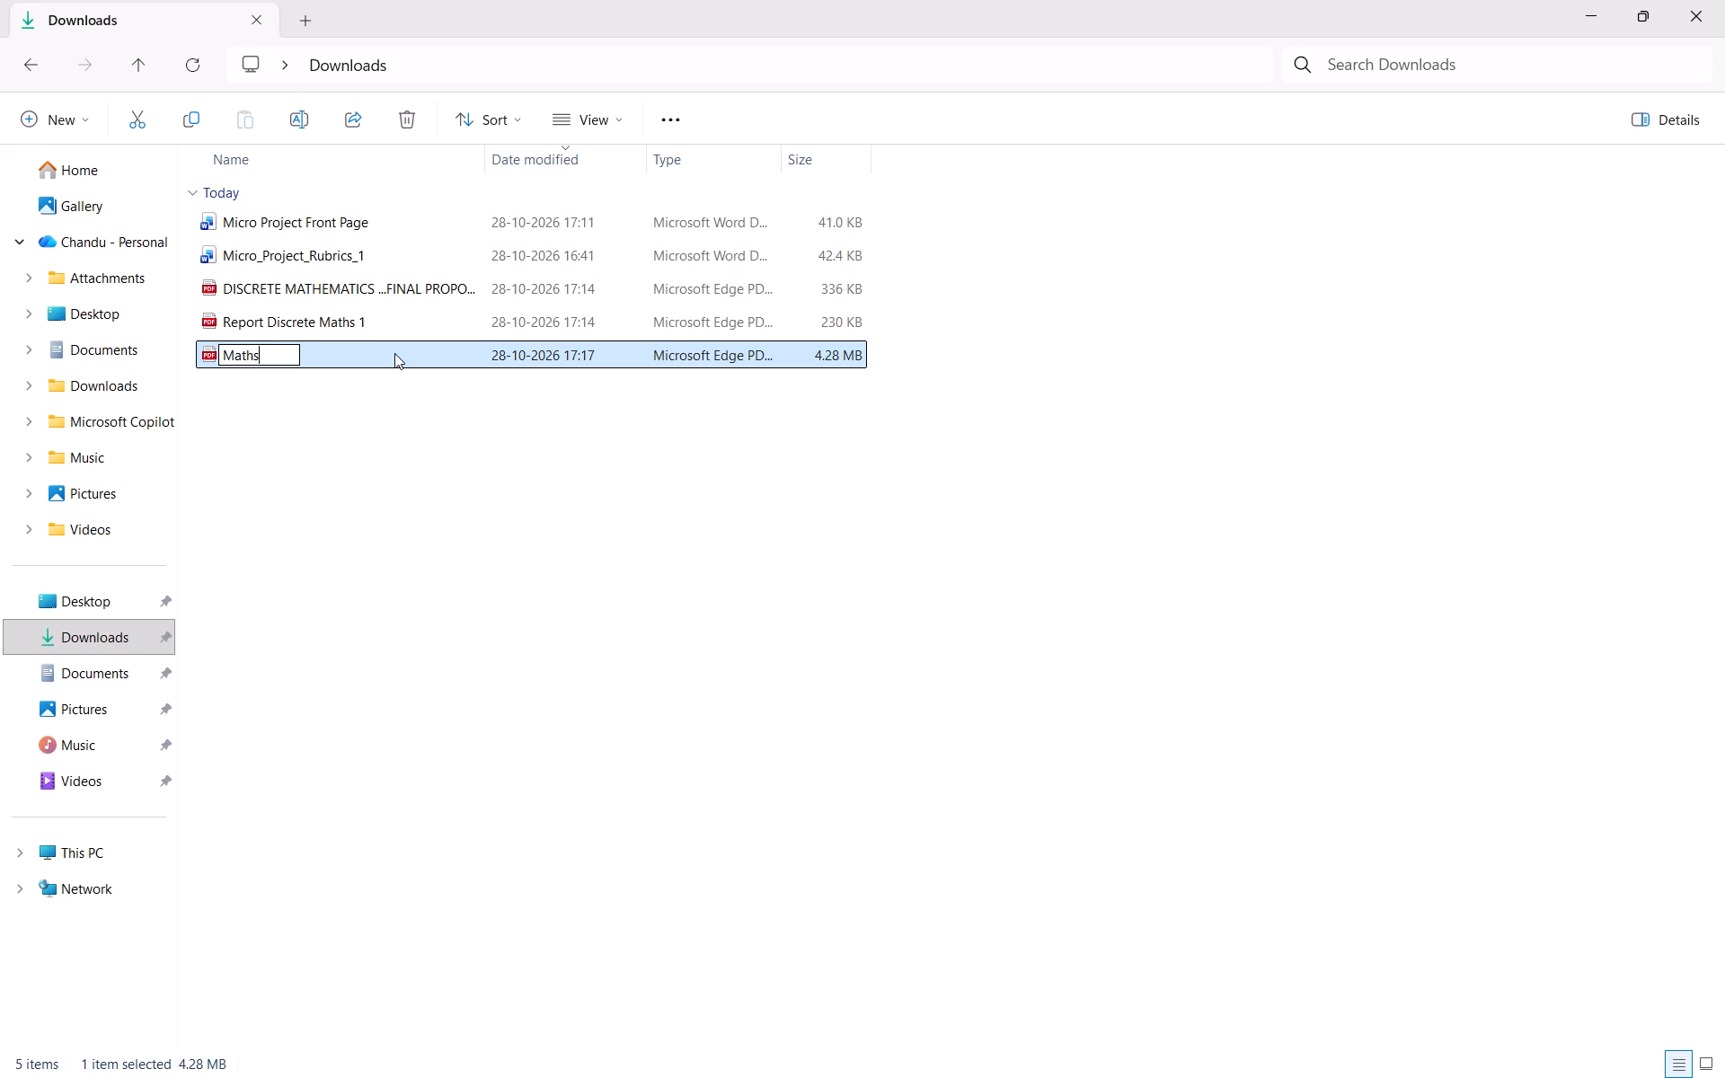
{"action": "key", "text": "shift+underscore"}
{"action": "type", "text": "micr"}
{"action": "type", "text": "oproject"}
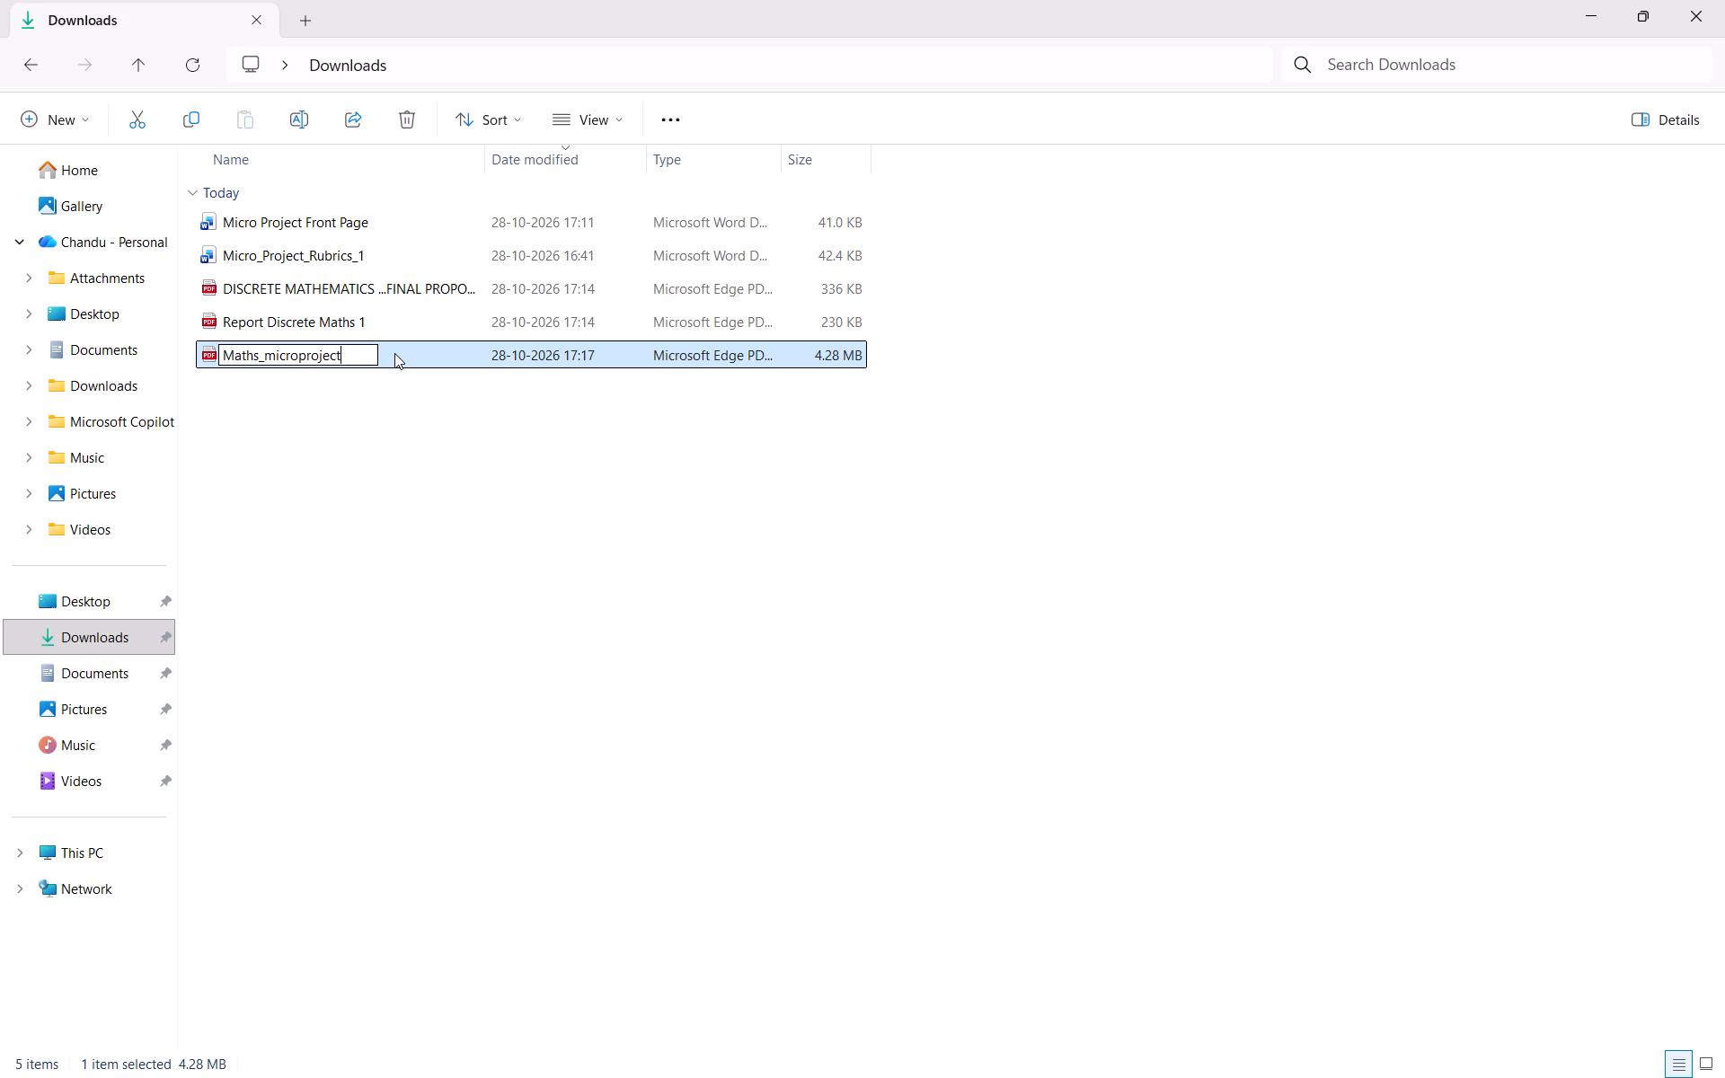
Extend the merged PDF's new file name to Maths_microproject_All_report.
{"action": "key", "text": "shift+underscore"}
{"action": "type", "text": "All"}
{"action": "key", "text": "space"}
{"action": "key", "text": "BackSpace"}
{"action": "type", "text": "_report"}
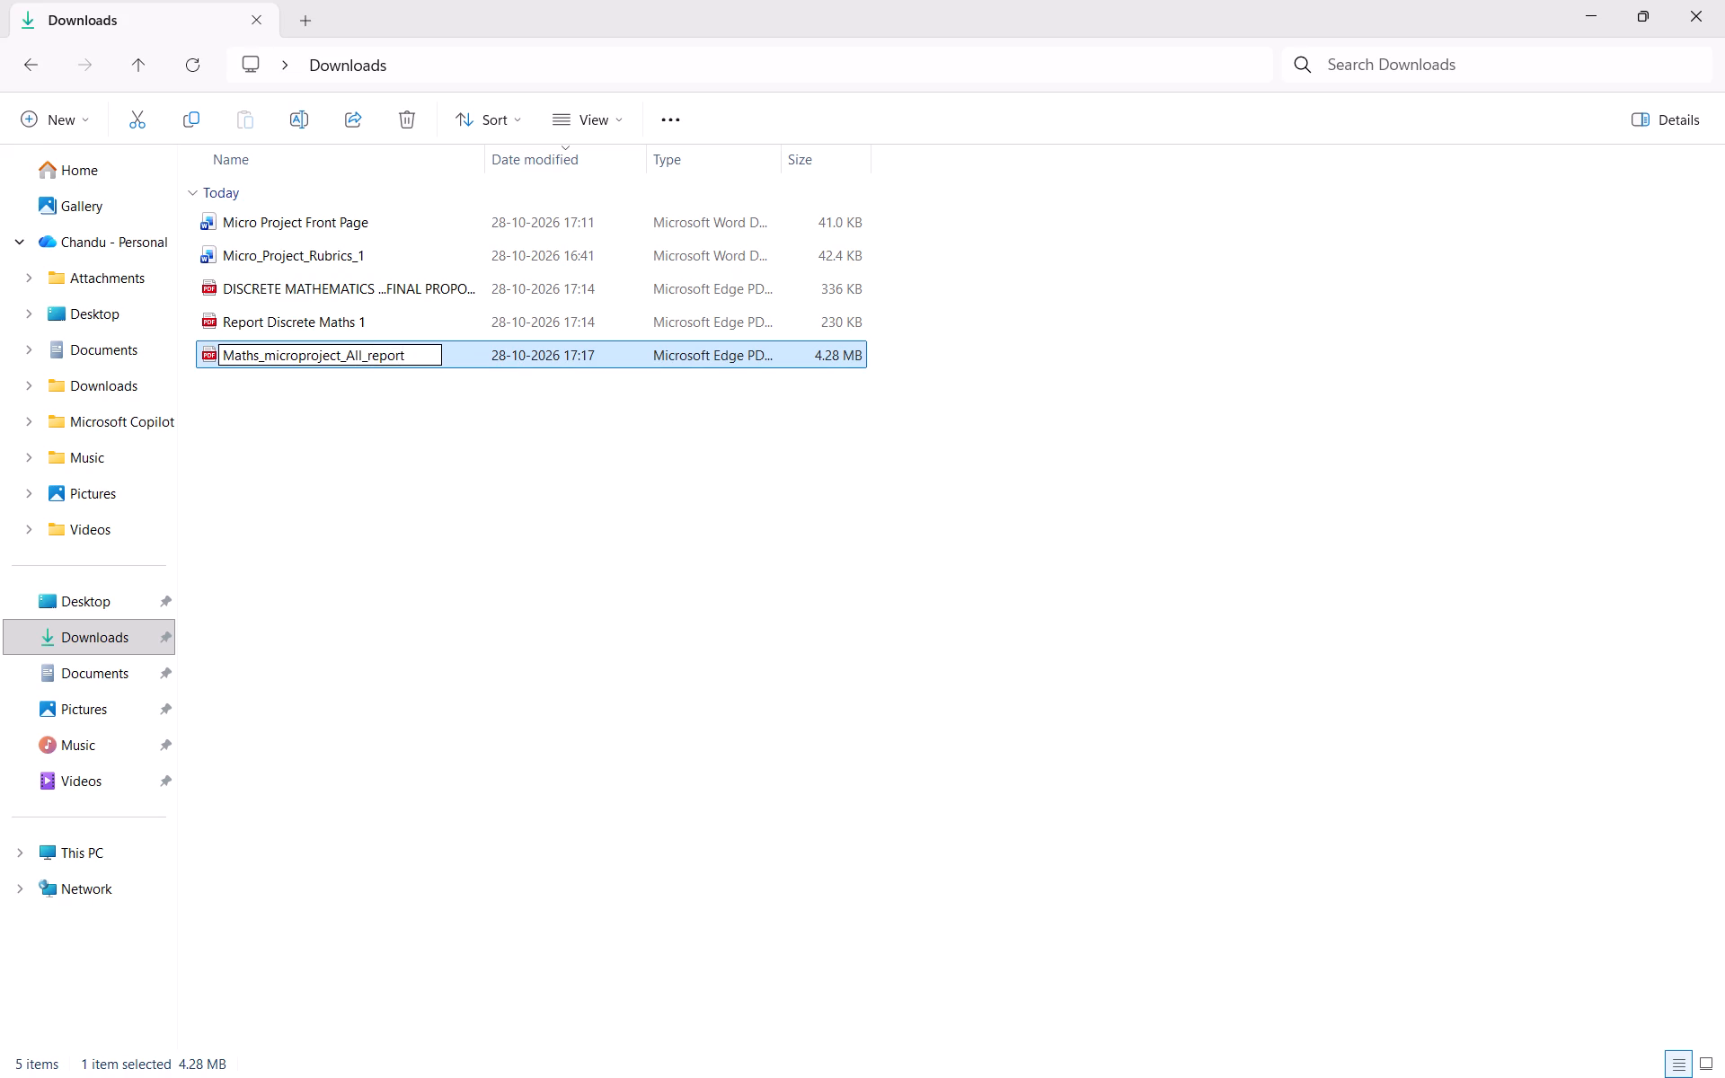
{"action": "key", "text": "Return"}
Open the Maths_microproject_All_report PDF and look through its pages, starting from the front page.
{"action": "double_click", "coordinate": [385, 356]}
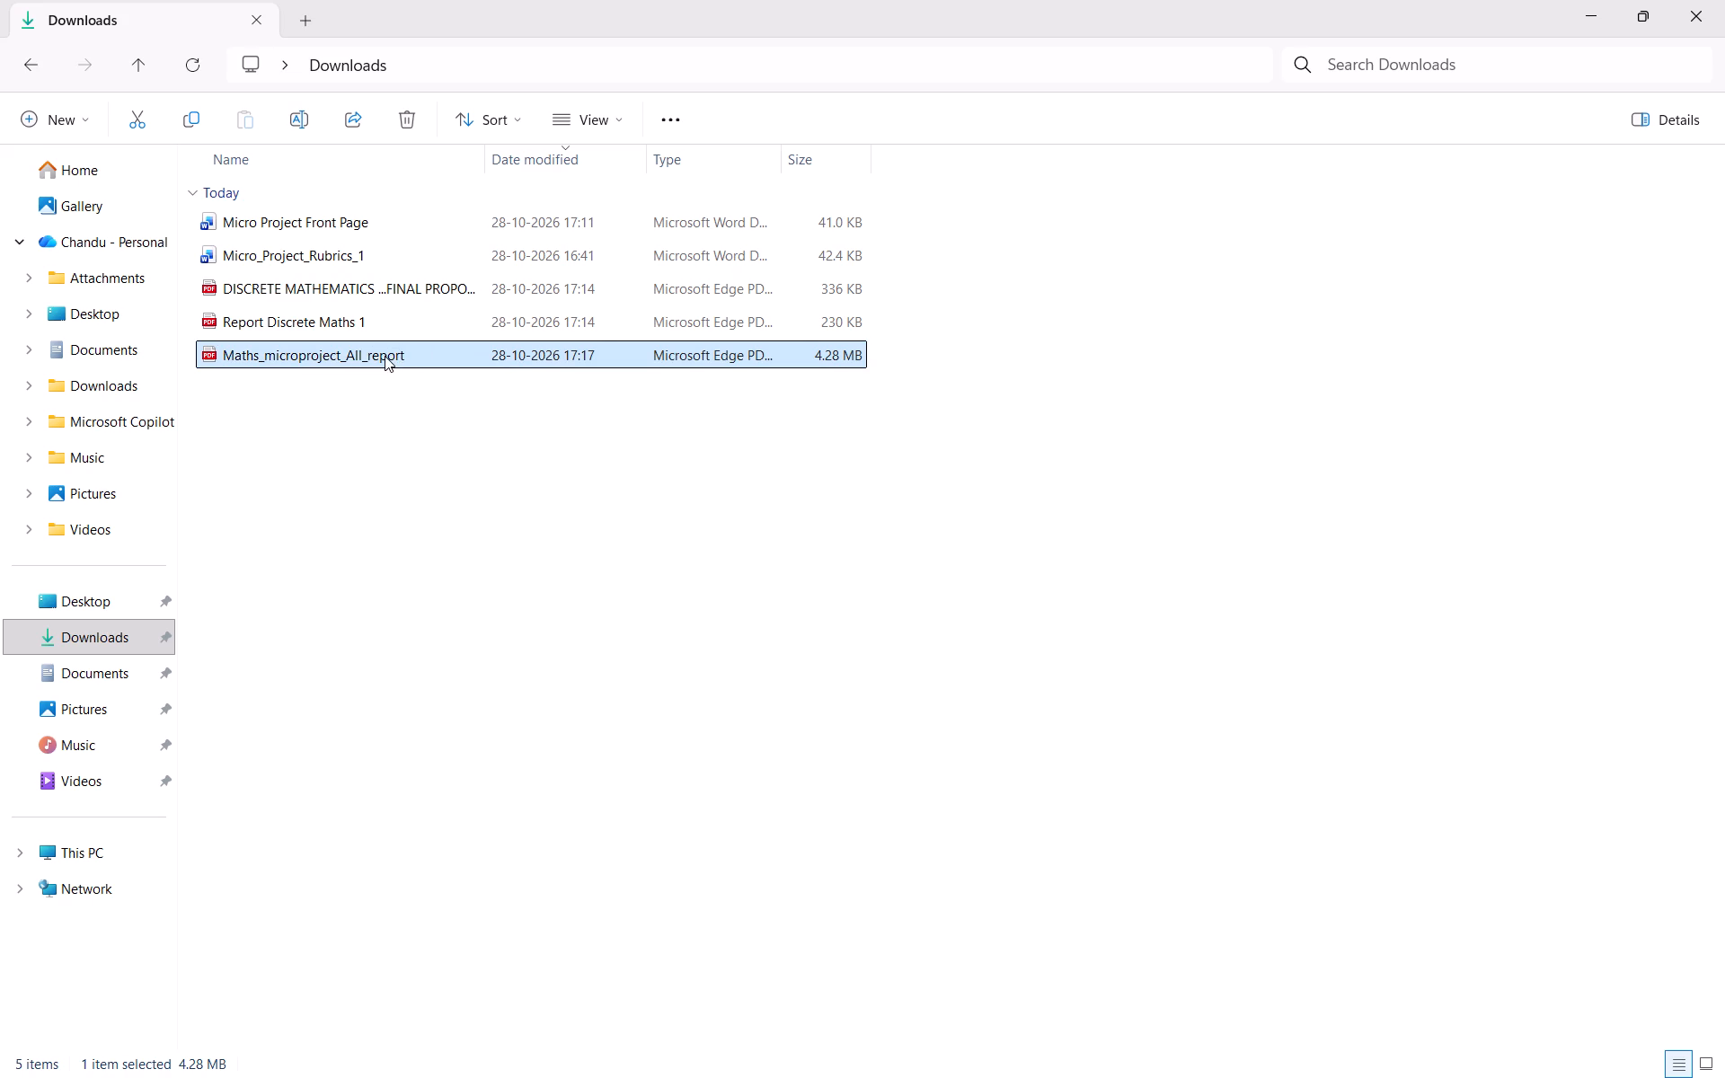
{"action": "scroll", "coordinate": [560, 488], "scroll_direction": "down", "scroll_amount": 1}
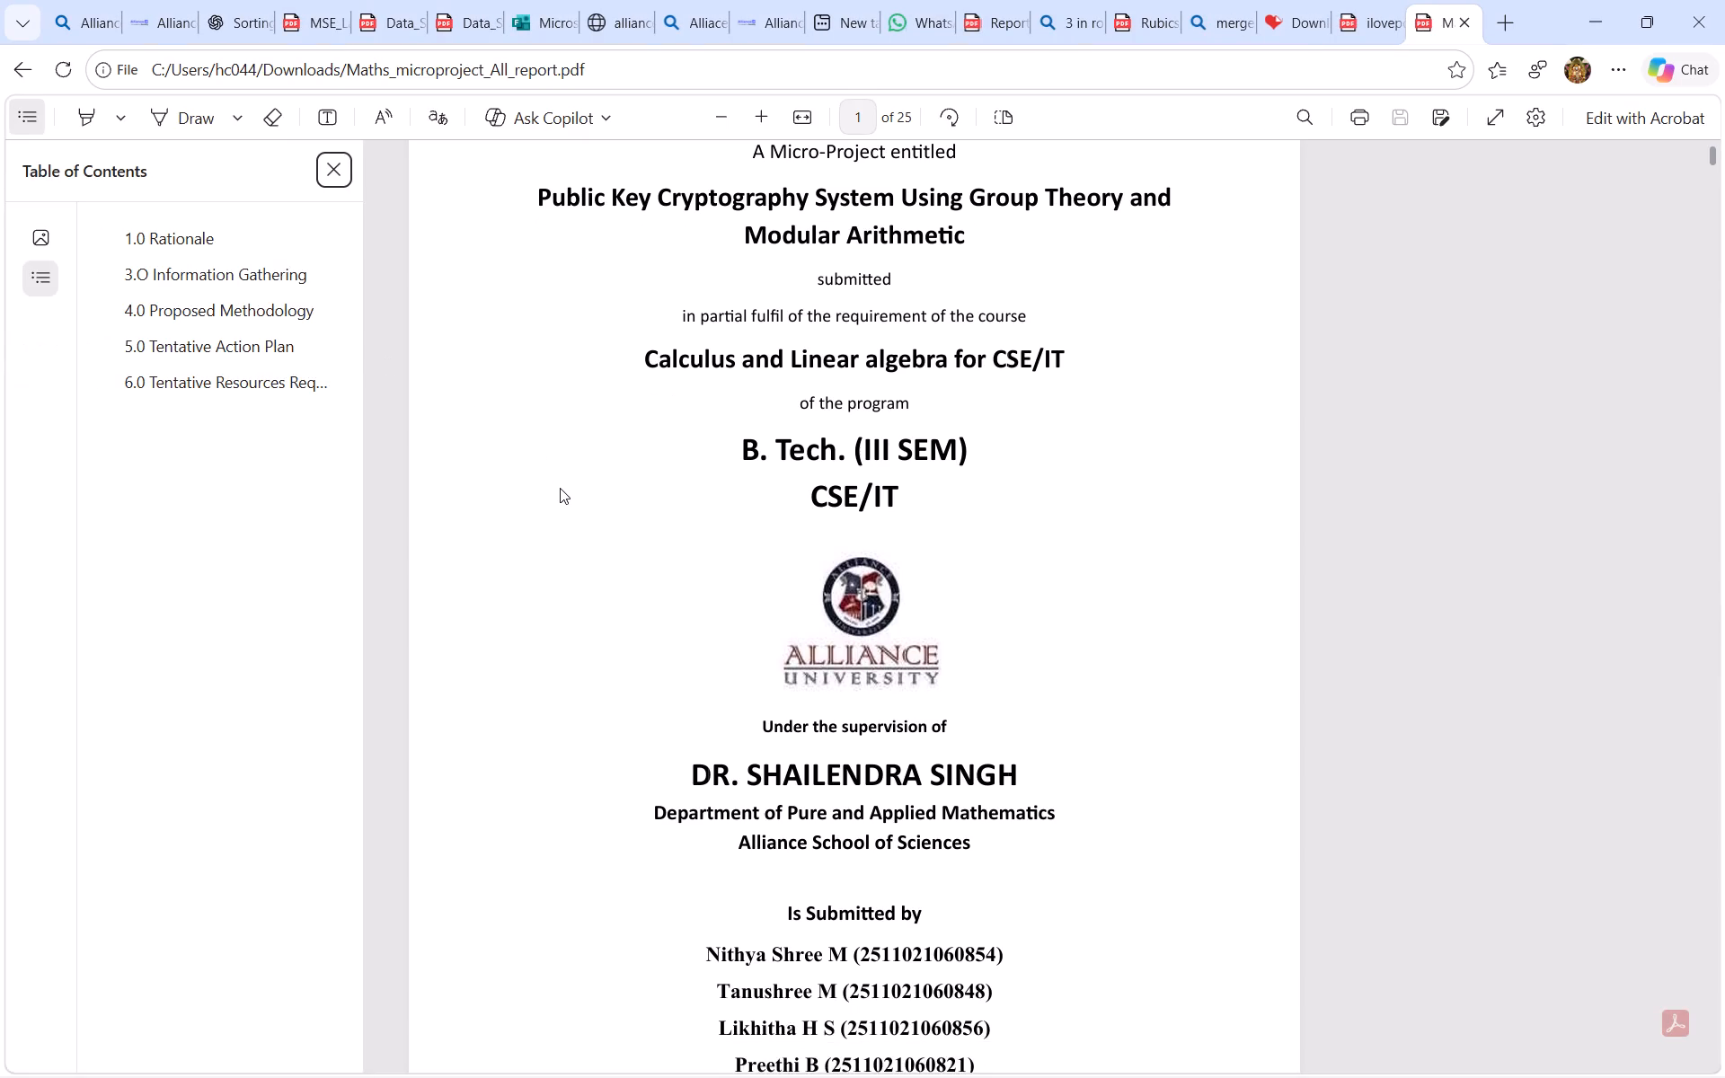
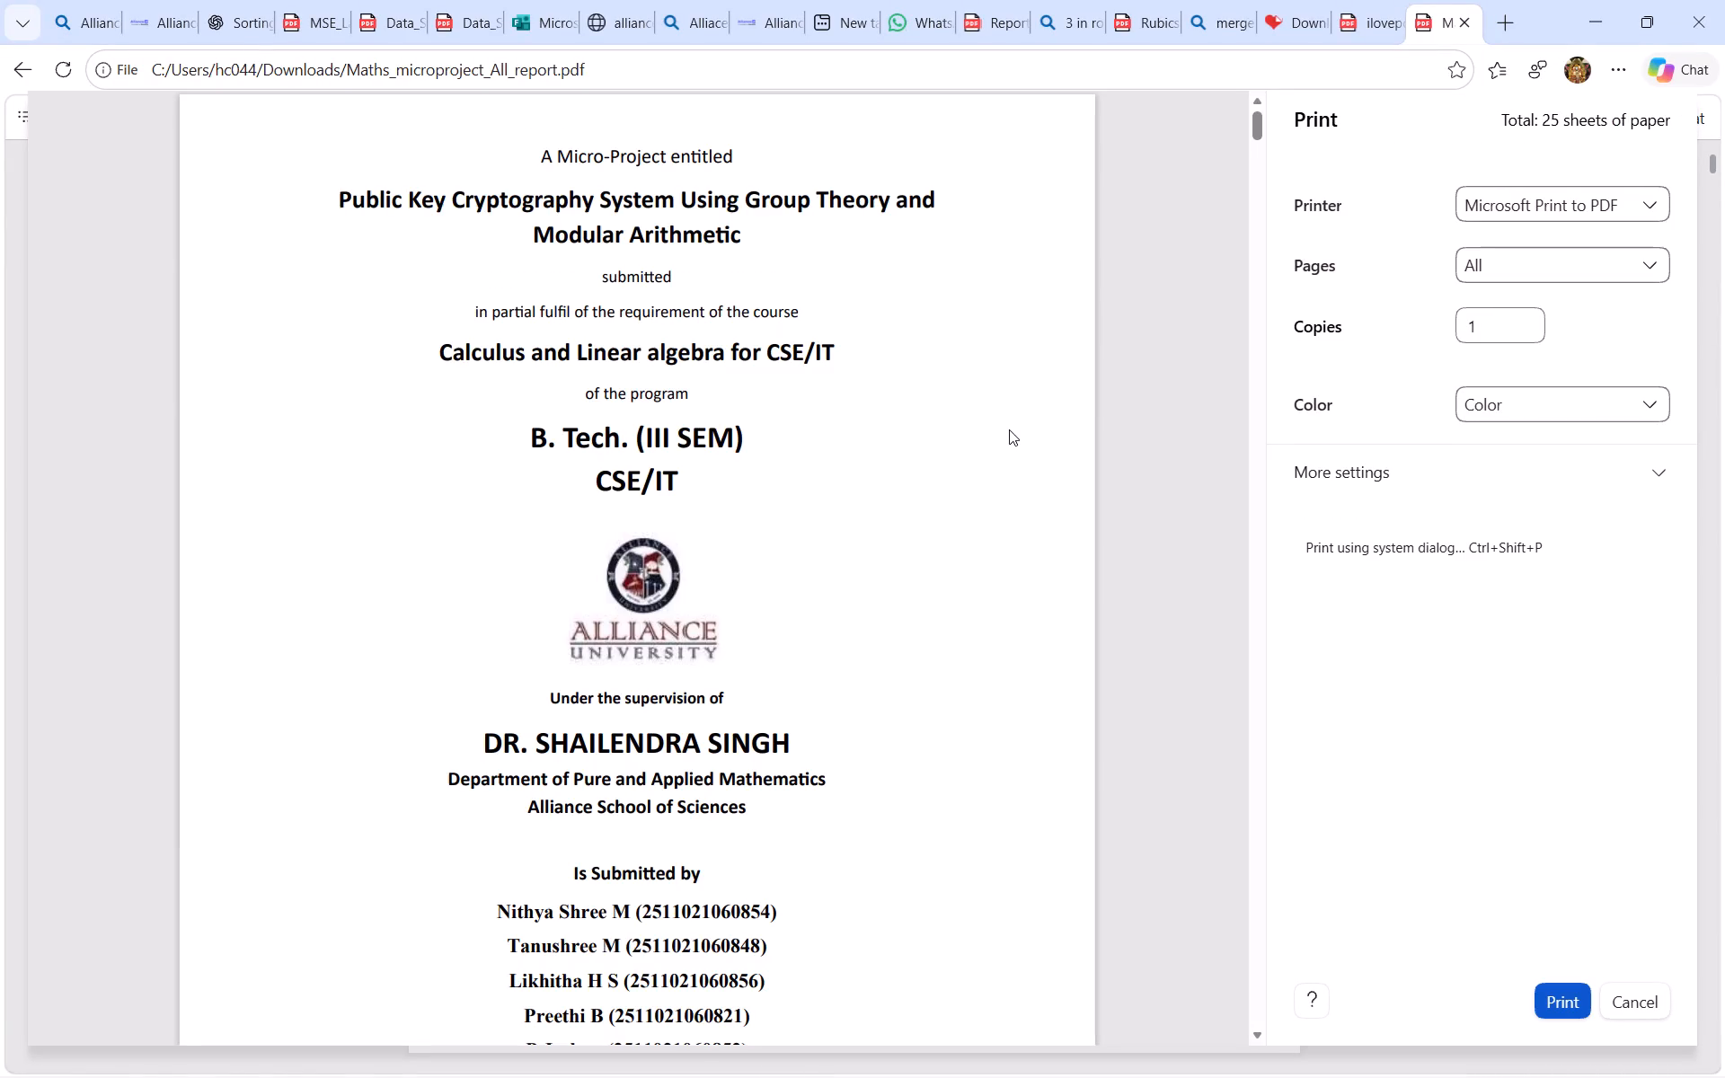
Look through the print preview and limit the print job to the custom page range 2-25, leaving out the front page.
{"action": "scroll", "coordinate": [1009, 429], "scroll_direction": "down", "scroll_amount": 20}
{"action": "scroll", "coordinate": [1009, 429], "scroll_direction": "down", "scroll_amount": 20}
{"action": "scroll", "coordinate": [1009, 429], "scroll_direction": "down", "scroll_amount": 20}
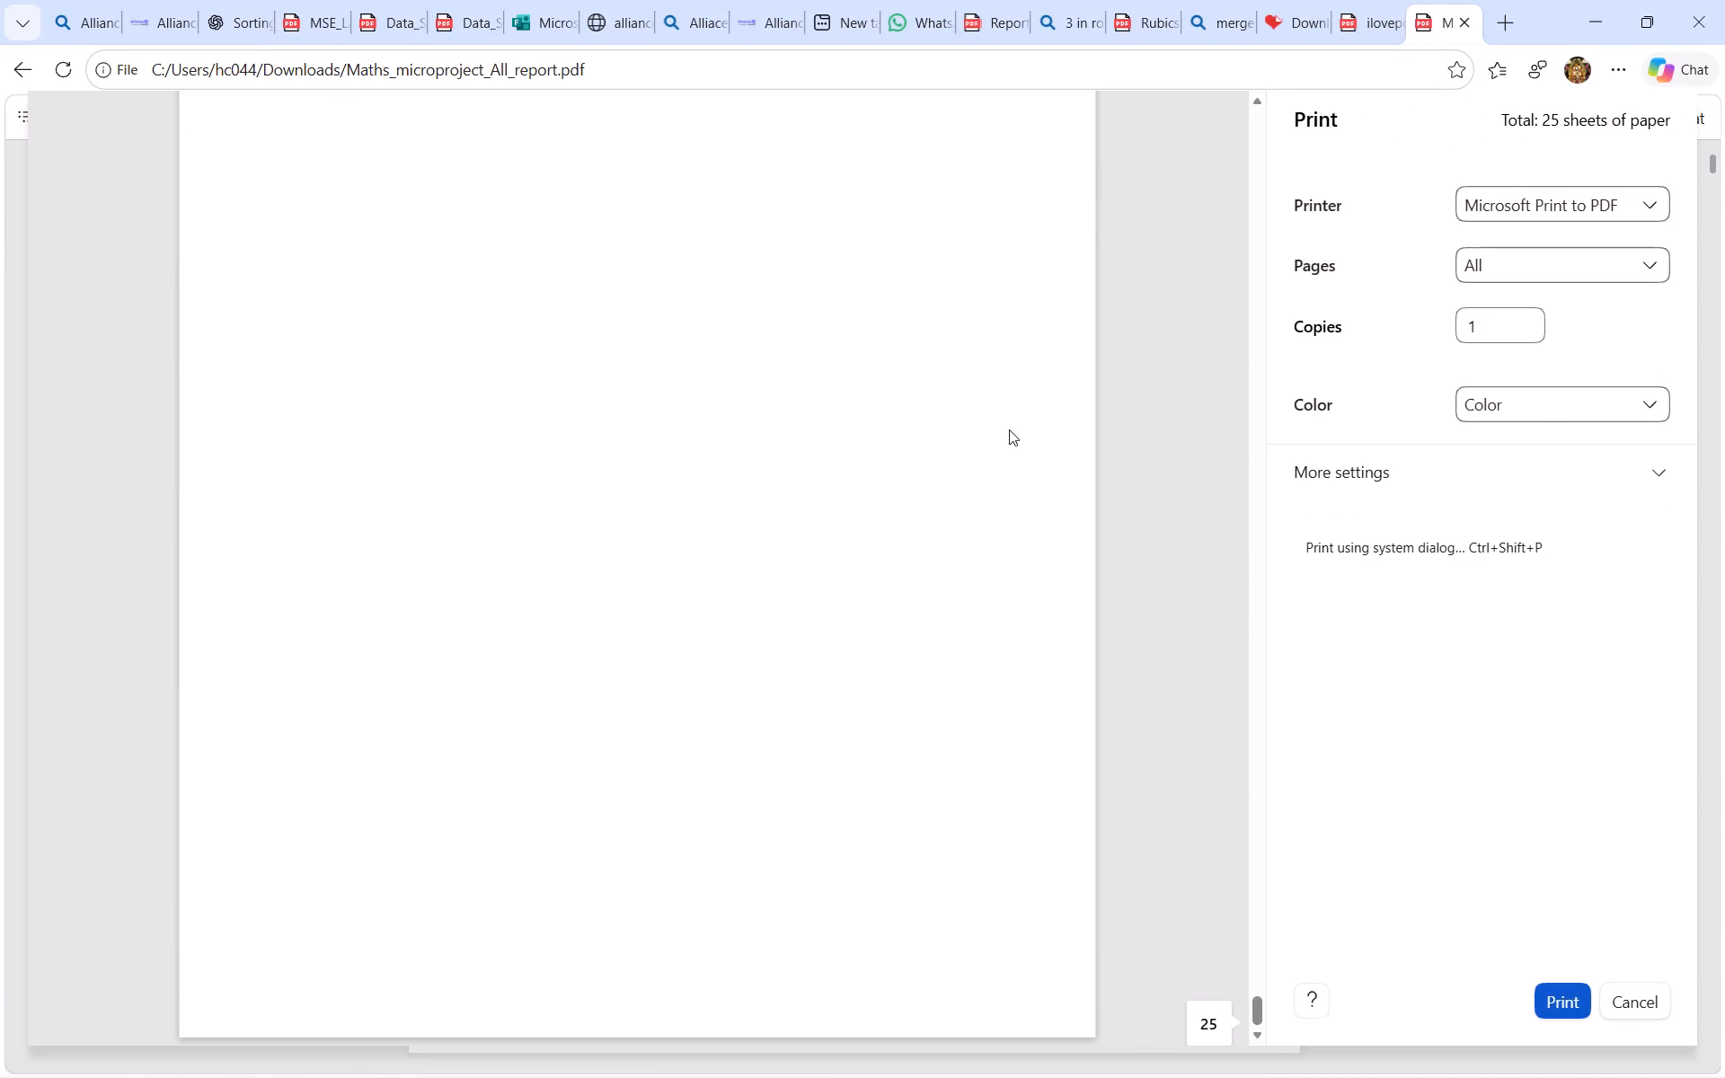
{"action": "scroll", "coordinate": [1009, 429], "scroll_direction": "up", "scroll_amount": 20}
{"action": "scroll", "coordinate": [1009, 429], "scroll_direction": "up", "scroll_amount": 5}
{"action": "scroll", "coordinate": [1009, 429], "scroll_direction": "up", "scroll_amount": 16}
{"action": "scroll", "coordinate": [1009, 429], "scroll_direction": "up", "scroll_amount": 11}
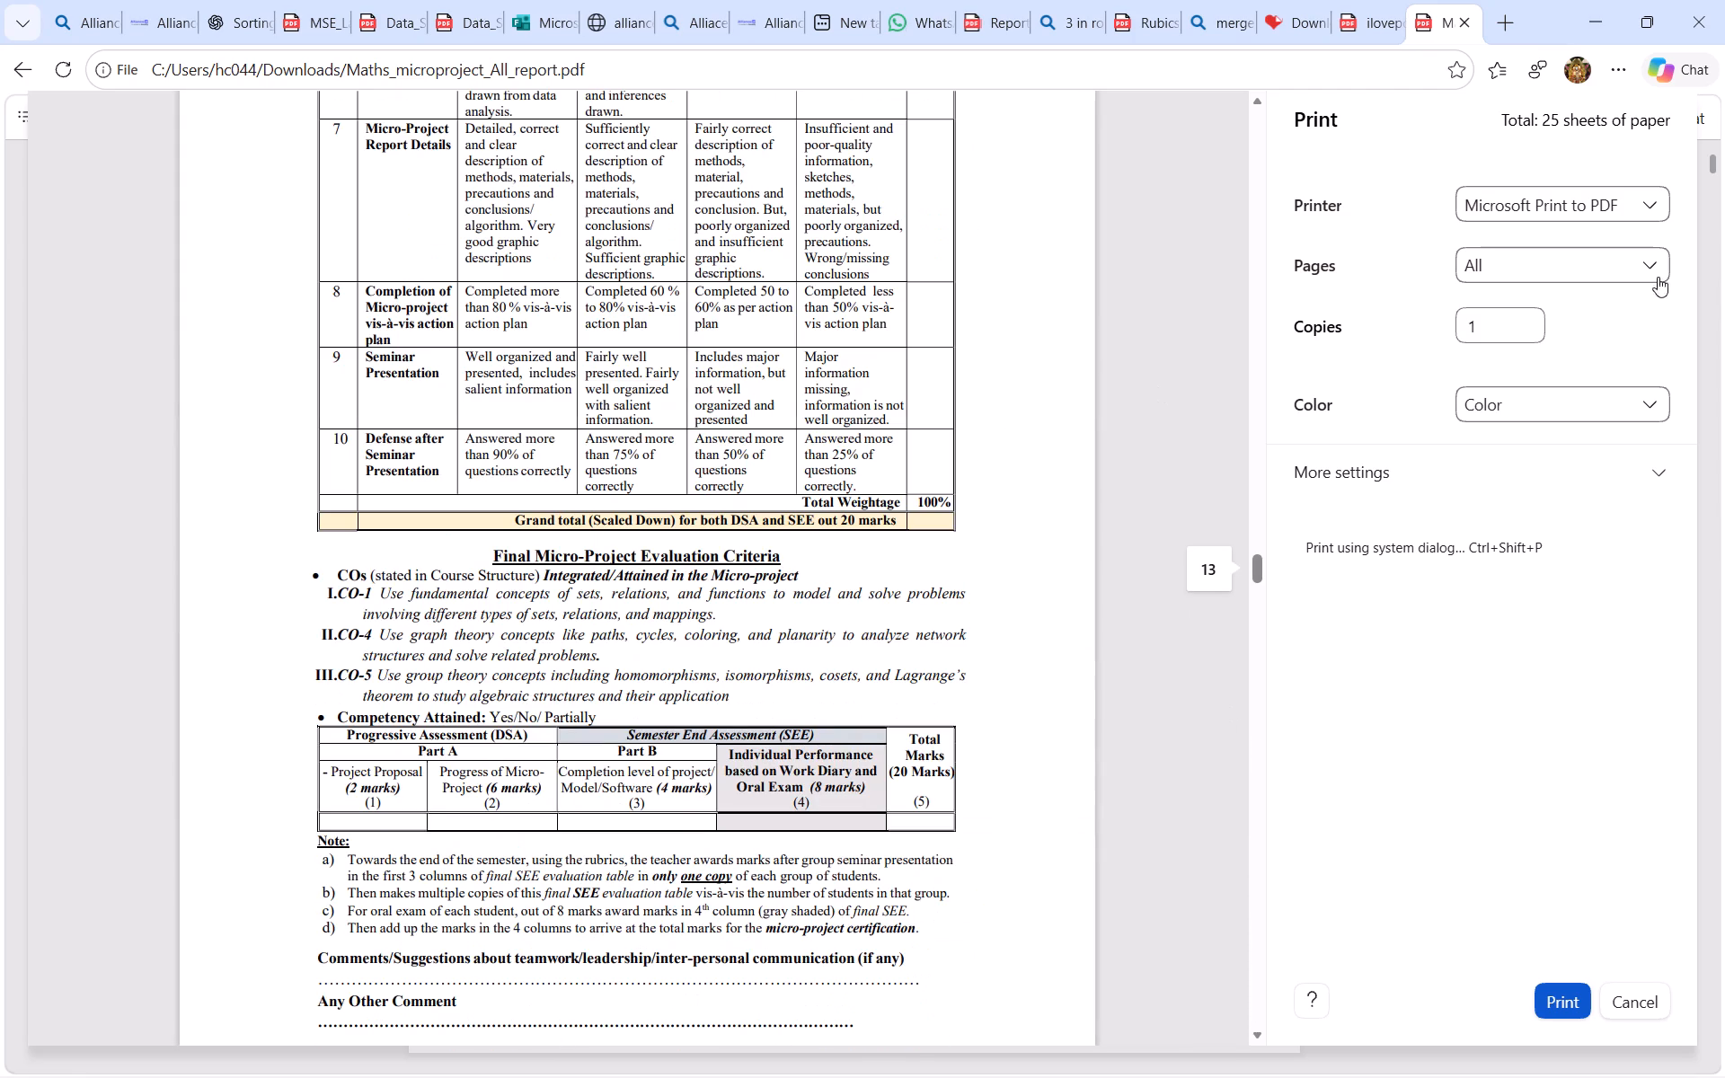
{"action": "left_click", "coordinate": [1623, 219]}
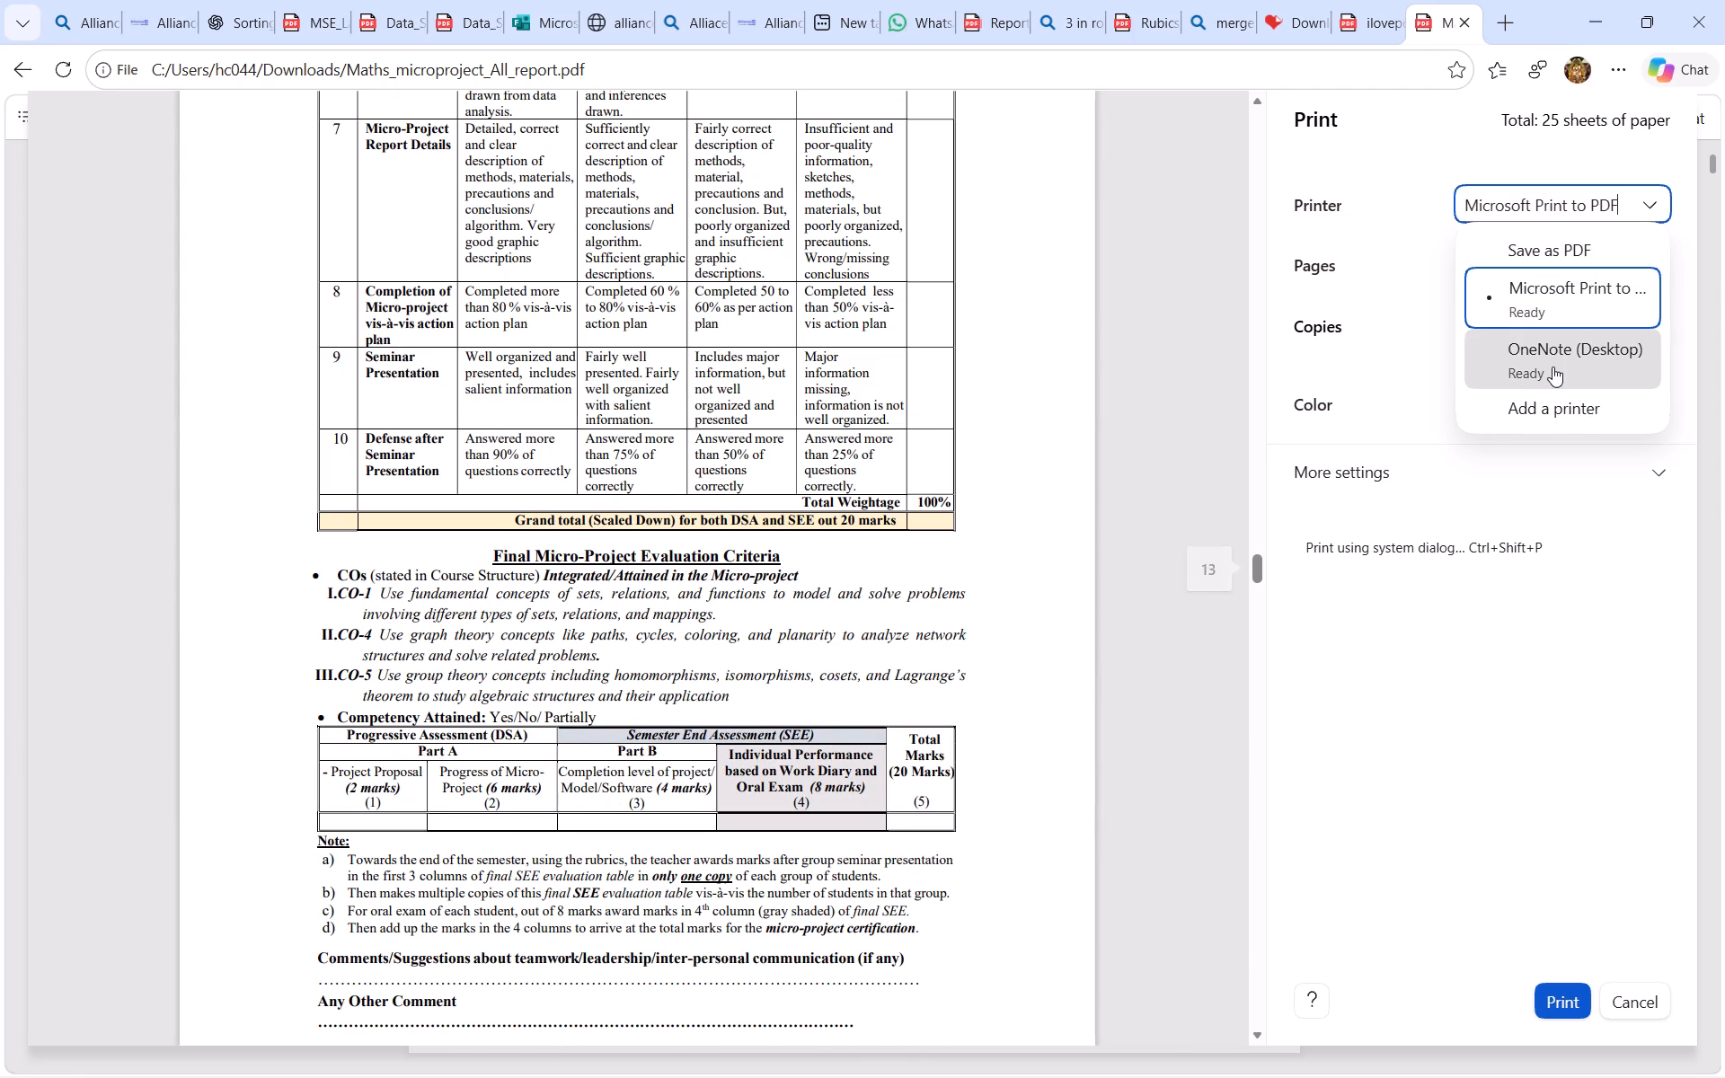
{"action": "left_click", "coordinate": [1426, 265]}
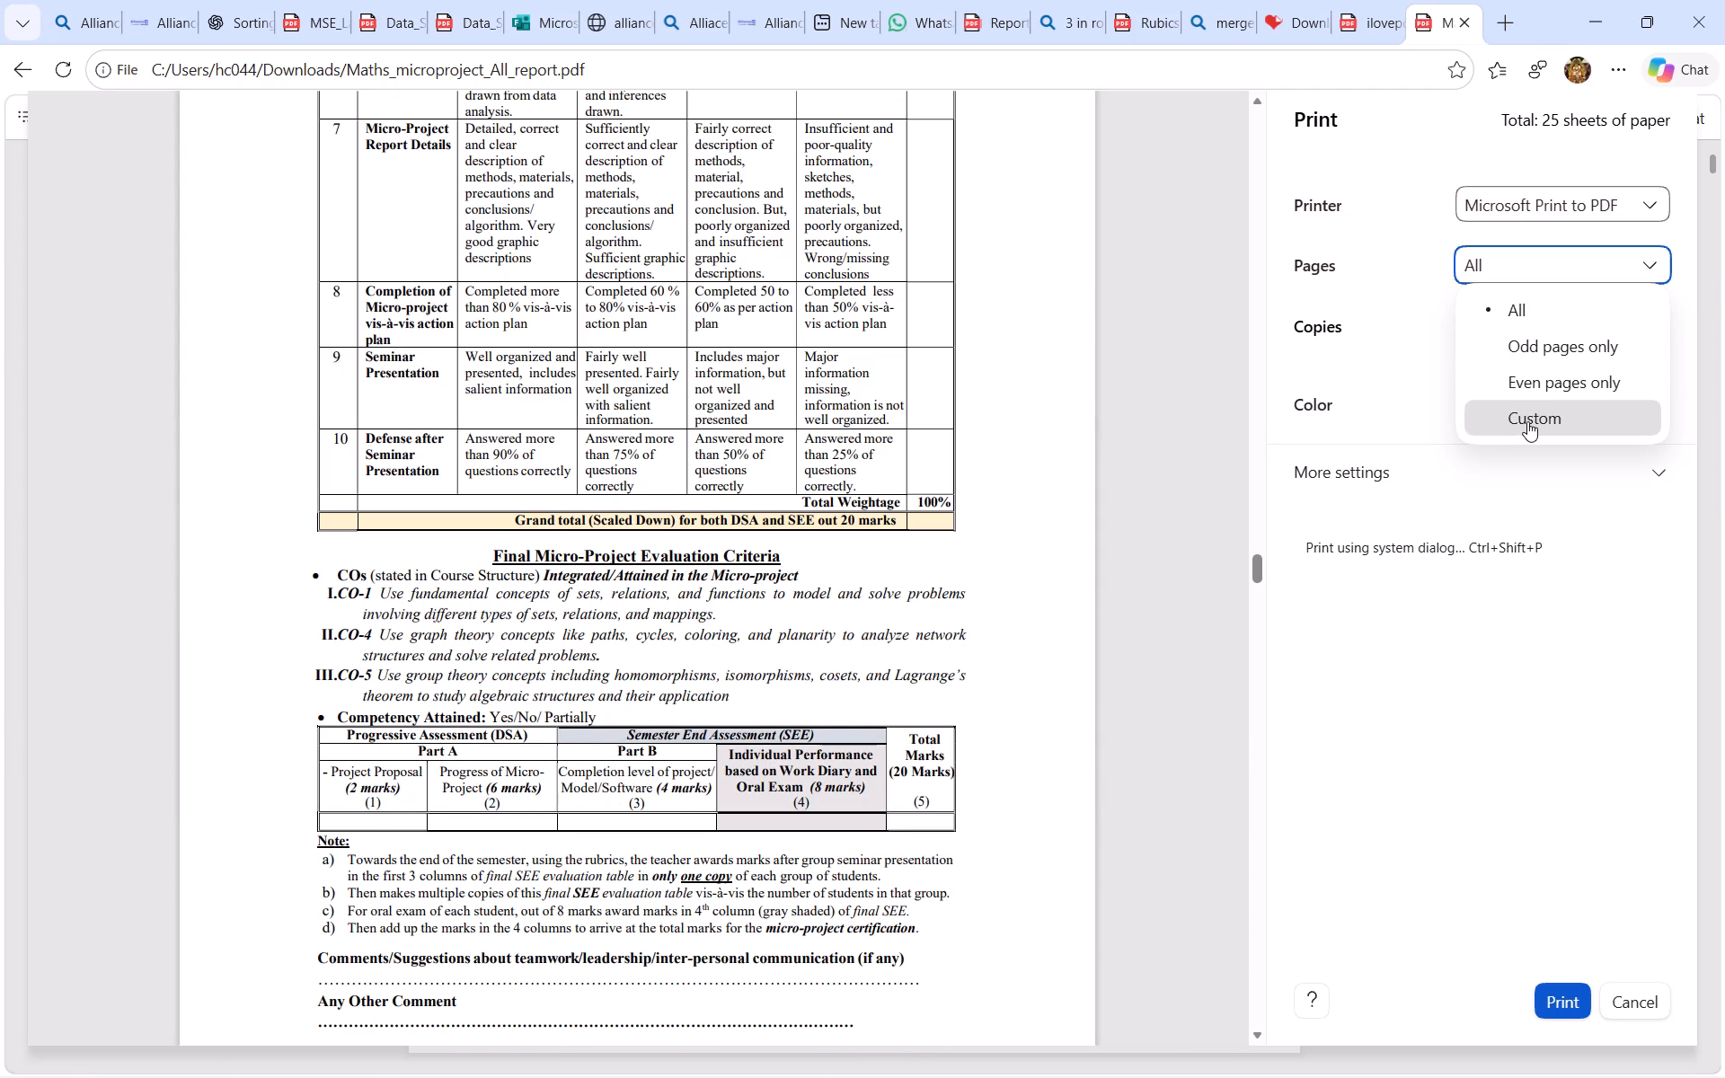
{"action": "left_click", "coordinate": [1525, 425]}
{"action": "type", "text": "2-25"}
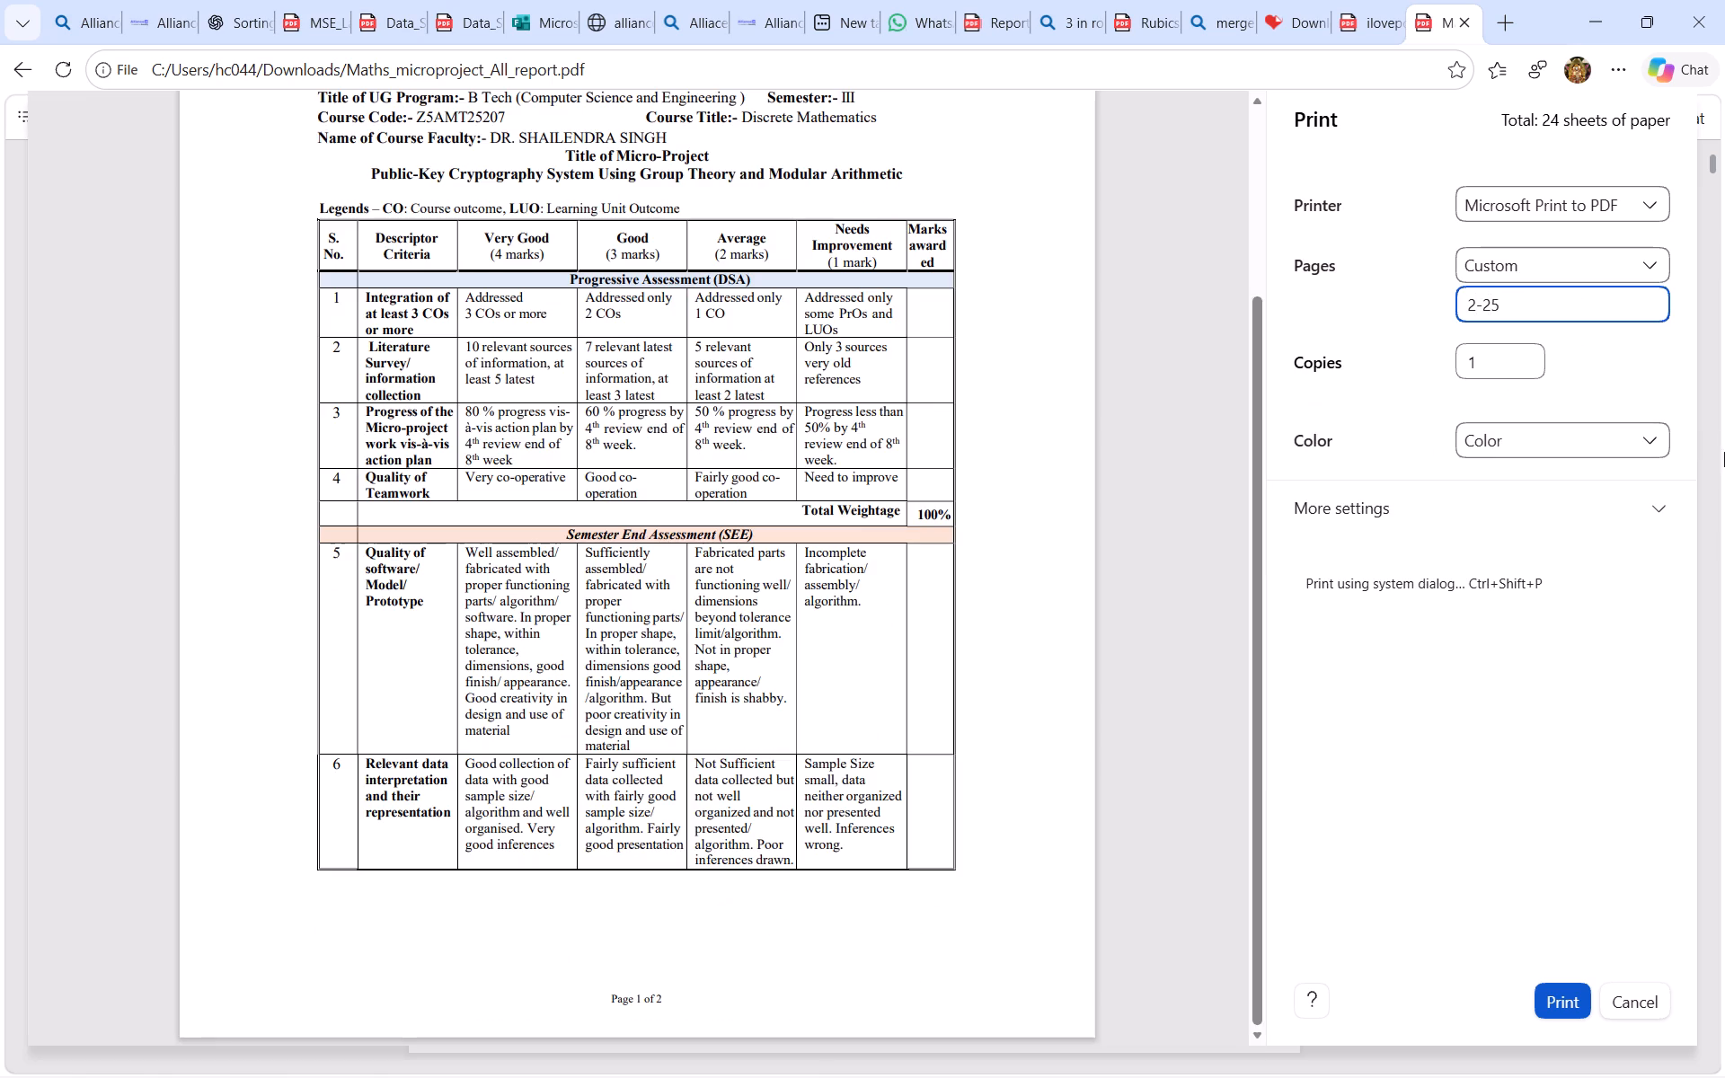
{"action": "scroll", "coordinate": [1032, 404], "scroll_direction": "up", "scroll_amount": 20}
{"action": "scroll", "coordinate": [1032, 404], "scroll_direction": "up", "scroll_amount": 4}
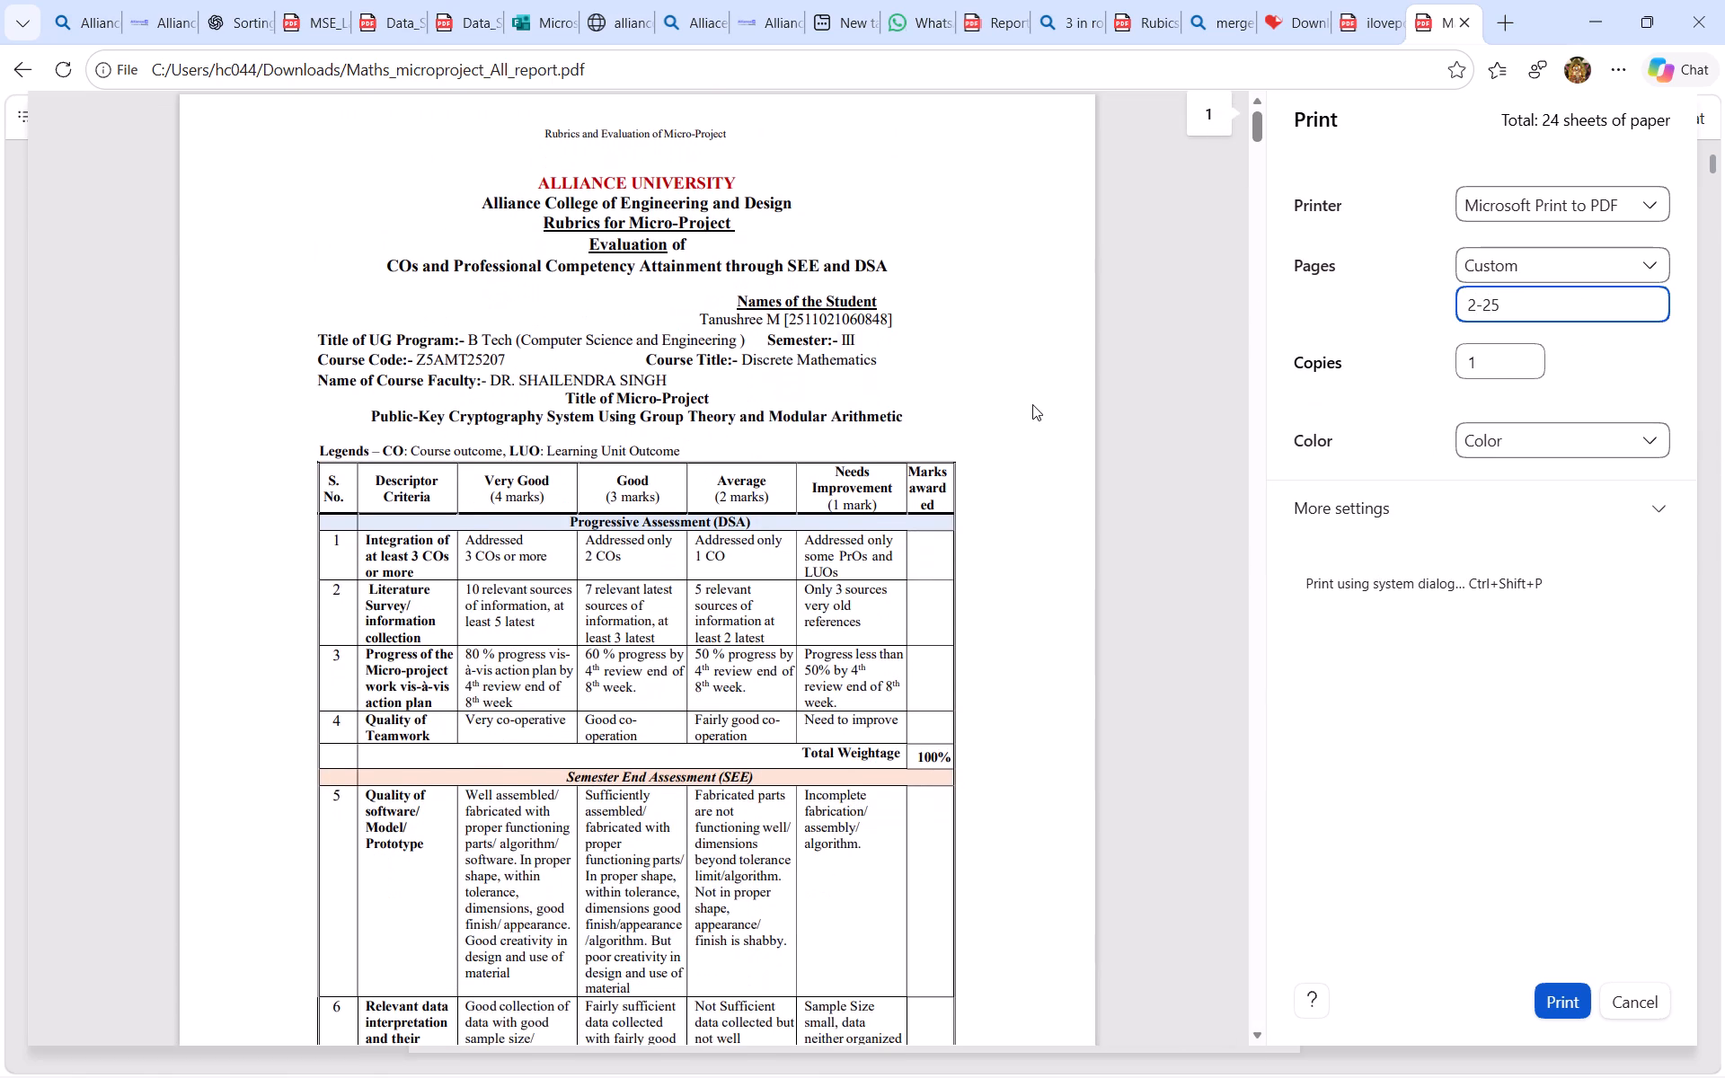
Print the selected pages to PDF and save the output in the Downloads folder as ALL.
{"action": "left_click", "coordinate": [1562, 995]}
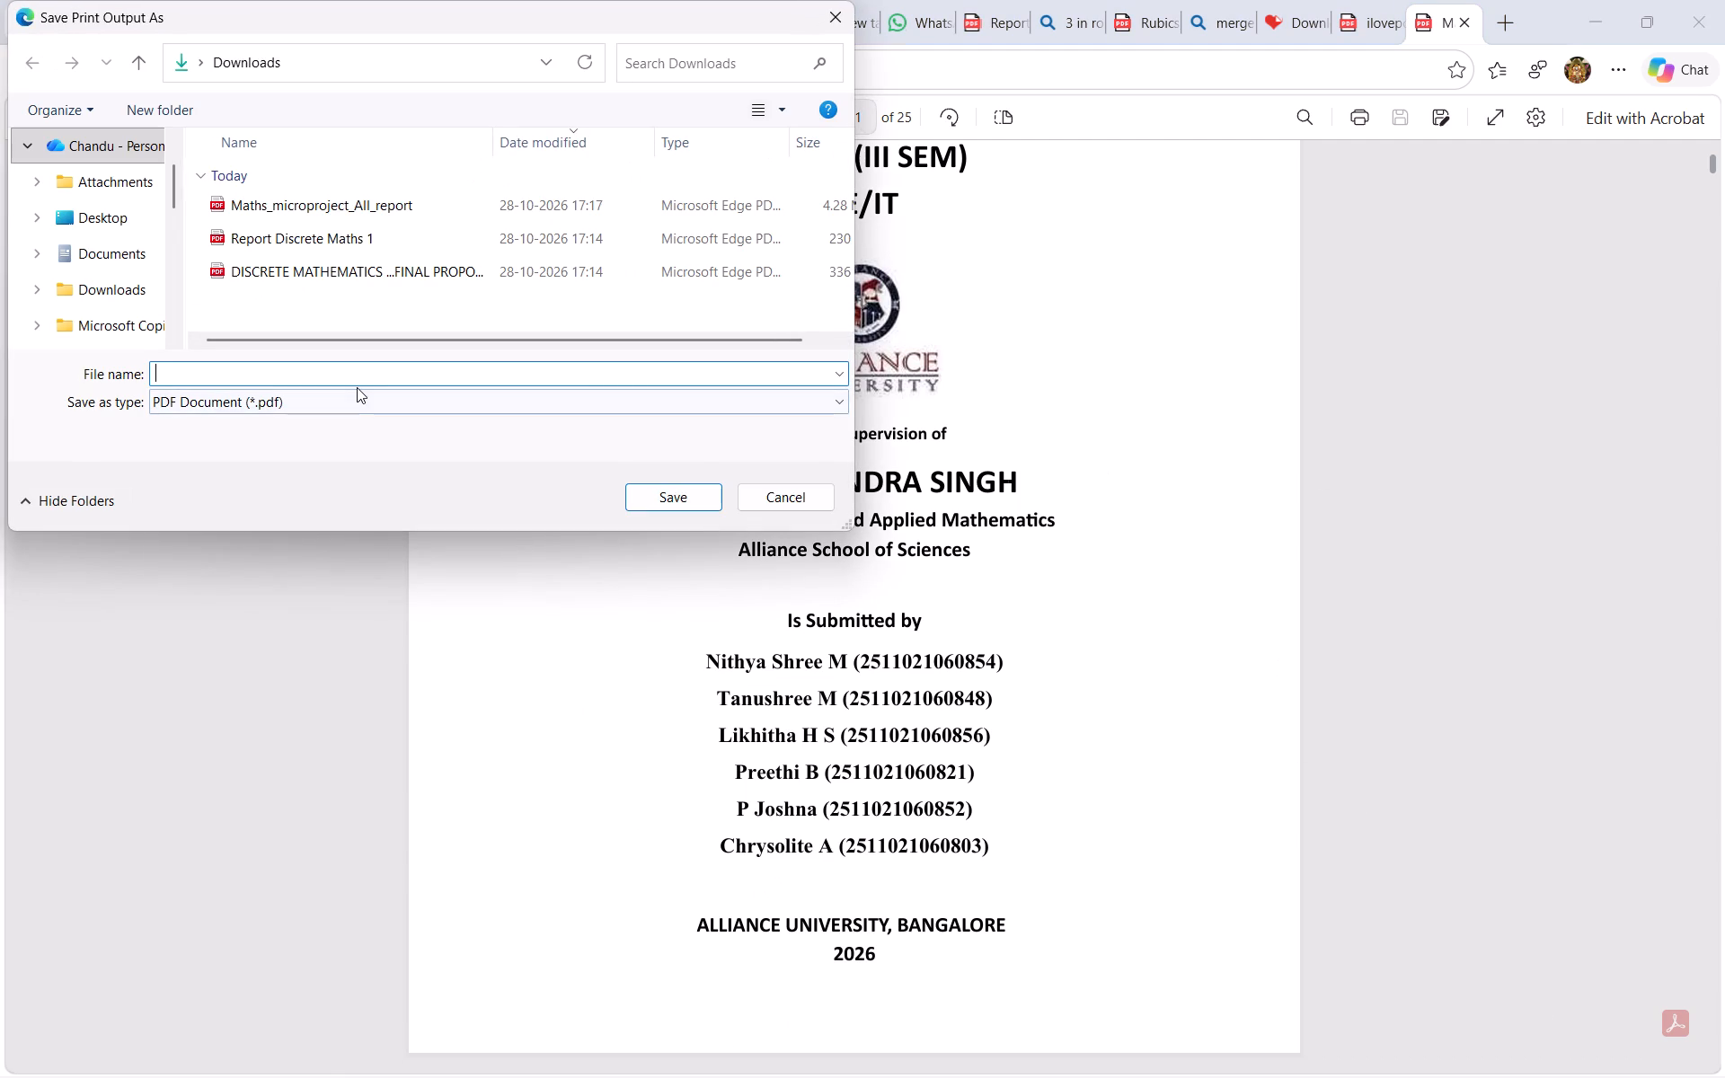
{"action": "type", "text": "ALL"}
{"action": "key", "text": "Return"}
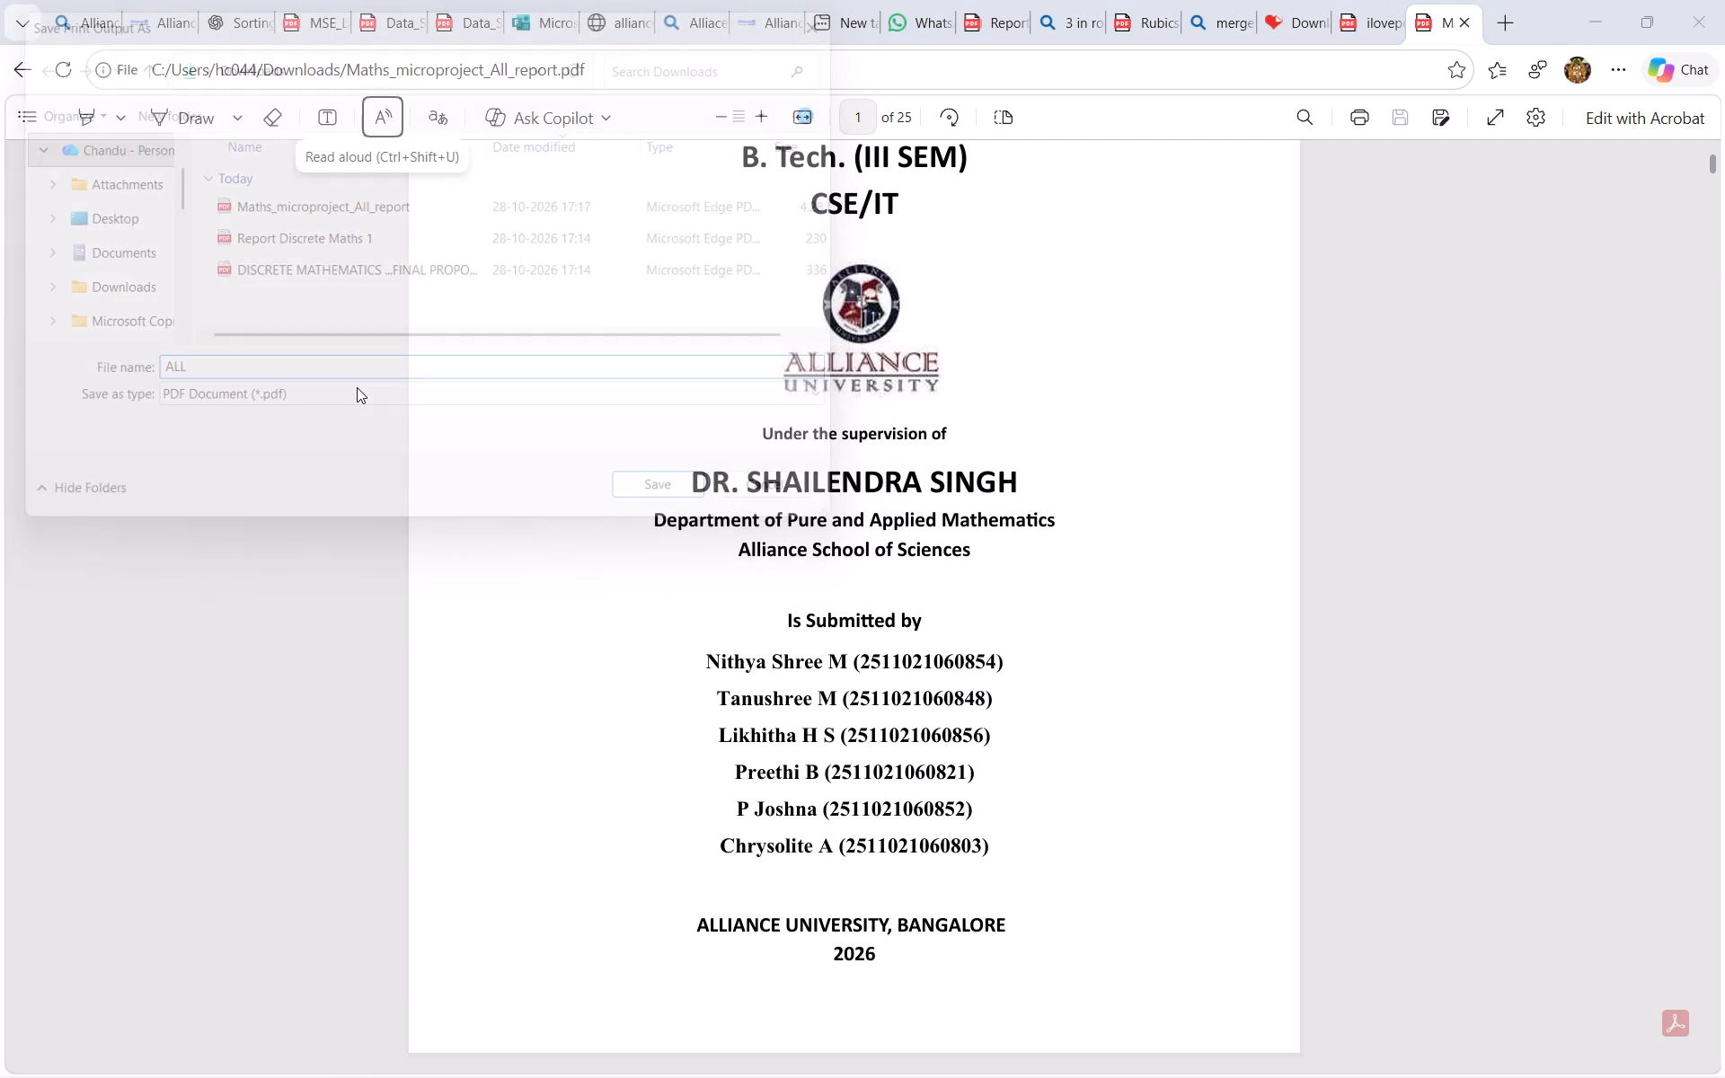
Close the browser tab holding the ilovepdf PDF, keeping Maths_microproject_All_report open.
{"action": "left_click", "coordinate": [1391, 9]}
{"action": "left_click", "coordinate": [1387, 20]}
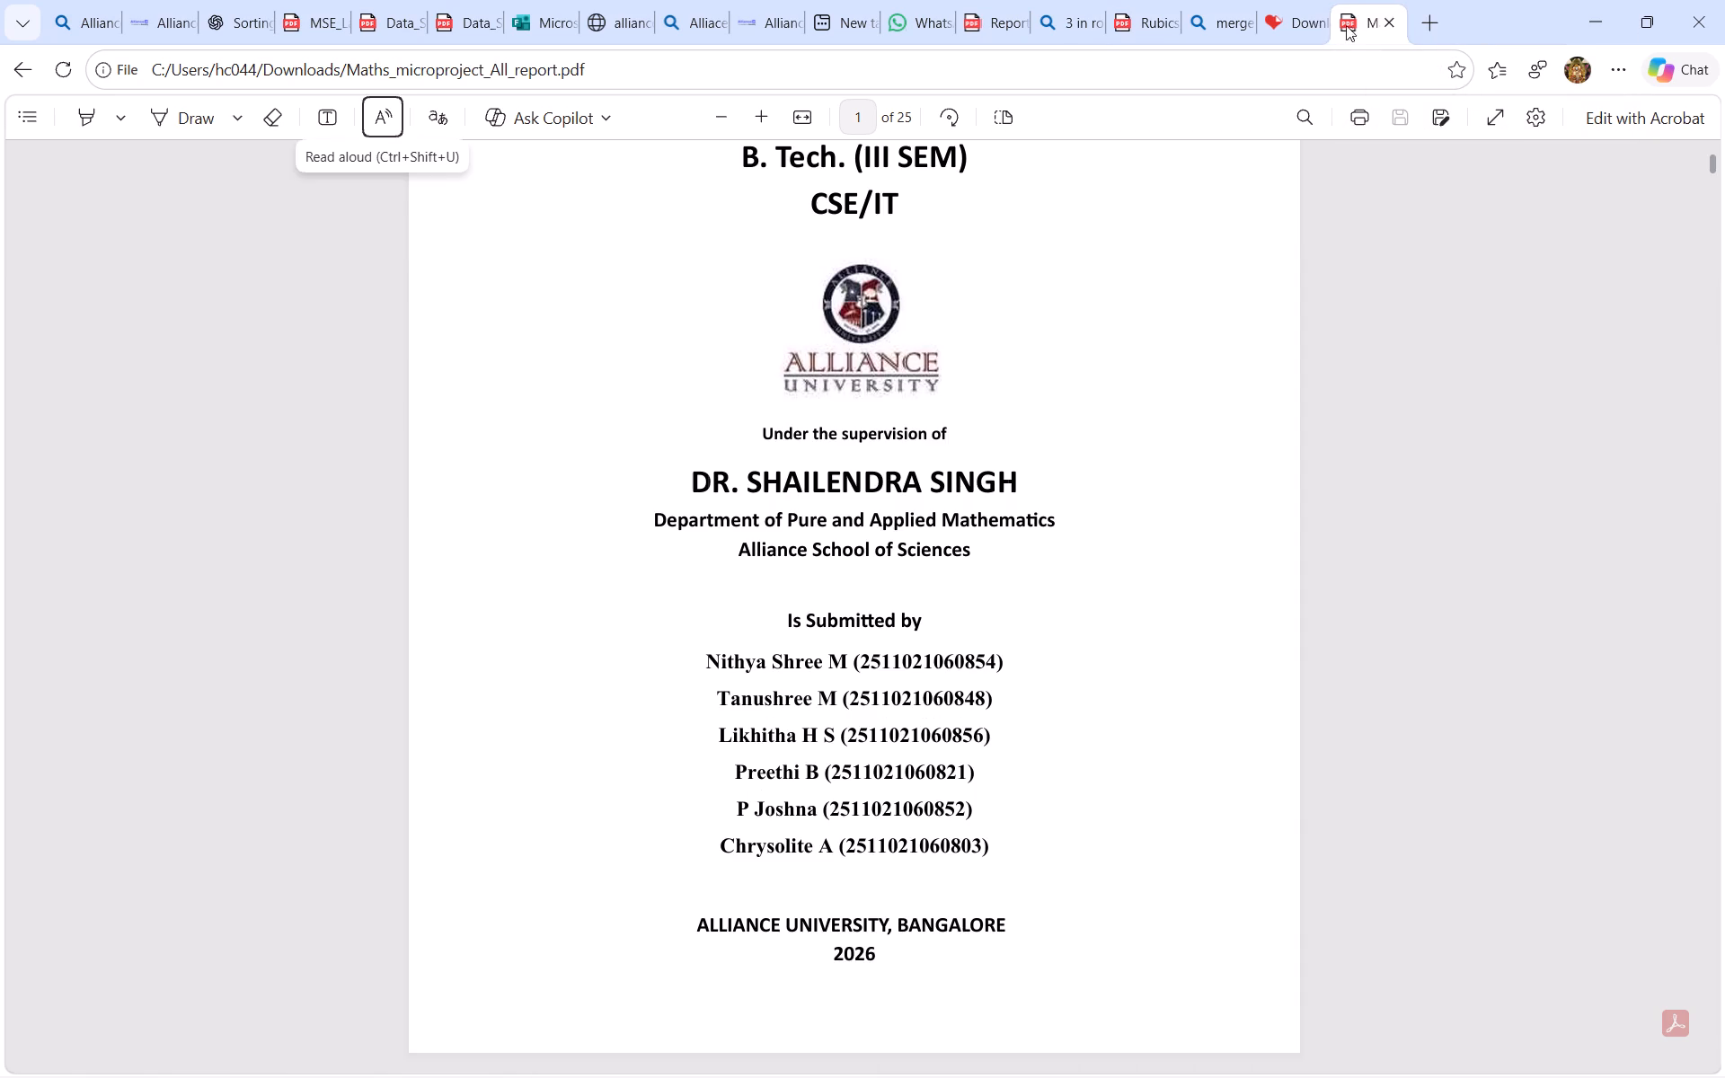
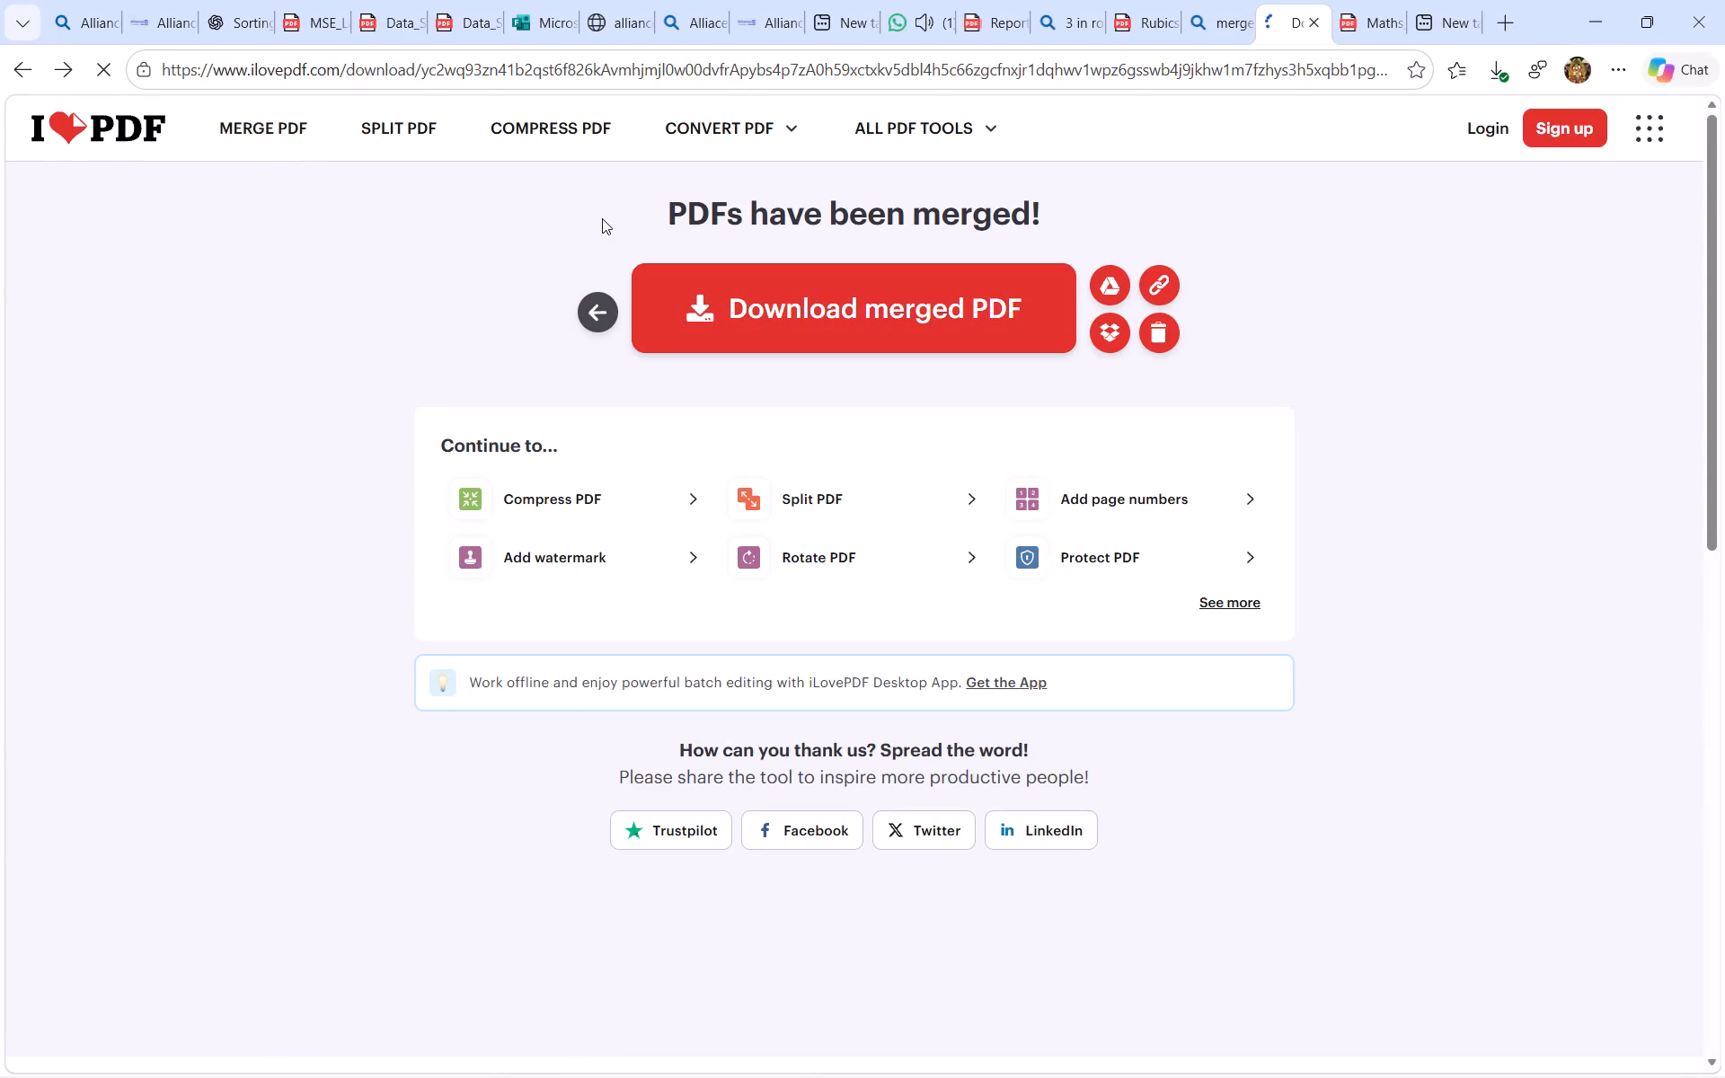
Start a new PDF merge and load the rubics and ALL PDFs from the Downloads folder.
{"action": "left_click", "coordinate": [604, 307]}
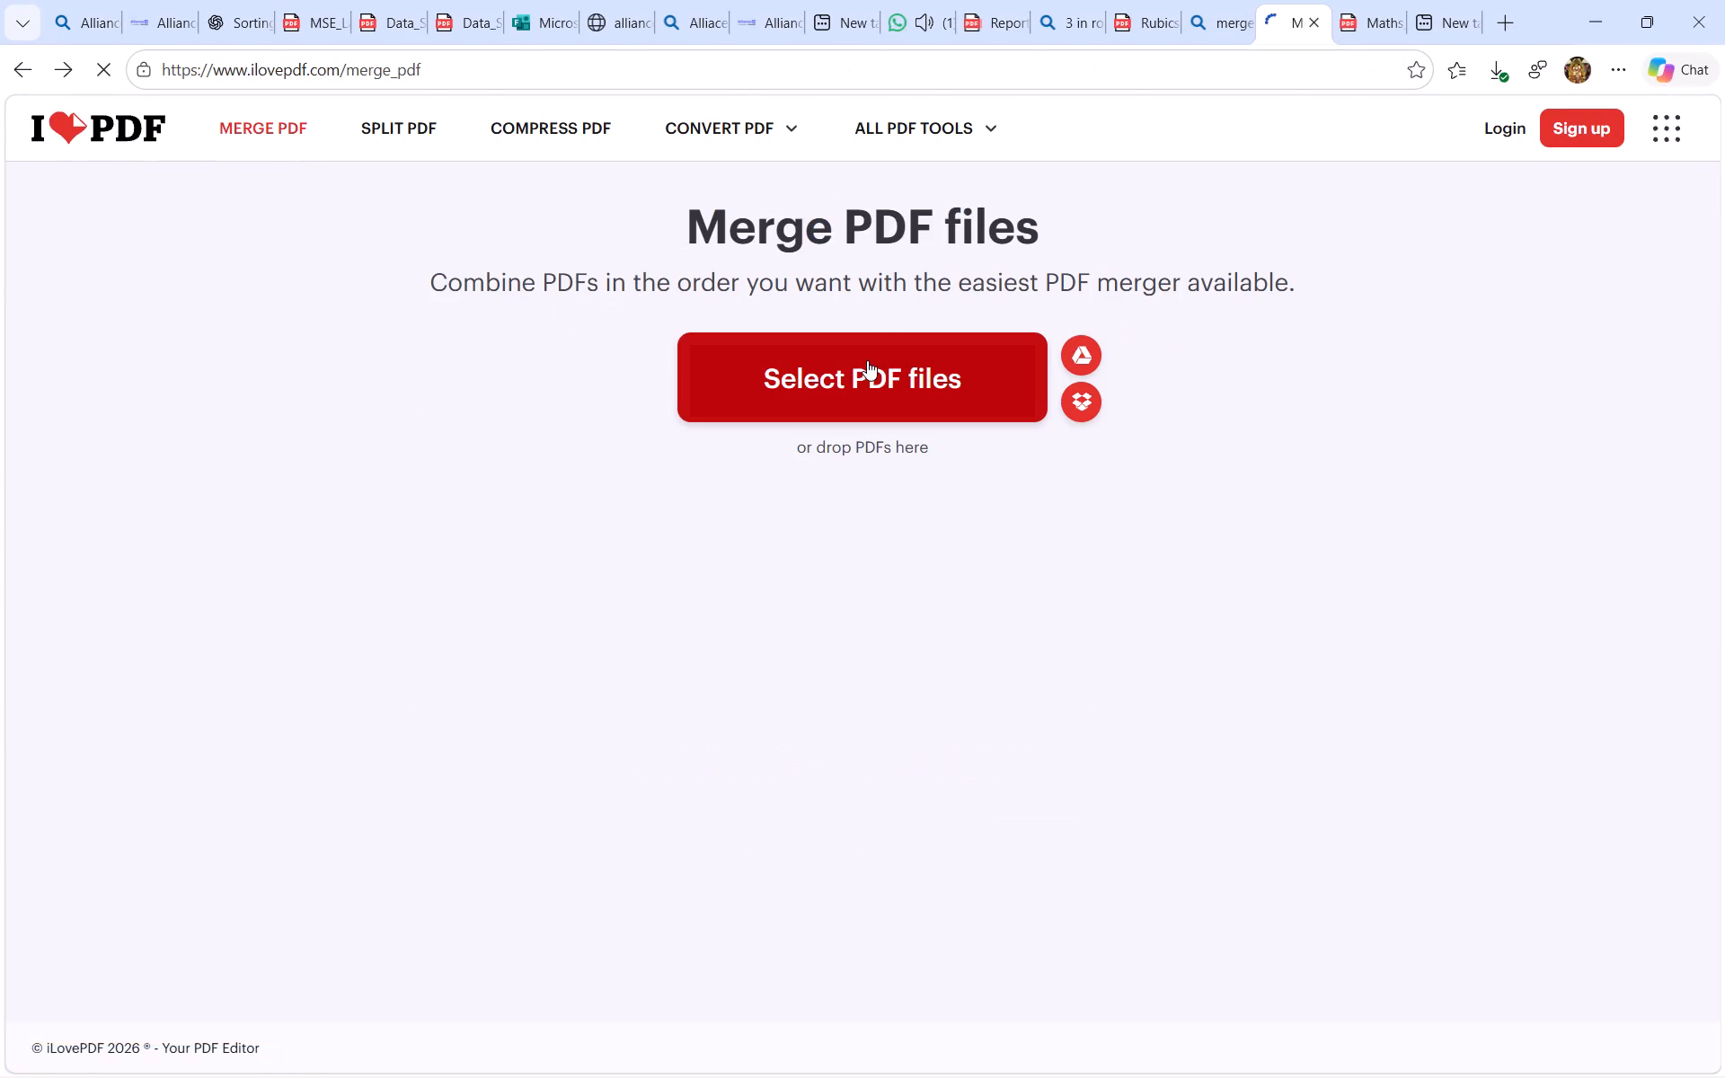
{"action": "left_click", "coordinate": [867, 360]}
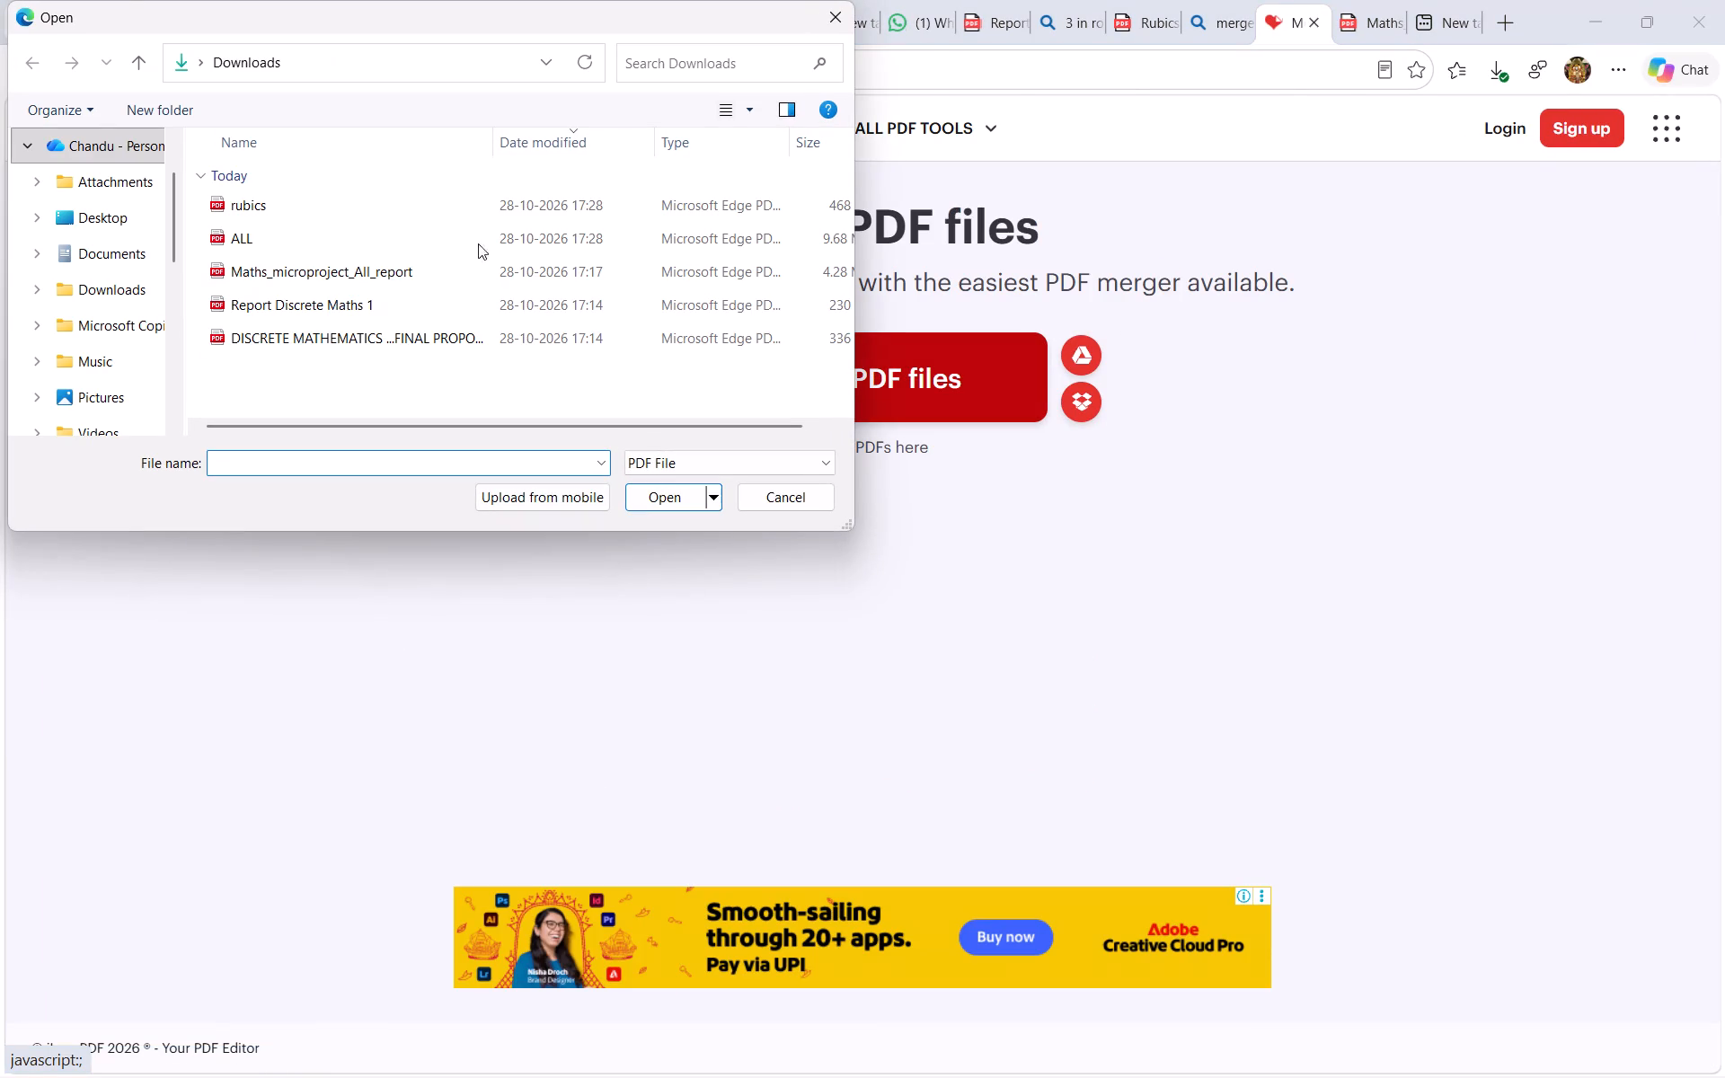
{"action": "left_click", "coordinate": [413, 210]}
{"action": "key", "text": "shift+Down"}
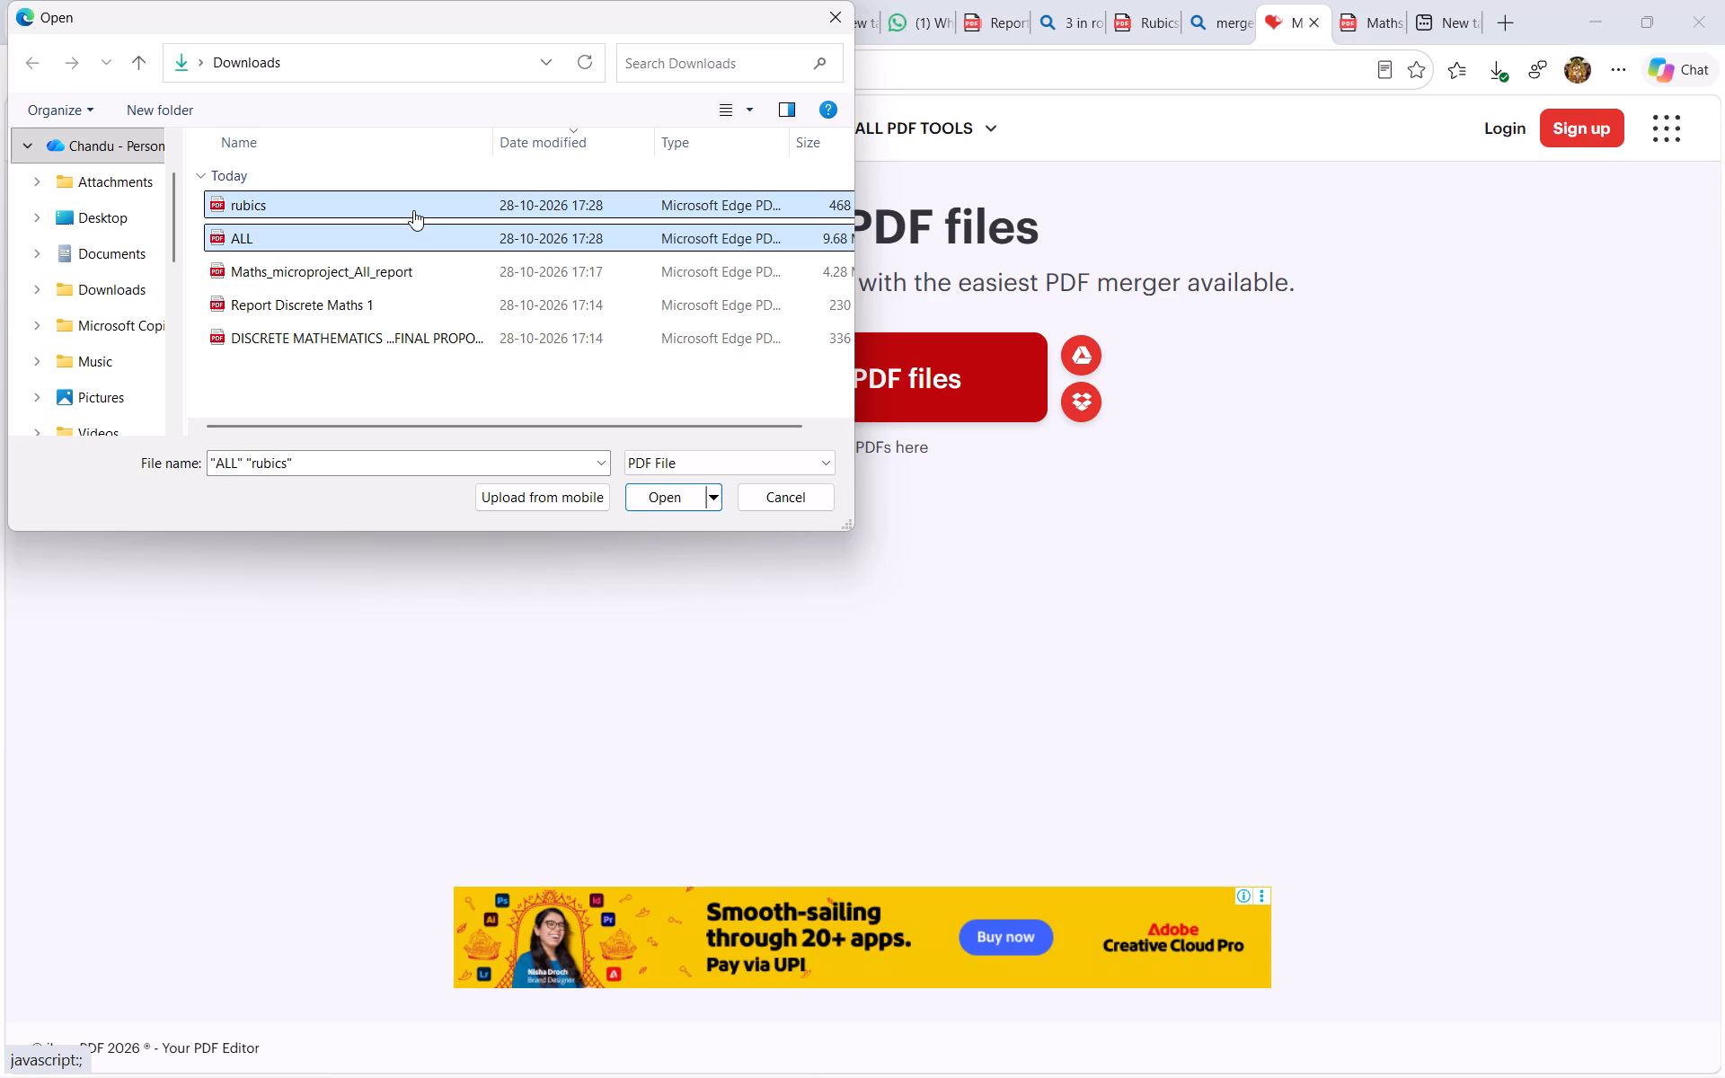
{"action": "left_click", "coordinate": [676, 502]}
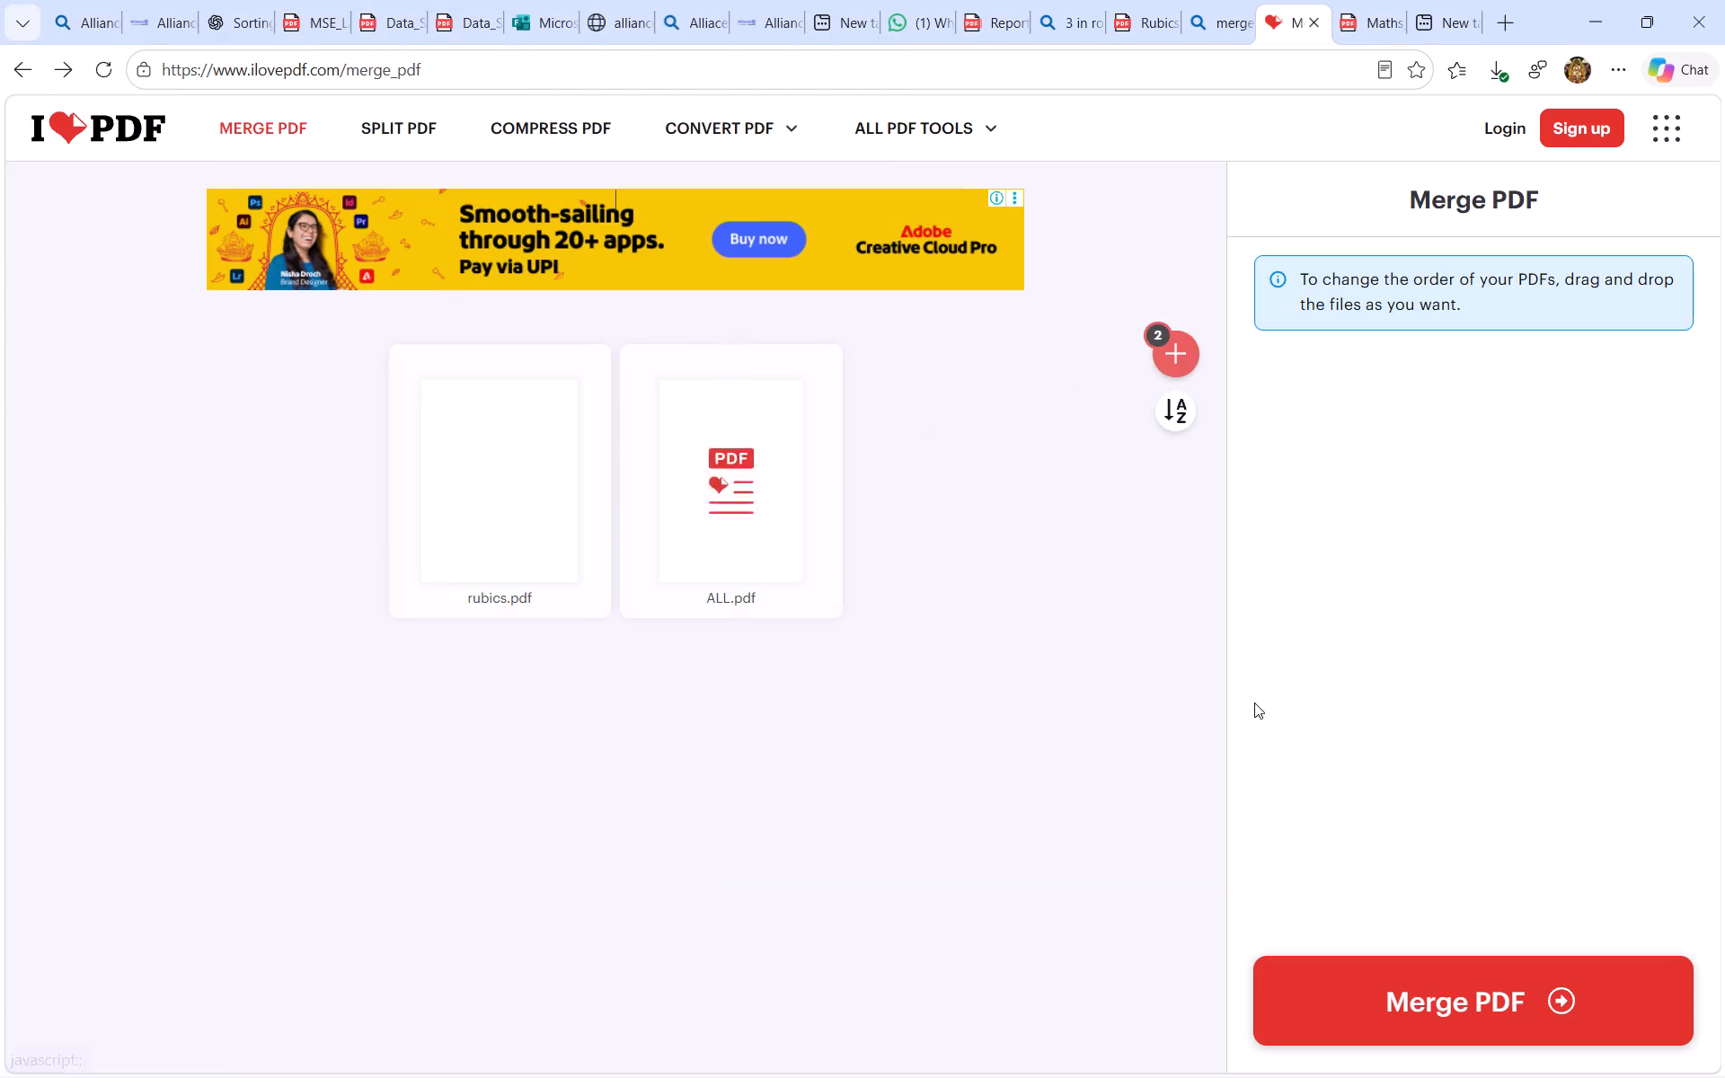
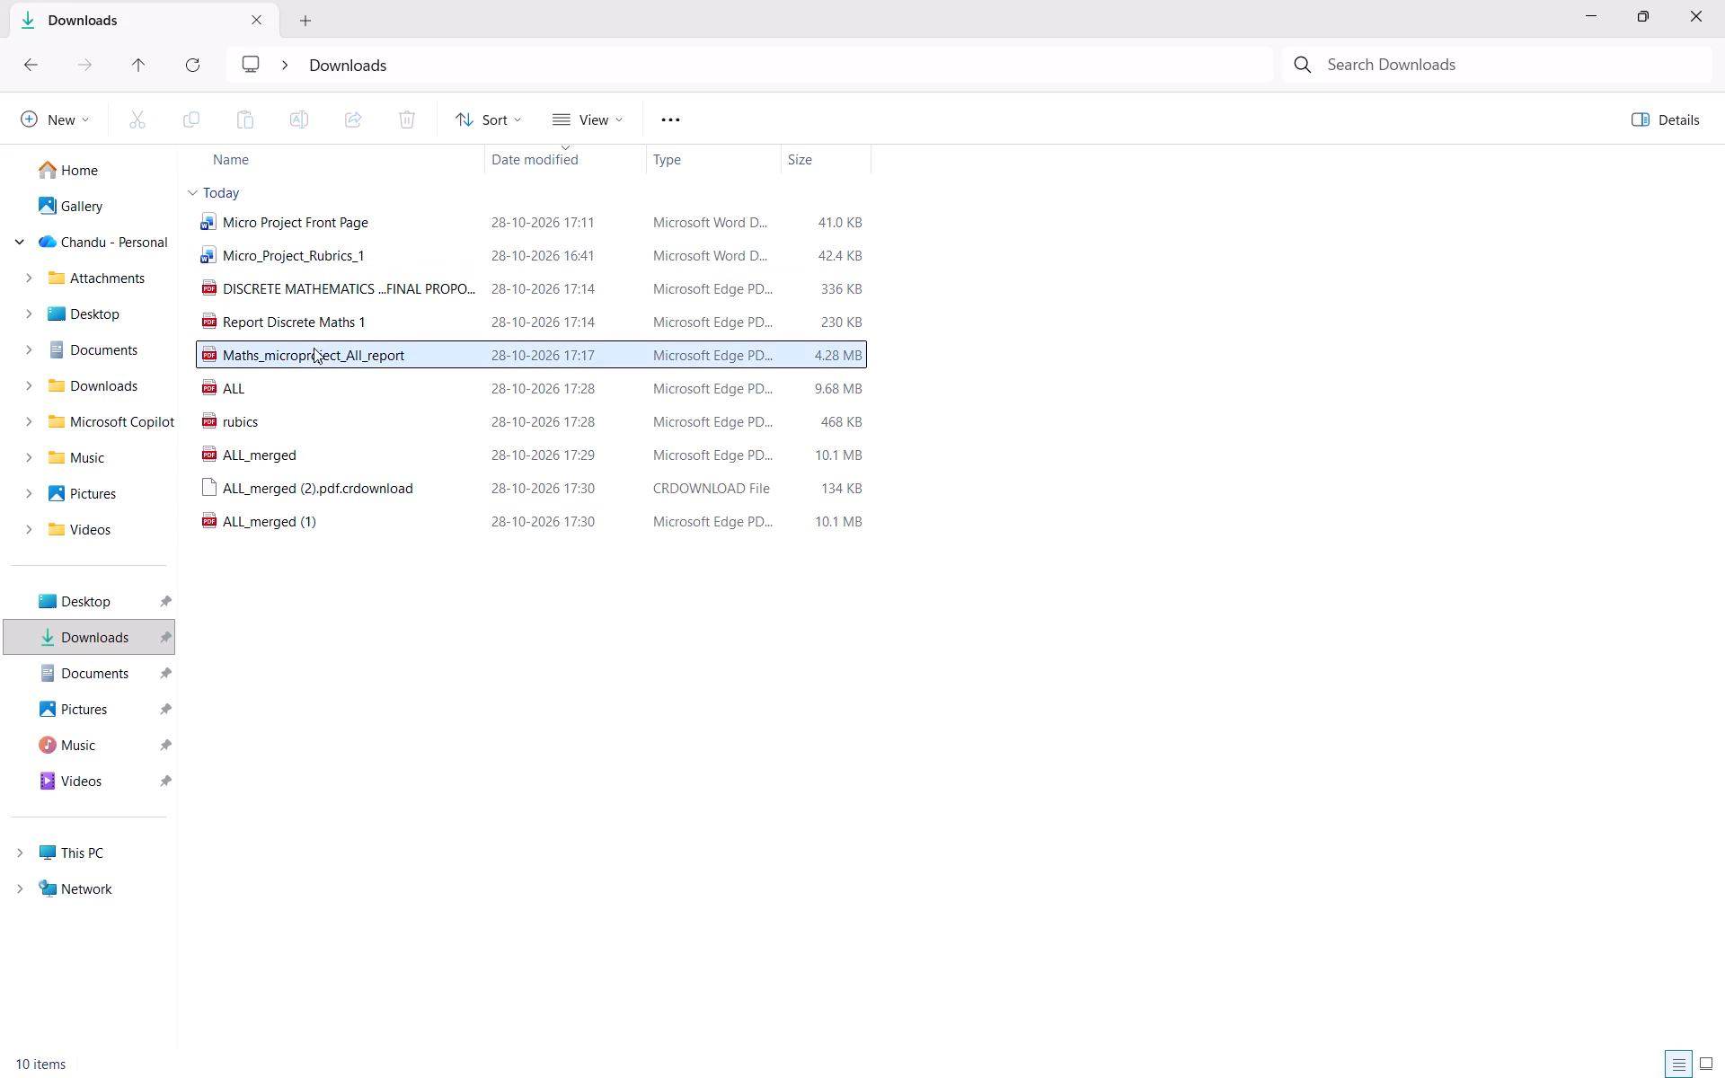
Open the ALL_merged PDF from the Downloads folder and check its front page and the start of the rubrics.
{"action": "double_click", "coordinate": [303, 461]}
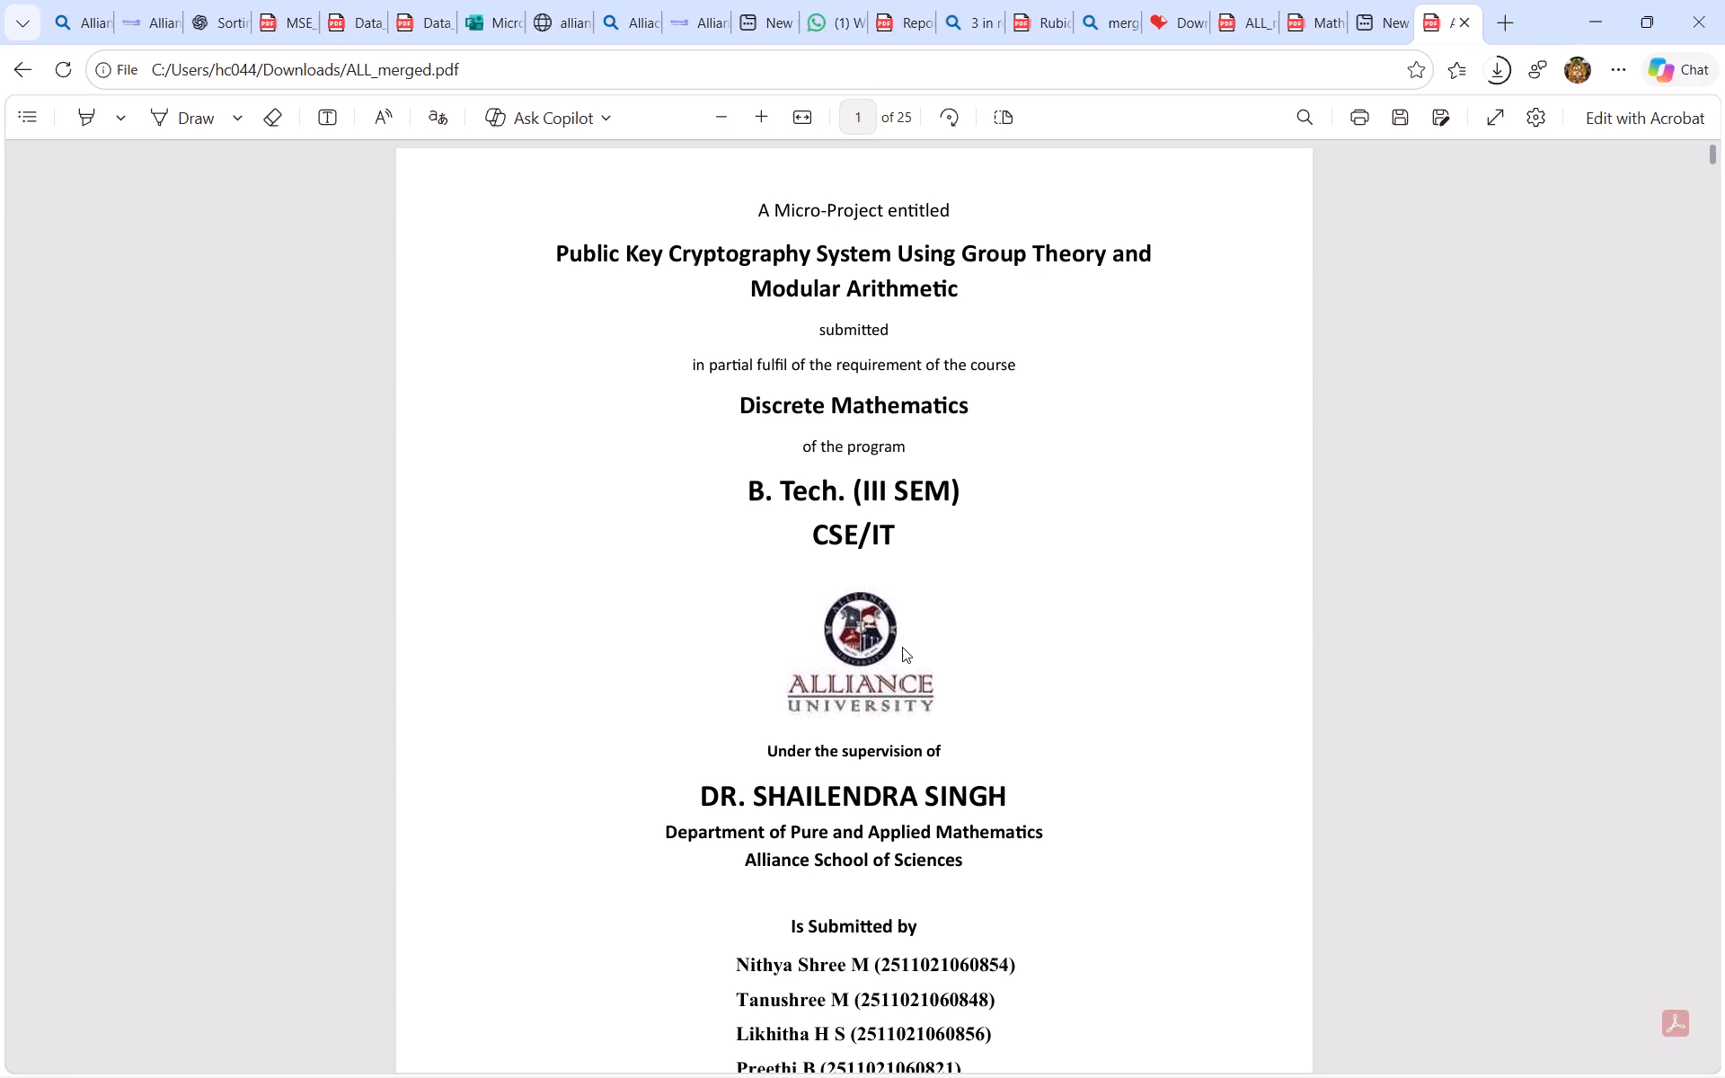
{"action": "scroll", "coordinate": [1183, 614], "scroll_direction": "down", "scroll_amount": 3}
{"action": "scroll", "coordinate": [1183, 614], "scroll_direction": "up", "scroll_amount": 1}
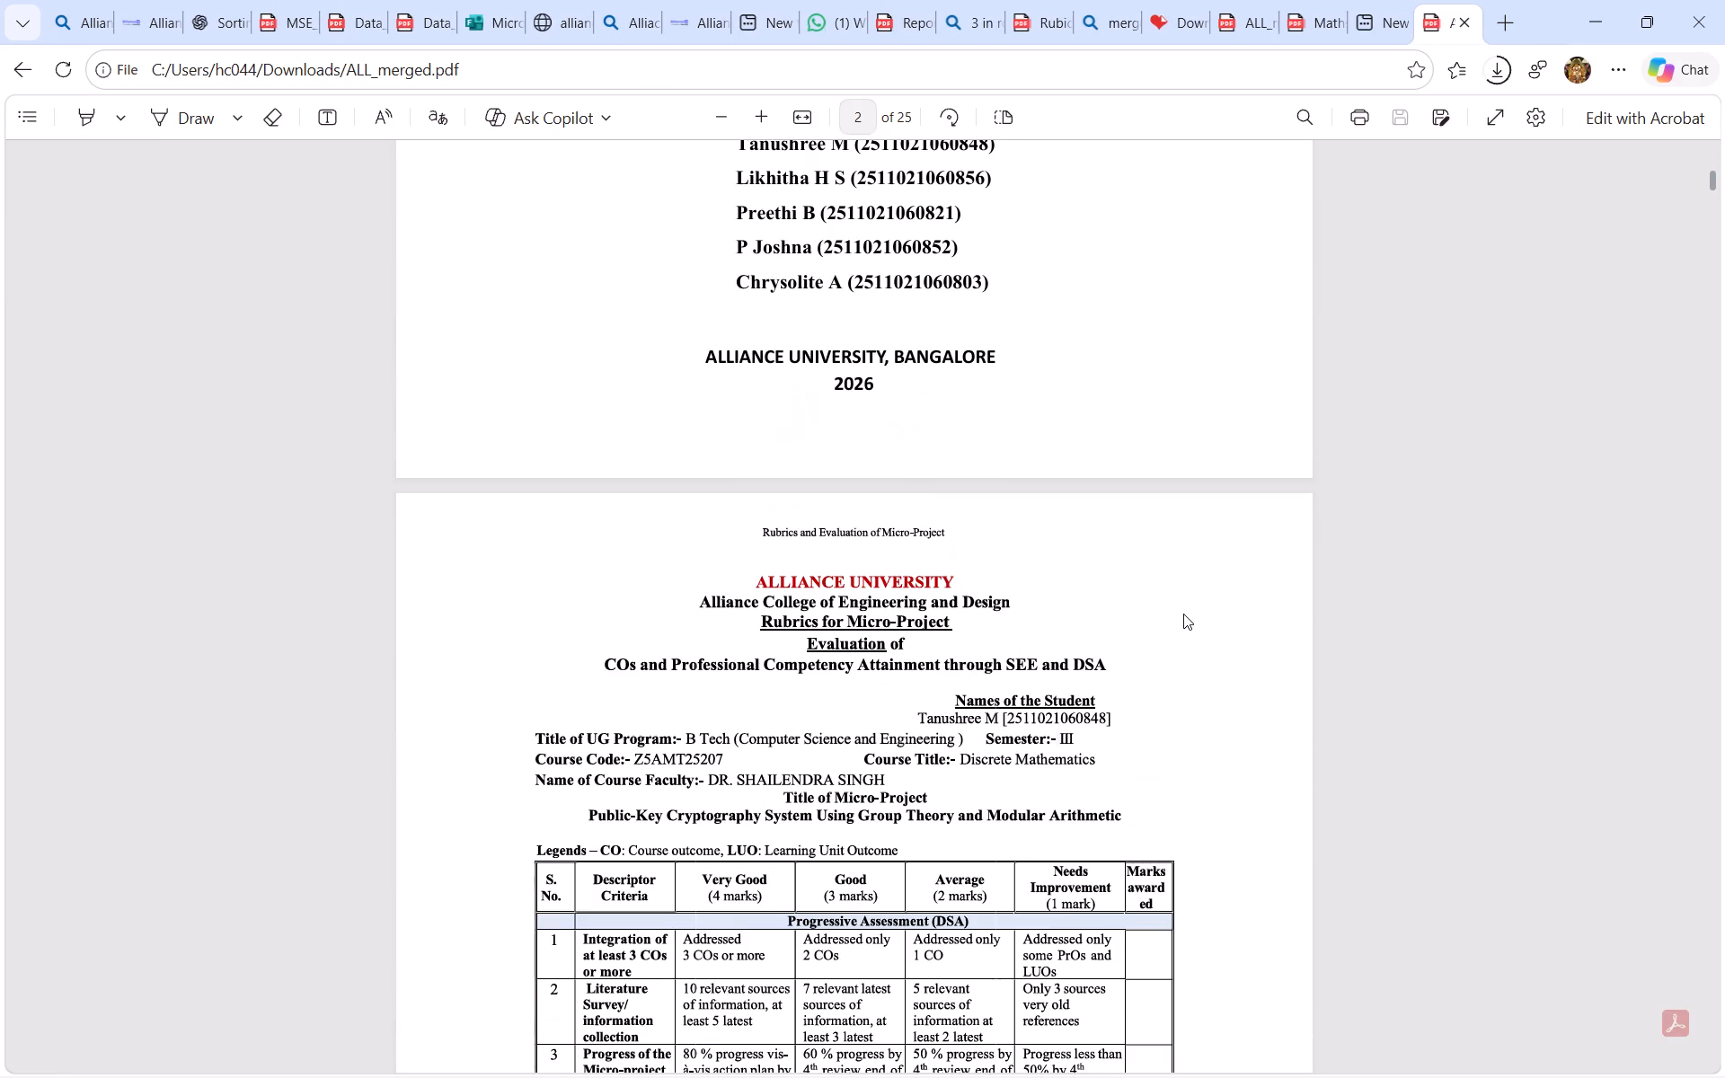
In File Explorer's Downloads folder, open the ALL_merged PDF's name for editing and clear the existing name.
{"action": "scroll", "coordinate": [1183, 614], "scroll_direction": "up", "scroll_amount": 2}
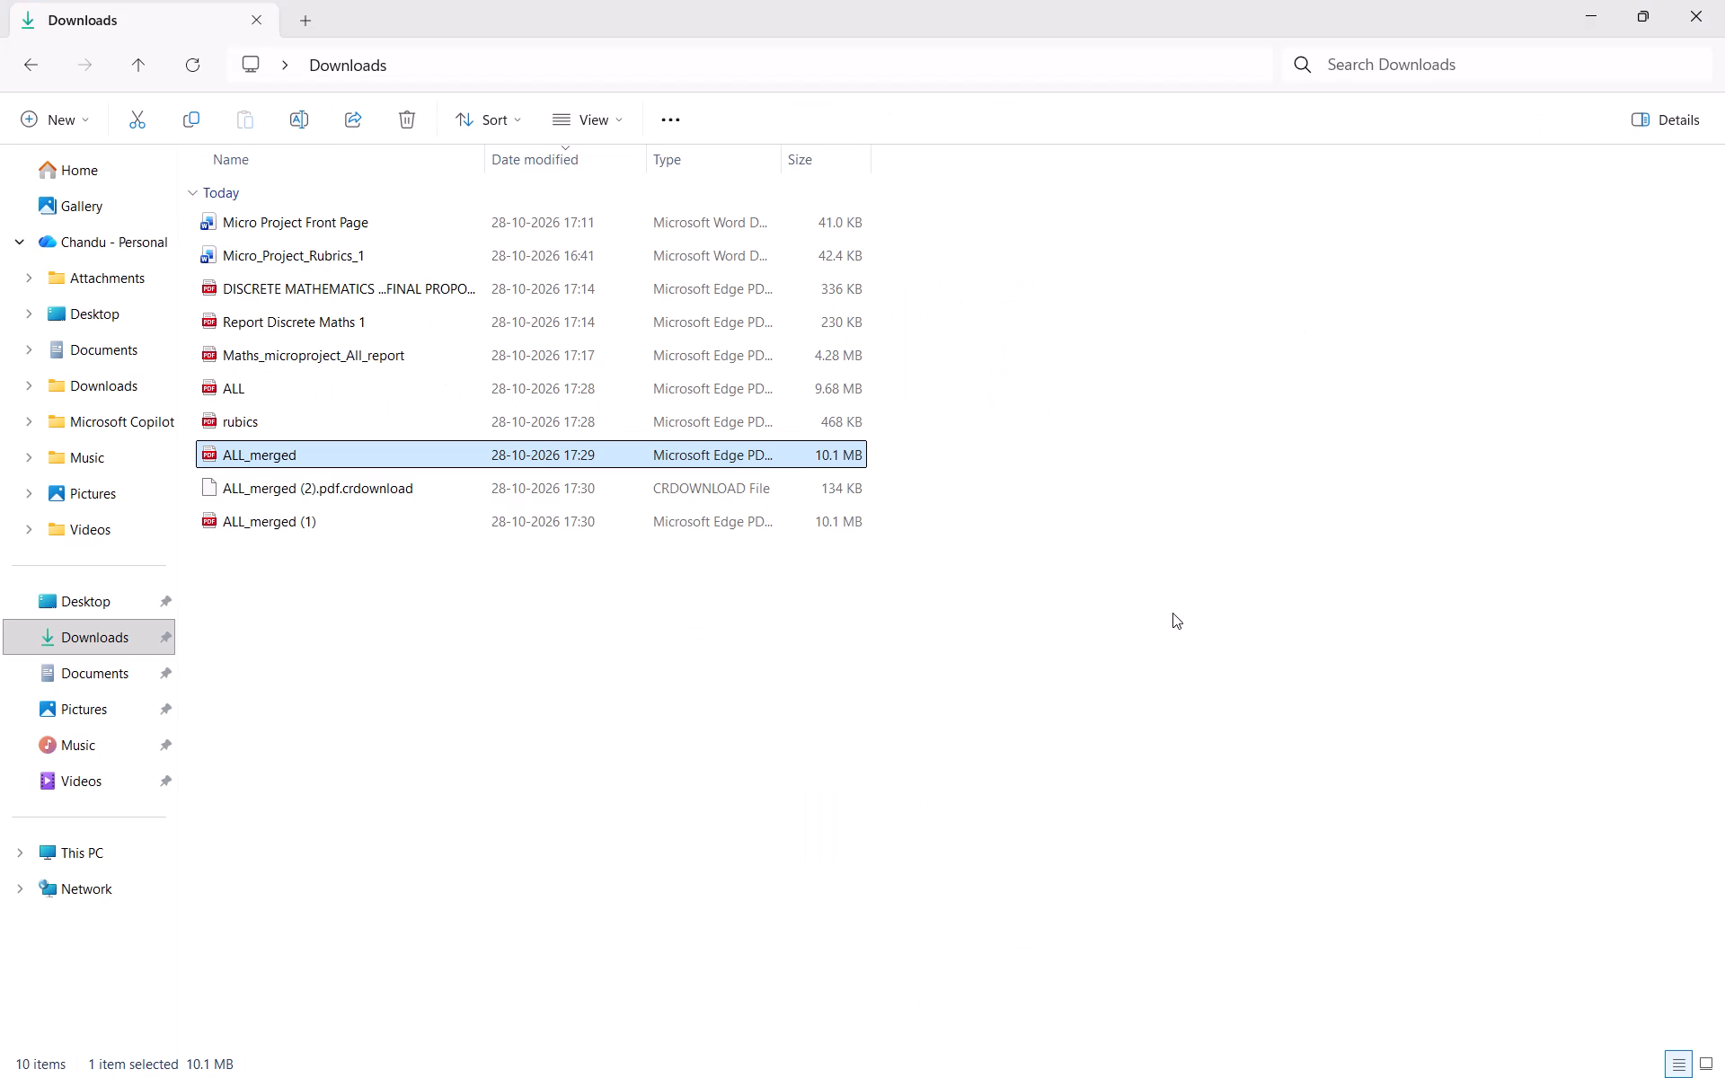
{"action": "left_click", "coordinate": [297, 111]}
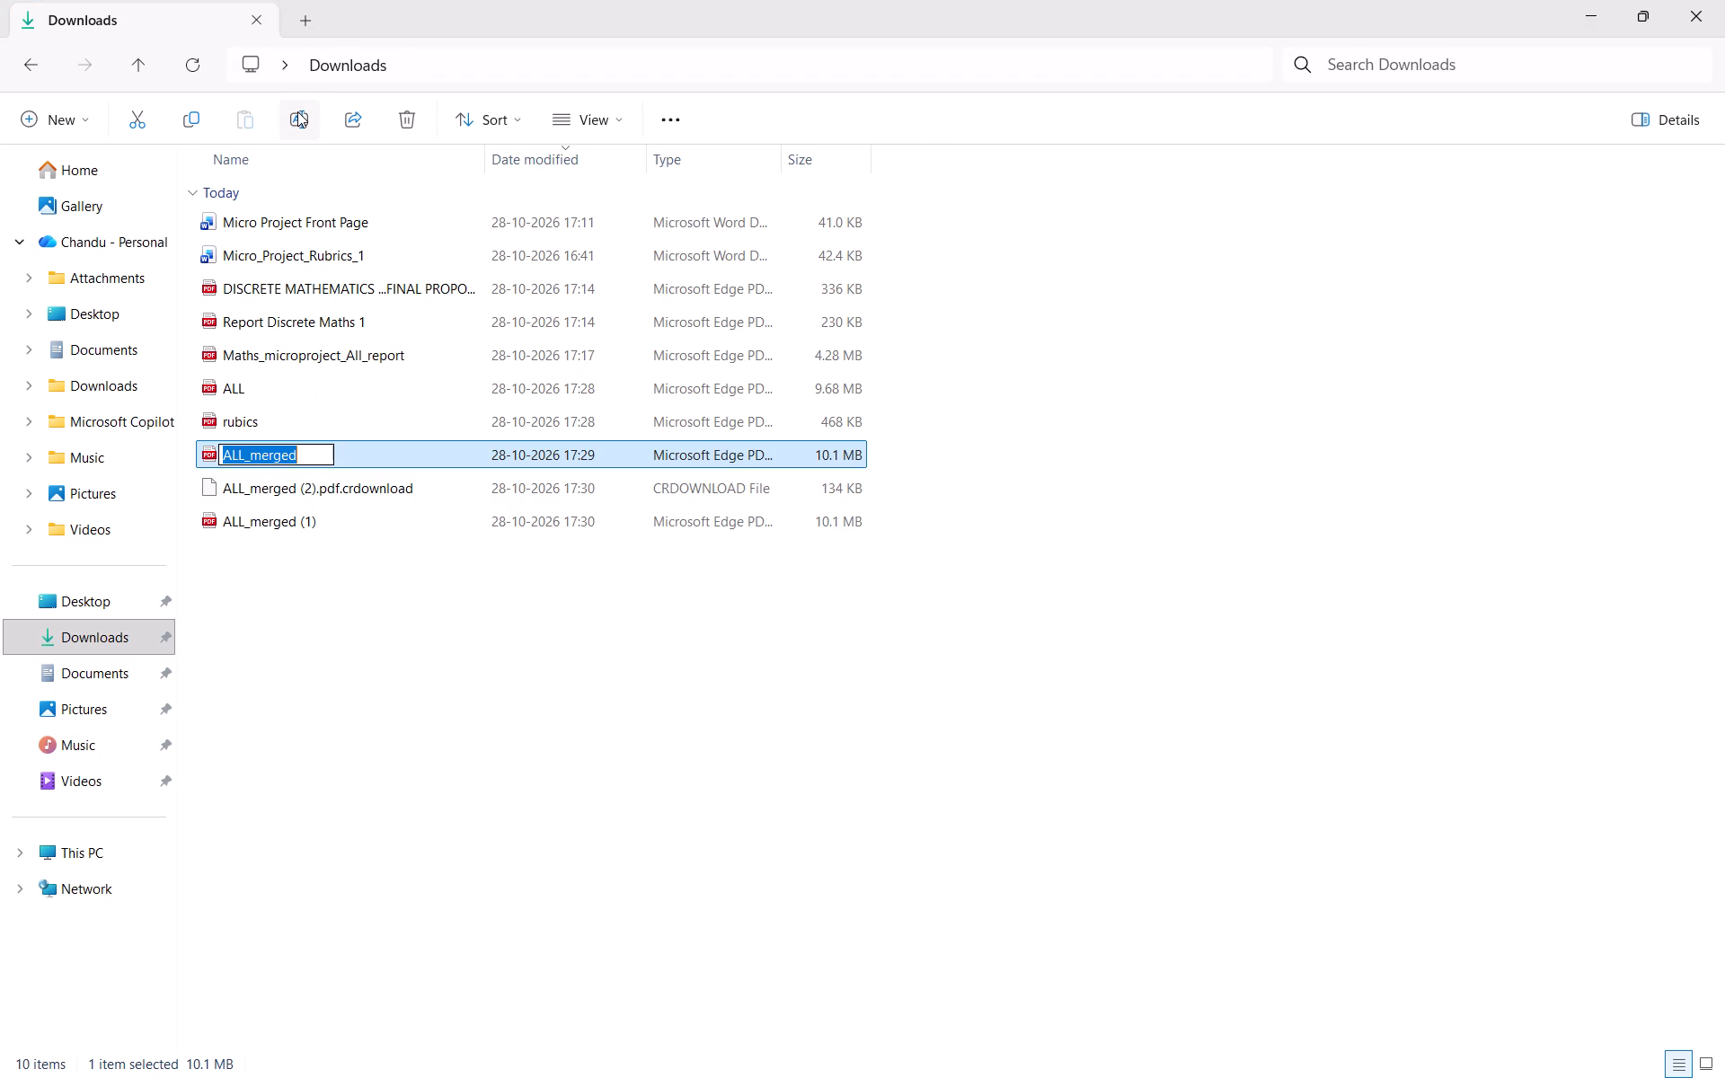
{"action": "key", "text": "BackSpace"}
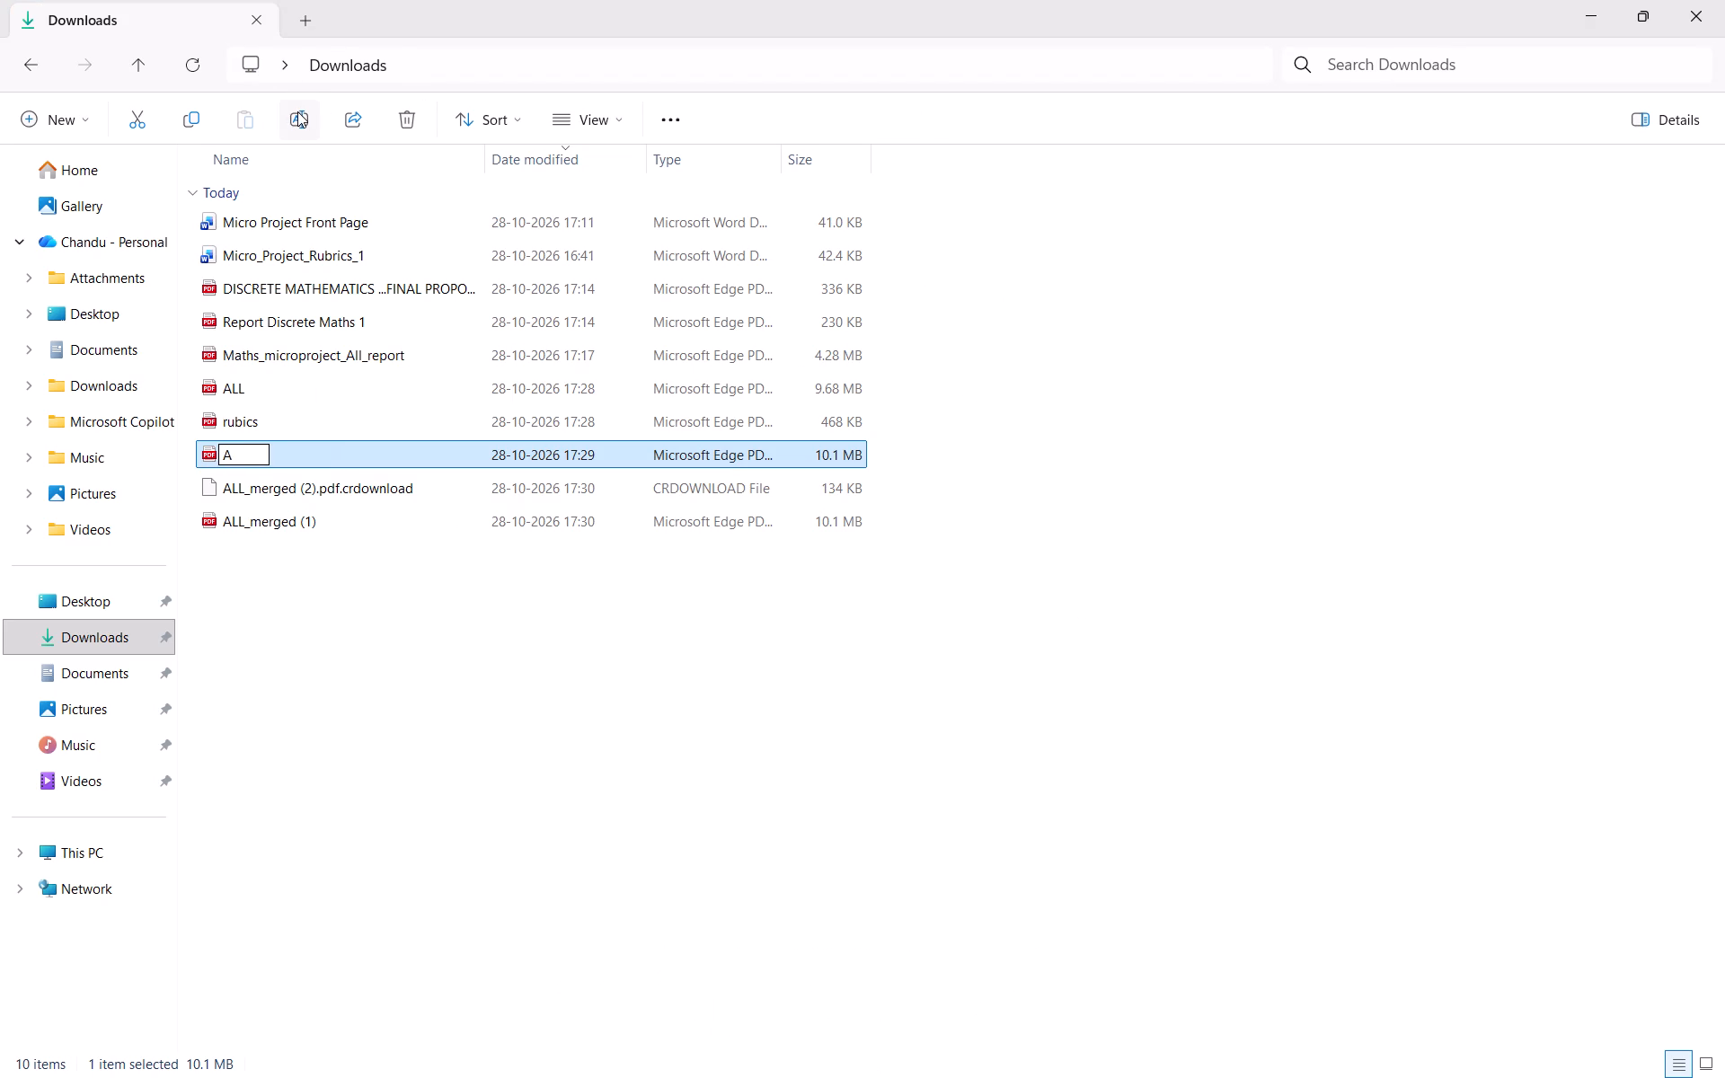
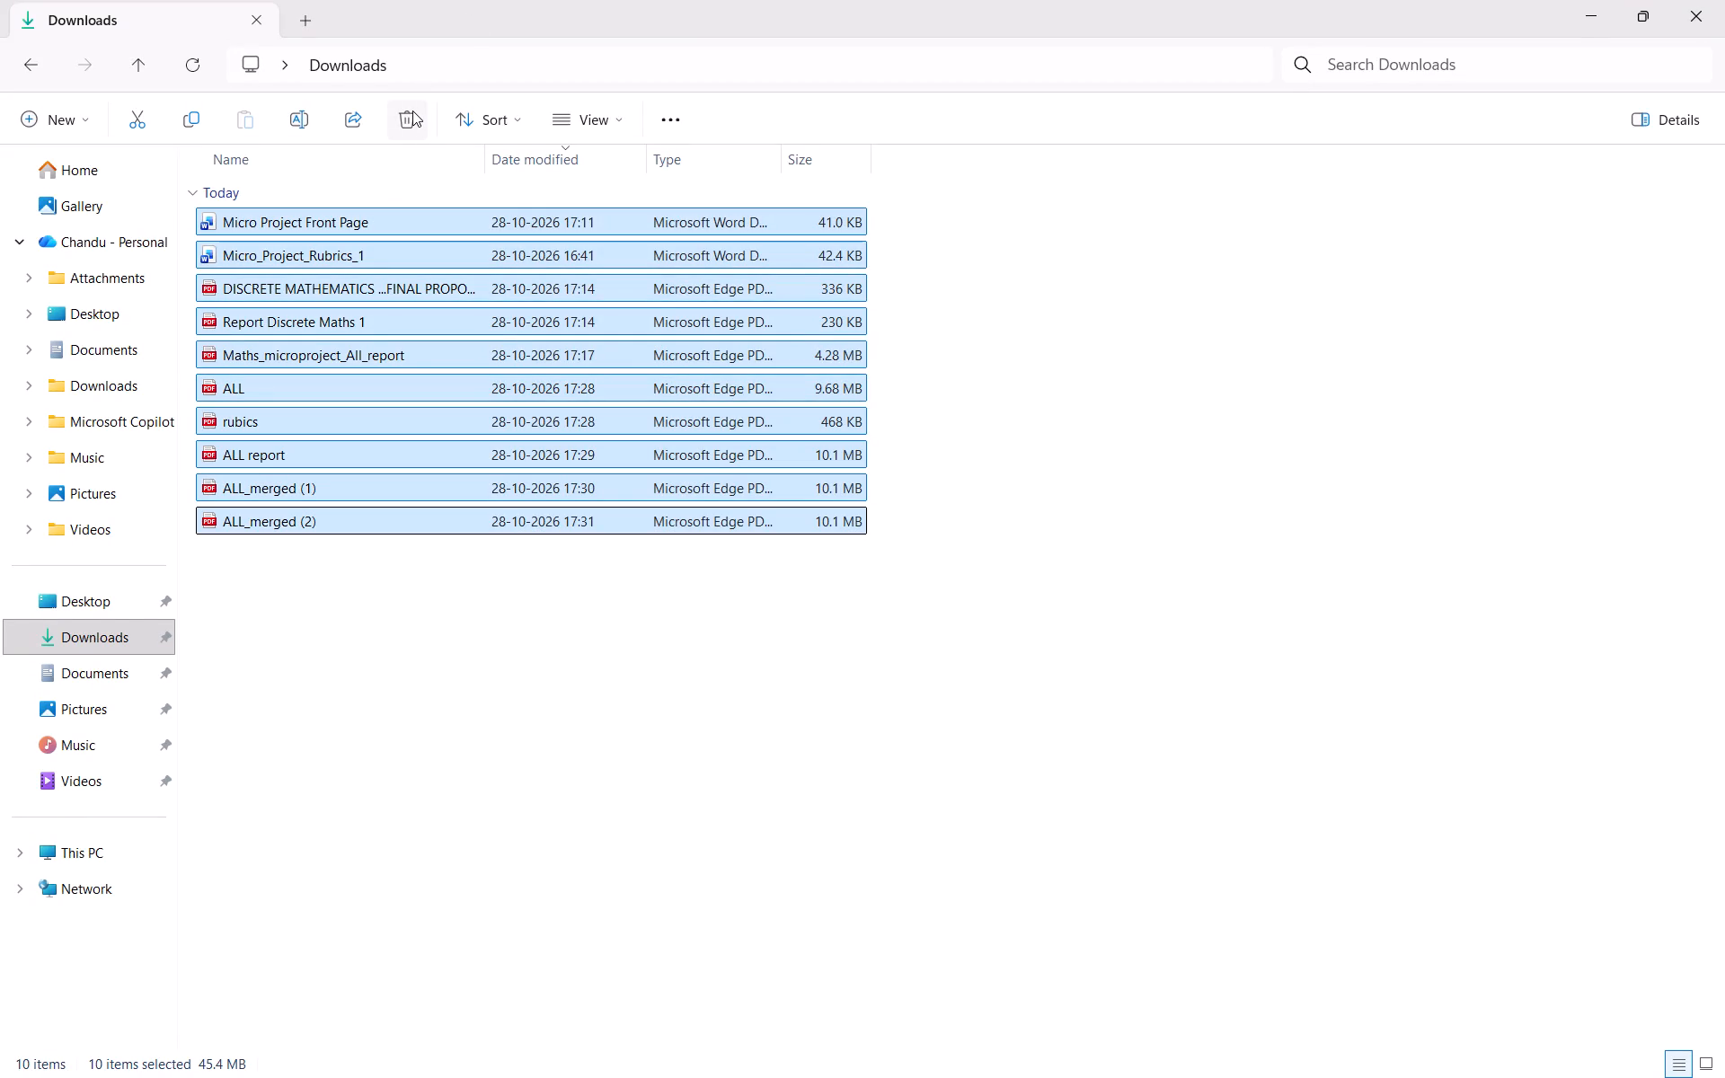
Continue deleting all the selected files in the Downloads folder, skipping a file that is in use.
{"action": "left_click", "coordinate": [880, 556]}
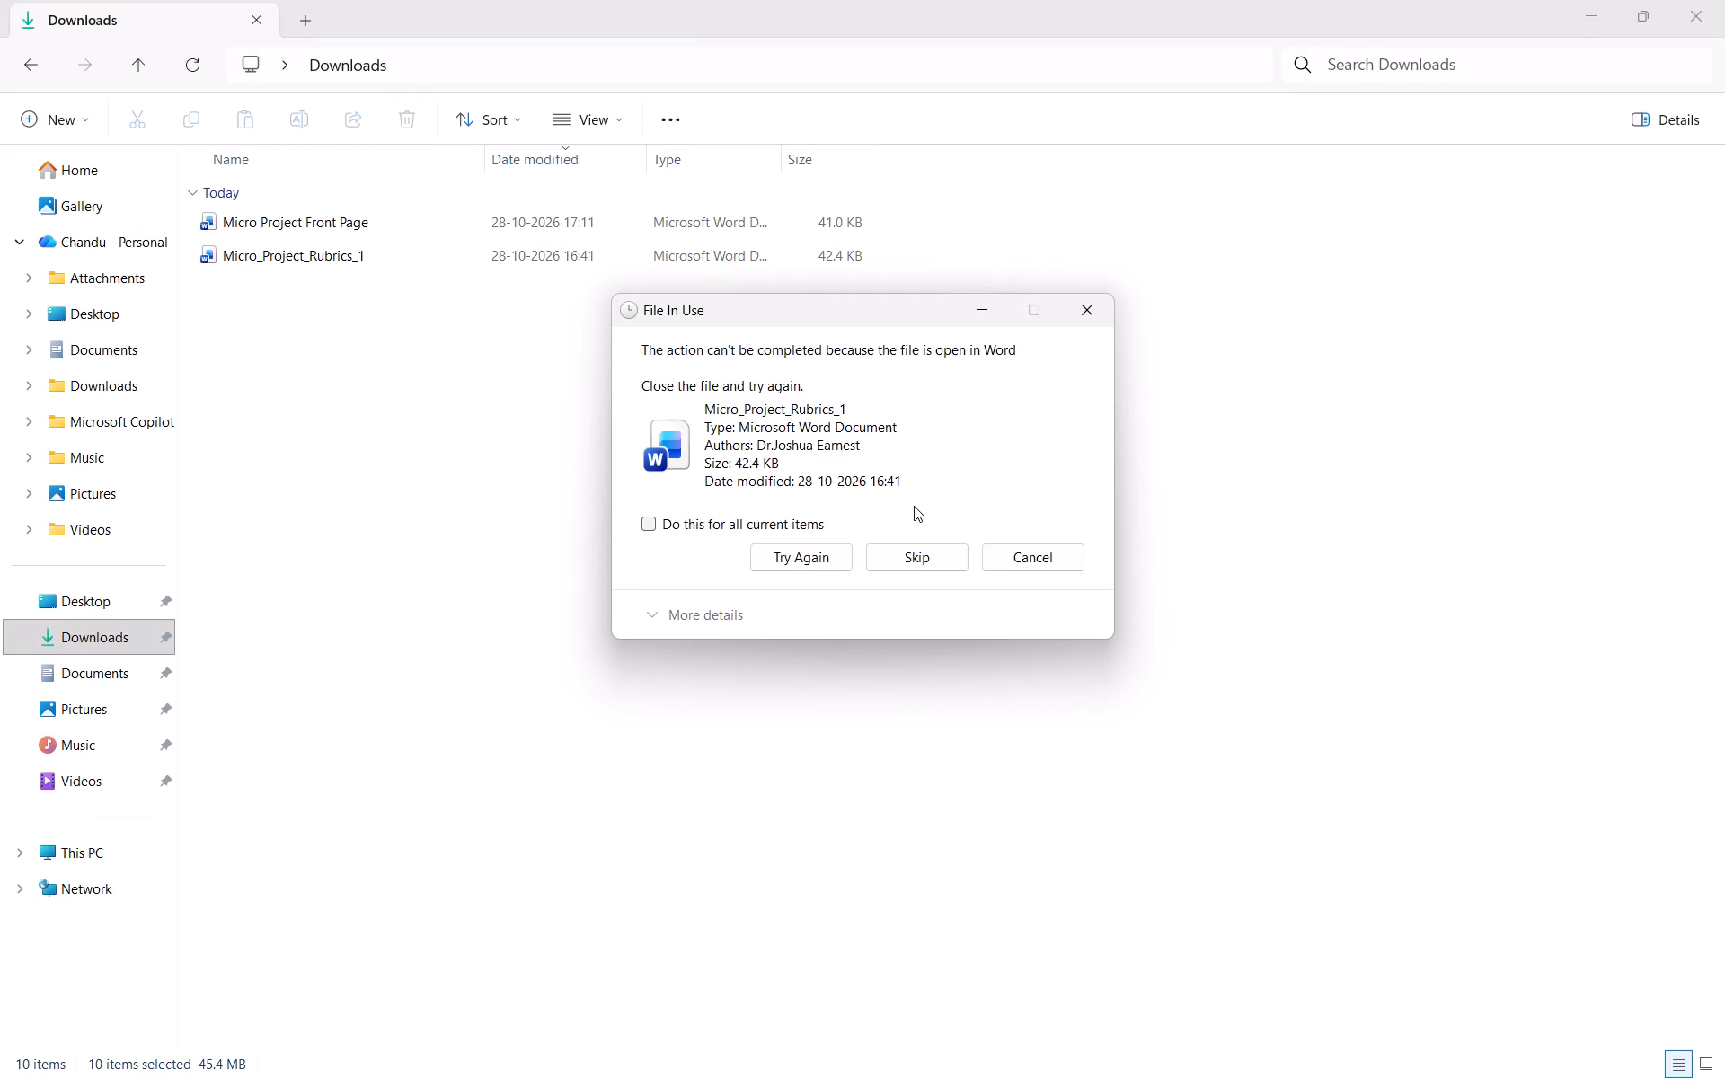
Skip the Micro_Project_Rubrics_1 document that is open in Word while deleting the selected Downloads files.
{"action": "left_click", "coordinate": [912, 549]}
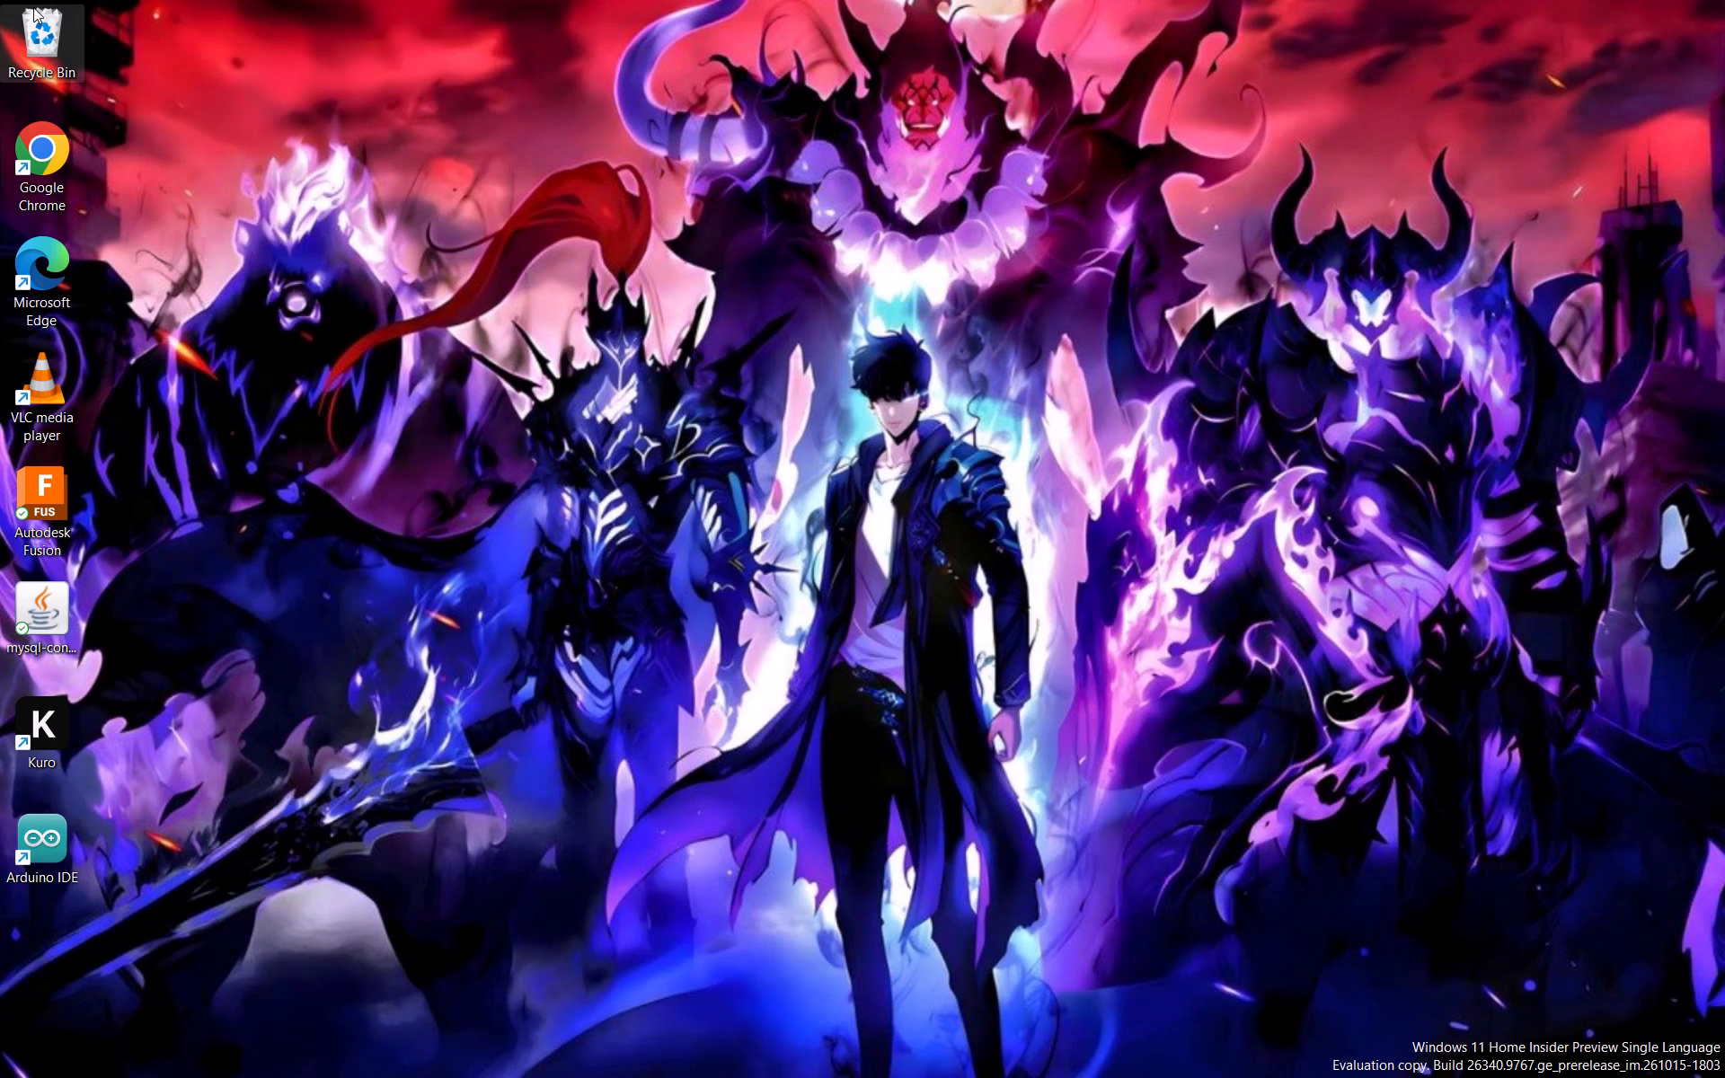
Open the Recycle Bin and select the six members' individual rubrics PDFs deleted from Downloads.
{"action": "double_click", "coordinate": [33, 7]}
{"action": "scroll", "coordinate": [648, 503], "scroll_direction": "down", "scroll_amount": 3}
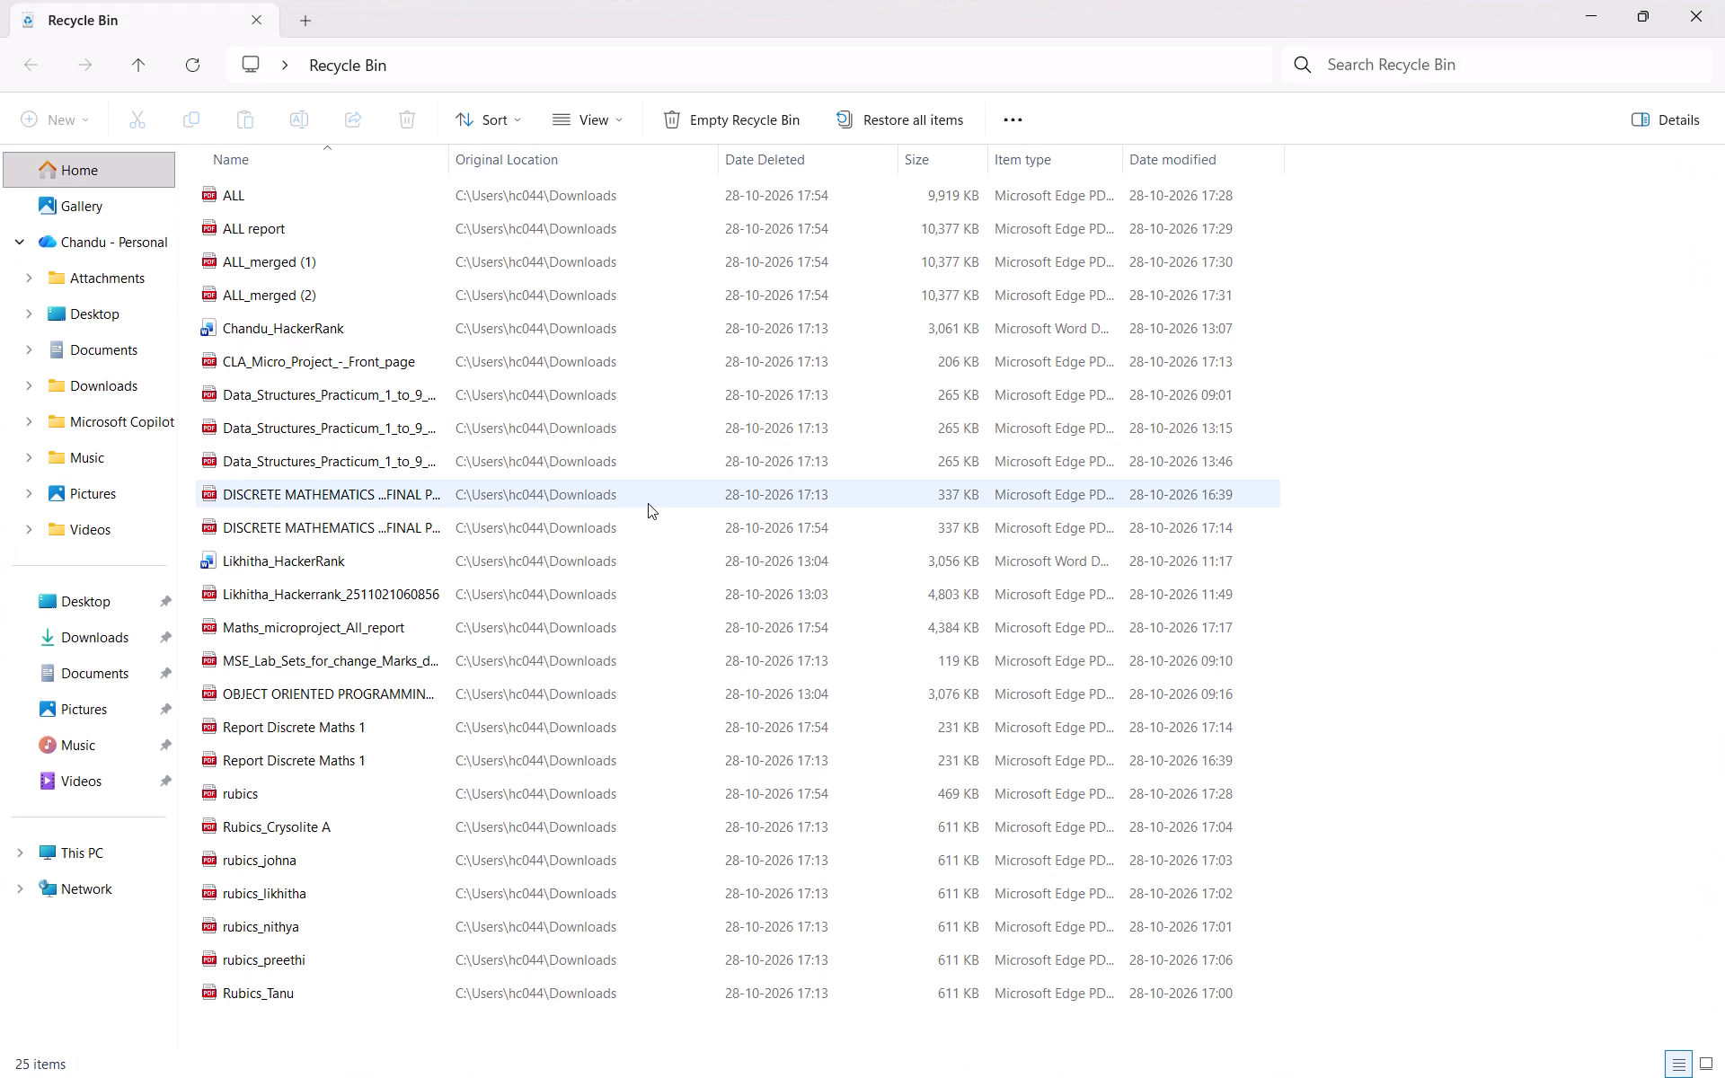
{"action": "scroll", "coordinate": [648, 503], "scroll_direction": "down", "scroll_amount": 3}
{"action": "scroll", "coordinate": [363, 216], "scroll_direction": "down", "scroll_amount": 1}
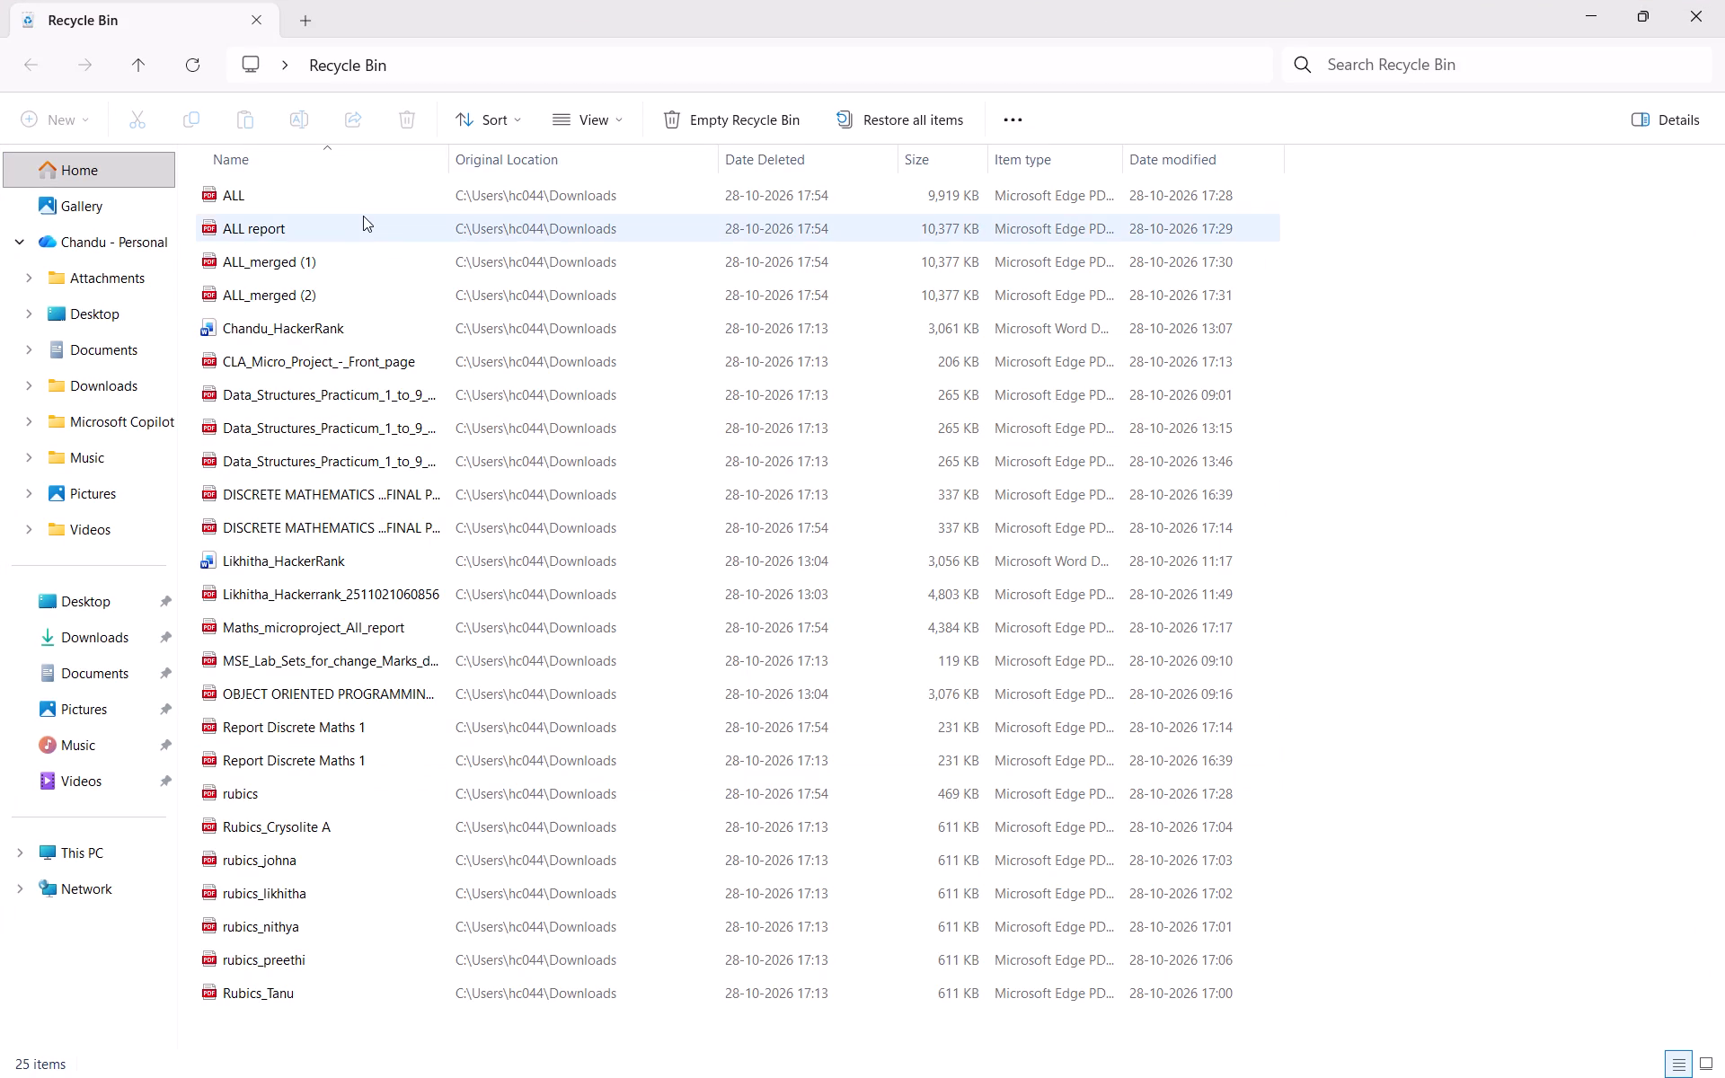
{"action": "scroll", "coordinate": [363, 216], "scroll_direction": "down", "scroll_amount": 1}
{"action": "scroll", "coordinate": [292, 641], "scroll_direction": "down", "scroll_amount": 1}
{"action": "left_click", "coordinate": [279, 823]}
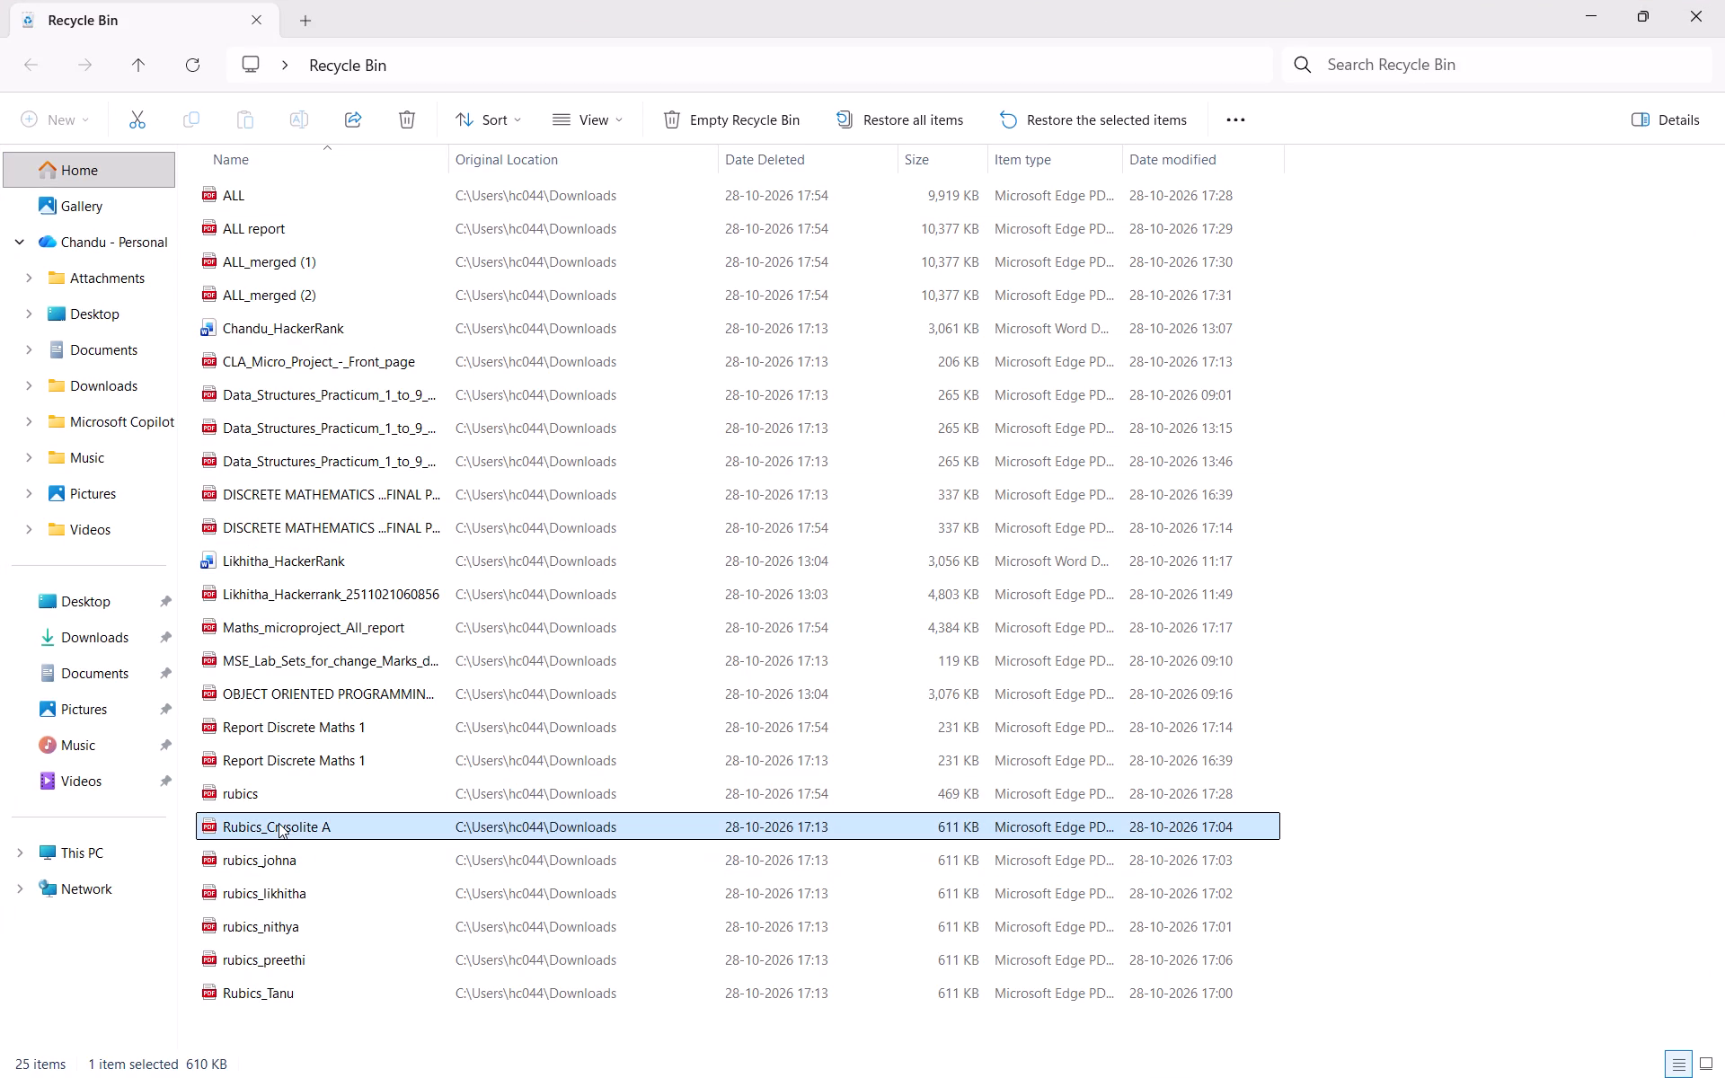
{"action": "key", "text": "shift+Down"}
{"action": "key", "text": "shift+Down"}
{"action": "key", "text": "shift+Down"}
{"action": "key", "text": "shift+Down"}
{"action": "key", "text": "shift+Down"}
{"action": "key", "text": "shift+Down"}
{"action": "key", "text": "shift+Down"}
{"action": "key", "text": "shift+Down"}
{"action": "key", "text": "shift+Down"}
{"action": "key", "text": "shift+Down"}
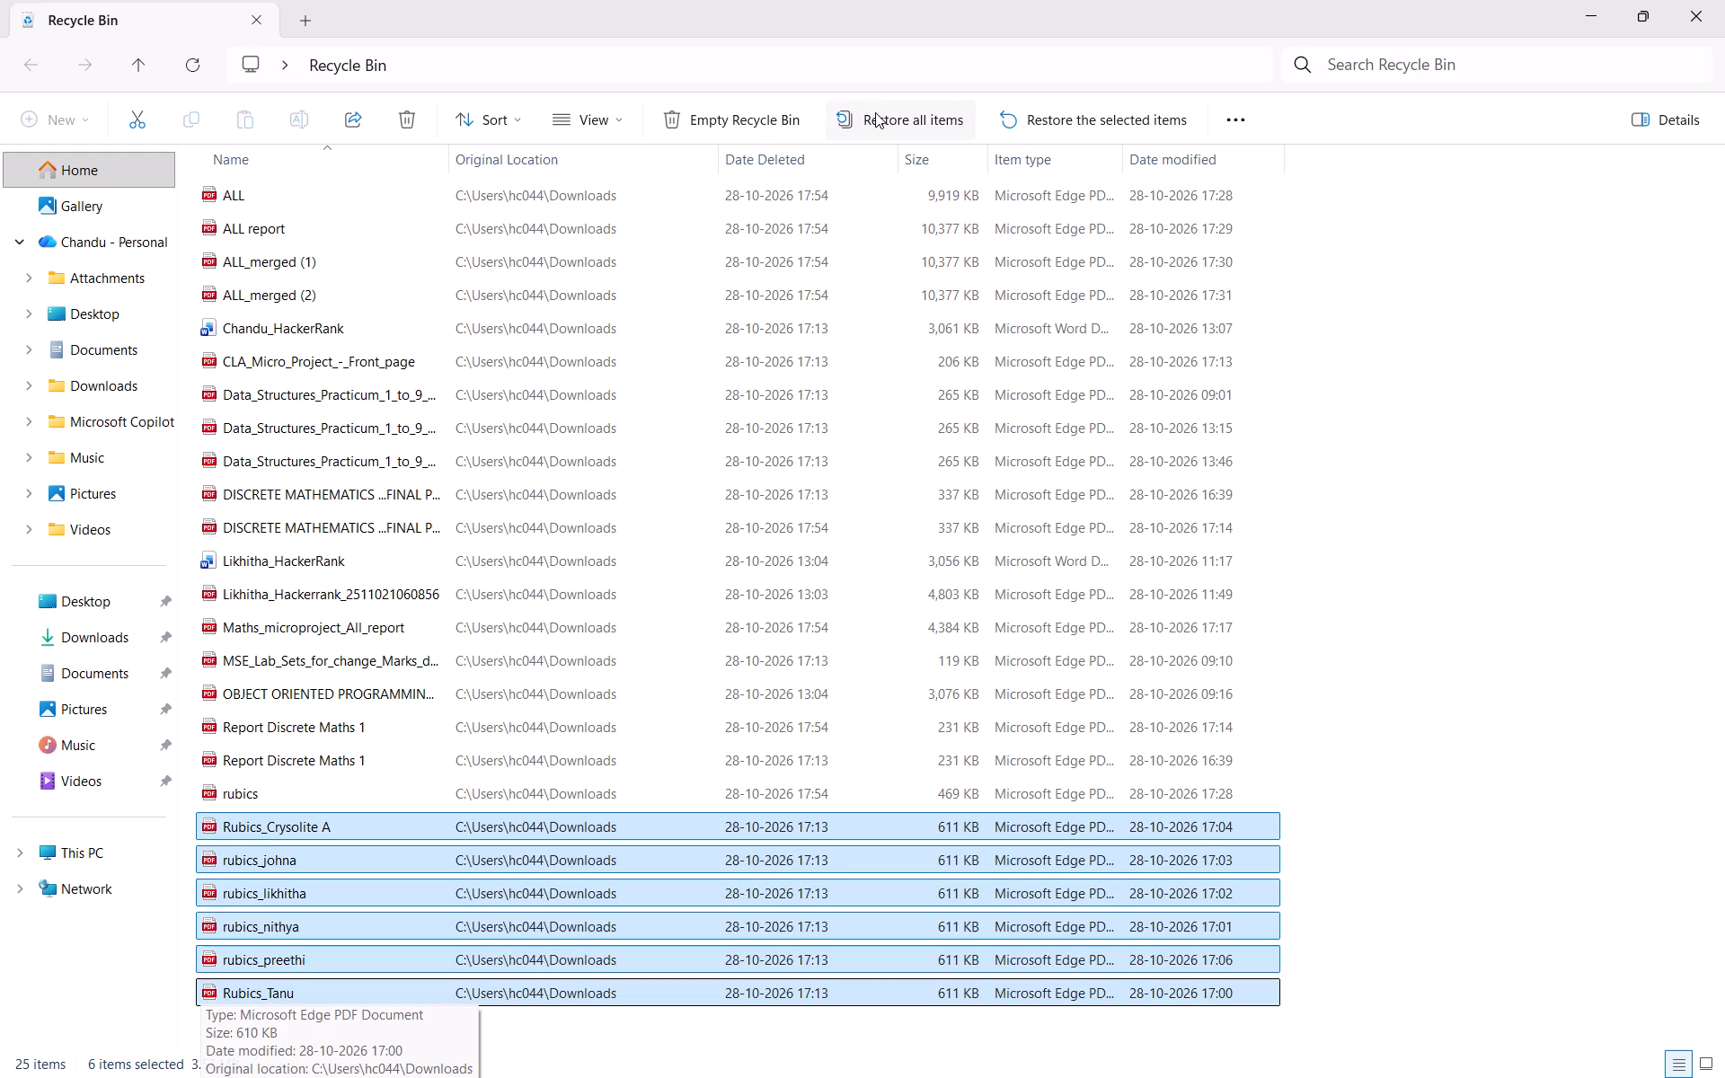
Restore the six selected individual rubrics PDFs from the Recycle Bin to the Downloads folder.
{"action": "left_click", "coordinate": [1086, 127]}
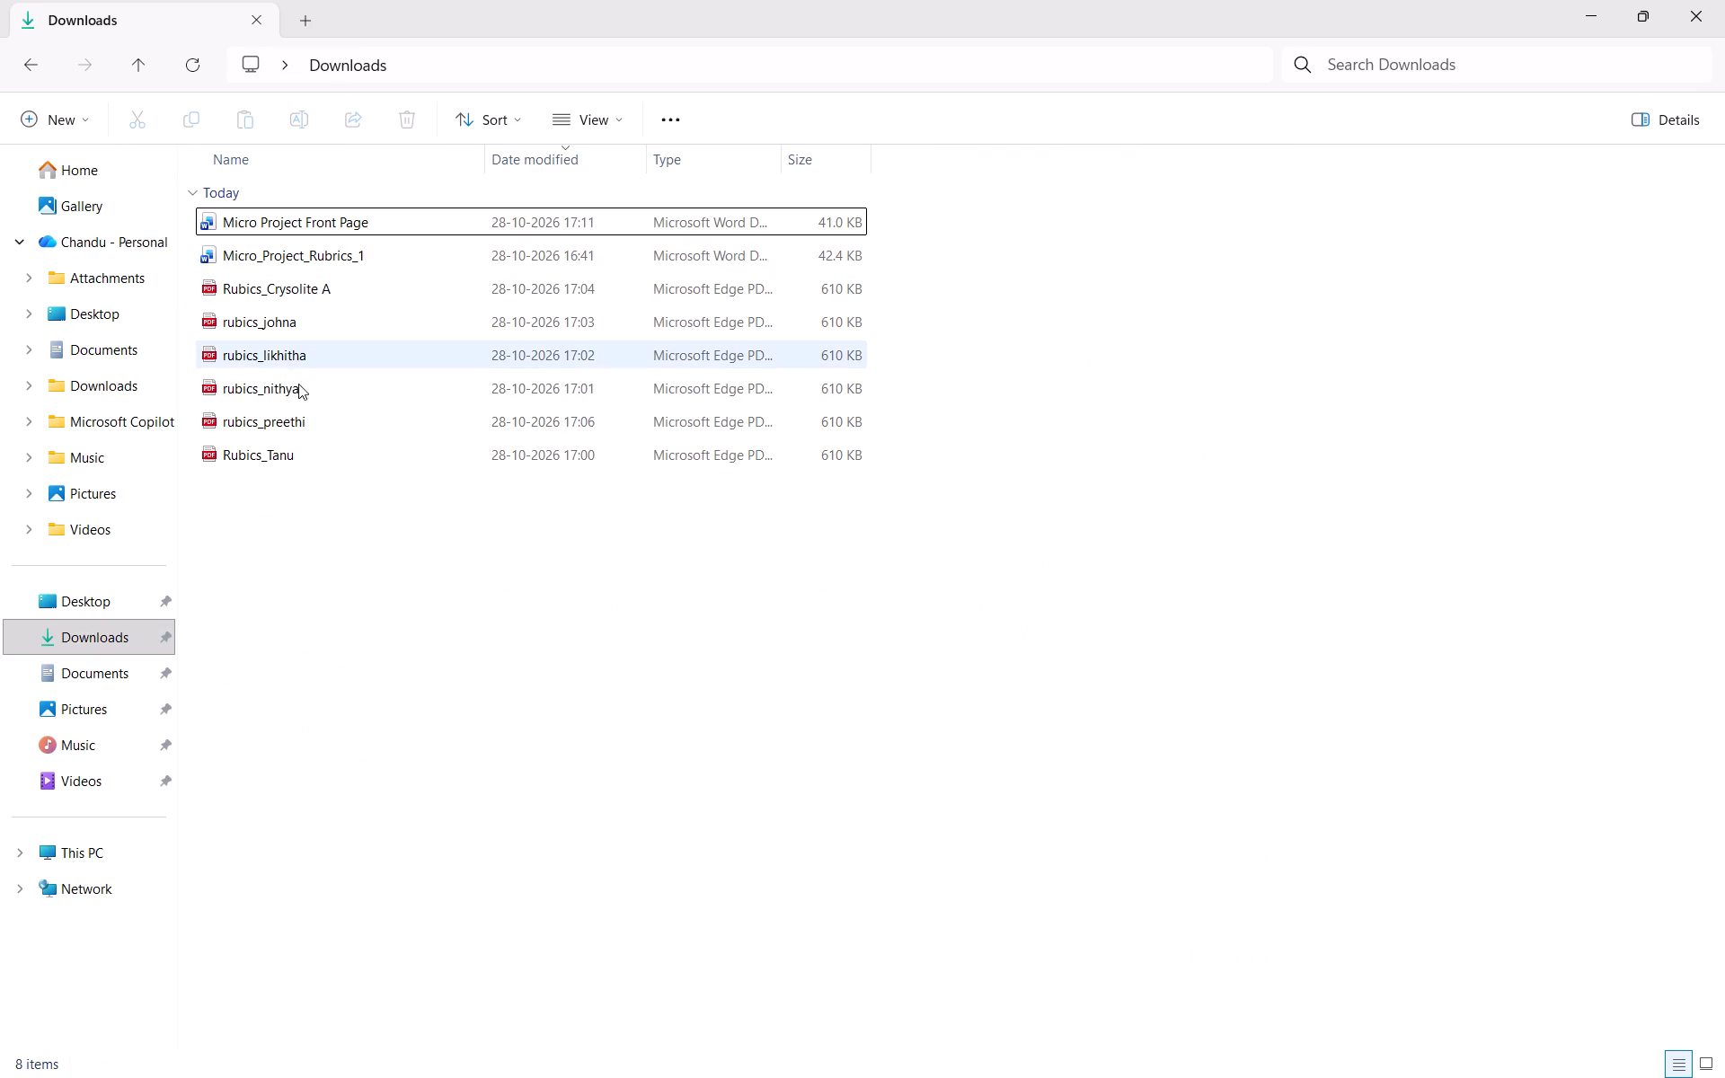
Select the rubics_preethi PDF among the restored rubrics files in the Downloads folder.
{"action": "left_click", "coordinate": [283, 413]}
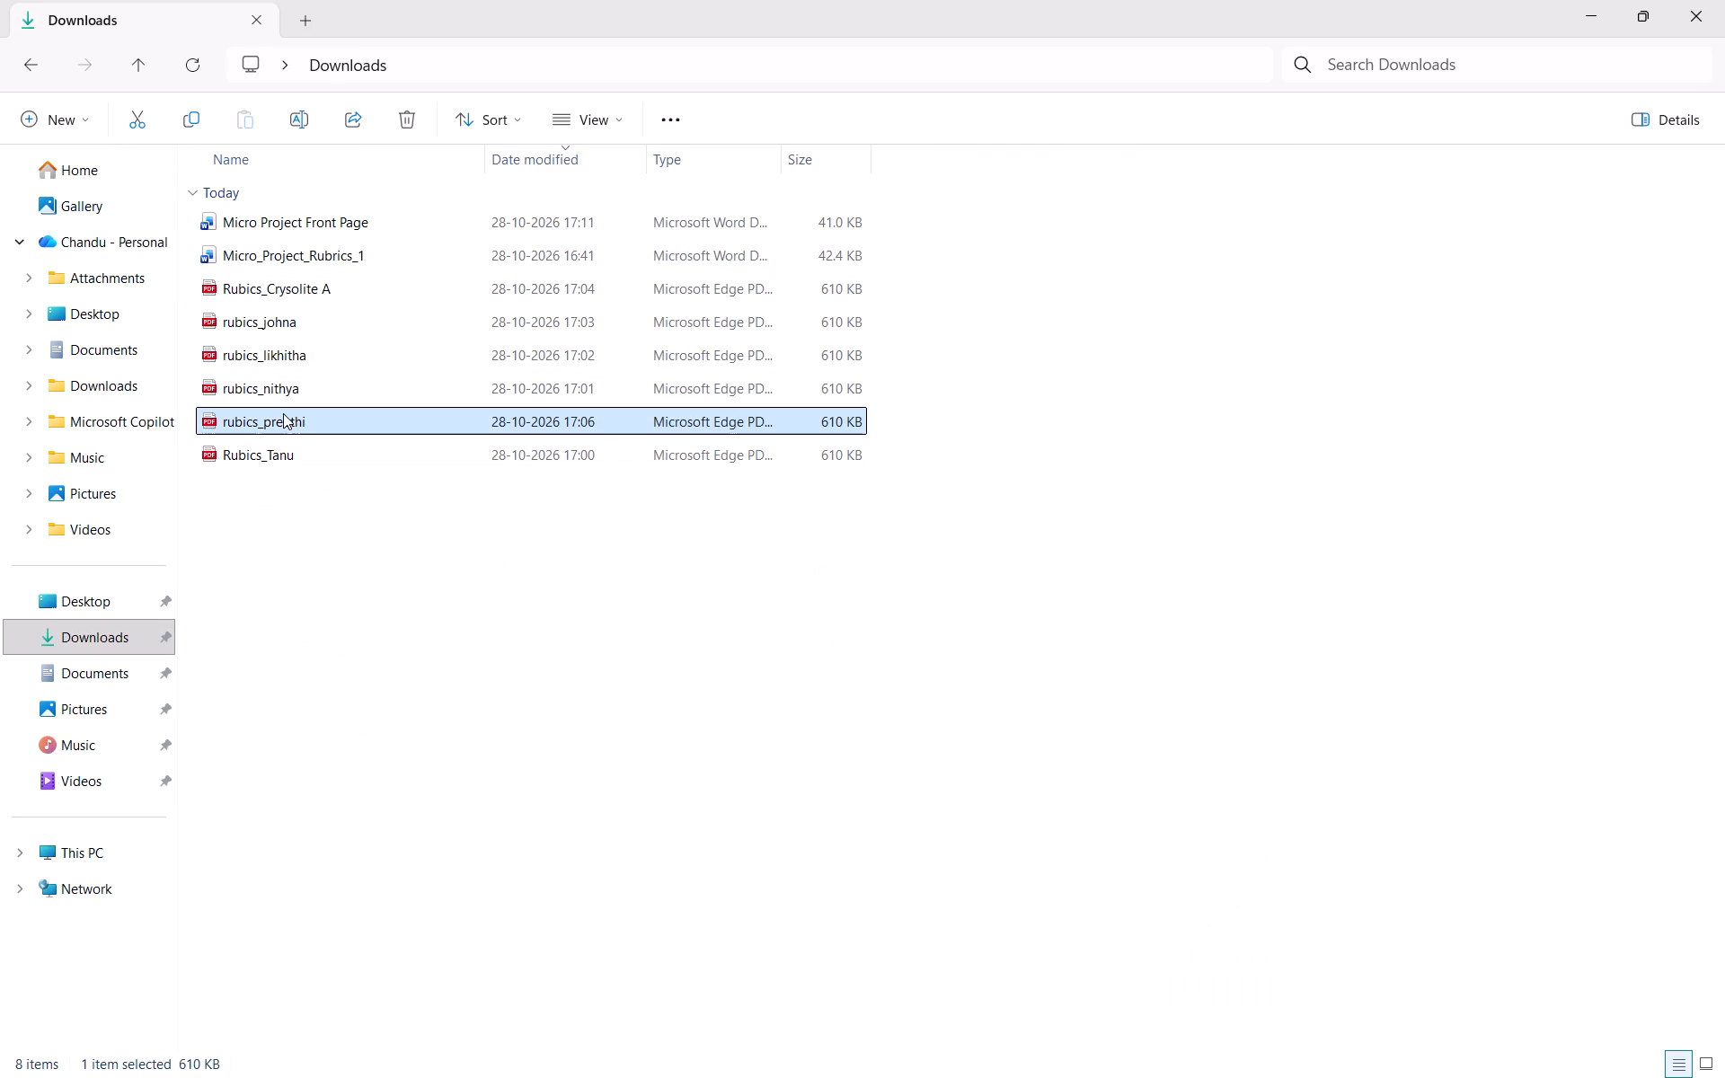
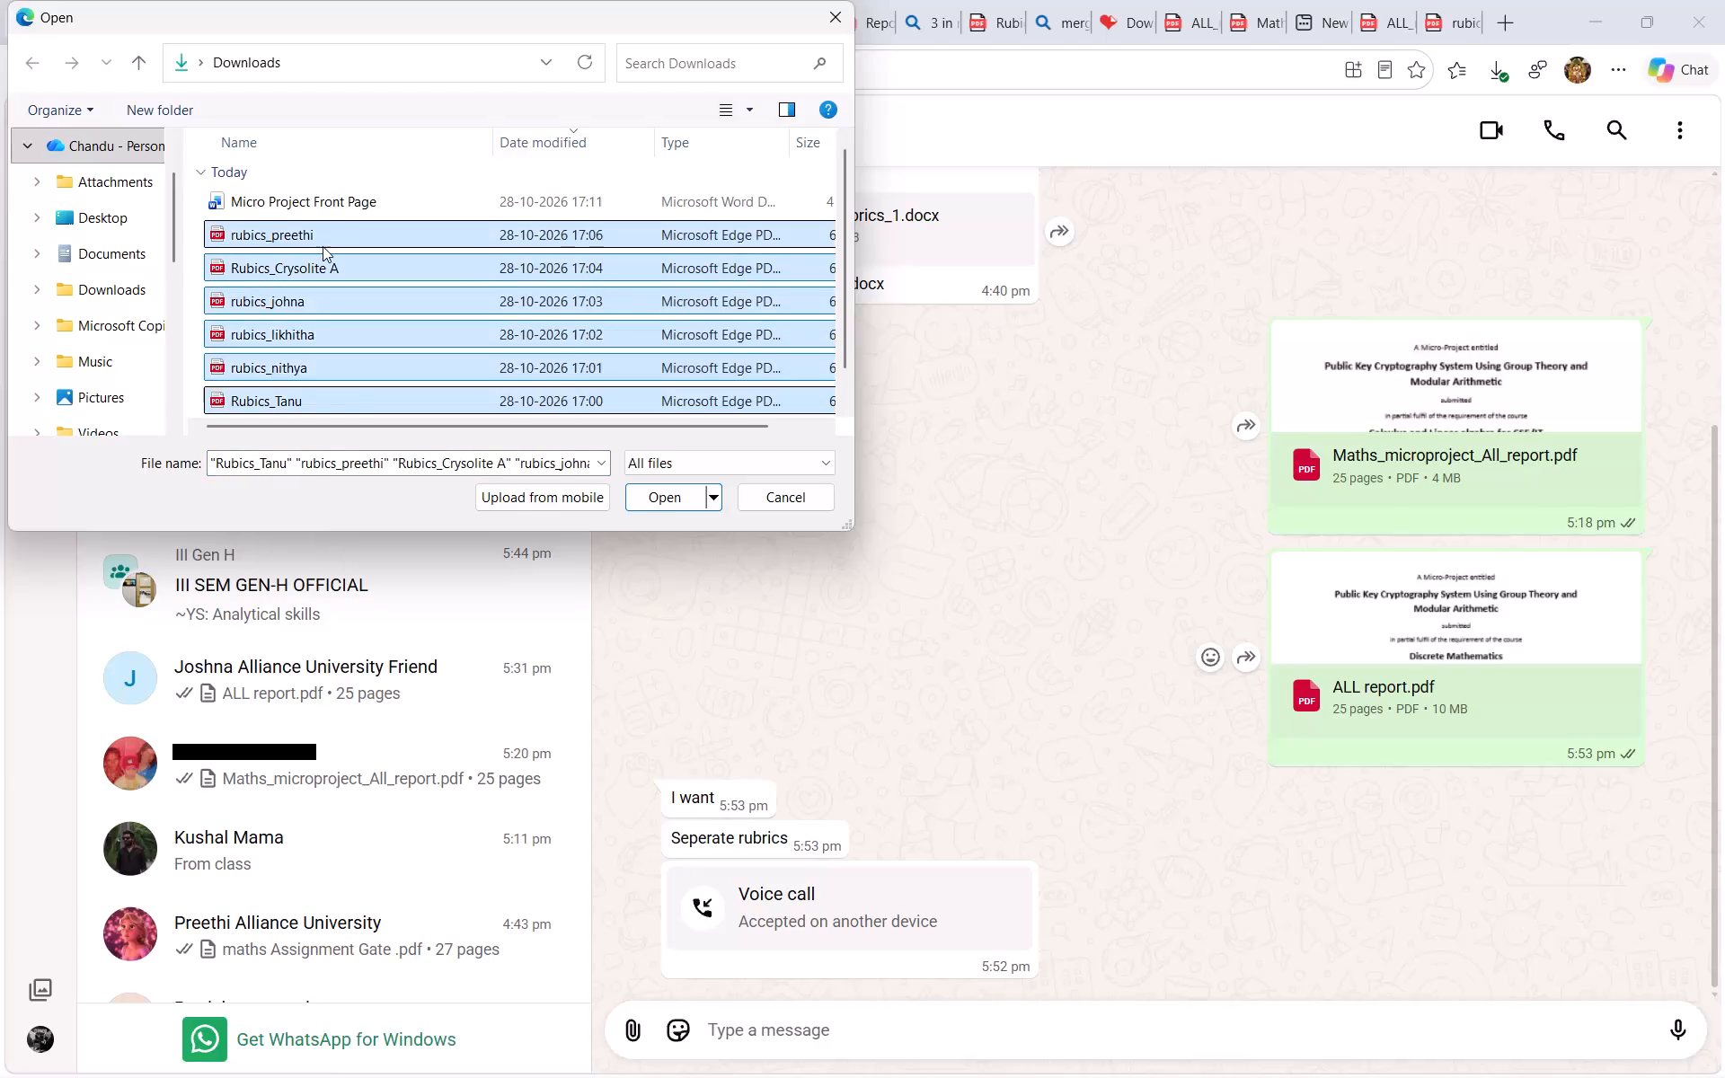
Select the six members' individual rubrics PDFs in Downloads as attachments for the WhatsApp chat requesting separate rubrics.
{"action": "key", "text": "shift+Up"}
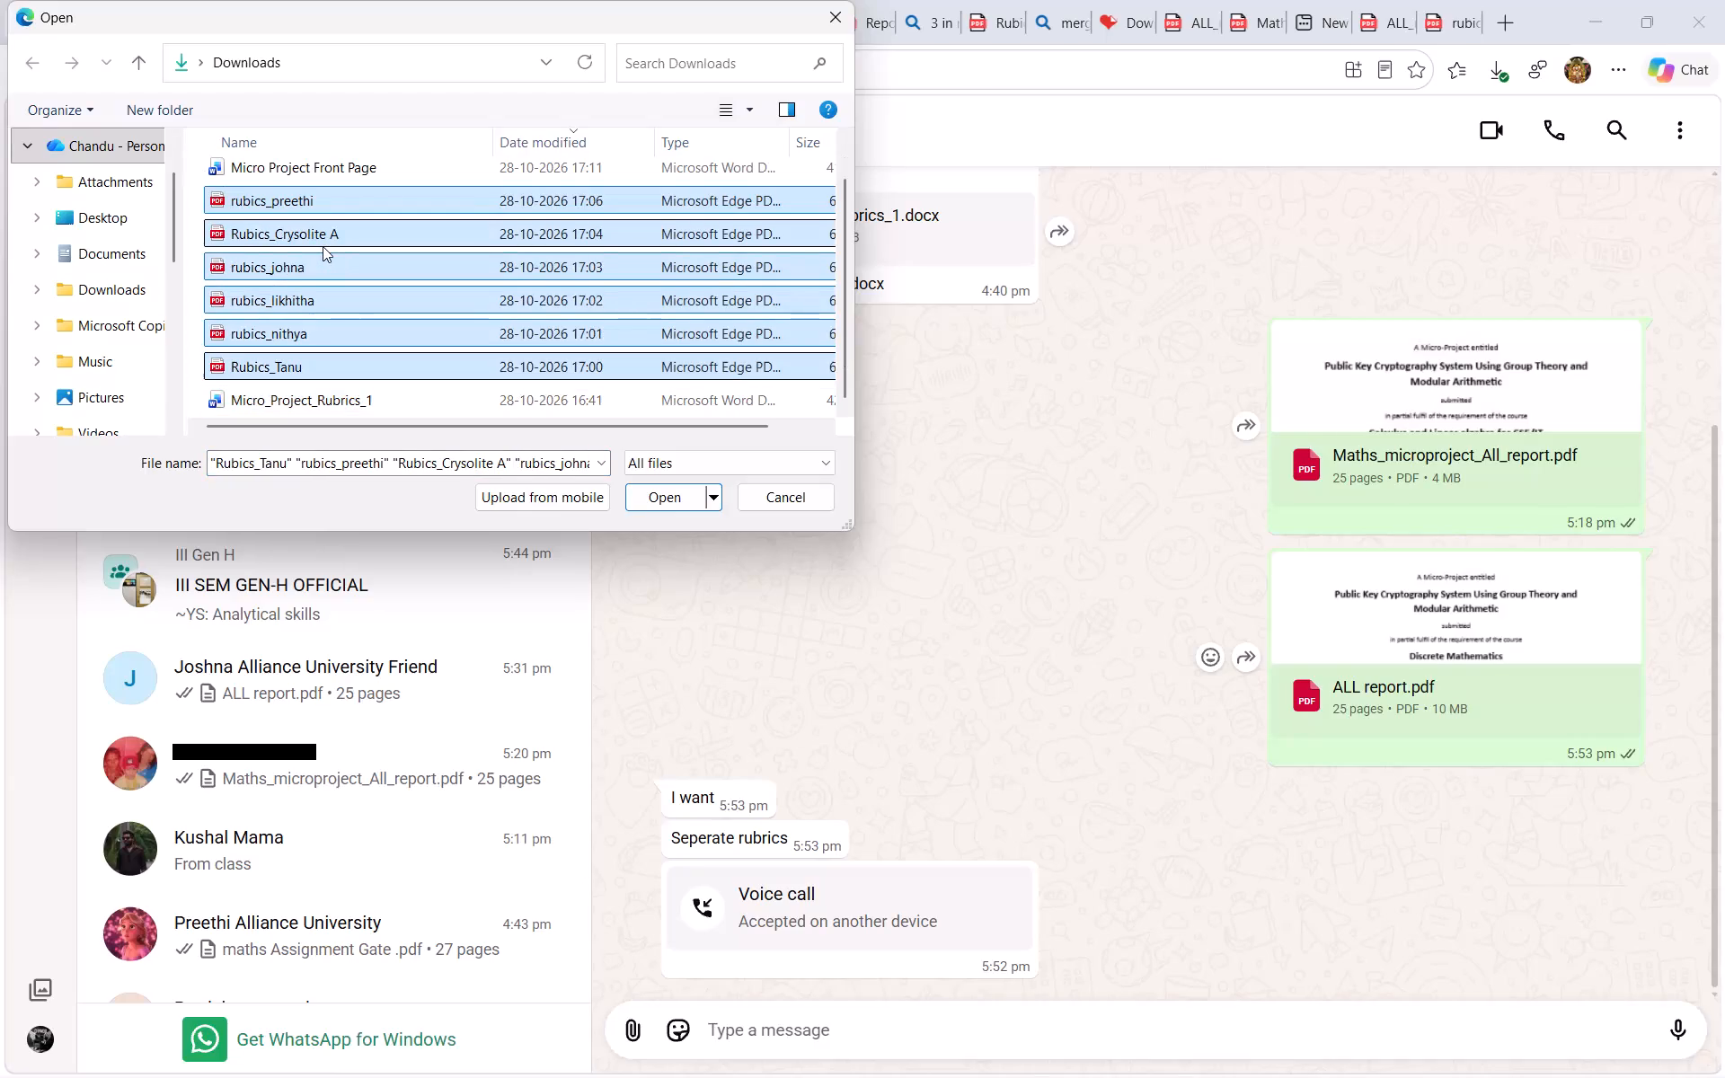